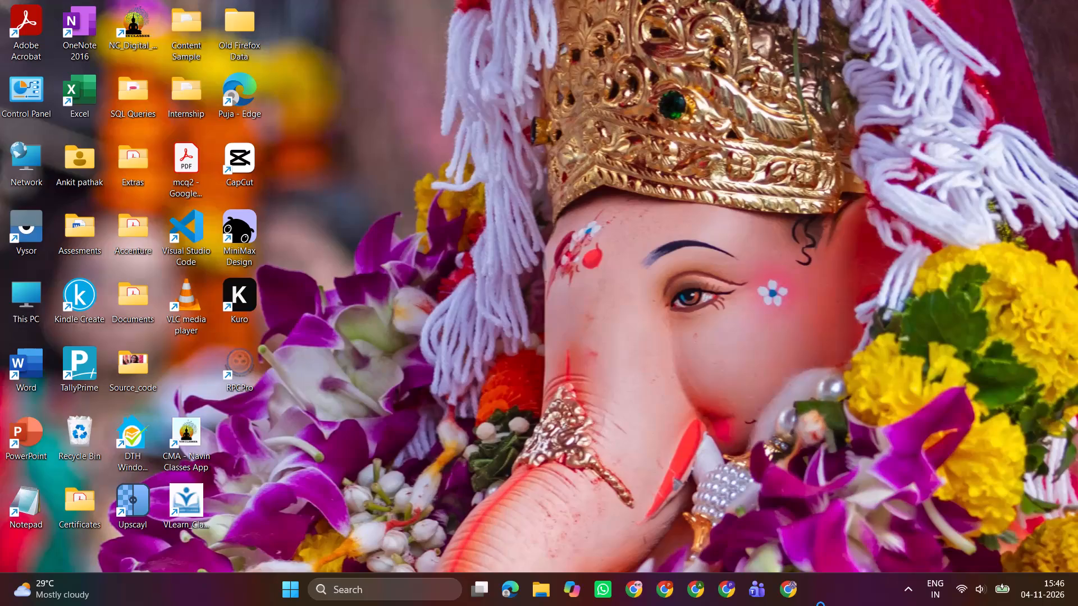
# Open the Chrome browser using the last of the pinned Chrome profiles.
pyautogui.click(799, 591)
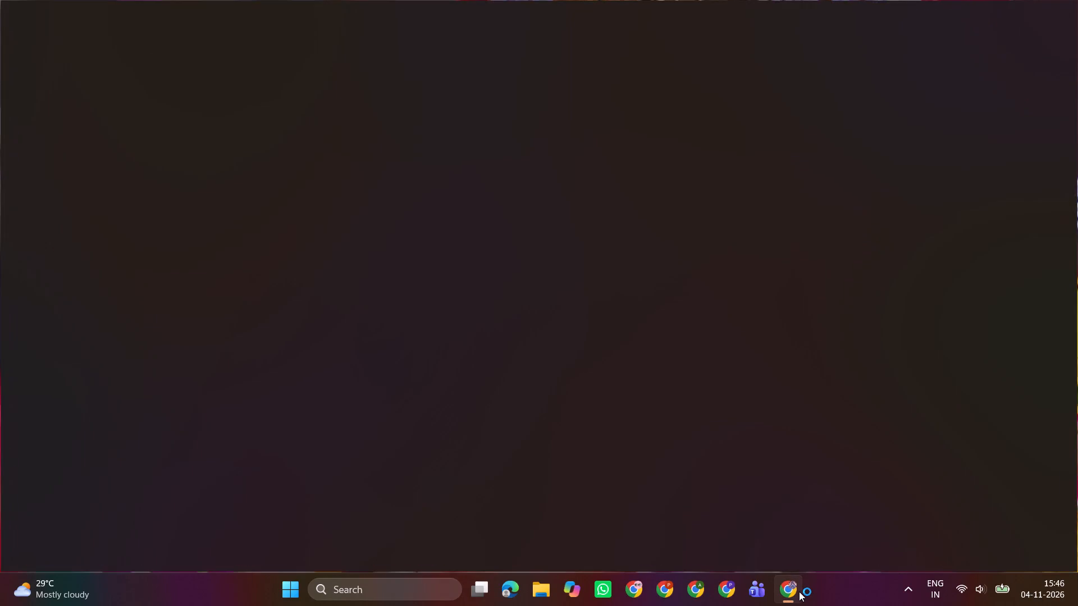
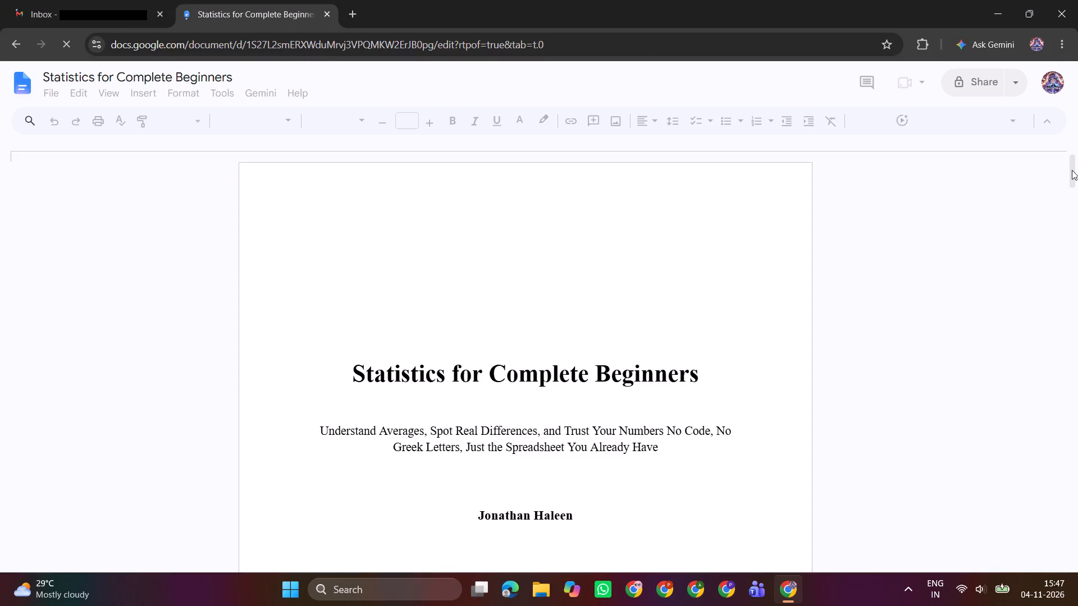
# Switch to the Modern browser profile, open the Kindle Direct Publishing bookshelf and look through the listed titles.
pyautogui.scroll(-1, 1049, 189)
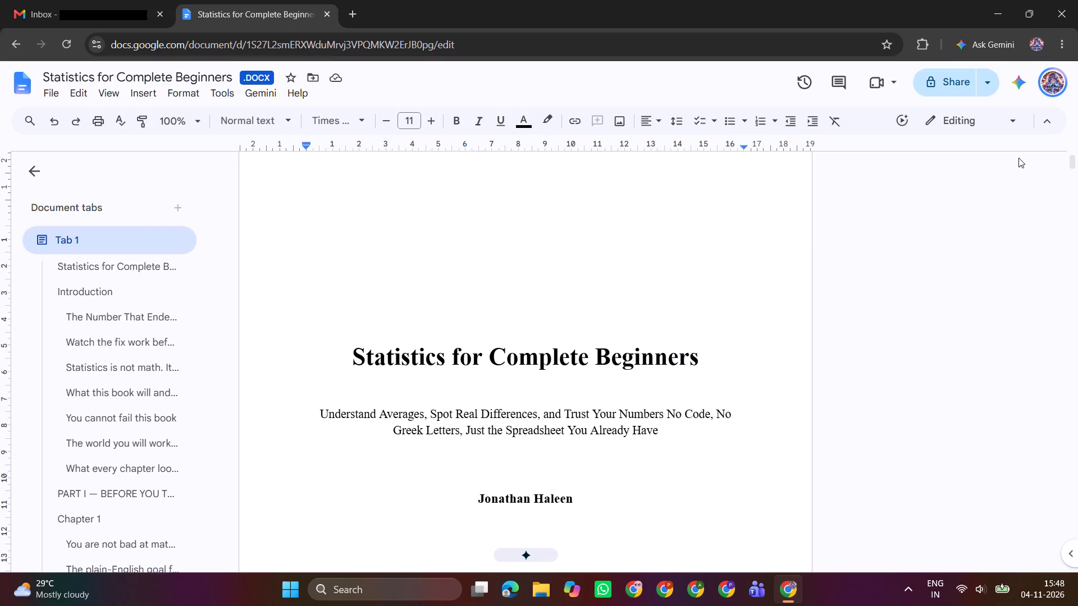
pyautogui.click(1038, 45)
pyautogui.click(867, 428)
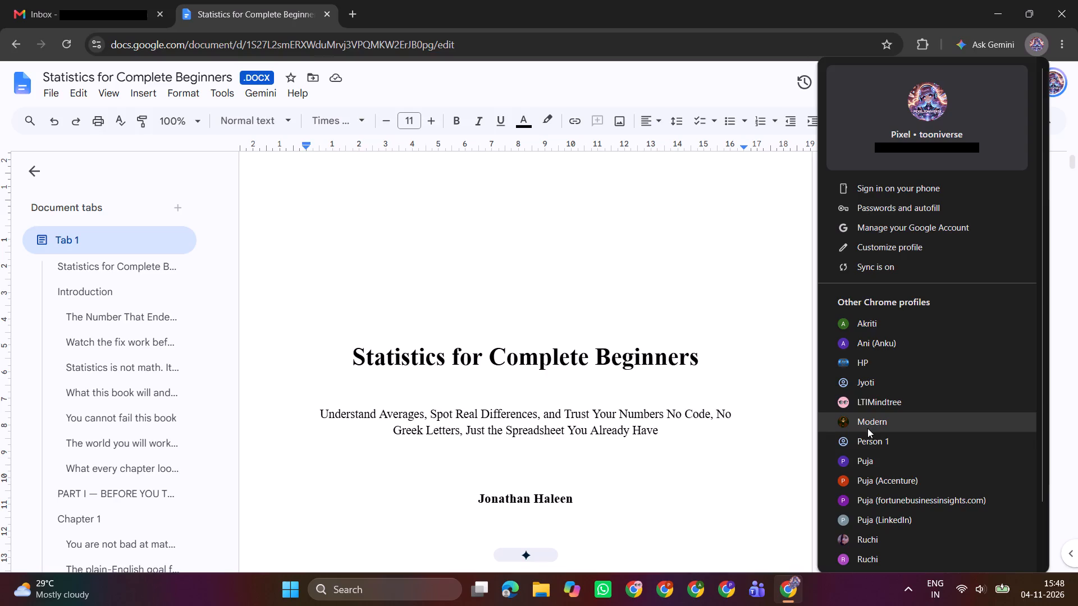
pyautogui.press('k')
pyautogui.press('Return')
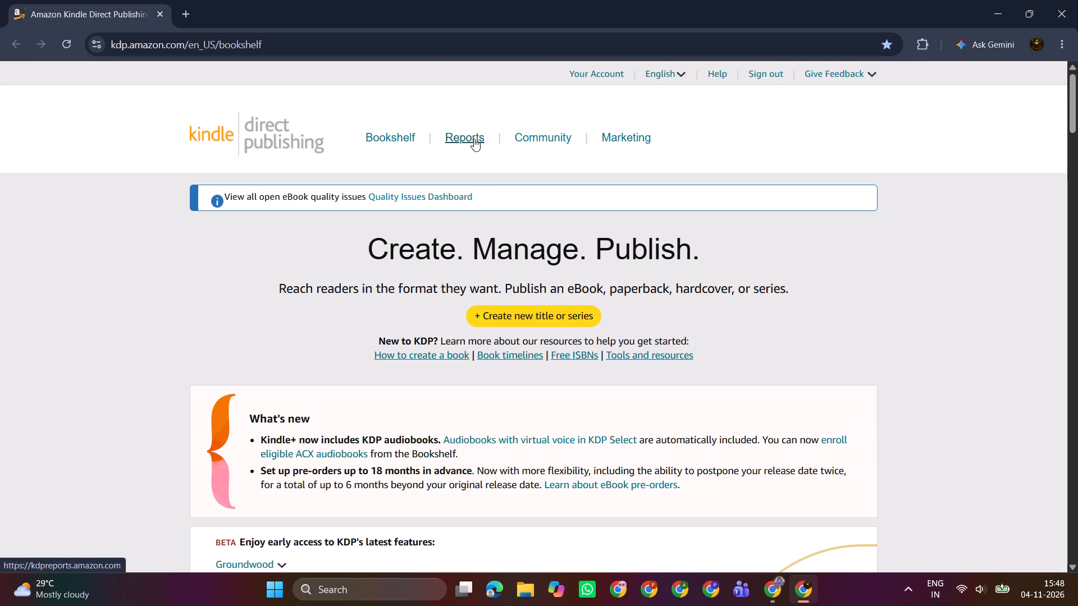
pyautogui.scroll(-5, 418, 300)
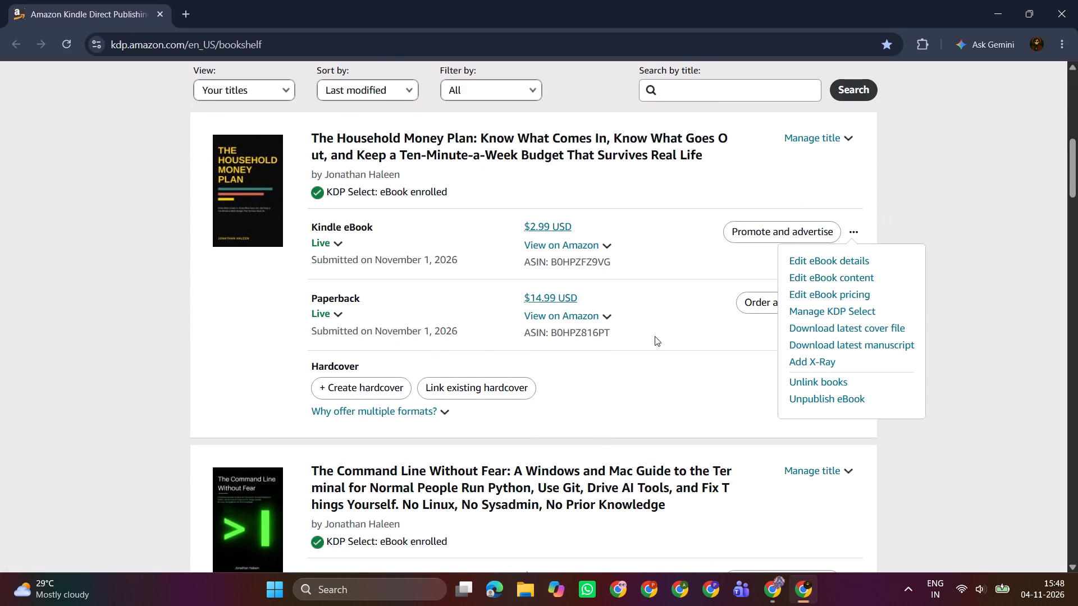
pyautogui.scroll(-3, 655, 336)
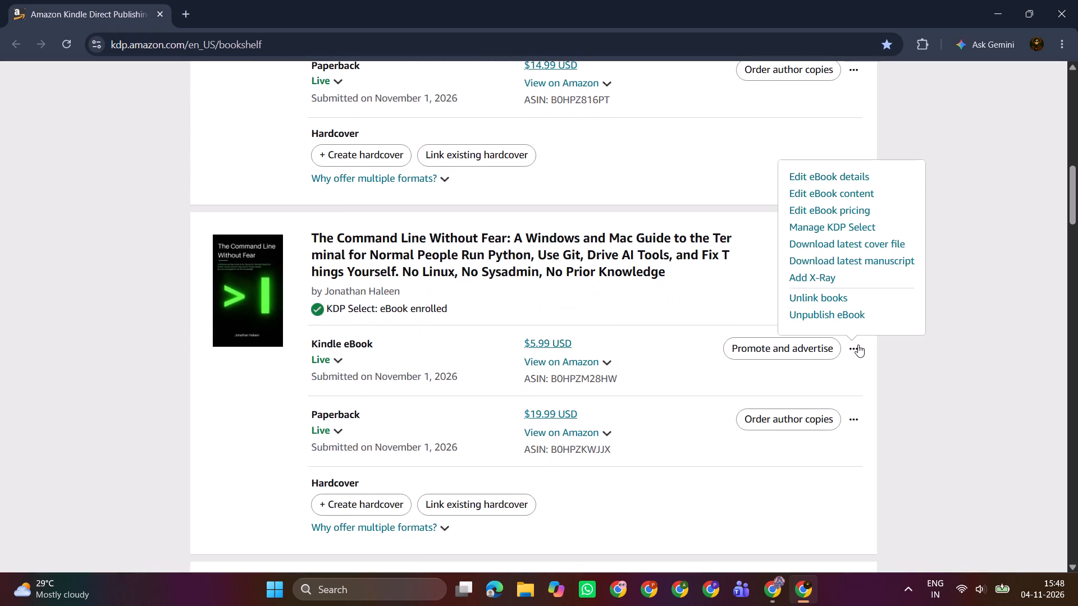
pyautogui.scroll(8, 540, 122)
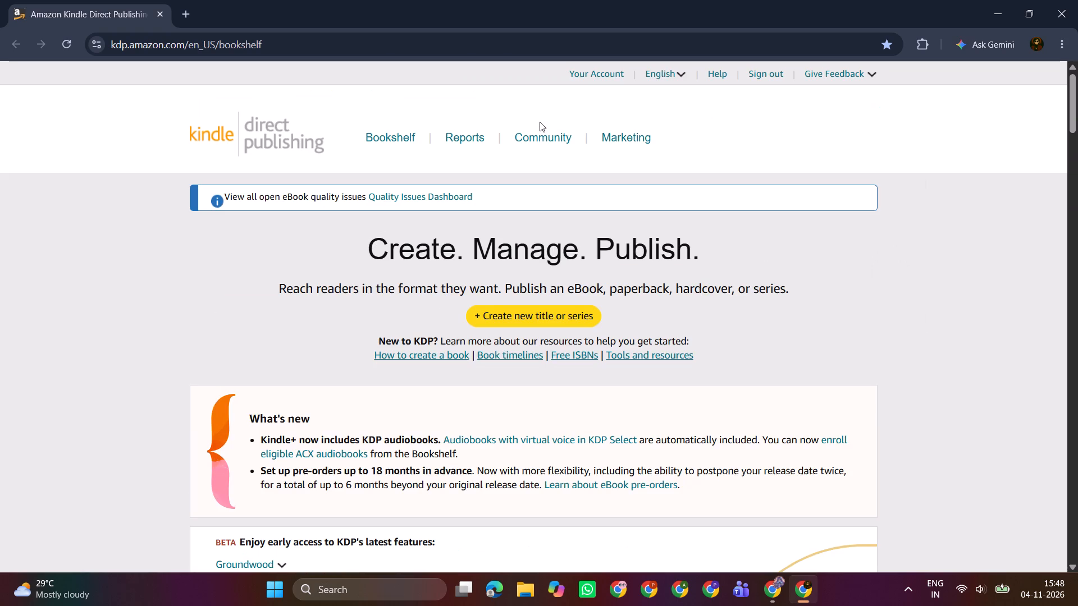
# Check the KDP reports dashboard for today's royalties, the 30-day orders chart and top-earning books, and close that browser window.
pyautogui.click(455, 140)
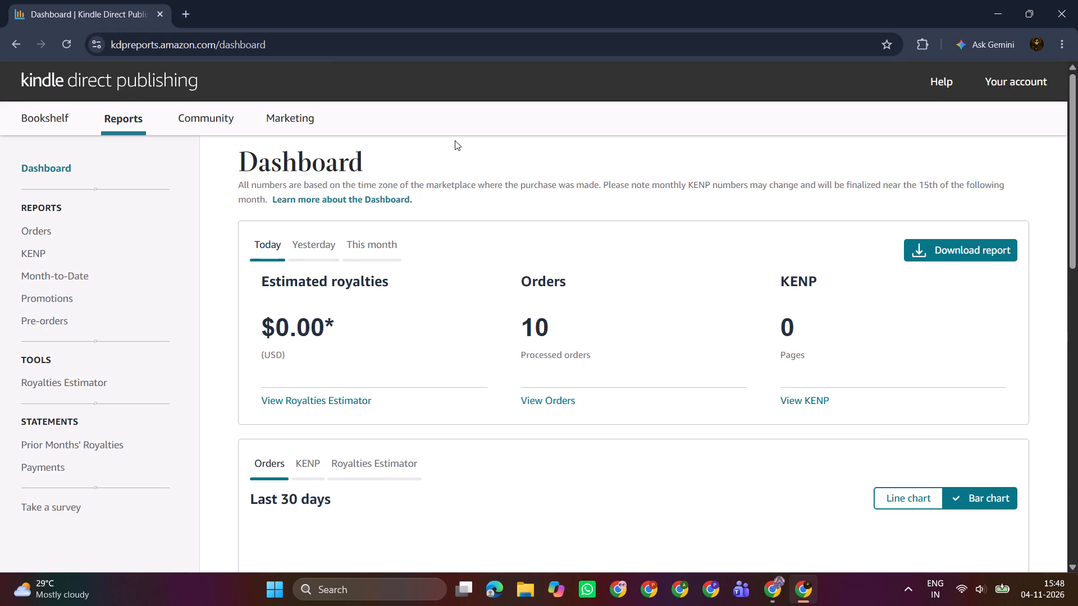
pyautogui.click(321, 245)
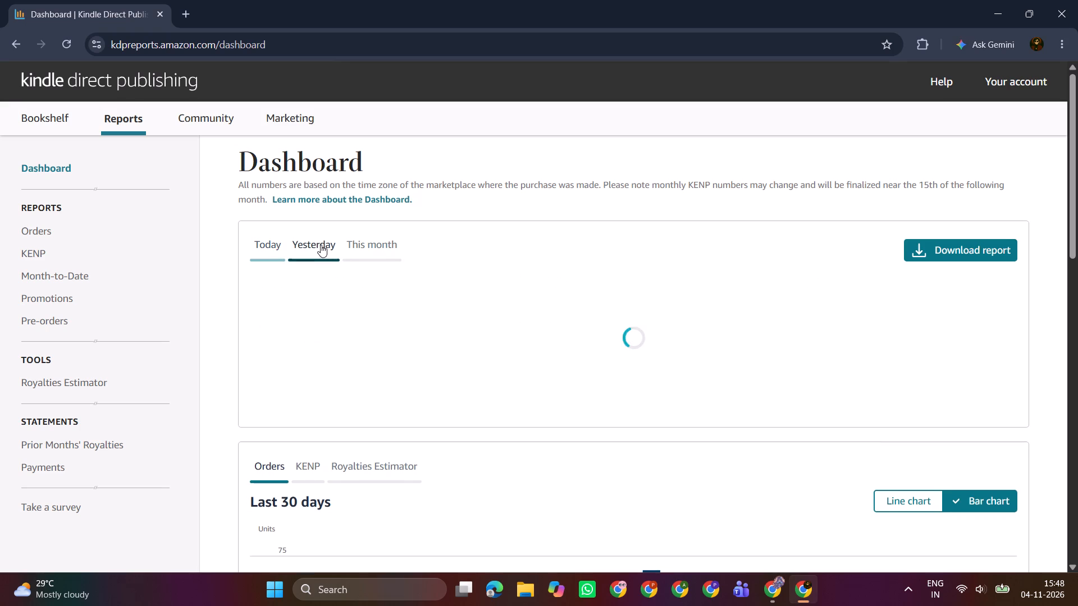
pyautogui.click(267, 251)
pyautogui.scroll(-4, 267, 251)
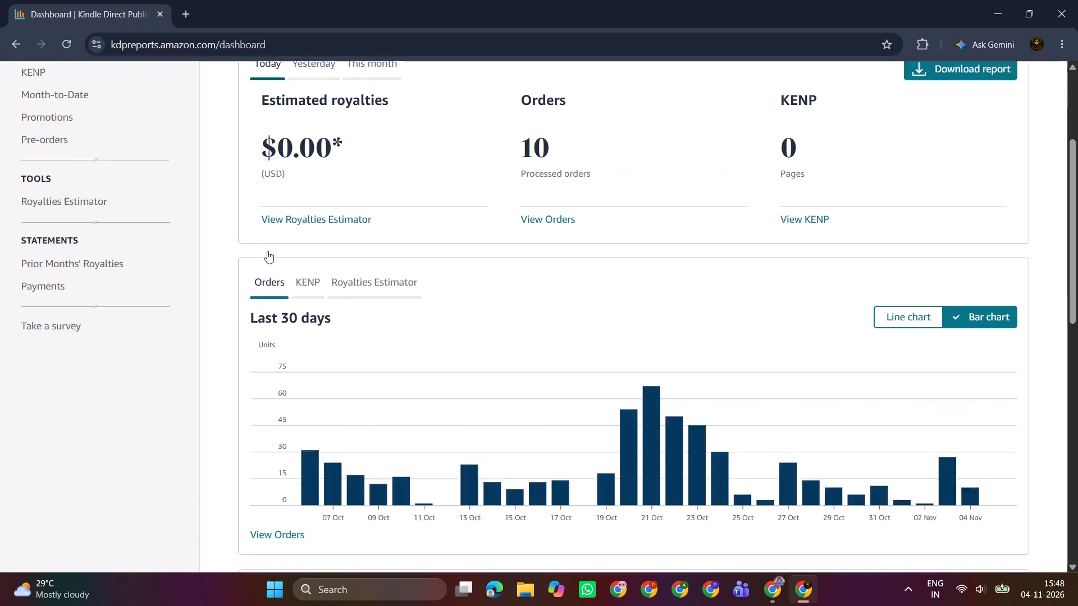
pyautogui.scroll(-1, 267, 251)
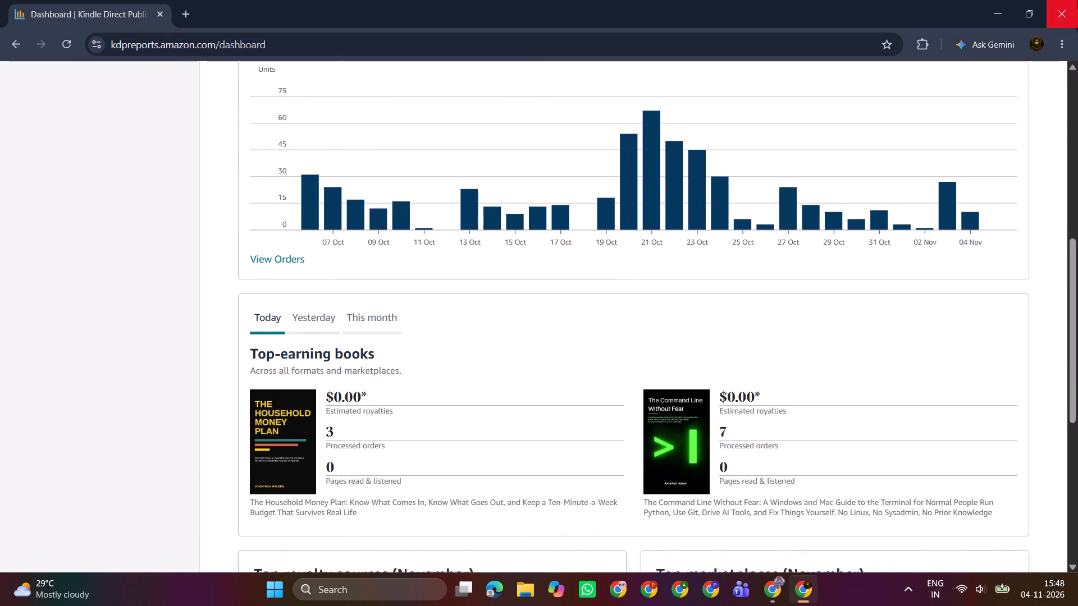
pyautogui.click(1077, 0)
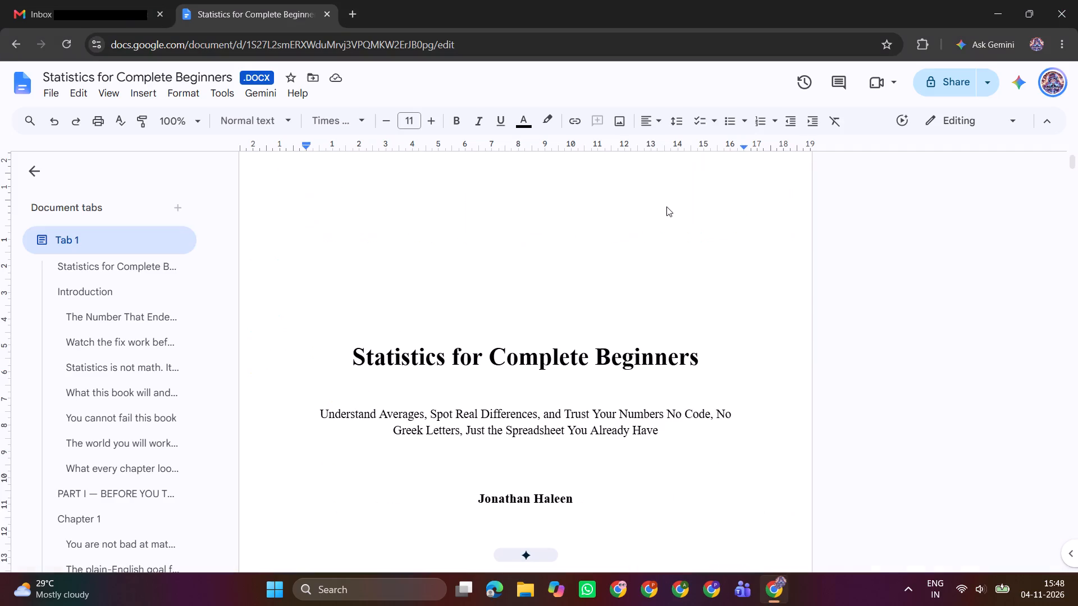
# Go to Chapter 1 of the manuscript and accept the grammar suggestion replacing "lying" with "lie" in its introduction.
pyautogui.scroll(-2, 541, 456)
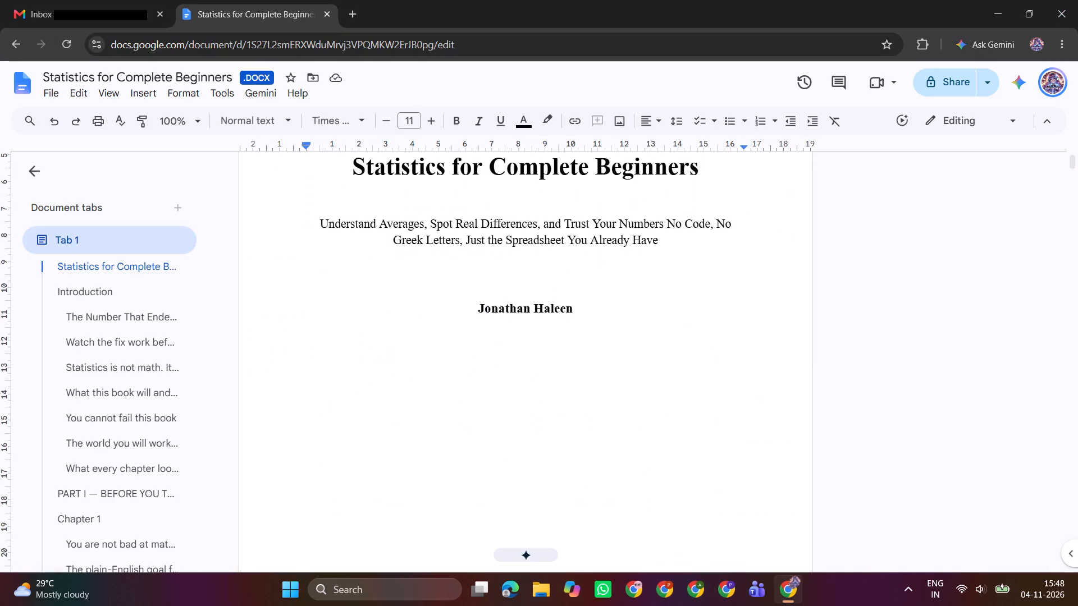
pyautogui.scroll(-1, 541, 456)
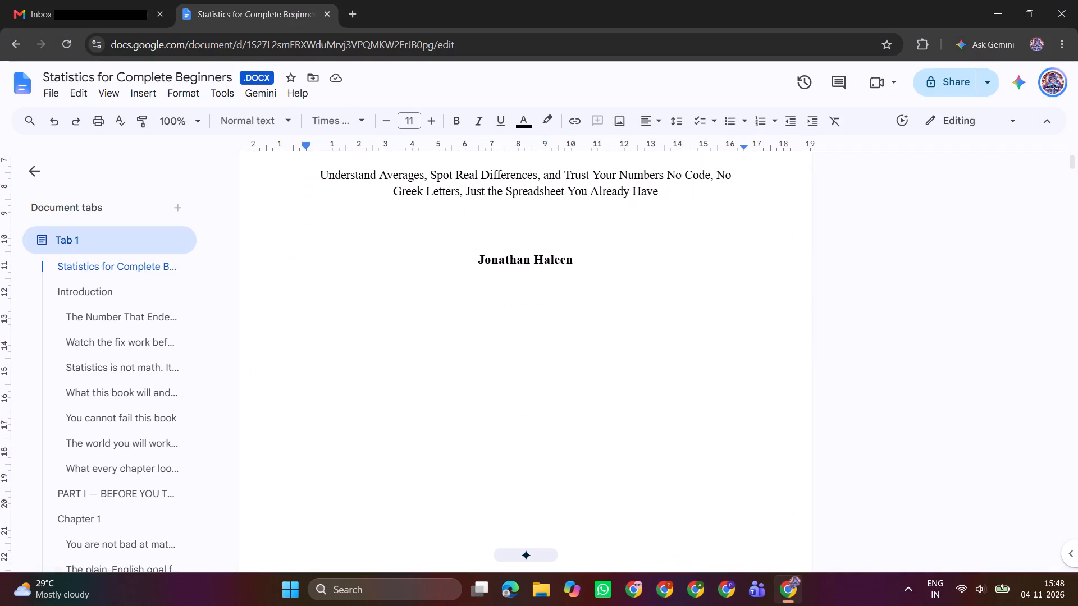
pyautogui.click(77, 513)
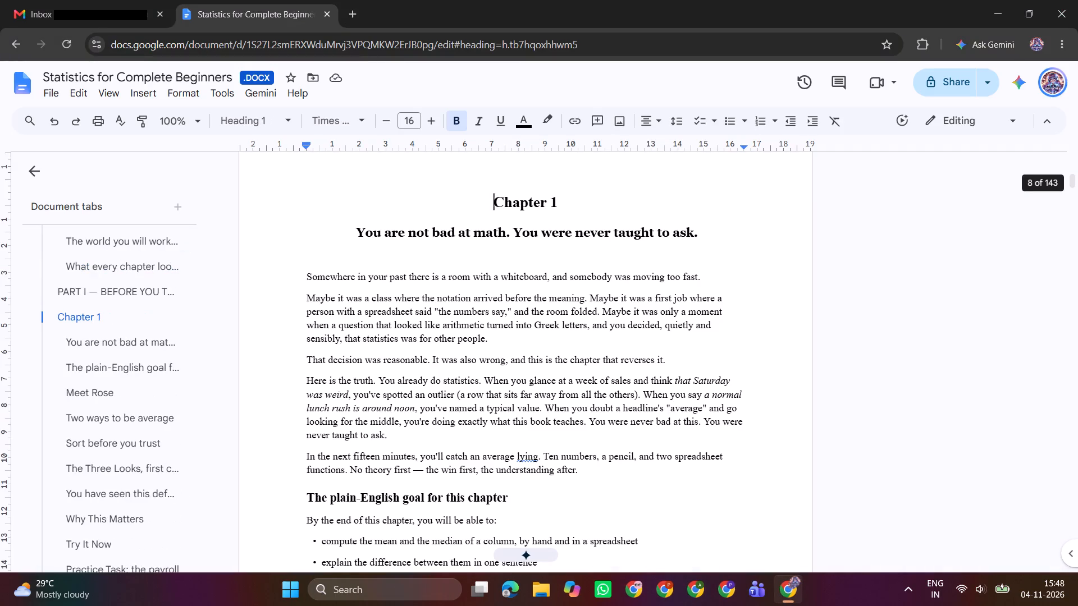
pyautogui.click(501, 242)
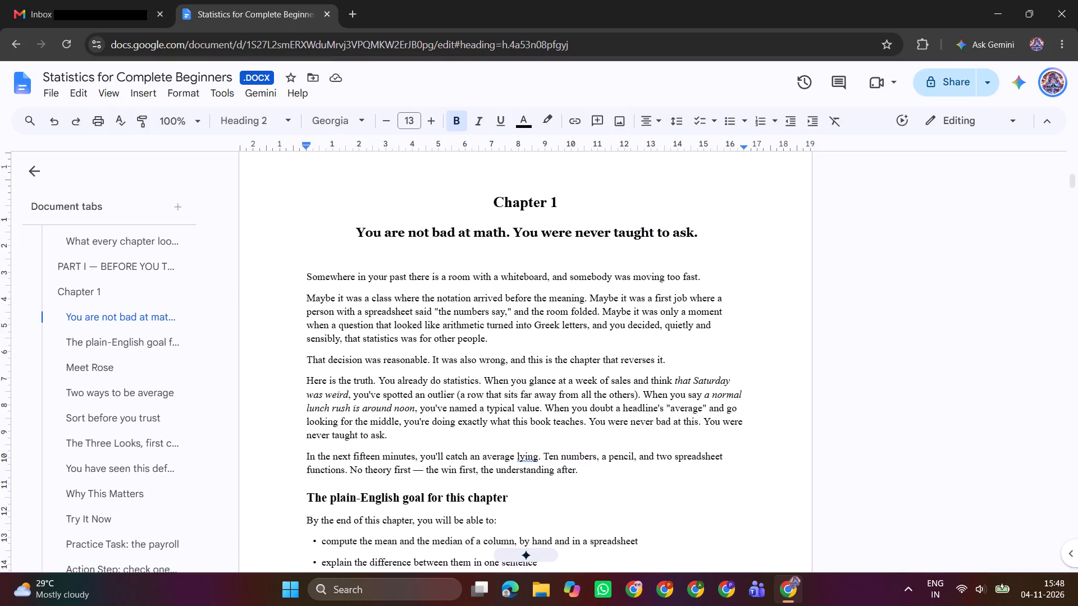
pyautogui.click(463, 253)
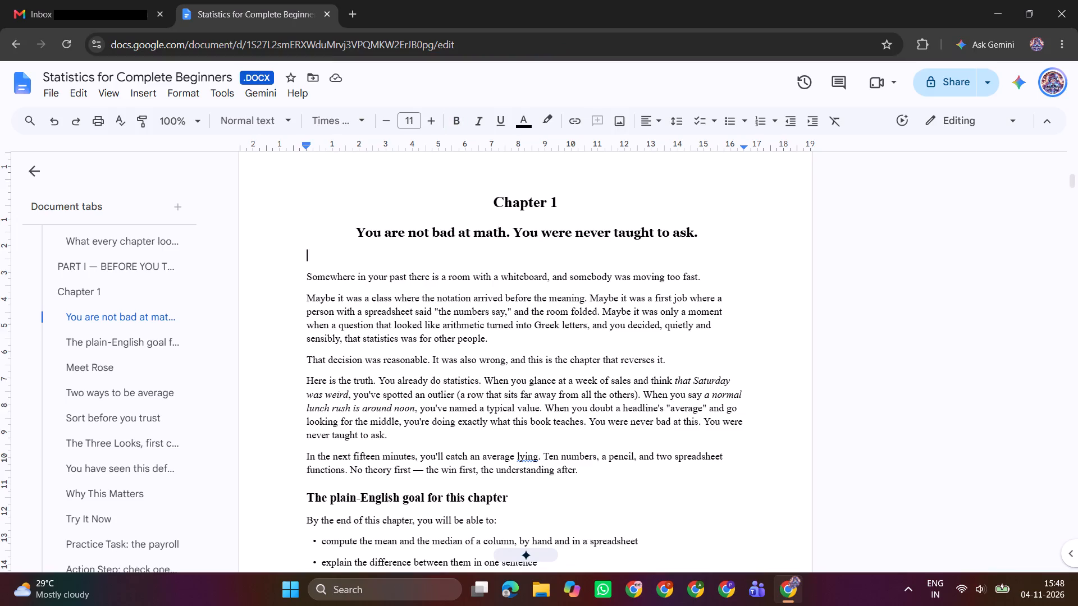
pyautogui.click(463, 323)
pyautogui.scroll(-1, 463, 323)
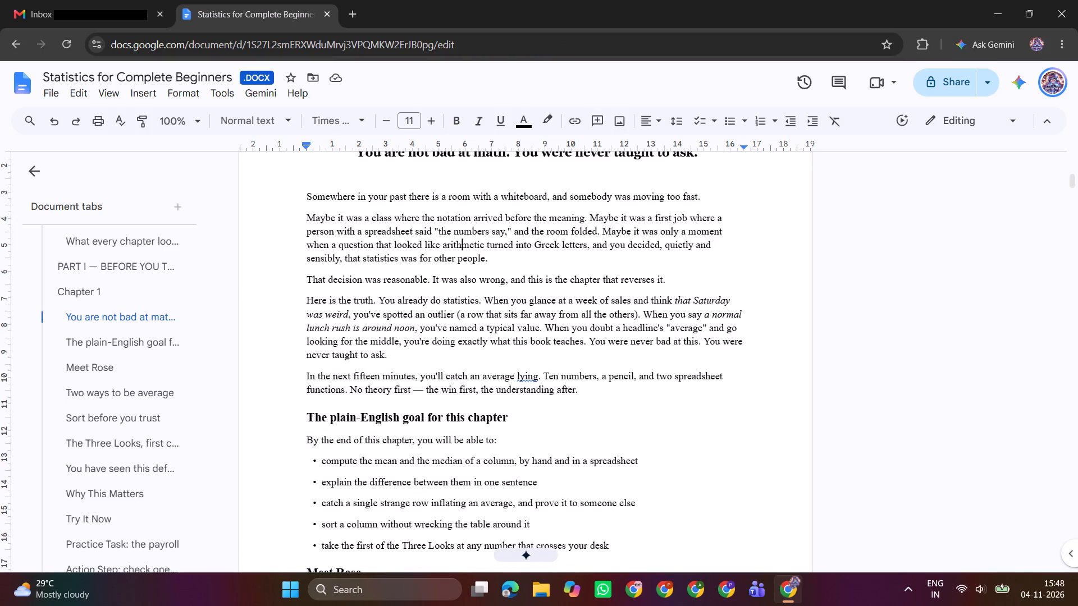
pyautogui.click(526, 374)
pyautogui.click(531, 361)
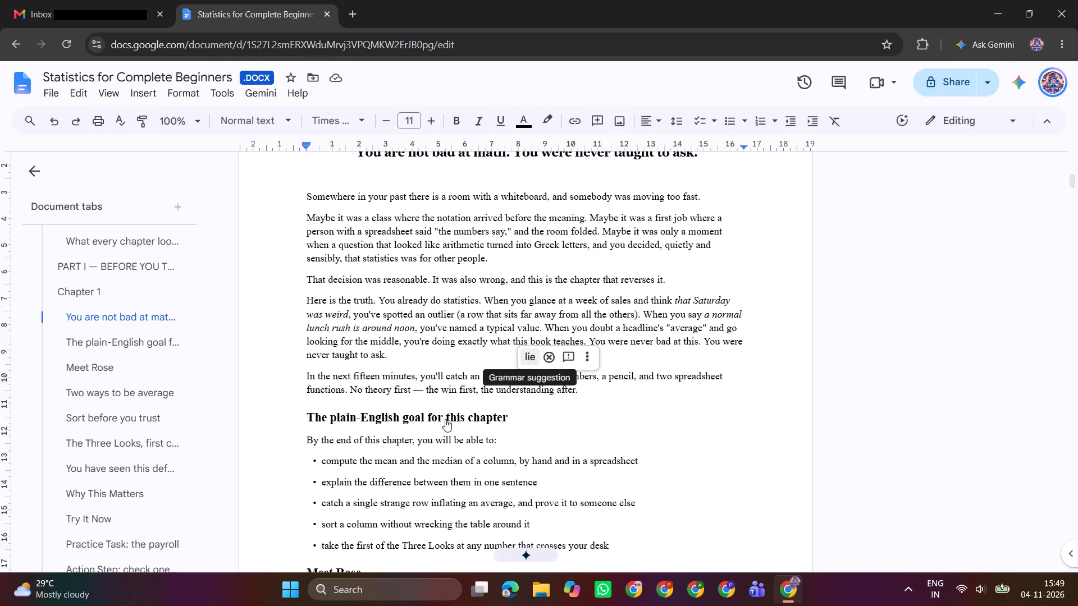
# Replace the em dash after "No theory first" with a comma, accepting the suggestion "first, the".
pyautogui.click(422, 394)
pyautogui.moveTo(422, 394); pyautogui.dragTo(415, 394)
pyautogui.press('Delete')
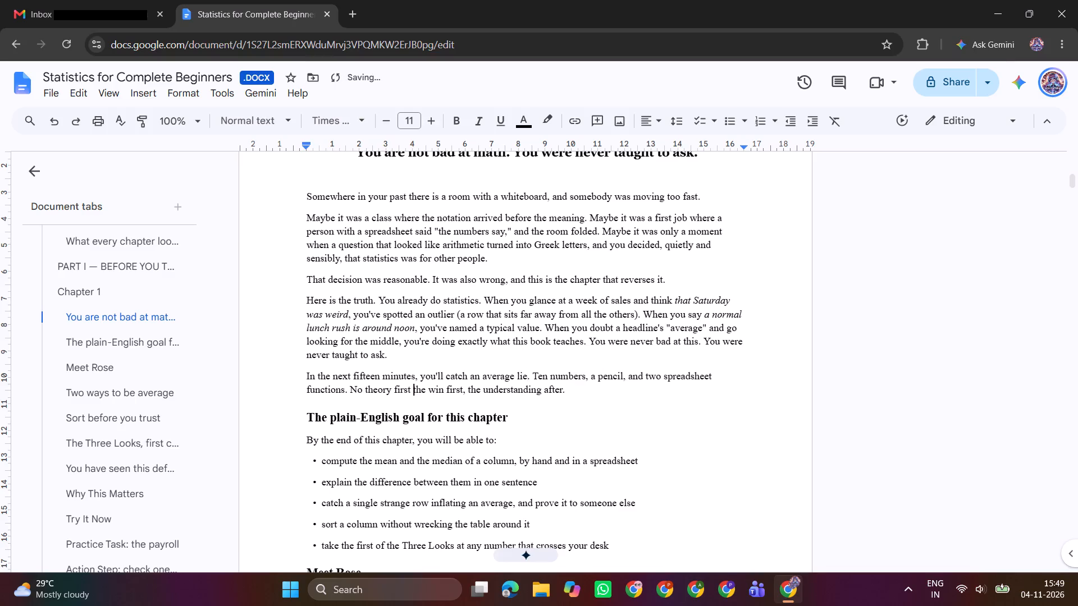
pyautogui.click(430, 412)
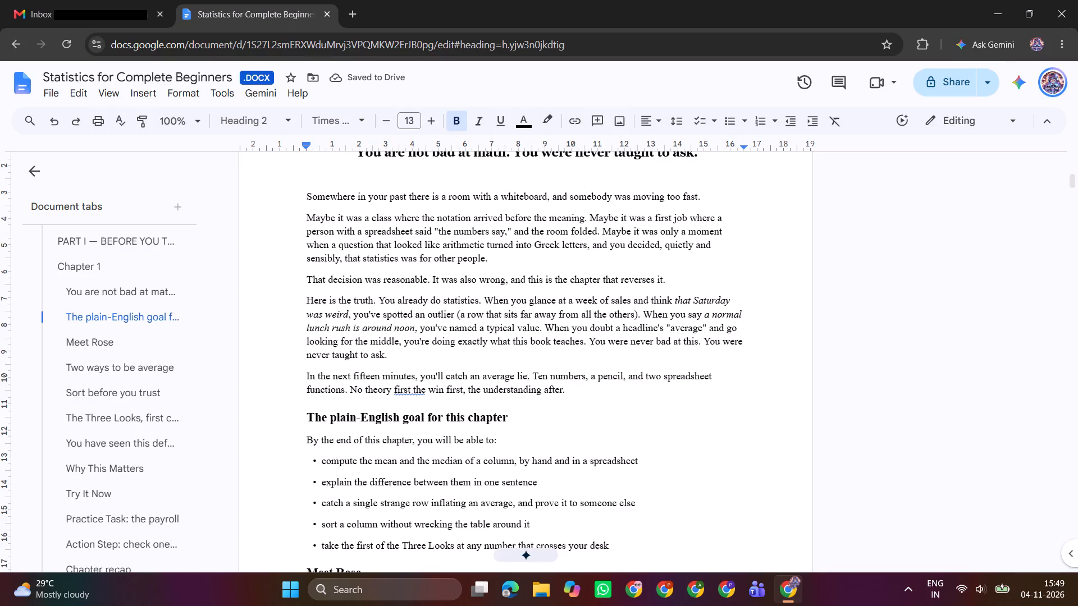
pyautogui.click(405, 391)
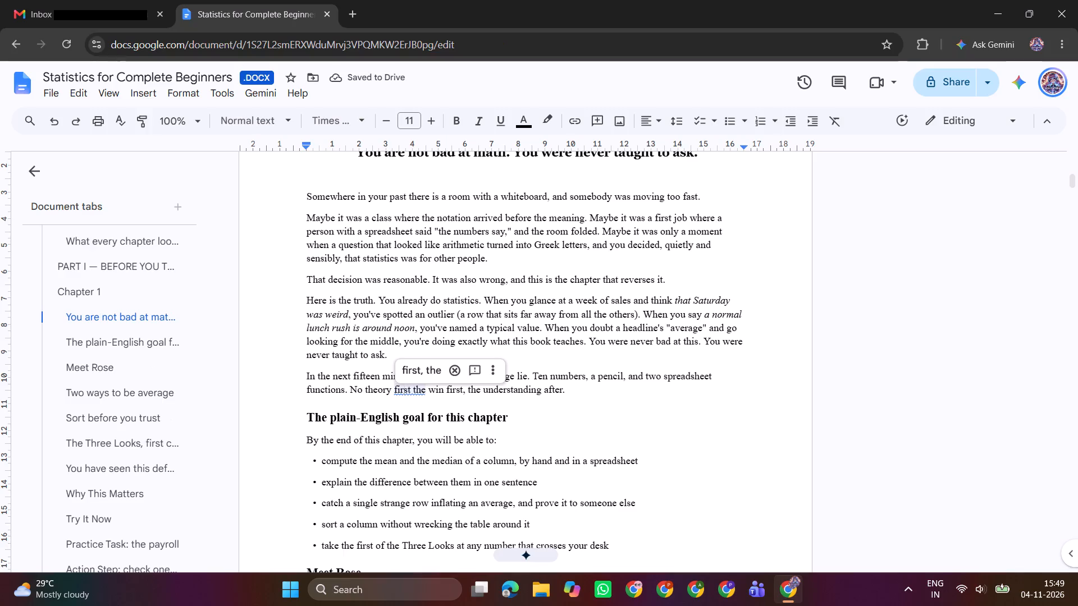
pyautogui.click(404, 375)
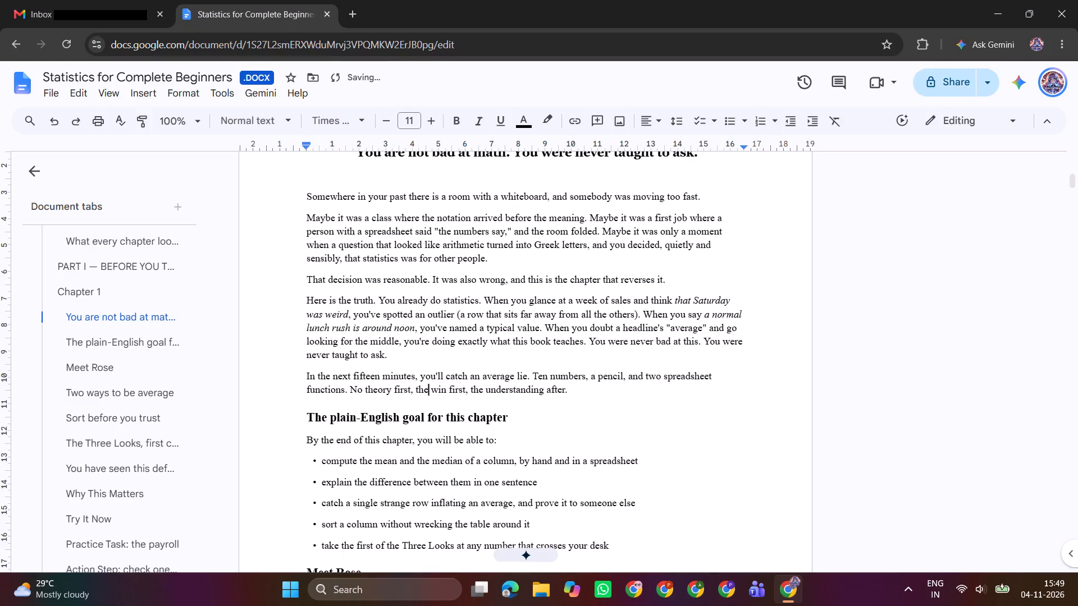
pyautogui.click(401, 357)
# Below the Meet Rose sales table, accept the grammar suggestions that give "Actually, look" and "Anything strikes you?".
pyautogui.click(496, 276)
pyautogui.scroll(-2, 496, 276)
pyautogui.click(496, 352)
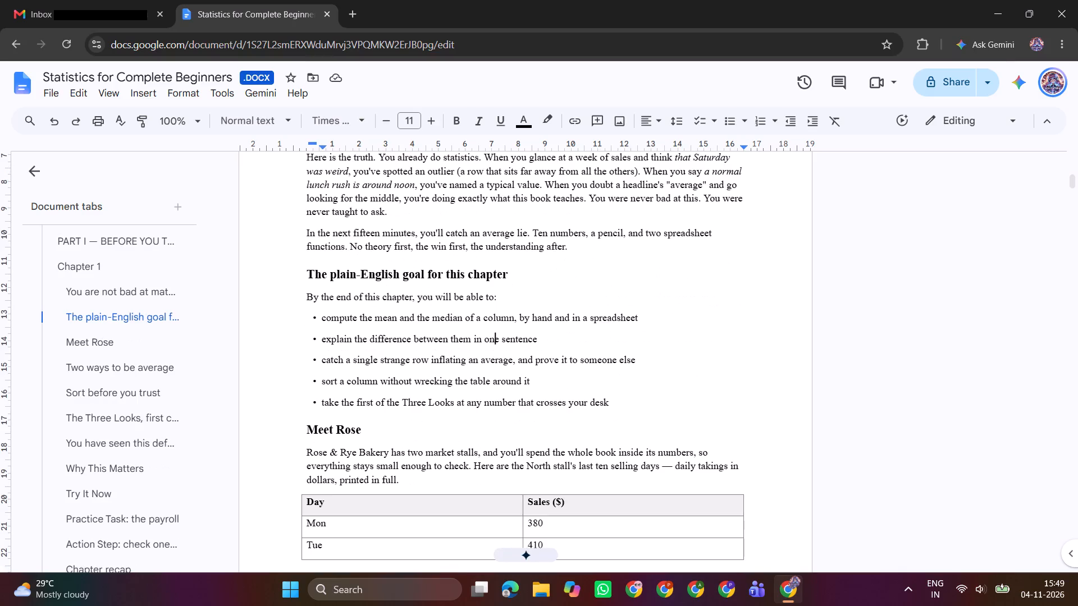
pyautogui.scroll(-3, 496, 352)
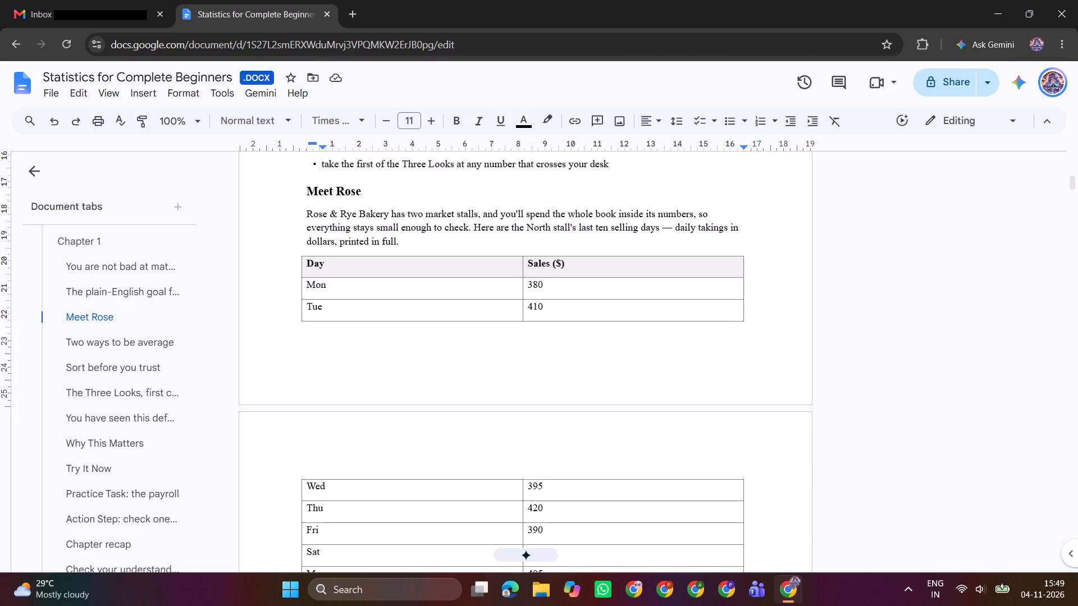
pyautogui.scroll(-1, 496, 352)
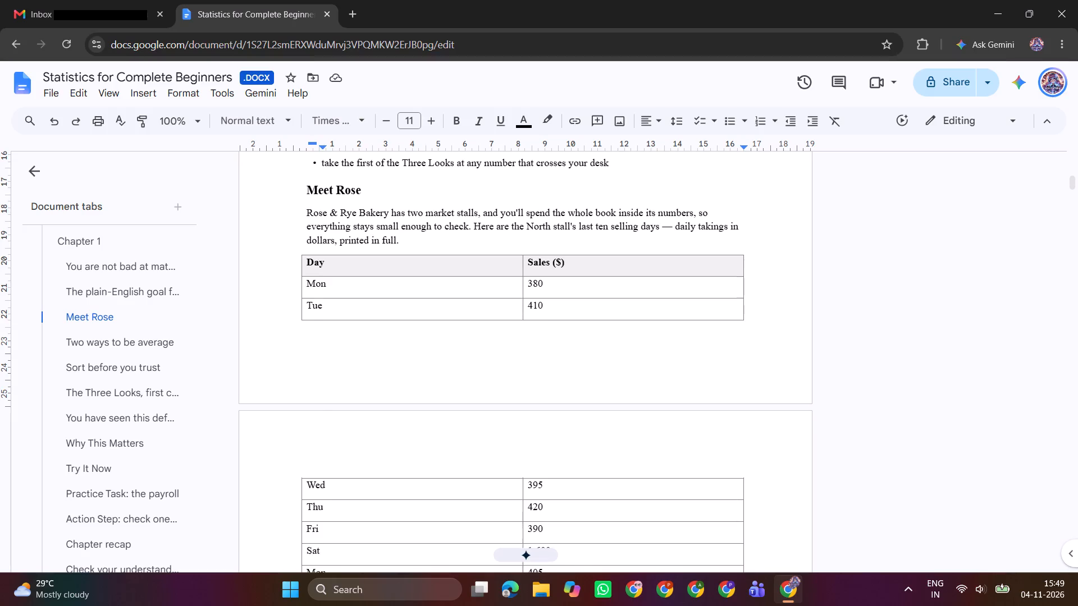
pyautogui.scroll(-3, 496, 352)
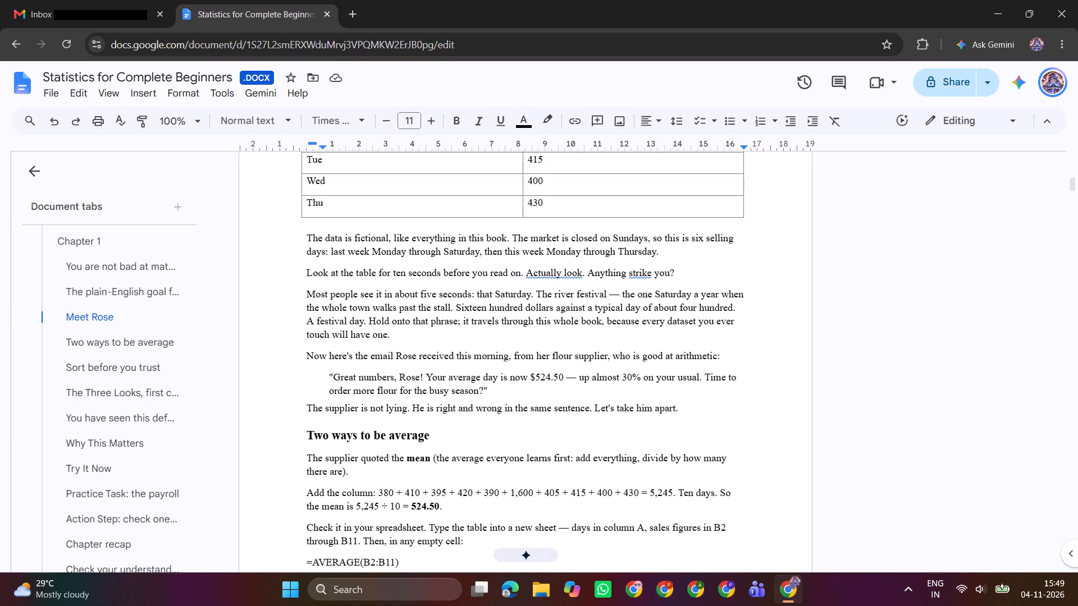
pyautogui.click(546, 272)
pyautogui.click(550, 258)
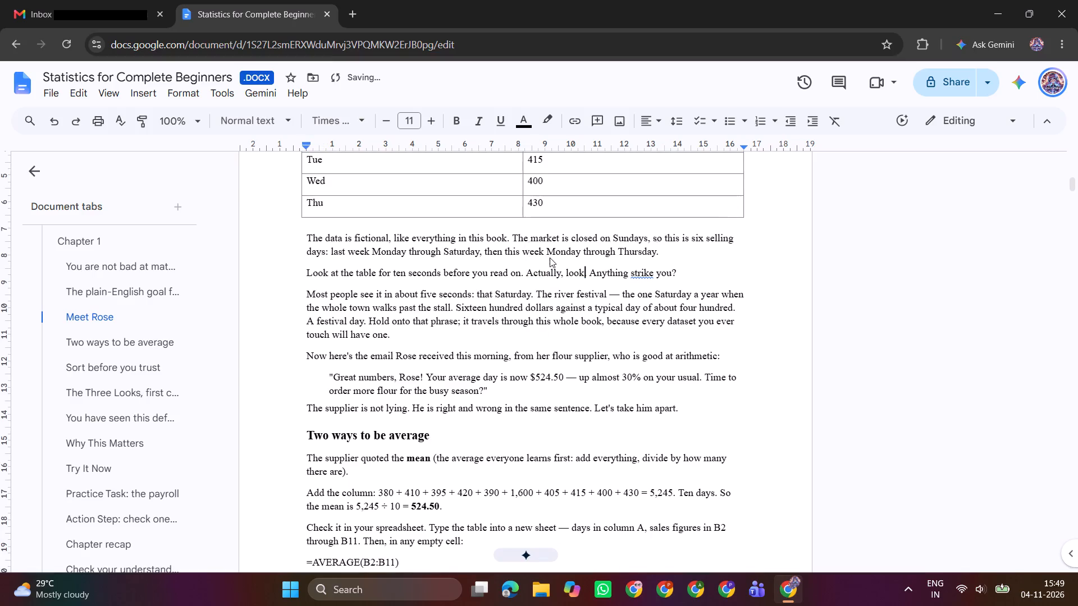
pyautogui.click(643, 273)
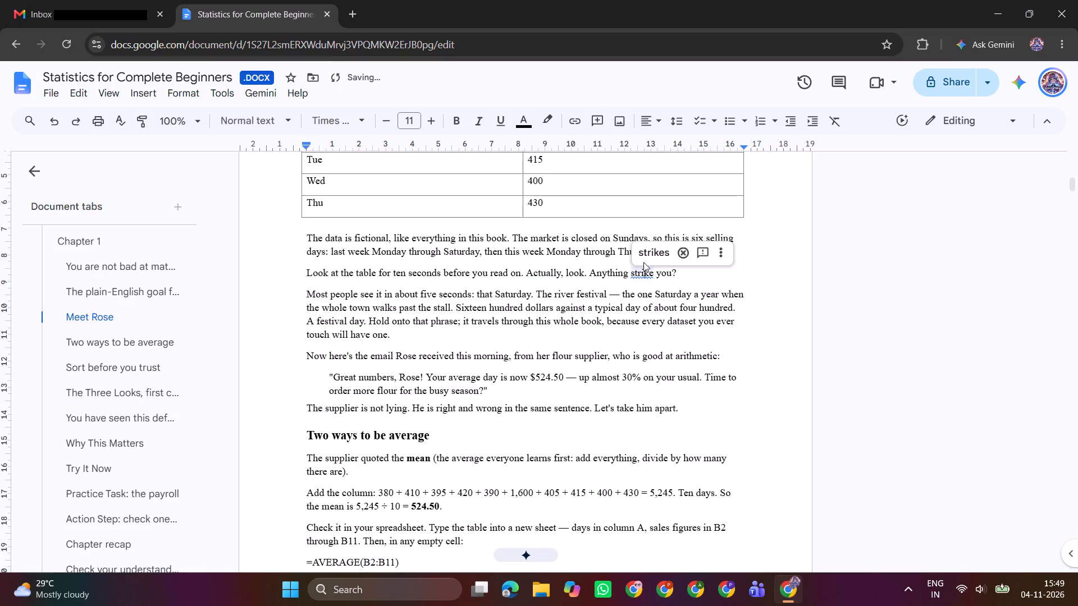
pyautogui.click(643, 251)
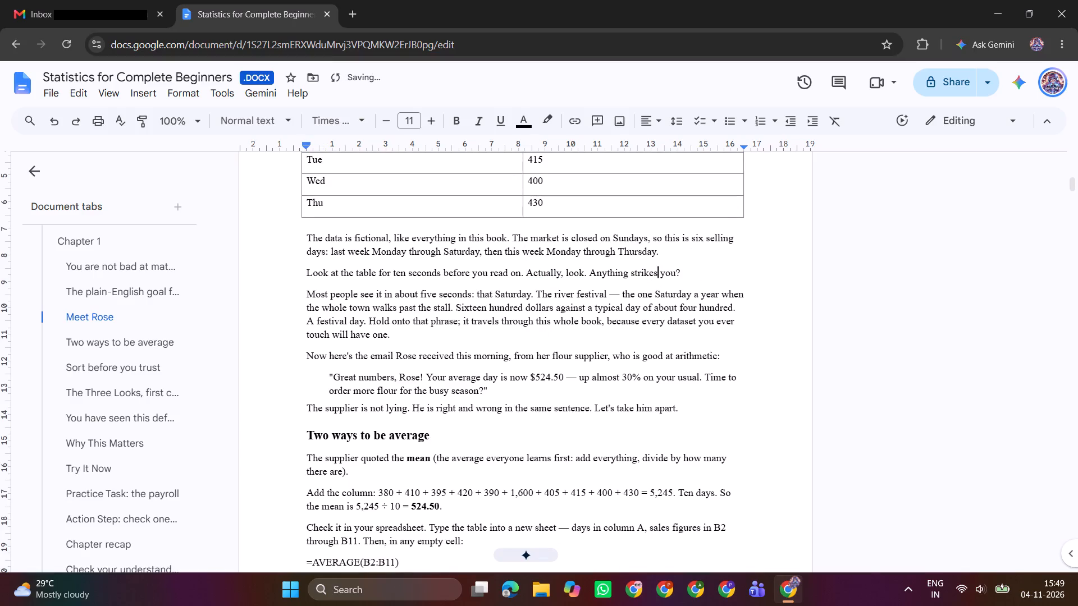
# Delete the em dash after "The river festival" in the paragraph beginning "Most people see it".
pyautogui.doubleClick(614, 288)
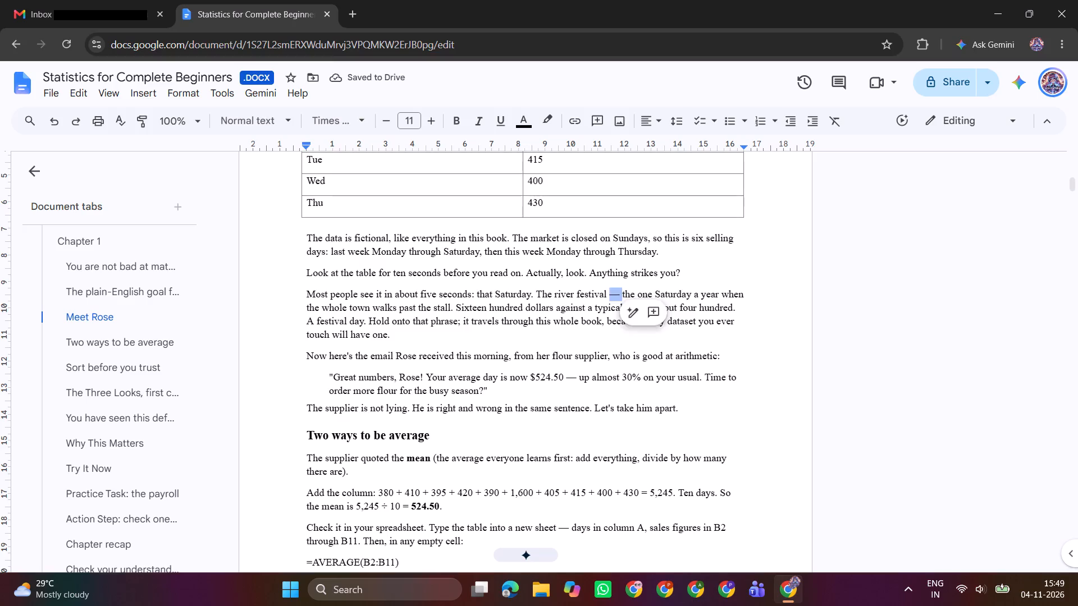
pyautogui.press('Delete')
# Delete the em dash after "$524.50" in the flour supplier's quoted email.
pyautogui.doubleClick(570, 378)
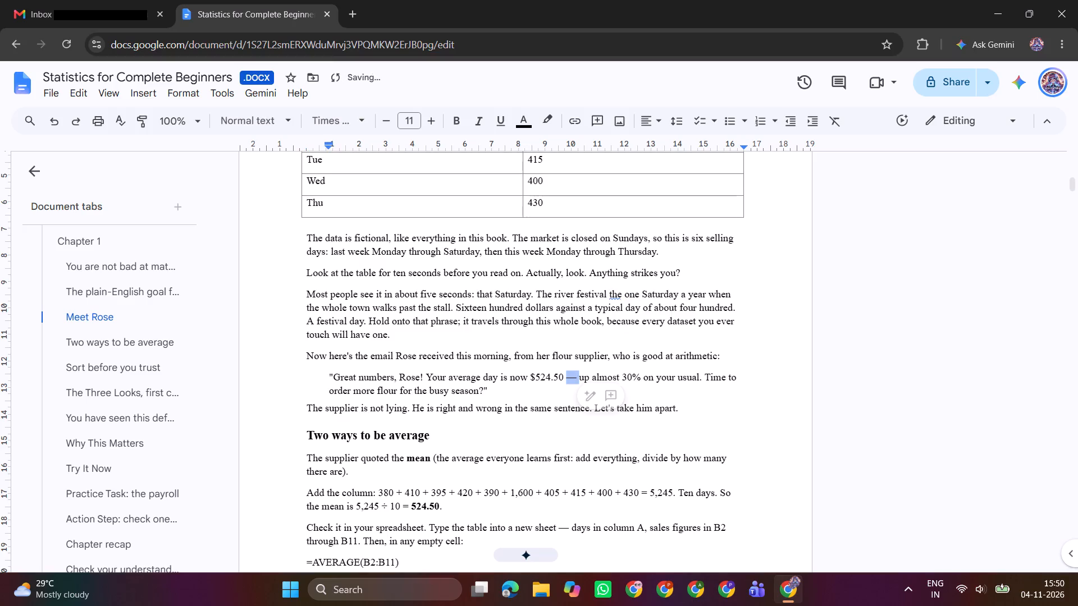
pyautogui.press('Delete')
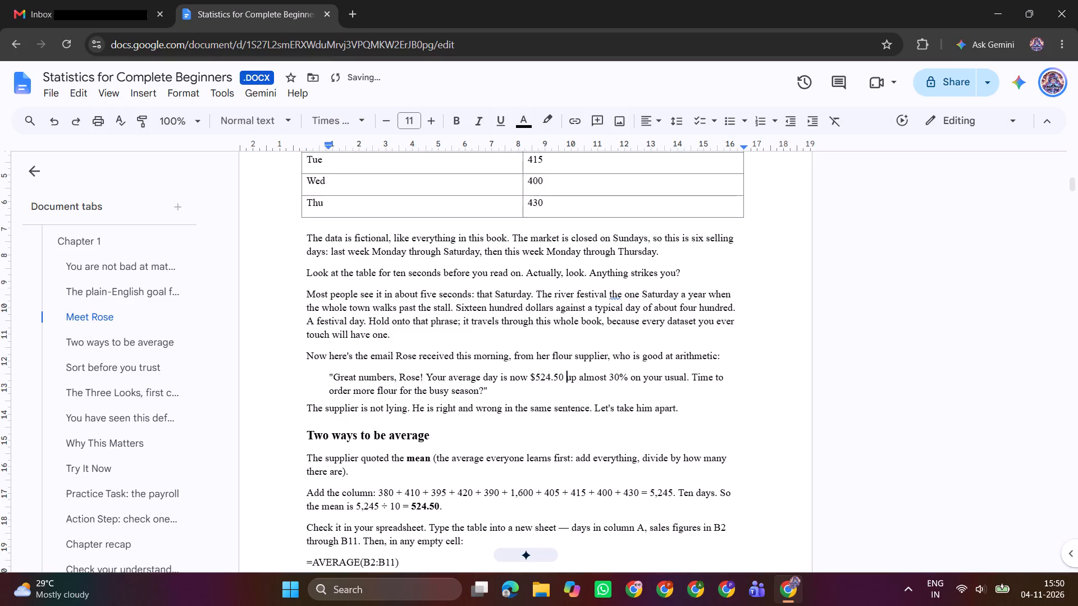
# Accept the grammar suggestion that changes the sentence to "The river festival is one Saturday a year".
pyautogui.click(614, 296)
pyautogui.click(619, 281)
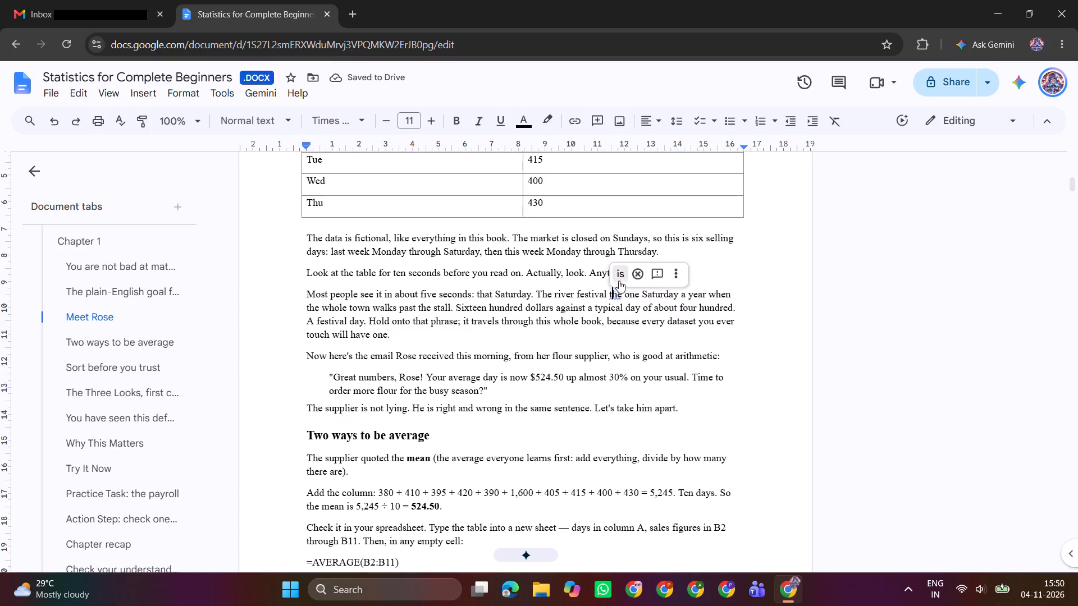
pyautogui.click(469, 322)
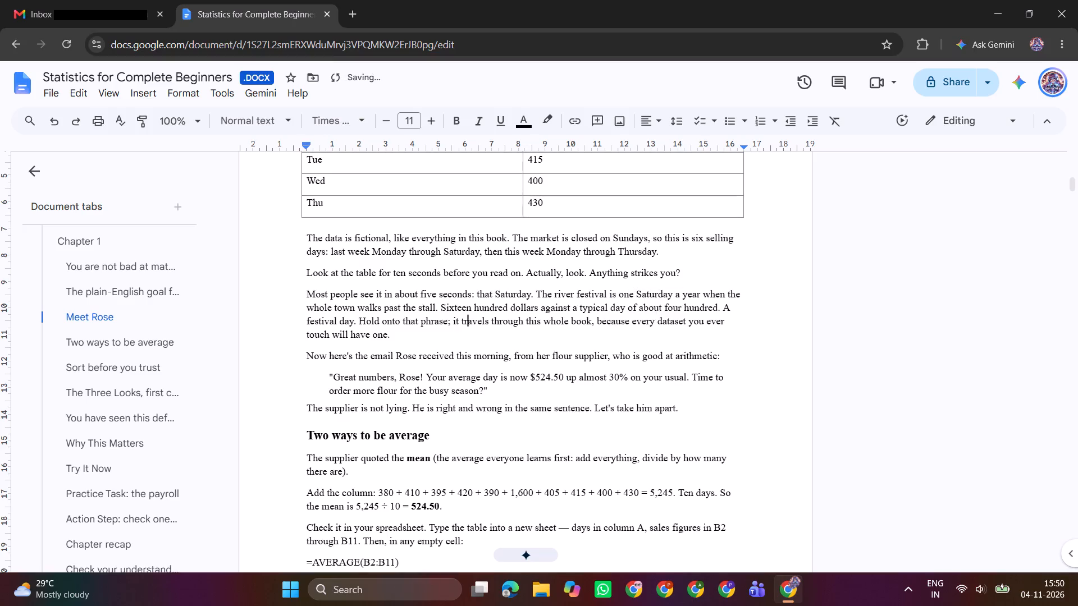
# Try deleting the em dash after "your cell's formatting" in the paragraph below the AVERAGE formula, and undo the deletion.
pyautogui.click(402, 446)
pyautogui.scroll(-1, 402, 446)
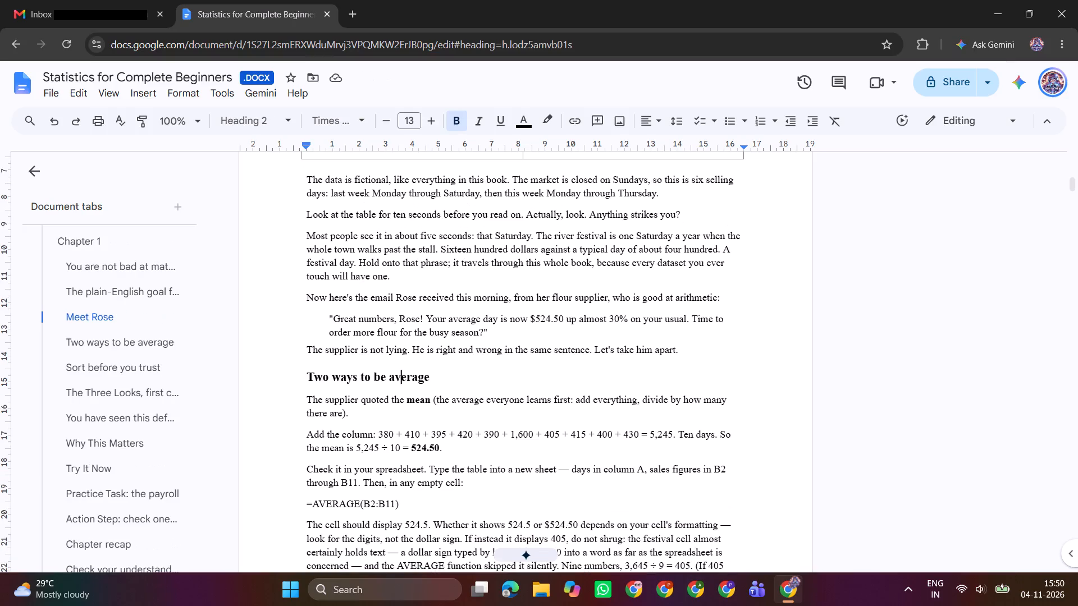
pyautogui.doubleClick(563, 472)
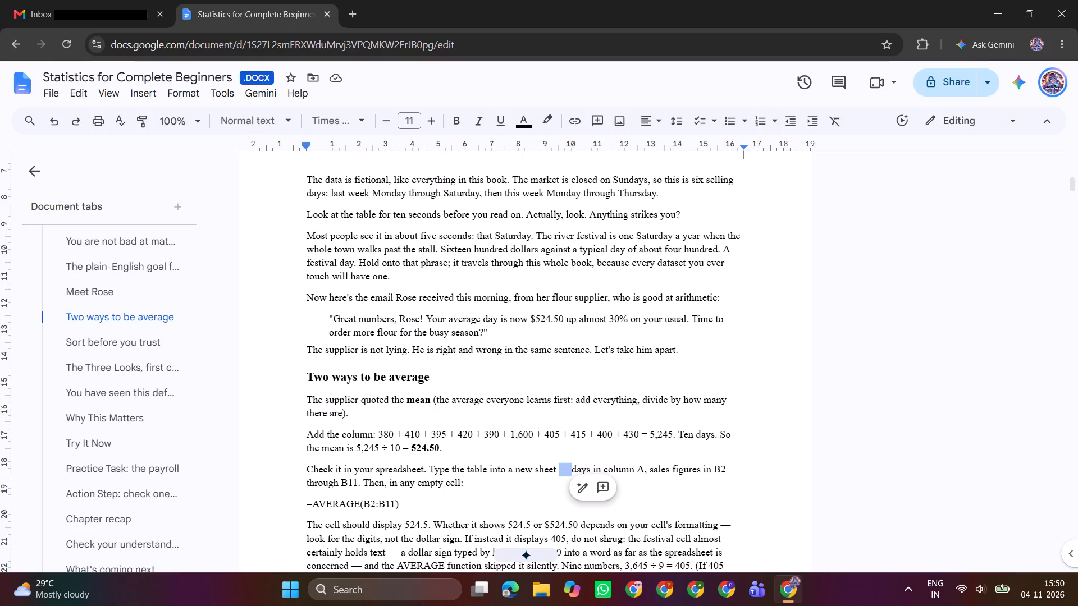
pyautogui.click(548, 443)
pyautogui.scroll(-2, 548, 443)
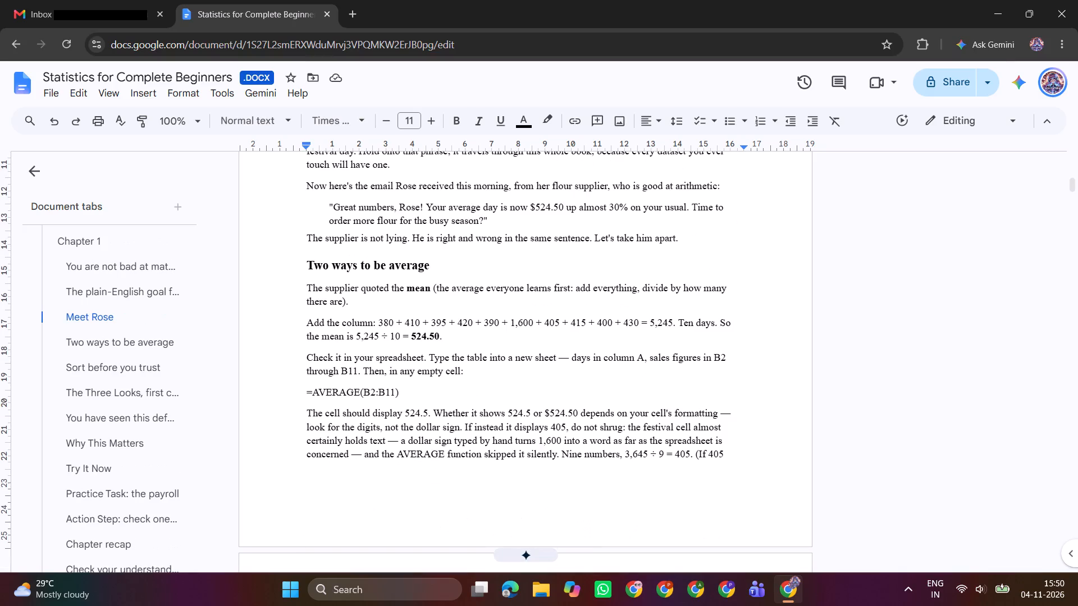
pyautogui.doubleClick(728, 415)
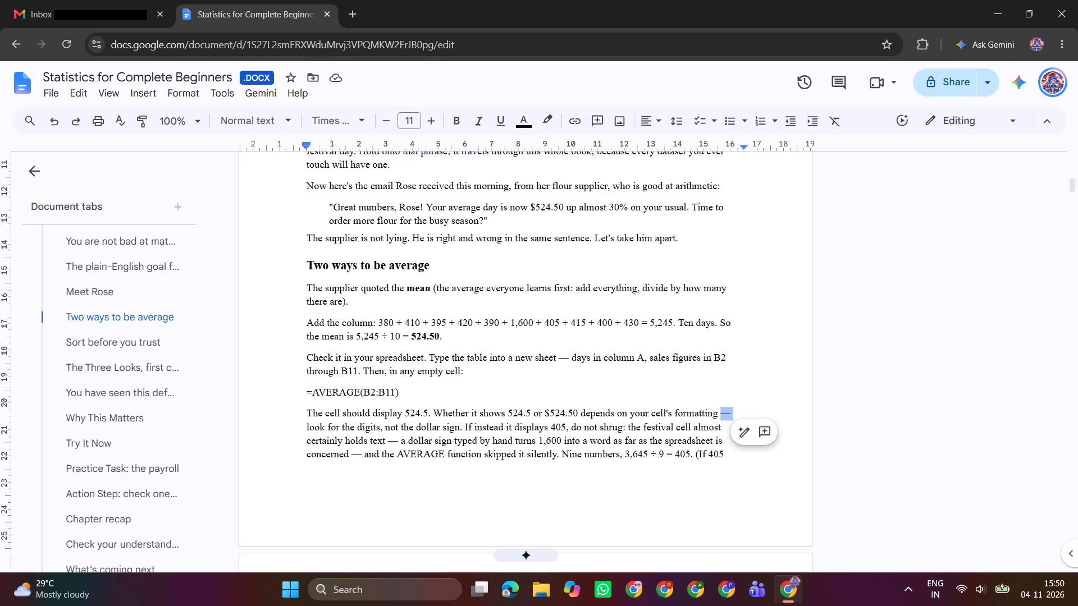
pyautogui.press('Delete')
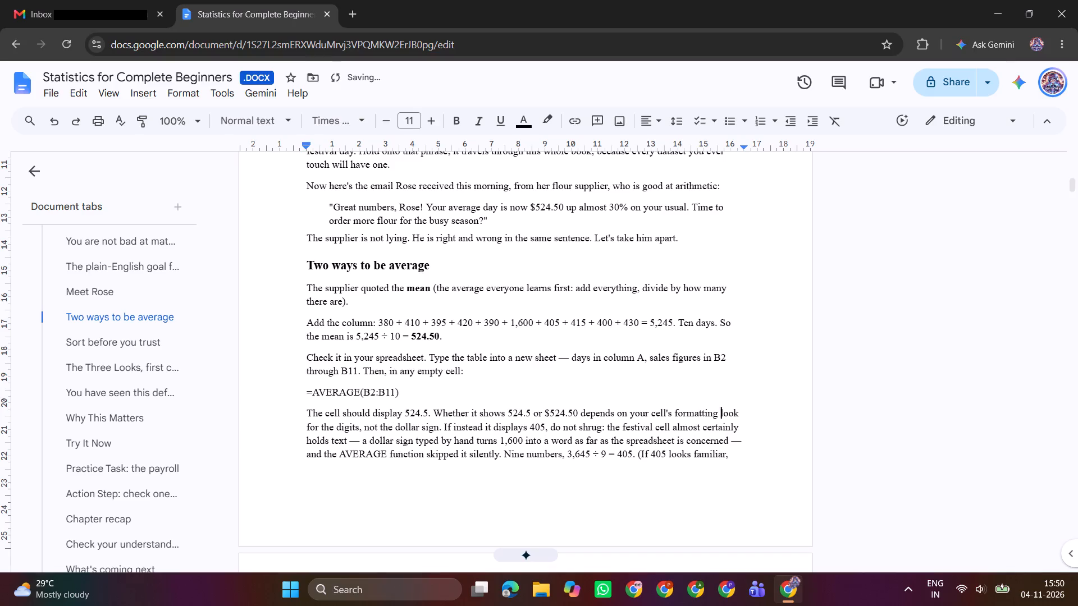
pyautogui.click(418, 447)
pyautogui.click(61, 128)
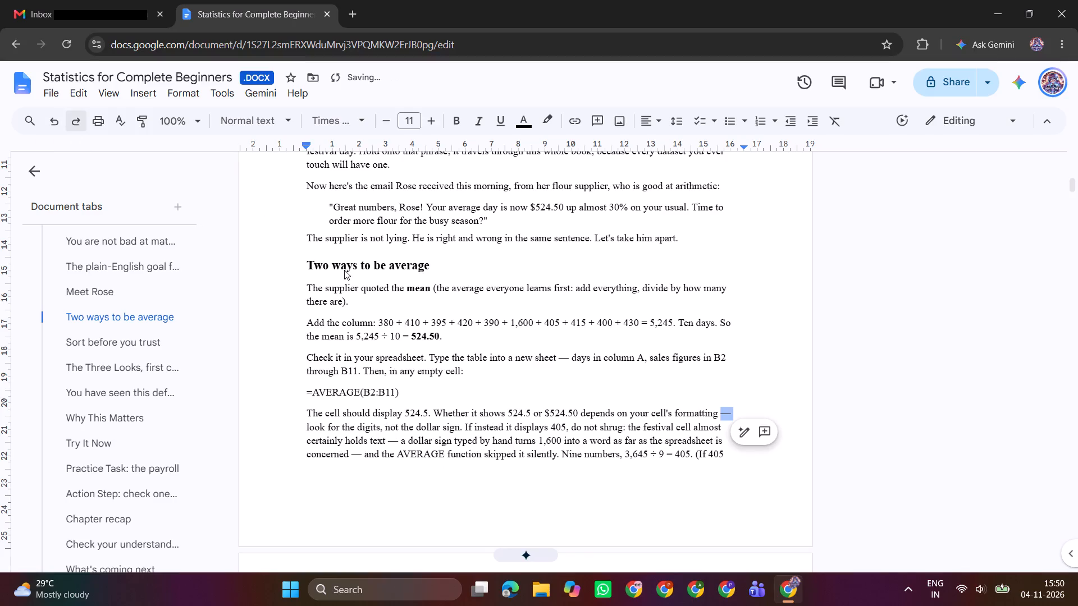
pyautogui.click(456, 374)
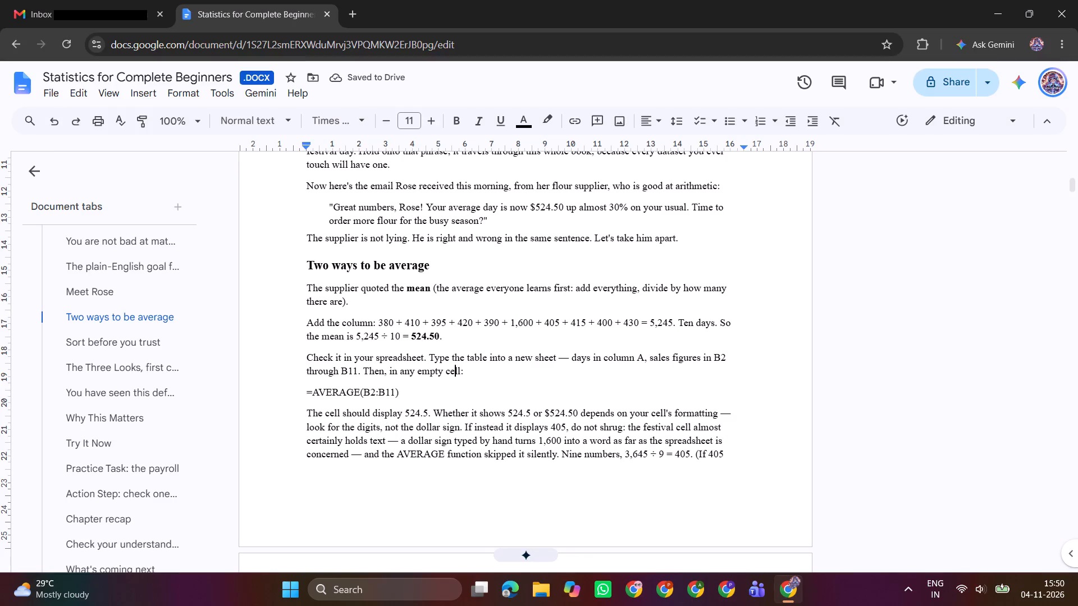
# In the paragraph beginning "The cell should display 524.5", delete the em dashes after "concerned" and after "looks familiar, good".
pyautogui.scroll(-2, 456, 374)
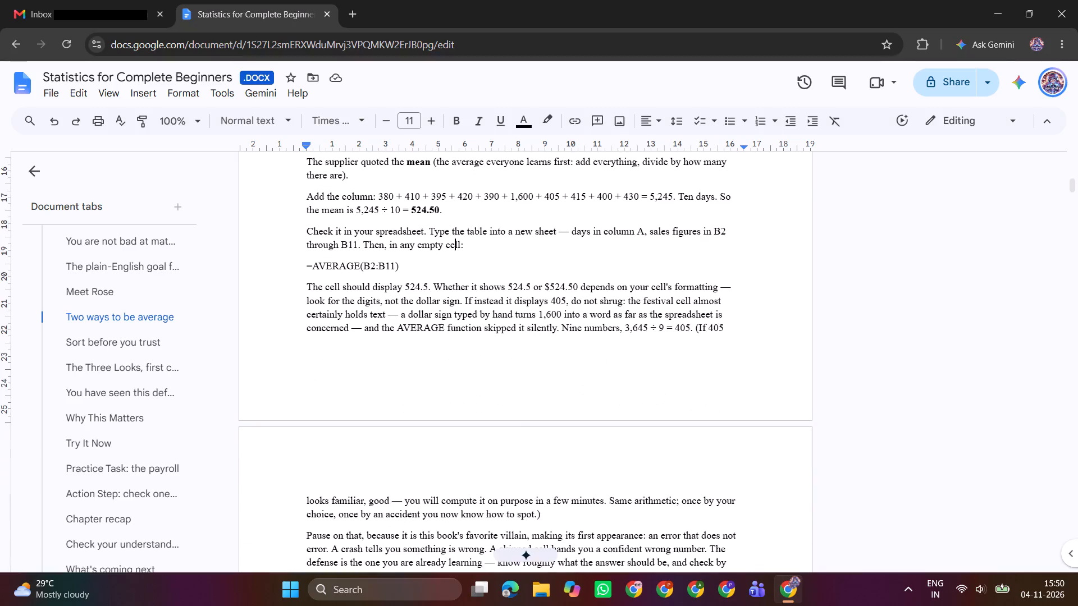
pyautogui.scroll(-1, 456, 374)
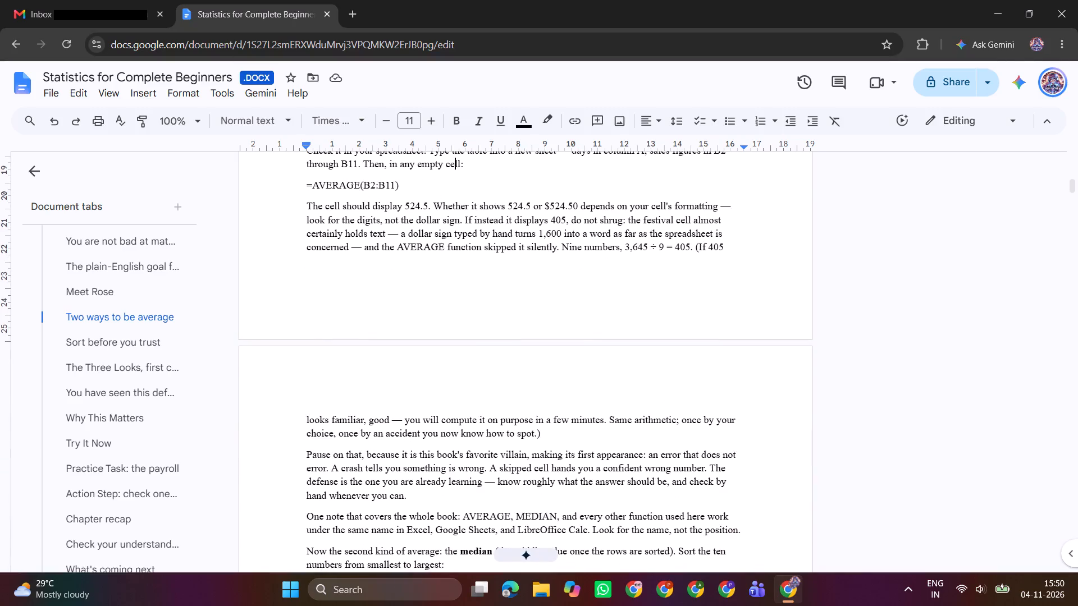
pyautogui.doubleClick(354, 250)
pyautogui.press('Delete')
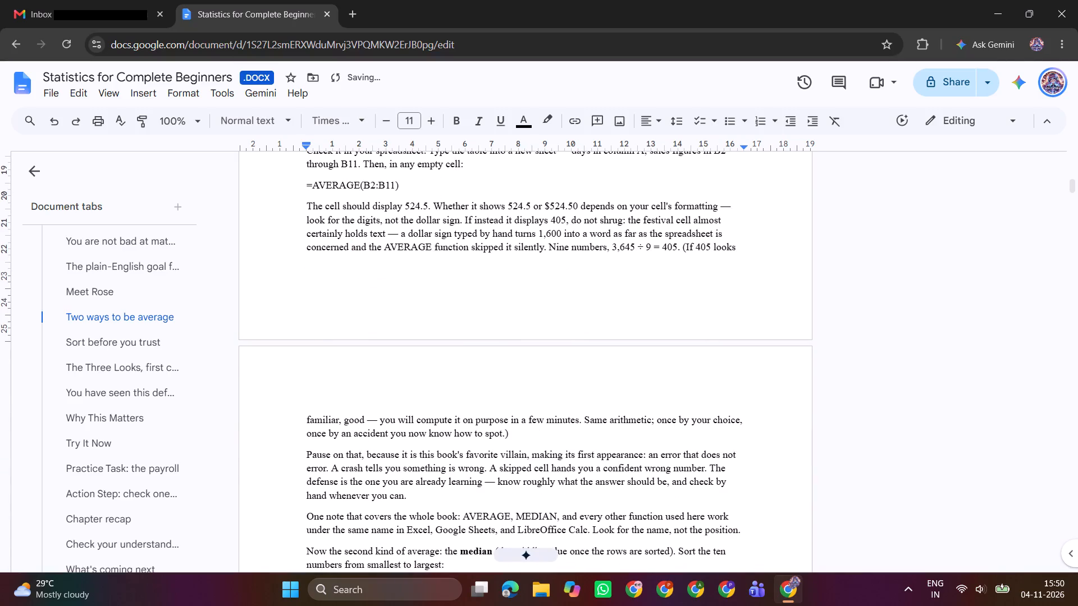
pyautogui.click(368, 422)
pyautogui.doubleClick(372, 422)
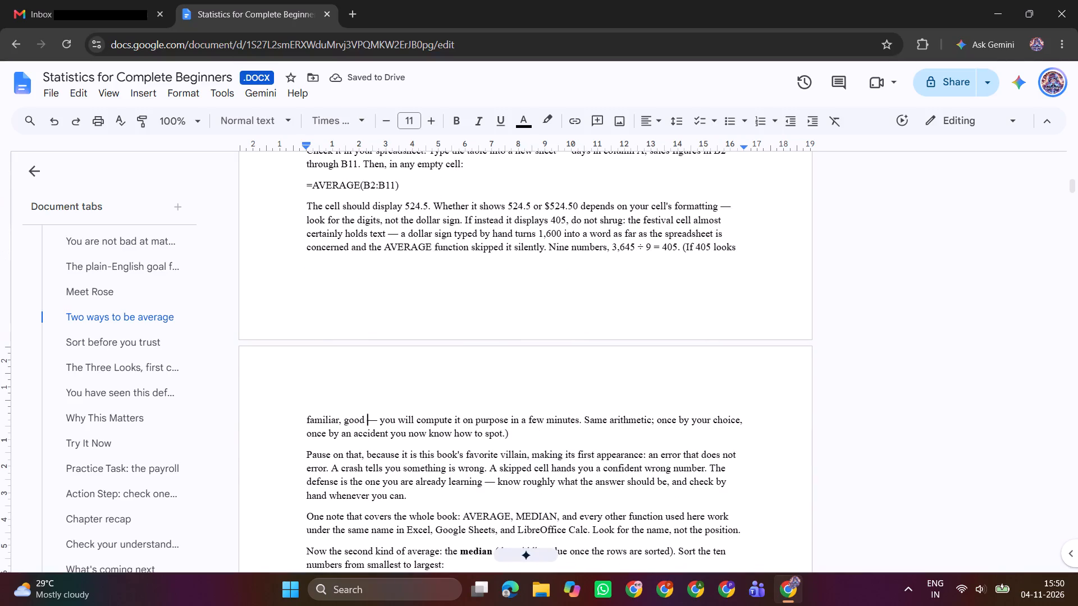
pyautogui.press('Delete')
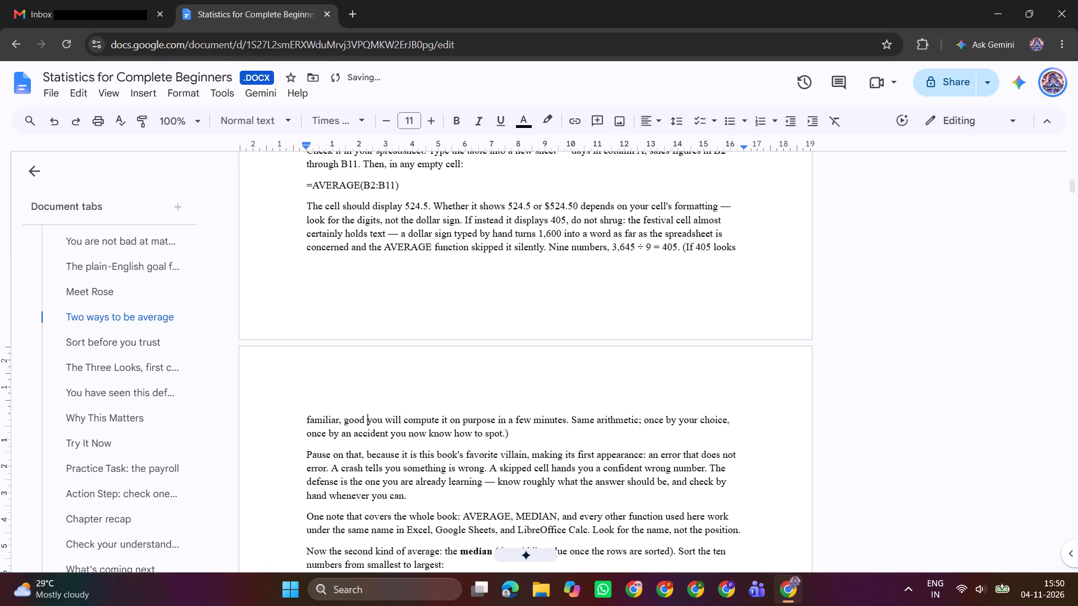
pyautogui.click(413, 469)
# Replace the em dash after "already learning" with a comma in the "Pause on that" paragraph, accepting the suggestion "learning, know".
pyautogui.scroll(-1, 413, 469)
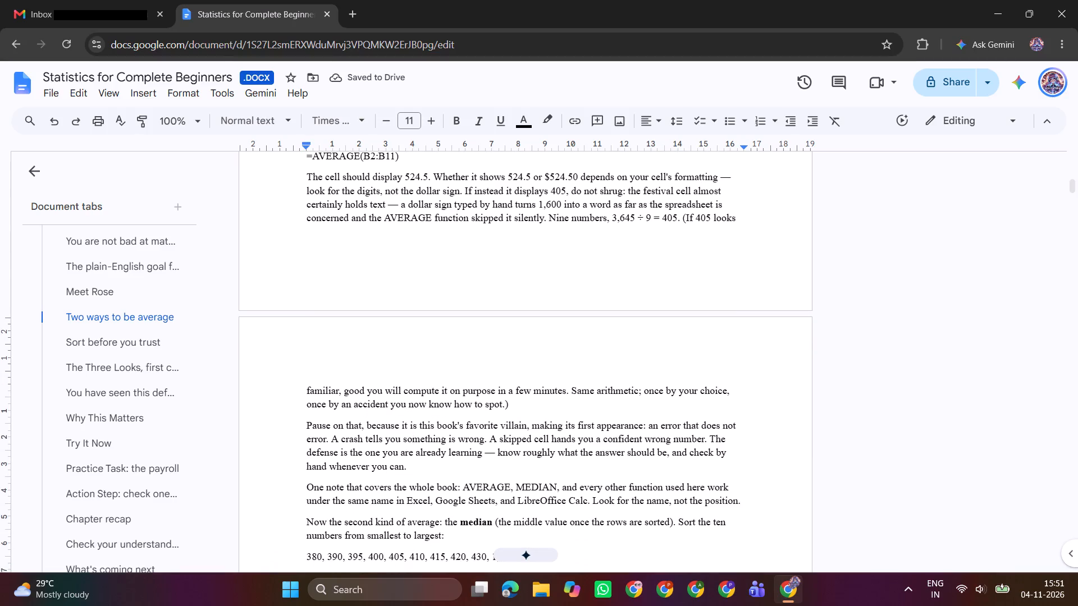
pyautogui.click(496, 453)
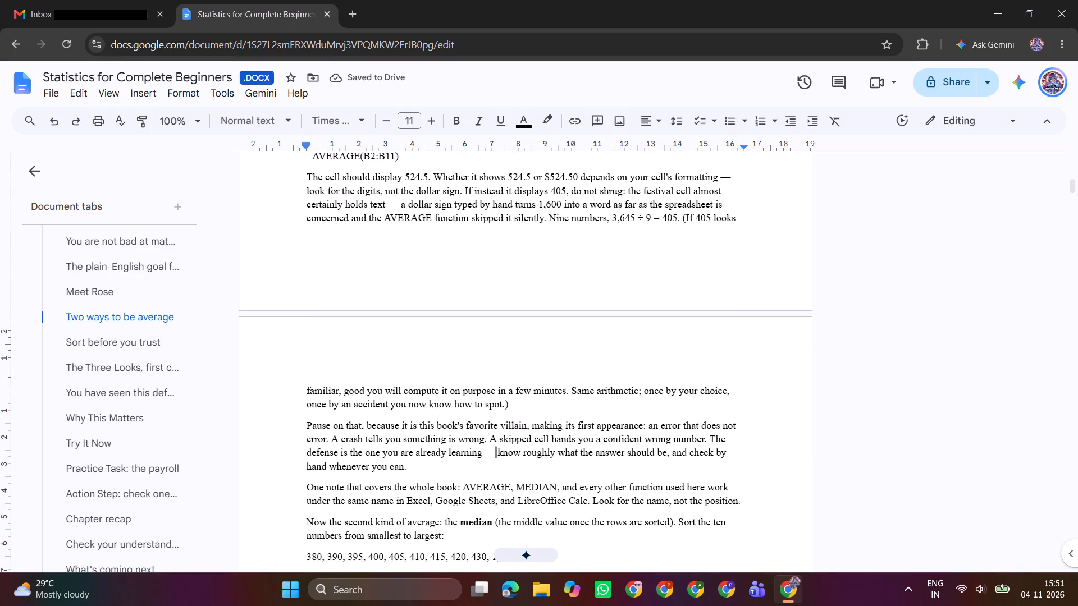
pyautogui.doubleClick(493, 453)
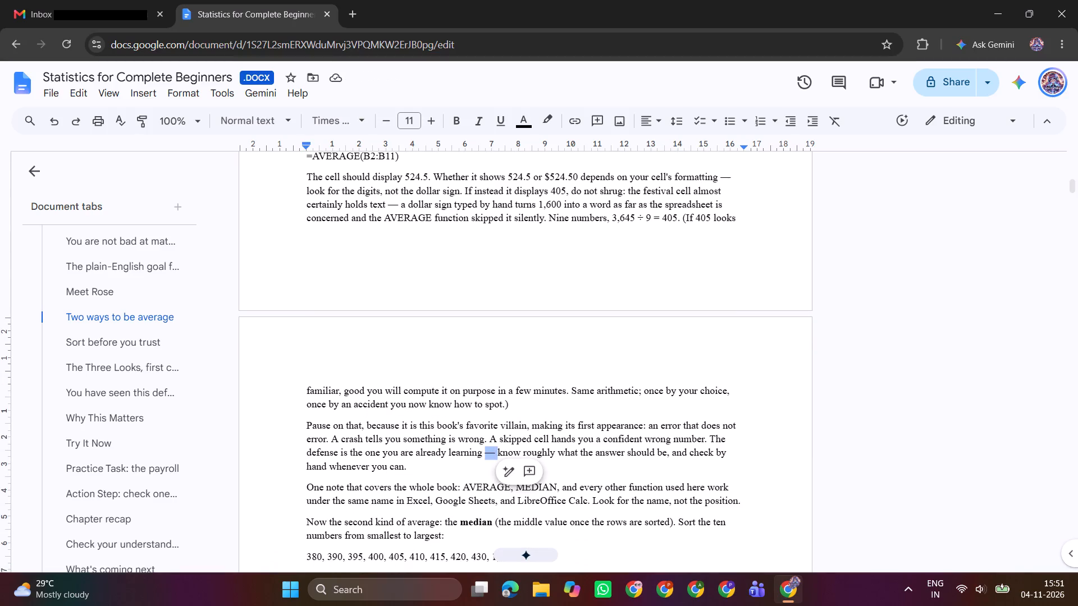
pyautogui.press('Delete')
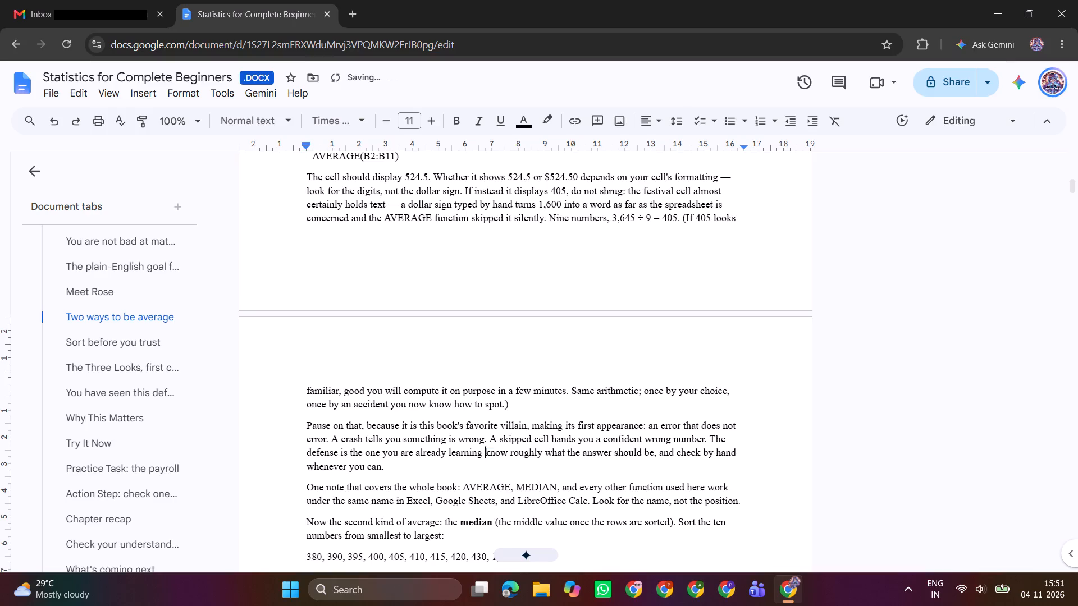
pyautogui.click(495, 431)
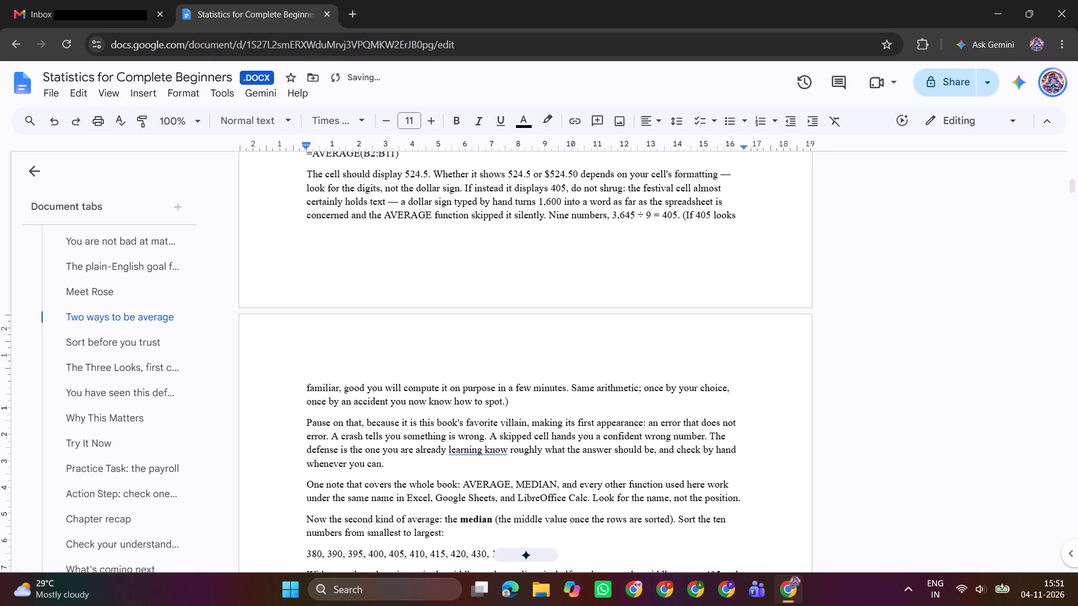
pyautogui.click(486, 449)
pyautogui.click(485, 431)
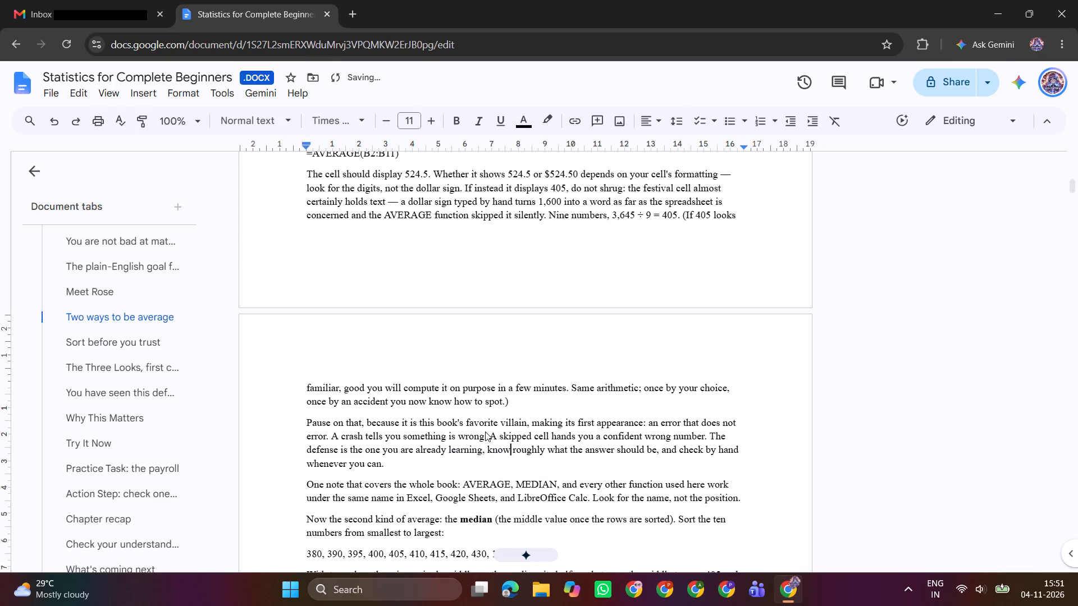
pyautogui.click(482, 400)
# Delete the em dash after "would not have moved a cent" in the paragraph beginning "Notice something important".
pyautogui.scroll(-2, 482, 400)
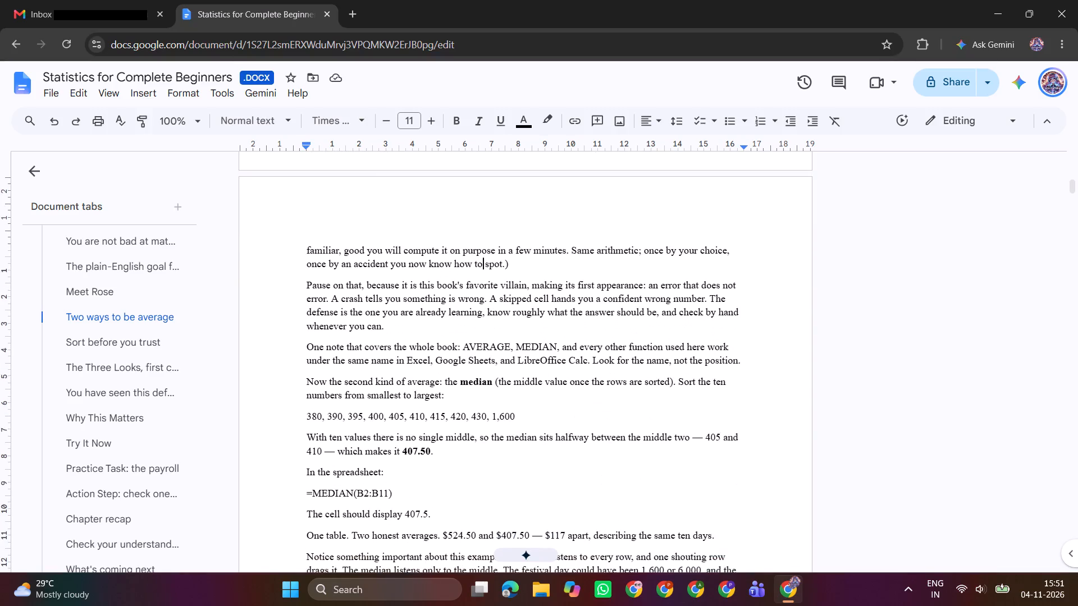
pyautogui.scroll(-1, 392, 457)
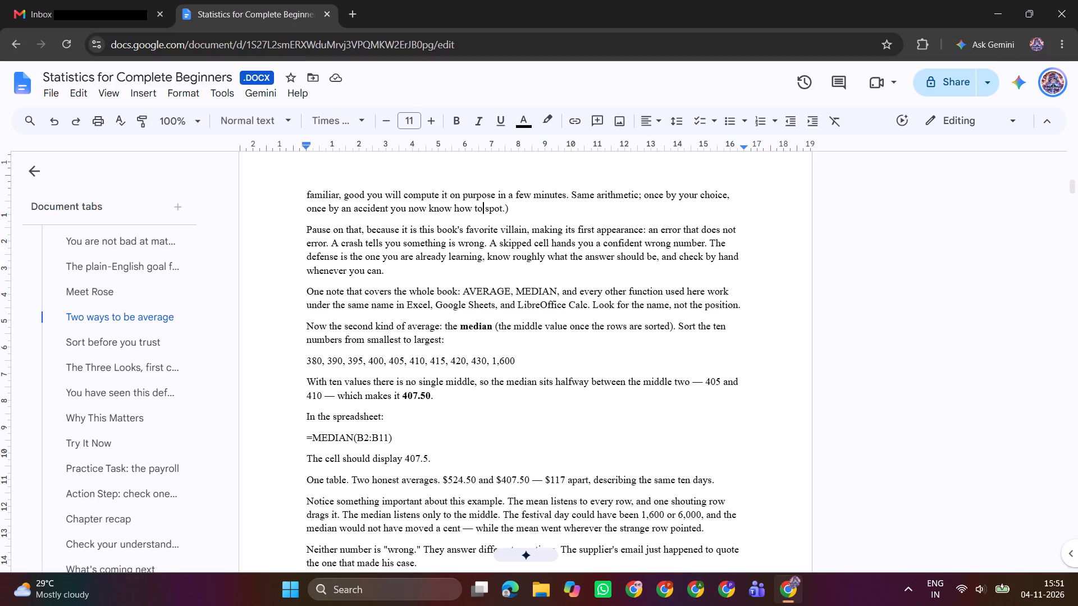
pyautogui.click(369, 467)
pyautogui.scroll(-2, 369, 467)
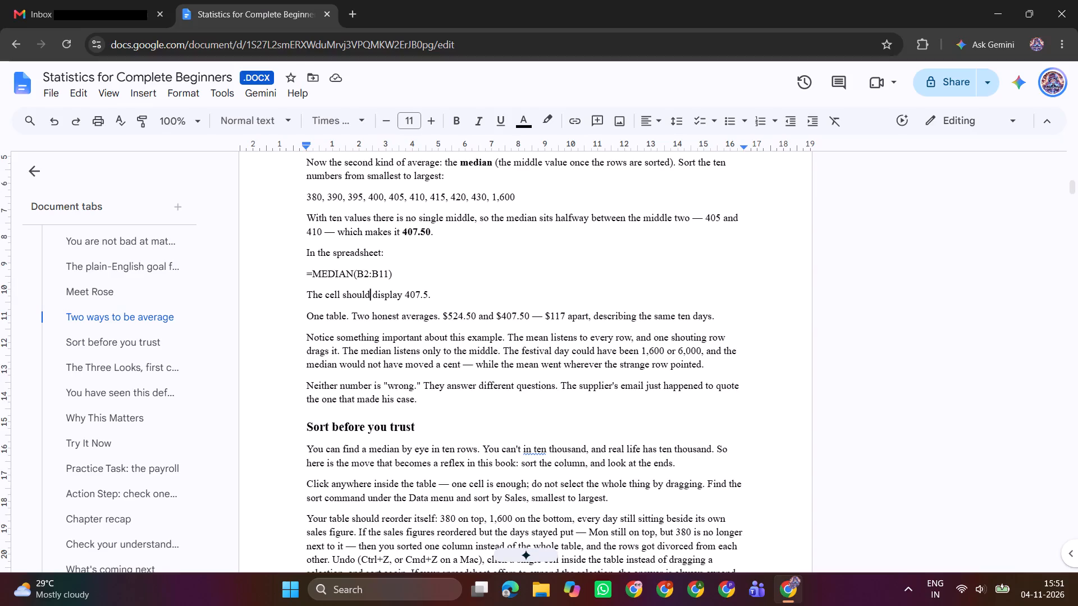
pyautogui.doubleClick(470, 365)
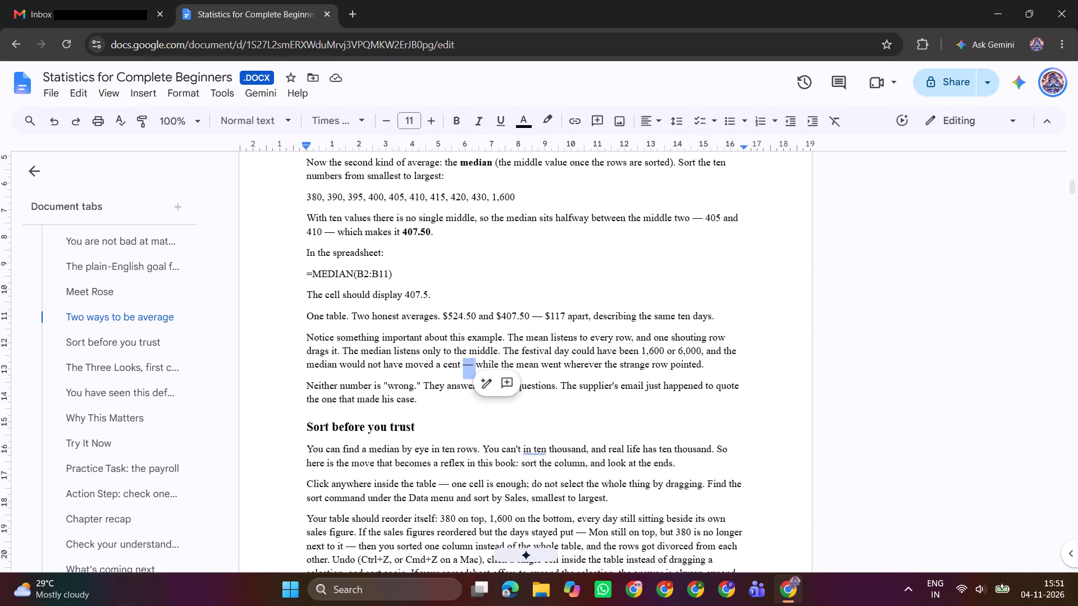
pyautogui.press('Delete')
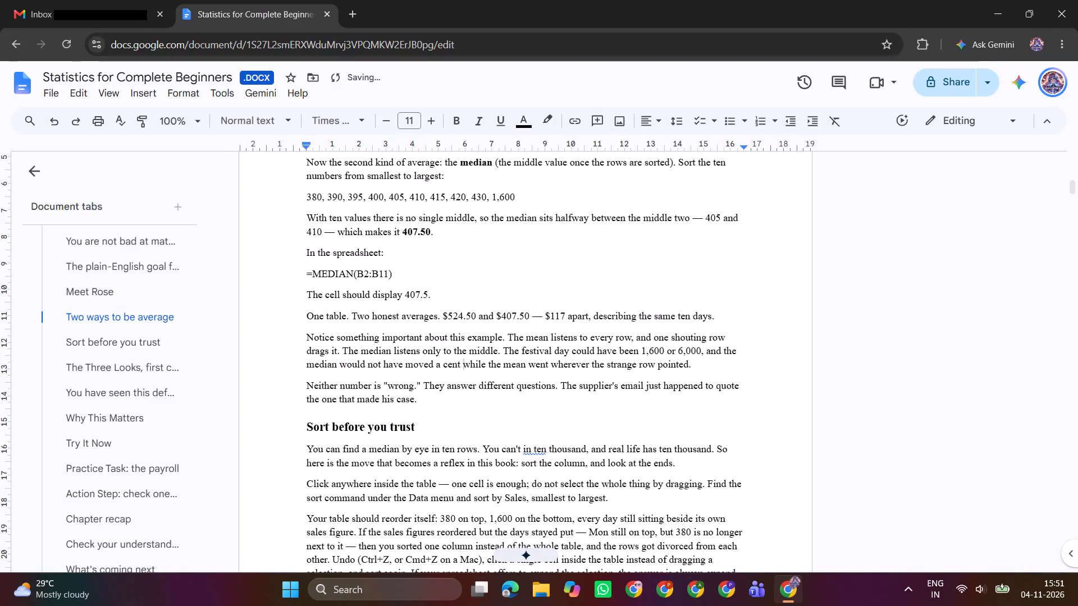
# Accept the grammar suggestion "have ten" in the first paragraph of the "Sort before you trust" section.
pyautogui.click(533, 446)
pyautogui.click(533, 434)
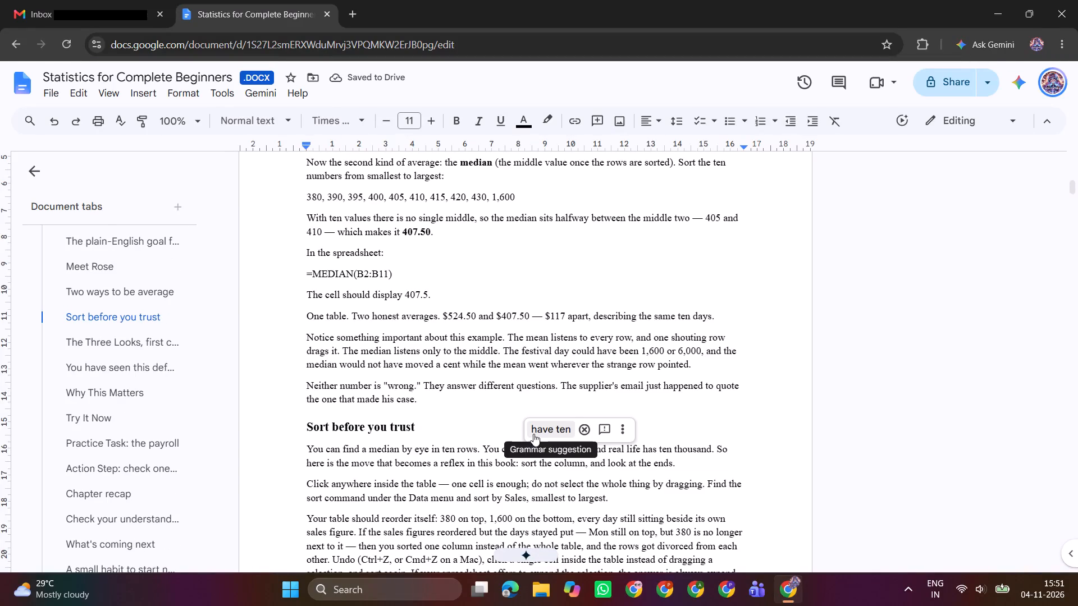
pyautogui.click(491, 424)
pyautogui.scroll(-1, 491, 424)
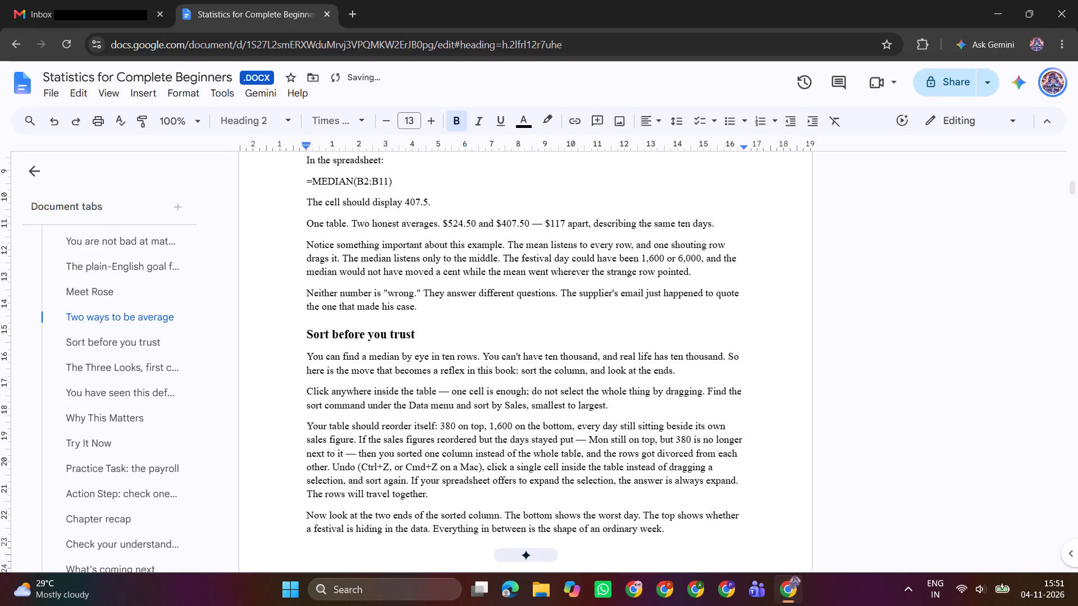
# Delete the em dash after "Click anywhere inside the table" in the "Sort before you trust" section.
pyautogui.scroll(-1, 464, 439)
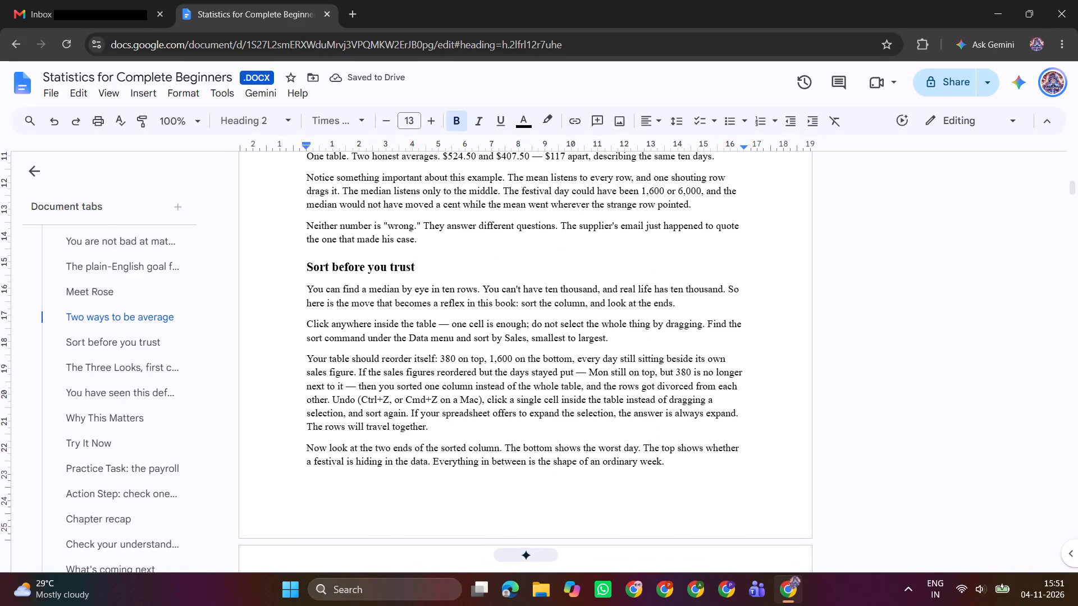
pyautogui.doubleClick(448, 324)
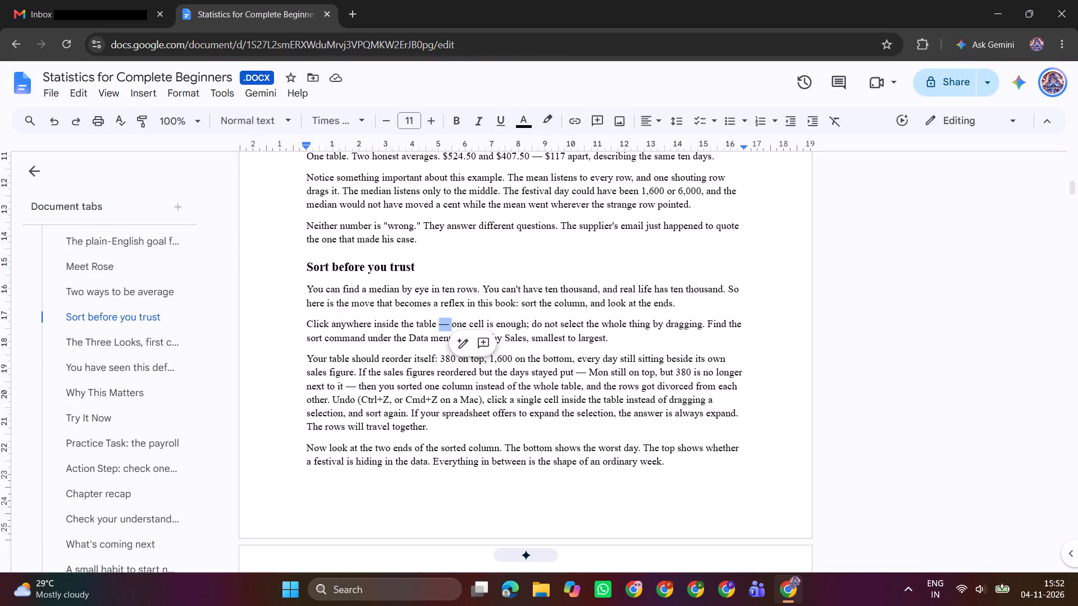
pyautogui.press('Delete')
pyautogui.click(460, 263)
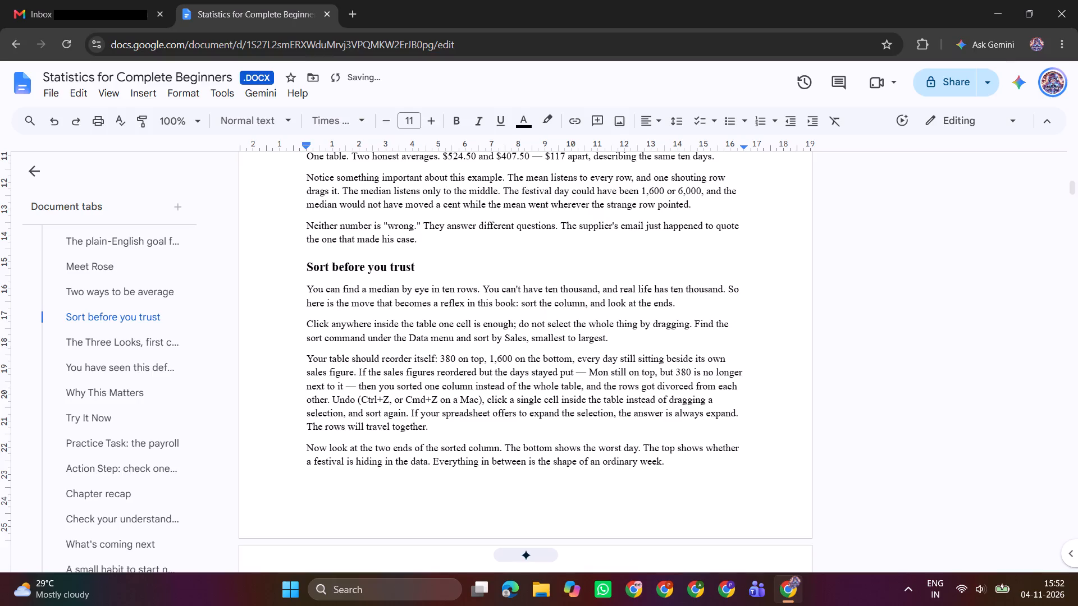
pyautogui.click(490, 391)
pyautogui.click(505, 422)
# Delete the em dash after "Two clicks" in the paragraph beginning "Use this rule".
pyautogui.scroll(-1, 505, 422)
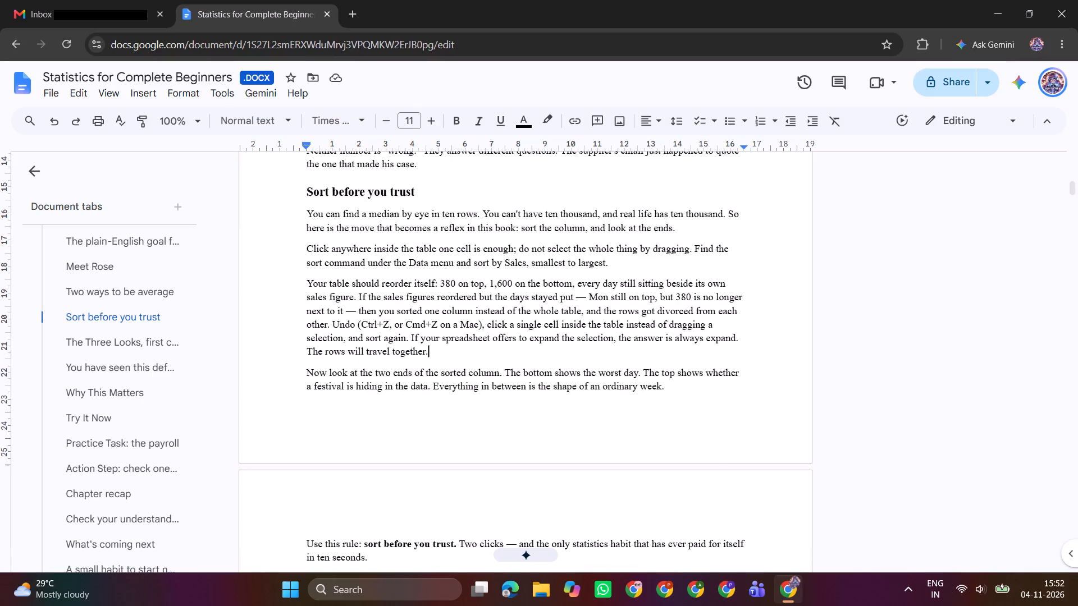
pyautogui.scroll(-2, 505, 422)
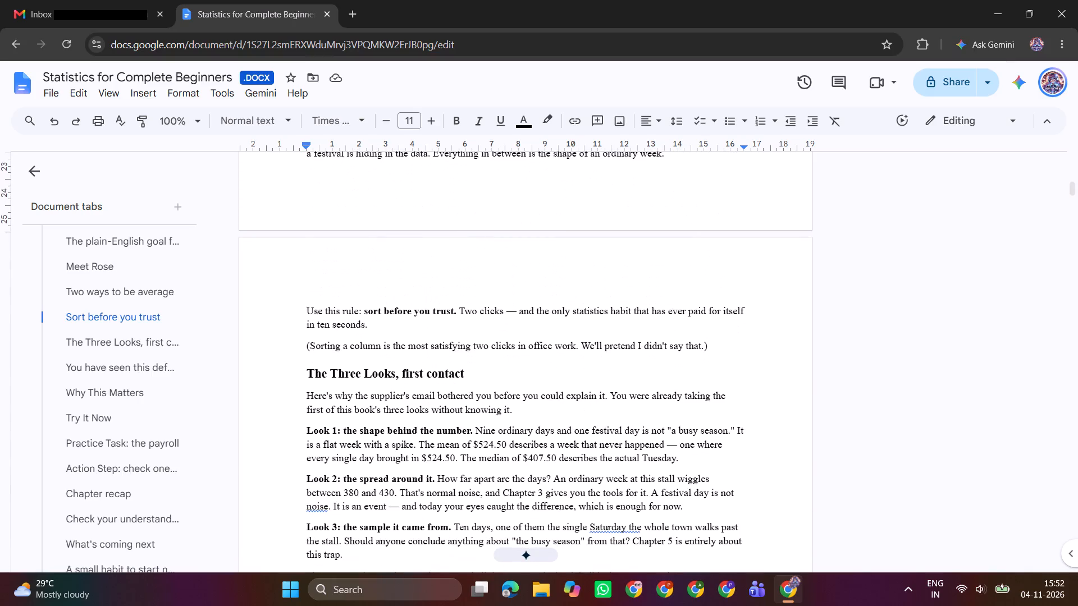
pyautogui.doubleClick(516, 315)
pyautogui.press('Delete')
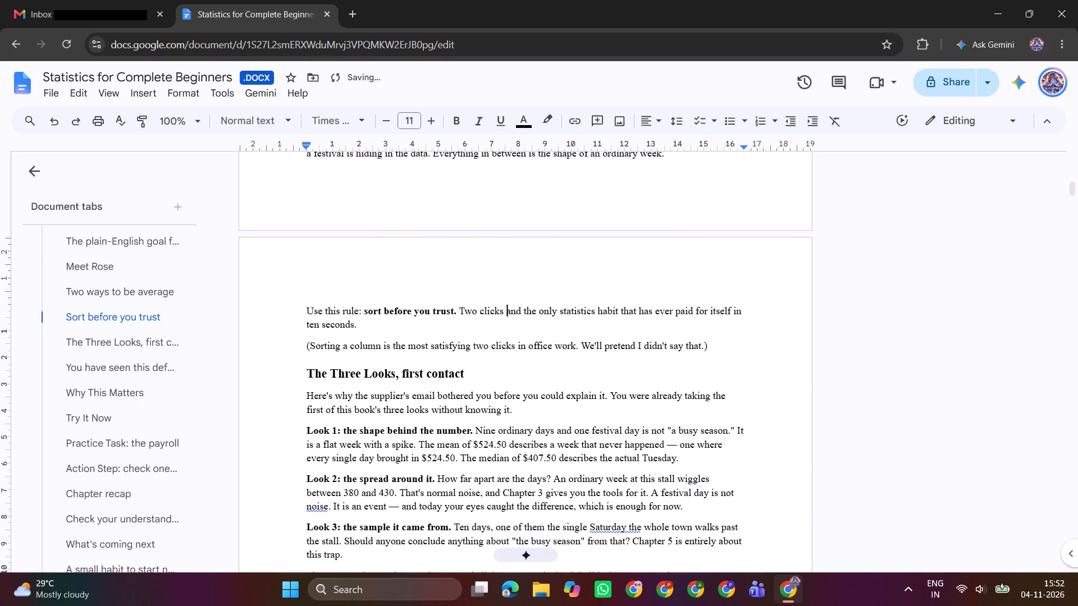
pyautogui.click(531, 370)
# Accept the grammar suggestions "noisy" in the Look 2 paragraph and "Saturday, the" in the Look 3 paragraph.
pyautogui.scroll(-1, 531, 370)
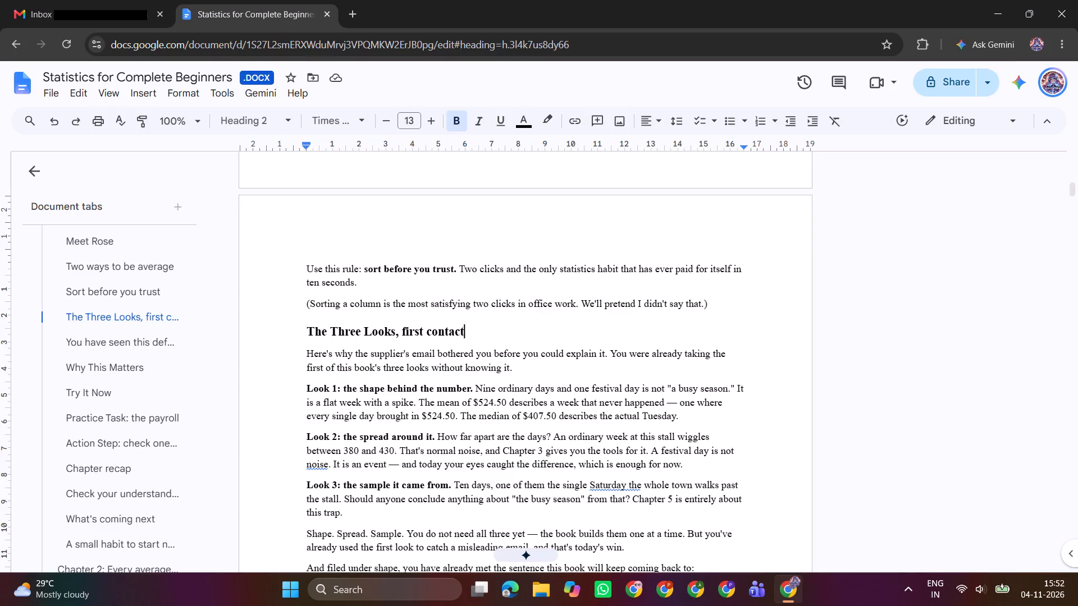
pyautogui.scroll(-1, 676, 401)
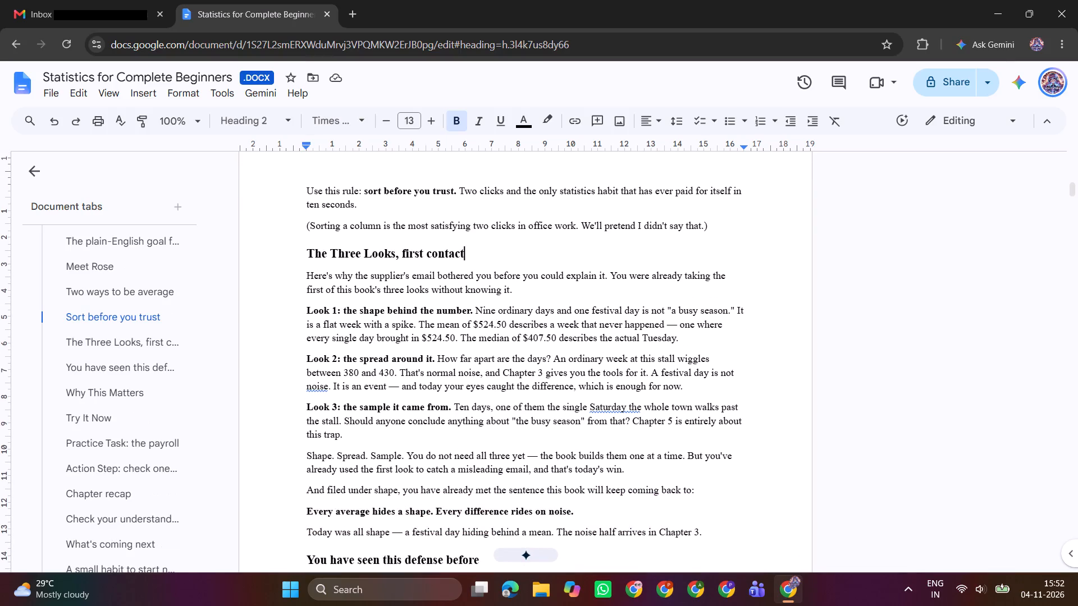
pyautogui.click(323, 386)
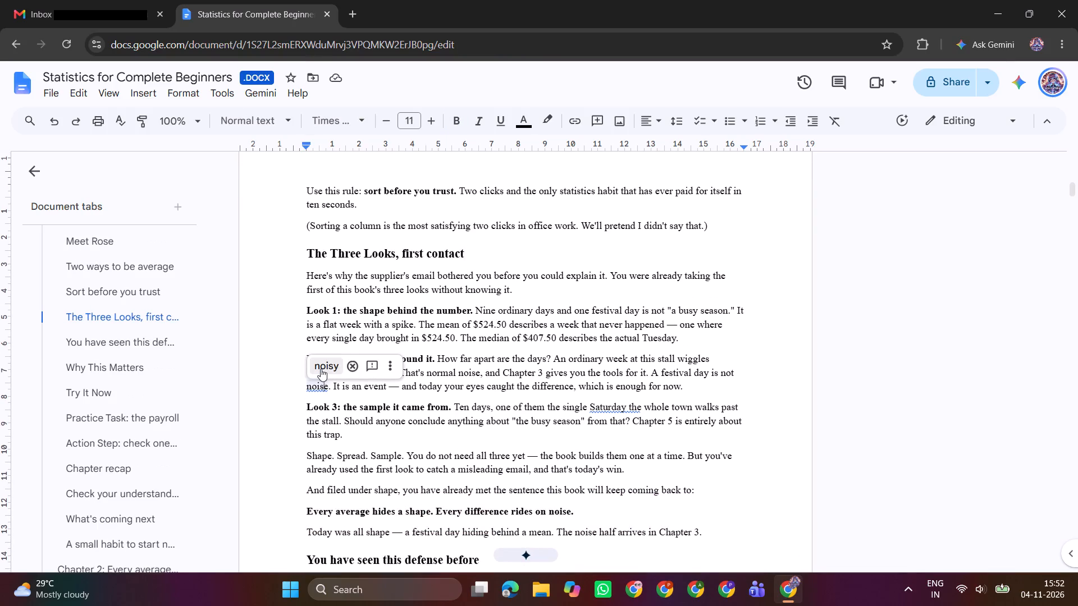
pyautogui.click(321, 369)
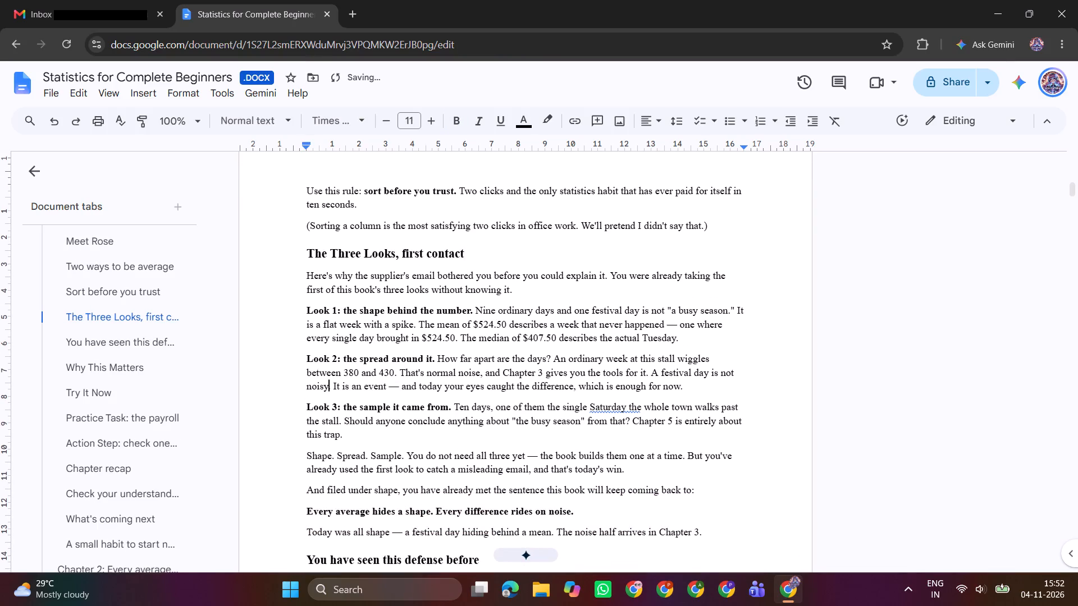
pyautogui.click(618, 411)
pyautogui.click(616, 395)
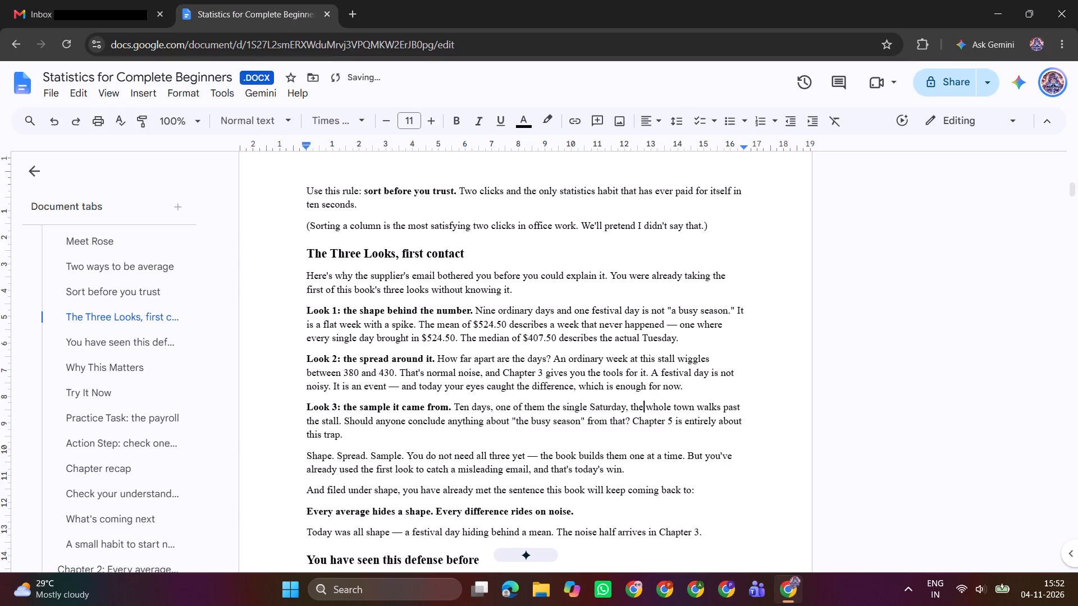
# Delete the em dashes after "It is an event", "You do not need all three yet" and "Today was all shape" in the Three Looks section.
pyautogui.doubleClick(398, 384)
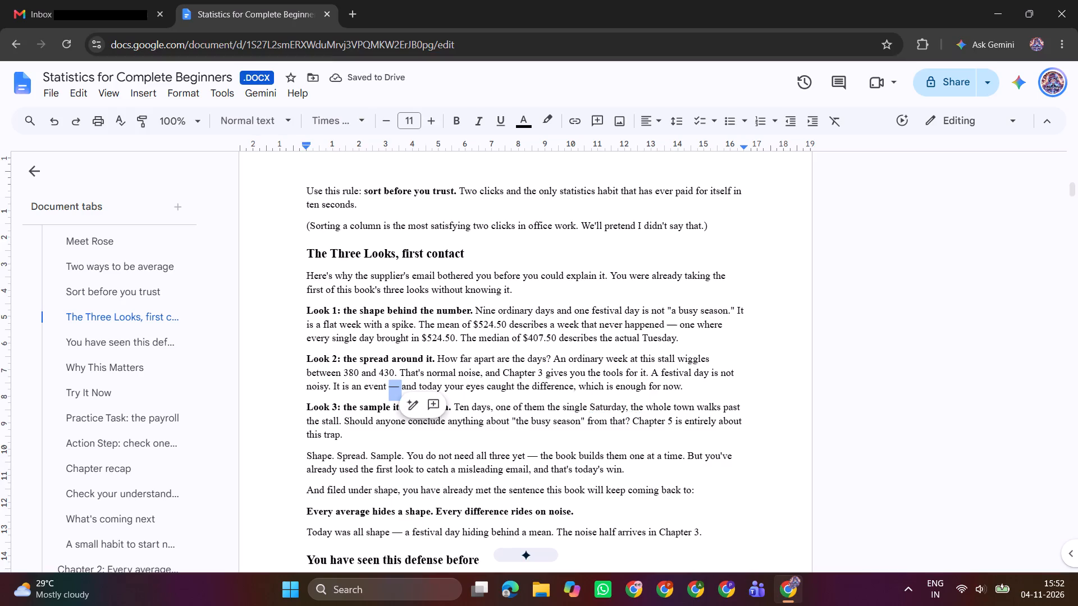
pyautogui.press('Delete')
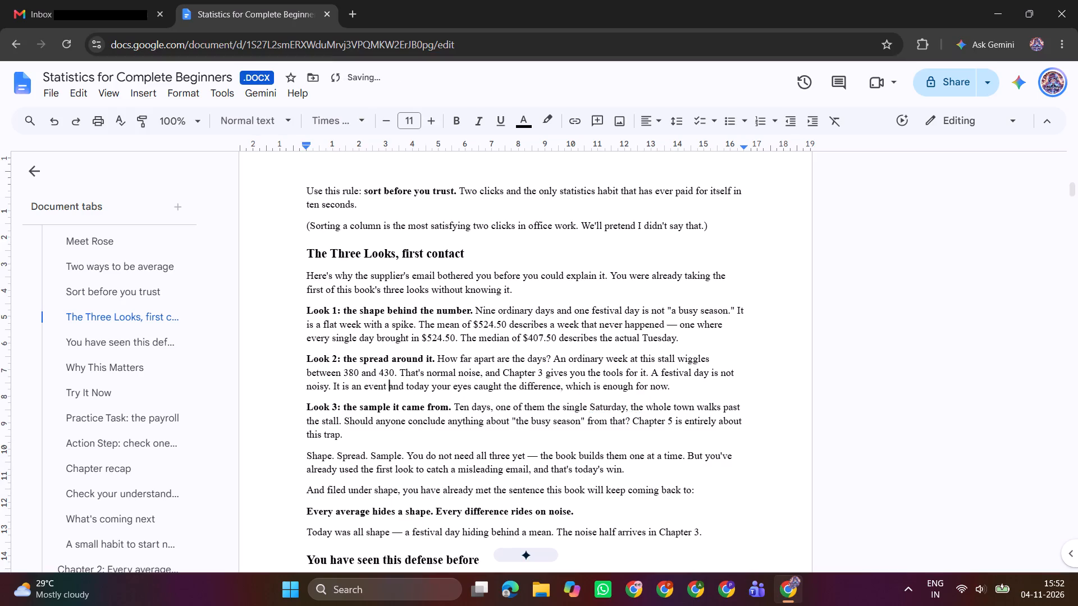
pyautogui.click(403, 427)
pyautogui.click(537, 454)
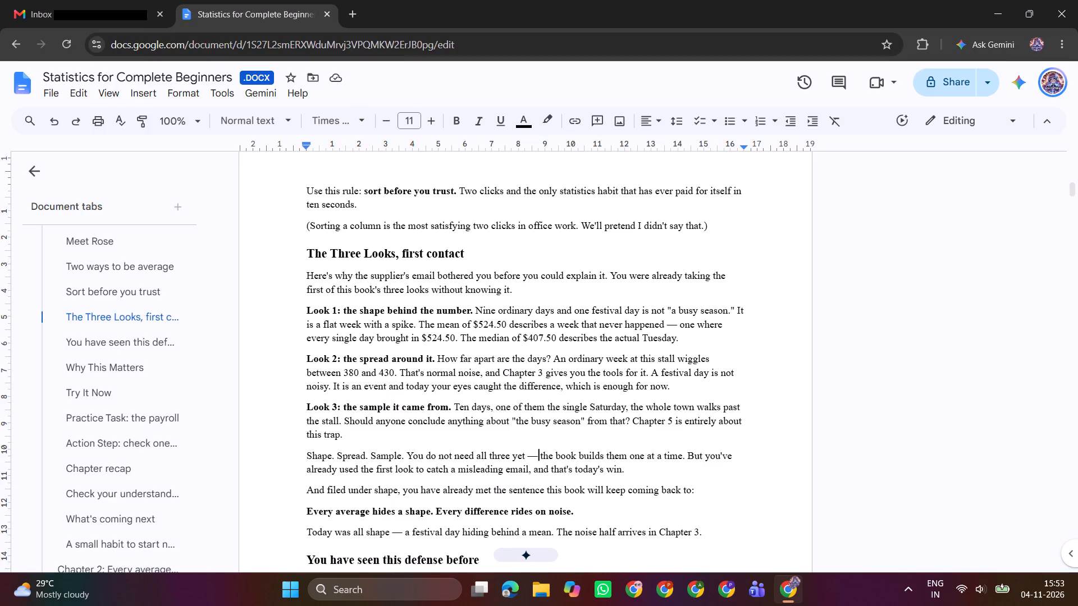
pyautogui.doubleClick(537, 454)
pyautogui.press('Delete')
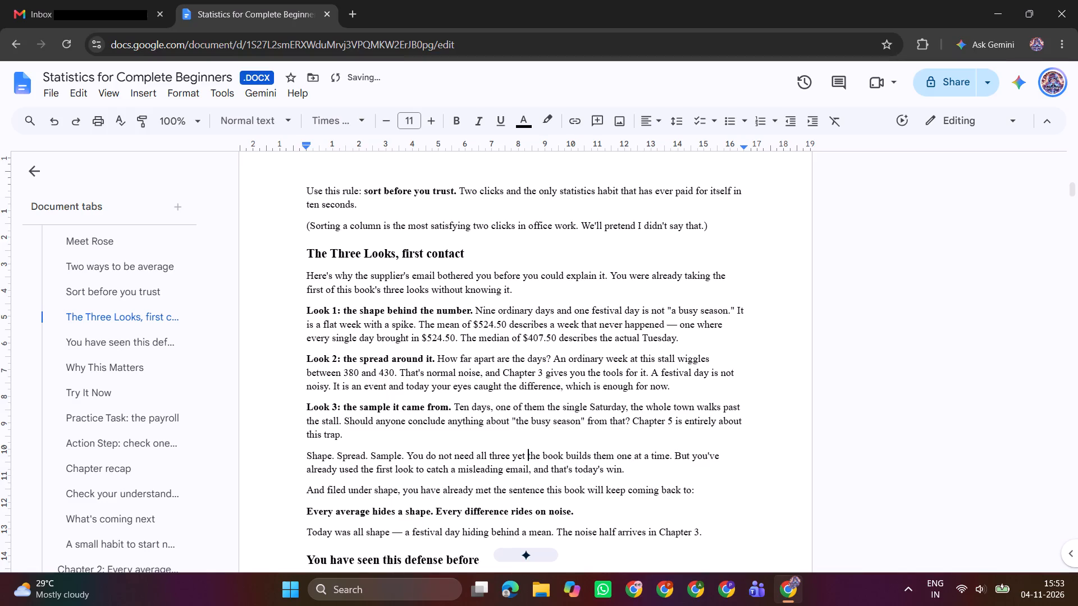
pyautogui.click(535, 536)
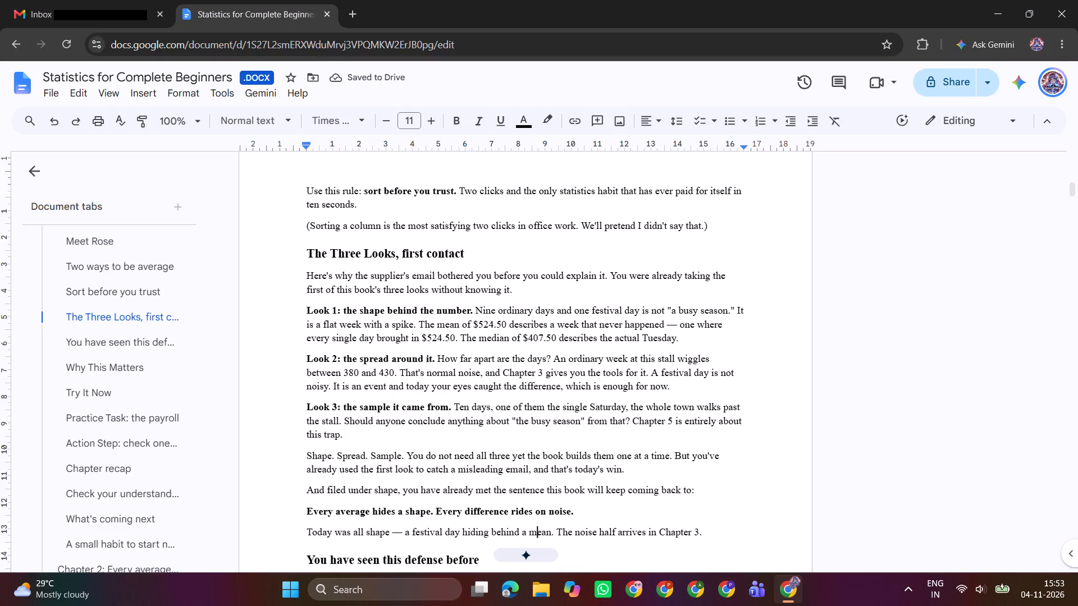
pyautogui.doubleClick(397, 534)
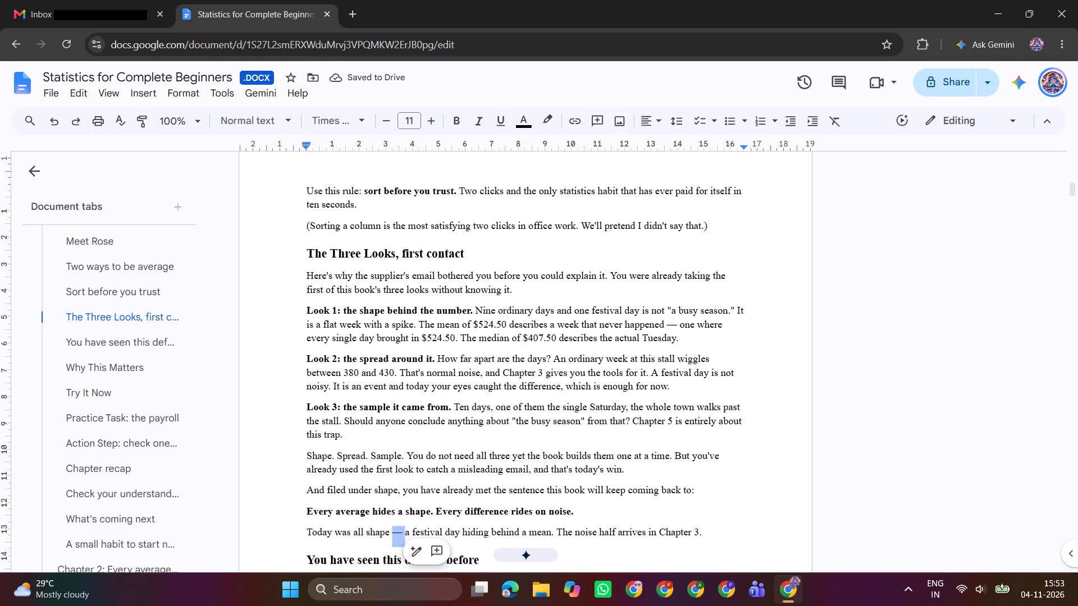
pyautogui.press('Delete')
pyautogui.click(421, 496)
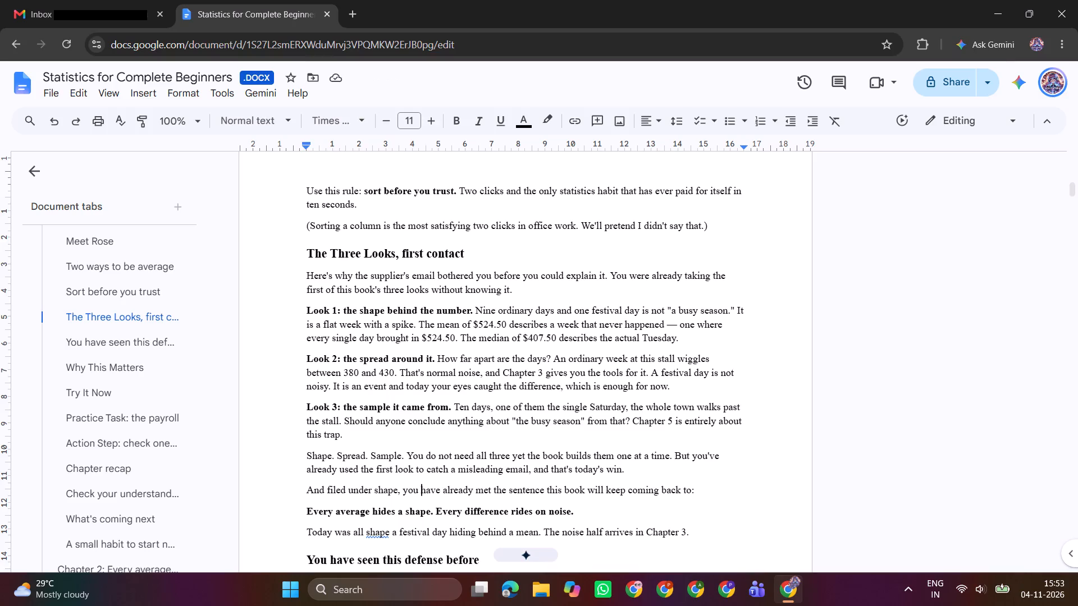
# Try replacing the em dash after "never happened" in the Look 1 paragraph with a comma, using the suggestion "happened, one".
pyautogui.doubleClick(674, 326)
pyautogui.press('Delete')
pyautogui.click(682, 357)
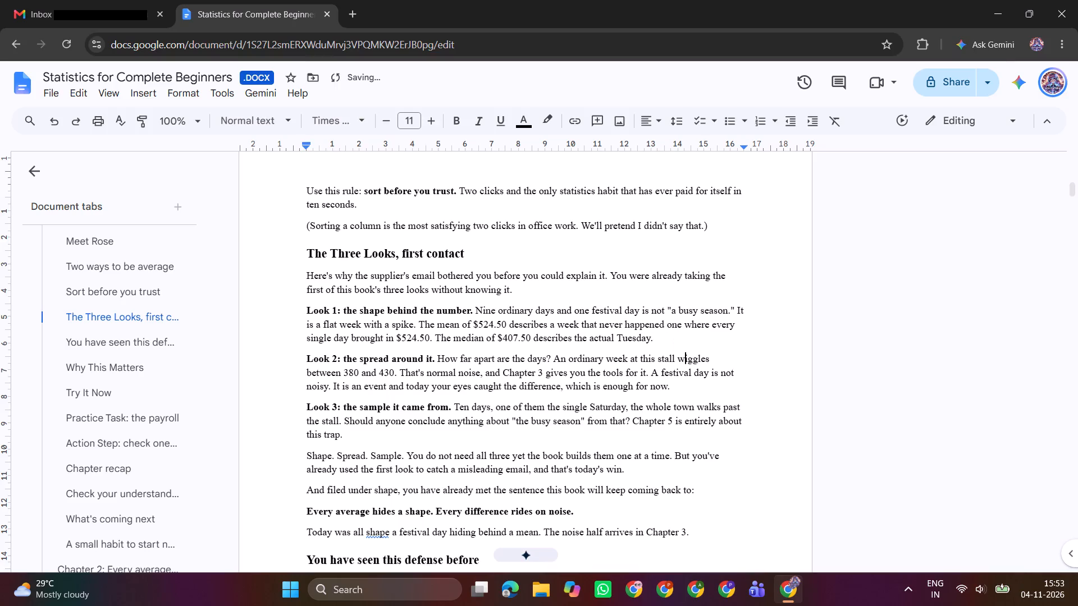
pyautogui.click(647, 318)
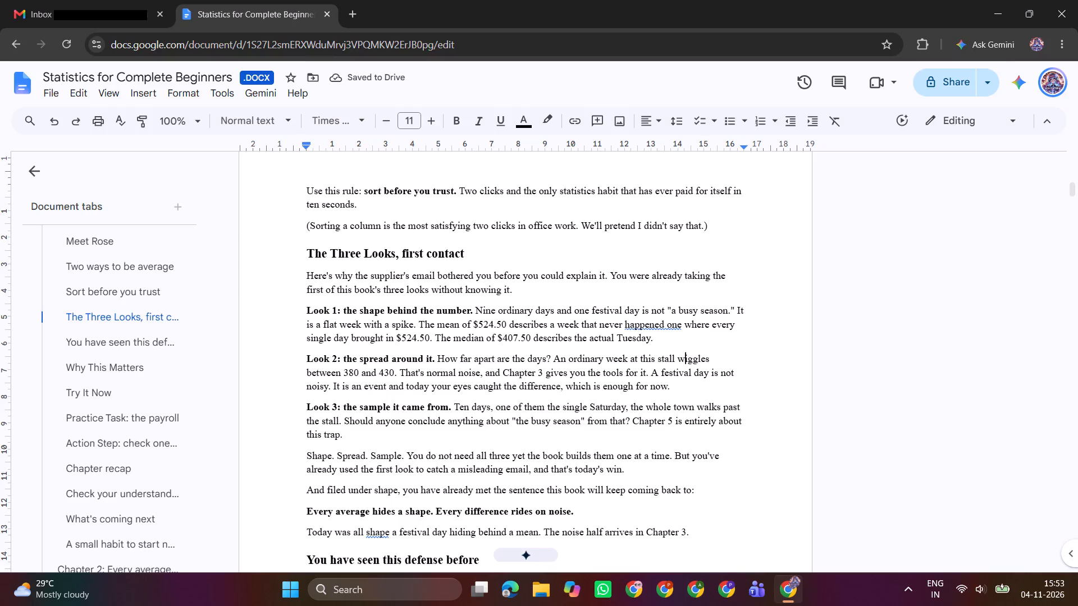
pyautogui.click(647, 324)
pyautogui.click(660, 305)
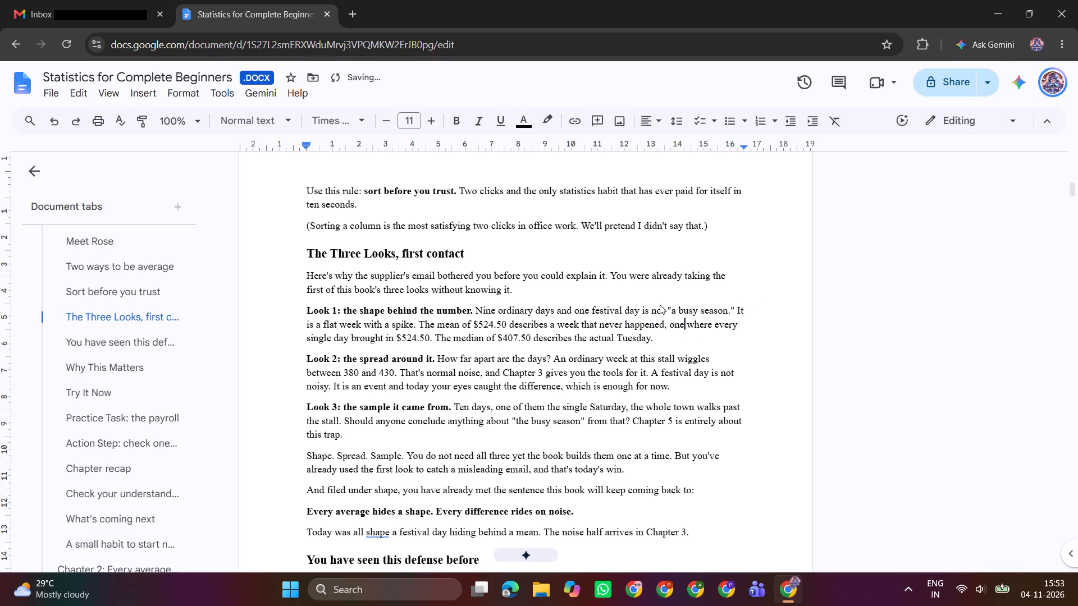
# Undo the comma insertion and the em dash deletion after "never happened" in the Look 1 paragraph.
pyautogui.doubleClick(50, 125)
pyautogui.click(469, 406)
# Accept the grammar suggestion "shaped like" in the sentence beginning "Today was all shape".
pyautogui.scroll(-2, 469, 406)
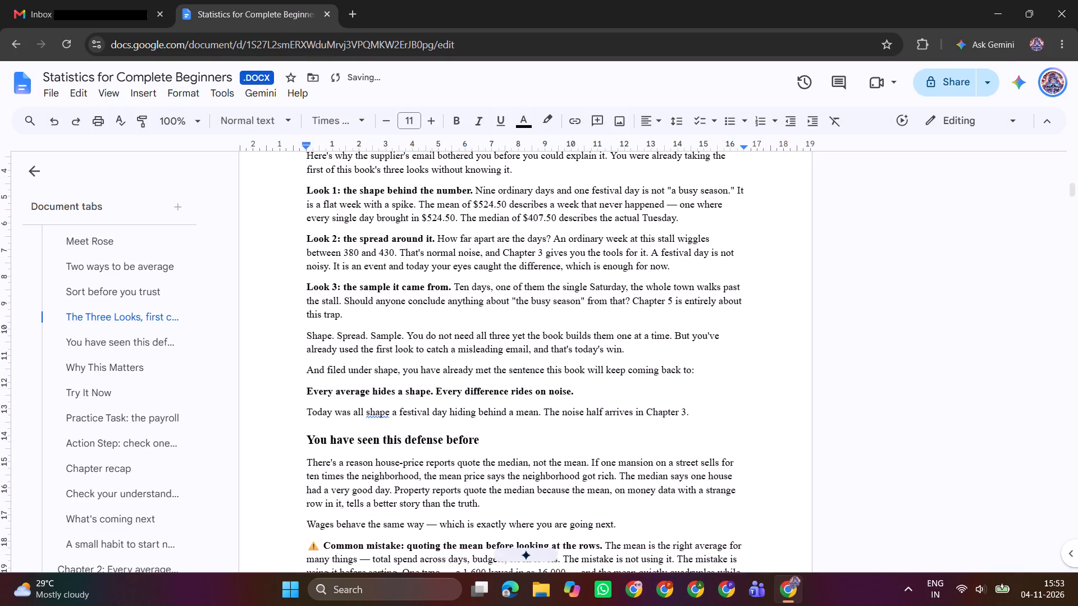
pyautogui.click(377, 412)
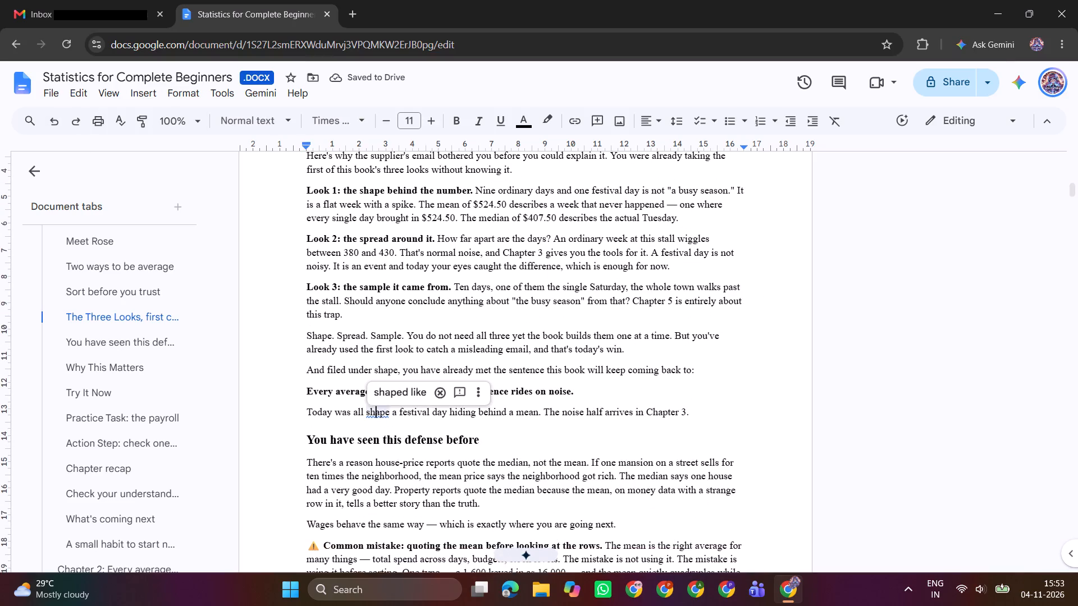
pyautogui.click(377, 394)
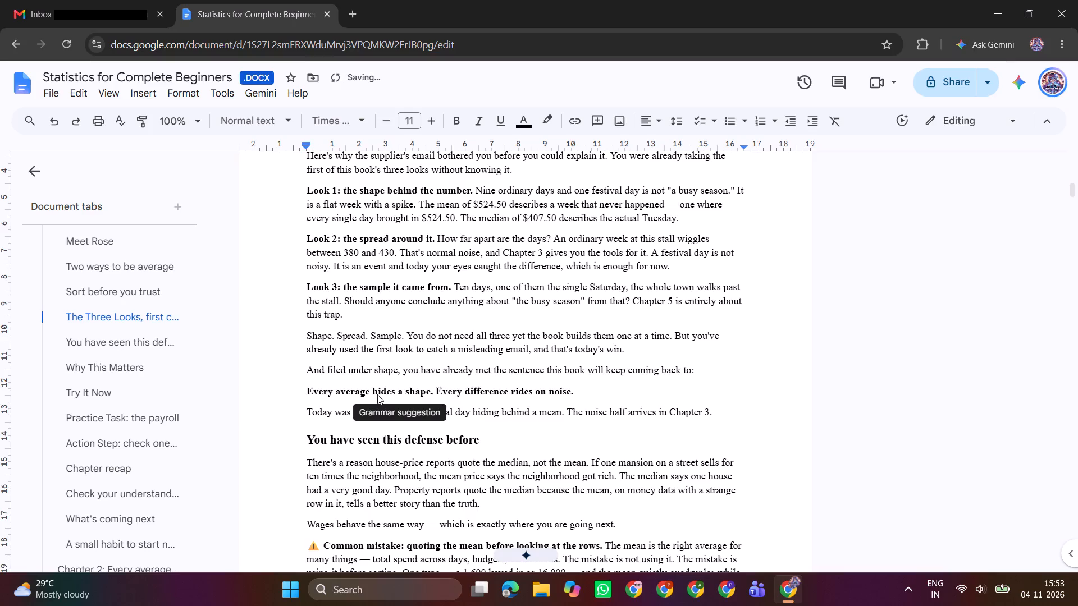
pyautogui.click(448, 366)
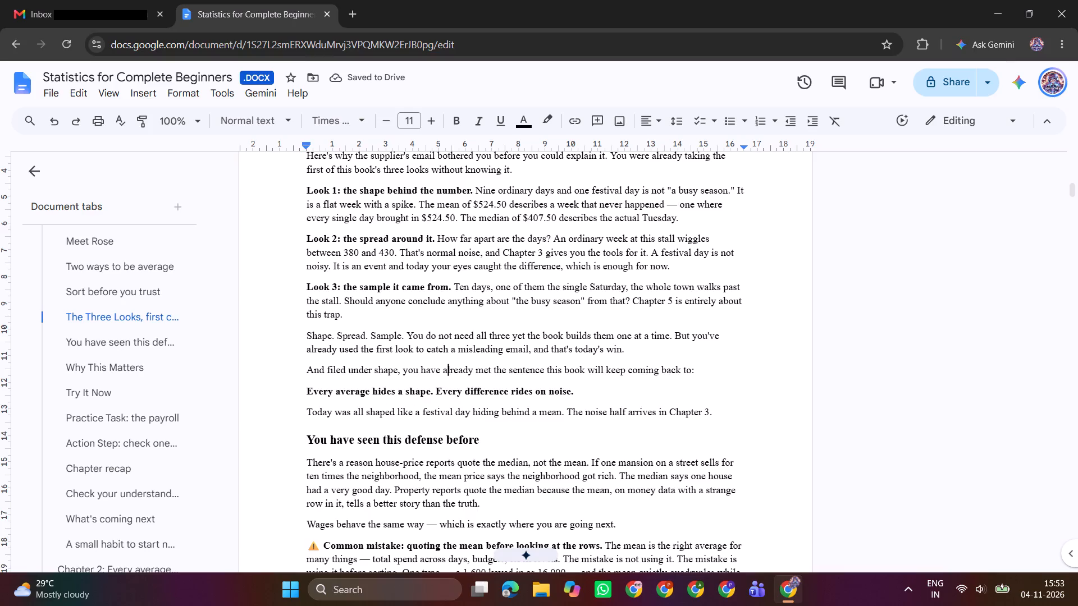
# Delete the em dash after "Wages behave the same way" in the "You have seen this defense before" section.
pyautogui.scroll(-1, 448, 366)
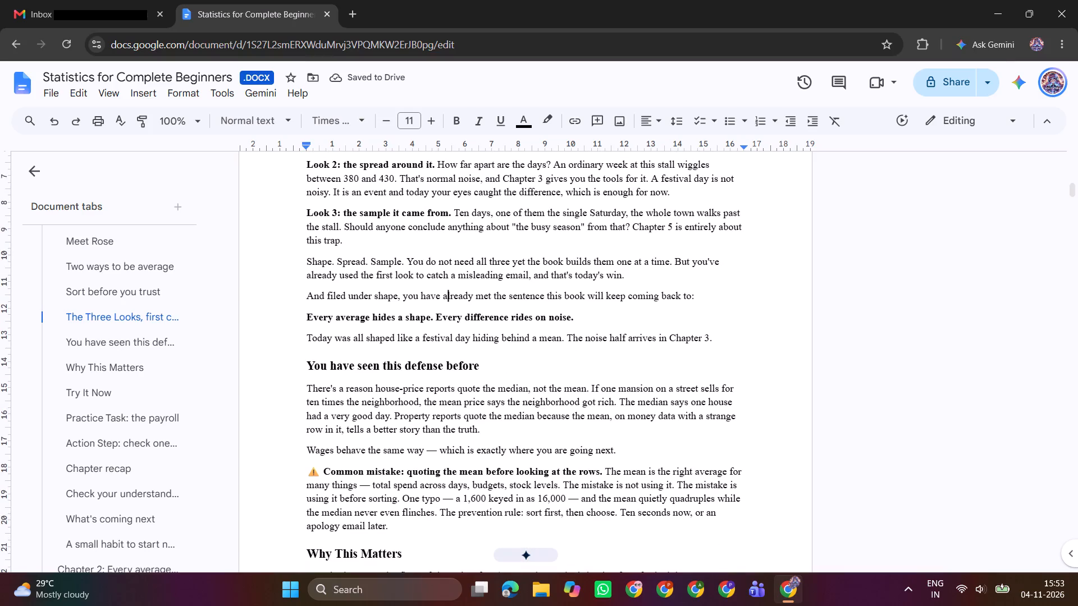
pyautogui.scroll(-1, 446, 453)
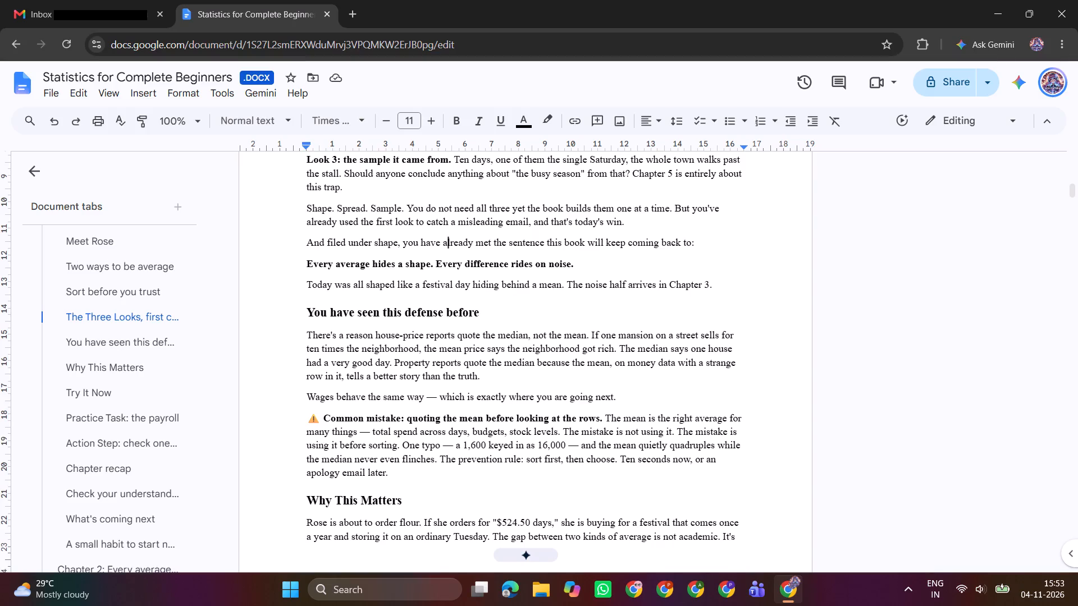
pyautogui.doubleClick(434, 396)
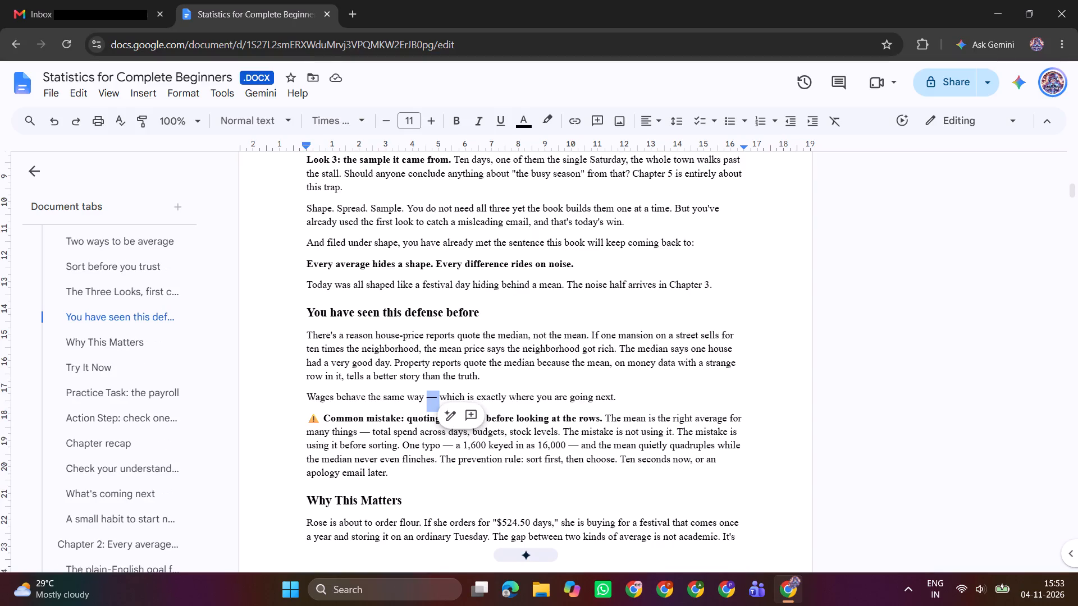
pyautogui.press('Delete')
pyautogui.click(438, 420)
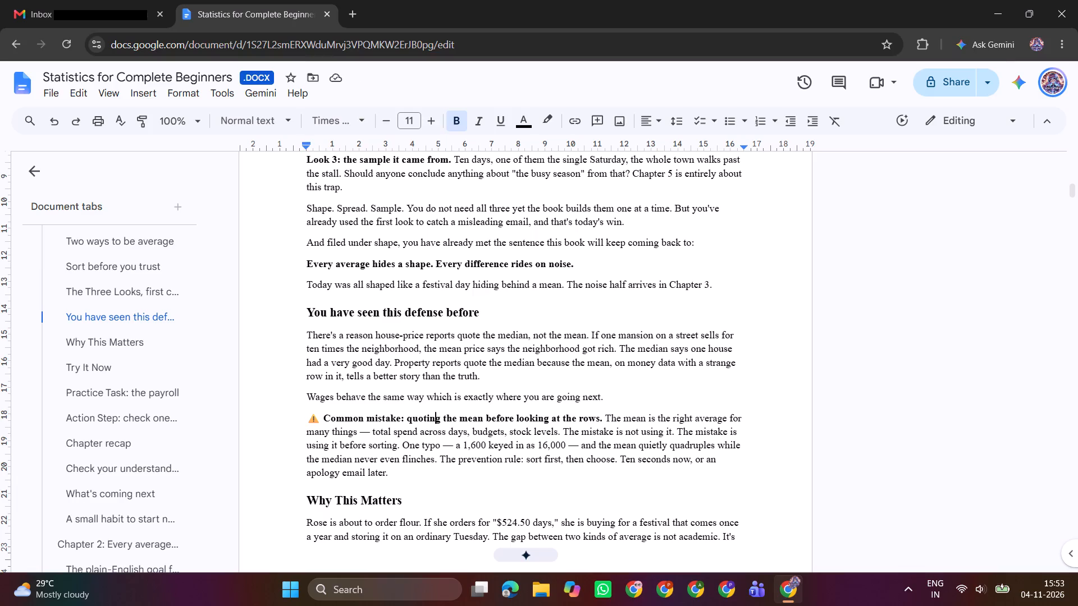
pyautogui.scroll(-1, 363, 436)
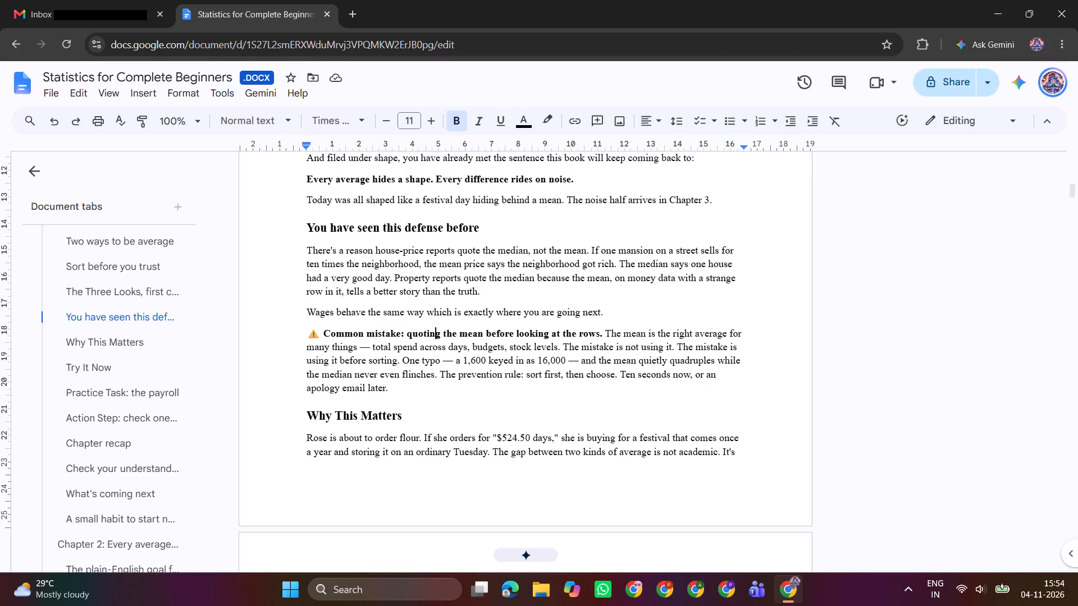
# Review the Chapter 1 text from "Why This Matters" through "Try It Now" and "Practice Task: the payroll" for em dashes and grammar suggestions.
pyautogui.scroll(-1, 363, 436)
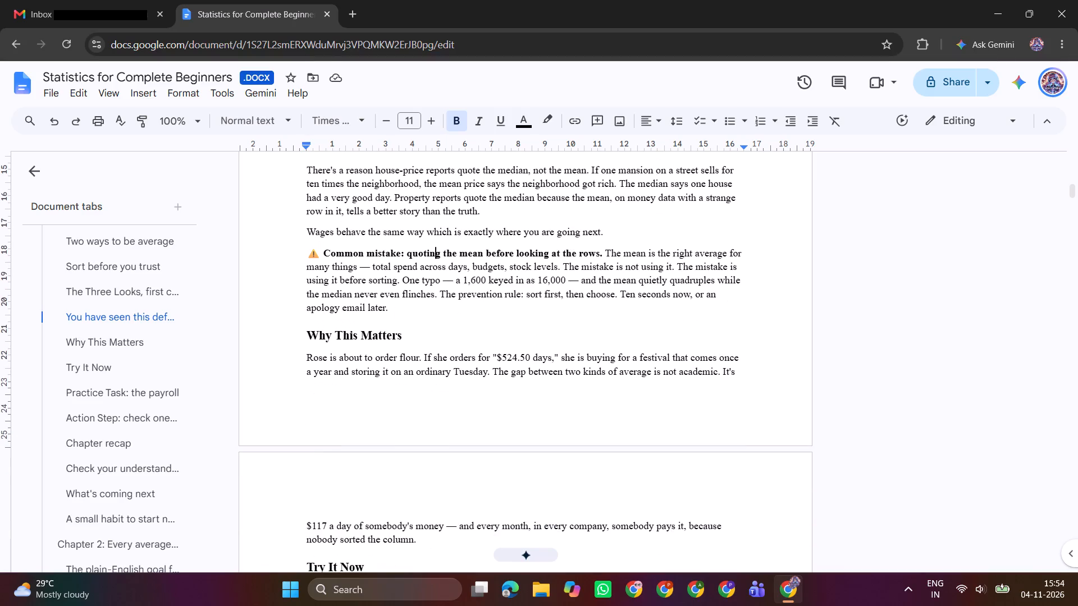
pyautogui.scroll(-3, 363, 436)
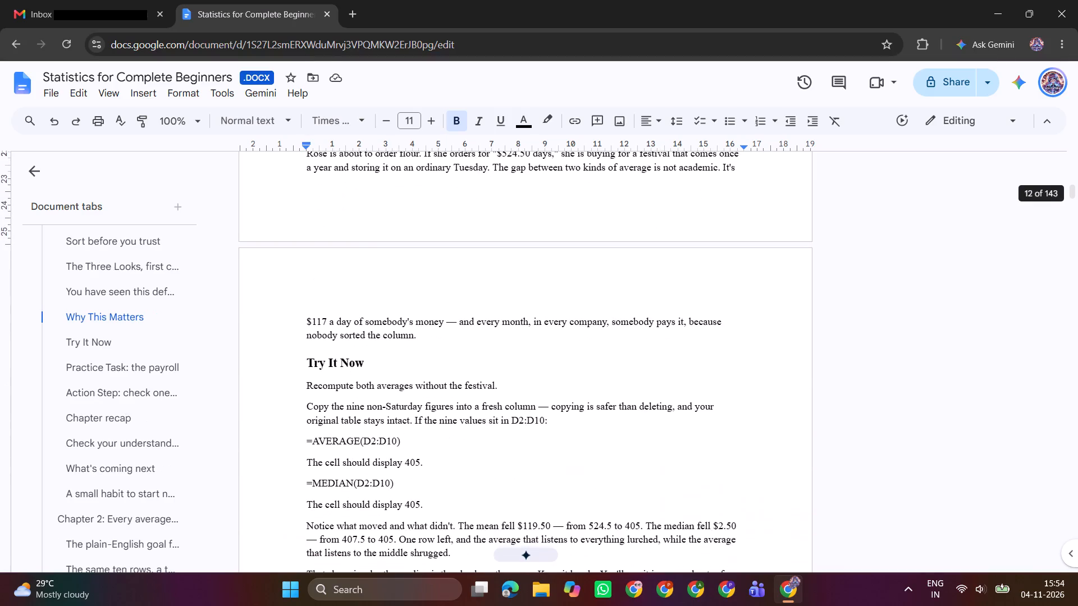
pyautogui.doubleClick(455, 324)
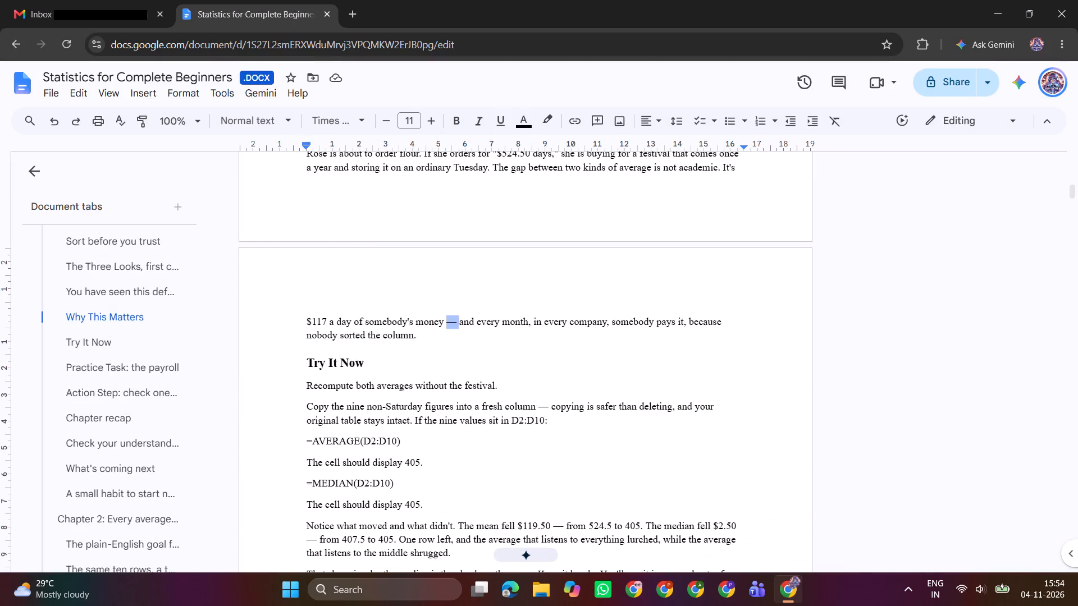
pyautogui.click(386, 408)
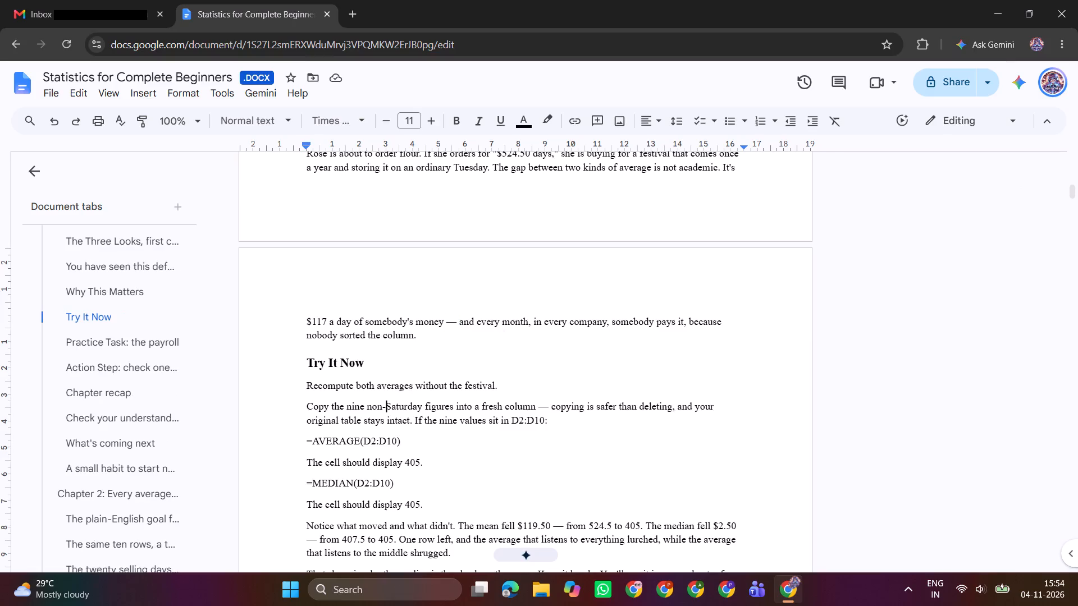
pyautogui.scroll(-1, 386, 408)
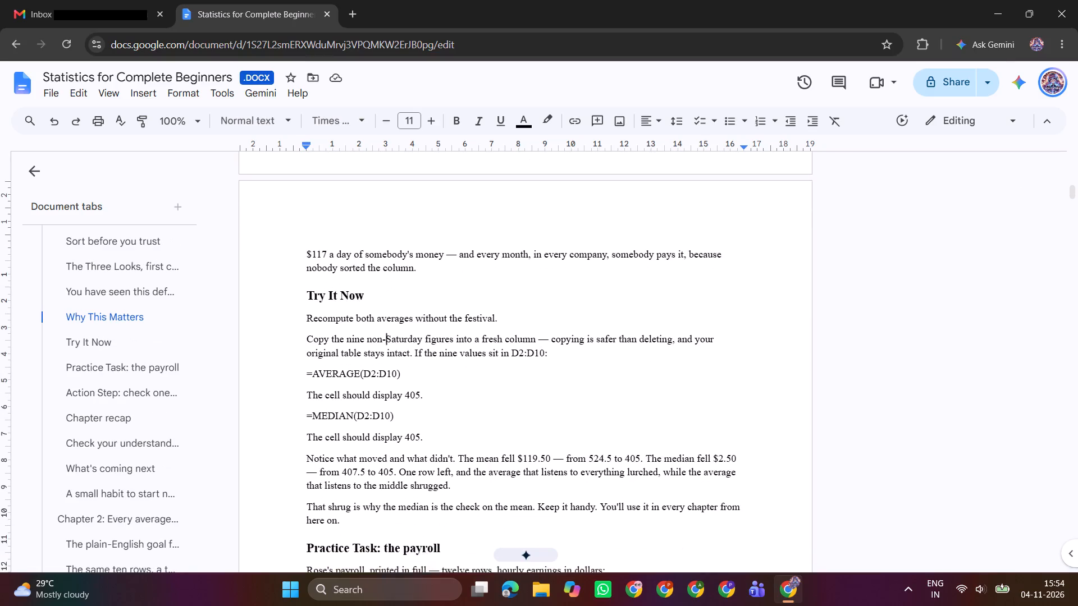
pyautogui.scroll(-2, 386, 408)
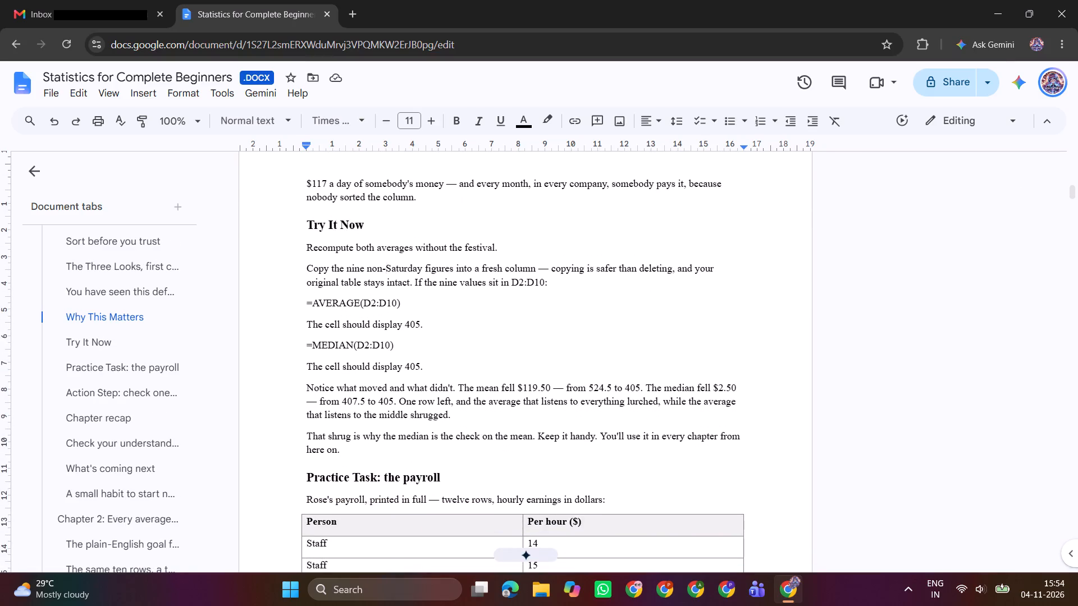
pyautogui.scroll(-1, 386, 408)
pyautogui.scroll(-1, 440, 356)
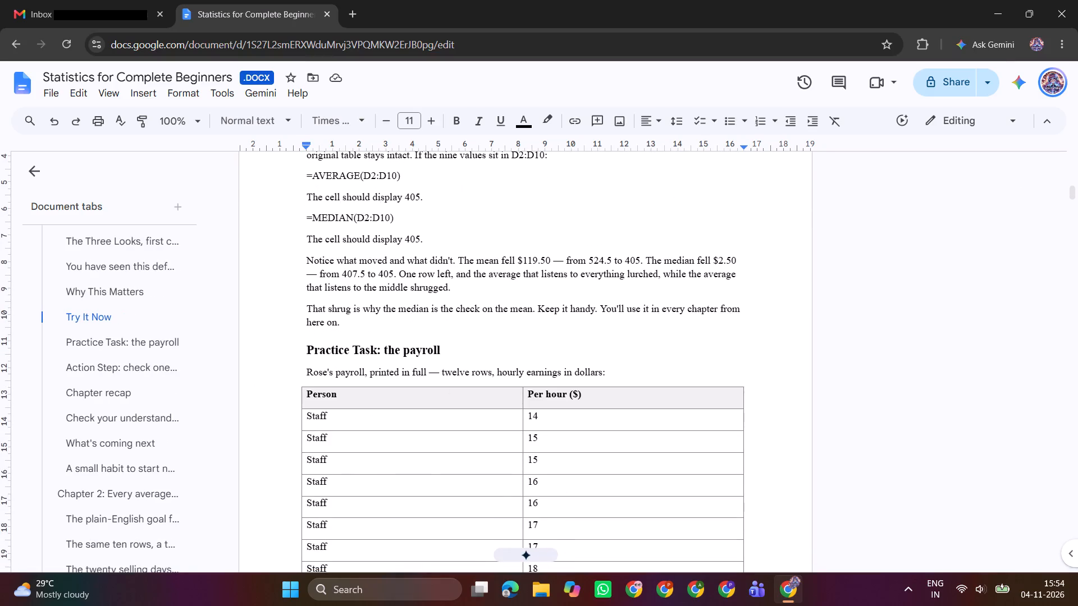
pyautogui.scroll(-4, 440, 356)
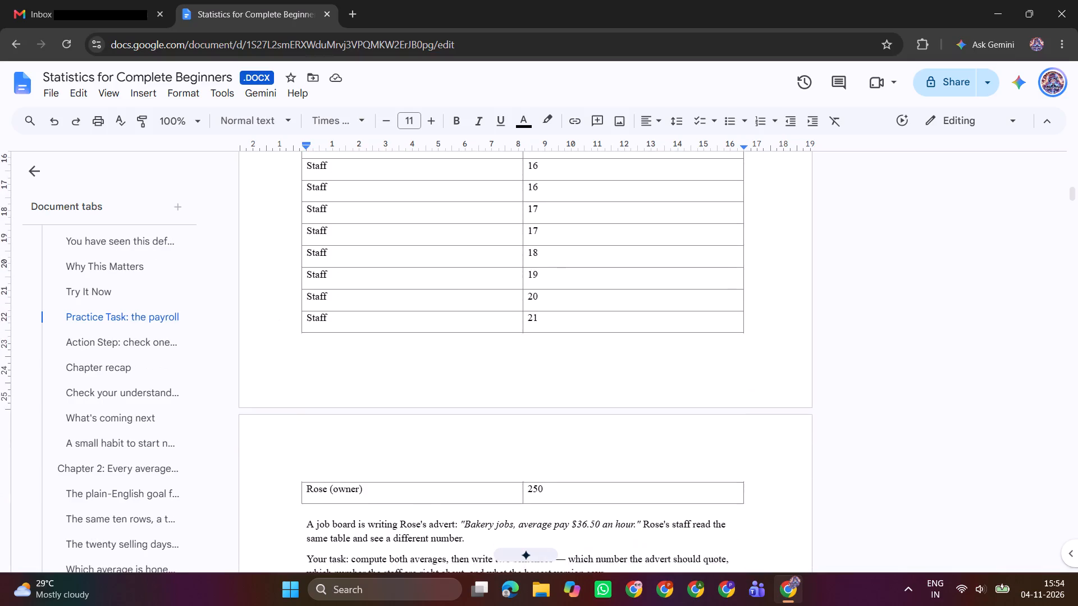
pyautogui.scroll(-2, 440, 356)
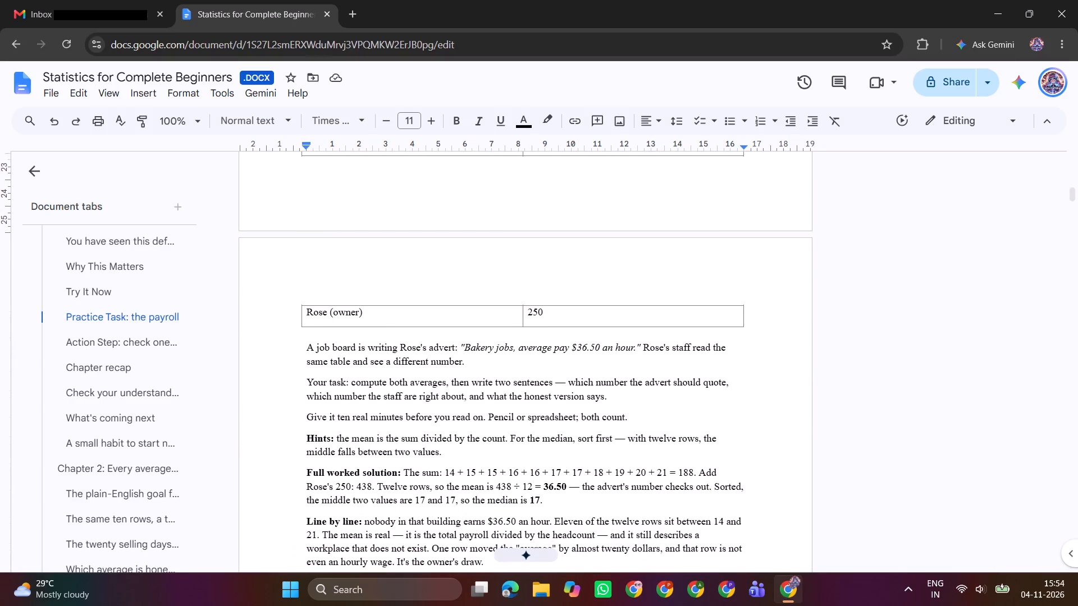
pyautogui.click(559, 383)
pyautogui.scroll(-2, 559, 383)
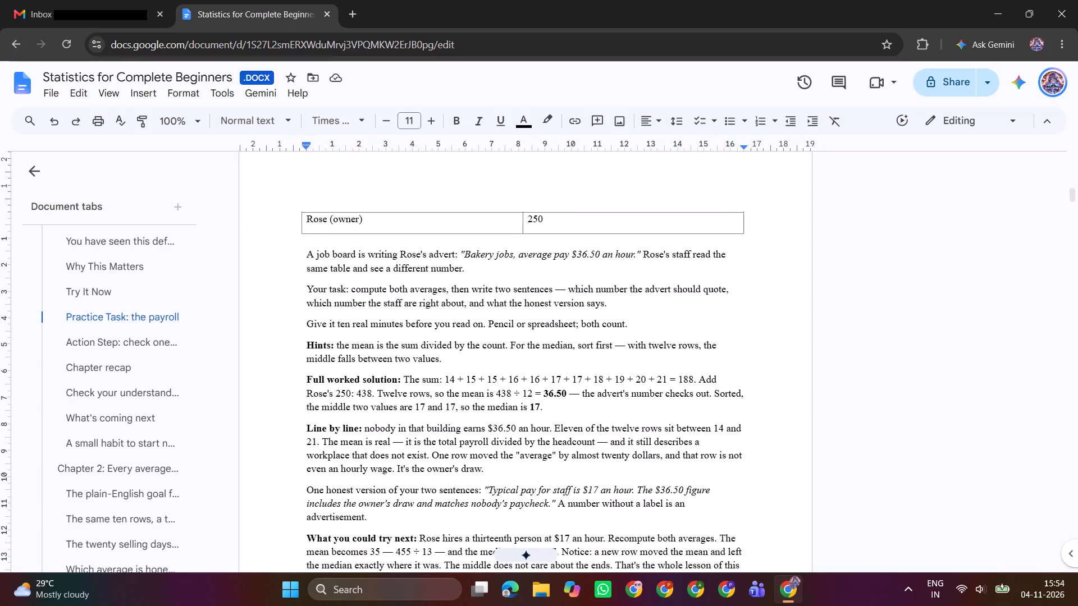
pyautogui.scroll(-1, 589, 362)
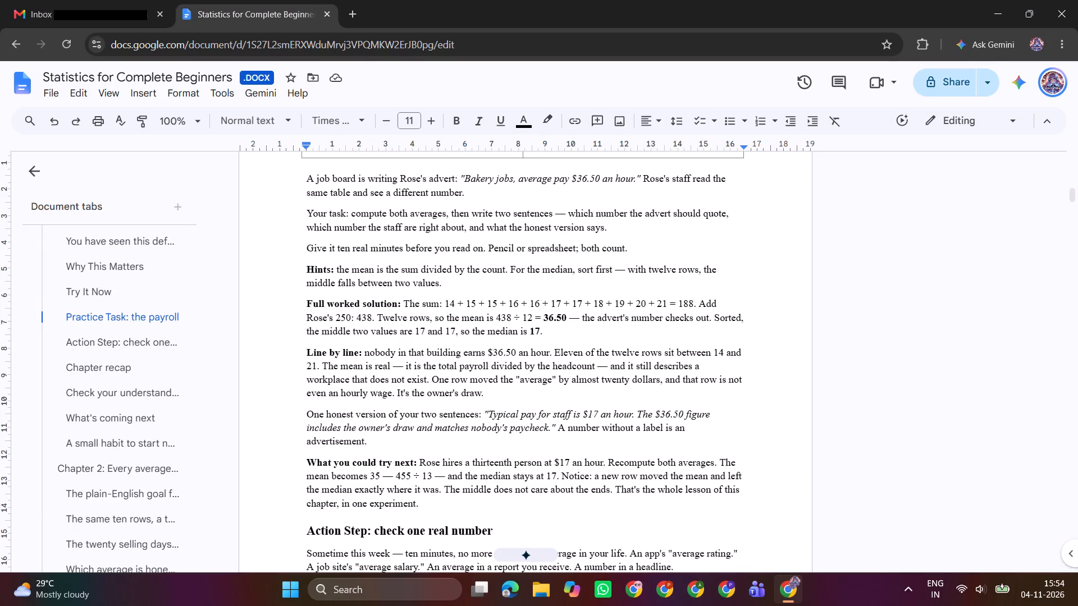
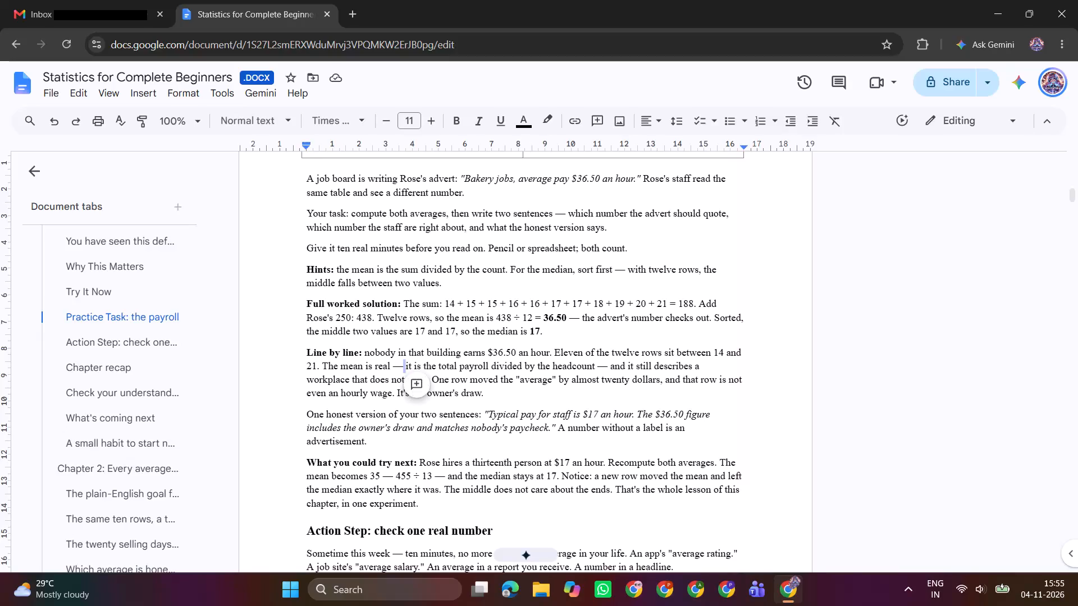
# Delete the em dashes after "The mean is real" and after "headcount" in the "Line by line" paragraph of the payroll practice task.
pyautogui.doubleClick(400, 369)
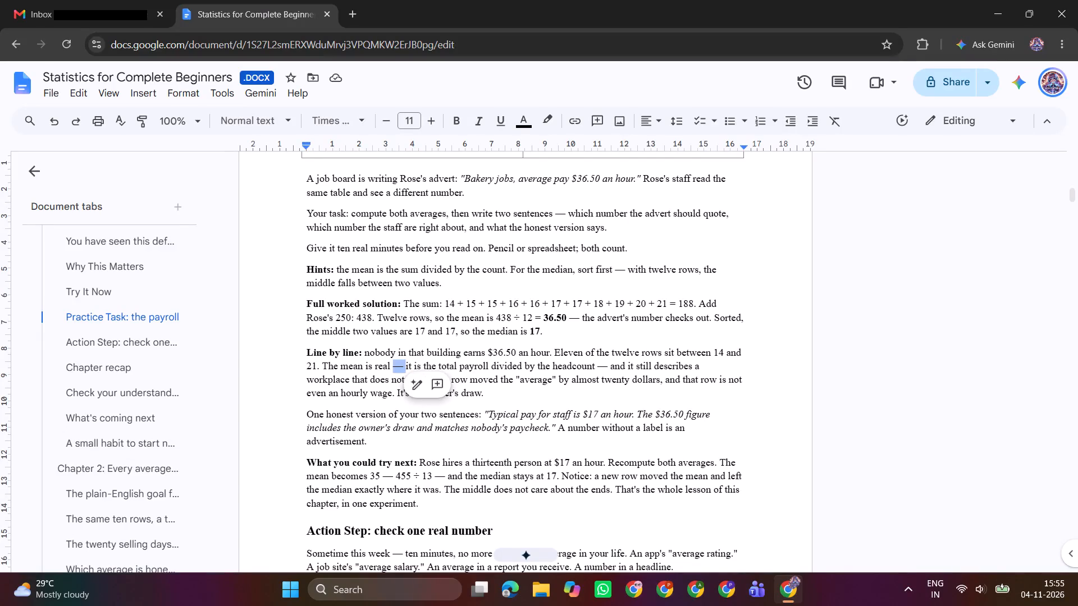
pyautogui.press('Delete')
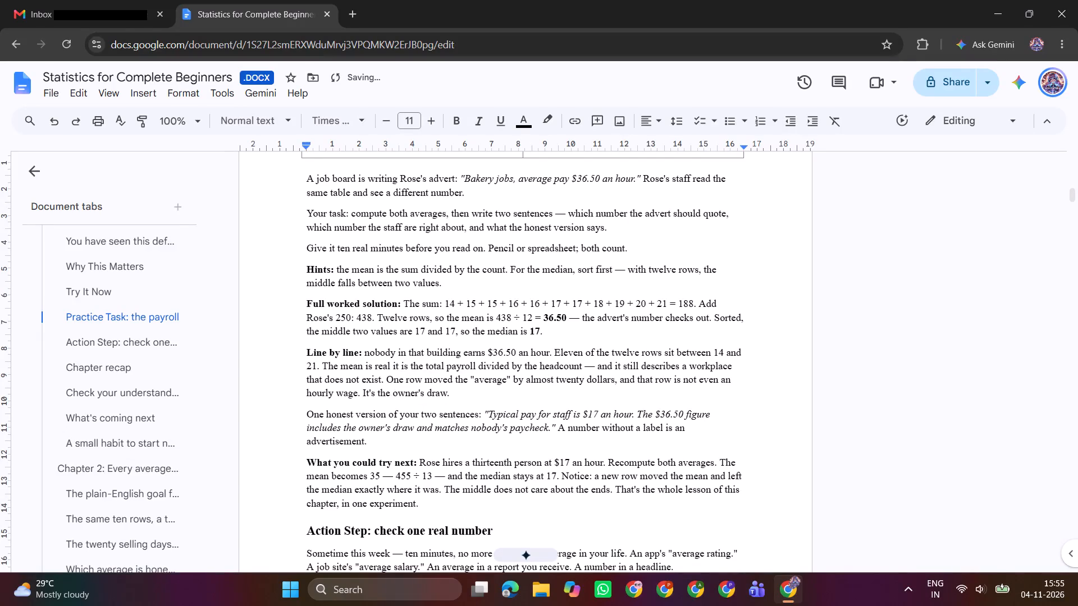
pyautogui.doubleClick(590, 362)
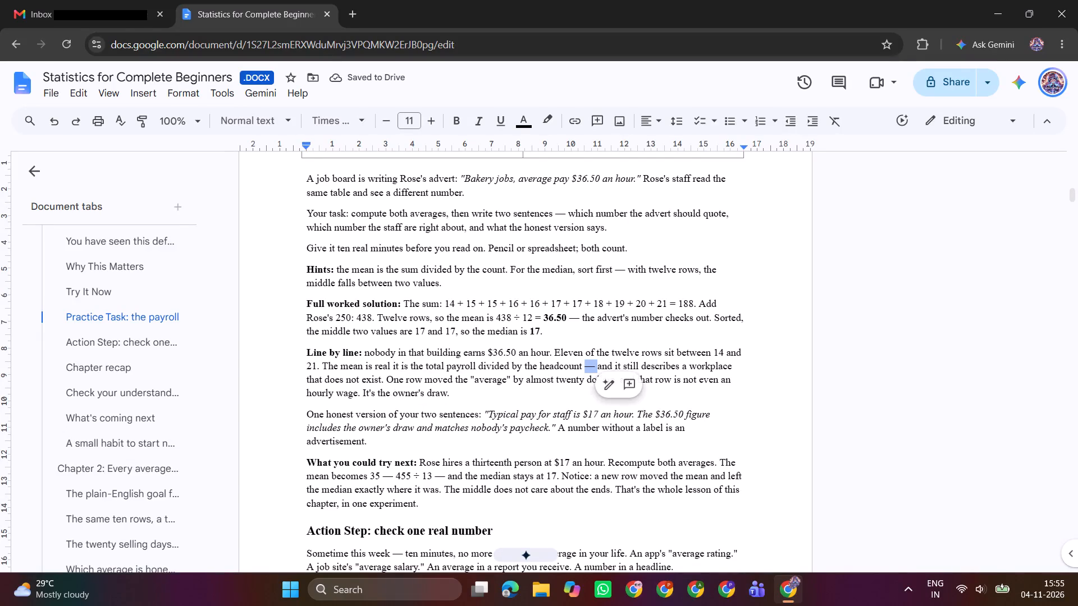
pyautogui.press('Delete')
pyautogui.click(568, 396)
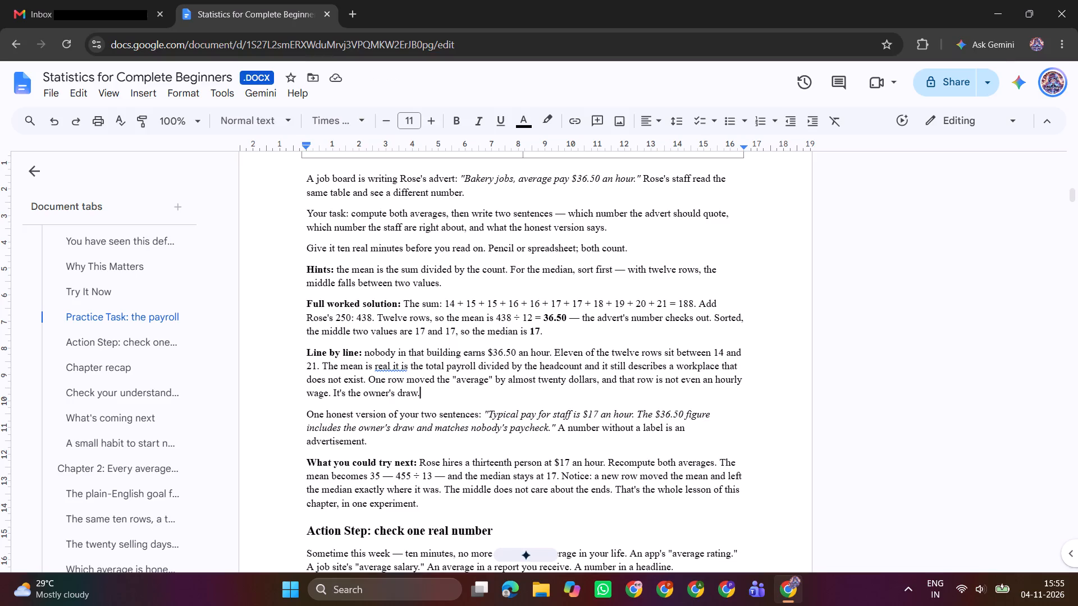
# Accept the grammar suggestion "real, it is" in the "Line by line" paragraph.
pyautogui.click(388, 368)
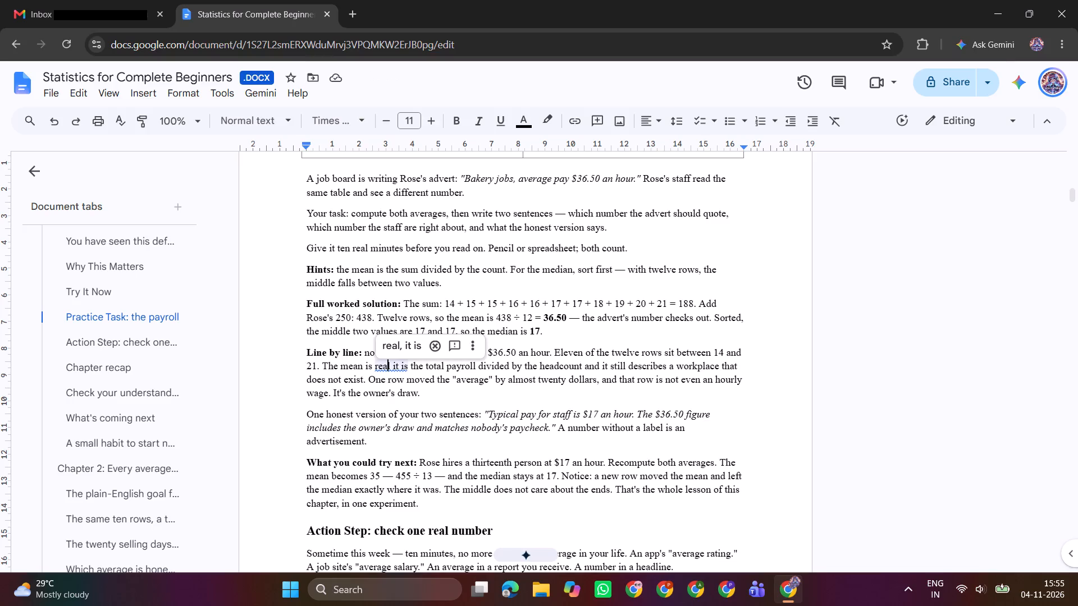
pyautogui.click(397, 353)
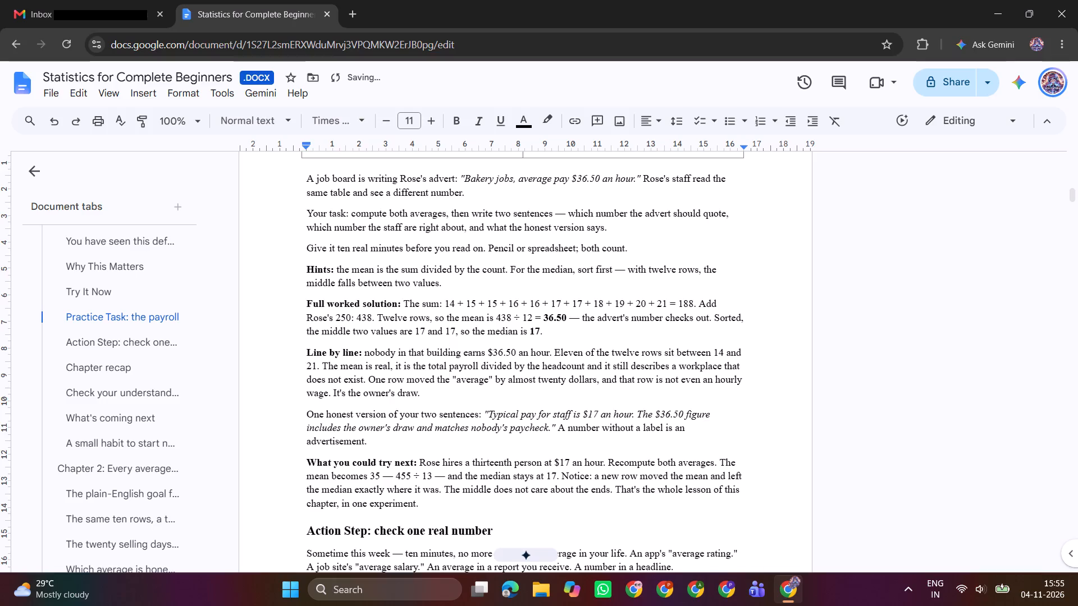
pyautogui.click(442, 408)
# Delete the em dash after "If you cannot" in the "Action Step: check one real number" section.
pyautogui.scroll(-1, 442, 408)
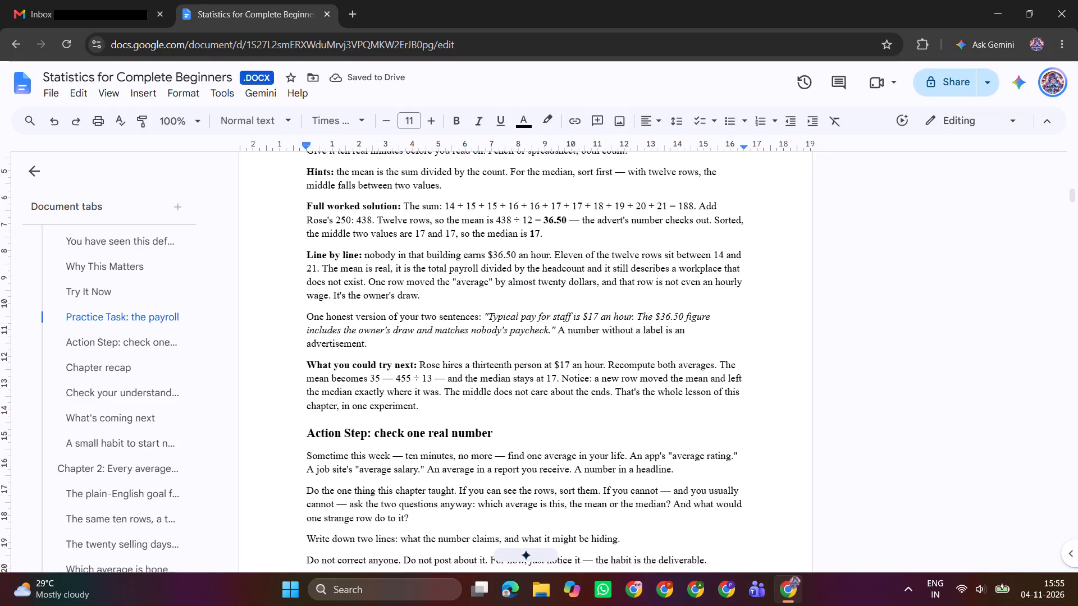
pyautogui.scroll(-1, 442, 408)
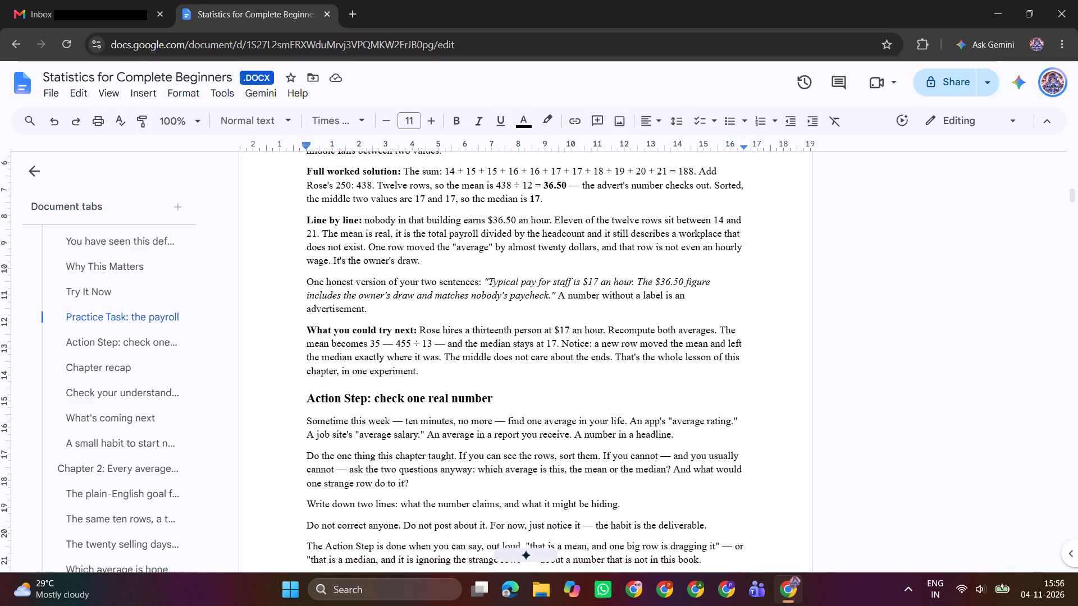
pyautogui.scroll(-1, 403, 418)
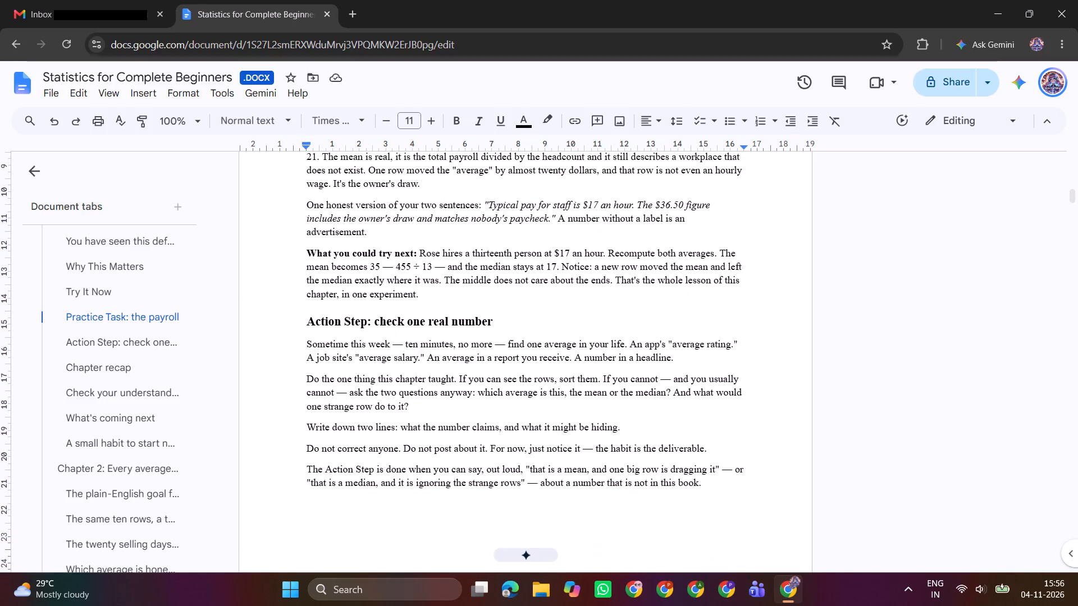
pyautogui.doubleClick(668, 381)
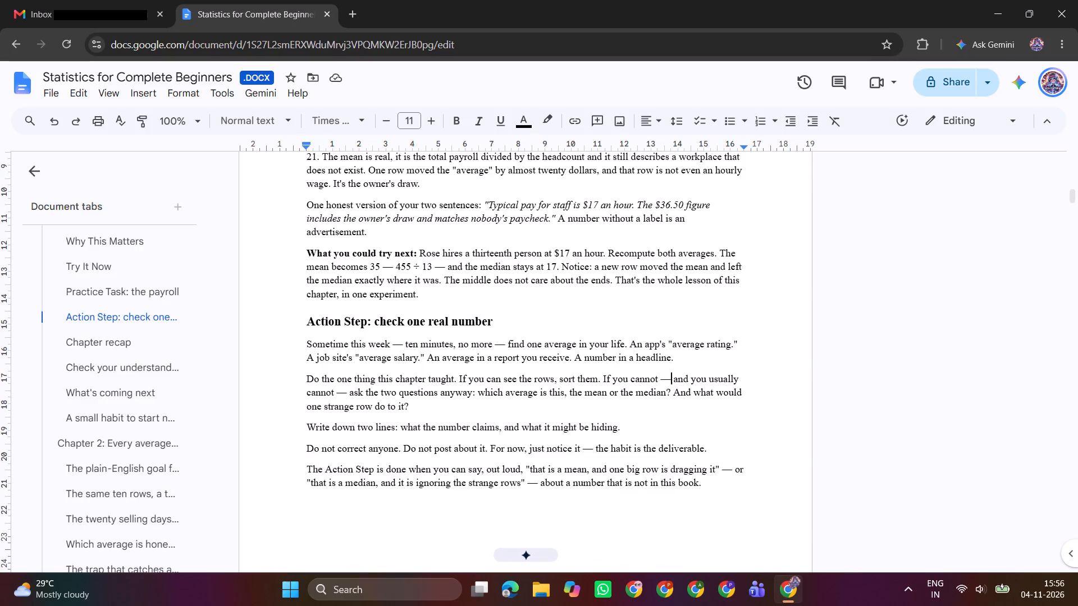
pyautogui.press('Delete')
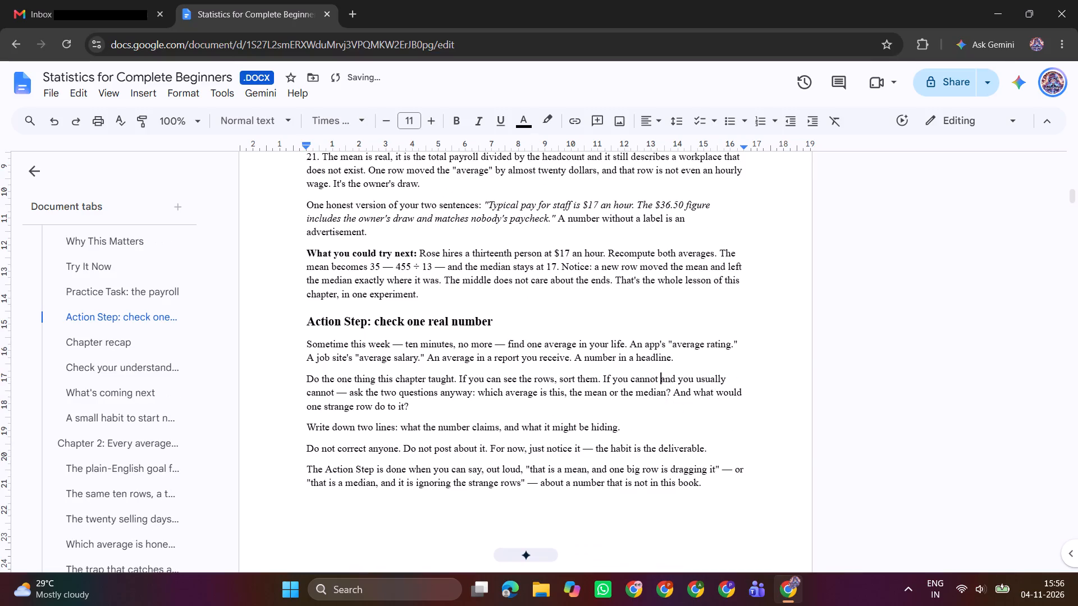
pyautogui.click(661, 349)
pyautogui.click(609, 425)
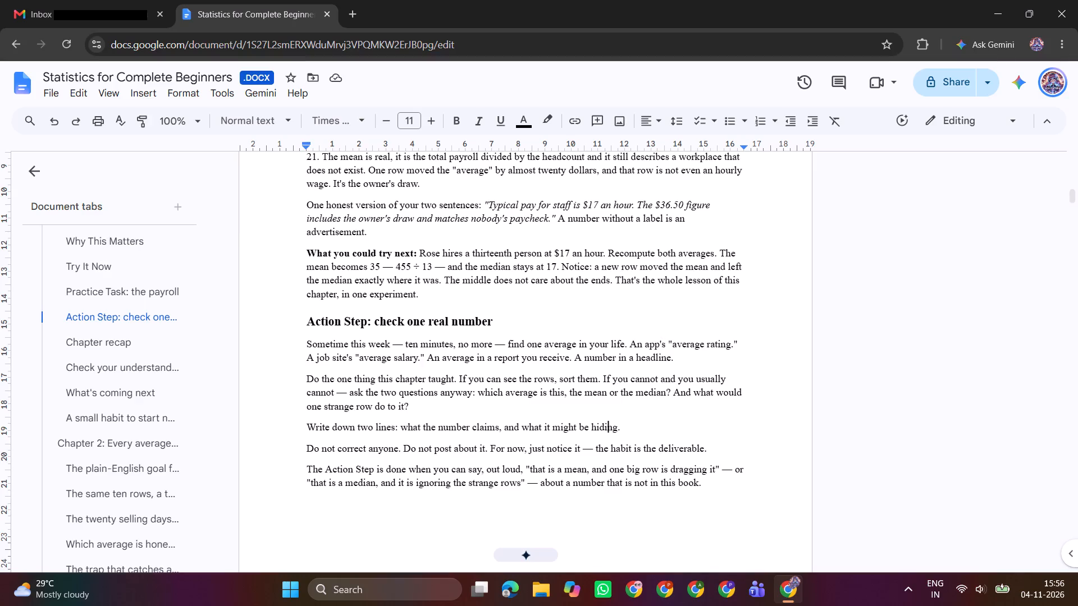
# Delete the em dashes after "strange rows" and after "dragging it" in the closing paragraph of the Action Step section.
pyautogui.scroll(-1, 609, 425)
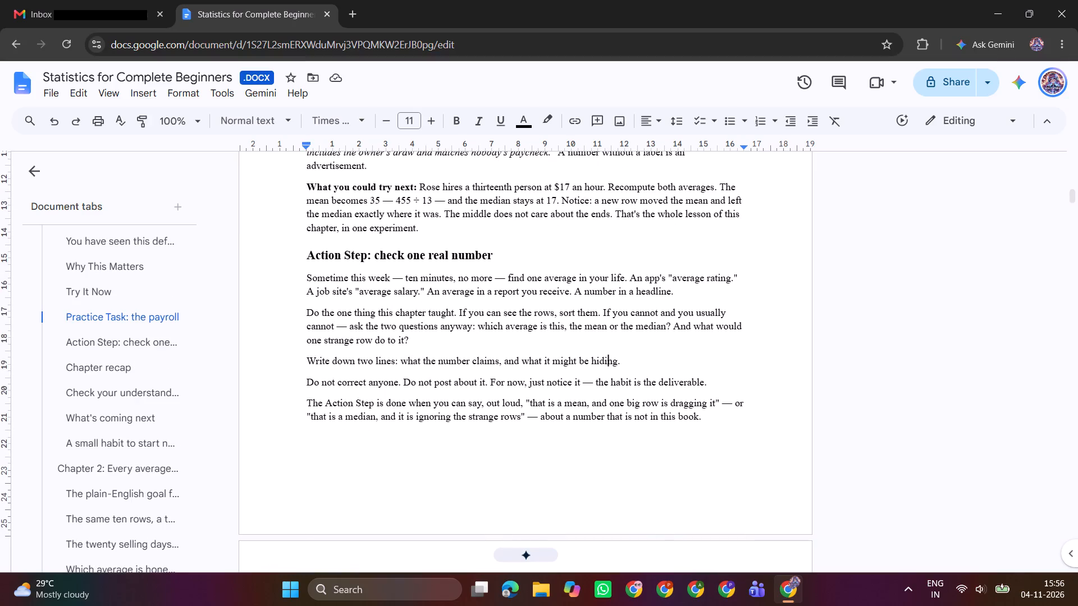
pyautogui.doubleClick(532, 419)
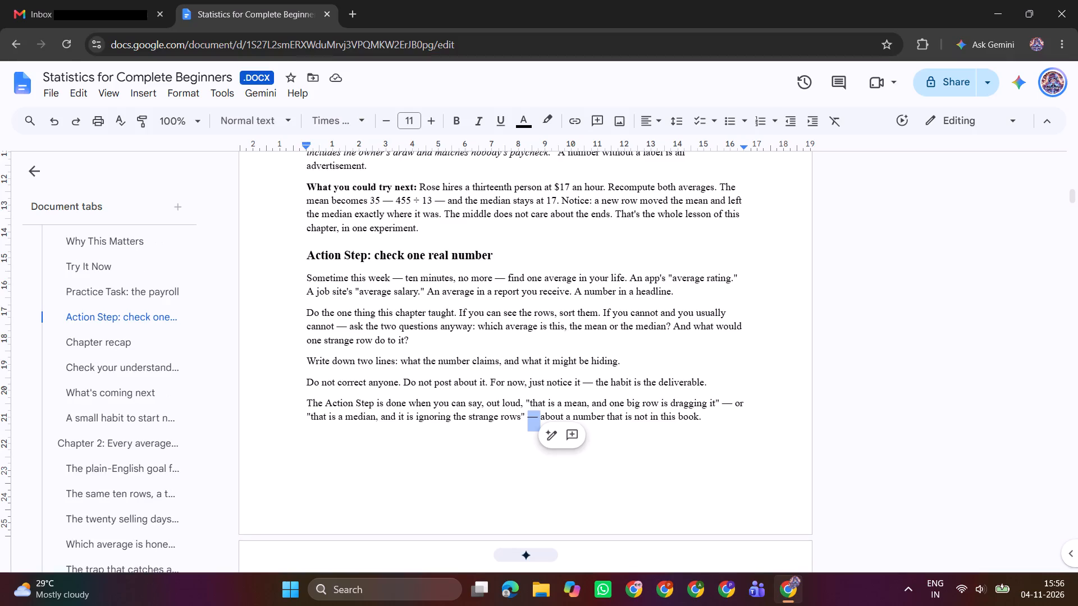
pyautogui.press('Delete')
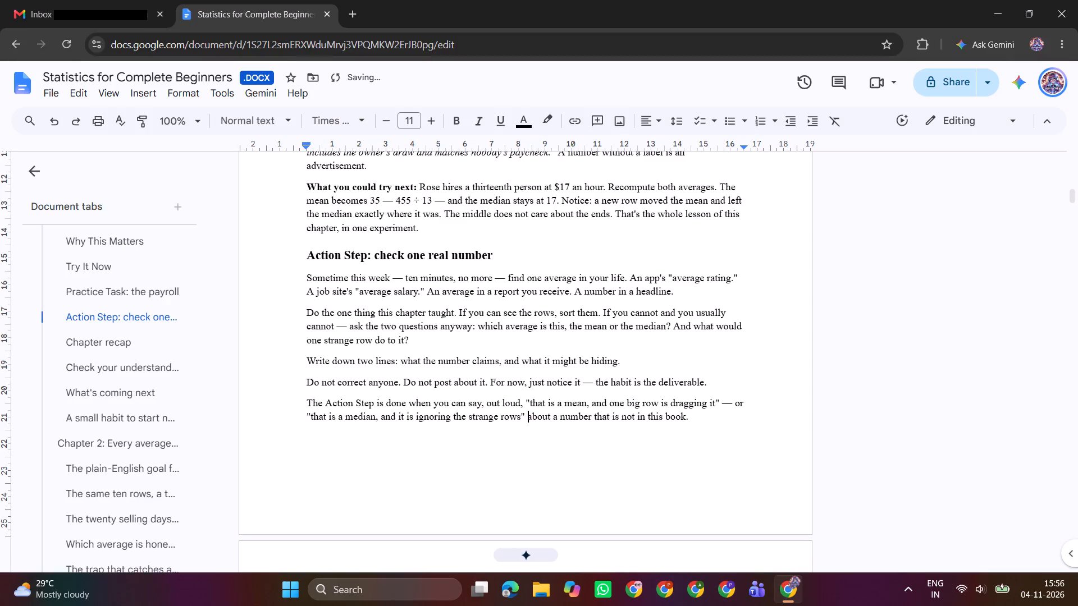
pyautogui.doubleClick(730, 406)
pyautogui.press('BackSpace')
pyautogui.click(690, 342)
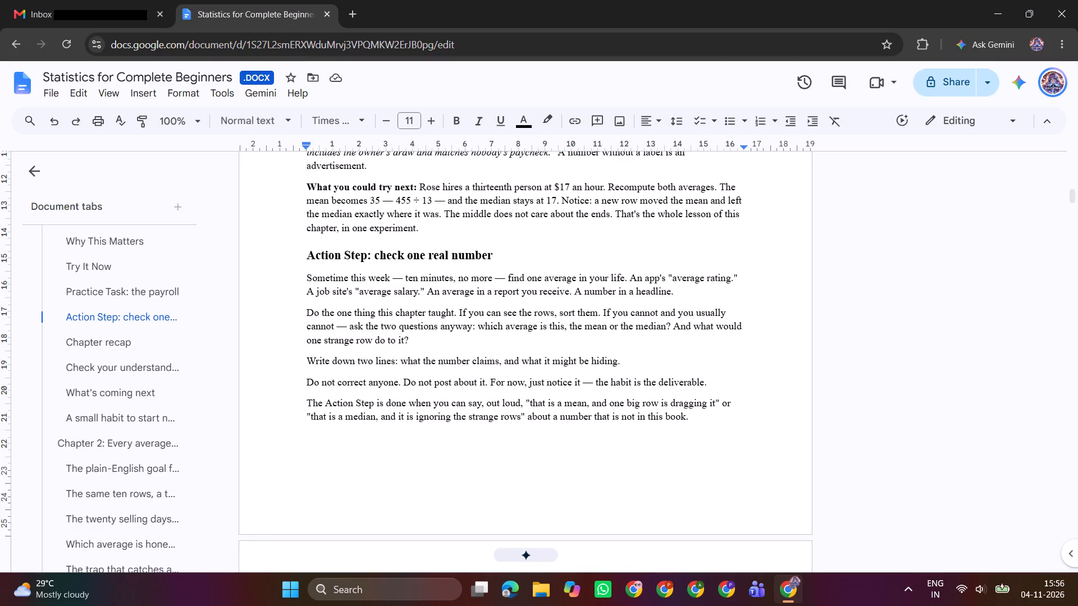
pyautogui.click(654, 386)
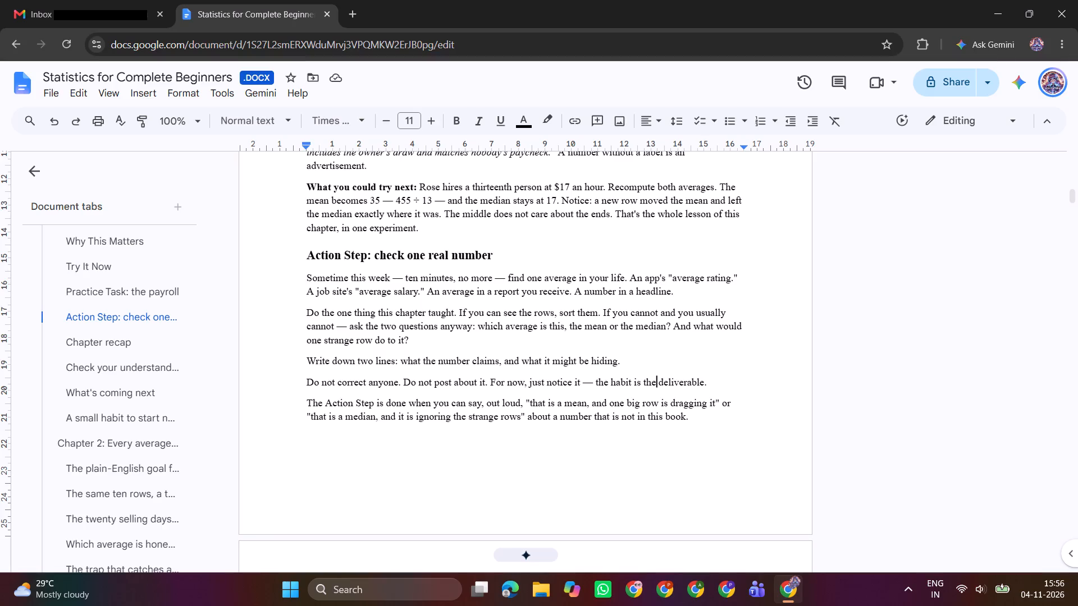
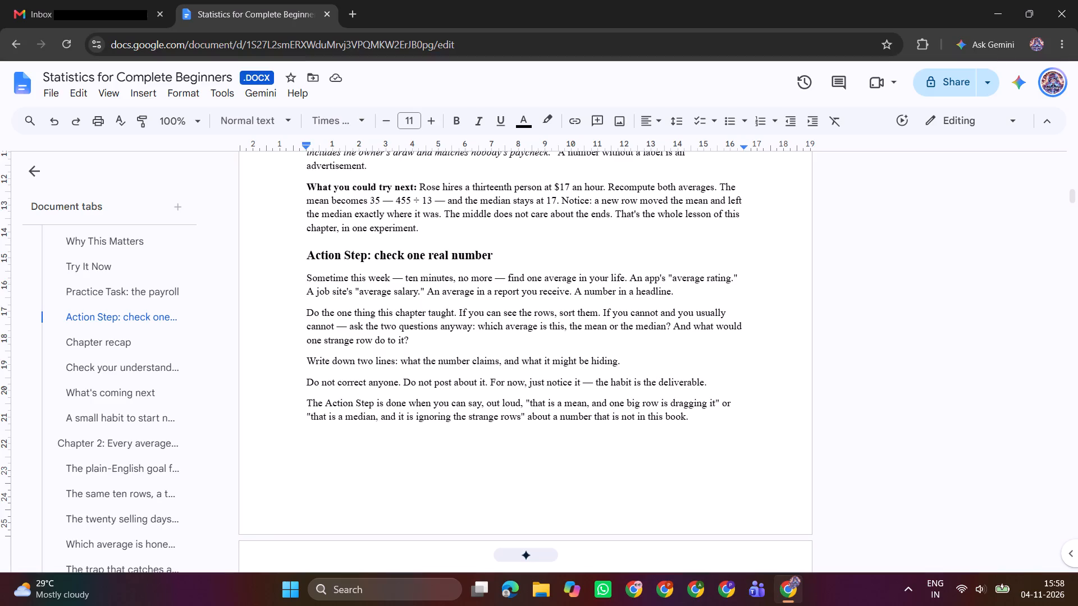
# Delete the em dashes after "you usually cannot" and after "just notice it" in the "Action Step: check one real number" section.
pyautogui.doubleClick(345, 328)
pyautogui.press('Delete')
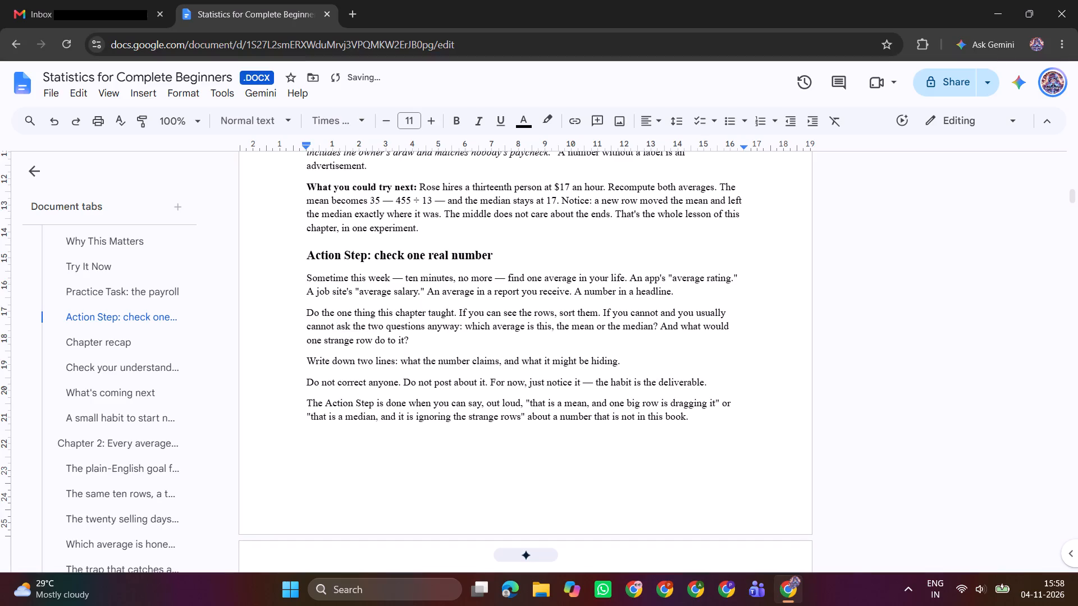
pyautogui.click(401, 380)
pyautogui.doubleClick(593, 384)
pyautogui.press('Delete')
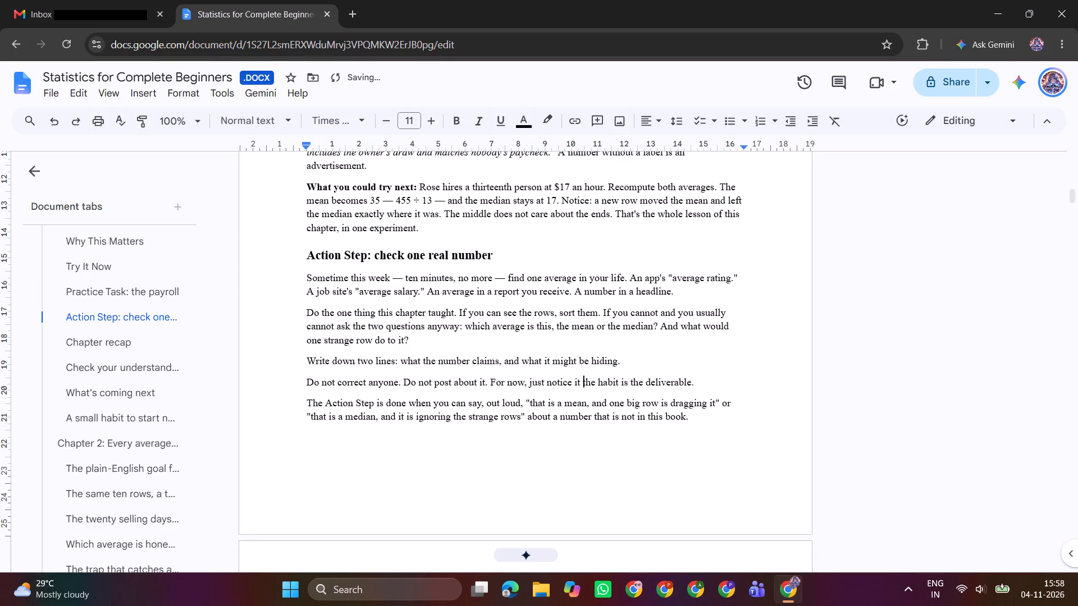
# Accept the grammar suggestion "that the" in the "Do not correct anyone" paragraph of the Action Step section.
pyautogui.click(592, 345)
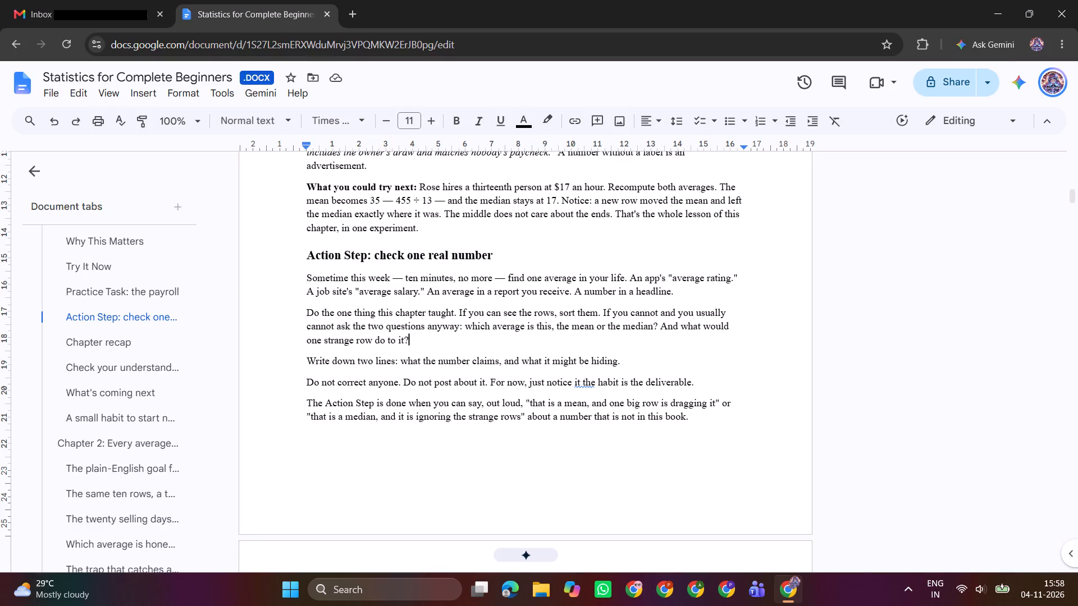
pyautogui.click(592, 345)
pyautogui.click(586, 388)
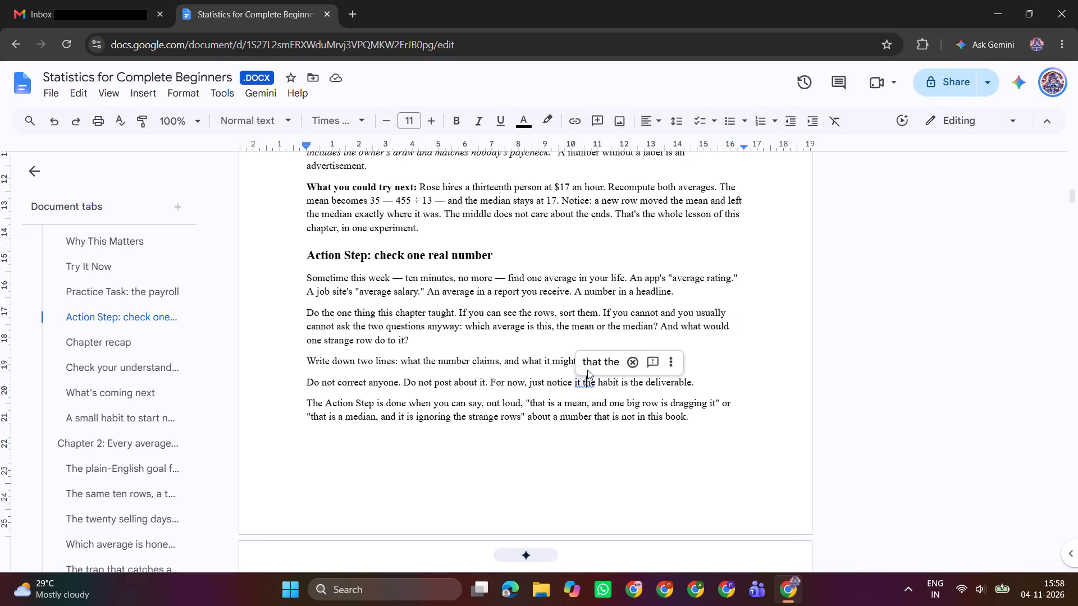
pyautogui.click(588, 366)
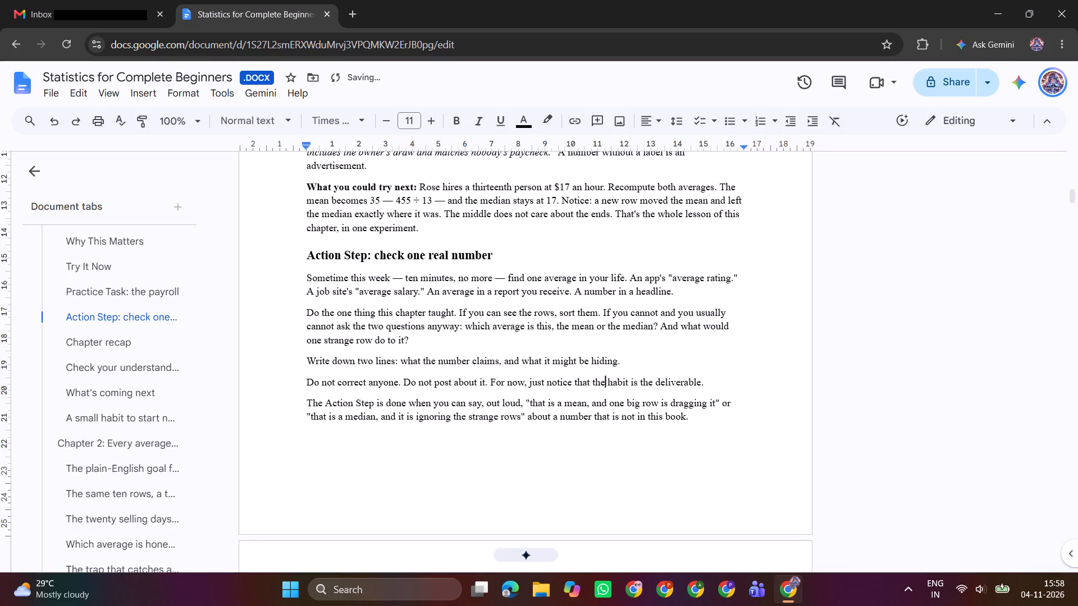
pyautogui.click(520, 351)
# Delete the em dashes before and after "by hand and by formula" in the Chapter recap paragraph.
pyautogui.scroll(-1, 520, 351)
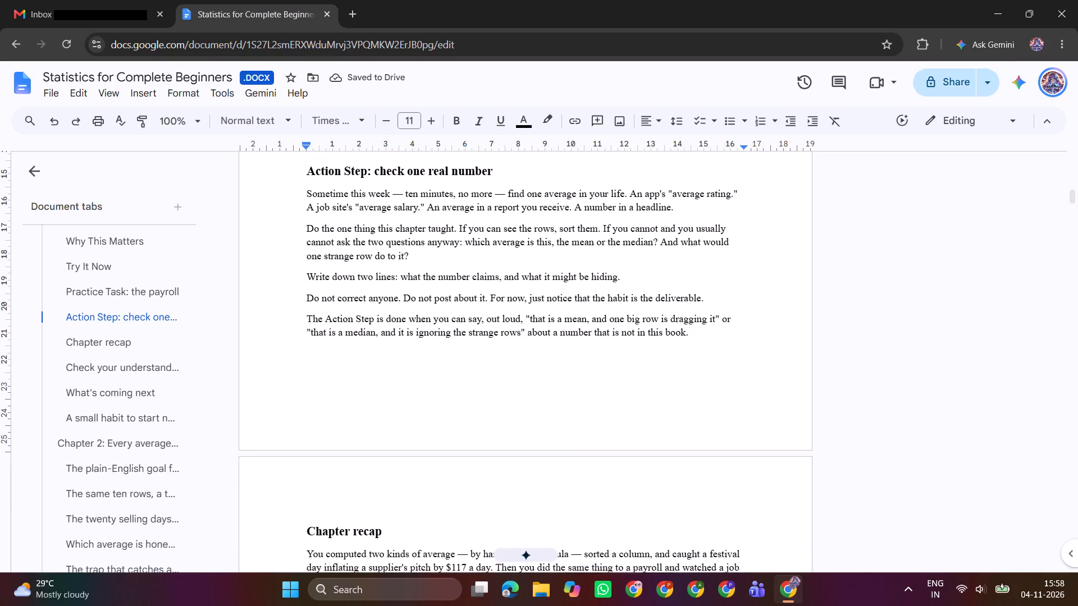
pyautogui.scroll(-1, 520, 351)
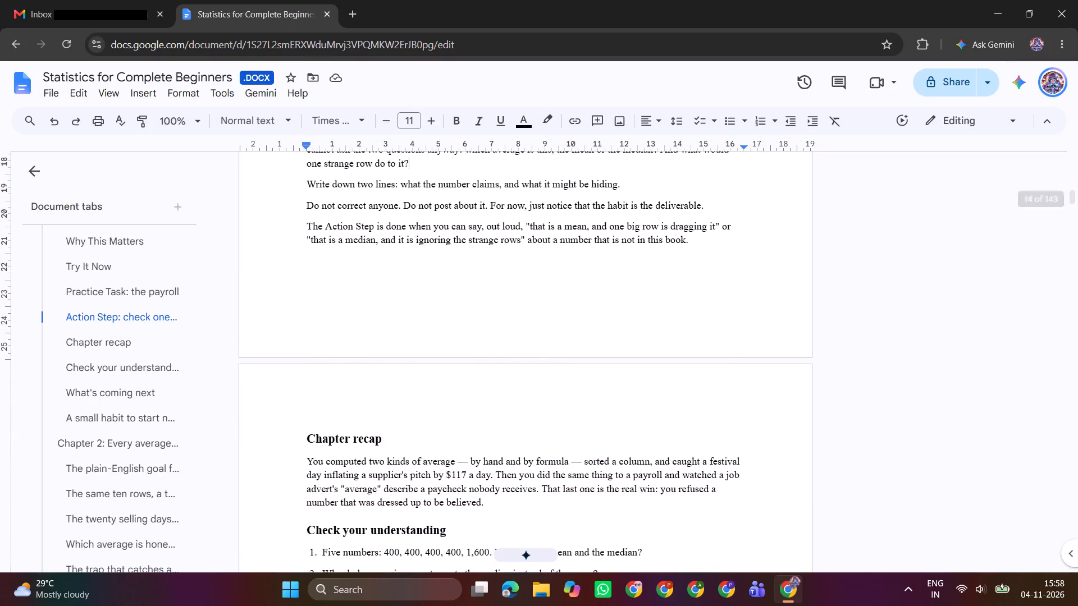
pyautogui.doubleClick(464, 458)
pyautogui.press('Delete')
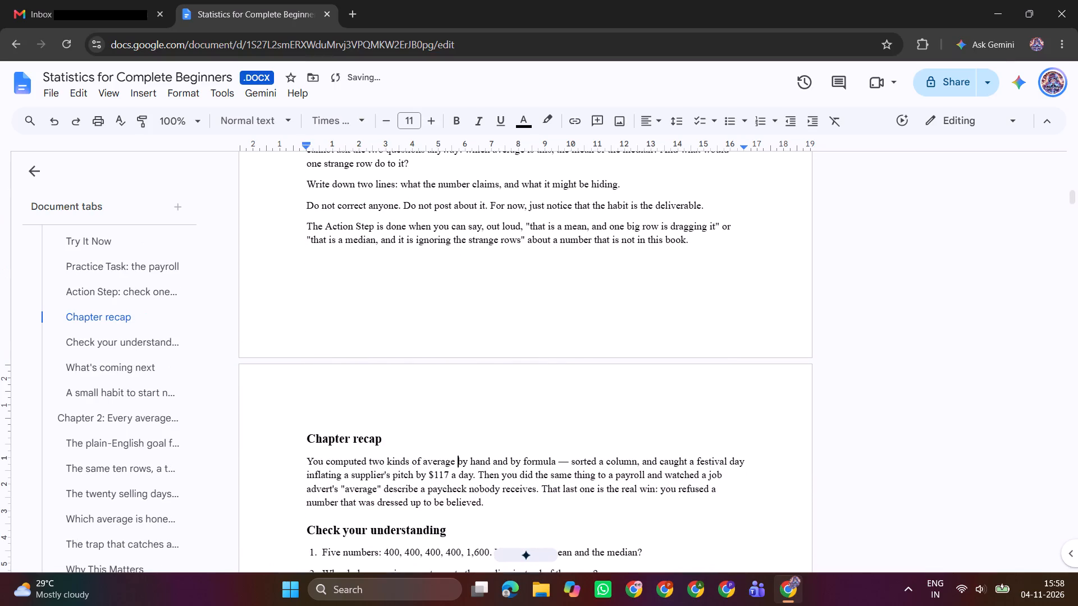
pyautogui.doubleClick(562, 466)
pyautogui.press('Delete')
pyautogui.scroll(-1, 562, 466)
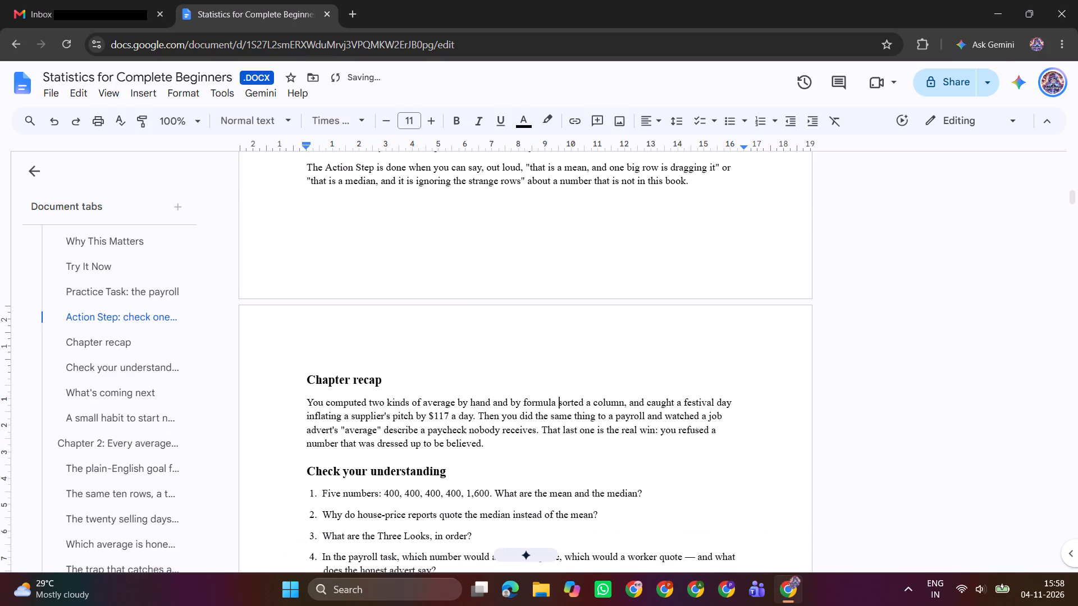
pyautogui.click(537, 489)
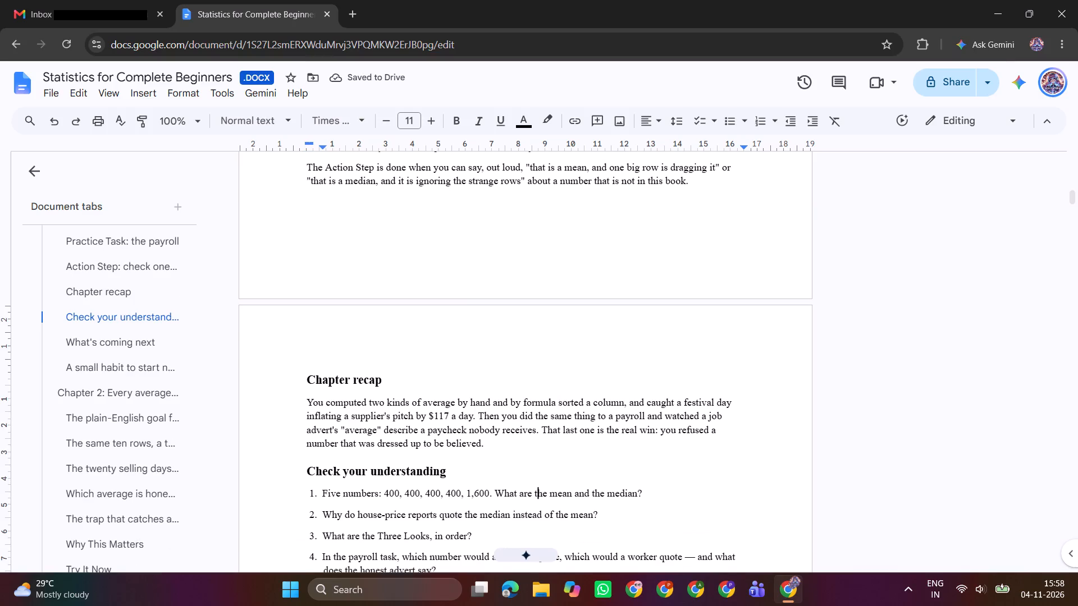
# Delete the em dash after "which would a worker quote" in question 4 of the "Check your understanding" section.
pyautogui.scroll(-2, 437, 485)
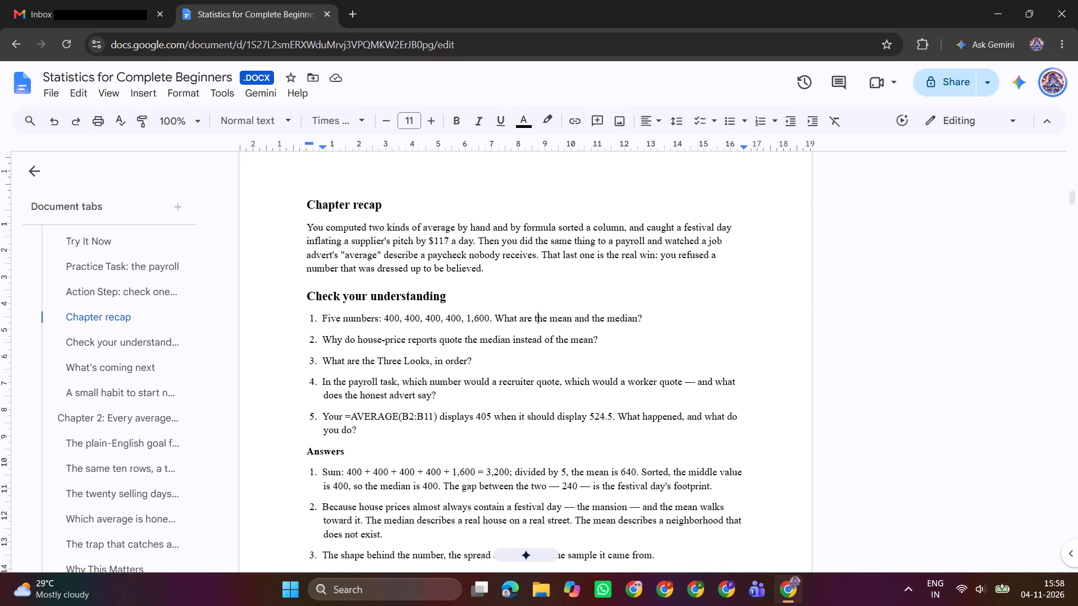
pyautogui.doubleClick(690, 384)
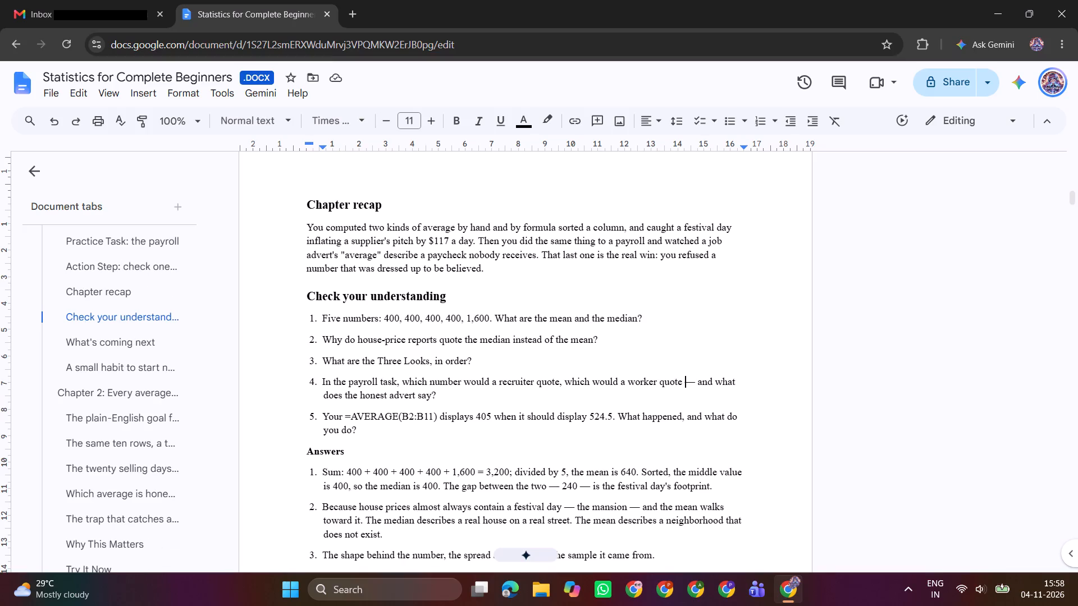
pyautogui.press('Delete')
# Make all five numbered questions under "Check your understanding" bold.
pyautogui.click(363, 432)
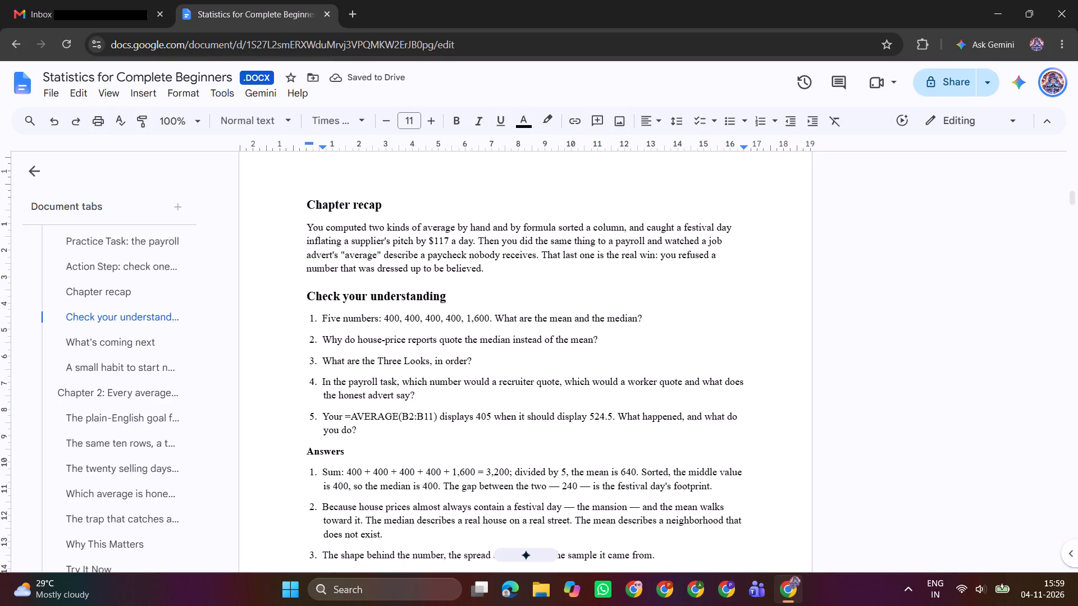
pyautogui.moveTo(363, 432); pyautogui.dragTo(269, 369)
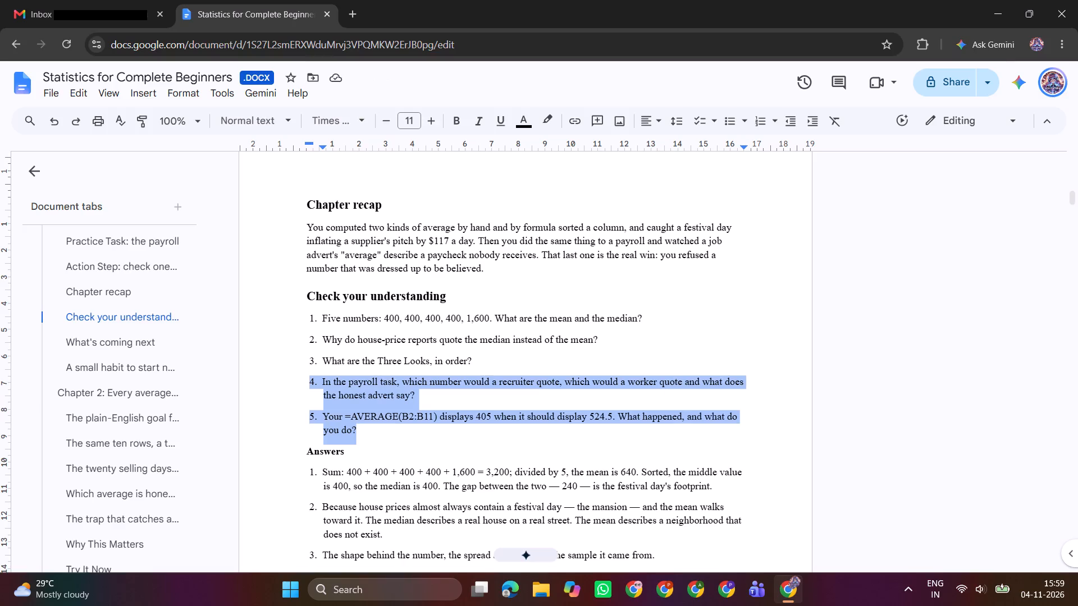
pyautogui.moveTo(269, 369); pyautogui.dragTo(289, 325)
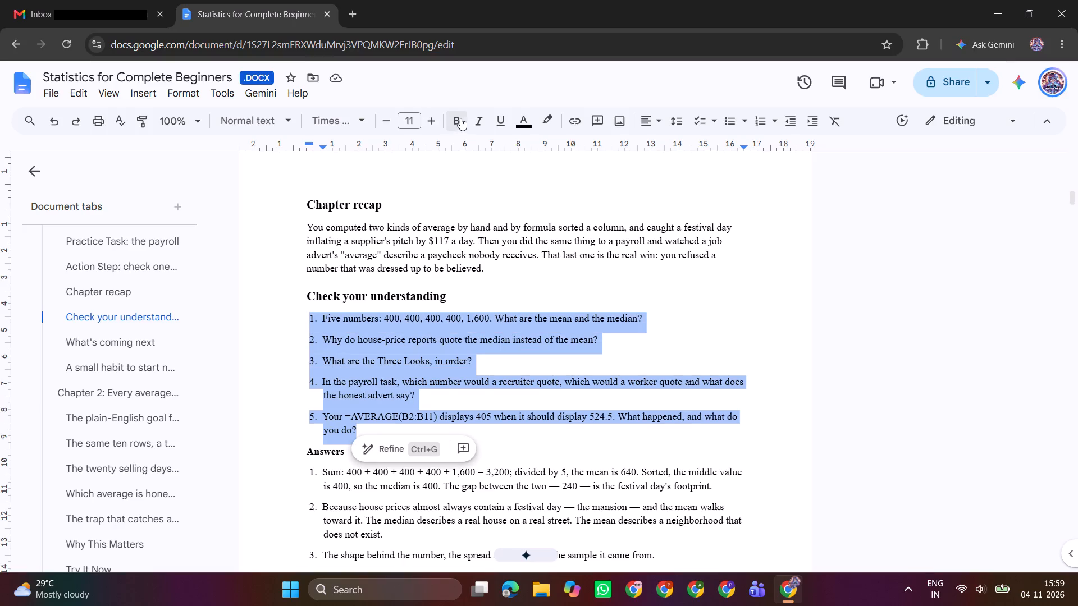
pyautogui.click(465, 122)
pyautogui.click(526, 322)
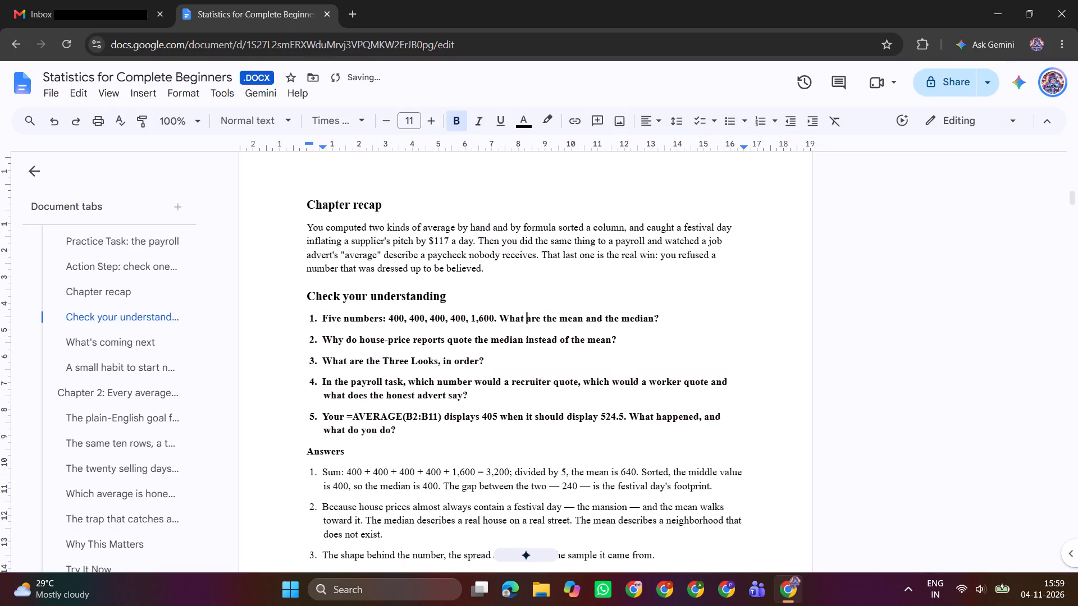
pyautogui.click(551, 366)
# Delete the em dashes after "average" and after "in a headline" in the "A small habit to start now" paragraph.
pyautogui.scroll(-1, 551, 366)
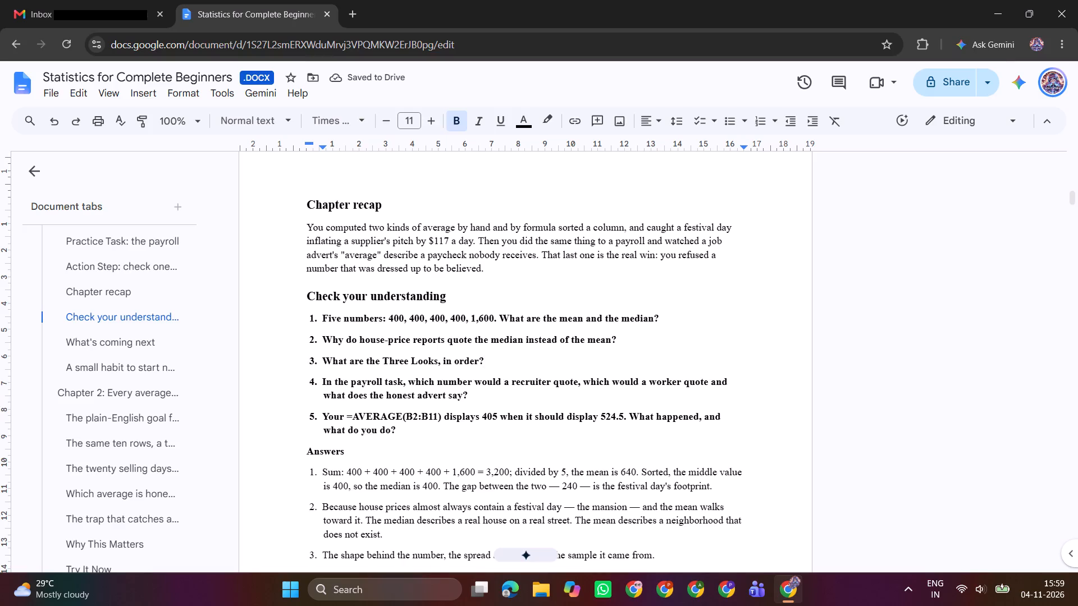
pyautogui.scroll(-2, 551, 366)
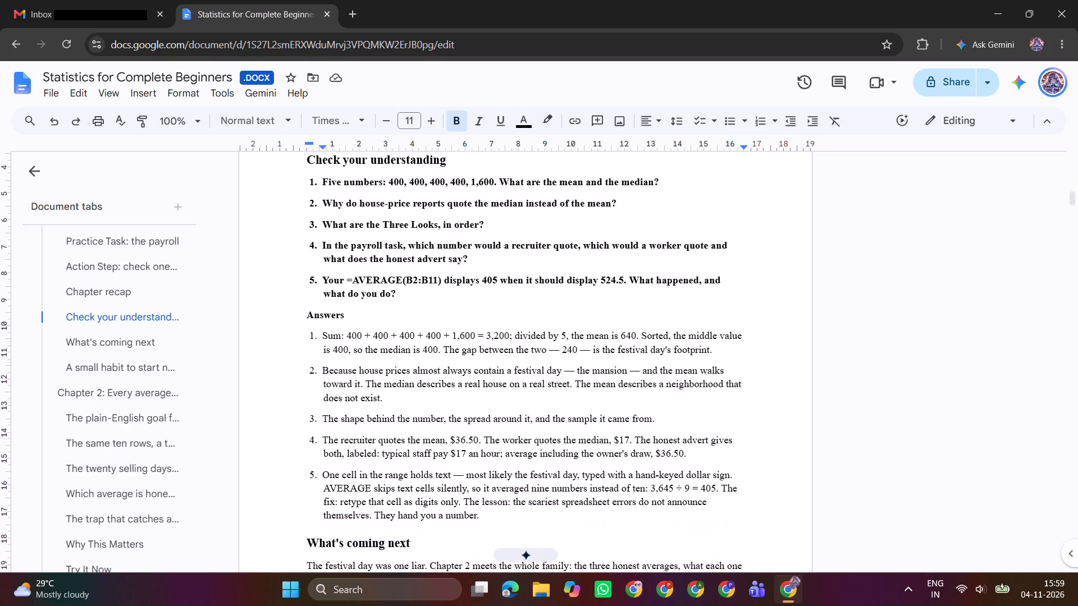
pyautogui.scroll(-2, 563, 412)
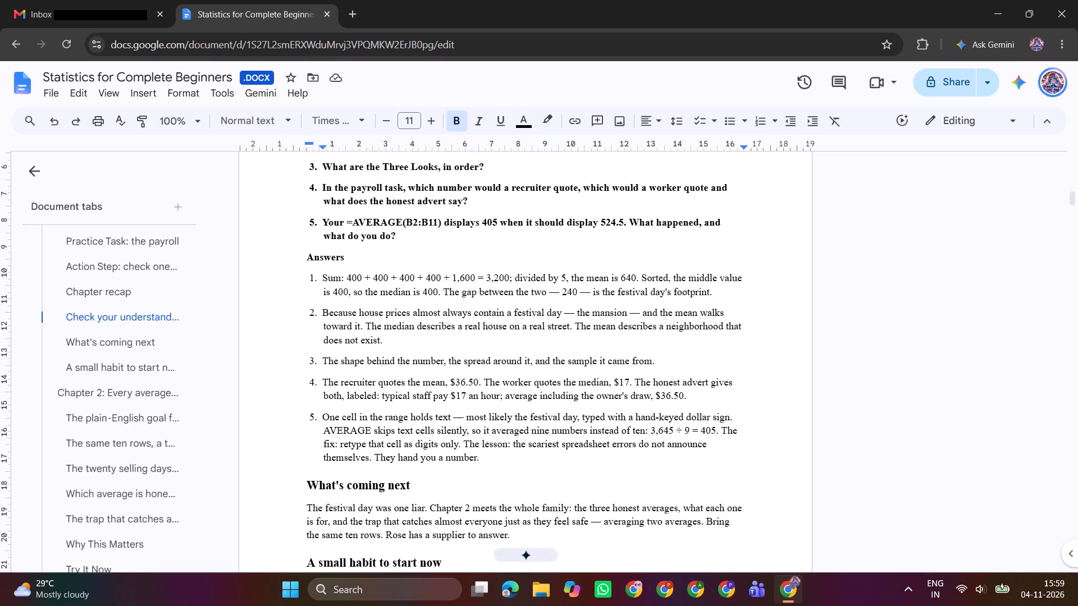
pyautogui.scroll(-1, 563, 412)
pyautogui.scroll(-1, 447, 444)
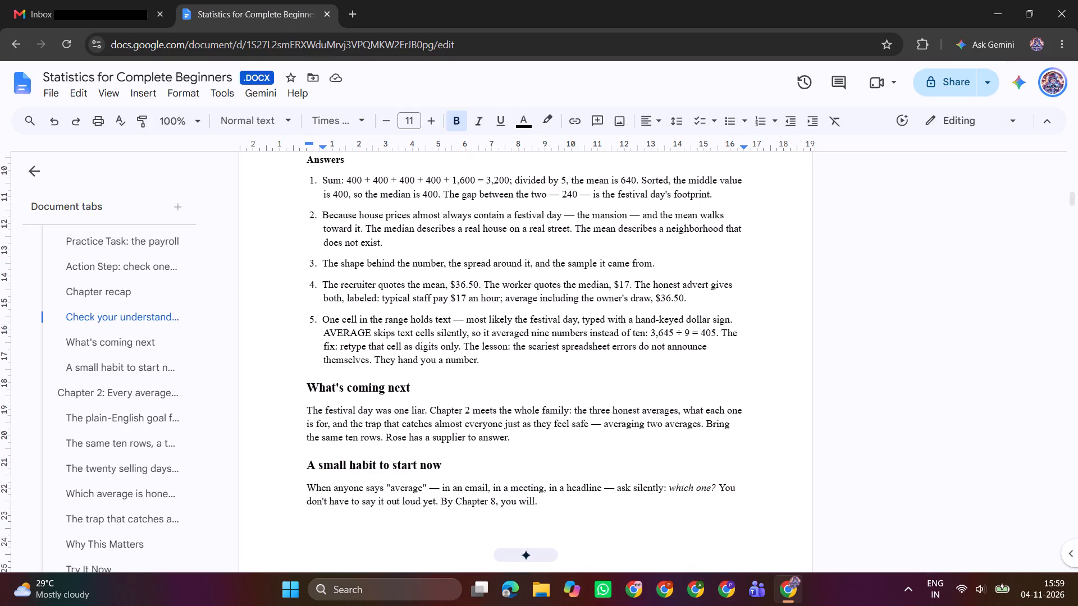
pyautogui.scroll(-1, 447, 444)
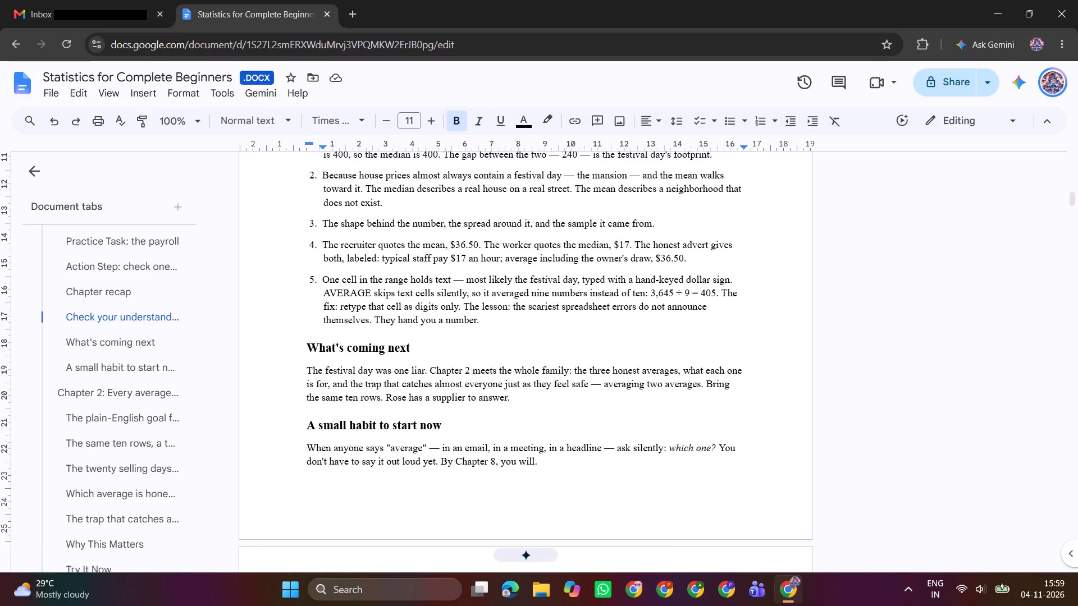
pyautogui.doubleClick(433, 448)
pyautogui.press('Delete')
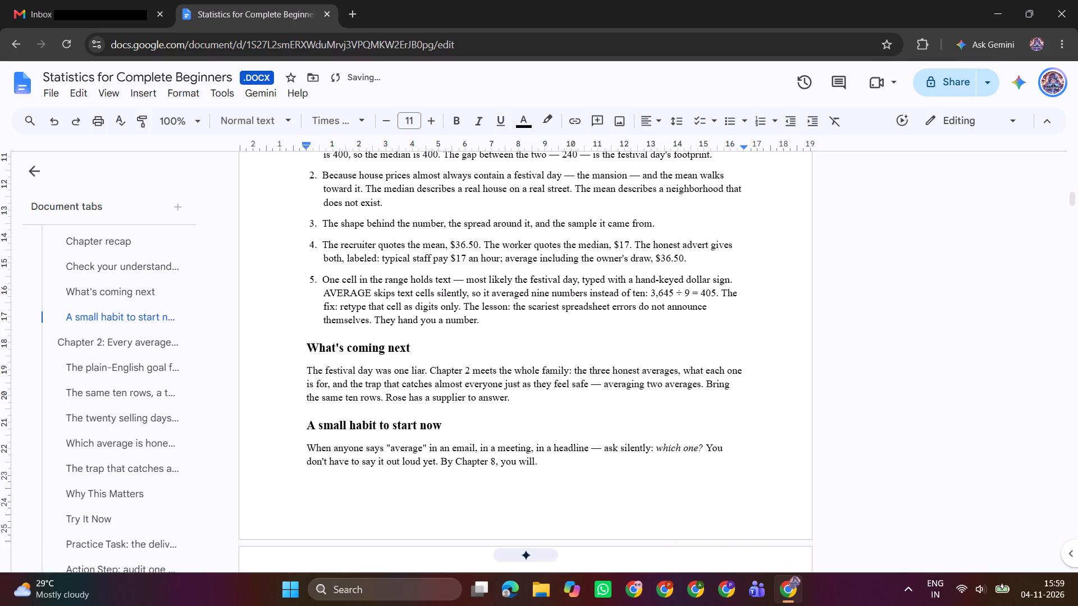
pyautogui.doubleClick(596, 453)
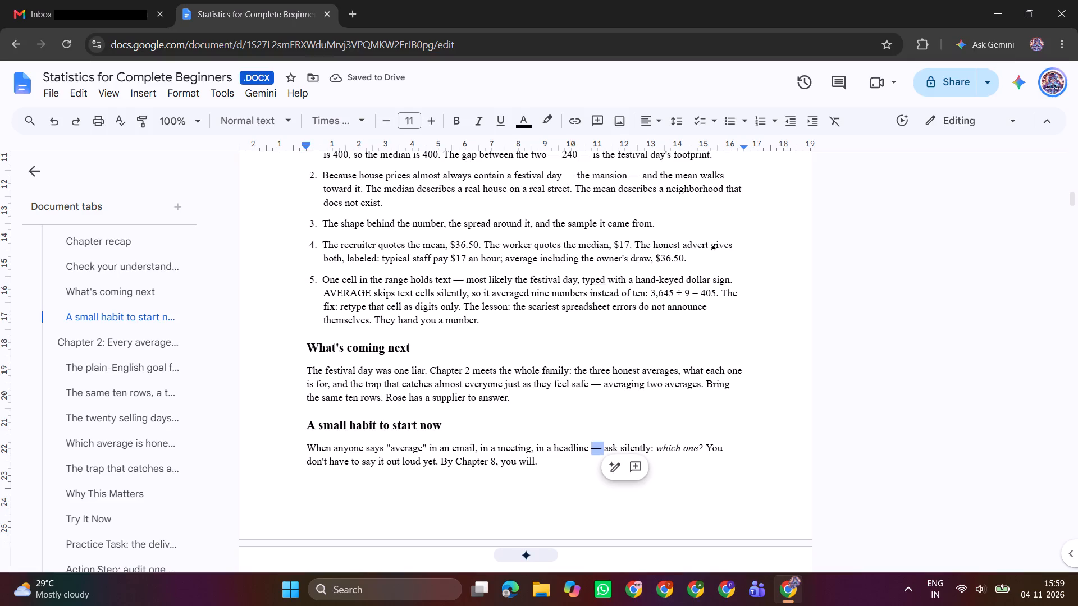
pyautogui.press('Delete')
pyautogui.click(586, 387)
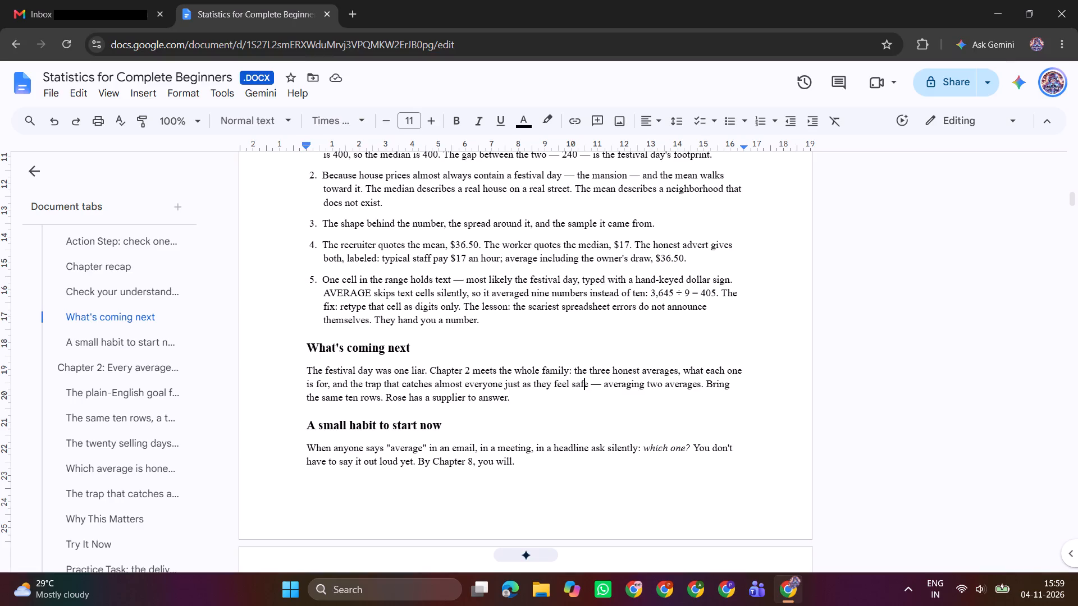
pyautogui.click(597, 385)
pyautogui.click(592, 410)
# Remove the colon from the Chapter 2 title and move "Every average hides something. Find out what." onto its own line.
pyautogui.scroll(-3, 592, 410)
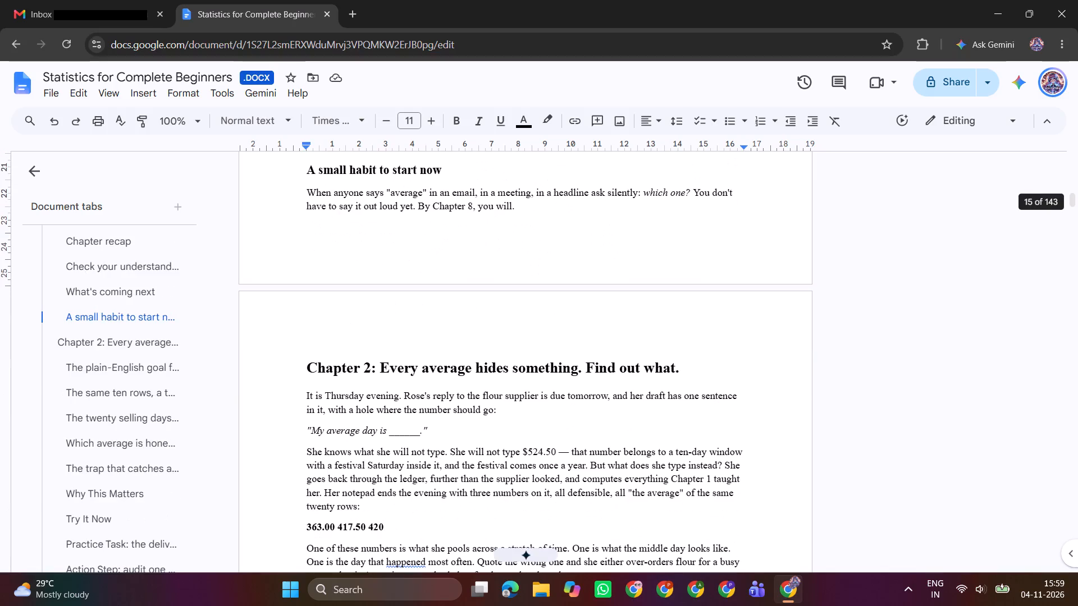
pyautogui.click(550, 221)
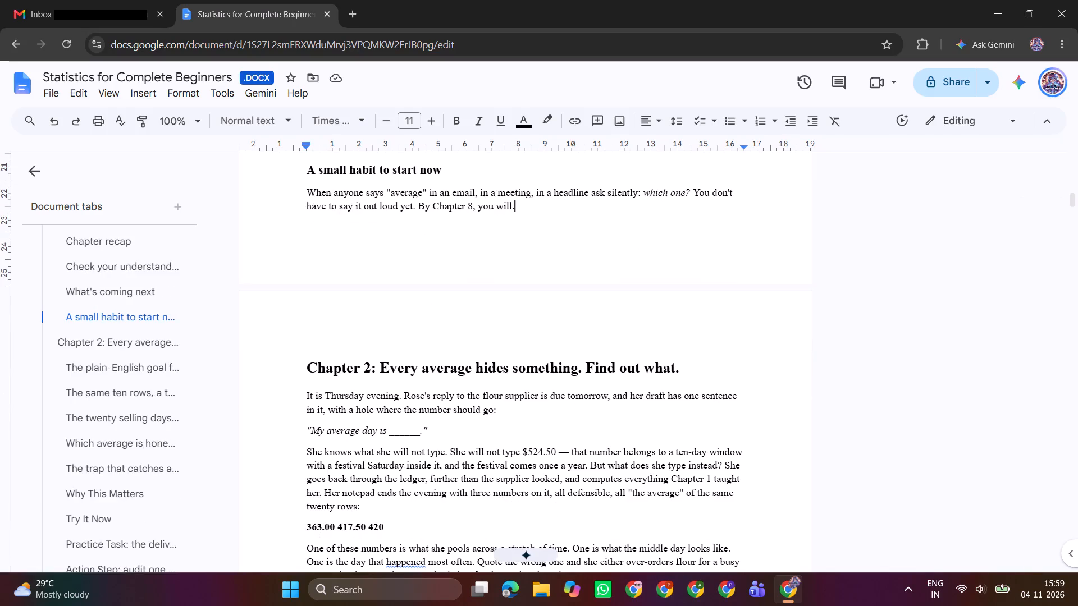
pyautogui.click(375, 371)
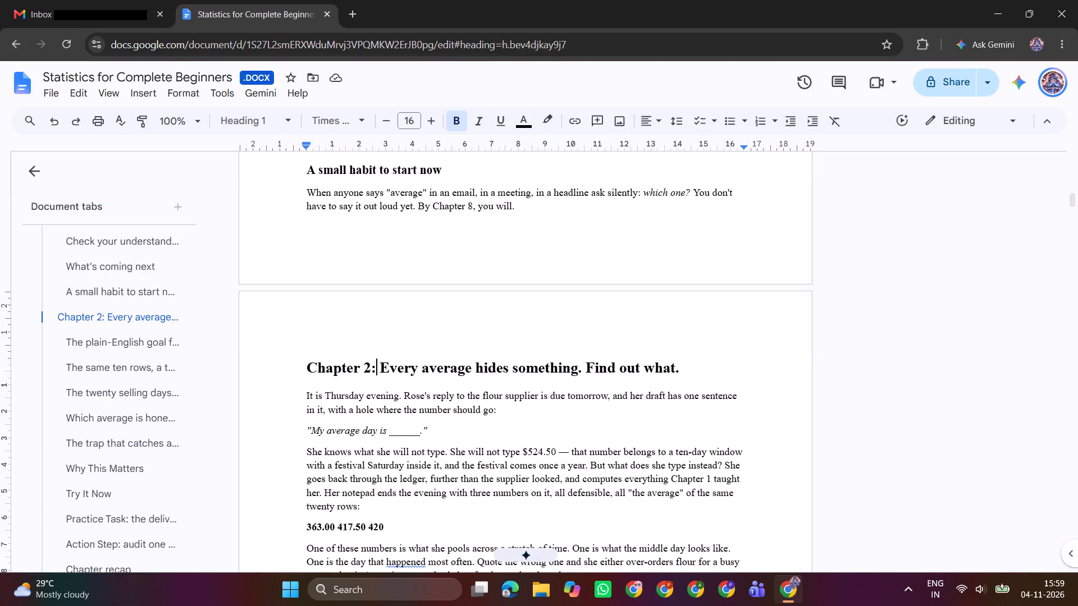
pyautogui.press('BackSpace')
pyautogui.press('Return')
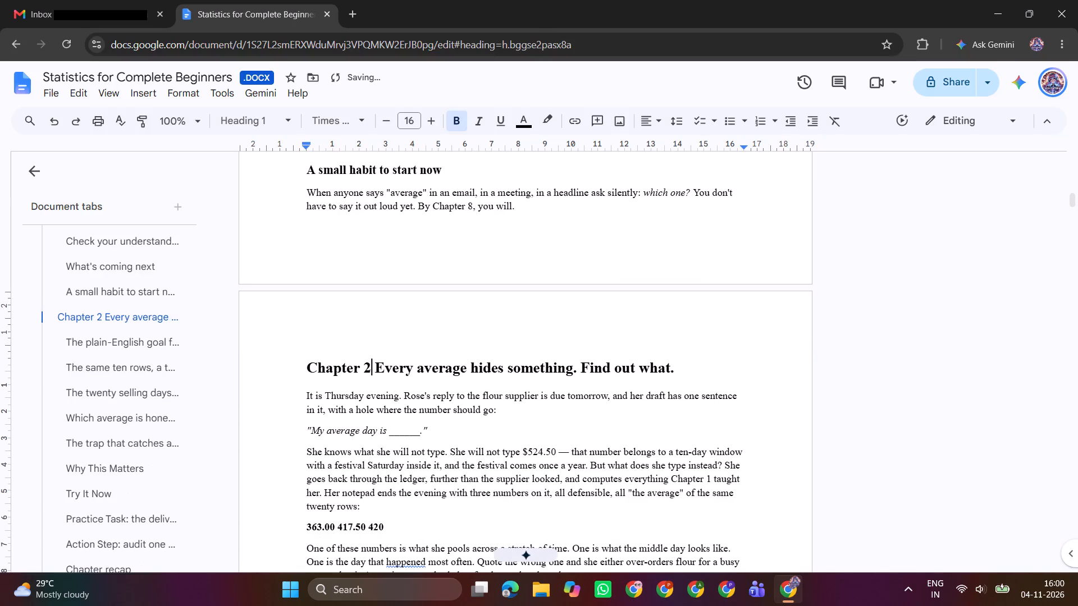
# Apply the Heading 2 style to the line "Every average hides something. Find out what.".
pyautogui.doubleClick(376, 391)
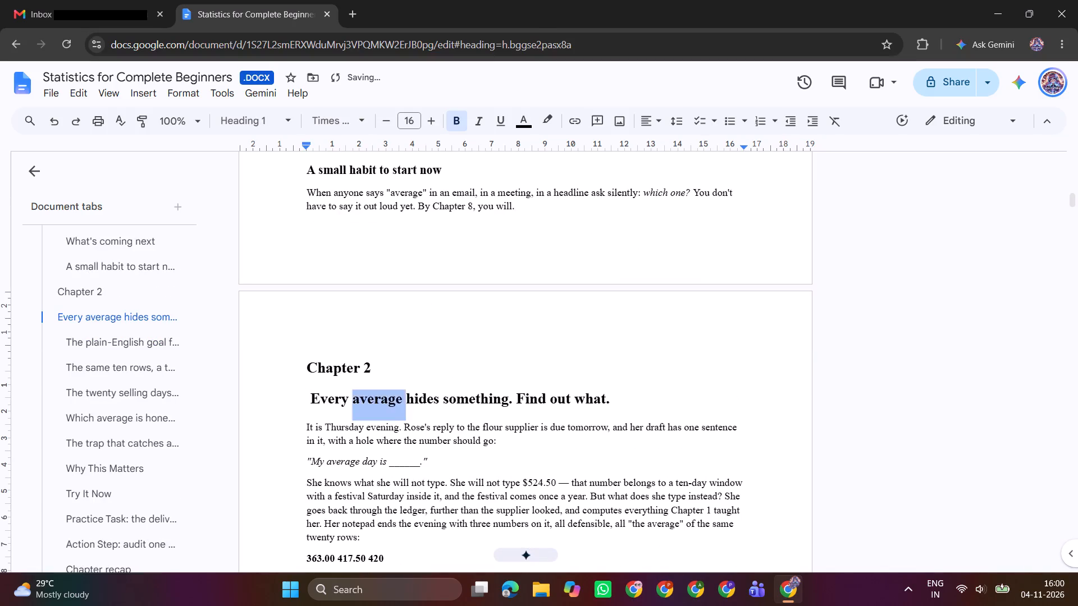
pyautogui.tripleClick(376, 391)
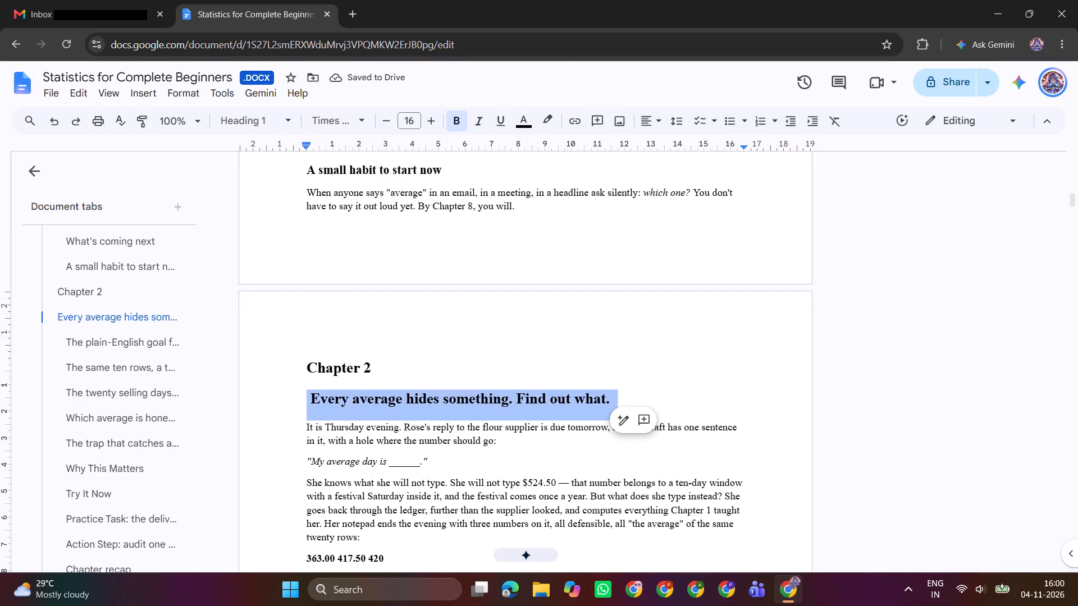
pyautogui.click(263, 119)
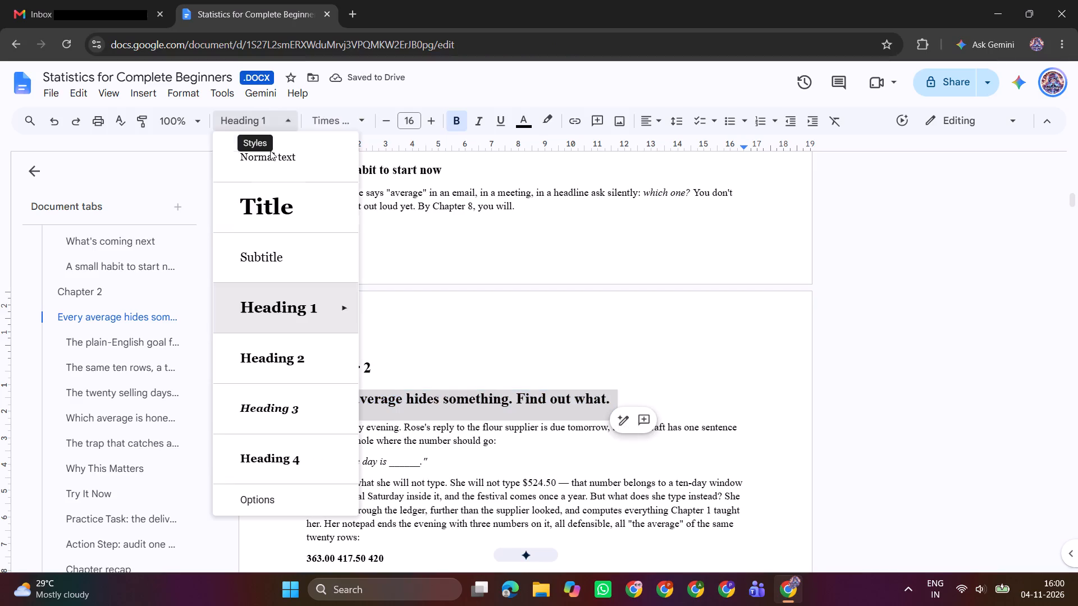
pyautogui.click(273, 340)
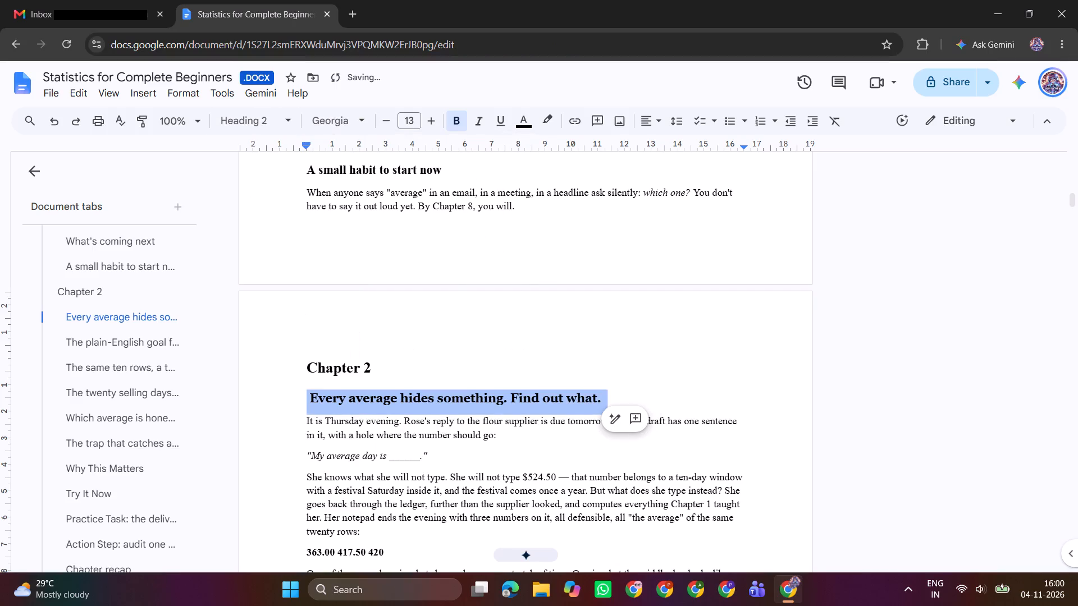
# Center the "Chapter 2" heading and the "Every average hides something. Find out what." line beneath it.
pyautogui.click(300, 369)
pyautogui.moveTo(300, 369); pyautogui.dragTo(648, 404)
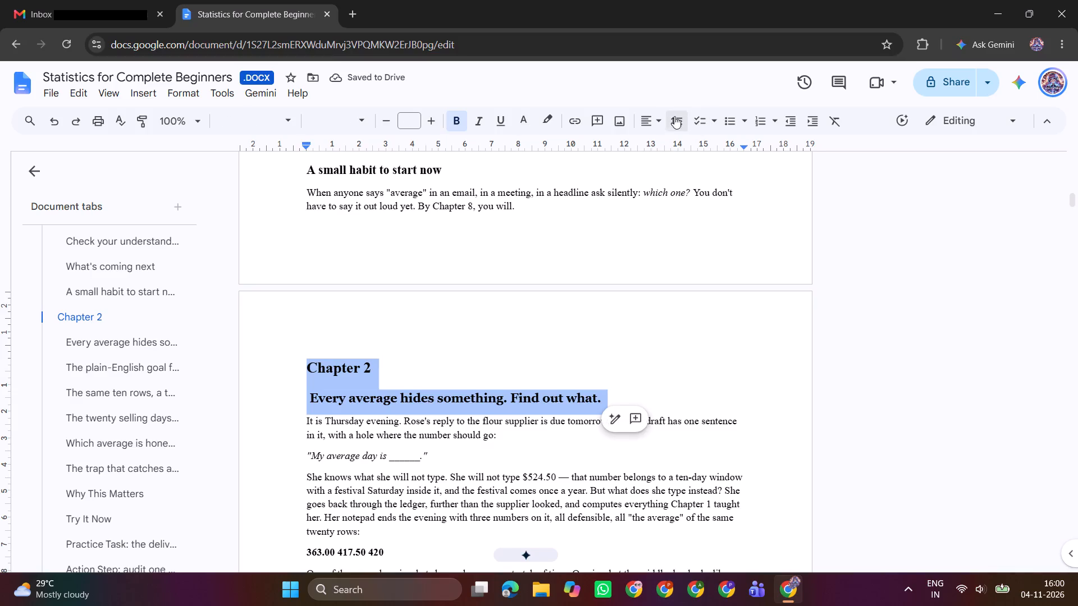
pyautogui.click(657, 113)
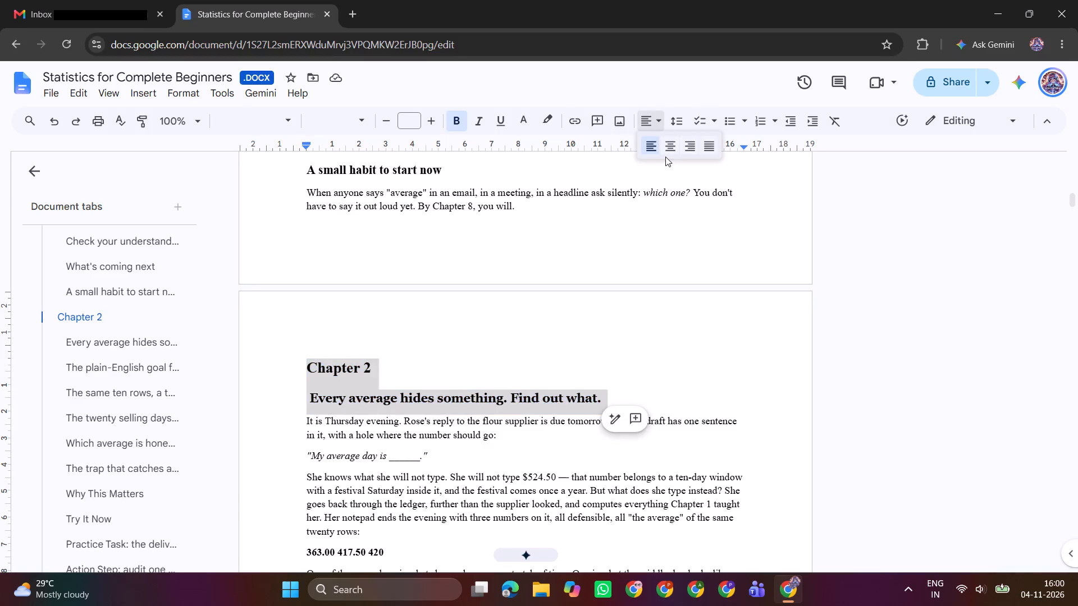
pyautogui.click(670, 145)
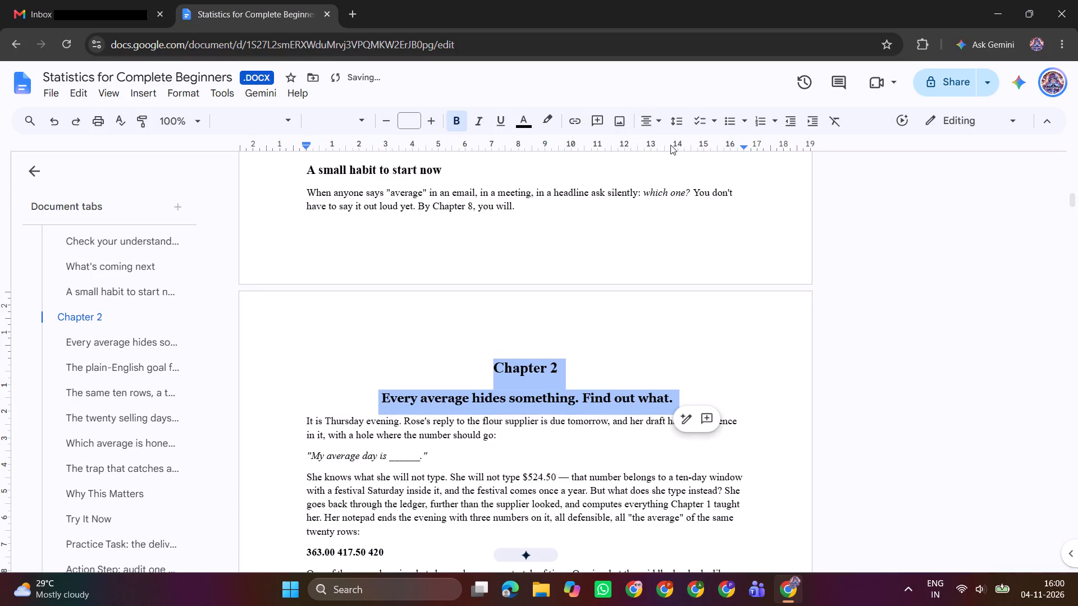
# Insert a blank line between the Chapter 2 subtitle and the paragraph starting "It is Thursday evening".
pyautogui.click(298, 423)
pyautogui.press('Return')
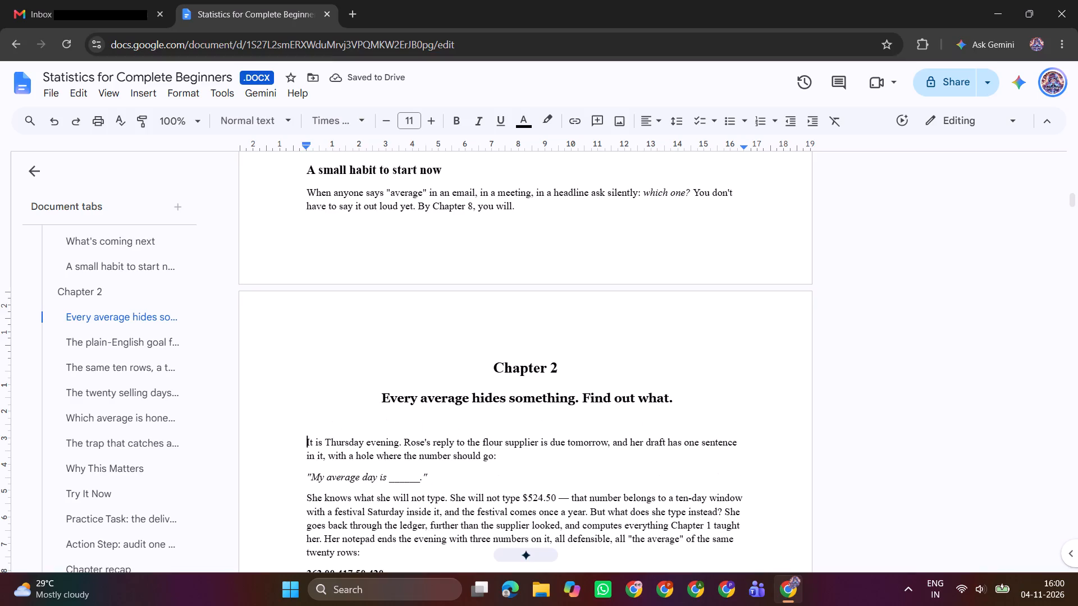
pyautogui.click(480, 478)
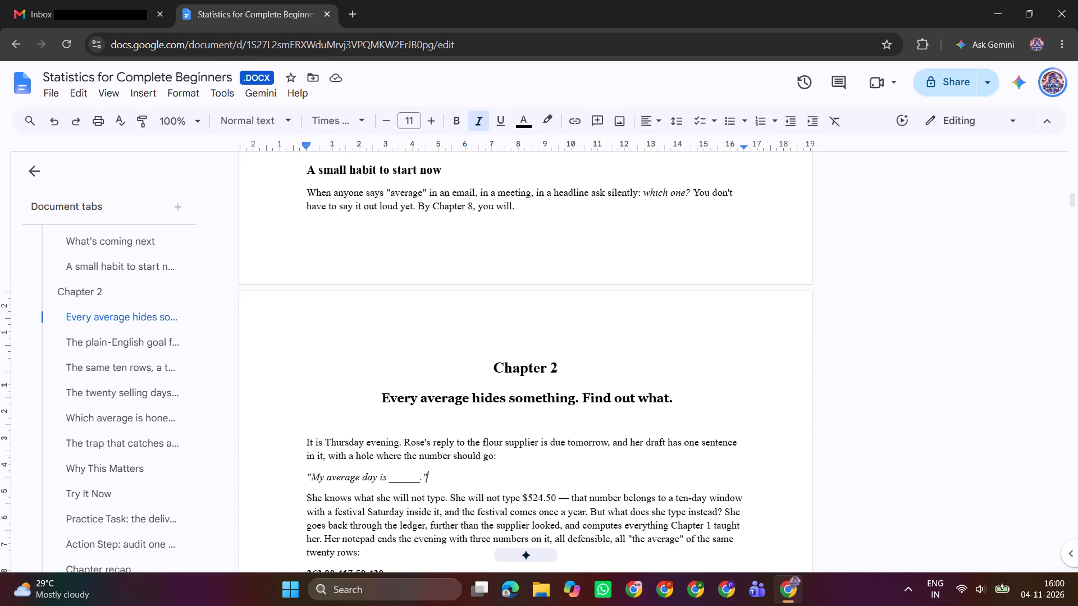
# Delete the em dash after "She will not type $524.50" and accept the grammar suggestion "$524.50. That".
pyautogui.scroll(-1, 505, 452)
pyautogui.click(505, 452)
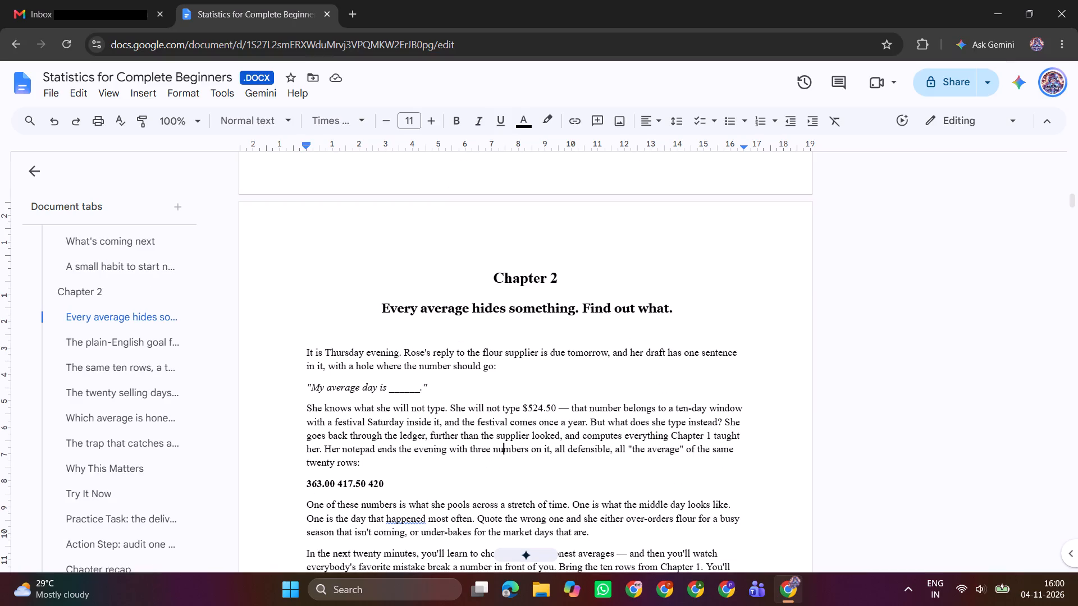
pyautogui.doubleClick(563, 408)
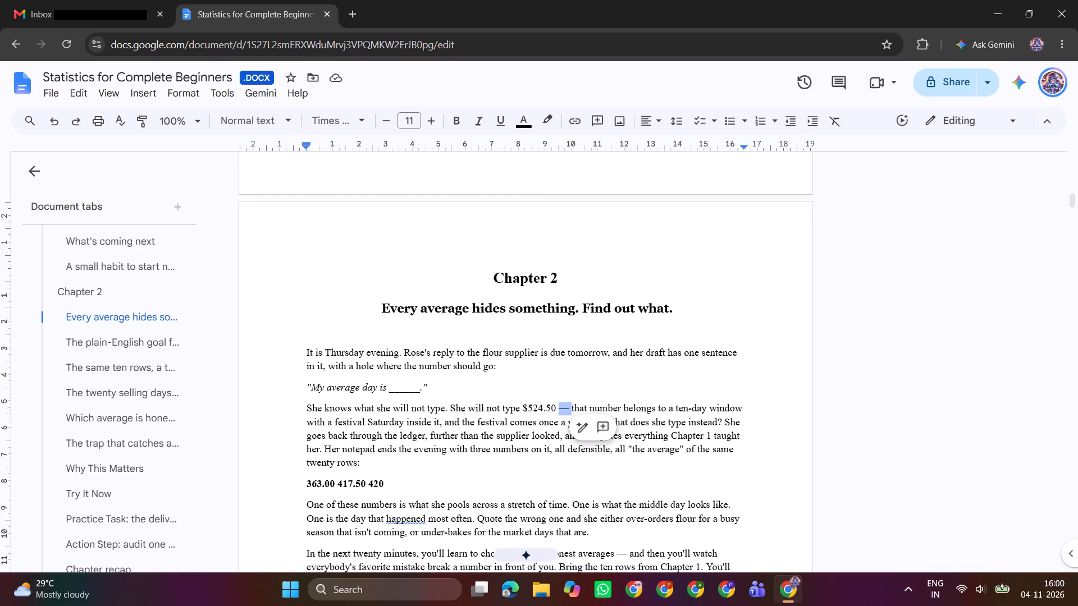
pyautogui.press('Delete')
pyautogui.click(563, 356)
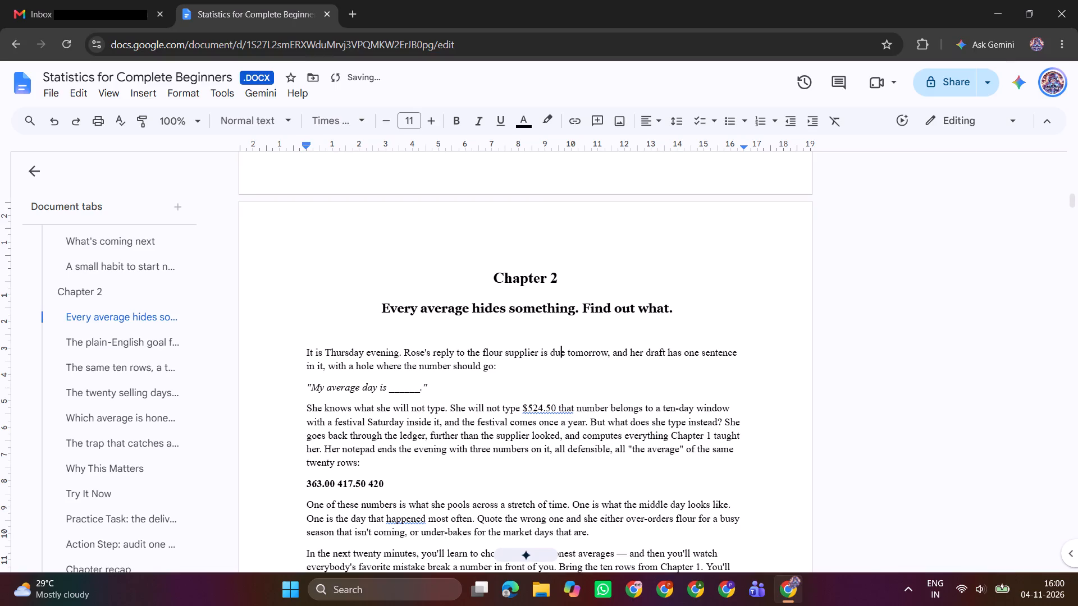
pyautogui.click(558, 407)
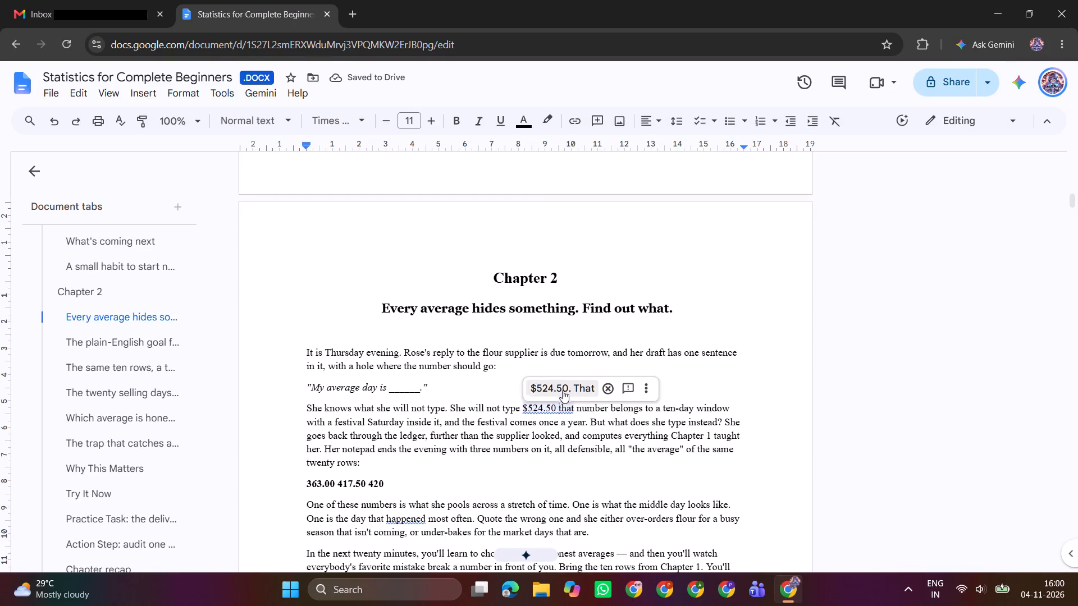
pyautogui.click(563, 389)
pyautogui.click(573, 429)
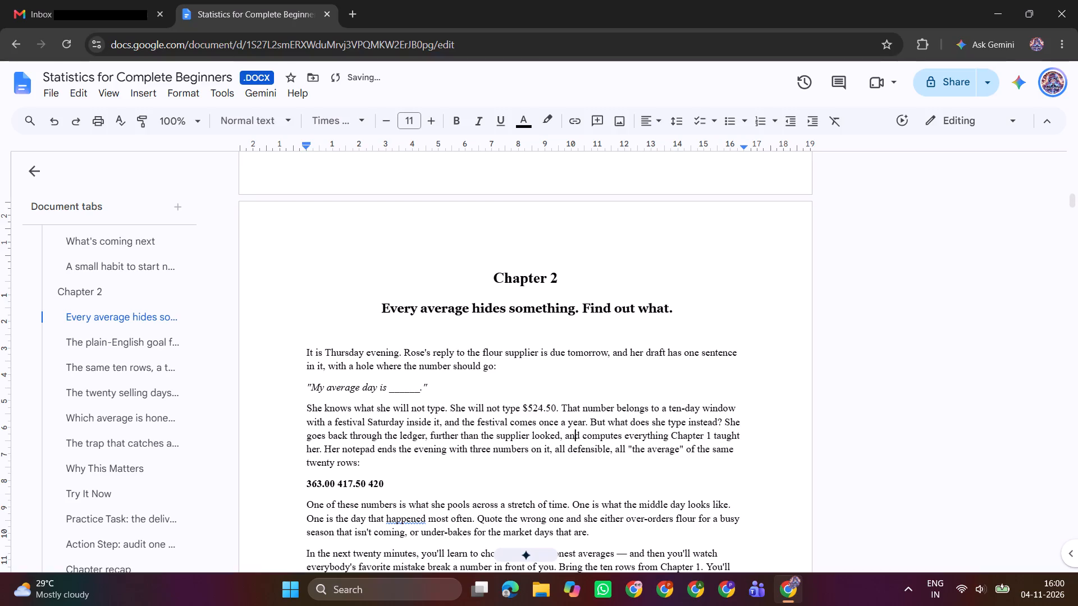
# Accept the grammar suggestion "happens" in the paragraph starting "One of these numbers".
pyautogui.scroll(-1, 573, 429)
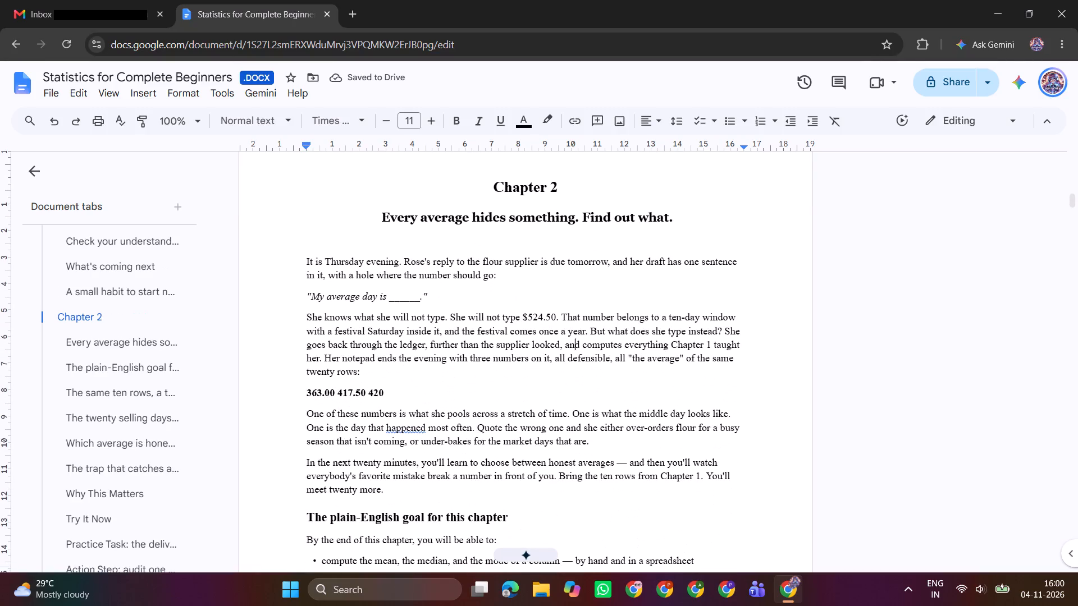
pyautogui.click(403, 431)
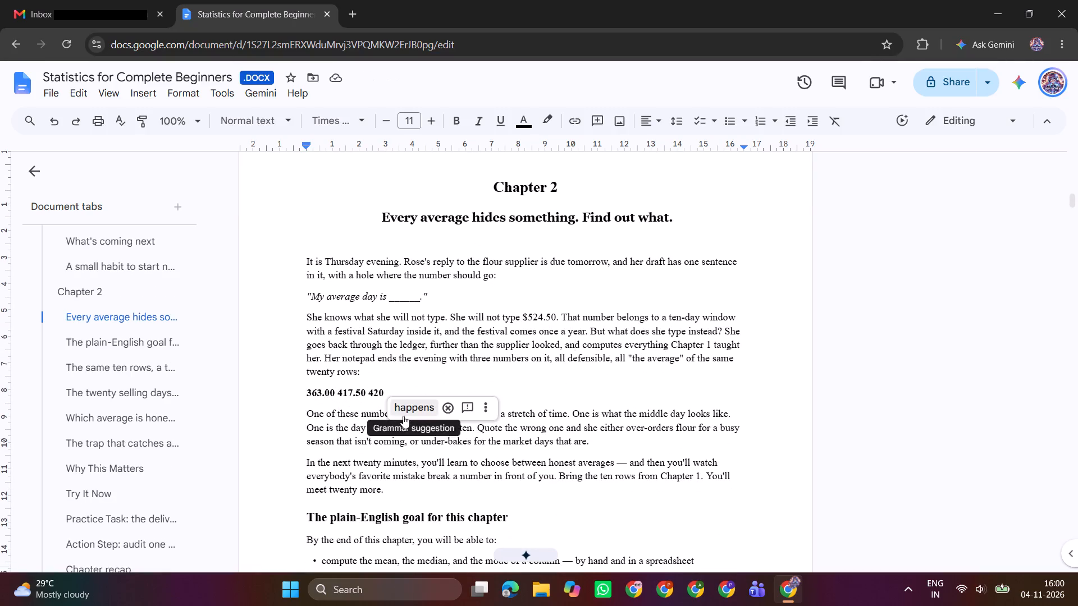
pyautogui.click(403, 416)
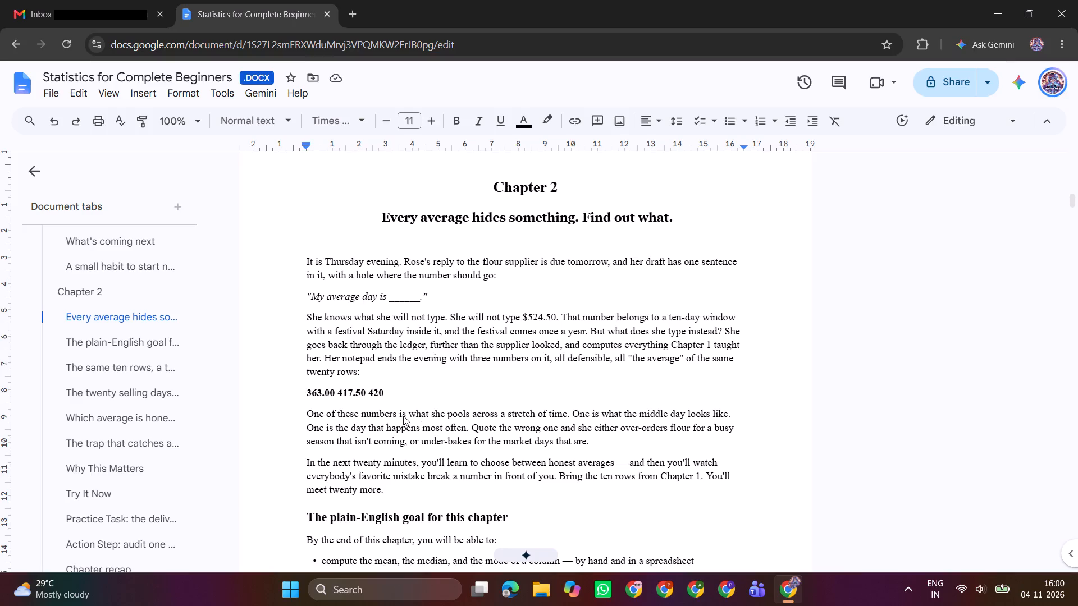
# Add commas after 363.00 and 417.50 in the bold line of three numbers.
pyautogui.click(336, 397)
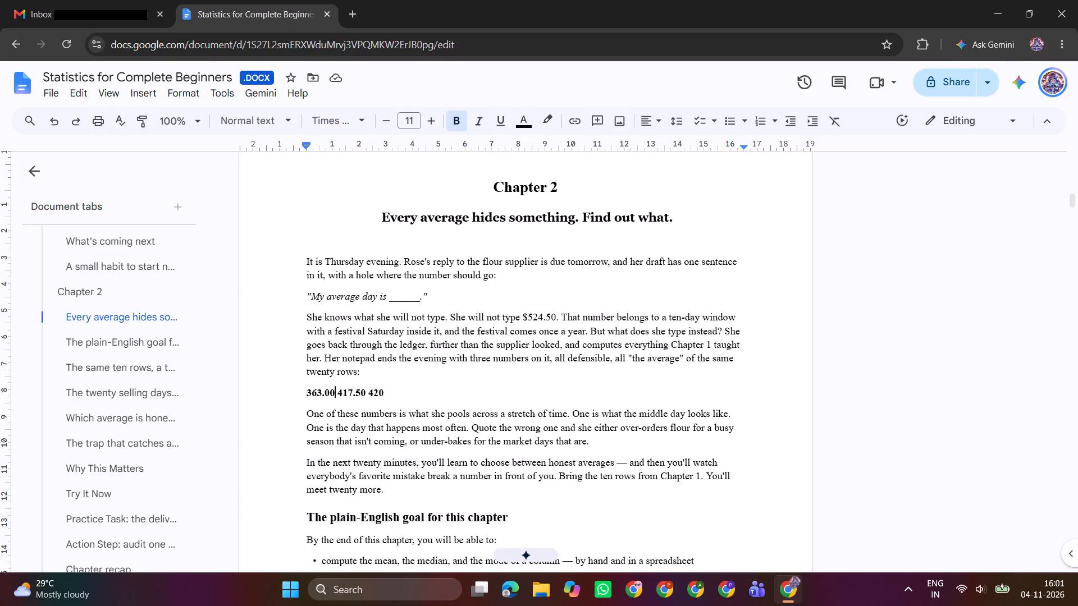
pyautogui.press(',')
pyautogui.click(367, 394)
pyautogui.press(',')
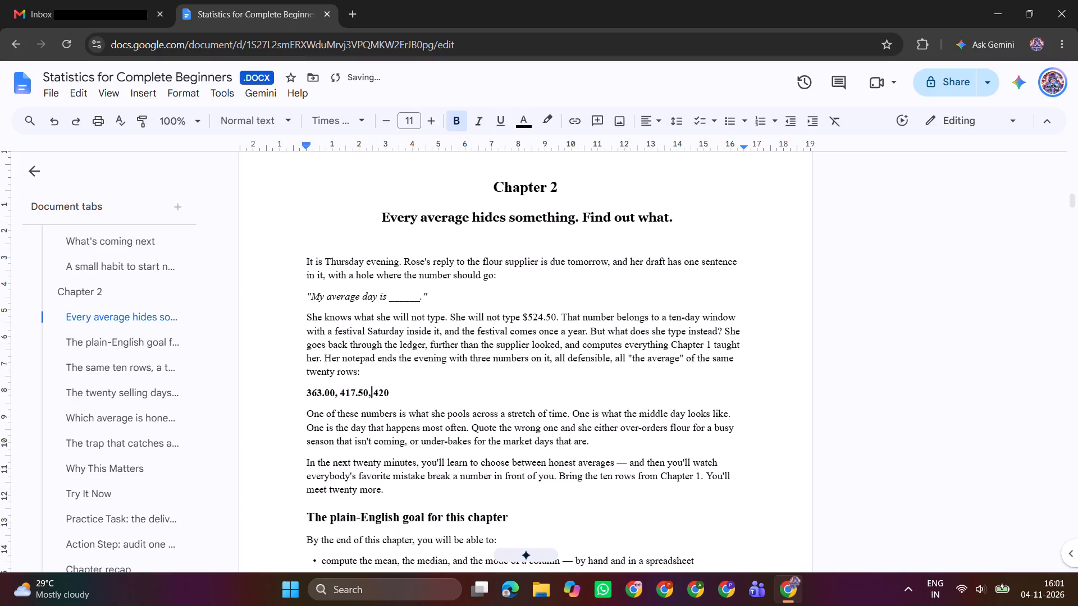
pyautogui.click(403, 447)
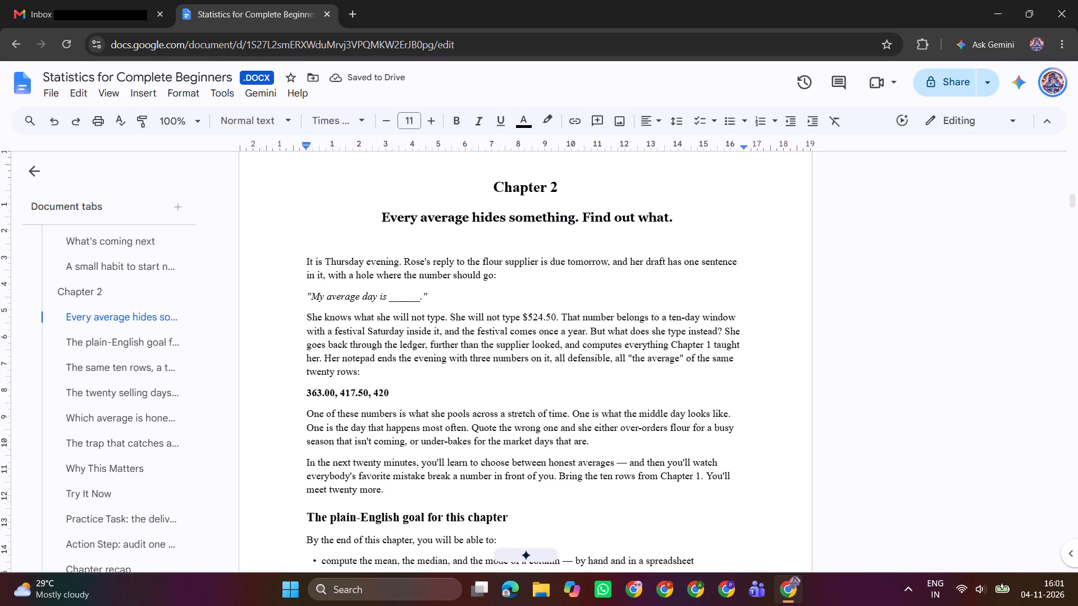
# Delete the em dash after "honest averages" in the paragraph starting "In the next twenty minutes".
pyautogui.doubleClick(627, 465)
pyautogui.press('Delete')
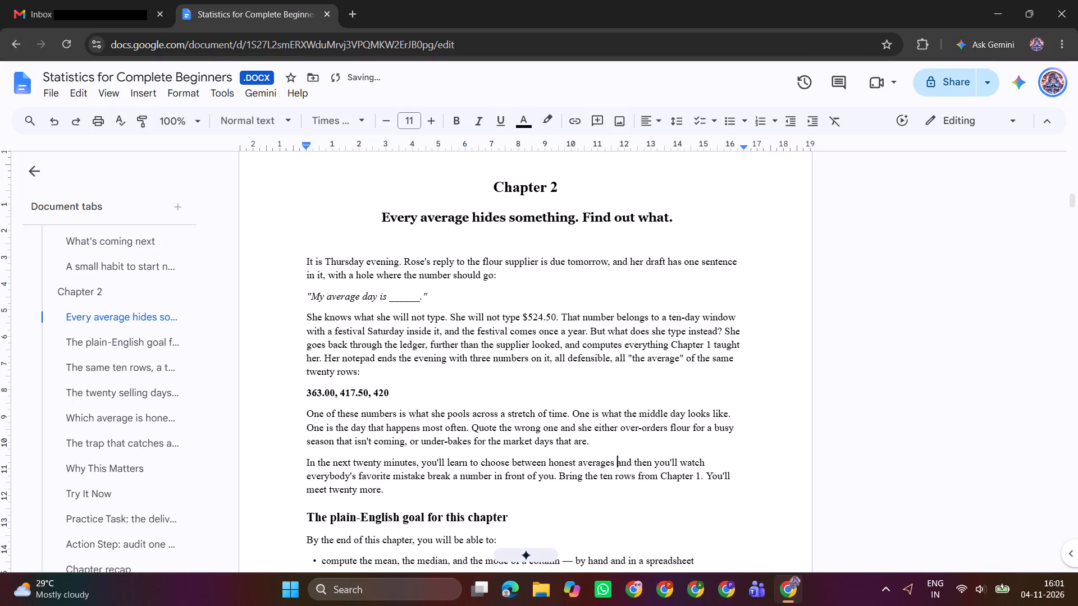
pyautogui.click(600, 402)
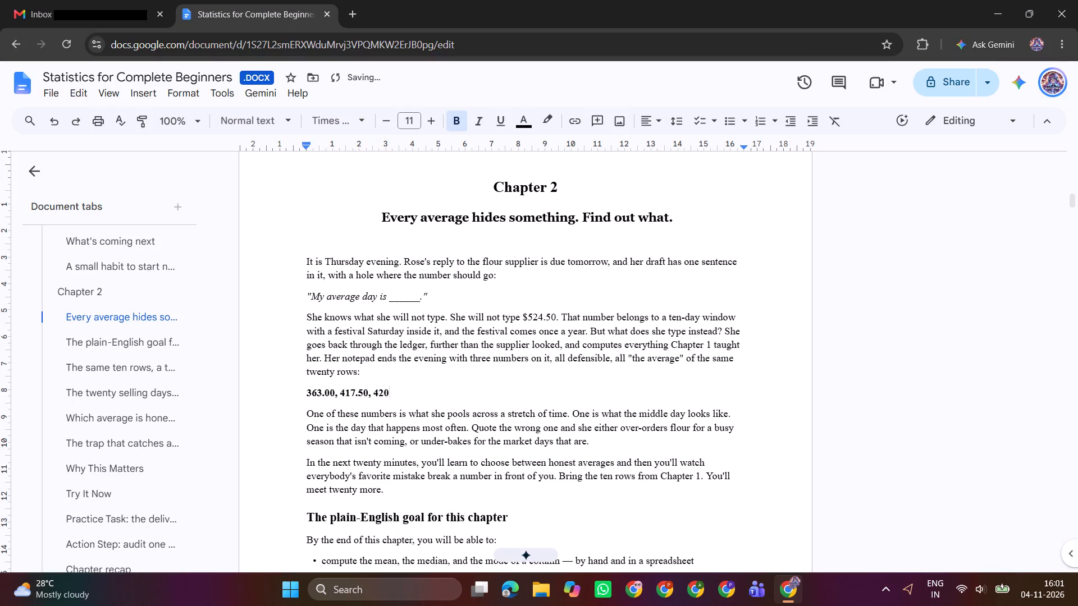
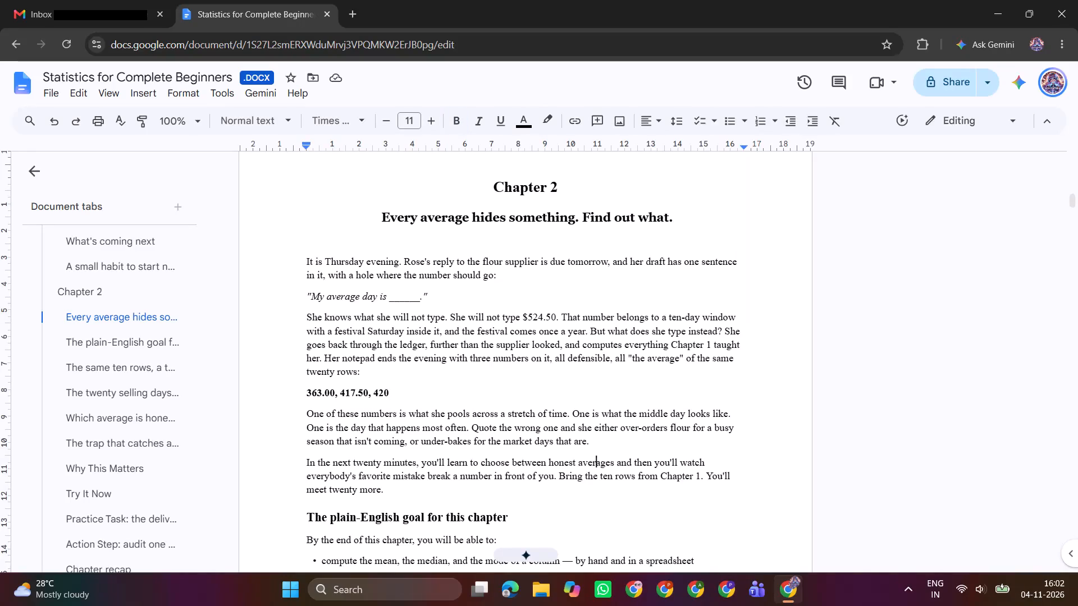
# Delete the em dash after "the mode of a column" in the first bullet of the chapter goals.
pyautogui.scroll(-2, 596, 457)
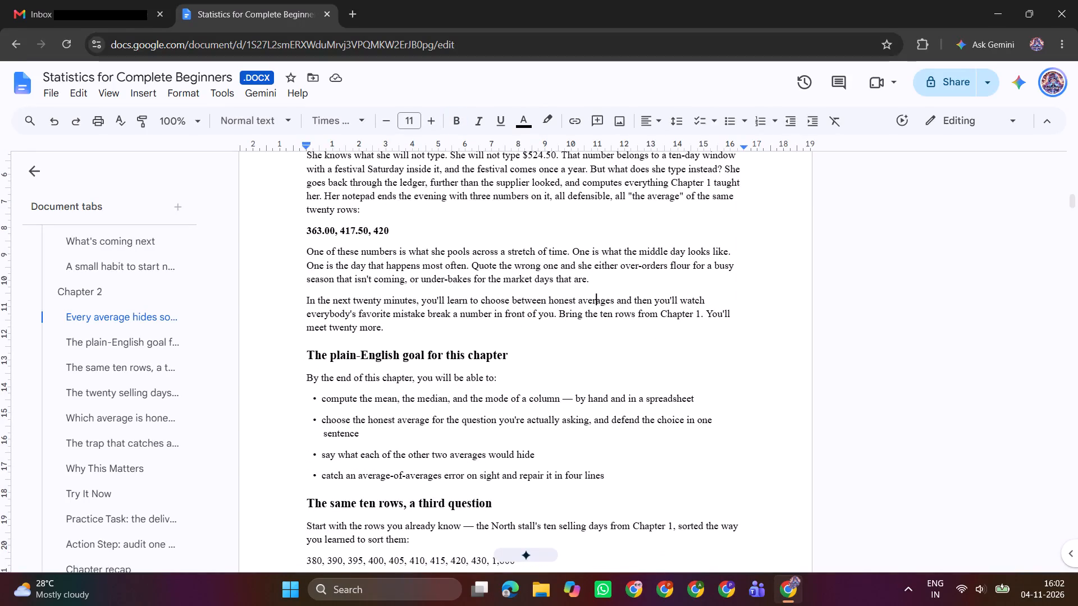
pyautogui.doubleClick(573, 404)
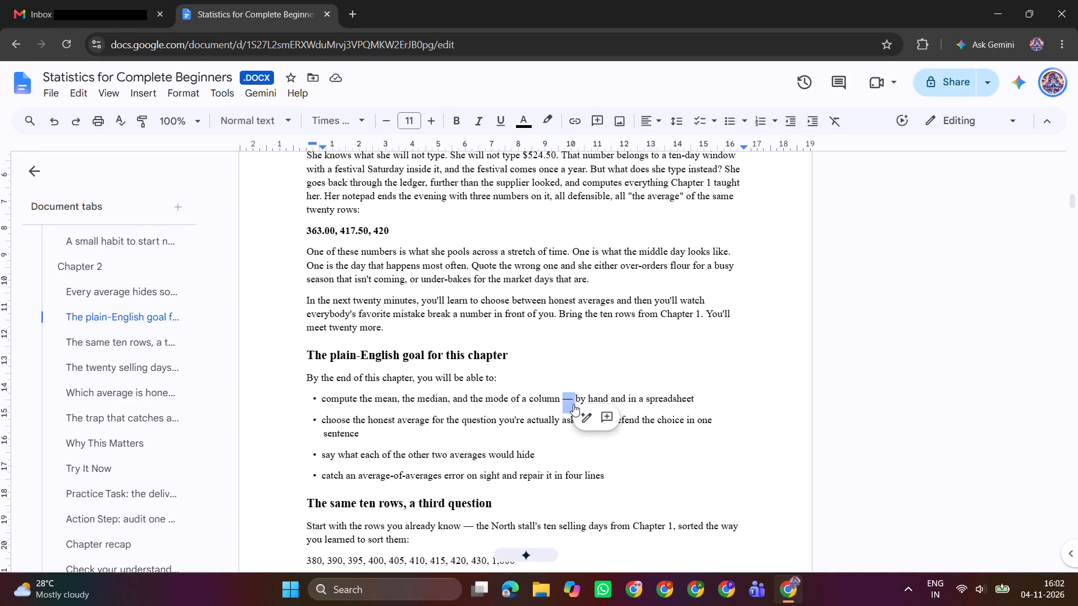
pyautogui.press('Delete')
pyautogui.click(571, 425)
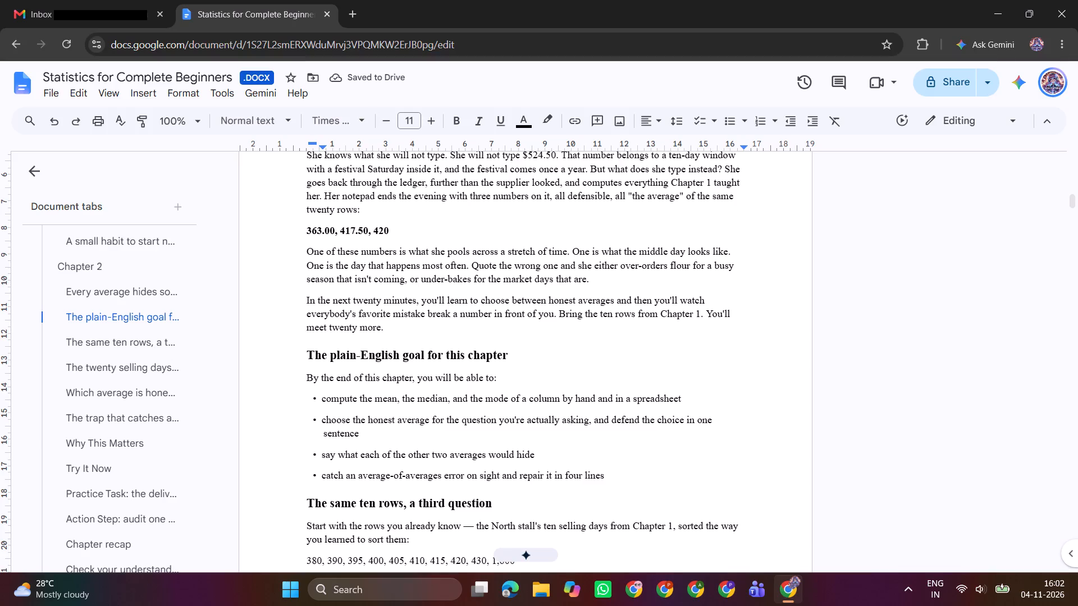
pyautogui.click(552, 481)
# Delete the em dash after "Start with the rows you already know" under "The same ten rows, a third question".
pyautogui.scroll(-1, 552, 481)
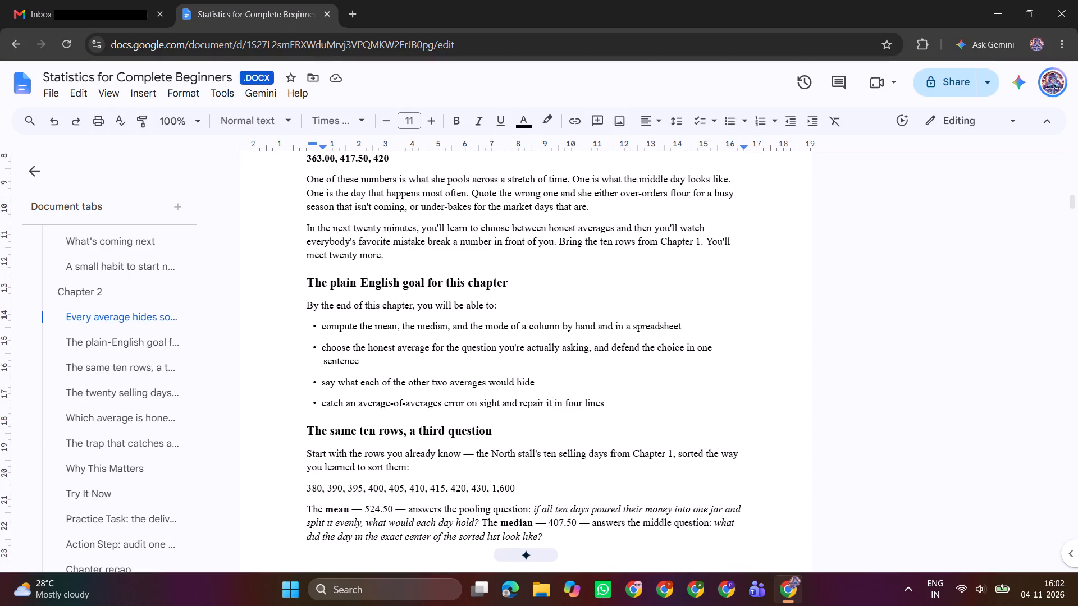
pyautogui.doubleClick(465, 456)
pyautogui.press('Delete')
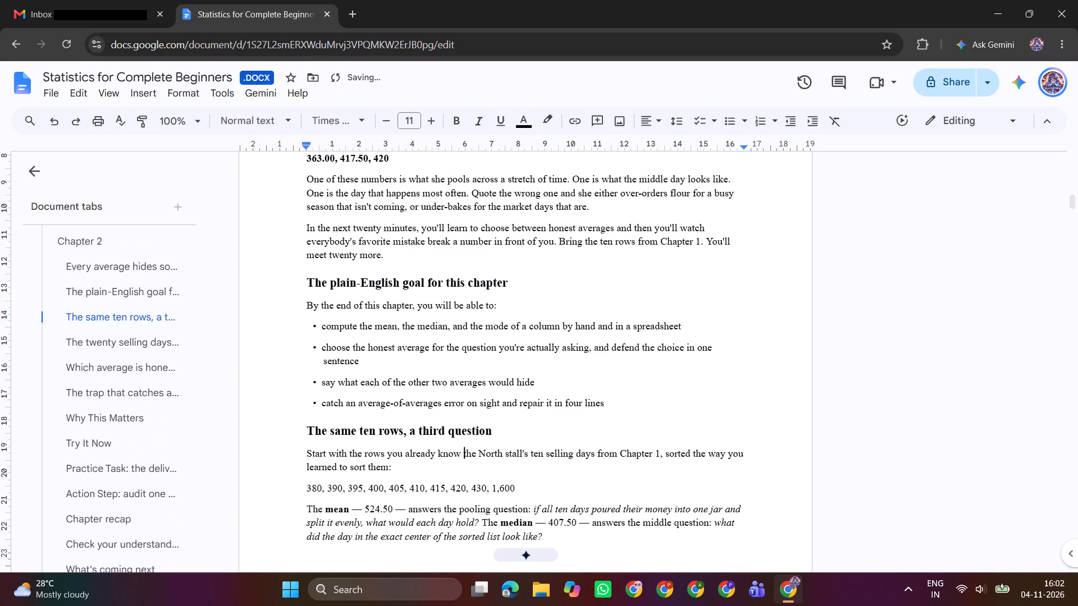
pyautogui.click(453, 496)
# Delete the em dash after "the third question has no answer at all" in the paragraph starting "Look at the sorted rows".
pyautogui.scroll(-1, 453, 496)
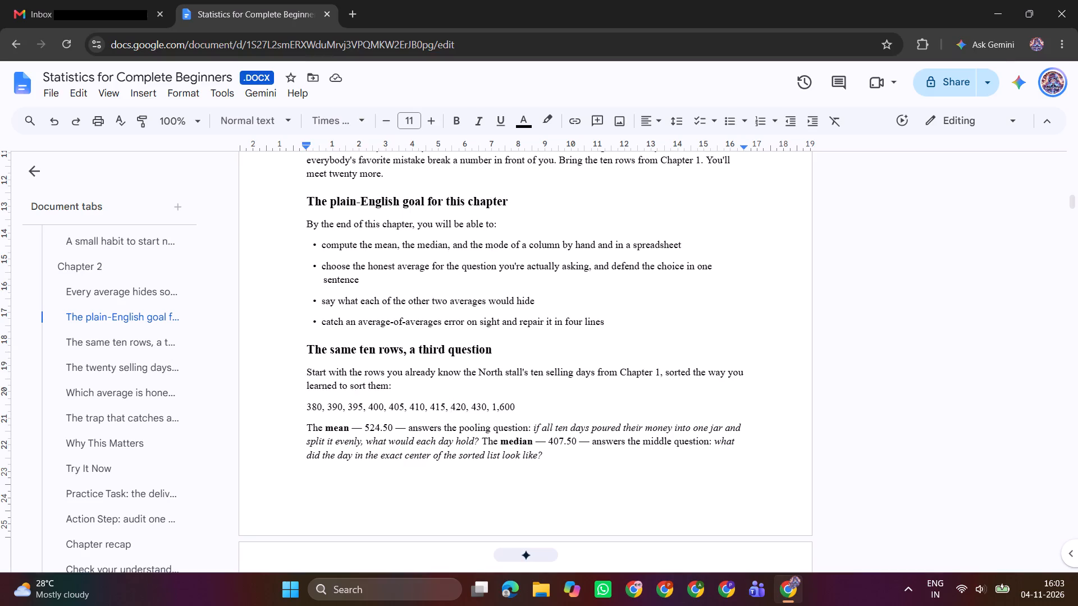
pyautogui.click(465, 469)
pyautogui.scroll(-4, 465, 469)
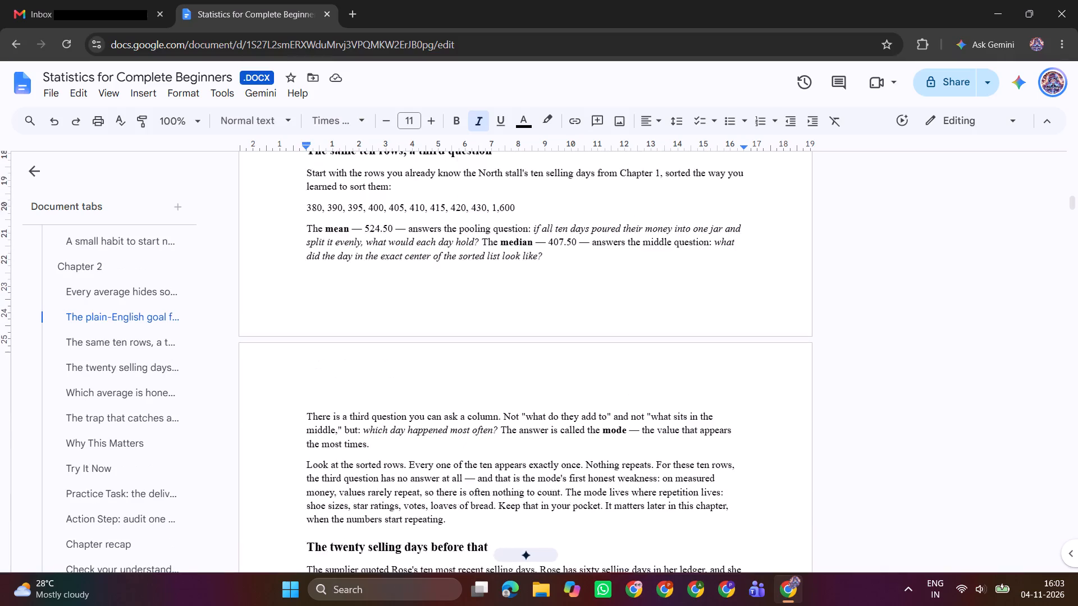
pyautogui.click(522, 463)
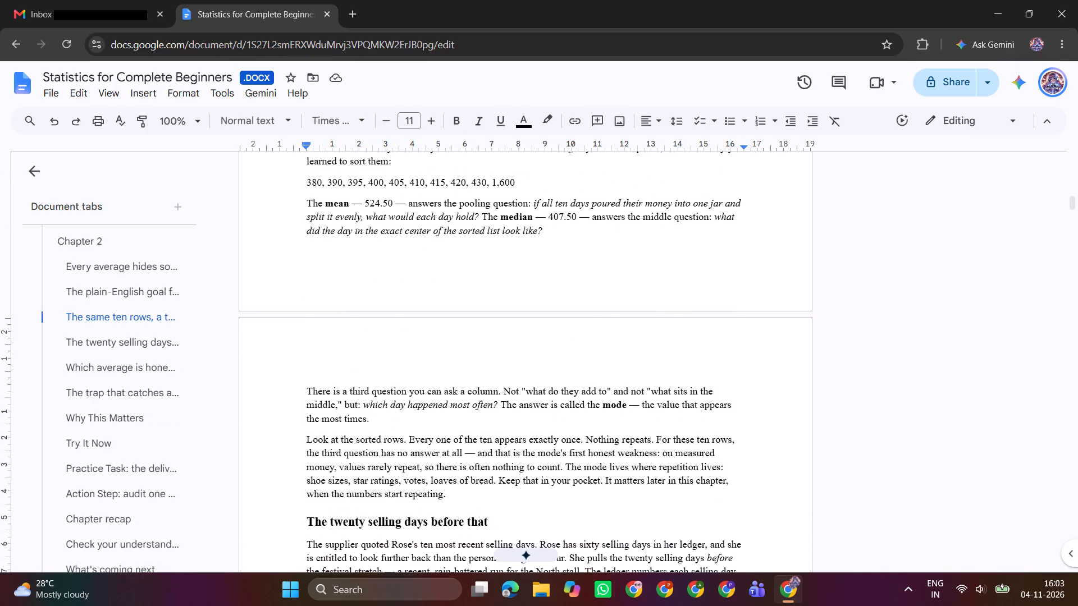
pyautogui.doubleClick(472, 452)
pyautogui.press('Delete')
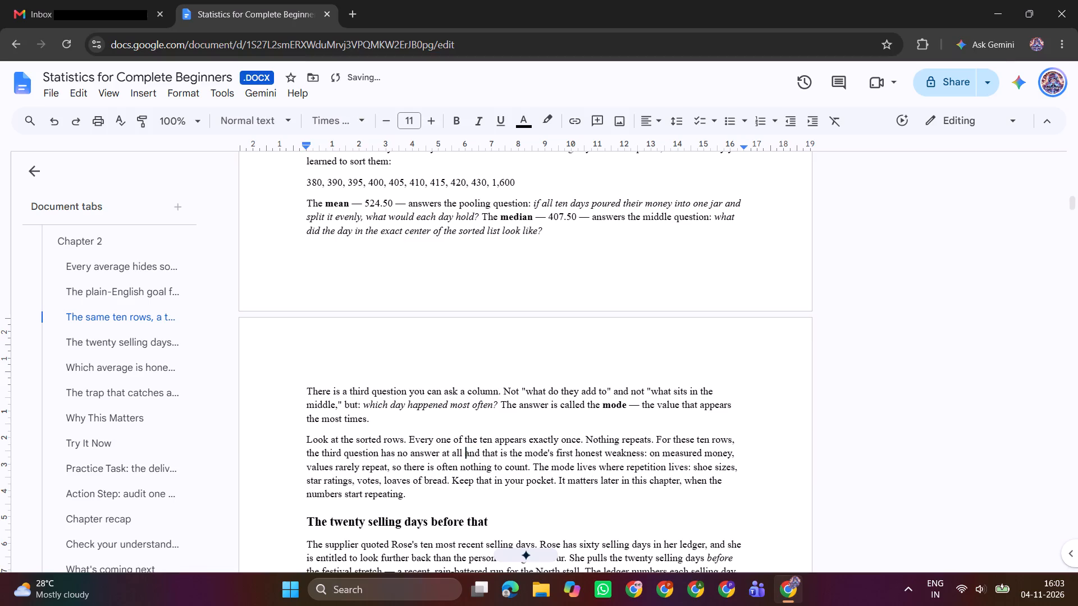
pyautogui.click(485, 470)
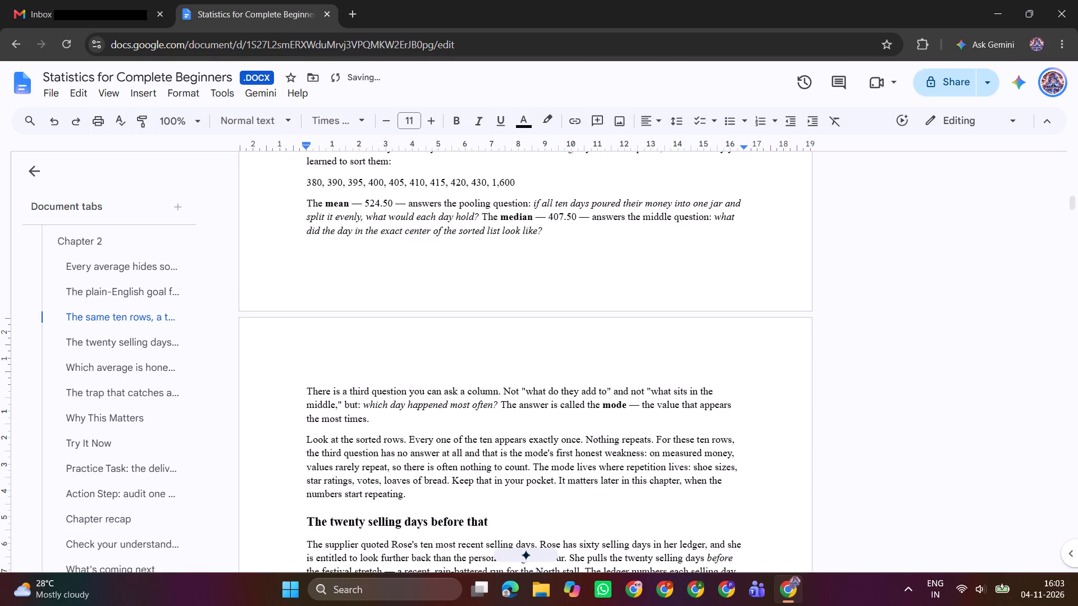
# Delete the em dash after "the festival stretch" in the paragraph under "The twenty selling days before that".
pyautogui.scroll(-1, 485, 470)
pyautogui.click(485, 470)
pyautogui.scroll(-1, 485, 470)
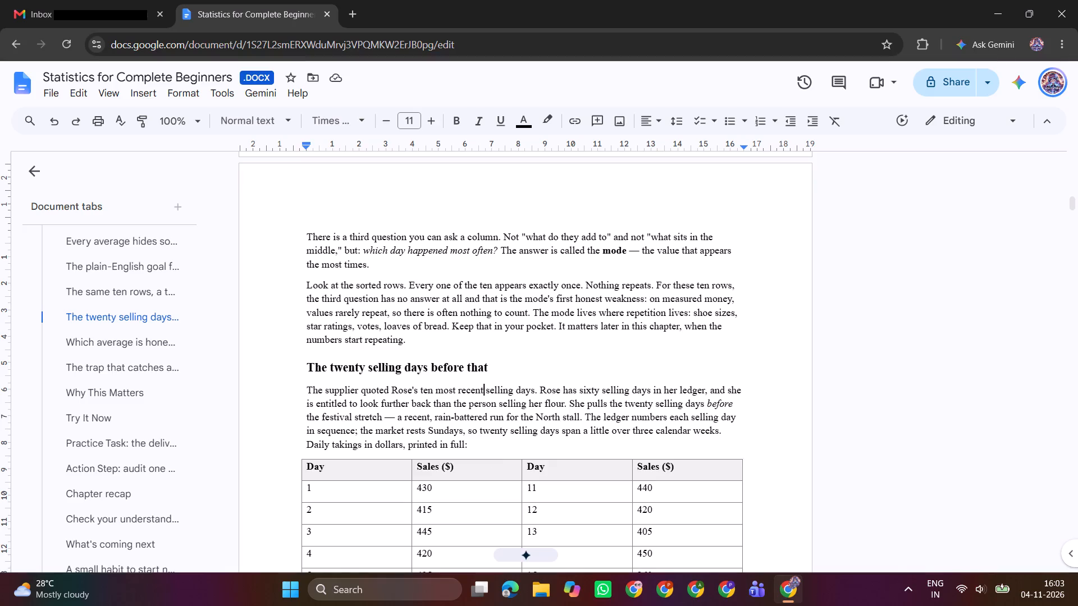
pyautogui.click(408, 415)
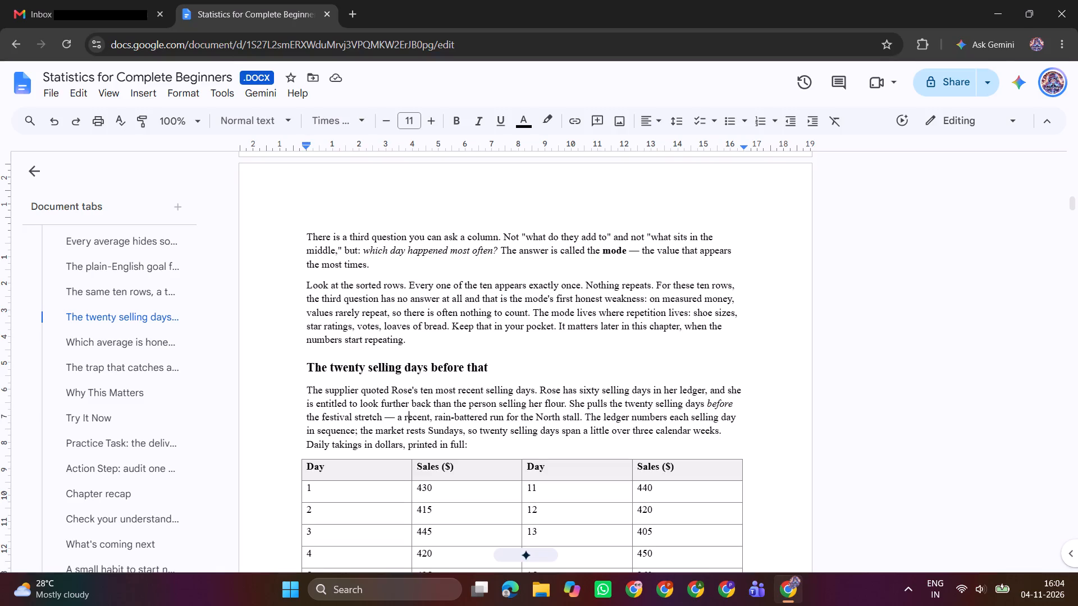
pyautogui.doubleClick(391, 418)
pyautogui.press('Delete')
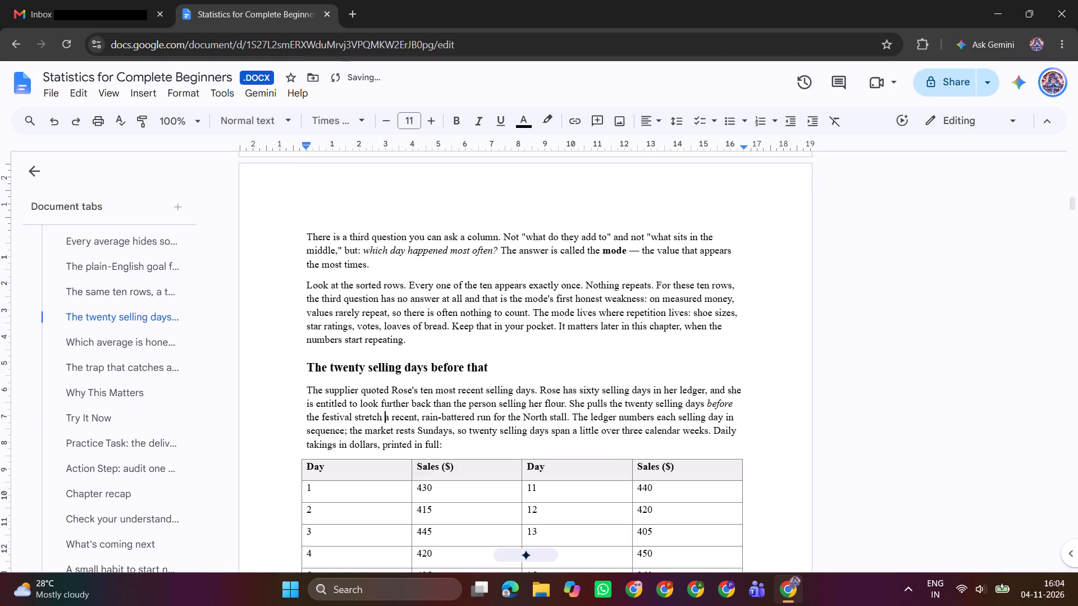
# Accept the grammar suggestion "stretches" in the paragraph starting "The supplier quoted Rose's".
pyautogui.click(424, 407)
pyautogui.click(382, 418)
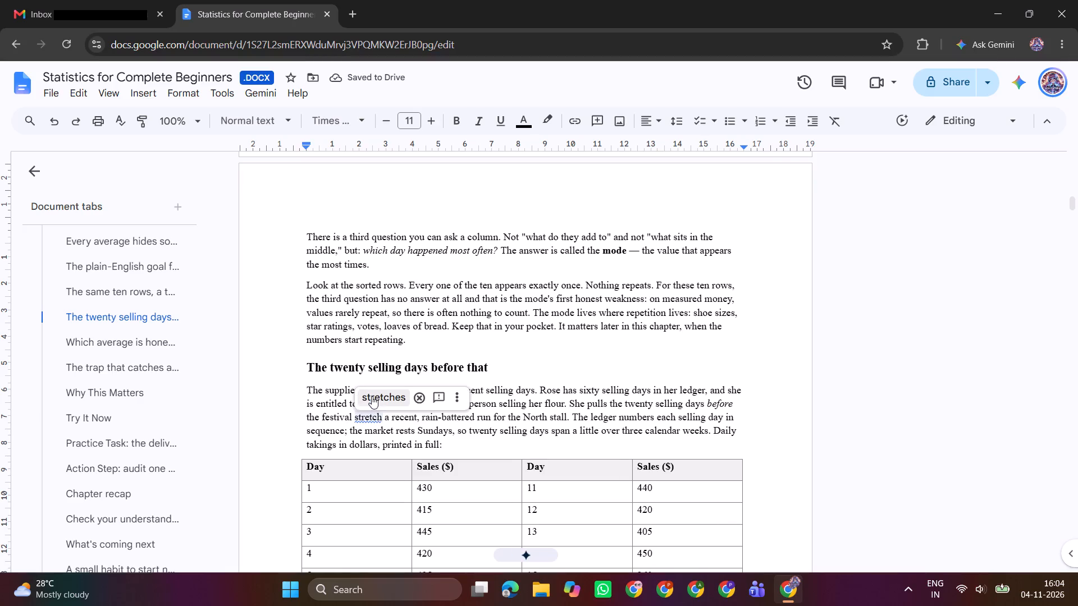
pyautogui.click(372, 396)
pyautogui.click(372, 396)
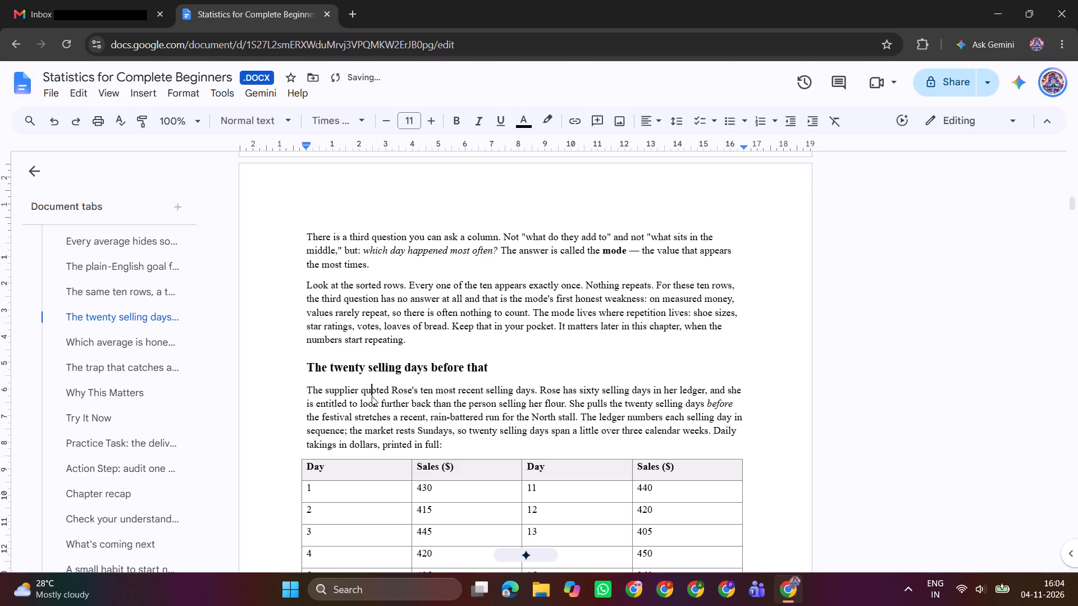
# Accept the suggestion "meaning" for the bold lead-in "The mean." below the daily sales table.
pyautogui.scroll(-1, 372, 396)
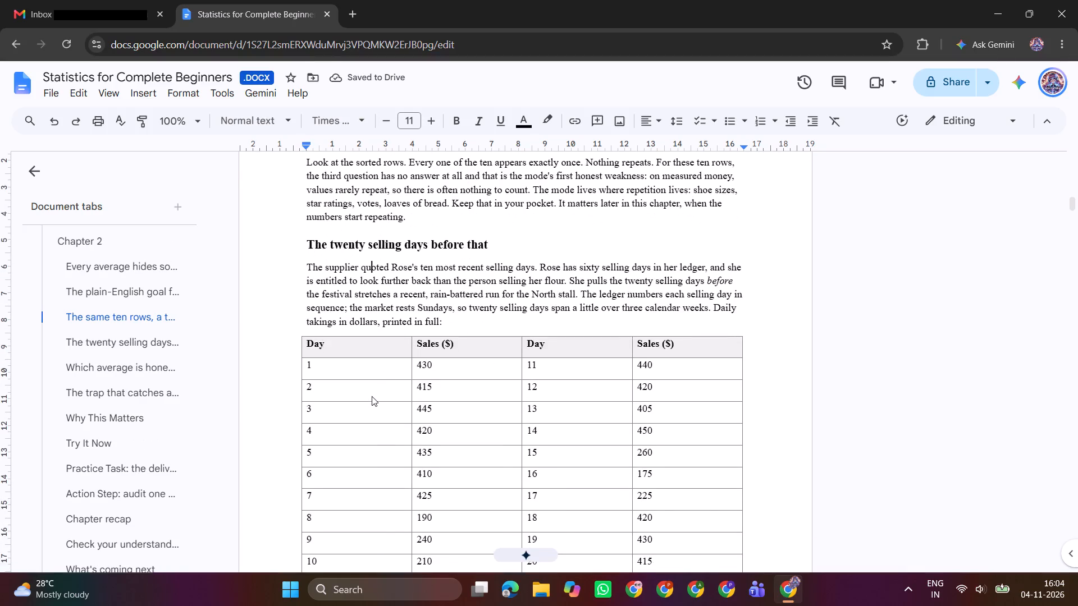
pyautogui.scroll(-2, 372, 396)
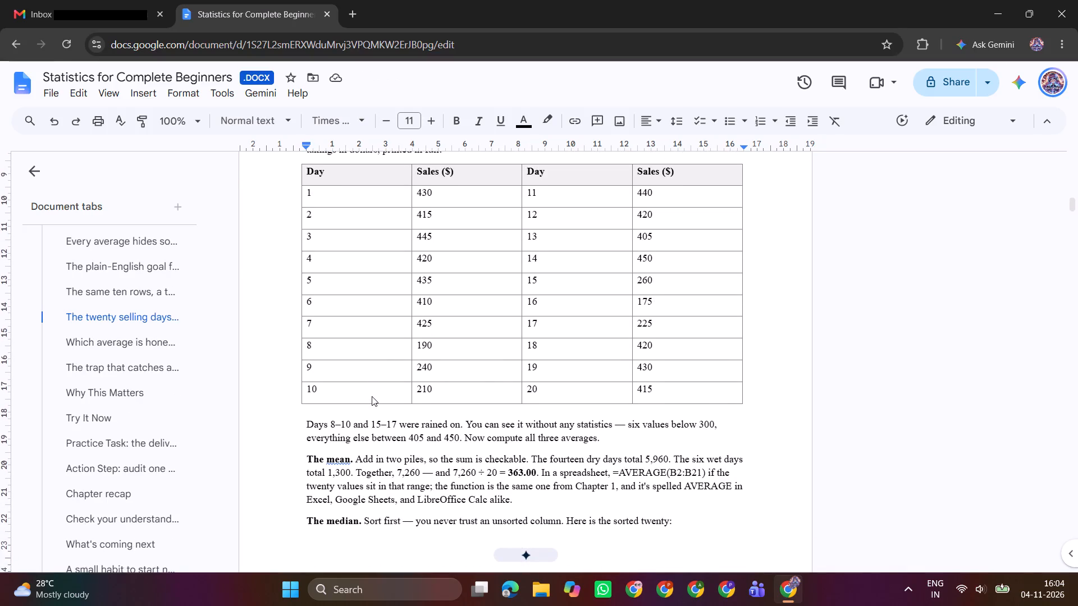
pyautogui.scroll(-1, 372, 396)
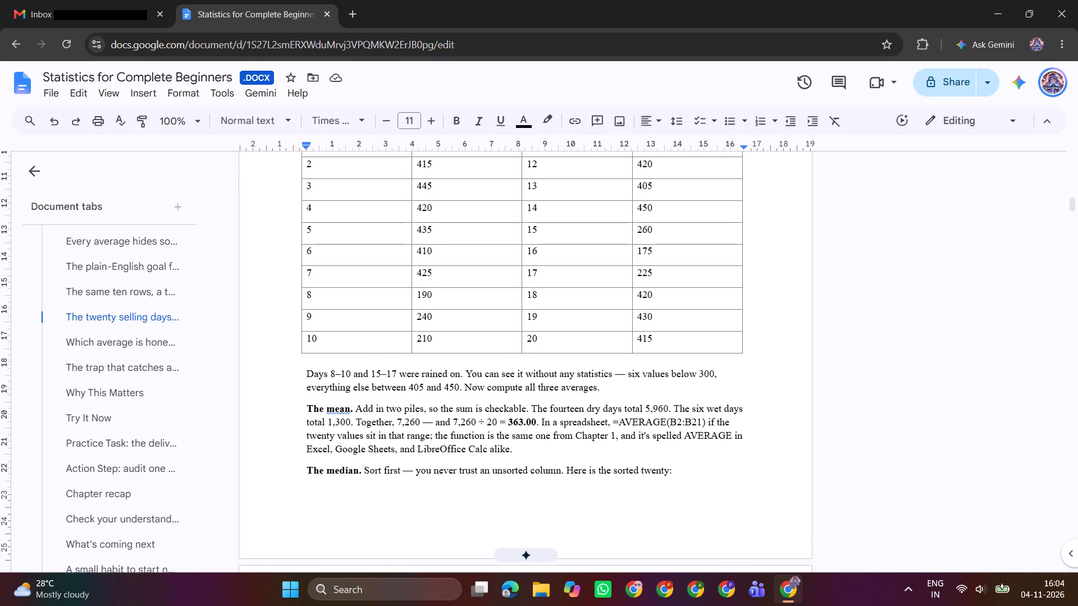
pyautogui.click(339, 410)
pyautogui.click(344, 389)
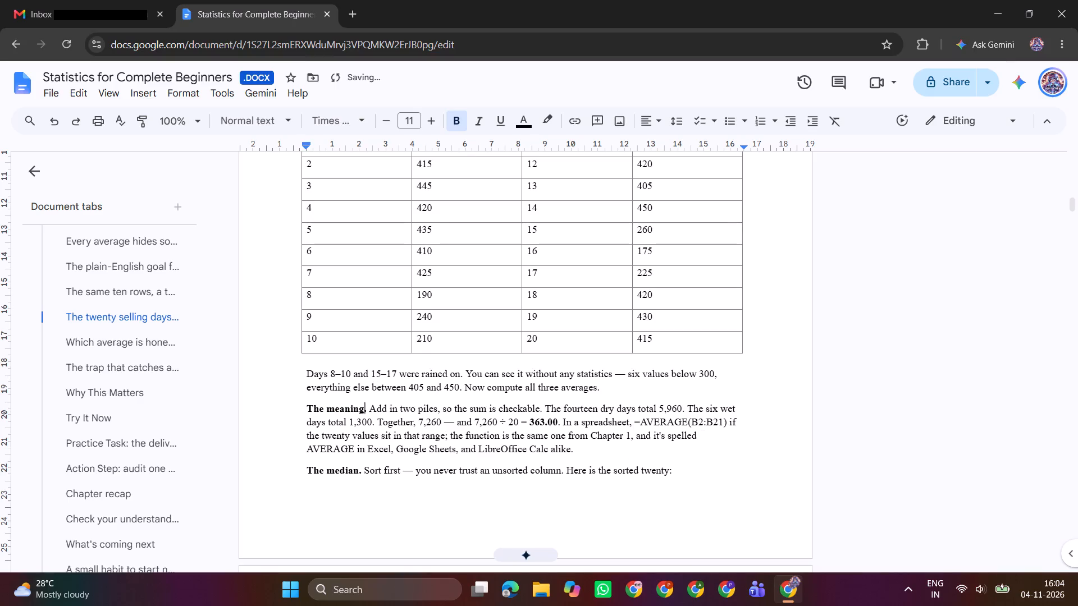
# Delete the em dash after "Sort first" in the paragraph starting "The median.".
pyautogui.doubleClick(409, 472)
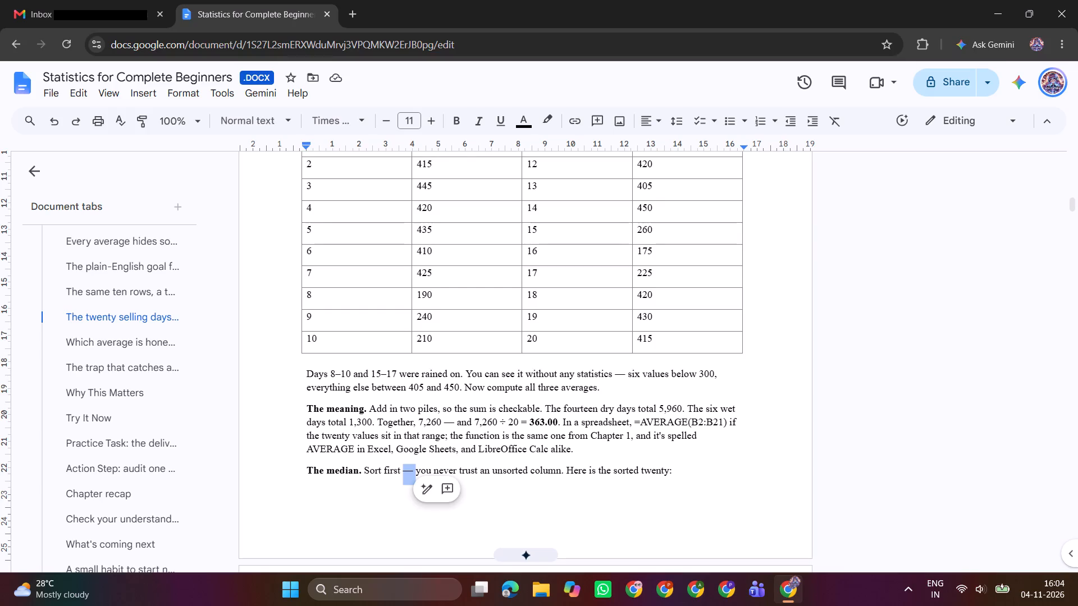
pyautogui.press('Delete')
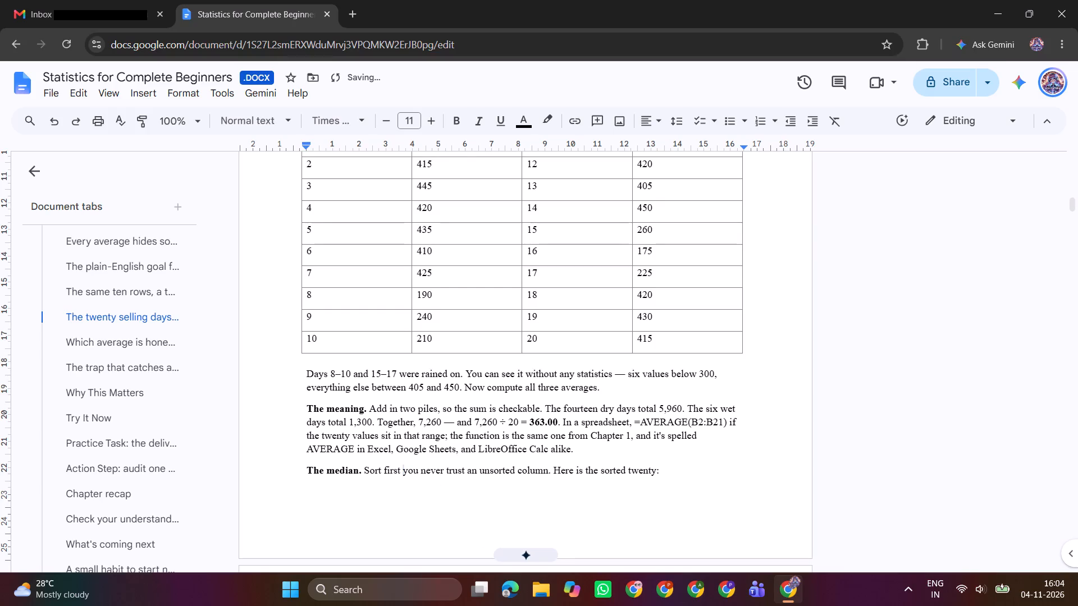
pyautogui.click(440, 450)
# Accept the suggestion "meaning" in the sentence "The mean doesn't take sides" of the "Here is the mirror of Chapter 1" paragraph.
pyautogui.scroll(-4, 440, 450)
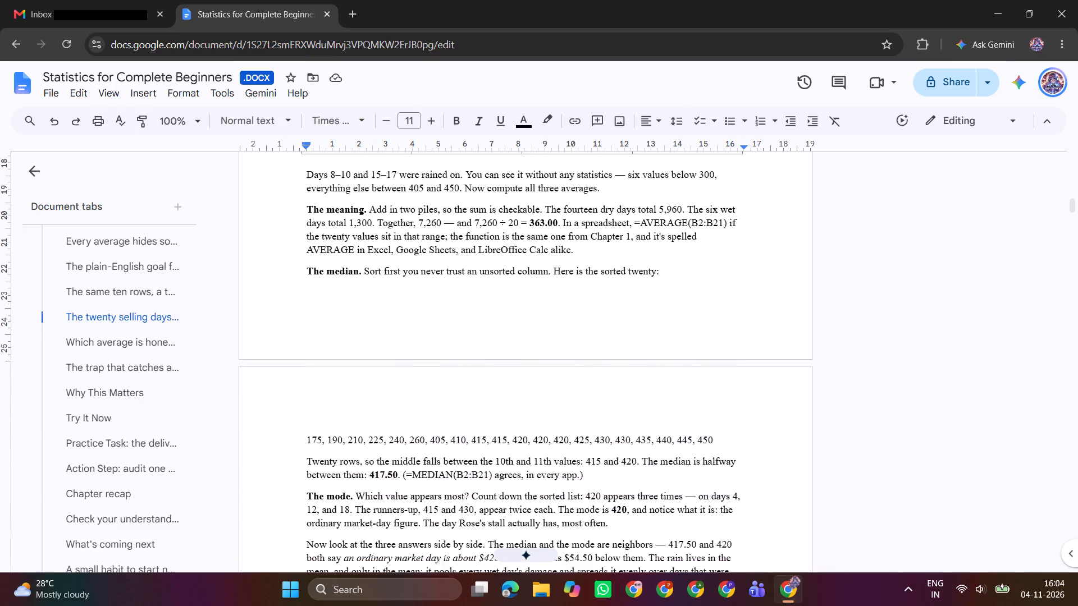
pyautogui.scroll(-1, 440, 450)
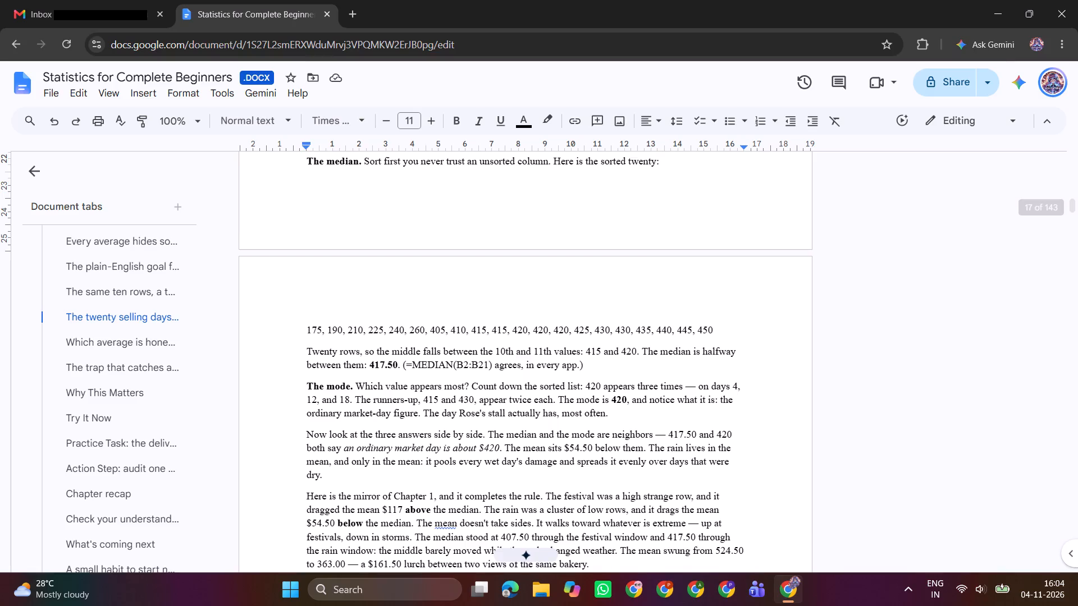
pyautogui.click(697, 403)
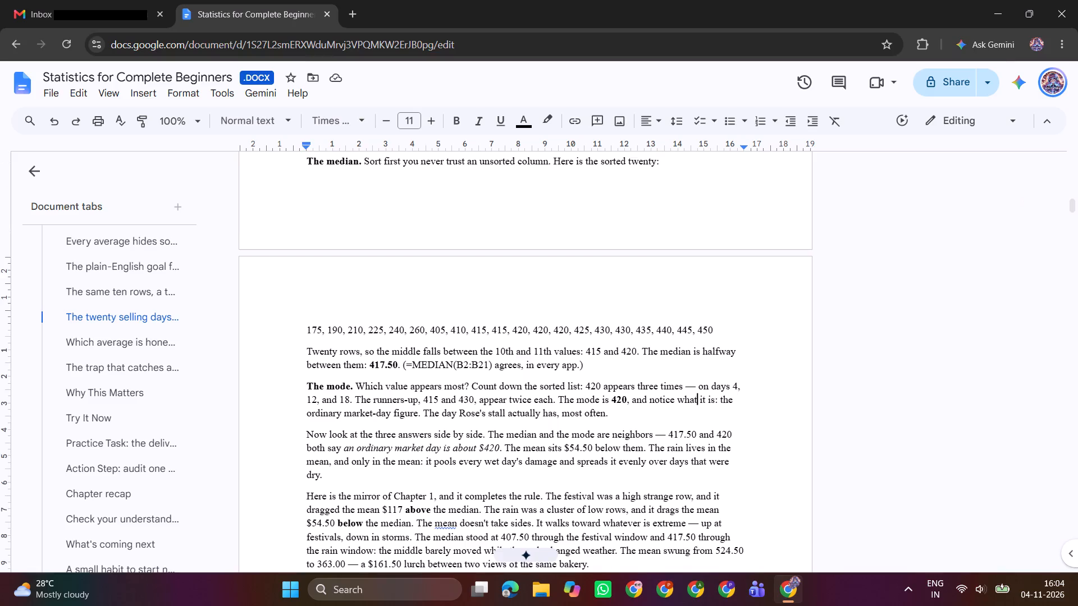
pyautogui.scroll(-2, 697, 403)
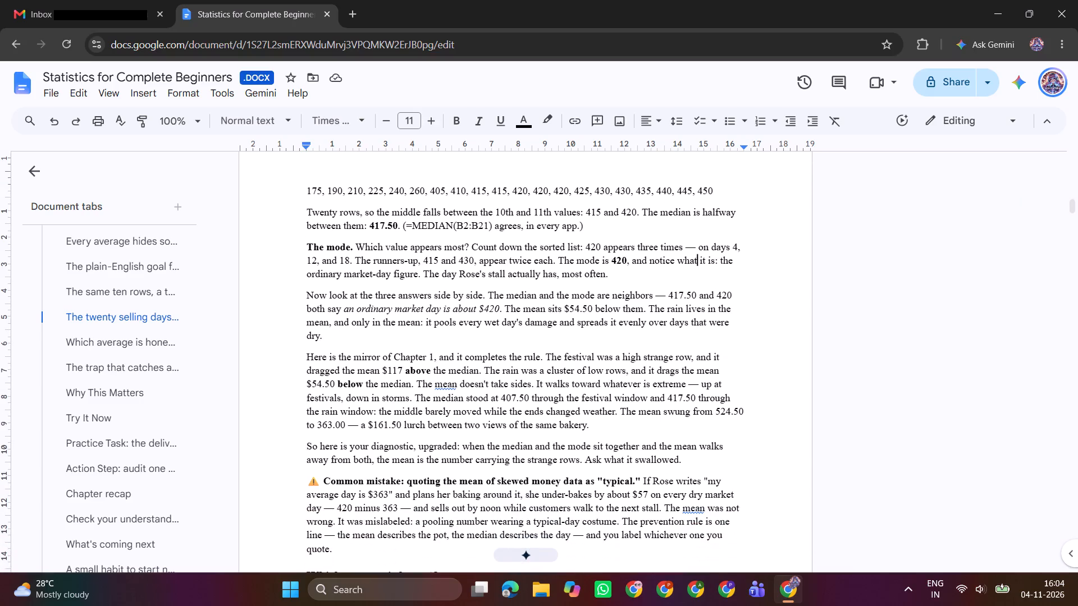
pyautogui.click(447, 387)
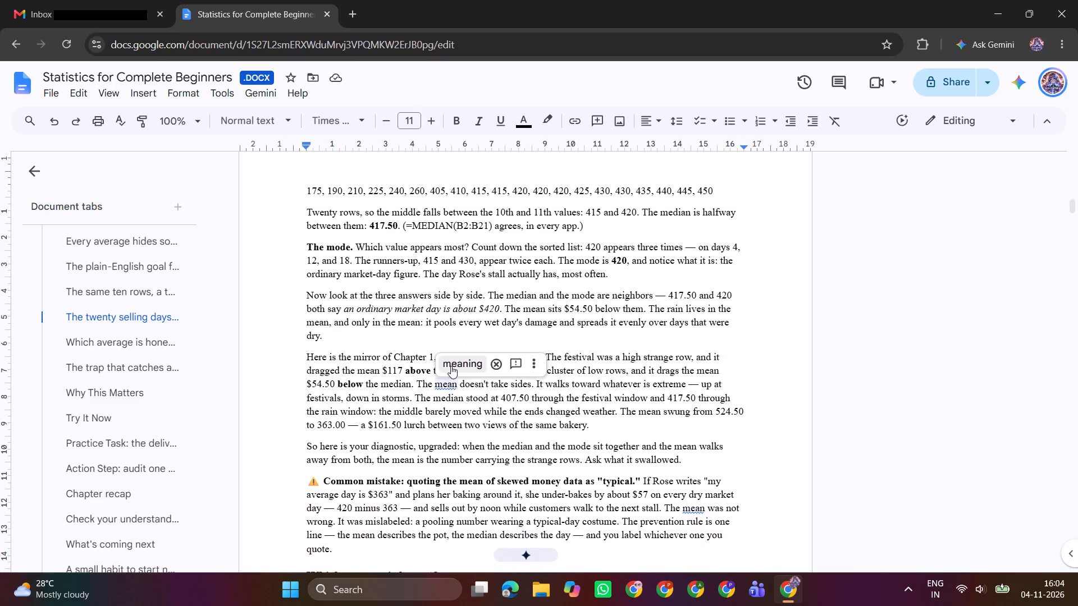
pyautogui.click(451, 366)
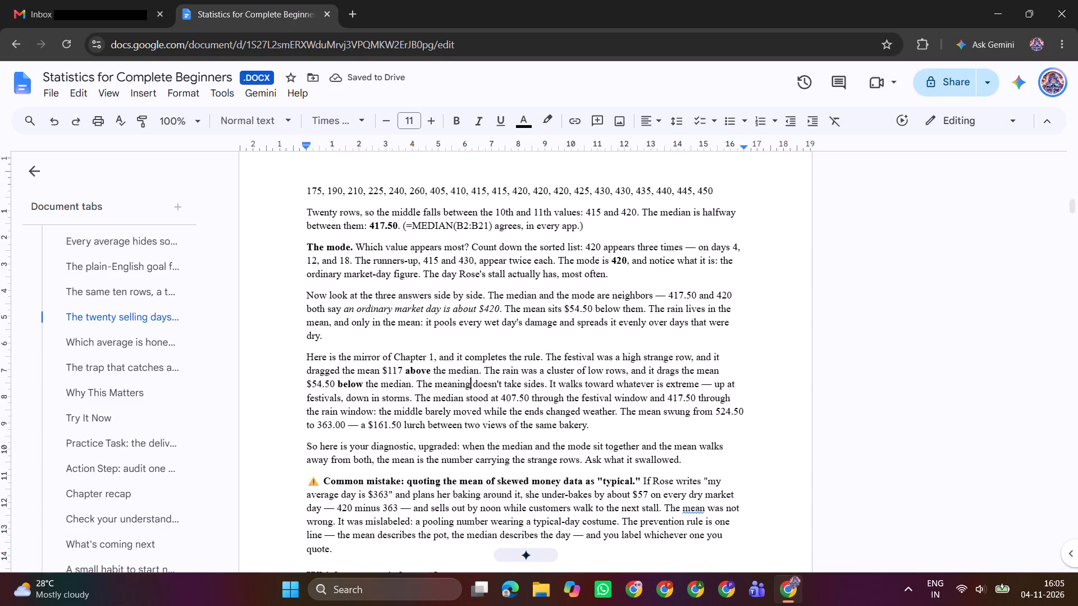
# Delete the em dash after "It walks toward whatever is extreme" in the same paragraph.
pyautogui.doubleClick(705, 388)
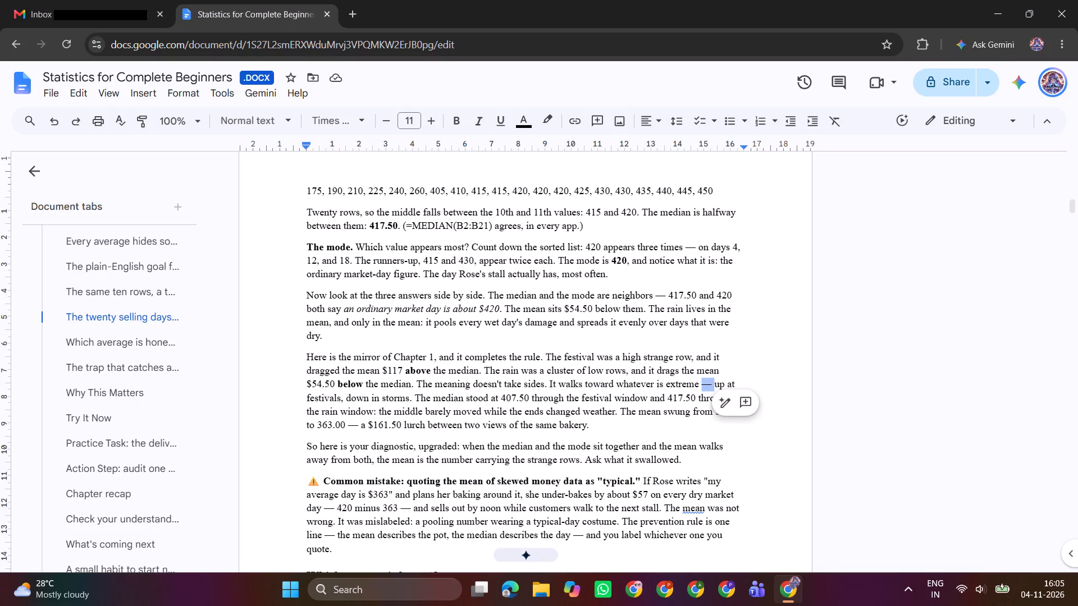
pyautogui.press('Delete')
pyautogui.click(670, 348)
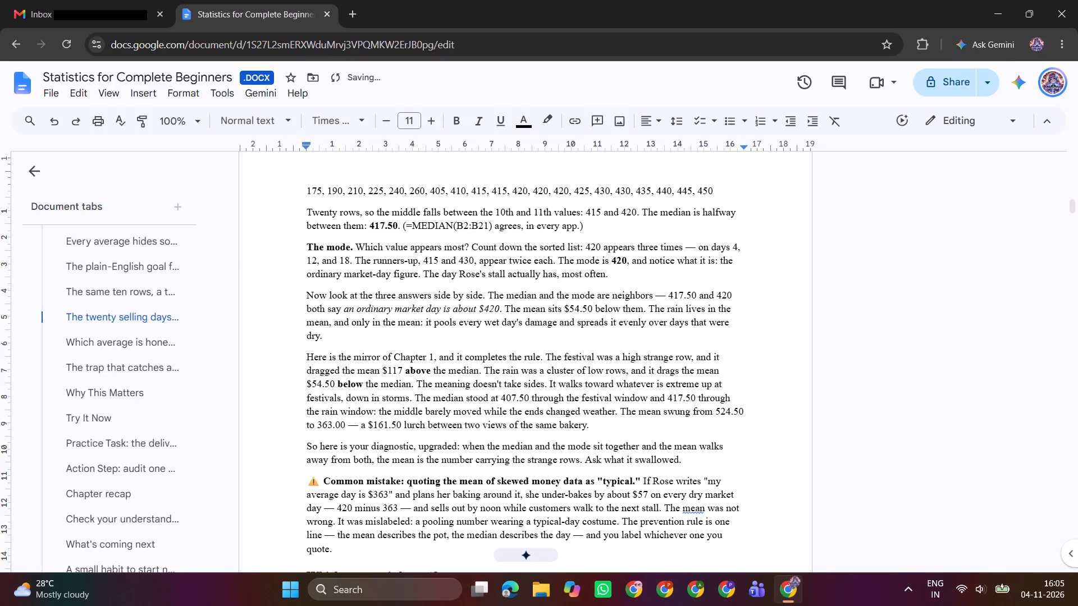
# Accept the suggestion "meaning" in the sentence "The mean was not wrong" of the "Common mistake" paragraph.
pyautogui.click(410, 475)
pyautogui.scroll(-2, 410, 475)
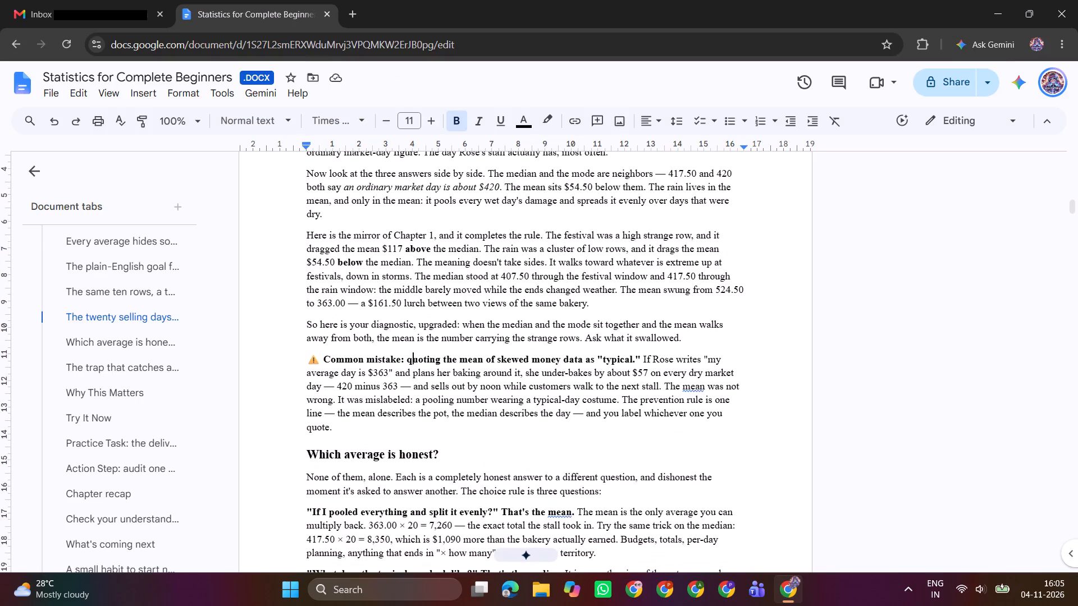
pyautogui.click(698, 387)
pyautogui.click(700, 373)
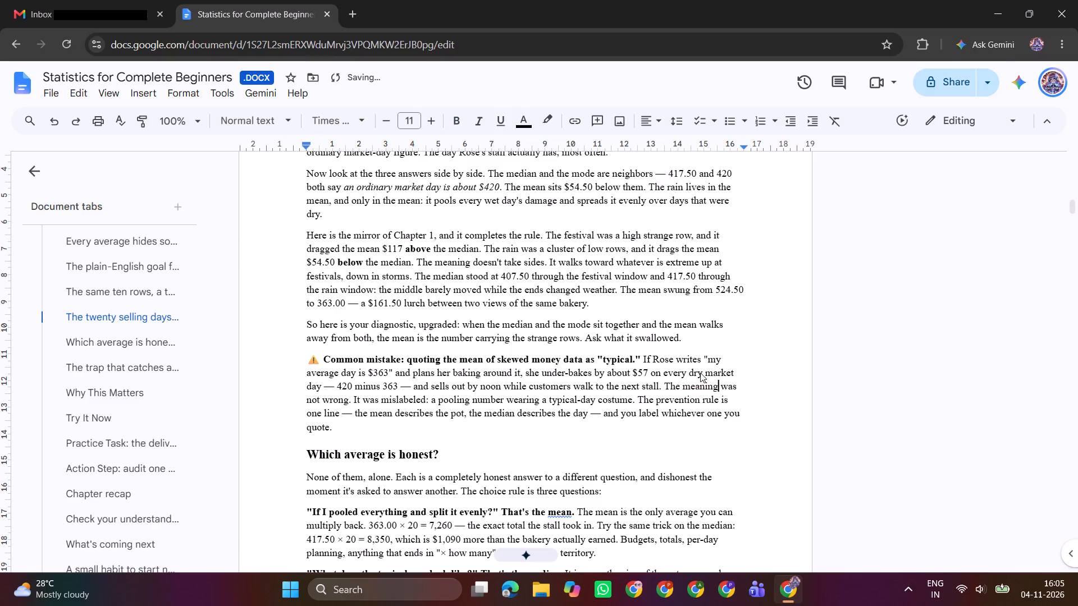
# Accept the suggestion "meaning" in the bold phrase "That's the mean." under "Which average is honest?".
pyautogui.scroll(-2, 481, 453)
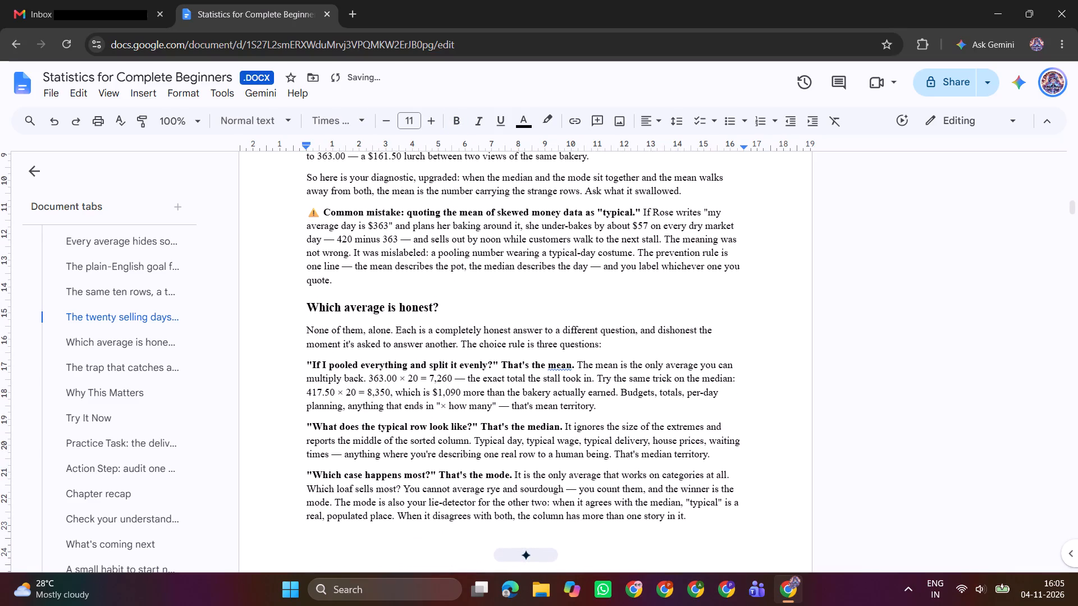
pyautogui.click(558, 370)
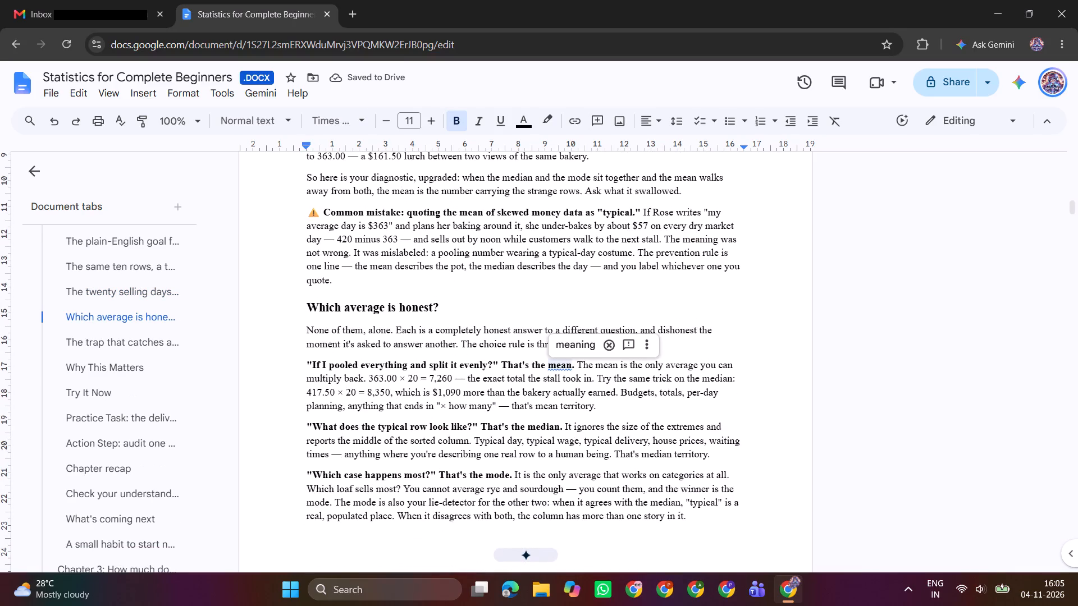
pyautogui.click(564, 343)
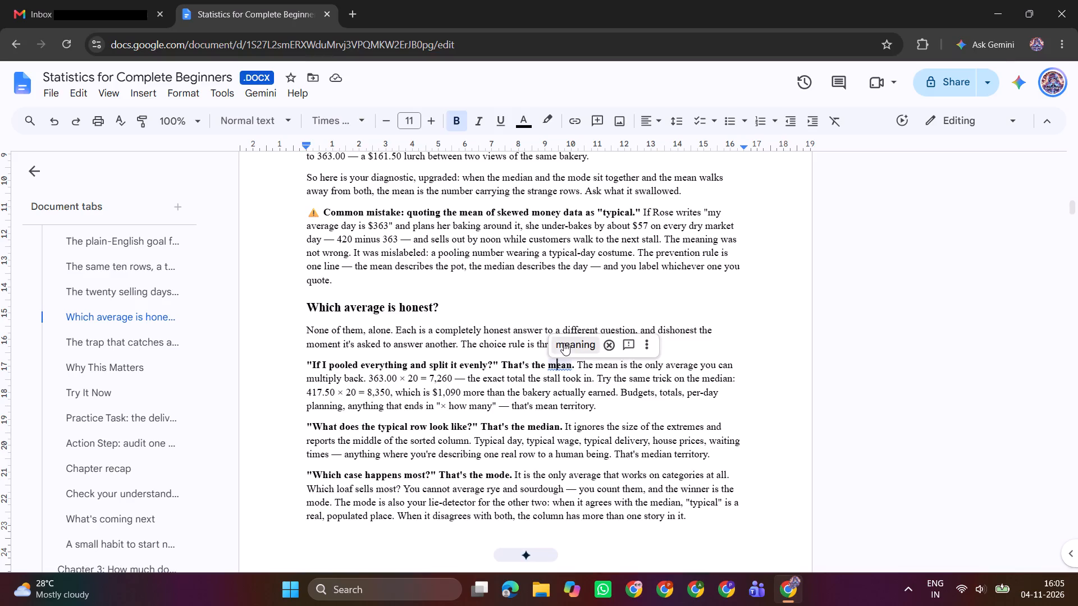
pyautogui.click(567, 377)
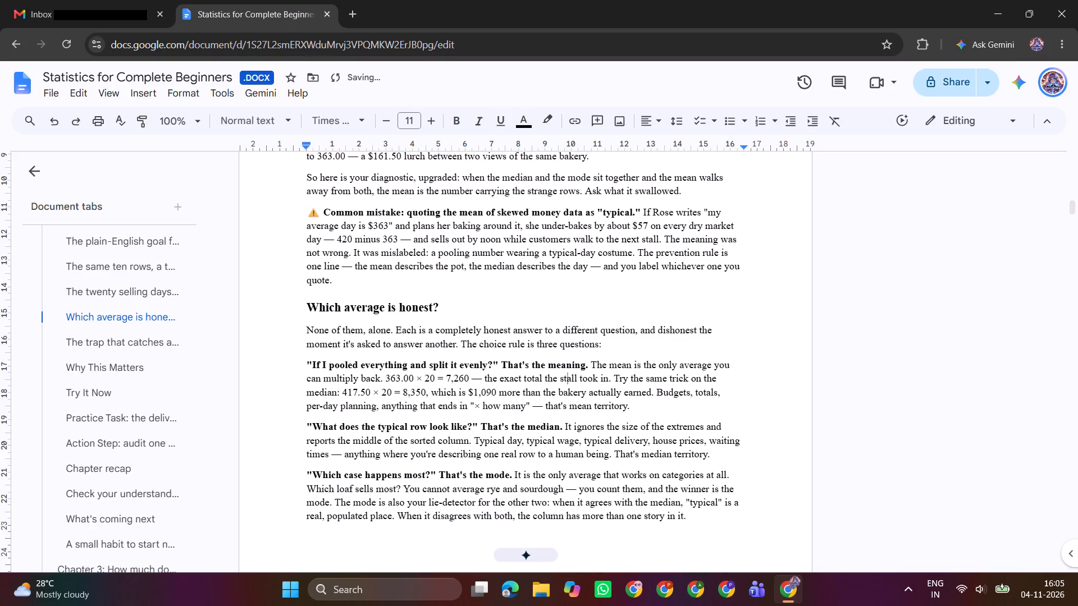
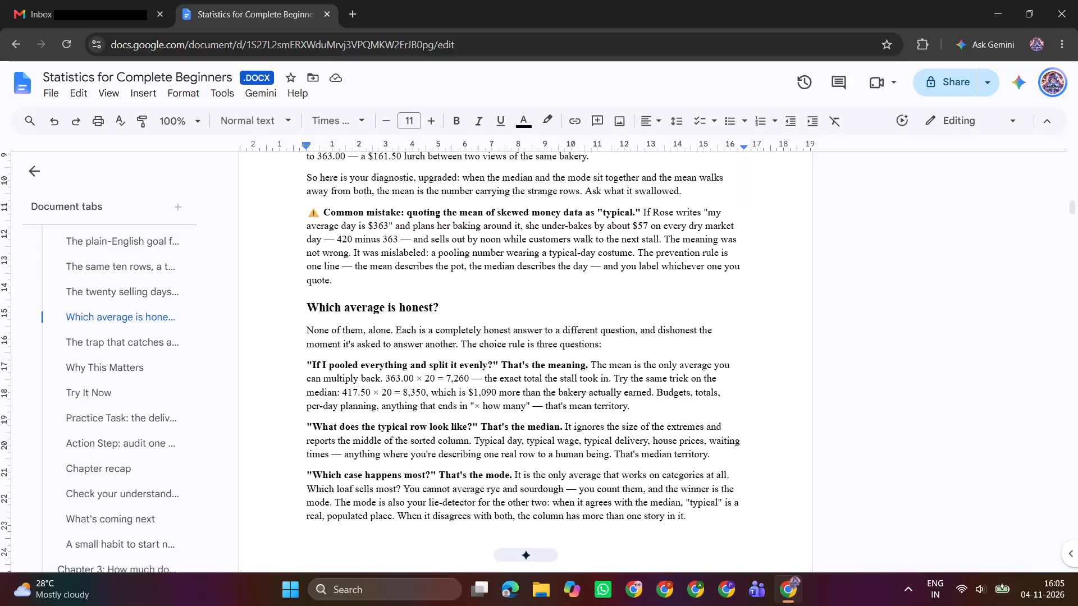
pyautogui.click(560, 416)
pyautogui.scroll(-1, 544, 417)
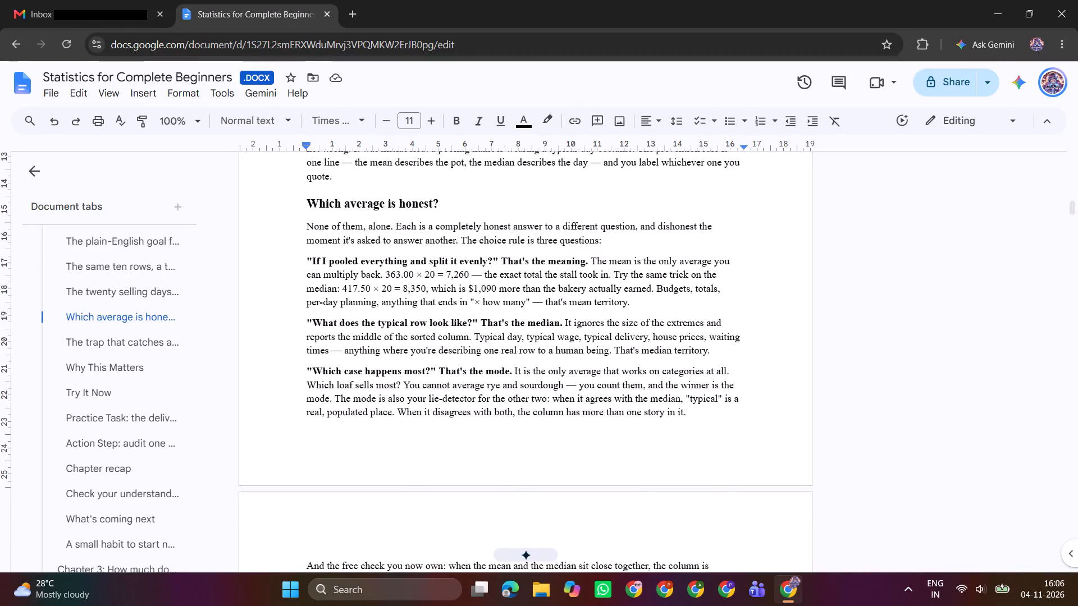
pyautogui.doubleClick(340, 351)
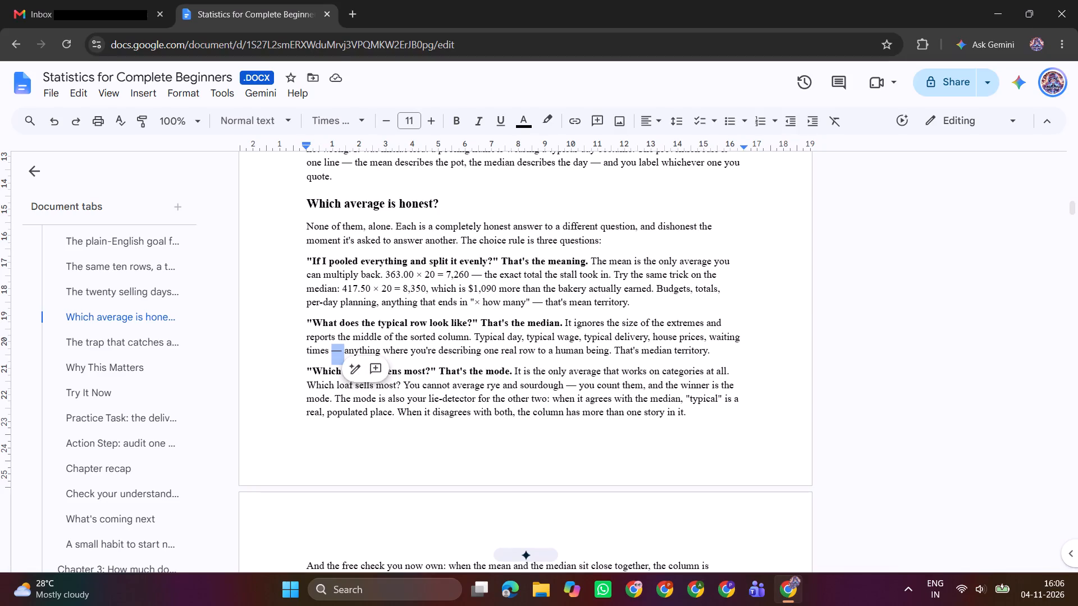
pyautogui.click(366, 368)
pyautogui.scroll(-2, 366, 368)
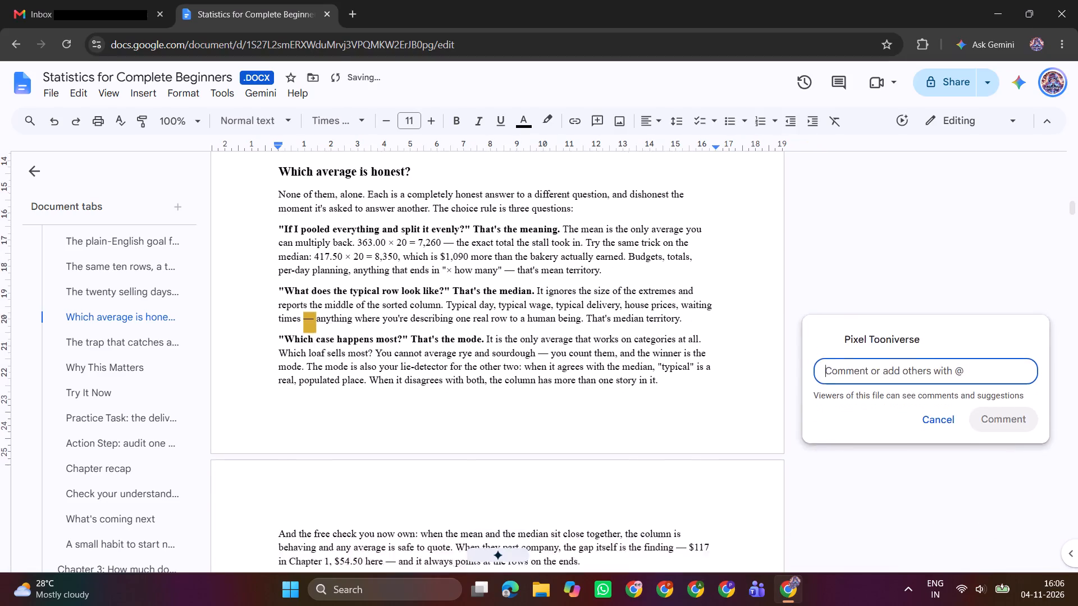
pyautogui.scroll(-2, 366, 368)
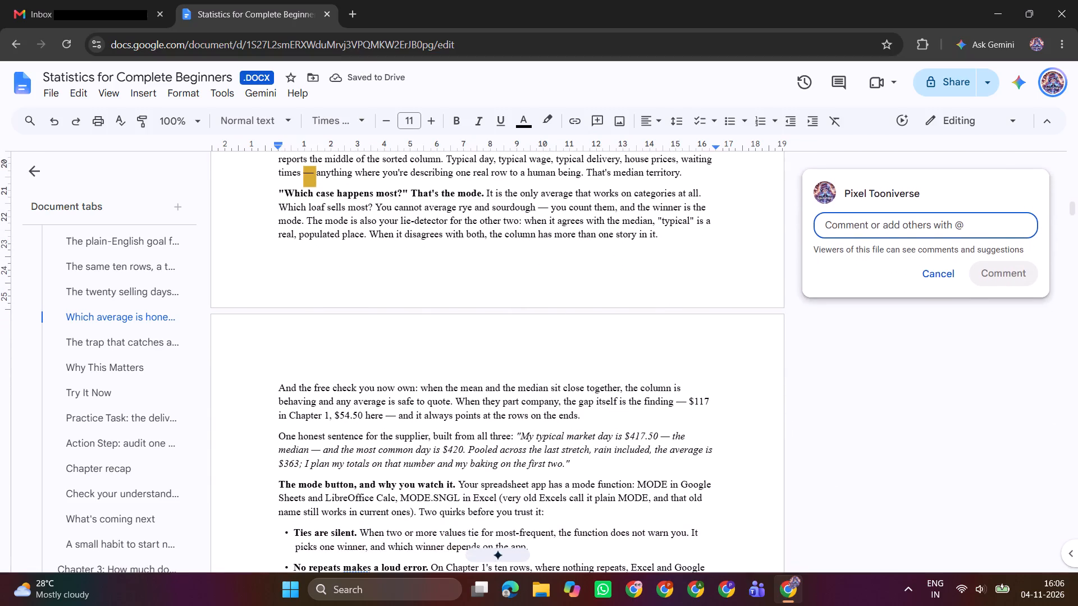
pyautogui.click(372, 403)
# Accept the suggestion "make" in the bold lead "No repeats makes a loud error." of the second mode-function bullet.
pyautogui.scroll(-1, 372, 403)
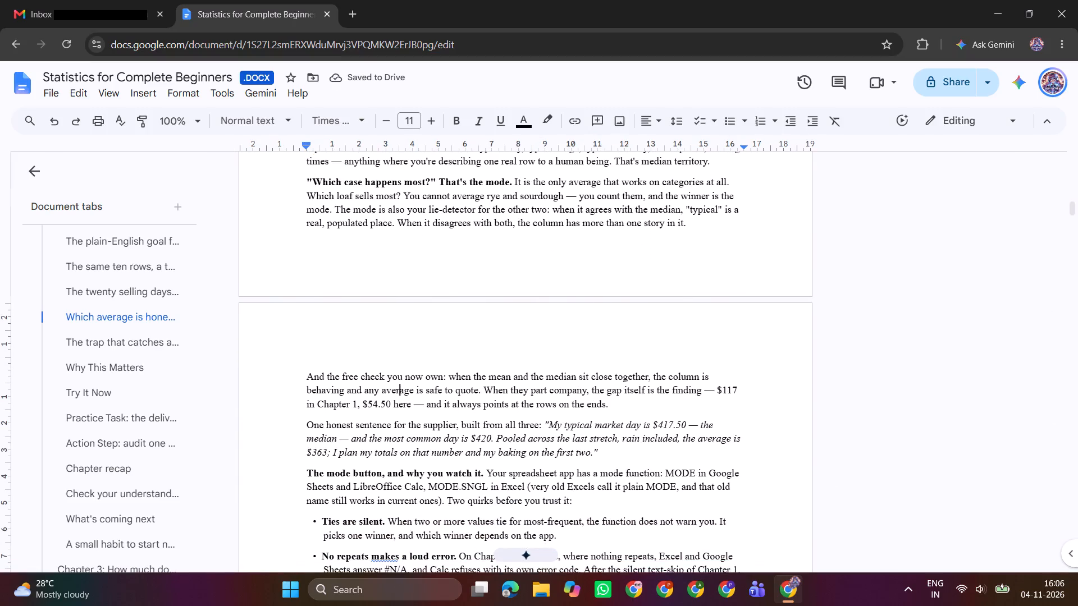
pyautogui.scroll(-2, 403, 409)
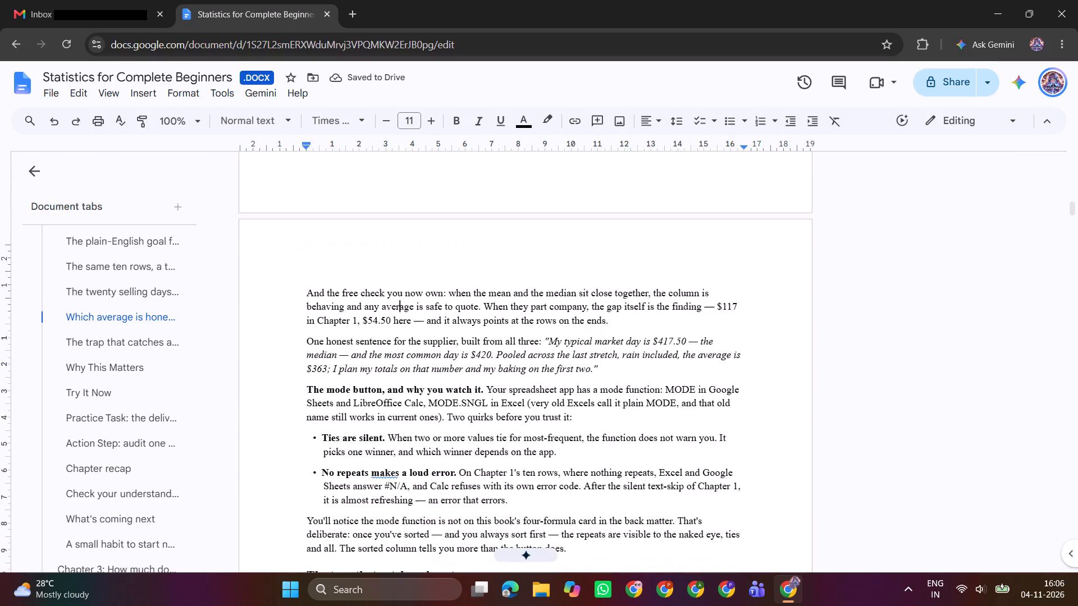
pyautogui.scroll(-1, 403, 409)
pyautogui.click(390, 424)
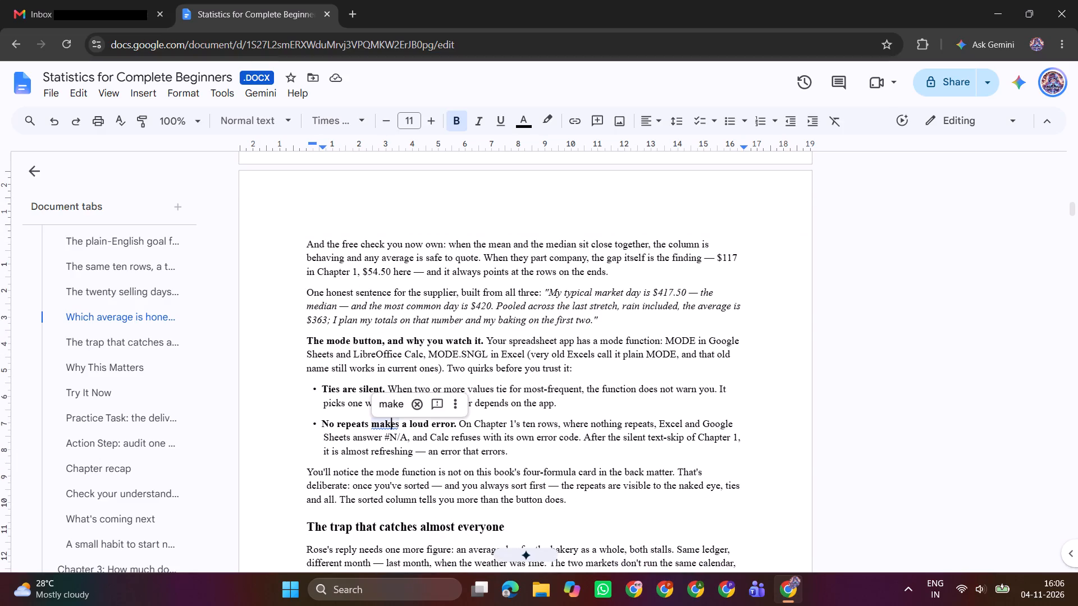
pyautogui.click(391, 397)
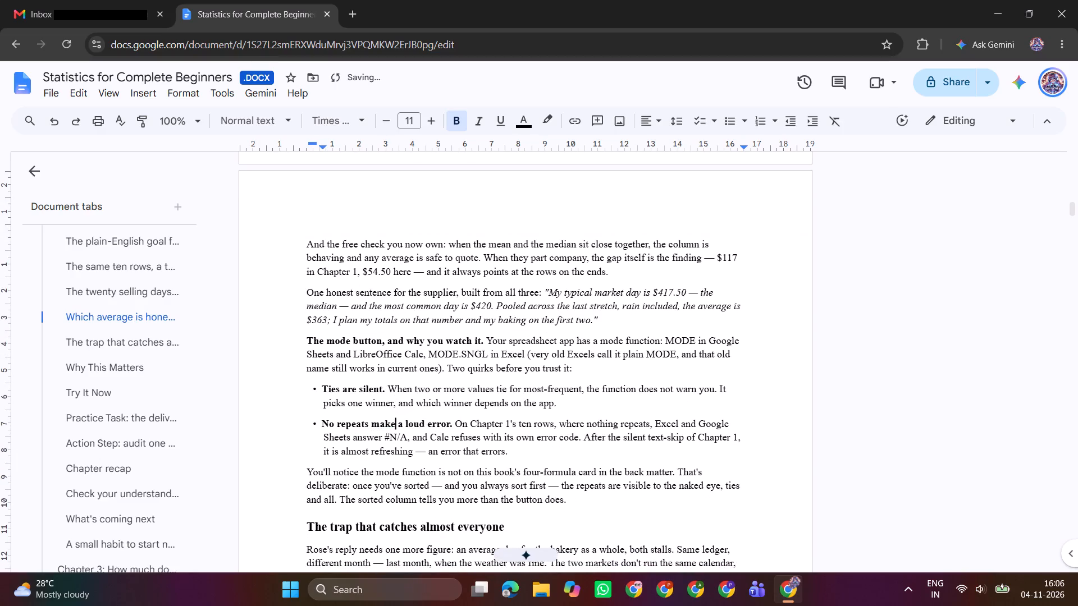
# Delete the em dash after "it is almost refreshing" in the "No repeats" bullet.
pyautogui.doubleClick(432, 453)
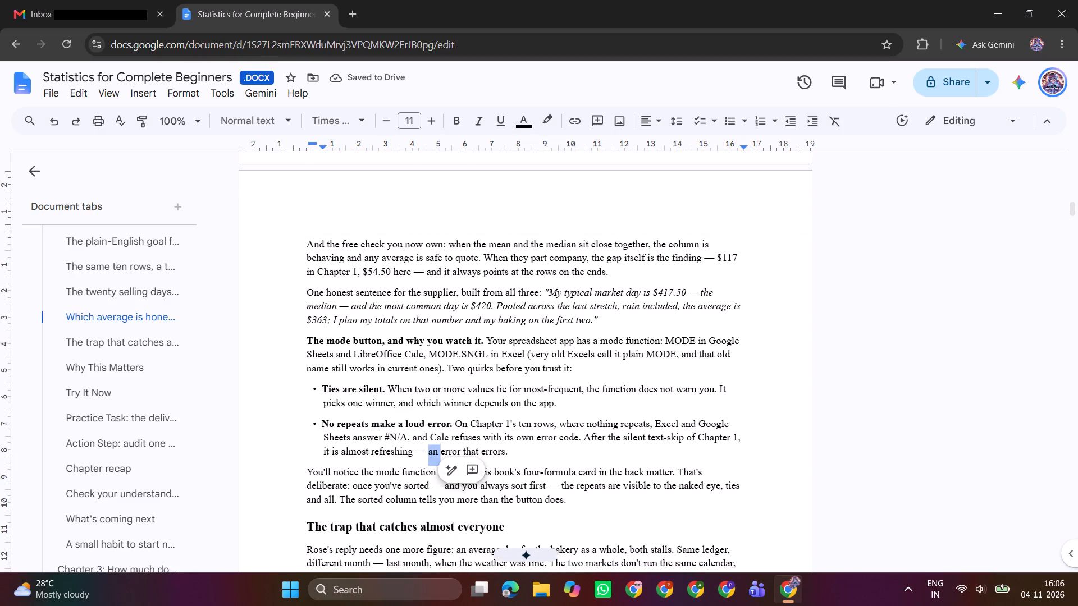
pyautogui.doubleClick(419, 454)
pyautogui.press('Delete')
pyautogui.click(460, 430)
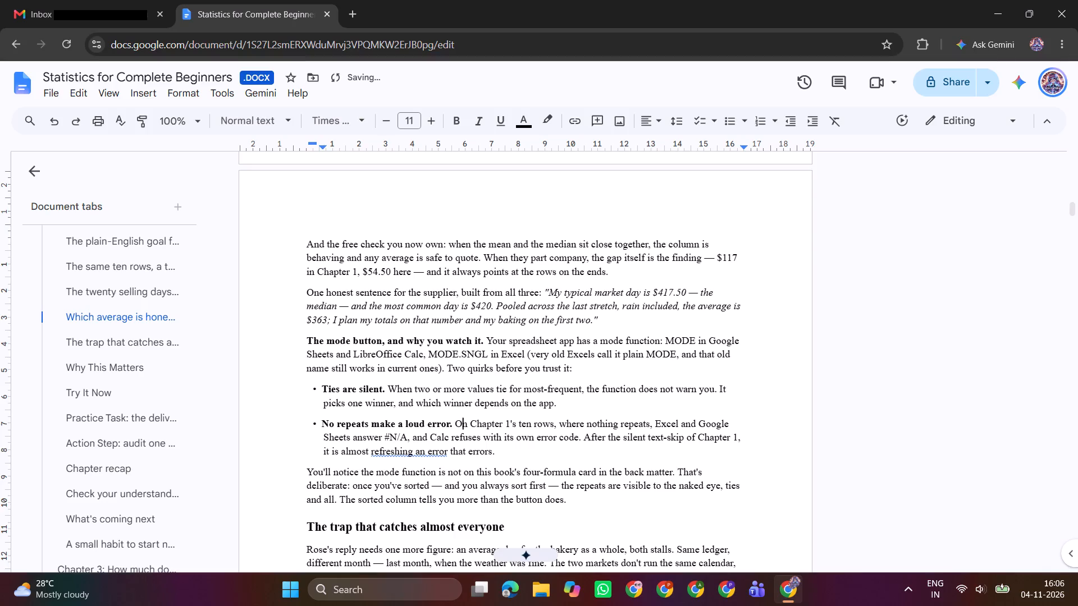
# Accept the suggestions "refreshing to see an error" and "error" in the last sentence of the "No repeats" bullet.
pyautogui.click(418, 449)
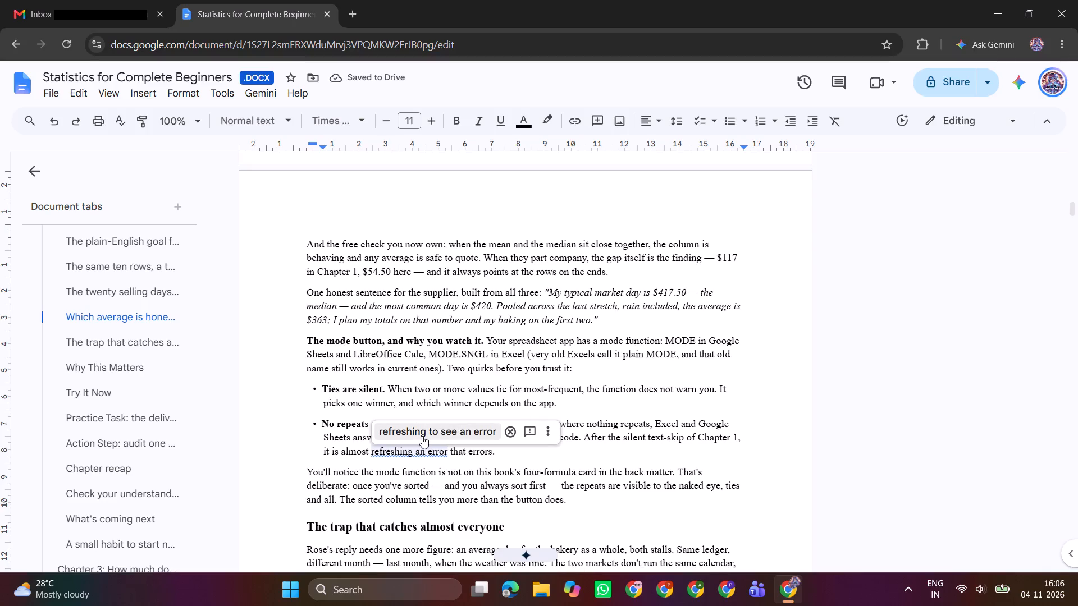
pyautogui.click(422, 436)
pyautogui.click(498, 424)
pyautogui.scroll(-1, 498, 424)
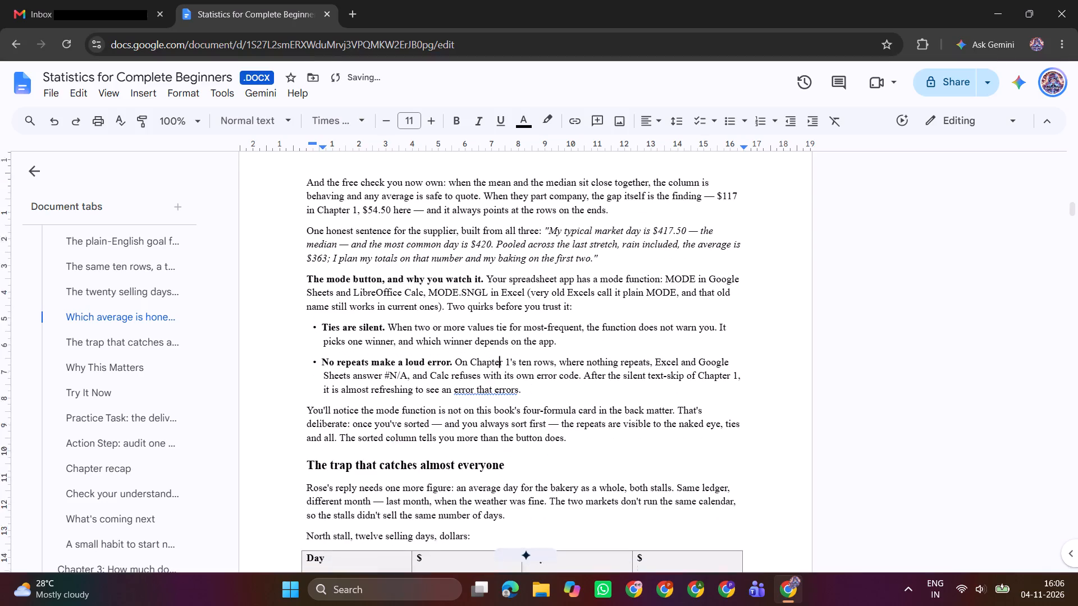
pyautogui.scroll(-1, 498, 424)
pyautogui.click(491, 379)
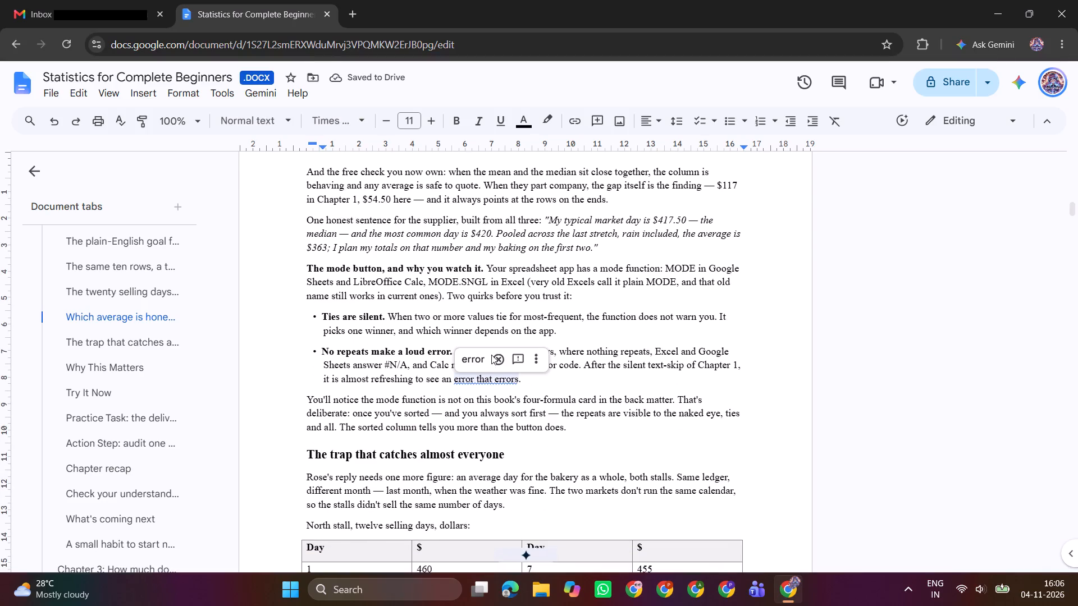
pyautogui.click(477, 355)
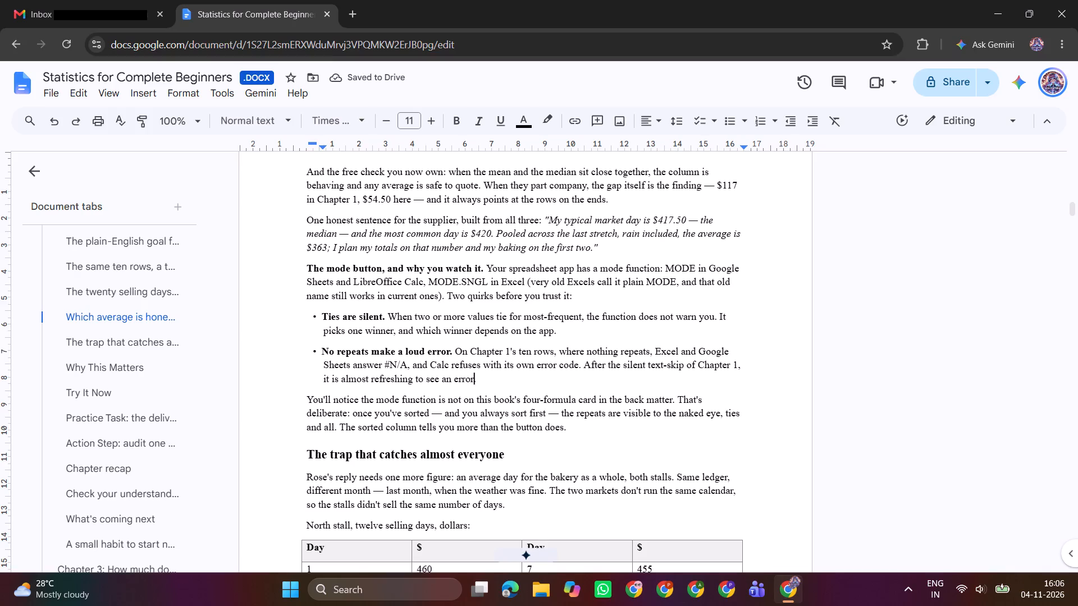
# Delete both em dashes around "and you always sort first" in the "You'll notice the mode function" paragraph.
pyautogui.doubleClick(436, 412)
pyautogui.press('Delete')
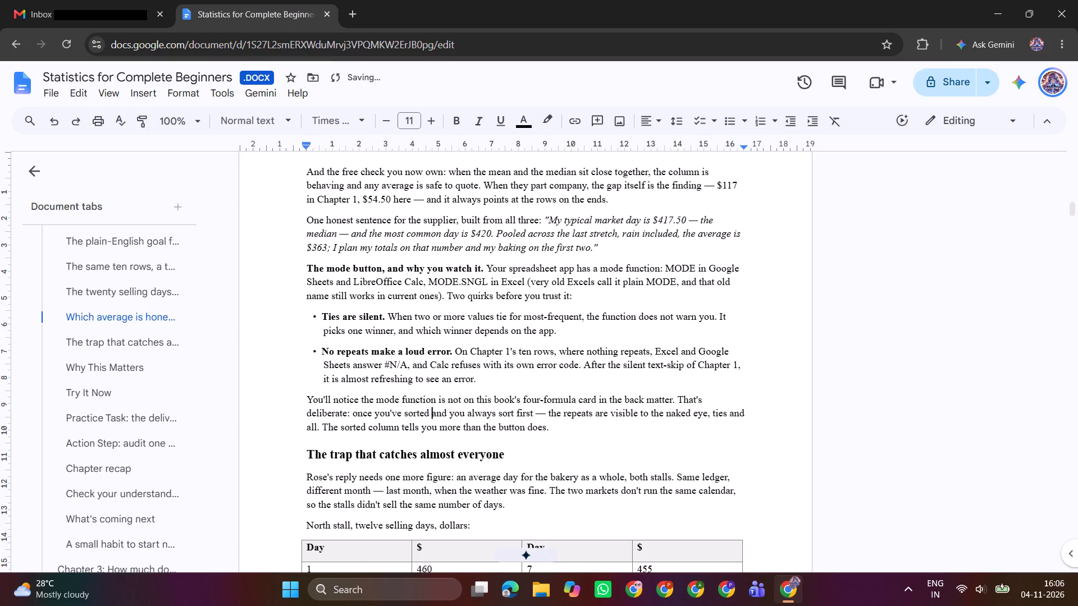
pyautogui.doubleClick(536, 415)
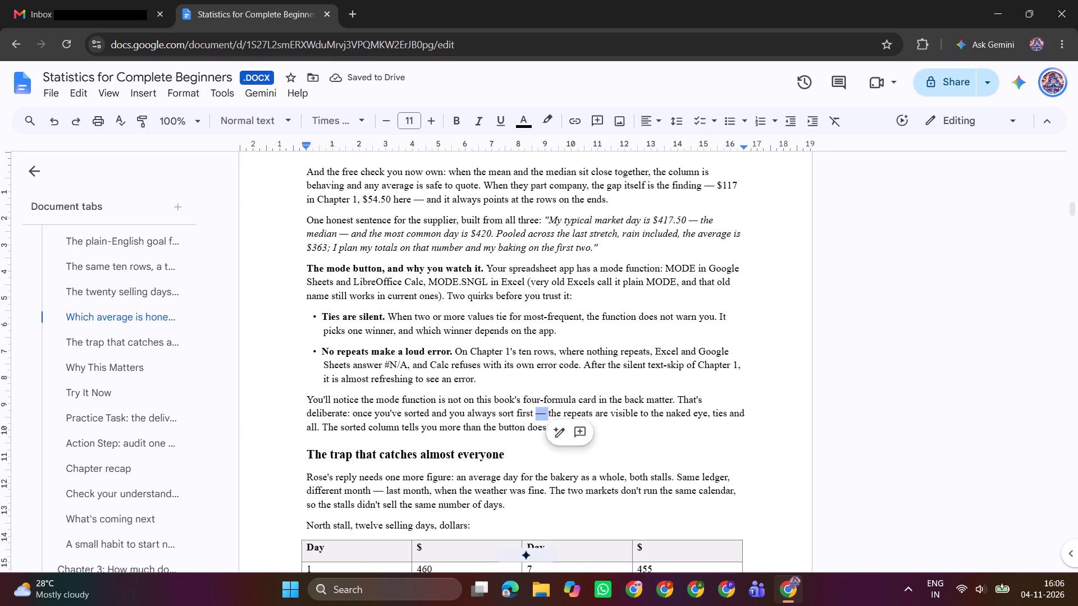
pyautogui.press('Delete')
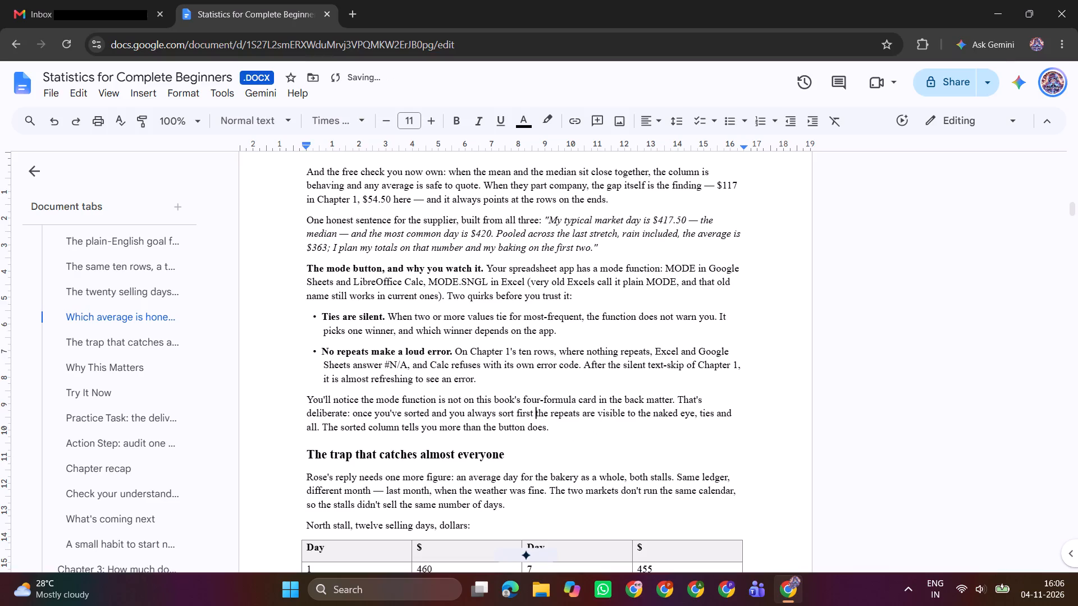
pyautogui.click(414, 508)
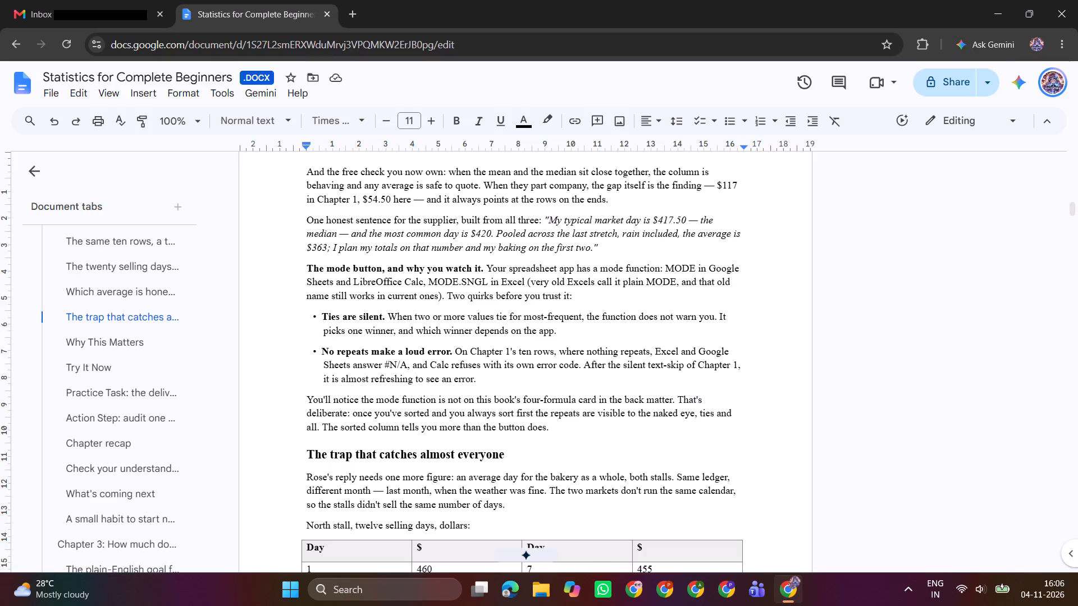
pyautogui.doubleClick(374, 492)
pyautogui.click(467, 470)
# Delete the em dash after "Typed into the draft" in the "Average day across our two stalls" paragraph.
pyautogui.scroll(-2, 467, 470)
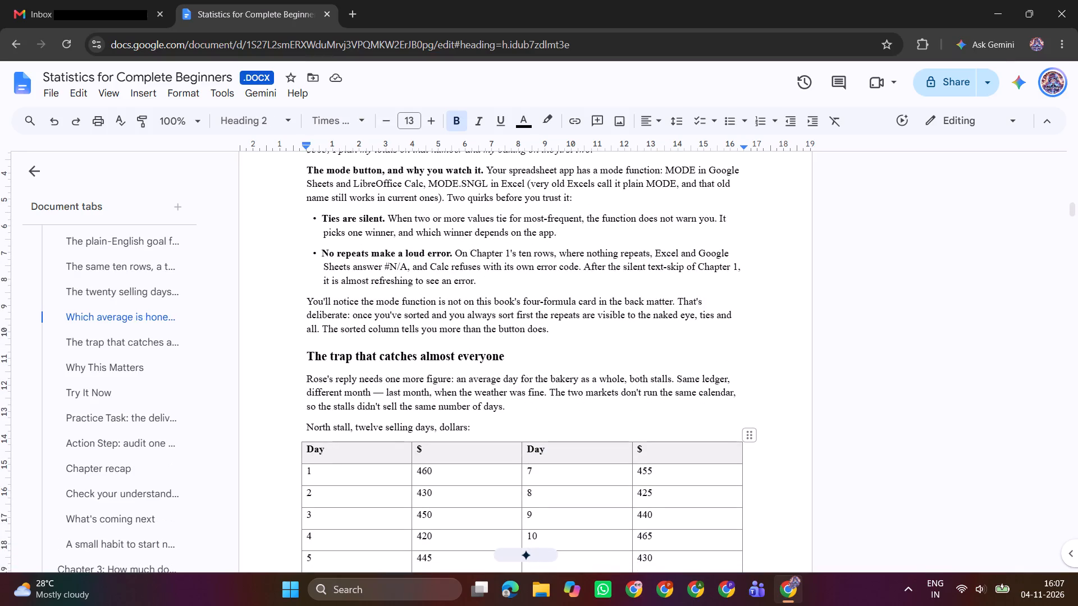
pyautogui.scroll(-3, 467, 470)
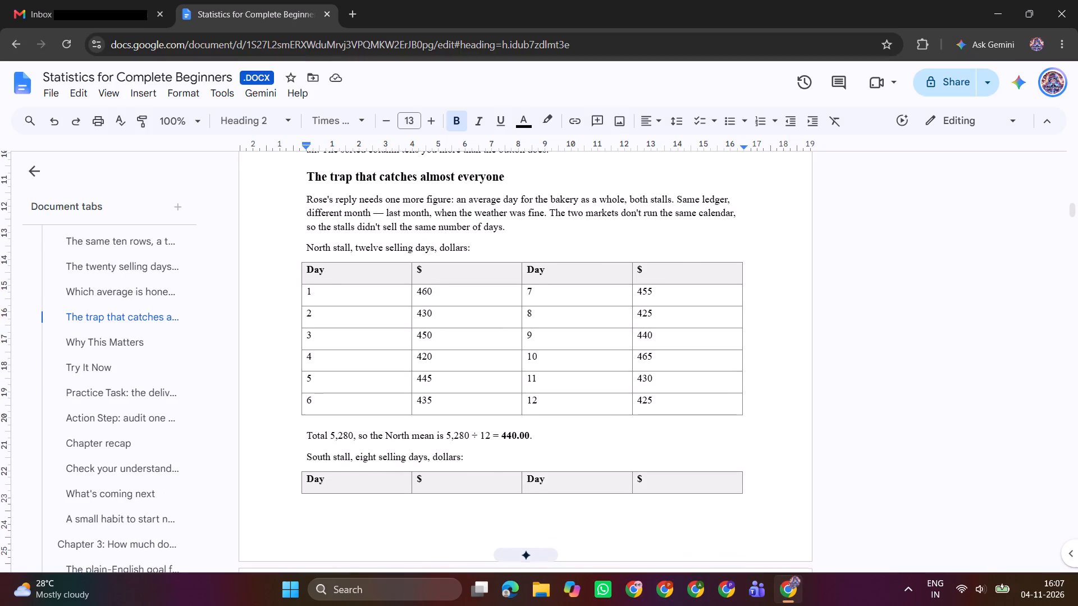
pyautogui.scroll(-2, 467, 470)
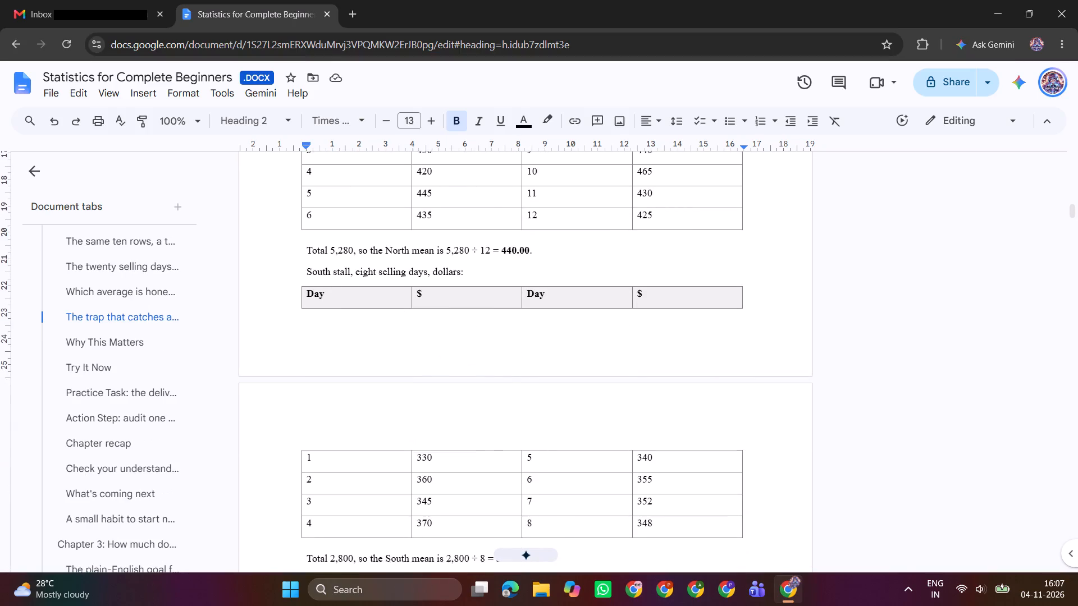
pyautogui.scroll(-1, 467, 470)
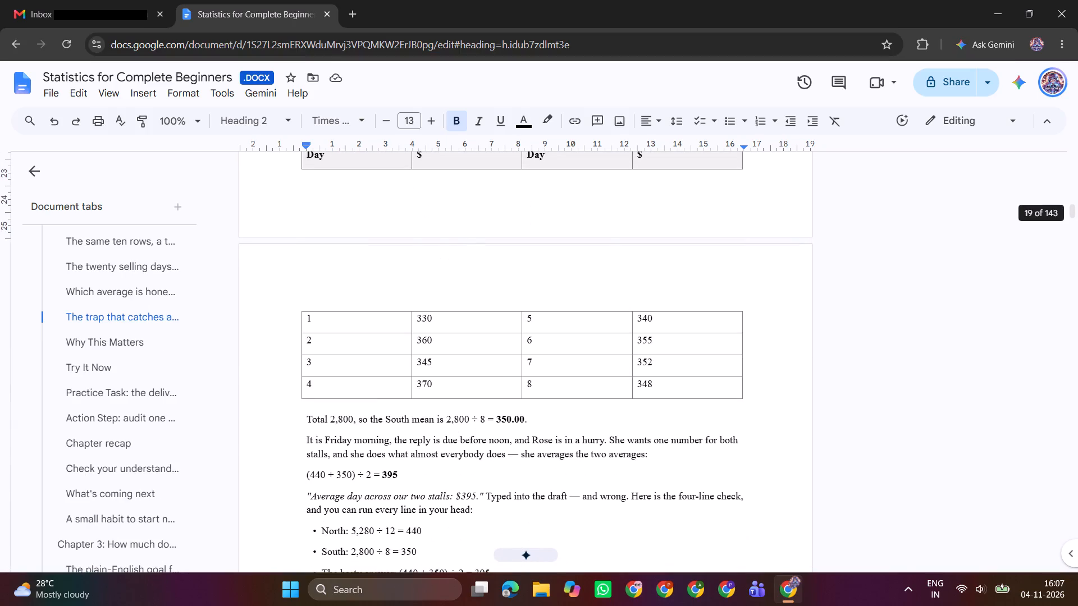
pyautogui.scroll(-1, 510, 465)
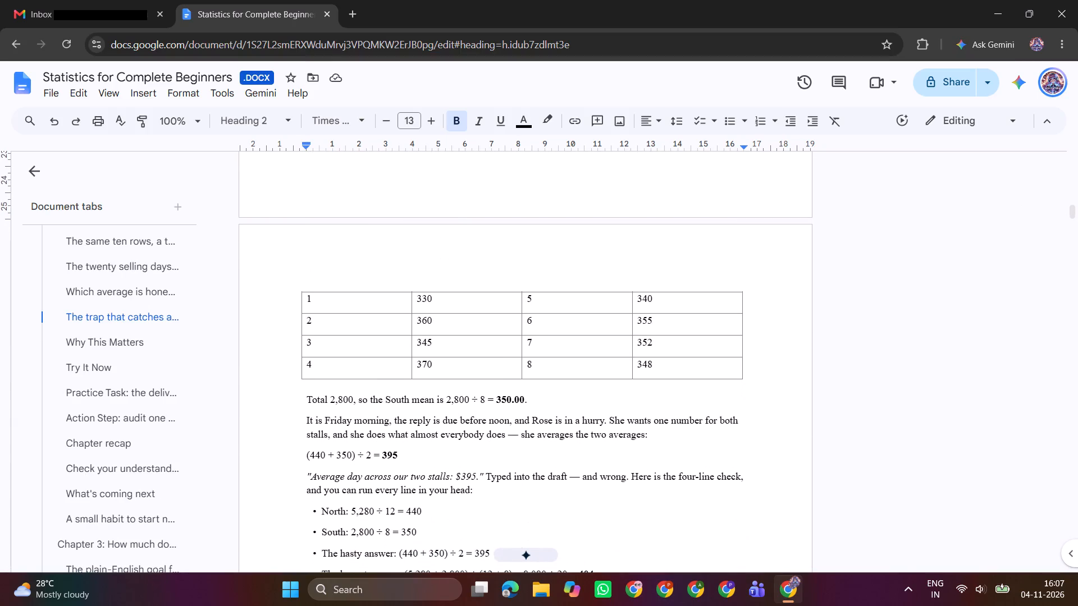
pyautogui.scroll(-1, 510, 465)
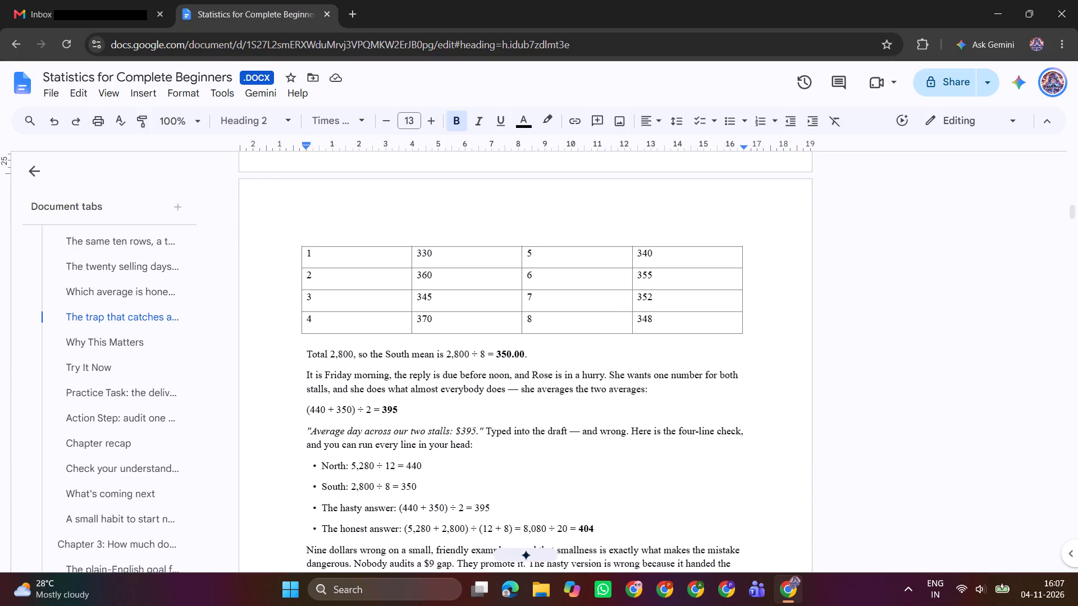
pyautogui.doubleClick(577, 437)
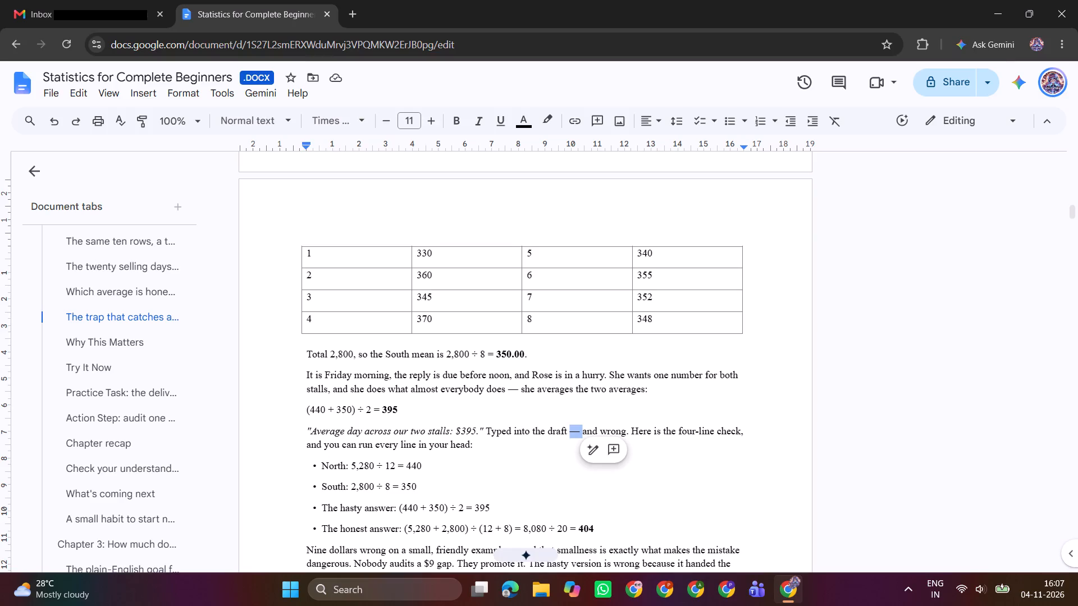
pyautogui.press('Delete')
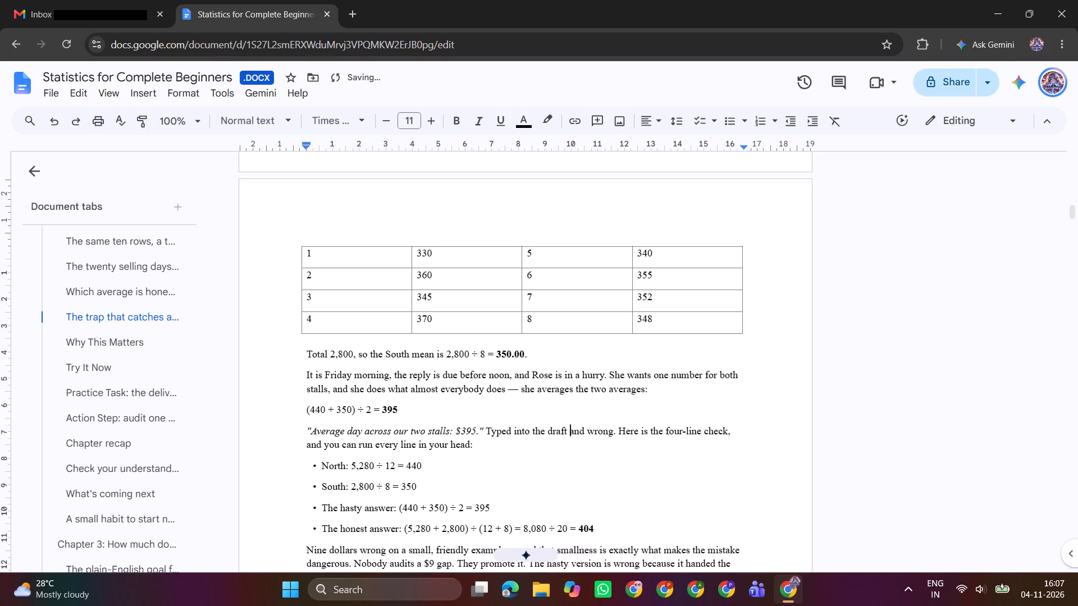
pyautogui.click(608, 418)
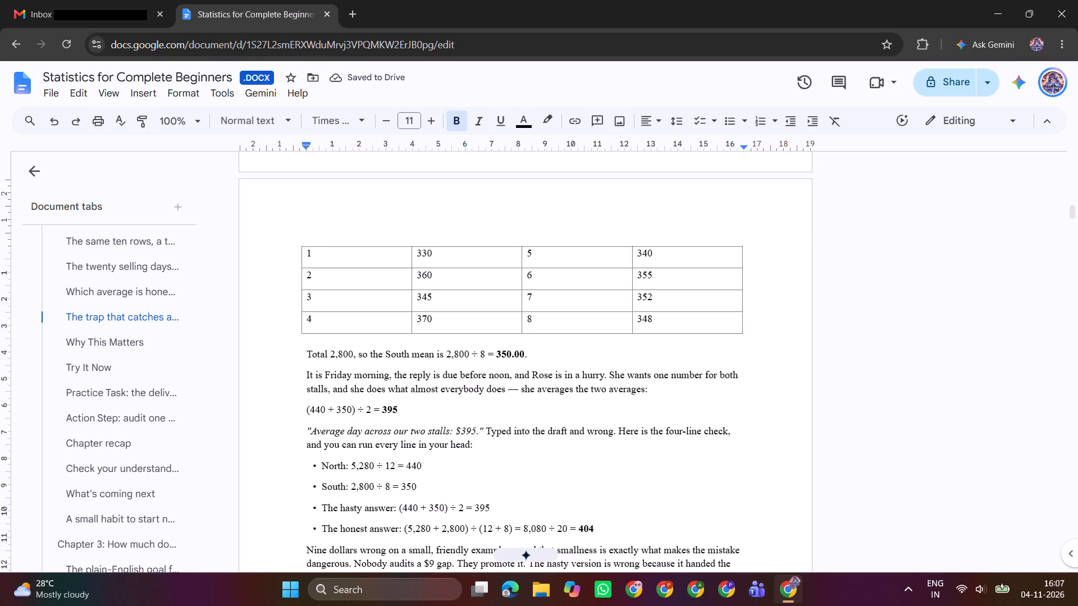
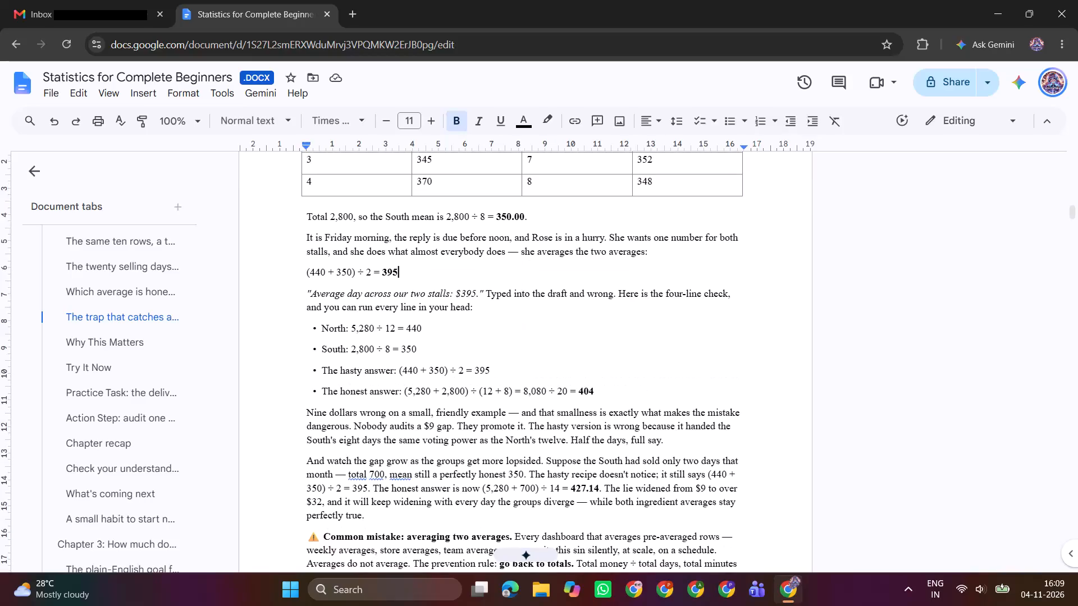
# Delete the em dash after "small, friendly example" in the "Nine dollars wrong" paragraph.
pyautogui.click(514, 391)
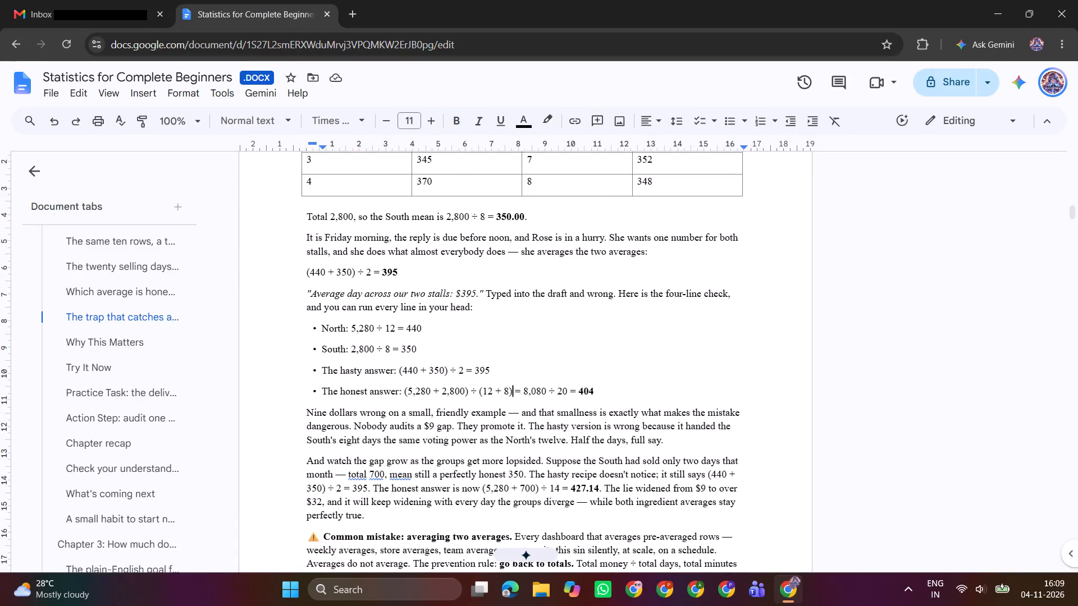
pyautogui.scroll(-1, 514, 391)
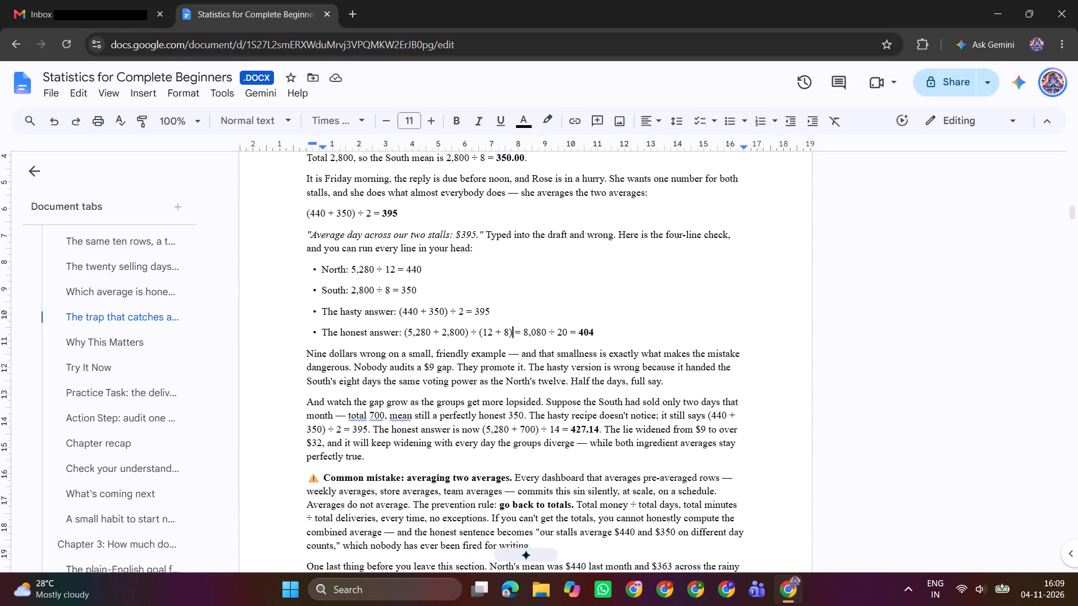
pyautogui.doubleClick(514, 358)
pyautogui.press('Delete')
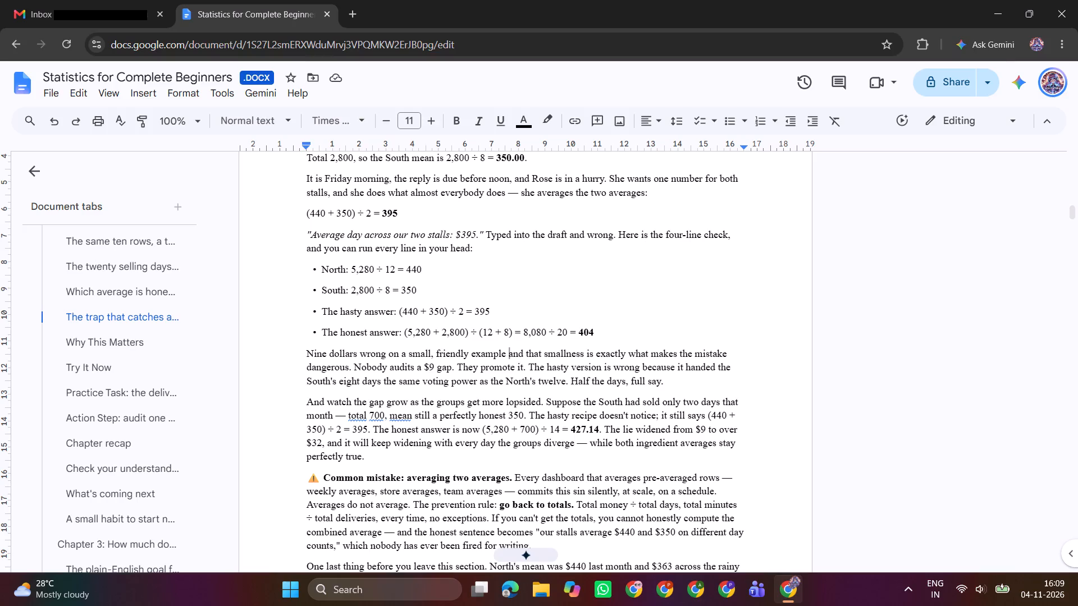
# Accept the suggestions "a total", "total of 700" and "meaning" in the "And watch the gap grow" paragraph.
pyautogui.click(359, 414)
pyautogui.click(362, 394)
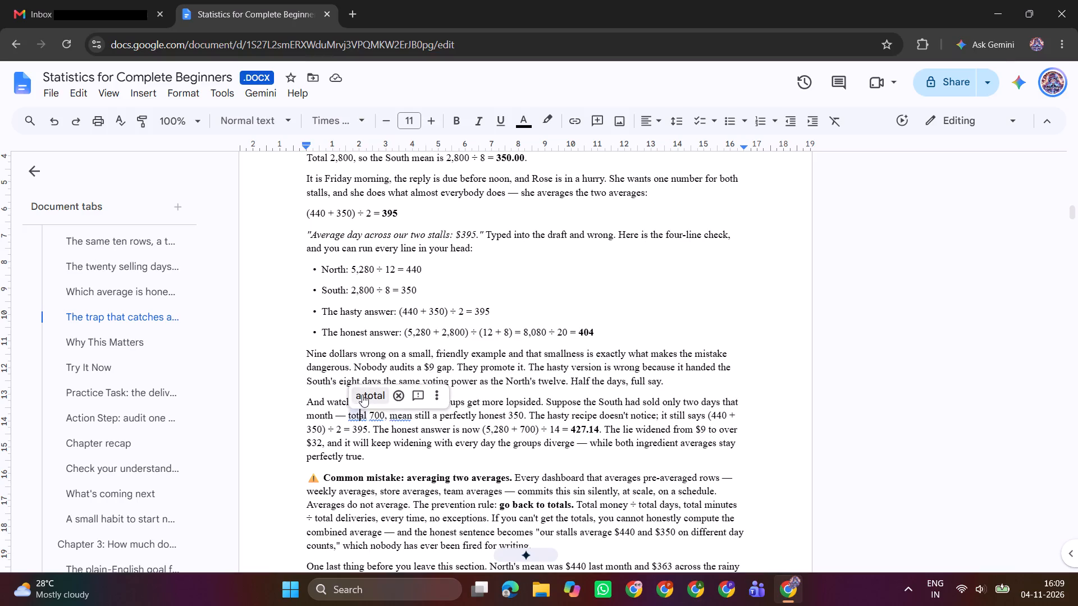
pyautogui.click(387, 411)
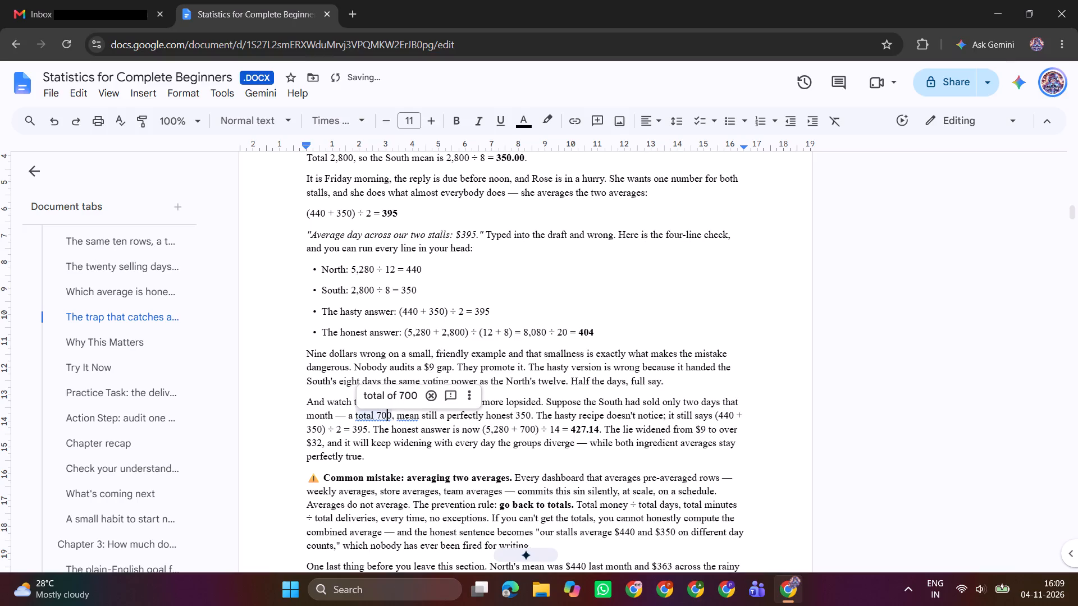
pyautogui.click(387, 401)
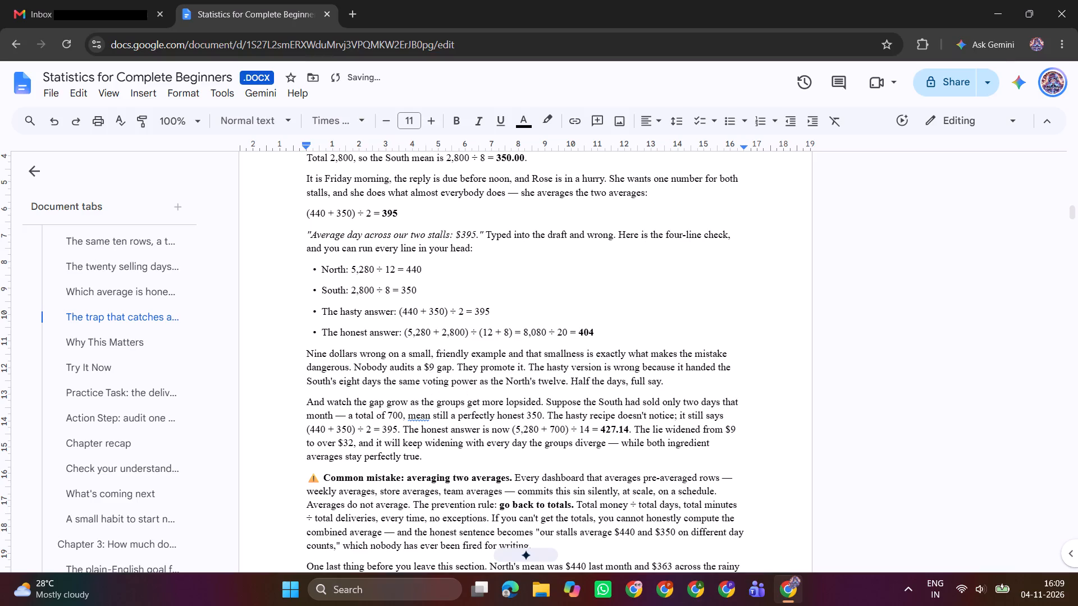
pyautogui.click(416, 414)
pyautogui.click(428, 398)
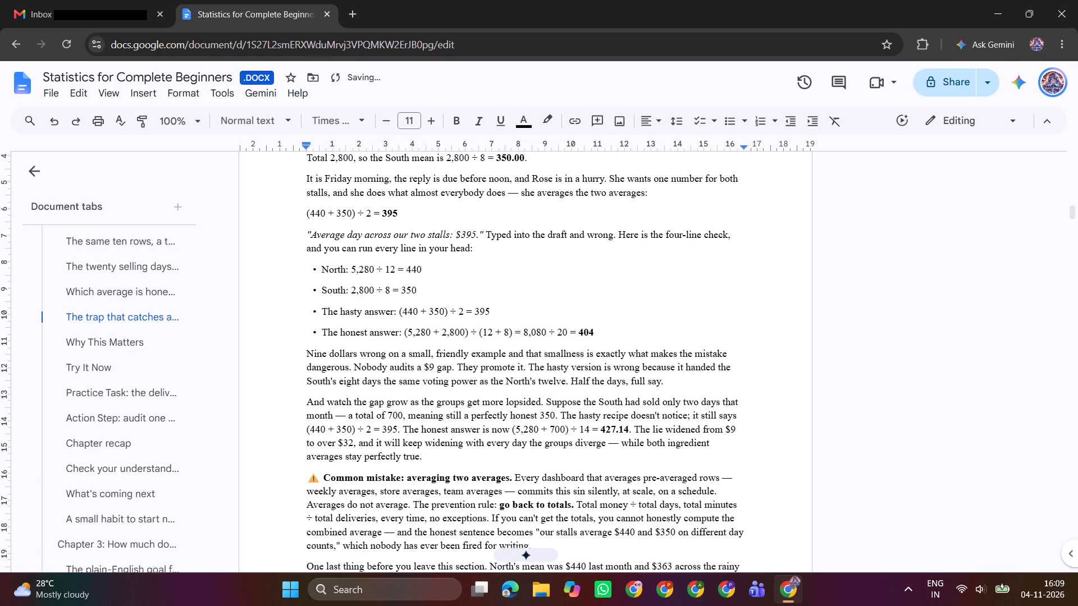
pyautogui.click(469, 458)
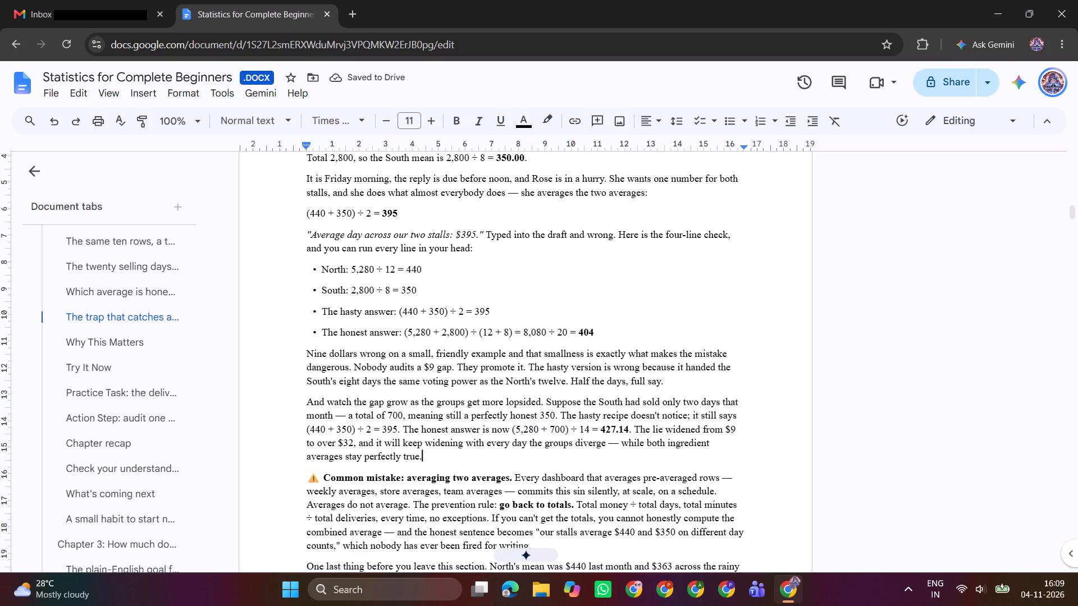
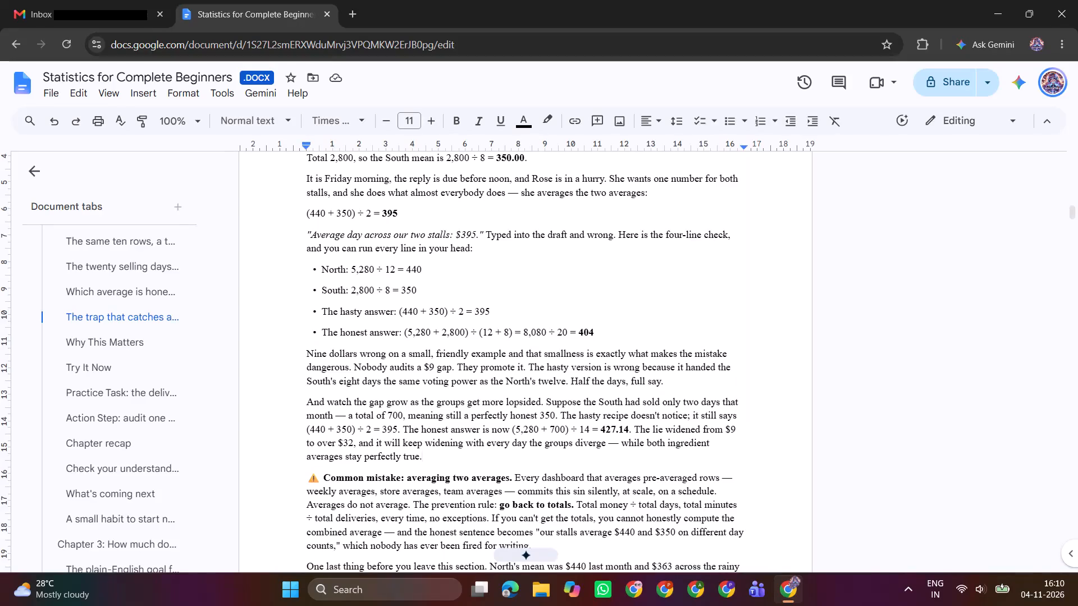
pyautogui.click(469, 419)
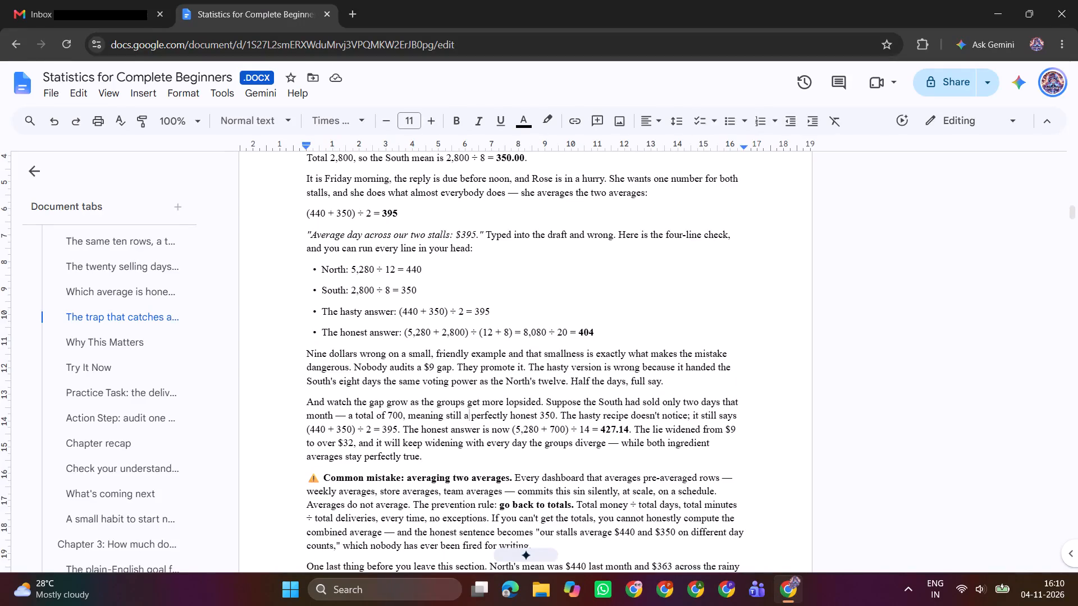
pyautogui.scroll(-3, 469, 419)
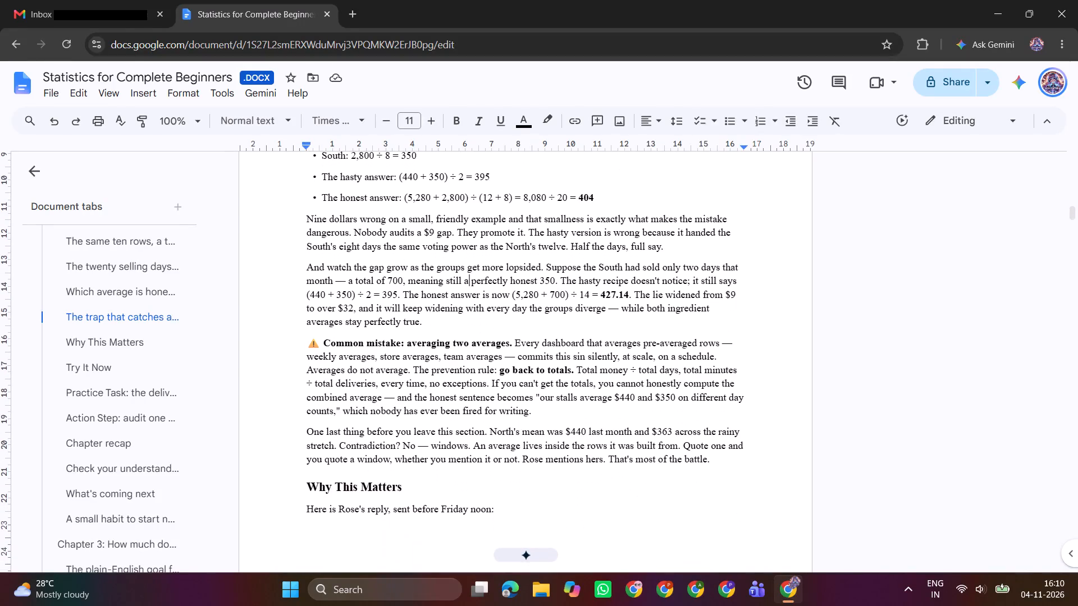
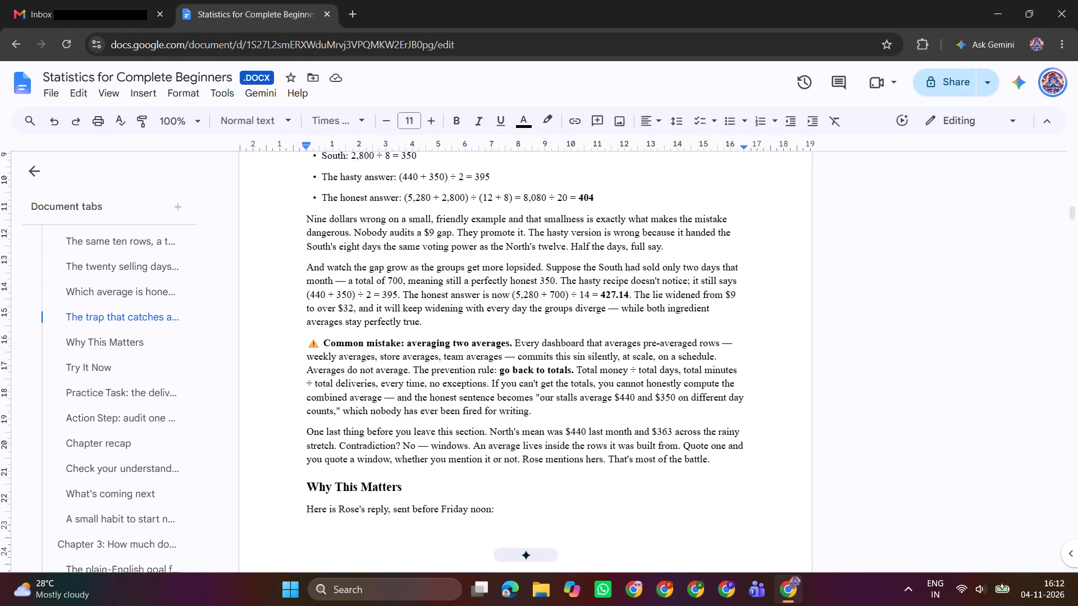
# Review the end of Chapter 2's averages-trap section and the opening of "Why This Matters", including Rose's quoted reply.
pyautogui.scroll(-1, 409, 402)
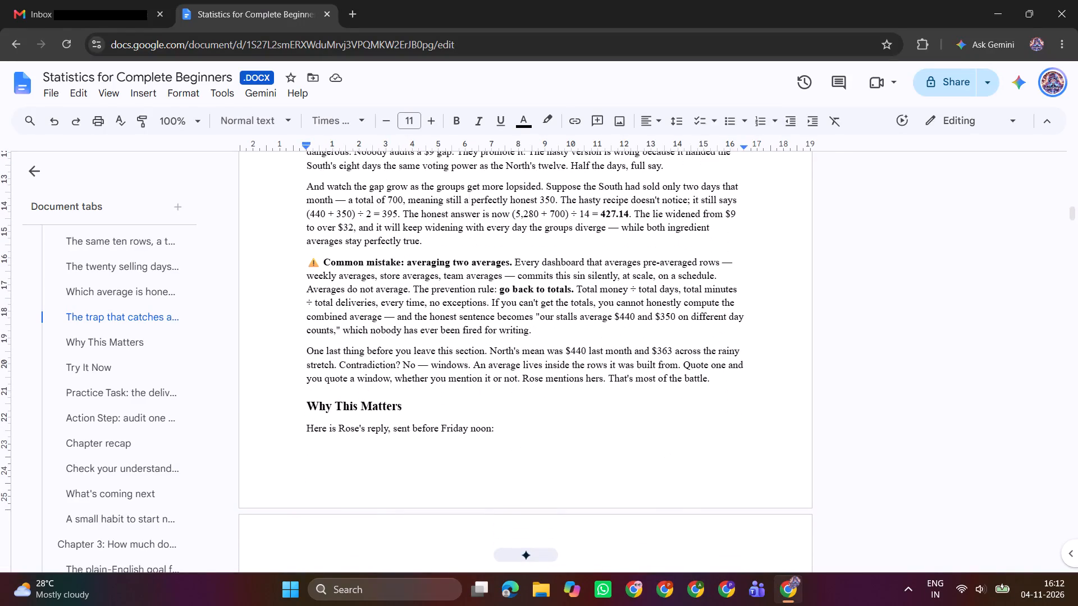
pyautogui.scroll(-1, 409, 402)
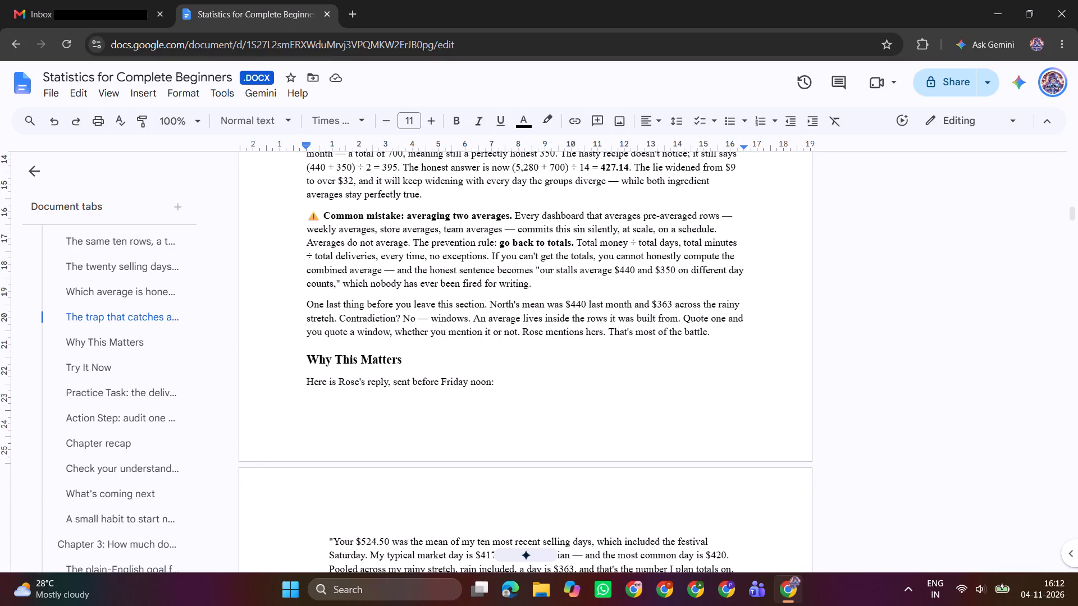
pyautogui.scroll(-2, 409, 402)
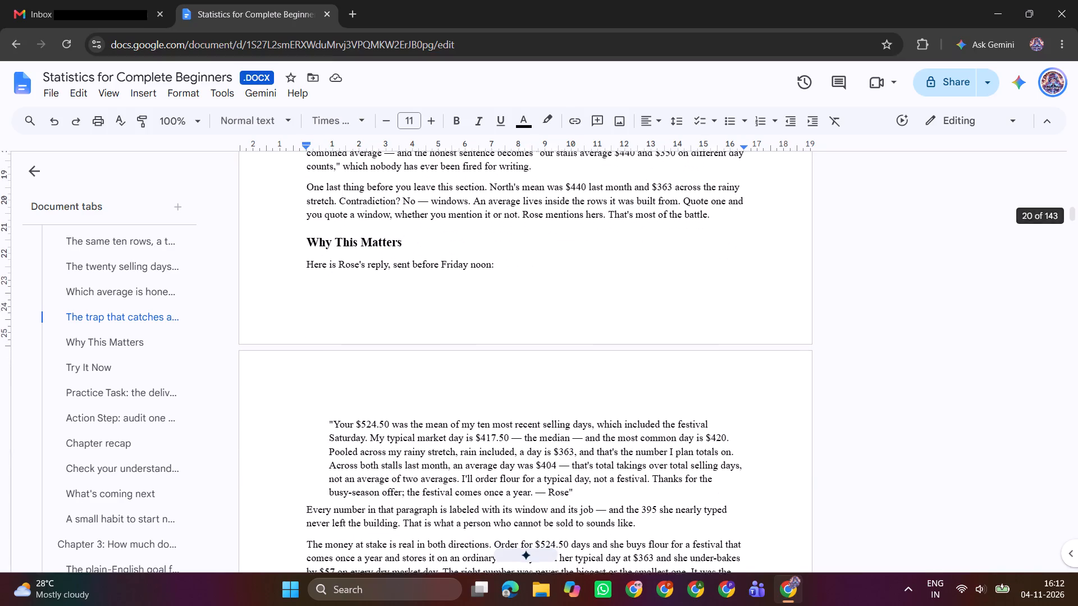
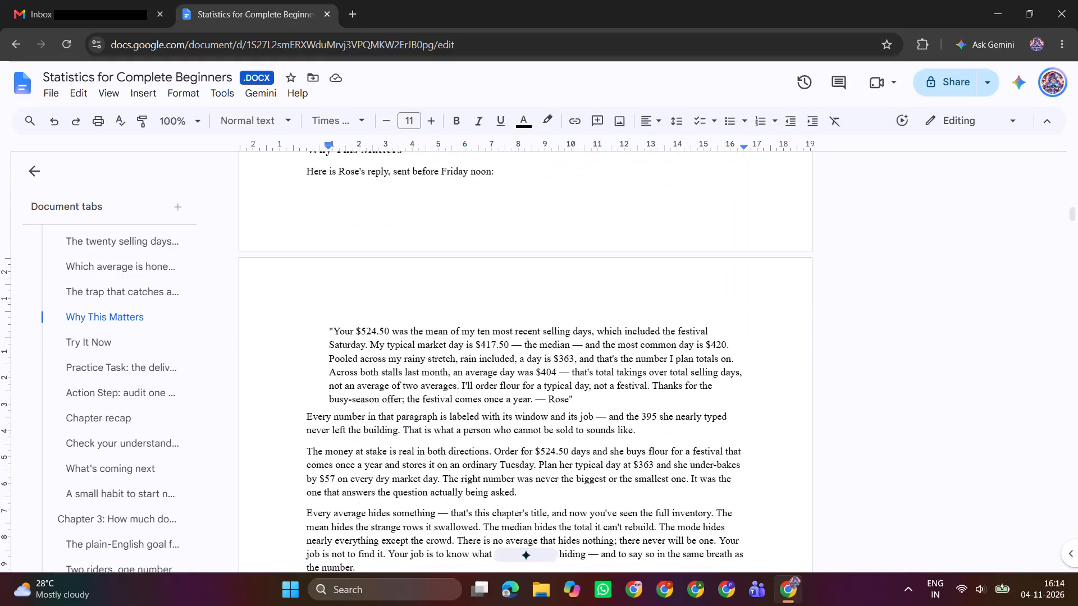
# Remove the em dashes before the "Rose" sign-off and after "its window and its job" in the paragraph below the quote.
pyautogui.doubleClick(541, 400)
pyautogui.press('Delete')
pyautogui.click(555, 451)
pyautogui.doubleClick(599, 418)
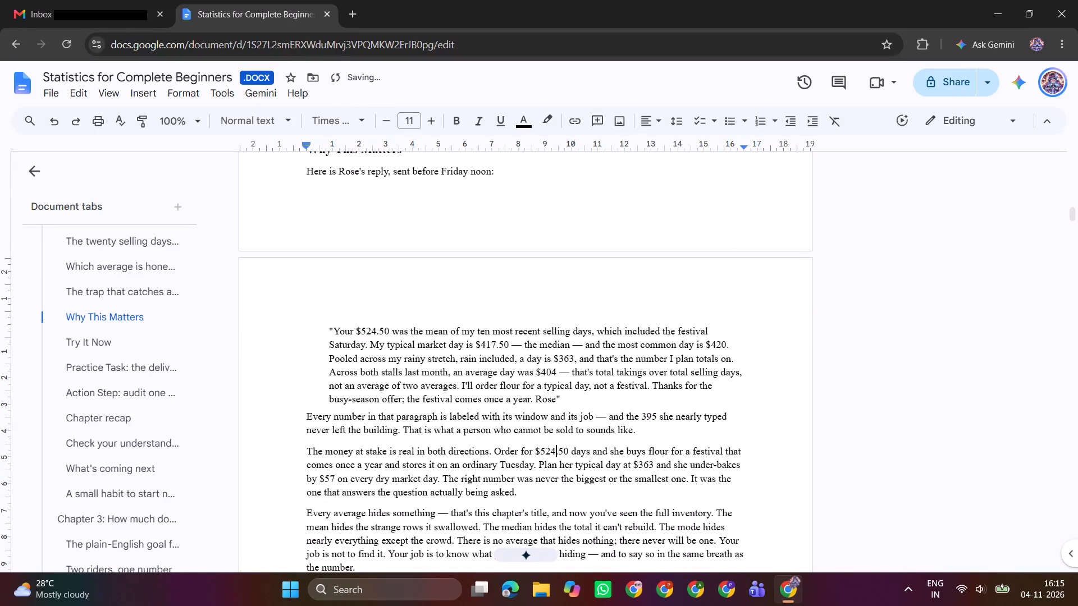
pyautogui.press('Delete')
pyautogui.click(597, 474)
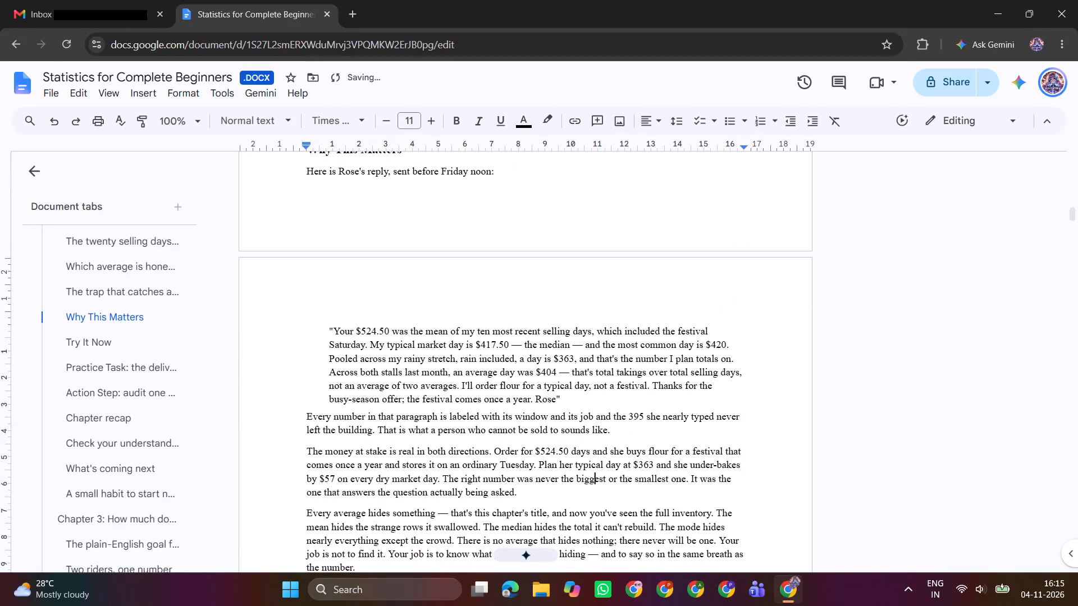
pyautogui.scroll(-2, 597, 474)
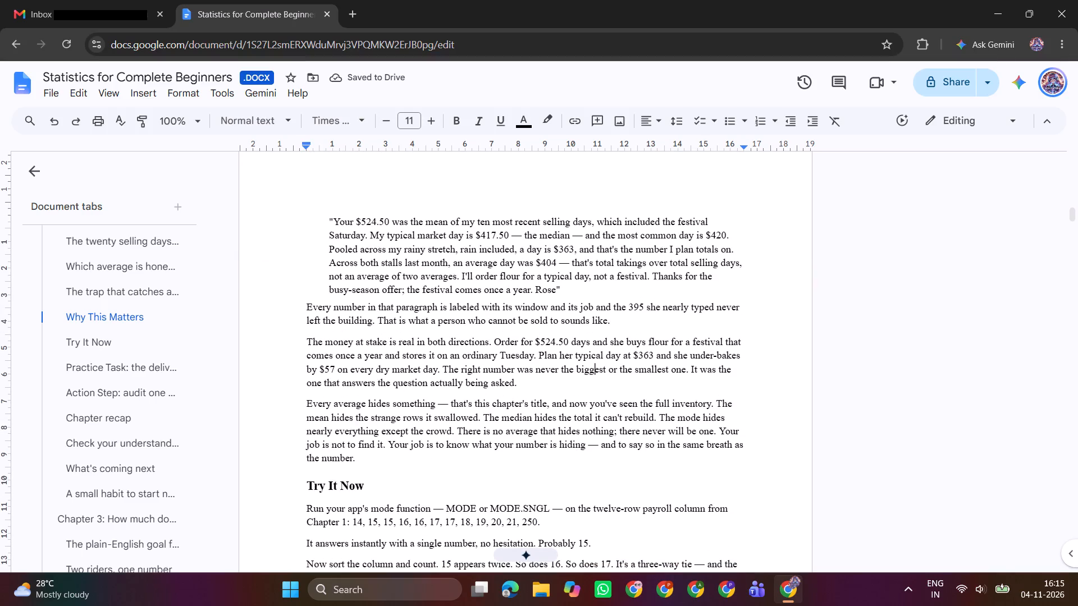
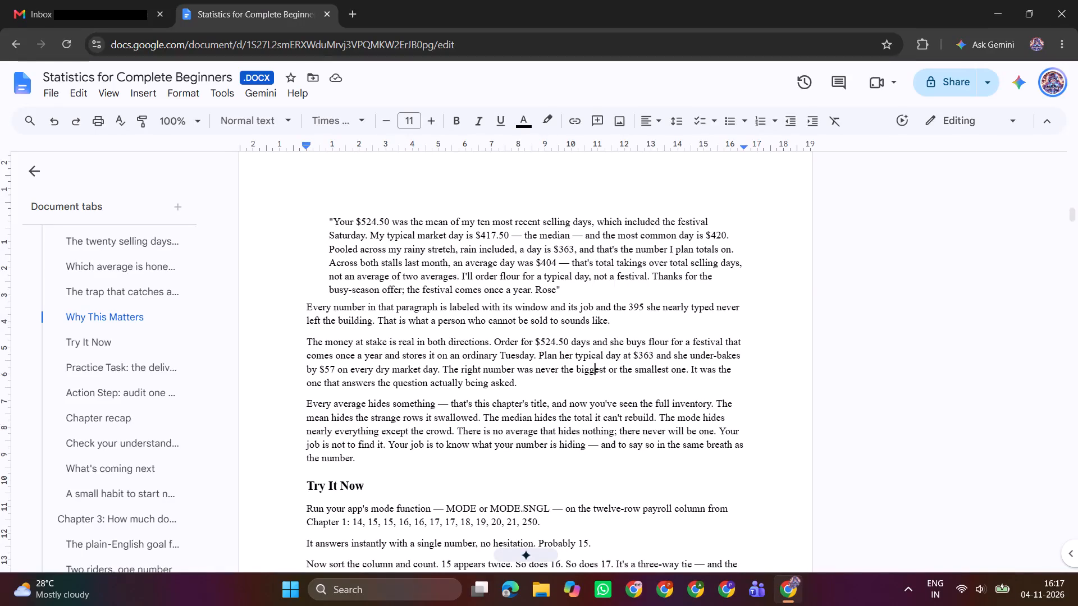
# Remove the em dashes after "Every average hides something" and "what your number is hiding" in the last paragraph before "Try It Now".
pyautogui.doubleClick(447, 405)
pyautogui.press('Delete')
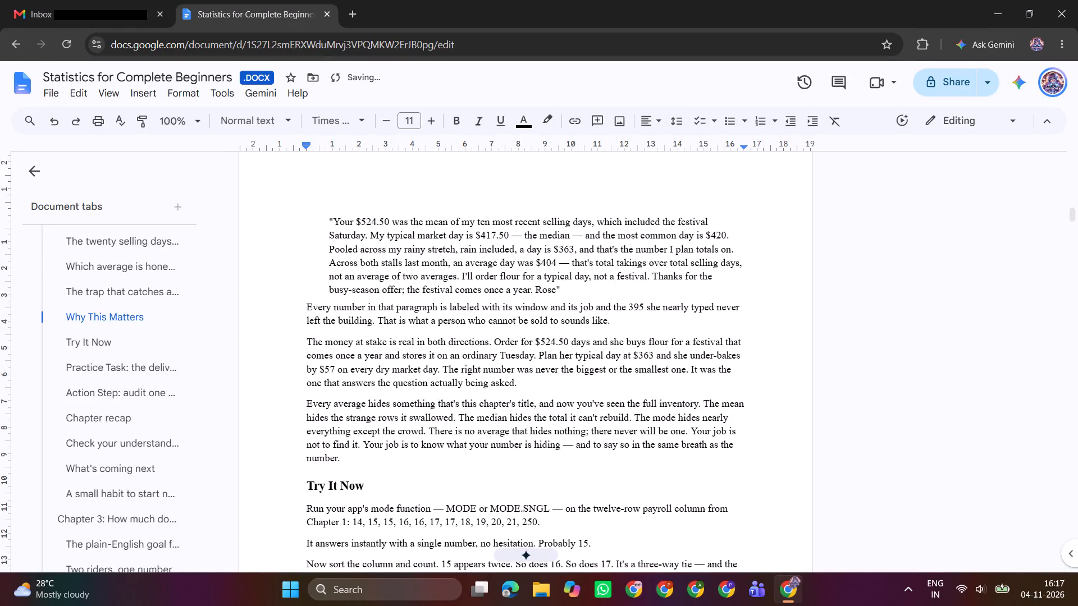
pyautogui.doubleClick(568, 446)
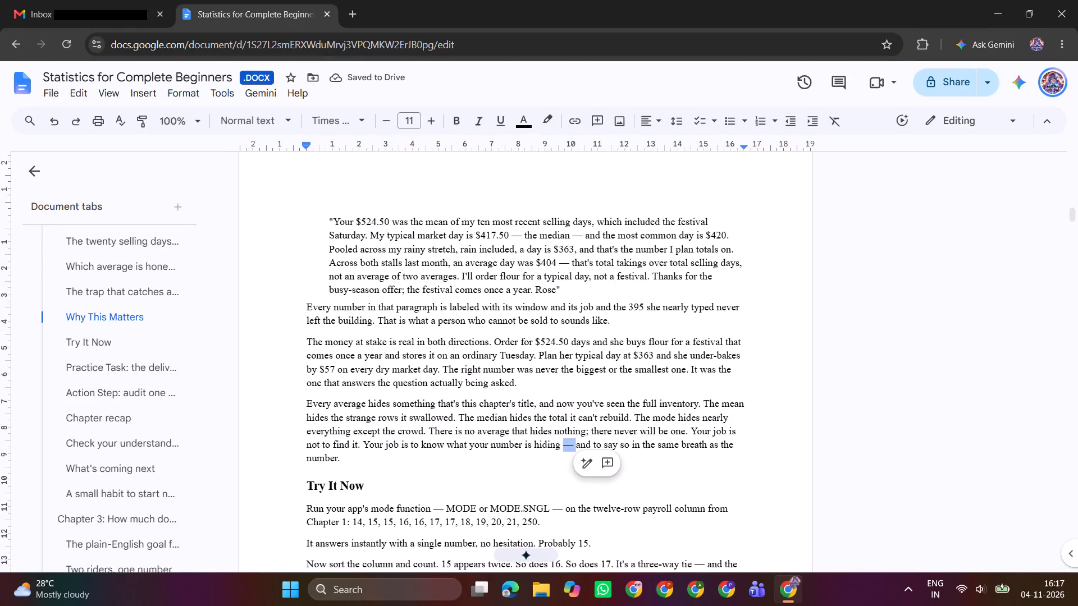
pyautogui.press('Delete')
pyautogui.click(558, 306)
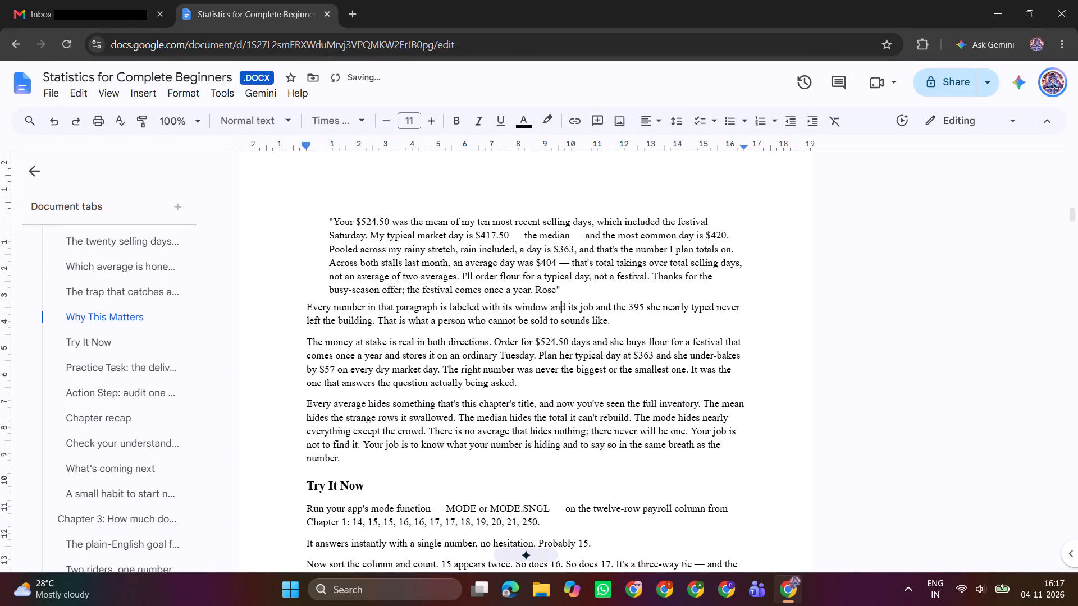
# Accept the grammar suggestion "delivering" for "delivers" in the first paragraph of "Practice Task: the delivery promise".
pyautogui.scroll(-2, 558, 306)
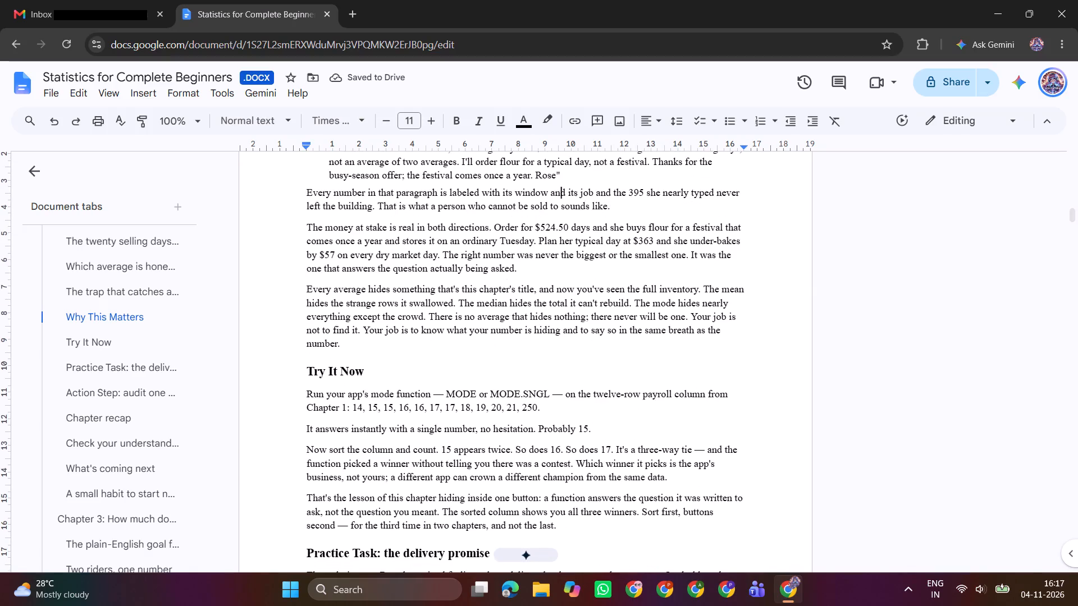
pyautogui.click(581, 383)
pyautogui.scroll(-2, 581, 383)
pyautogui.click(581, 383)
pyautogui.scroll(-1, 581, 383)
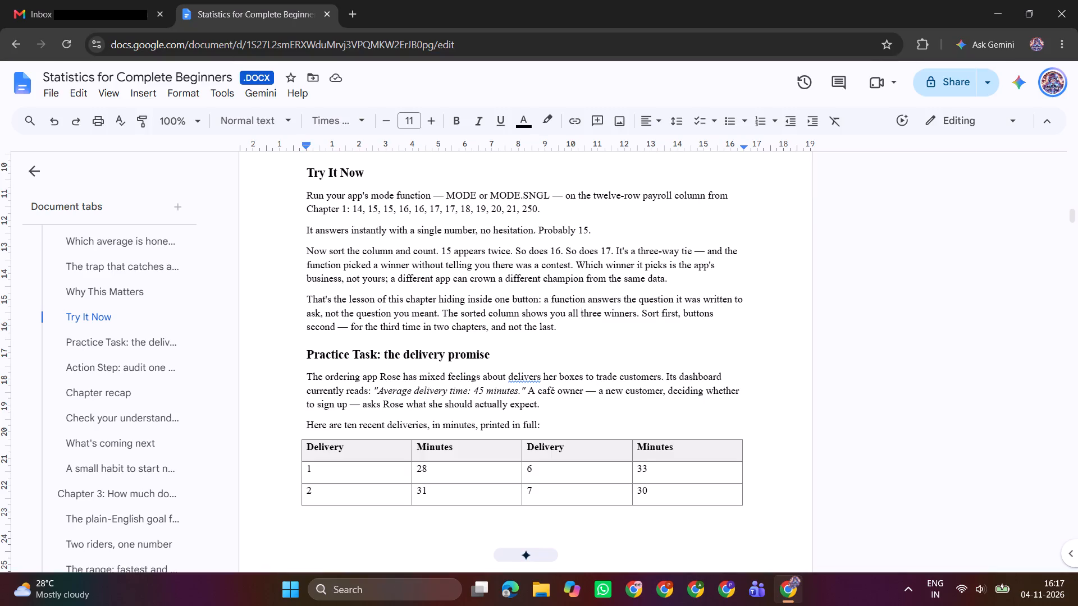
pyautogui.click(532, 375)
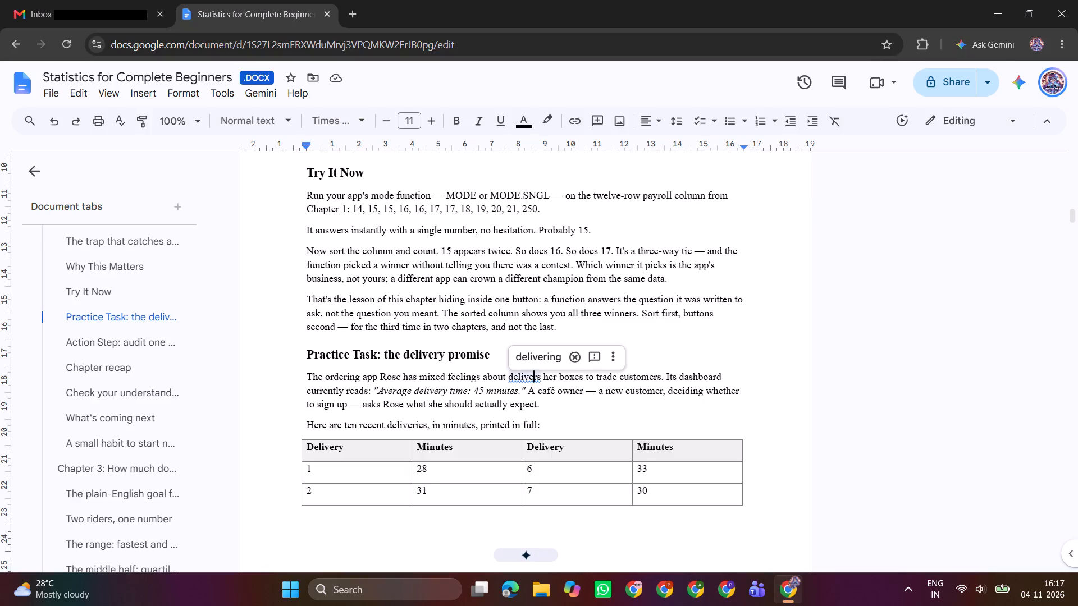
pyautogui.click(525, 351)
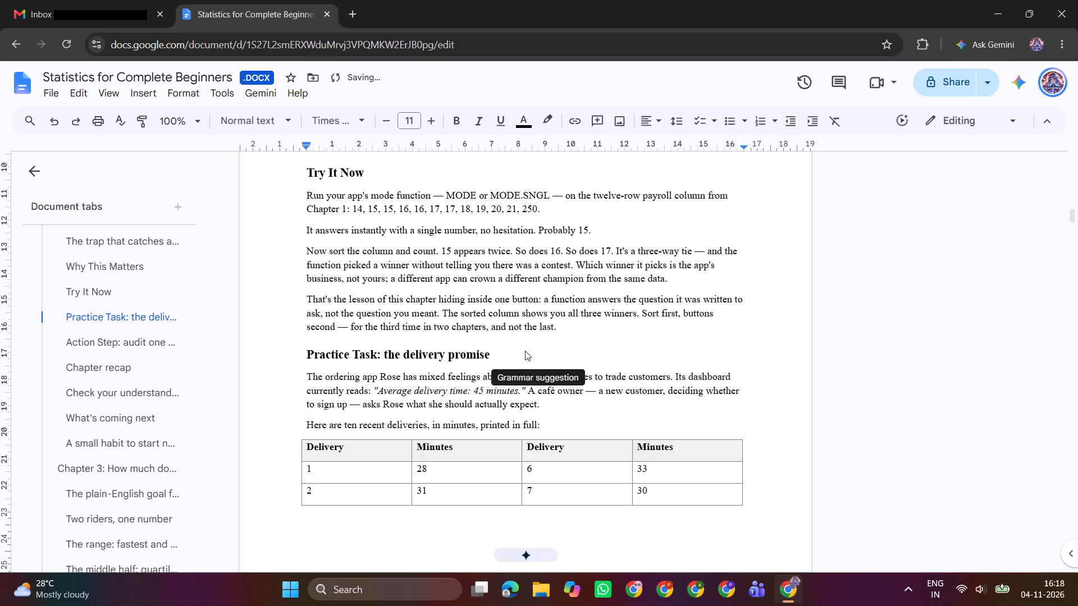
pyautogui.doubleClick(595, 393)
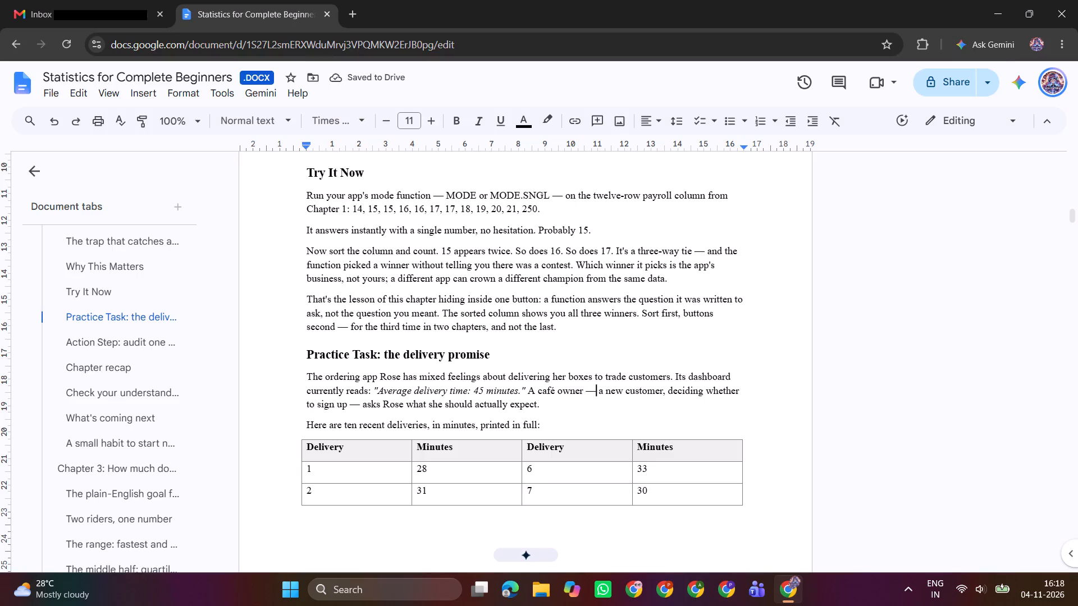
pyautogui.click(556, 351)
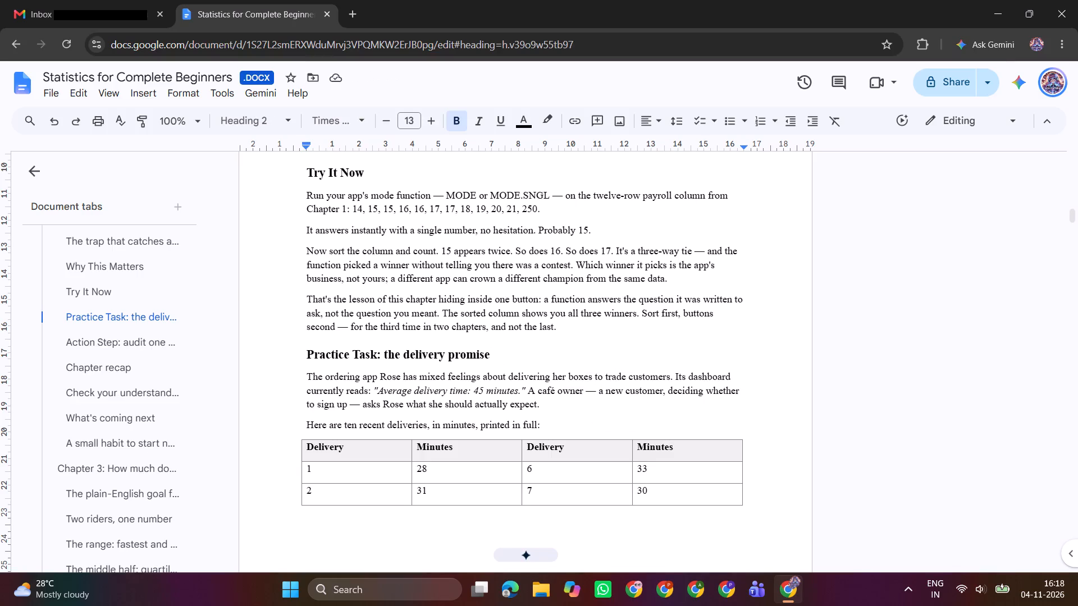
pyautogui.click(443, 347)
# Remove the em dash after "It's a three-way tie" in the "Try It Now" section.
pyautogui.doubleClick(696, 251)
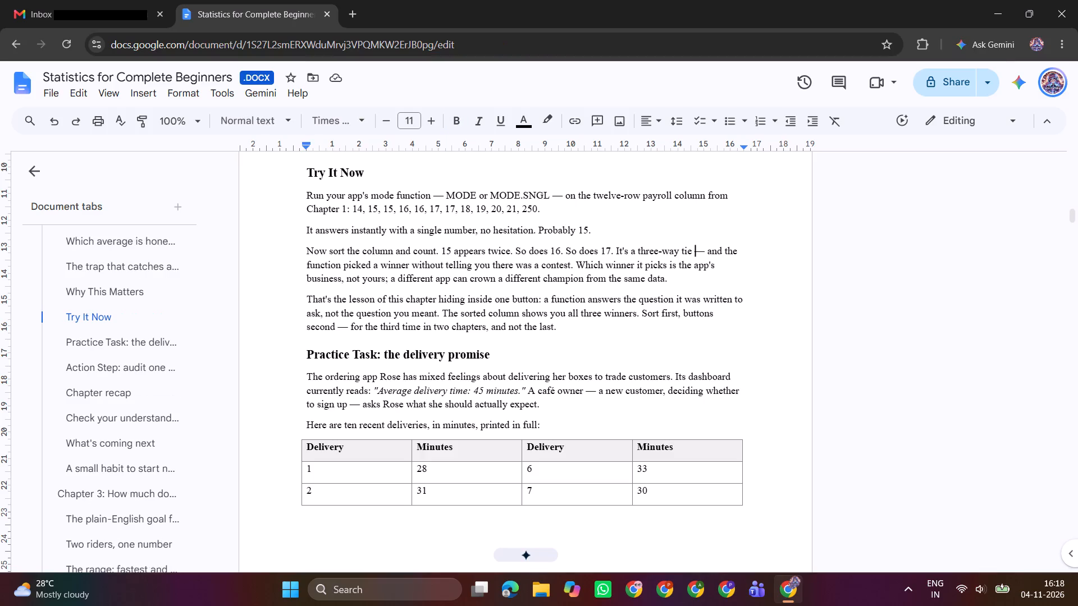
pyautogui.press('Delete')
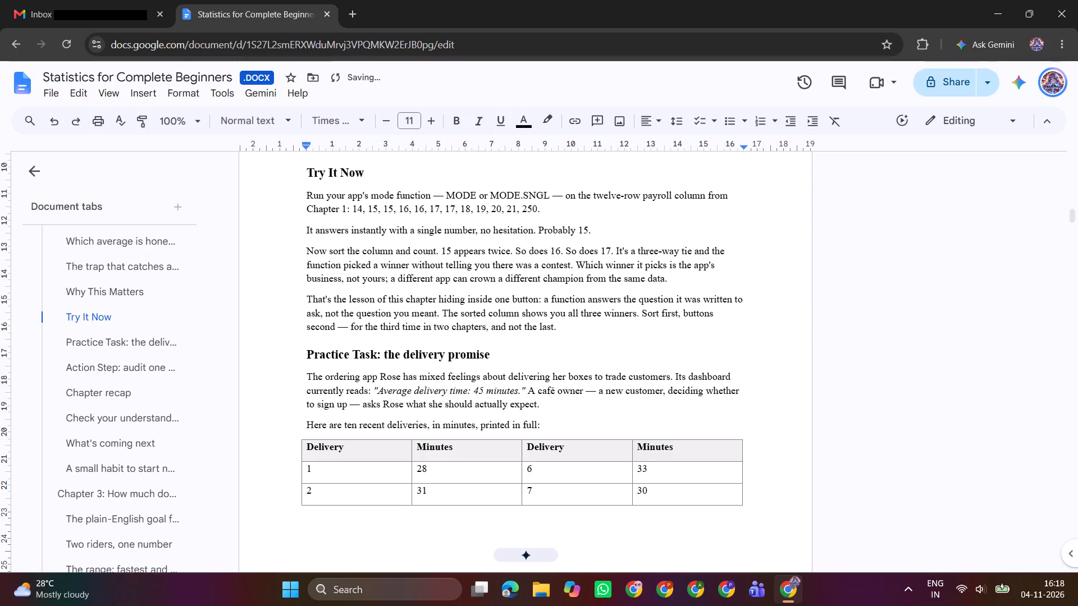
pyautogui.click(669, 267)
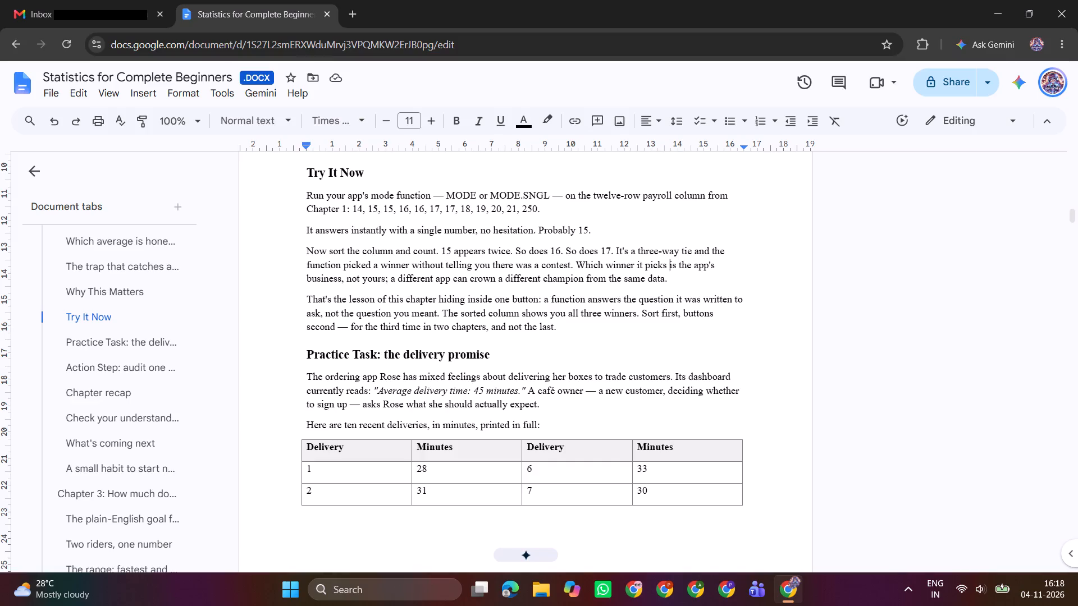
pyautogui.click(631, 359)
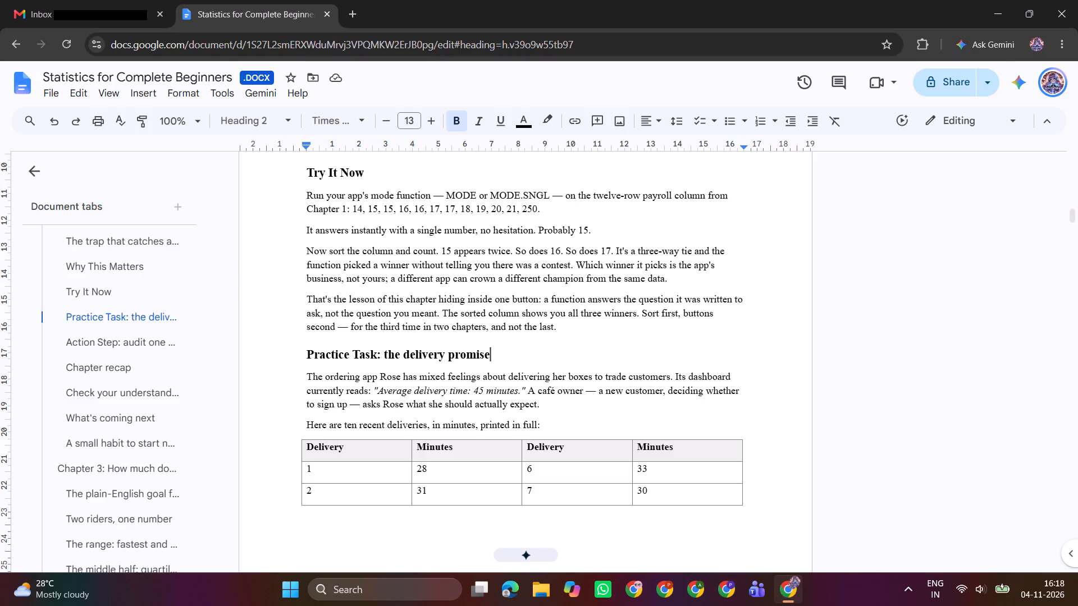
# Accept the grammar suggestion "meaning" for the flagged "mean" in the Practice Task's "Line by line" paragraph.
pyautogui.scroll(-1, 631, 359)
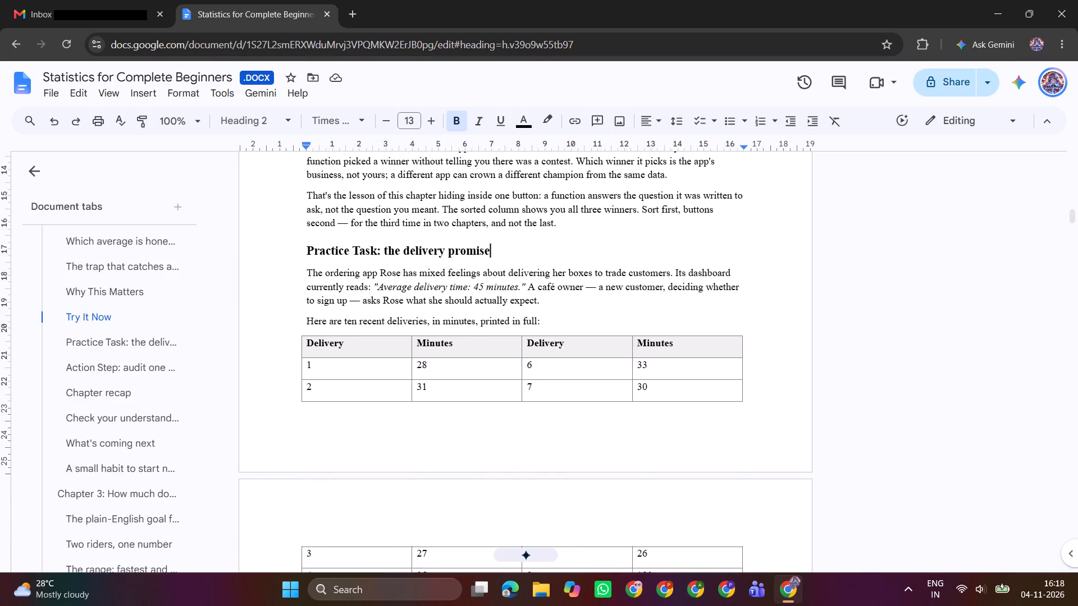
pyautogui.scroll(-4, 631, 359)
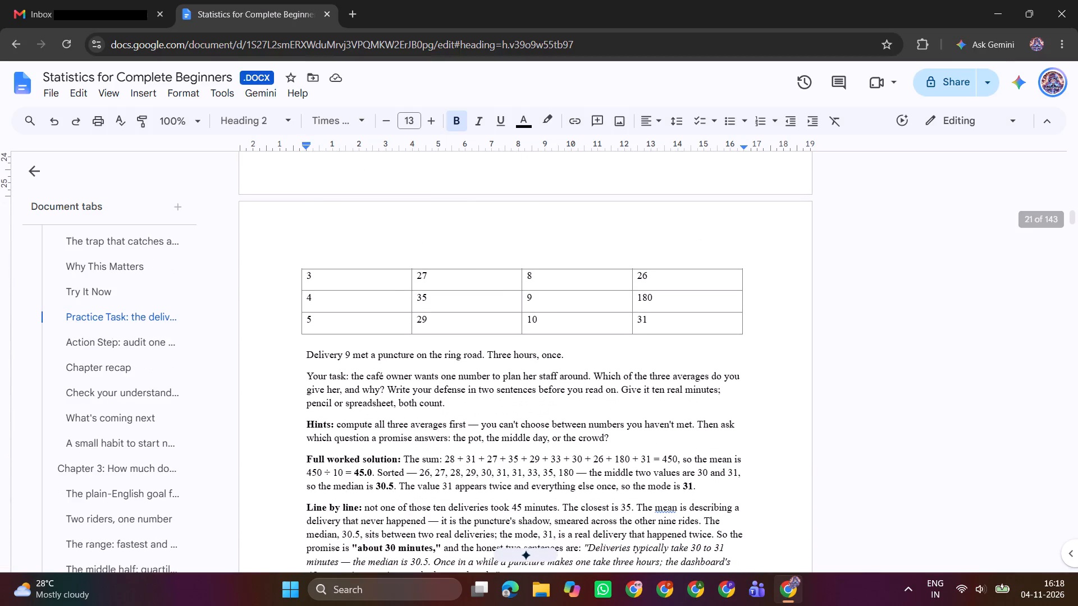
pyautogui.click(537, 433)
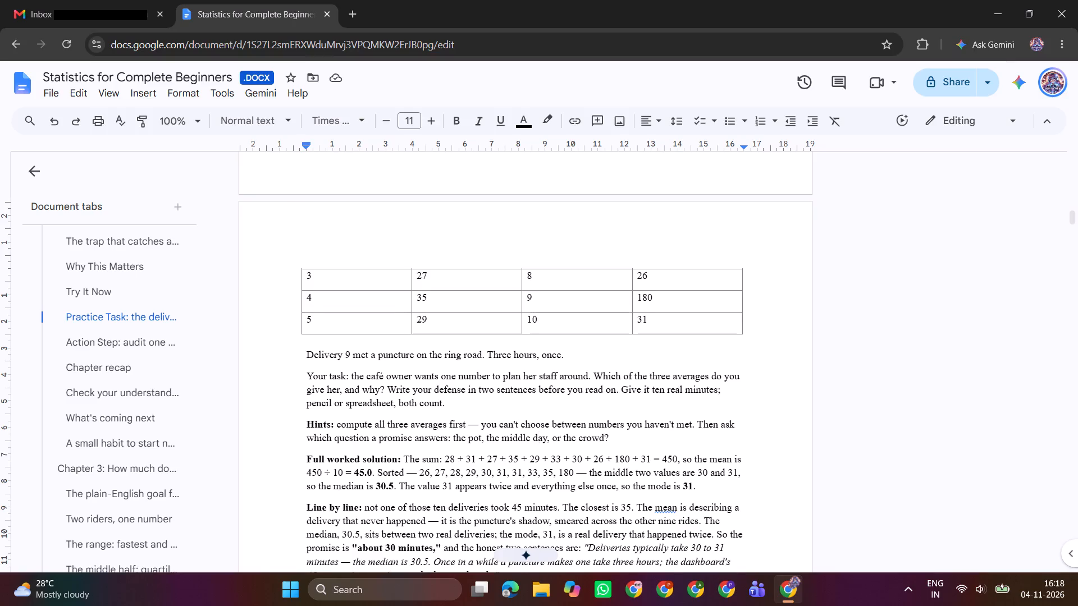
pyautogui.scroll(-2, 471, 428)
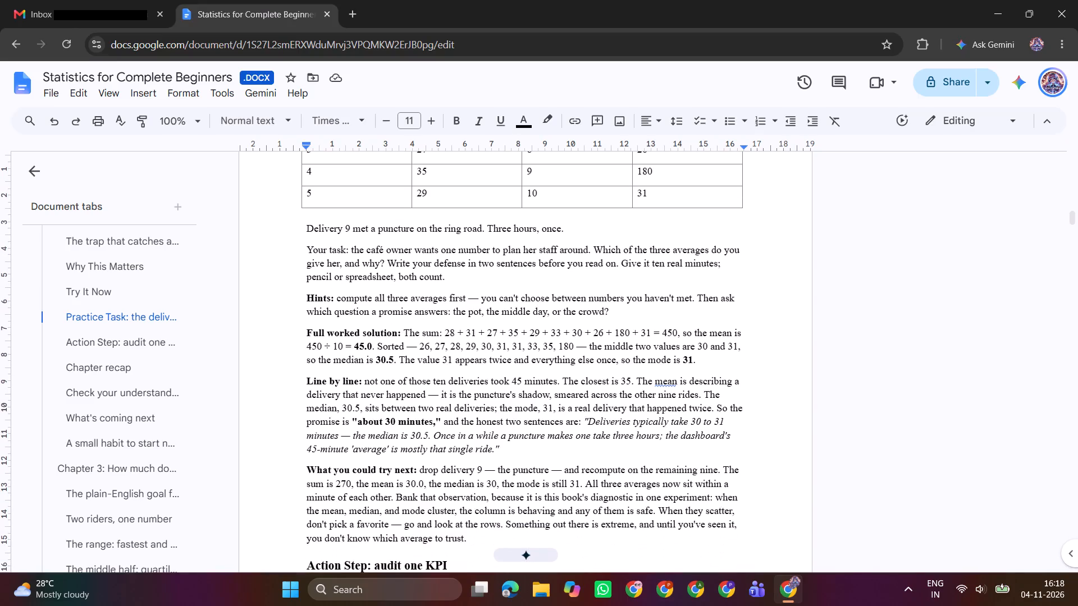
pyautogui.click(663, 383)
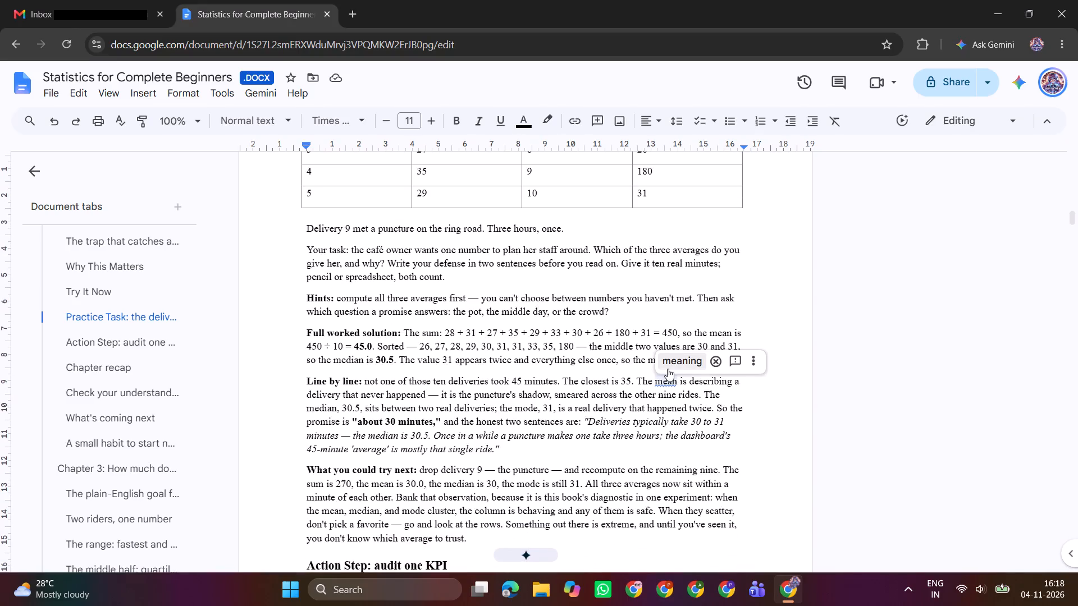
pyautogui.click(668, 369)
pyautogui.click(510, 417)
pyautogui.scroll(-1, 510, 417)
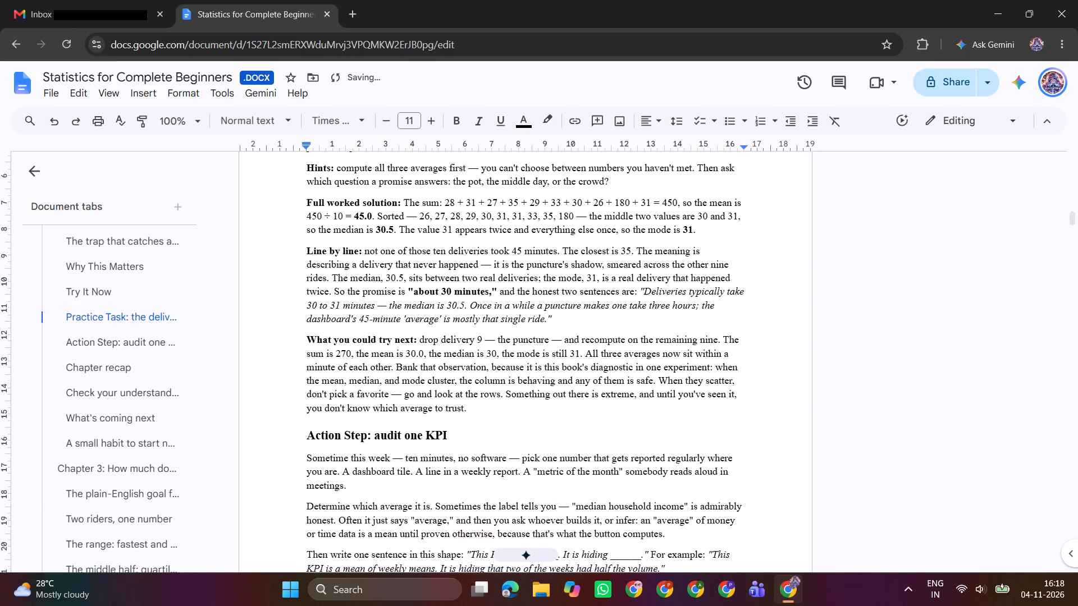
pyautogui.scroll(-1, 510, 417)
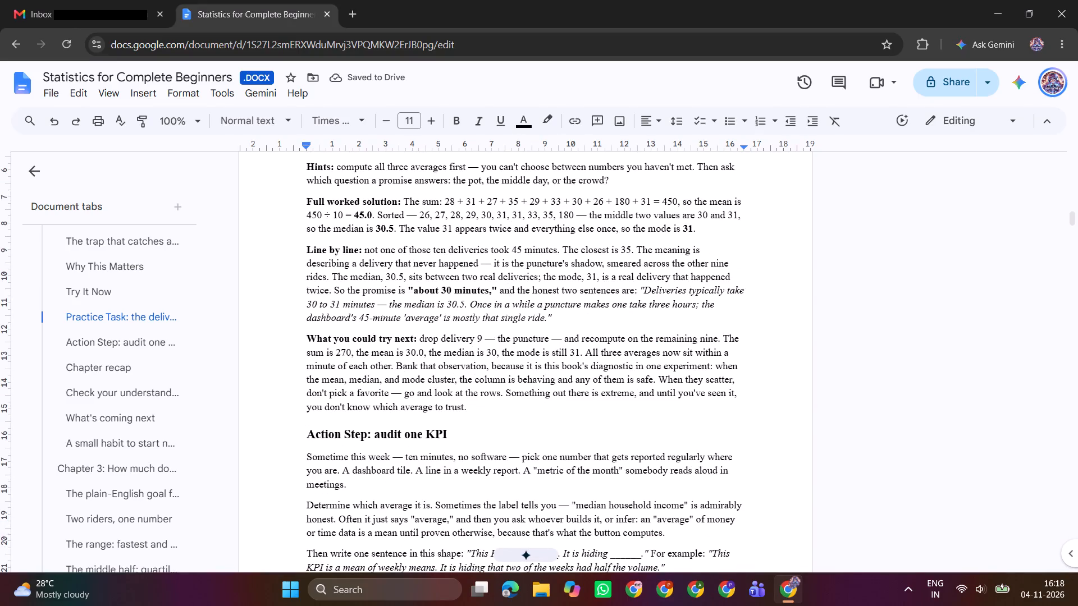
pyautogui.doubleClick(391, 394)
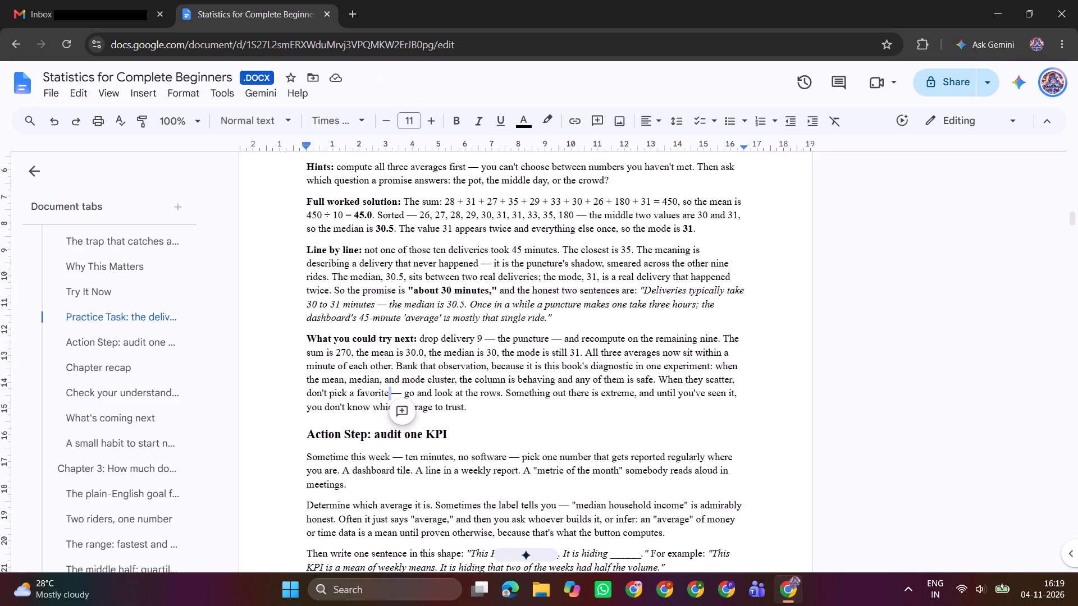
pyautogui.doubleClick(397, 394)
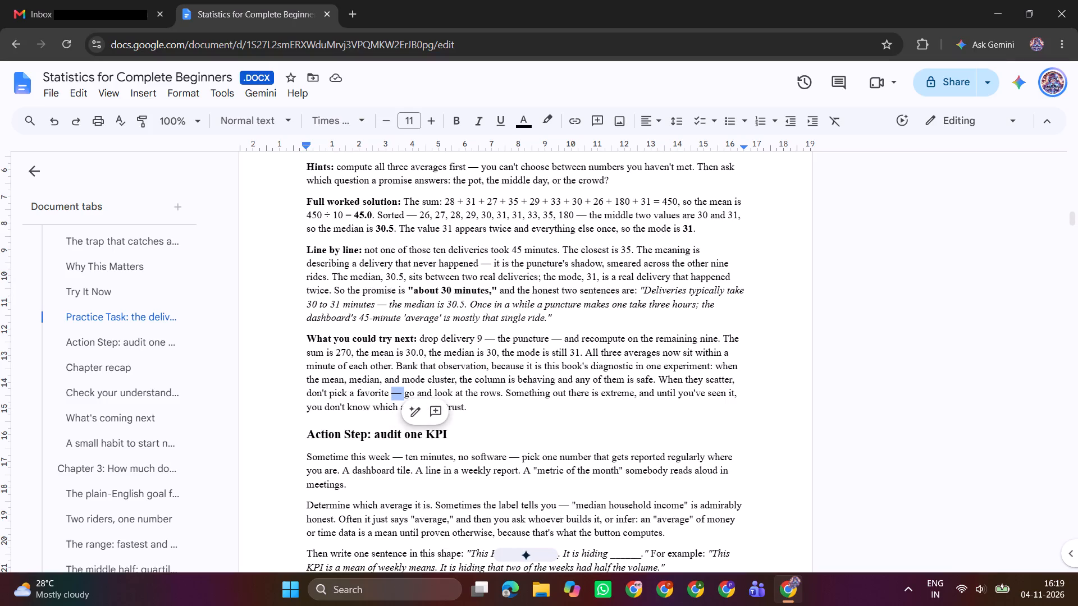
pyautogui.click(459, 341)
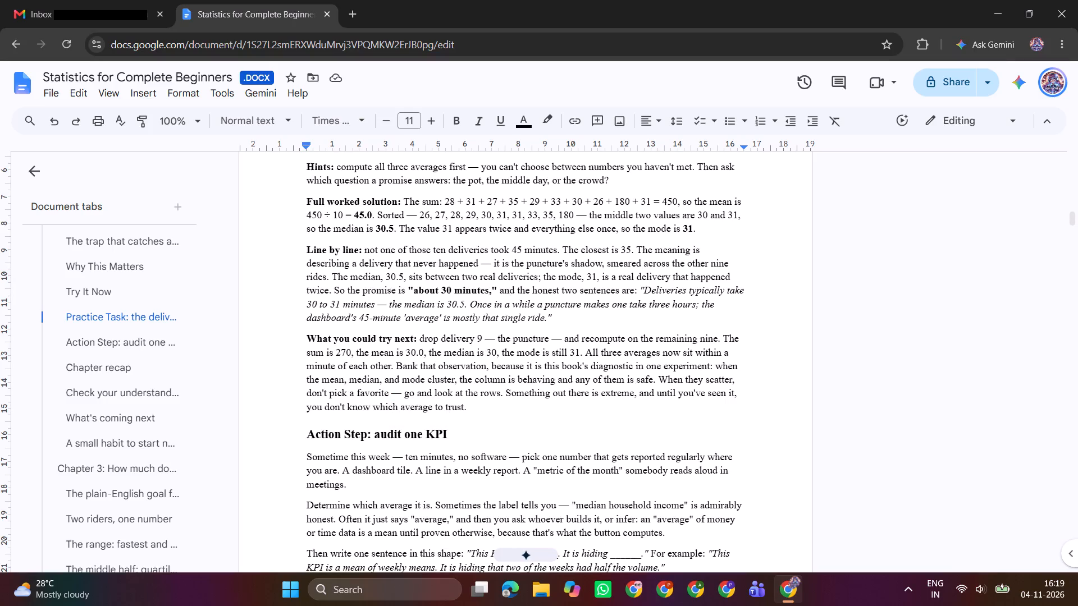
# Accept the grammar suggestion "repair" for "repaired" in the Chapter recap paragraph.
pyautogui.scroll(-3, 459, 341)
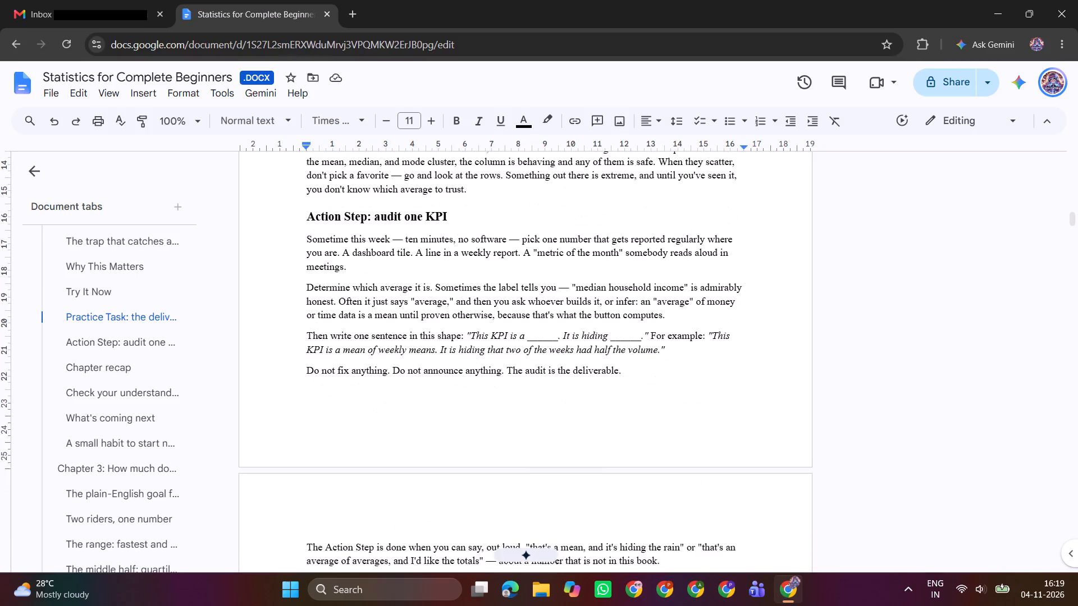
pyautogui.scroll(-2, 459, 341)
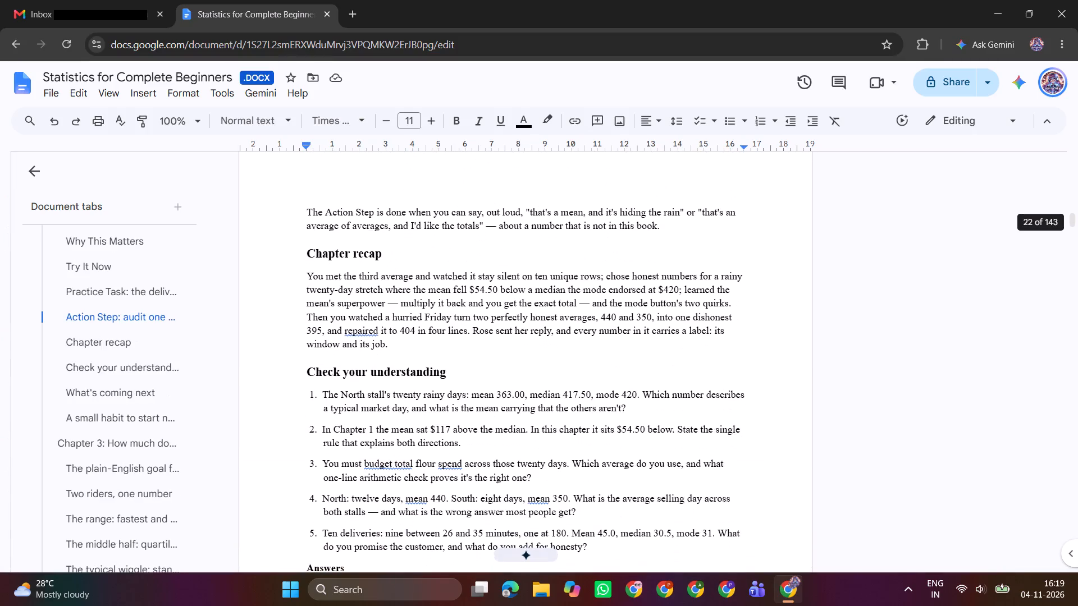
pyautogui.click(361, 334)
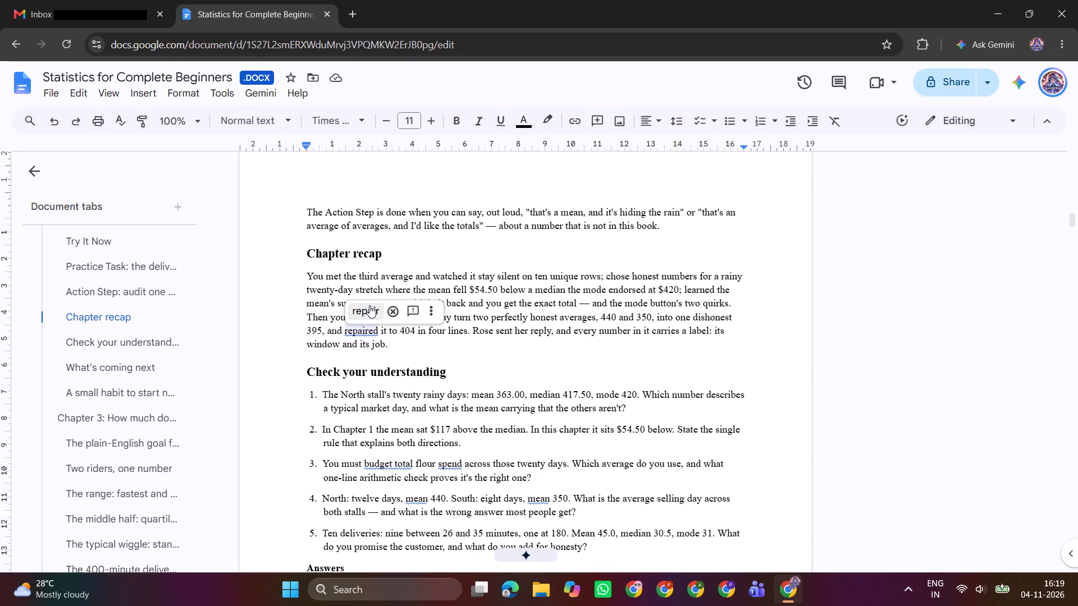
pyautogui.click(369, 305)
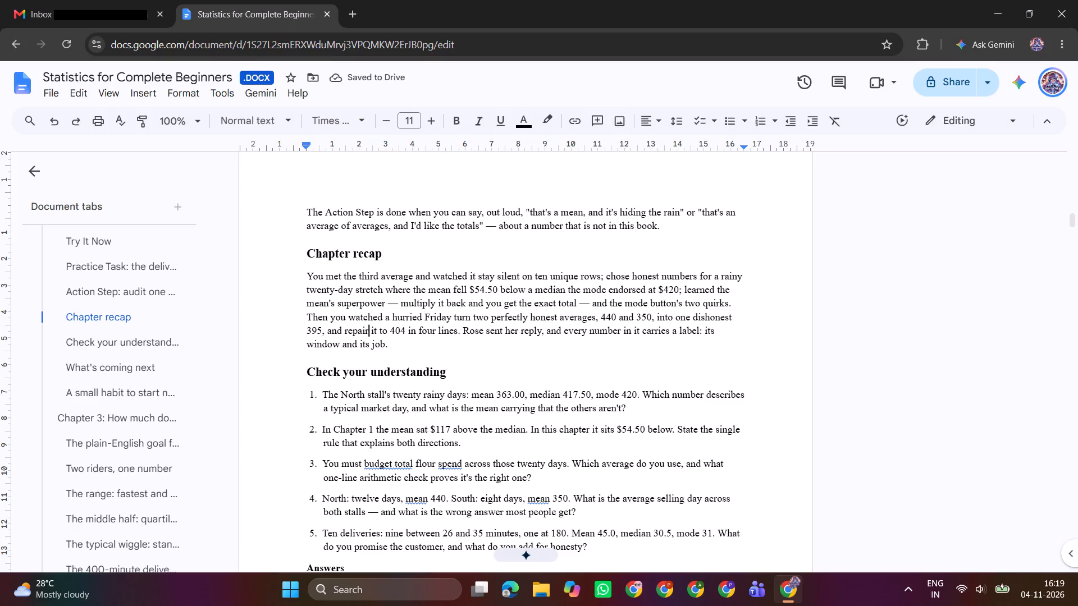
# Accept the grammar suggestions "budget the total" and "spent" in question 3 of "Check your understanding".
pyautogui.scroll(-1, 485, 315)
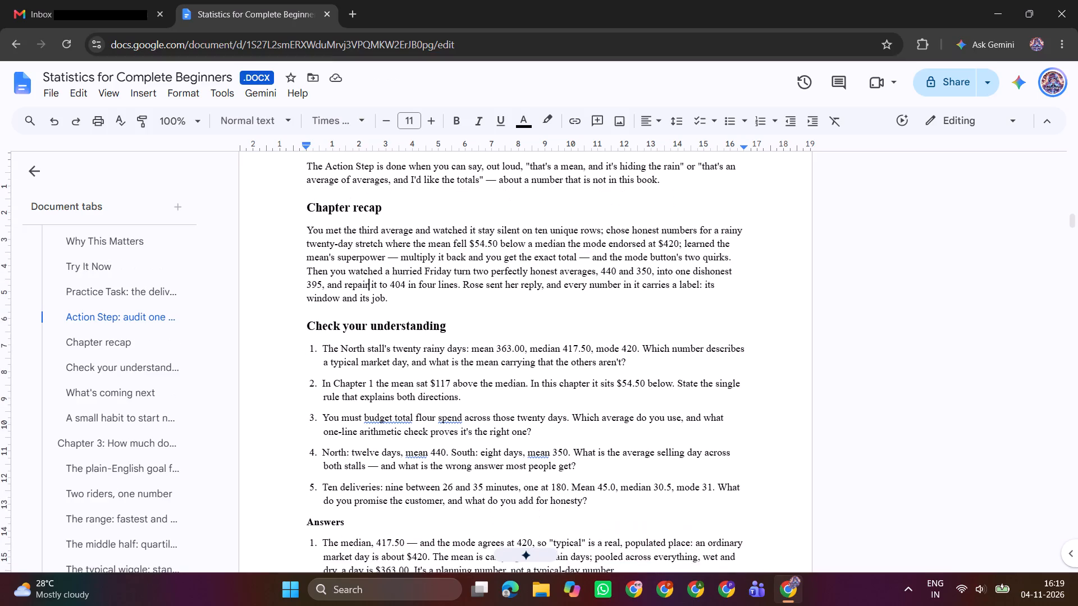
pyautogui.scroll(-1, 485, 315)
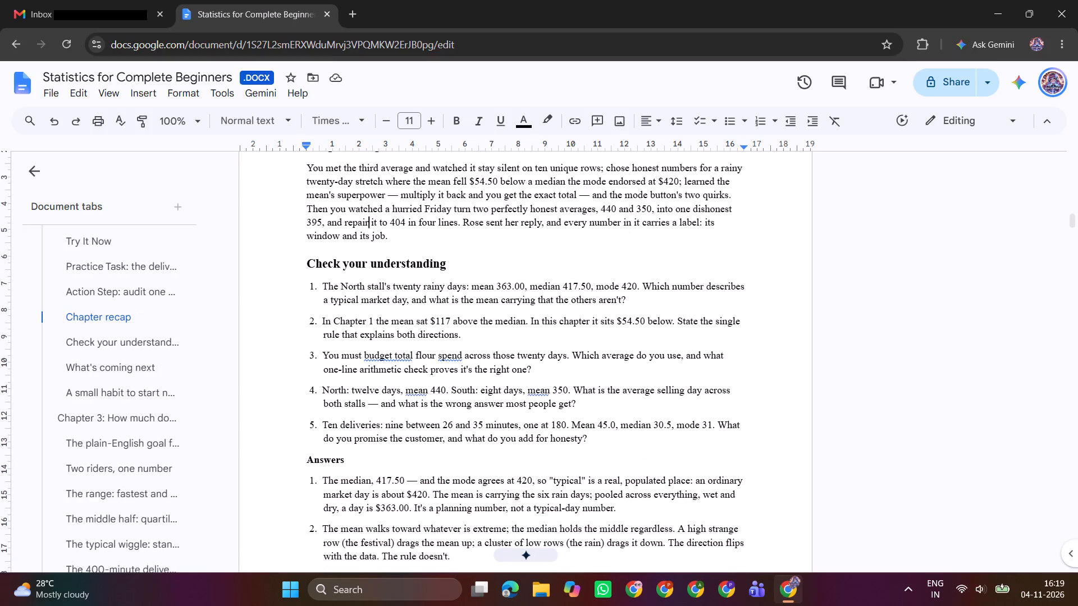
pyautogui.click(377, 356)
pyautogui.click(389, 333)
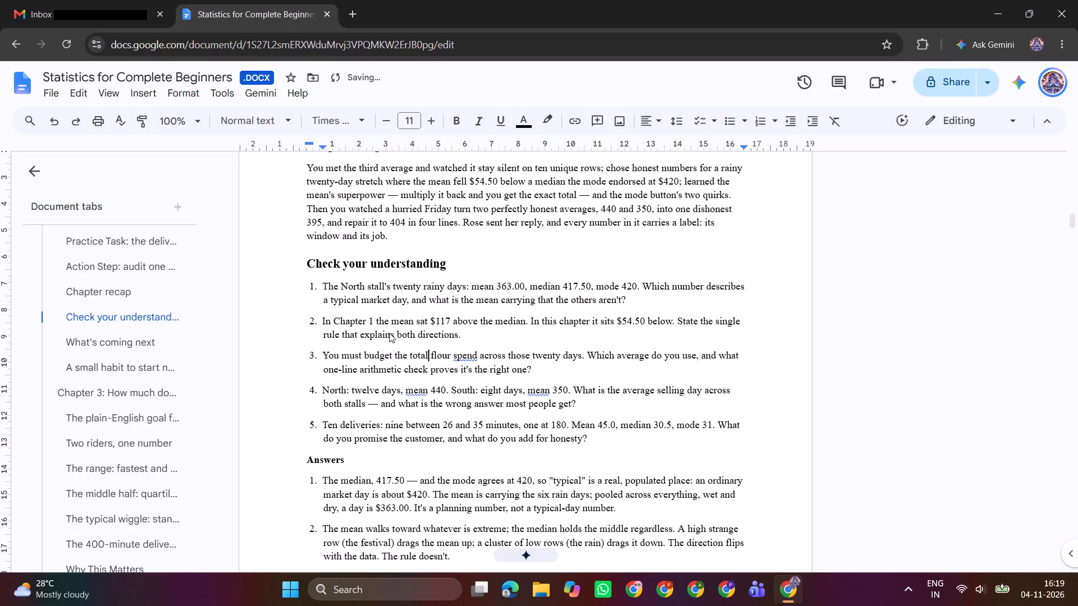
pyautogui.click(471, 354)
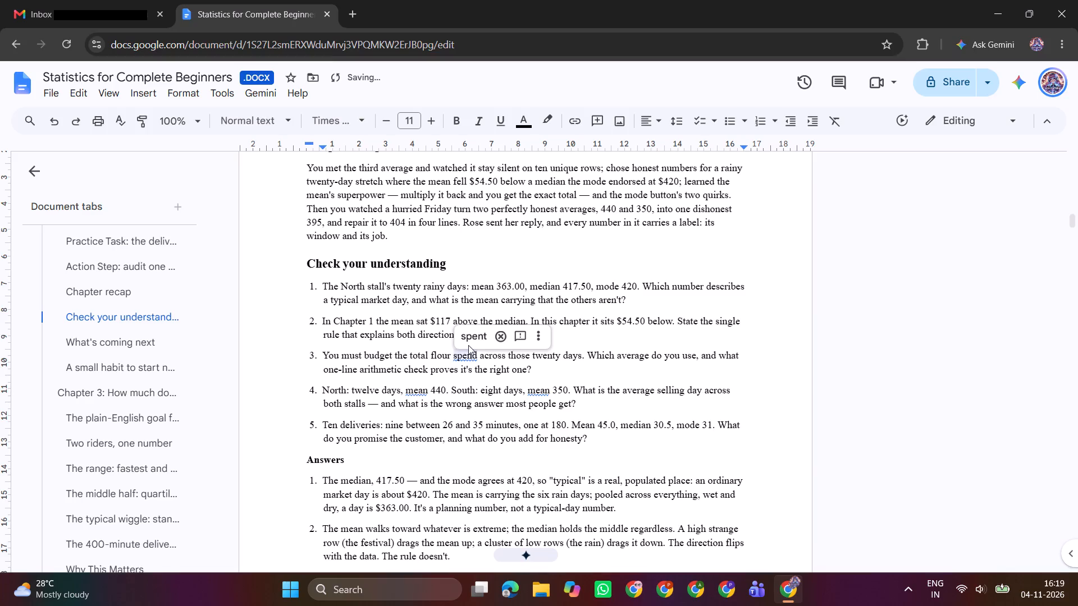
pyautogui.click(468, 345)
pyautogui.click(468, 339)
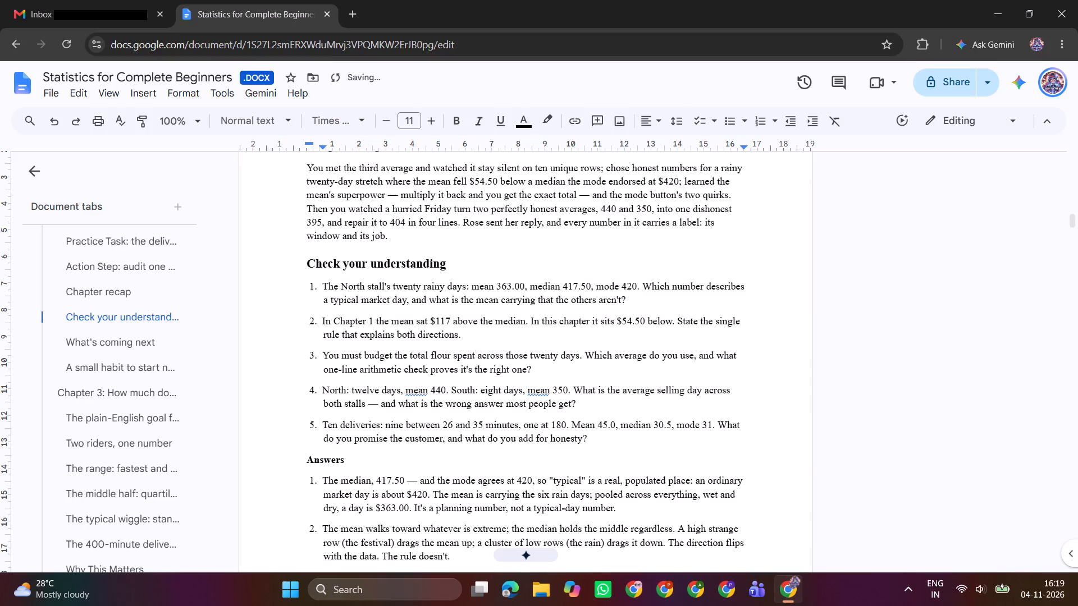
# In question 4, accept "meaning" for both flagged instances of "mean" and remove the em dash after "both stalls".
pyautogui.click(417, 394)
pyautogui.doubleClick(420, 377)
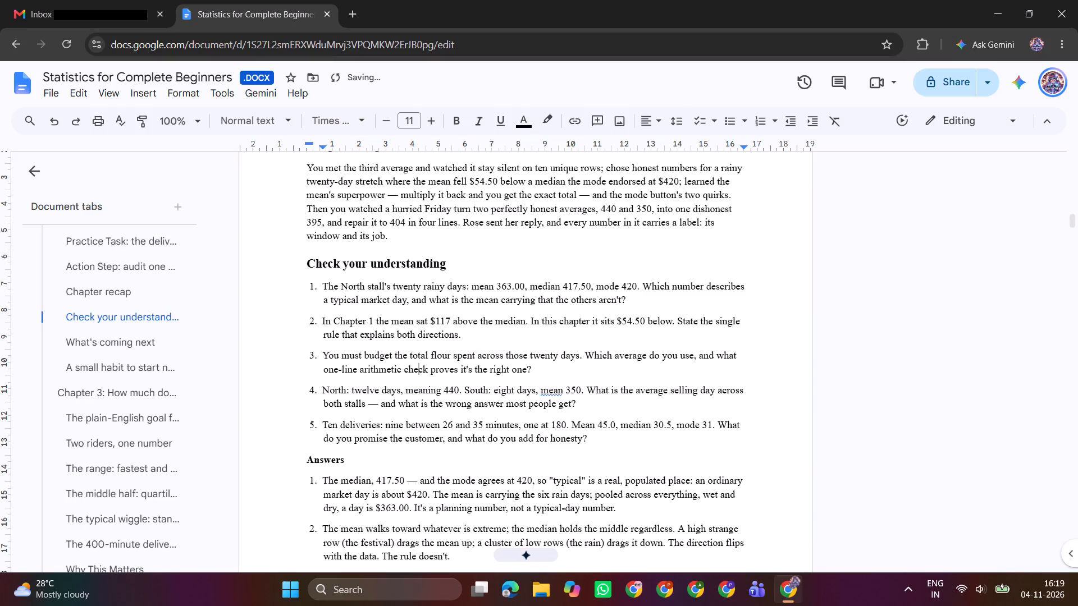
pyautogui.click(560, 393)
pyautogui.click(553, 365)
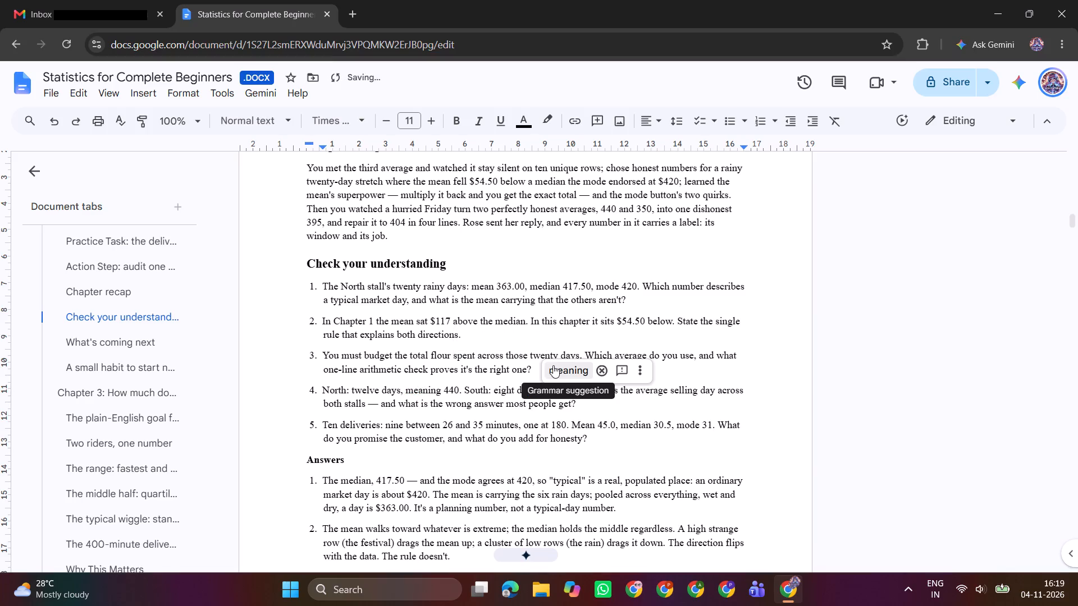
pyautogui.doubleClick(400, 403)
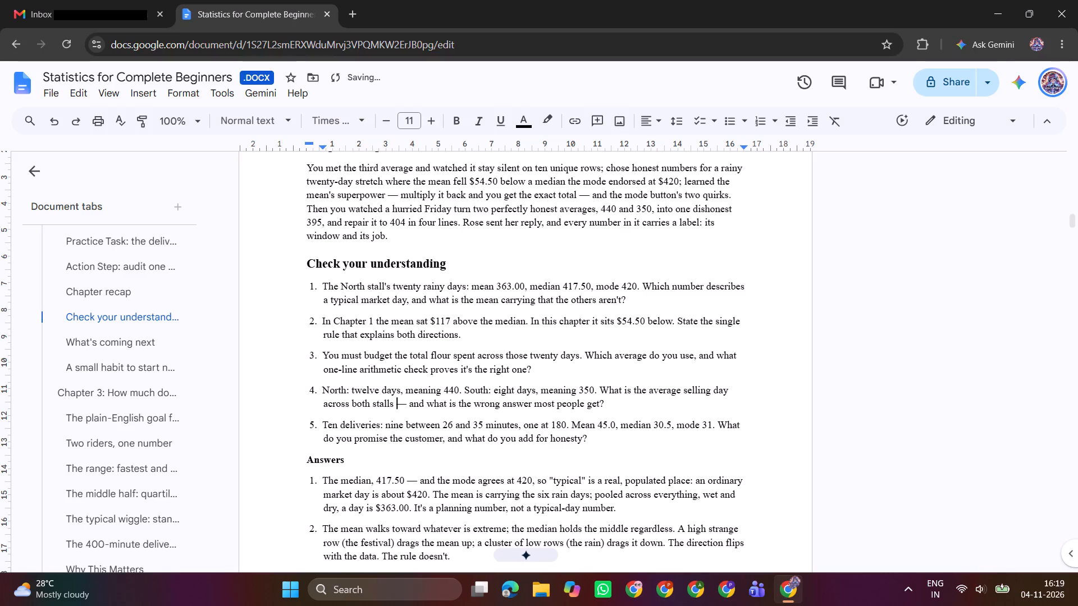
pyautogui.press('Delete')
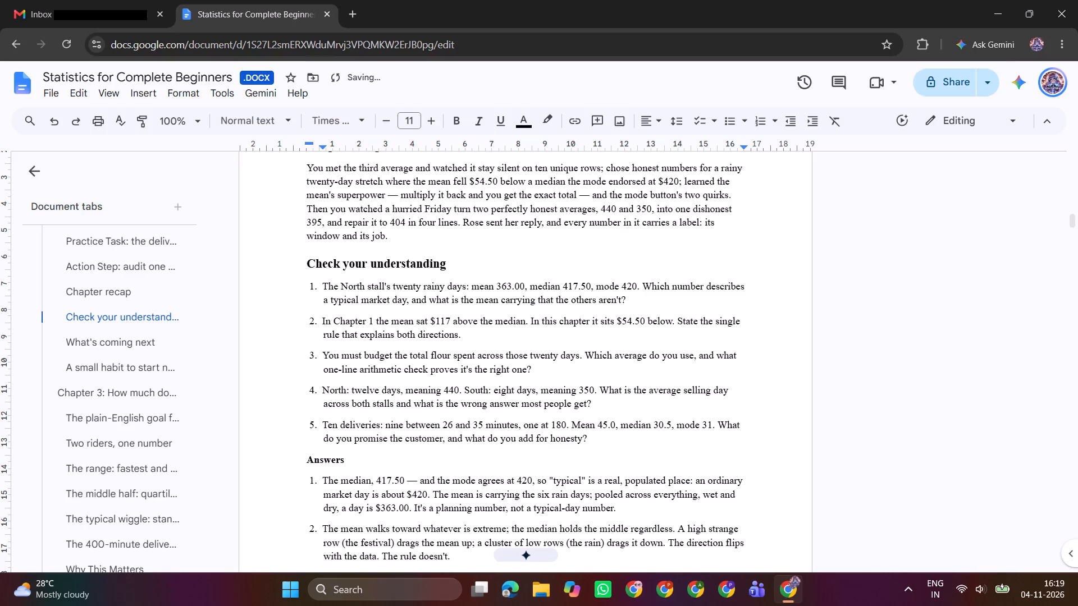
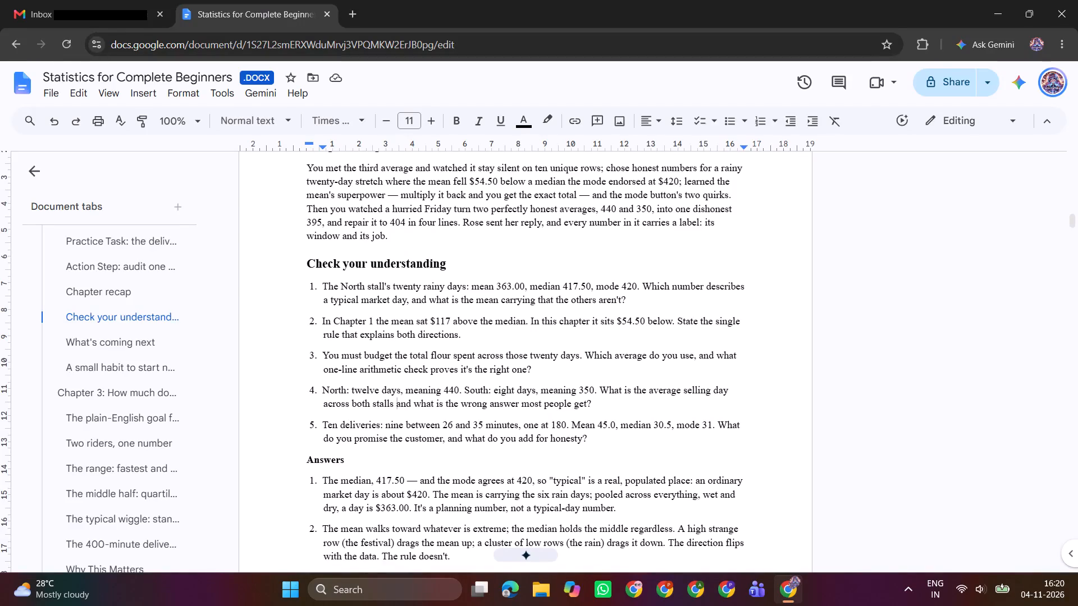
# Make all five numbered questions under "Check your understanding" bold.
pyautogui.moveTo(304, 287); pyautogui.dragTo(602, 435)
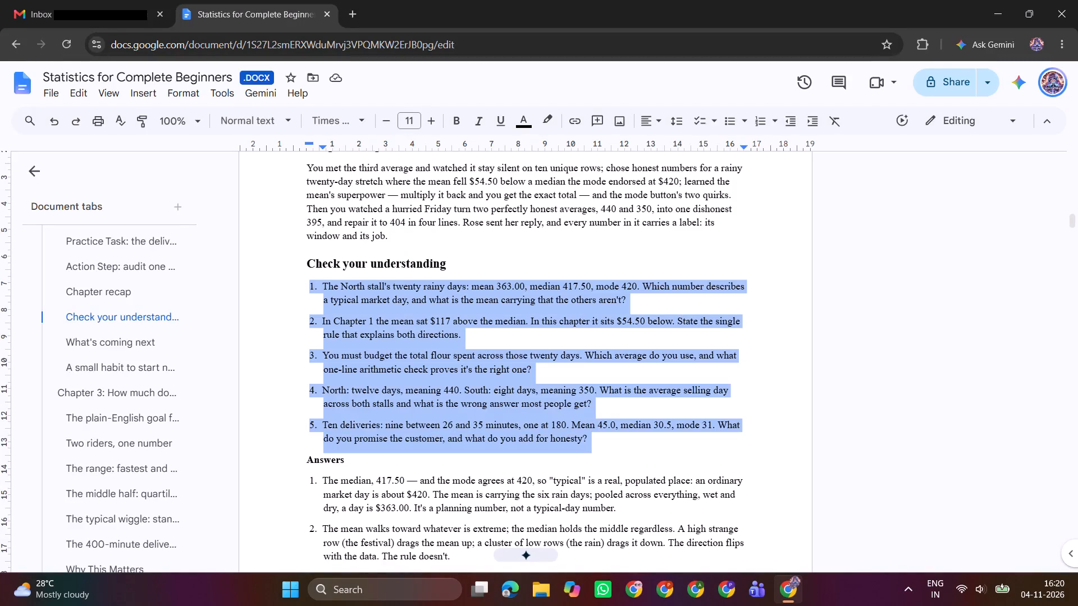
pyautogui.click(458, 112)
pyautogui.click(425, 291)
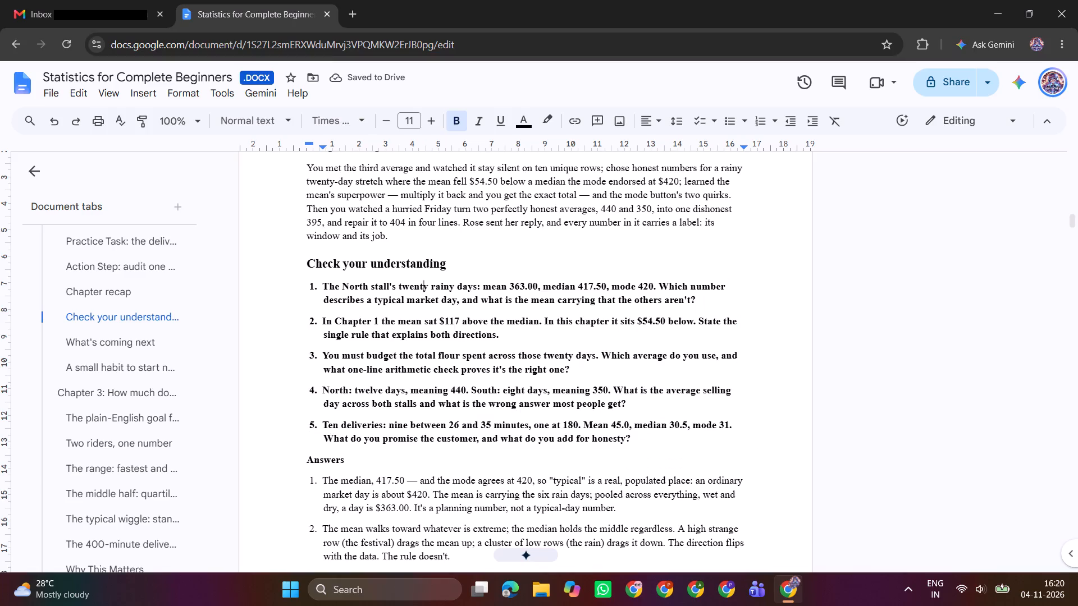
# Read through the Answers list, "What's coming next" and "A small habit to start now" up to the Chapter 3 title.
pyautogui.scroll(-1, 425, 291)
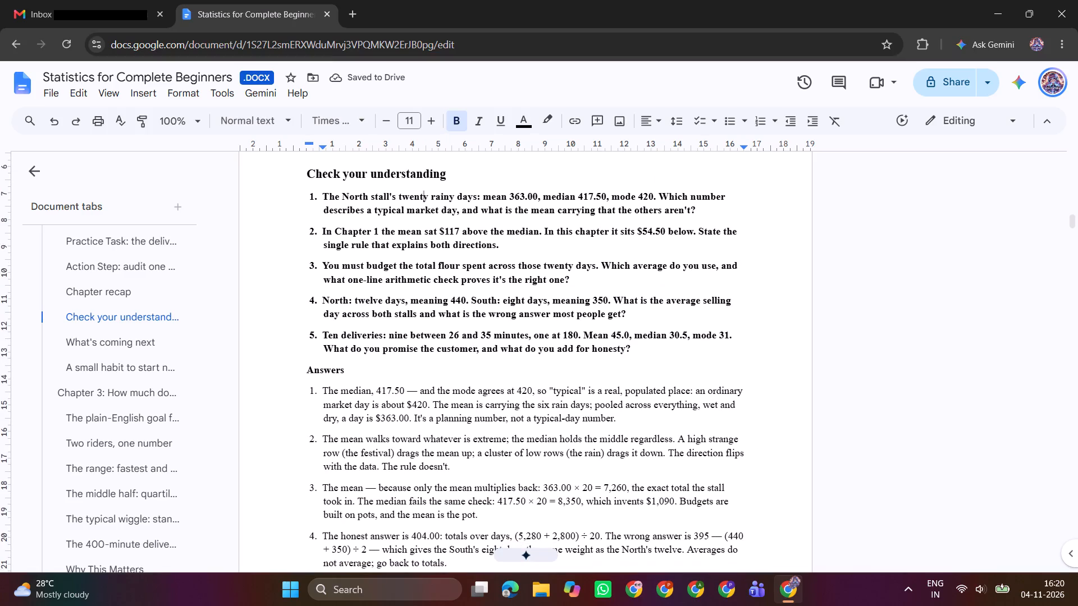
pyautogui.scroll(-2, 429, 401)
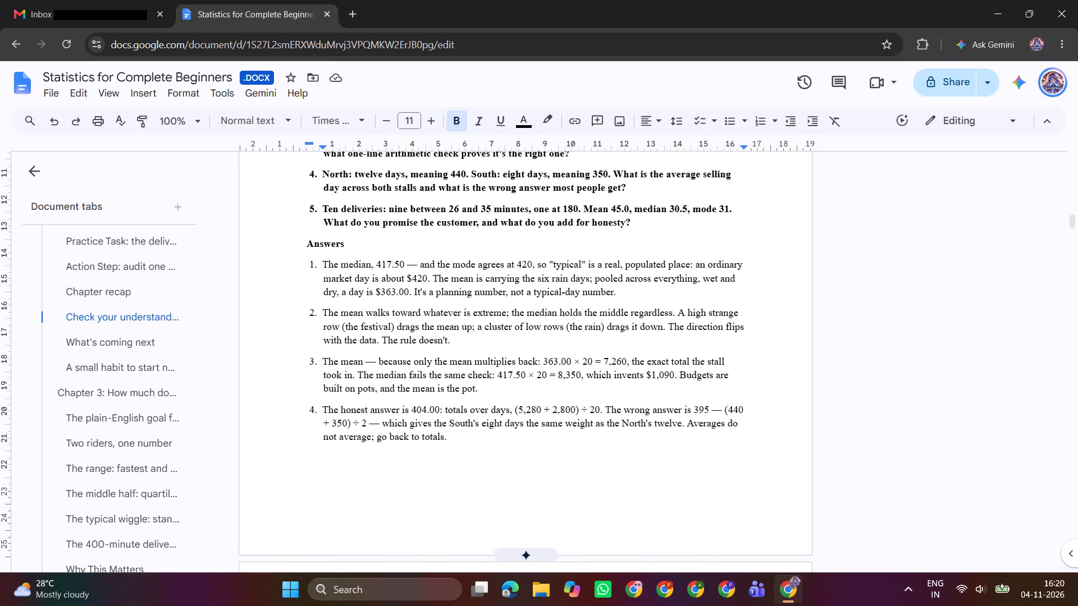
pyautogui.scroll(-1, 429, 401)
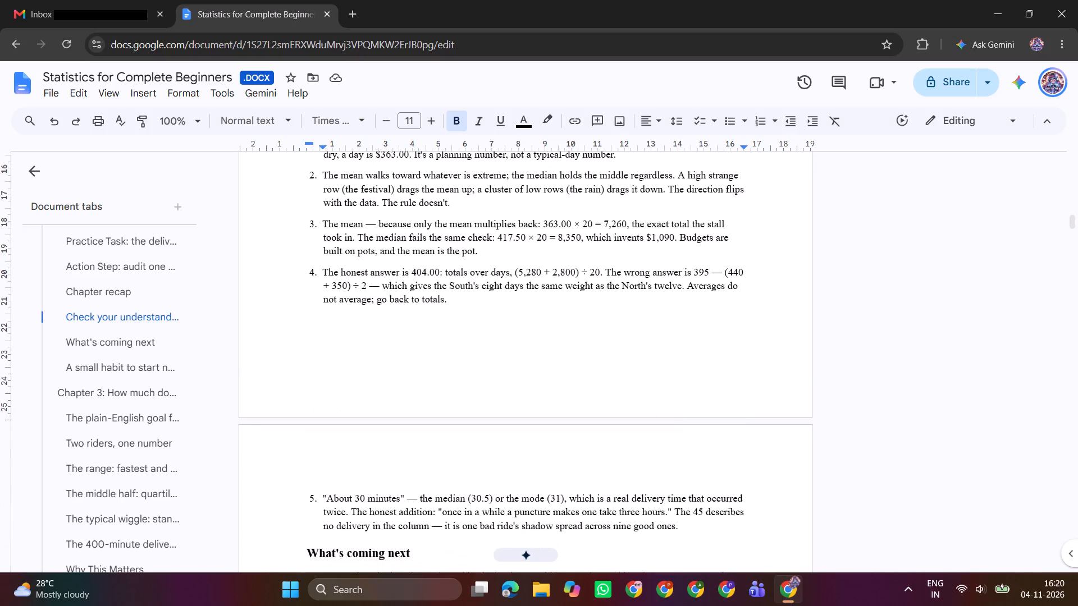
pyautogui.scroll(-1, 429, 401)
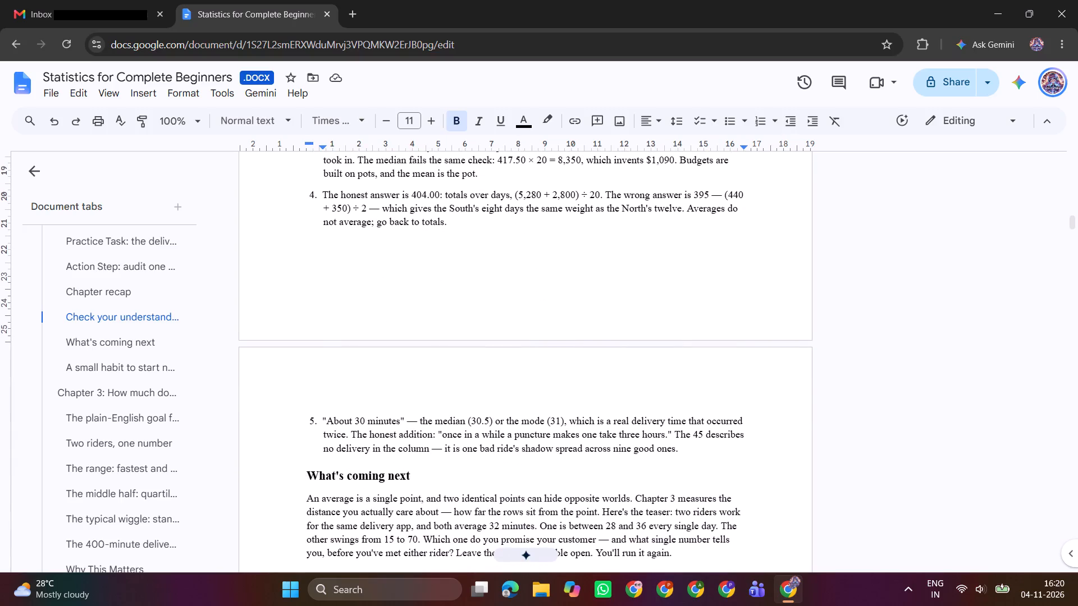
pyautogui.scroll(-1, 437, 452)
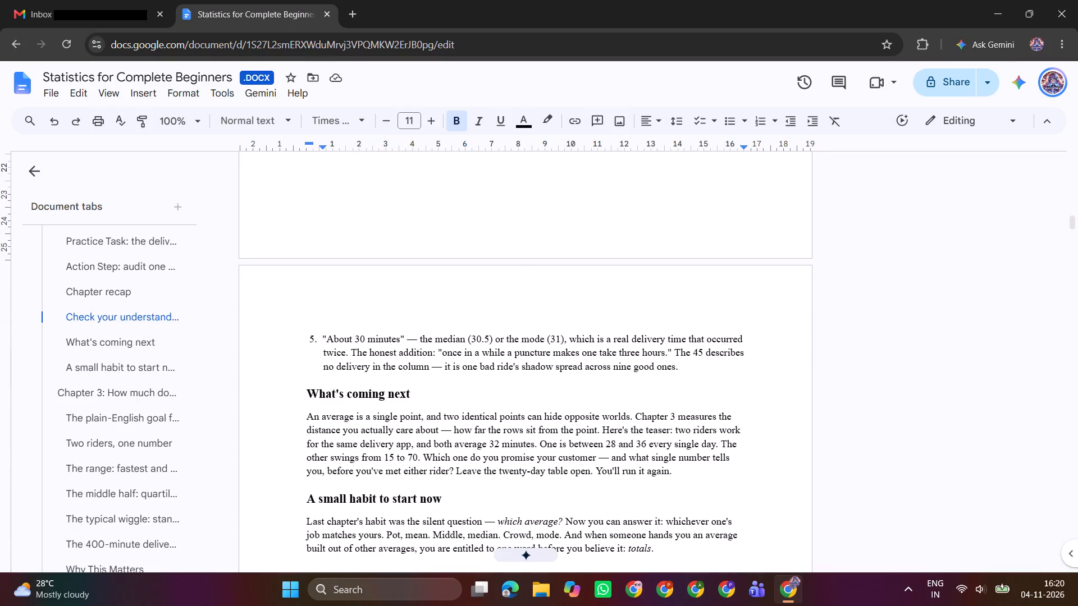
pyautogui.scroll(-1, 445, 443)
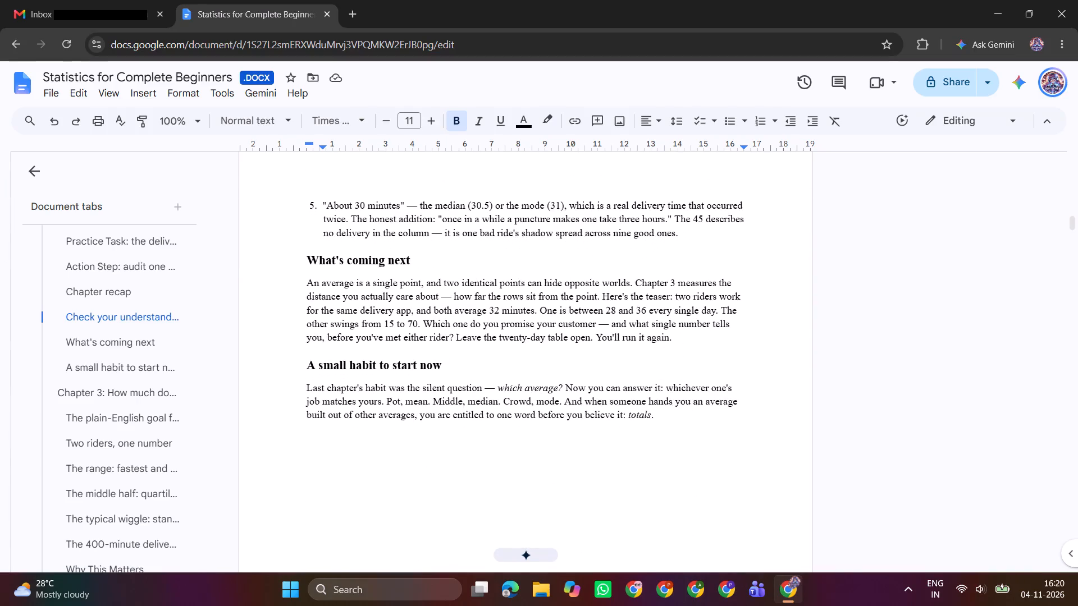
pyautogui.scroll(-1, 445, 443)
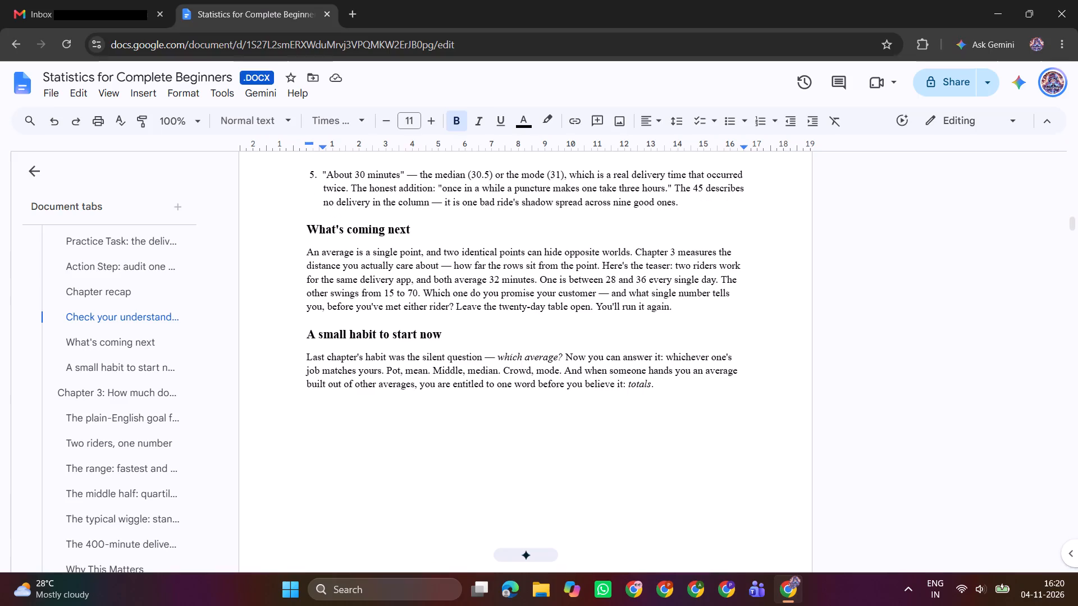
pyautogui.scroll(-3, 445, 443)
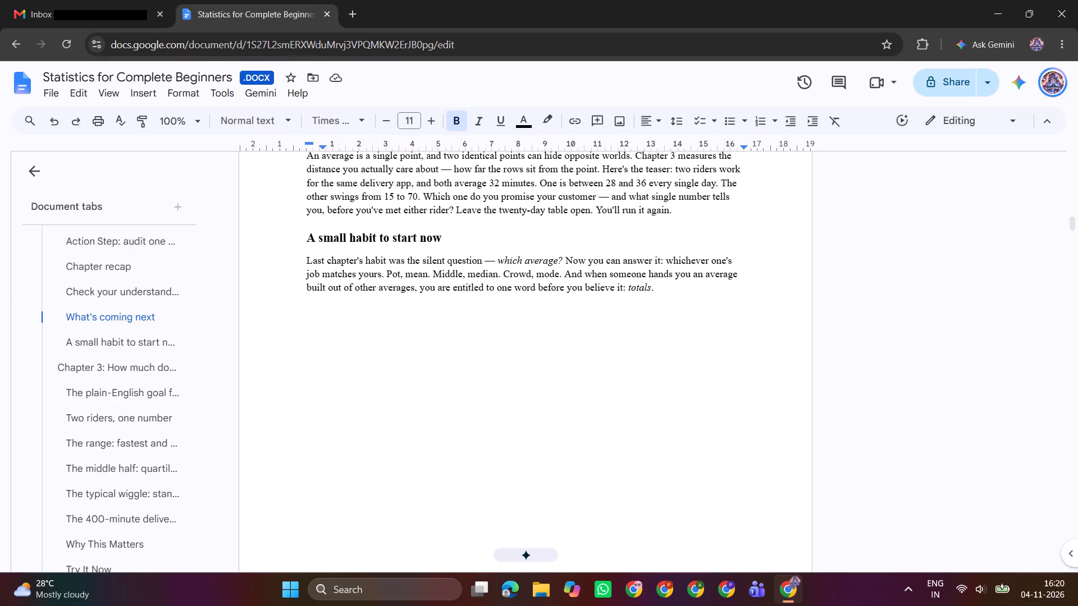
pyautogui.scroll(-1, 445, 443)
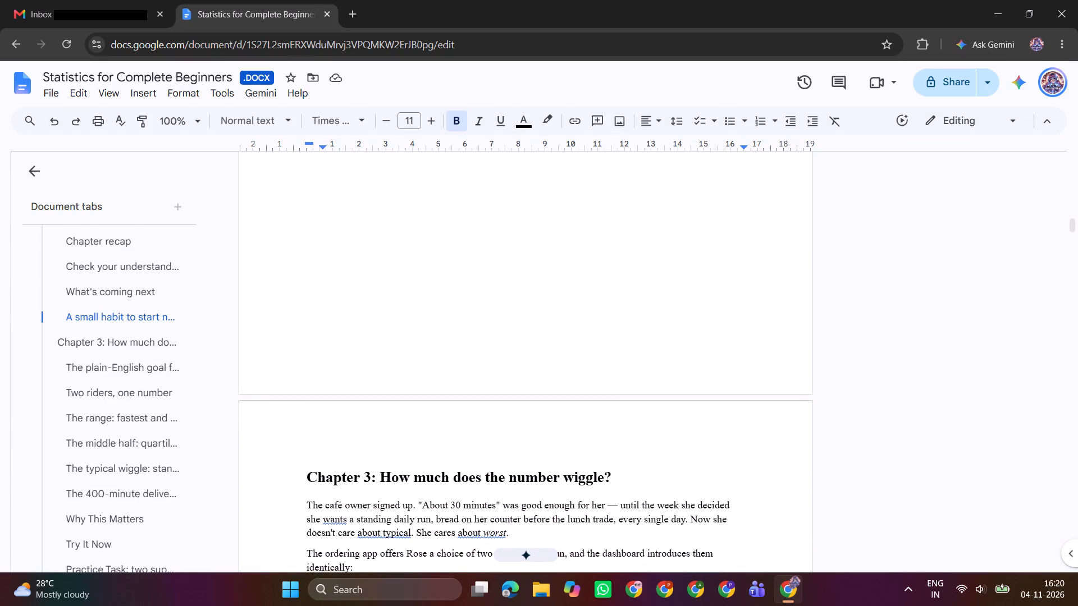
# Remove the colon from the Chapter 3 title, move "How much does the number wiggle?" to its own line and style it as Heading 2.
pyautogui.click(376, 480)
pyautogui.press('BackSpace')
pyautogui.press('Return')
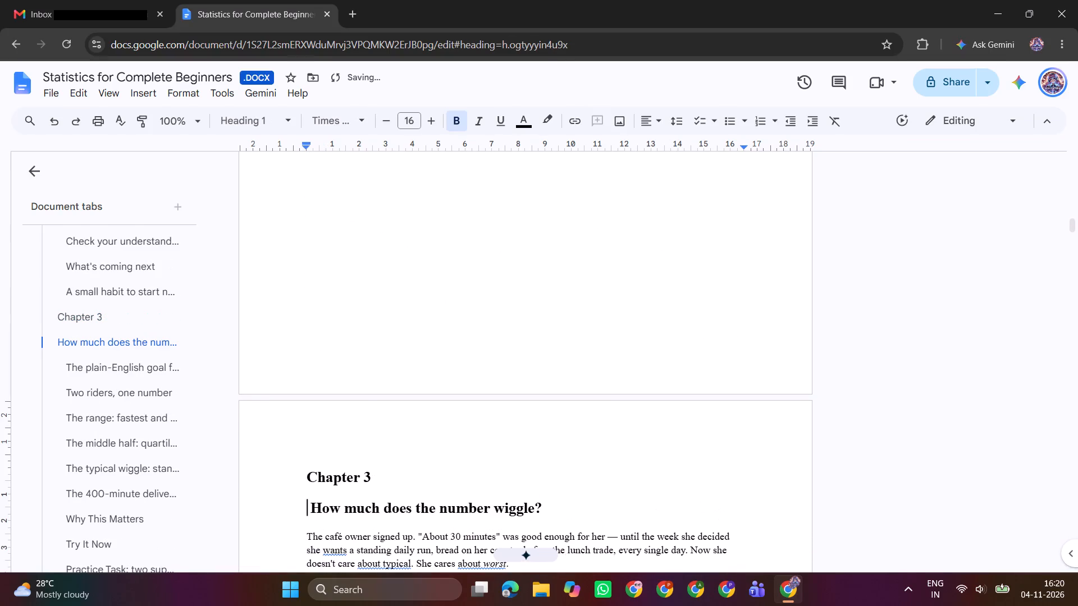
pyautogui.tripleClick(371, 507)
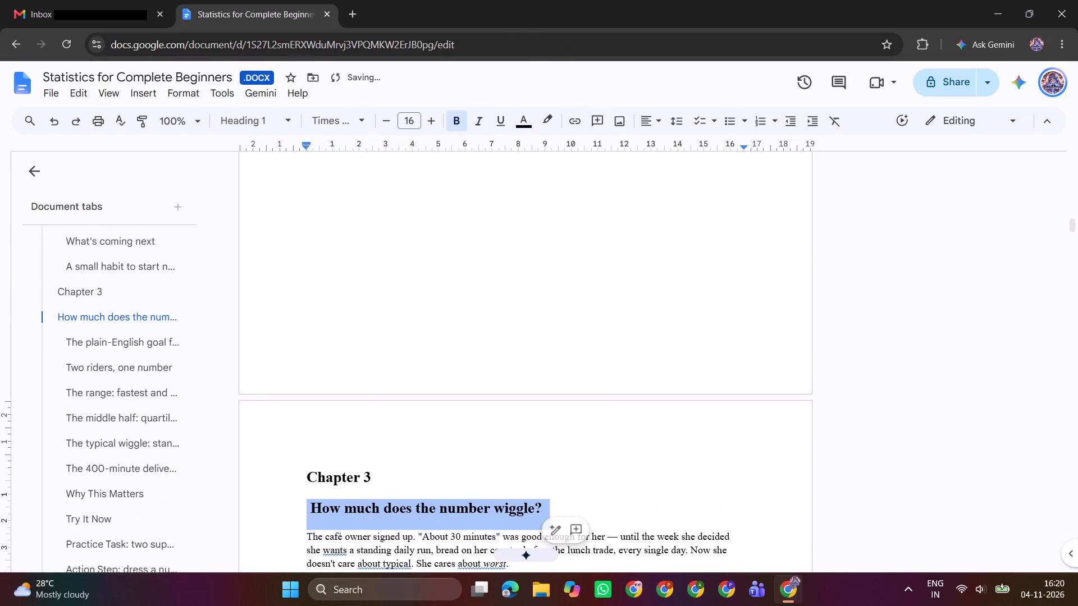
pyautogui.click(272, 115)
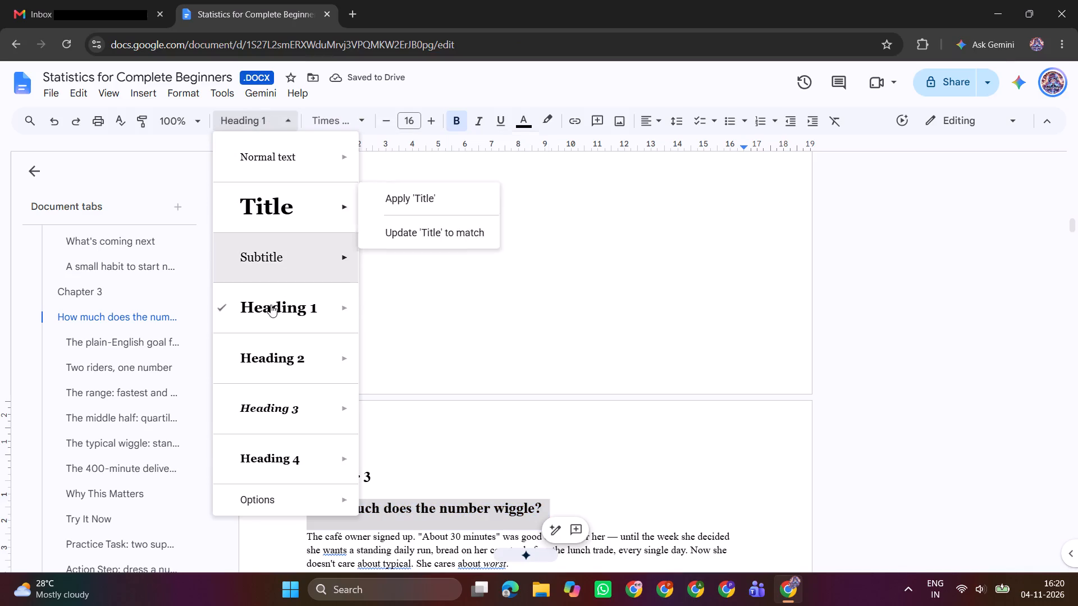
pyautogui.click(276, 354)
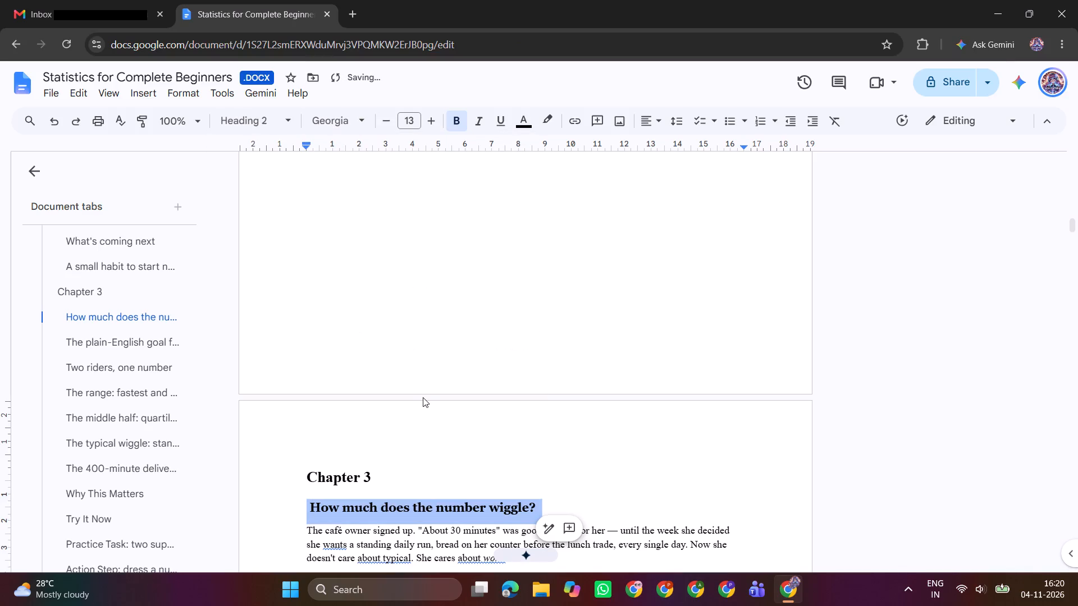
# Center both lines of the Chapter 3 title and insert a blank line before the opening paragraph.
pyautogui.moveTo(307, 476); pyautogui.dragTo(524, 476)
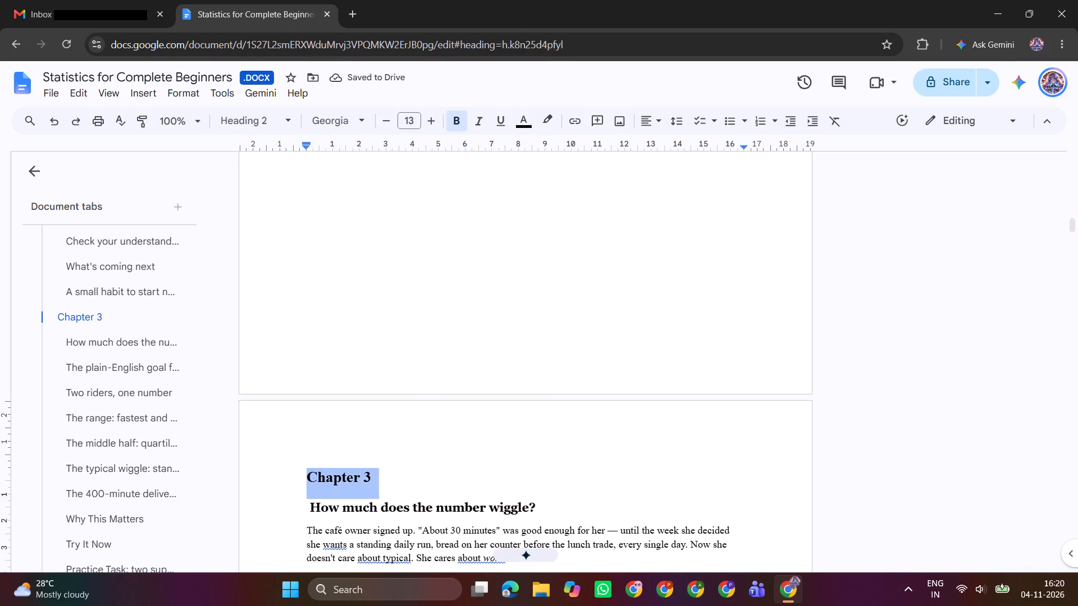
pyautogui.moveTo(524, 476); pyautogui.dragTo(545, 511)
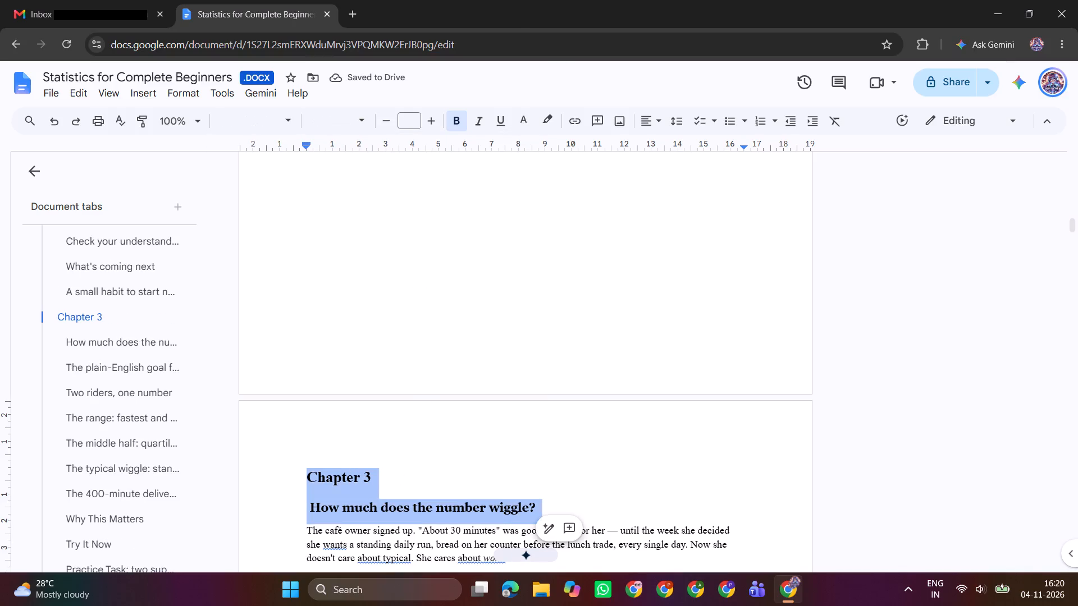
pyautogui.click(655, 120)
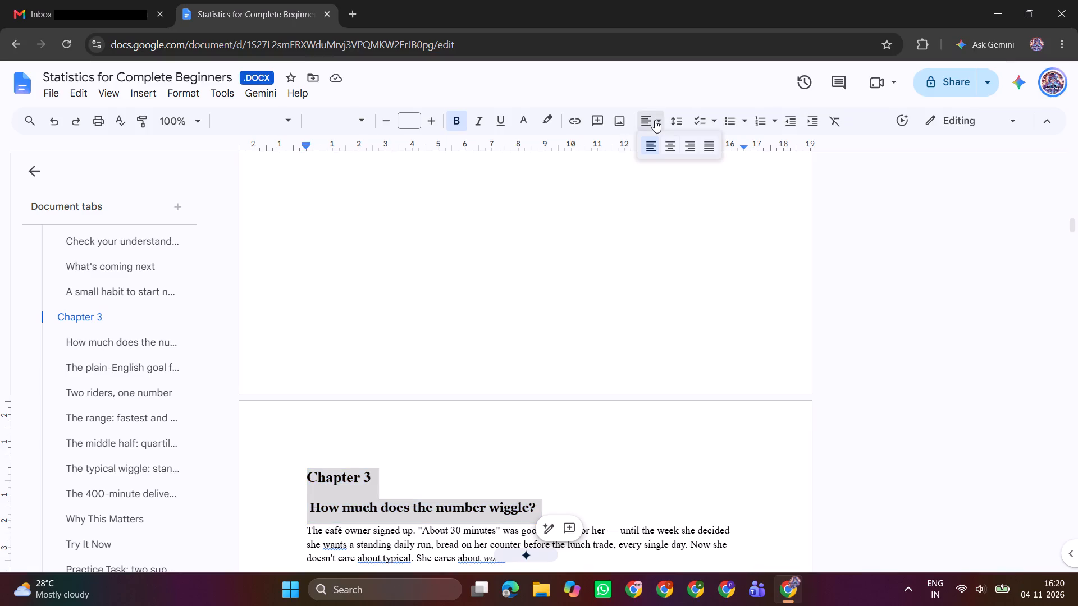
pyautogui.click(664, 149)
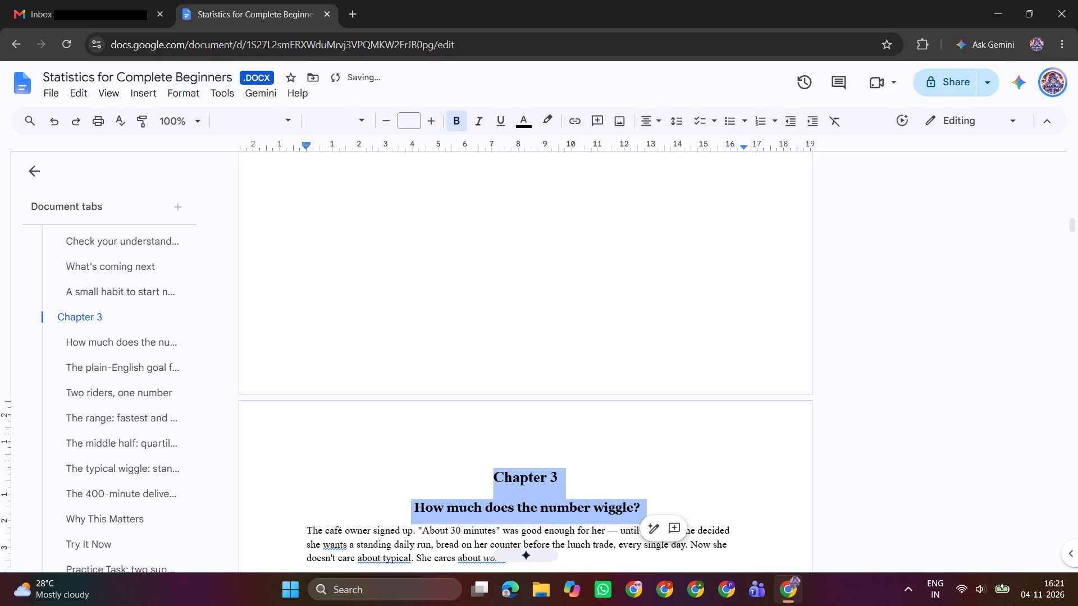
pyautogui.scroll(-2, 586, 243)
pyautogui.click(295, 351)
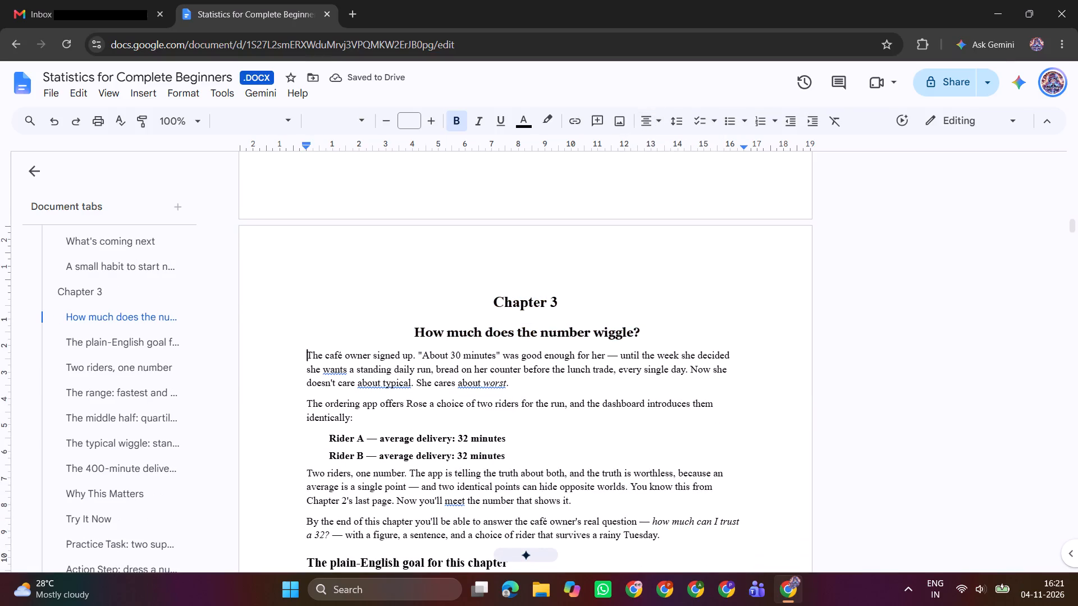
pyautogui.press('Return')
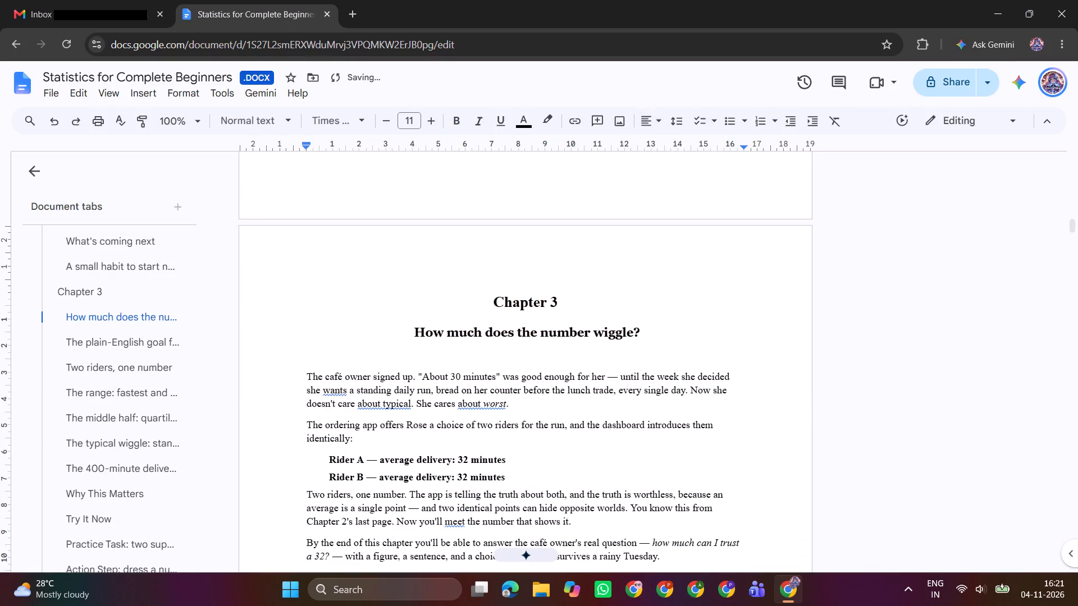
# In Chapter 3's opening paragraph, delete the em dash after "good enough for her" and accept the suggestion "wanted" for "wants".
pyautogui.doubleClick(612, 378)
pyautogui.press('Delete')
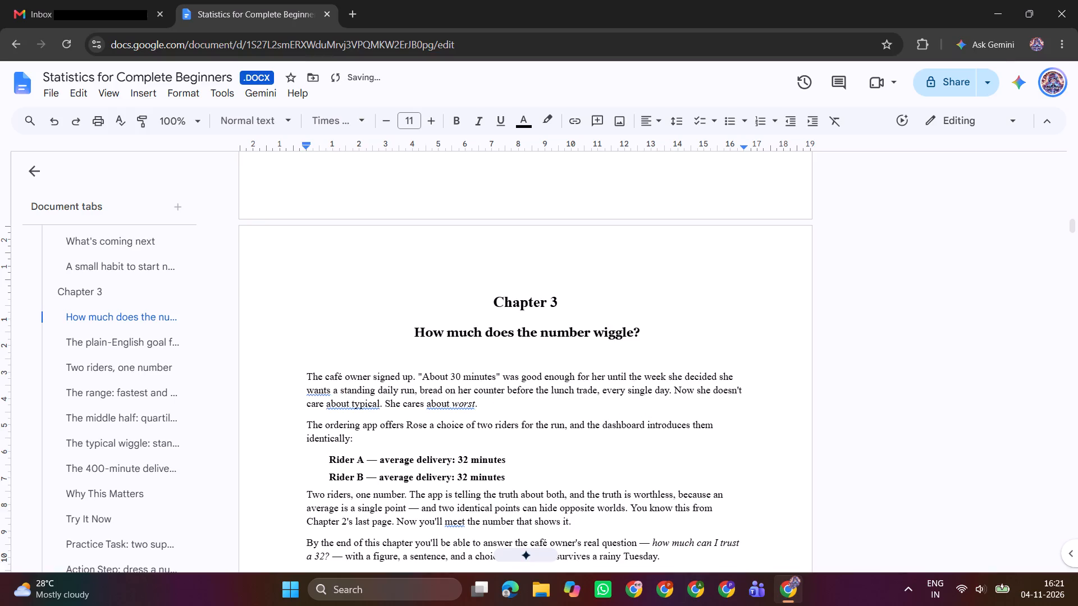
pyautogui.click(325, 391)
pyautogui.click(325, 376)
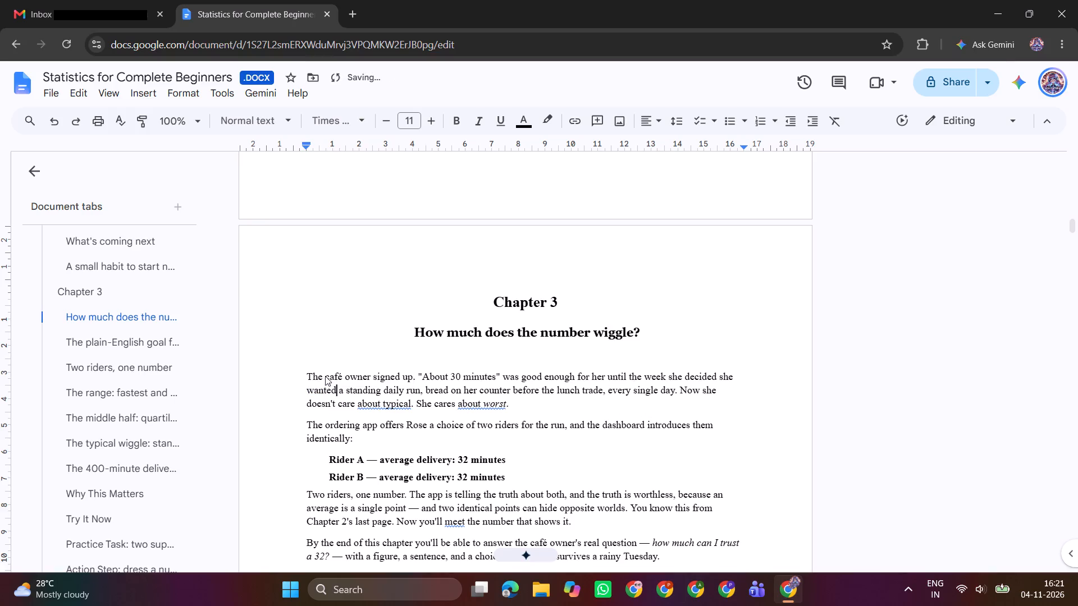
# Accept the suggestion "about what is typical" and insert "the" before the italic "worst" in the opening paragraph.
pyautogui.click(385, 401)
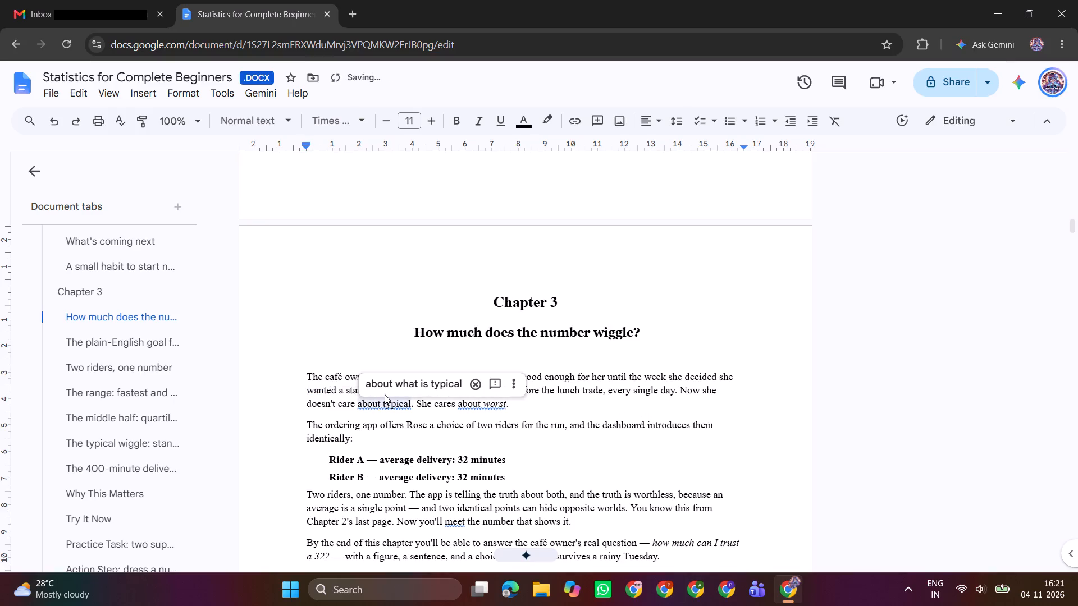
pyautogui.click(385, 394)
pyautogui.click(386, 389)
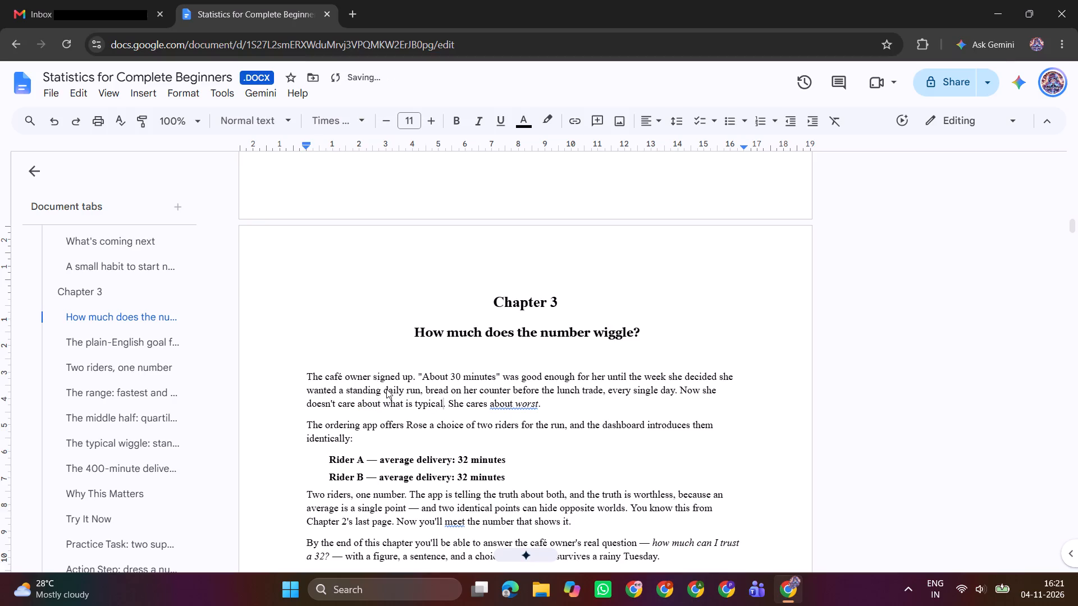
pyautogui.click(510, 408)
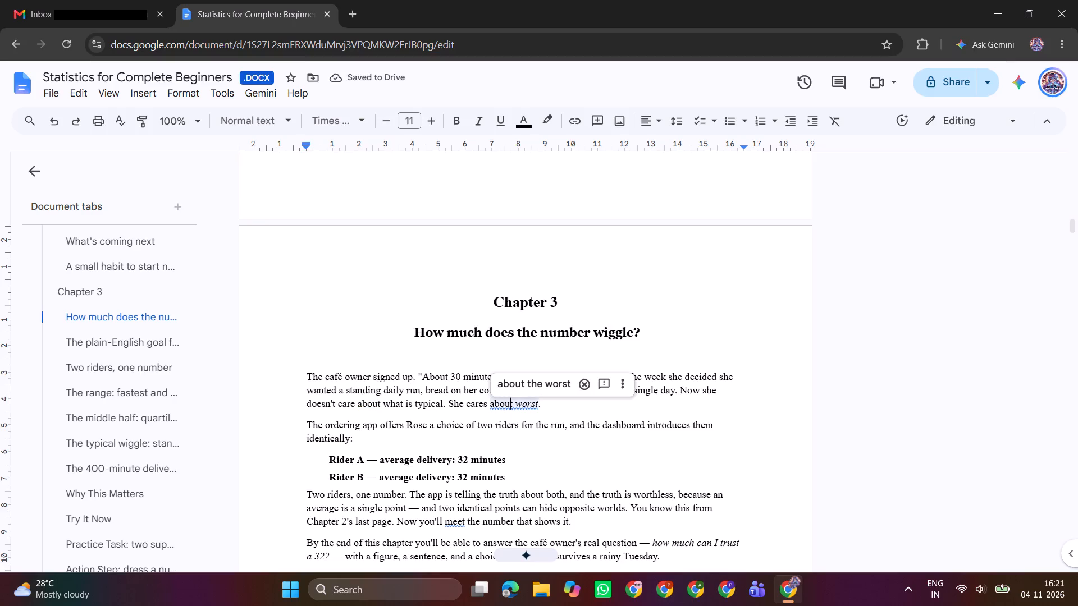
pyautogui.press('Right')
pyautogui.press('space')
pyautogui.write('the')
pyautogui.click(504, 444)
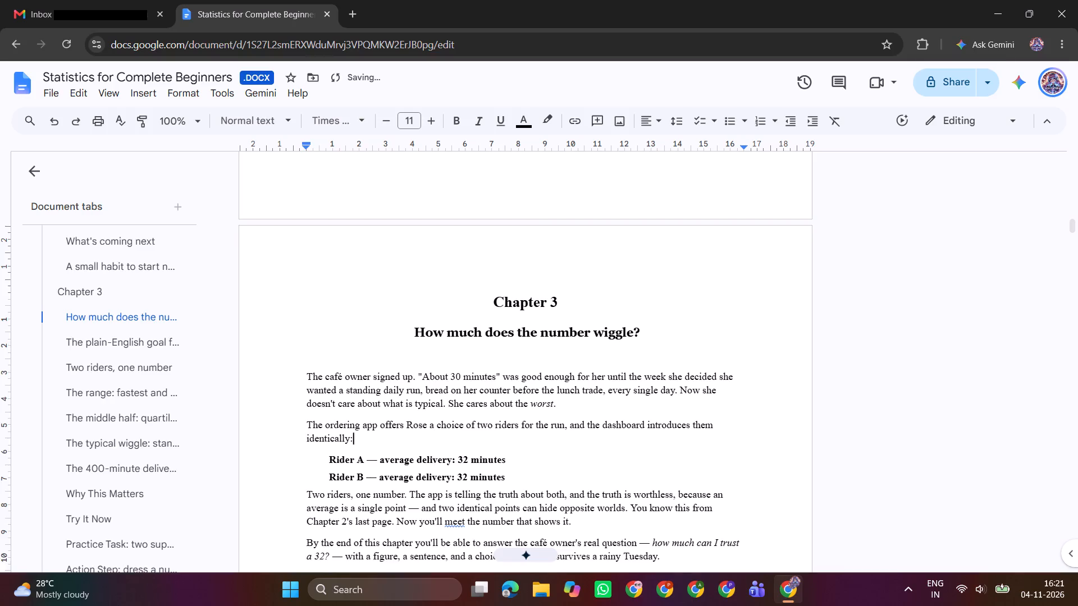
# In the "Two riders, one number" paragraph, accept "see" for the flagged "meet" and delete the em dash after "single point".
pyautogui.scroll(-1, 504, 444)
pyautogui.click(453, 431)
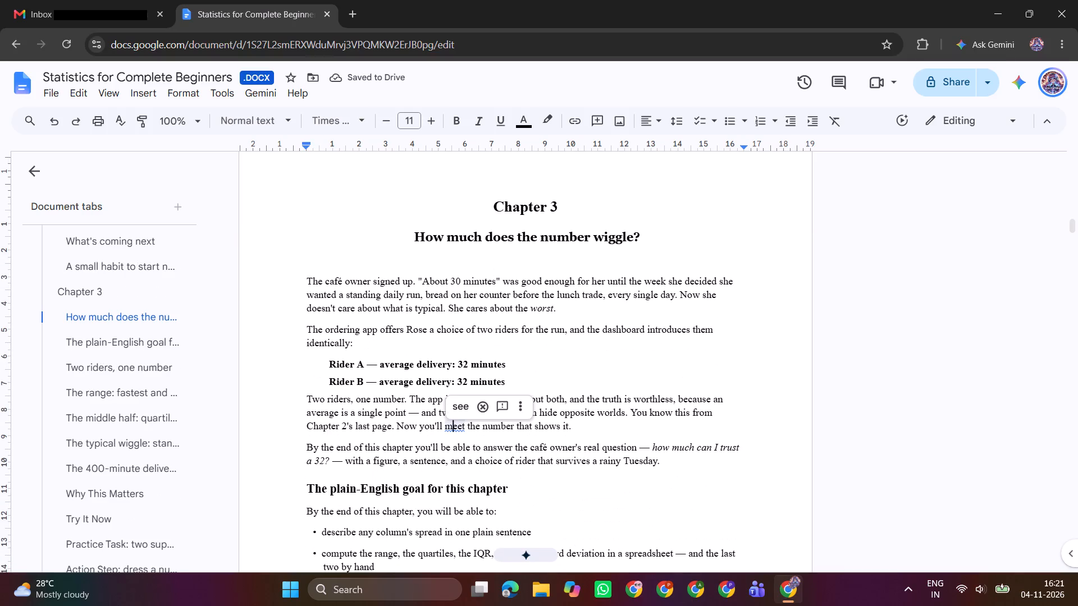
pyautogui.click(458, 405)
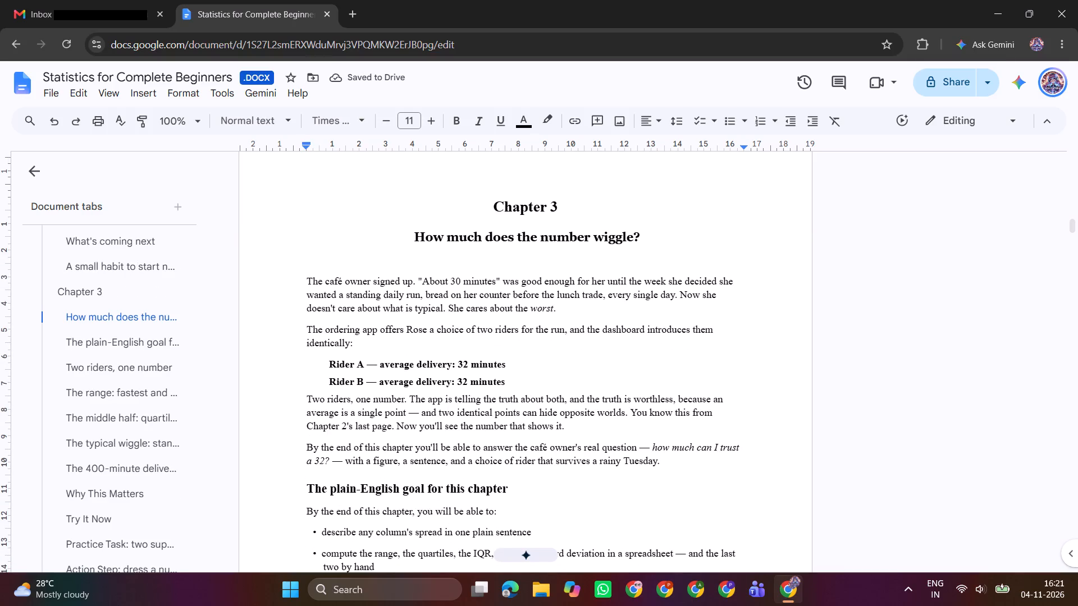
pyautogui.doubleClick(410, 416)
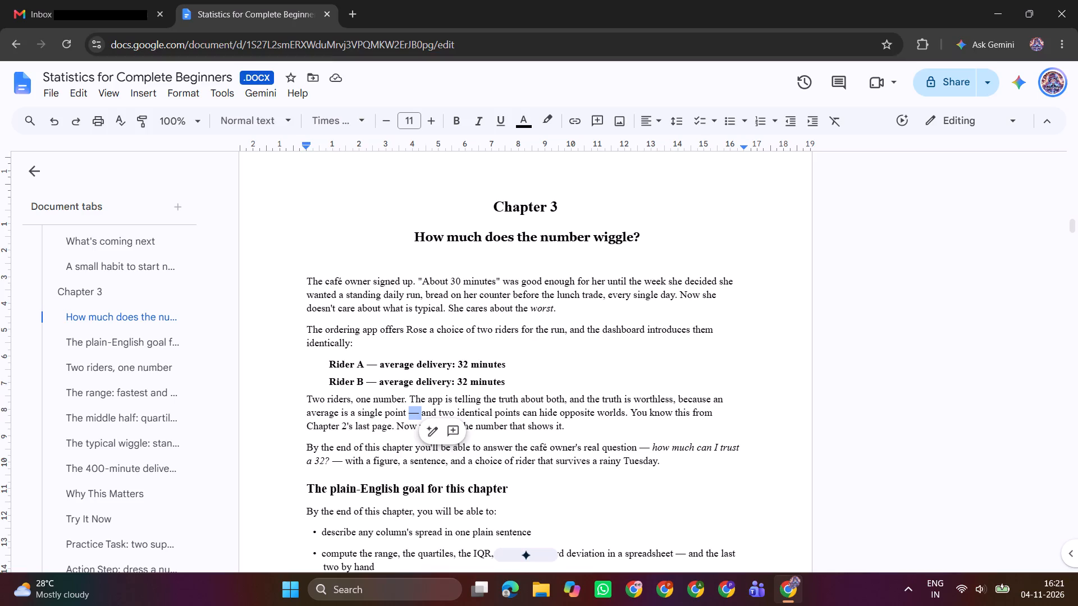
pyautogui.press('Delete')
pyautogui.click(422, 451)
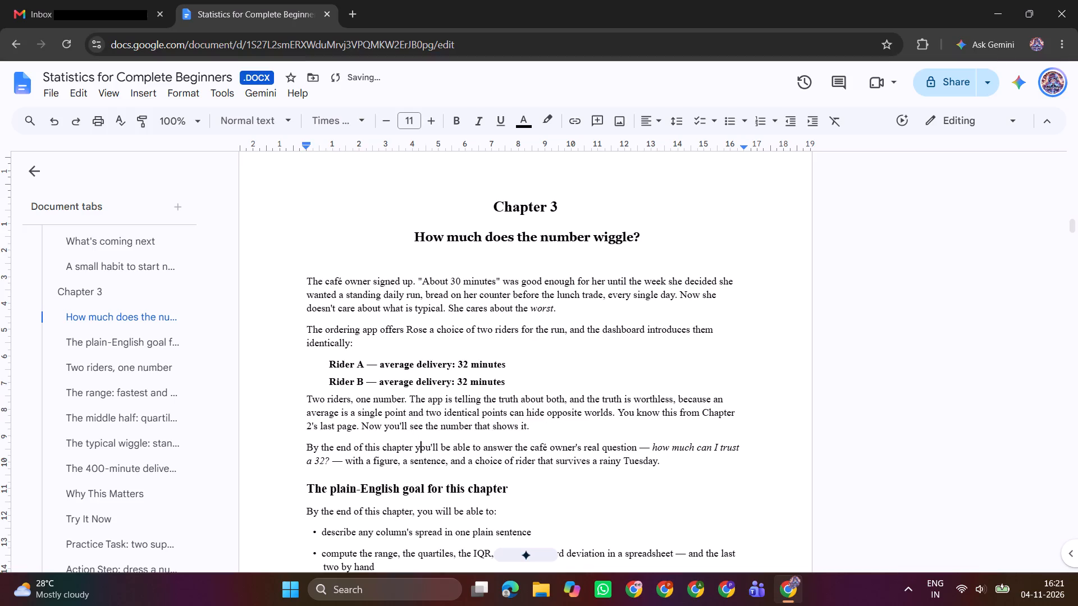
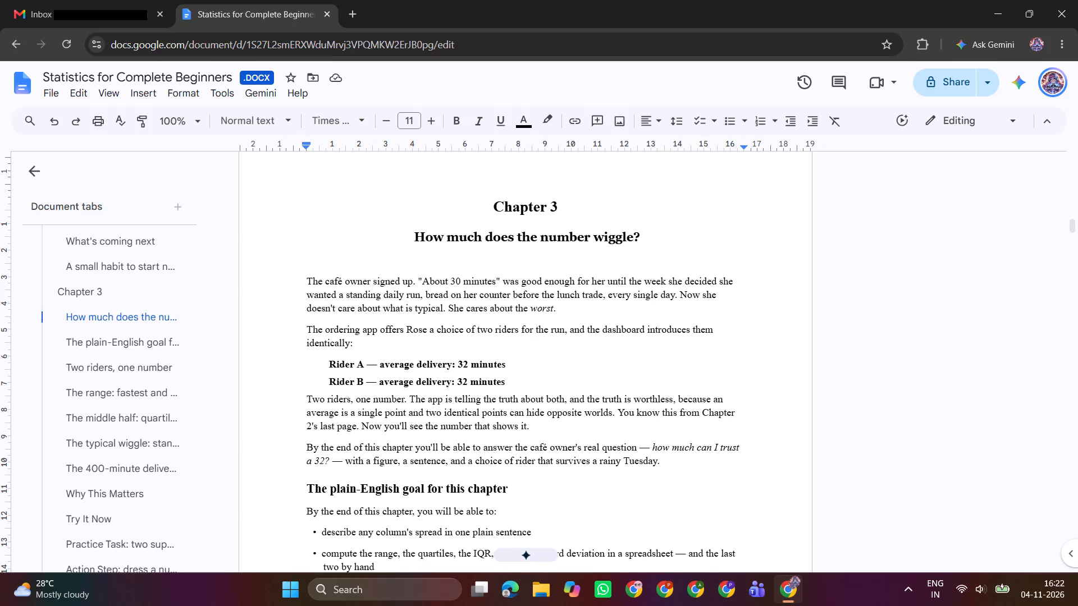
# In Chapter 3's plain-English goal list, delete the em dash after "standard deviation in a spreadsheet".
pyautogui.scroll(-2, 419, 472)
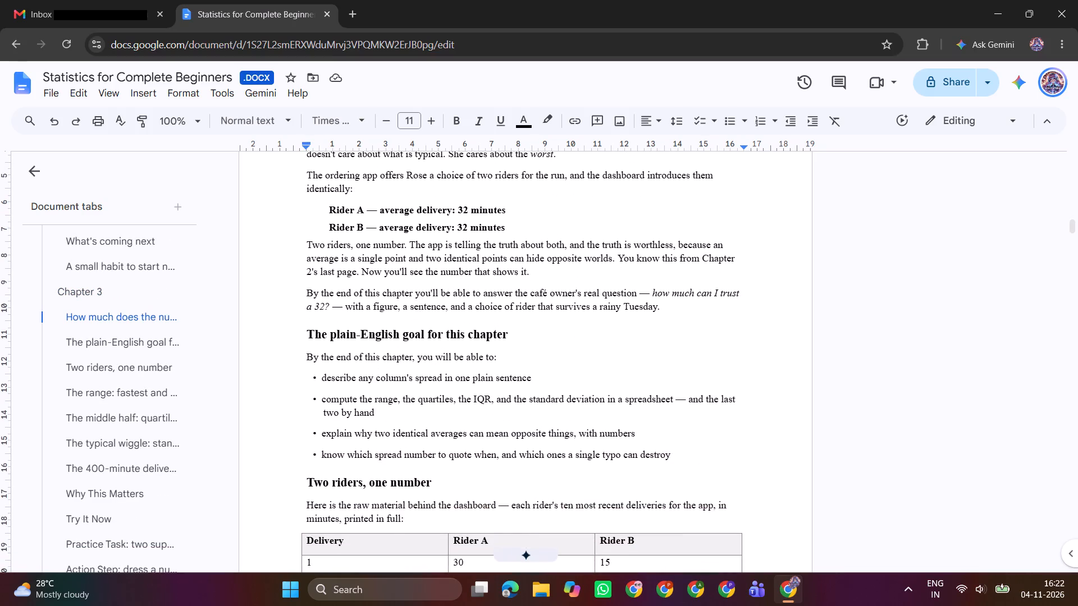
pyautogui.doubleClick(682, 400)
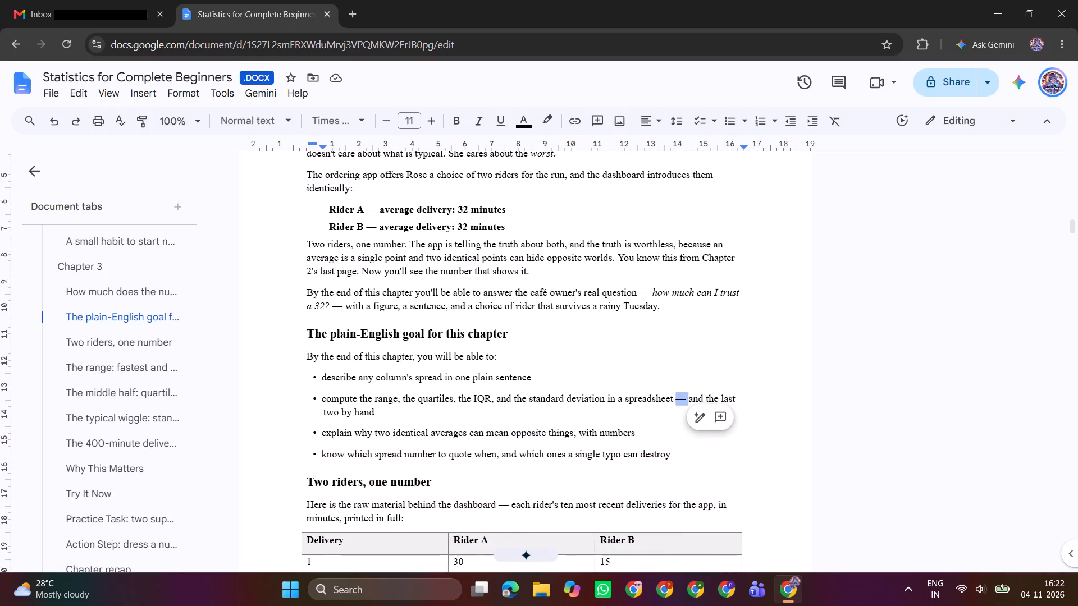
pyautogui.press('Delete')
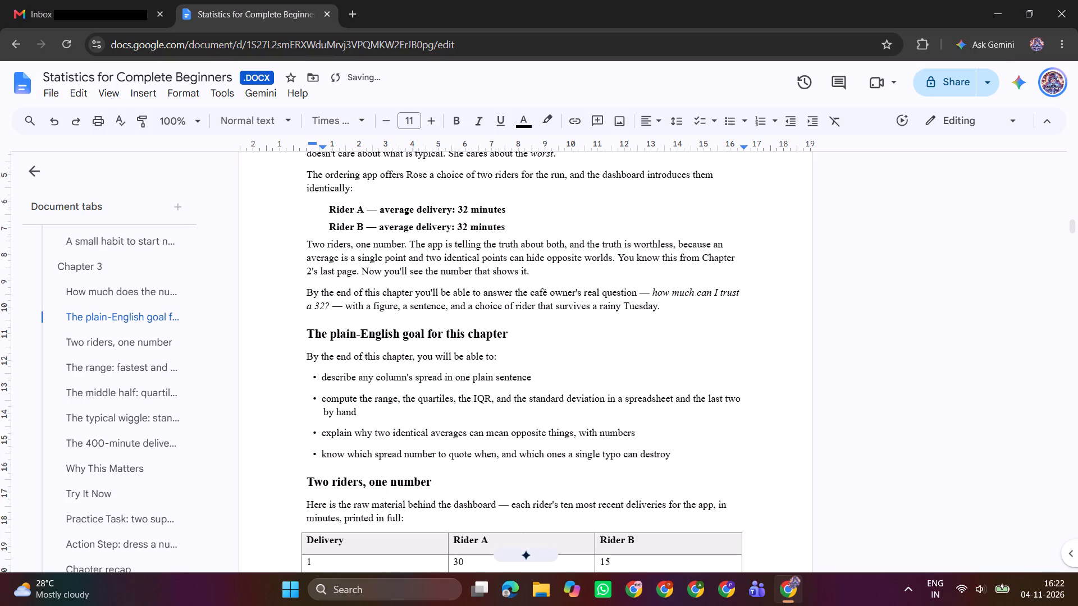
pyautogui.click(637, 365)
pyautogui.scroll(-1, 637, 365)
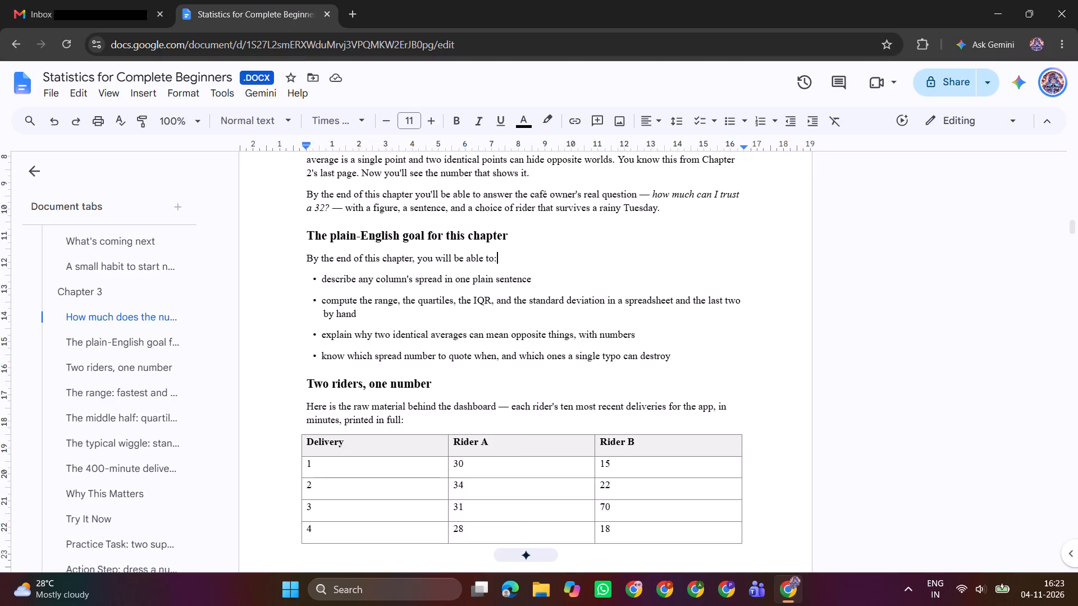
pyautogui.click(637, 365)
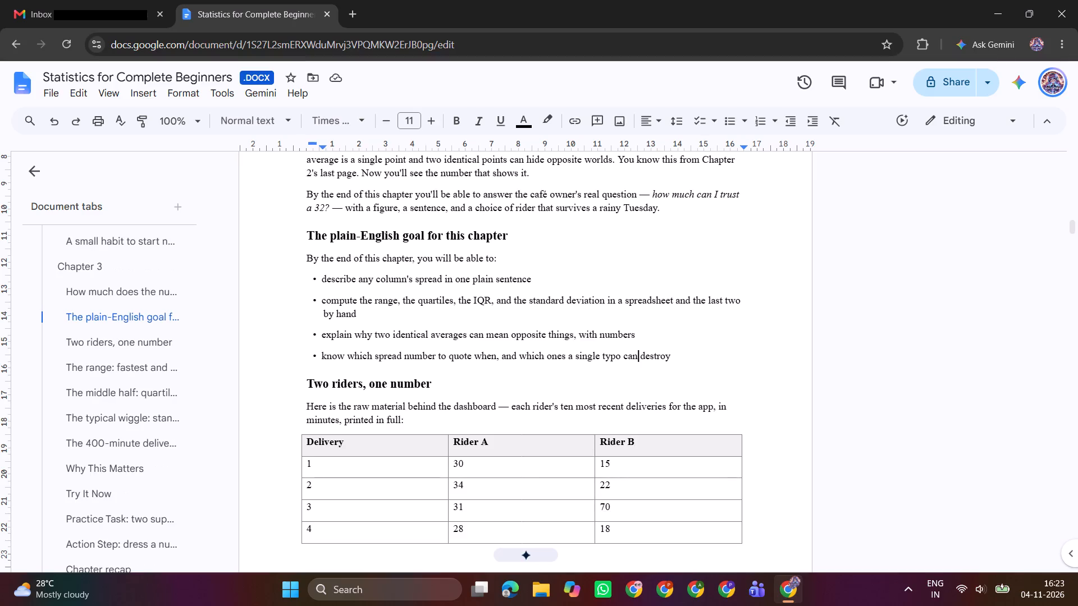
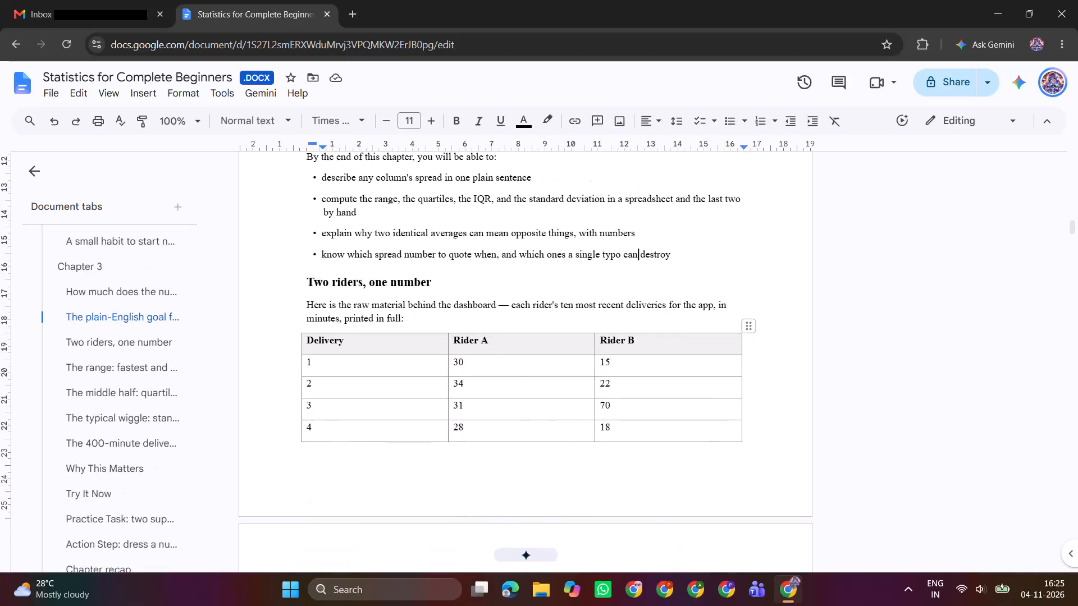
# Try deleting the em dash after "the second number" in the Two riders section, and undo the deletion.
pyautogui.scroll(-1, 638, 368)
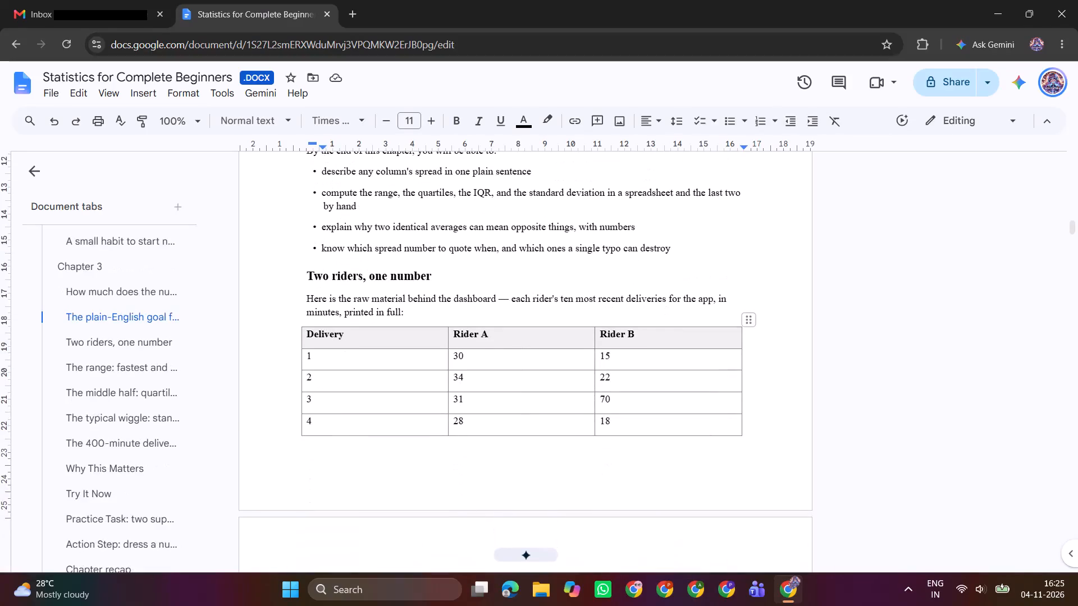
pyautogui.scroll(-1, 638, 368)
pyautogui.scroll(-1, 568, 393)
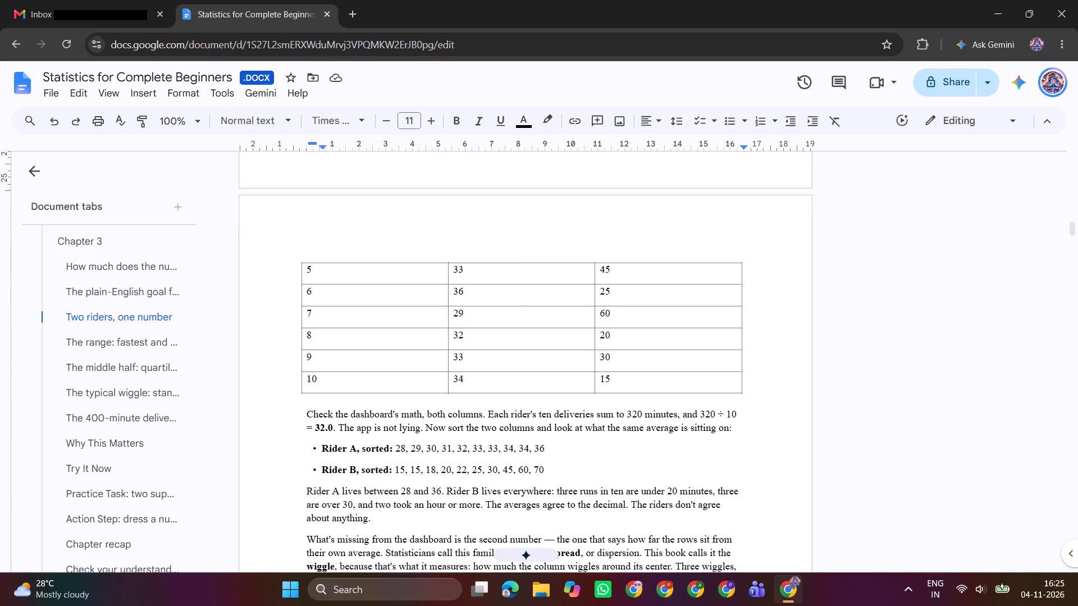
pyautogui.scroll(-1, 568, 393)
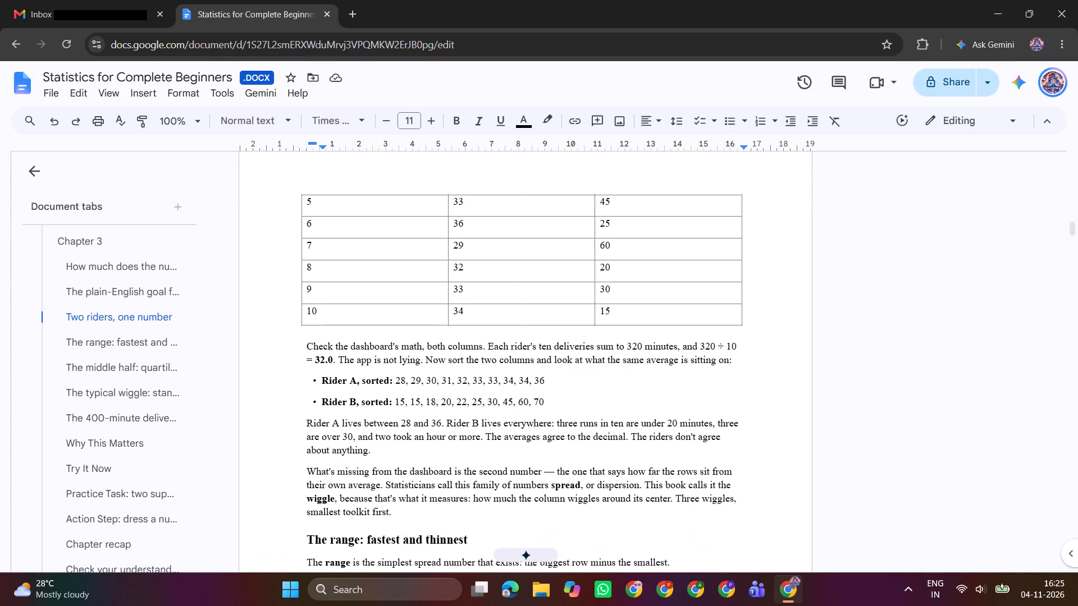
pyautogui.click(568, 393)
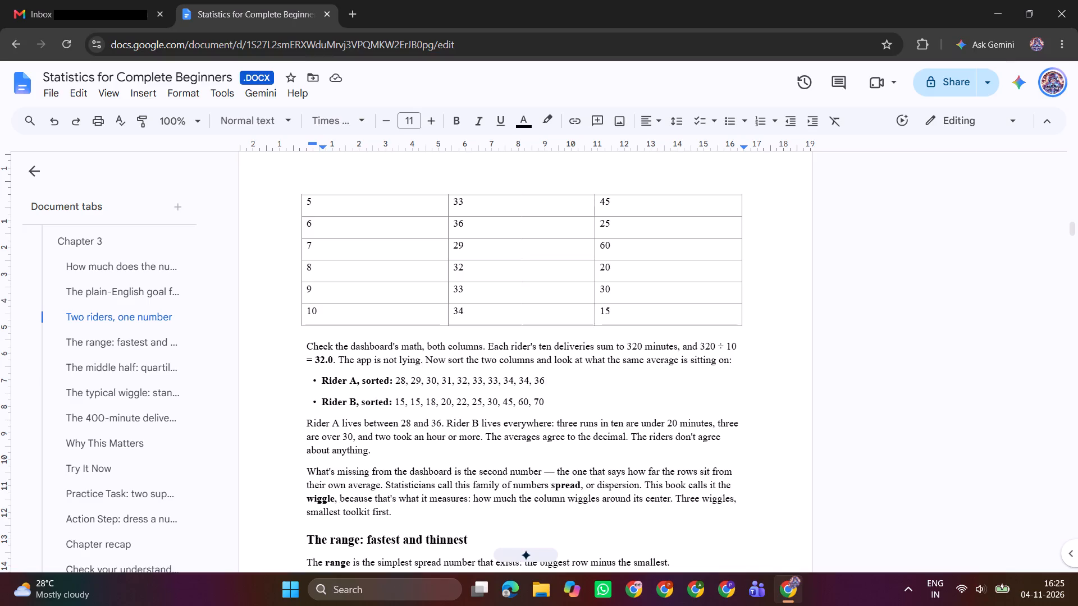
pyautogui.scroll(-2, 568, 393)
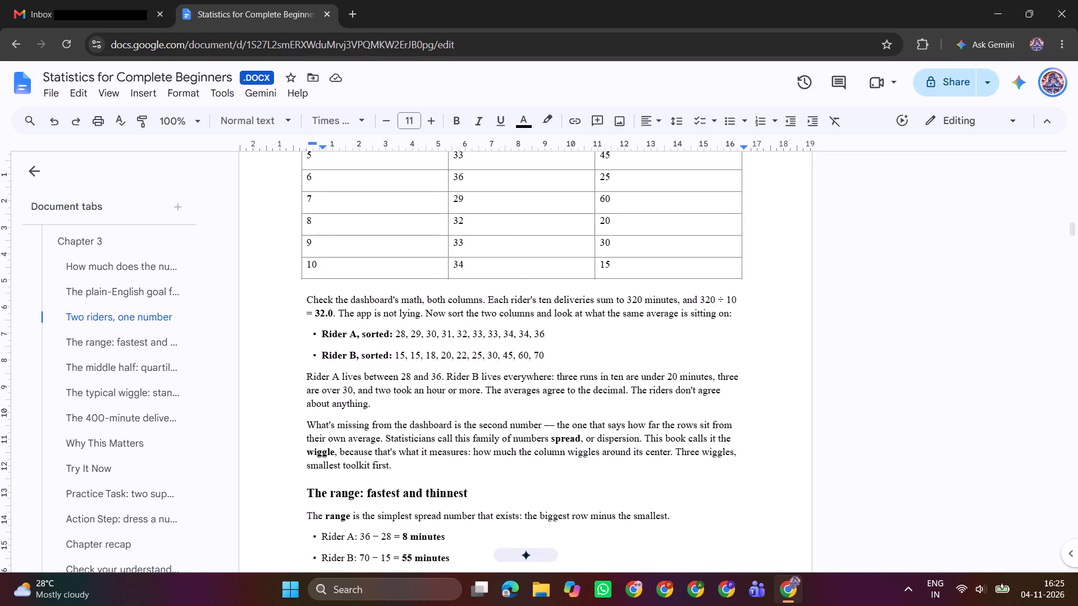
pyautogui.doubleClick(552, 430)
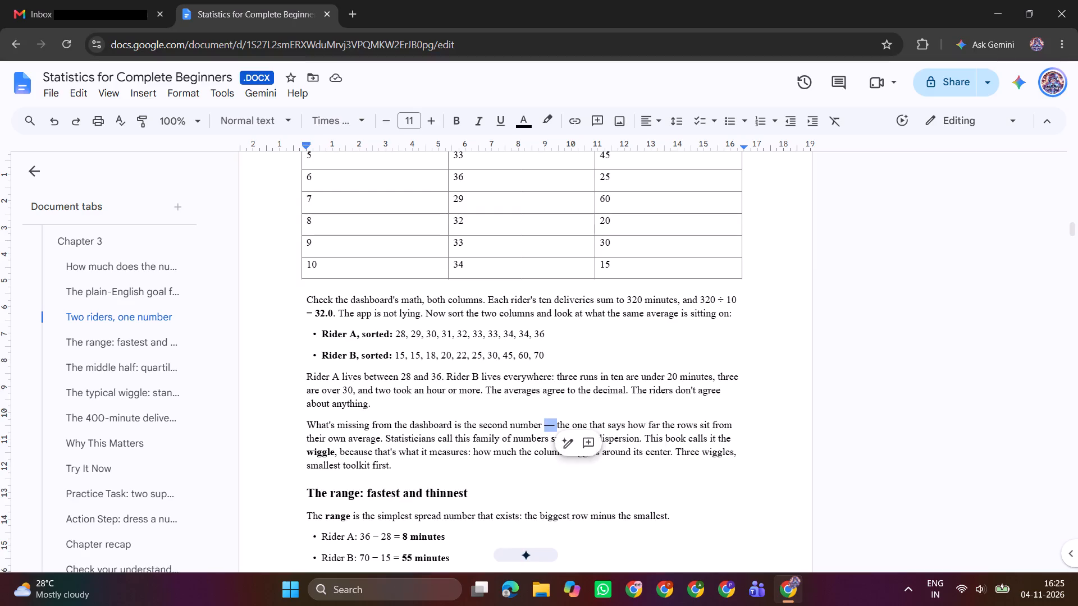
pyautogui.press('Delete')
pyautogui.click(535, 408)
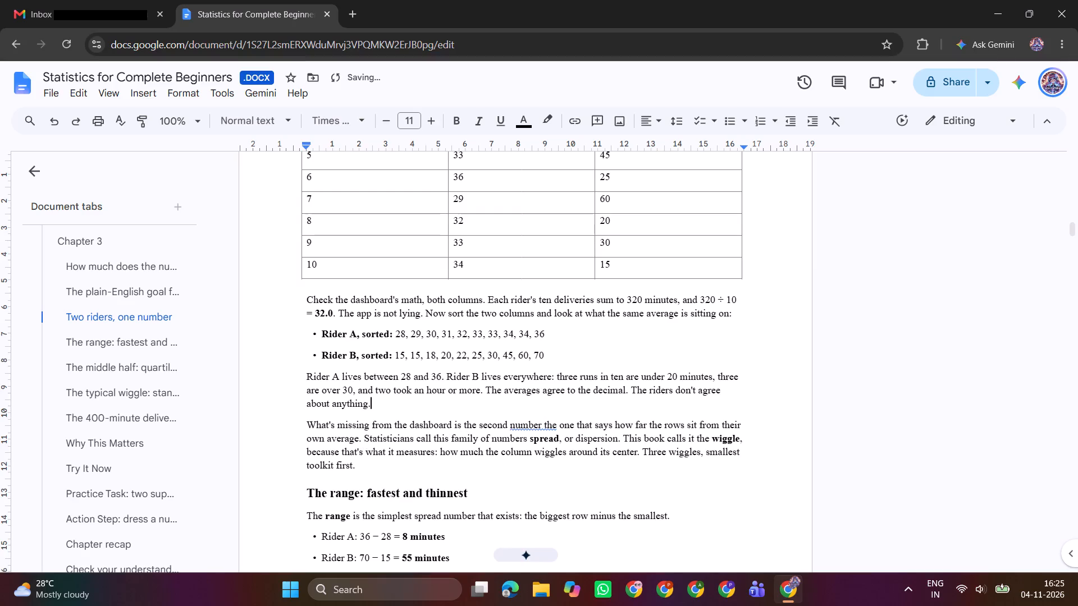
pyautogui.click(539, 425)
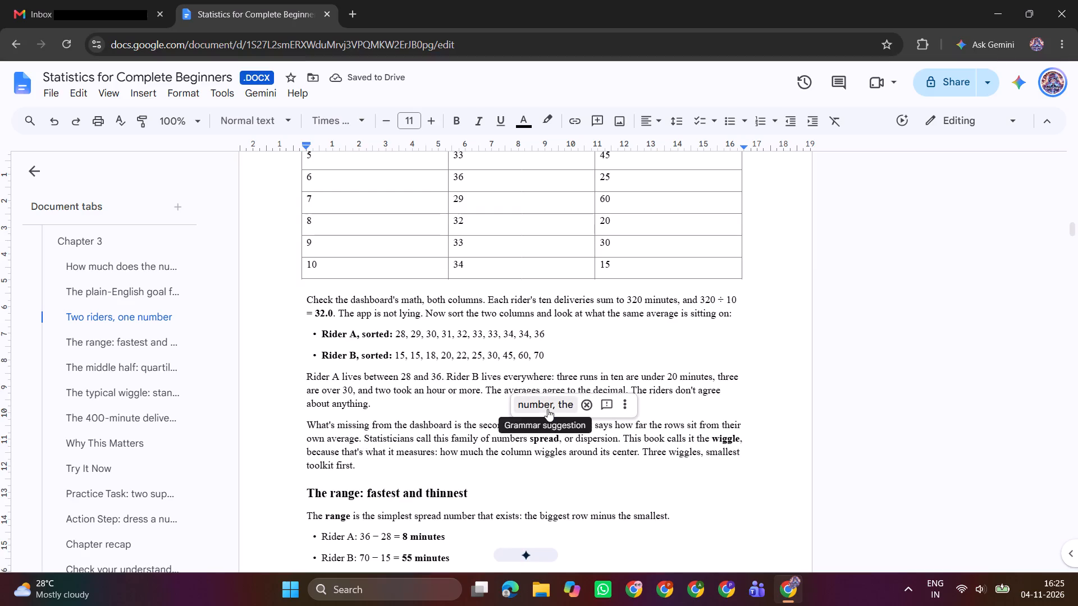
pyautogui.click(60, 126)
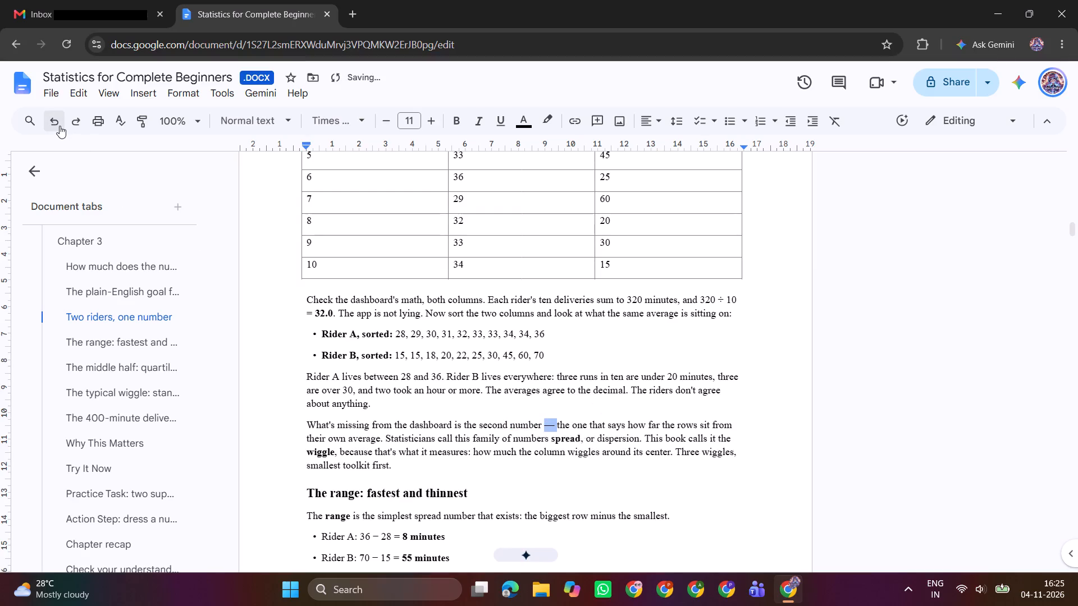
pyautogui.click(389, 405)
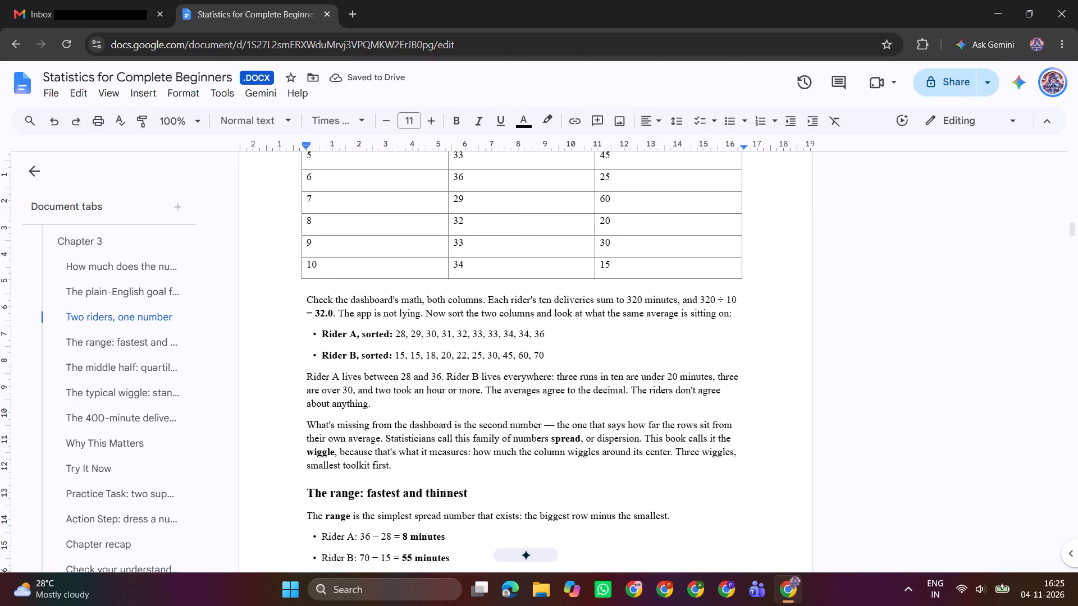
# In the range section's last paragraph, accept the grammar suggestion "happens" in "swings wildly but happened to touch".
pyautogui.scroll(-1, 389, 405)
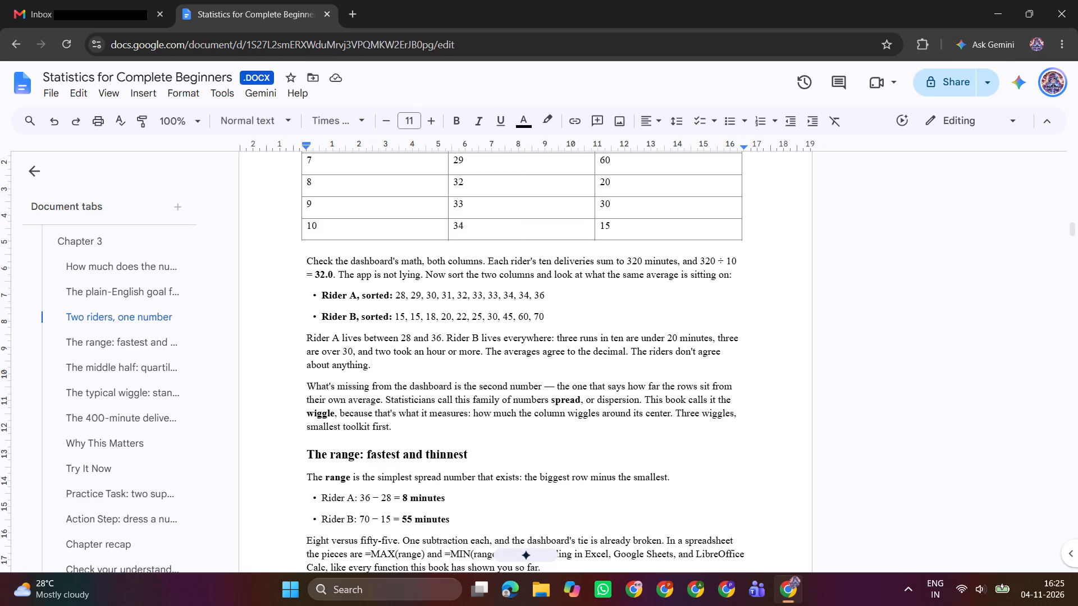
pyautogui.scroll(-1, 389, 405)
pyautogui.click(415, 477)
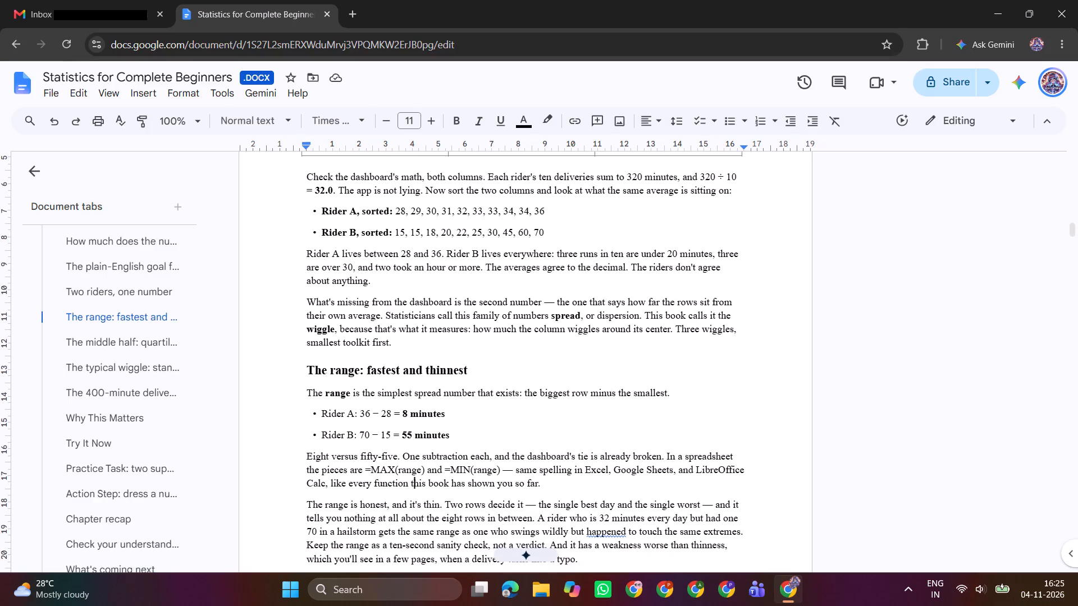
pyautogui.scroll(-1, 415, 477)
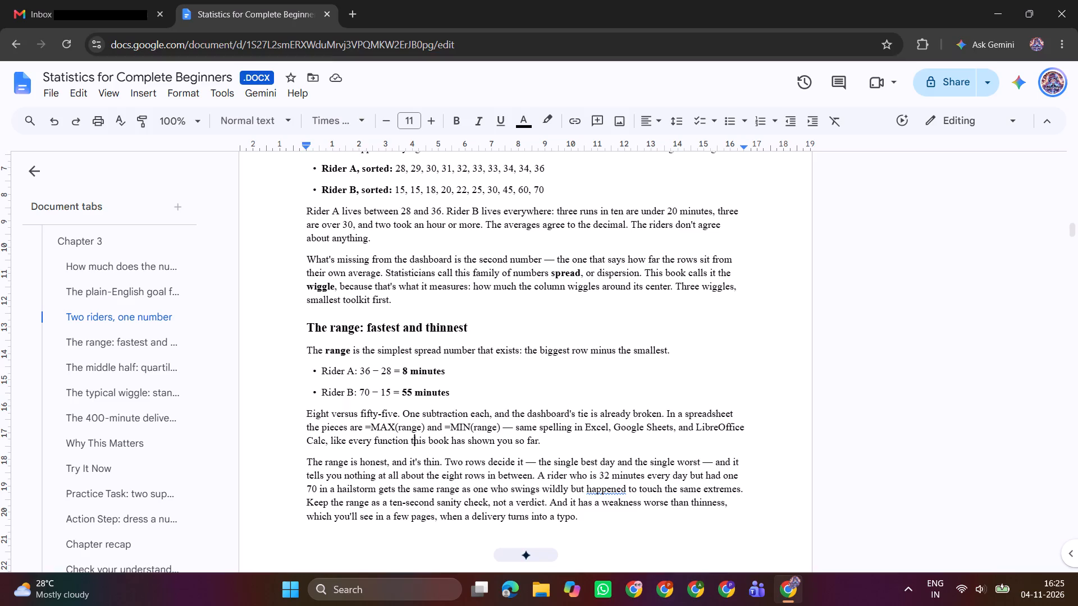
pyautogui.scroll(-1, 492, 472)
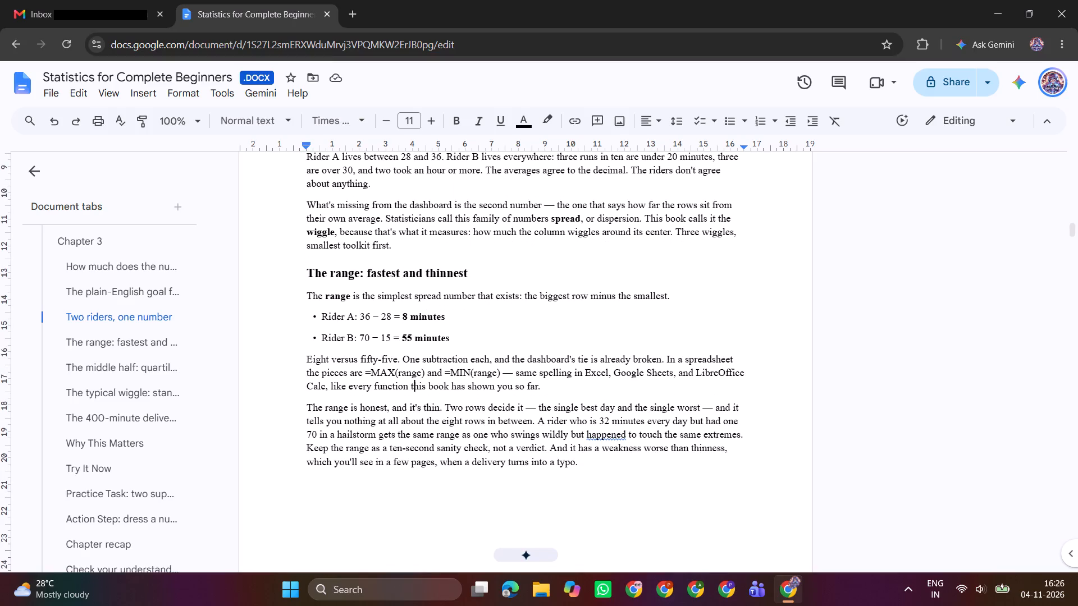
pyautogui.click(608, 438)
pyautogui.click(610, 421)
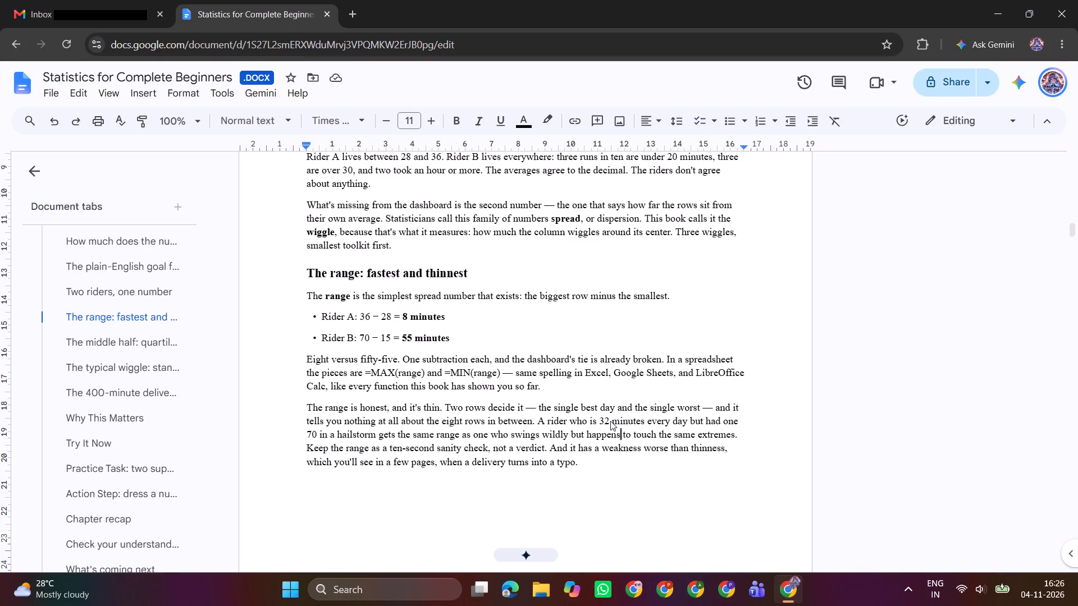
# In the opening sentence of the quartiles and IQR section, delete the em dash after "the middle of a sorted column".
pyautogui.scroll(-4, 610, 421)
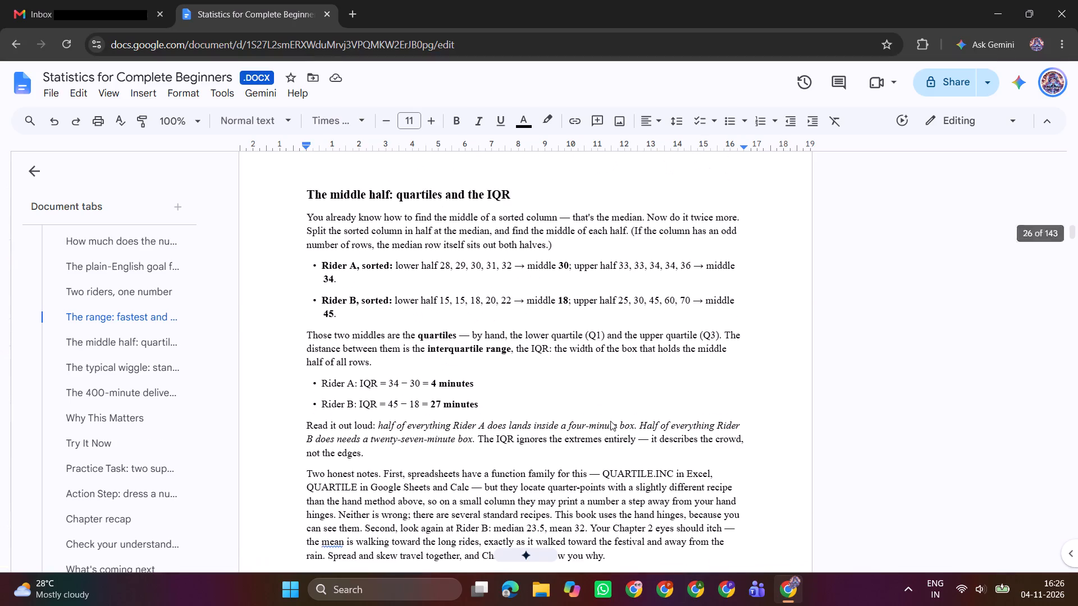
pyautogui.scroll(1, 610, 421)
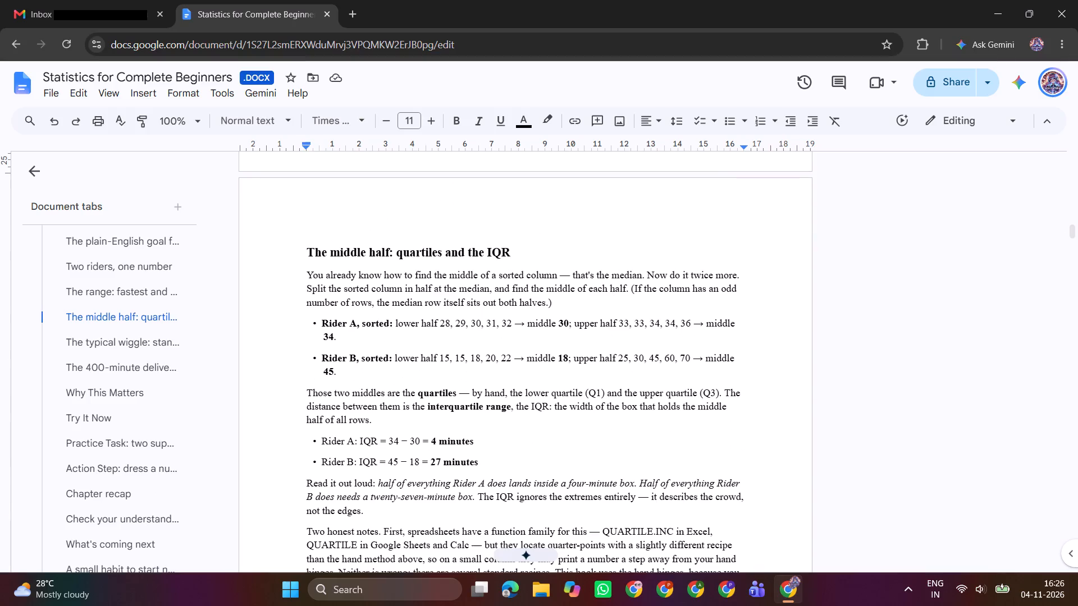
pyautogui.doubleClick(567, 277)
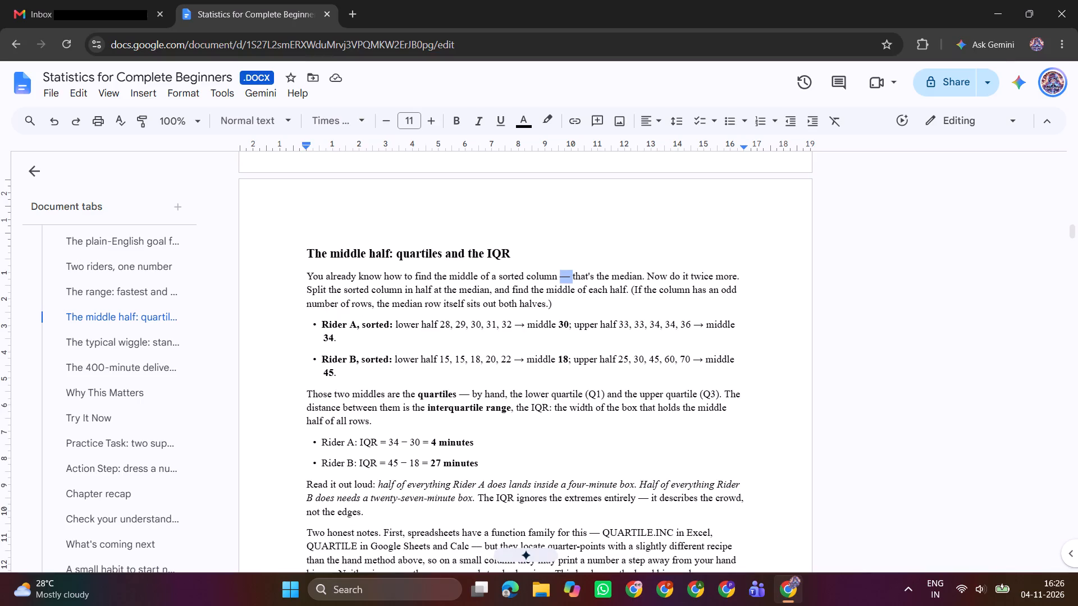
pyautogui.press('Delete')
pyautogui.click(629, 345)
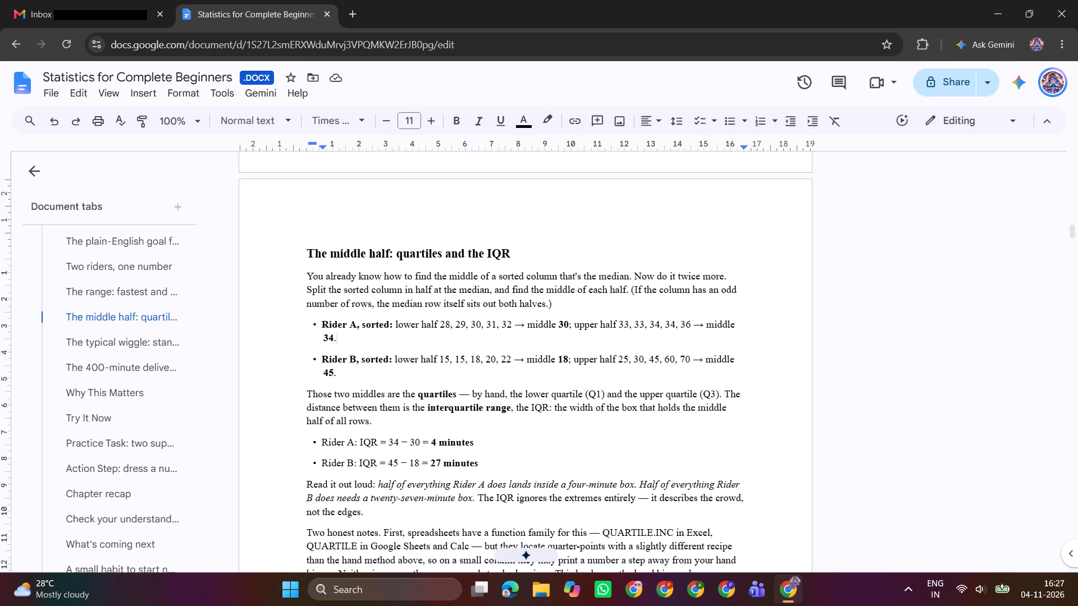
pyautogui.click(610, 393)
# In the "Two honest notes" paragraph, accept the suggestion "meaning" for the flagged word in "the mean is walking toward the long rides".
pyautogui.scroll(-1, 610, 393)
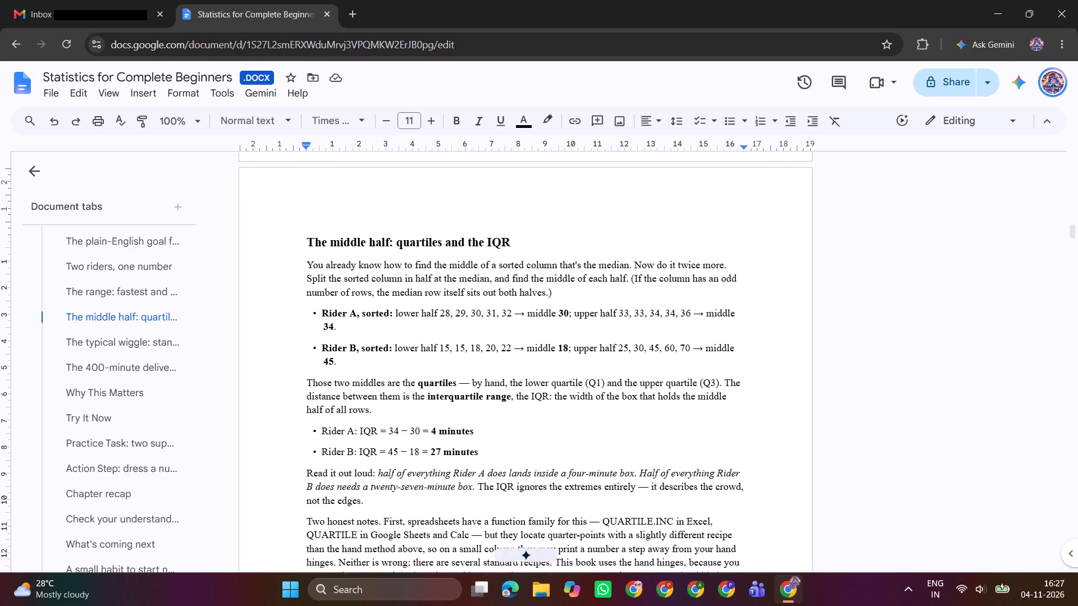
pyautogui.scroll(-2, 610, 393)
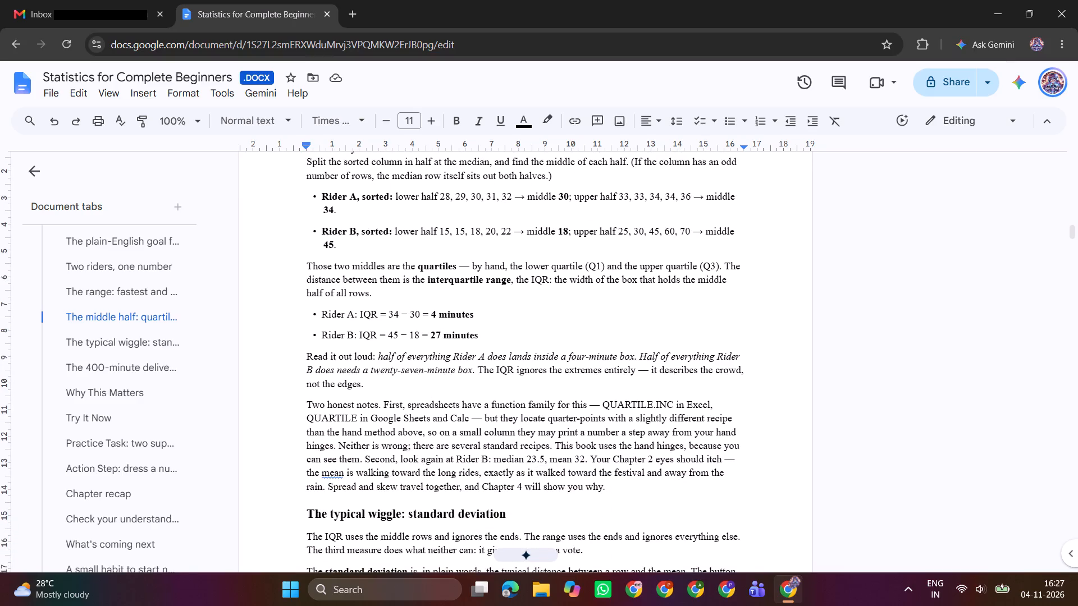
pyautogui.scroll(-1, 583, 437)
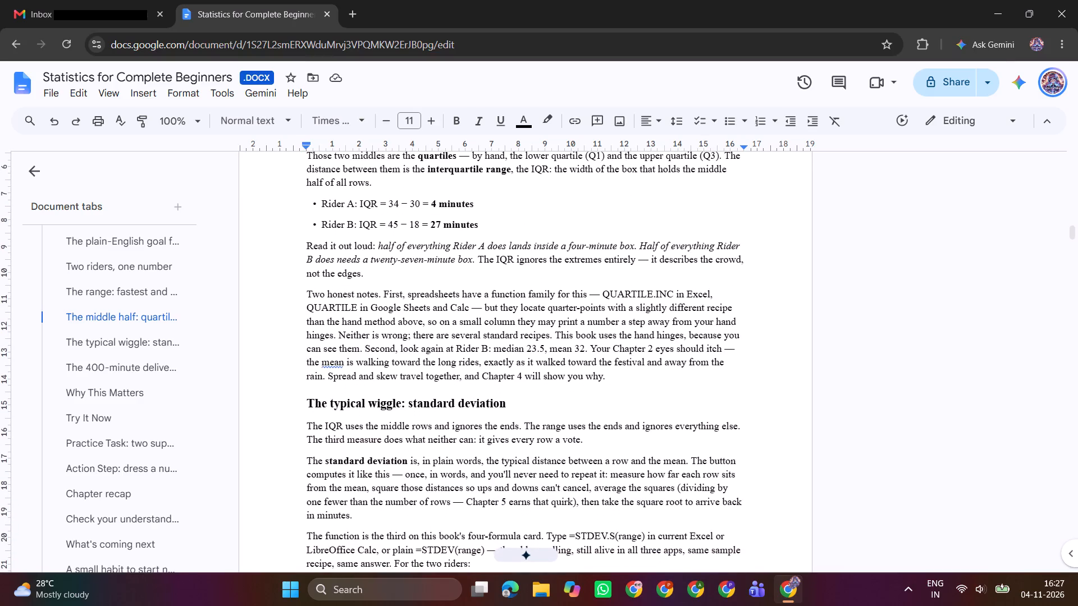
pyautogui.click(332, 363)
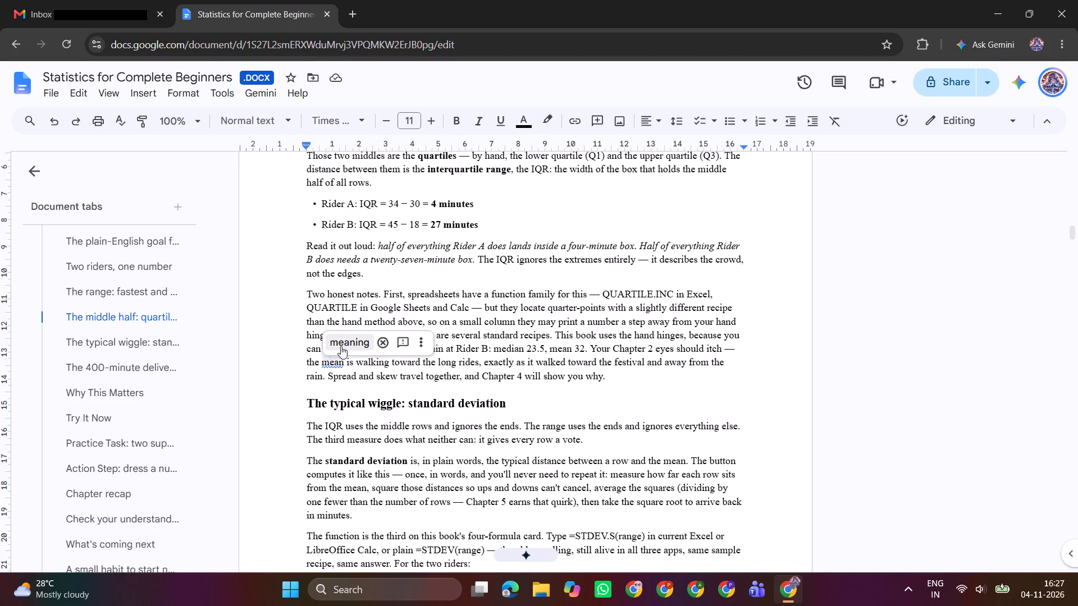
pyautogui.click(341, 346)
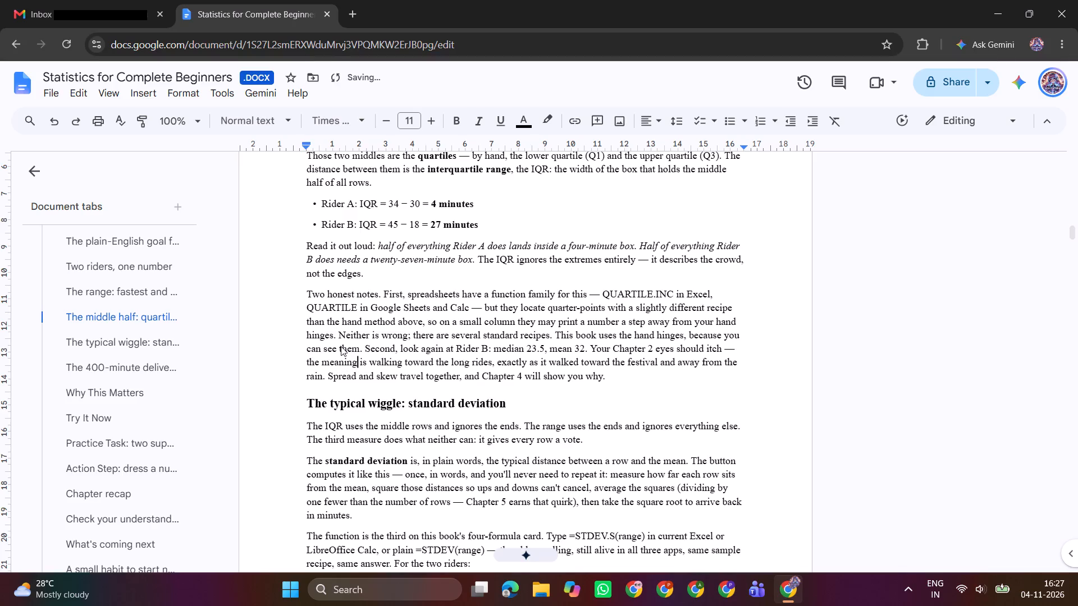
pyautogui.click(385, 389)
# In the 400-minute delivery section, accept the grammar suggestion that changes "Rose's app log" to "Rose's app logs".
pyautogui.click(409, 465)
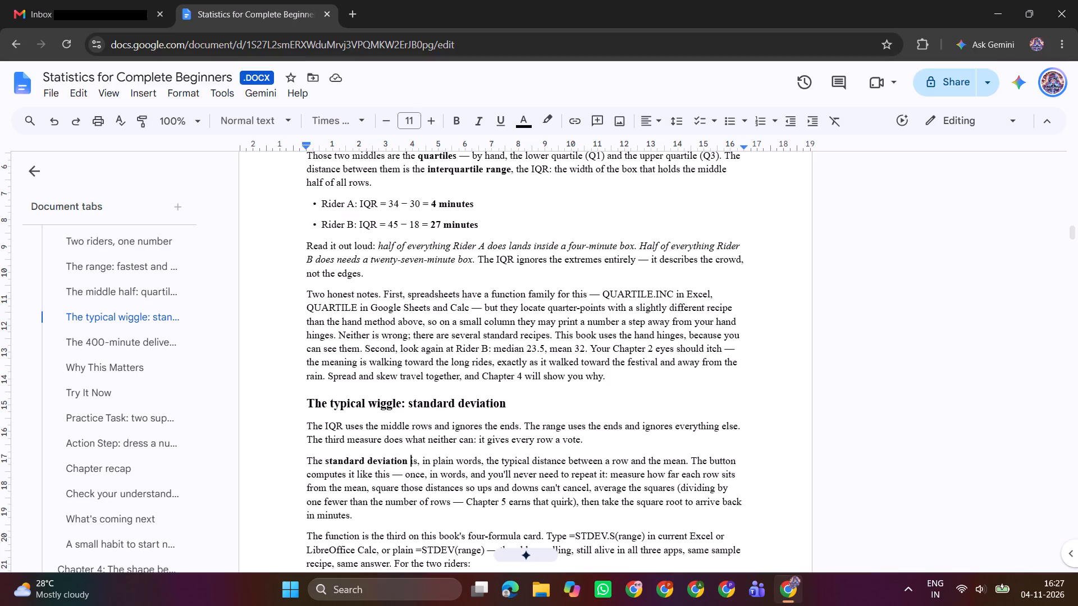
pyautogui.scroll(-1, 409, 465)
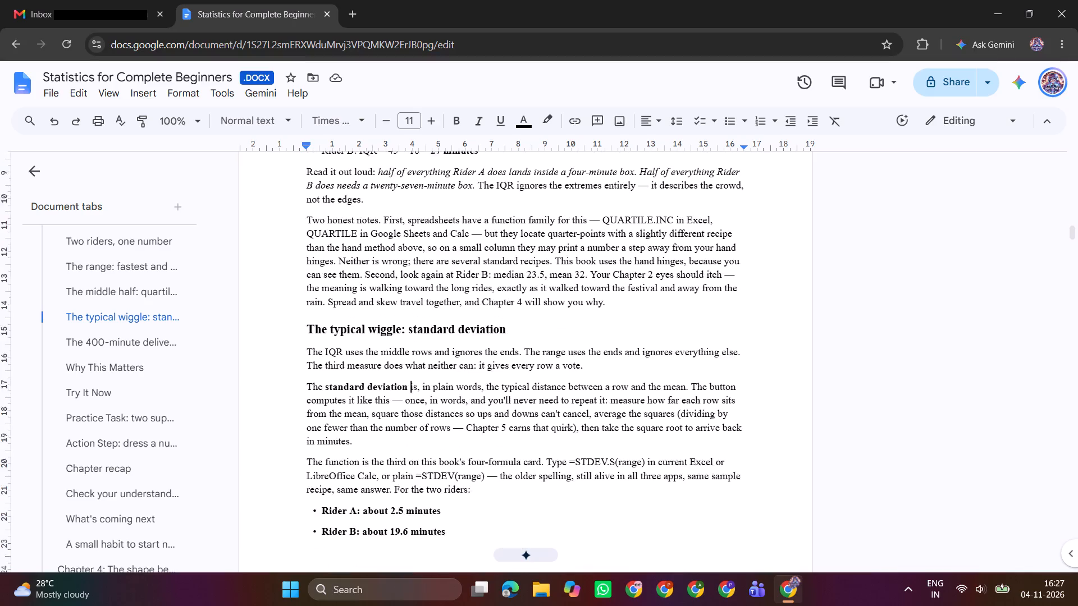
pyautogui.scroll(-1, 409, 465)
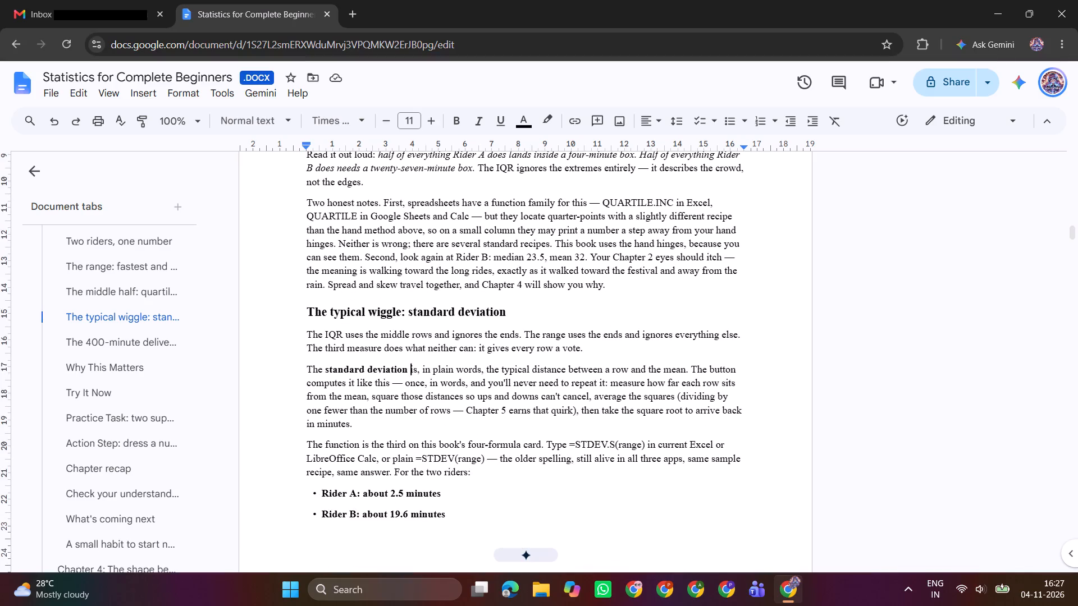
pyautogui.scroll(-3, 506, 473)
pyautogui.click(506, 473)
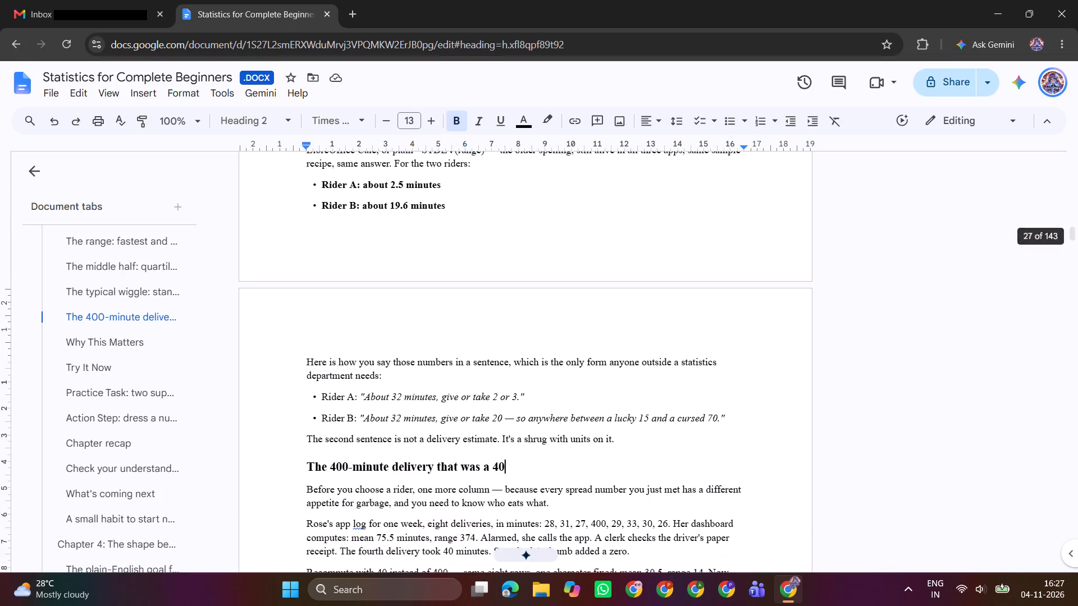
pyautogui.scroll(-1, 506, 473)
pyautogui.scroll(-1, 508, 412)
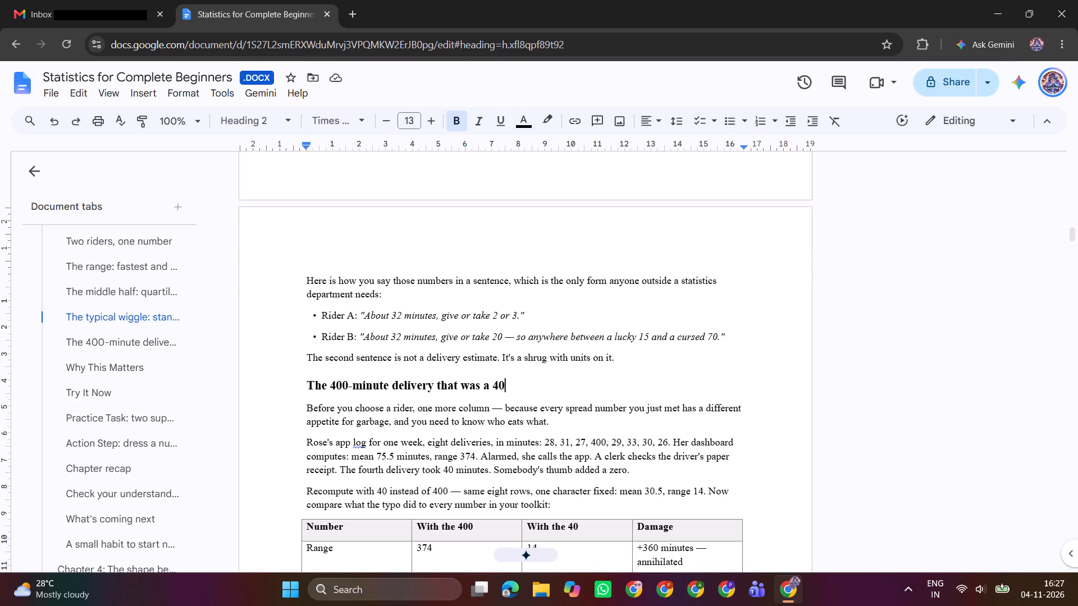
pyautogui.click(360, 440)
pyautogui.click(371, 421)
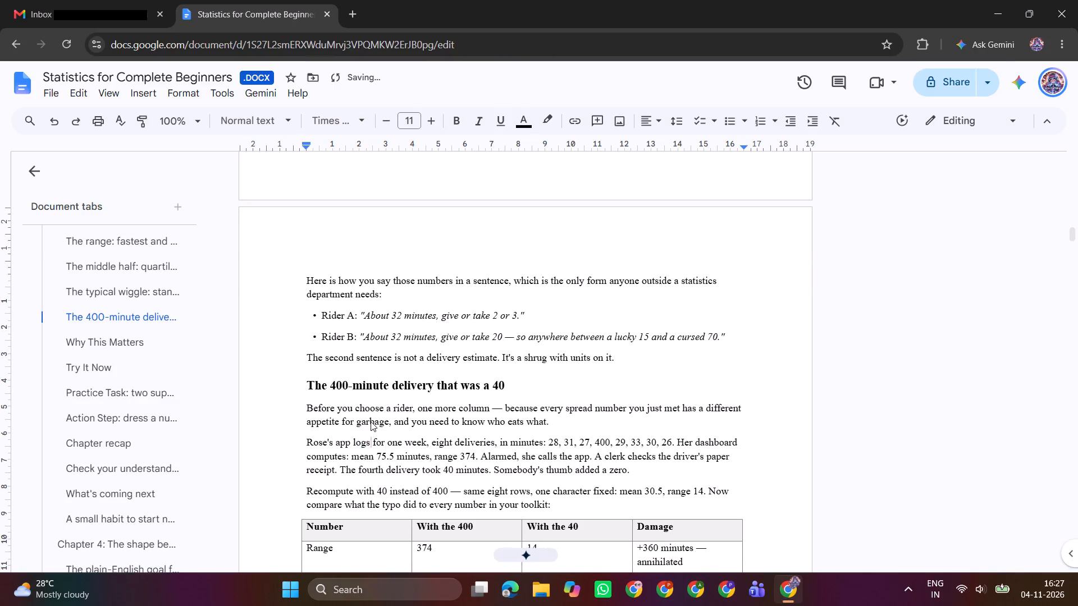
pyautogui.click(436, 398)
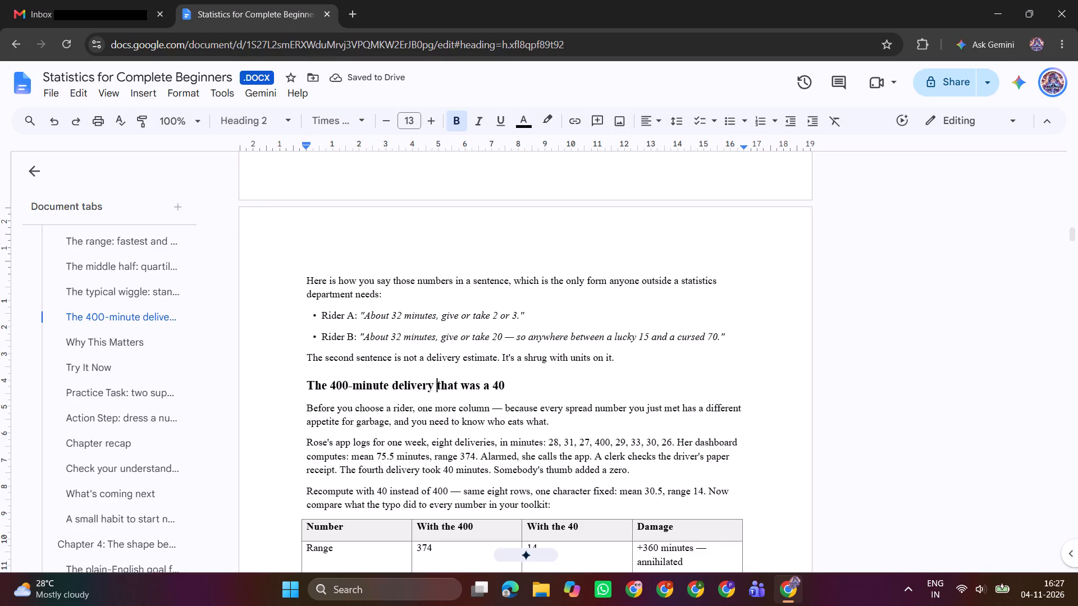
# In the paragraph starting "The pattern is the whole lesson", accept the grammar suggestion "signals" in "hears all the real signal".
pyautogui.scroll(-3, 512, 424)
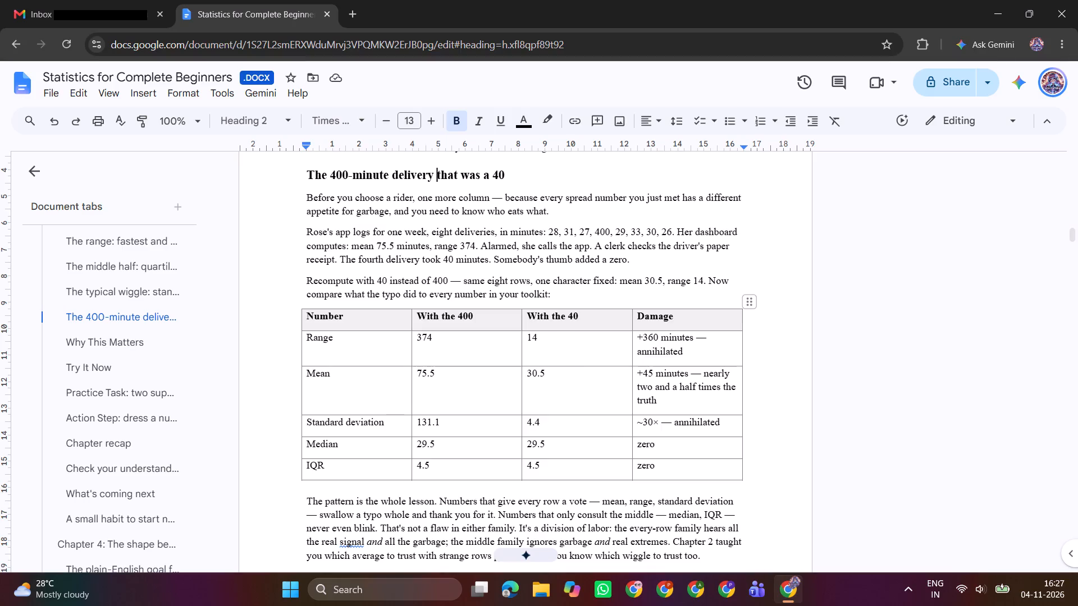
pyautogui.scroll(-1, 512, 424)
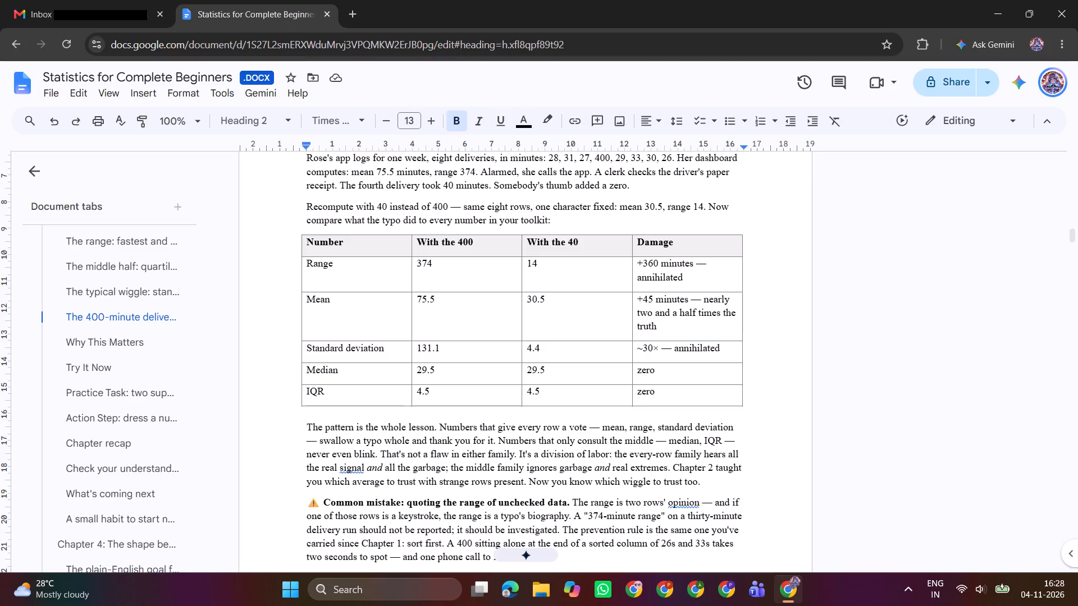
pyautogui.click(353, 467)
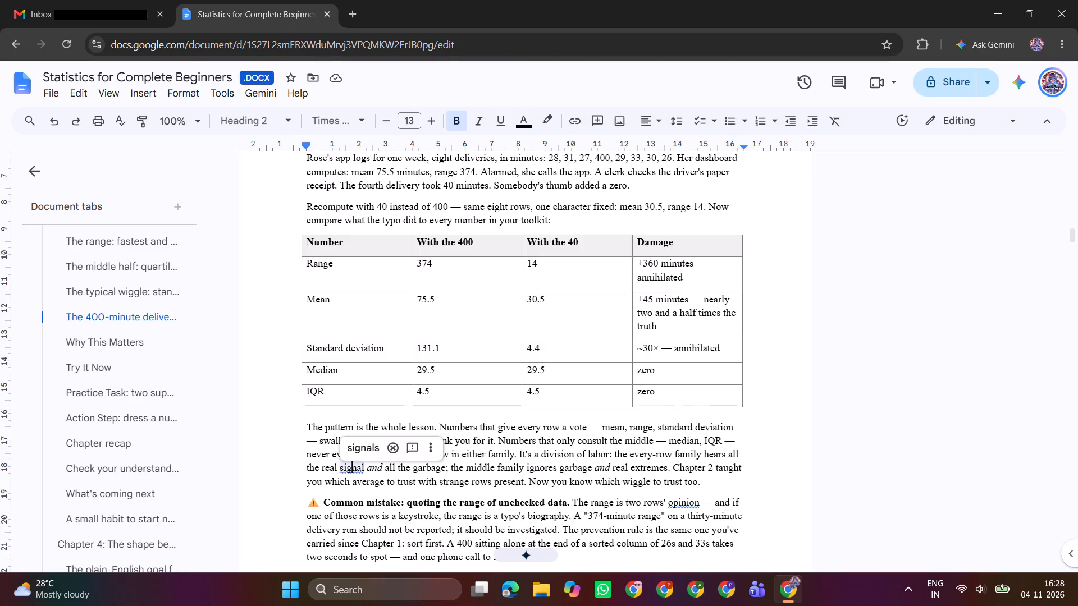
pyautogui.click(357, 444)
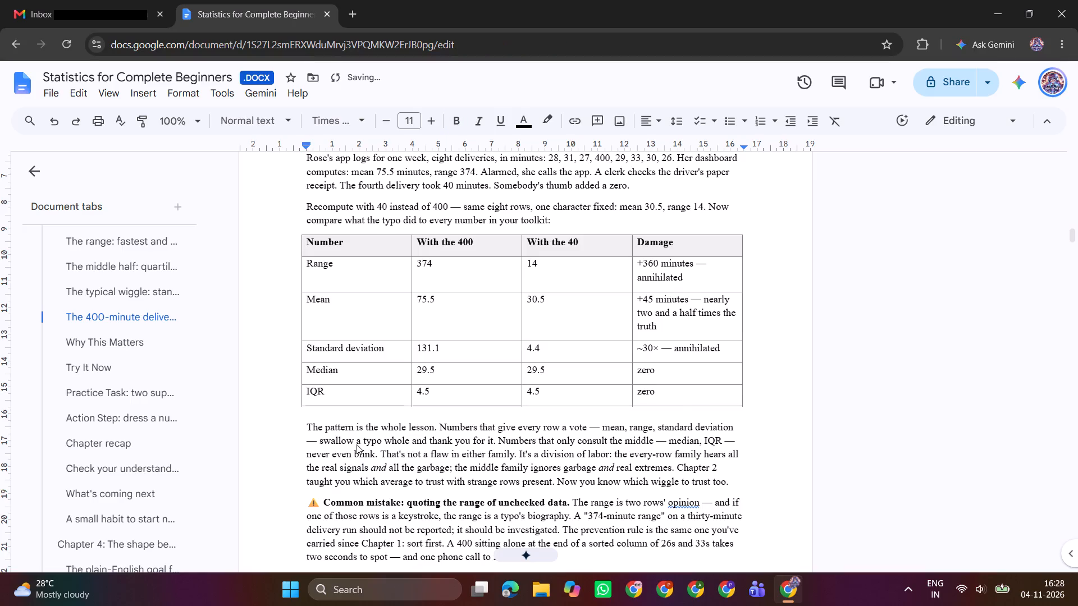
pyautogui.click(433, 456)
# In the "Common mistake: quoting the range of unchecked data" paragraph, accept the grammar suggestion "opinions" in "two rows' opinion".
pyautogui.scroll(-1, 433, 456)
pyautogui.click(679, 432)
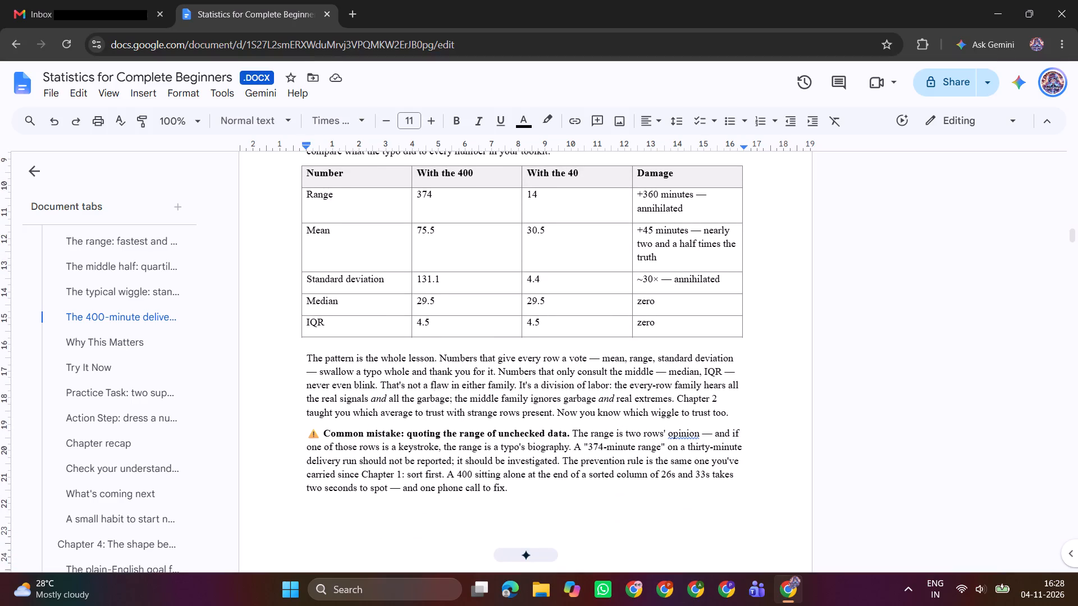
pyautogui.click(681, 410)
# In the same "Common mistake" paragraph, delete the em dashes after "two rows' opinions" and after "two seconds to spot".
pyautogui.doubleClick(715, 434)
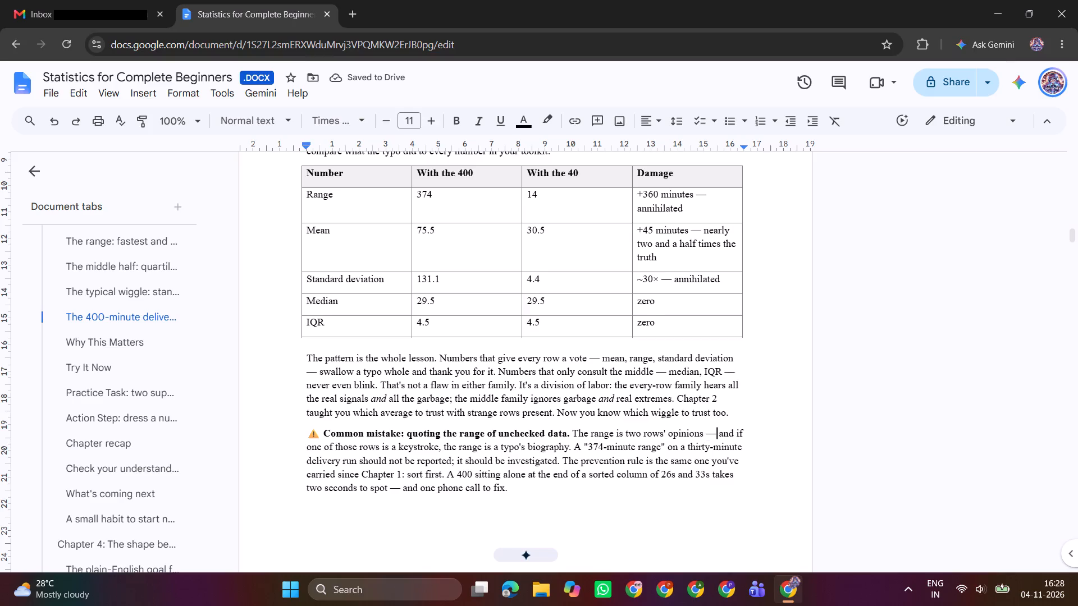
pyautogui.press('Delete')
pyautogui.doubleClick(398, 489)
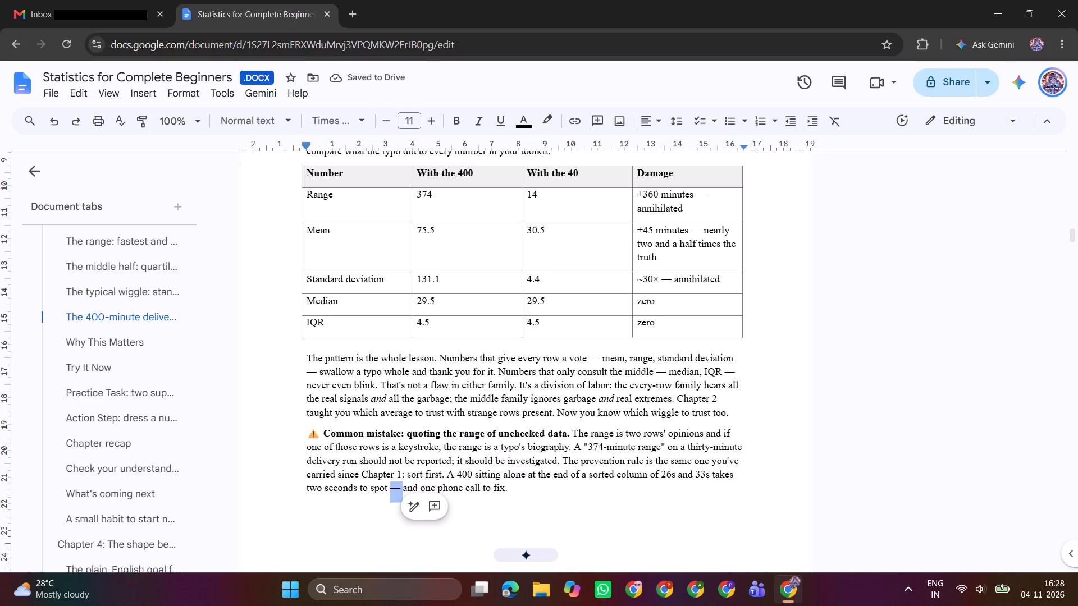
pyautogui.press('Delete')
pyautogui.click(422, 422)
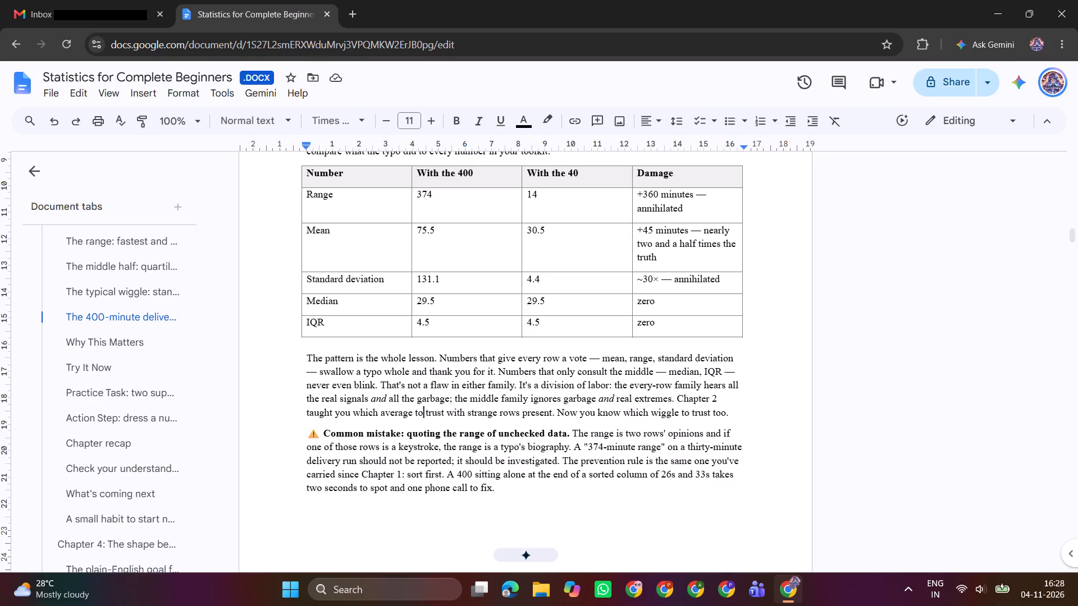
pyautogui.click(417, 390)
pyautogui.click(431, 437)
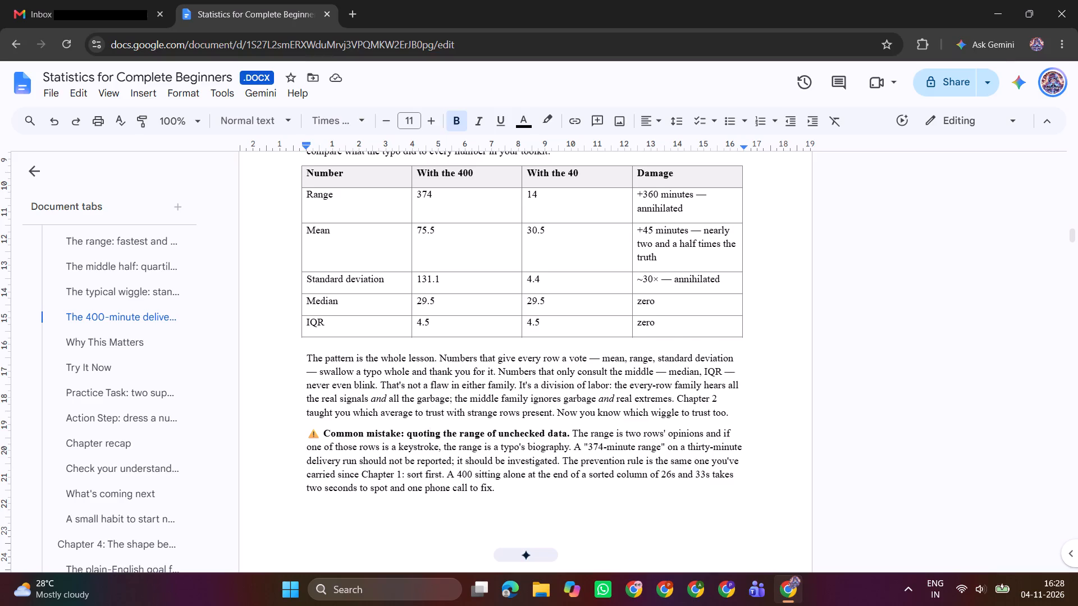
# In Chapter 3's "Why This Matters" section, delete the em dash after "That sentence is why this chapter exists".
pyautogui.scroll(-2, 431, 437)
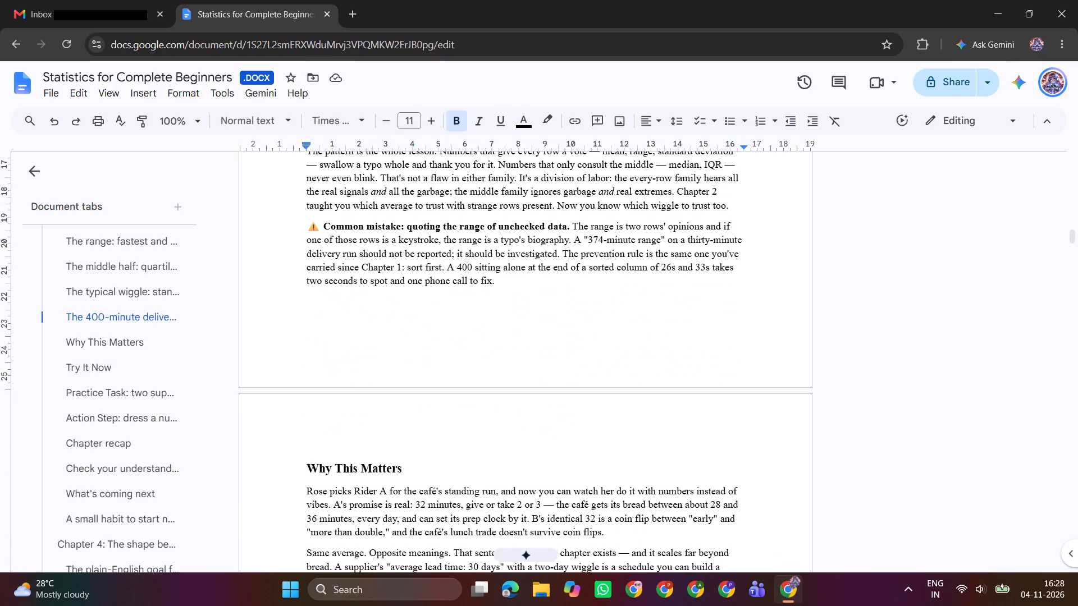
pyautogui.click(426, 483)
pyautogui.scroll(-1, 426, 483)
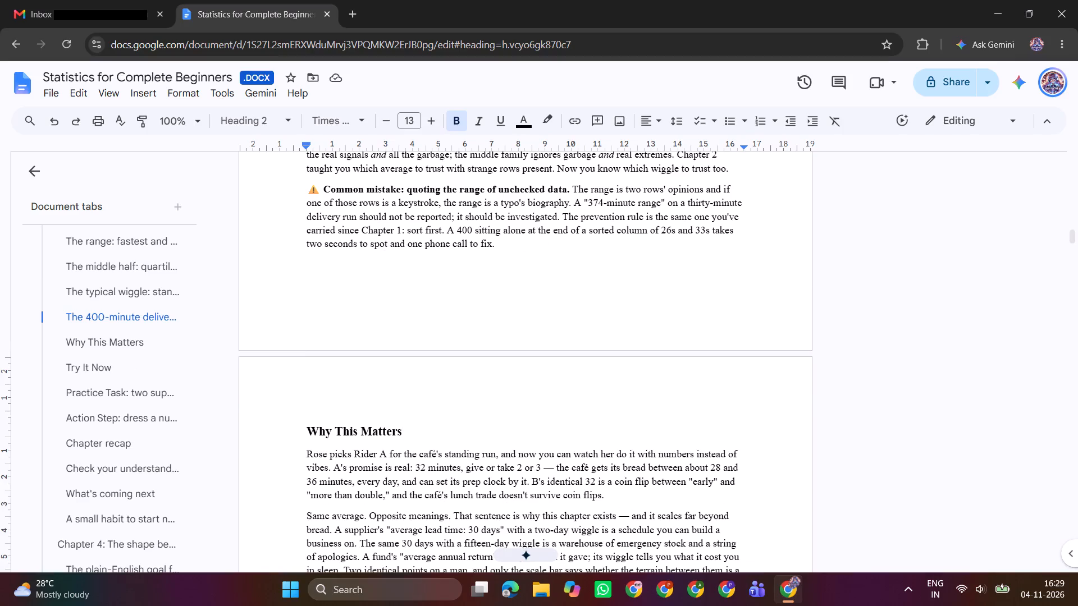
pyautogui.scroll(-1, 547, 470)
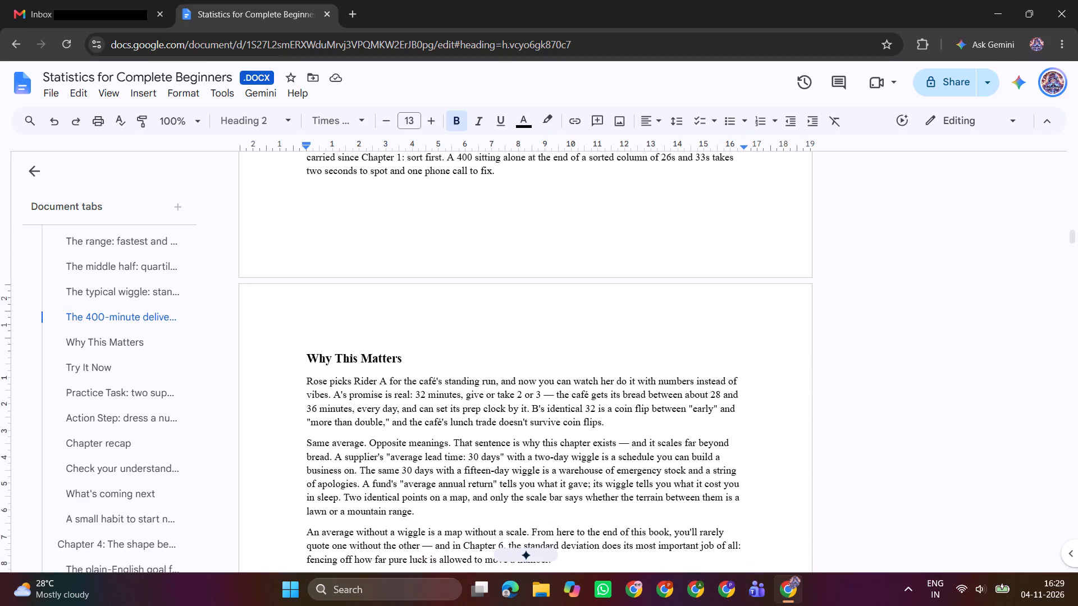
pyautogui.doubleClick(626, 447)
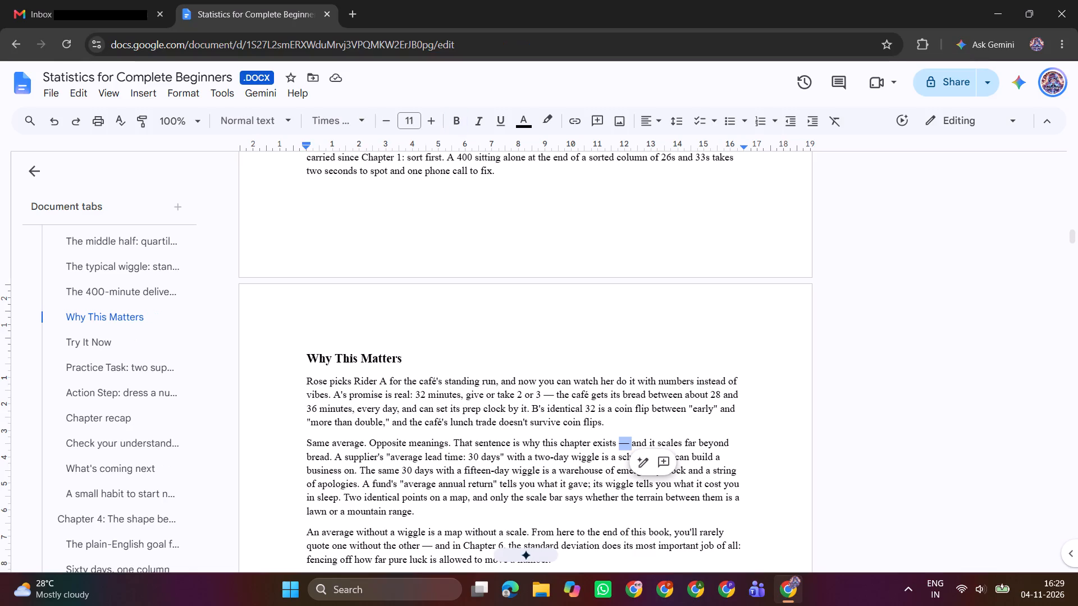
pyautogui.press('Delete')
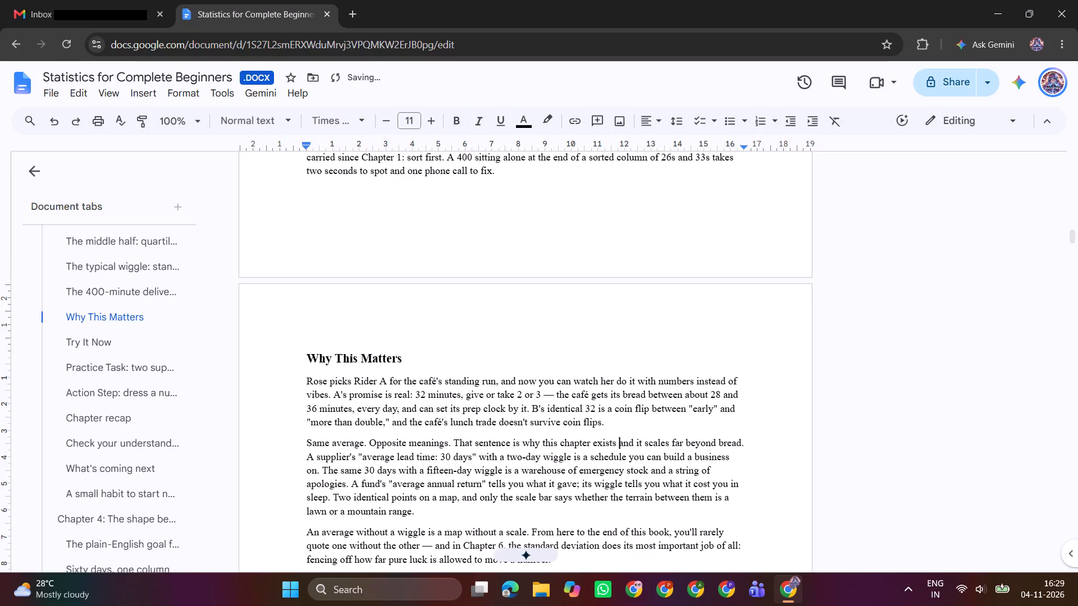
pyautogui.click(541, 466)
# In the last paragraph of "Why This Matters", delete the em dash after "quote one without the other".
pyautogui.scroll(-1, 541, 466)
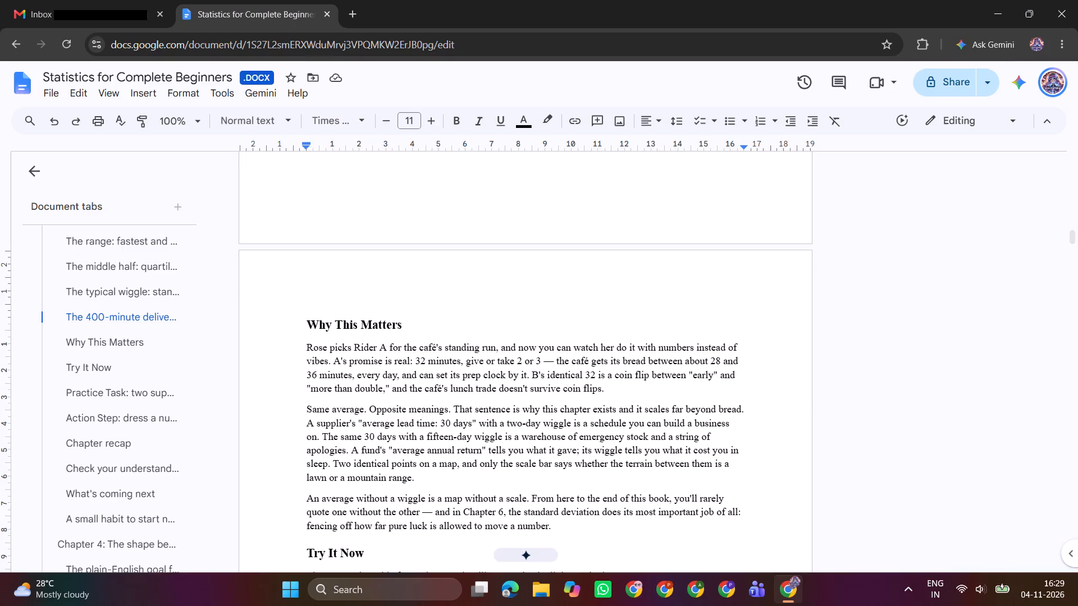
pyautogui.click(553, 415)
pyautogui.scroll(-1, 553, 415)
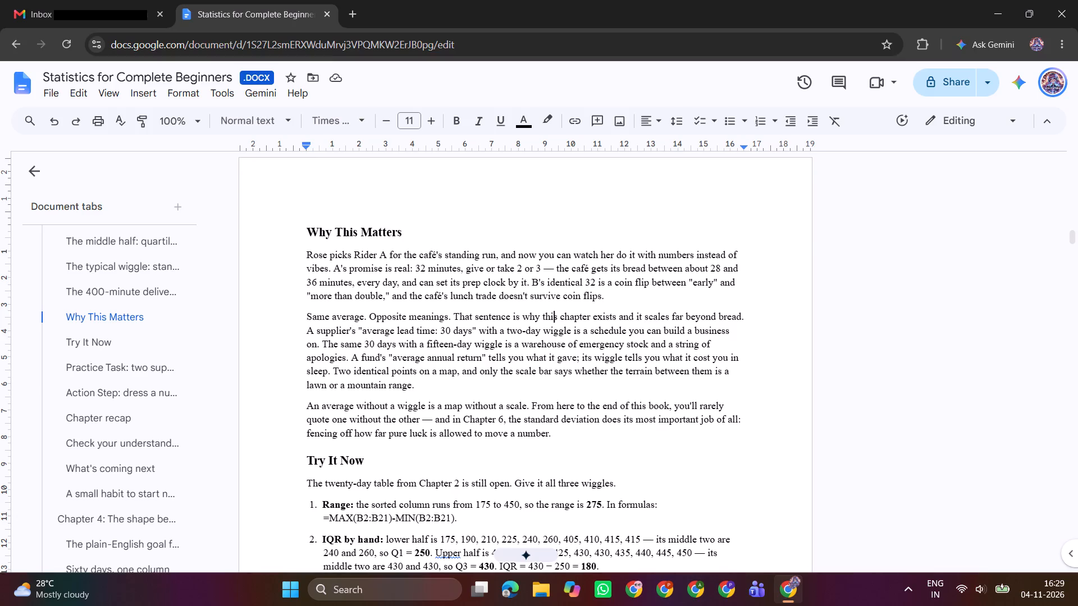
pyautogui.doubleClick(431, 422)
pyautogui.press('Delete')
pyautogui.click(476, 370)
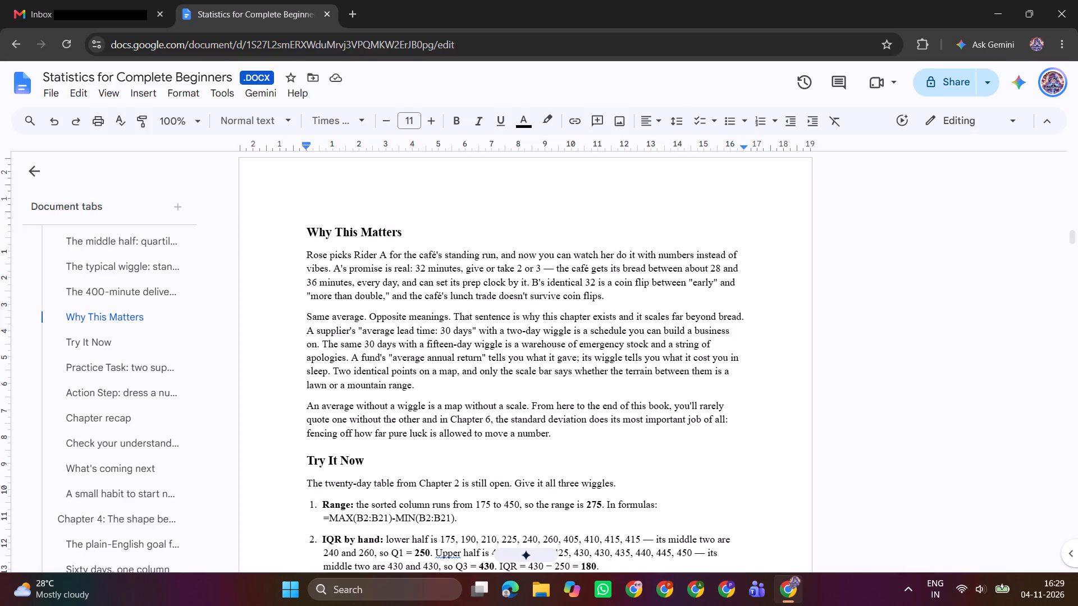
# In the "IQR by hand" item under "Try It Now", accept the grammar suggestion "The upper" for "Upper half is".
pyautogui.scroll(-1, 476, 370)
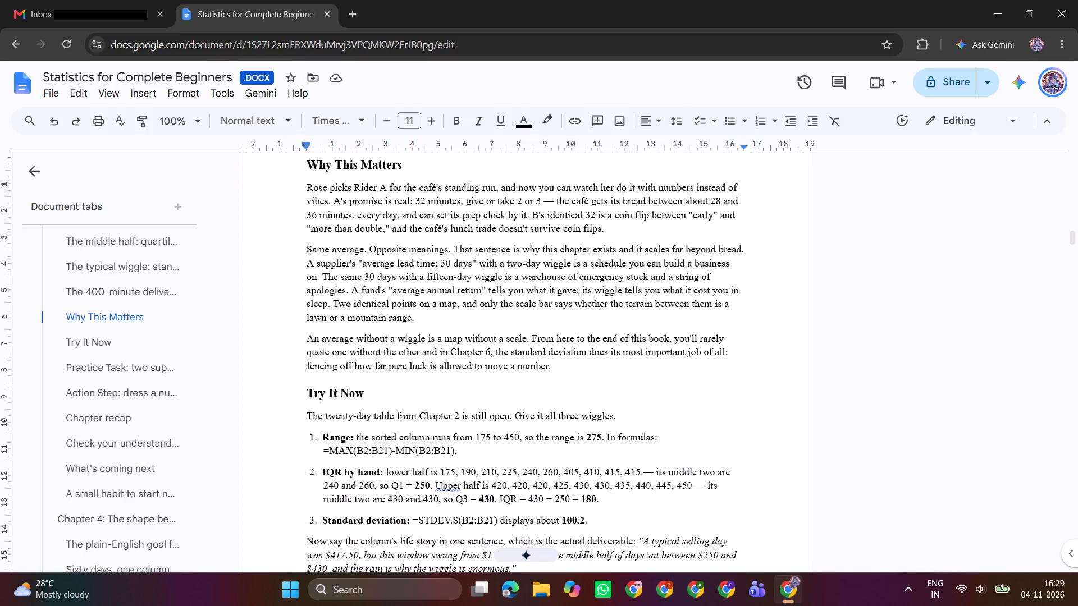
pyautogui.scroll(-1, 476, 370)
pyautogui.click(445, 435)
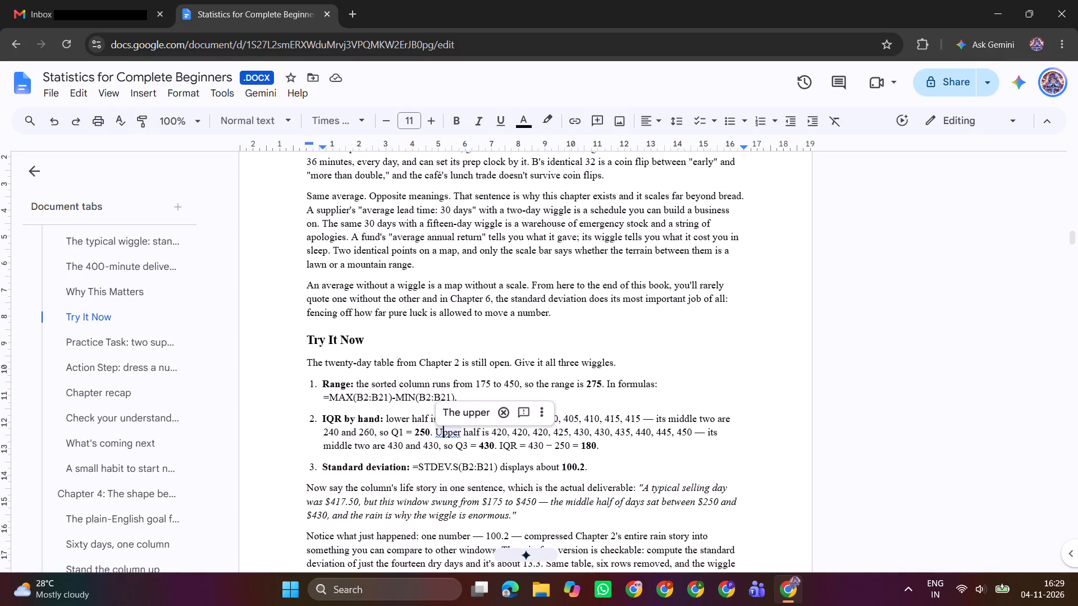
pyautogui.click(452, 413)
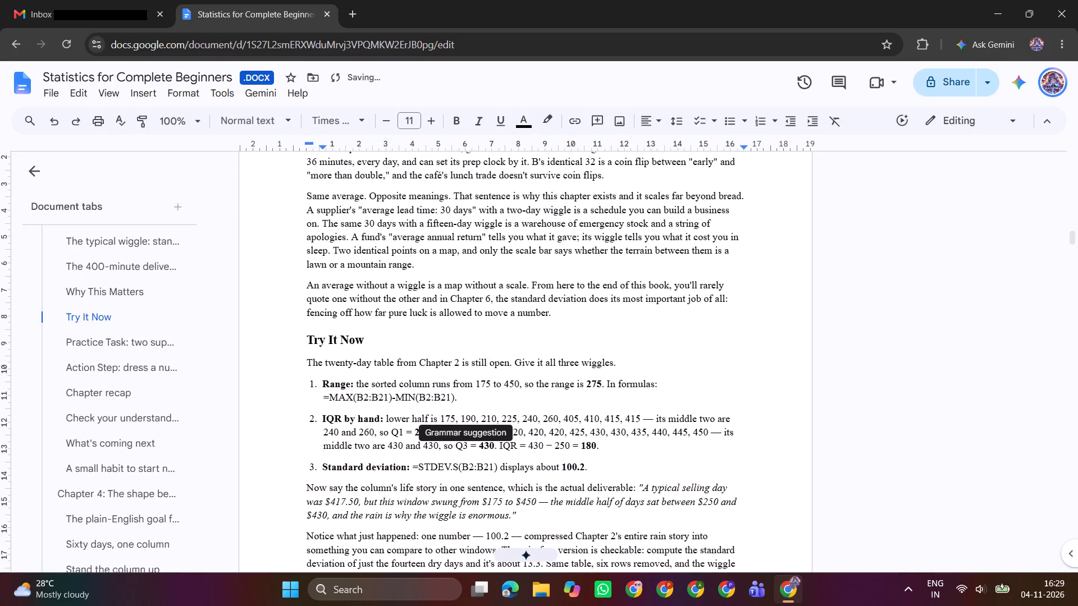
pyautogui.click(485, 350)
# Read through the rest of "Try It Now" and the two-suppliers Practice Task, checking for flagged wording.
pyautogui.scroll(-1, 485, 350)
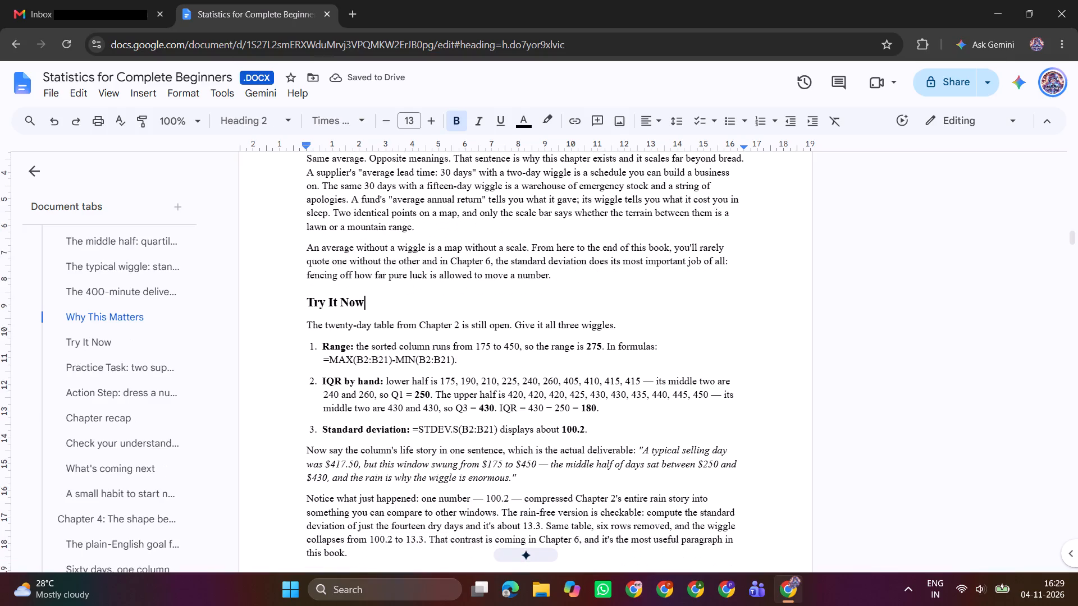
pyautogui.scroll(-1, 485, 350)
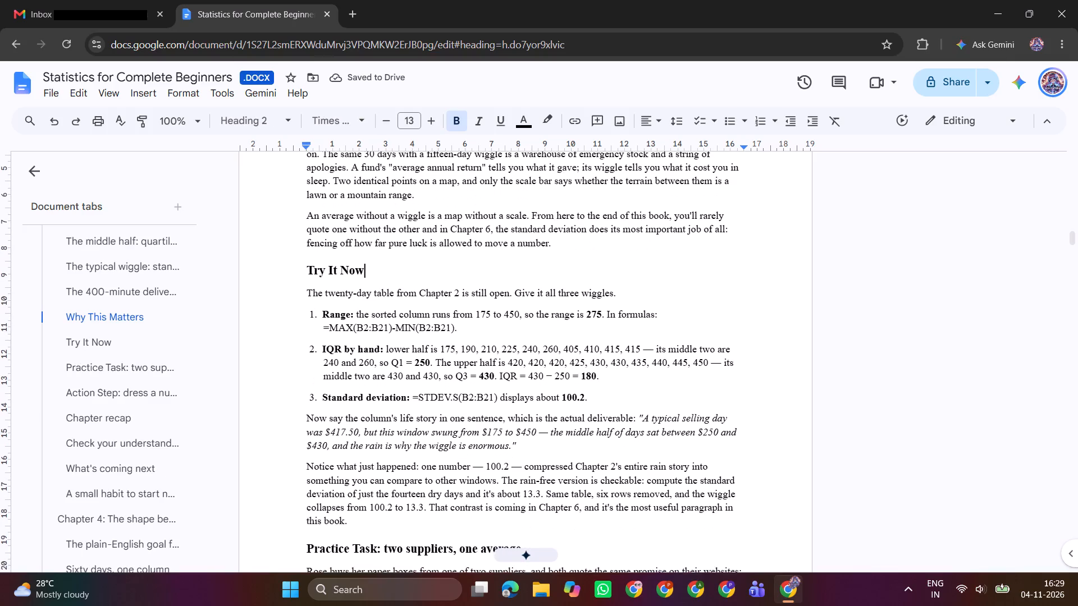
pyautogui.scroll(-2, 485, 350)
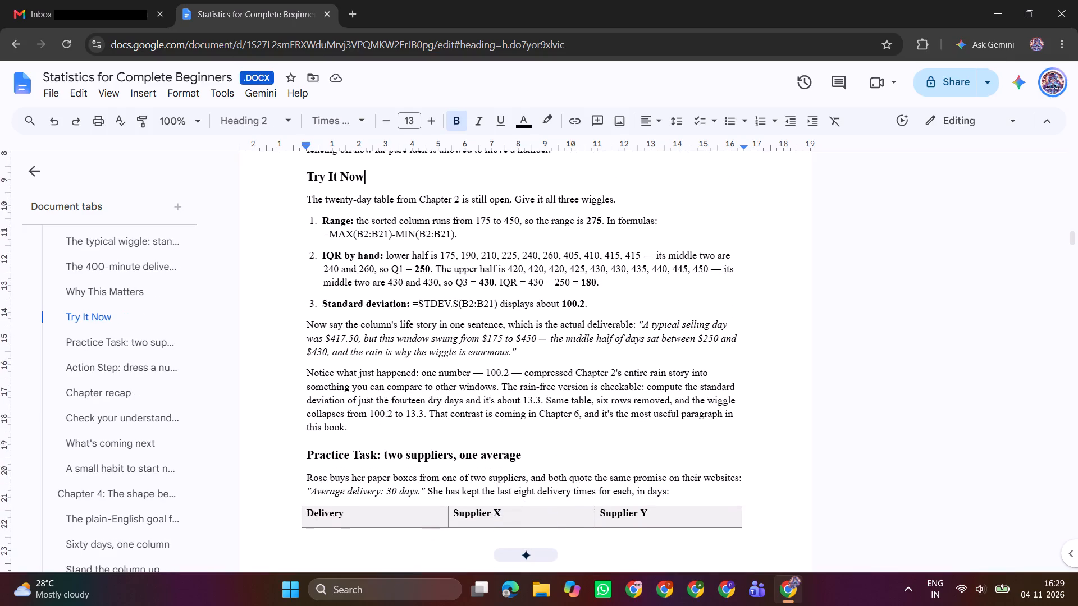
pyautogui.scroll(-1, 485, 350)
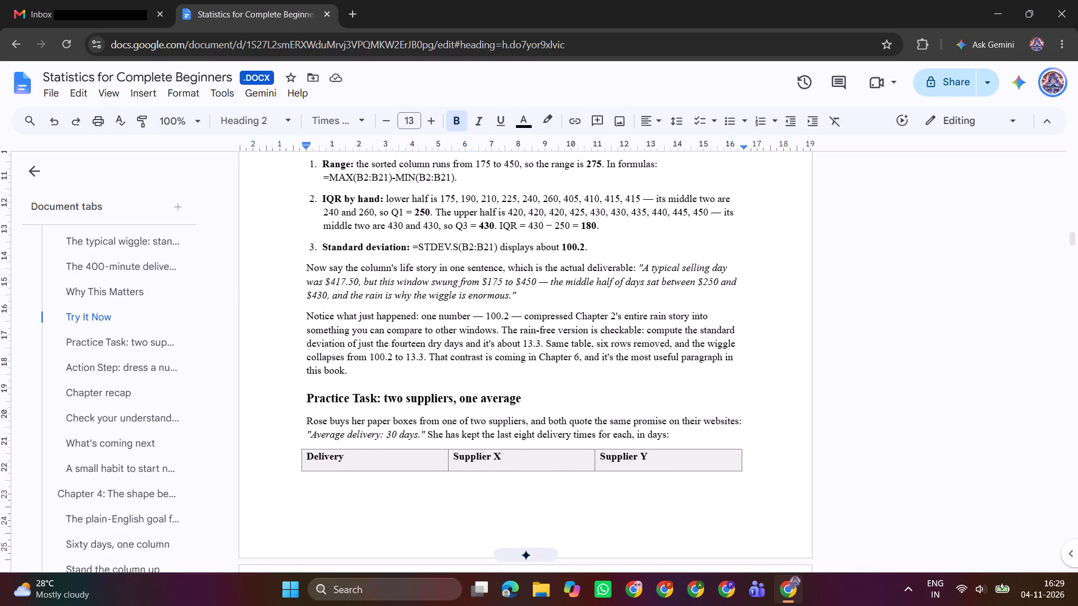
pyautogui.scroll(-5, 485, 350)
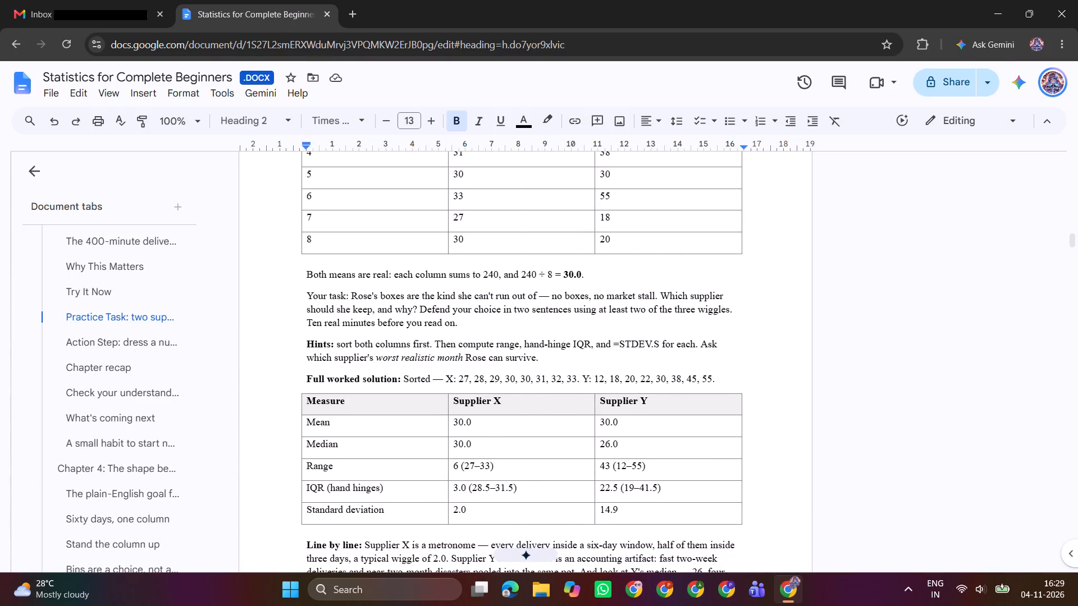
pyautogui.scroll(-3, 540, 372)
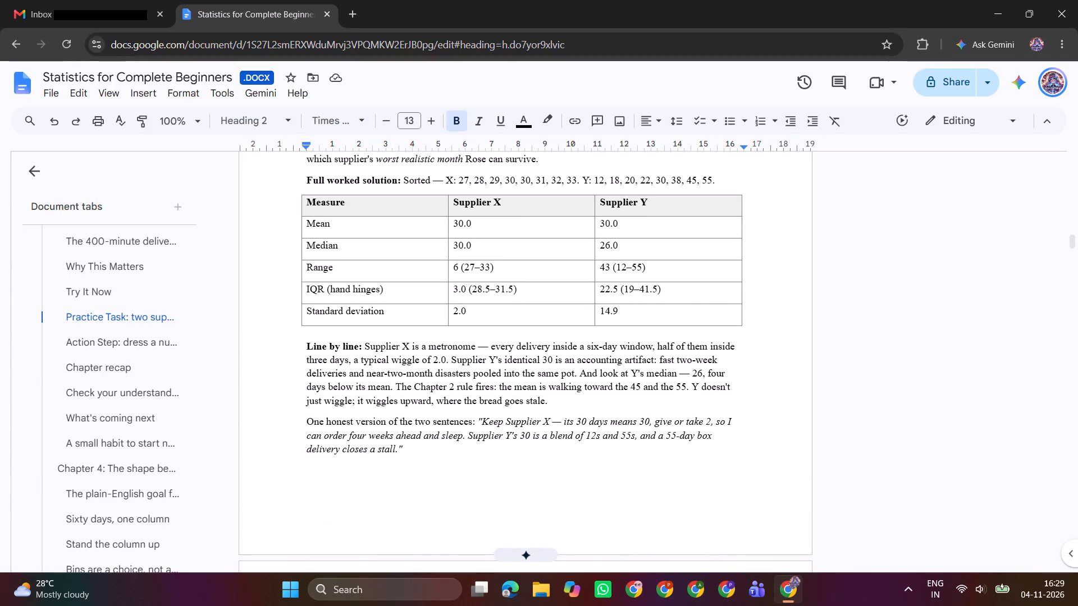
pyautogui.scroll(-3, 540, 372)
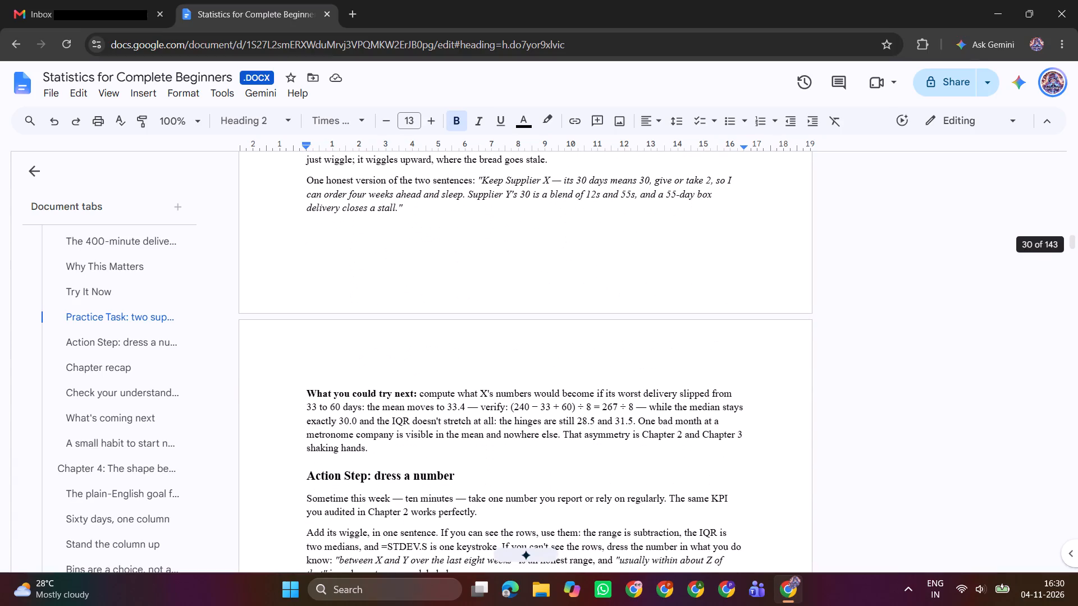
# In the Chapter 3 recap's last sentence, accept the grammar suggestion "it would survive the" for "survives" in "a promise that survives weather".
pyautogui.click(540, 372)
pyautogui.scroll(-1, 540, 372)
pyautogui.scroll(-1, 523, 428)
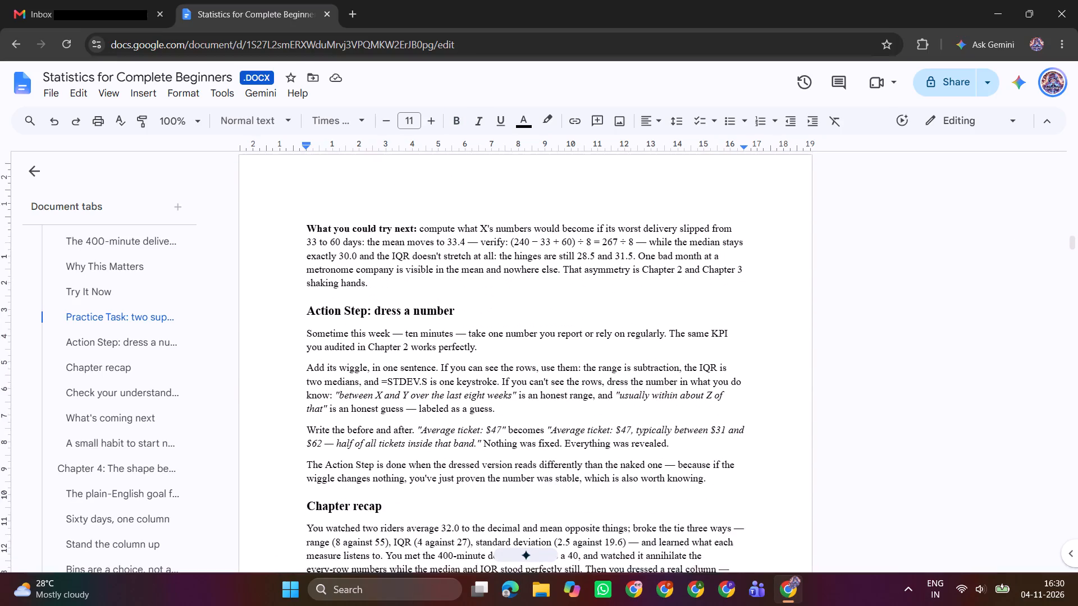
pyautogui.scroll(-2, 523, 428)
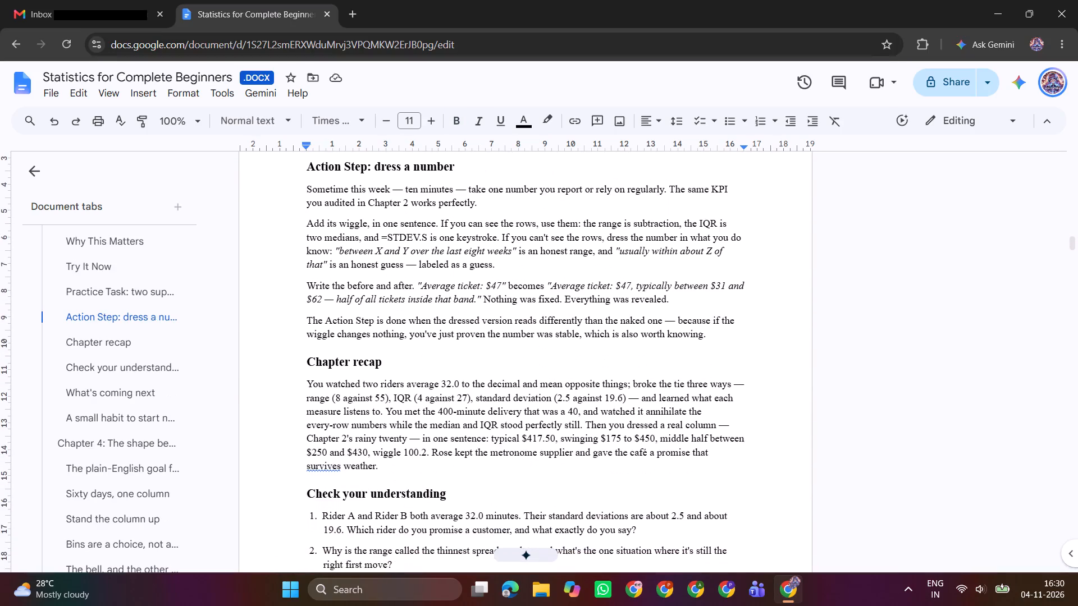
pyautogui.click(331, 468)
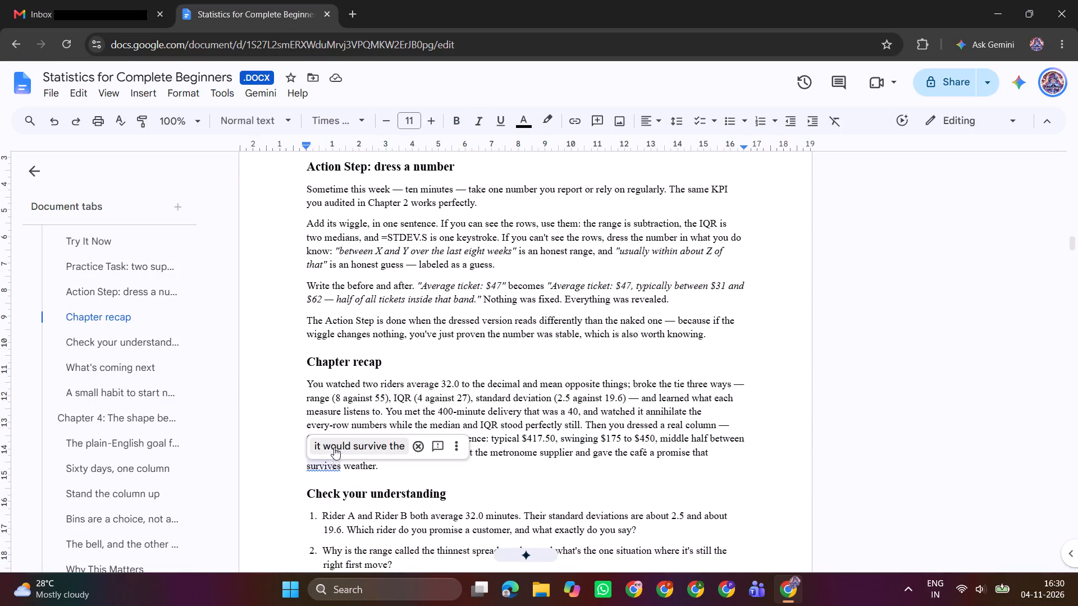
pyautogui.click(334, 446)
pyautogui.click(424, 383)
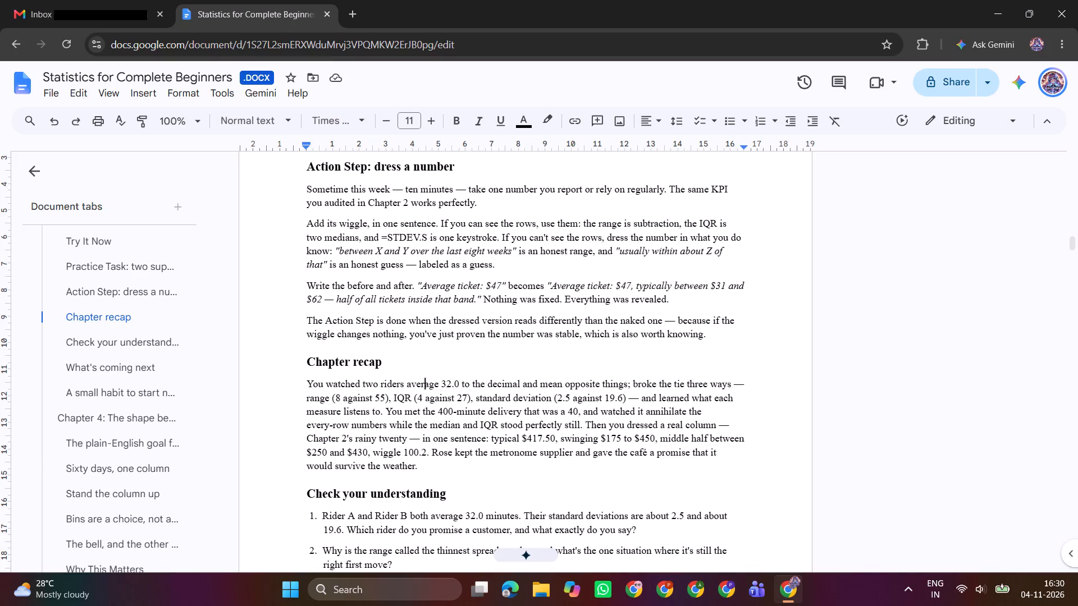
# Examine the Chapter 3 "Check your understanding" questions.
pyautogui.scroll(-1, 424, 383)
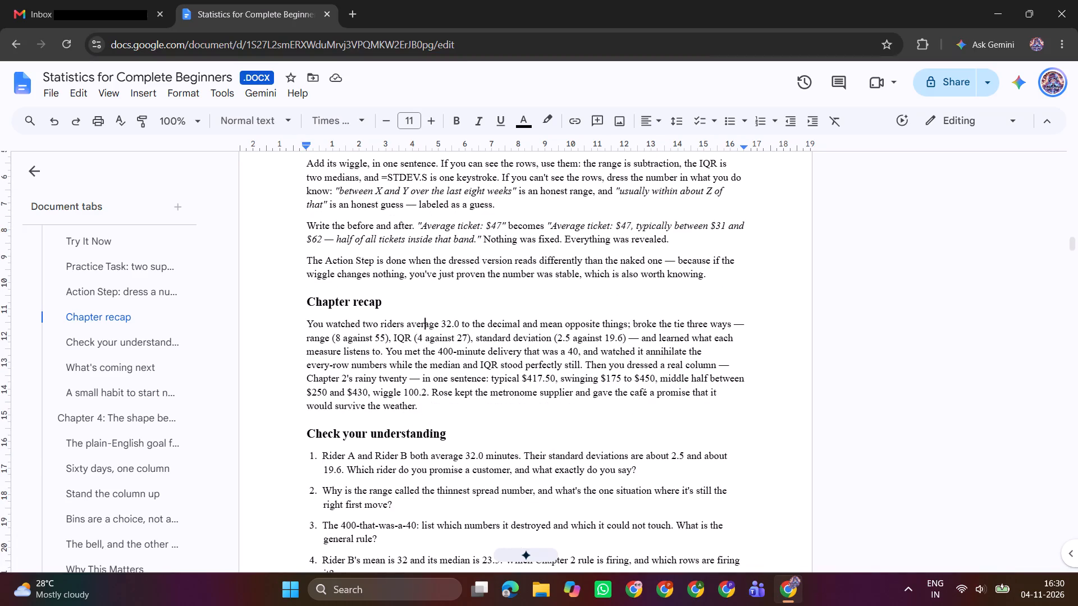
pyautogui.scroll(-1, 424, 383)
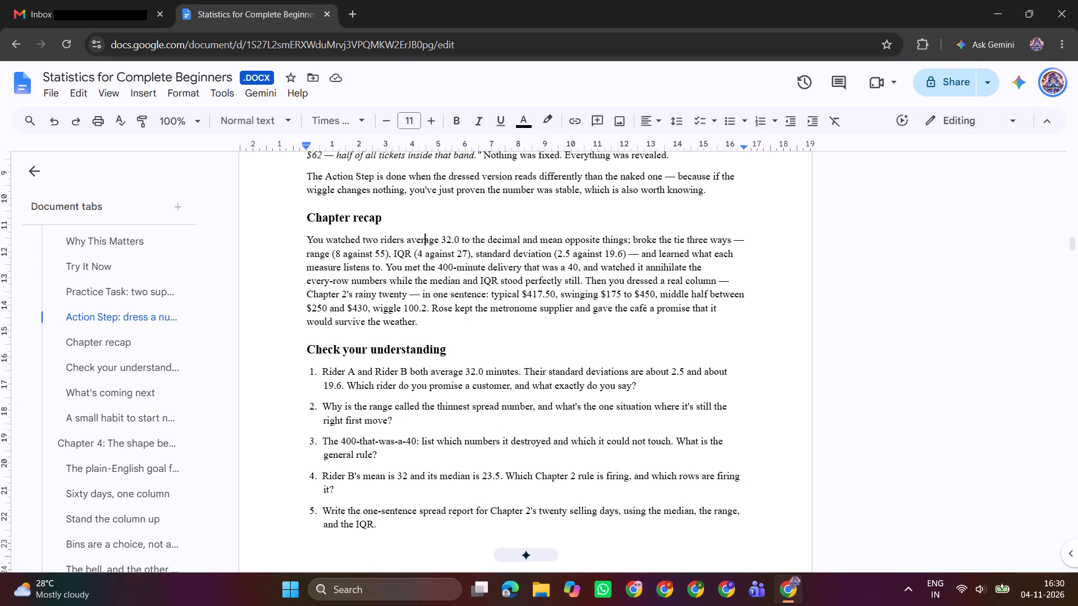
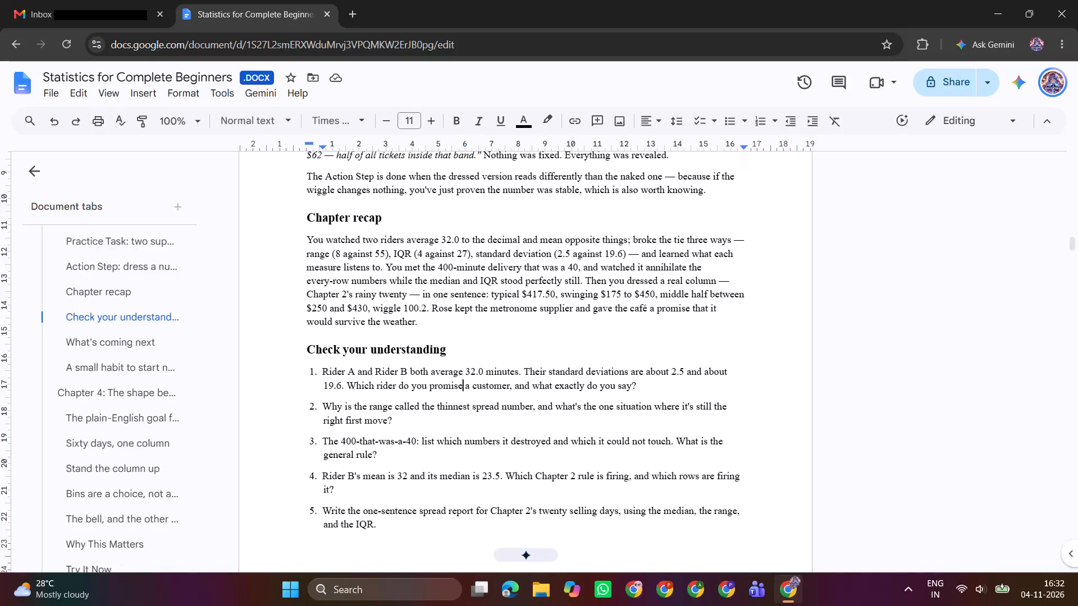
# Bold all five numbered questions under Chapter 3's "Check your understanding".
pyautogui.scroll(-1, 462, 389)
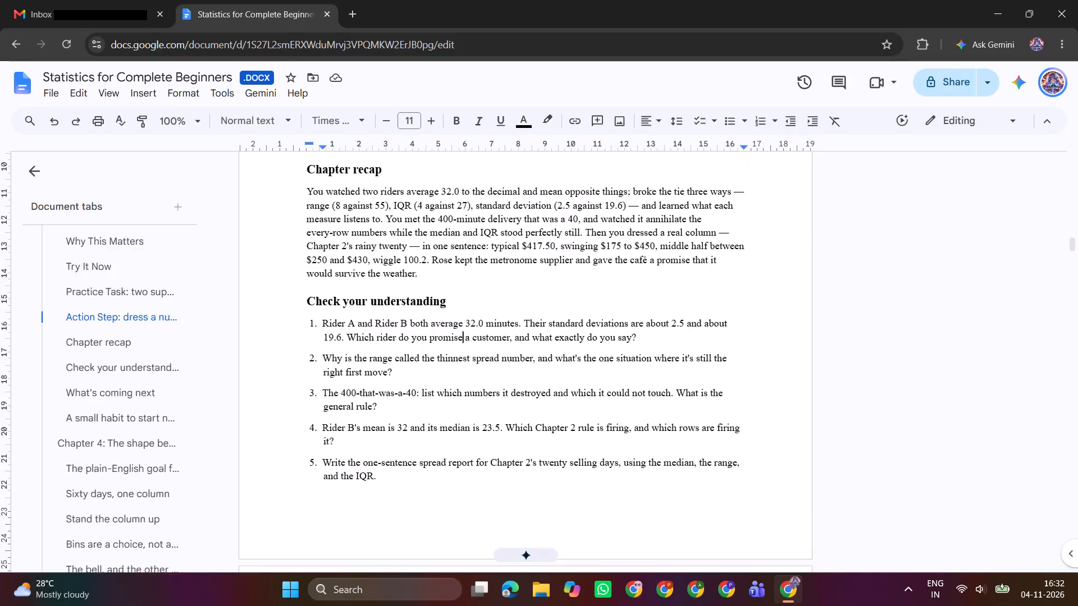
pyautogui.scroll(-1, 462, 389)
pyautogui.click(462, 389)
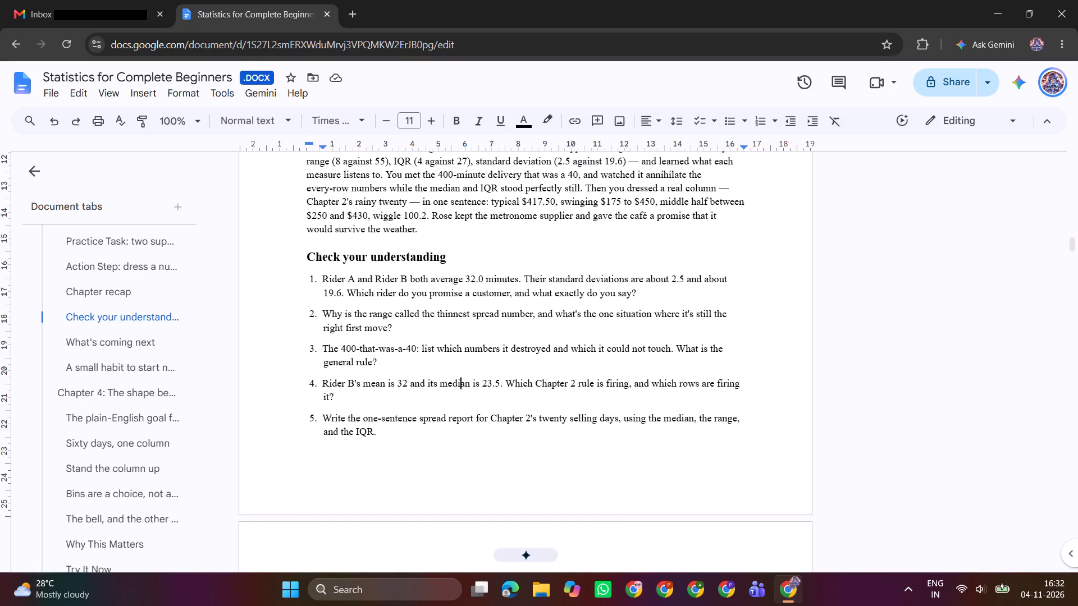
pyautogui.scroll(-2, 462, 389)
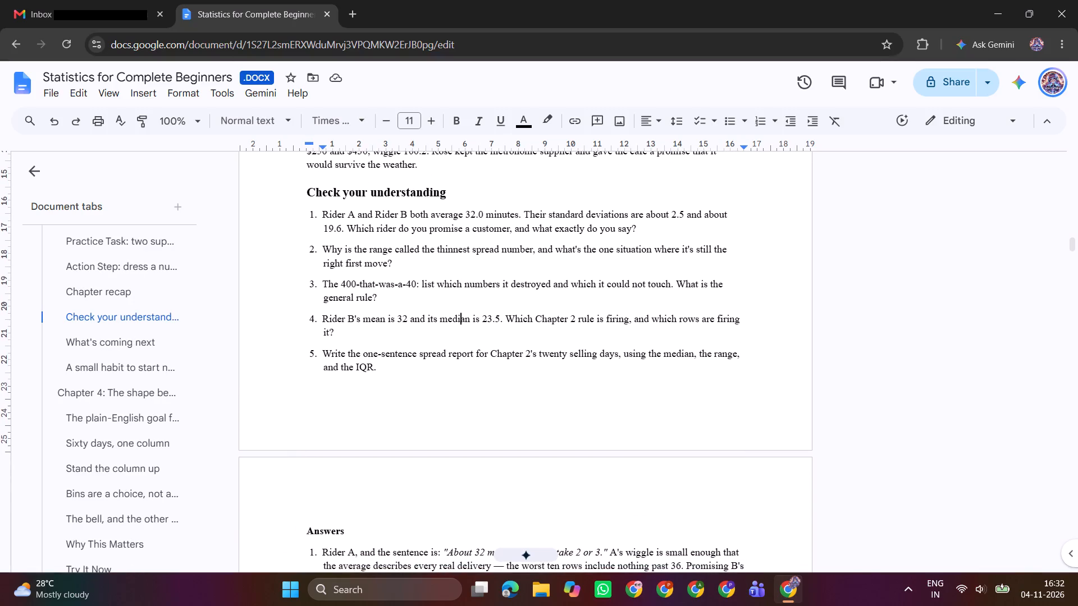
pyautogui.moveTo(395, 377); pyautogui.dragTo(310, 218)
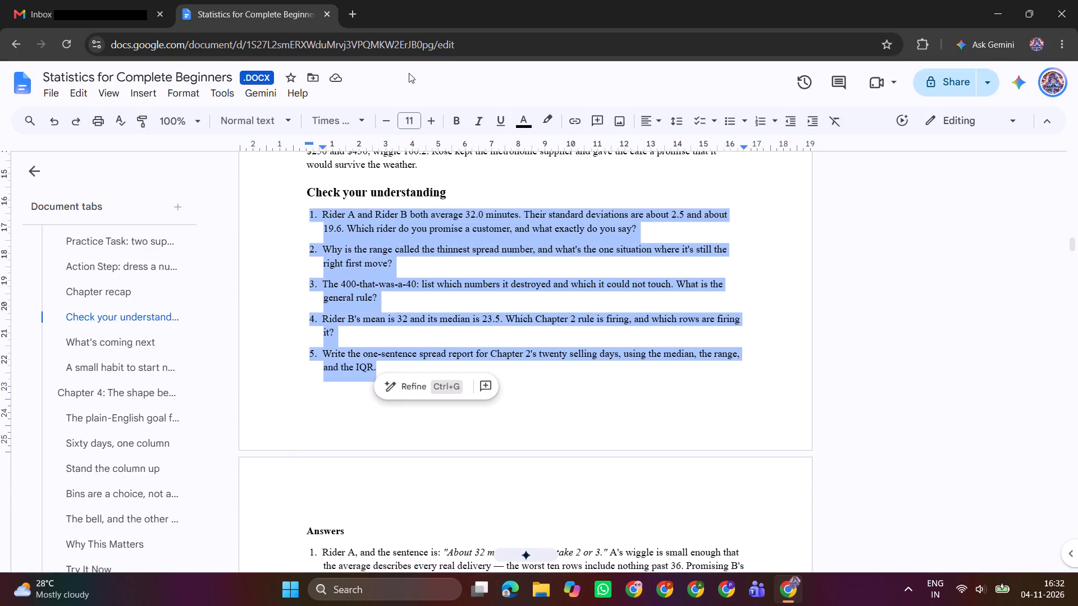
pyautogui.click(455, 114)
pyautogui.click(465, 220)
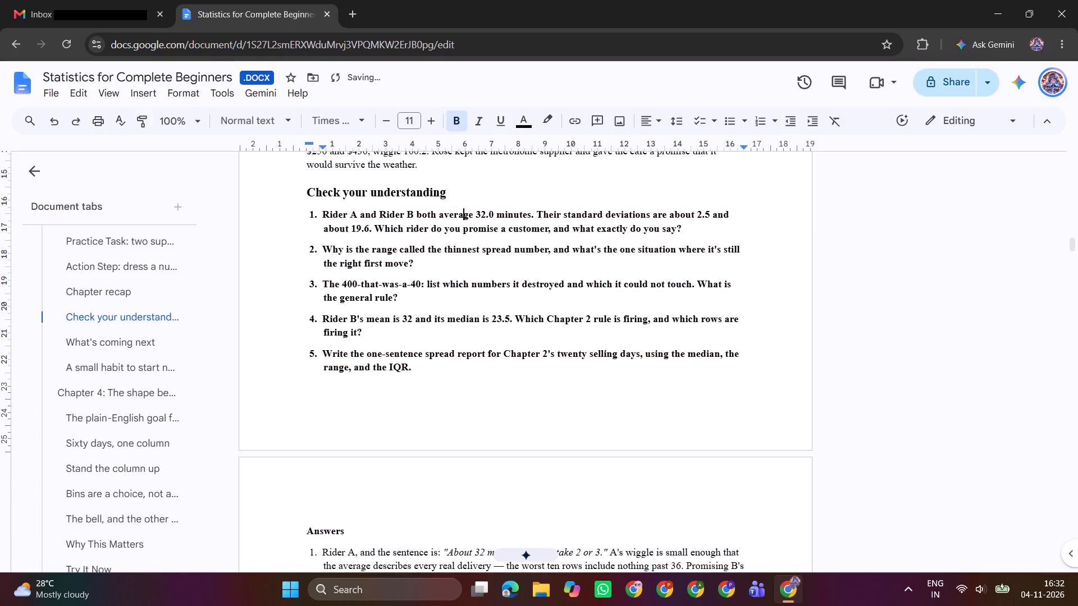
# In Chapter 3's "A small habit to start now", delete the em dash between "X, give or take Y" and "or, when".
pyautogui.scroll(-3, 465, 220)
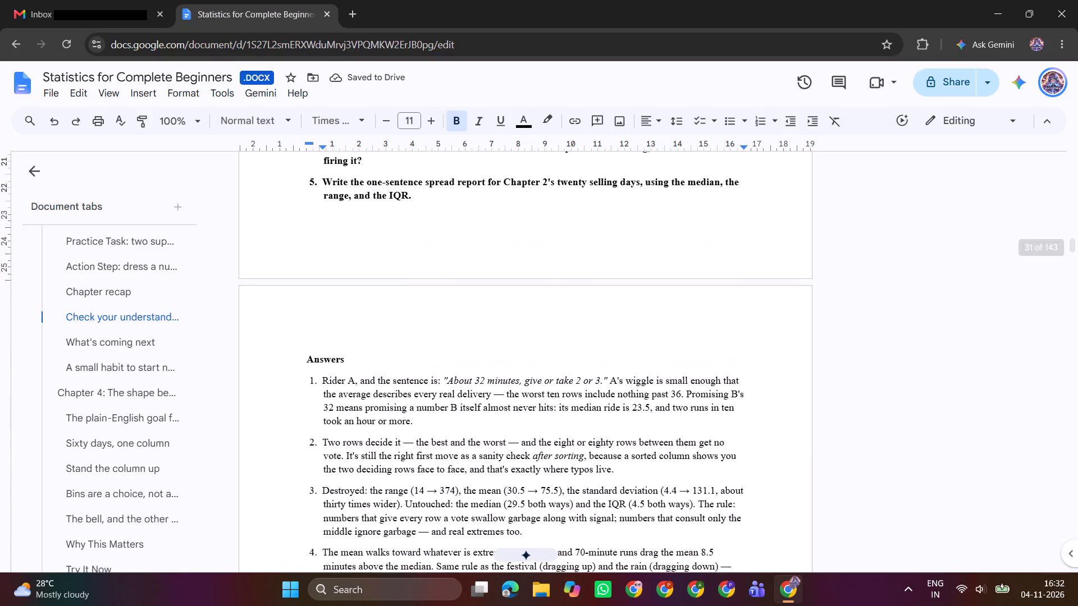
pyautogui.scroll(-1, 465, 220)
pyautogui.scroll(-1, 424, 383)
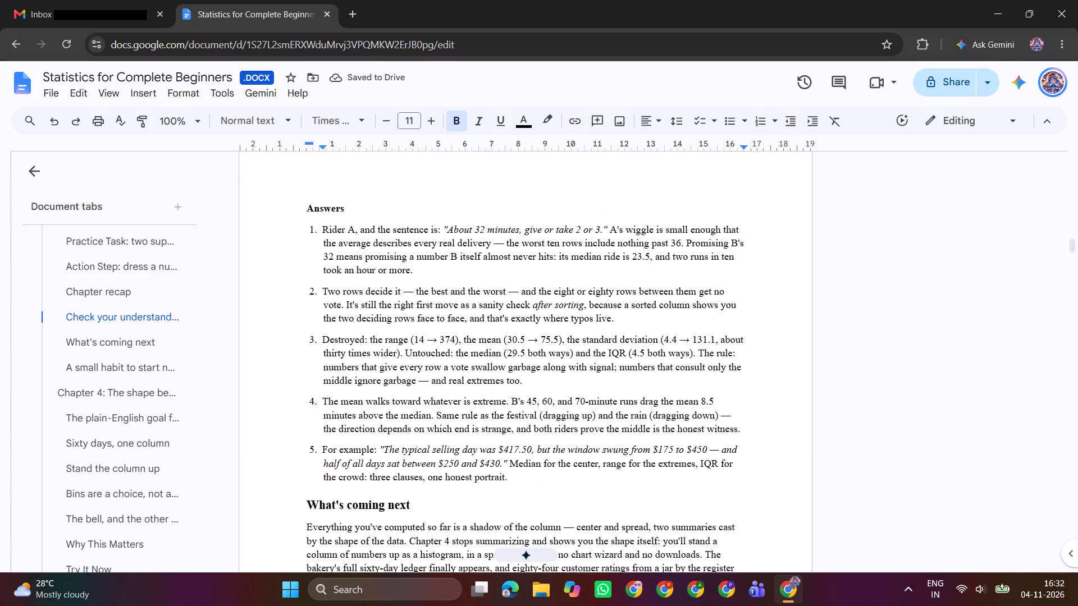
pyautogui.scroll(-1, 424, 383)
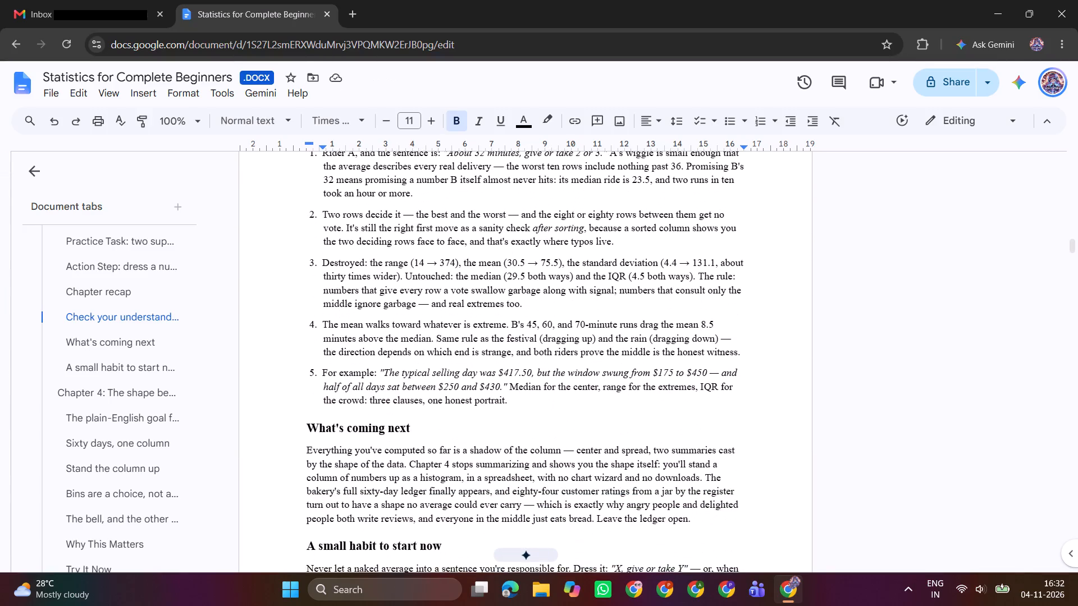
pyautogui.scroll(-1, 424, 383)
pyautogui.scroll(-1, 549, 429)
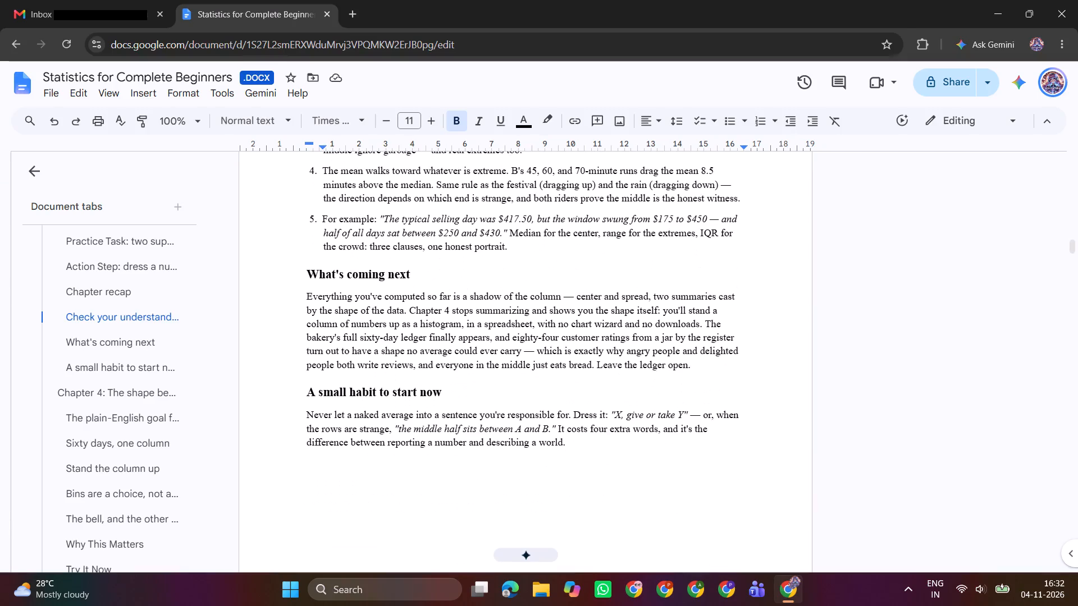
pyautogui.scroll(-1, 549, 429)
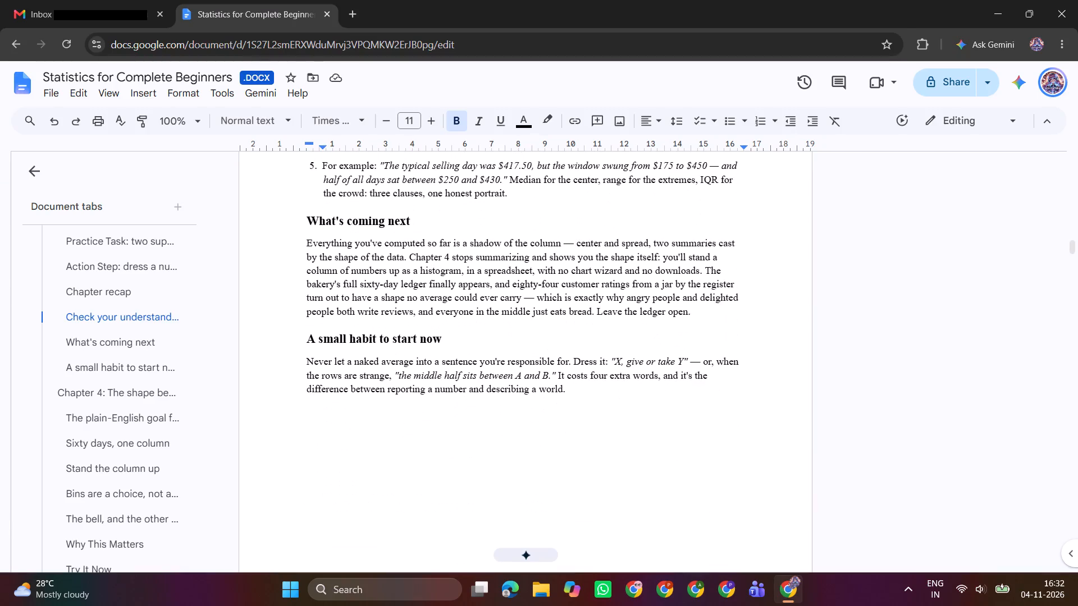
pyautogui.doubleClick(696, 361)
pyautogui.press('Delete')
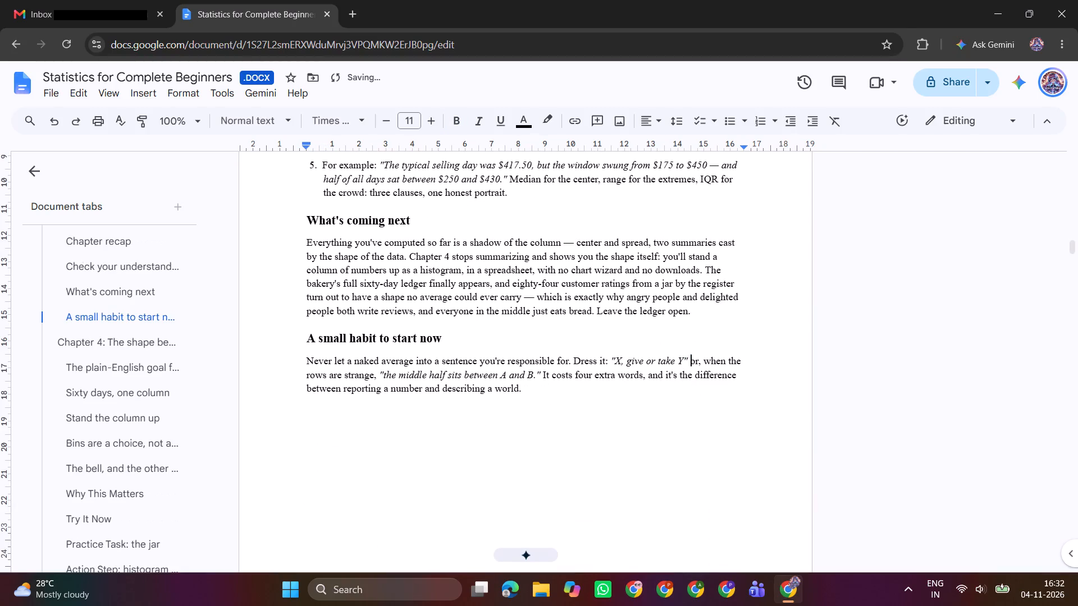
pyautogui.click(659, 283)
# Apply the Heading 1 style to the "PART II — WHERE NUMBERS COME FROM" title.
pyautogui.scroll(-2, 659, 283)
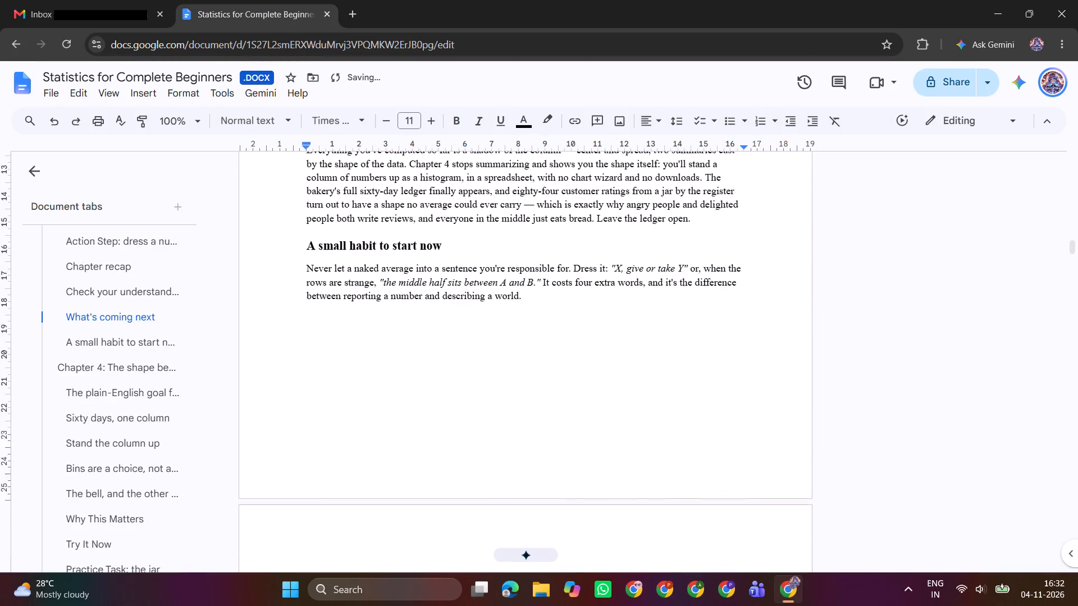
pyautogui.scroll(-4, 659, 283)
pyautogui.scroll(2, 534, 324)
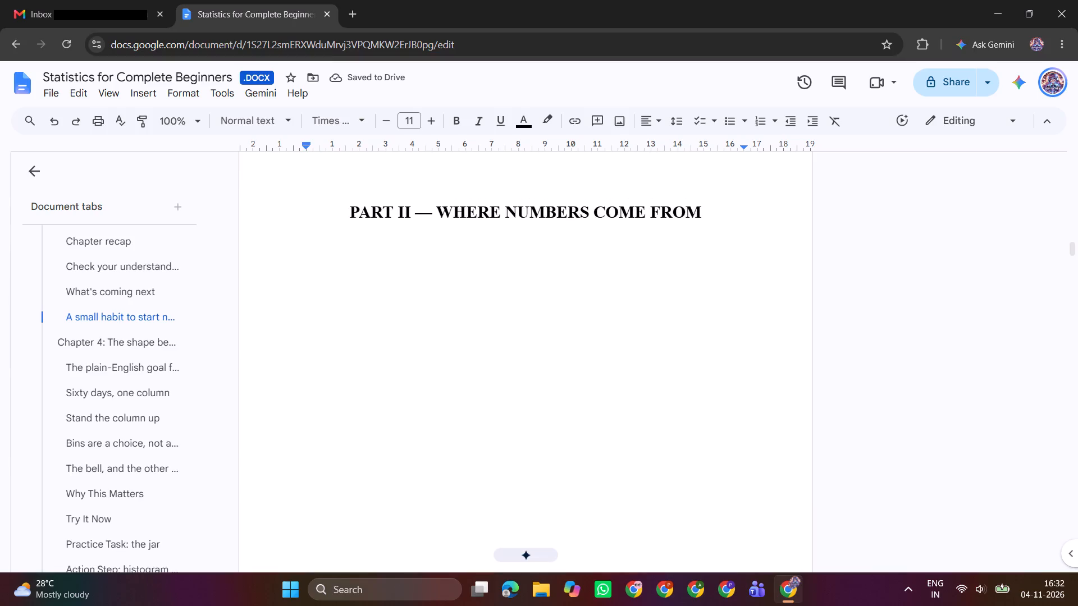
pyautogui.scroll(1, 534, 324)
pyautogui.tripleClick(502, 270)
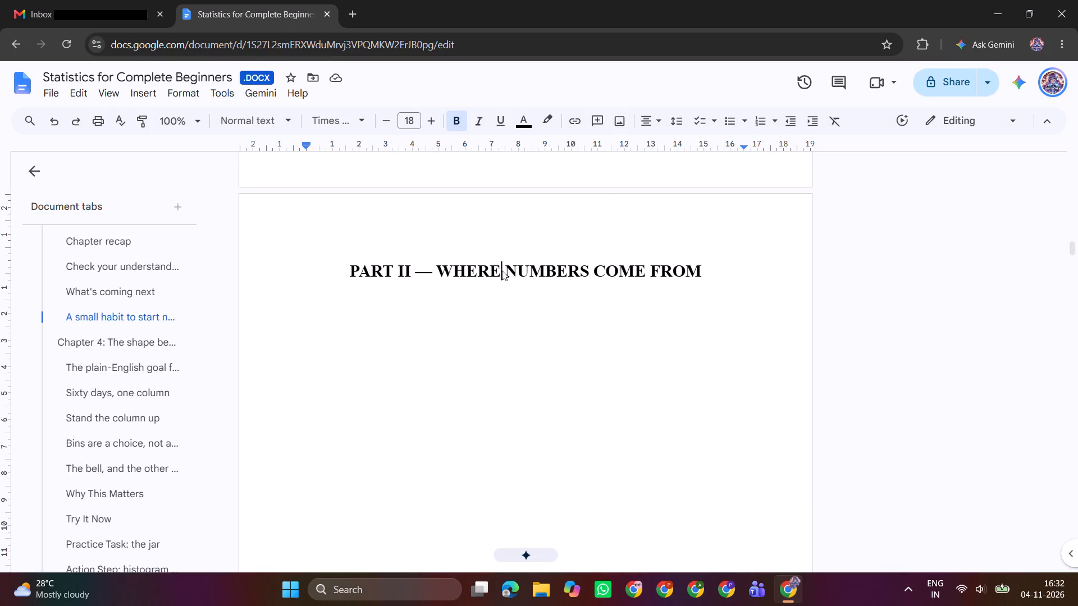
pyautogui.click(284, 112)
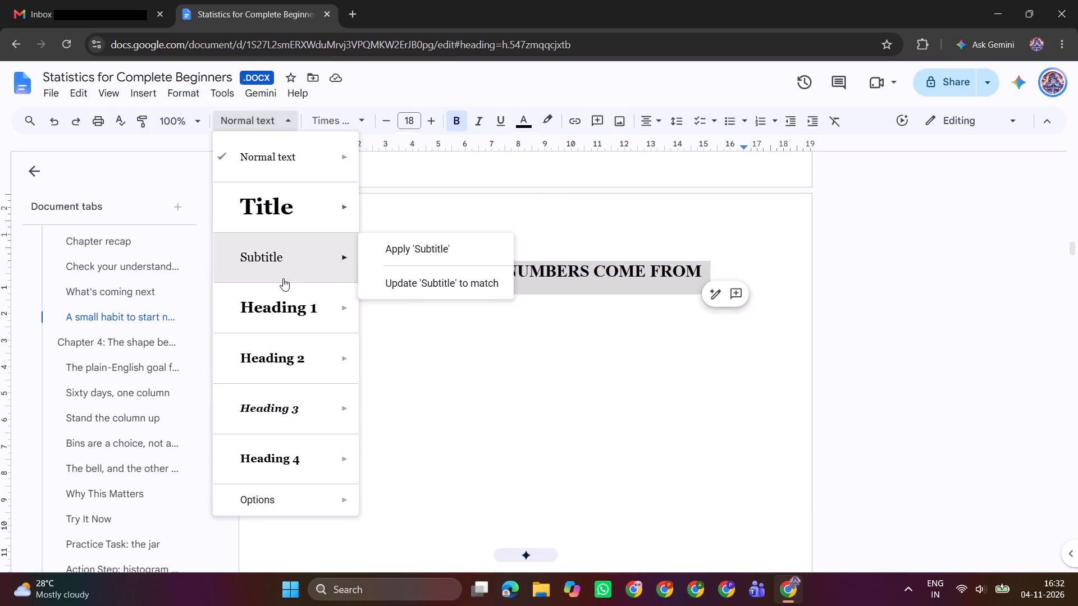
pyautogui.click(284, 296)
pyautogui.click(436, 286)
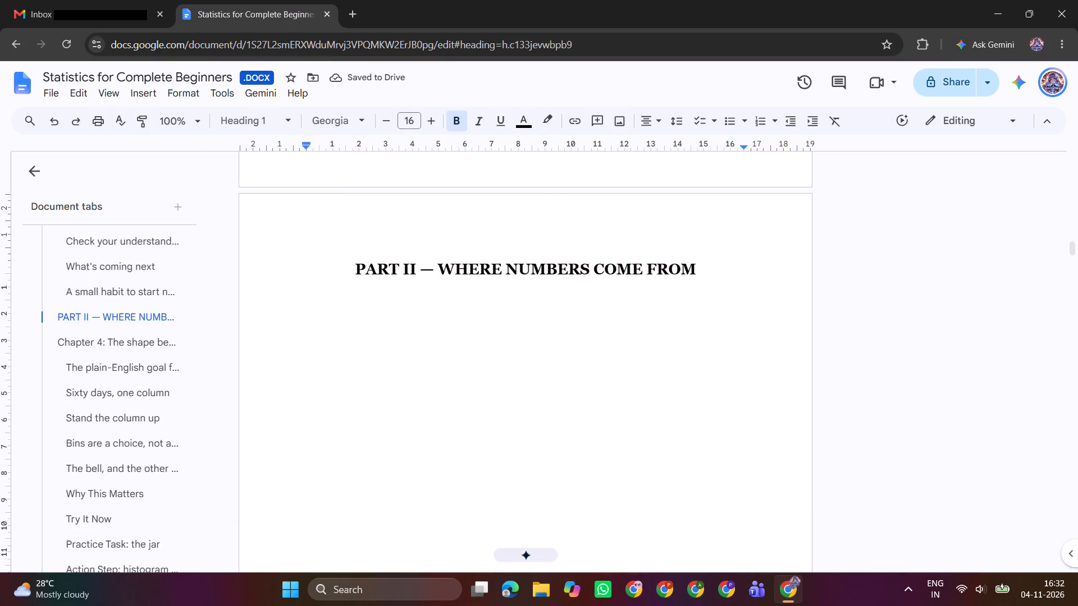
# Remove the colon from the Chapter 4 title and split it into "Chapter 4" and "The shape behind the number" on separate lines.
pyautogui.scroll(-5, 436, 286)
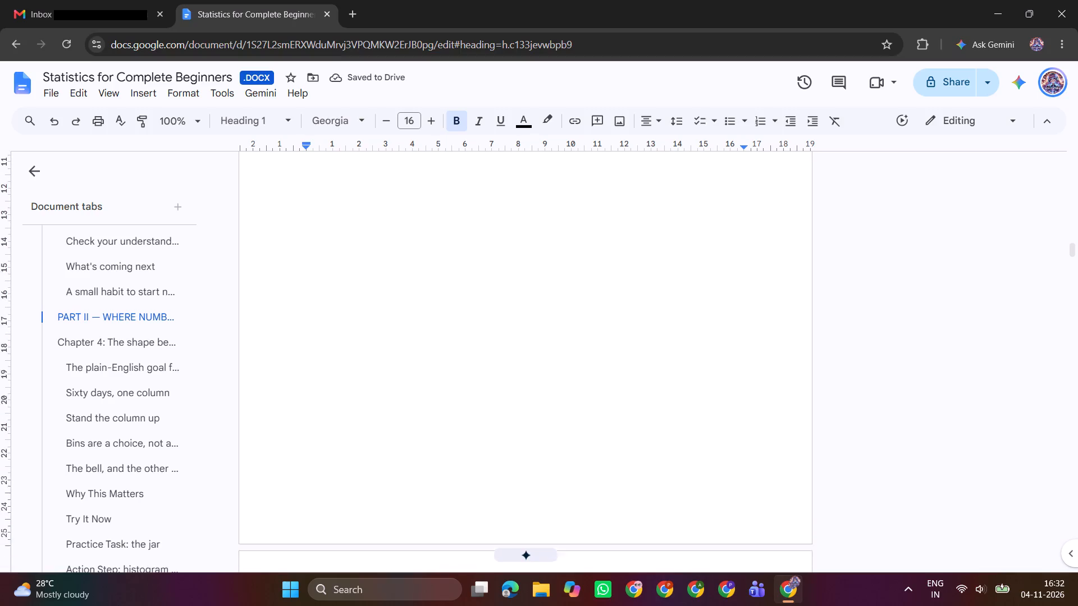
pyautogui.scroll(-2, 436, 286)
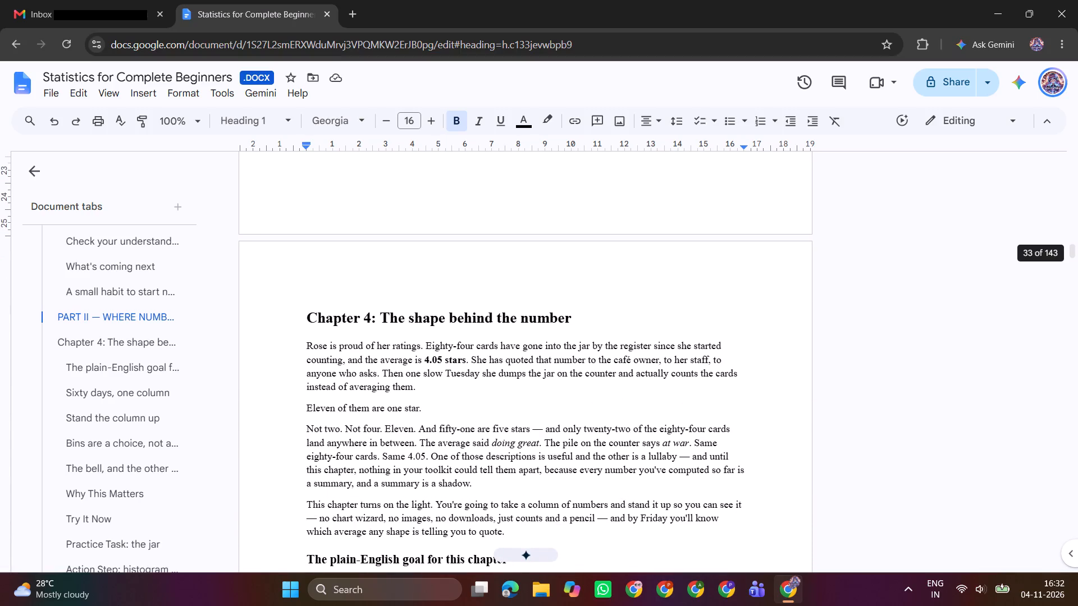
pyautogui.click(376, 318)
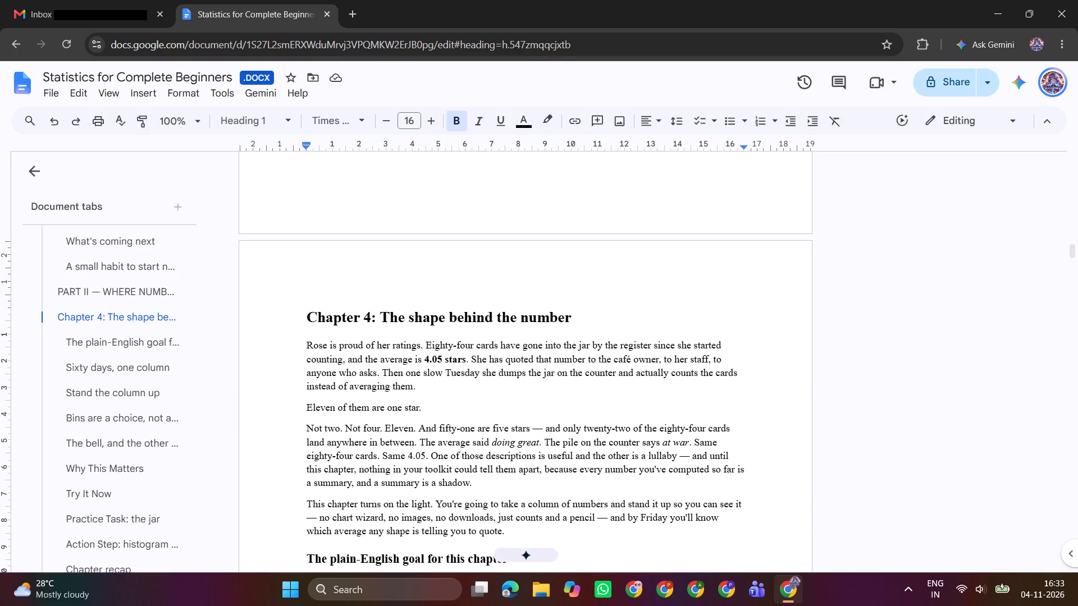
pyautogui.press('BackSpace')
pyautogui.press('Return')
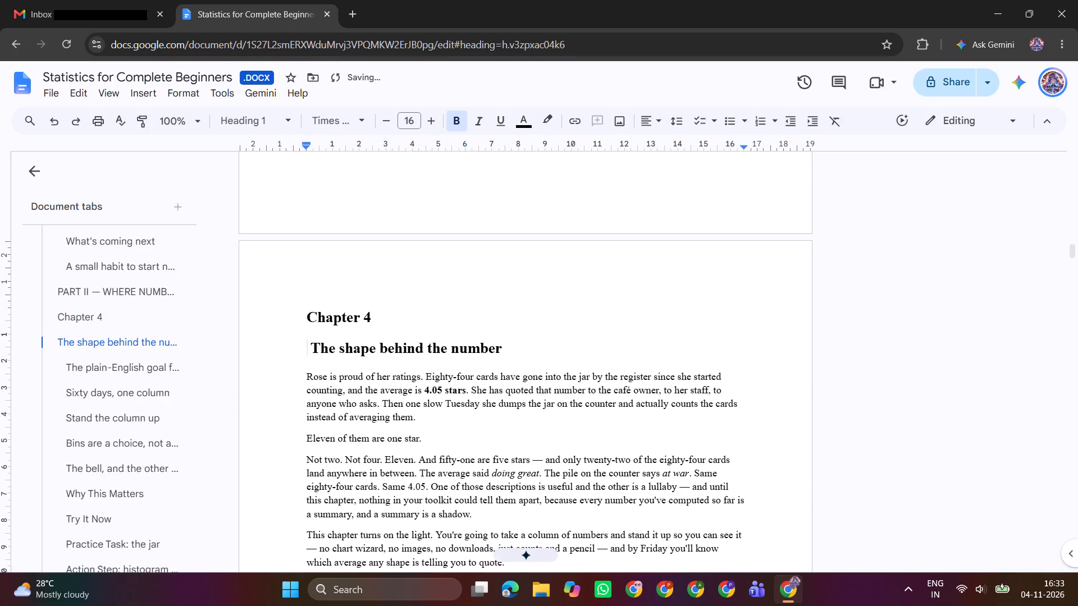
# Apply the Heading 2 style to the "The shape behind the number" line.
pyautogui.tripleClick(355, 346)
pyautogui.click(252, 126)
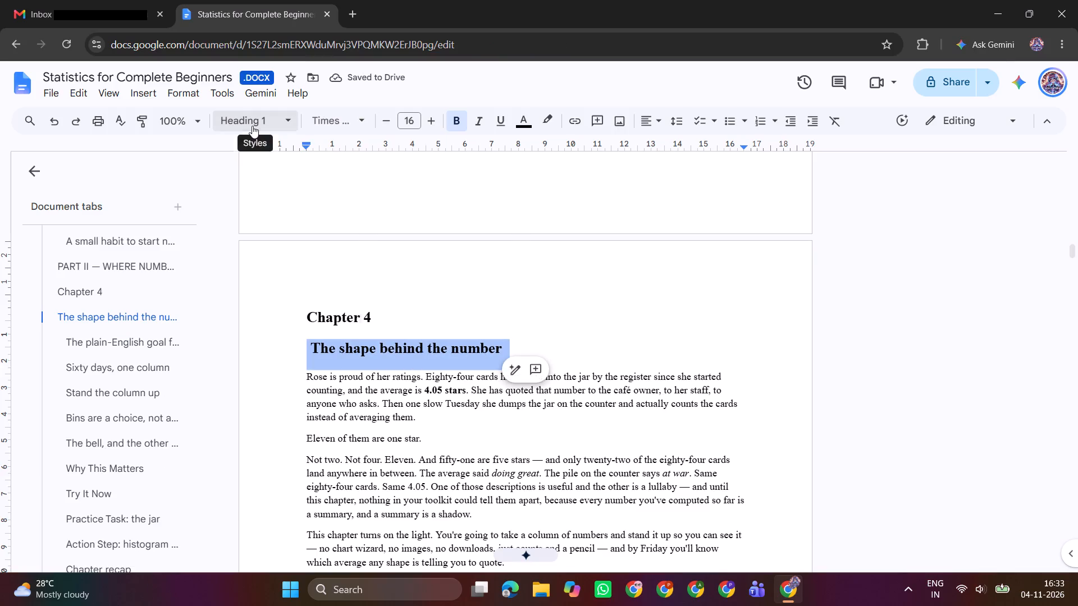
pyautogui.click(283, 360)
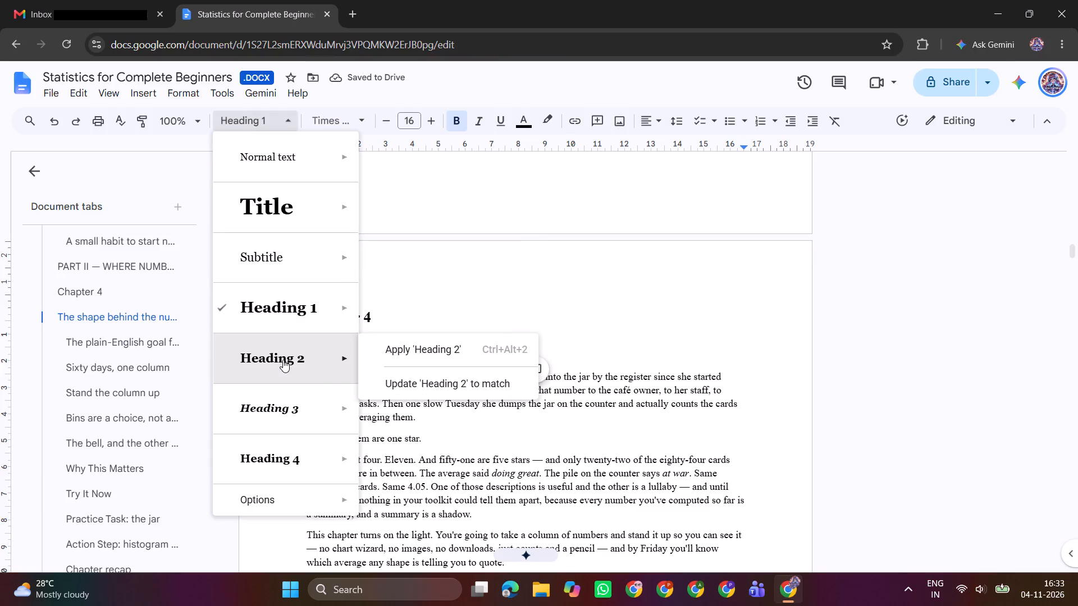
# Center the "Chapter 4" and "The shape behind the number" heading lines.
pyautogui.moveTo(304, 321); pyautogui.dragTo(391, 328)
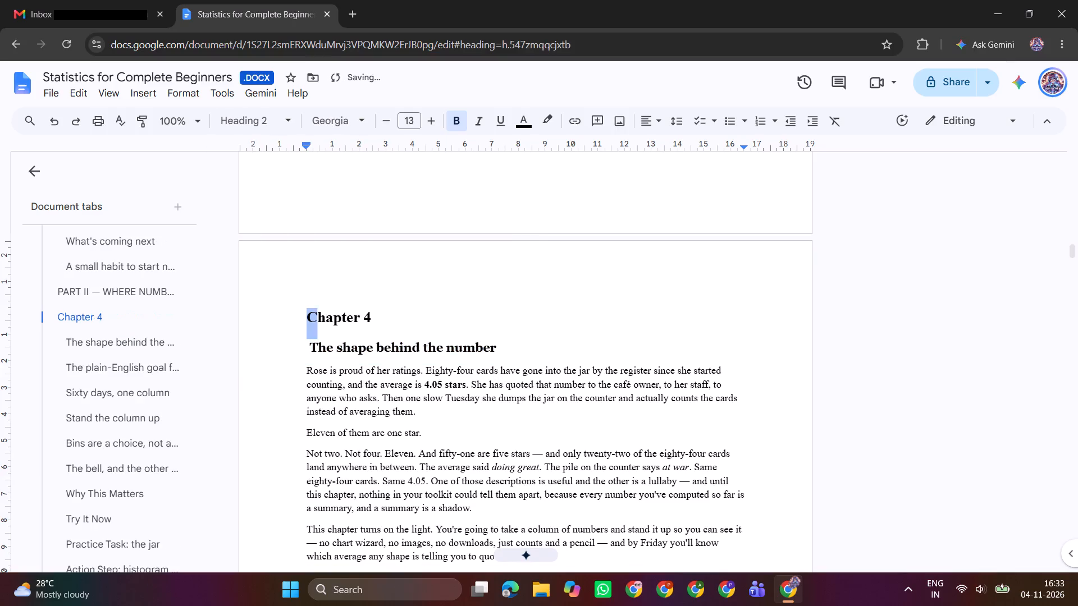
pyautogui.moveTo(391, 328); pyautogui.dragTo(506, 345)
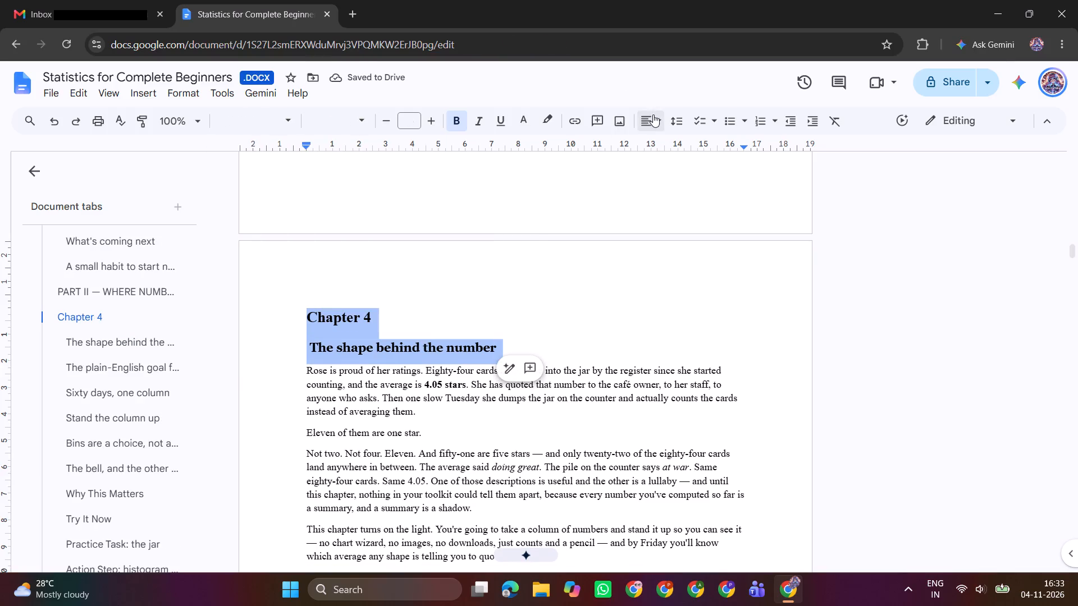
pyautogui.click(653, 114)
pyautogui.click(663, 139)
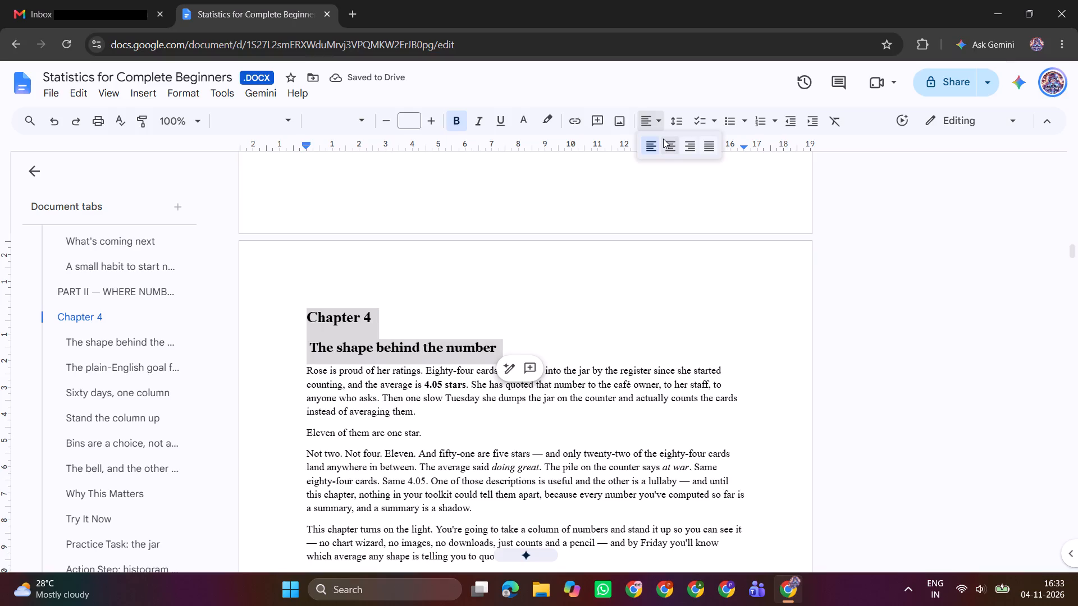
# Insert a blank line between the Chapter 4 headings and the paragraph starting "Rose is proud of her ratings".
pyautogui.click(295, 371)
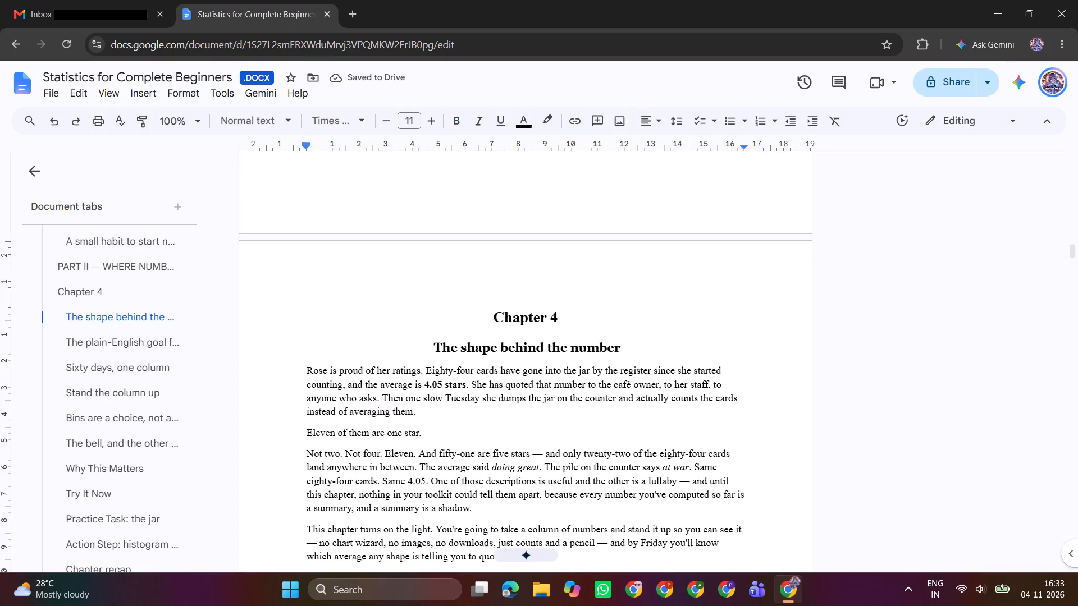
pyautogui.press('Return')
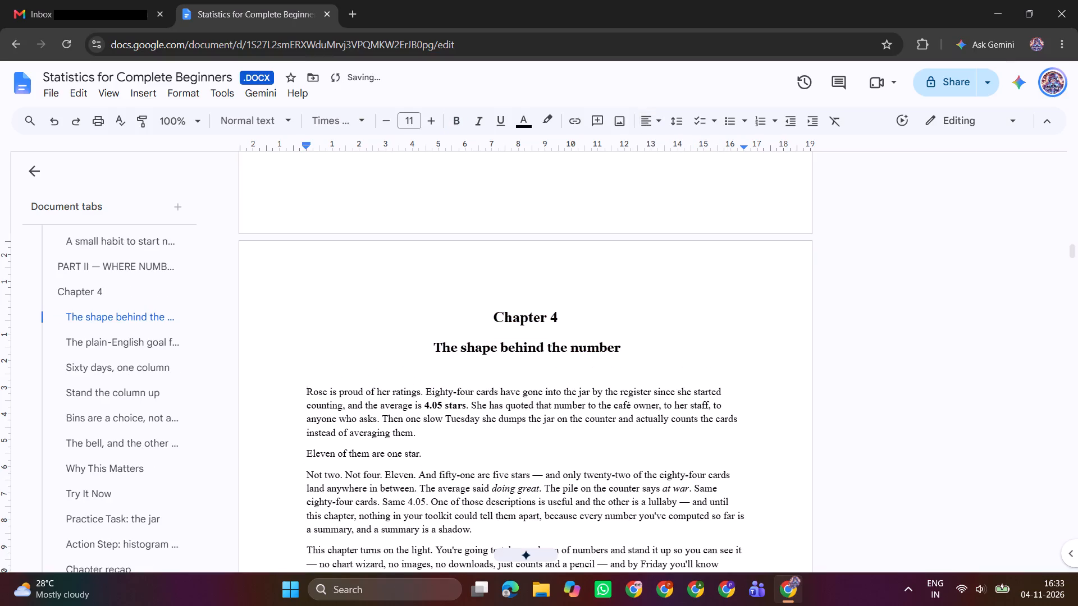
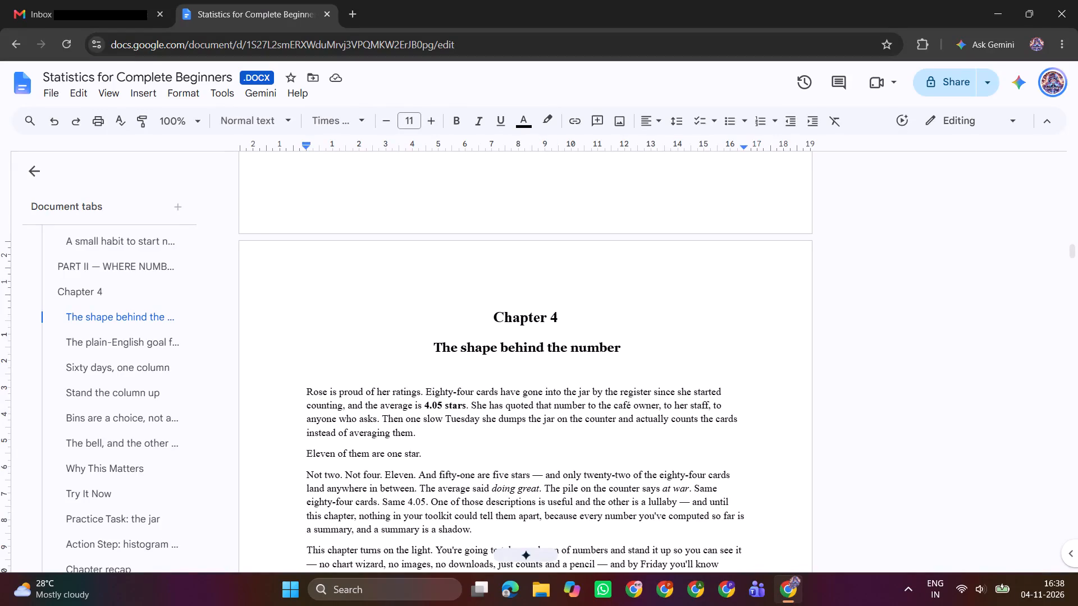
# Delete the em dashes after "five stars" and "lullaby" in the paragraph starting "Not two. Not four. Eleven.".
pyautogui.doubleClick(537, 479)
pyautogui.press('Delete')
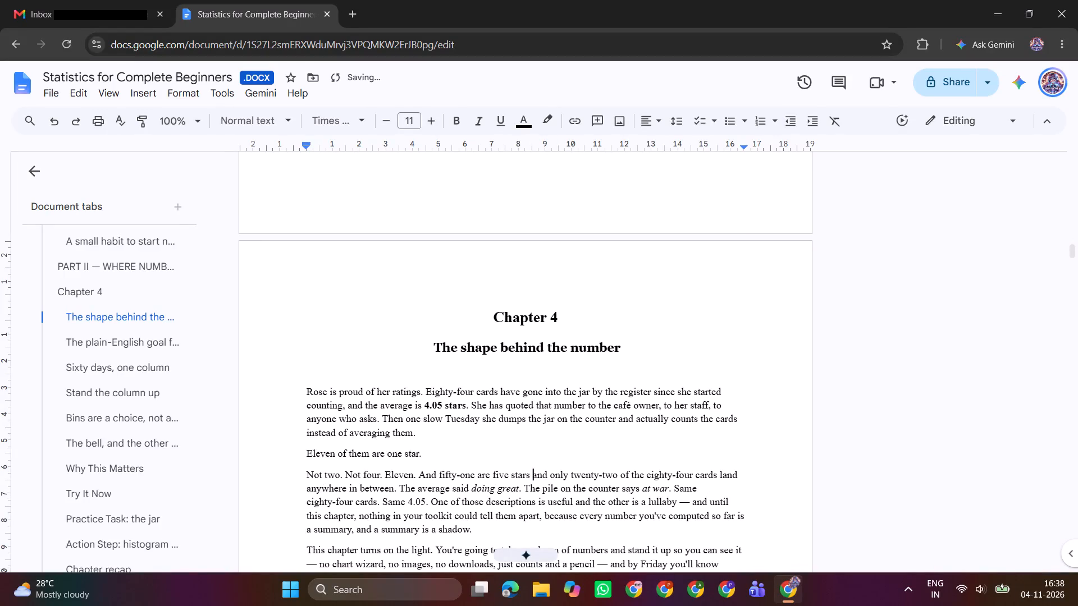
pyautogui.click(535, 492)
pyautogui.scroll(-1, 535, 492)
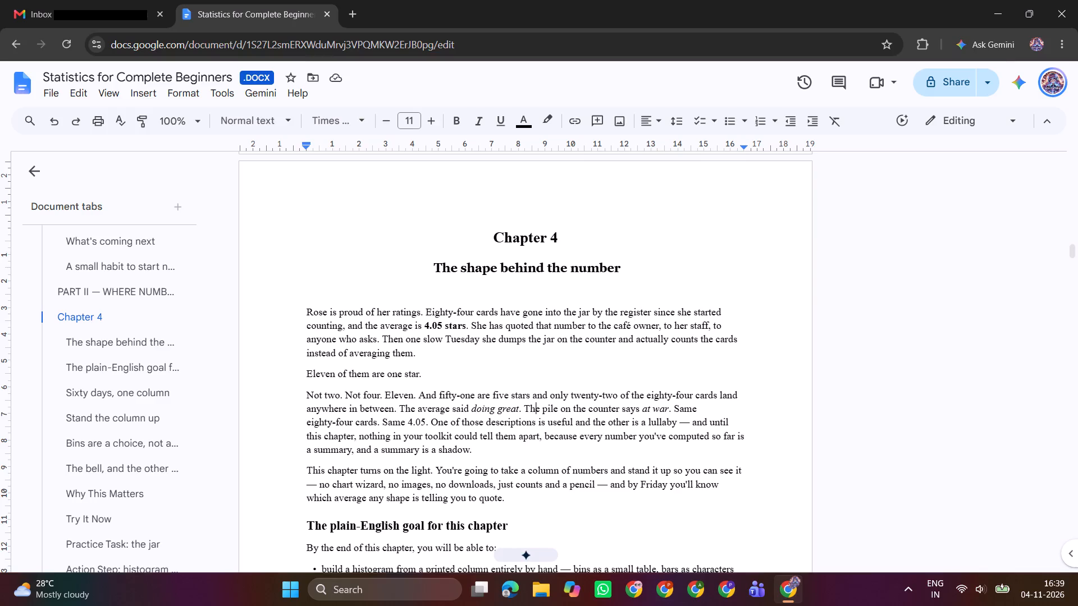
pyautogui.doubleClick(687, 426)
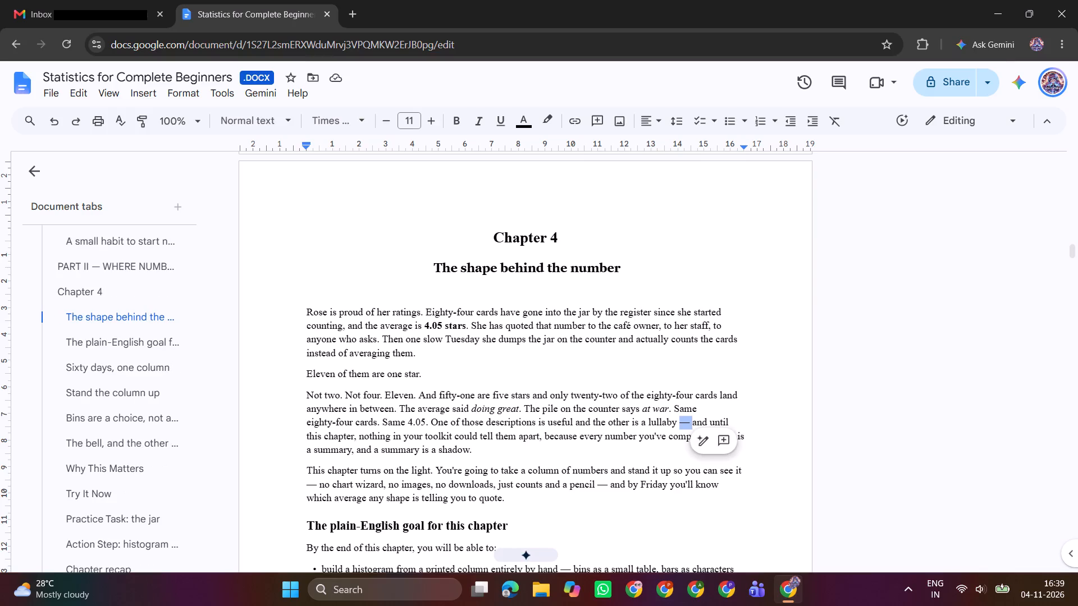
pyautogui.press('Delete')
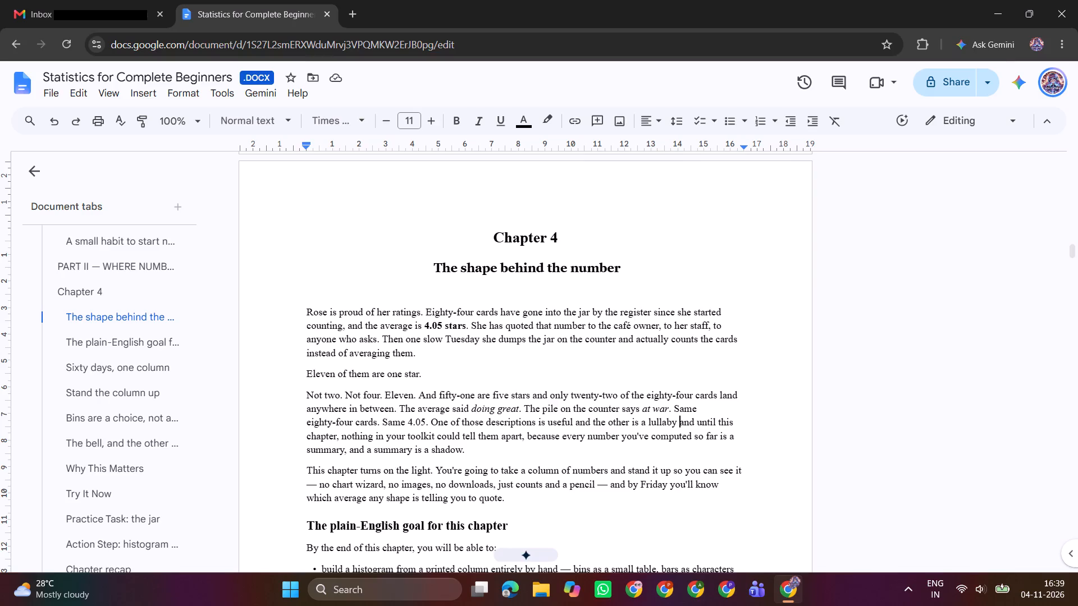
pyautogui.click(522, 448)
# Delete the em dashes after "by hand" and "supports" in the bullets under "The plain-English goal for this chapter".
pyautogui.scroll(-2, 522, 448)
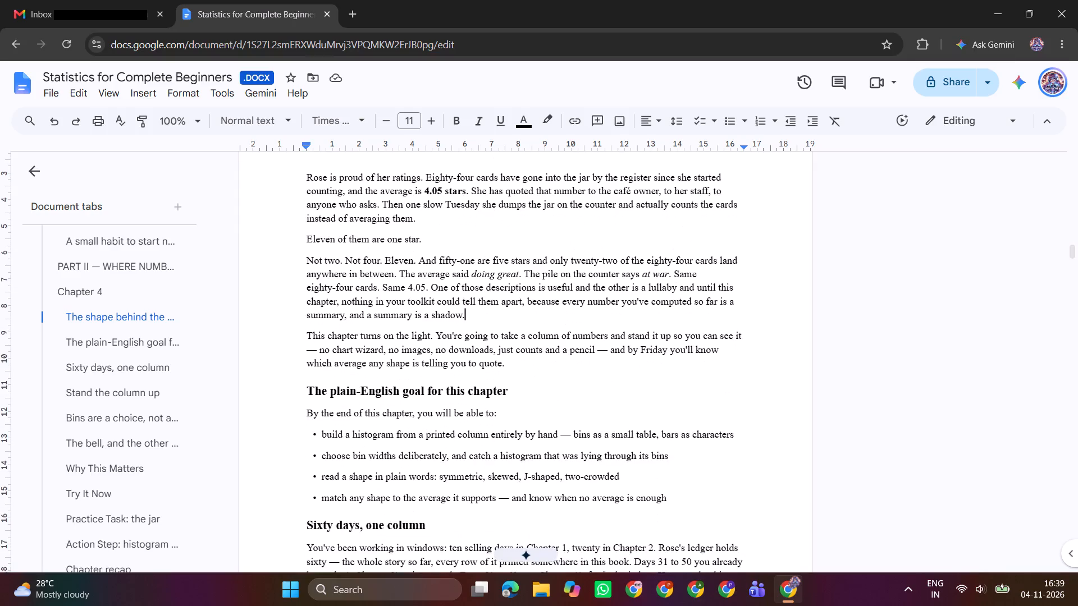
pyautogui.doubleClick(568, 436)
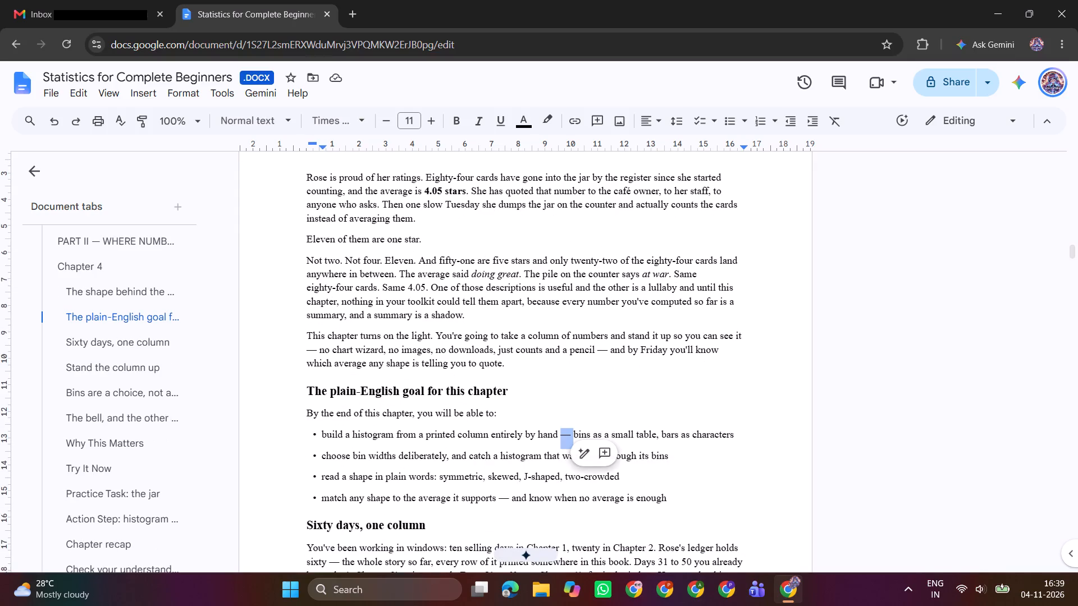
pyautogui.press('Delete')
pyautogui.doubleClick(509, 499)
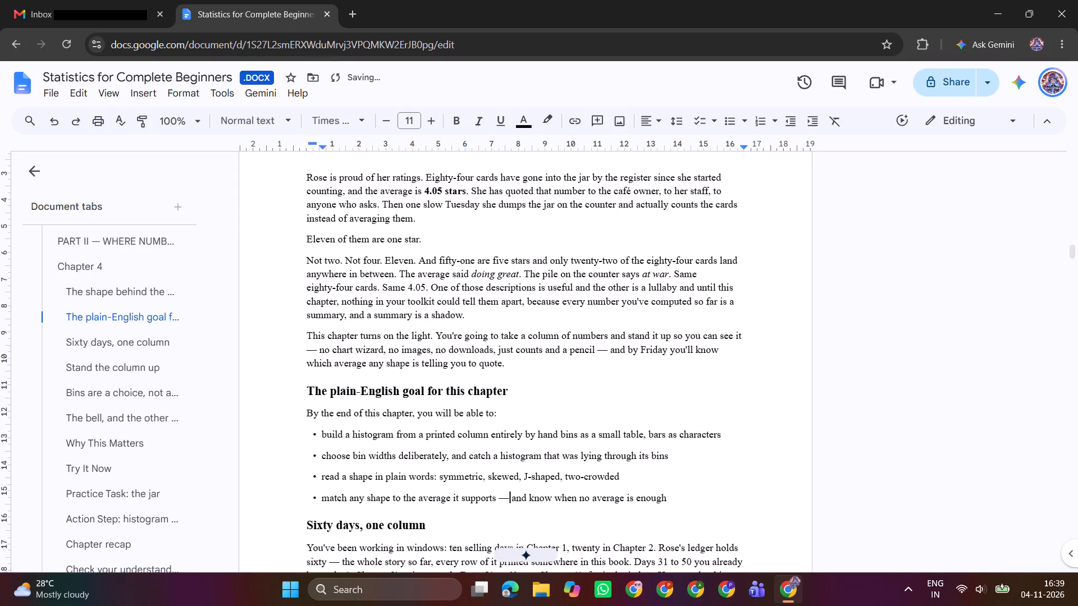
pyautogui.press('Delete')
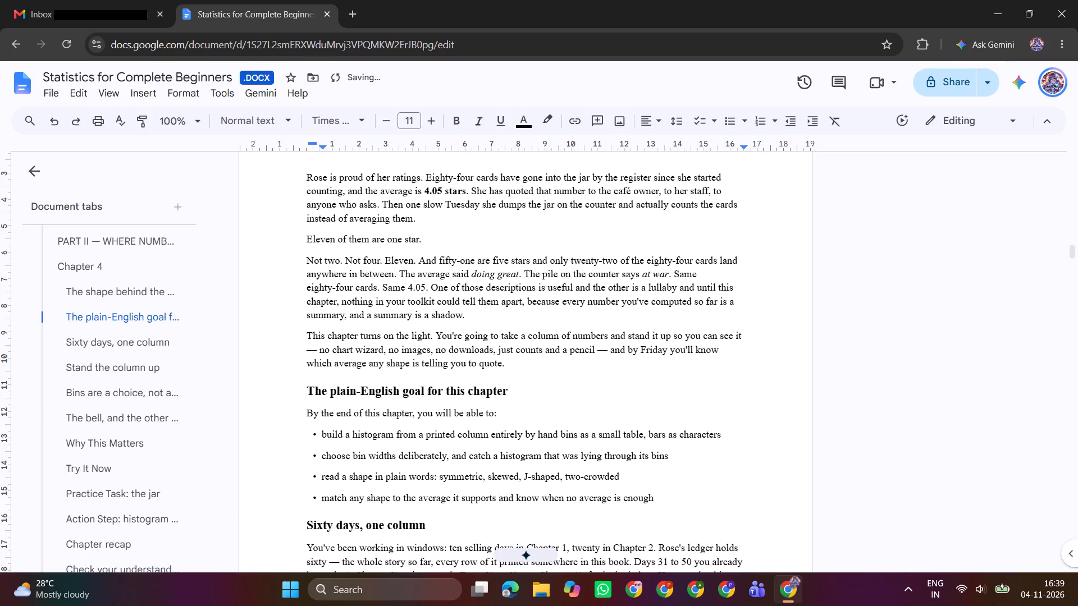
pyautogui.click(509, 421)
# Delete the em dash after "a pencil" in the paragraph starting "This chapter turns on the light".
pyautogui.doubleClick(604, 355)
pyautogui.press('Delete')
pyautogui.click(610, 387)
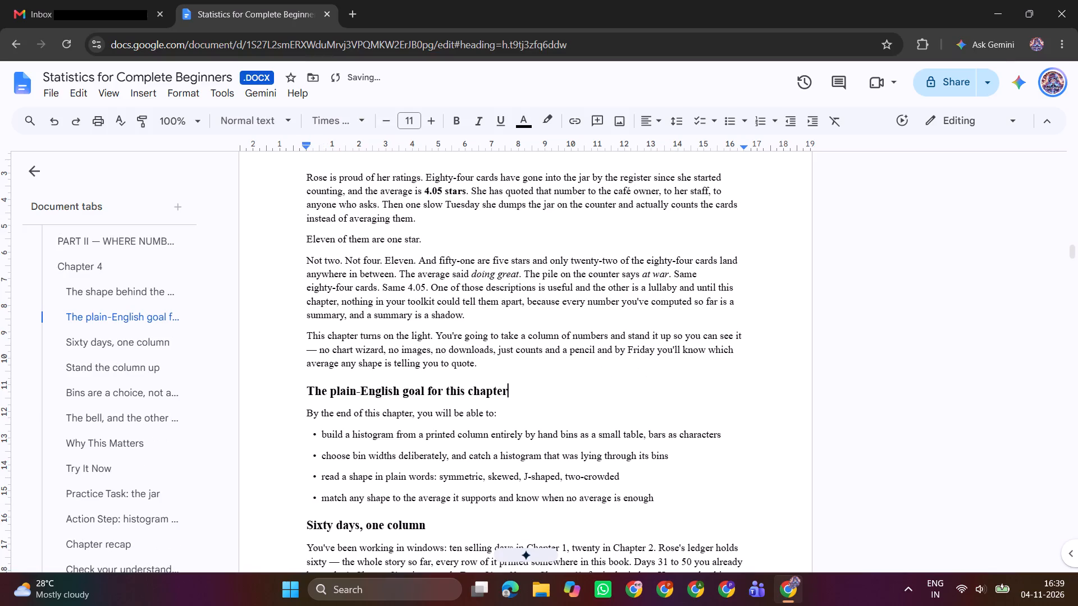
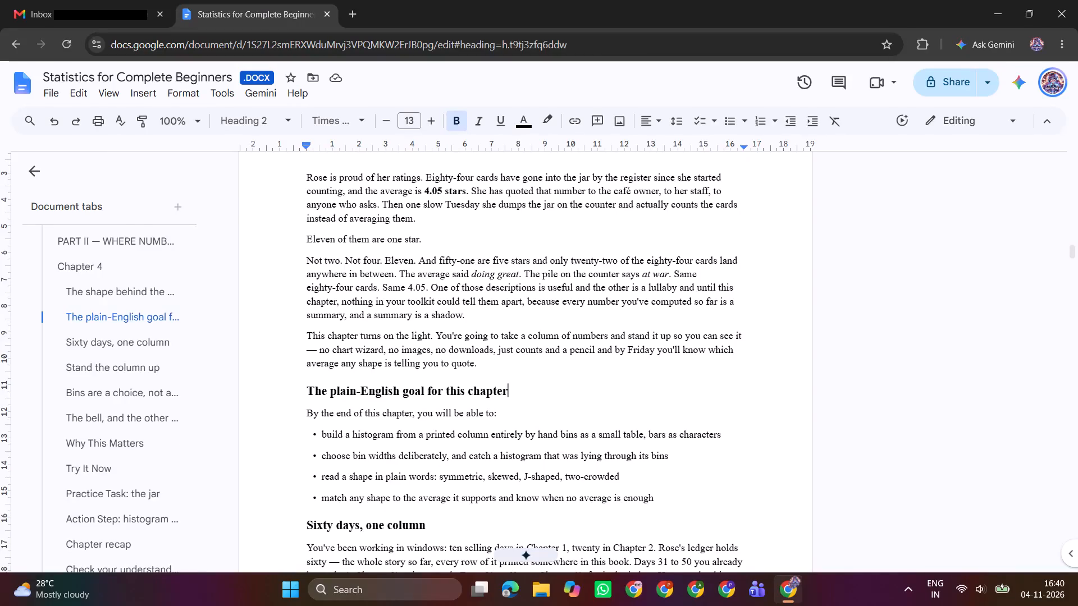
# Proofread the "Sixty days, one column" section, including its day-by-day sales table and the summary bullets below it.
pyautogui.scroll(-3, 583, 343)
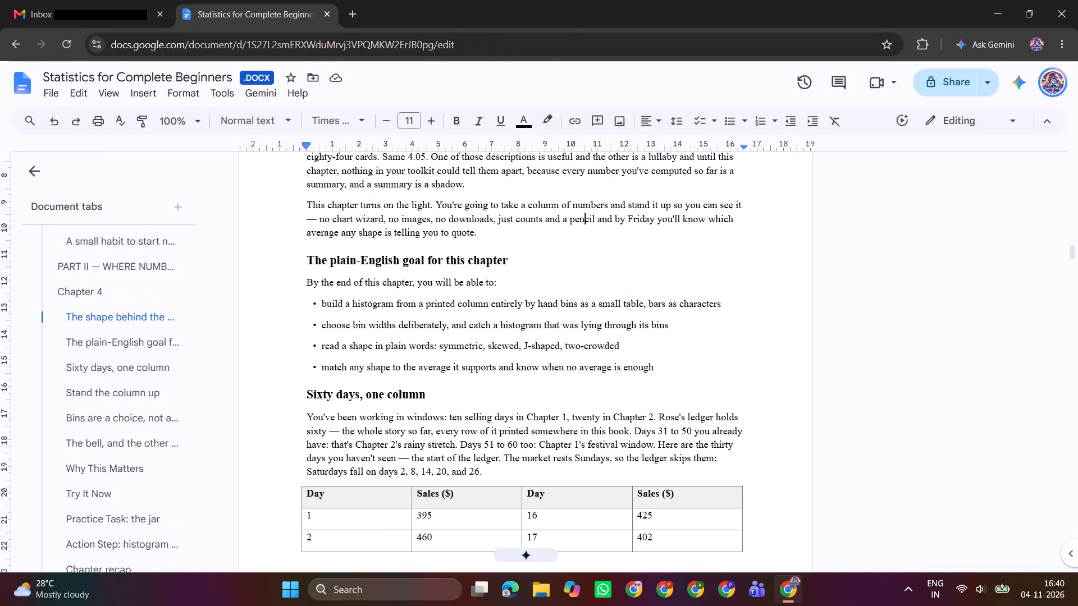
pyautogui.click(522, 415)
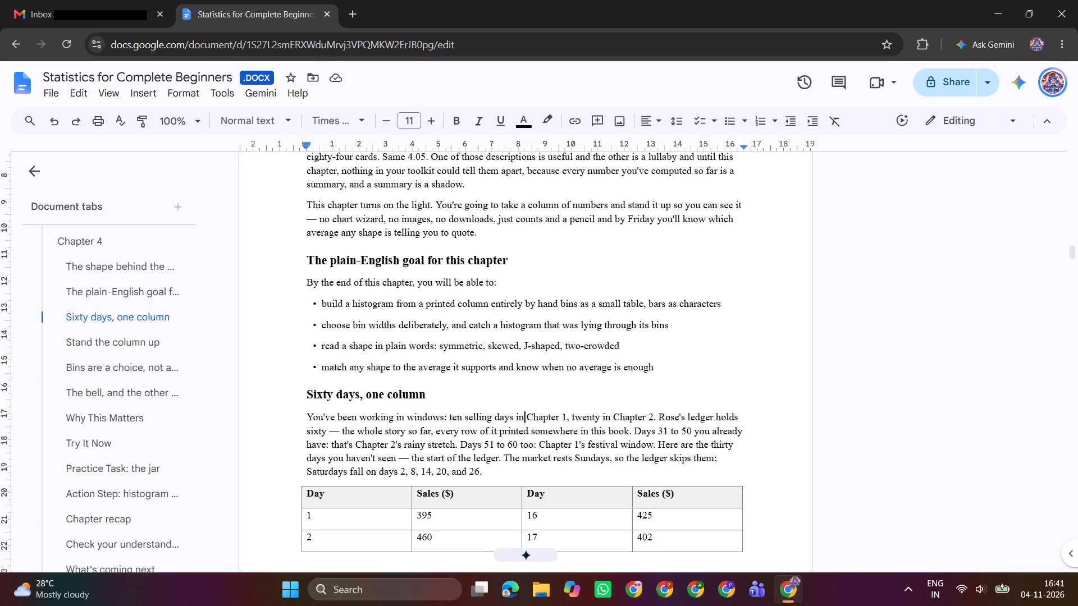
pyautogui.click(531, 369)
pyautogui.scroll(-4, 531, 369)
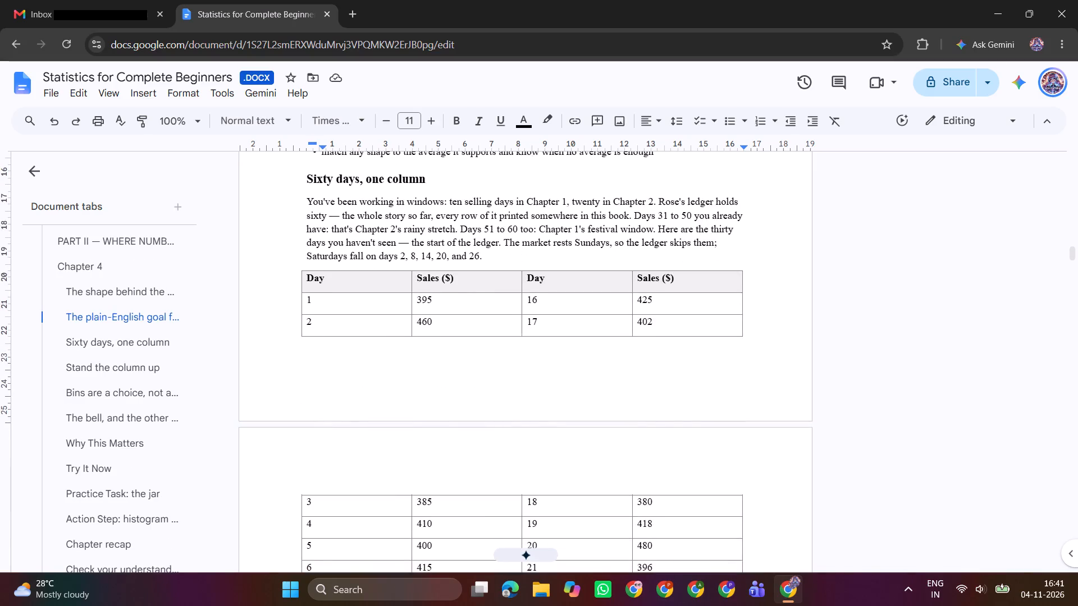
pyautogui.scroll(-2, 531, 369)
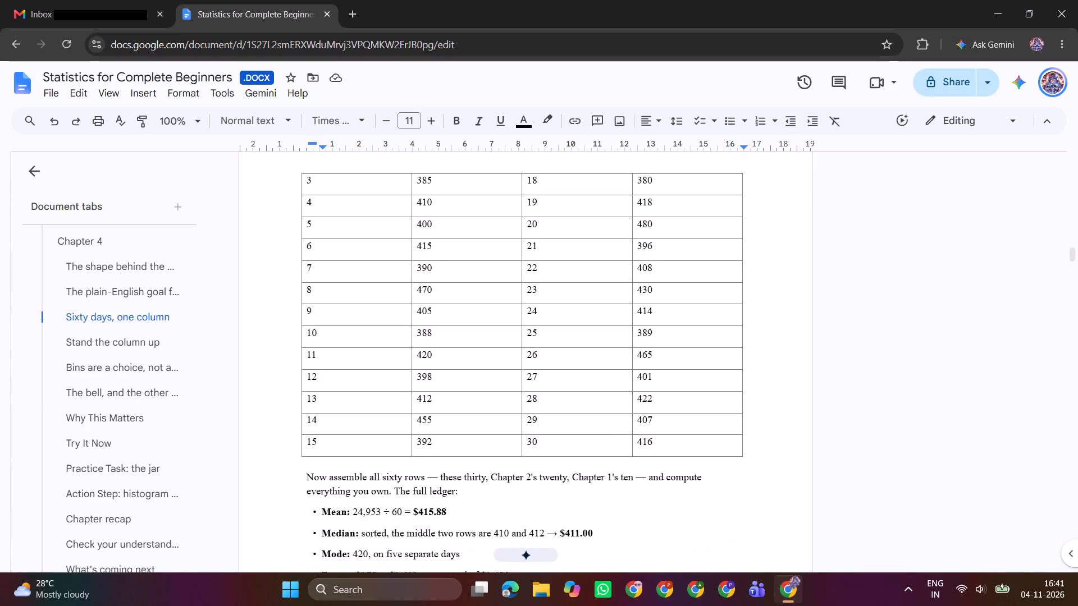
pyautogui.scroll(-1, 531, 369)
pyautogui.click(522, 411)
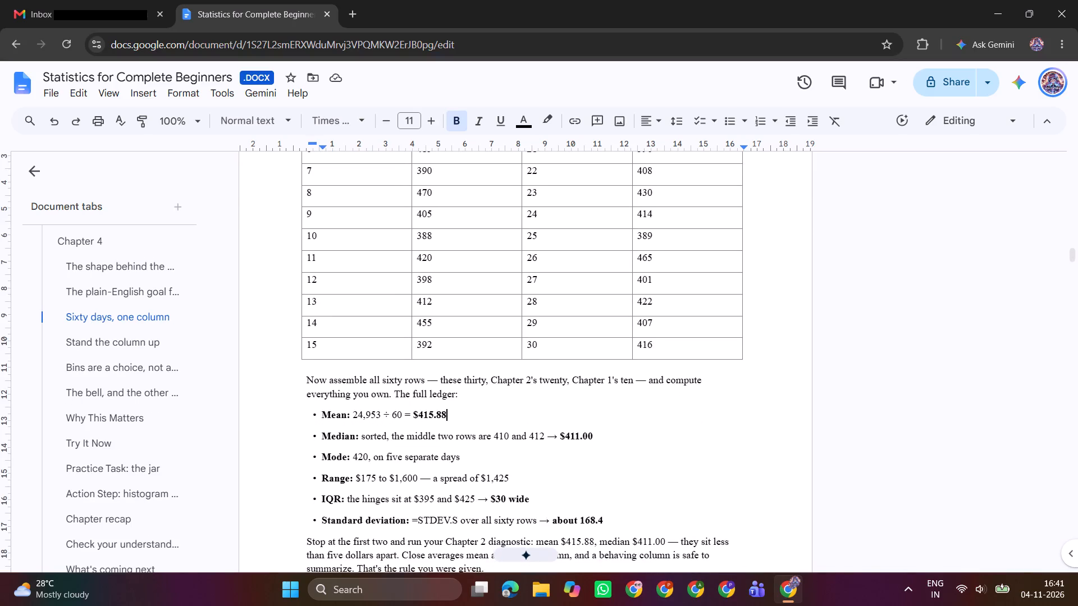
pyautogui.scroll(-1, 522, 411)
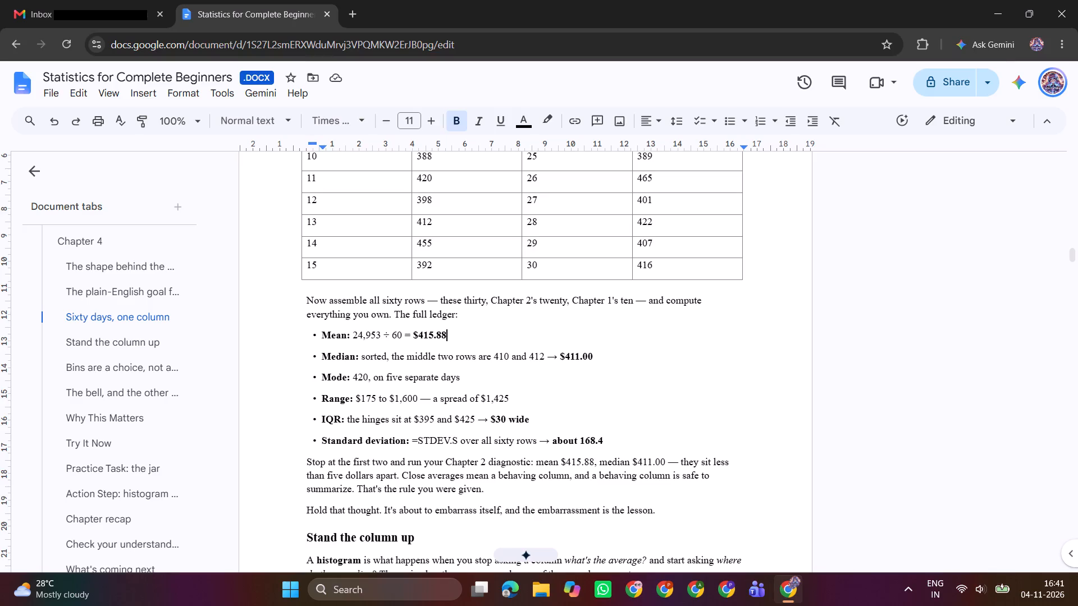
pyautogui.click(517, 458)
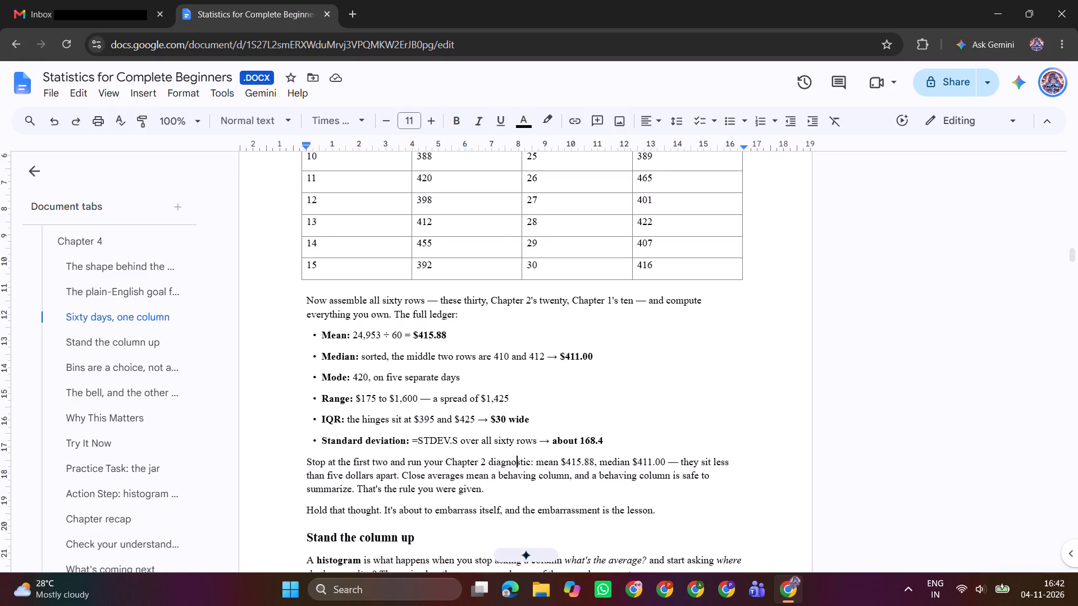
# Proofread the "Stand the column up" section, covering the numbered recipe, the $25-wide bin table and the bullets describing its shape.
pyautogui.scroll(-2, 517, 458)
pyautogui.click(473, 461)
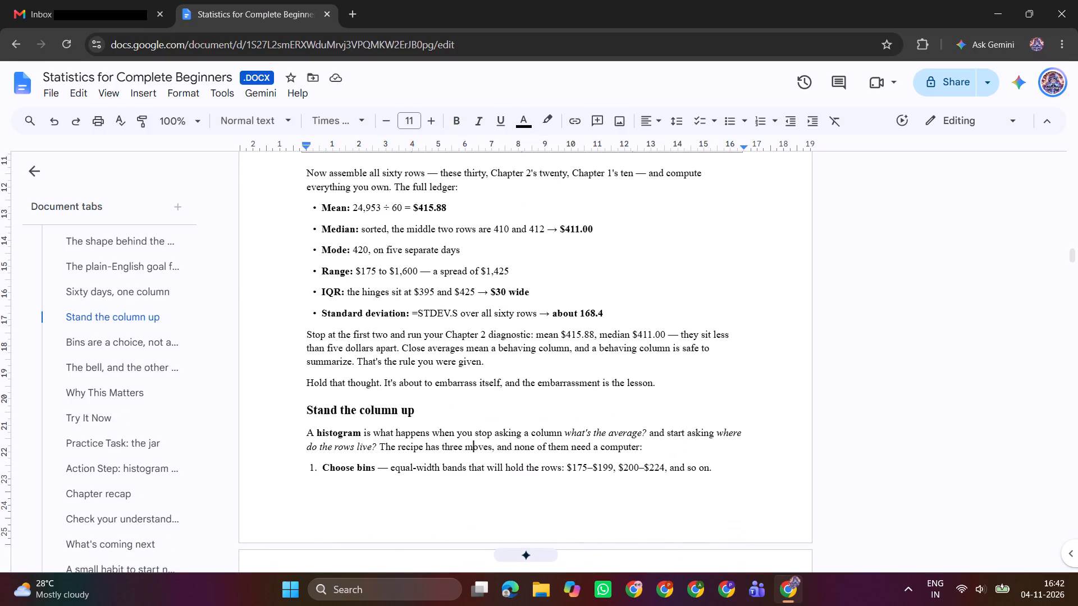
pyautogui.scroll(-3, 473, 461)
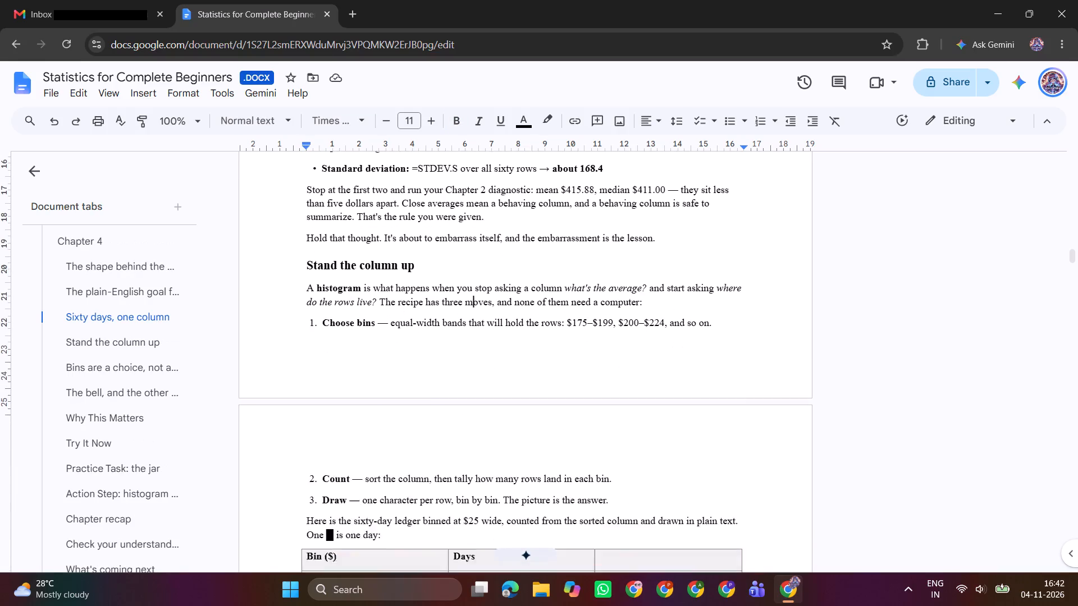
pyautogui.scroll(-1, 473, 461)
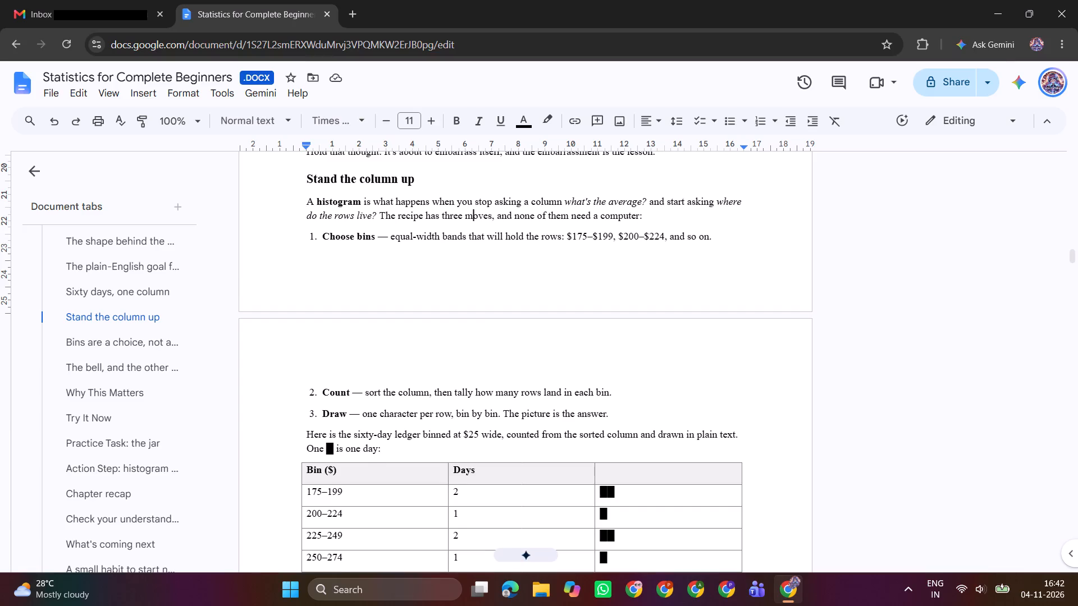
pyautogui.scroll(-2, 473, 461)
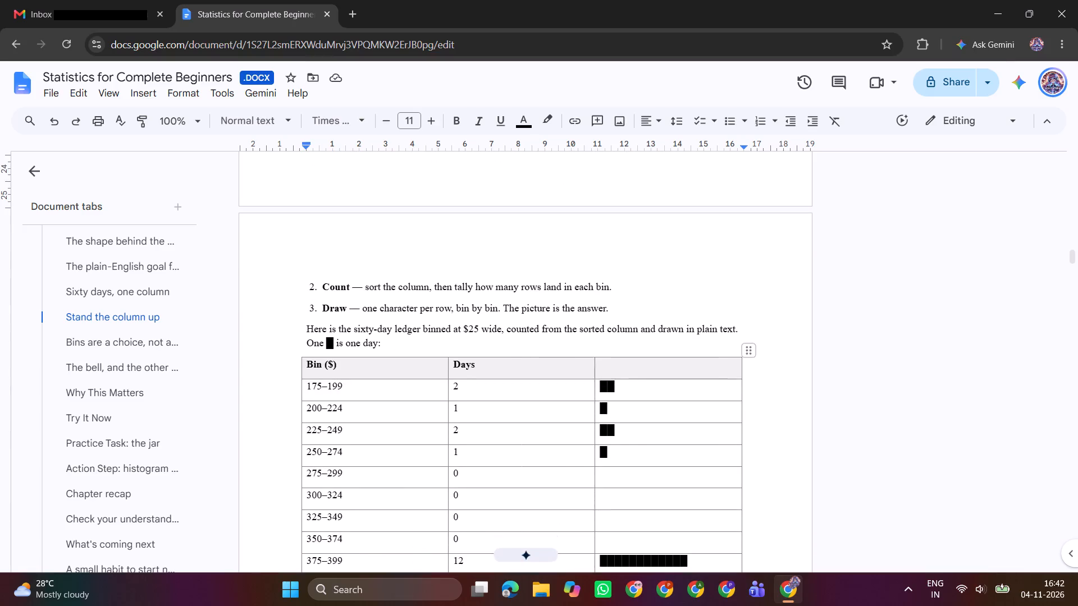
pyautogui.scroll(-2, 473, 461)
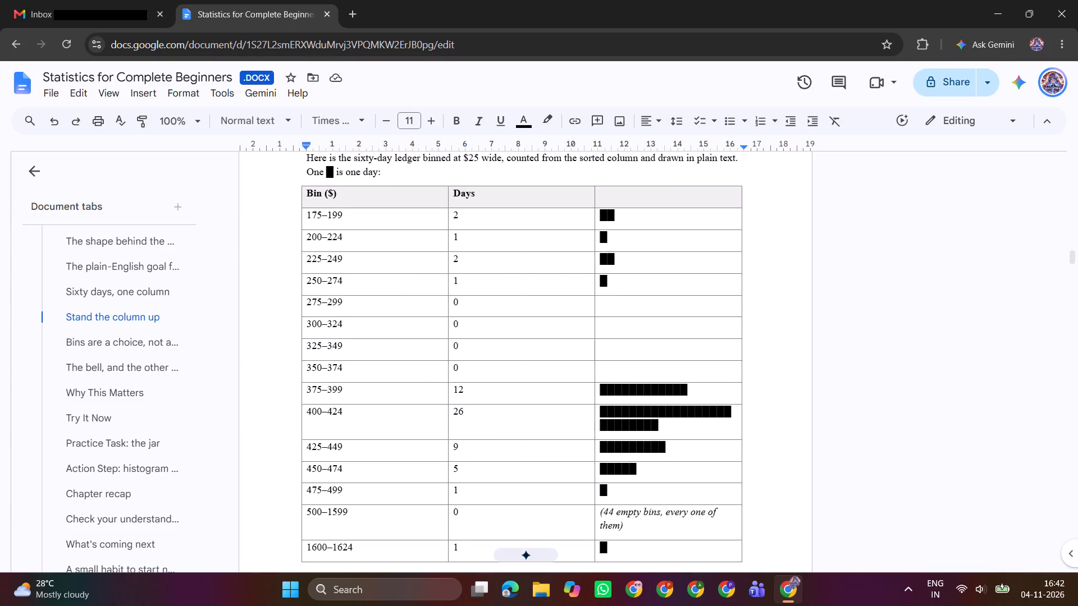
pyautogui.click(639, 424)
pyautogui.moveTo(640, 424); pyautogui.dragTo(647, 415)
pyautogui.click(634, 384)
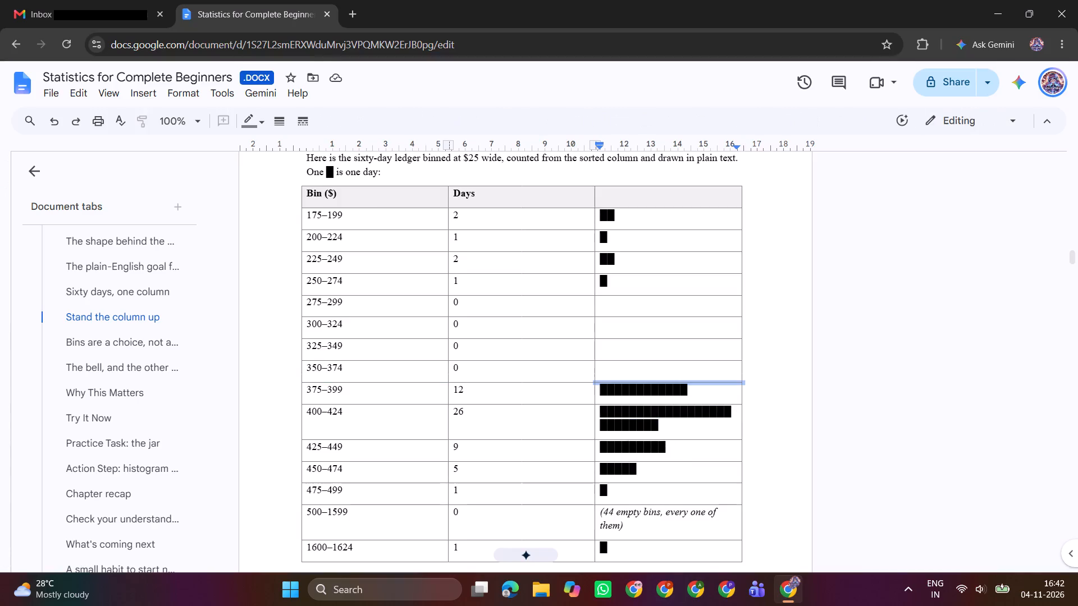
pyautogui.click(511, 380)
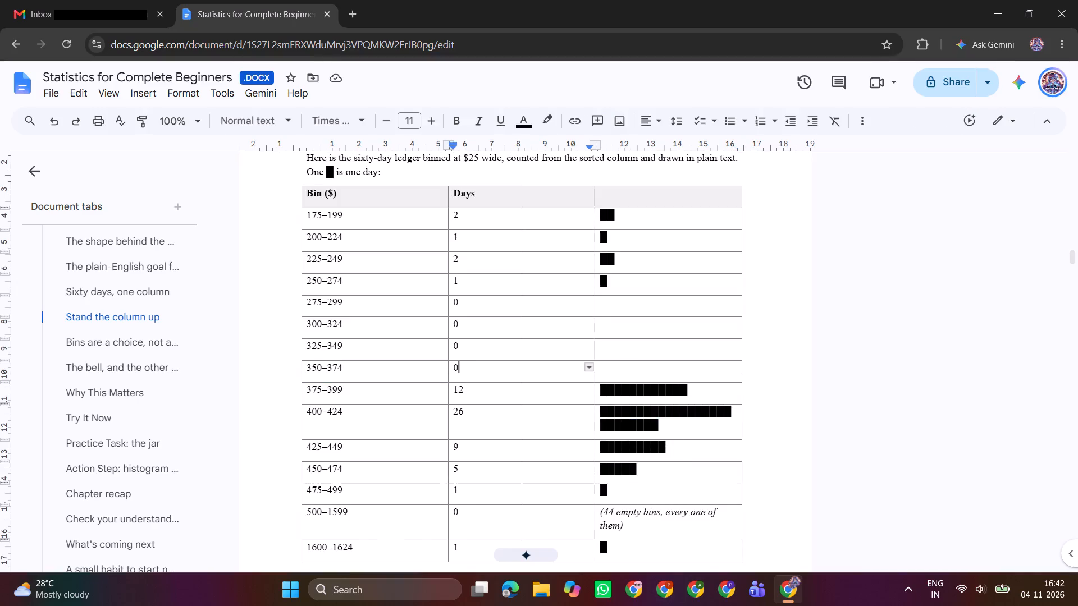
pyautogui.scroll(-2, 511, 380)
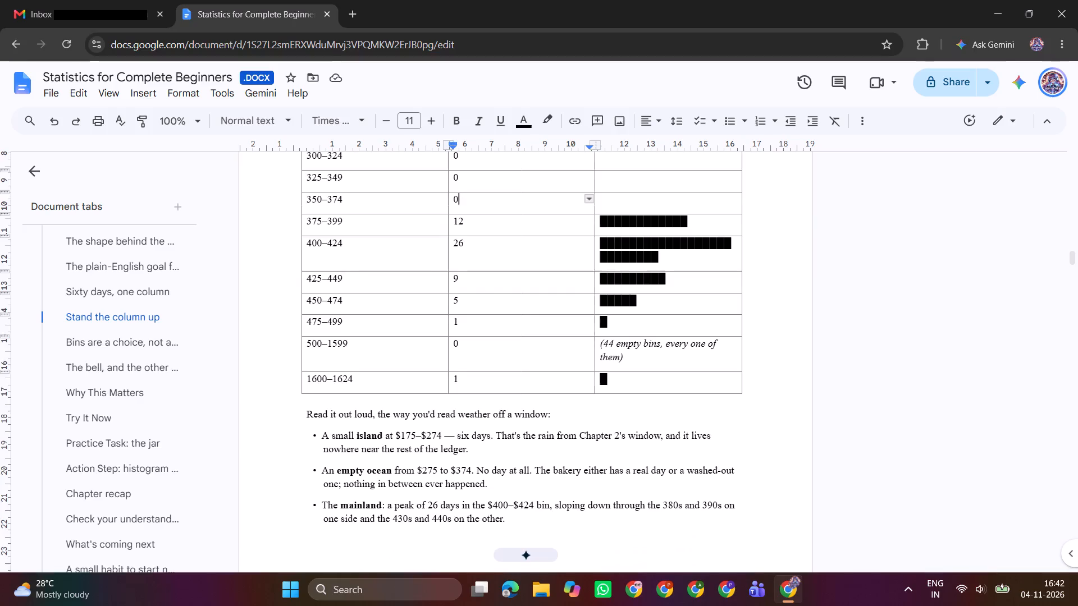
pyautogui.scroll(-3, 511, 380)
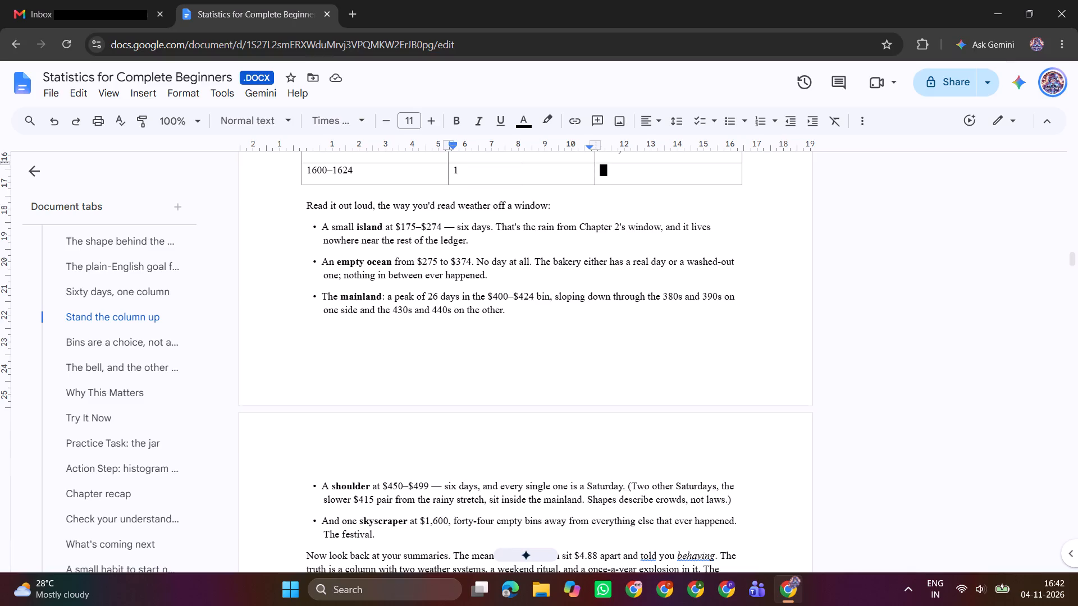
# Accept the grammar suggestion replacing "told" with "tell" in the paragraph starting "Now look back at your summaries".
pyautogui.scroll(-1, 511, 380)
pyautogui.click(511, 380)
pyautogui.scroll(-1, 511, 380)
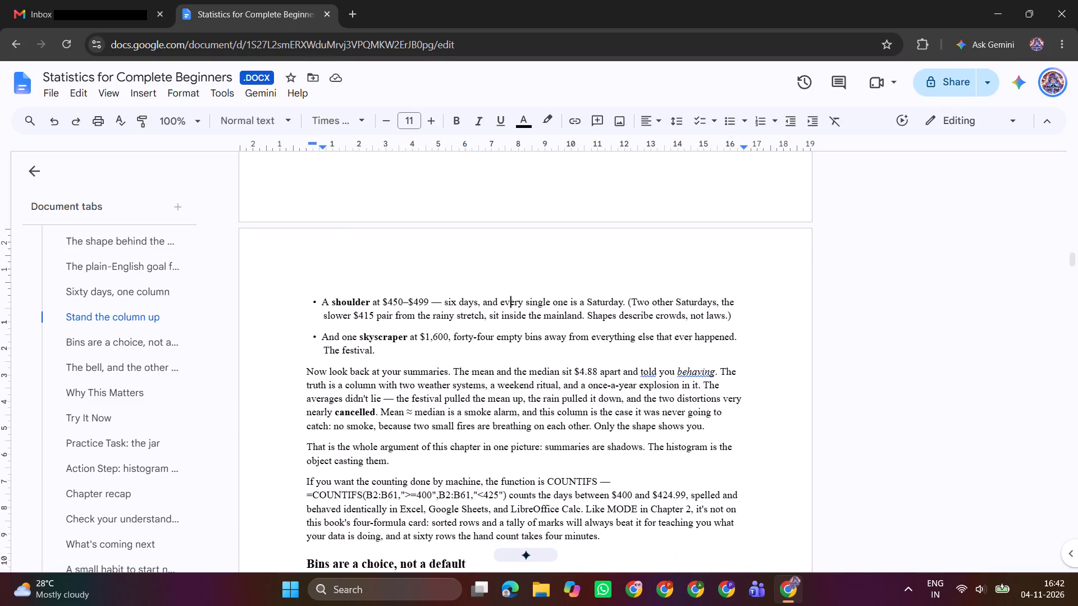
pyautogui.click(651, 373)
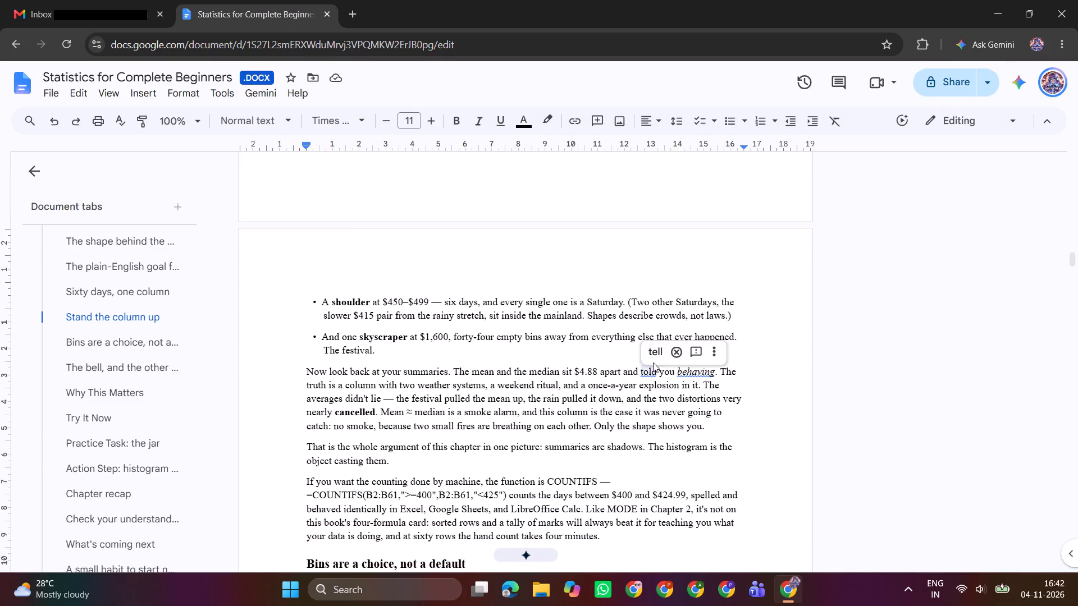
pyautogui.click(654, 356)
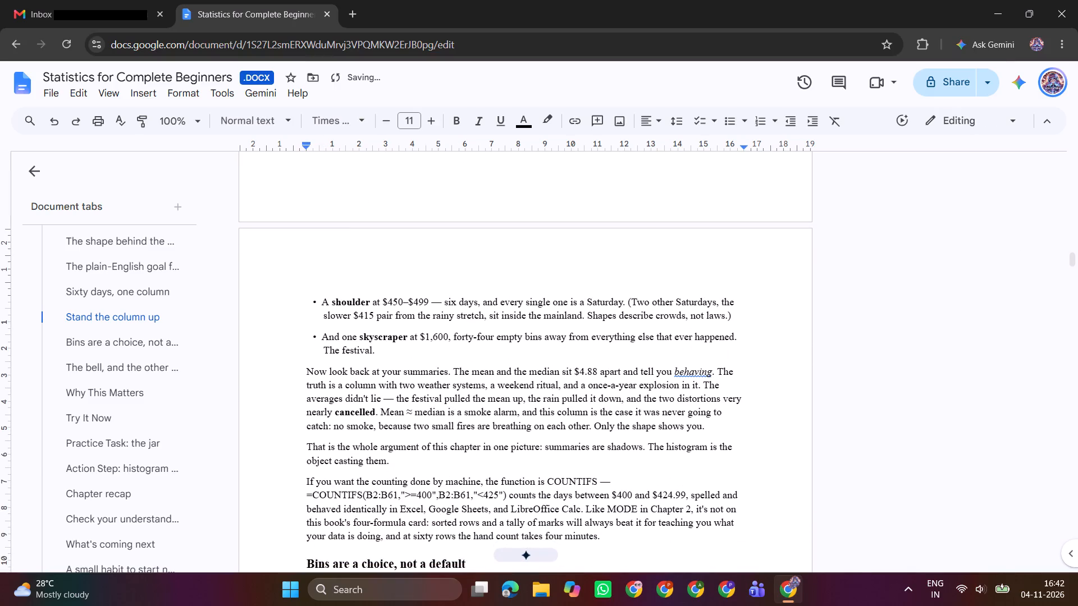
pyautogui.click(705, 373)
pyautogui.click(688, 398)
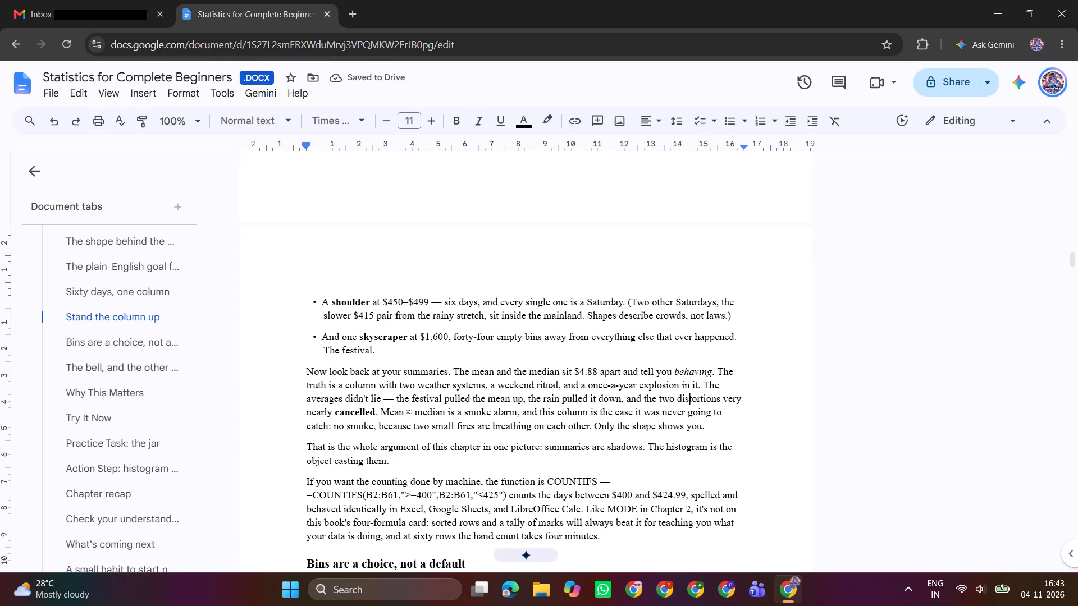
# Delete the em dash after "one warning" in the opening sentence under "Bins are a choice, not a default".
pyautogui.scroll(-1, 688, 398)
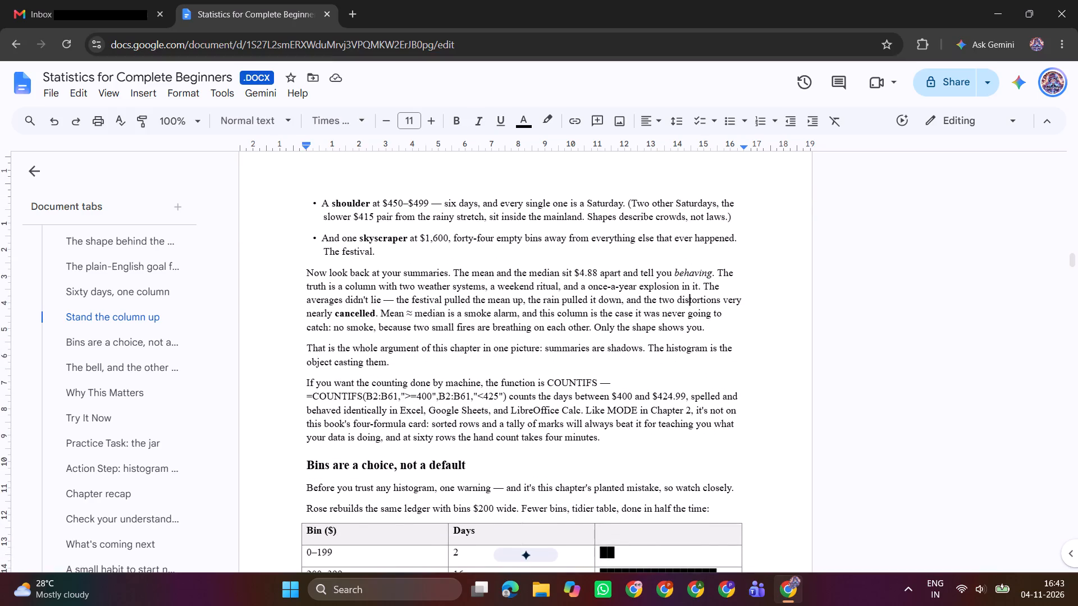
pyautogui.scroll(-1, 620, 395)
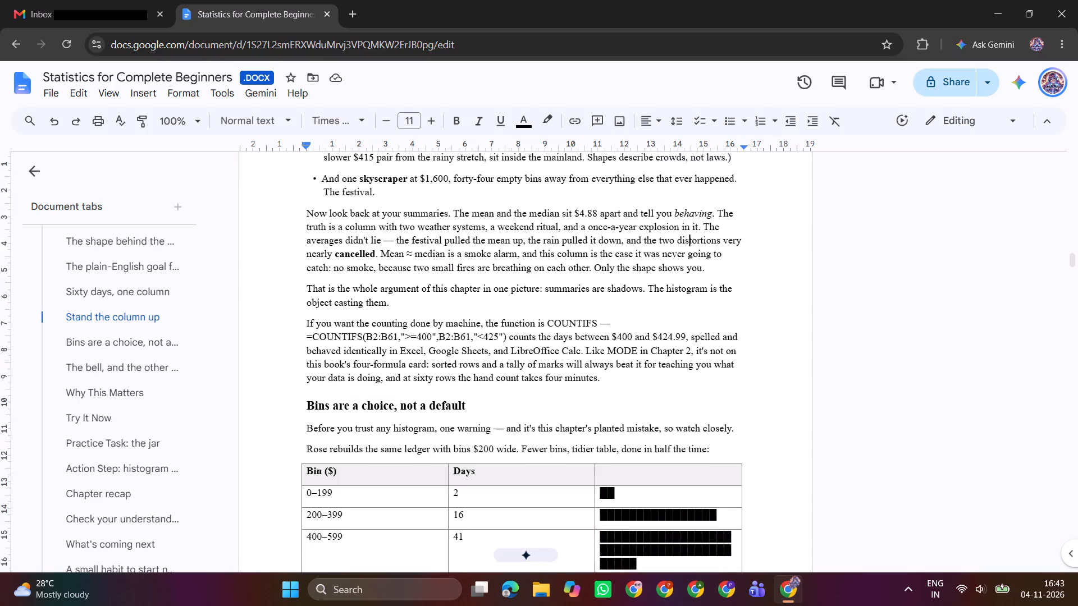
pyautogui.scroll(-1, 620, 395)
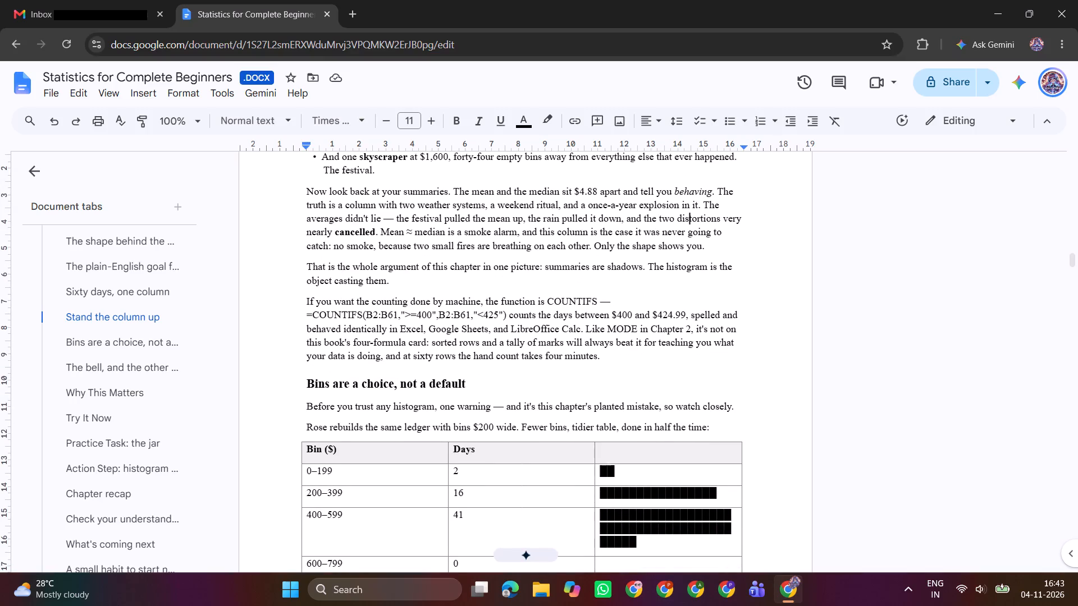
pyautogui.doubleClick(497, 408)
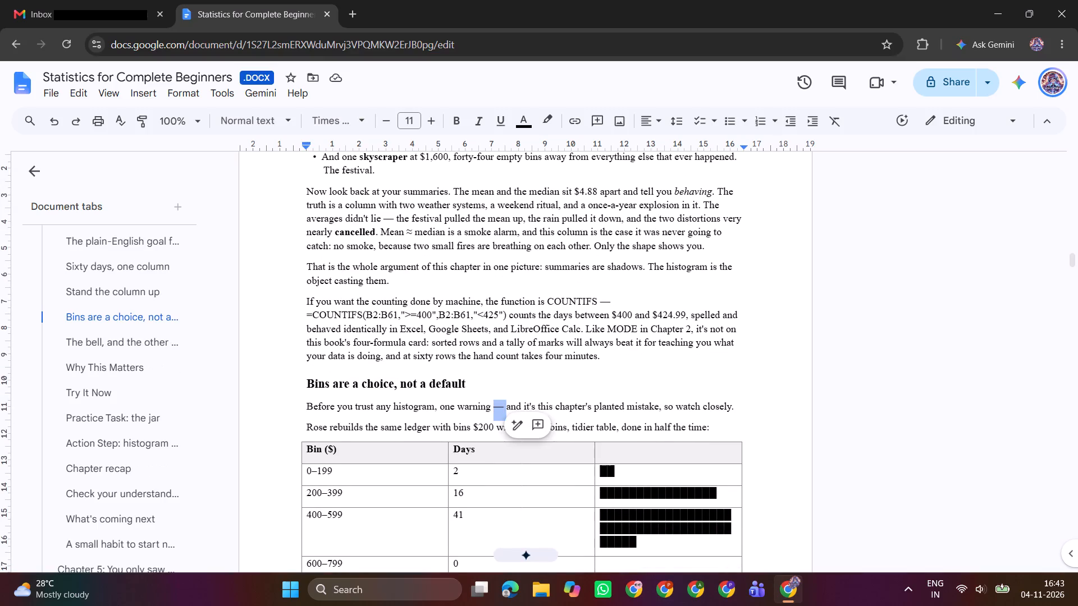
pyautogui.press('Delete')
pyautogui.click(505, 378)
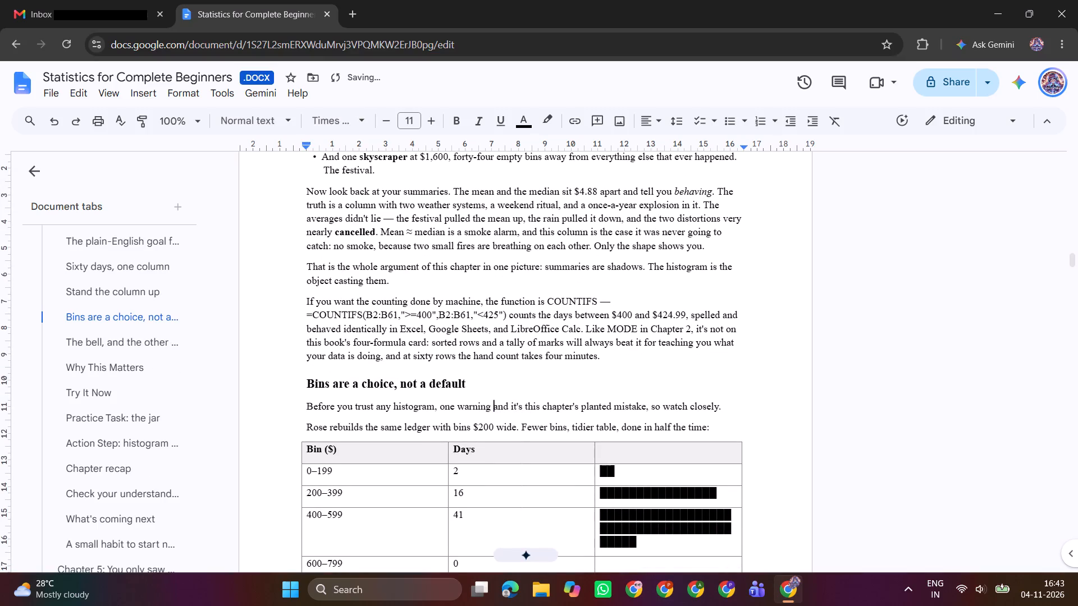
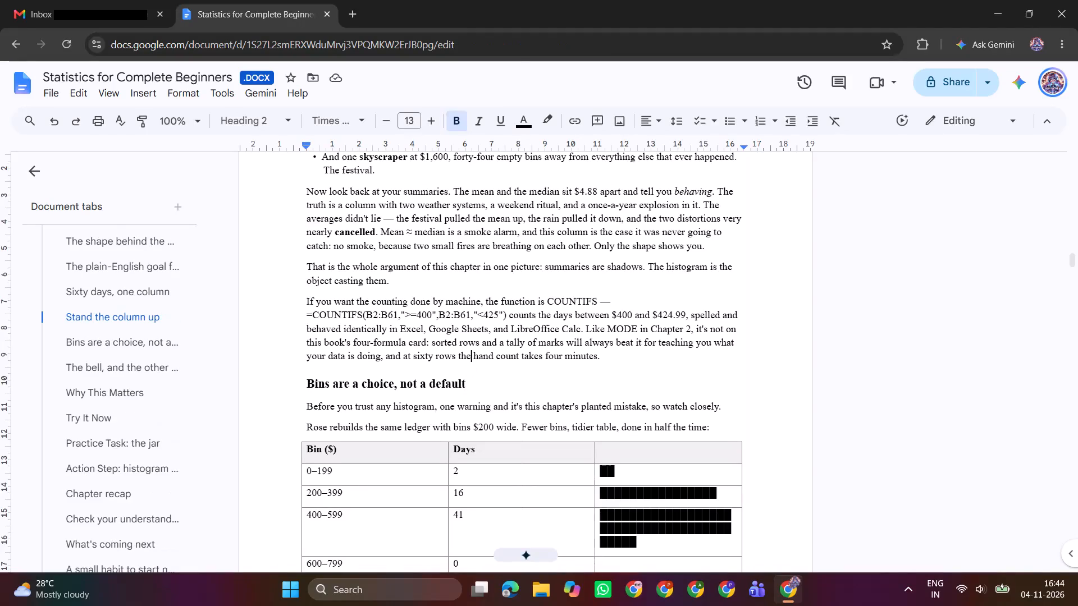
# Delete the em dash after "twelve ordinary ones" in the paragraph starting "Every count is correct", below the $200-wide bin table.
pyautogui.scroll(-3, 471, 365)
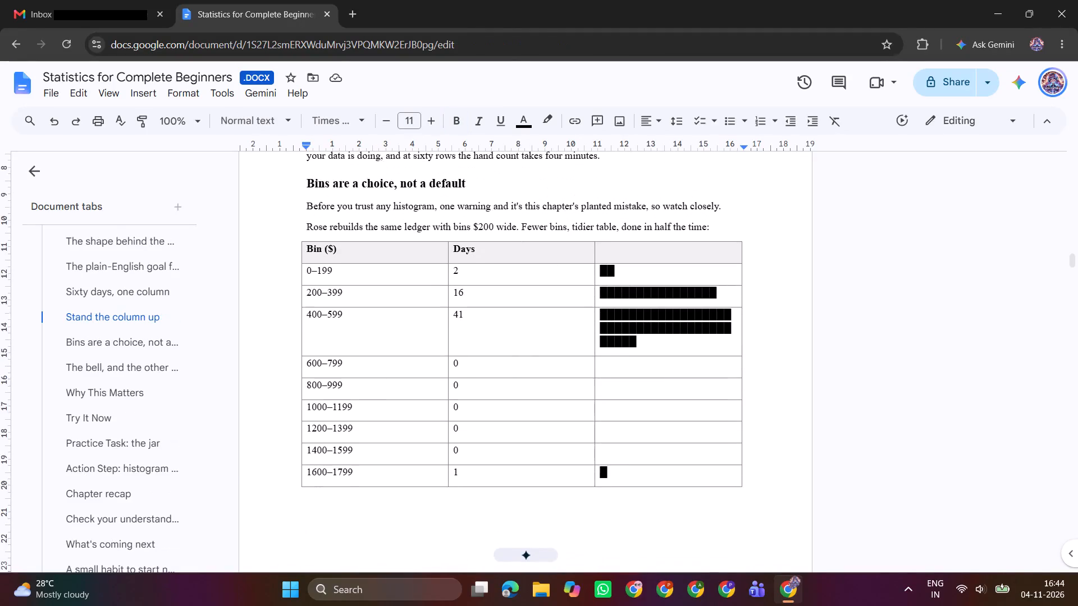
pyautogui.scroll(-1, 471, 365)
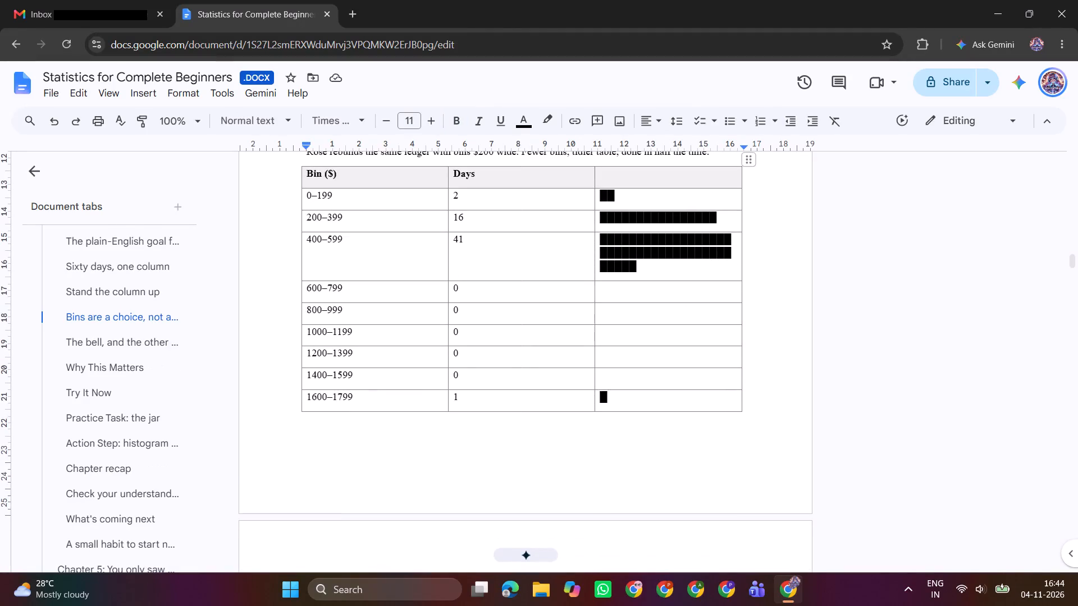
pyautogui.scroll(-2, 471, 365)
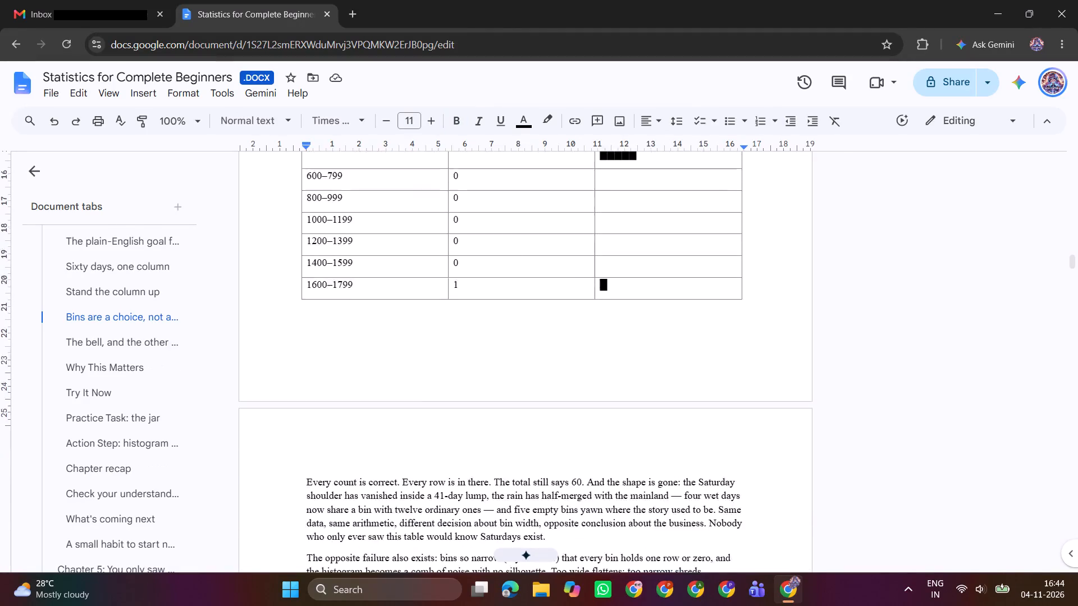
pyautogui.scroll(-1, 471, 365)
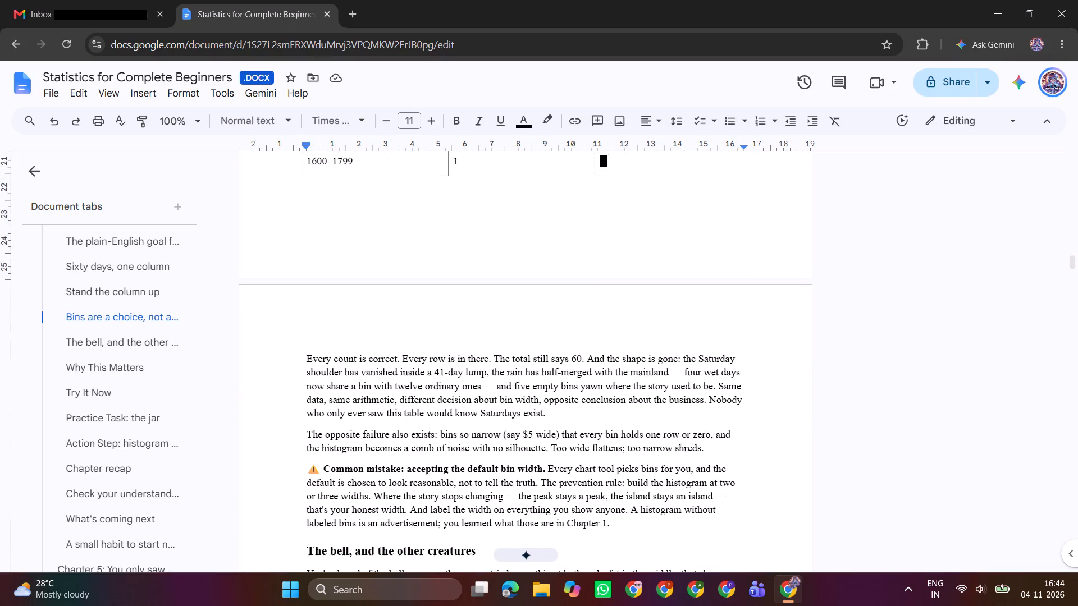
pyautogui.doubleClick(493, 388)
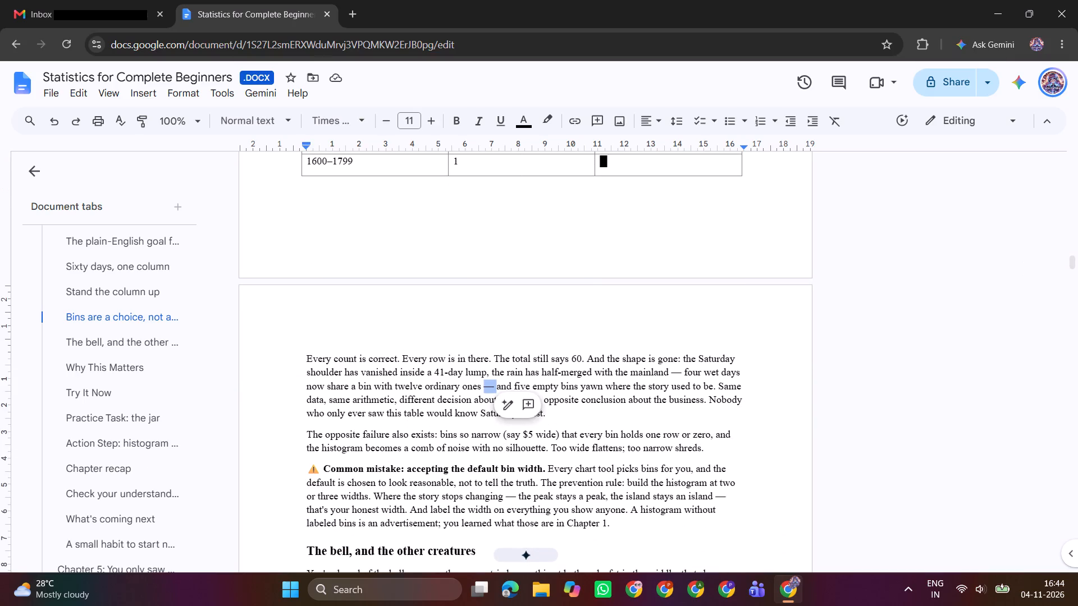
pyautogui.press('Delete')
pyautogui.click(497, 413)
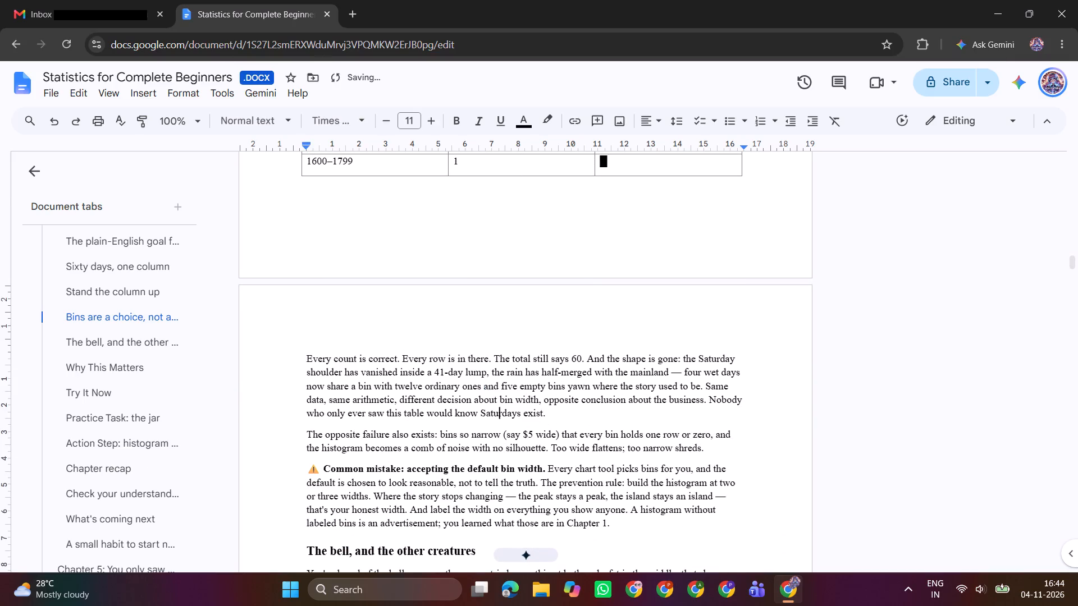
# Delete the em dash after "Skewed" in the bold lead-in of the second bullet under "The bell, and the other creatures".
pyautogui.scroll(-1, 497, 413)
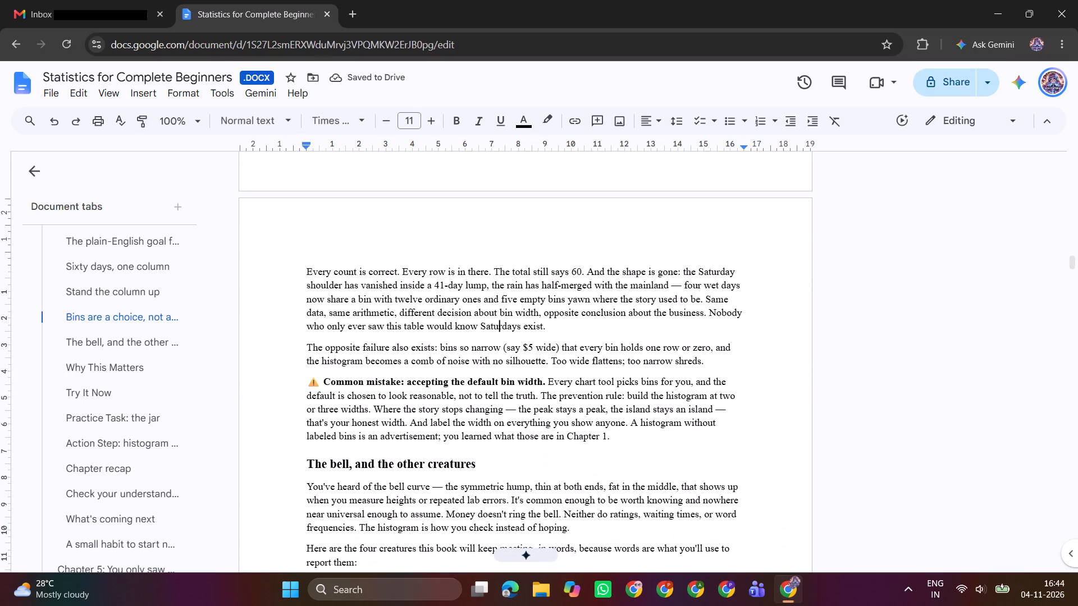
pyautogui.scroll(-1, 506, 428)
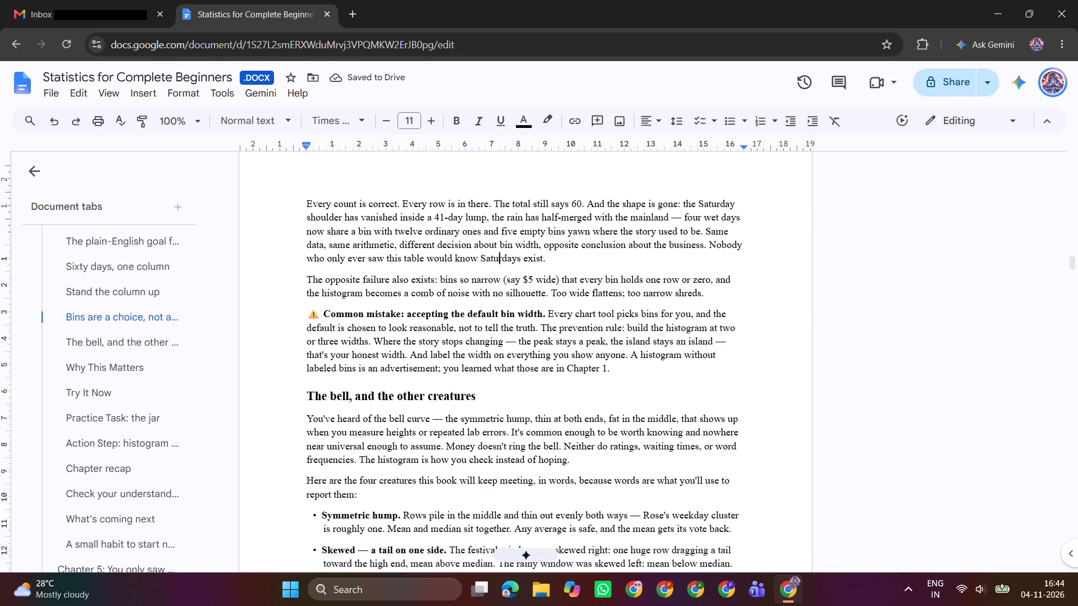
pyautogui.scroll(-3, 506, 428)
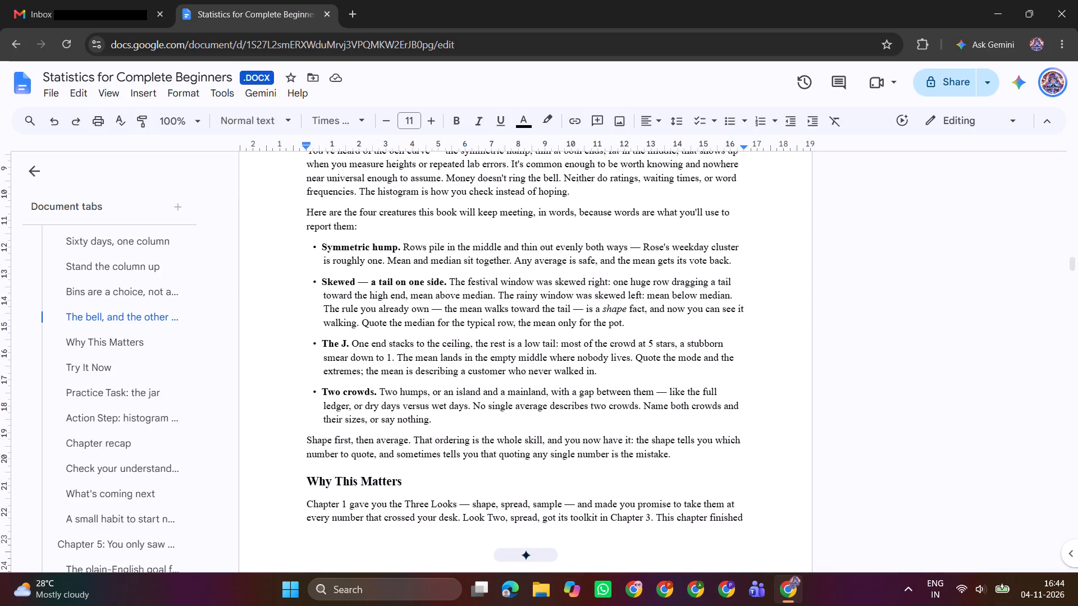
pyautogui.doubleClick(366, 283)
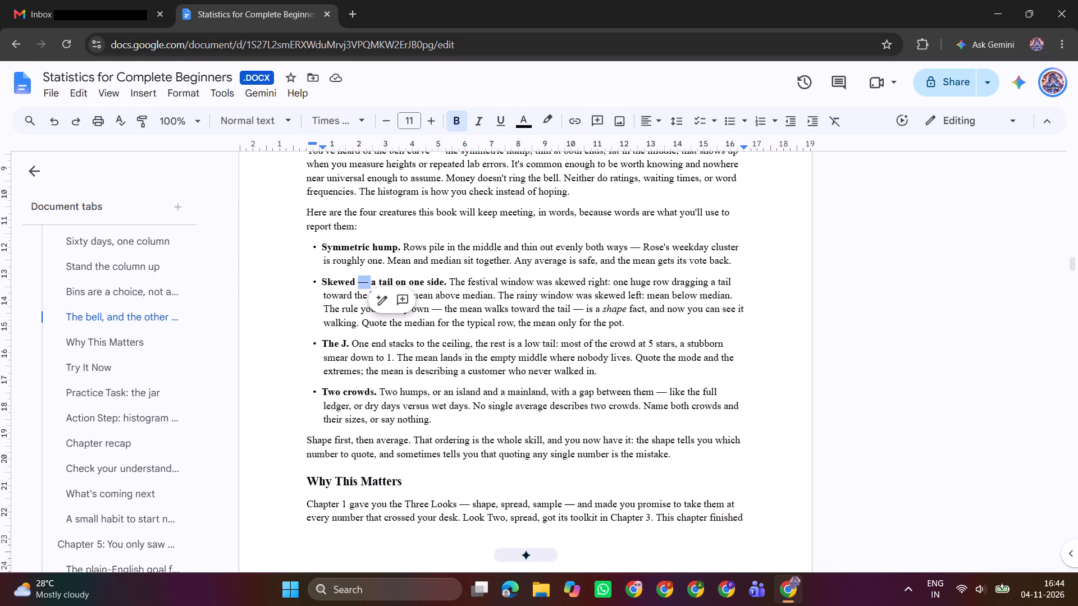
pyautogui.press('Delete')
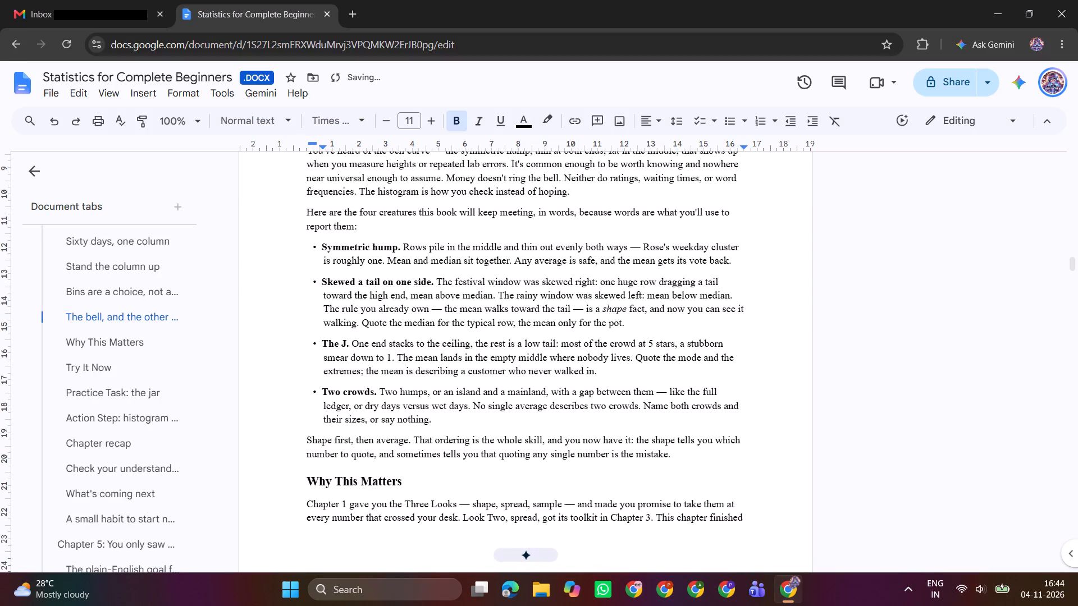
pyautogui.click(392, 314)
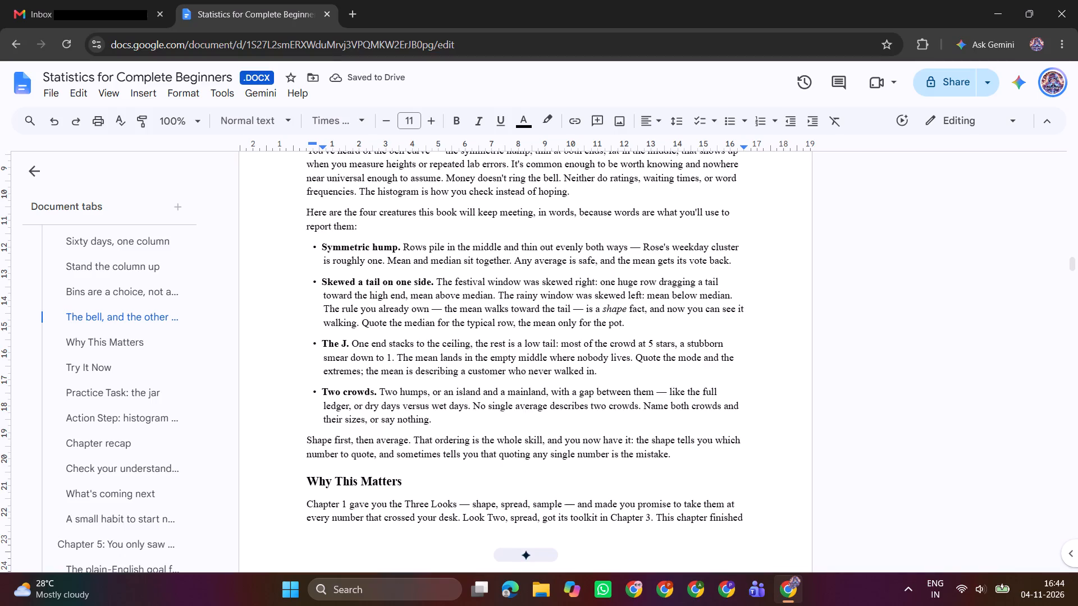
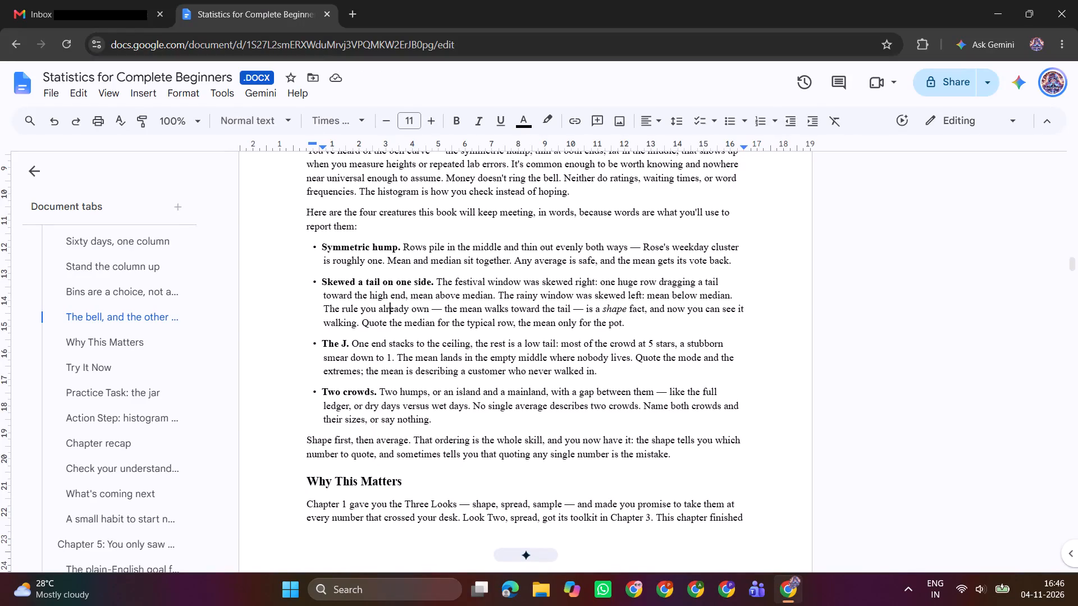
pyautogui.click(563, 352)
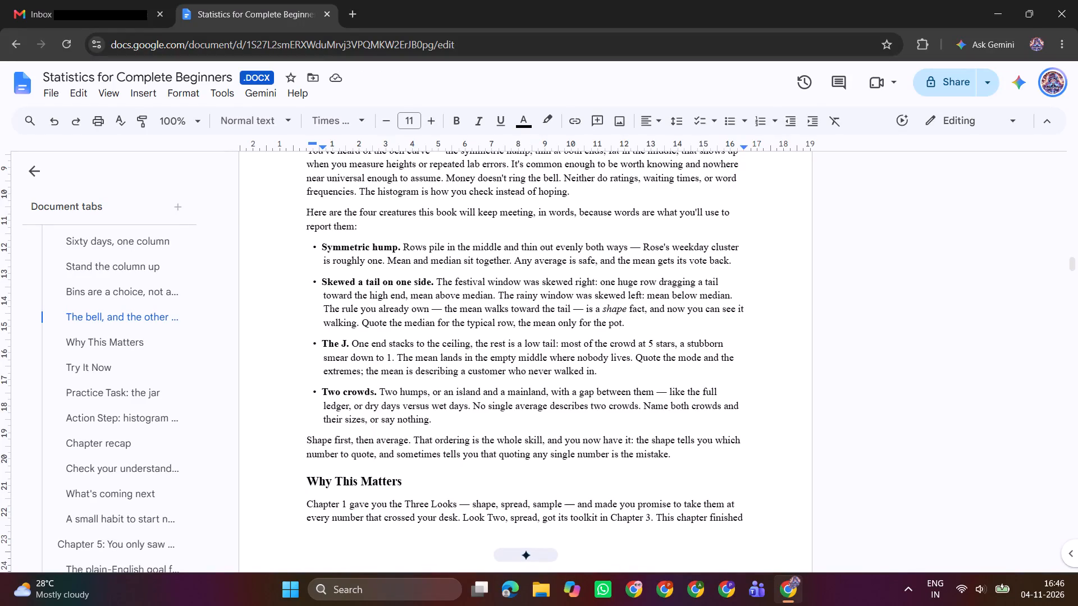
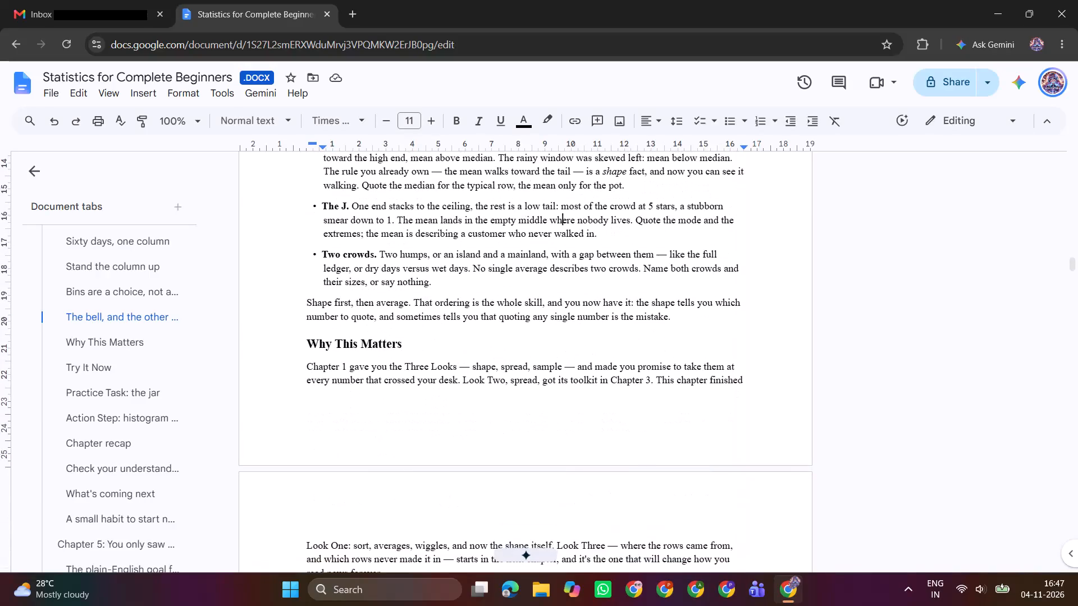
# Delete the em dash after the quoted "mean and median are close, so the column is well-behaved" in Chapter 4's Try It Now section.
pyautogui.scroll(-2, 563, 352)
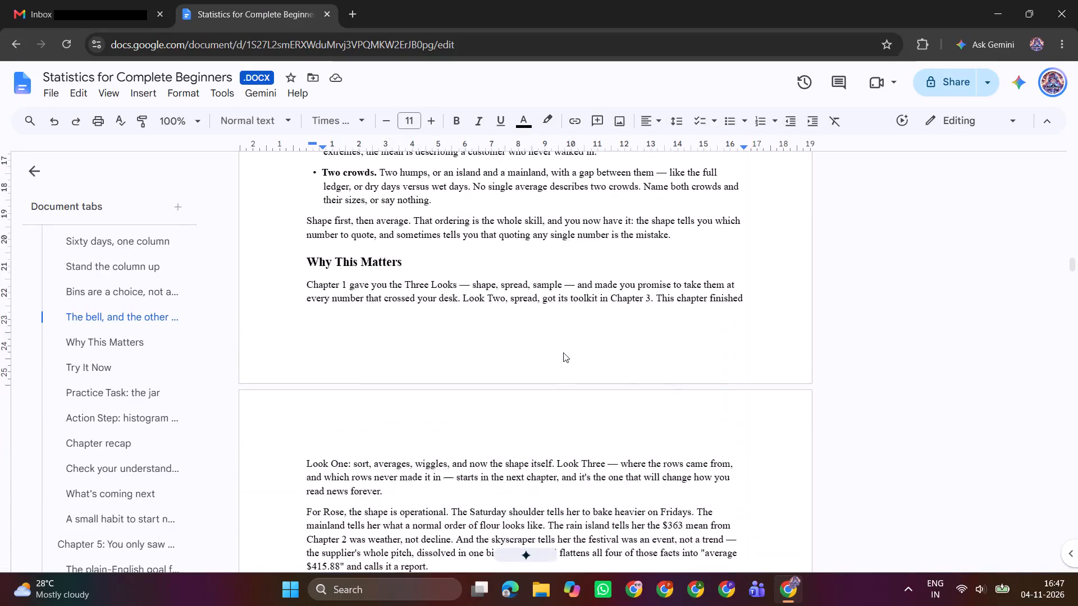
pyautogui.scroll(-1, 563, 352)
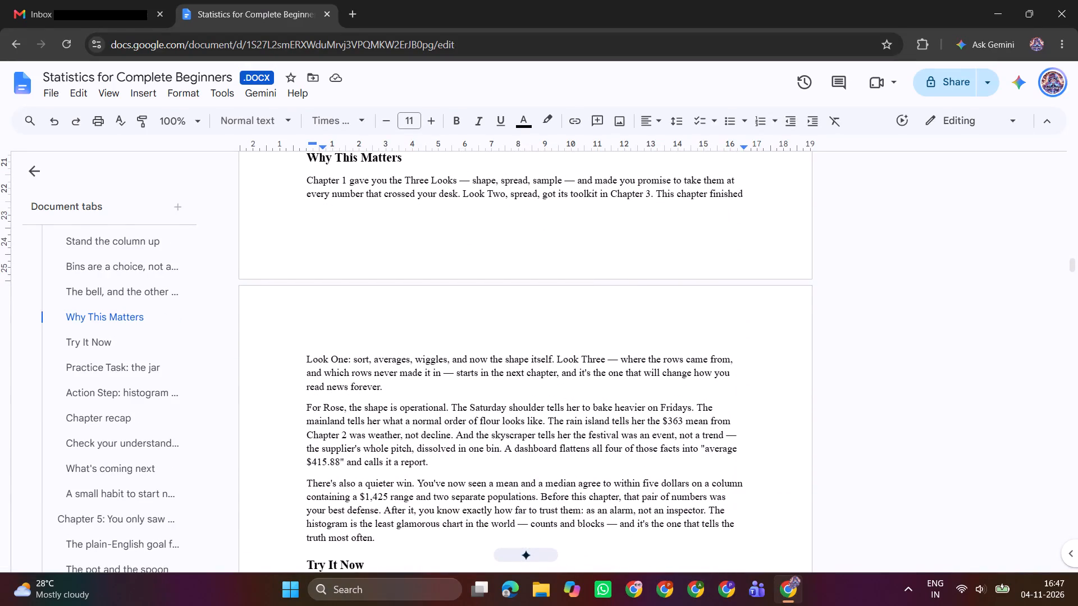
pyautogui.scroll(-1, 537, 408)
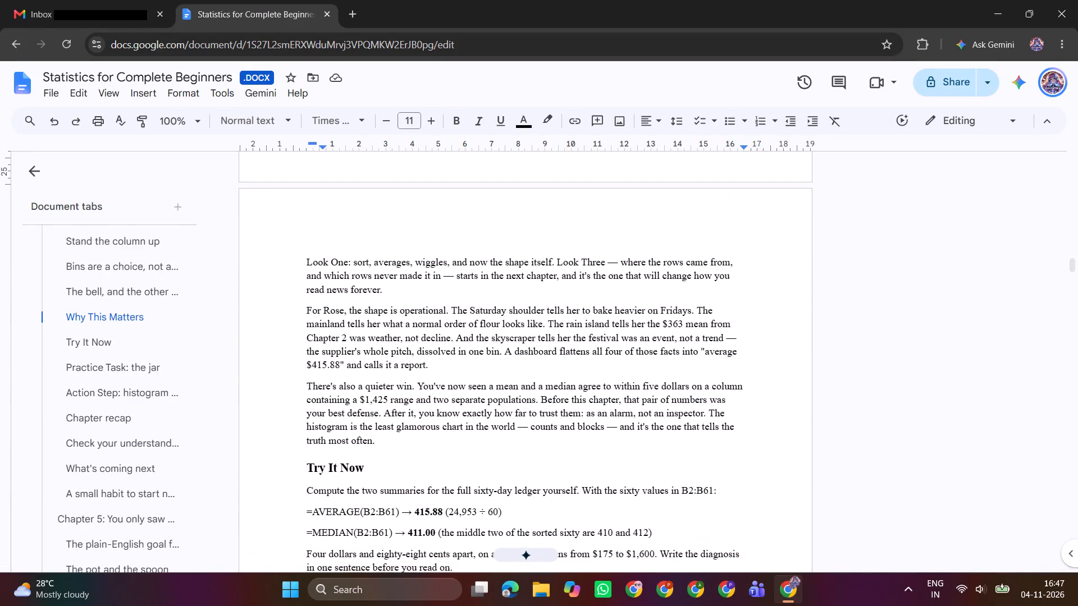
pyautogui.click(606, 417)
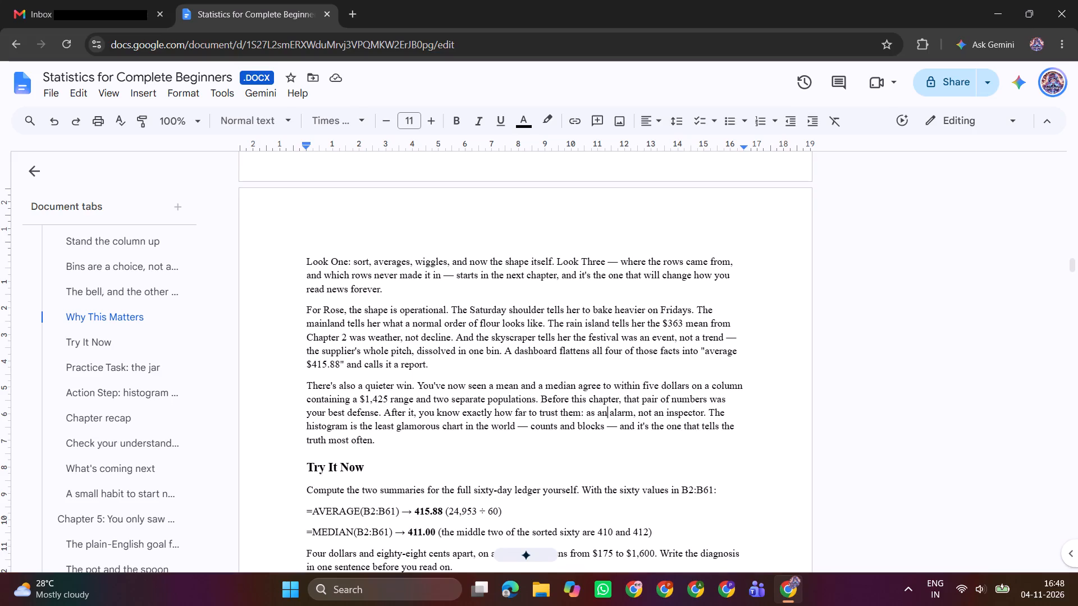
pyautogui.scroll(-2, 606, 417)
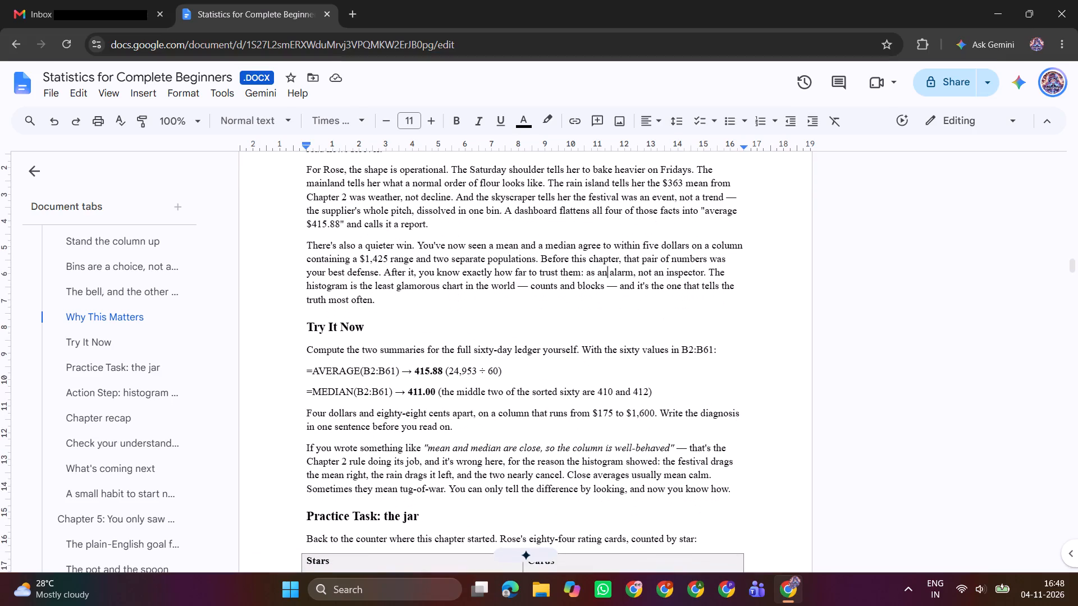
pyautogui.scroll(-1, 606, 417)
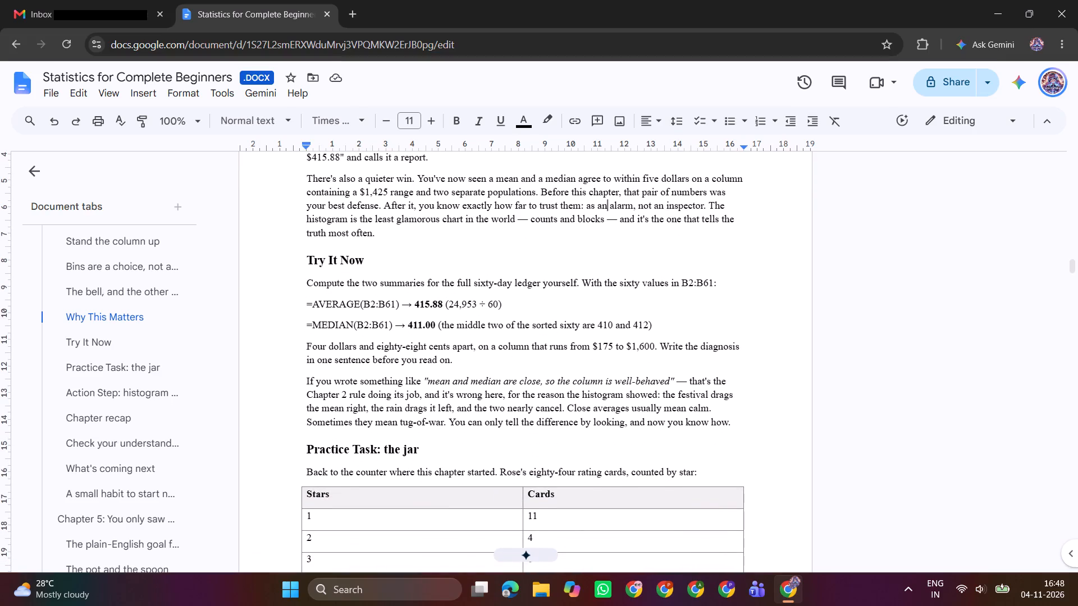
pyautogui.doubleClick(678, 380)
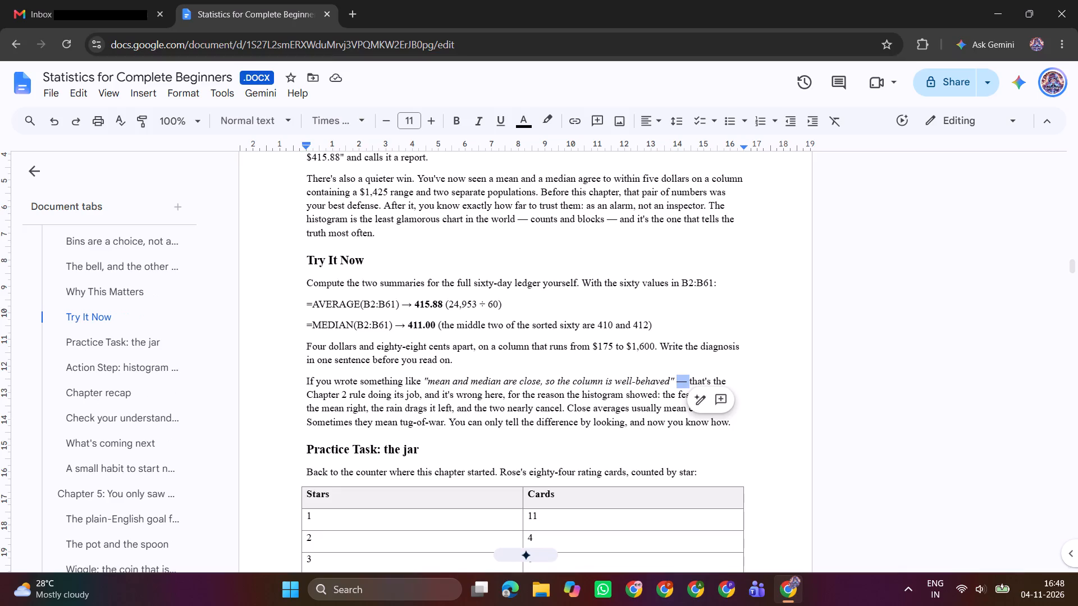
pyautogui.press('Delete')
pyautogui.click(656, 431)
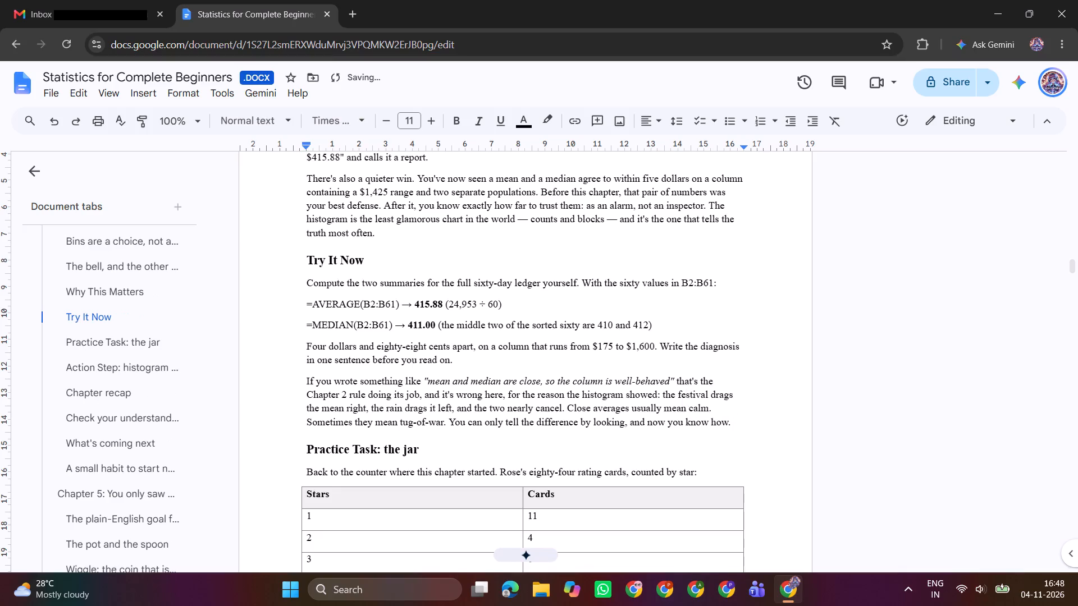
# Accept the grammar suggestion "Pencils" in the "Give it ten real minutes" line of the Practice Task section.
pyautogui.scroll(-2, 656, 431)
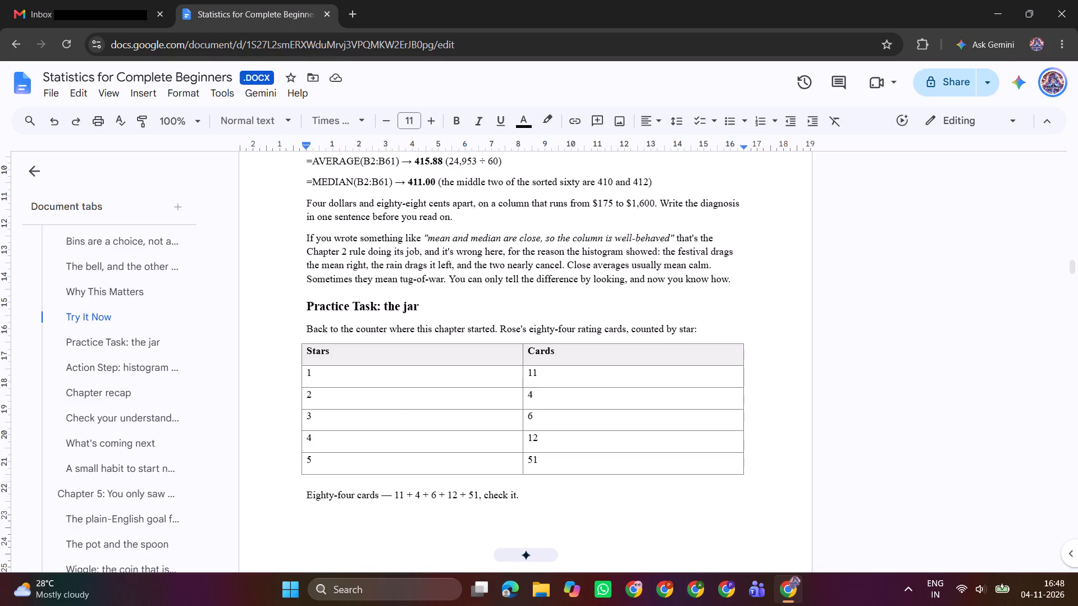
pyautogui.scroll(-2, 656, 431)
pyautogui.scroll(-2, 536, 444)
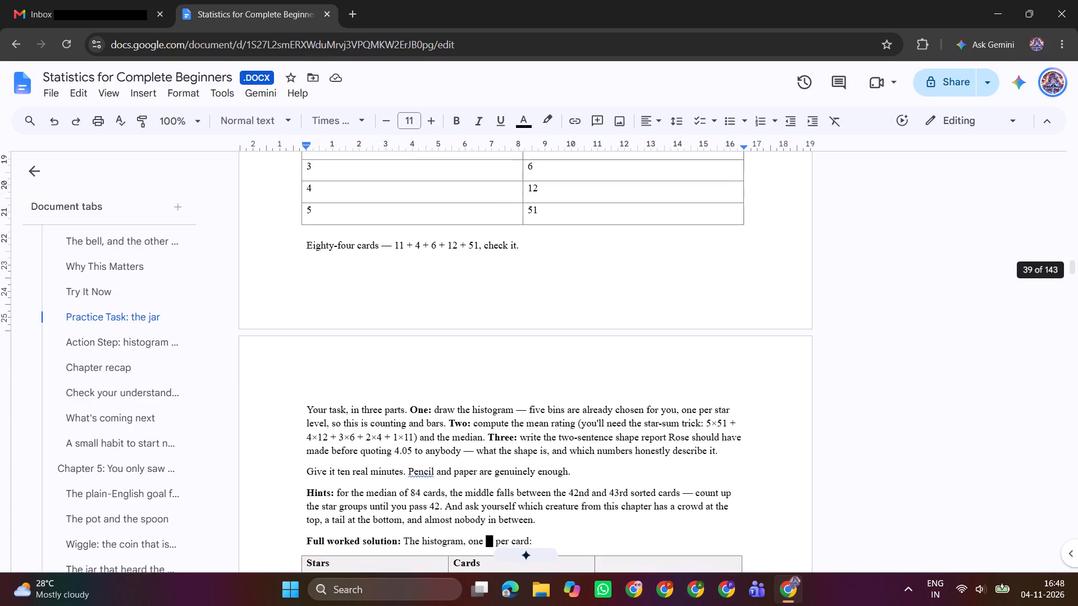
pyautogui.click(427, 471)
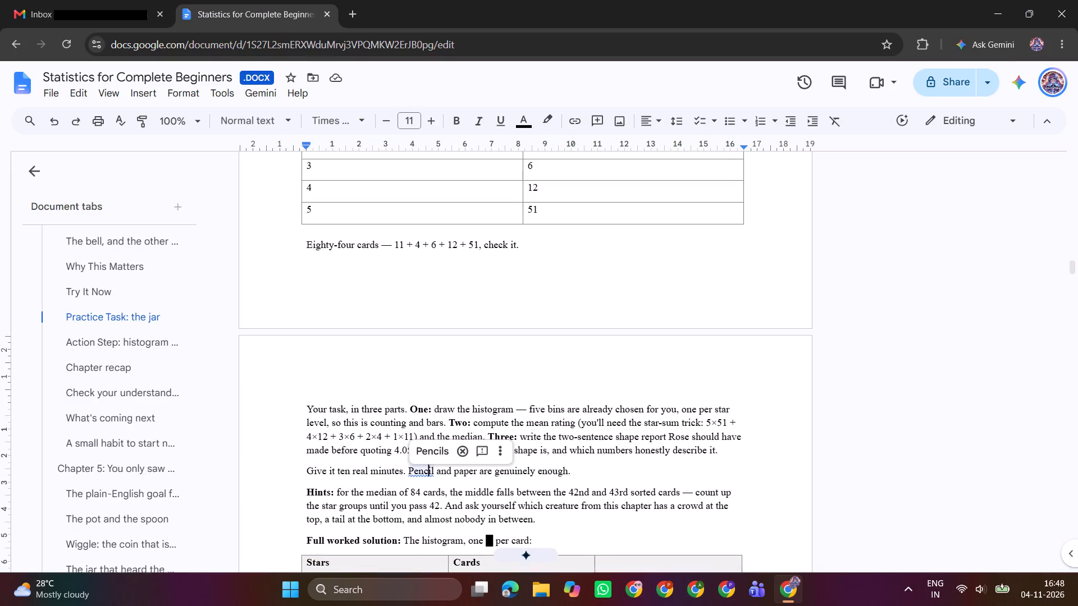
pyautogui.click(426, 447)
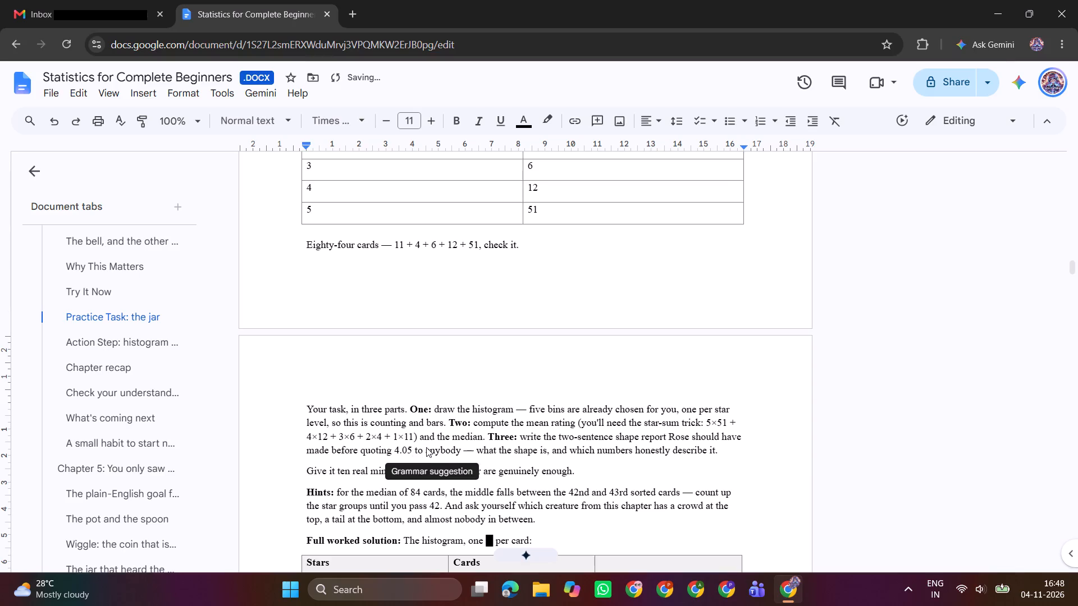
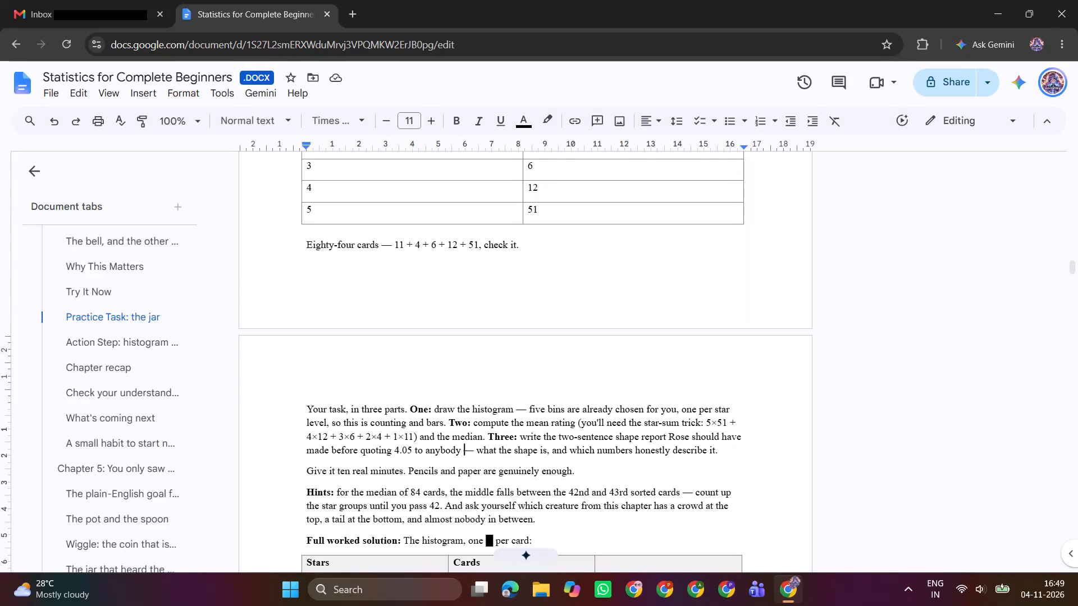
# Examine the full worked solution in Chapter 4's Practice Task, covering the histogram table and the star-sum paragraph below it.
pyautogui.scroll(-1, 464, 461)
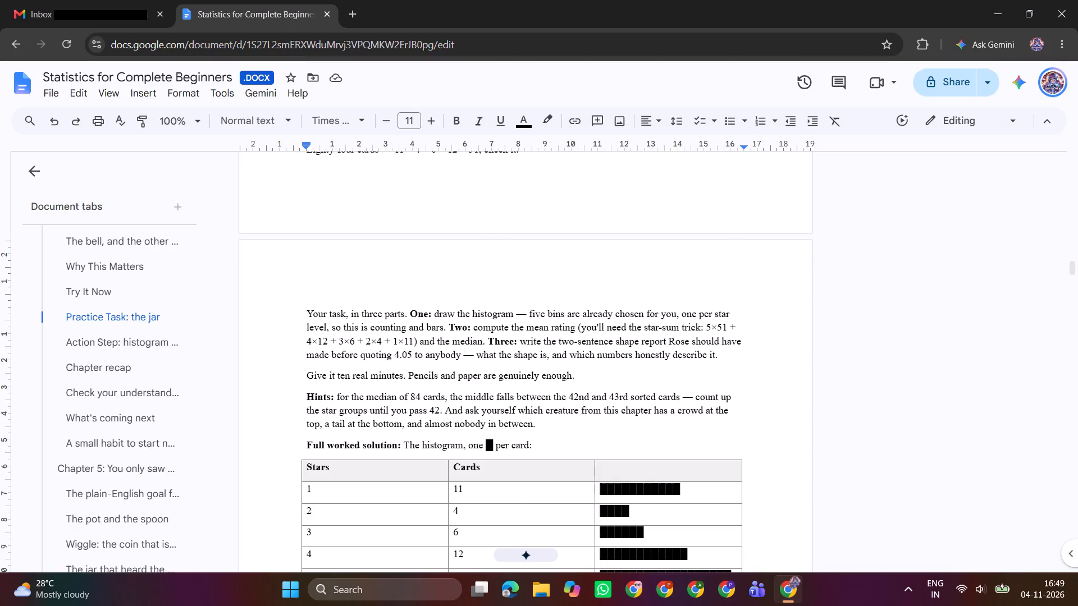
pyautogui.scroll(-3, 521, 419)
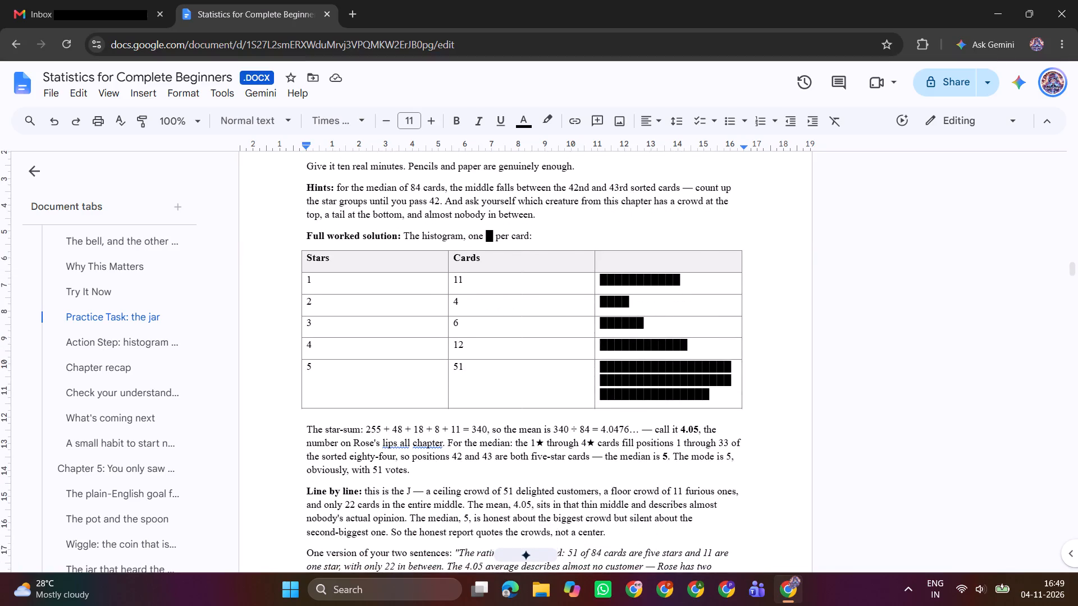
pyautogui.click(521, 419)
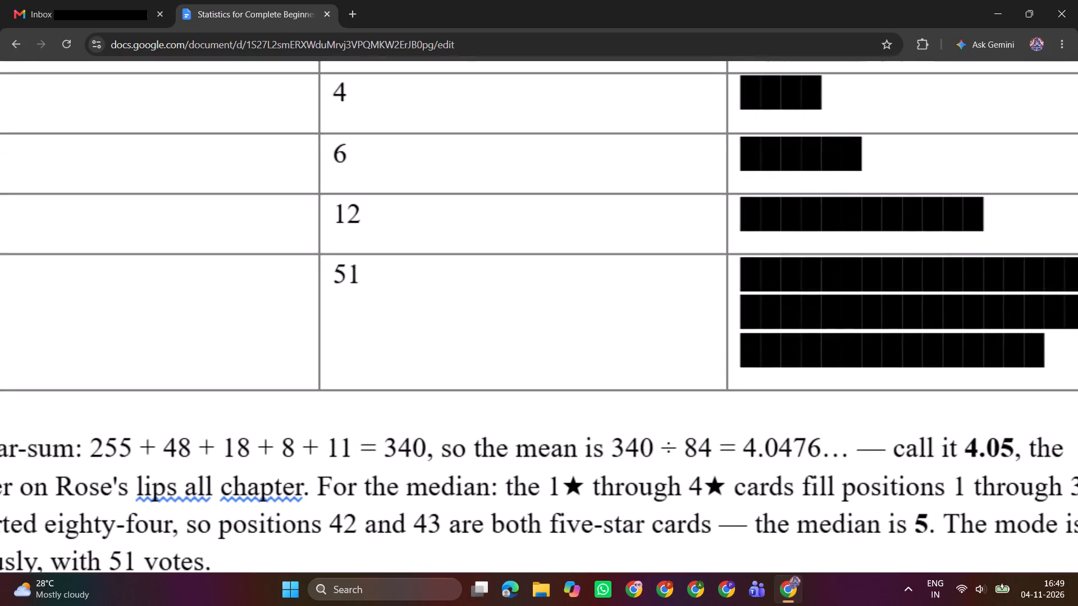
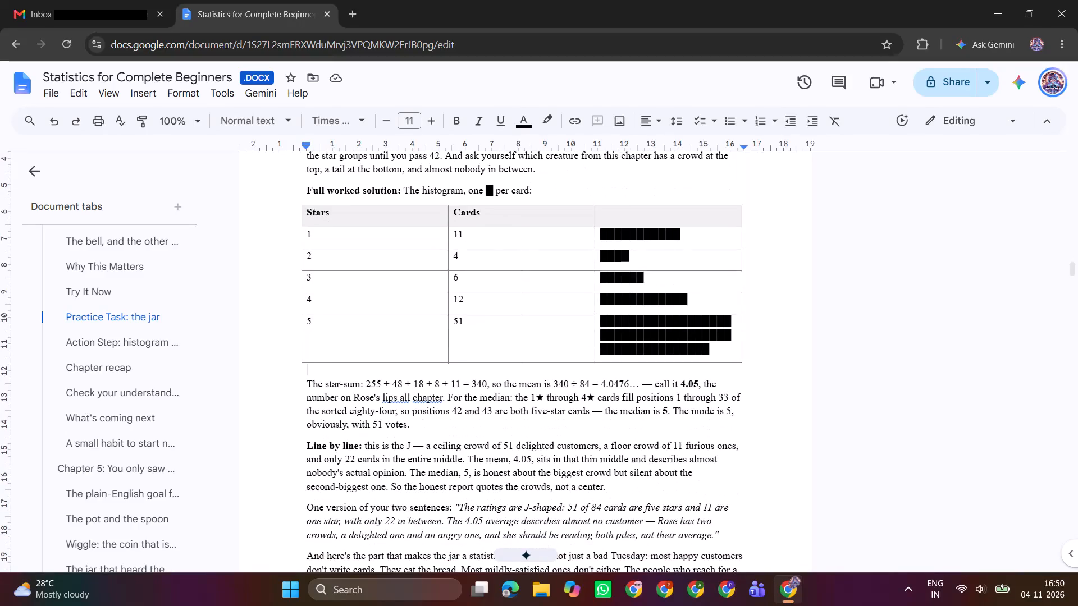
# Accept the grammar suggestions in the star-sum paragraph so the phrase reads "lips in all chapters".
pyautogui.click(396, 403)
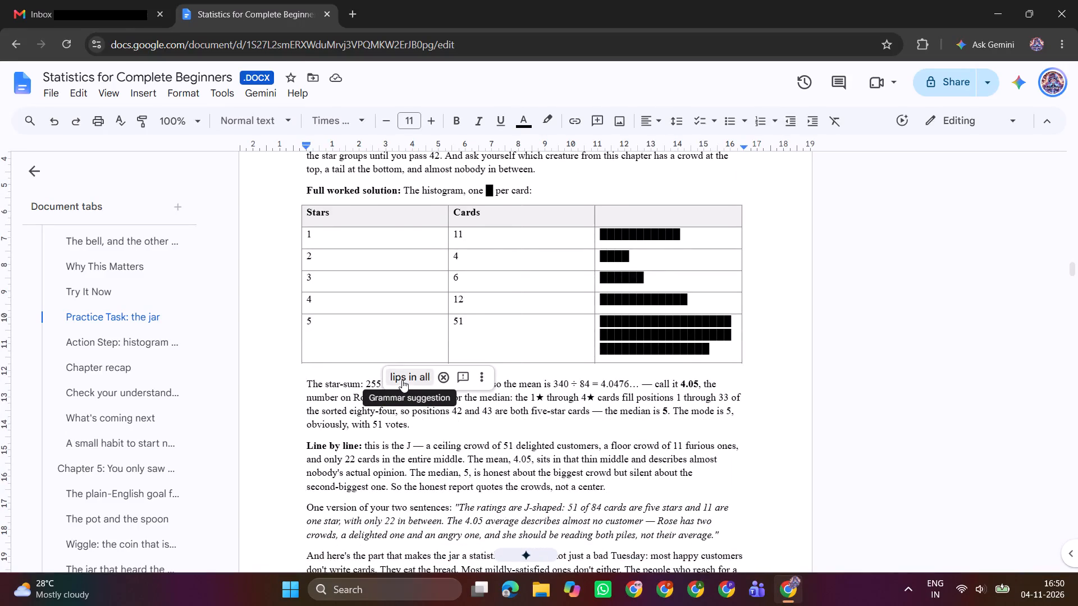
pyautogui.click(402, 380)
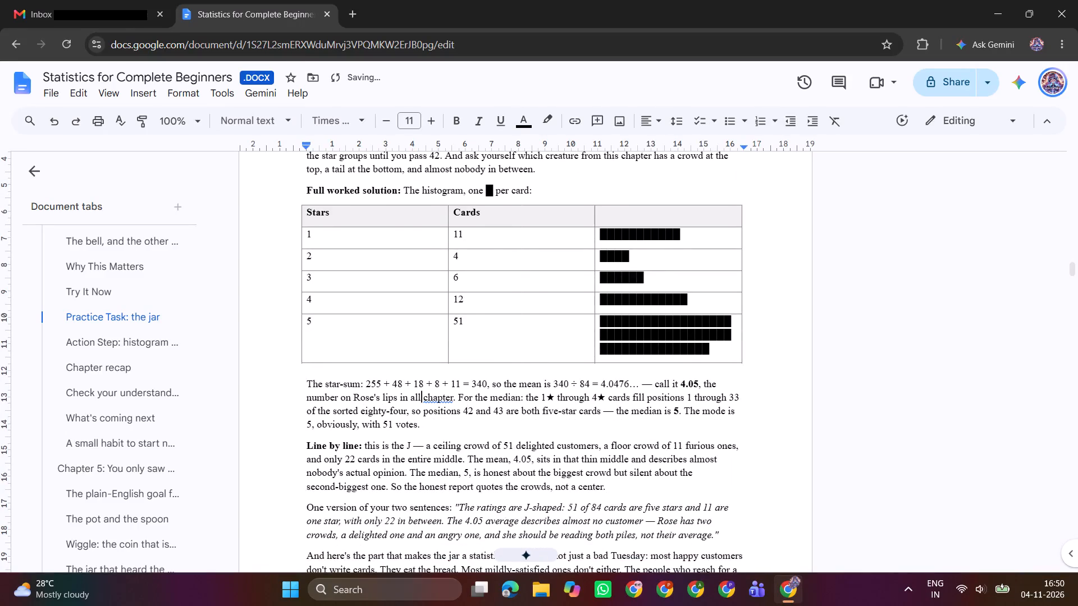
pyautogui.click(440, 400)
pyautogui.click(445, 369)
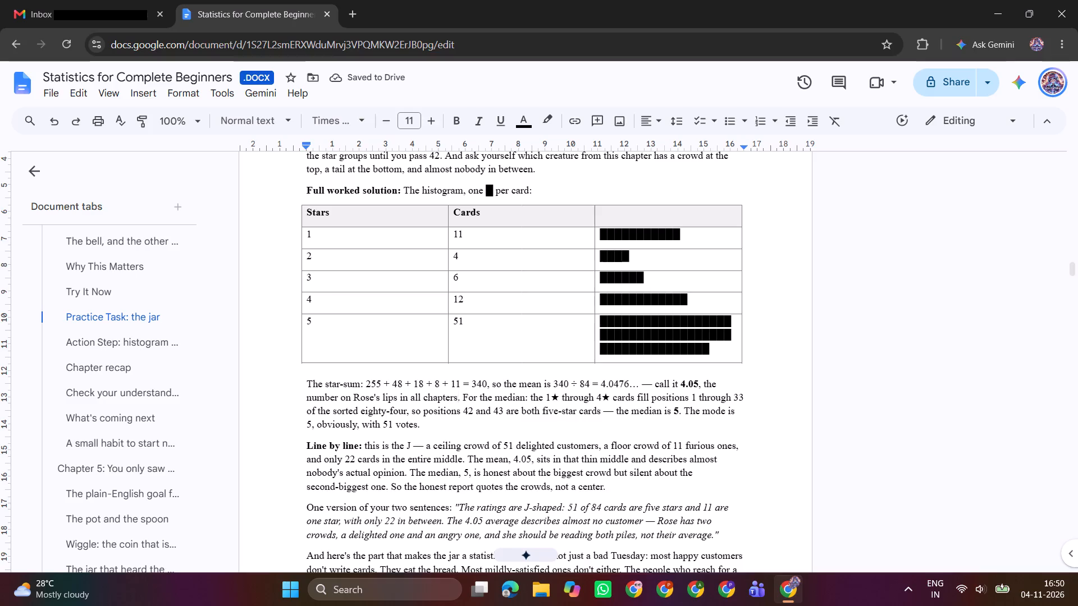
pyautogui.click(620, 433)
# Read through the rest of the Practice Task solution, from the line-by-line explanation to the Action Step section.
pyautogui.scroll(-1, 620, 433)
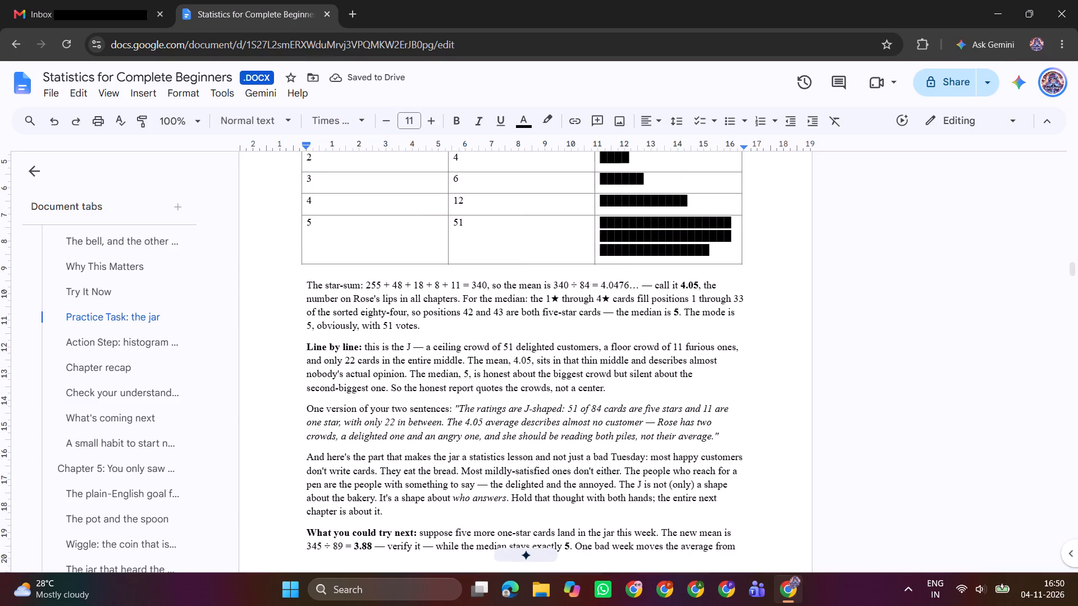
pyautogui.scroll(-2, 620, 433)
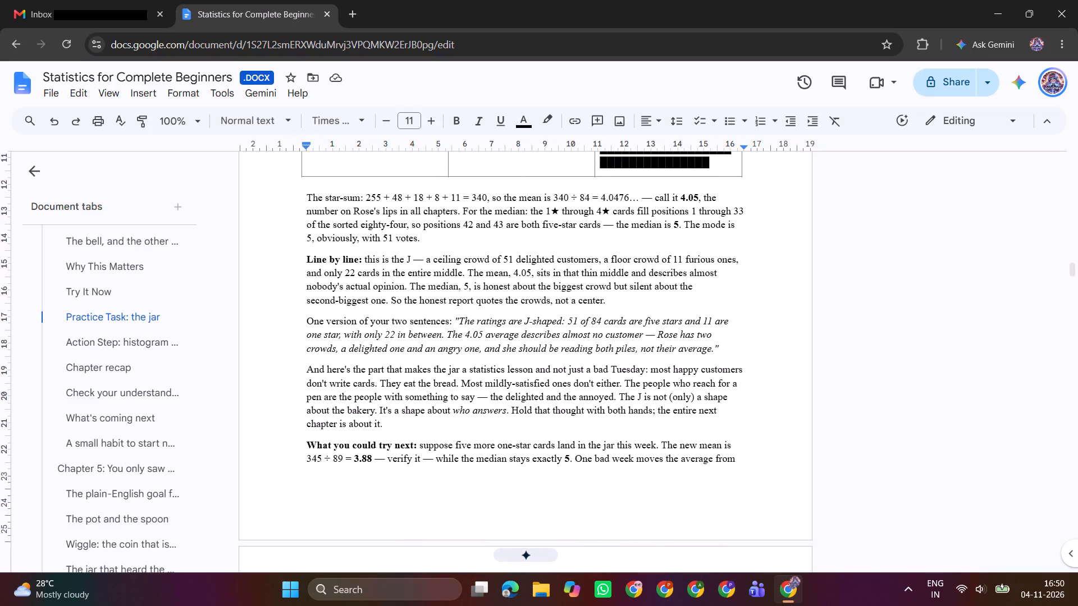
pyautogui.click(609, 430)
pyautogui.scroll(-3, 609, 430)
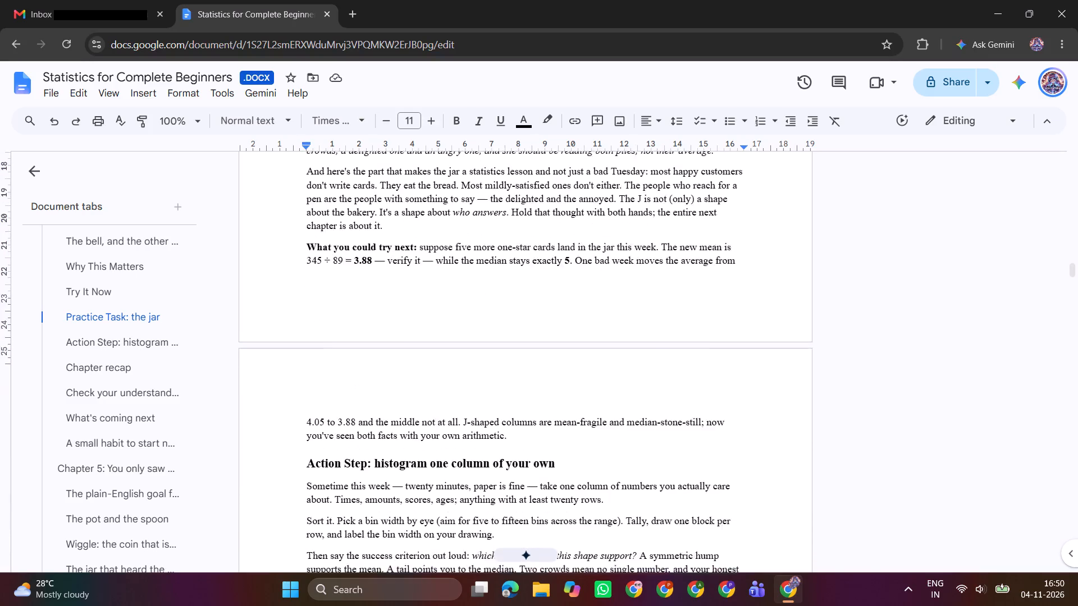
pyautogui.click(472, 460)
pyautogui.scroll(-1, 472, 460)
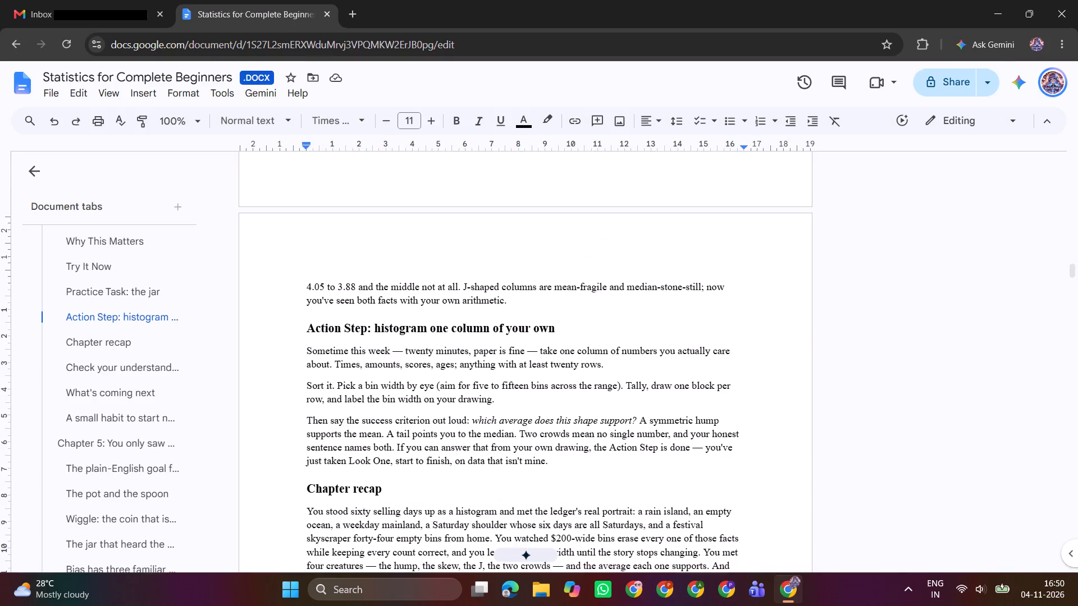
# Delete the em dash after "the two crowds" in Chapter 4's Chapter recap paragraph.
pyautogui.scroll(-2, 472, 460)
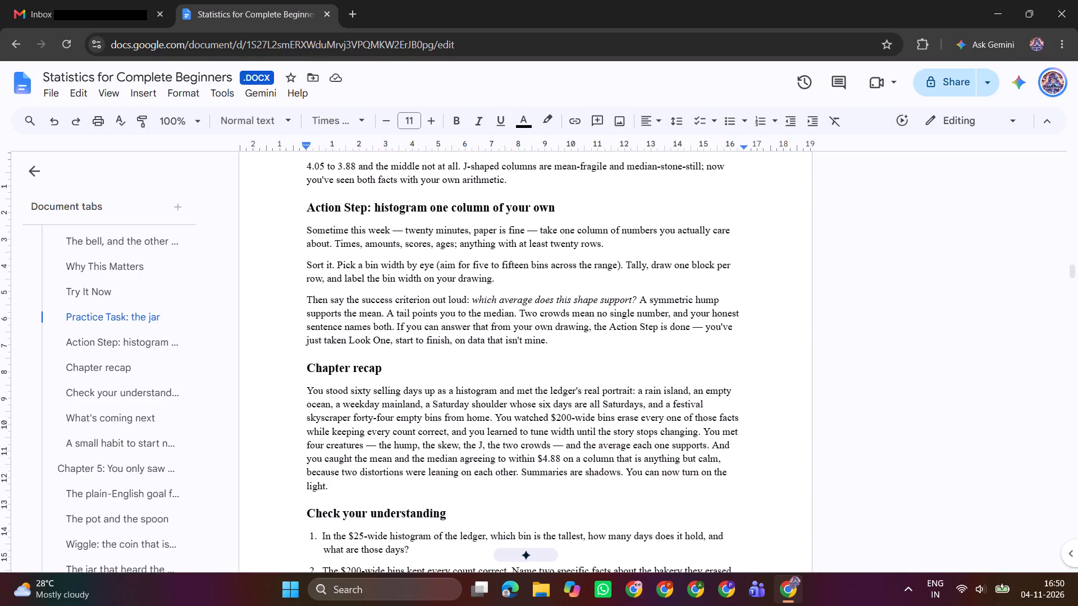
pyautogui.doubleClick(560, 450)
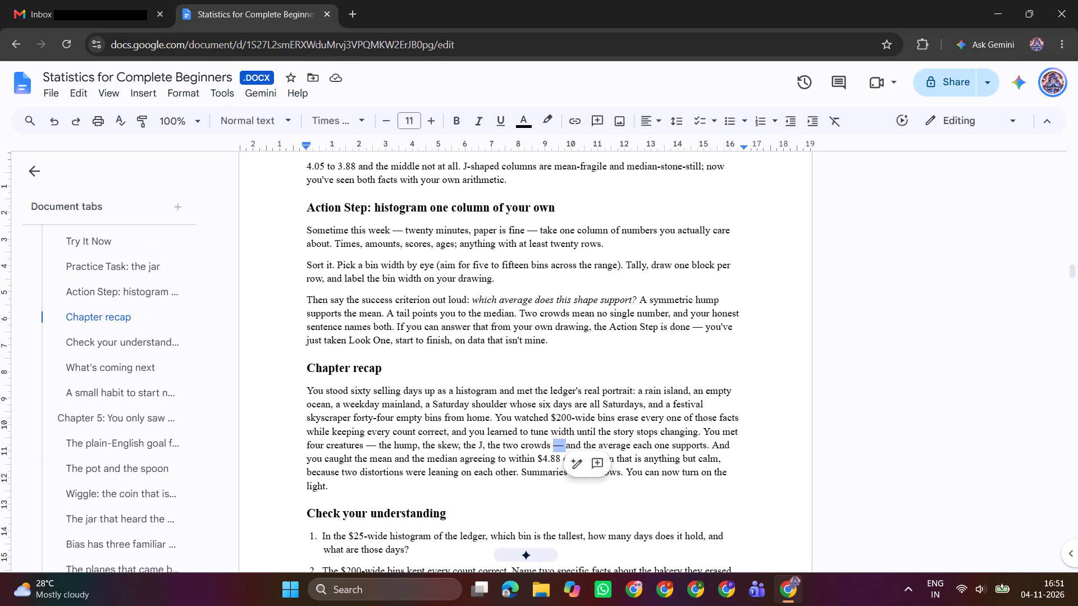
pyautogui.press('Delete')
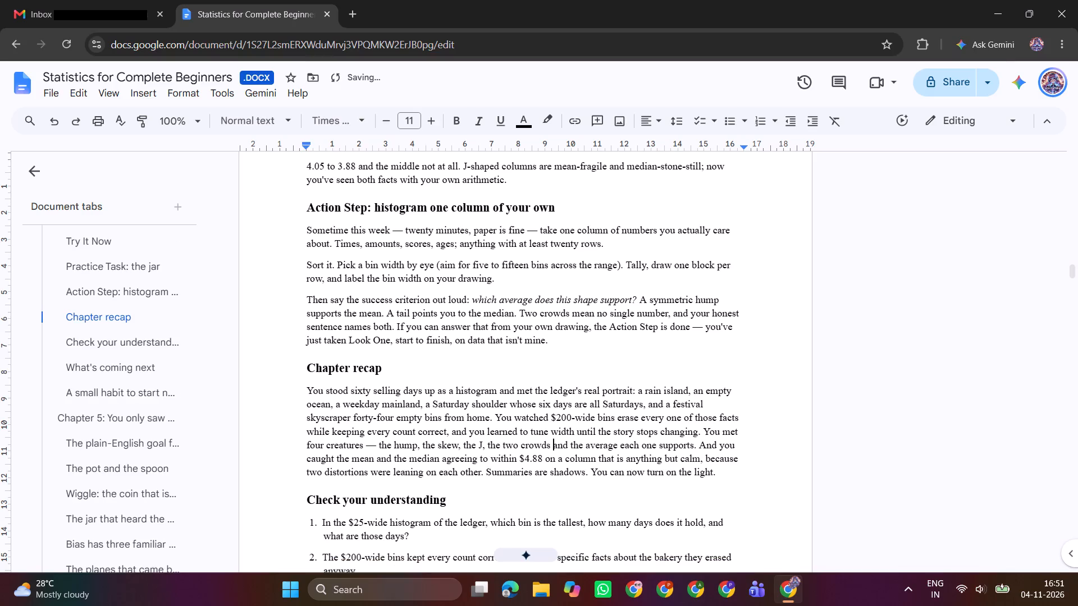
pyautogui.click(562, 423)
# Bold all five numbered questions under Chapter 4's "Check your understanding" heading.
pyautogui.scroll(-3, 562, 423)
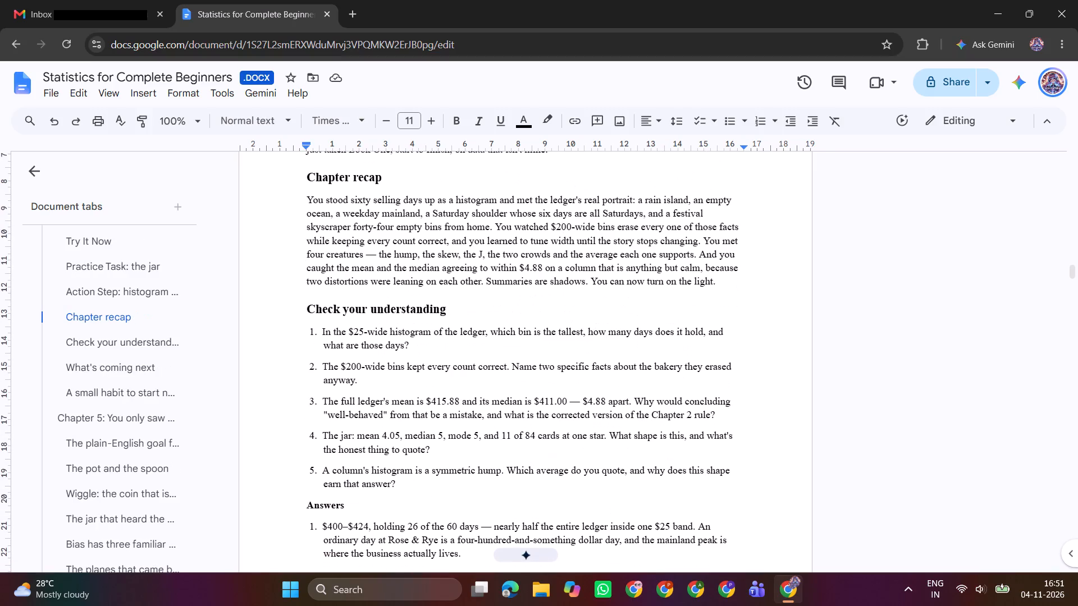
pyautogui.moveTo(406, 497); pyautogui.dragTo(326, 366)
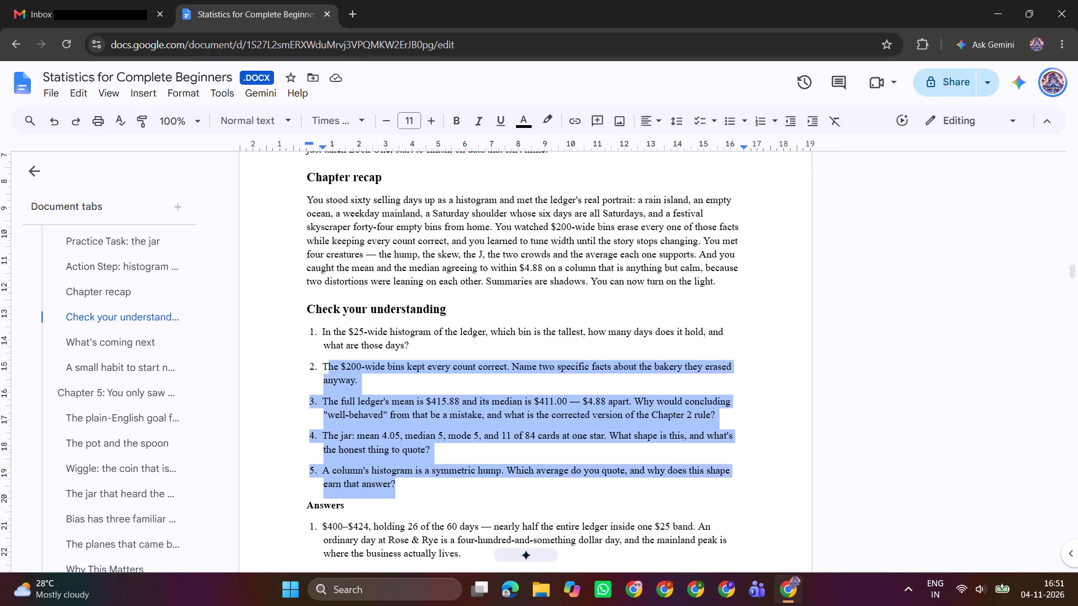
pyautogui.moveTo(326, 366); pyautogui.dragTo(308, 330)
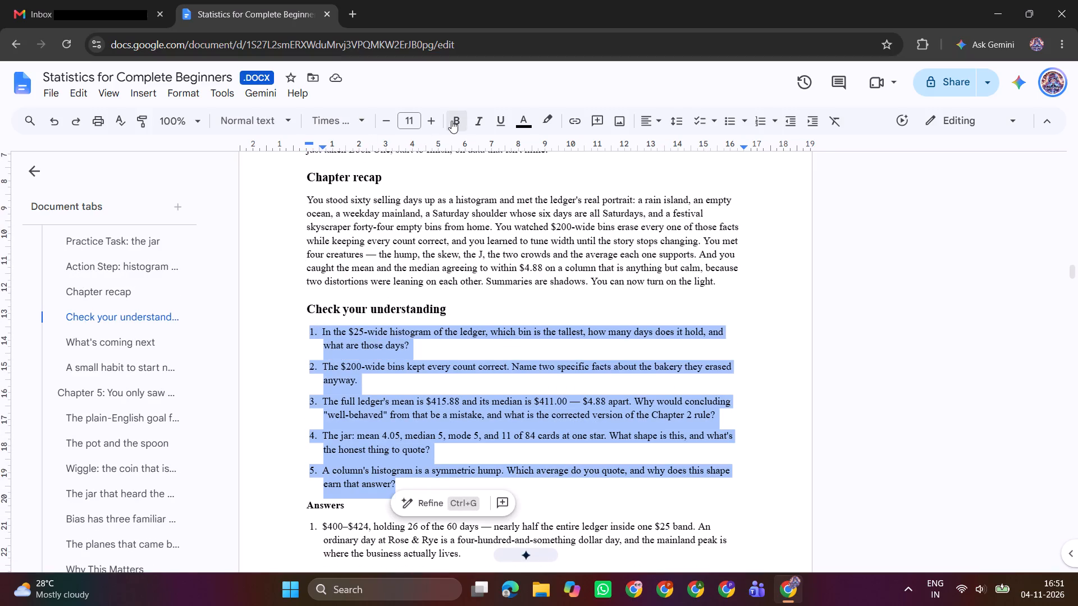
pyautogui.click(452, 120)
pyautogui.click(446, 321)
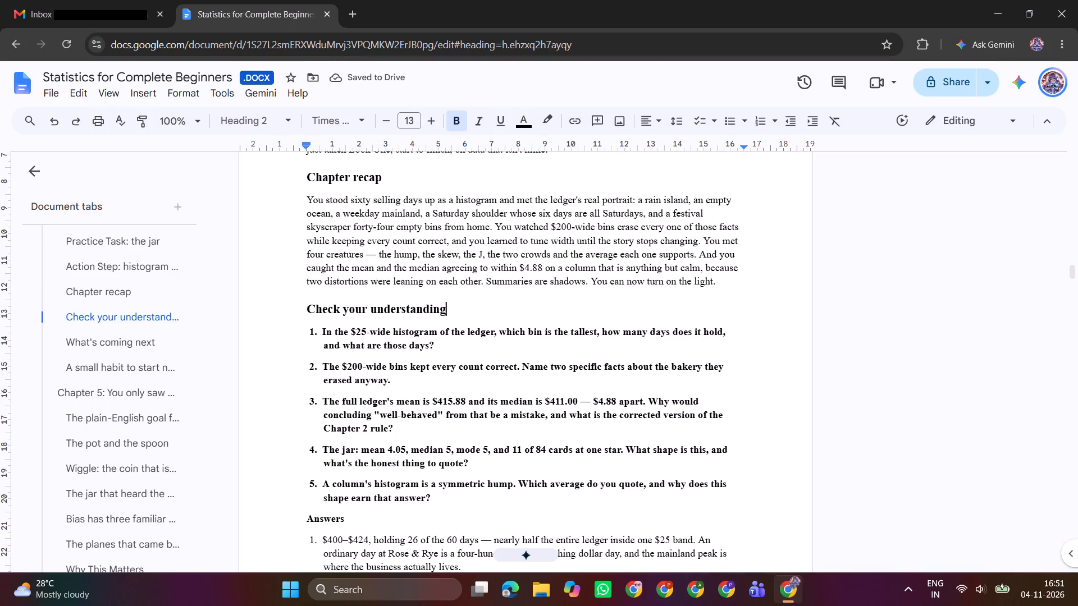
# Read through the numbered answers below Chapter 4's "Check your understanding" questions.
pyautogui.scroll(-2, 446, 321)
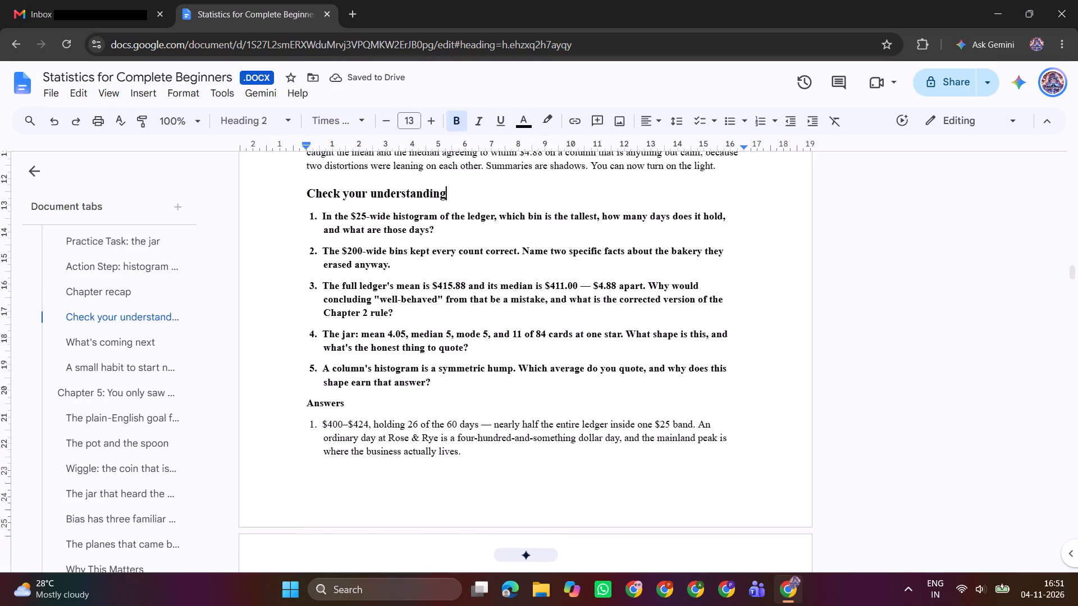
pyautogui.scroll(-1, 446, 321)
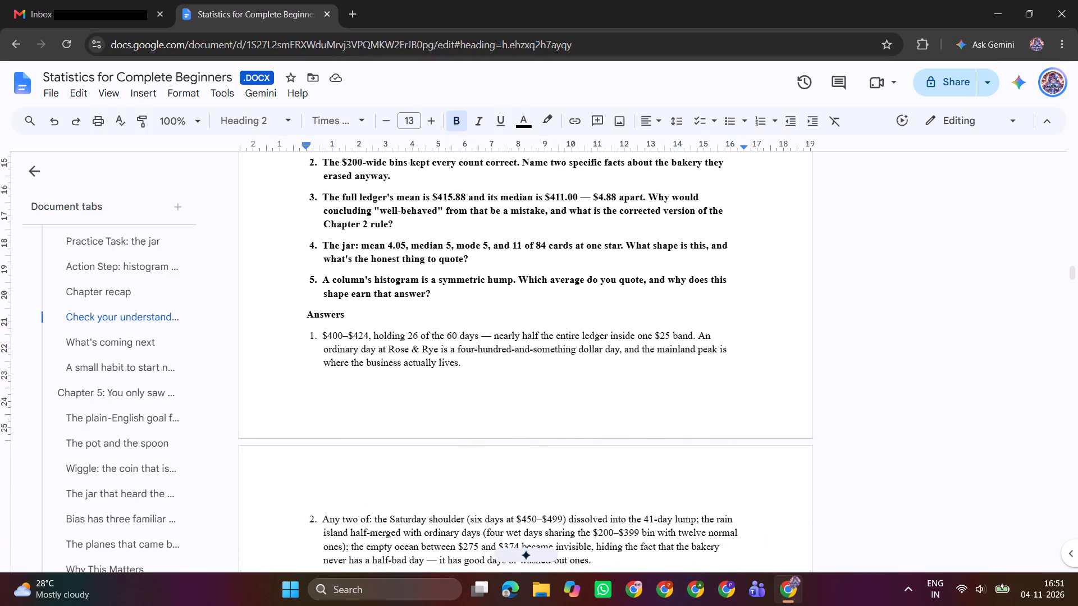
pyautogui.click(446, 321)
pyautogui.click(485, 347)
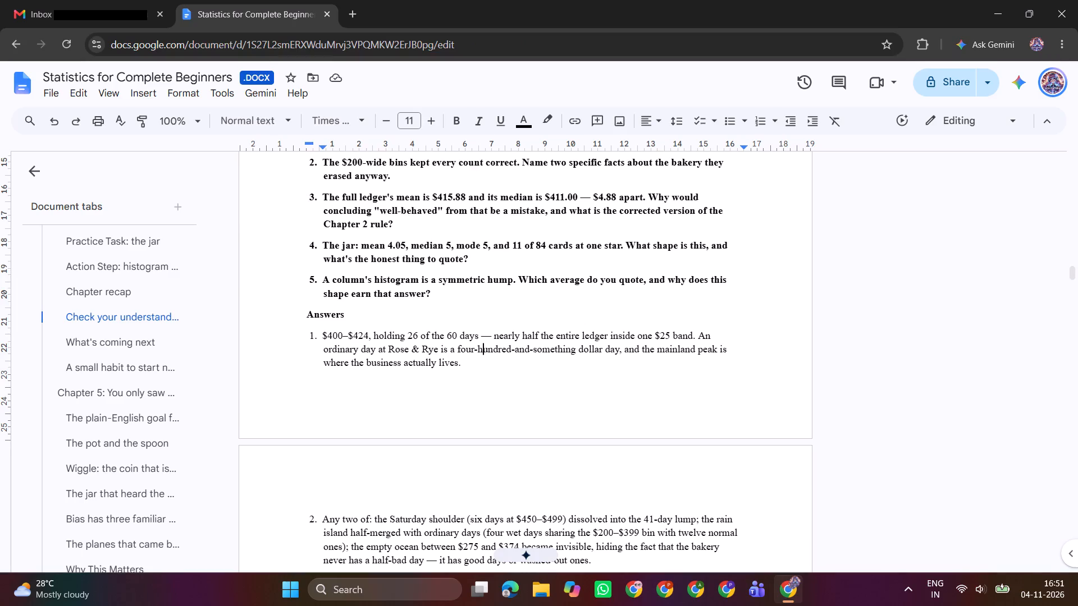
pyautogui.scroll(-1, 485, 347)
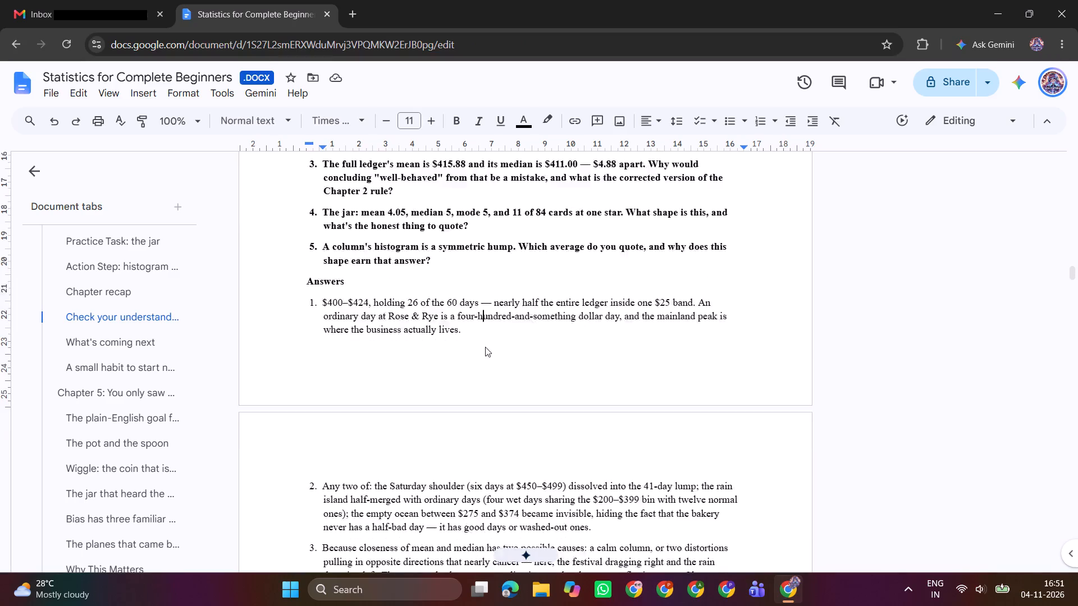
pyautogui.scroll(-1, 485, 347)
pyautogui.click(474, 463)
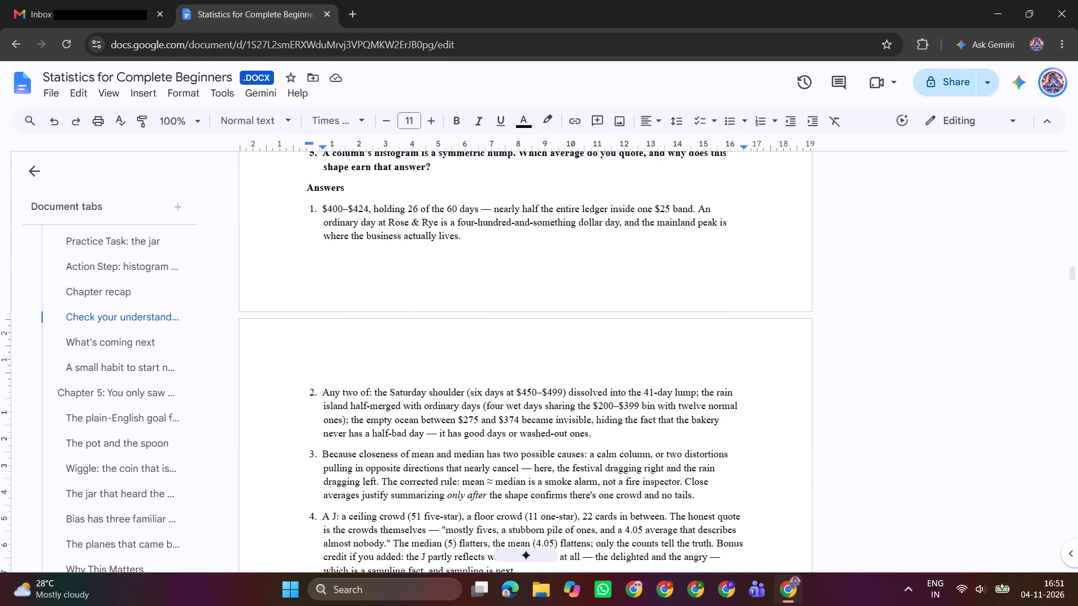
pyautogui.scroll(-1, 474, 463)
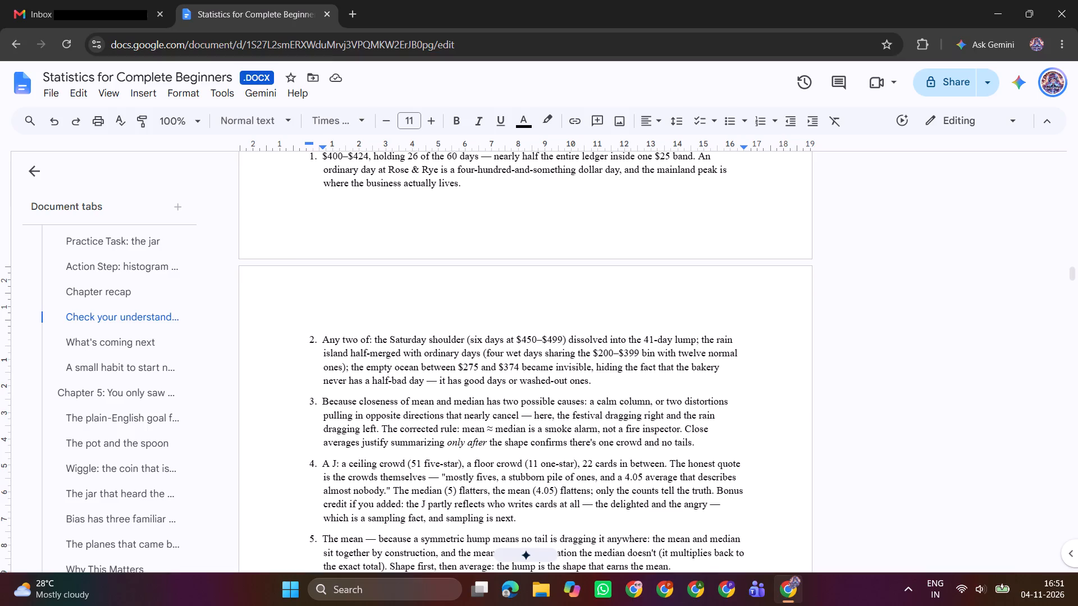
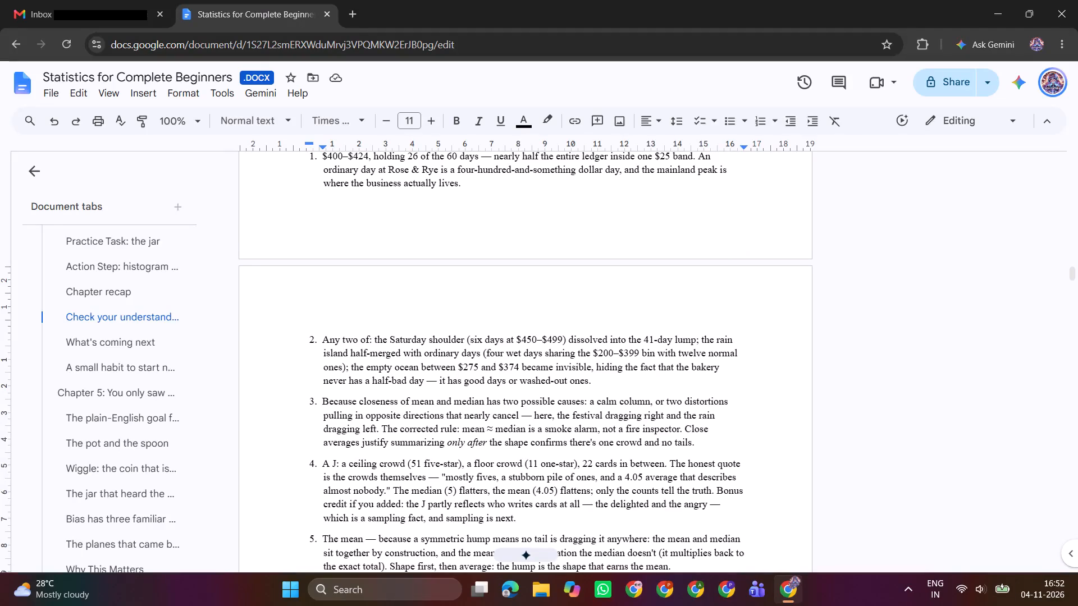
# Delete the em dash after "the crowds themselves" in answer 4 of Chapter 4's "Check your understanding" section.
pyautogui.doubleClick(434, 478)
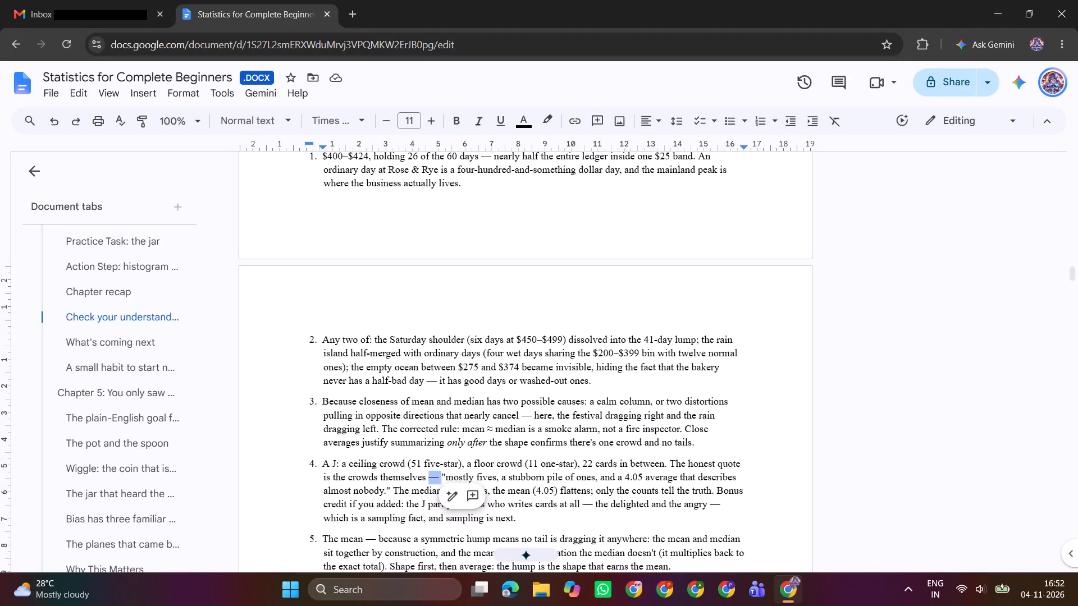
pyautogui.press('Delete')
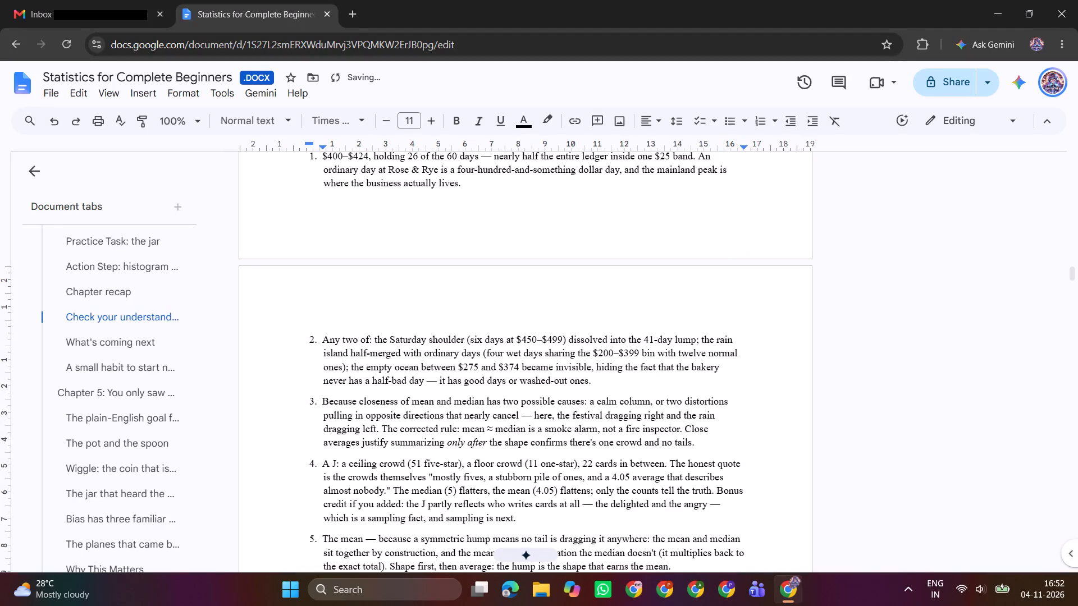
# Read through the remaining Chapter 4 answers and the "What's coming next" and "A small habit to start now" sections.
pyautogui.click(454, 447)
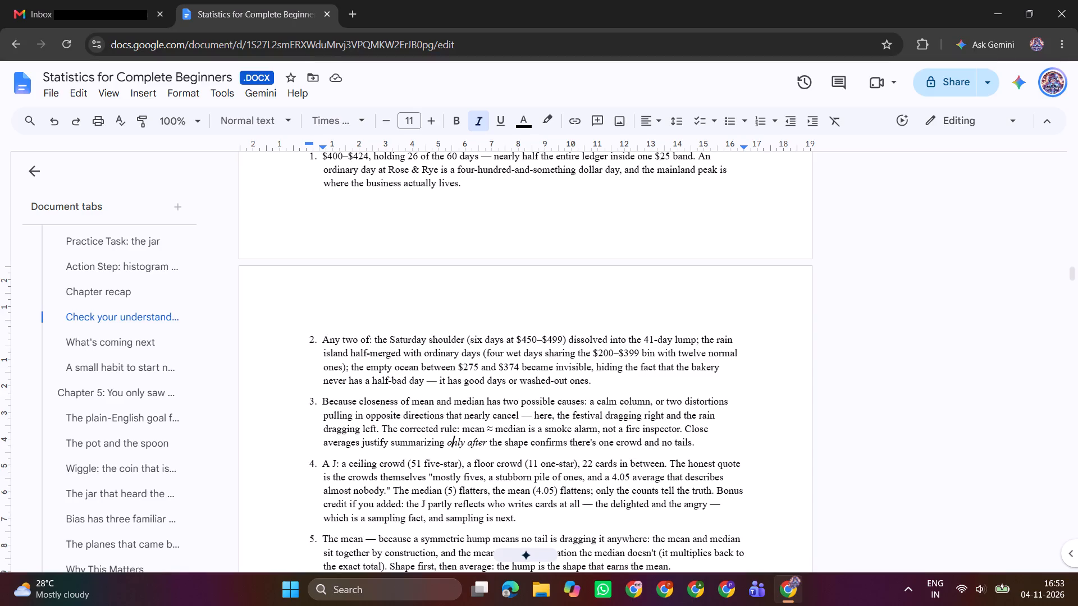
pyautogui.click(459, 479)
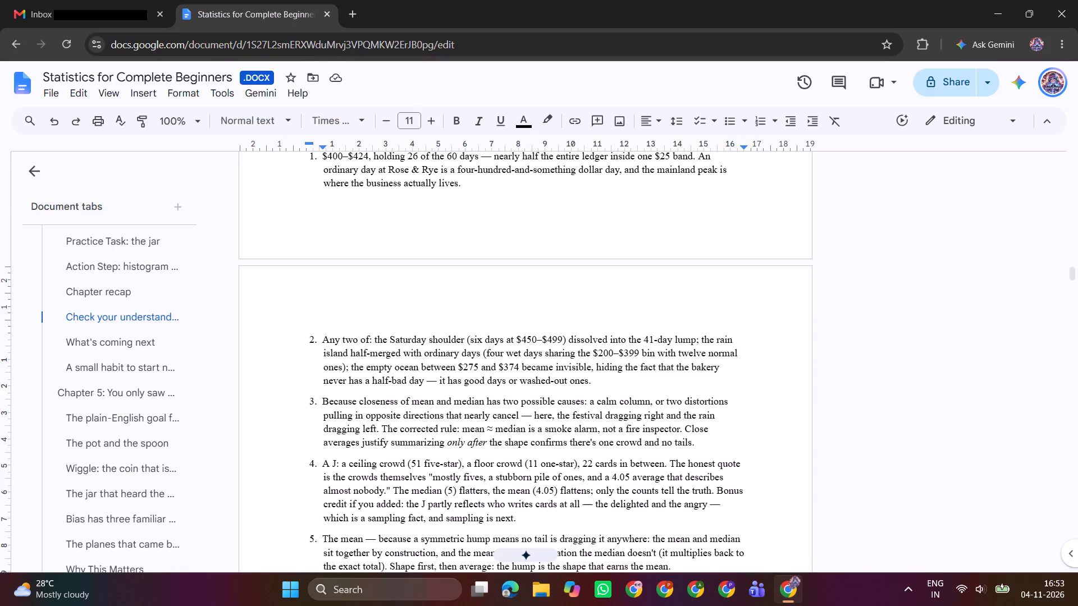
pyautogui.scroll(-1, 459, 479)
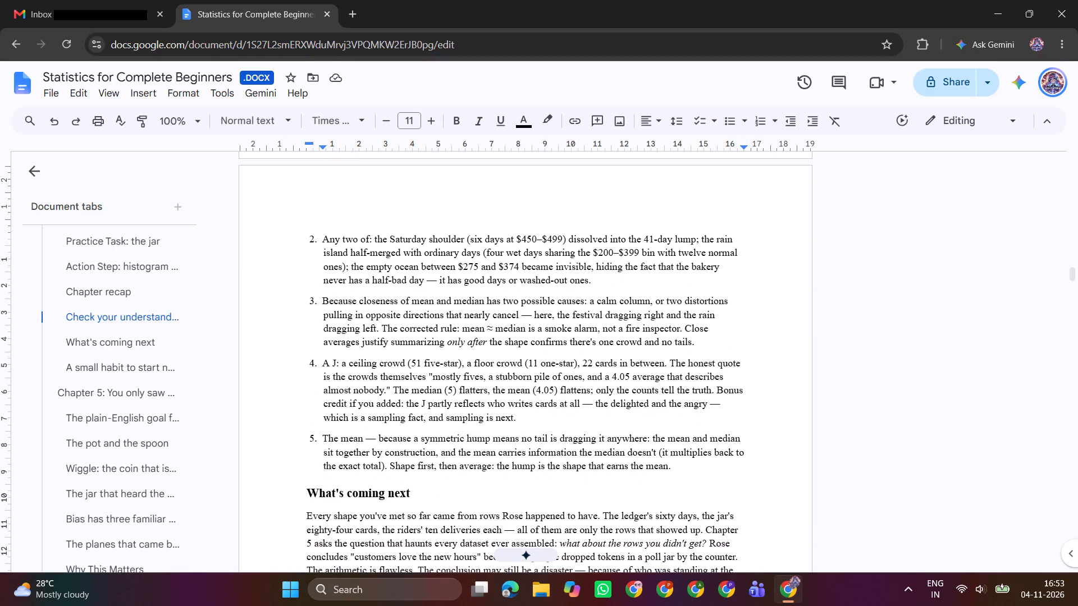
pyautogui.scroll(-1, 459, 479)
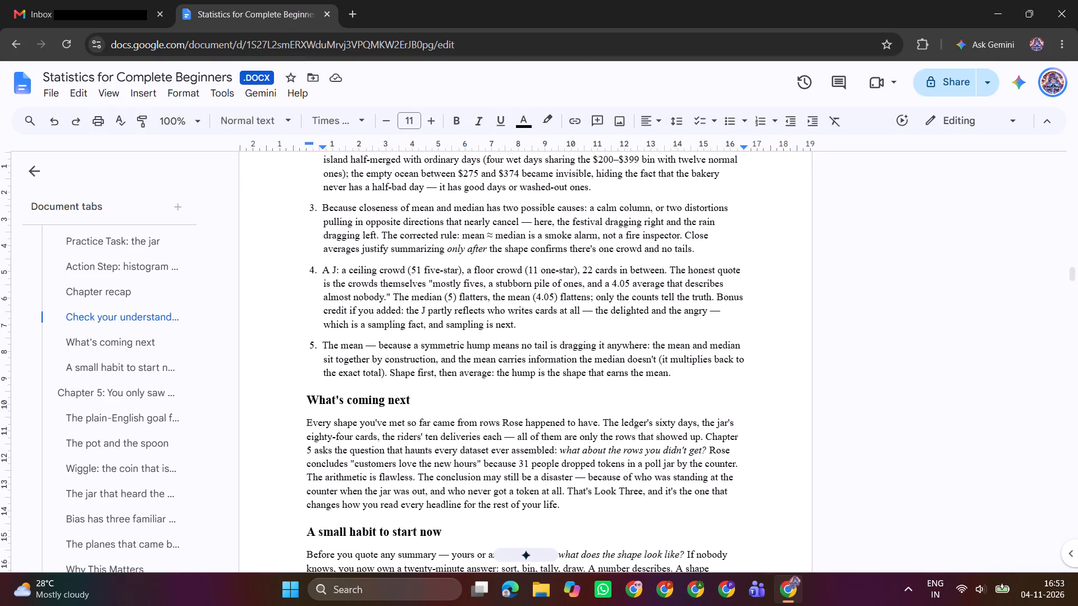
pyautogui.click(459, 479)
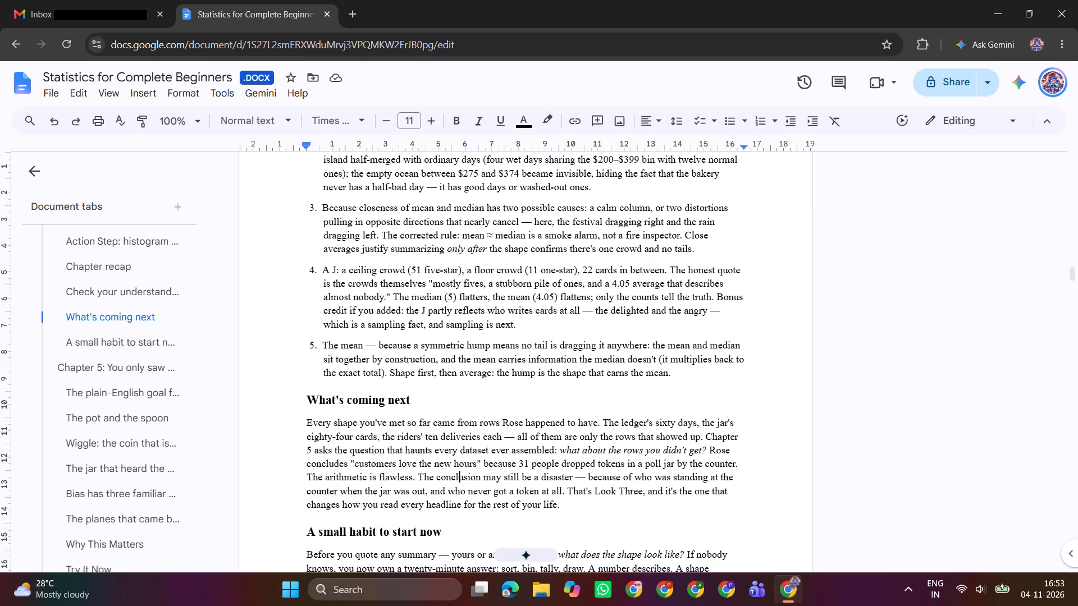
pyautogui.scroll(-1, 459, 479)
pyautogui.click(467, 473)
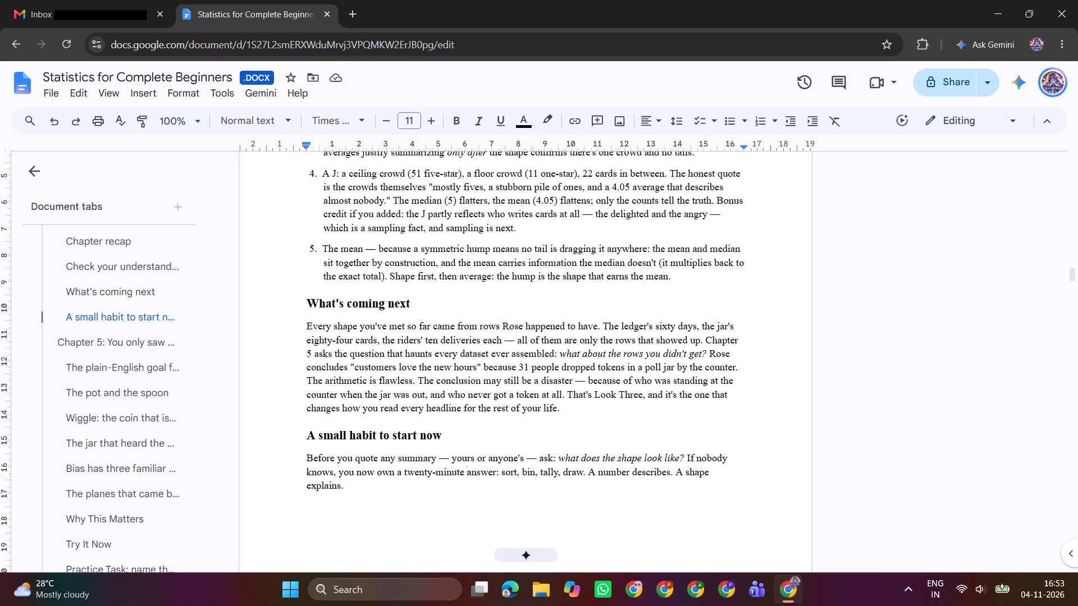
pyautogui.scroll(-3, 467, 473)
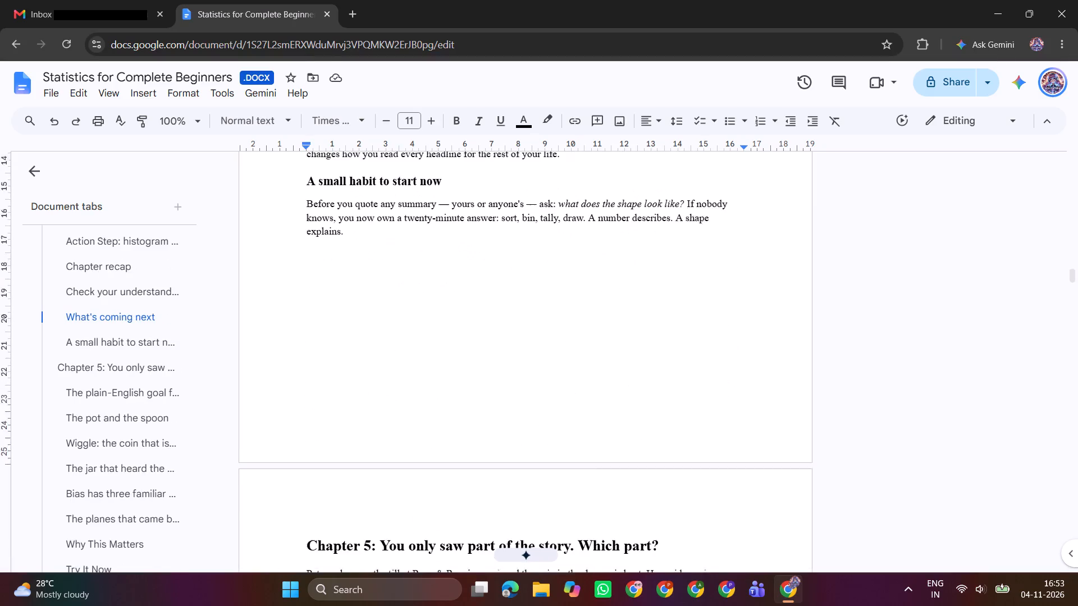
pyautogui.scroll(-1, 467, 473)
pyautogui.scroll(4, 467, 473)
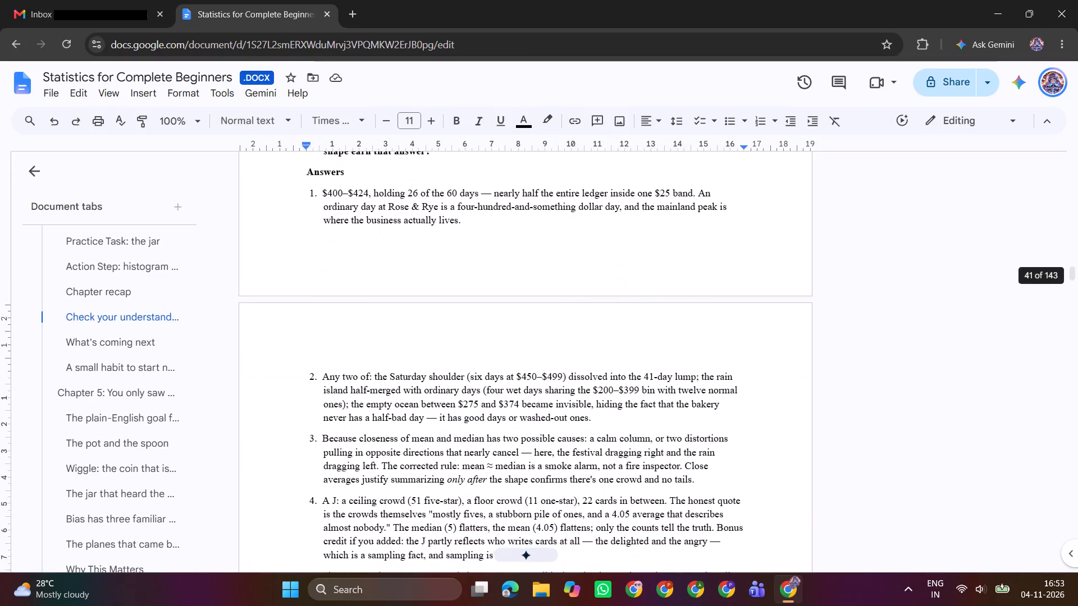
pyautogui.scroll(-2, 467, 473)
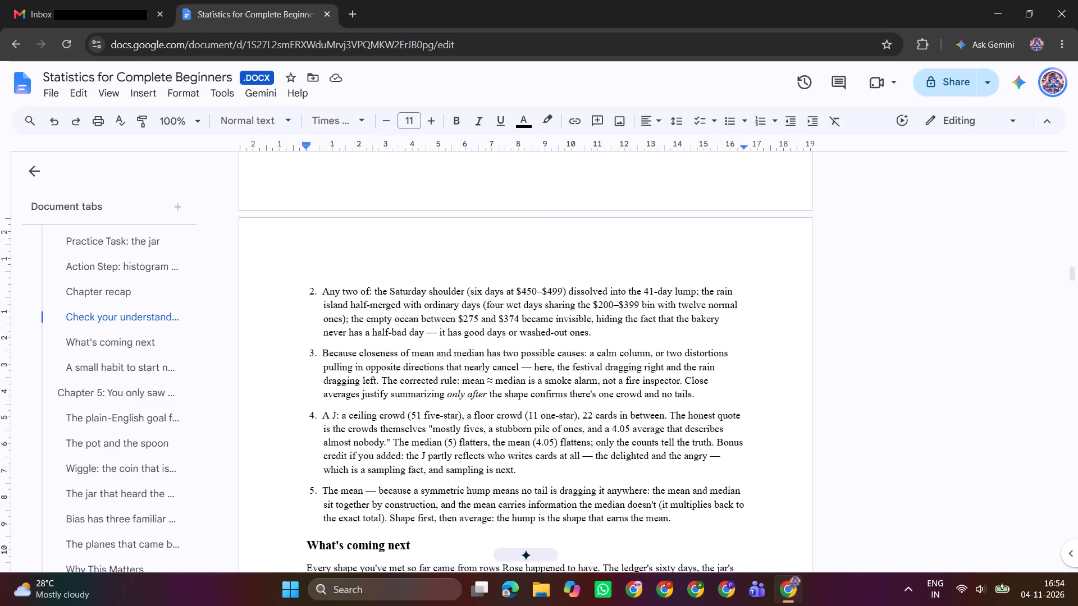
pyautogui.click(468, 453)
pyautogui.click(449, 496)
pyautogui.scroll(-1, 449, 496)
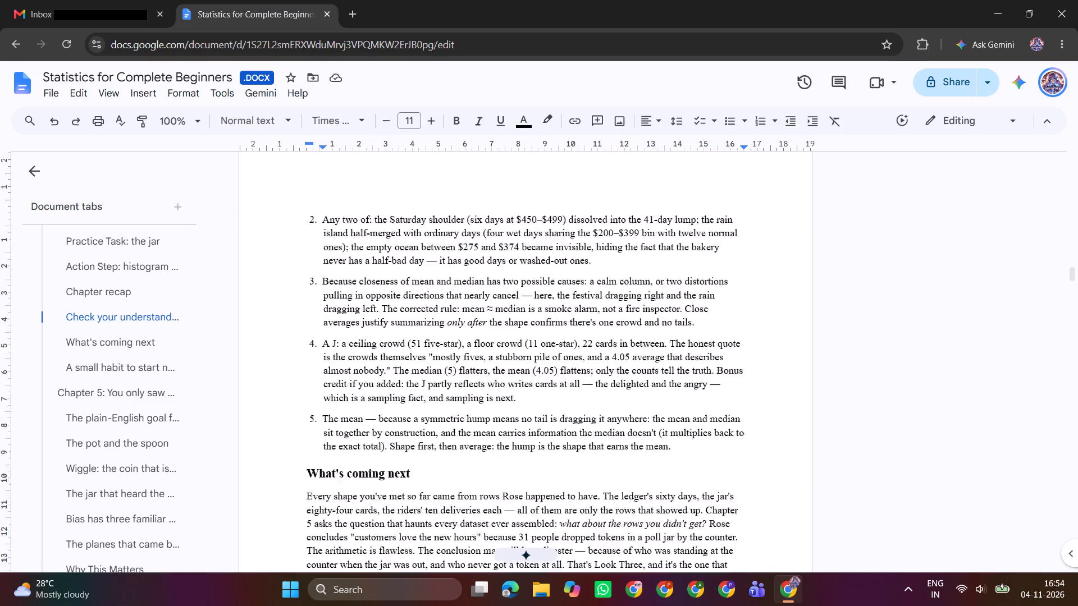
pyautogui.scroll(-2, 449, 496)
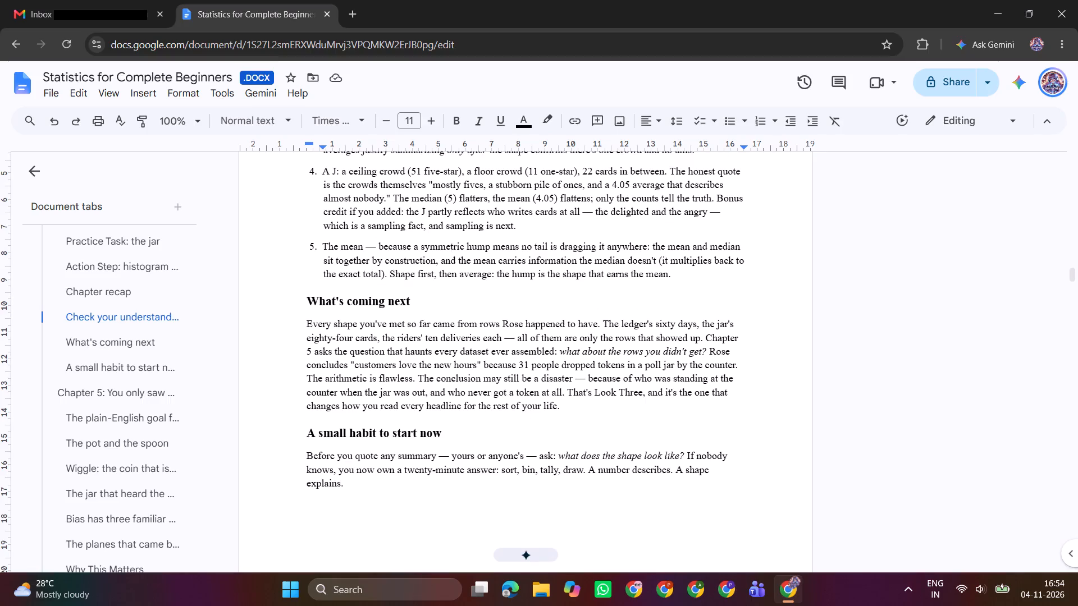
pyautogui.scroll(-2, 449, 496)
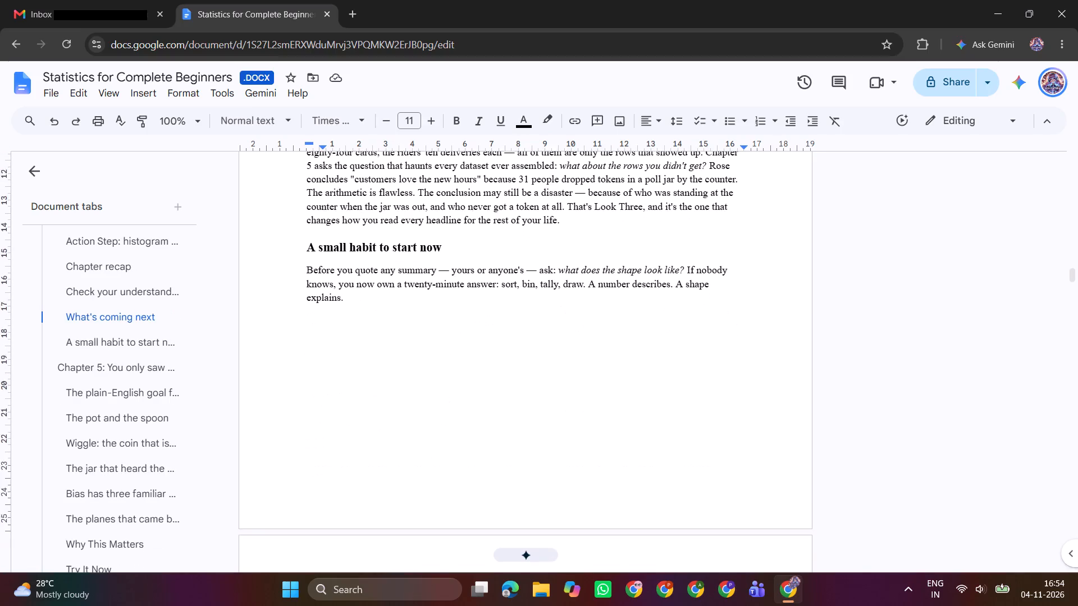
pyautogui.scroll(-1, 449, 496)
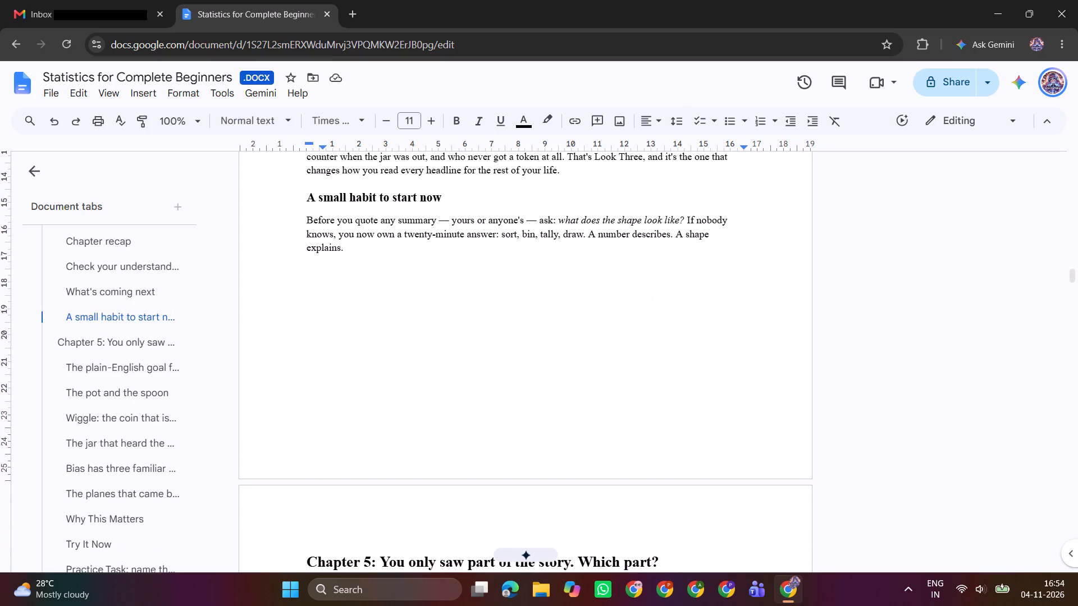
# Split the Chapter 5 title after "Chapter 5", removing the colon and moving "You only saw part of the story. Which part?" onto its own line.
pyautogui.scroll(-1, 449, 496)
pyautogui.click(380, 472)
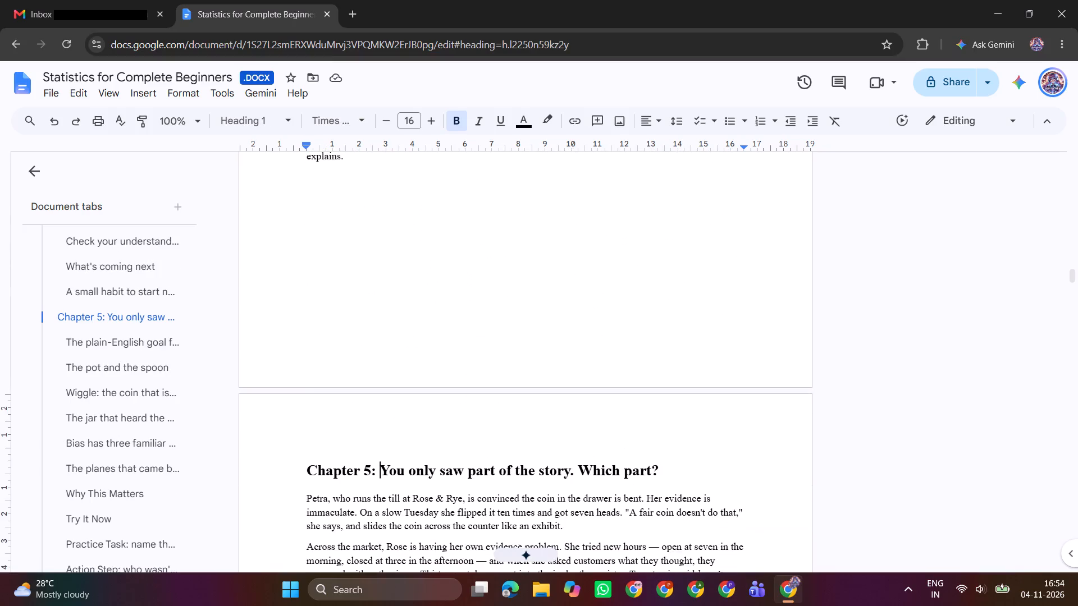
pyautogui.press('Left')
pyautogui.press('BackSpace')
pyautogui.press('Return')
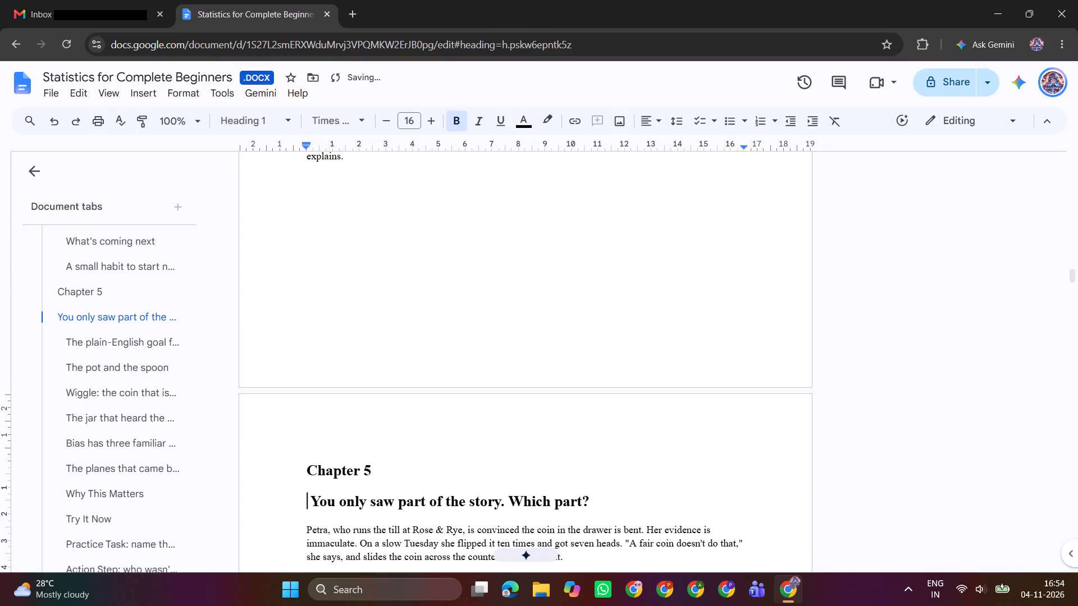
# Apply the Heading 2 style to the line "You only saw part of the story. Which part?".
pyautogui.tripleClick(388, 501)
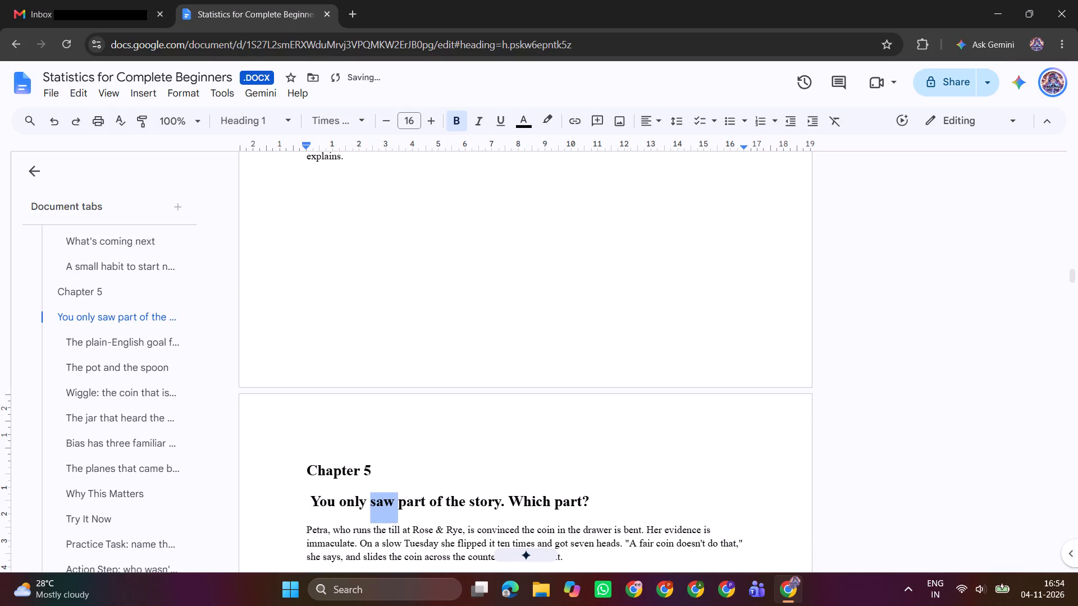
pyautogui.click(266, 110)
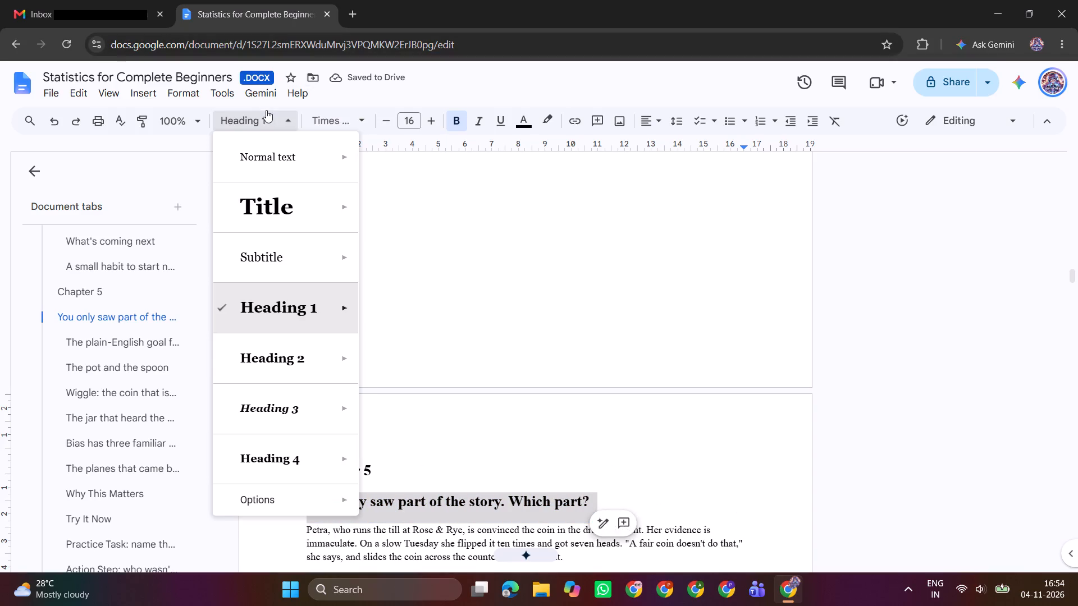
pyautogui.click(267, 361)
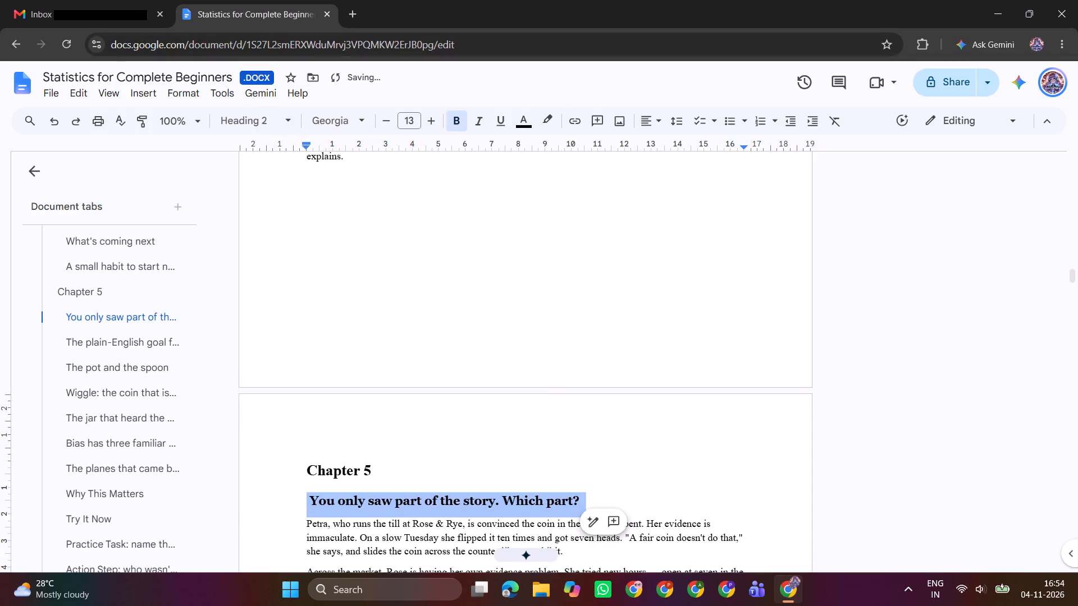
# Centre both Chapter 5 title lines, "Chapter 5" and "You only saw part of the story. Which part?".
pyautogui.click(304, 467)
pyautogui.moveTo(304, 467); pyautogui.dragTo(568, 466)
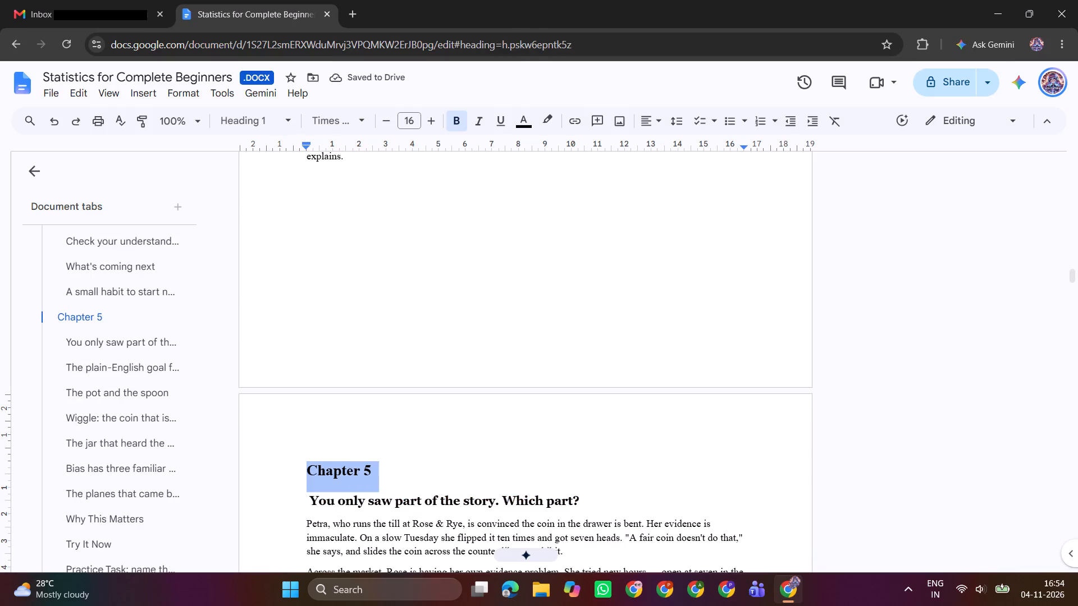
pyautogui.moveTo(568, 466); pyautogui.dragTo(584, 494)
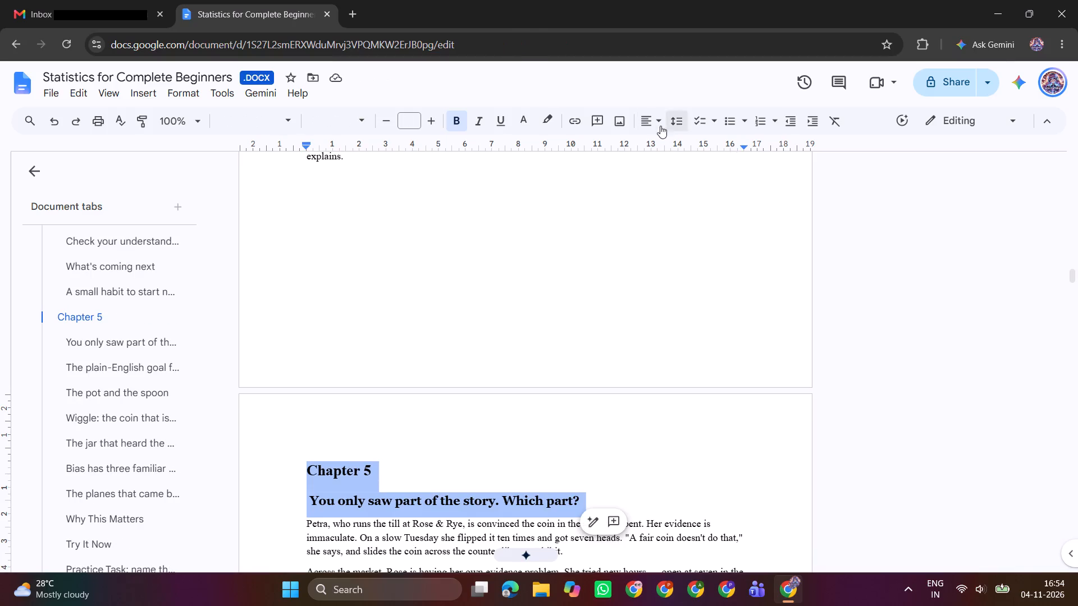
pyautogui.click(656, 122)
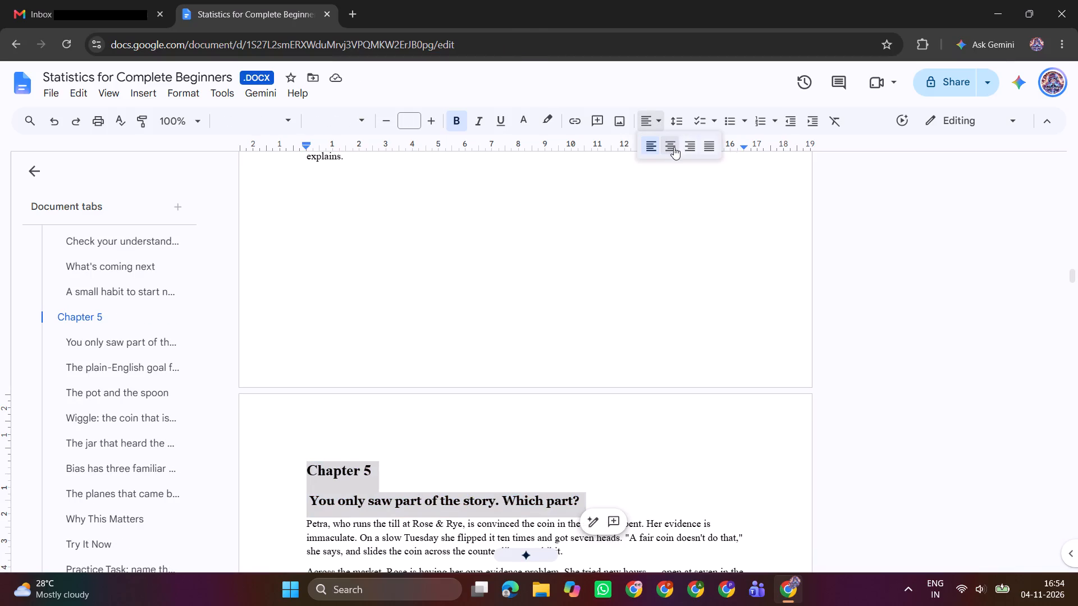
pyautogui.click(674, 147)
# Insert a blank line between the Chapter 5 subtitle and the opening paragraph that starts with "Petra".
pyautogui.scroll(-2, 584, 270)
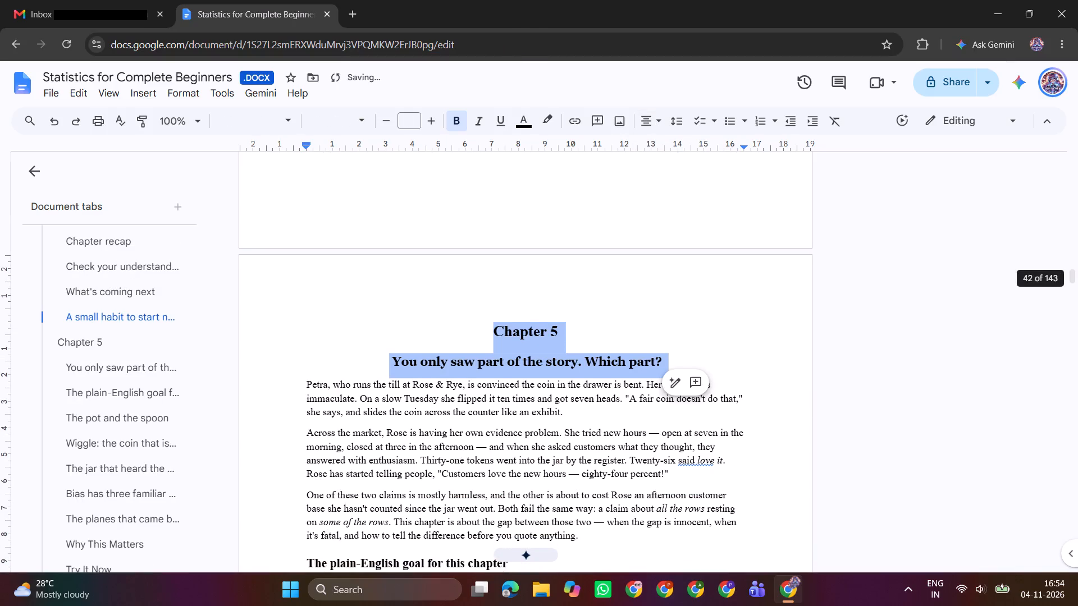
pyautogui.click(307, 385)
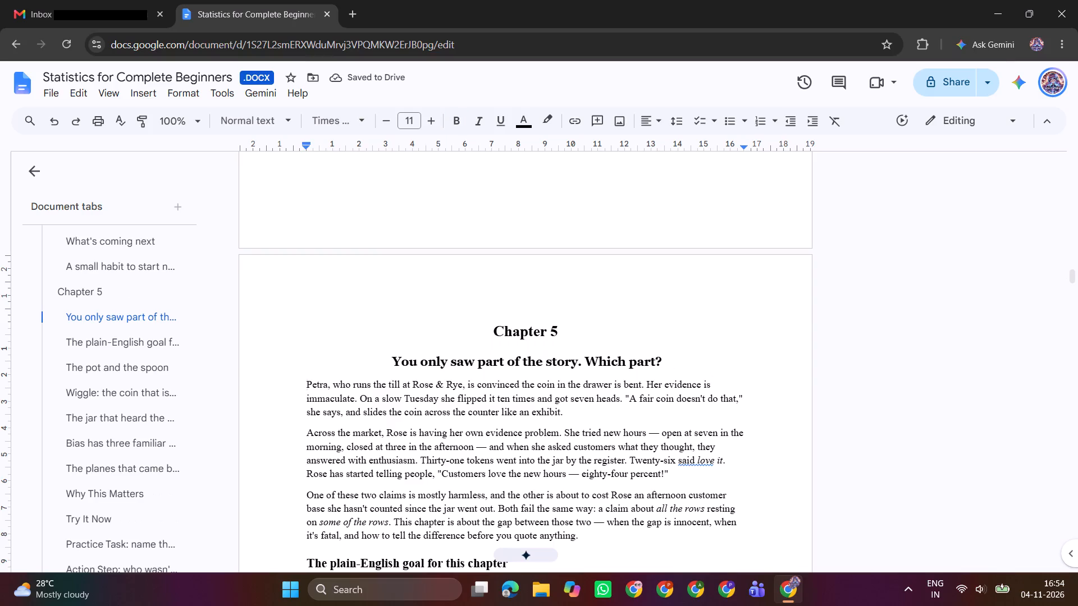
pyautogui.press('Return')
# Accept the grammar suggestion "said they love" in Chapter 5's second paragraph.
pyautogui.scroll(-1, 307, 385)
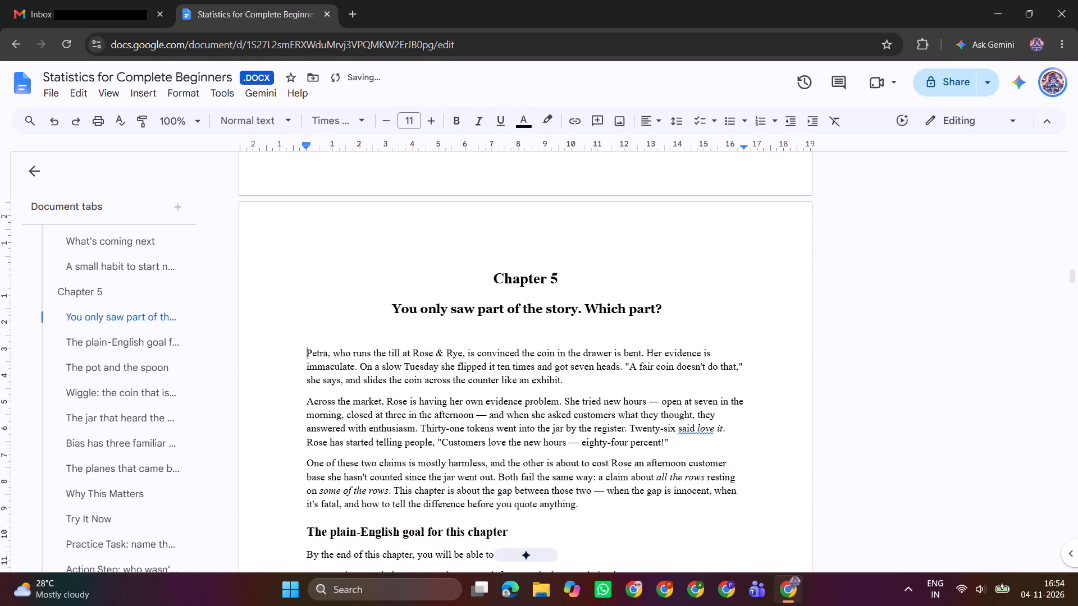
pyautogui.click(691, 430)
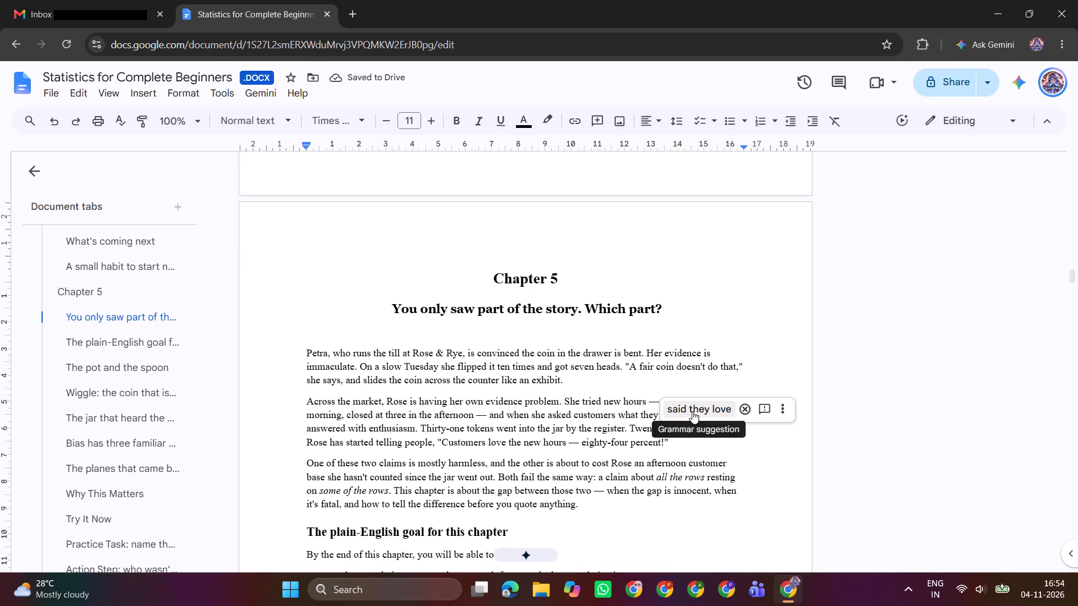
pyautogui.click(692, 411)
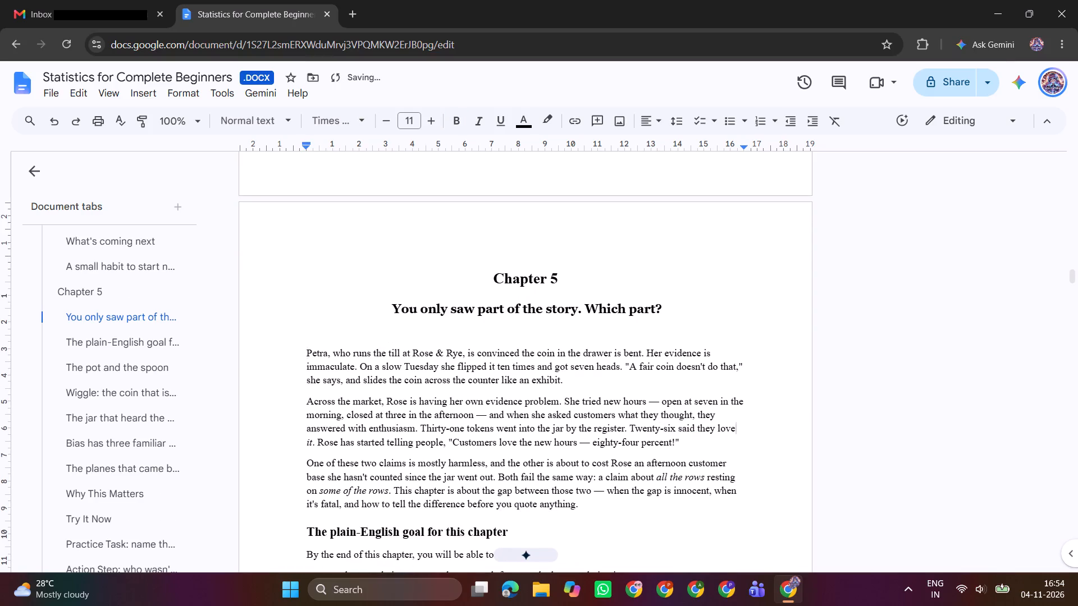
# Delete the em dash after "closed at three in the afternoon" in Chapter 5's second paragraph.
pyautogui.doubleClick(484, 418)
pyautogui.press('Delete')
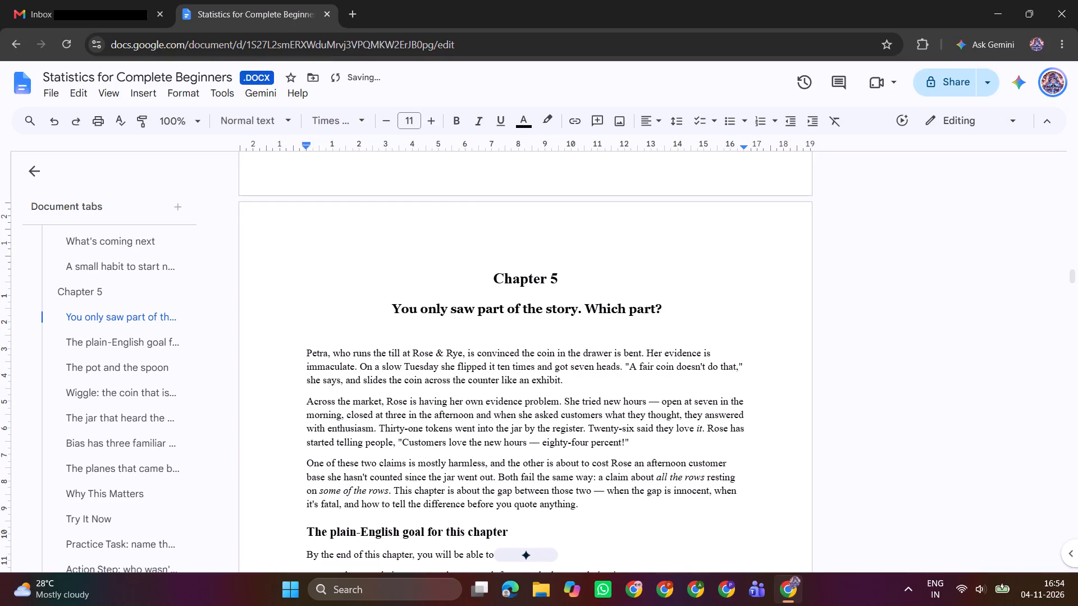
pyautogui.click(494, 448)
# Delete the em dash after "speak for" in the first bullet under "The plain-English goal for this chapter".
pyautogui.scroll(-1, 494, 448)
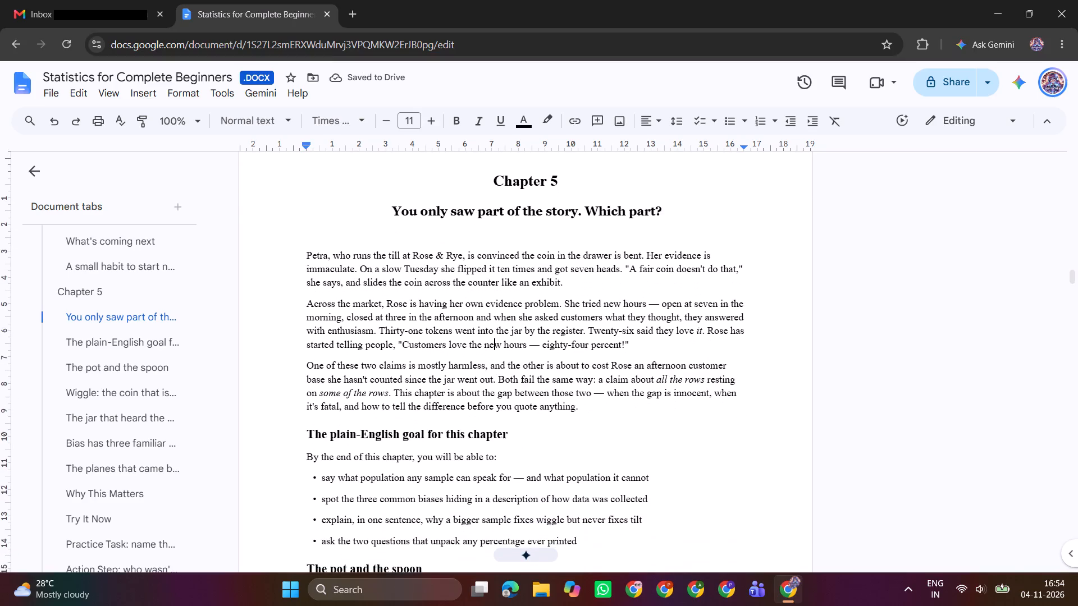
pyautogui.scroll(-1, 494, 448)
pyautogui.doubleClick(521, 446)
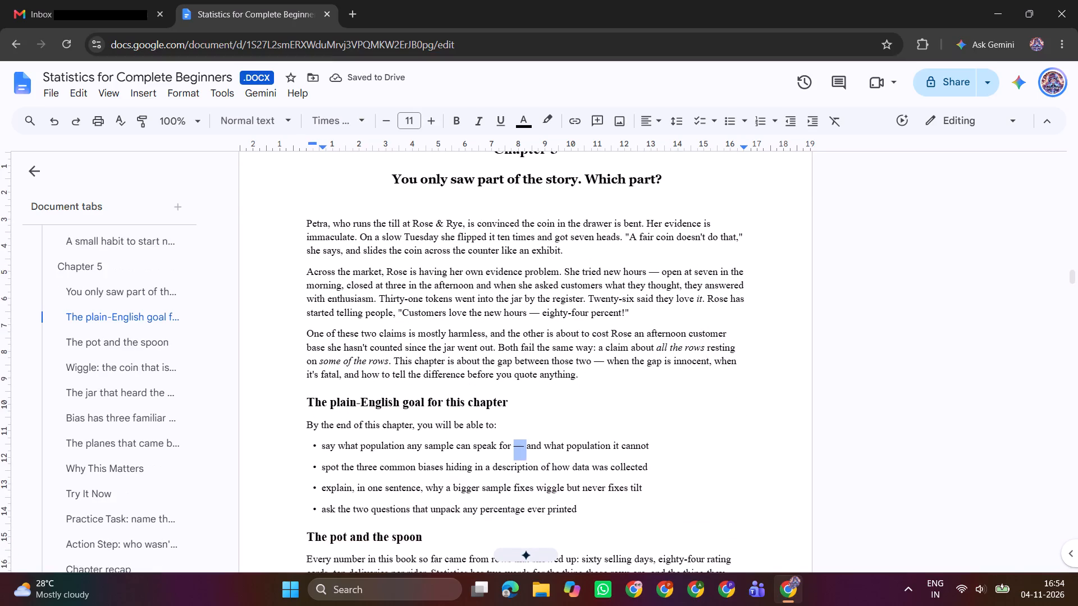
pyautogui.press('Delete')
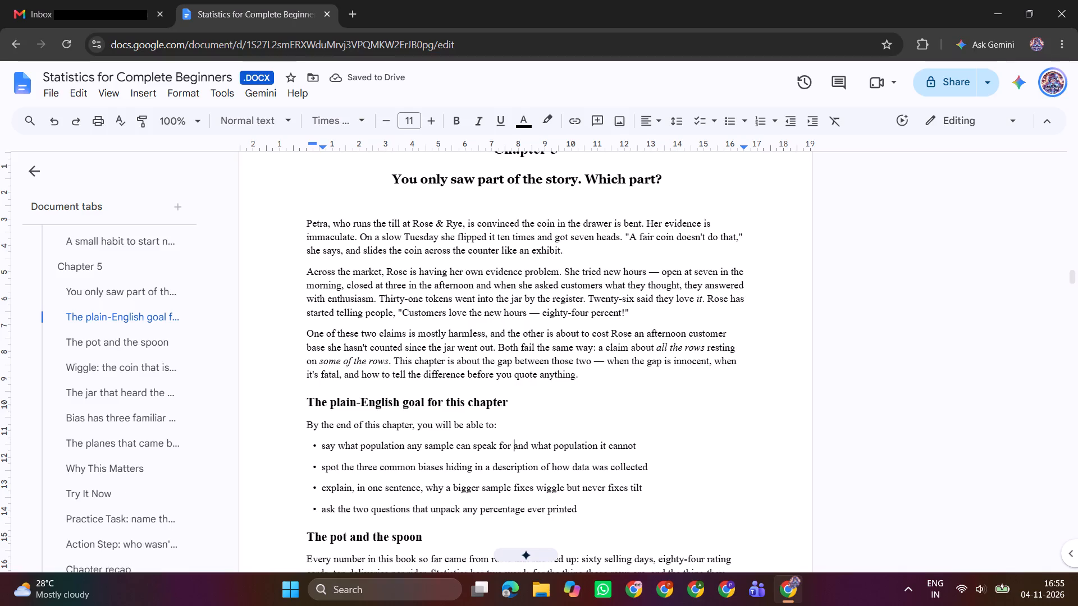
pyautogui.click(504, 475)
# Read through "The pot and the spoon" section and on to the coin-flip table under "Wiggle: the coin that isn't bent".
pyautogui.scroll(-2, 504, 475)
pyautogui.click(446, 465)
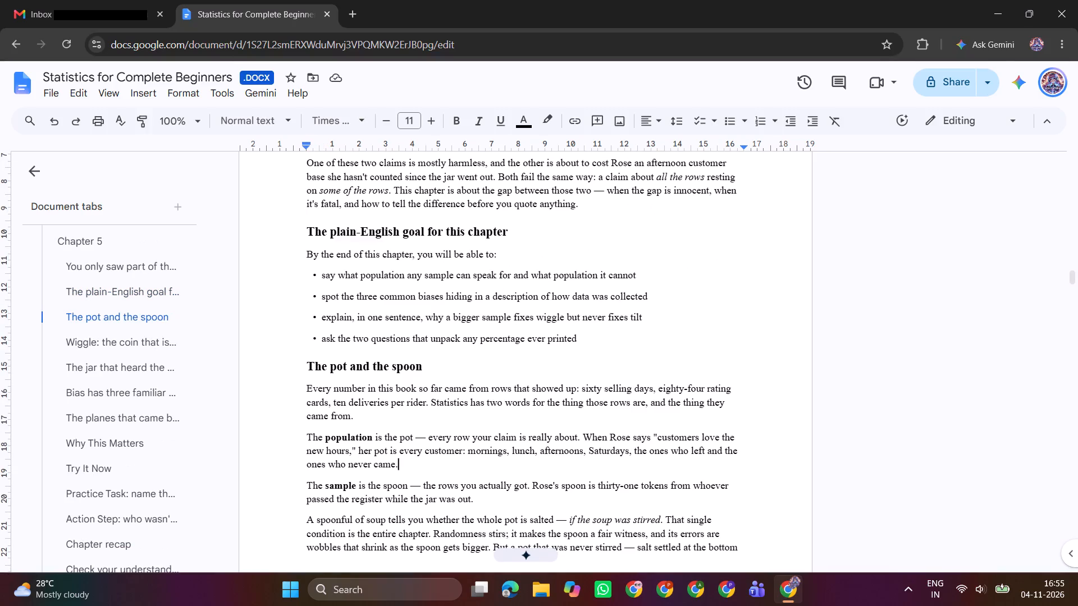
pyautogui.scroll(-2, 446, 465)
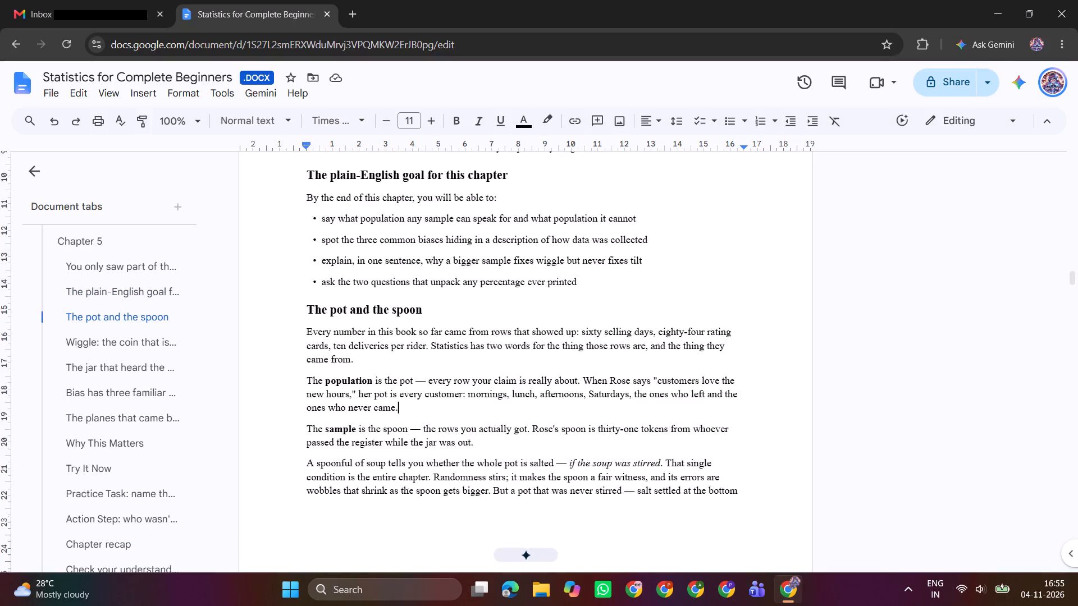
pyautogui.scroll(-1, 544, 434)
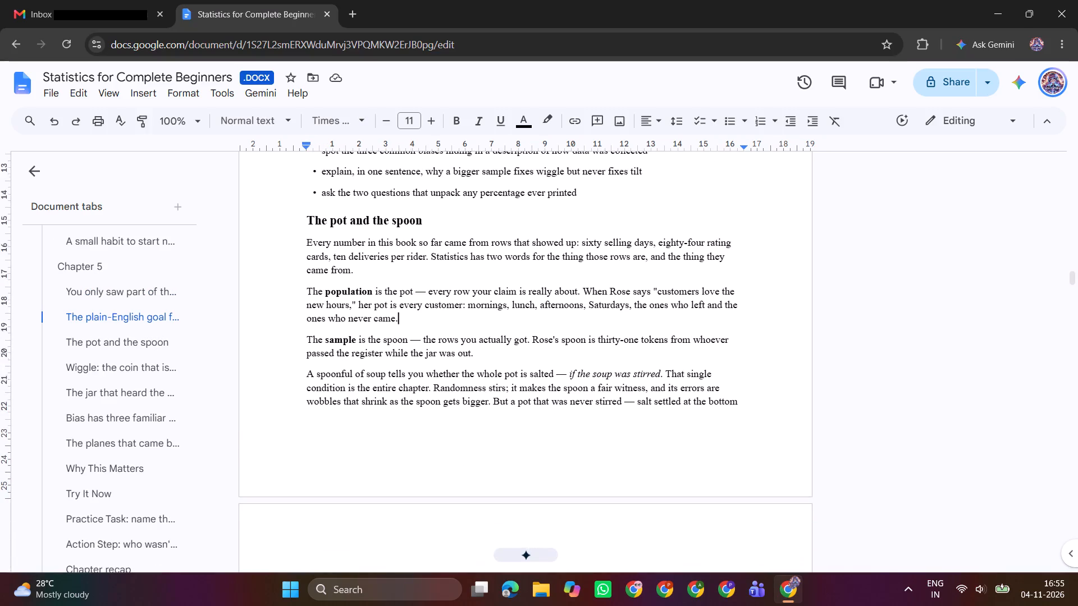
pyautogui.scroll(-2, 544, 434)
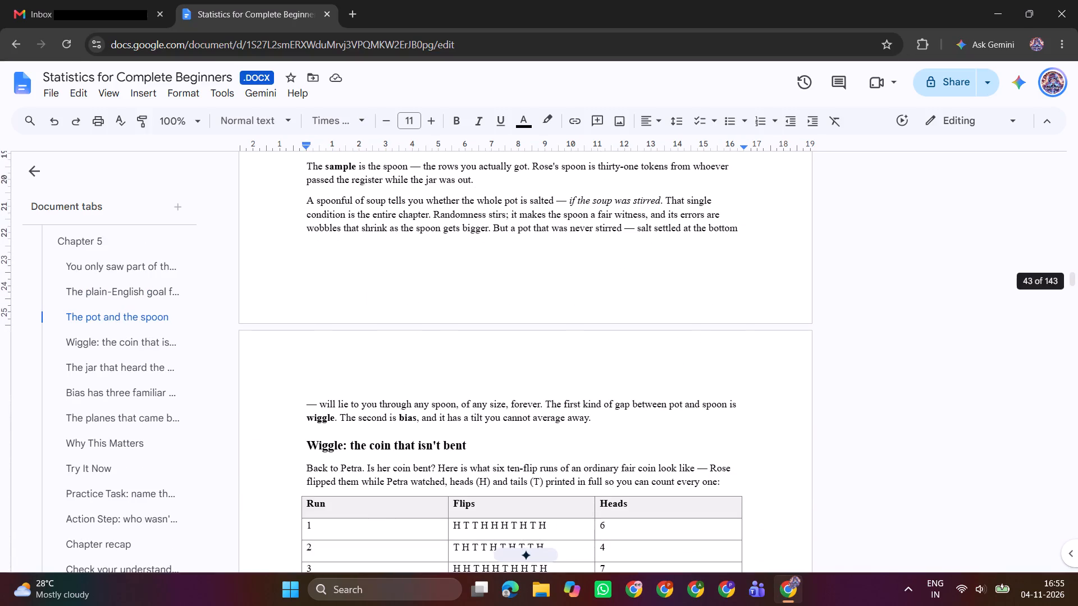
pyautogui.click(544, 434)
pyautogui.scroll(-1, 544, 434)
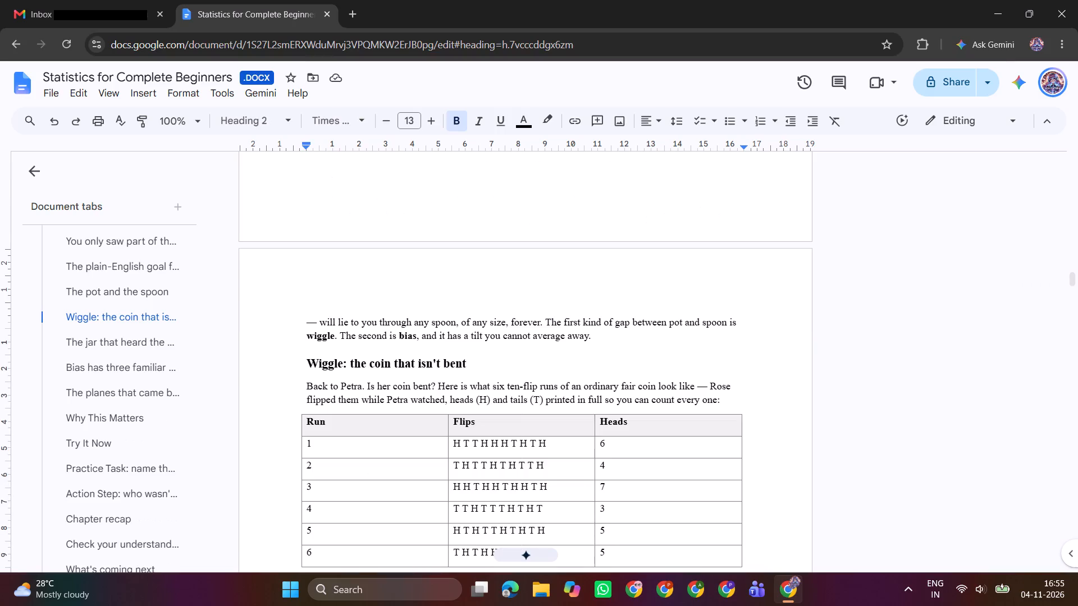
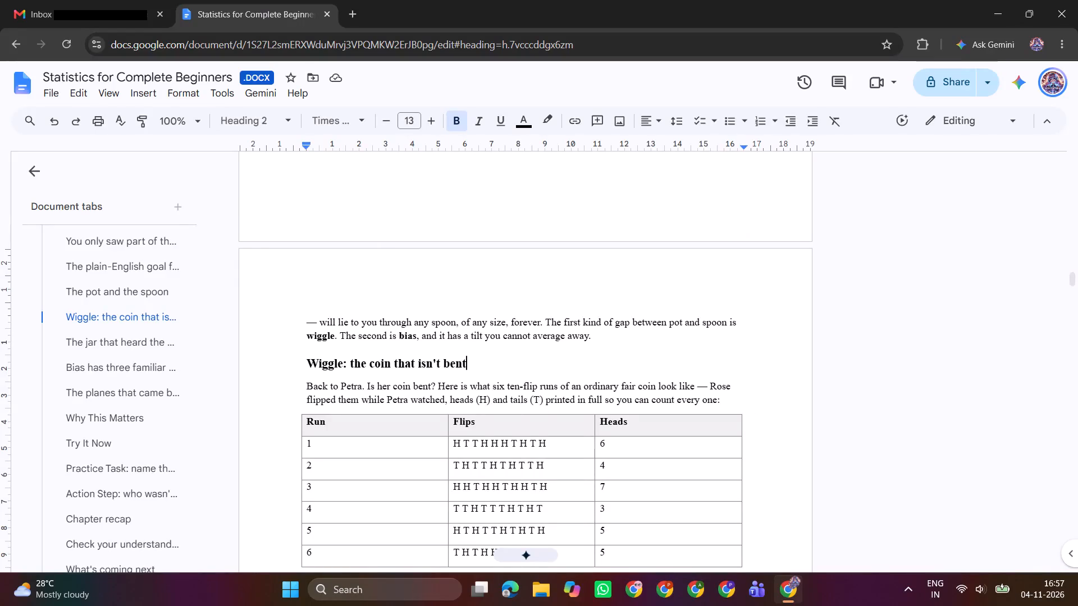
# Read through the six-run coin-flip table and the paragraphs after it under "Wiggle: the coin that isn't bent".
pyautogui.click(551, 379)
pyautogui.scroll(-2, 551, 379)
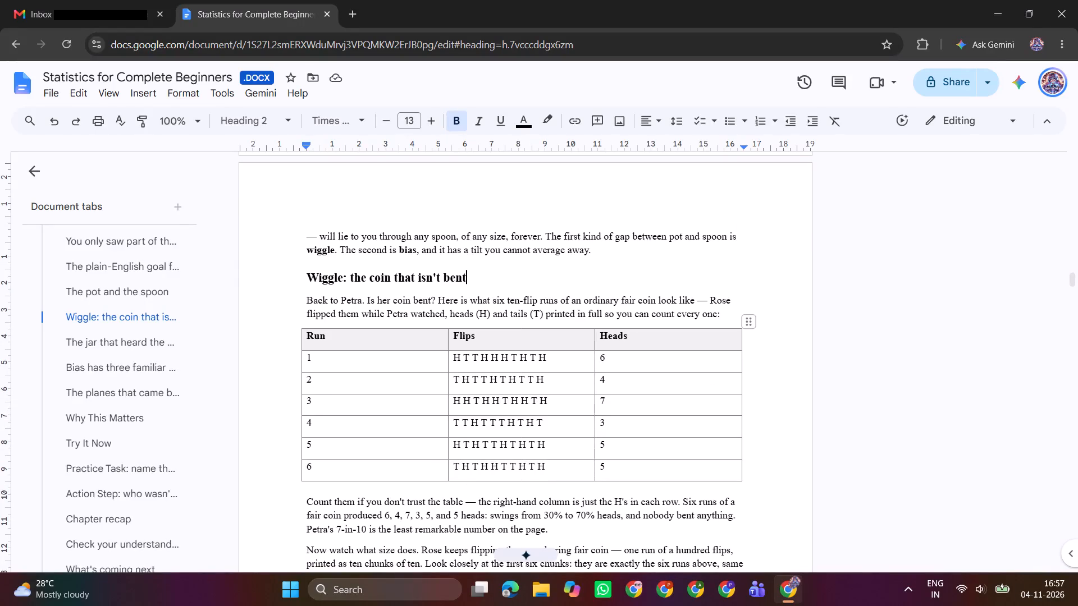
pyautogui.scroll(-1, 494, 417)
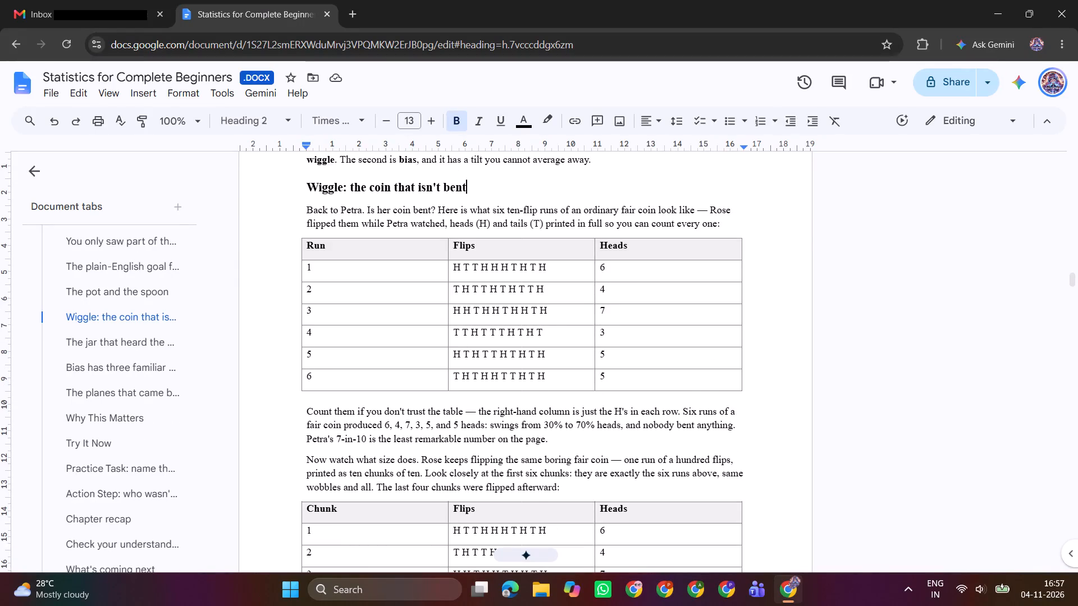
pyautogui.click(525, 474)
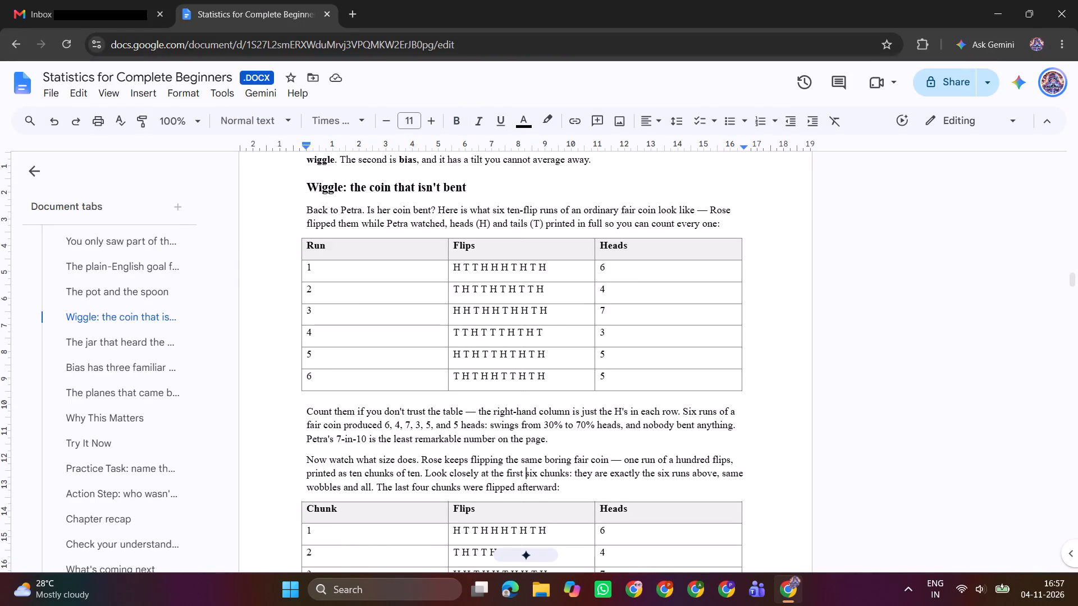
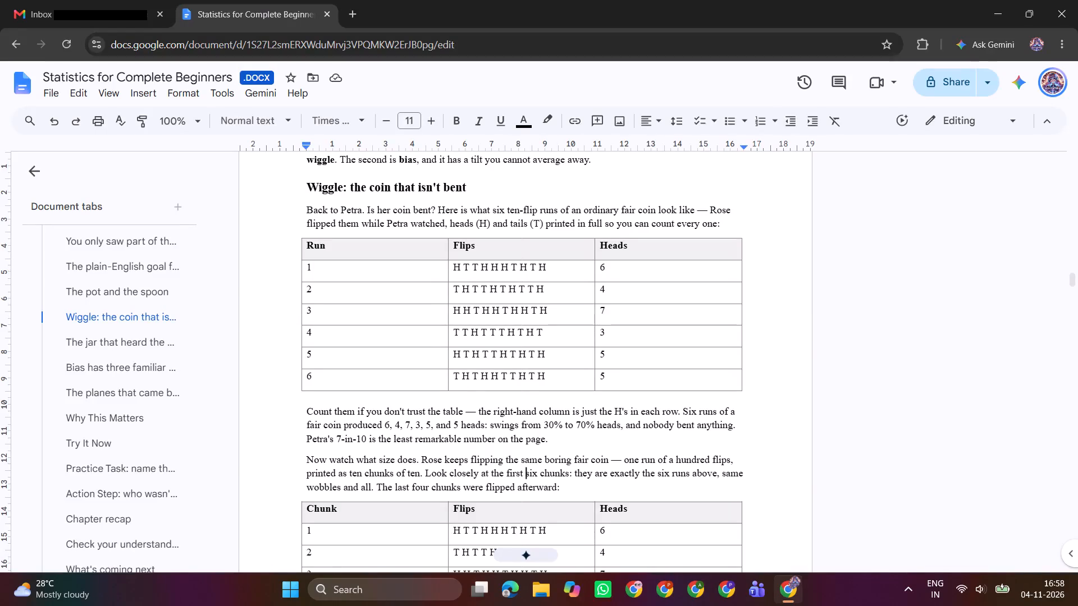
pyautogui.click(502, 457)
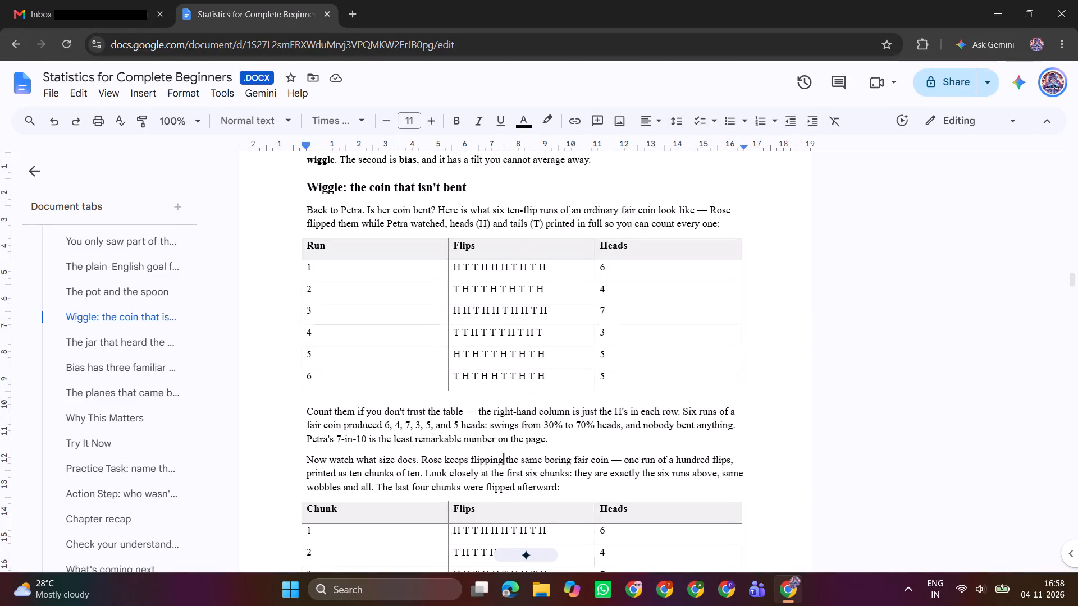
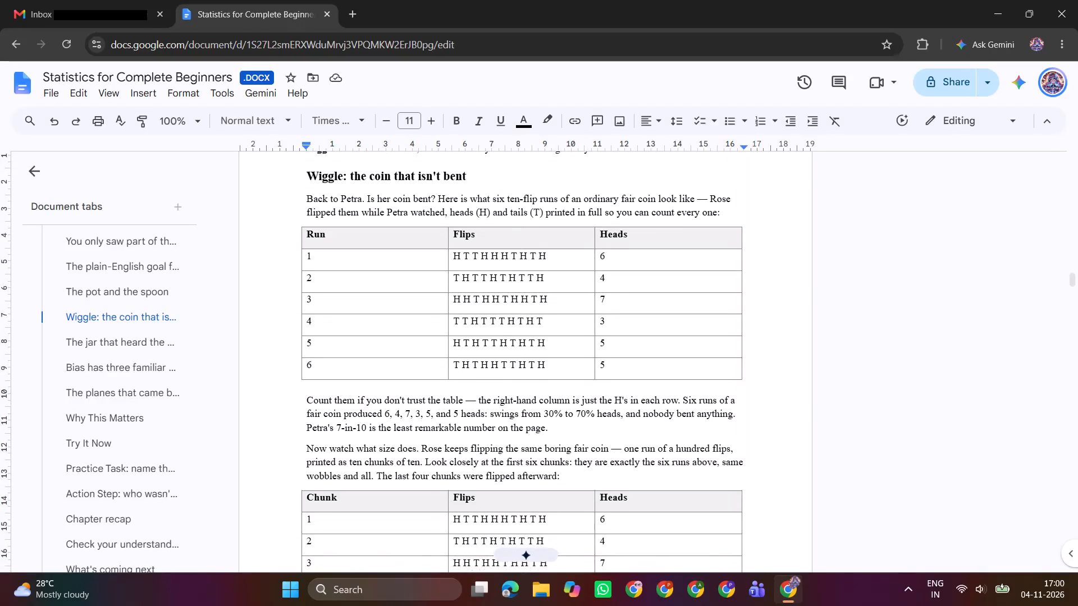
# Accept the grammar suggestion "said they love" in the token-basket paragraph under "The jar that heard the mornings".
pyautogui.scroll(-2, 502, 457)
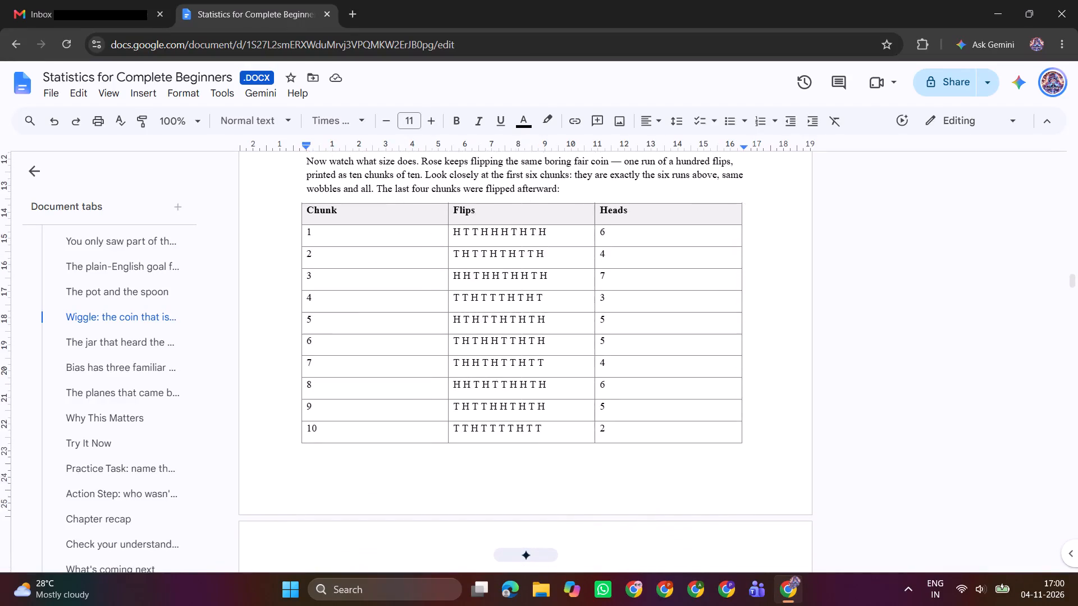
pyautogui.scroll(-1, 502, 457)
pyautogui.click(502, 457)
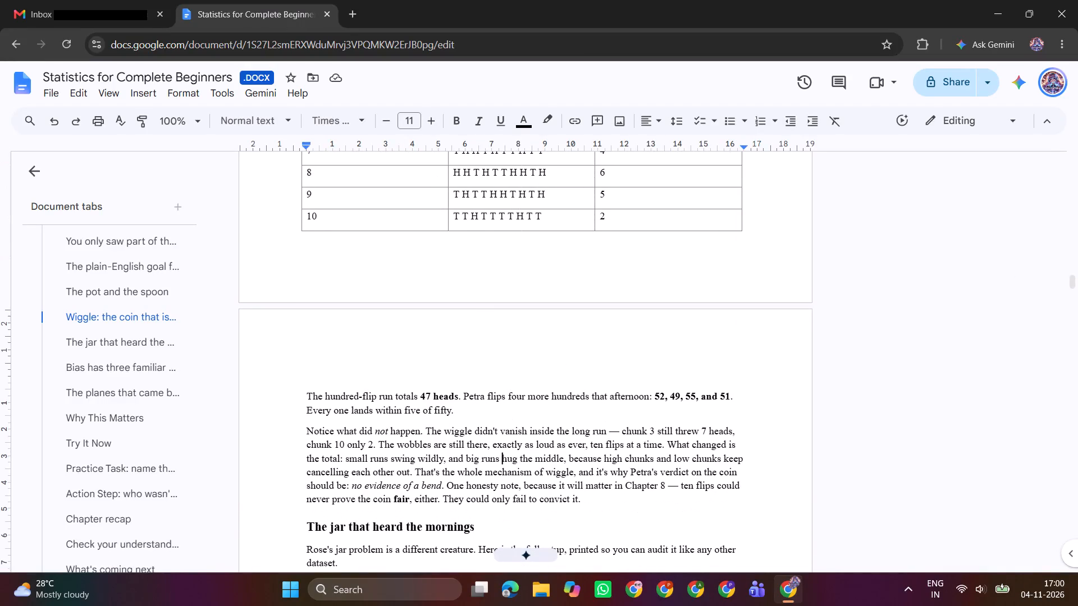
pyautogui.scroll(-1, 502, 457)
pyautogui.scroll(-1, 562, 436)
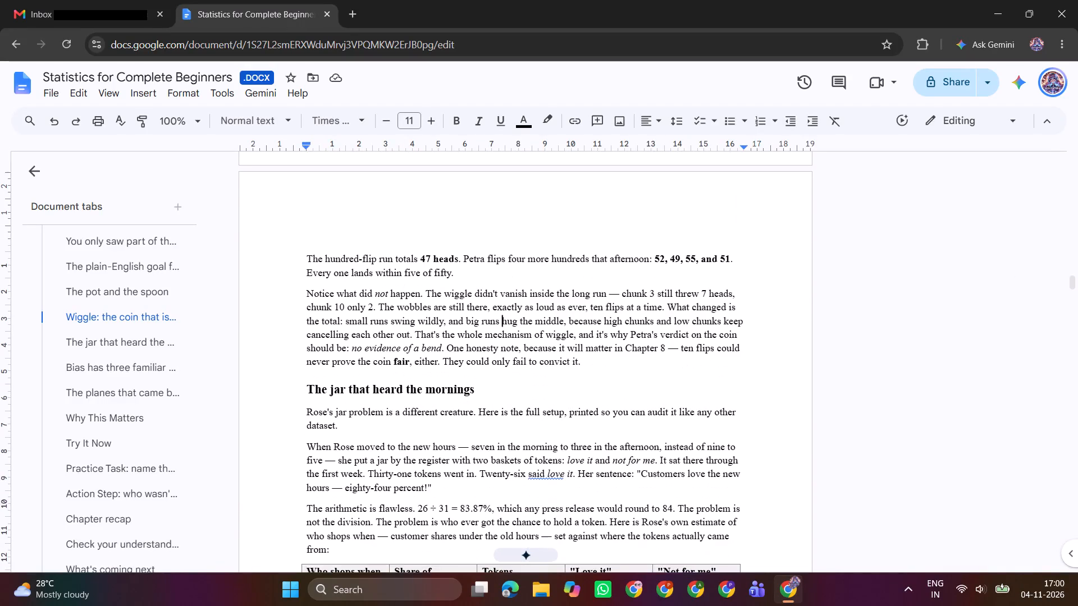
pyautogui.click(545, 479)
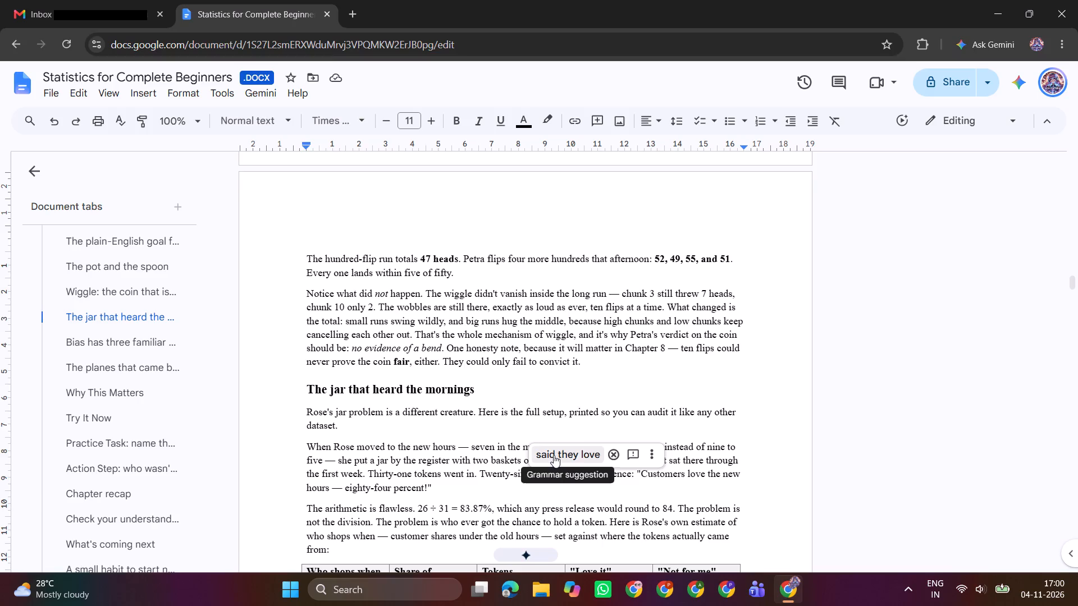
pyautogui.click(554, 455)
pyautogui.click(506, 448)
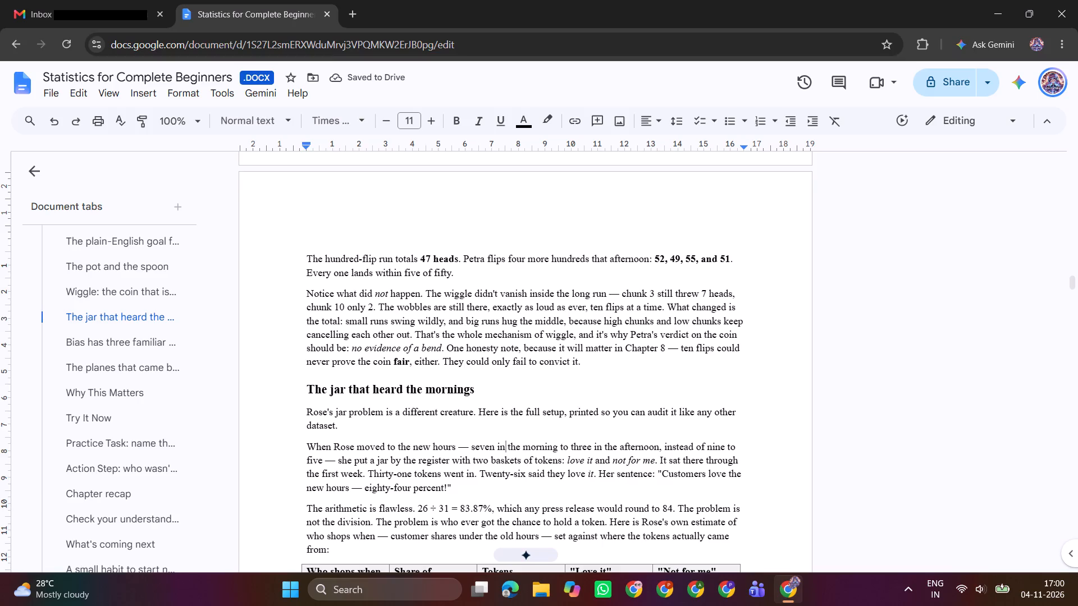
# Italicize the whole phrase "love it" after "Twenty-six said they" in the token-basket paragraph.
pyautogui.click(583, 460)
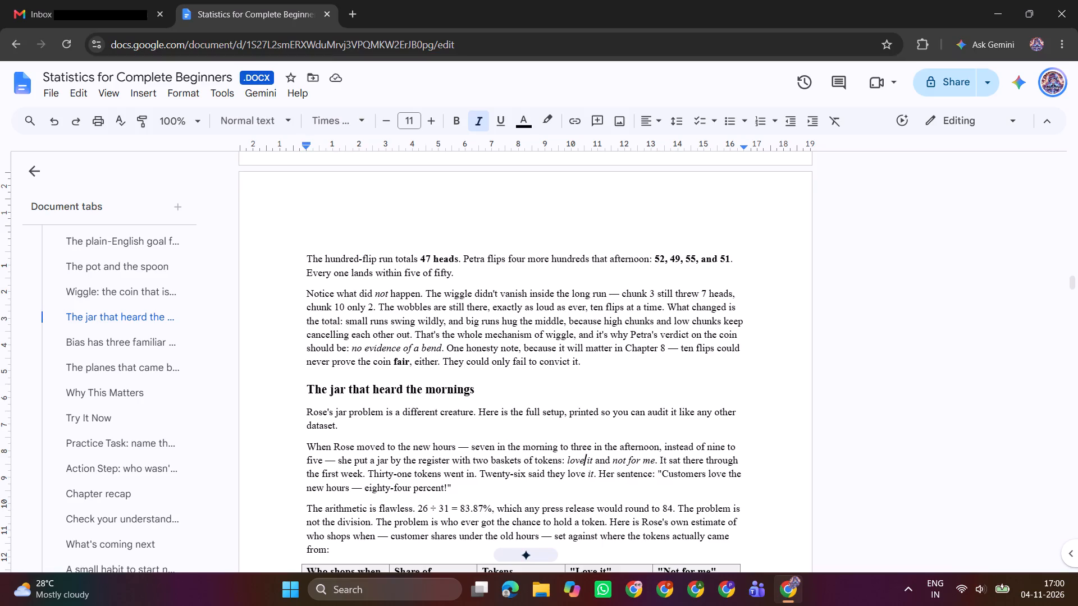
pyautogui.moveTo(594, 472); pyautogui.dragTo(569, 478)
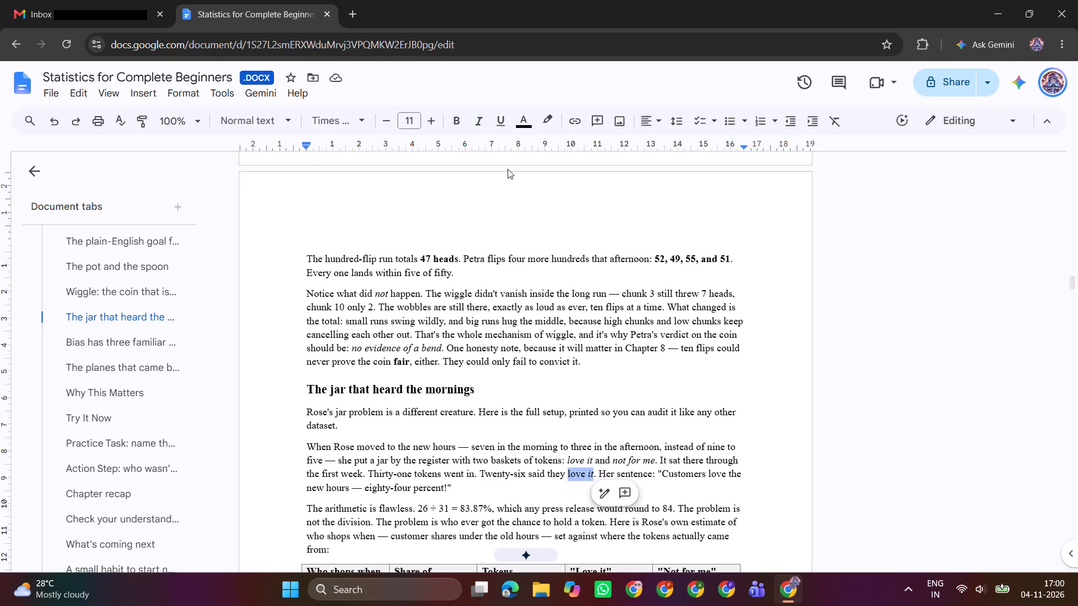
pyautogui.click(476, 122)
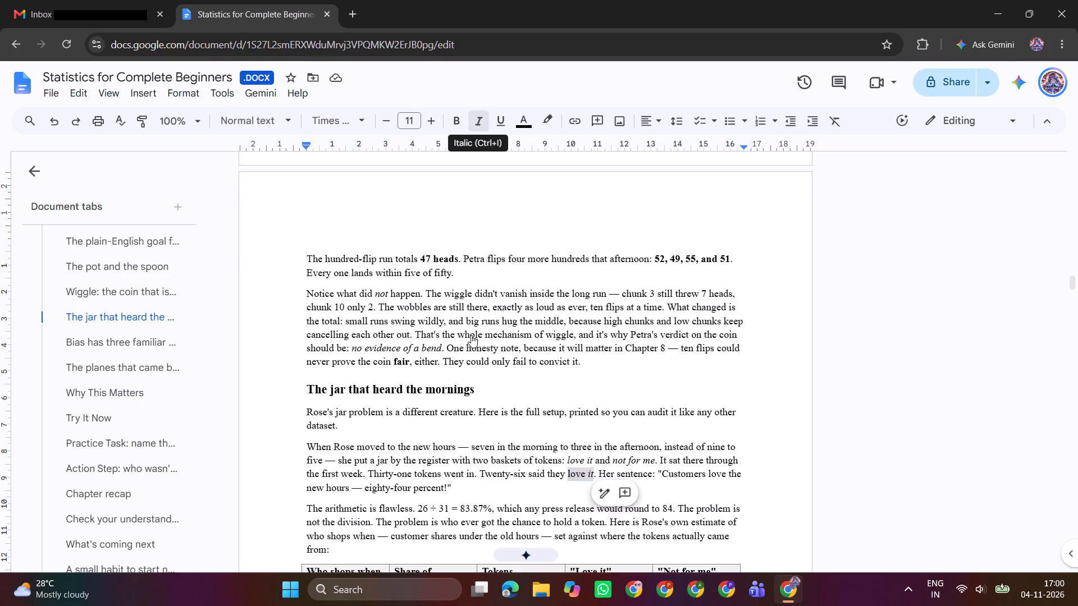
pyautogui.click(482, 451)
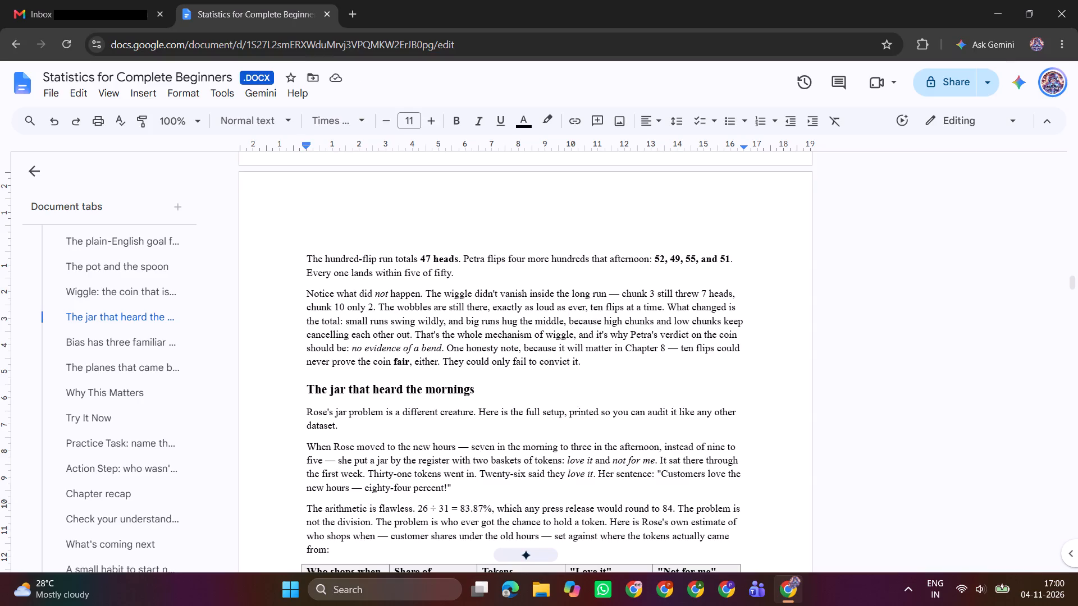
# Proofread the rest of "The jar that heard the mornings", from the token table to the start of "Bias has three familiar names".
pyautogui.scroll(-1, 482, 451)
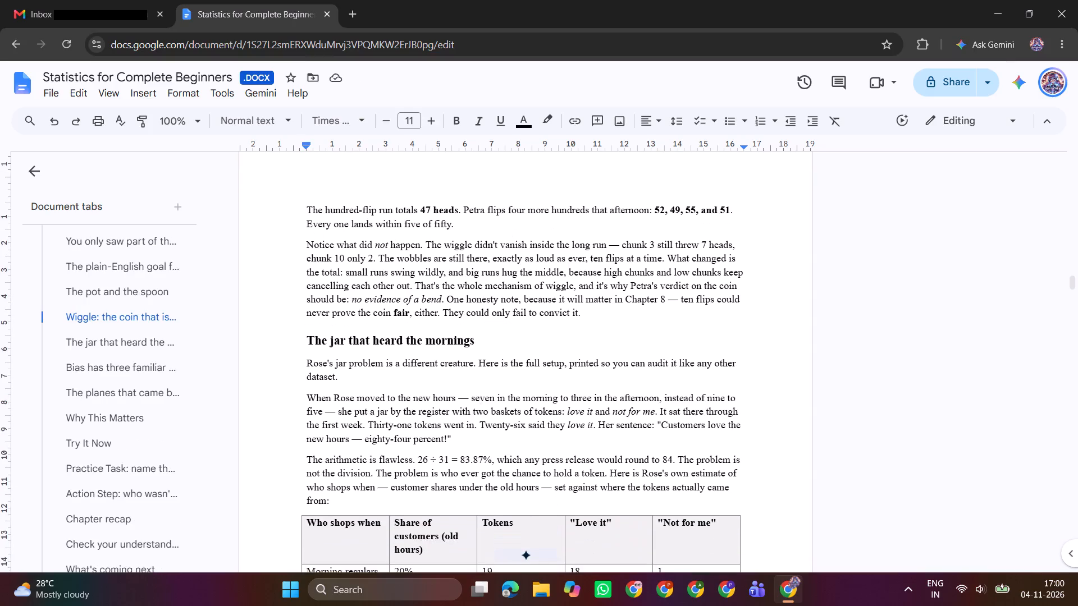
pyautogui.click(482, 456)
pyautogui.scroll(-2, 482, 456)
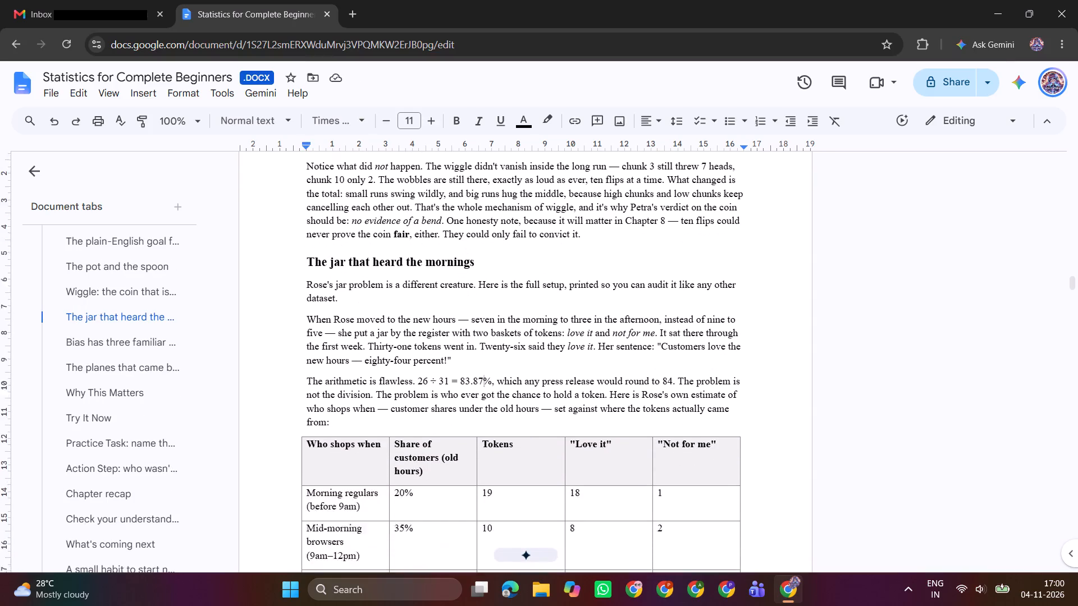
pyautogui.scroll(-2, 482, 456)
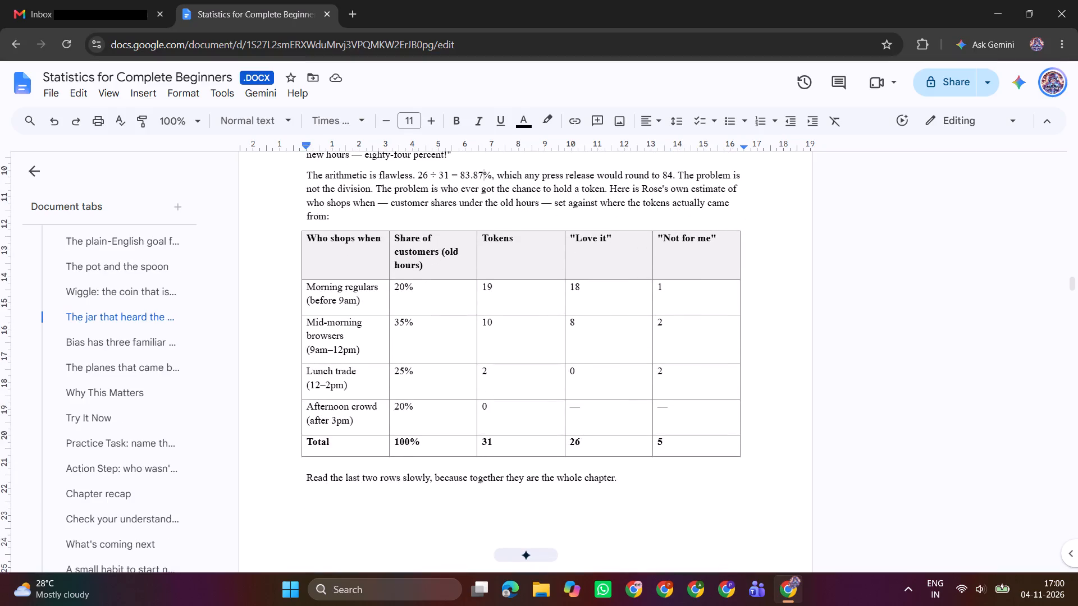
pyautogui.scroll(-2, 482, 456)
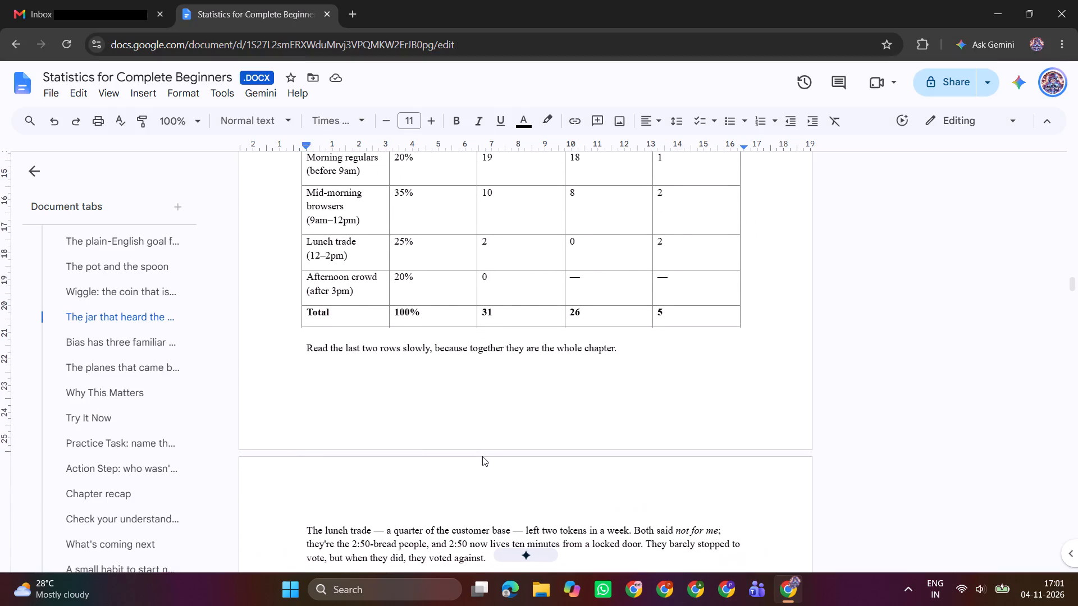
pyautogui.scroll(-1, 482, 456)
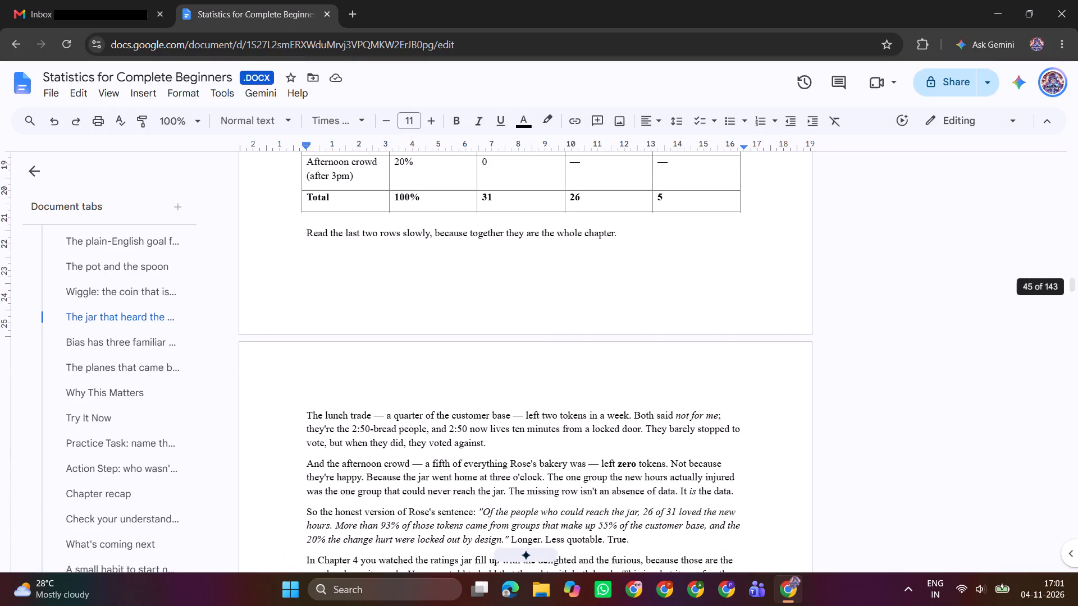
pyautogui.click(482, 456)
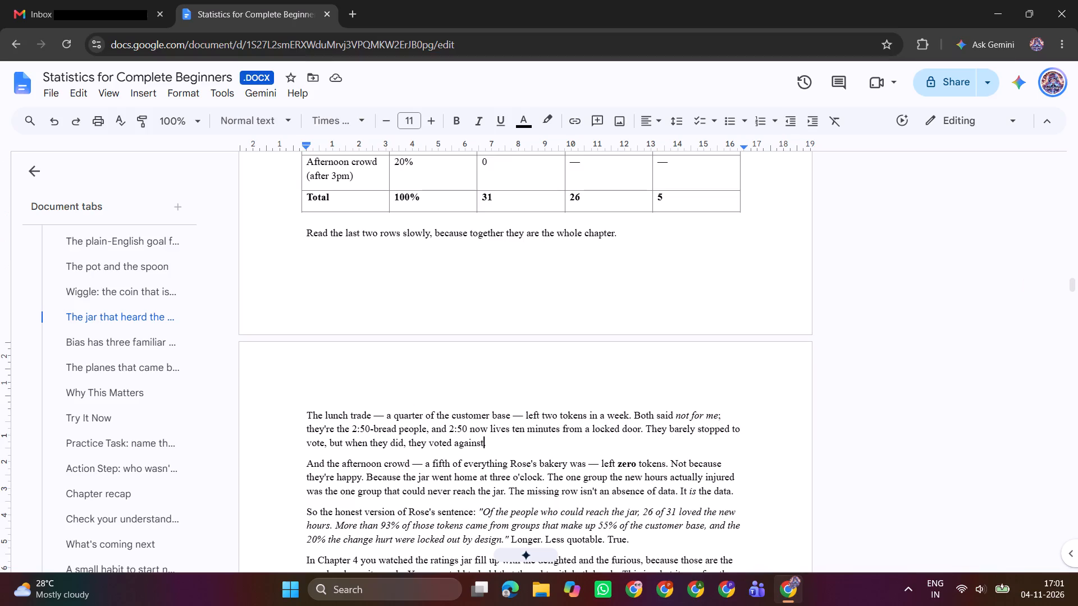
pyautogui.scroll(-1, 482, 456)
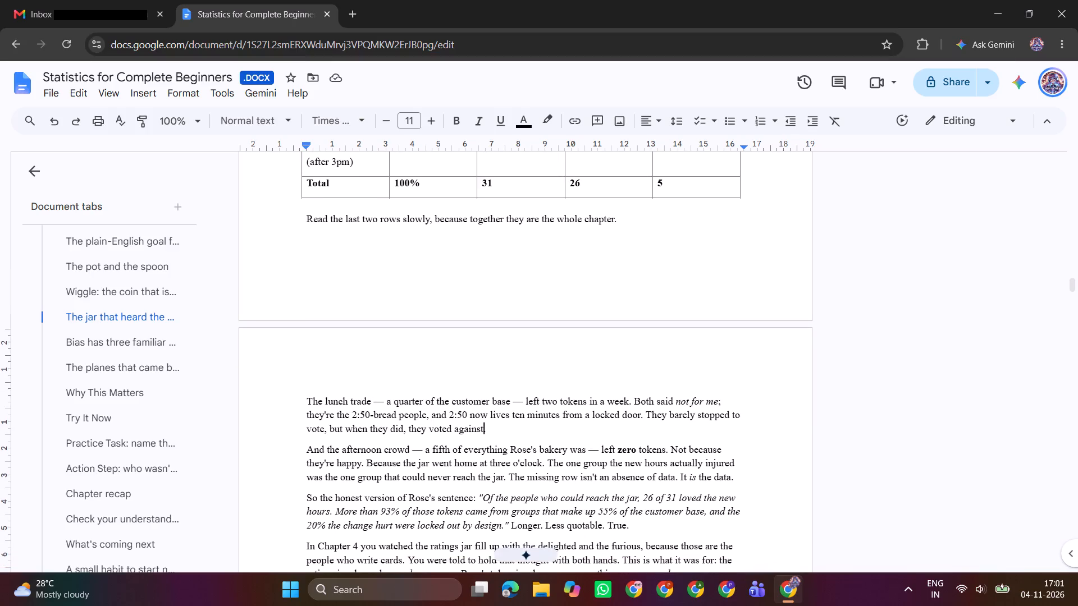
pyautogui.scroll(-2, 482, 456)
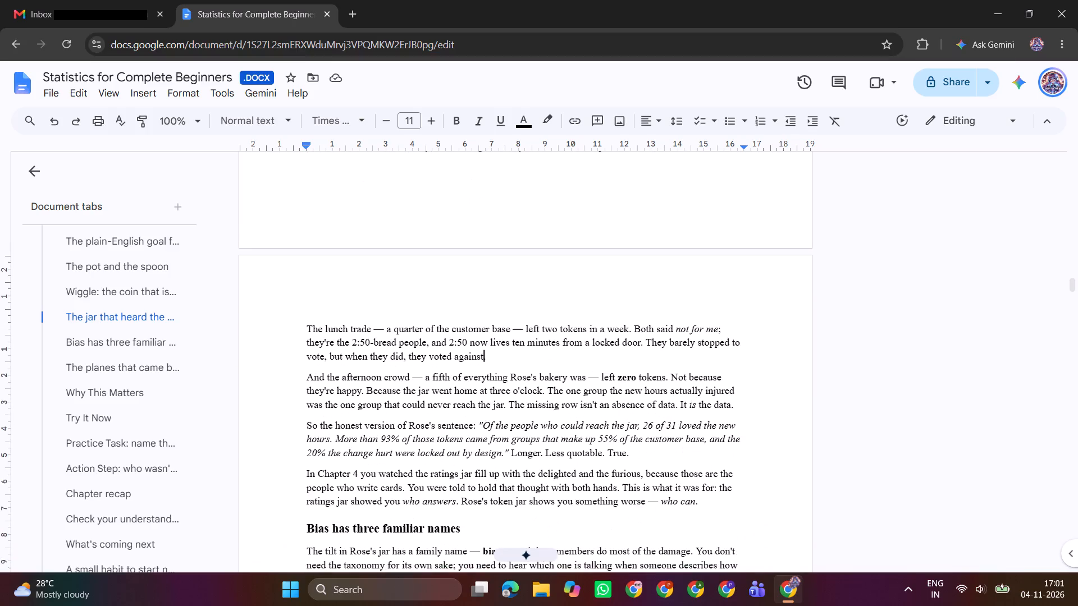
pyautogui.click(482, 456)
pyautogui.scroll(-1, 482, 456)
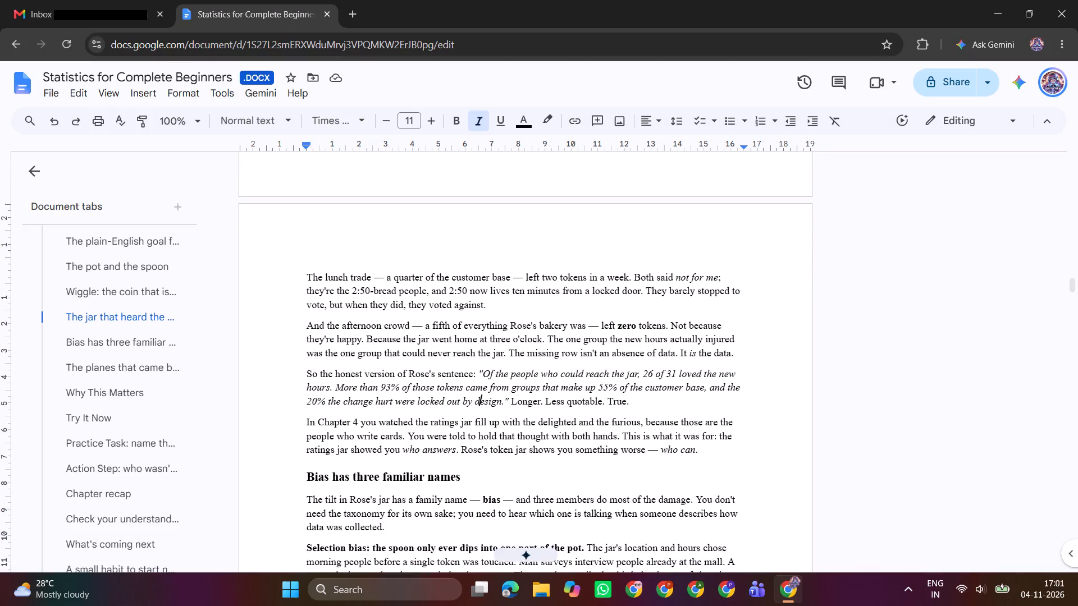
pyautogui.scroll(-1, 482, 456)
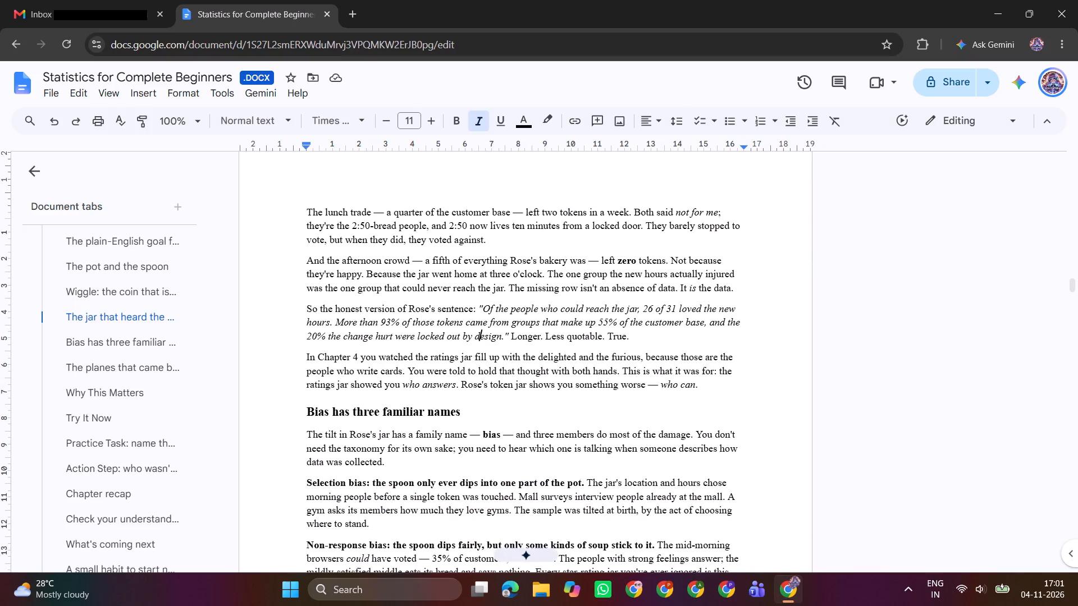
# Delete the two em dashes around the bold word "bias" in the opening sentence of "Bias has three familiar names".
pyautogui.doubleClick(476, 437)
pyautogui.press('Delete')
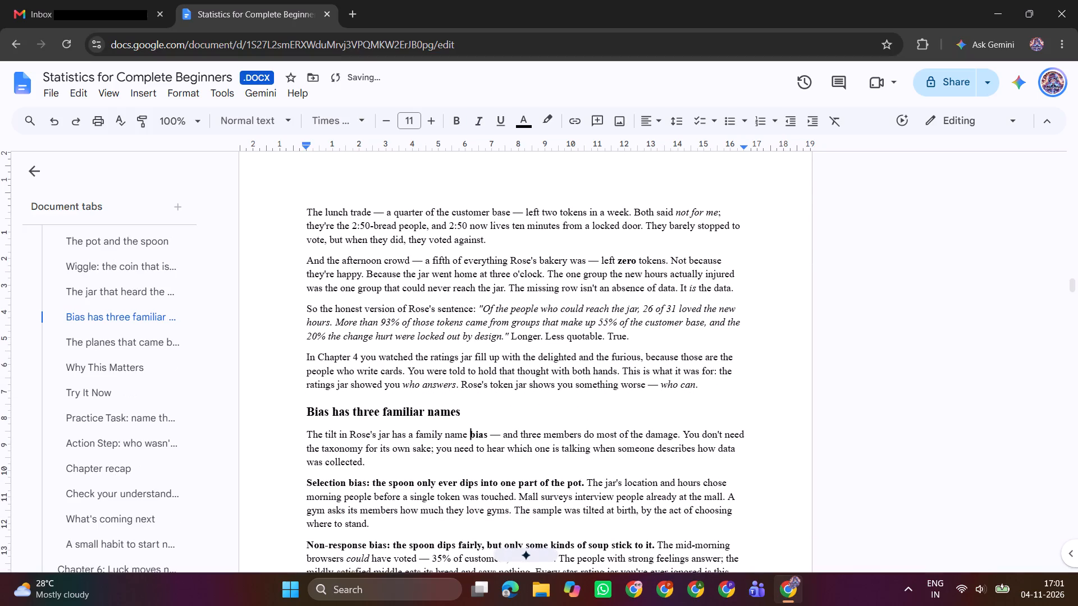
pyautogui.doubleClick(497, 434)
pyautogui.press('Delete')
pyautogui.click(514, 357)
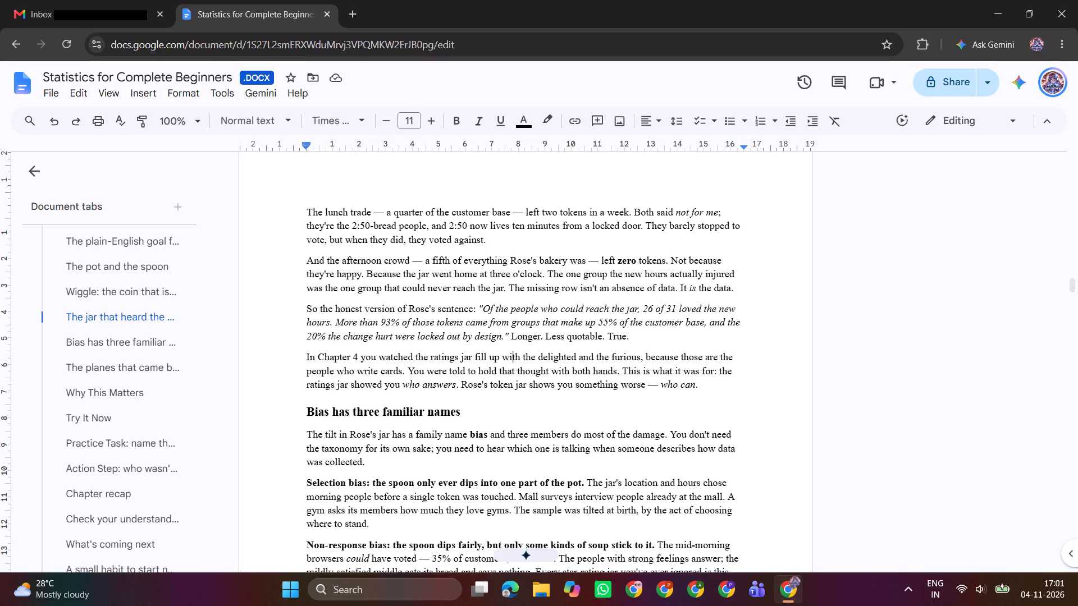
# Proofread the rest of "Bias has three familiar names" and the section "The planes that came back".
pyautogui.click(501, 418)
pyautogui.scroll(-2, 501, 418)
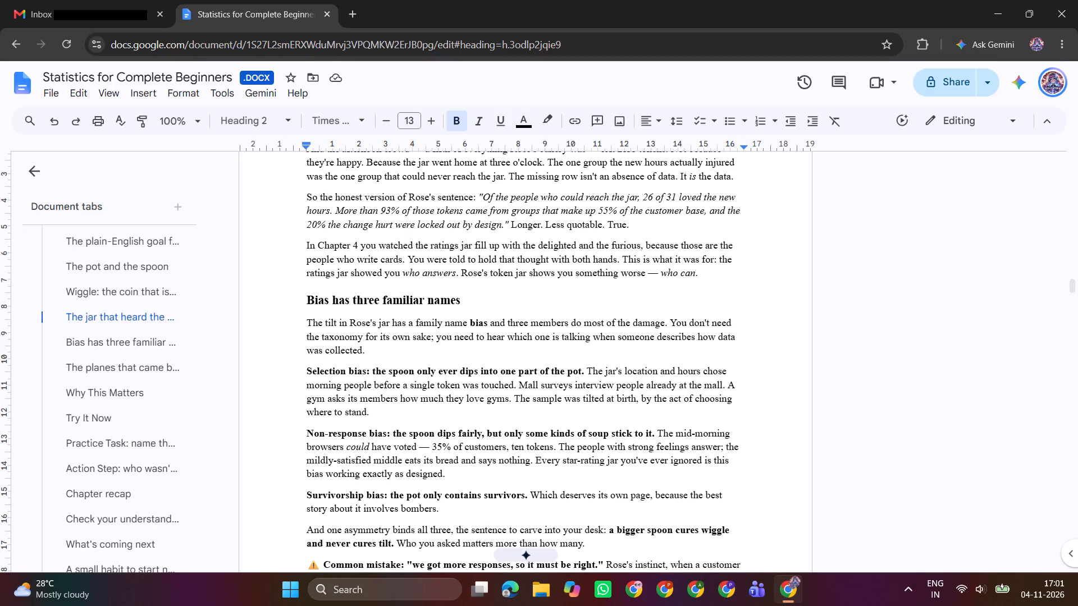
pyautogui.scroll(-2, 501, 418)
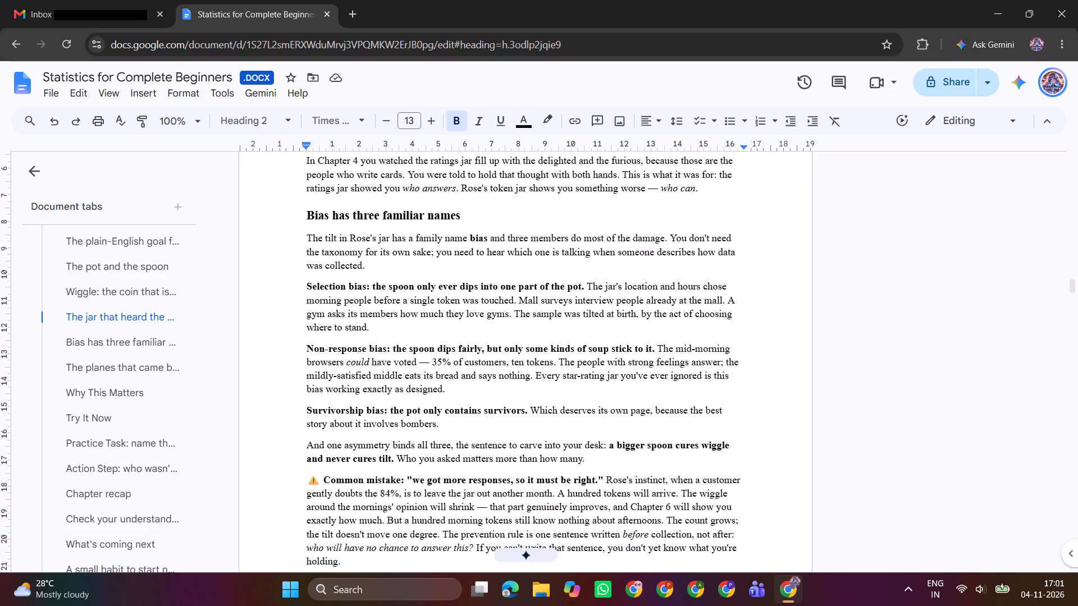
pyautogui.scroll(-2, 501, 418)
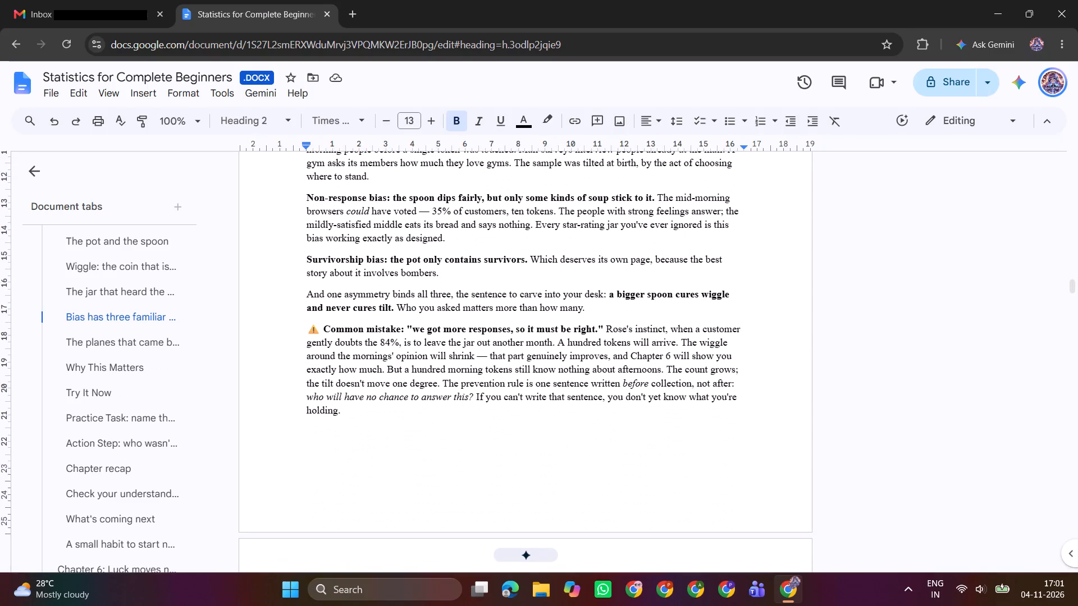
pyautogui.scroll(-1, 501, 418)
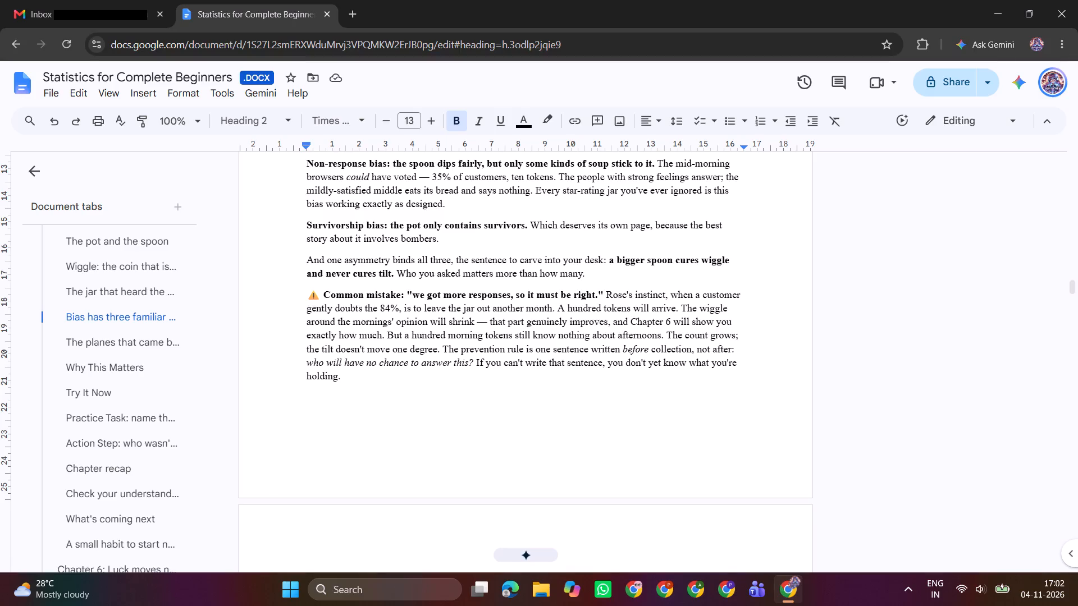
pyautogui.scroll(-2, 501, 418)
pyautogui.click(471, 437)
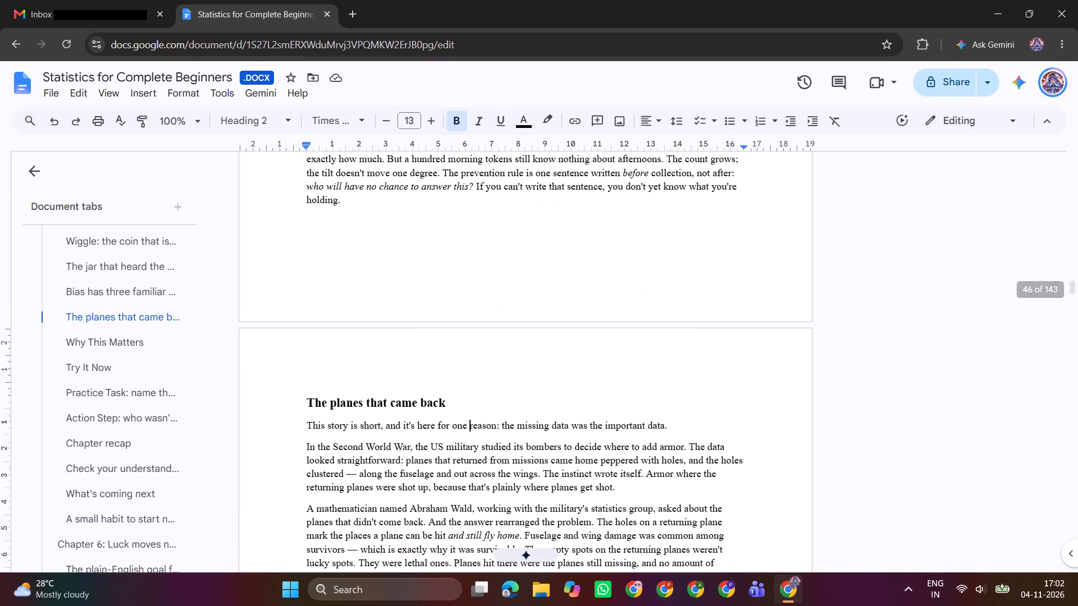
pyautogui.scroll(3, 471, 437)
pyautogui.scroll(-1, 471, 437)
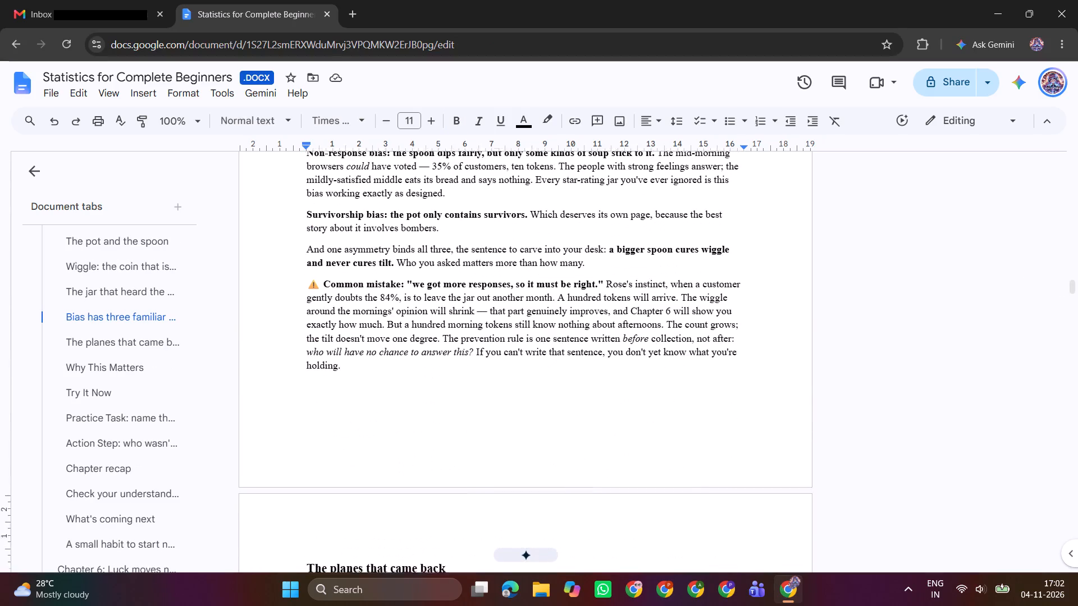
pyautogui.scroll(-2, 471, 437)
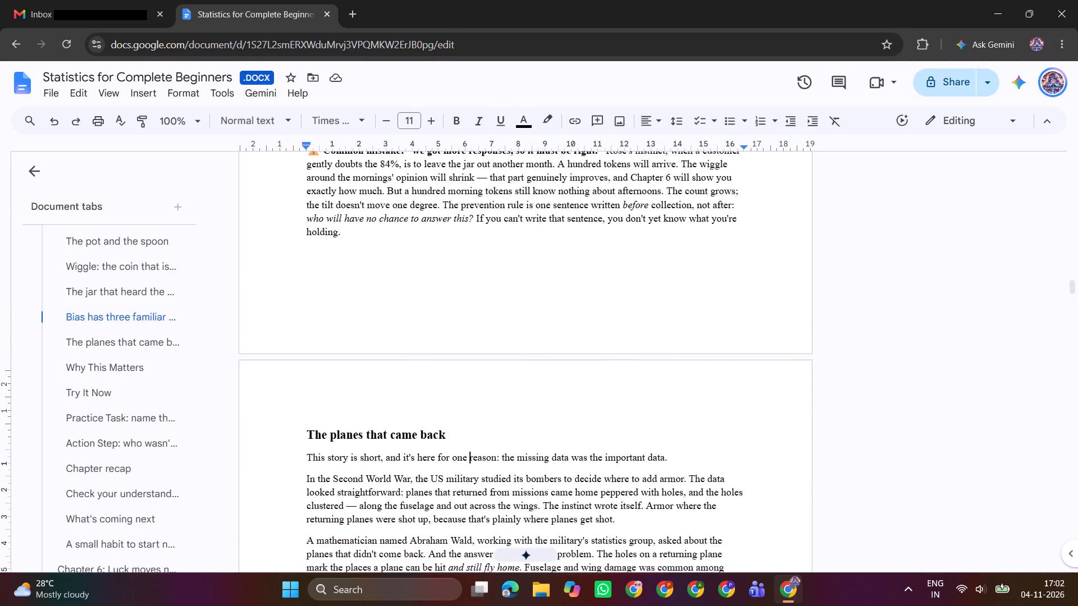
pyautogui.scroll(-2, 471, 437)
pyautogui.click(471, 437)
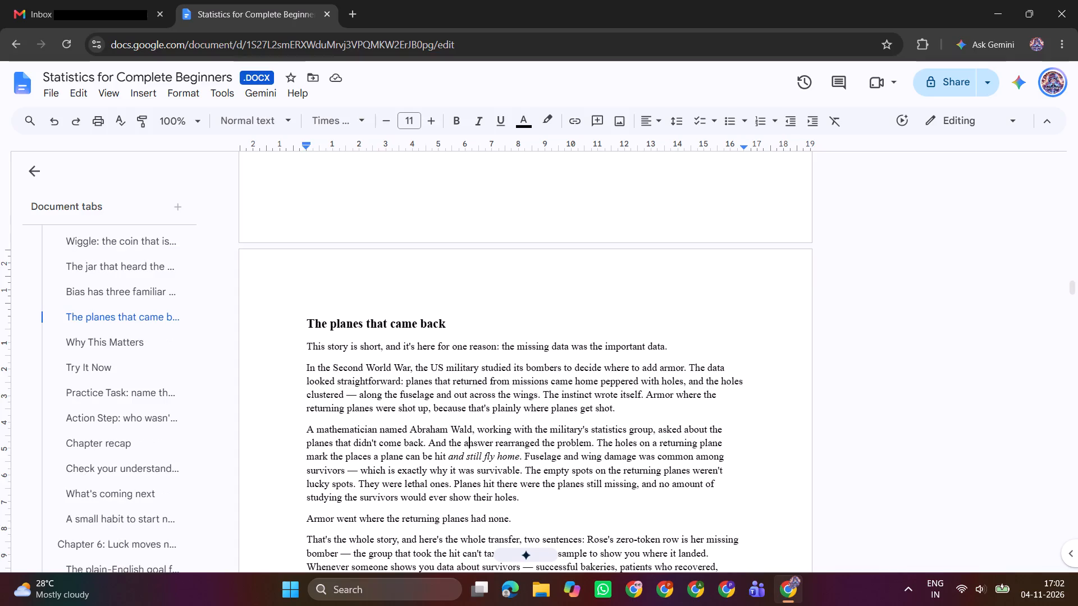
pyautogui.scroll(-1, 471, 437)
pyautogui.click(414, 470)
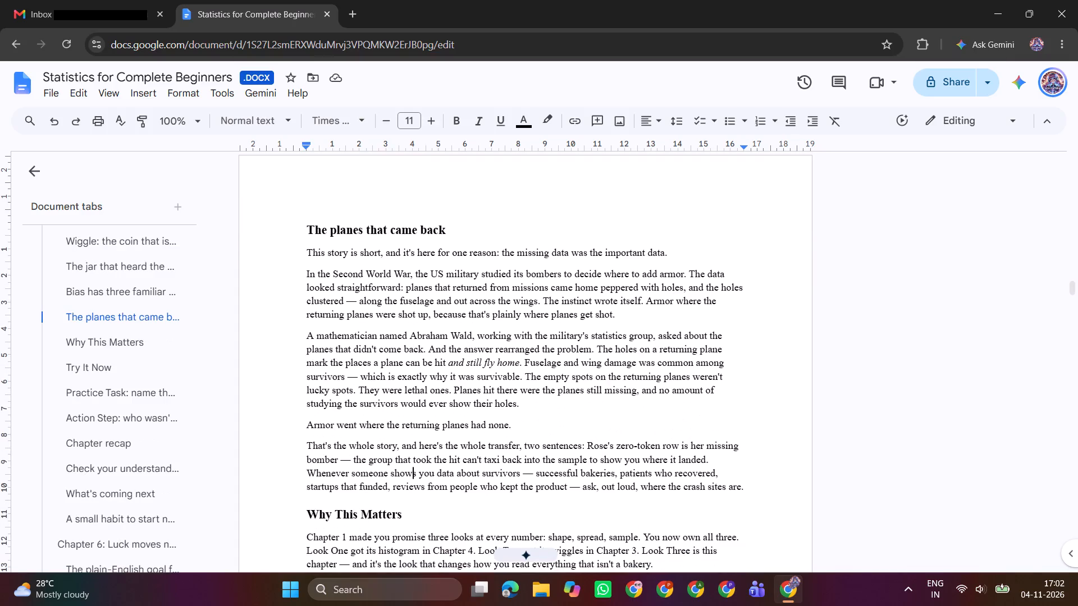
# Accept the grammar suggestion "ten dentists" in the "Nine out of ten dentists" paragraph under "Why This Matters".
pyautogui.scroll(-1, 414, 470)
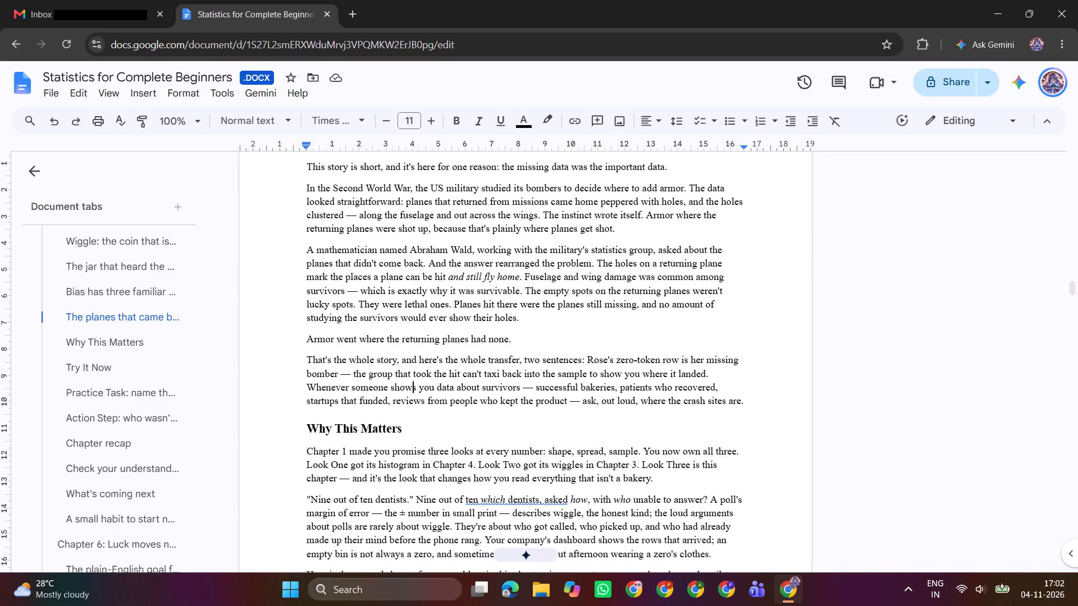
pyautogui.scroll(-1, 414, 470)
pyautogui.click(492, 444)
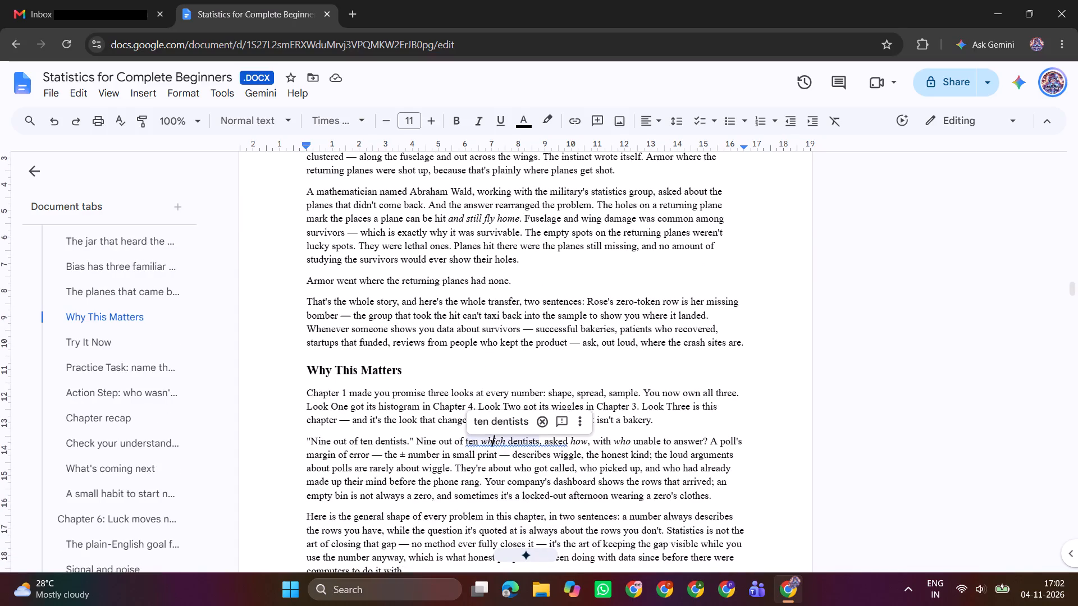
pyautogui.click(497, 414)
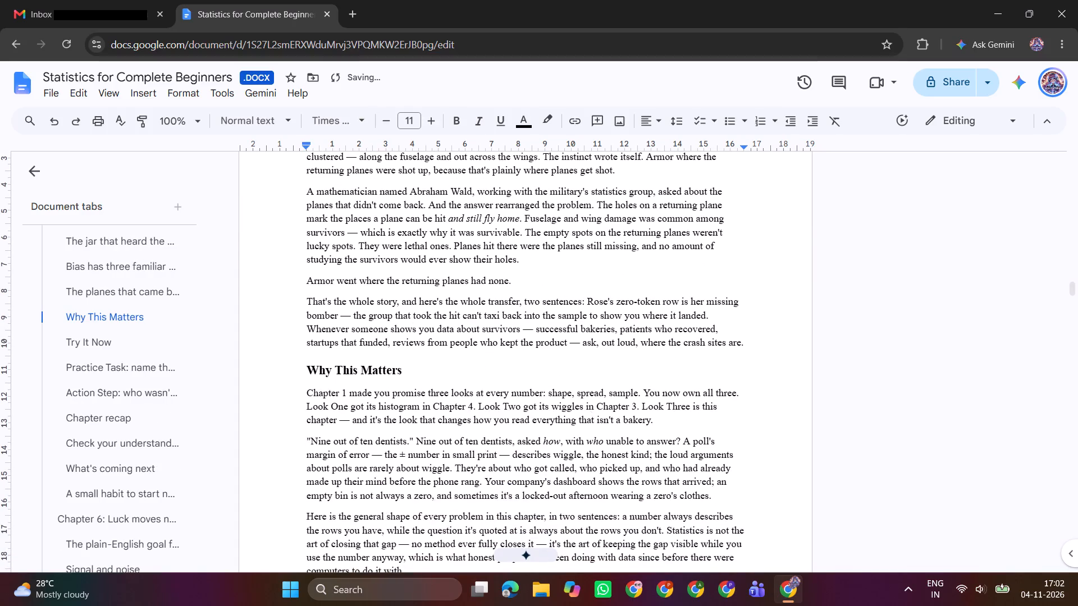
pyautogui.click(567, 466)
# Accept the grammar suggestion that removes the comma in "dentists, asked" in the "Nine out of ten dentists" paragraph.
pyautogui.click(517, 440)
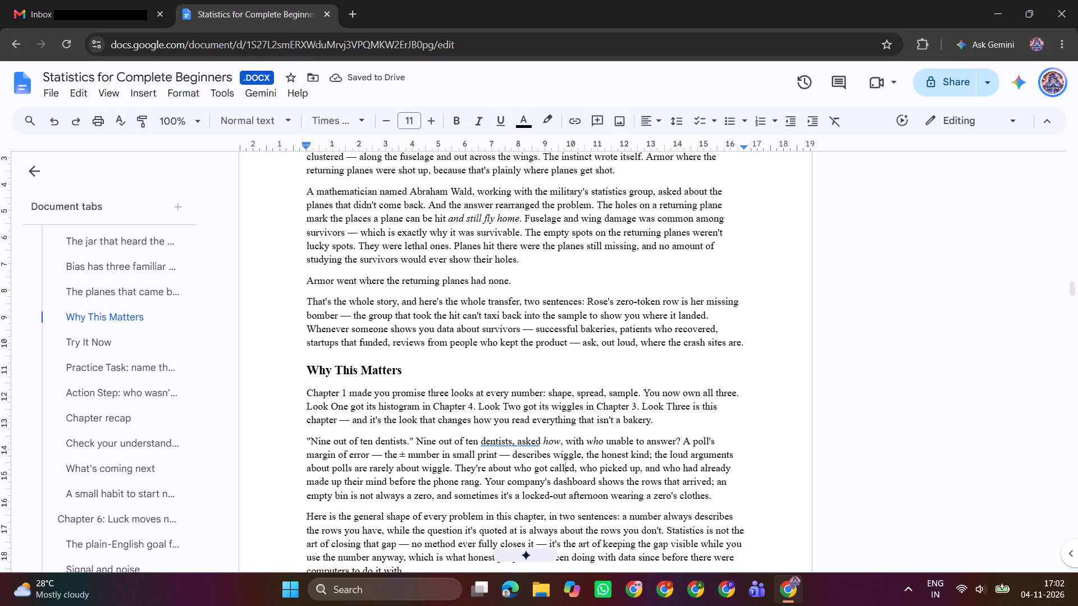
pyautogui.click(517, 424)
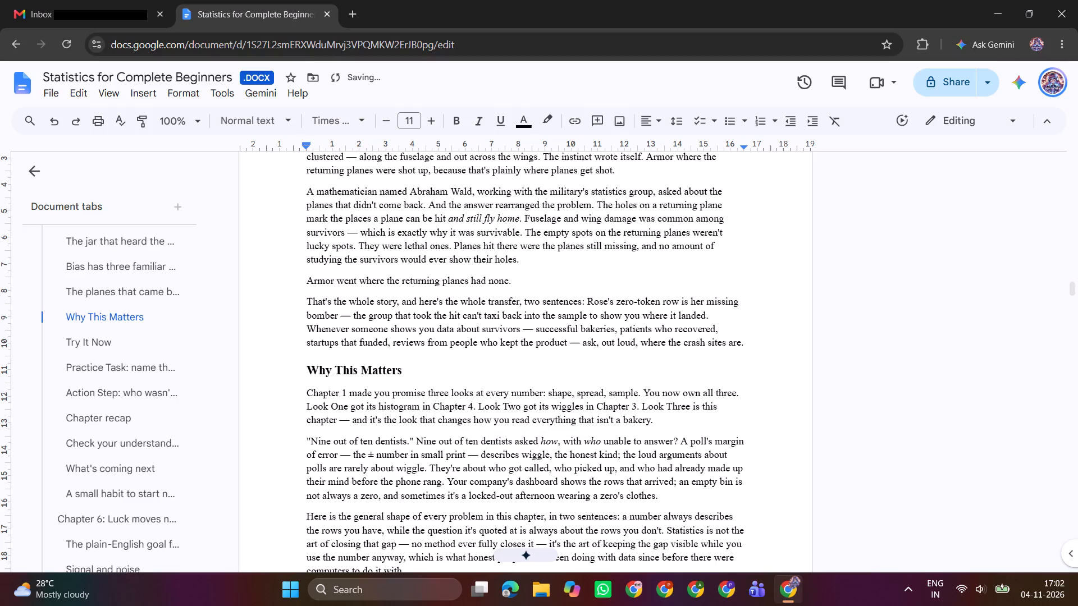
# Delete the em dash after "Look Three is this chapter" in the opening paragraph of "Why This Matters".
pyautogui.doubleClick(346, 419)
pyautogui.press('Delete')
pyautogui.click(368, 338)
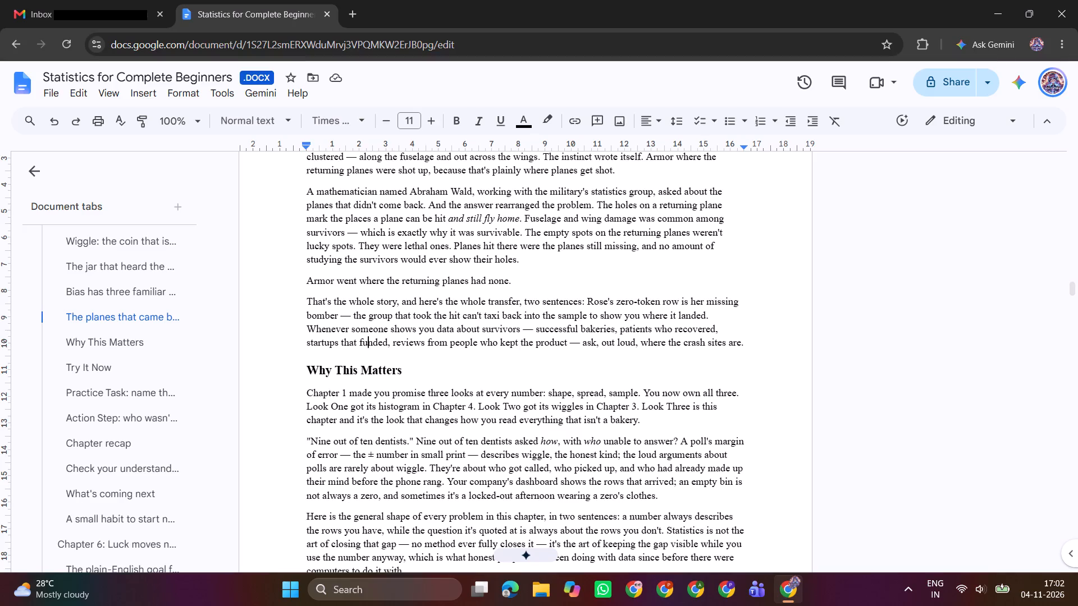
# Accept the grammar suggestion "hurts" in the third numbered item under "Try It Now".
pyautogui.scroll(-1, 368, 338)
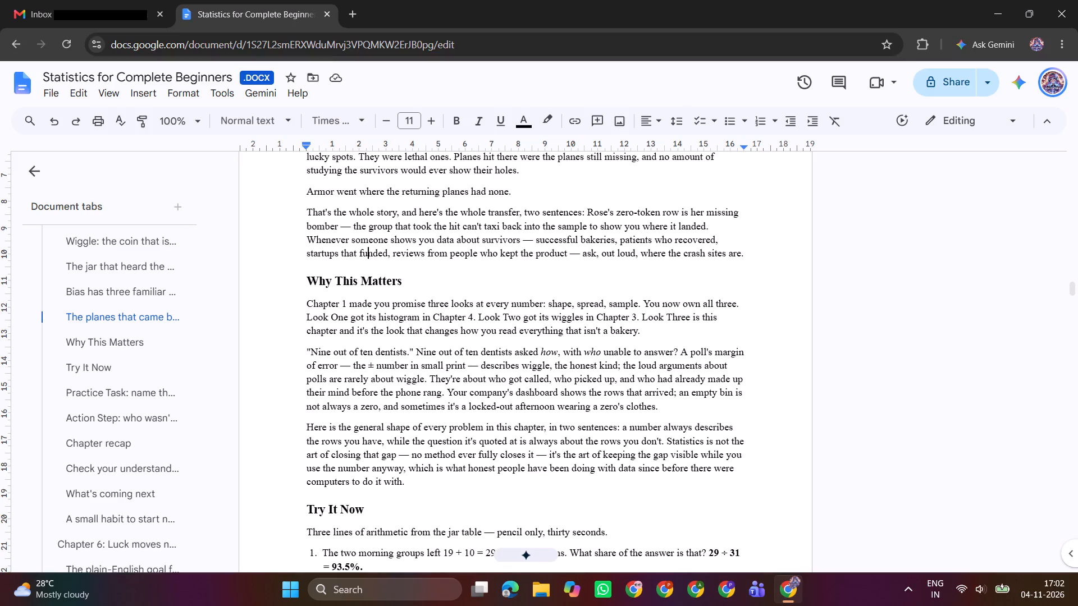
pyautogui.scroll(-3, 368, 338)
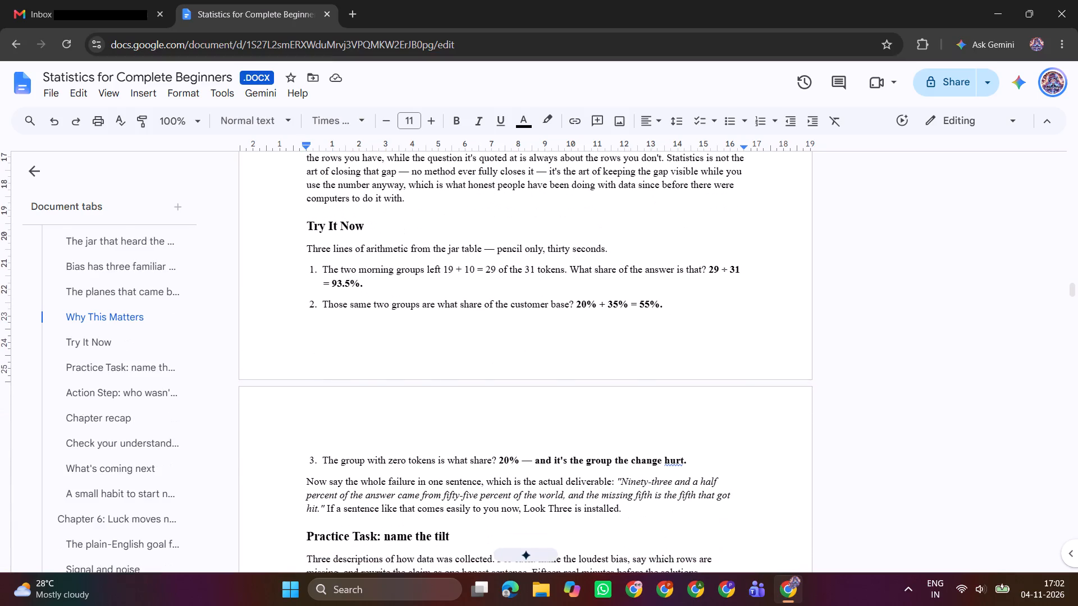
pyautogui.scroll(-2, 368, 338)
pyautogui.click(677, 353)
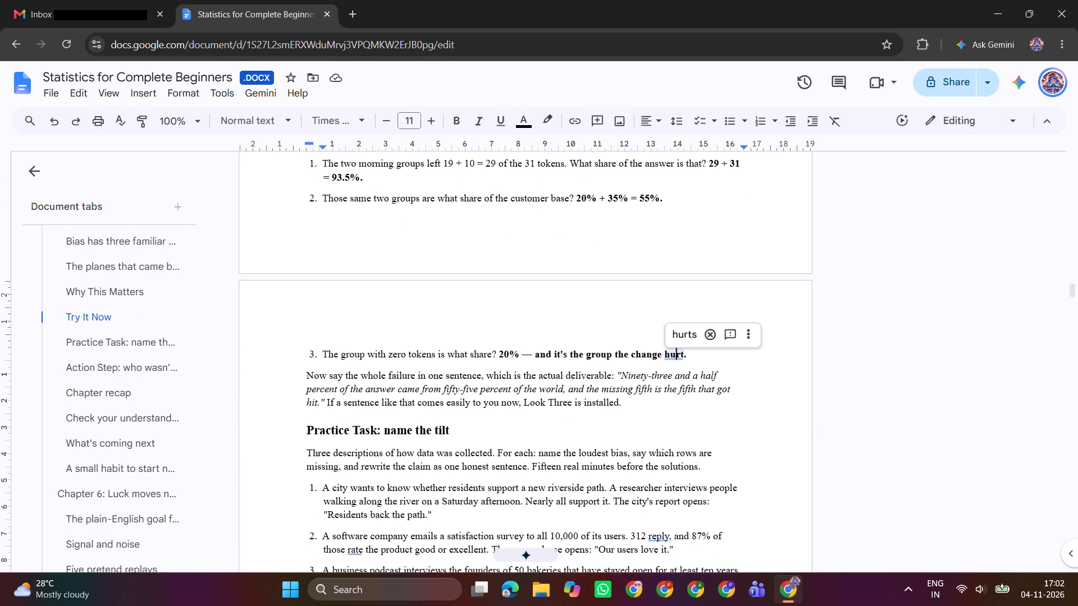
pyautogui.click(680, 342)
pyautogui.click(449, 452)
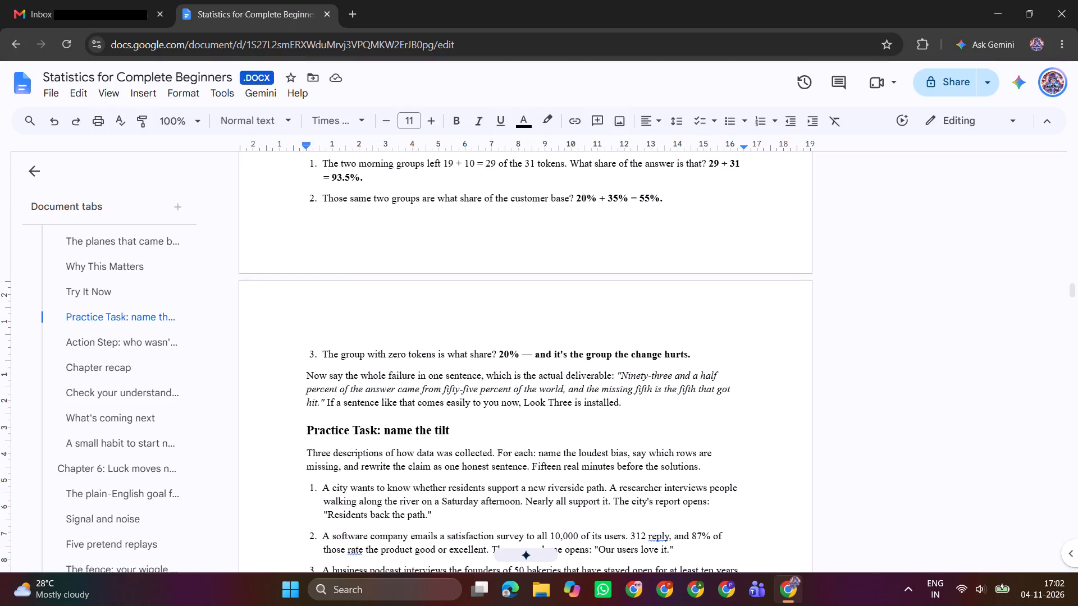
# Accept the grammar suggestions "rated" and "replied" in the software company survey item under "Practice Task: name the tilt".
pyautogui.scroll(-1, 449, 452)
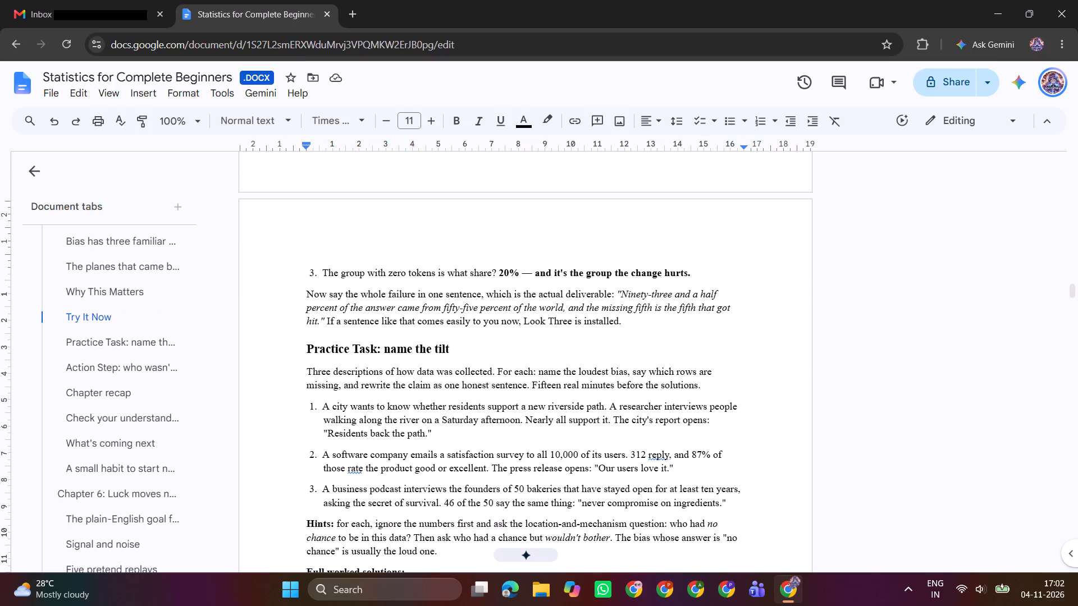
pyautogui.click(449, 452)
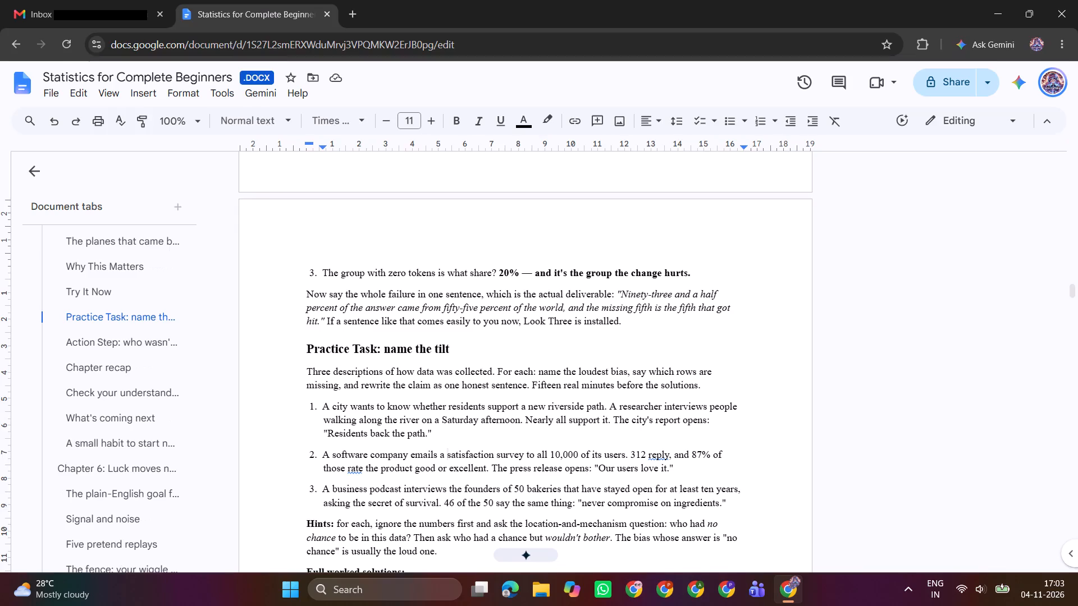
pyautogui.click(357, 469)
pyautogui.click(369, 454)
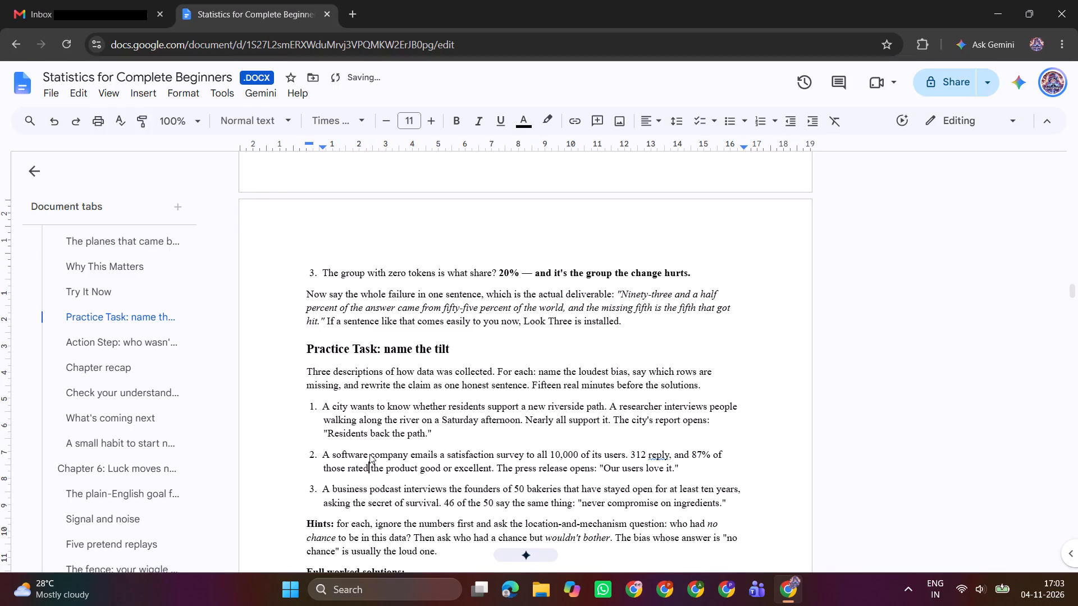
pyautogui.click(659, 453)
pyautogui.click(657, 441)
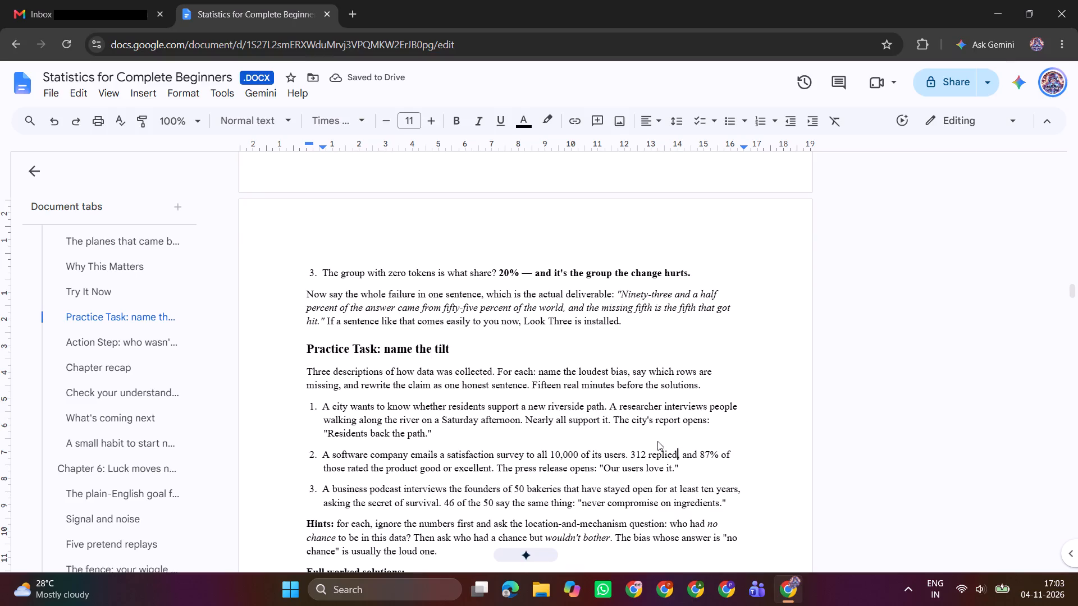
pyautogui.click(643, 421)
# Accept the grammar suggestion "for its" in the "Non-response bias" item of the full worked solutions.
pyautogui.scroll(-2, 643, 421)
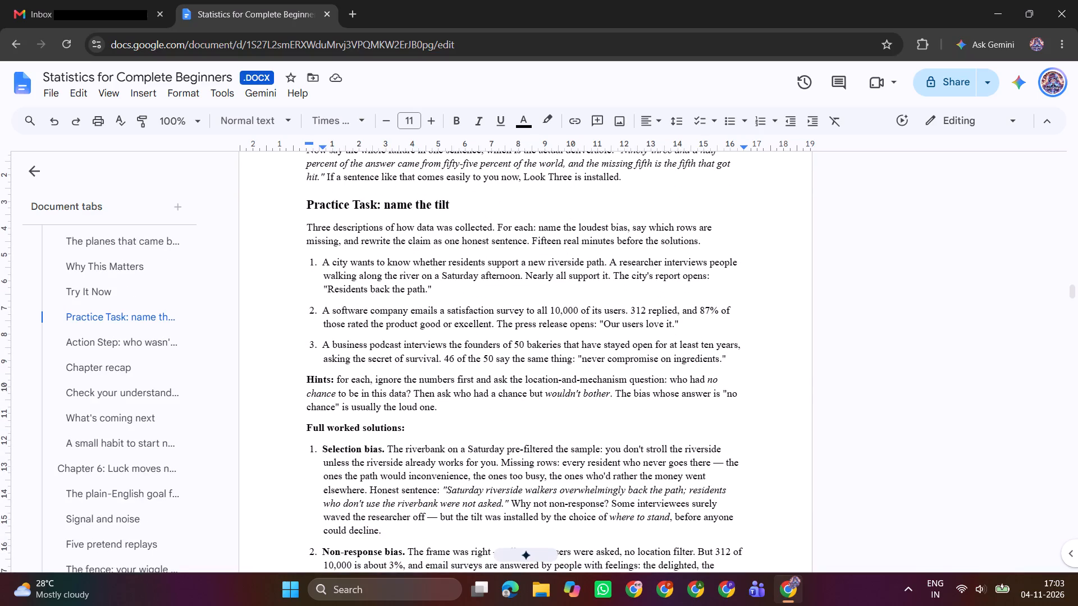
pyautogui.scroll(-1, 643, 421)
pyautogui.click(643, 421)
pyautogui.scroll(-1, 643, 421)
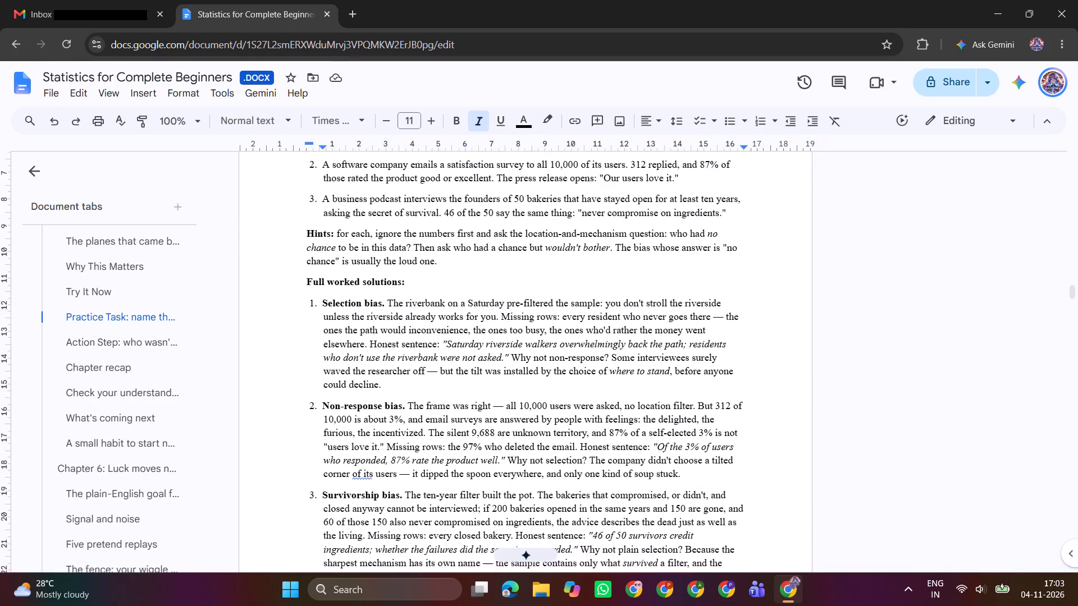
pyautogui.click(532, 430)
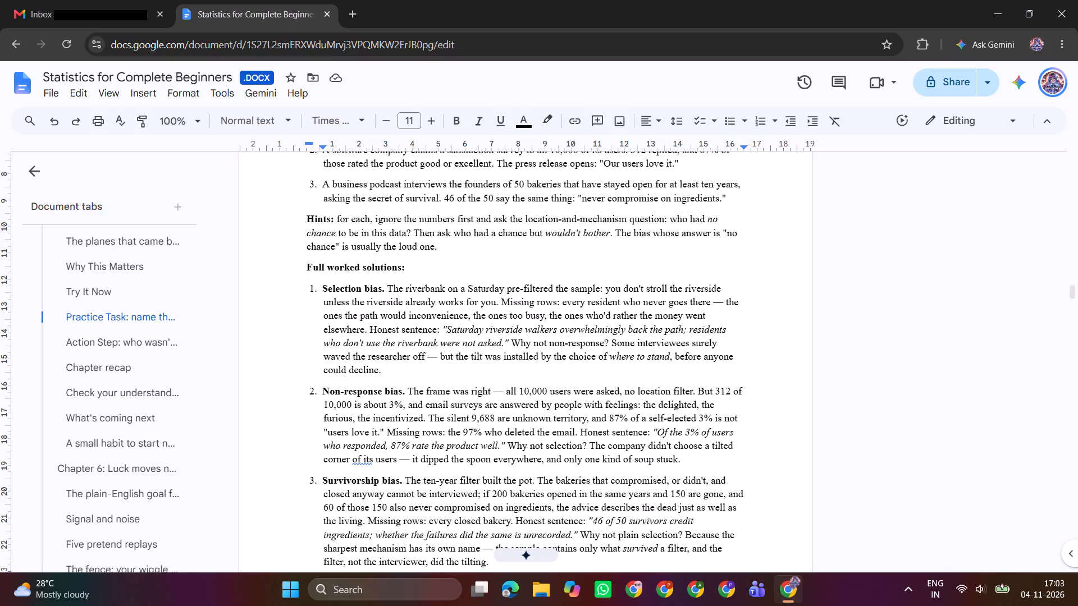
pyautogui.click(369, 461)
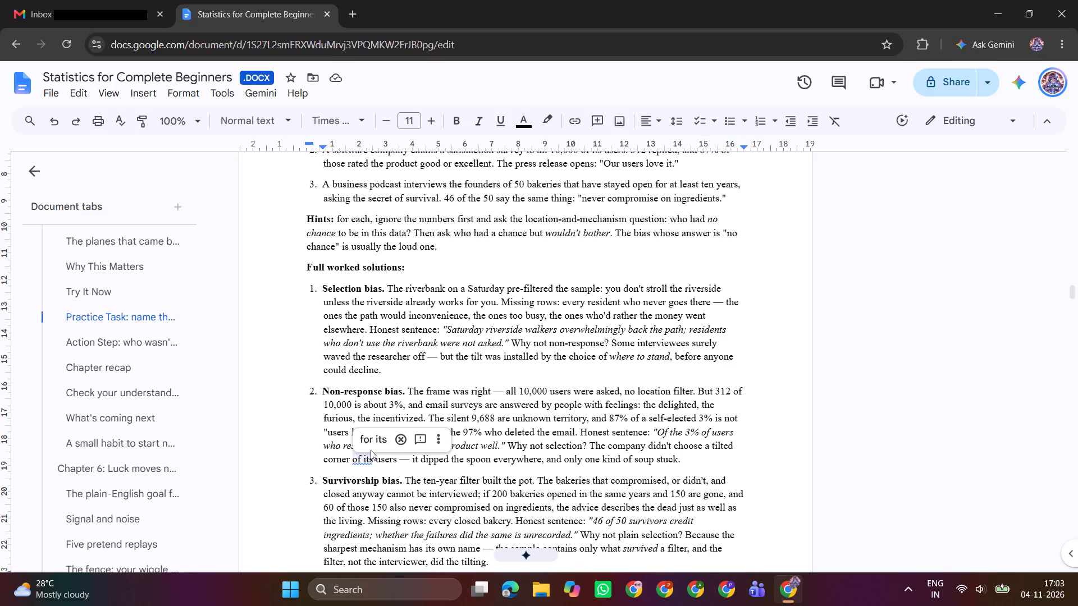
pyautogui.click(371, 450)
pyautogui.click(372, 446)
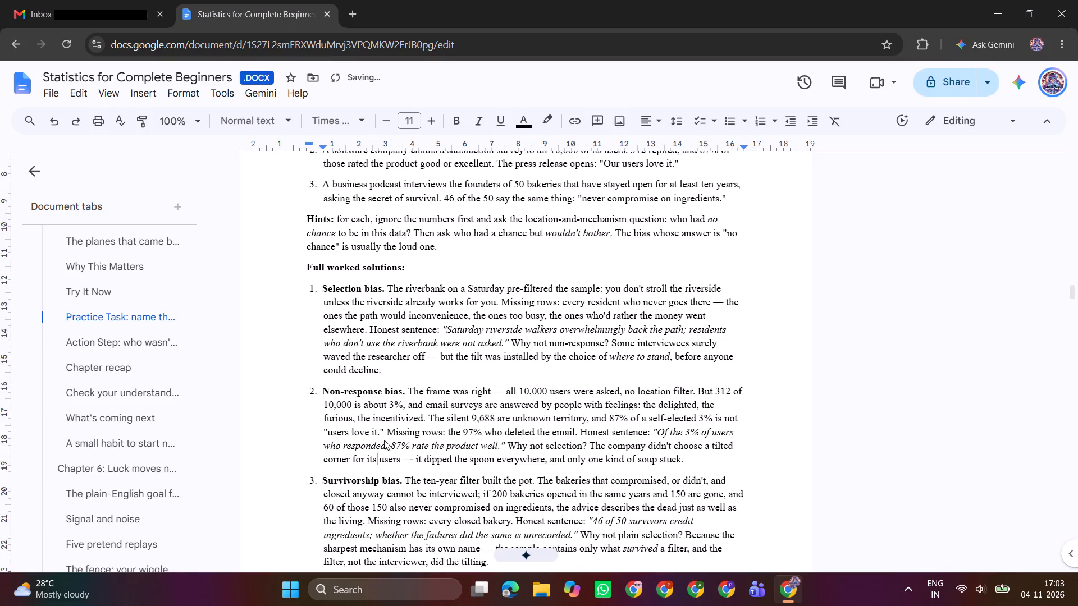
pyautogui.click(419, 422)
# Proofread from the "Survivorship bias" solution through "What you could try next" into "Action Step: who wasn't asked".
pyautogui.scroll(-1, 419, 422)
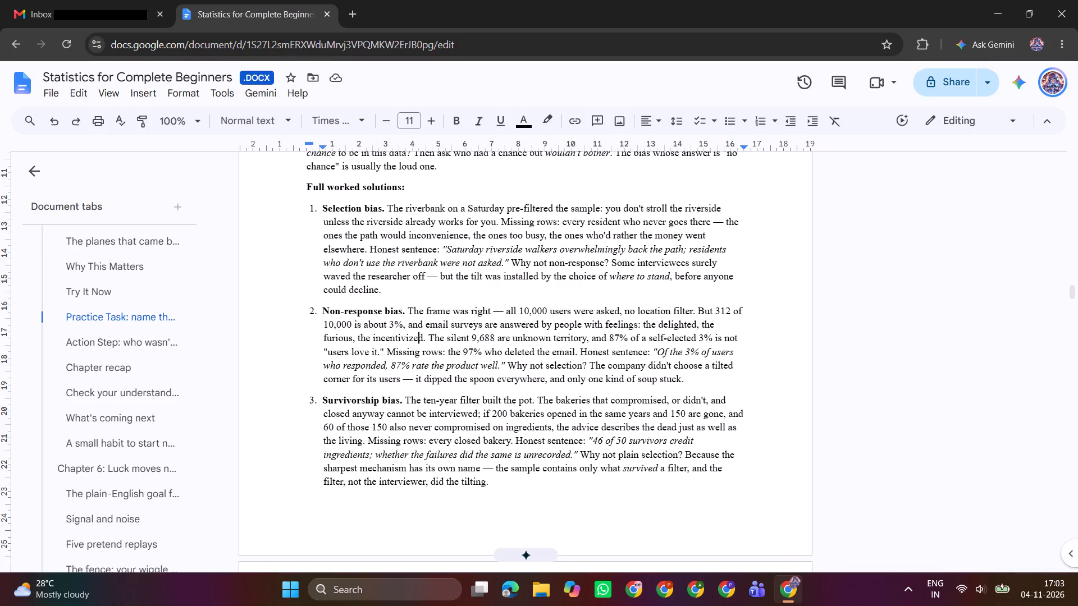
pyautogui.scroll(-3, 419, 422)
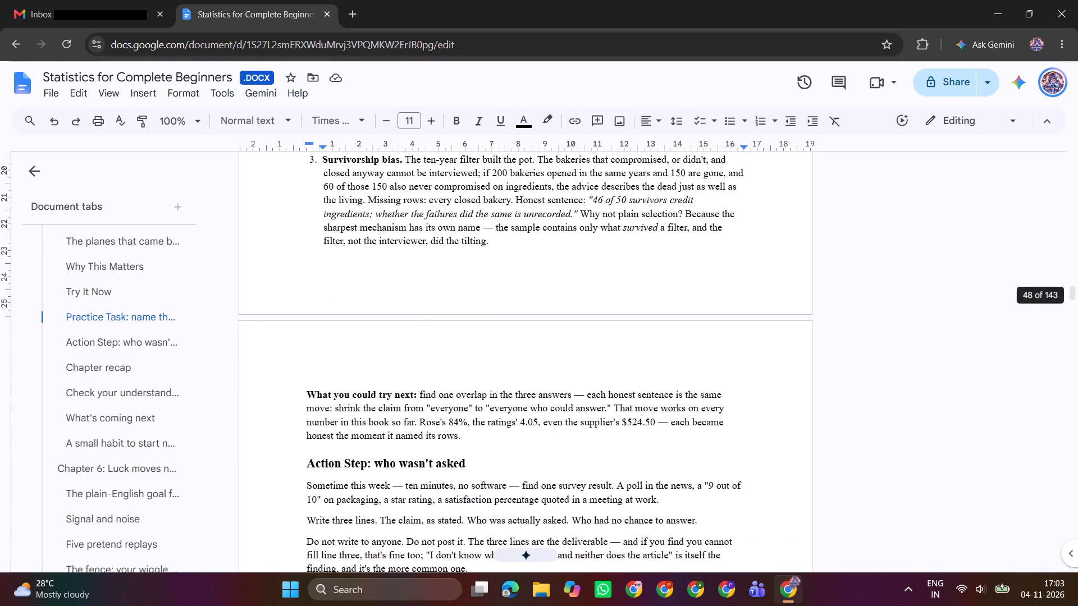
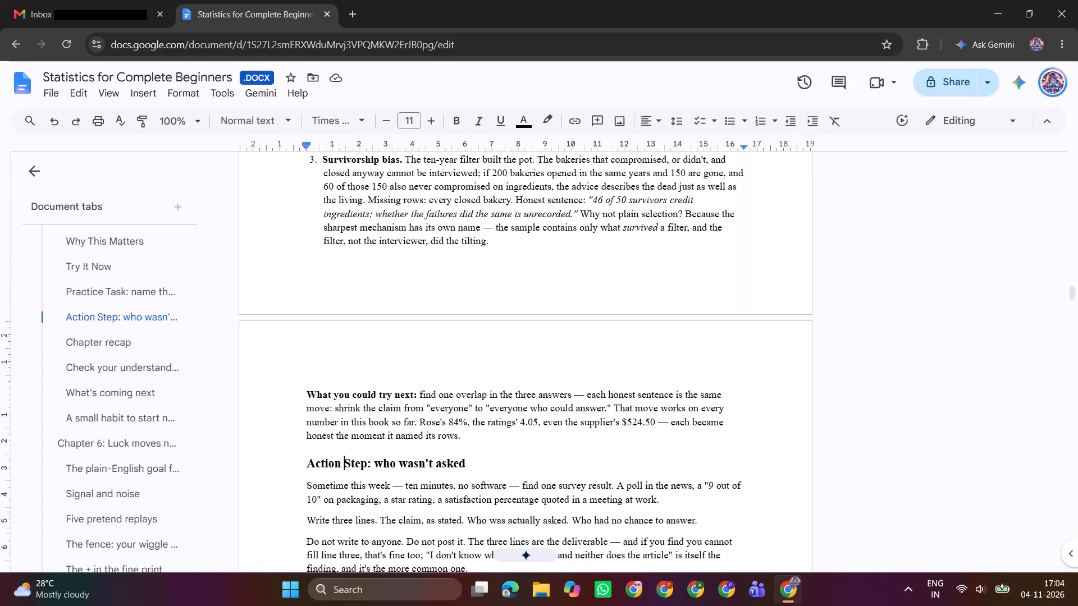
# Remove the two em dashes from the closing "The Action Step is done when you can say" paragraph under "Action Step: who wasn't asked".
pyautogui.scroll(-2, 346, 473)
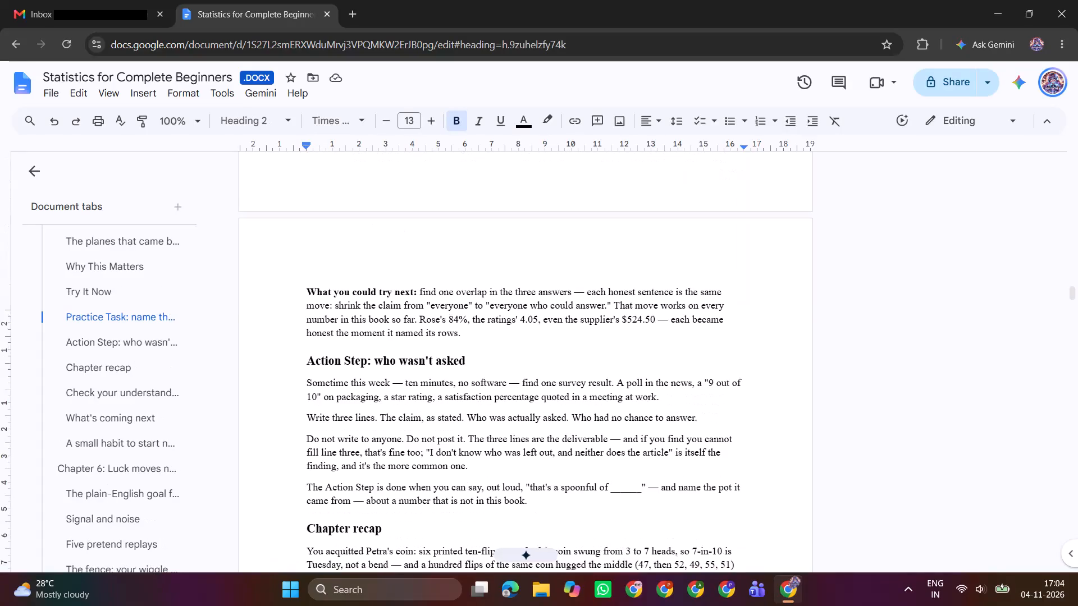
pyautogui.click(443, 462)
pyautogui.scroll(-1, 443, 462)
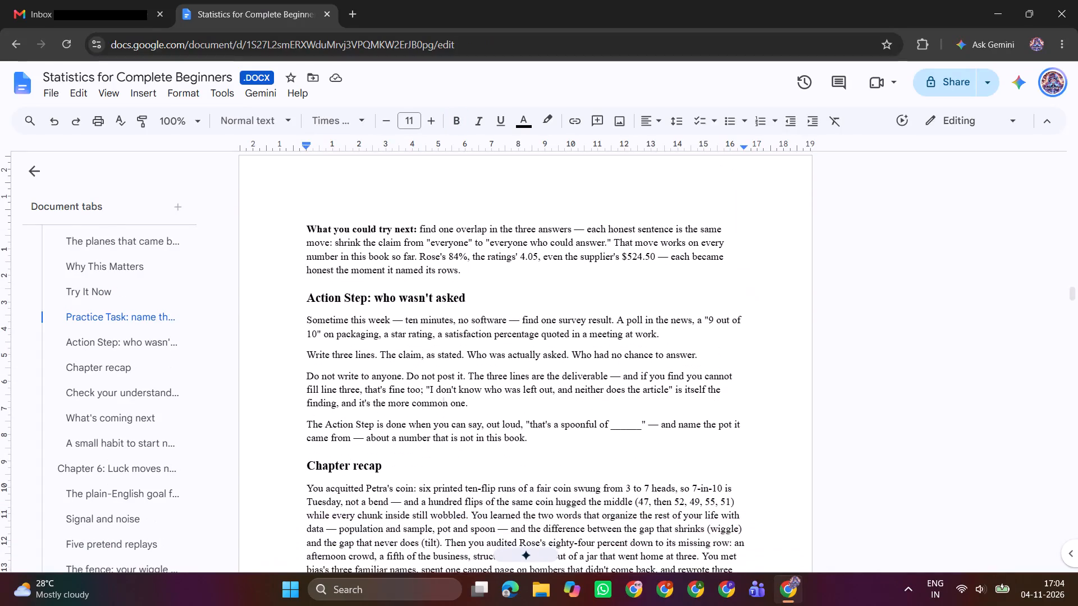
pyautogui.doubleClick(654, 426)
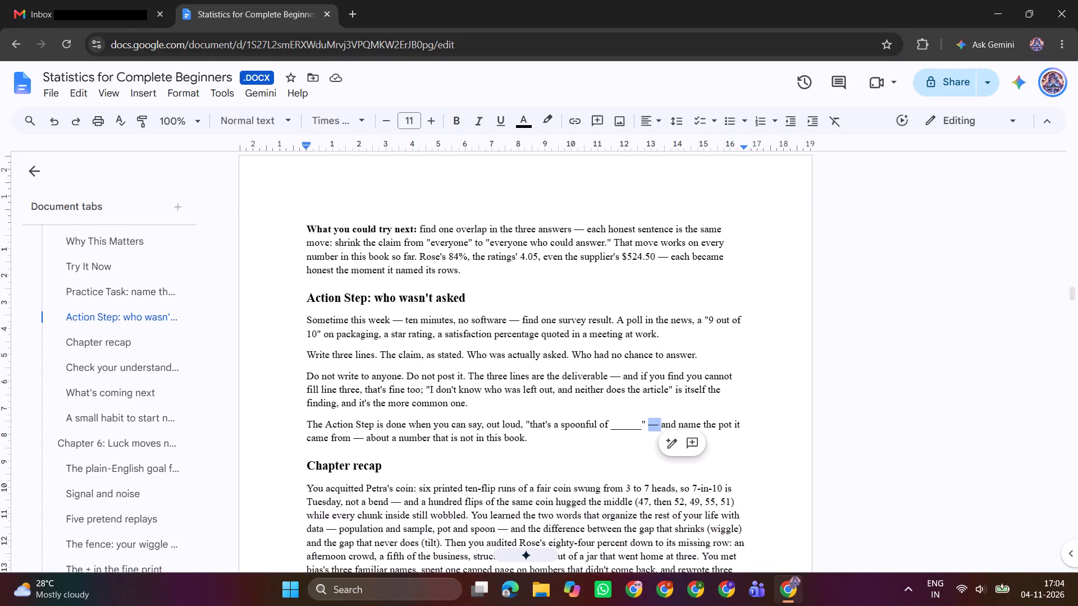
pyautogui.press('Delete')
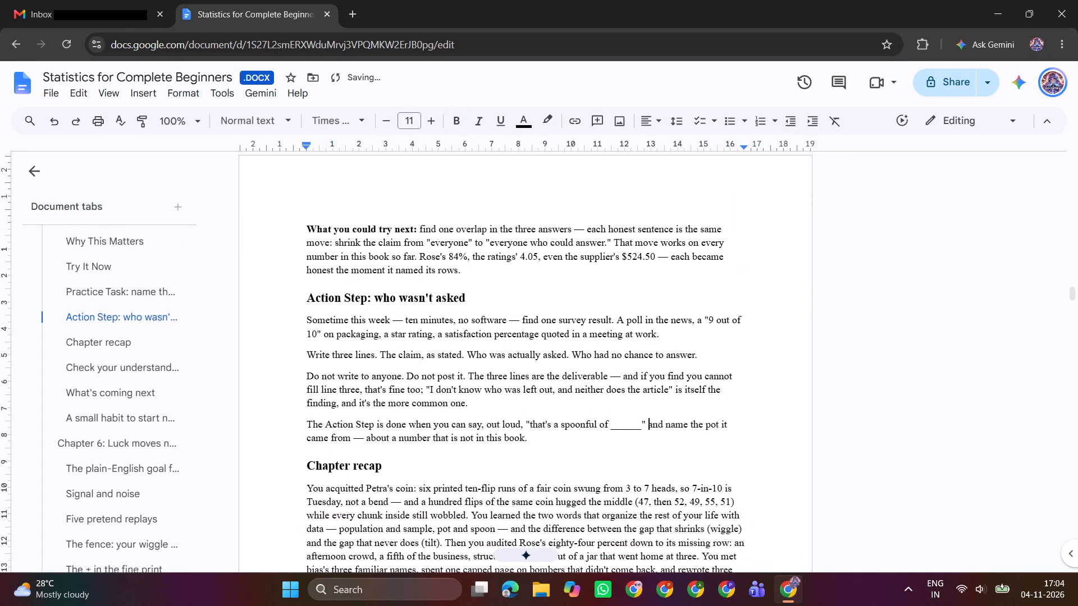
pyautogui.click(362, 453)
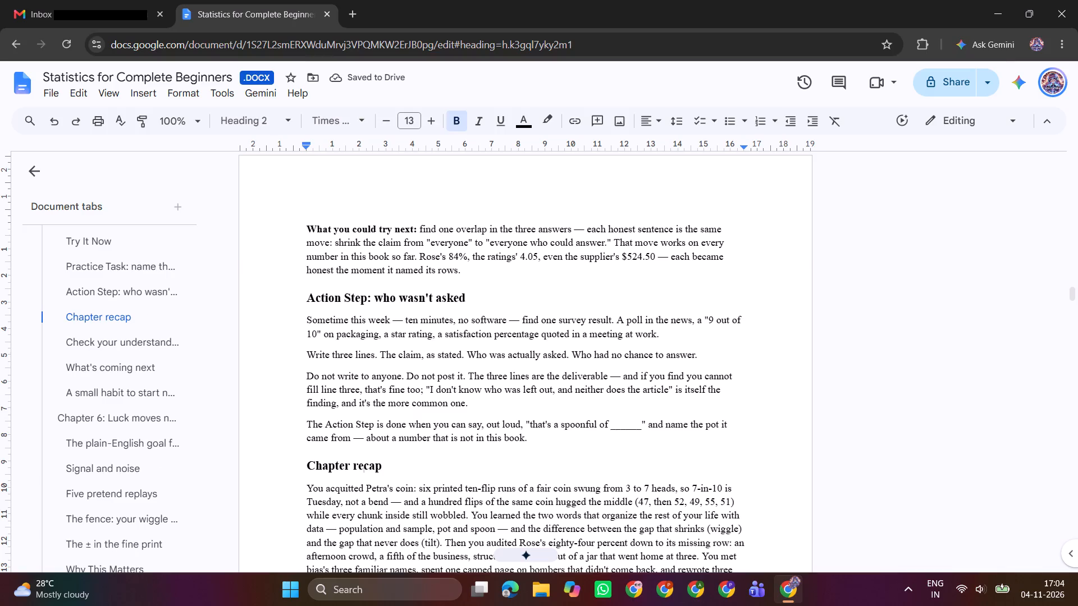
pyautogui.scroll(-1, 357, 442)
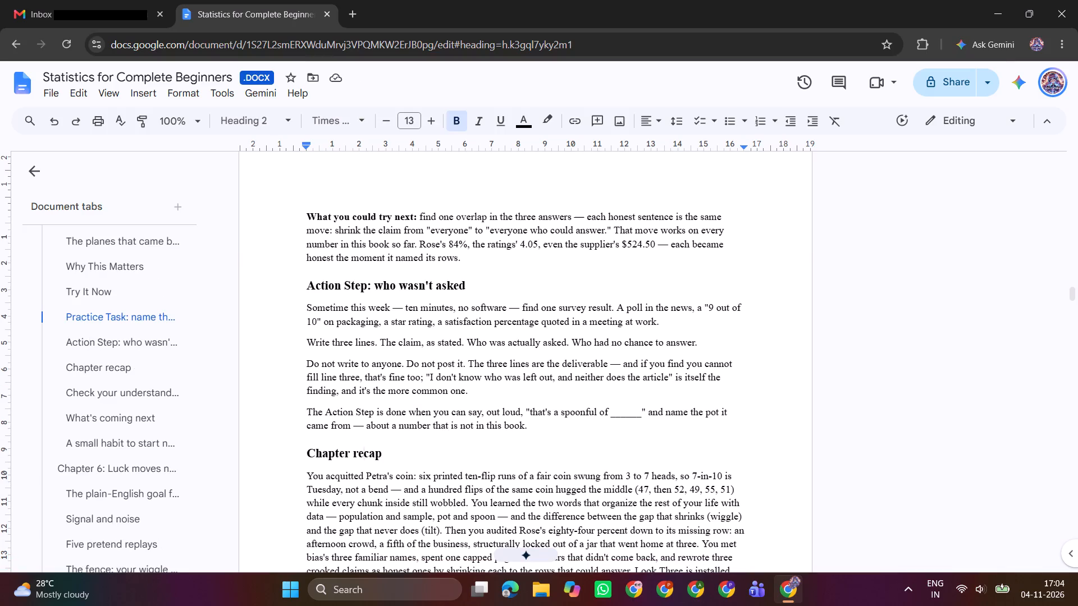
pyautogui.doubleClick(357, 430)
pyautogui.press('Delete')
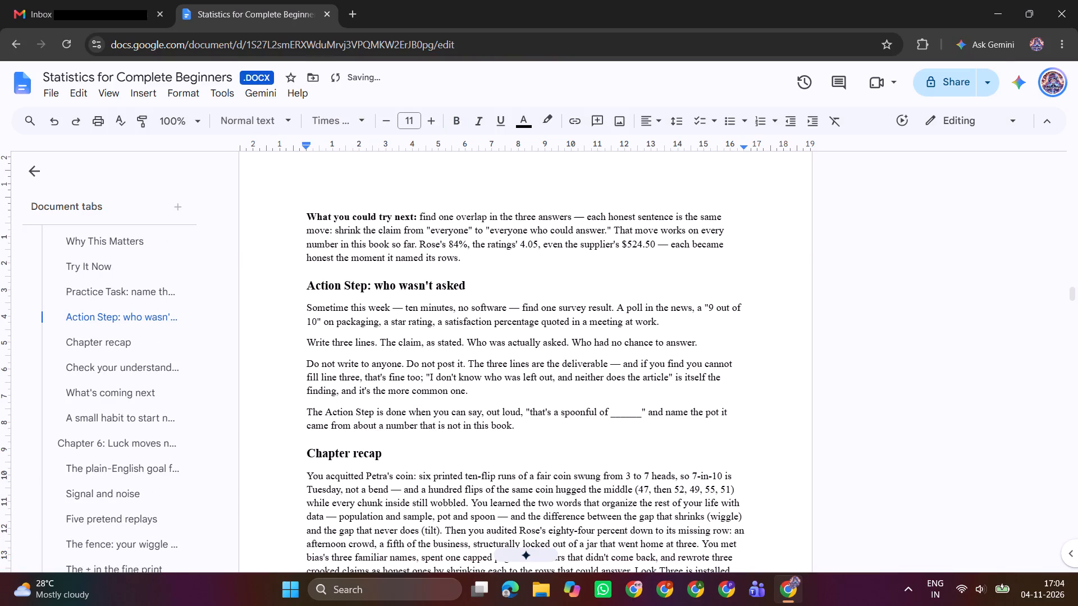
pyautogui.click(368, 419)
# Remove the em dashes after "not a bend", "pot and spoon" and "your life with data" in the Chapter recap paragraph.
pyautogui.click(413, 486)
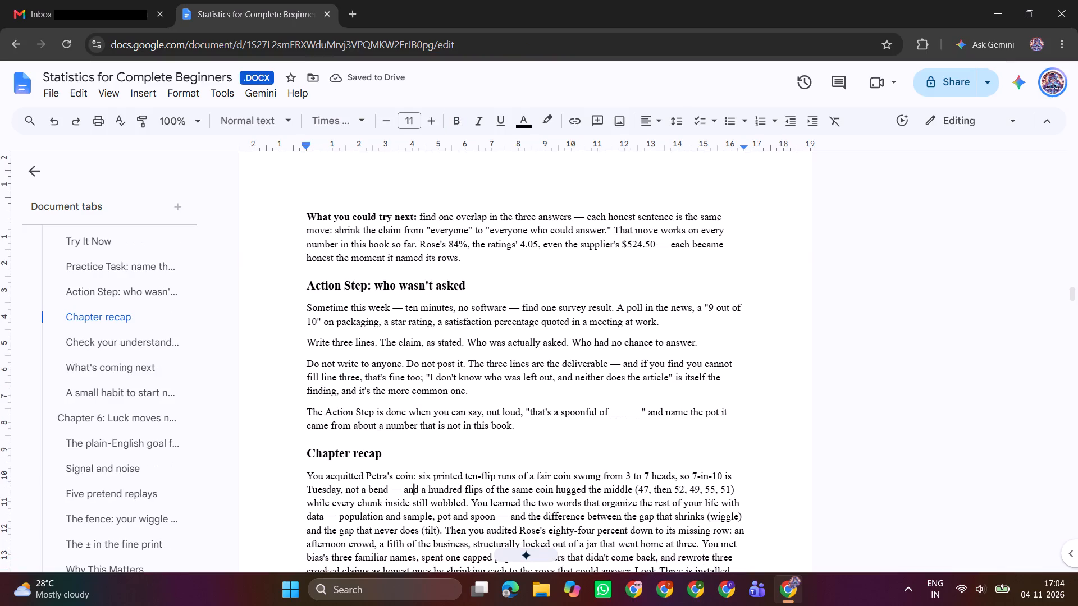
pyautogui.doubleClick(395, 492)
pyautogui.press('Delete')
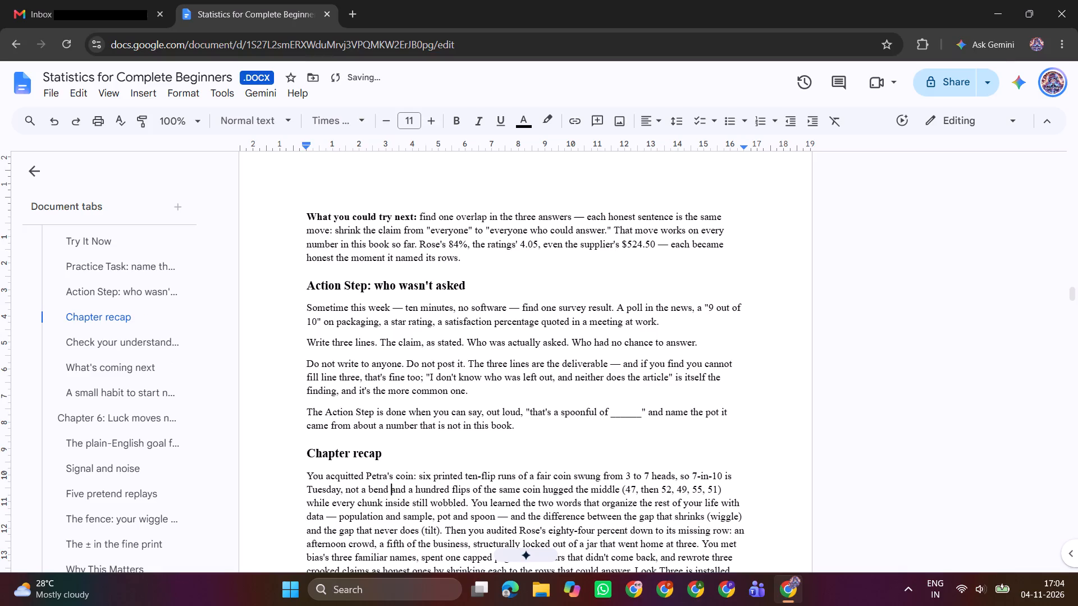
pyautogui.click(510, 514)
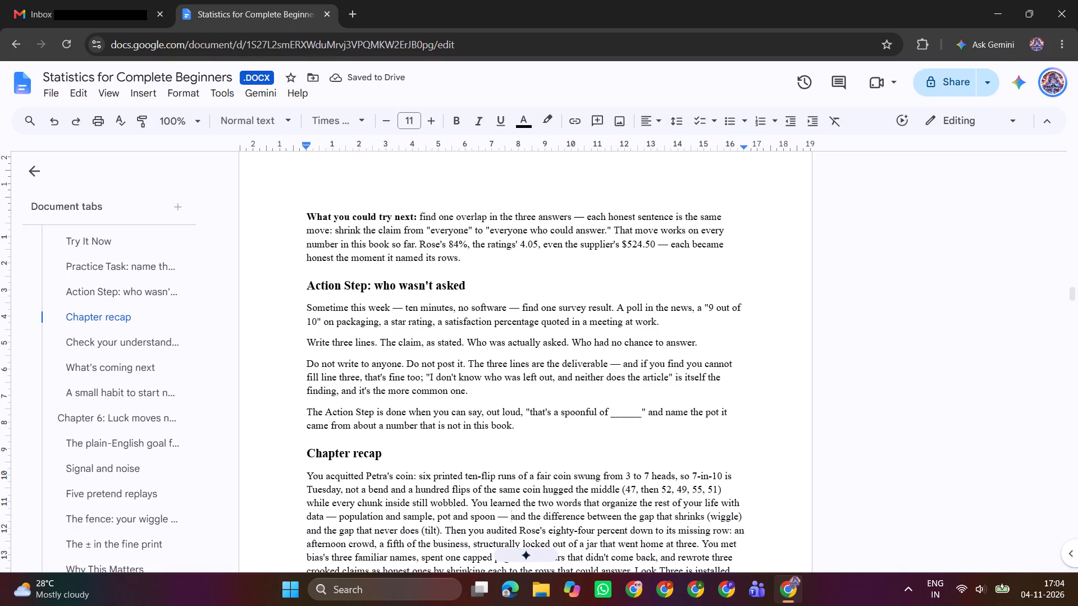
pyautogui.doubleClick(502, 517)
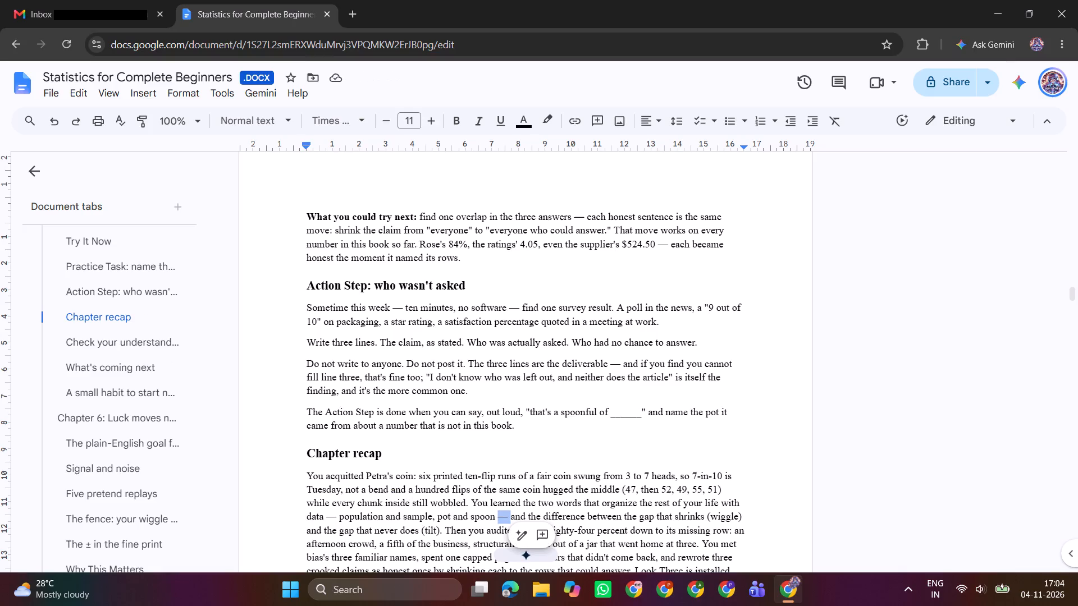
pyautogui.press('Delete')
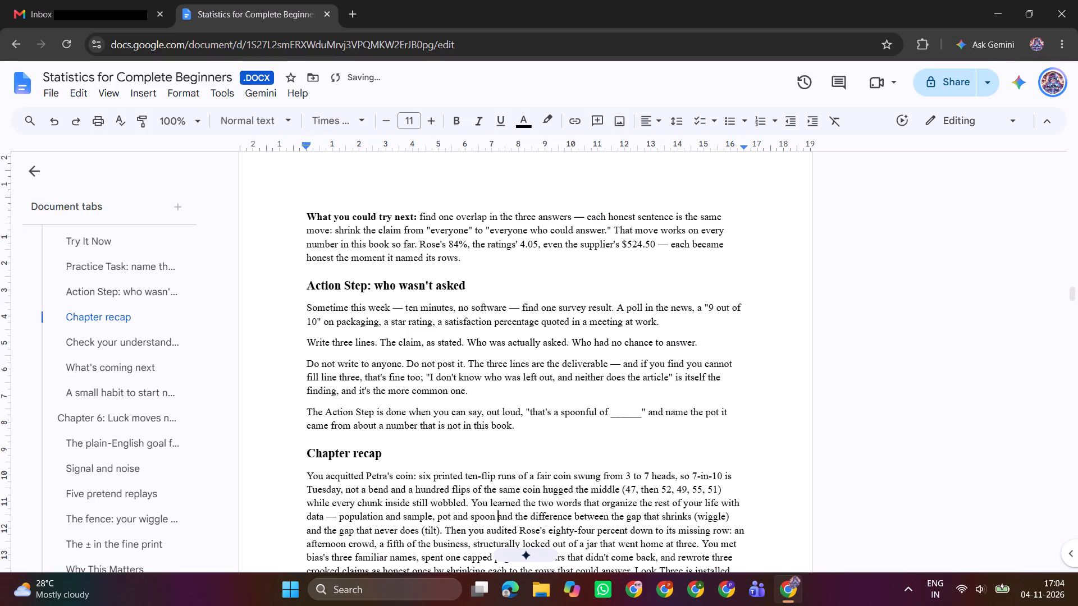
pyautogui.doubleClick(331, 521)
pyautogui.press('Delete')
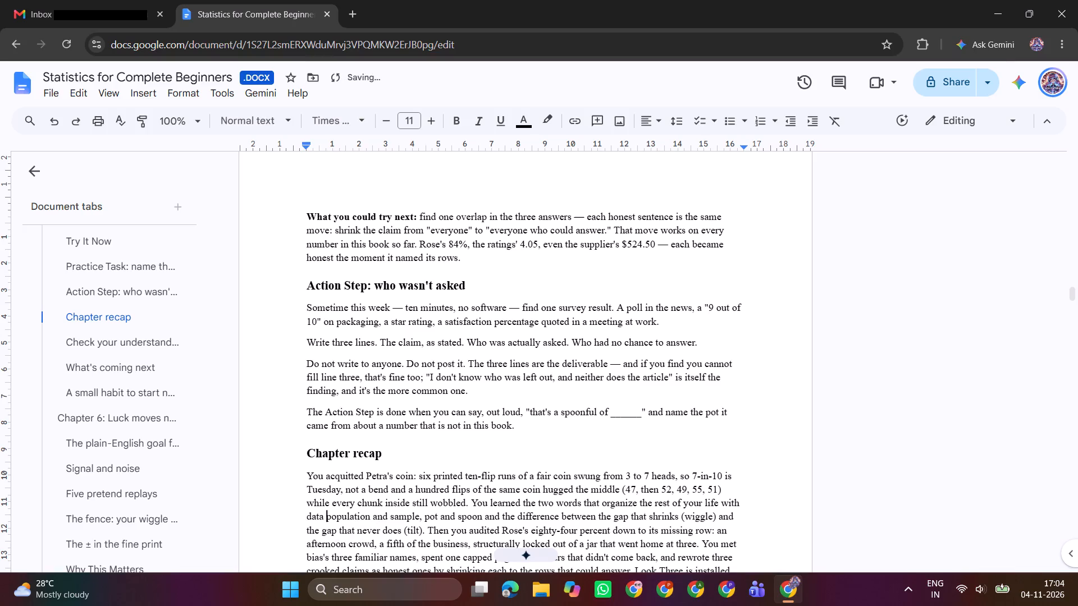
pyautogui.click(394, 474)
# Accept the grammar suggestion "data, population" in the Chapter recap paragraph.
pyautogui.scroll(-2, 394, 474)
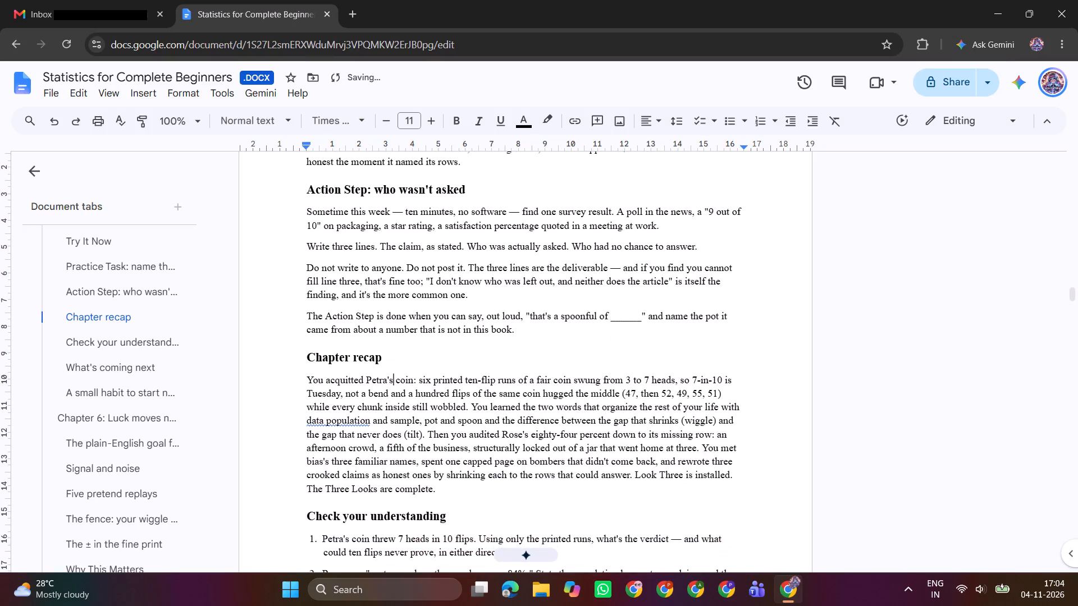
pyautogui.click(327, 427)
pyautogui.click(340, 406)
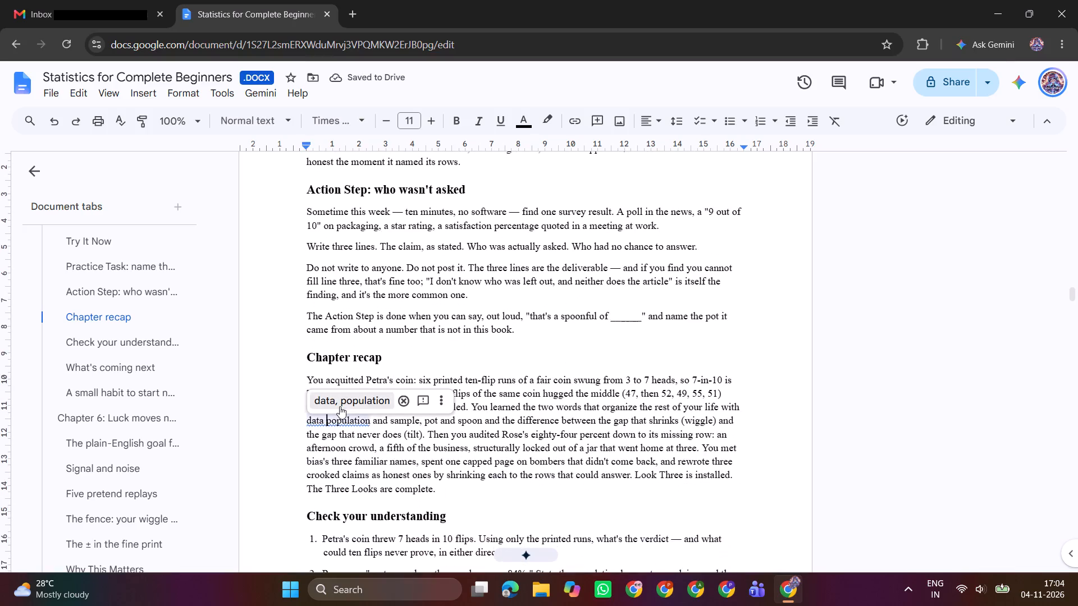
pyautogui.click(467, 465)
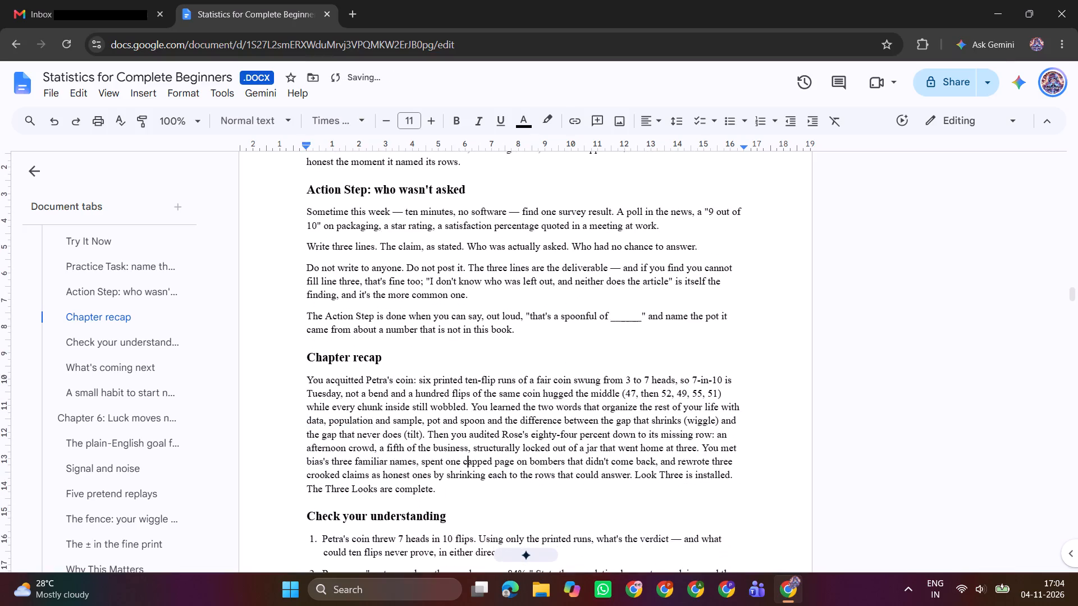
# Remove the em dash after "what's the verdict" in the first question under "Check your understanding".
pyautogui.scroll(-2, 467, 465)
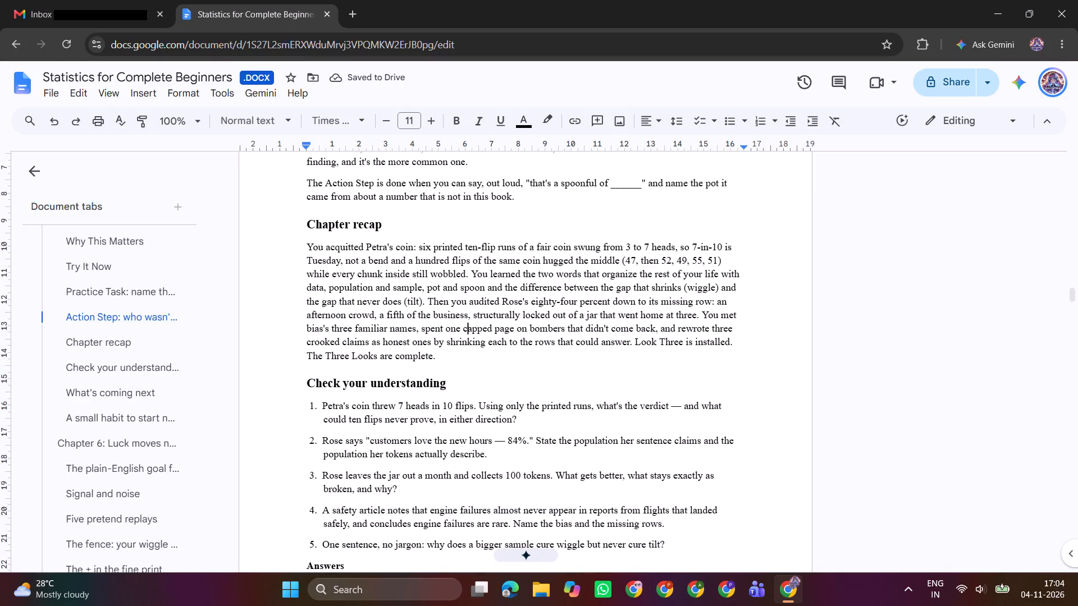
pyautogui.doubleClick(679, 410)
pyautogui.press('Delete')
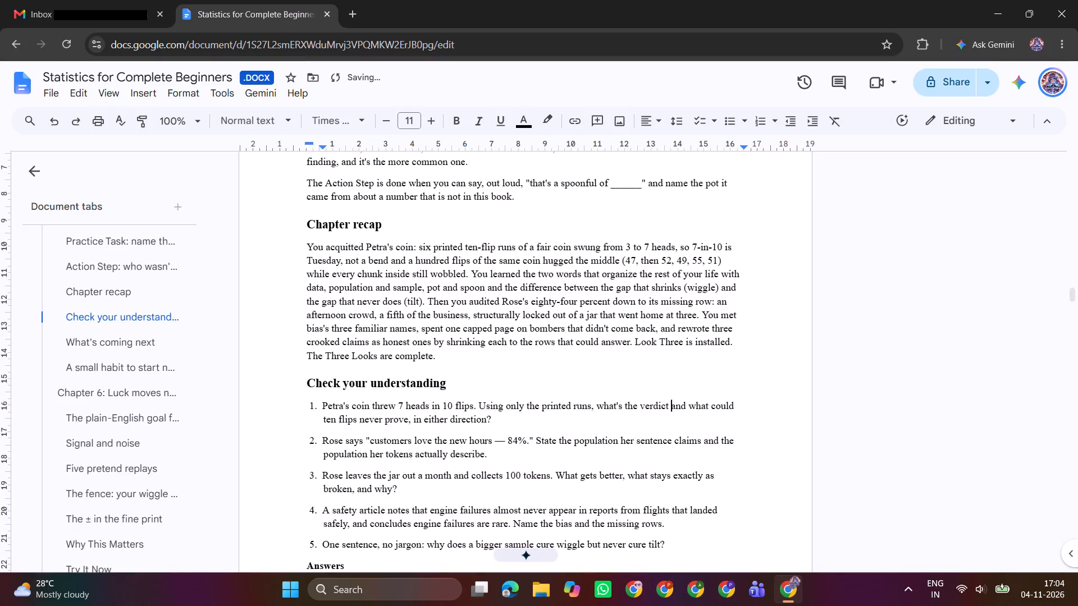
pyautogui.click(515, 429)
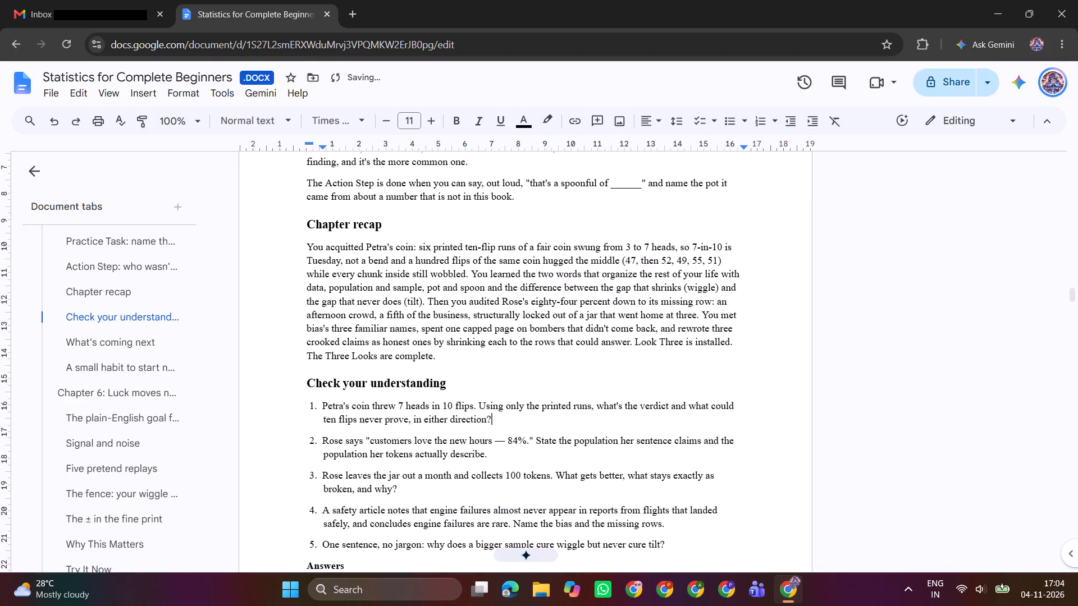
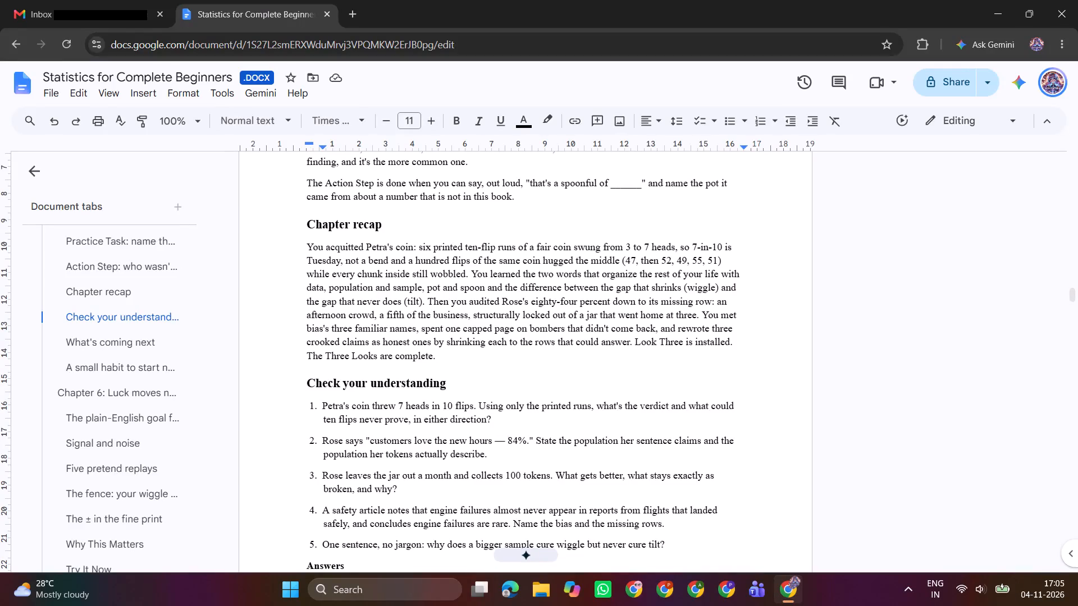
# Bold all five numbered questions under "Check your understanding", leaving out the heading.
pyautogui.scroll(-3, 510, 435)
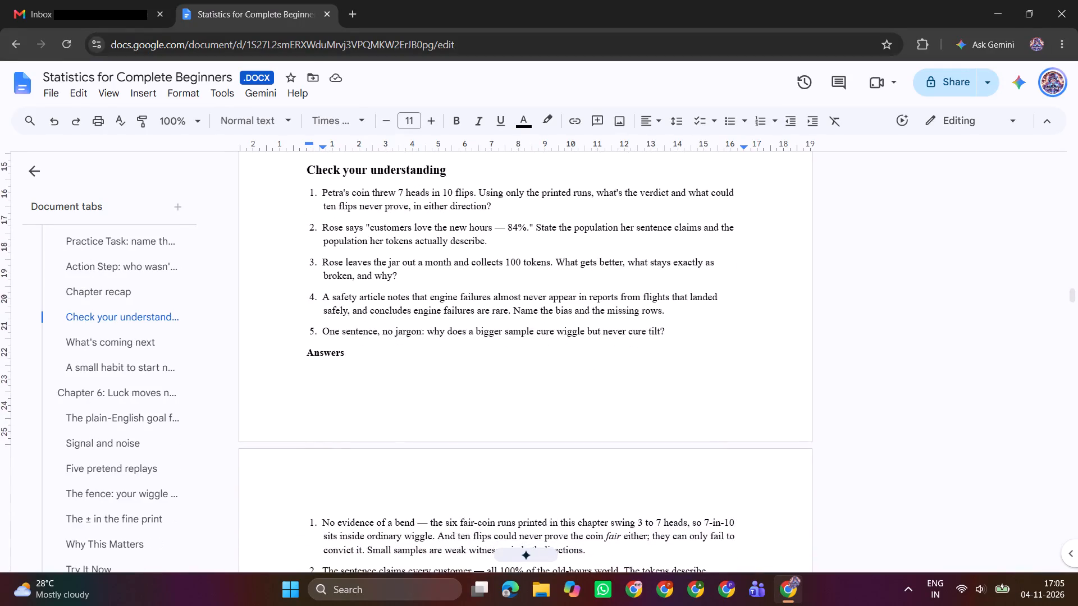
pyautogui.scroll(1, 510, 435)
pyautogui.moveTo(682, 398); pyautogui.dragTo(362, 229)
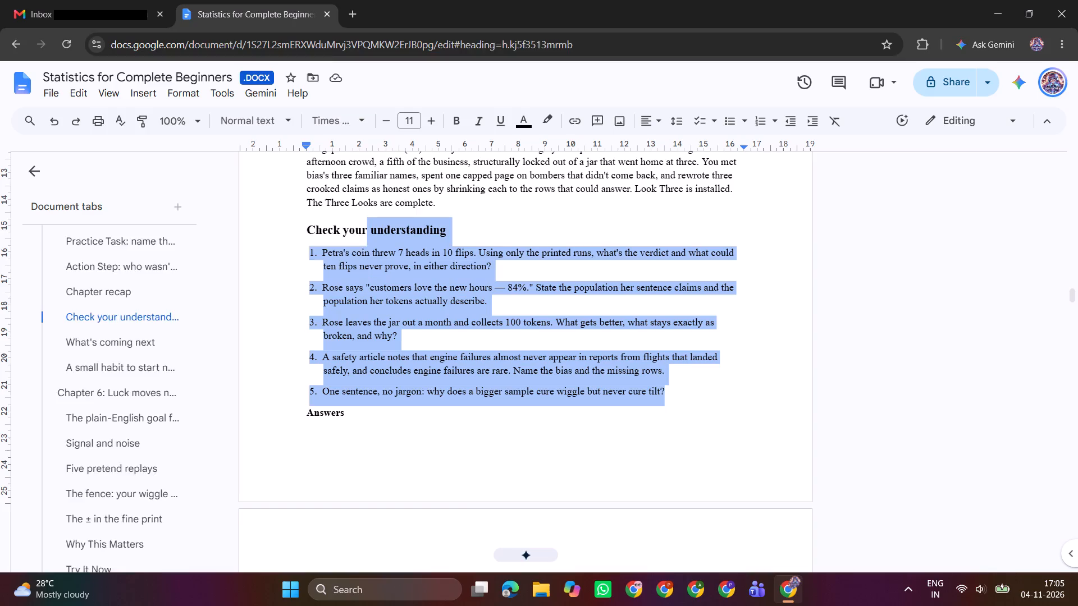
pyautogui.moveTo(362, 229); pyautogui.dragTo(303, 249)
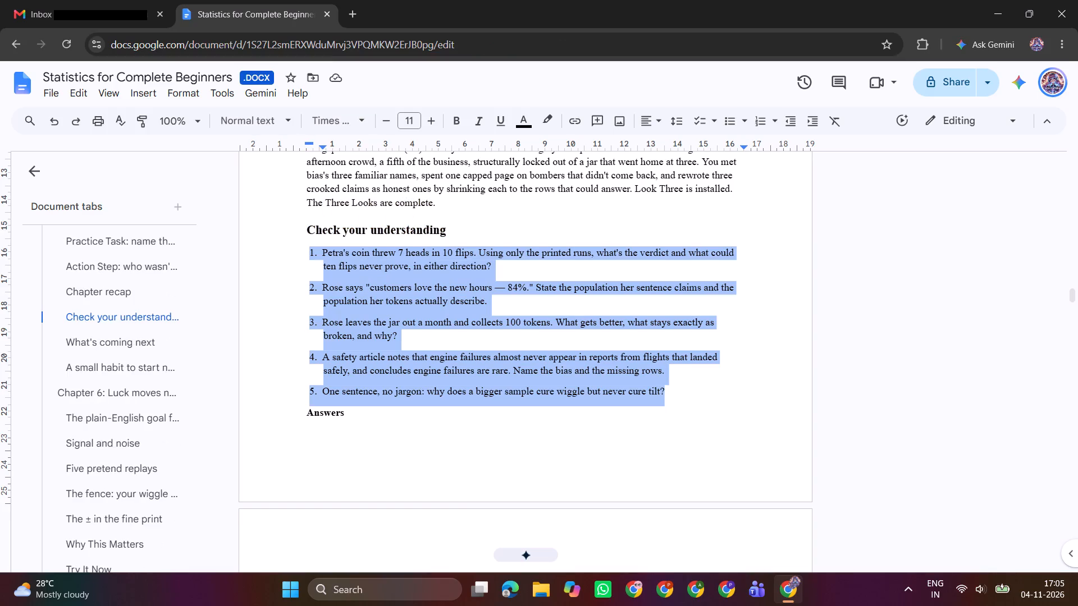
pyautogui.click(463, 125)
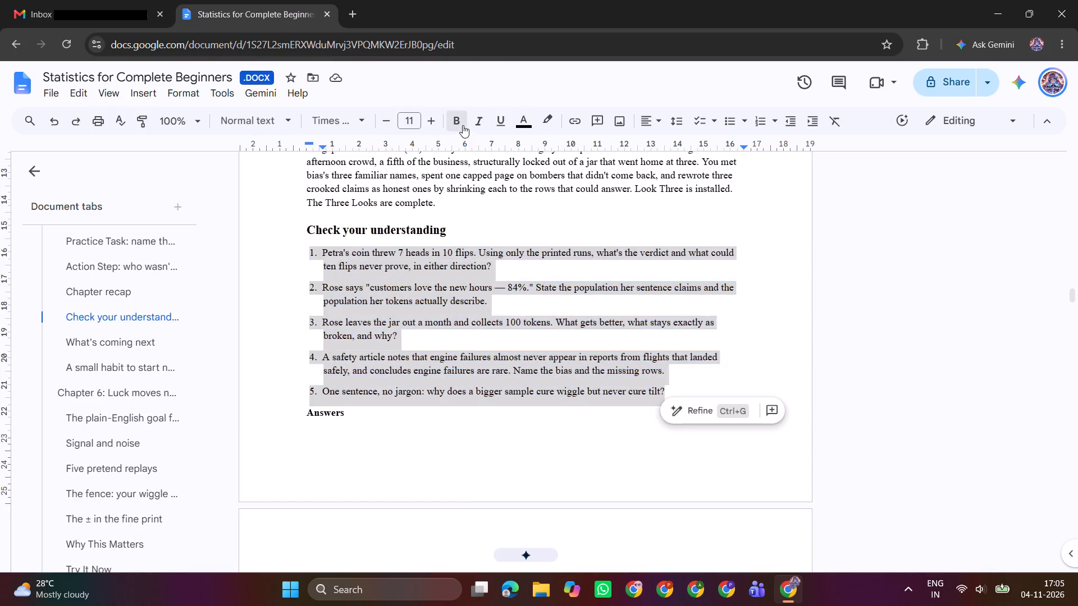
pyautogui.click(488, 250)
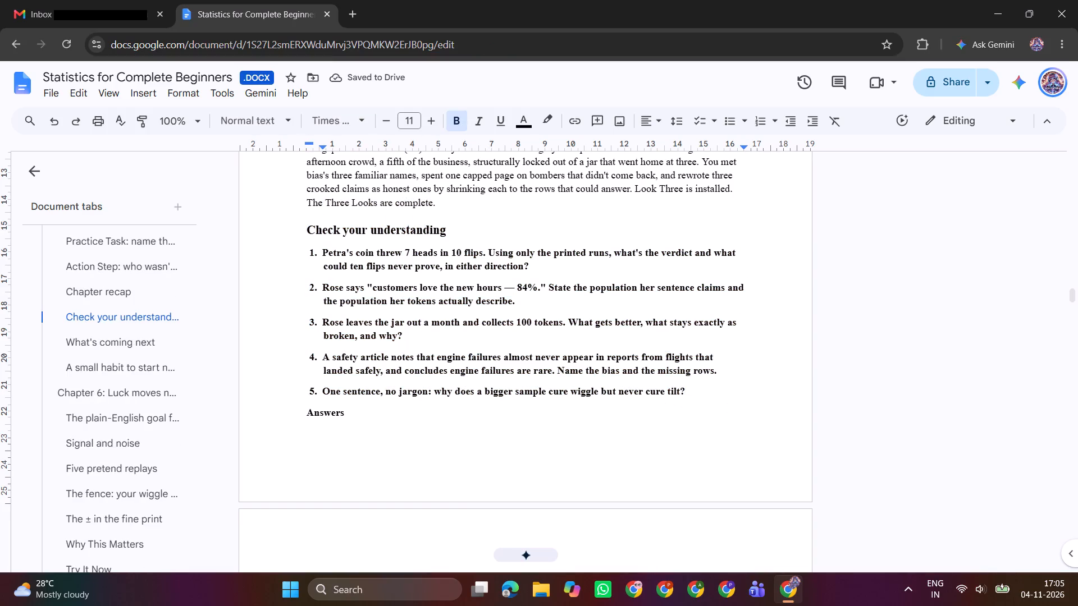
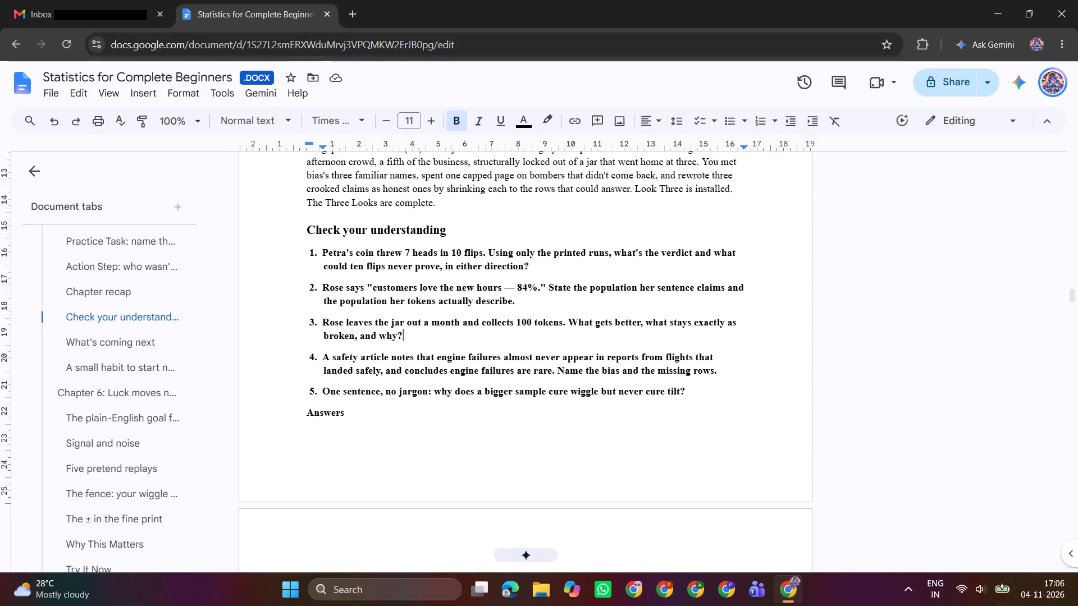
# Accept the suggested correction "repeat" in the fifth answer of Chapter 5's "Check your understanding" section.
pyautogui.scroll(-3, 513, 342)
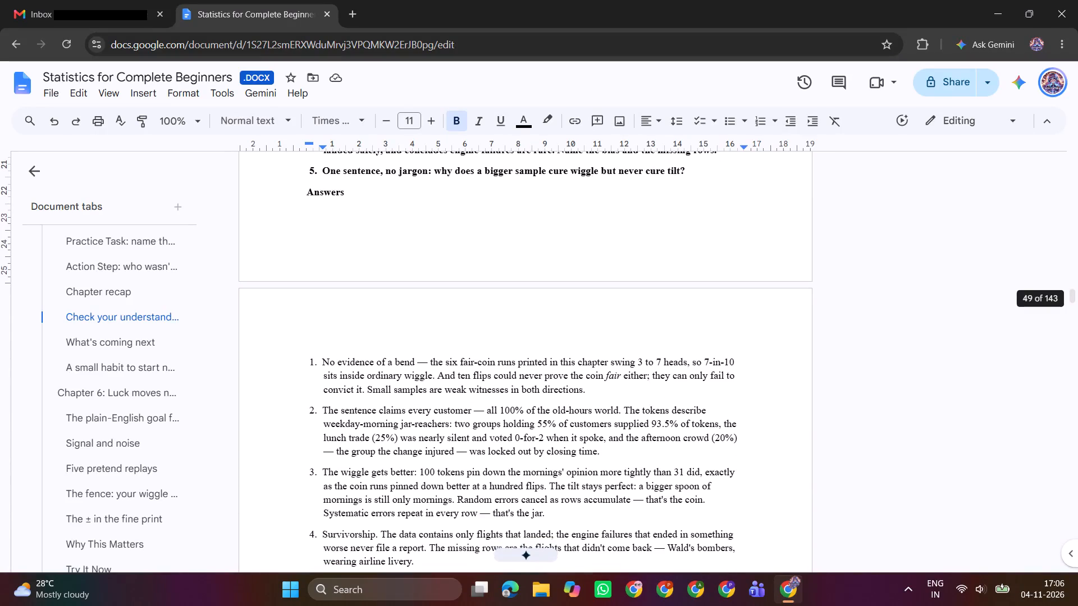
pyautogui.scroll(-1, 513, 342)
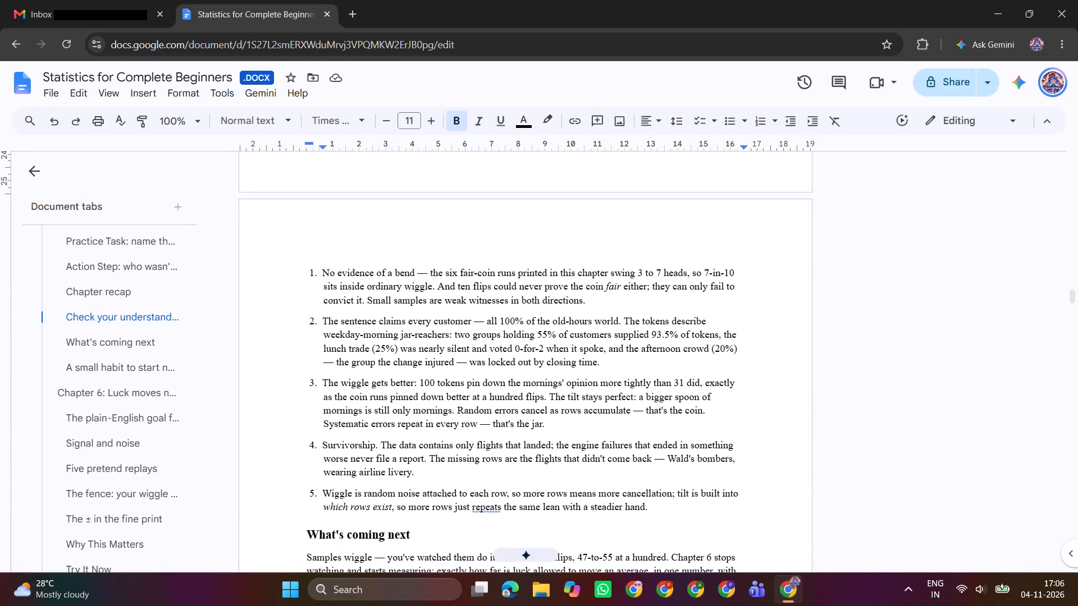
pyautogui.scroll(-1, 513, 342)
pyautogui.click(486, 401)
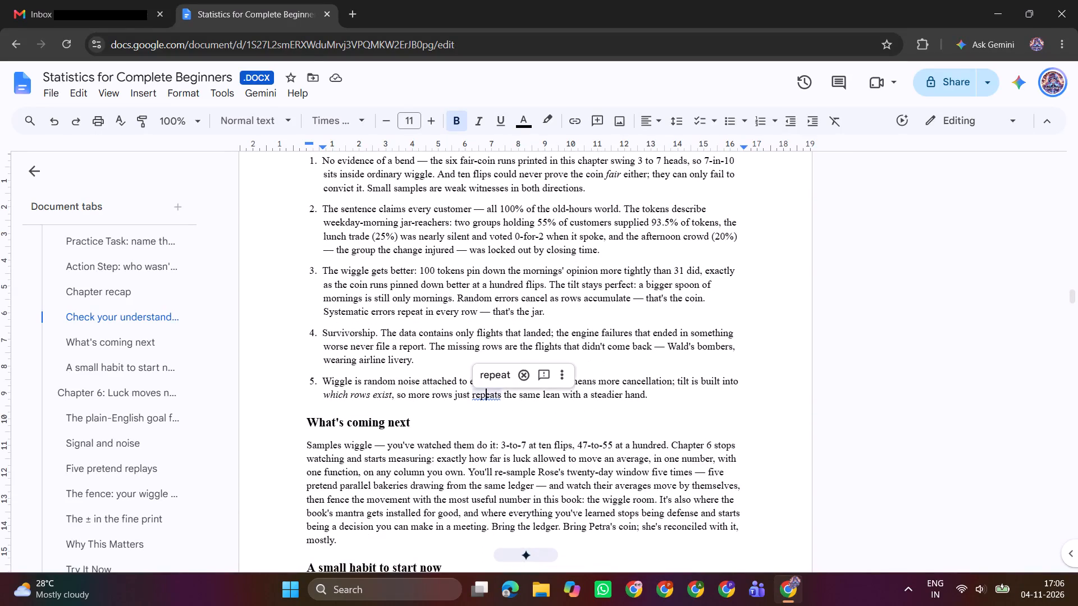
pyautogui.click(487, 377)
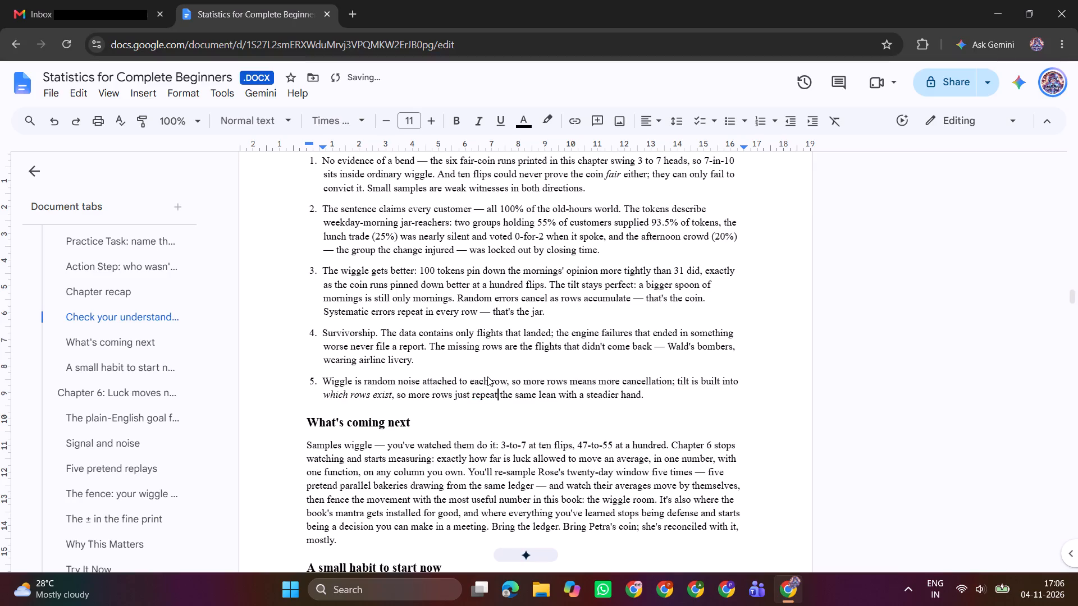
# Delete the em dash after "drawing from the same ledger" in the "What's coming next" paragraph.
pyautogui.scroll(-2, 487, 377)
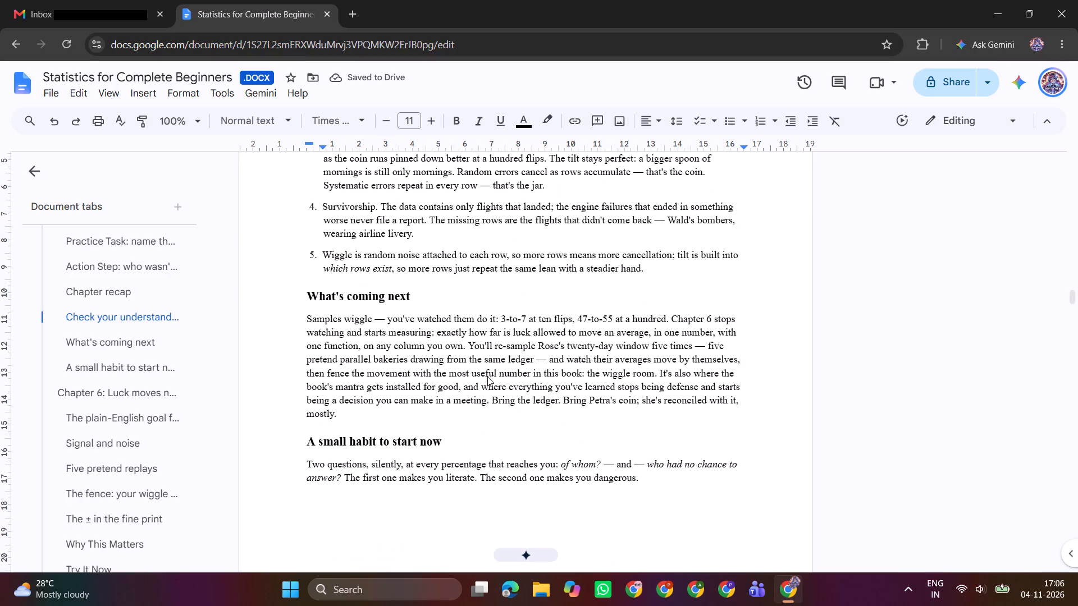
pyautogui.doubleClick(537, 362)
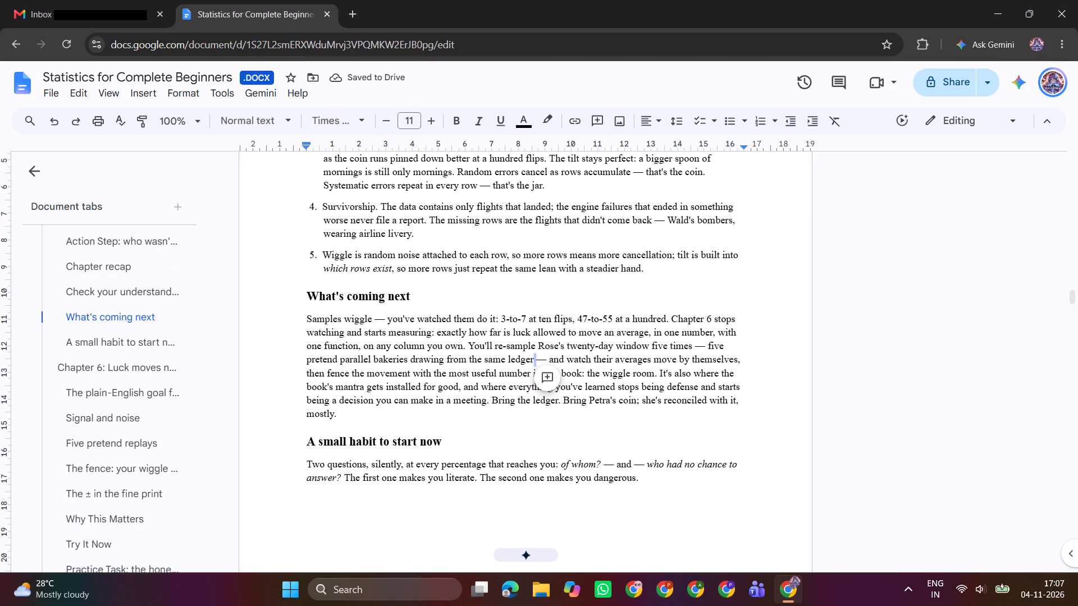
pyautogui.doubleClick(543, 365)
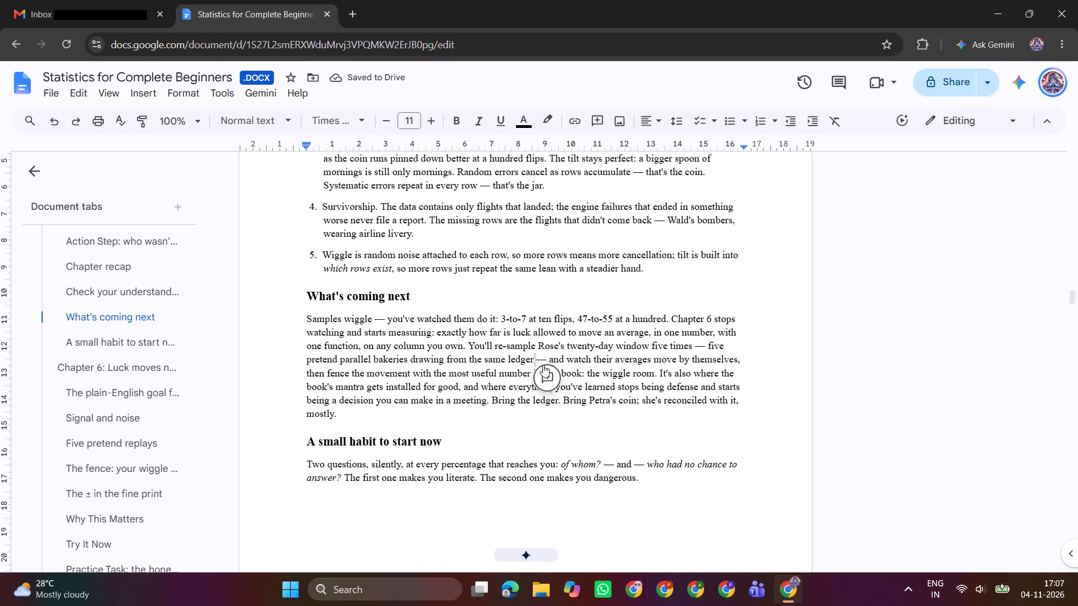
pyautogui.doubleClick(542, 355)
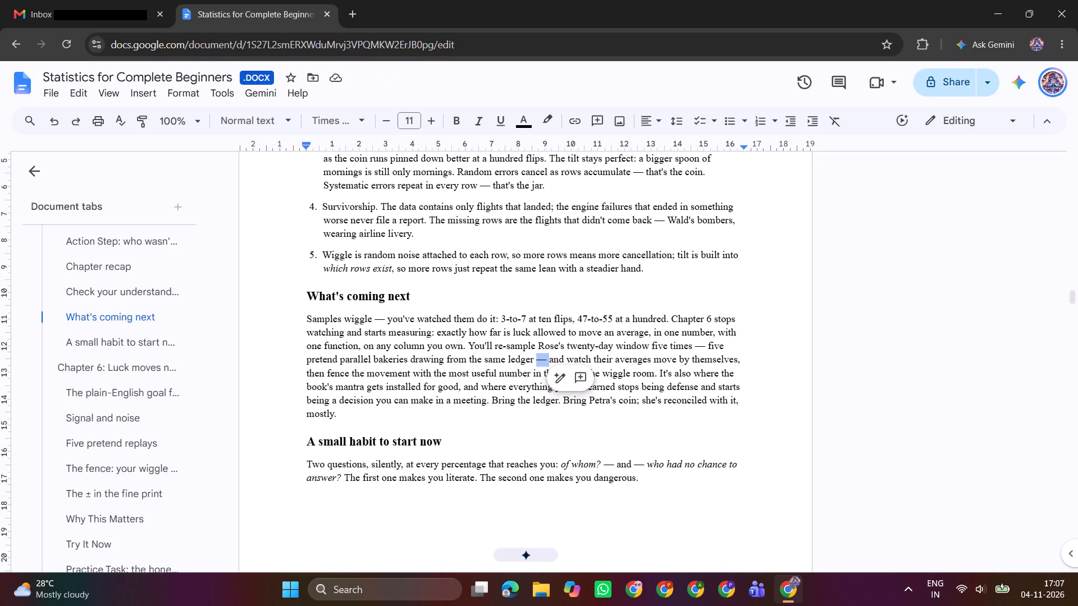
pyautogui.press('Delete')
pyautogui.click(518, 401)
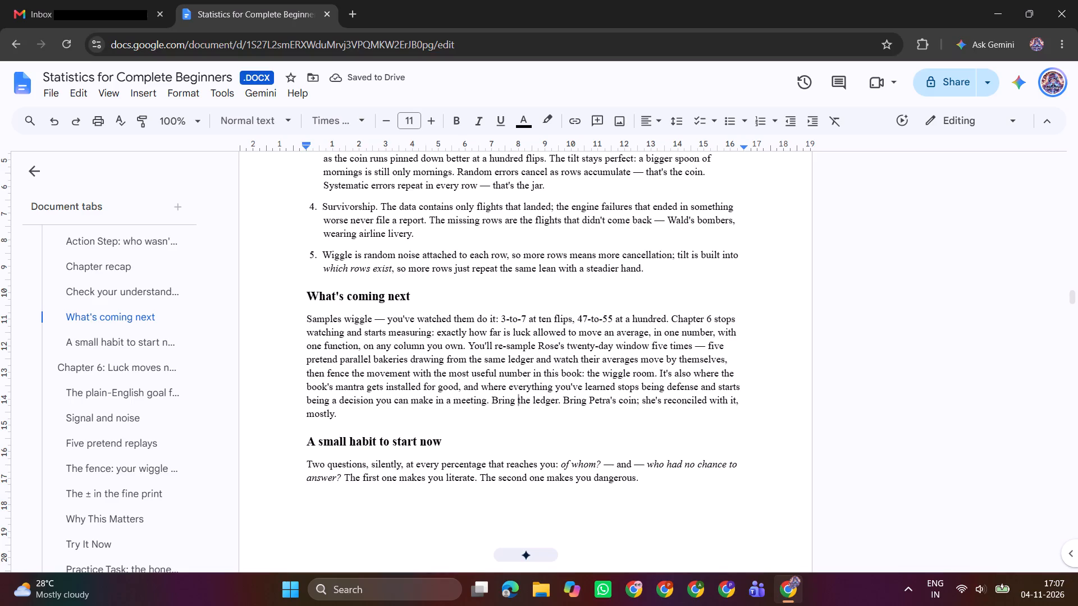
# Remove the em dashes on both sides of "and" in the "A small habit to start now" paragraph, keeping single spaces.
pyautogui.doubleClick(609, 466)
pyautogui.press('Delete')
pyautogui.press('Right')
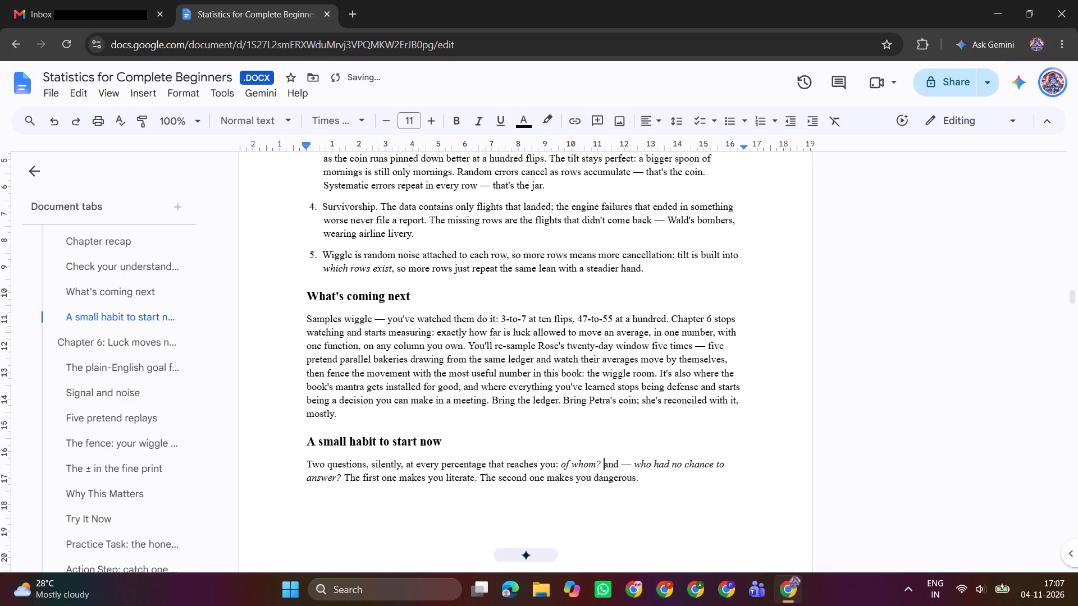
pyautogui.press('Right')
pyautogui.press('Right')
pyautogui.press('Right')
pyautogui.press('Right')
pyautogui.press('BackSpace')
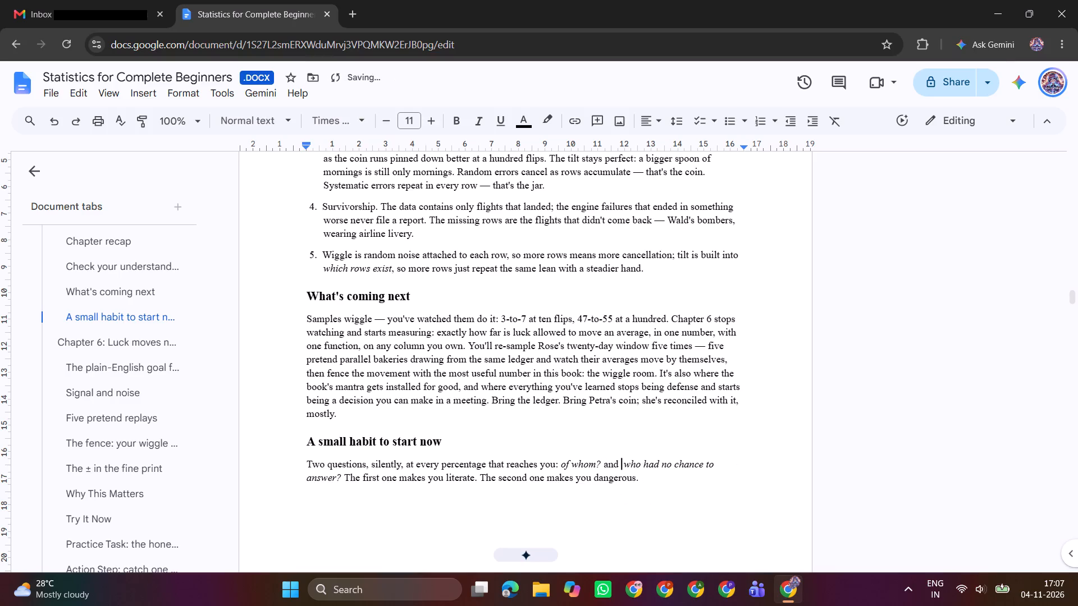
pyautogui.press('BackSpace')
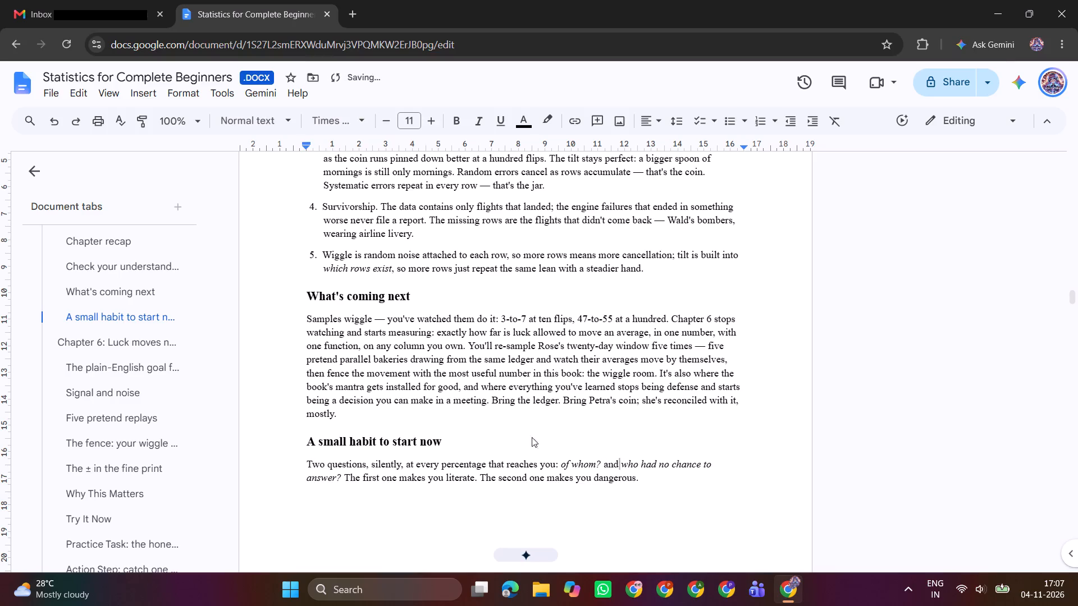
pyautogui.click(532, 437)
# Split the Chapter 6 title after the chapter number, removing the colon and putting "Luck moves numbers. Here's how much." on its own line.
pyautogui.scroll(-3, 532, 437)
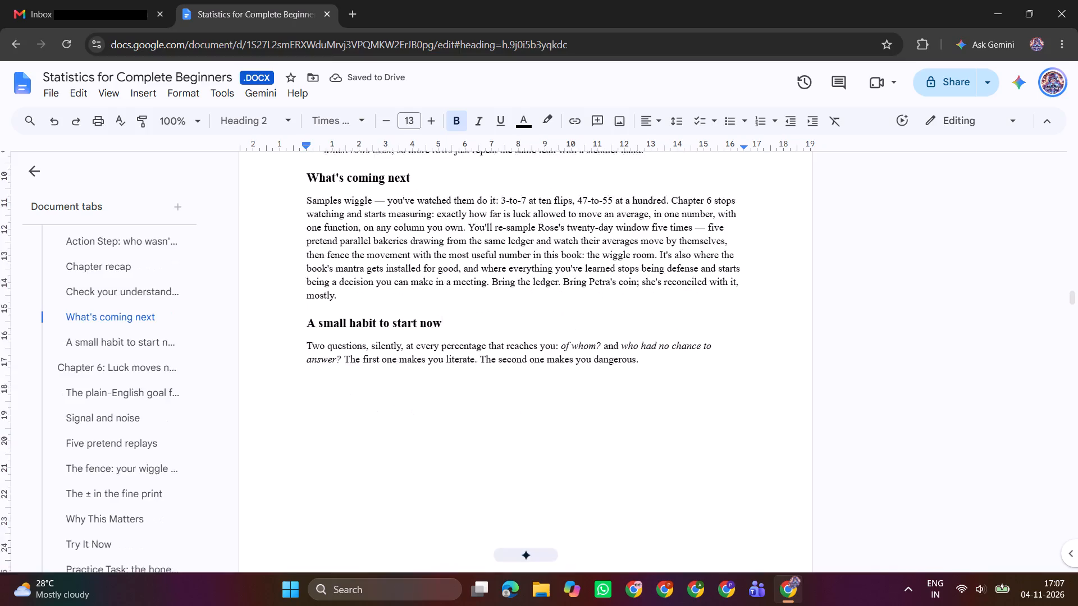
pyautogui.scroll(-2, 532, 437)
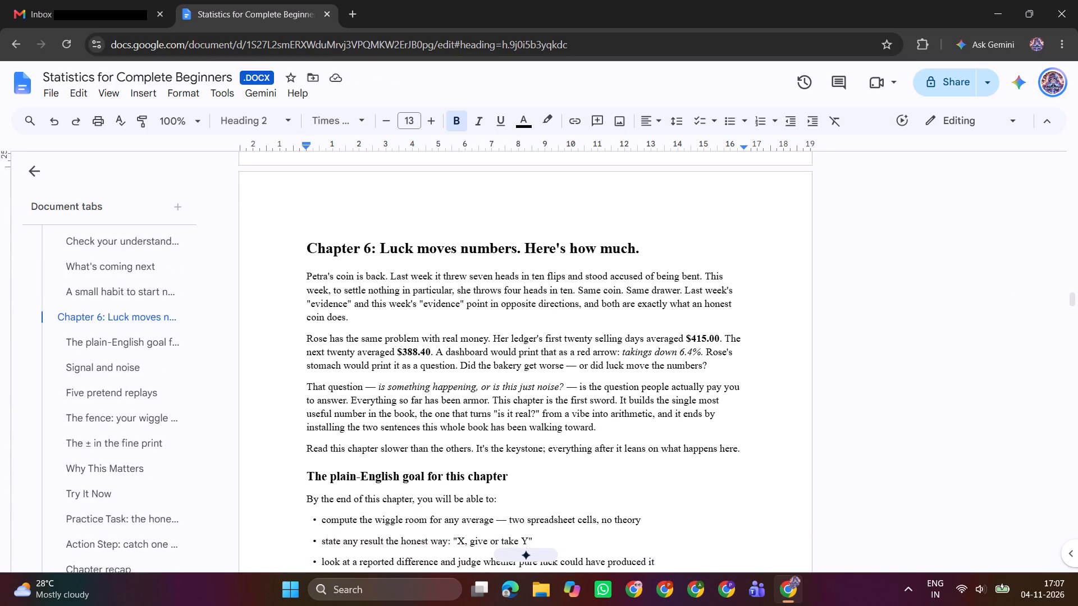
pyautogui.click(375, 248)
pyautogui.press('BackSpace')
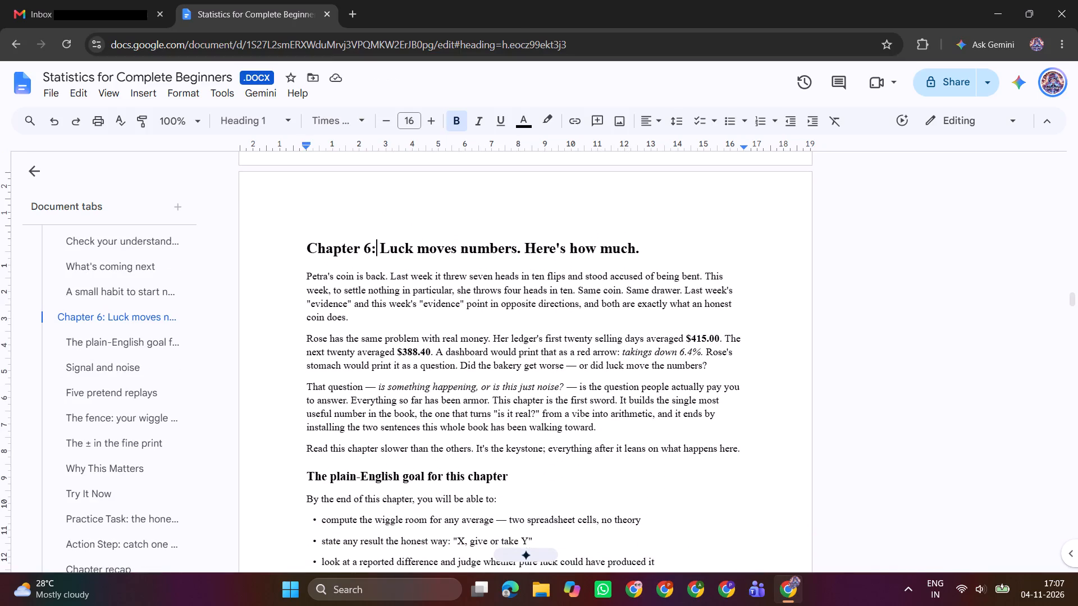
pyautogui.press('Return')
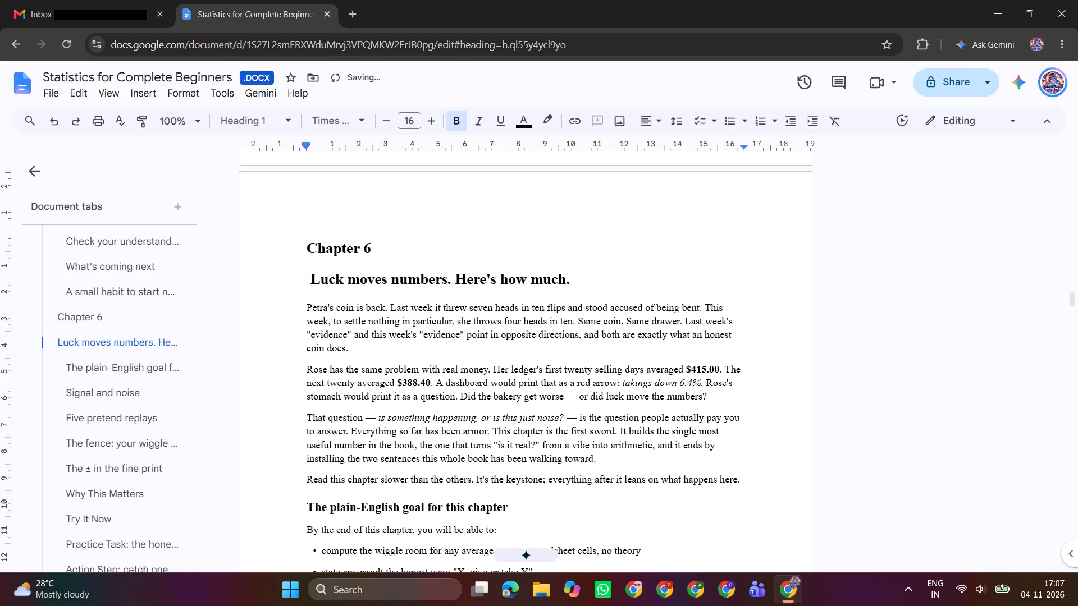
# Apply the Heading 2 style to the "Luck moves numbers. Here's how much." line.
pyautogui.tripleClick(324, 283)
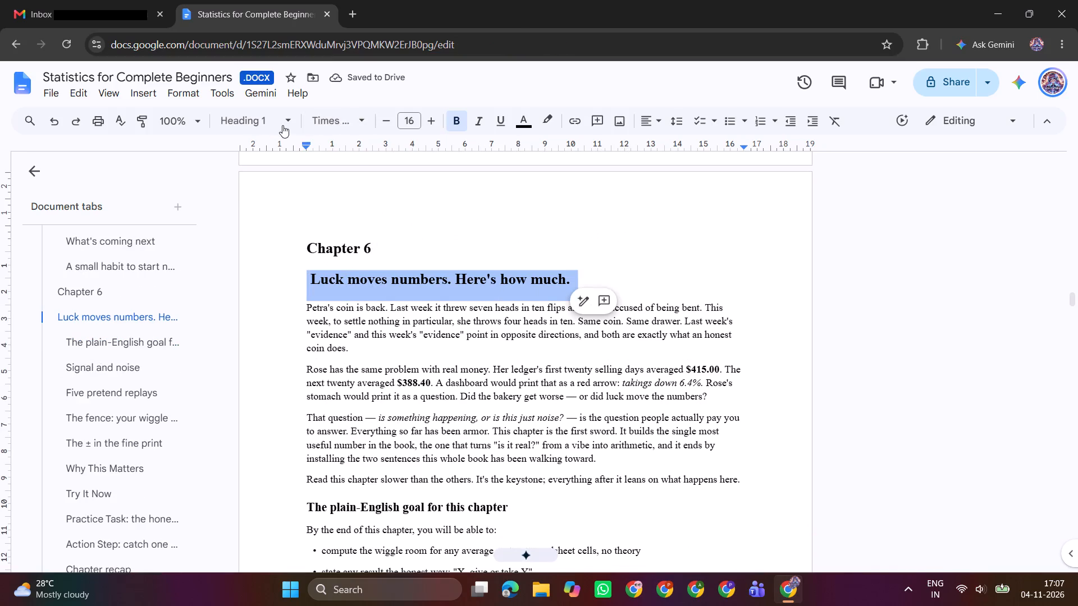
pyautogui.click(282, 125)
pyautogui.click(294, 369)
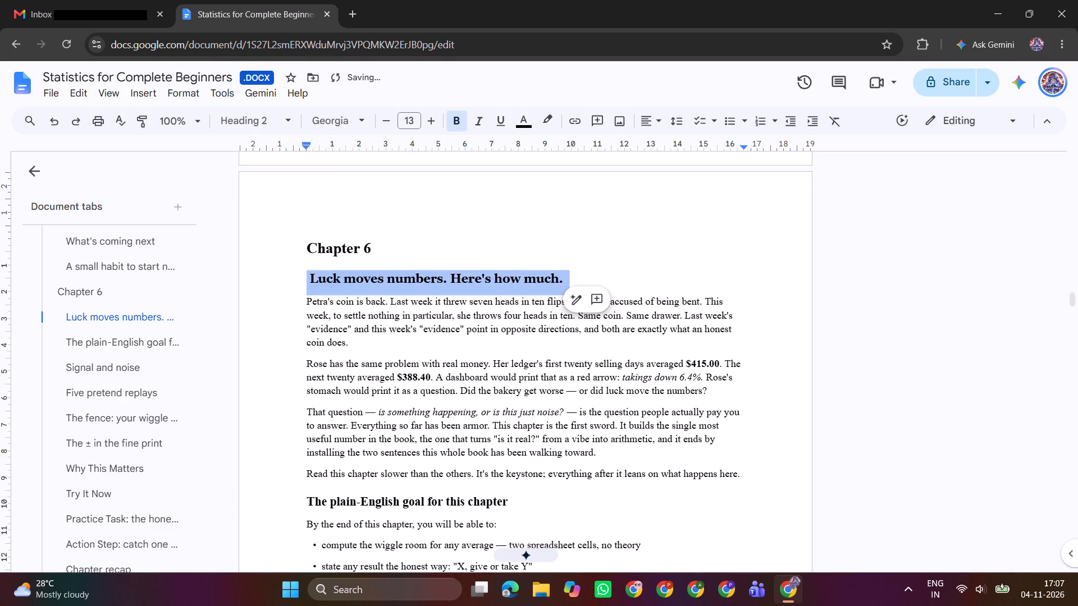
# Centre-align both Chapter 6 title lines.
pyautogui.click(303, 255)
pyautogui.moveTo(303, 255); pyautogui.dragTo(579, 273)
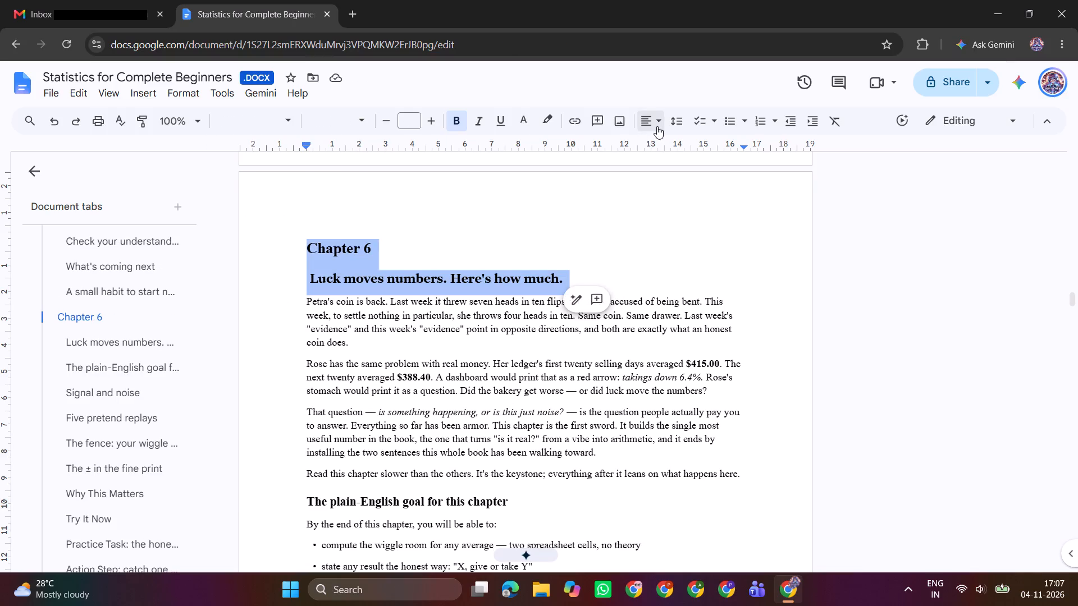
pyautogui.click(657, 126)
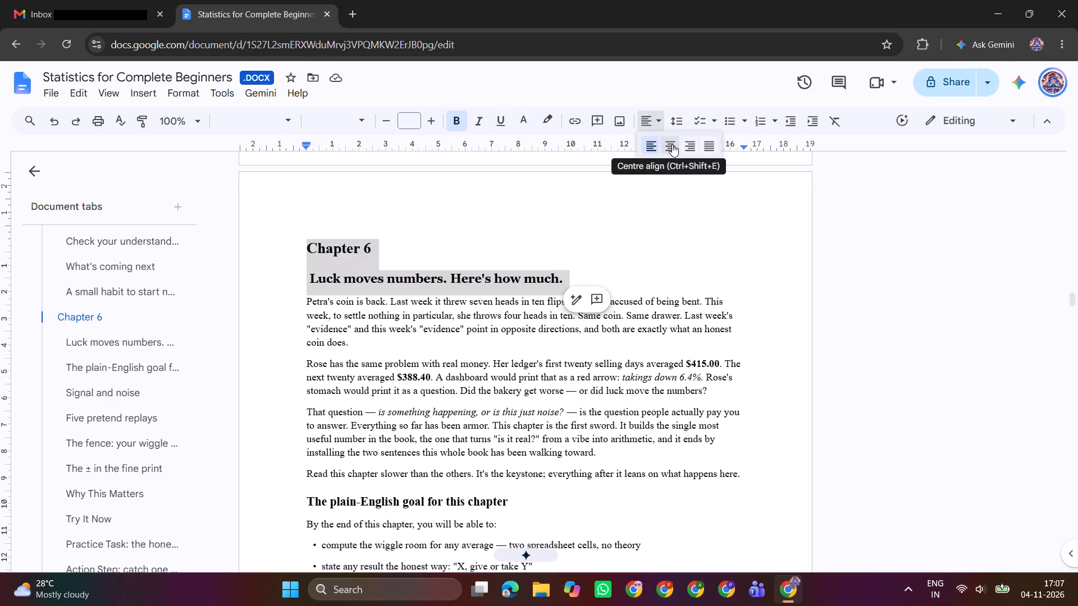
pyautogui.click(672, 144)
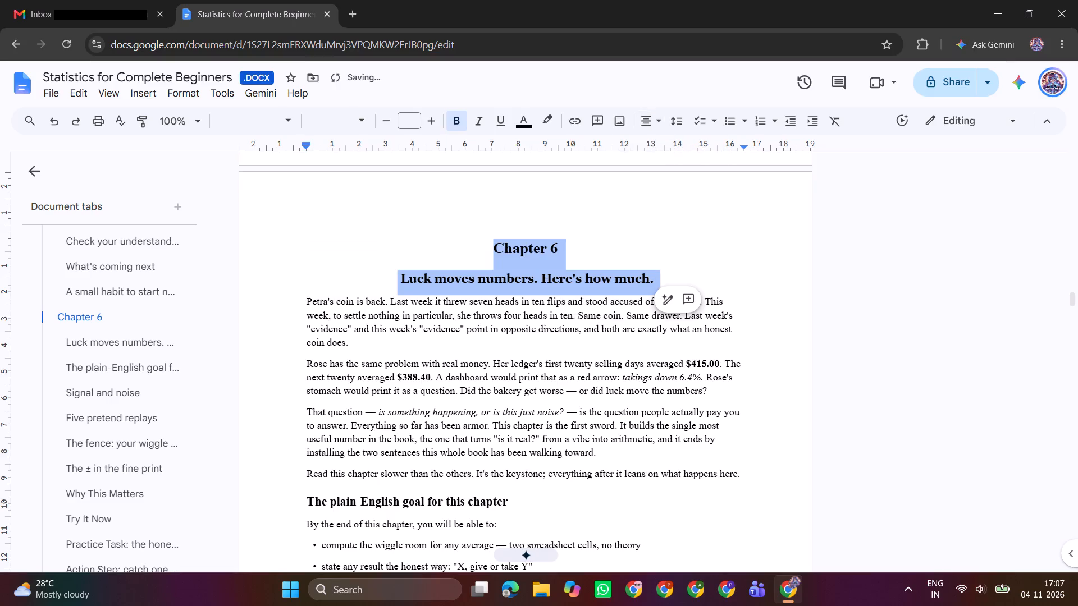
# Insert a blank line between the Chapter 6 title and the opening paragraph, "Petra's coin is back".
pyautogui.click(299, 298)
pyautogui.press('Return')
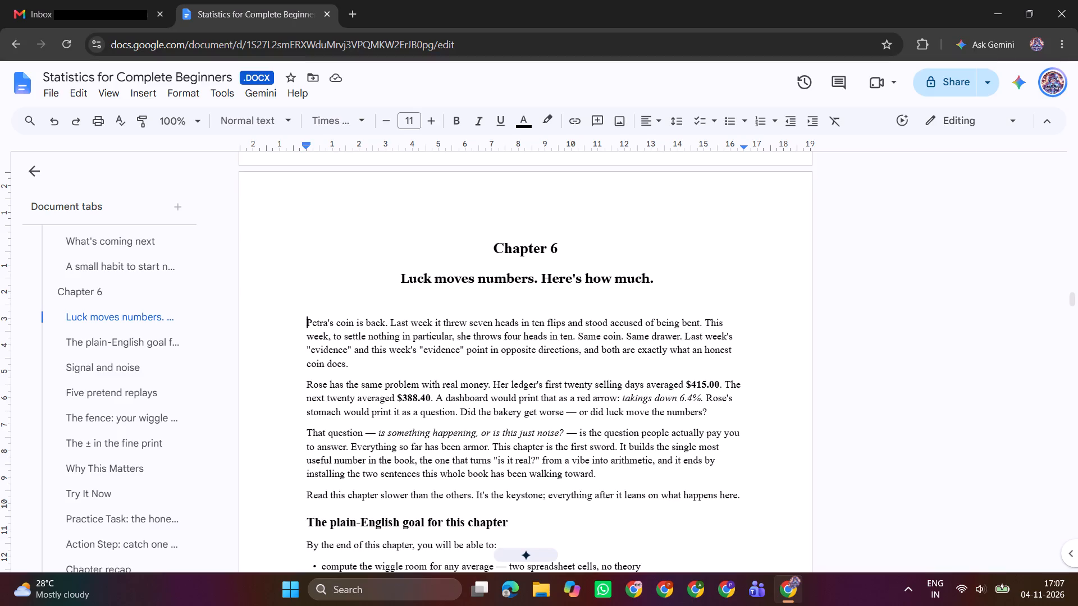
# Delete the em dashes before "or did luck move the numbers?" and around "is something happening, or is this just noise?" in Chapter 6's introduction.
pyautogui.doubleClick(570, 412)
pyautogui.press('Delete')
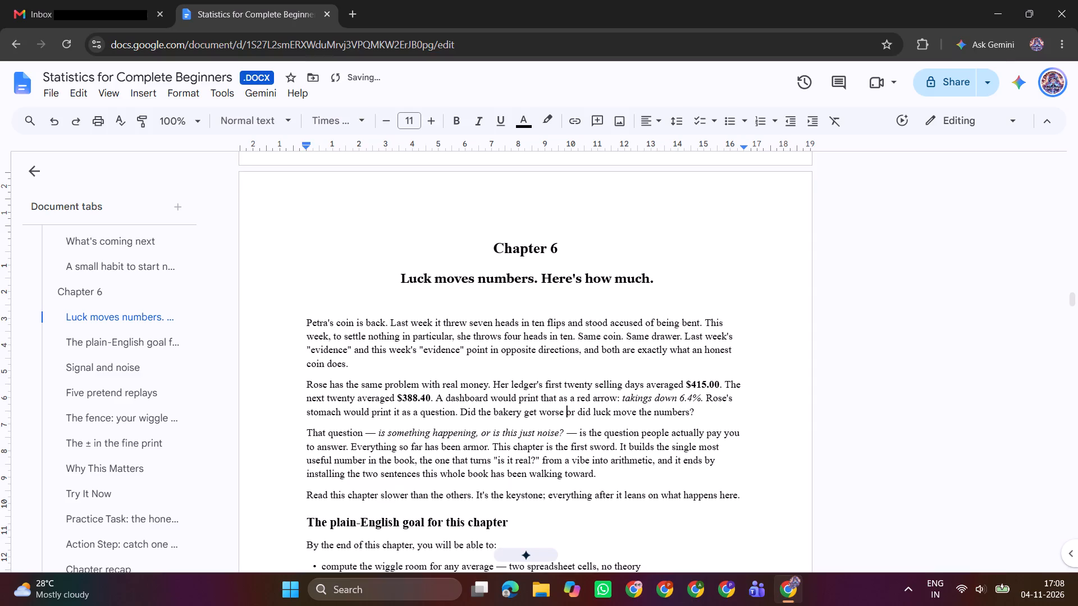
pyautogui.doubleClick(572, 434)
pyautogui.press('Delete')
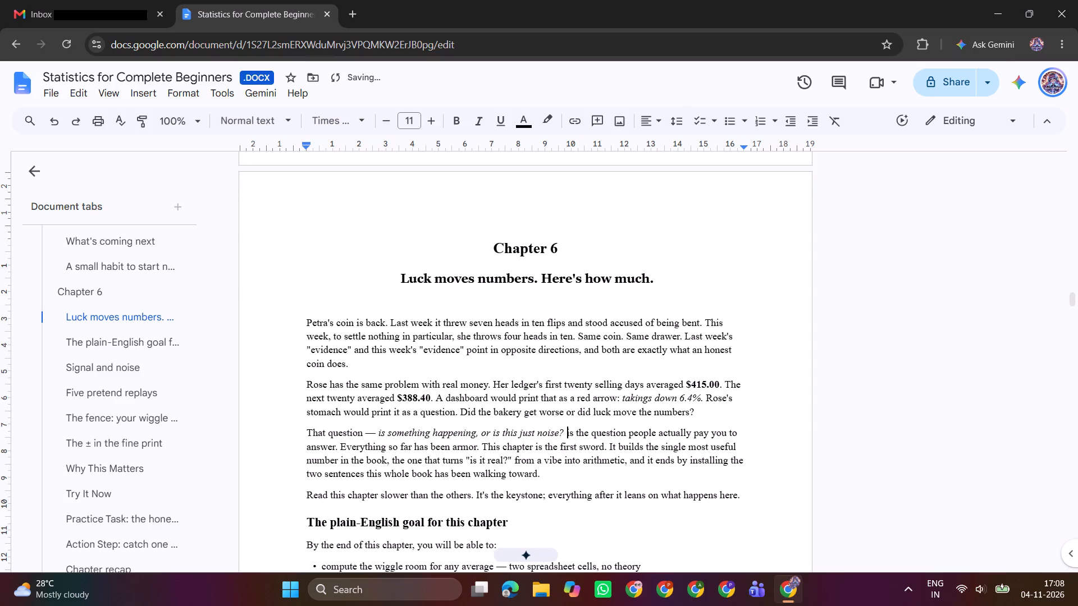
pyautogui.doubleClick(368, 434)
pyautogui.press('Delete')
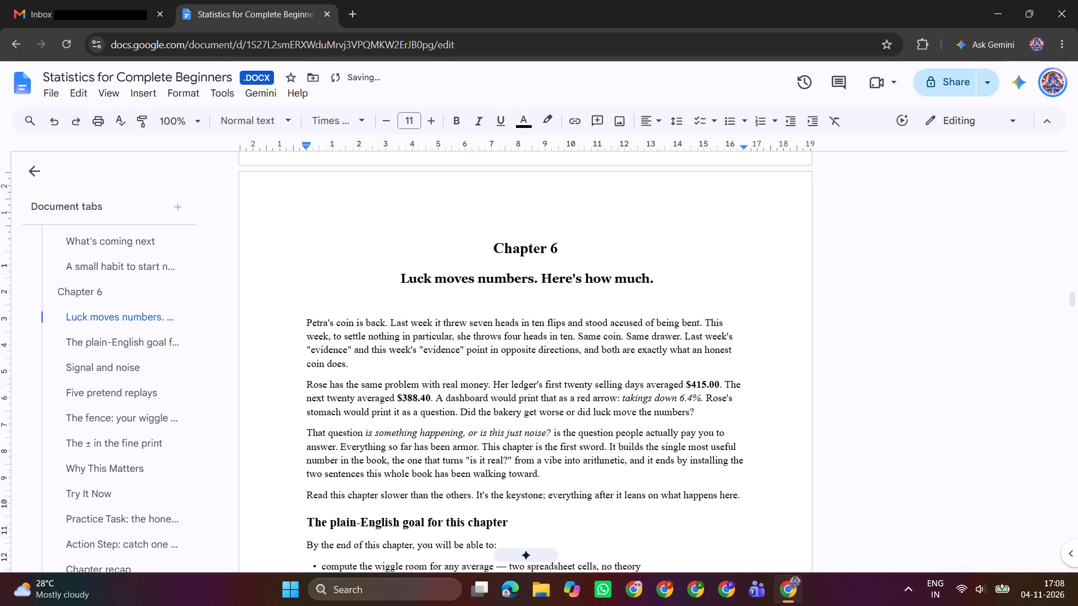
pyautogui.click(394, 400)
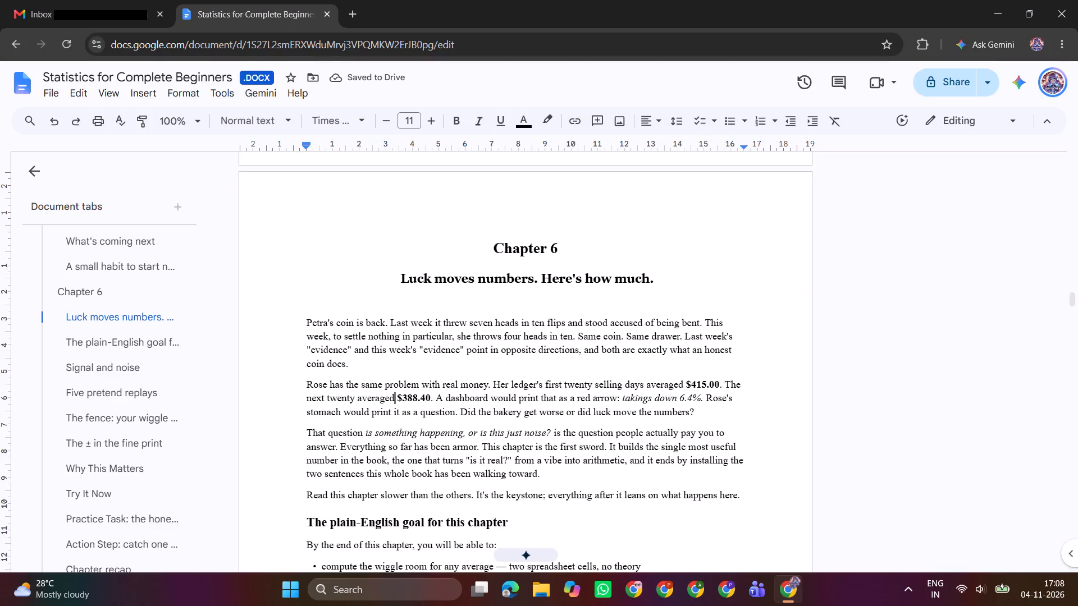
pyautogui.click(418, 507)
# Delete the em dash before "two spreadsheet cells, no theory" in the first bullet of Chapter 6's plain-English goals.
pyautogui.scroll(-3, 418, 507)
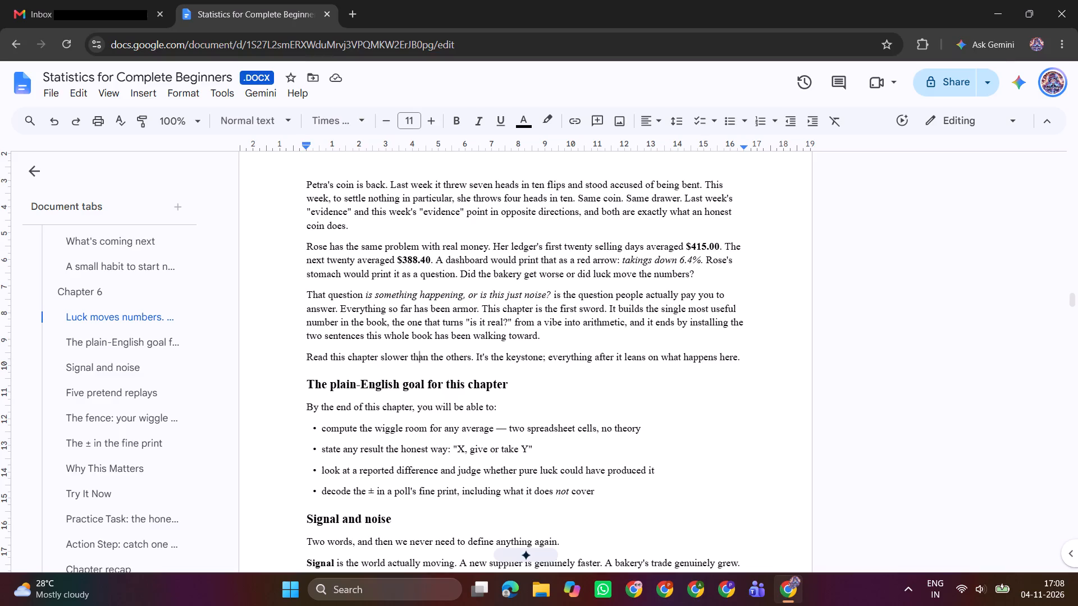
pyautogui.doubleClick(501, 429)
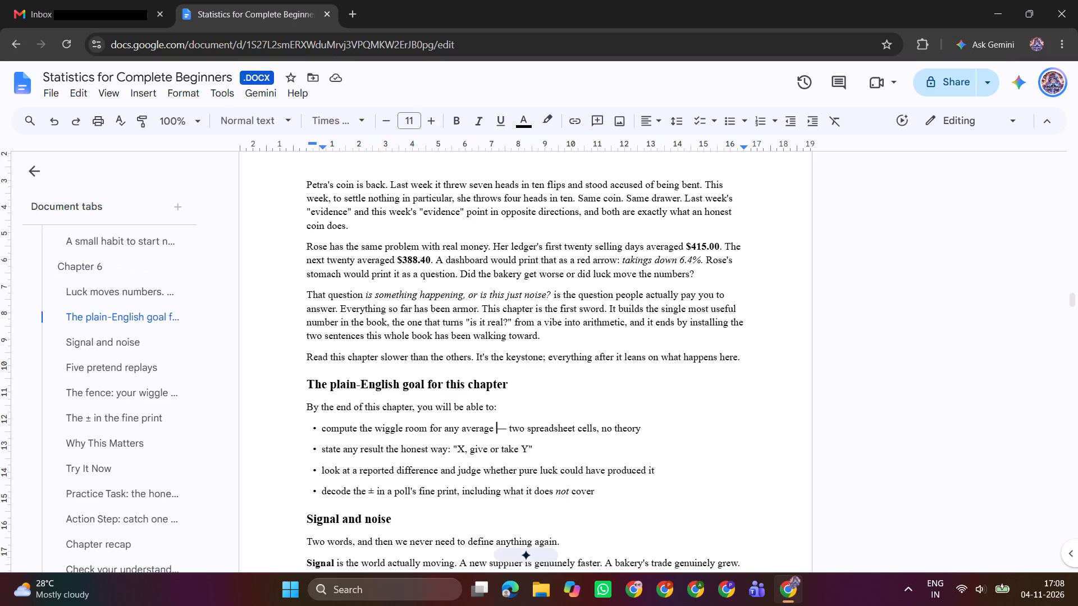
pyautogui.press('Delete')
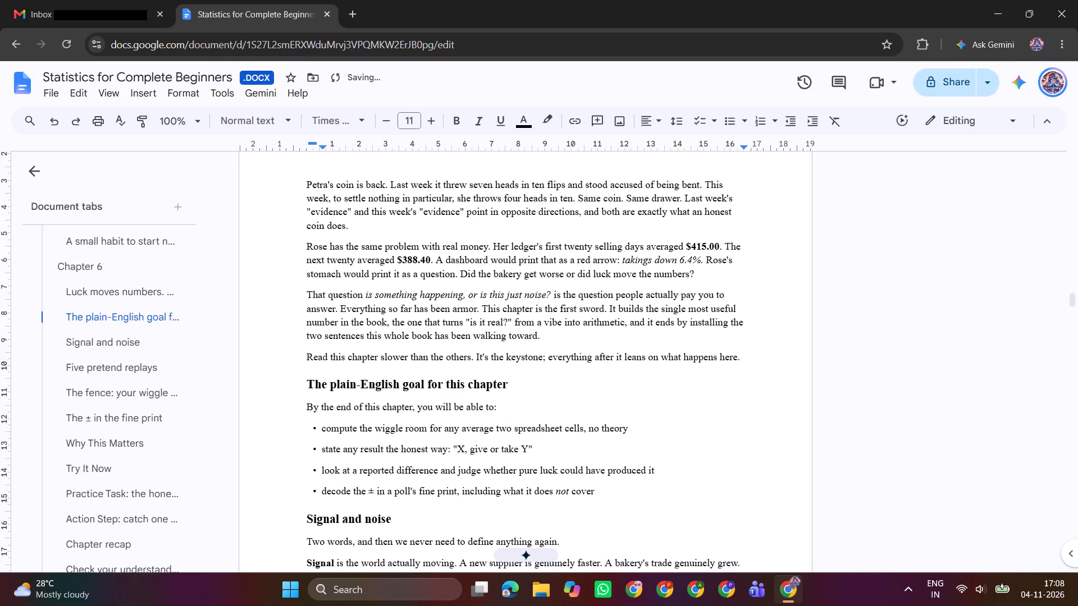
pyautogui.click(510, 376)
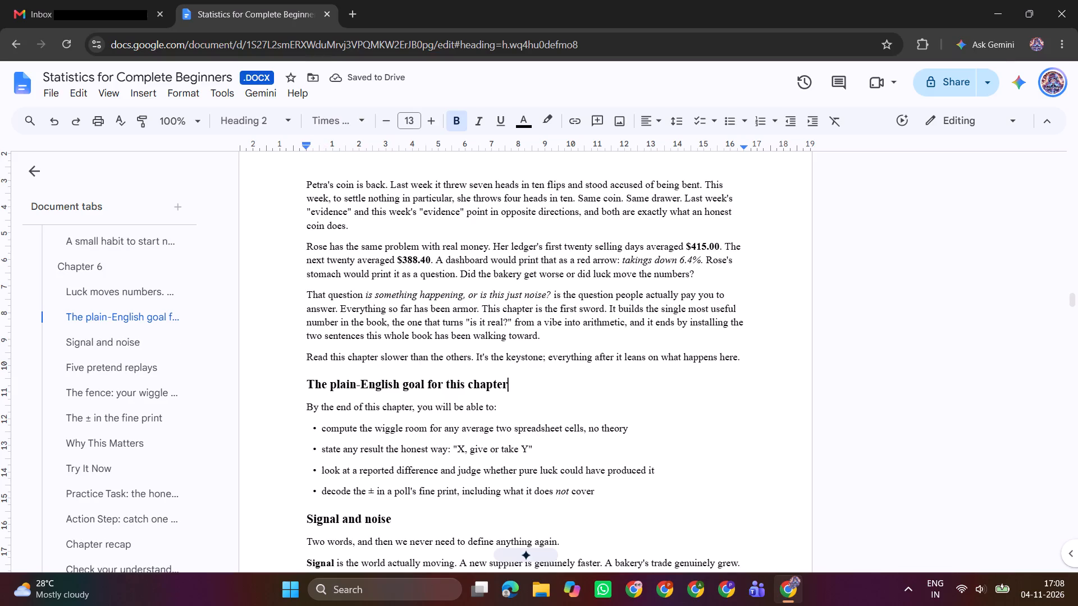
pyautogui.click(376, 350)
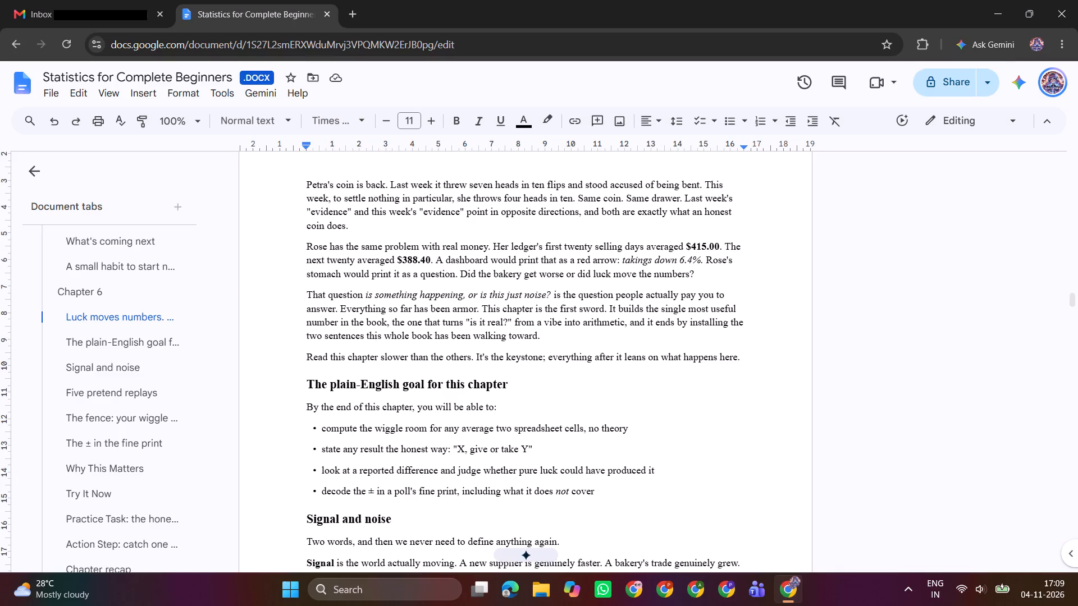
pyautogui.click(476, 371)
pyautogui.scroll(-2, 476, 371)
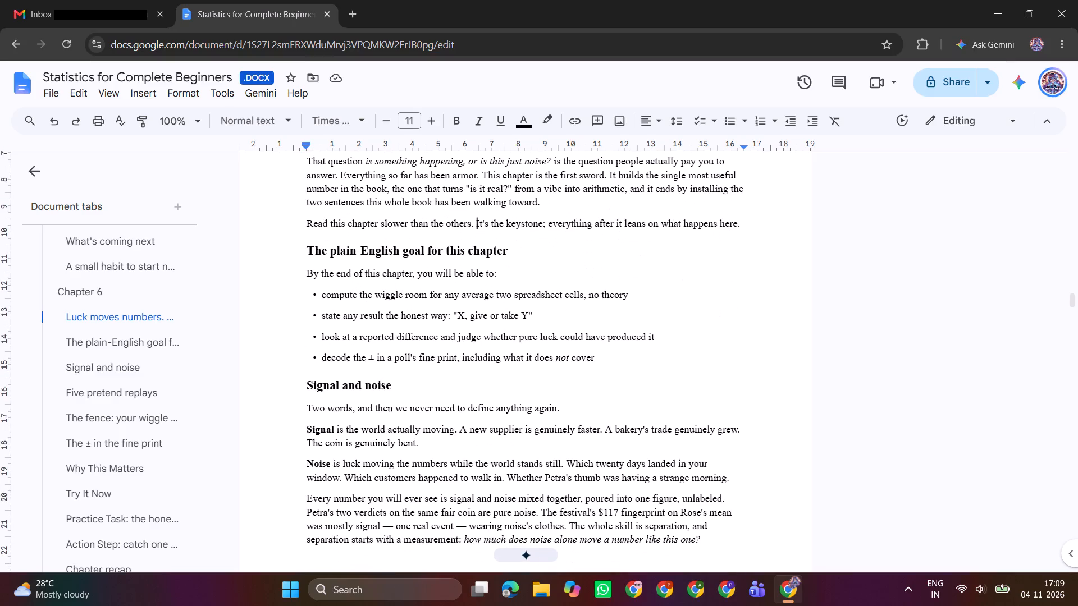
# Italicise "one real event" in the last paragraph of Chapter 6's "Signal and noise" section.
pyautogui.scroll(-1, 476, 371)
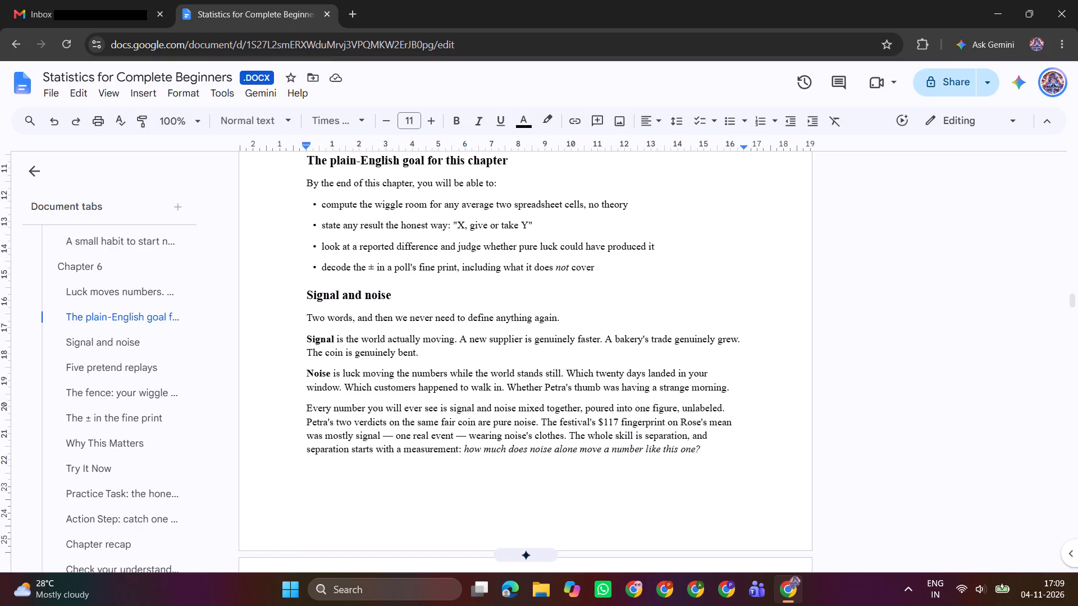
pyautogui.moveTo(396, 439); pyautogui.dragTo(435, 435)
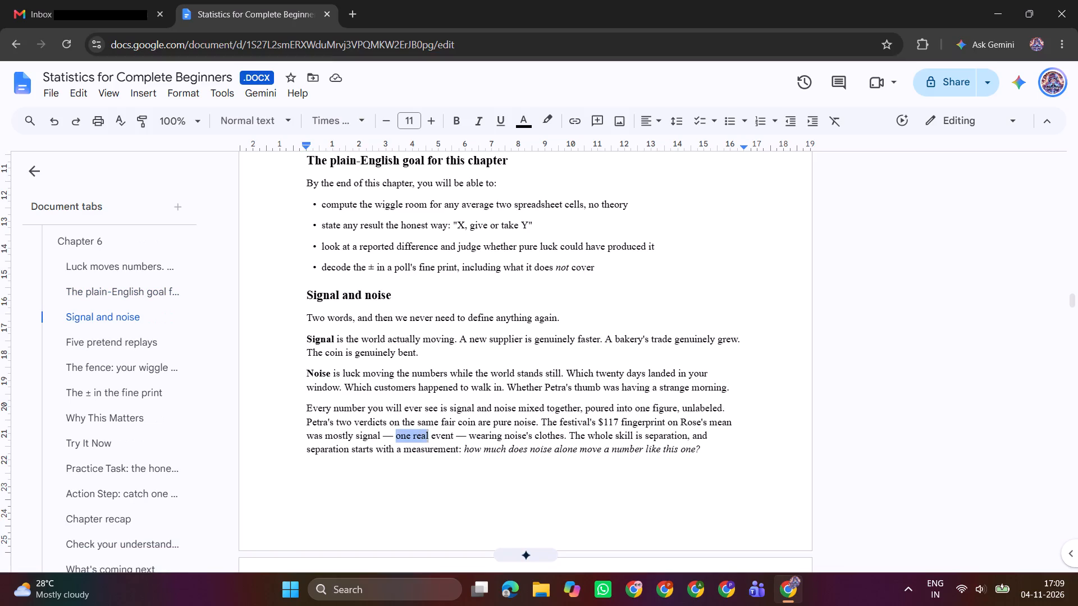
pyautogui.moveTo(435, 435); pyautogui.dragTo(455, 437)
pyautogui.click(478, 121)
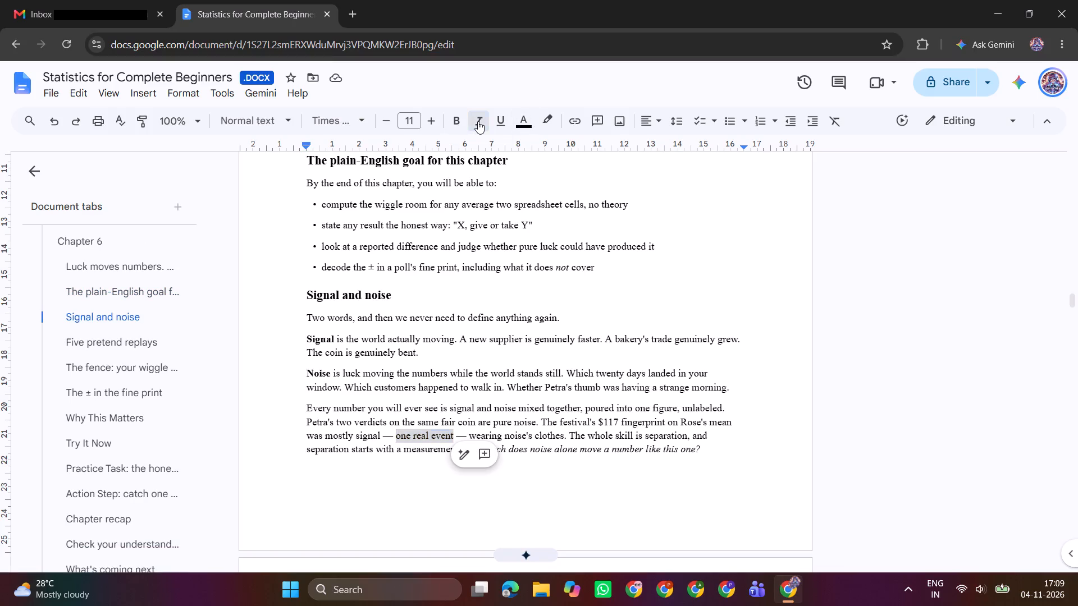
# Delete the em dashes on both sides of "one real event" in the "Signal and noise" section.
pyautogui.doubleClick(389, 438)
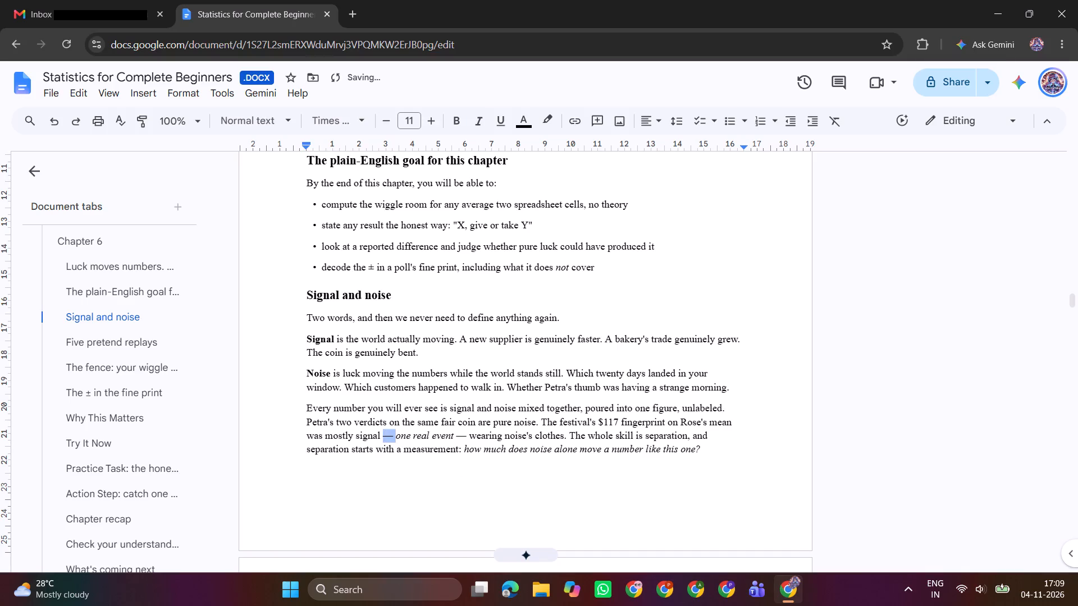
pyautogui.press('Delete')
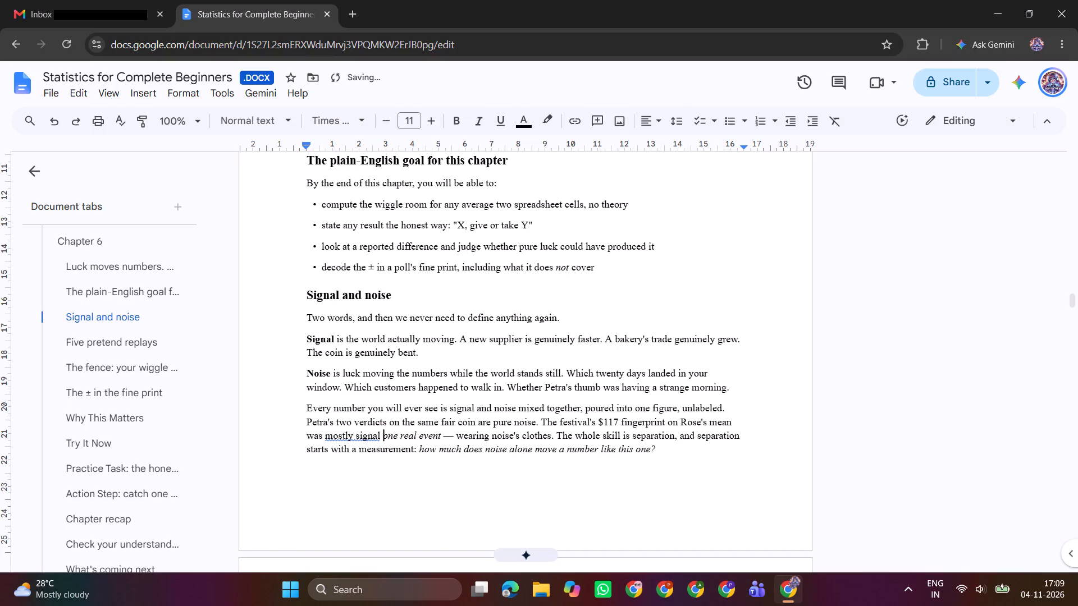
pyautogui.doubleClick(446, 437)
pyautogui.press('Delete')
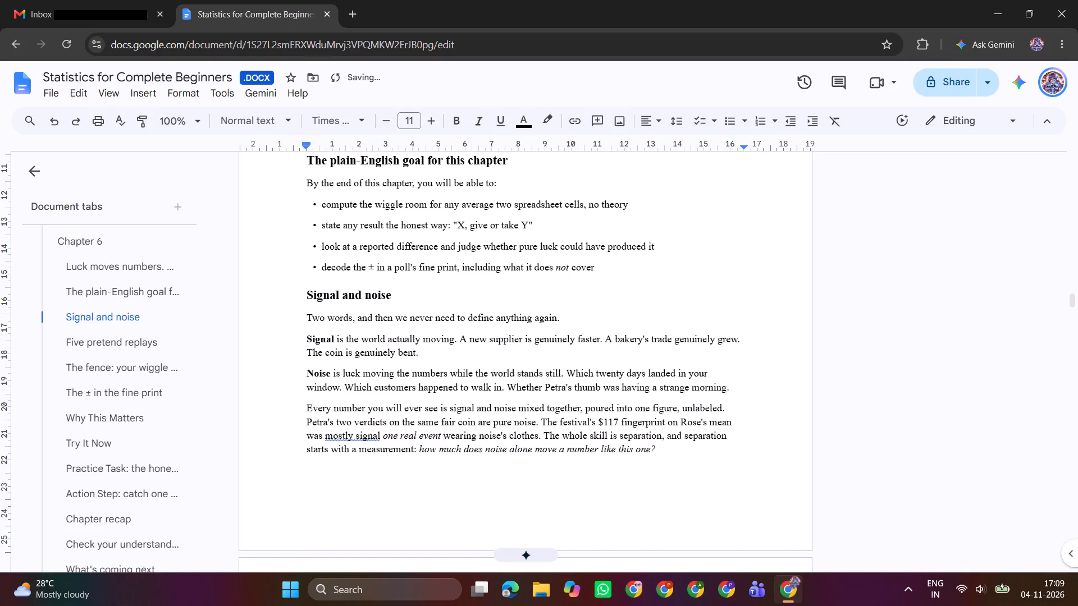
# Accept the grammar suggestion "mostly to signal" in the sentence about the festival's $117 fingerprint.
pyautogui.click(344, 437)
pyautogui.click(349, 421)
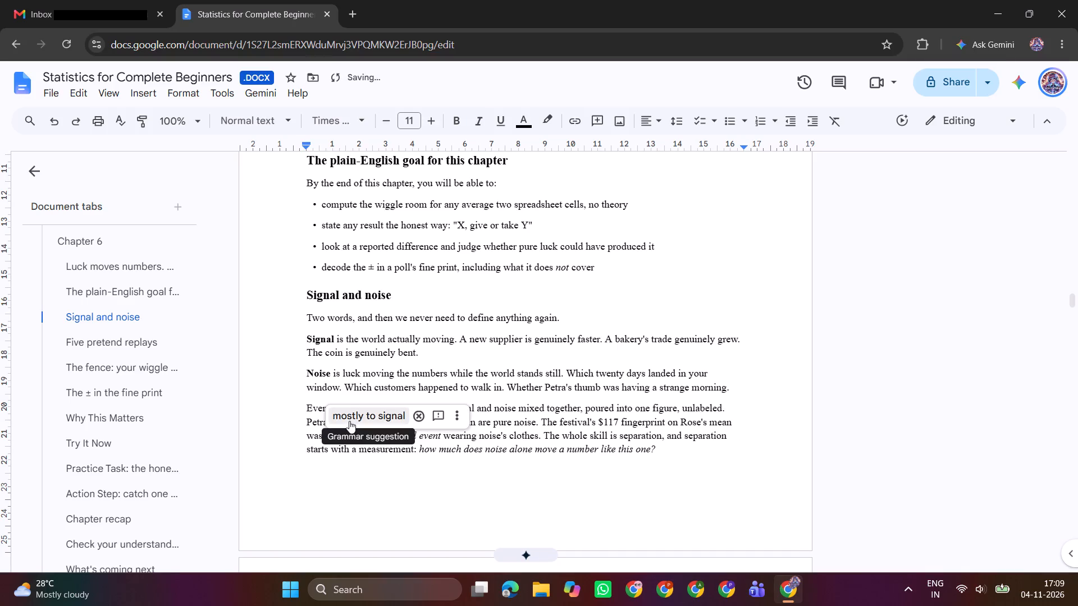
pyautogui.click(484, 373)
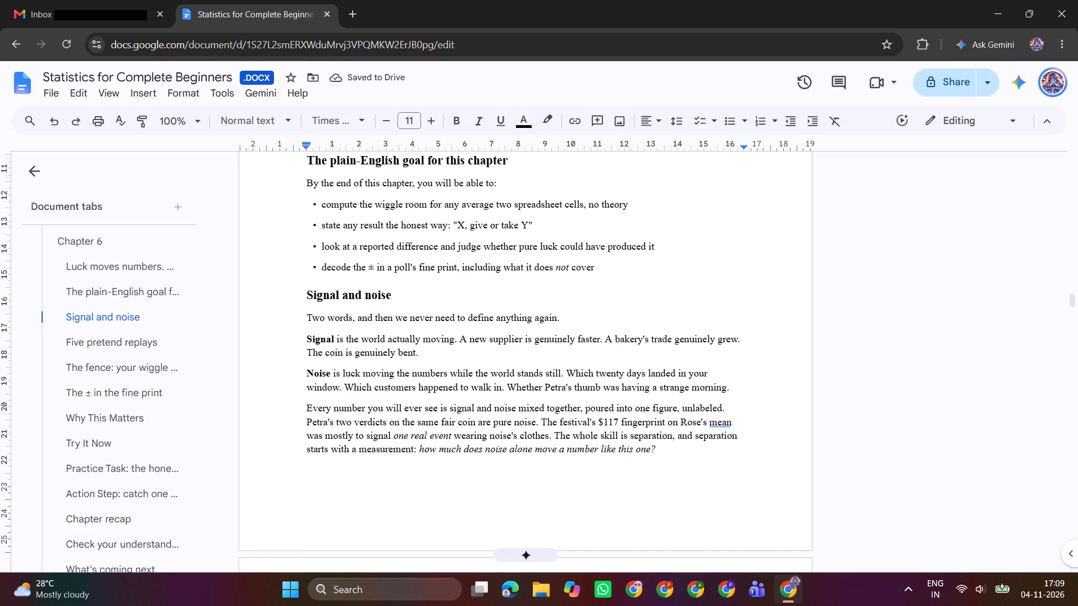
pyautogui.click(491, 383)
# Delete the em dash before "but you can rerun a spreadsheet" in the opening line of "Five pretend replays".
pyautogui.scroll(-3, 491, 383)
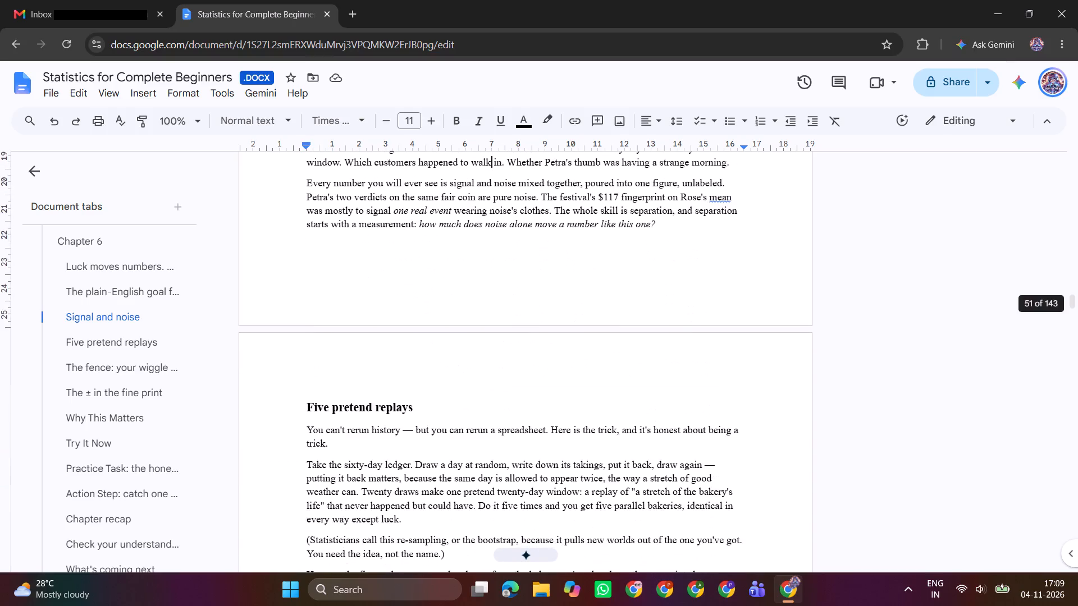
pyautogui.click(426, 491)
pyautogui.scroll(-1, 427, 485)
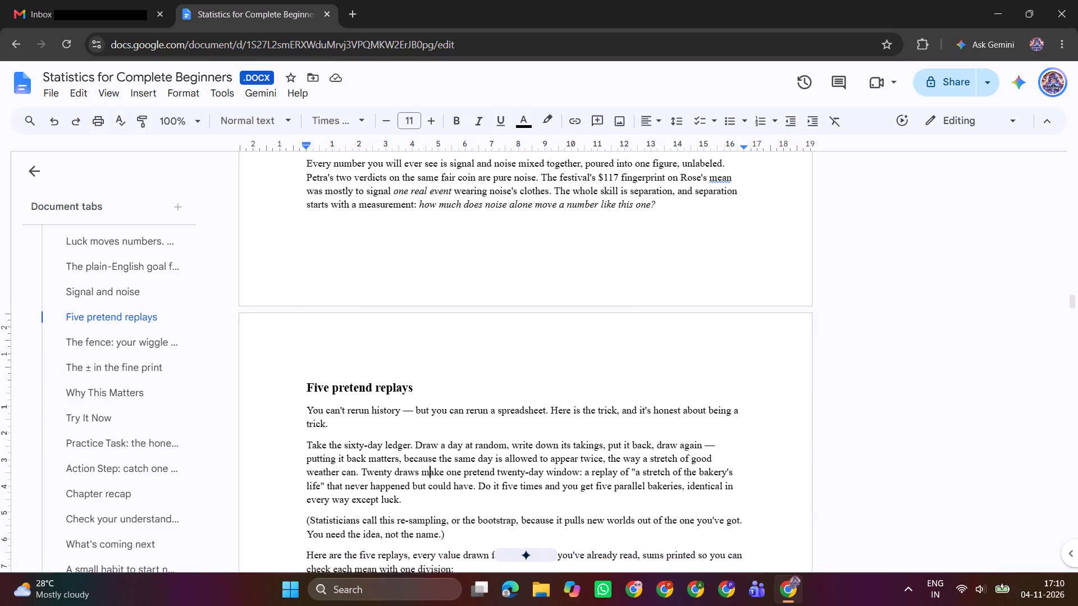
pyautogui.doubleClick(410, 410)
pyautogui.press('Delete')
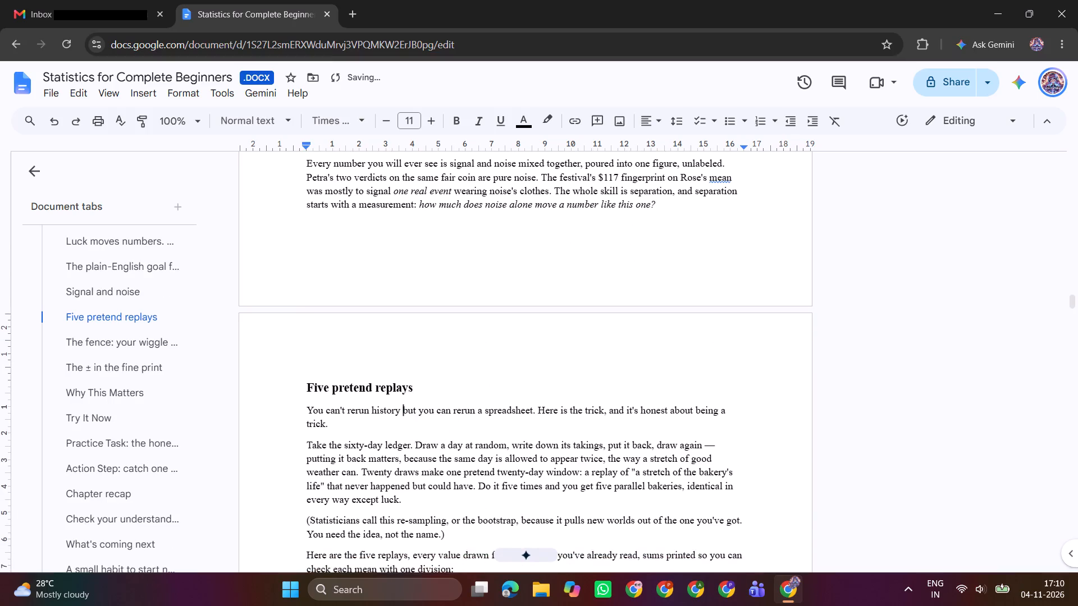
# Read through the rest of "Five pretend replays", including the replay table, and on into "The fence: your wiggle room".
pyautogui.click(642, 462)
pyautogui.click(701, 456)
pyautogui.scroll(-2, 701, 456)
pyautogui.click(577, 400)
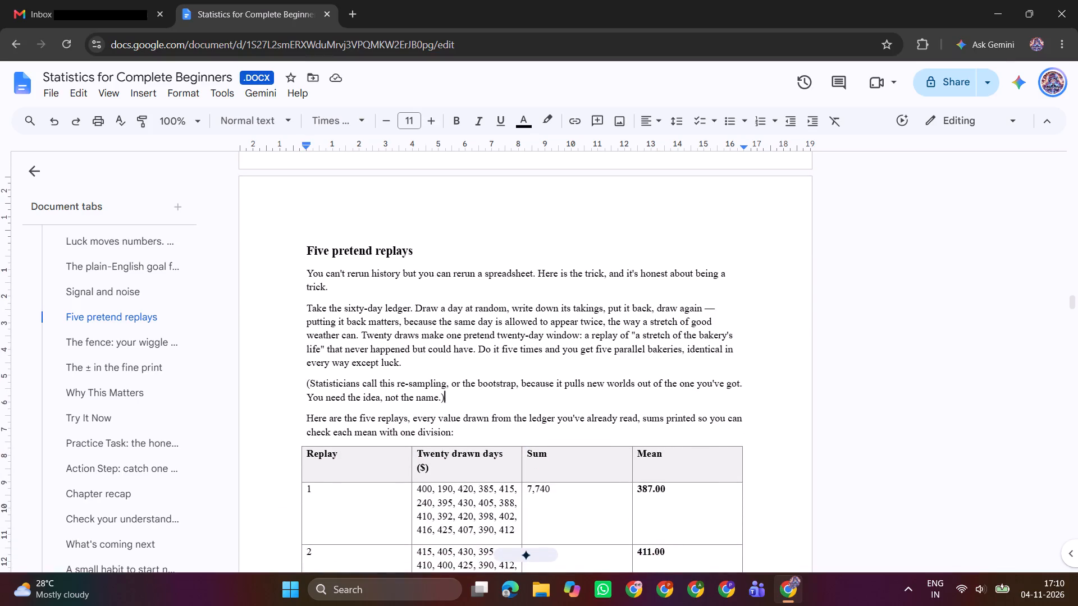
pyautogui.scroll(-2, 577, 397)
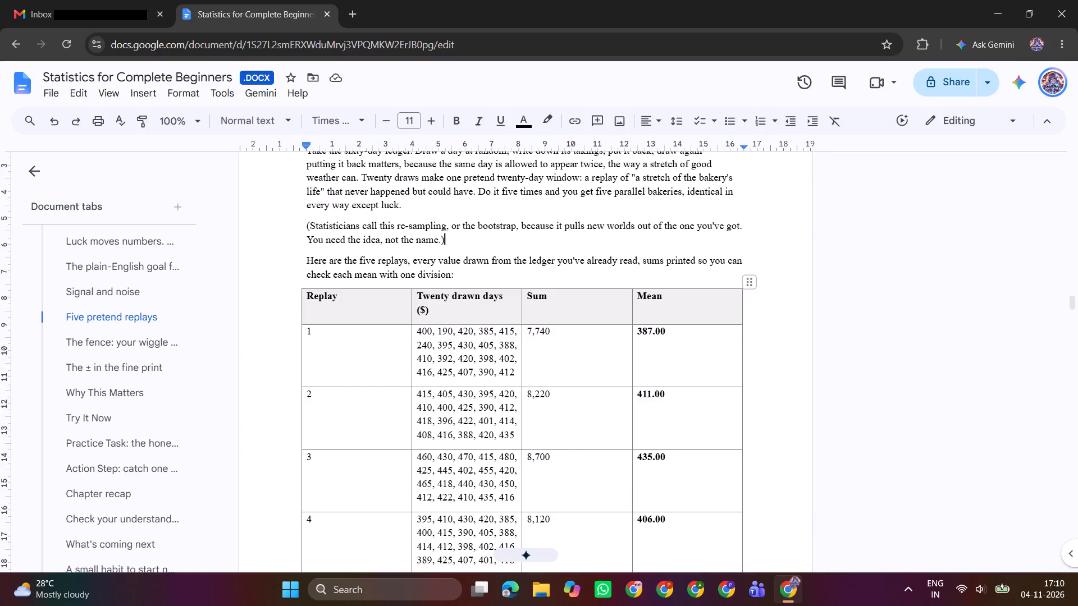
pyautogui.scroll(-1, 577, 397)
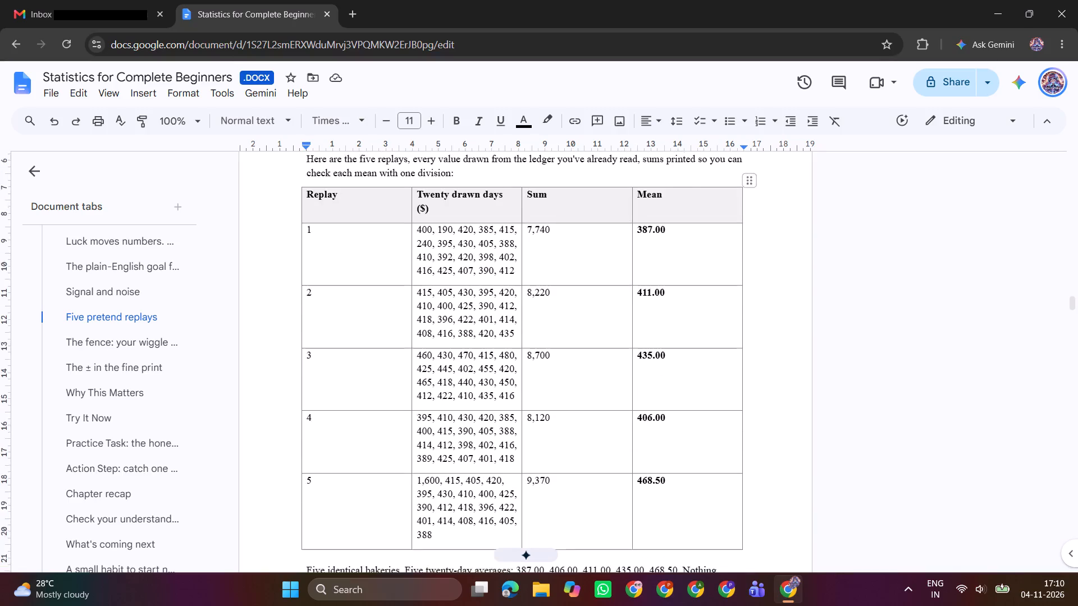
pyautogui.scroll(-4, 577, 397)
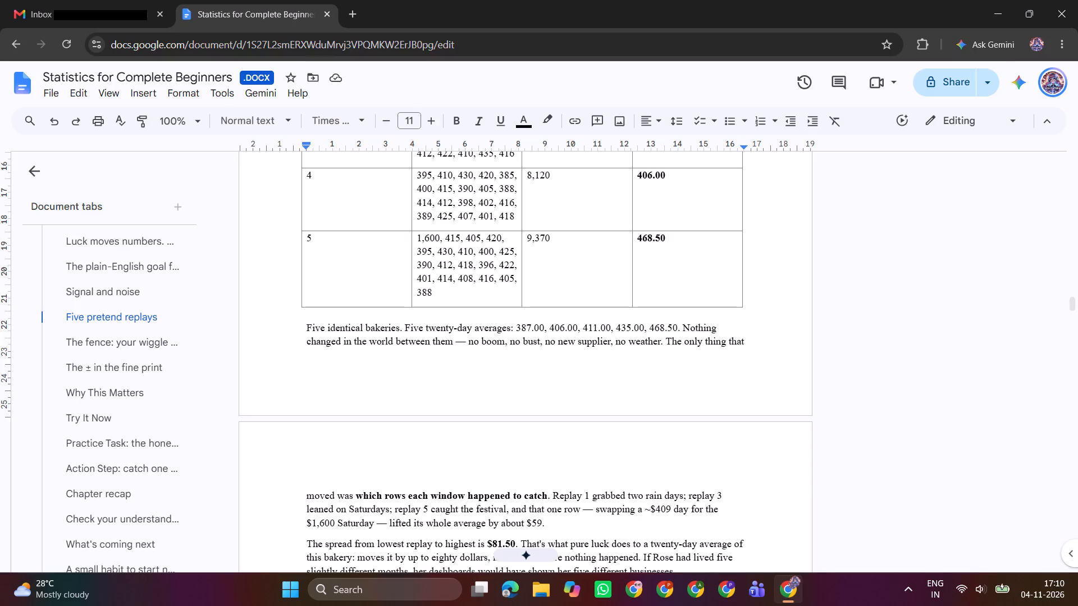
pyautogui.scroll(-2, 465, 348)
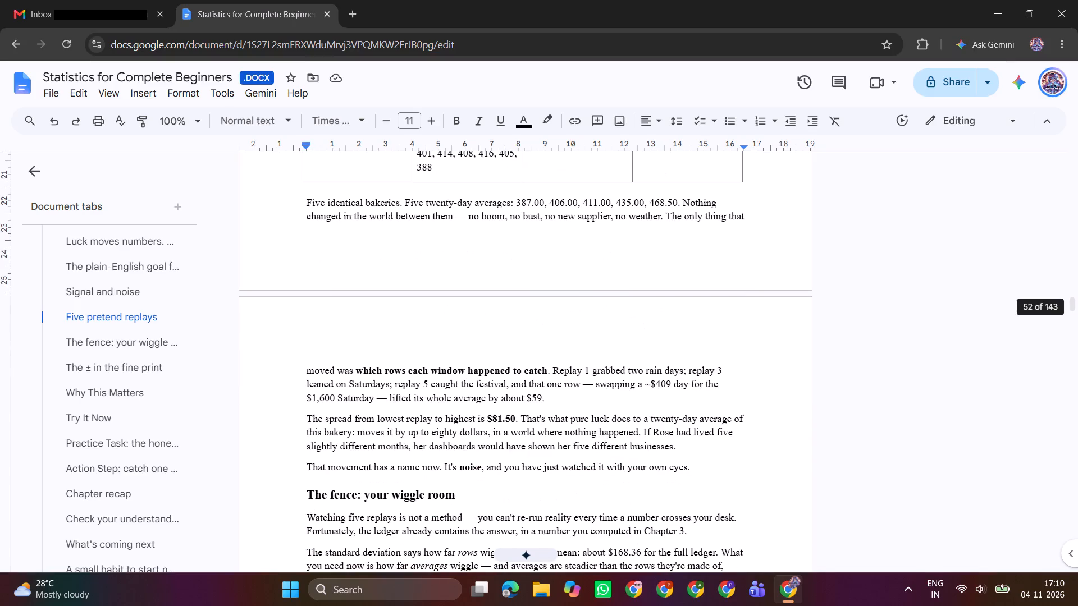
pyautogui.click(437, 422)
pyautogui.scroll(-1, 437, 422)
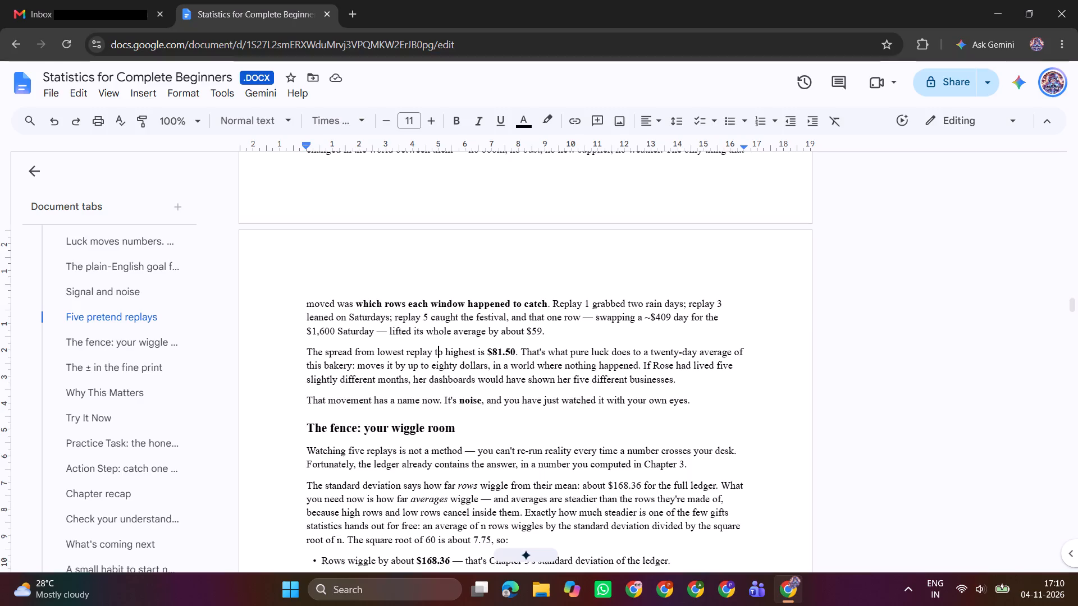
pyautogui.scroll(-3, 437, 422)
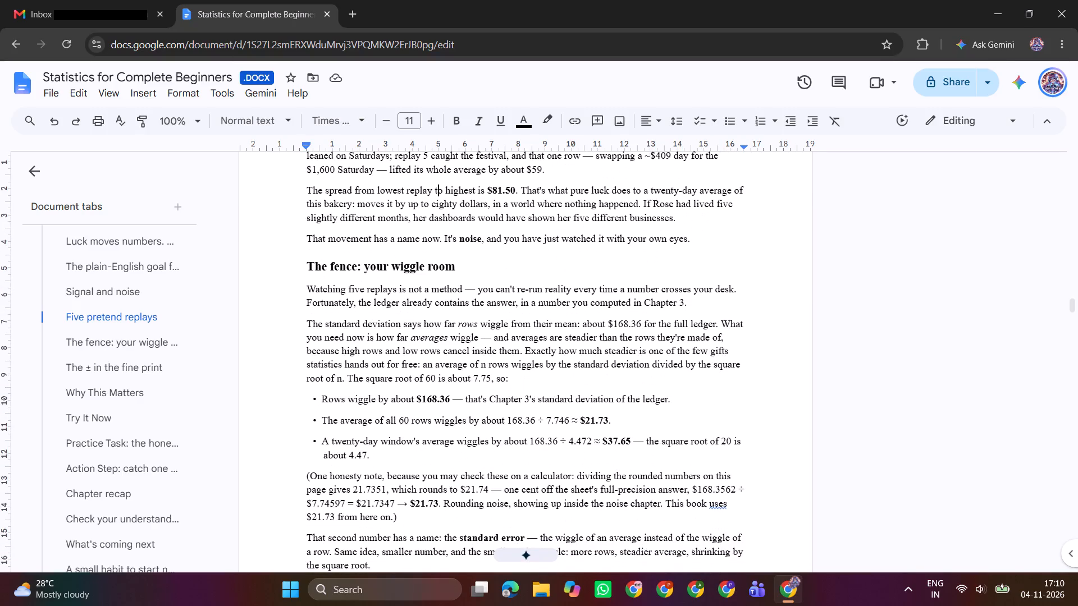
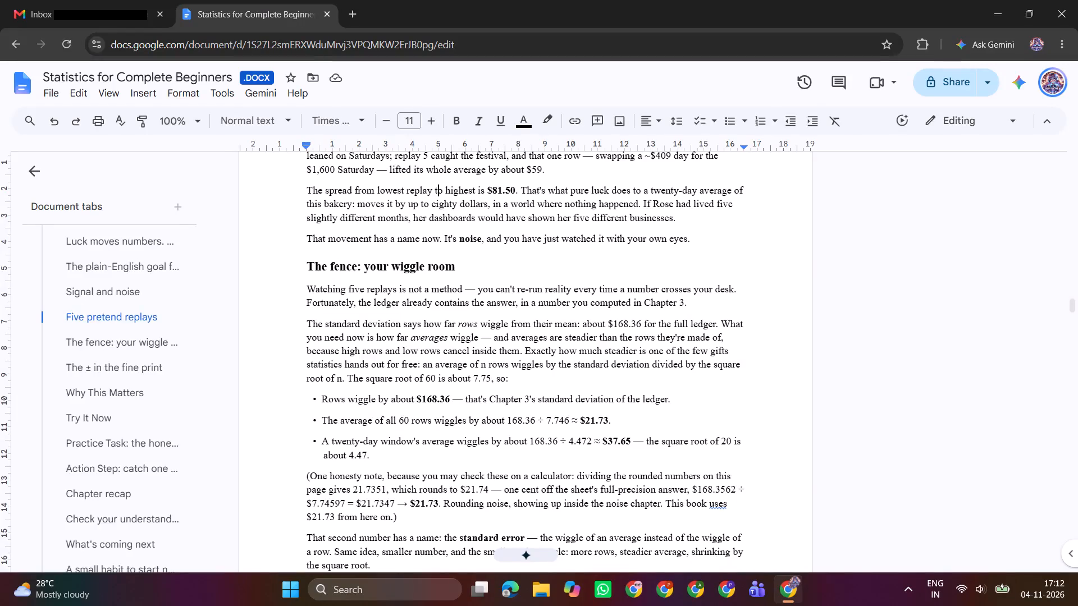
# Accept the grammar suggestion "costs" in the closing sentence of the rounding note in "The fence: your wiggle room".
pyautogui.click(477, 392)
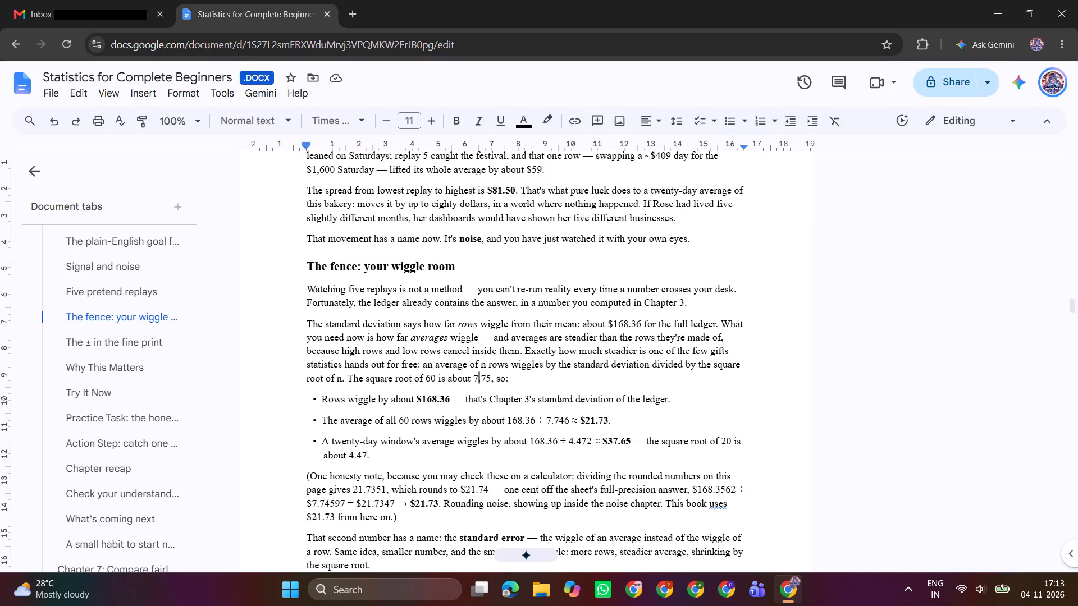
pyautogui.scroll(-1, 477, 392)
pyautogui.click(724, 424)
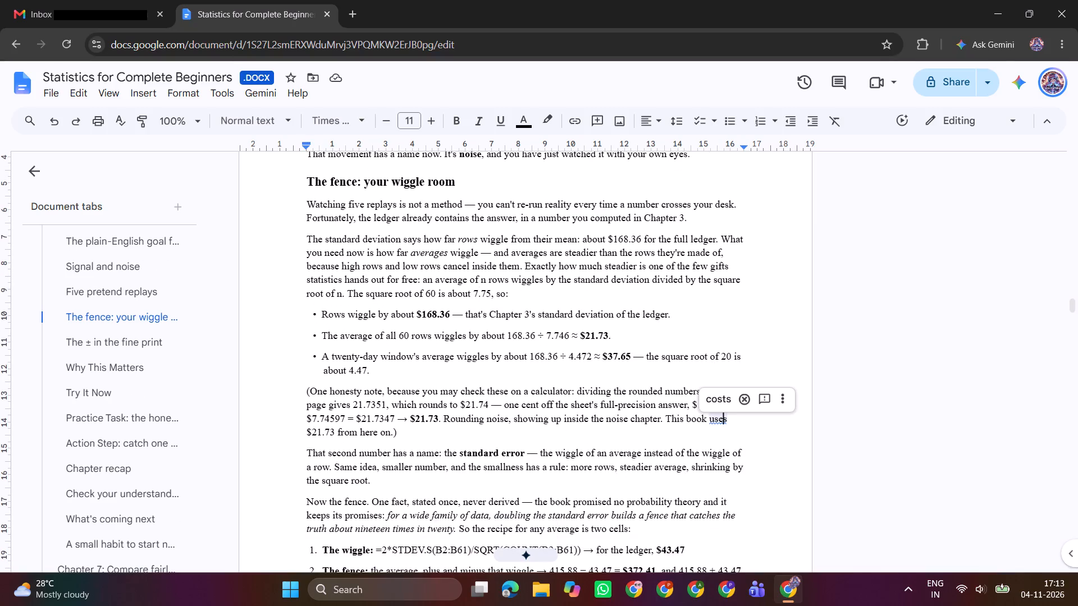
pyautogui.click(714, 401)
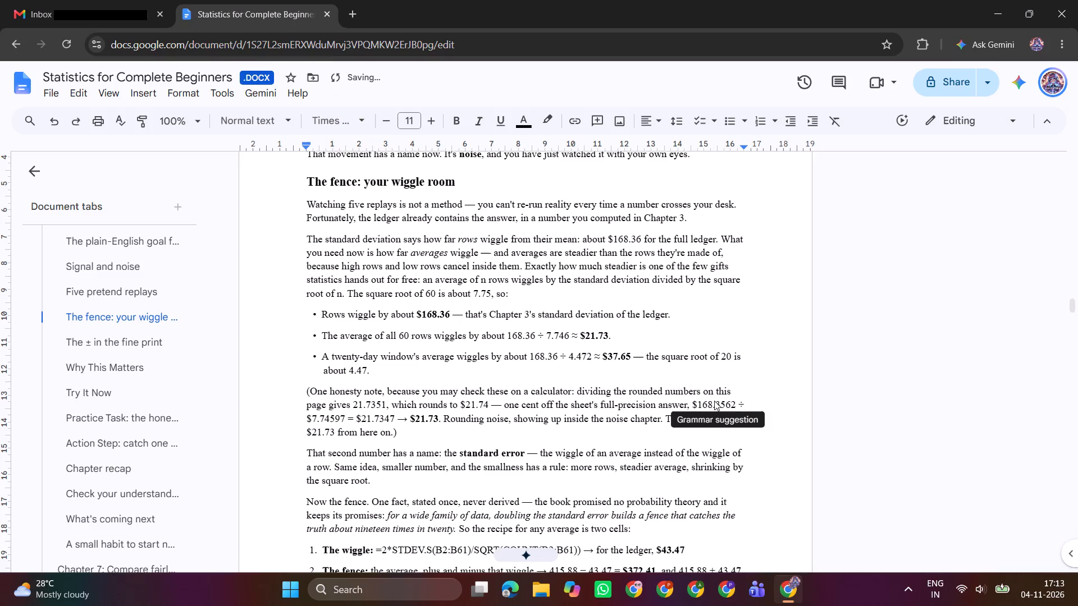
pyautogui.click(622, 431)
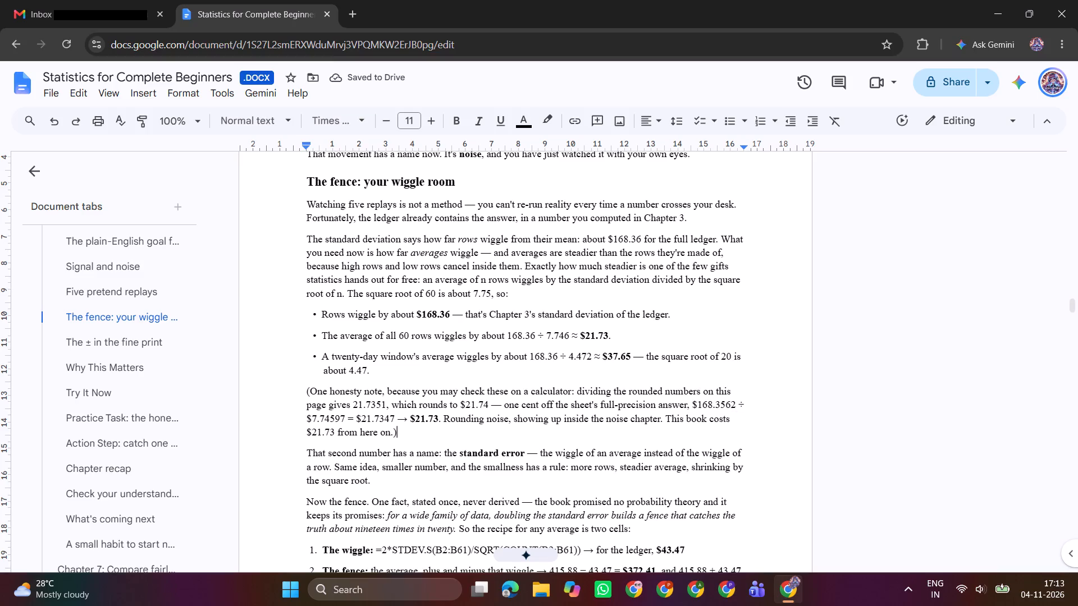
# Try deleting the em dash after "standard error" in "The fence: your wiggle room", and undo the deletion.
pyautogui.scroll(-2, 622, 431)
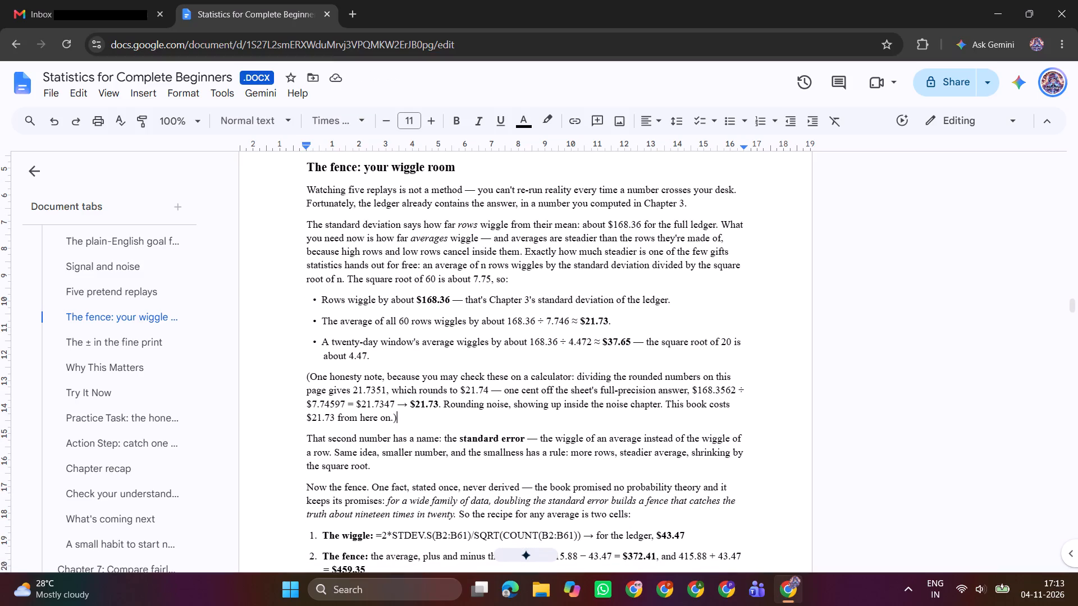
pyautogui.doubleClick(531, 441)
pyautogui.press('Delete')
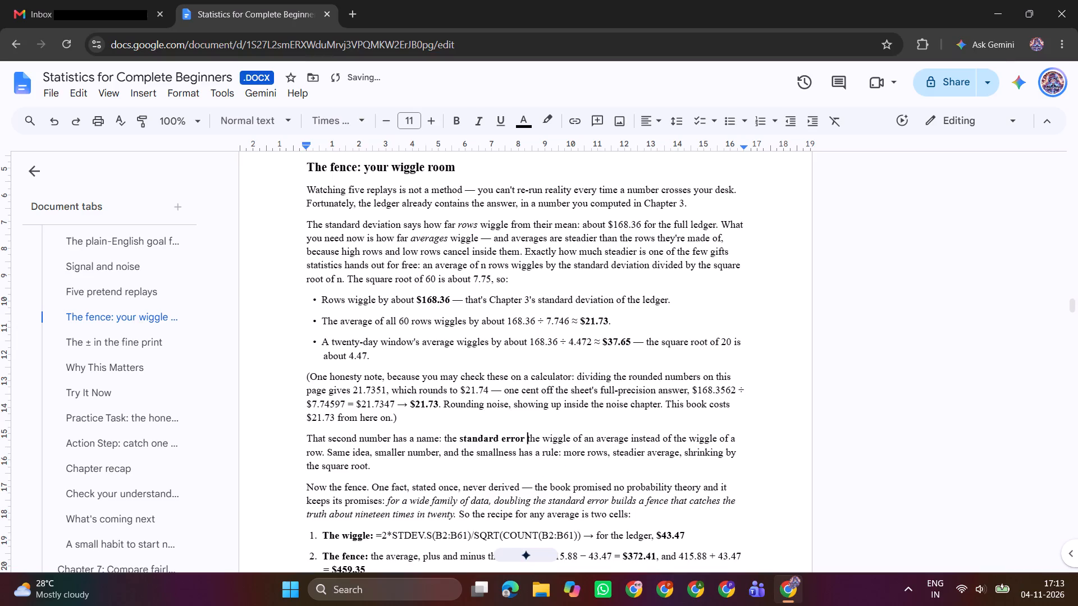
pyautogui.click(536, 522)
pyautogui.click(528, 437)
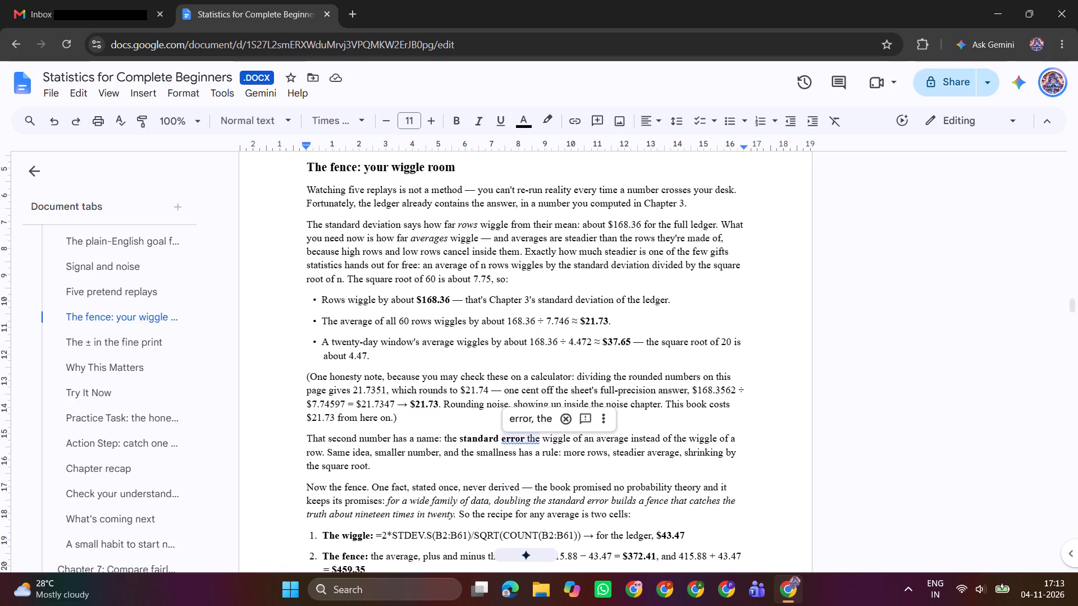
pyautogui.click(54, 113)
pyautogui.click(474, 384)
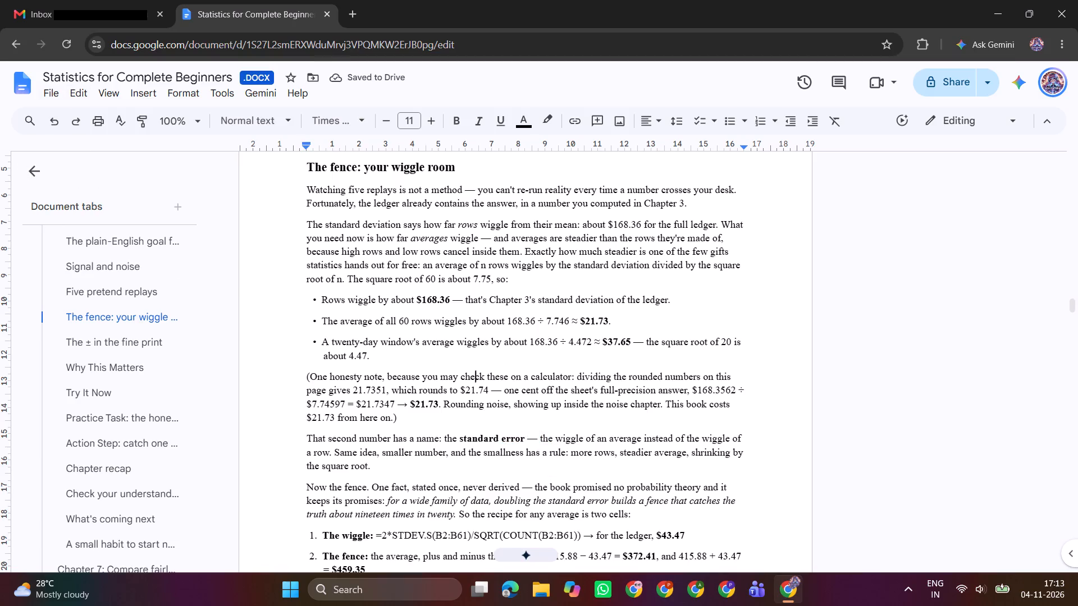
# Read through the rest of "The fence: your wiggle room", from the rounding note to the start of "The ± in the fine print".
pyautogui.click(577, 392)
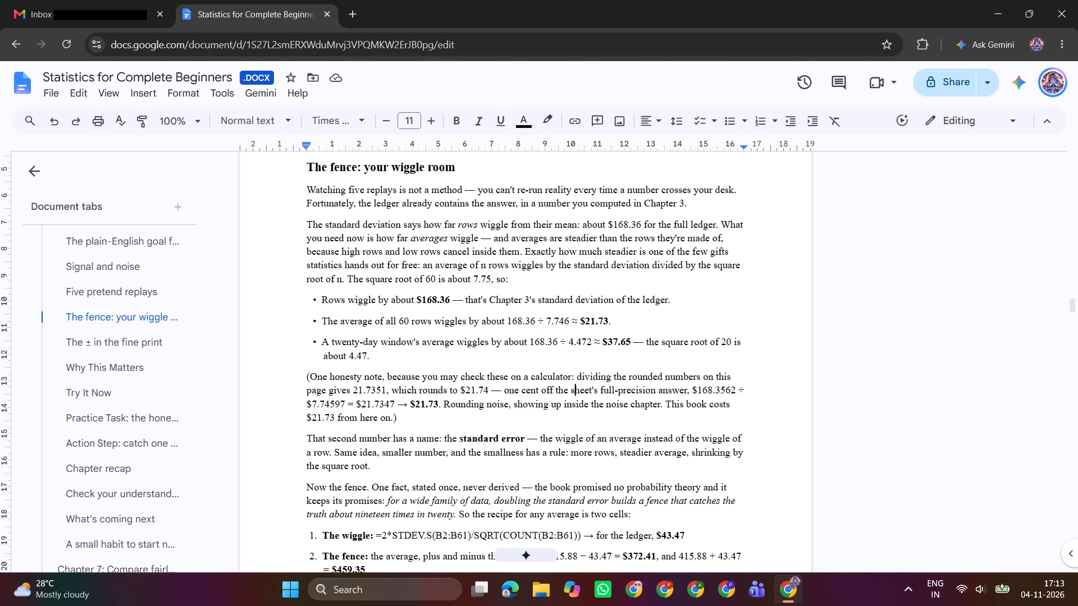
pyautogui.scroll(-1, 577, 392)
pyautogui.click(577, 392)
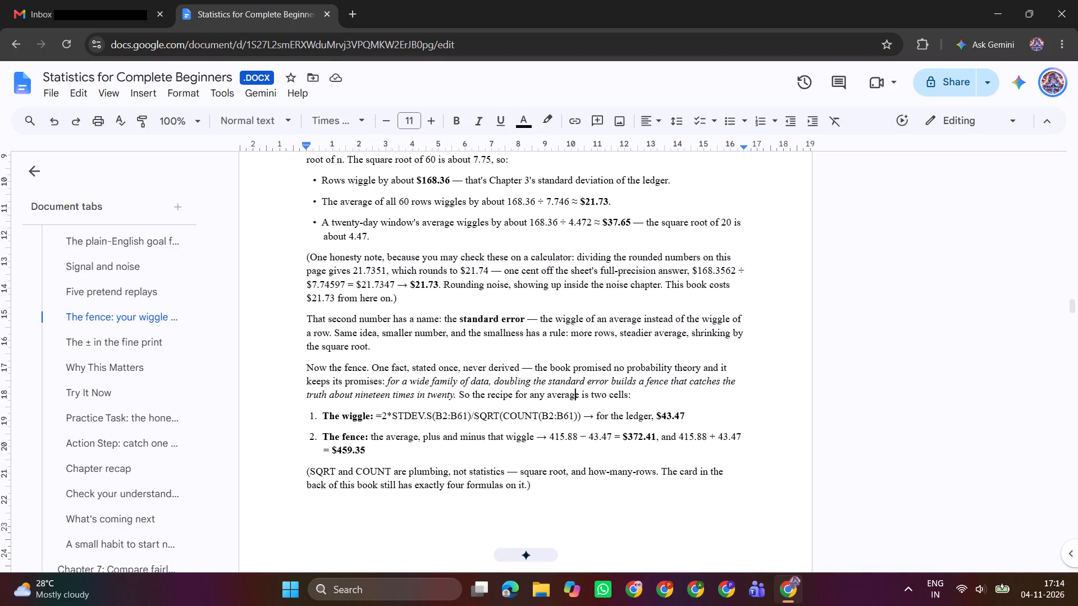
pyautogui.scroll(-1, 577, 392)
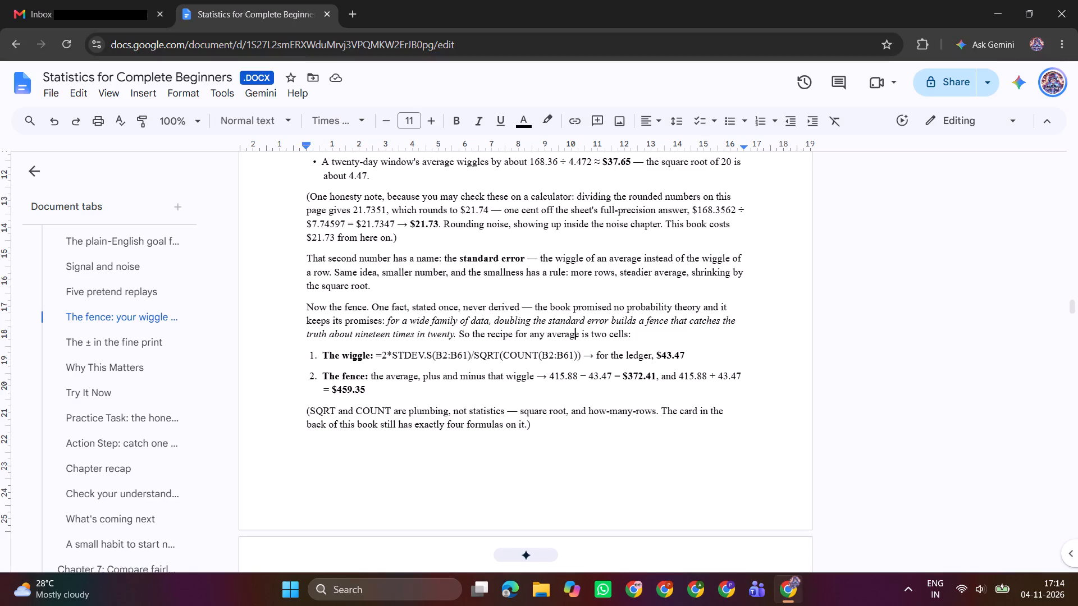
pyautogui.scroll(-1, 577, 392)
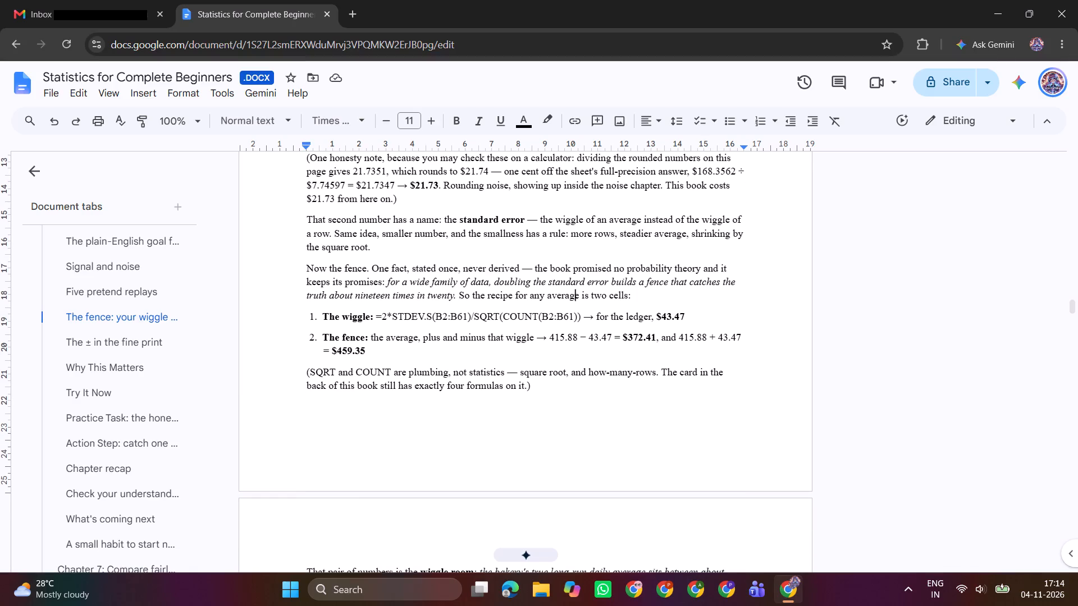
pyautogui.scroll(-4, 577, 392)
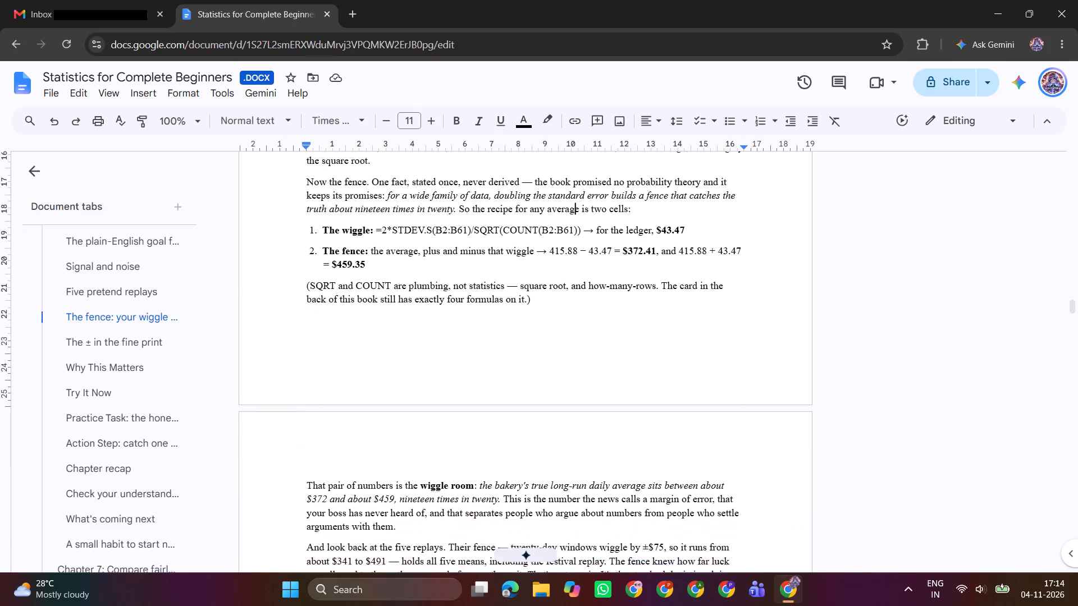
pyautogui.scroll(-2, 577, 392)
pyautogui.click(530, 446)
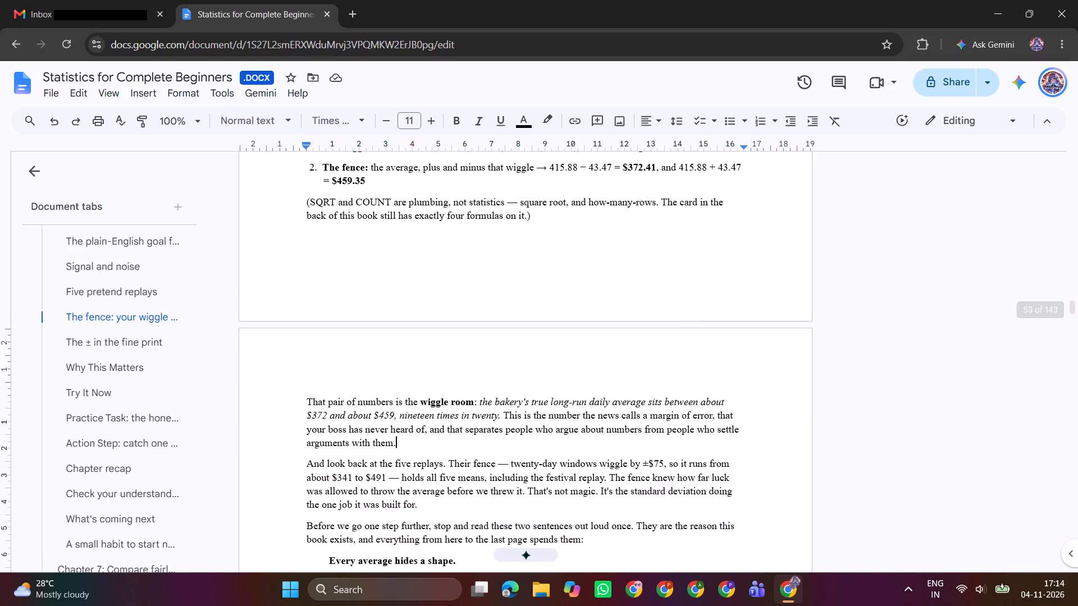
pyautogui.scroll(-1, 530, 446)
pyautogui.click(530, 446)
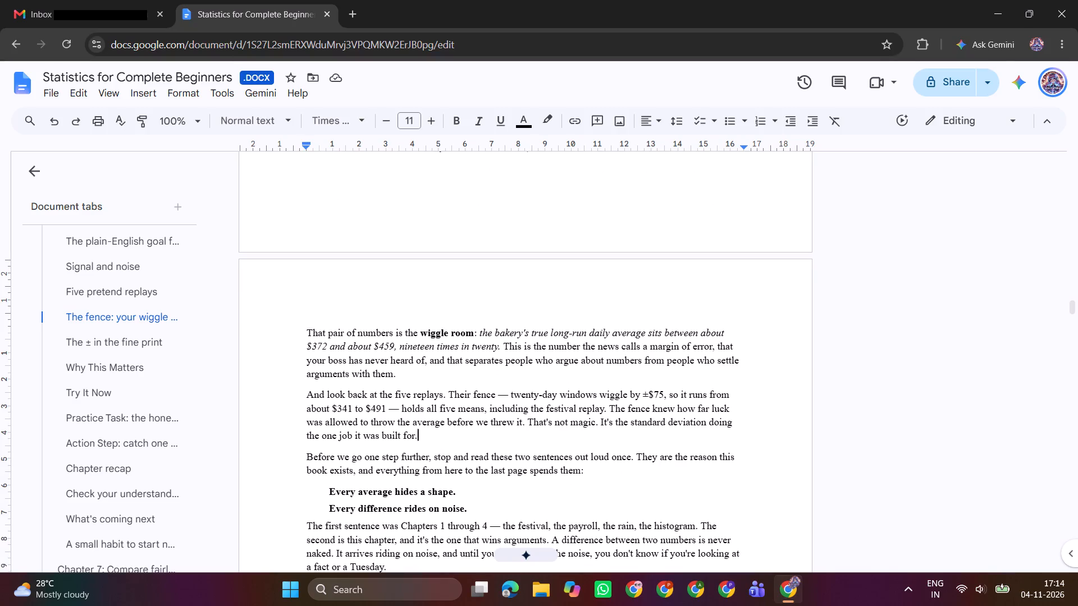
pyautogui.scroll(-1, 530, 446)
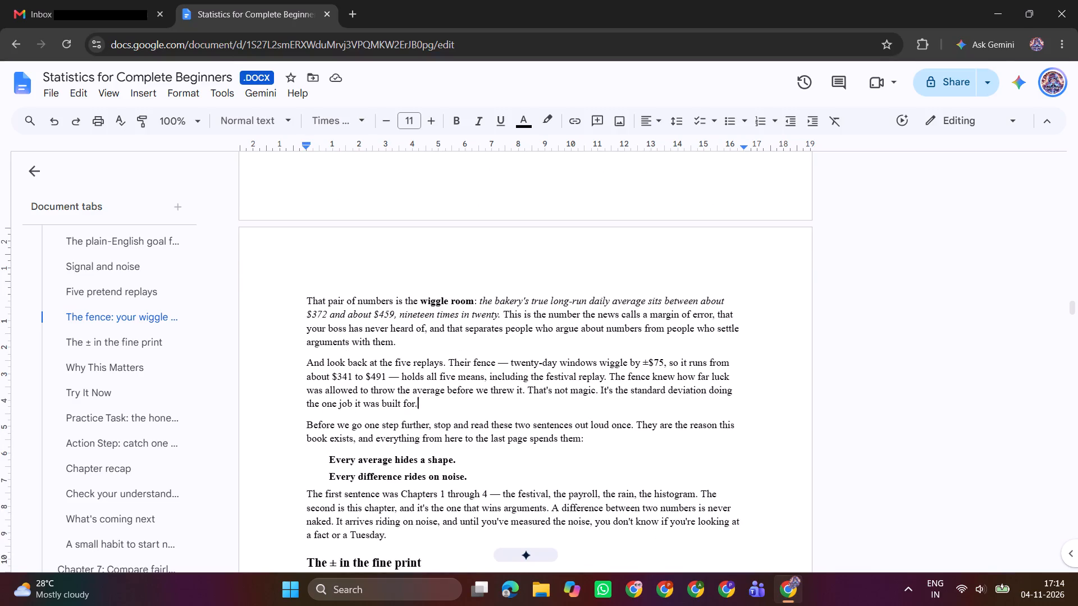
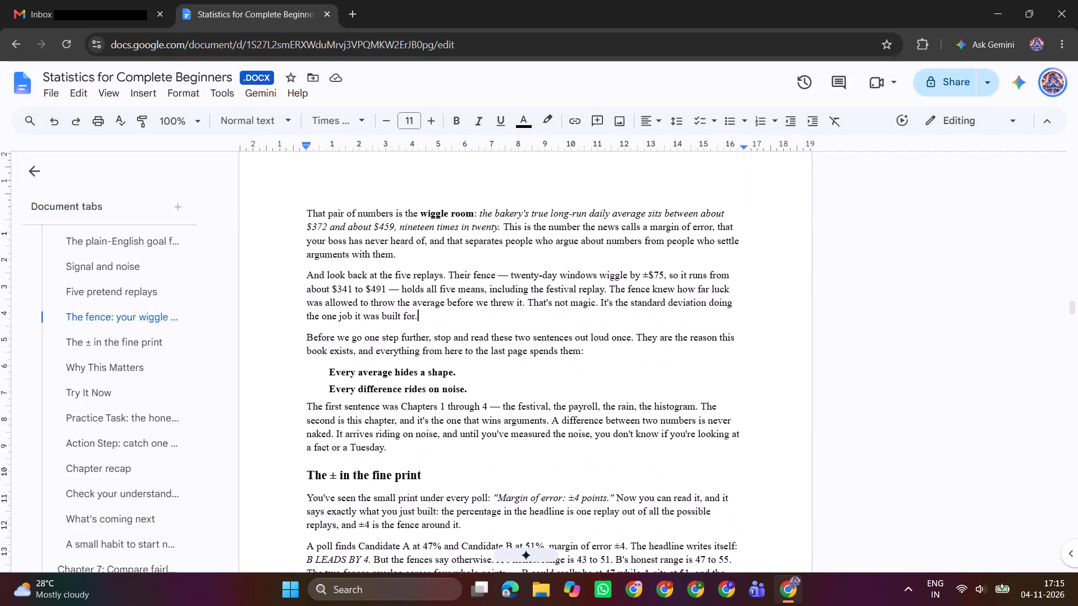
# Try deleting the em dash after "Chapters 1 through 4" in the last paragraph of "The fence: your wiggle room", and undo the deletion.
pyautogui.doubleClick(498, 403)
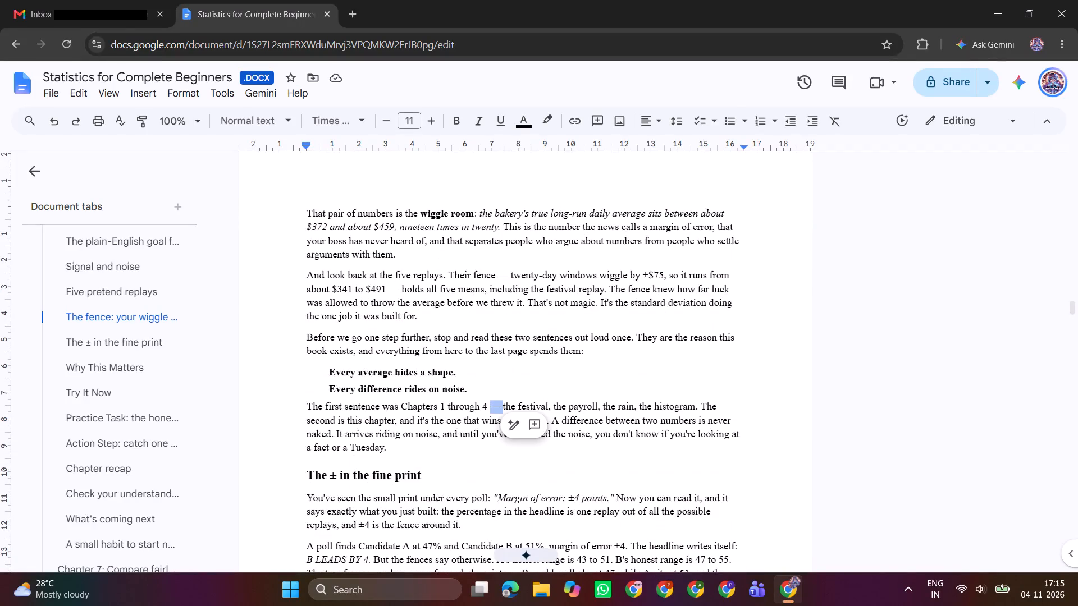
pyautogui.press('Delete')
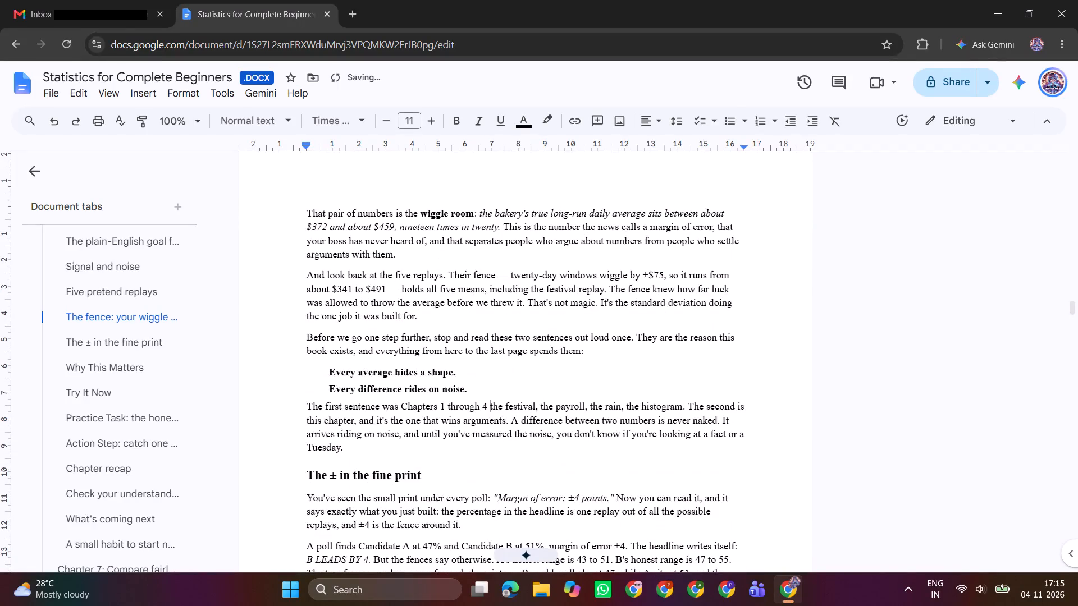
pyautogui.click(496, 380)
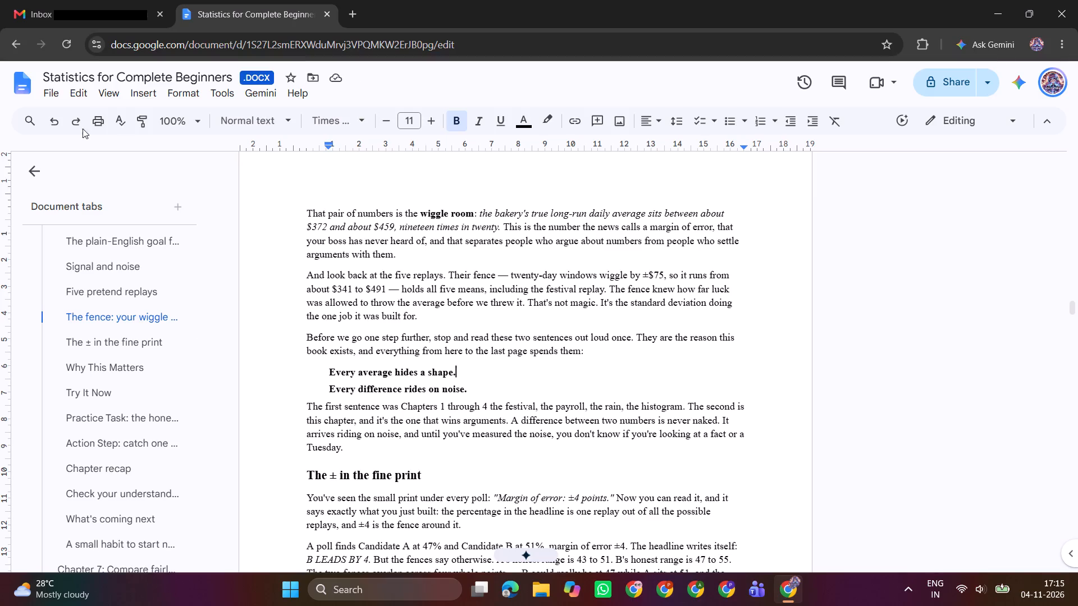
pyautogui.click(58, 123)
# Accept the grammar suggestion "rainy" for "Three rain days" in the Common mistake note of "The ± in the fine print".
pyautogui.scroll(-3, 549, 380)
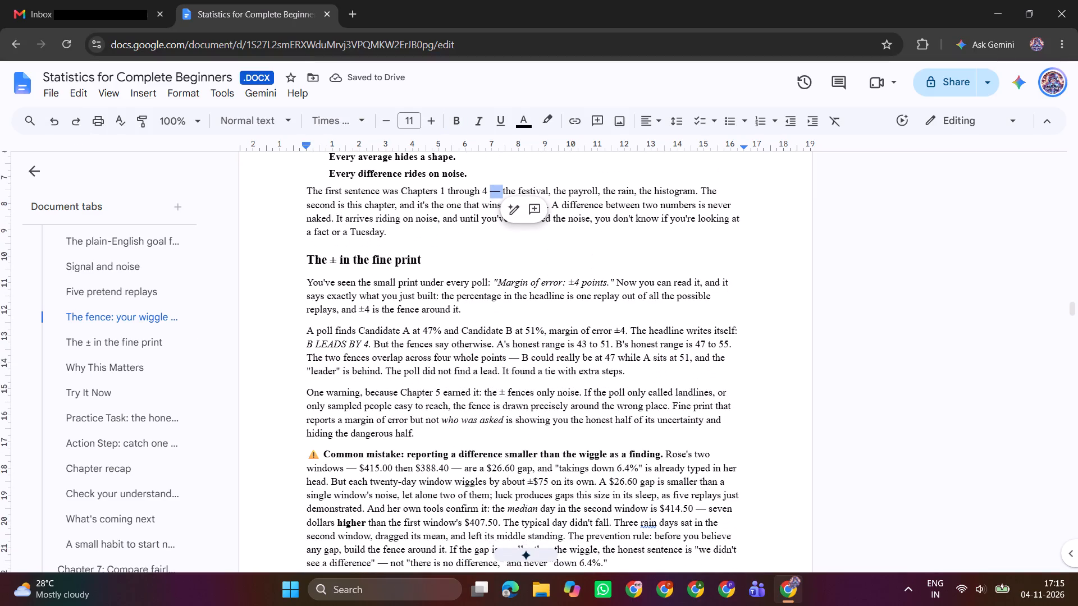
pyautogui.scroll(-2, 530, 392)
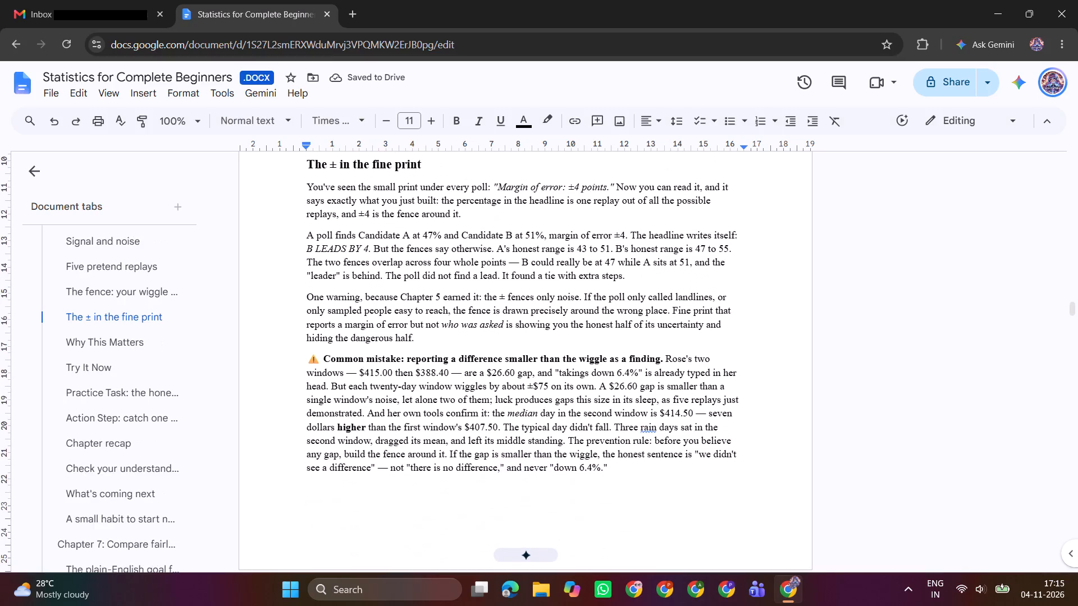
pyautogui.click(652, 431)
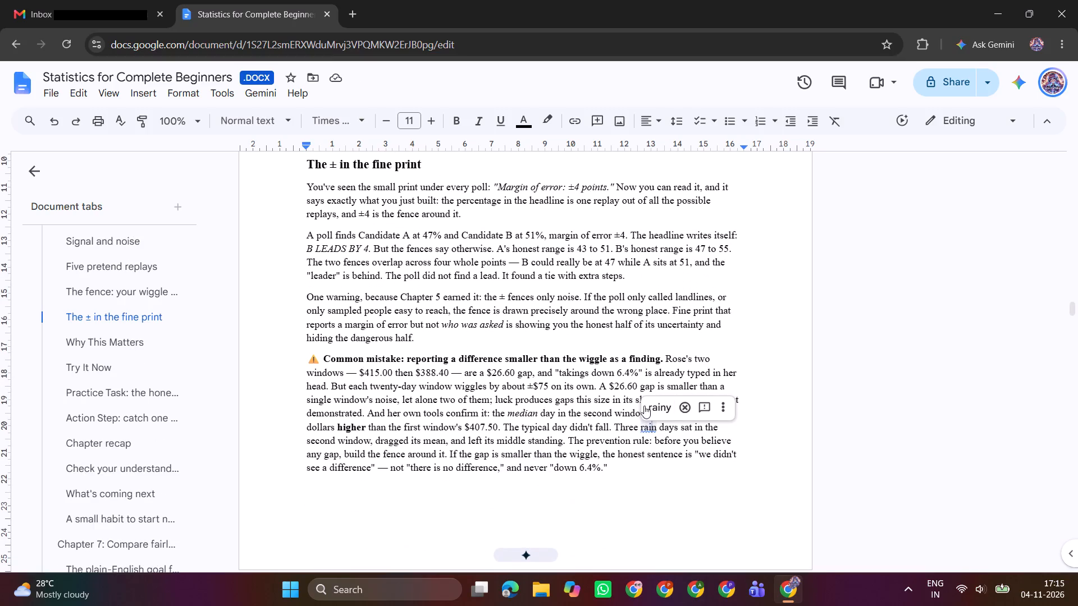
pyautogui.click(645, 406)
pyautogui.click(564, 400)
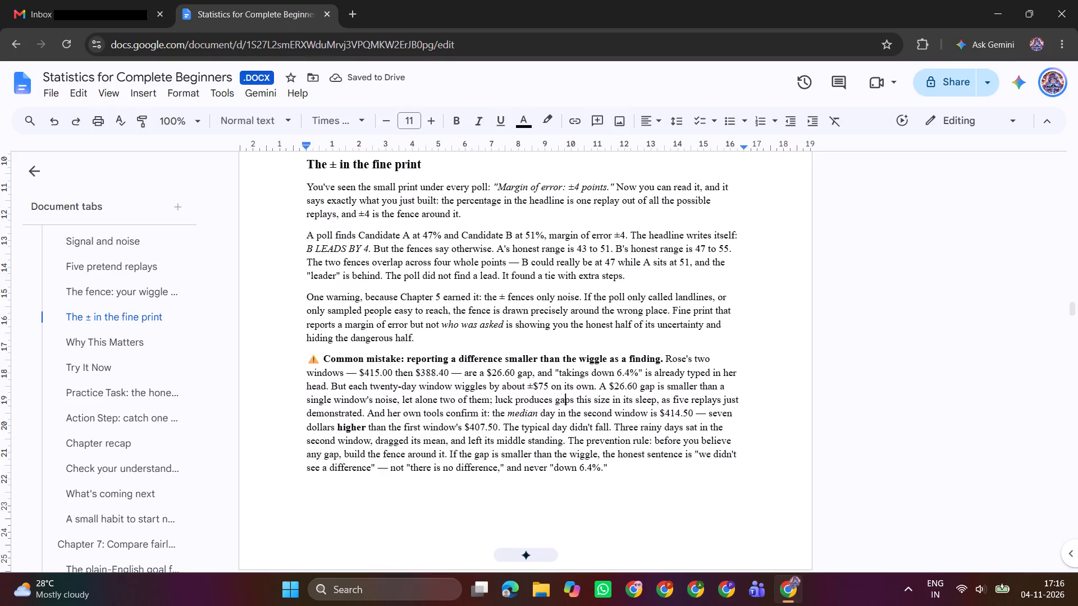
# Delete the em dash after "we didn't see a difference" in the last sentence of the Common mistake note.
pyautogui.doubleClick(388, 469)
pyautogui.press('Delete')
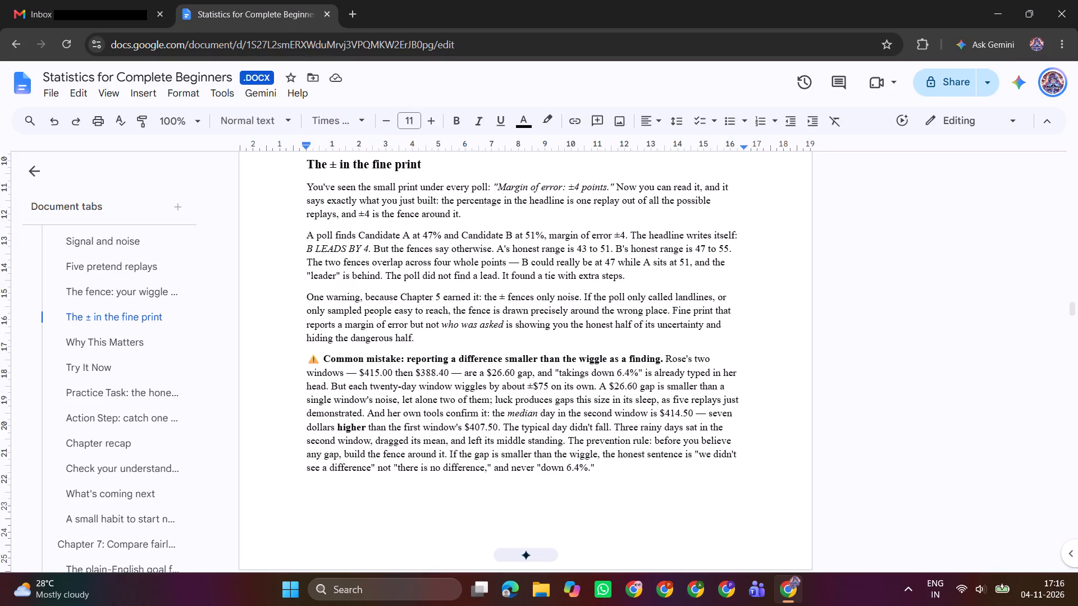
pyautogui.click(422, 422)
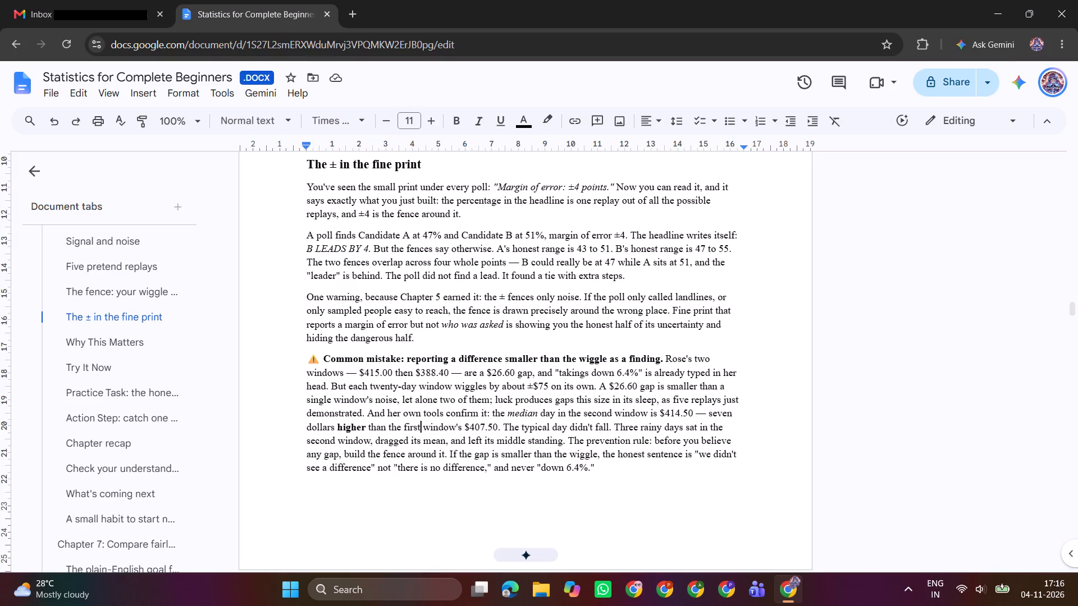
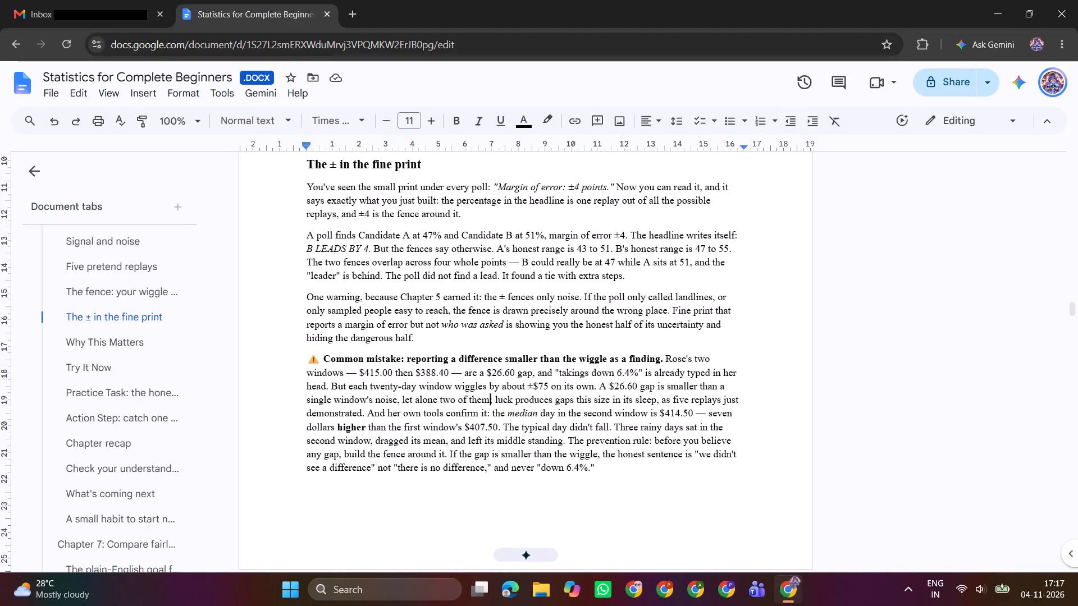
# Delete the em dashes before "it worked," "it's a story" and "and now you can bolt the fence" in "Why This Matters".
pyautogui.scroll(-3, 490, 399)
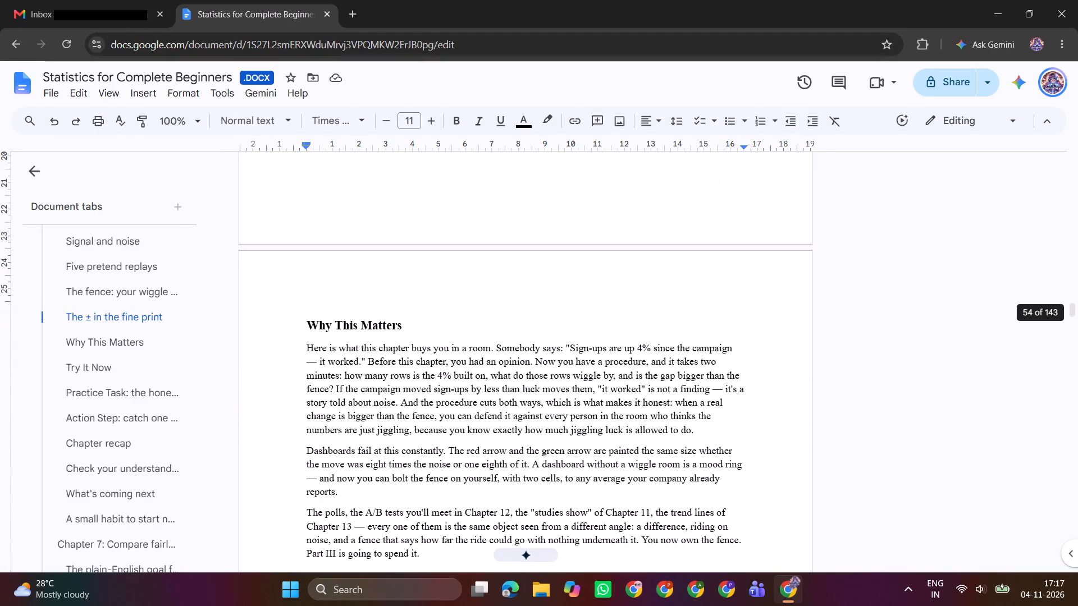
pyautogui.doubleClick(309, 360)
pyautogui.press('Delete')
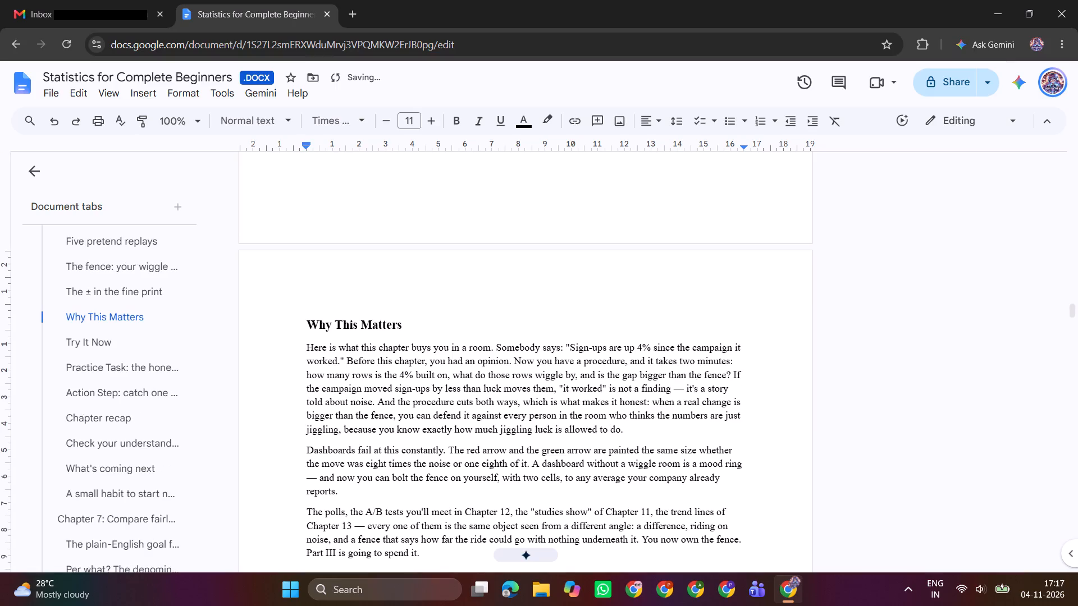
pyautogui.click(436, 360)
pyautogui.doubleClick(679, 388)
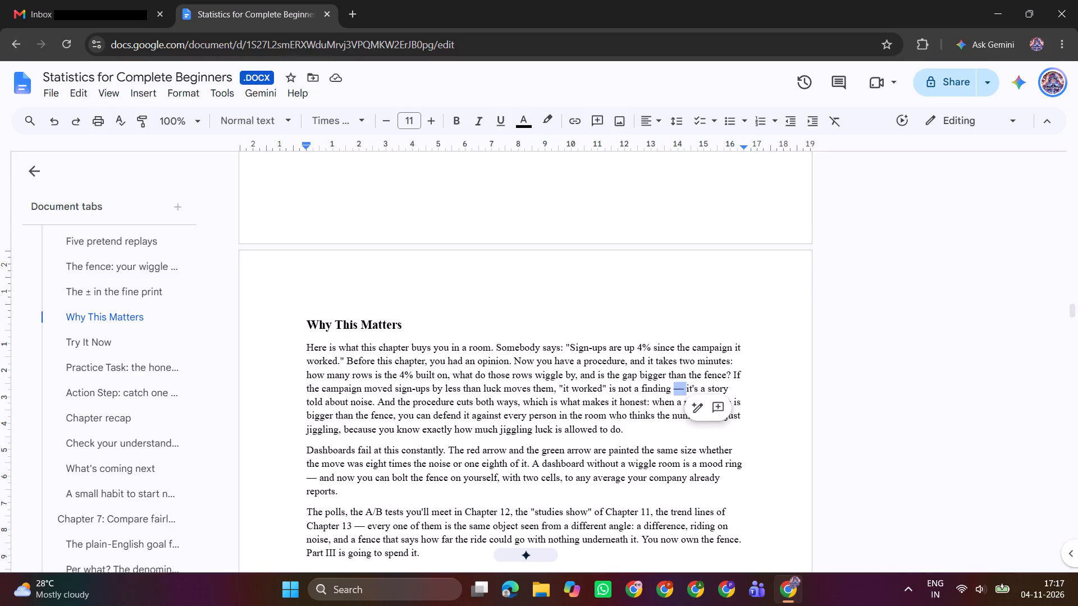
pyautogui.press('Delete')
pyautogui.doubleClick(313, 478)
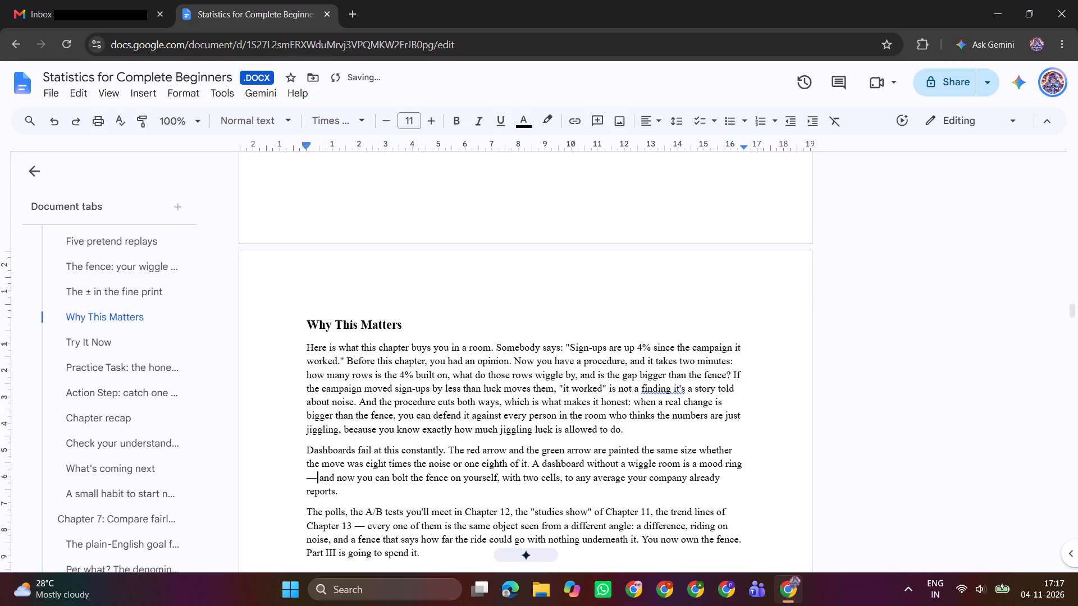
pyautogui.press('Delete')
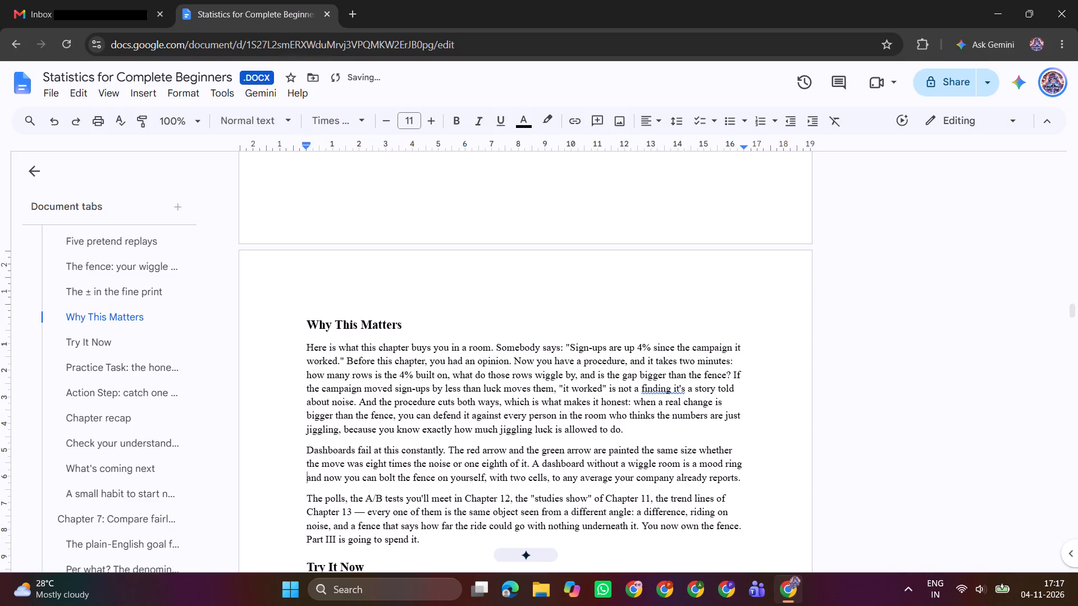
# Accept the grammar suggestion "finding, it's" in the first paragraph of "Why This Matters".
pyautogui.click(663, 396)
pyautogui.click(666, 388)
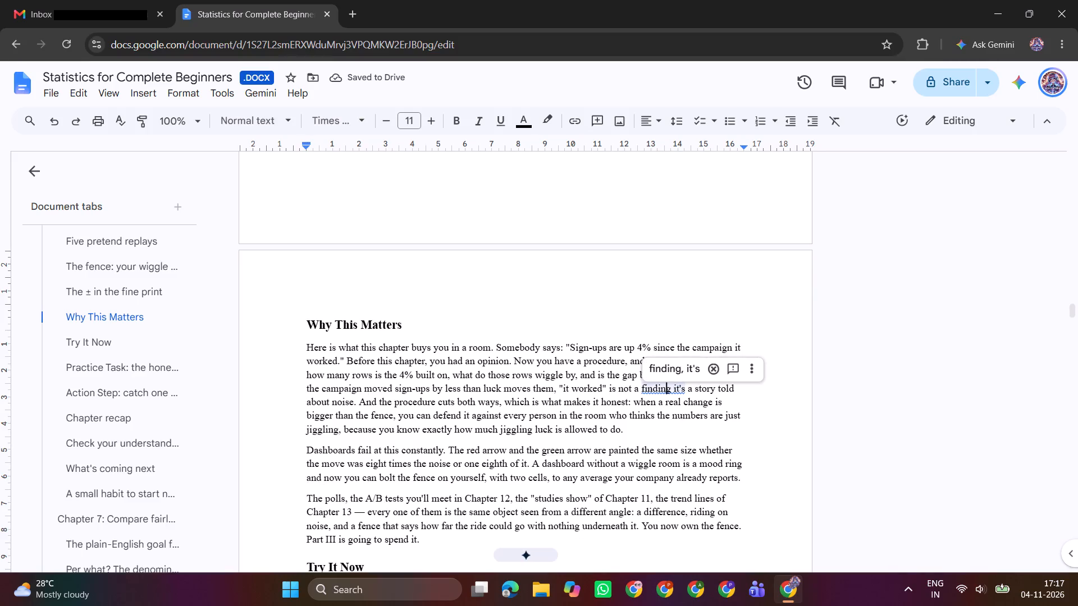
pyautogui.click(668, 374)
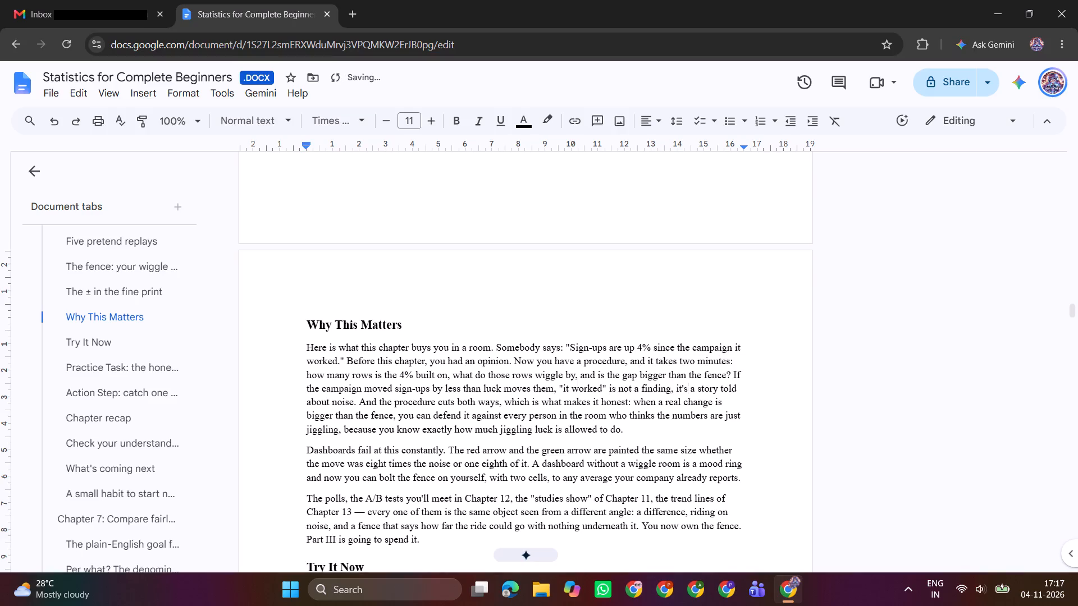
# Delete the em dash before "and change the minus to a plus" in the one-cell formula paragraph of "Try It Now".
pyautogui.scroll(-3, 593, 420)
pyautogui.click(593, 420)
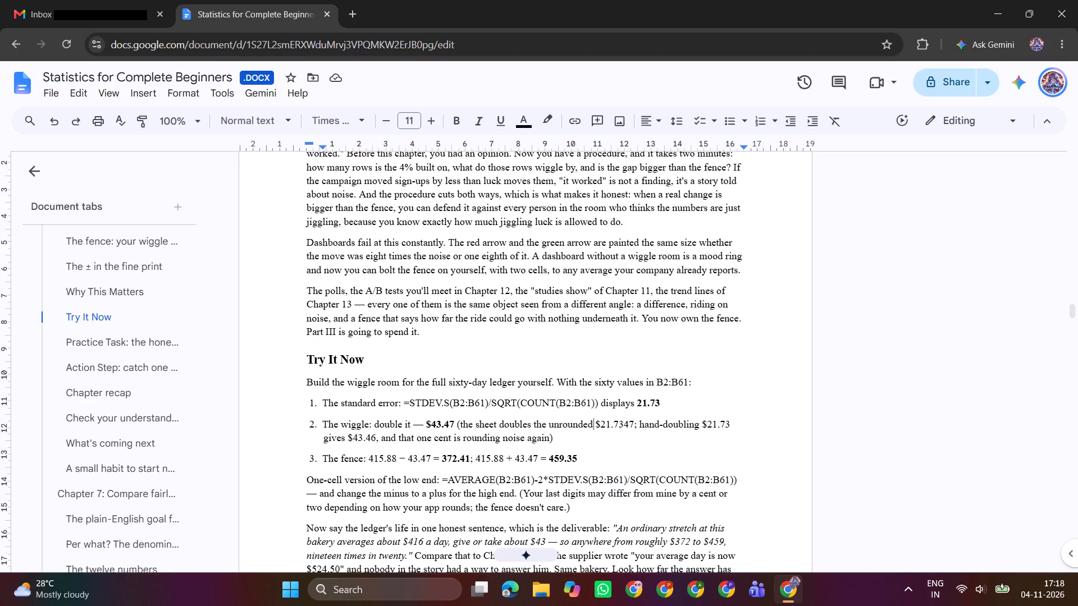
pyautogui.click(482, 438)
pyautogui.scroll(-1, 482, 438)
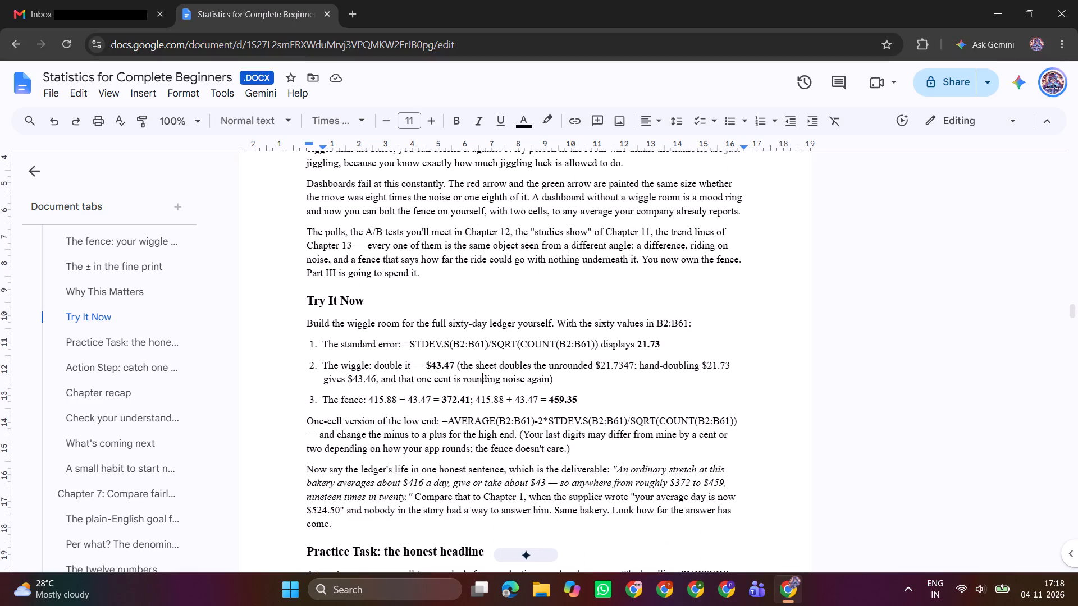
pyautogui.doubleClick(311, 439)
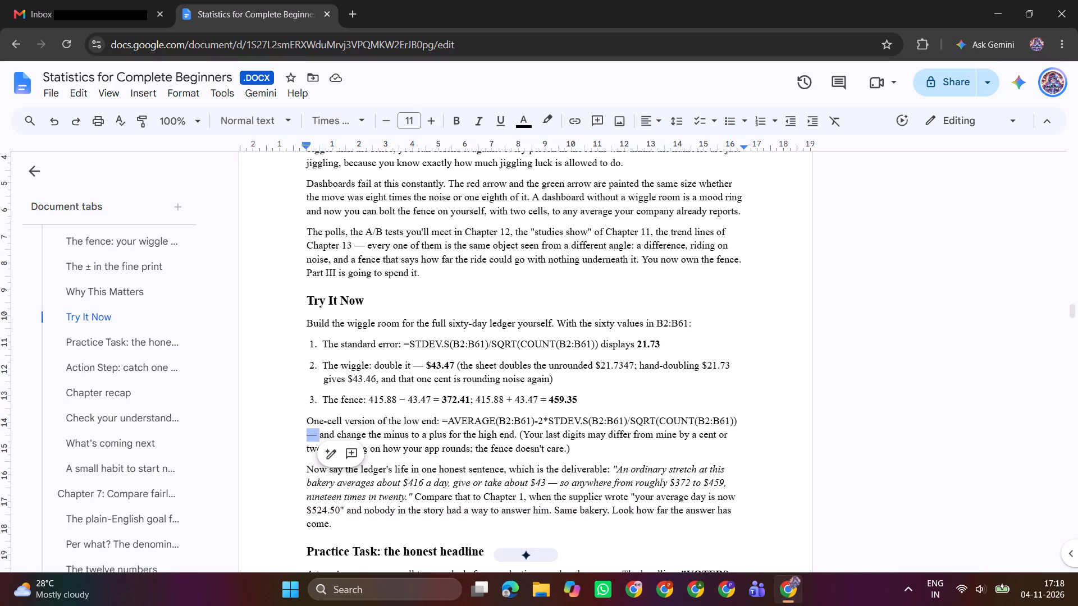
pyautogui.press('Delete')
pyautogui.click(383, 375)
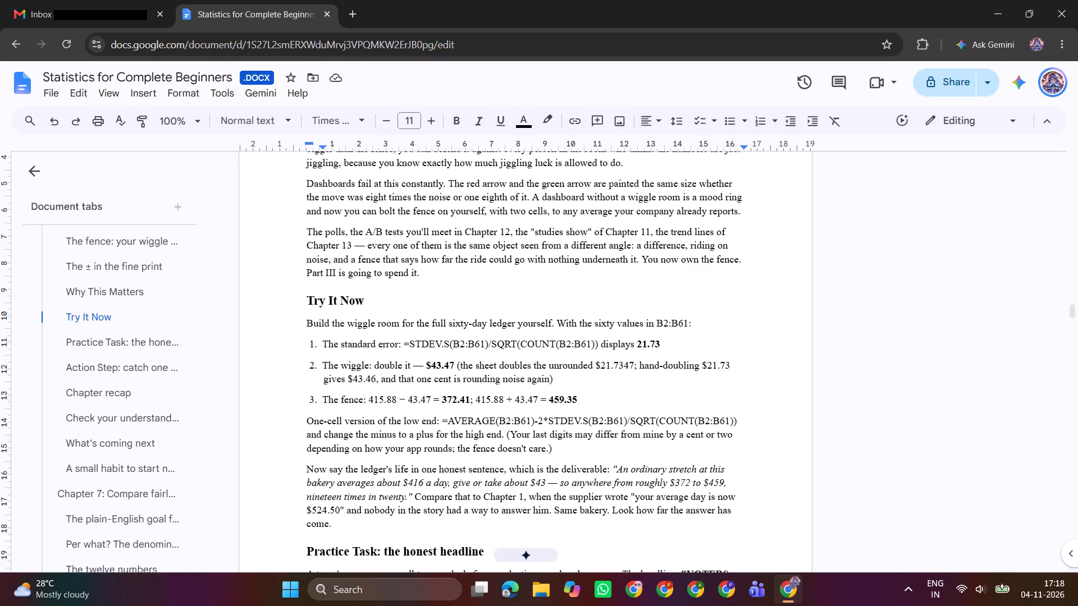
# Delete the em dash between "found" and "a lead, or something else" in "Practice Task: the honest headline".
pyautogui.click(543, 447)
pyautogui.scroll(-2, 543, 447)
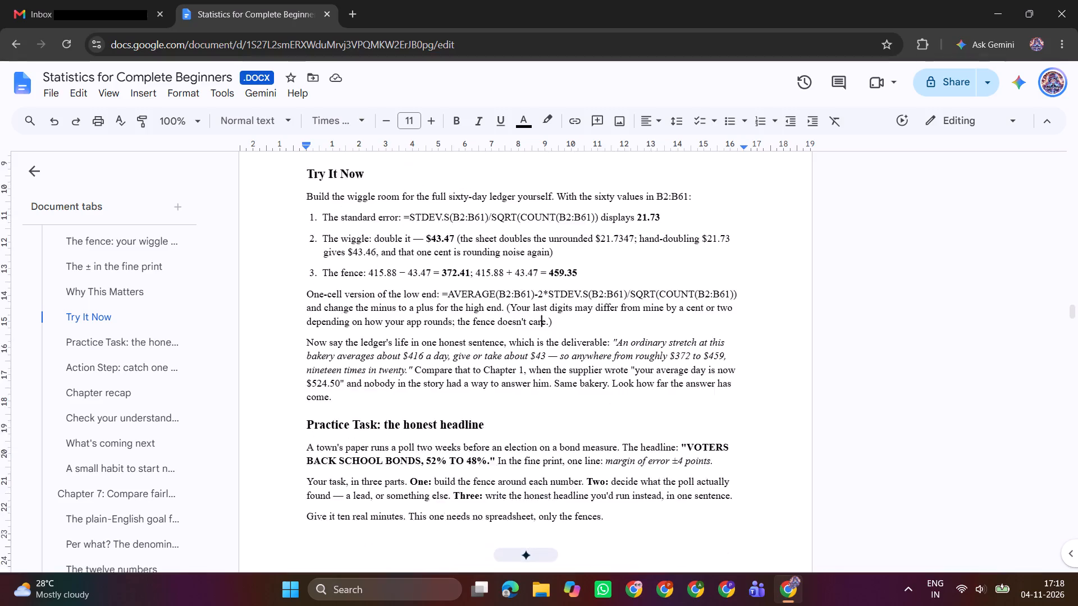
pyautogui.scroll(-1, 543, 447)
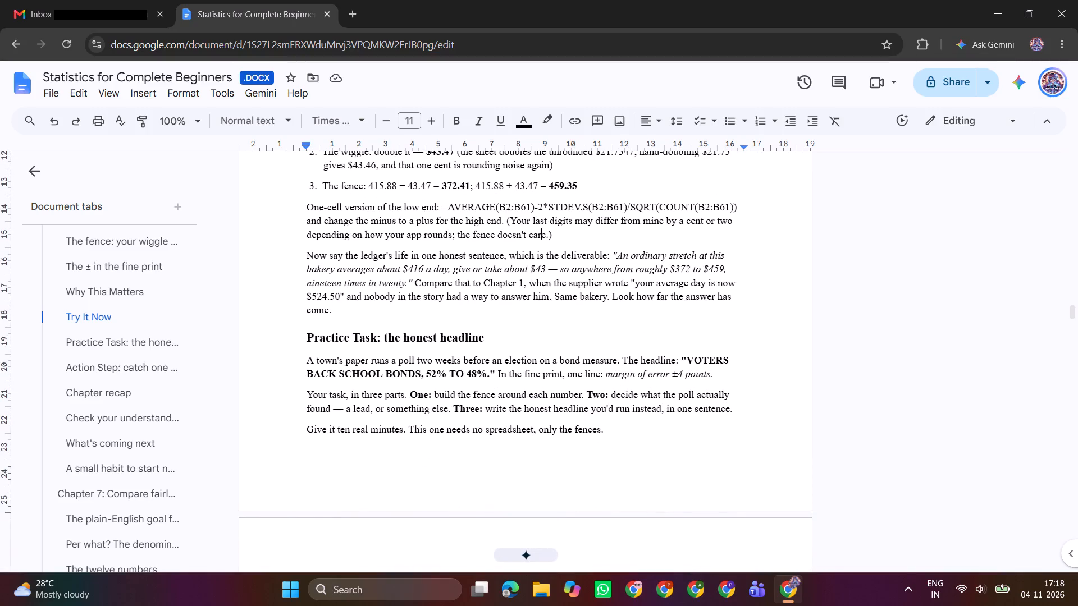
pyautogui.doubleClick(341, 411)
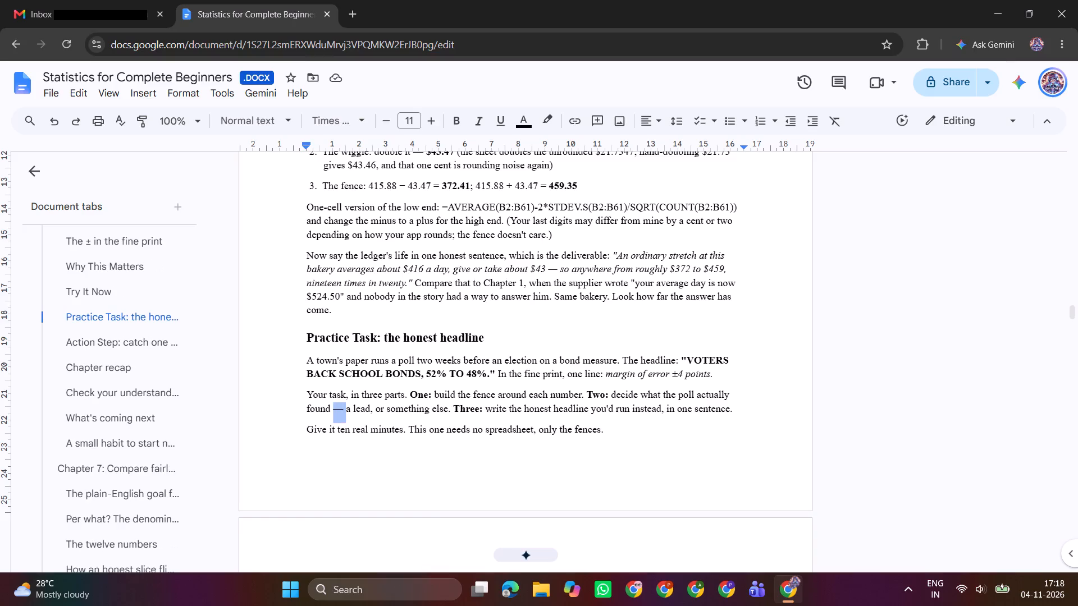
pyautogui.press('Delete')
pyautogui.click(503, 322)
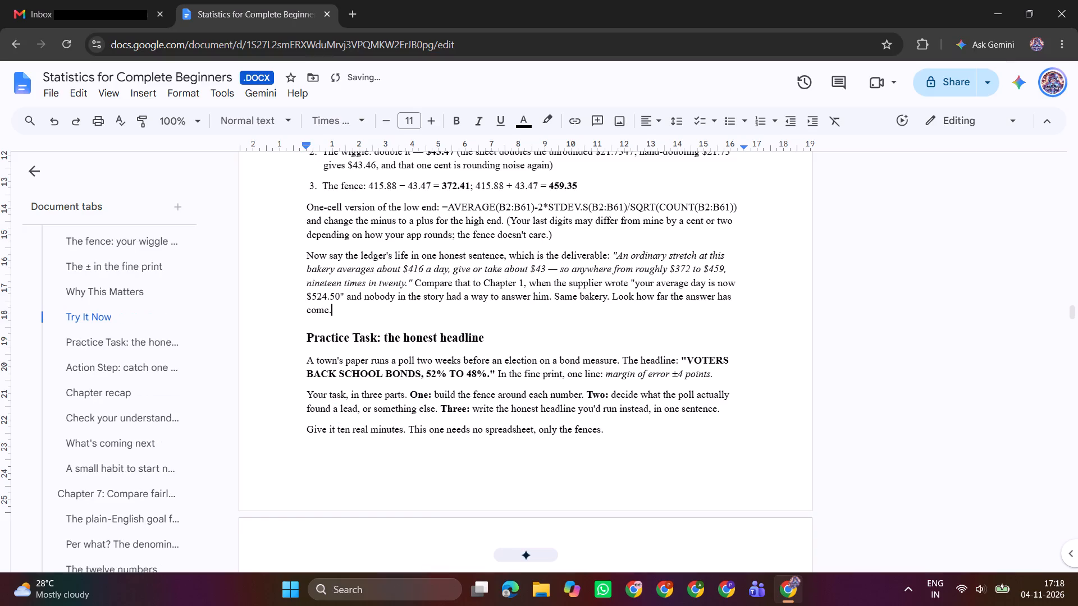
# Proofread the Hints, Full worked solution and Line by line paragraphs of the honest headline practice task.
pyautogui.scroll(-1, 503, 322)
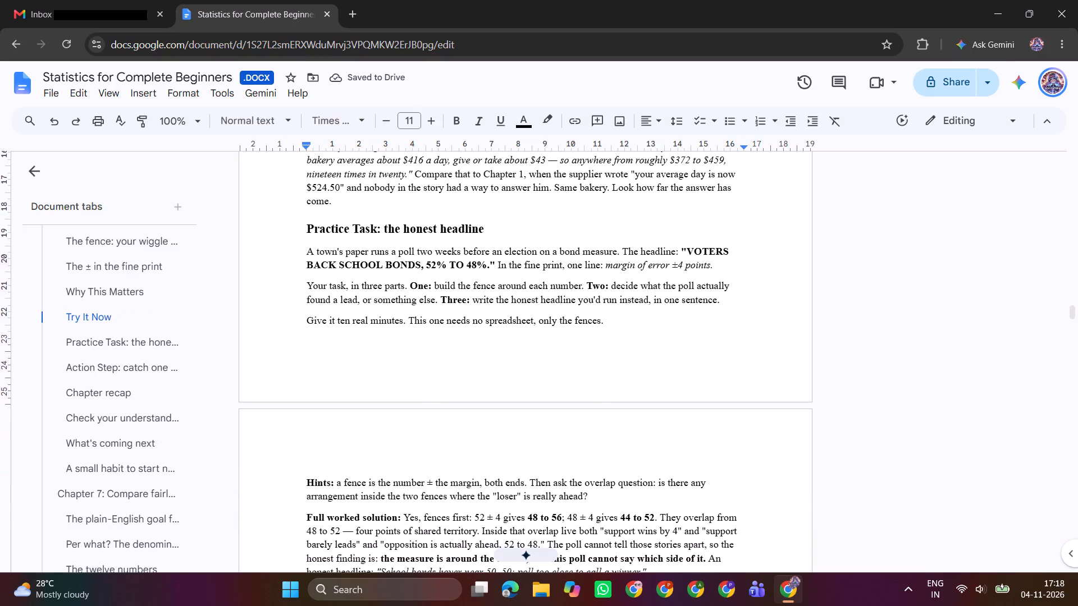
pyautogui.scroll(-1, 503, 322)
pyautogui.click(463, 423)
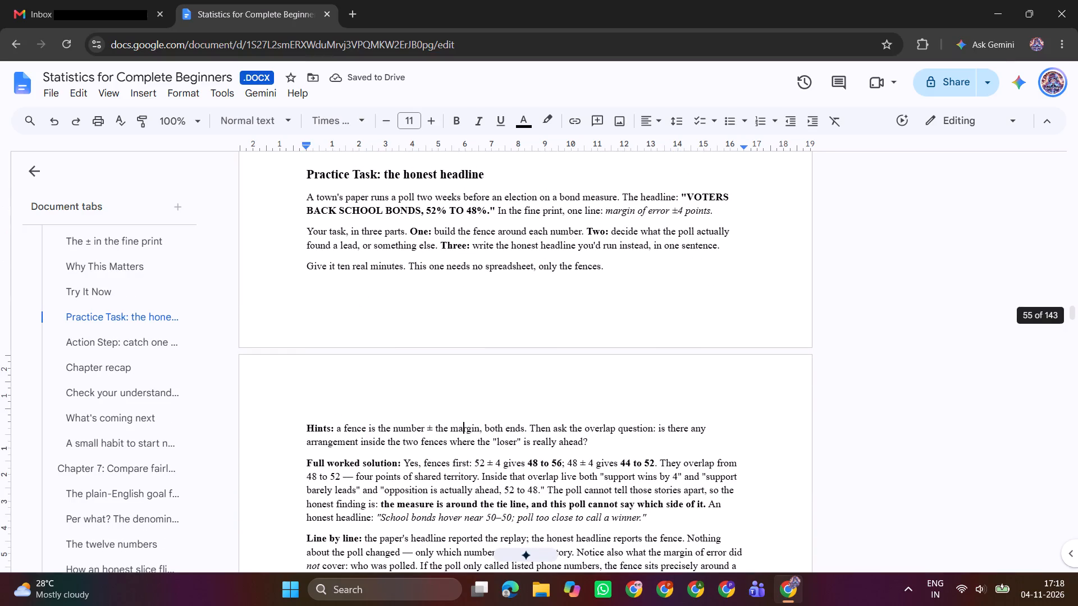
pyautogui.click(466, 454)
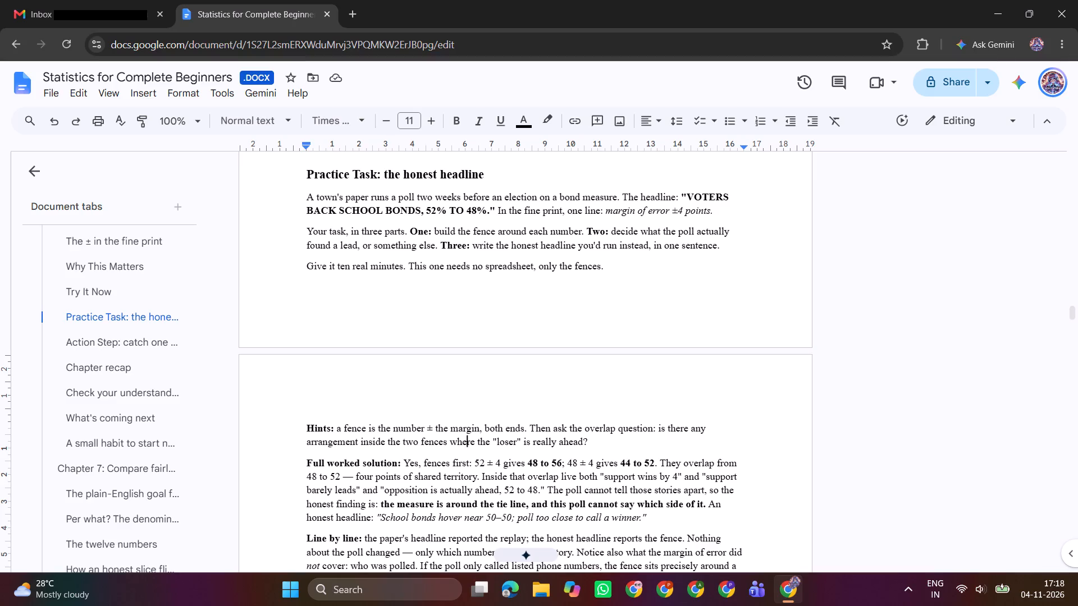
pyautogui.scroll(-1, 466, 454)
pyautogui.click(466, 454)
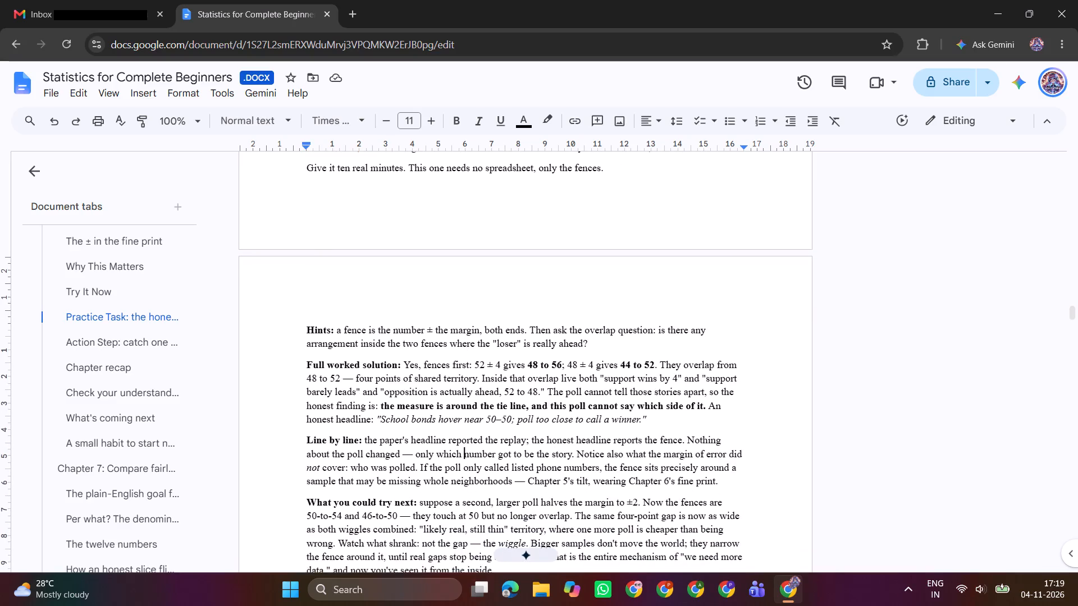
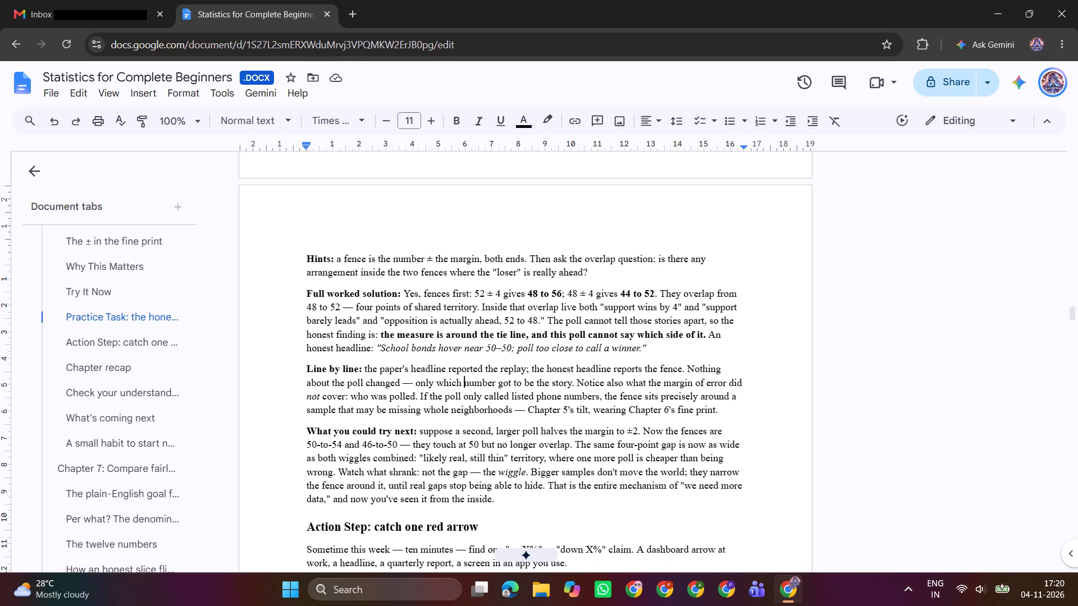
# Delete the em dash before "nobody knows the noise on this number" in "Action Step: catch one red arrow".
pyautogui.scroll(-1, 492, 435)
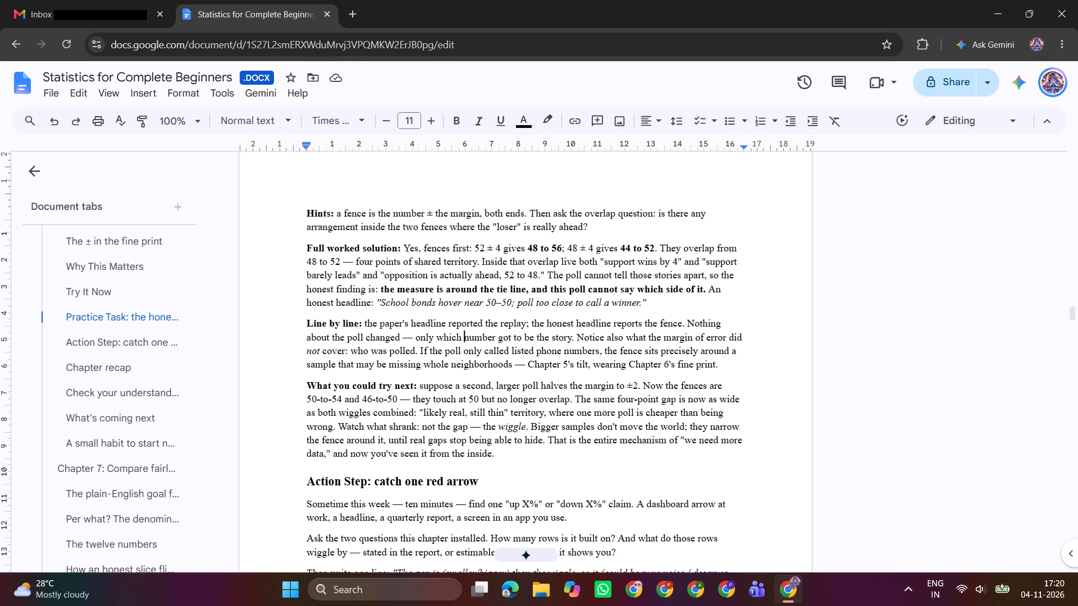
pyautogui.click(492, 435)
pyautogui.scroll(-1, 492, 435)
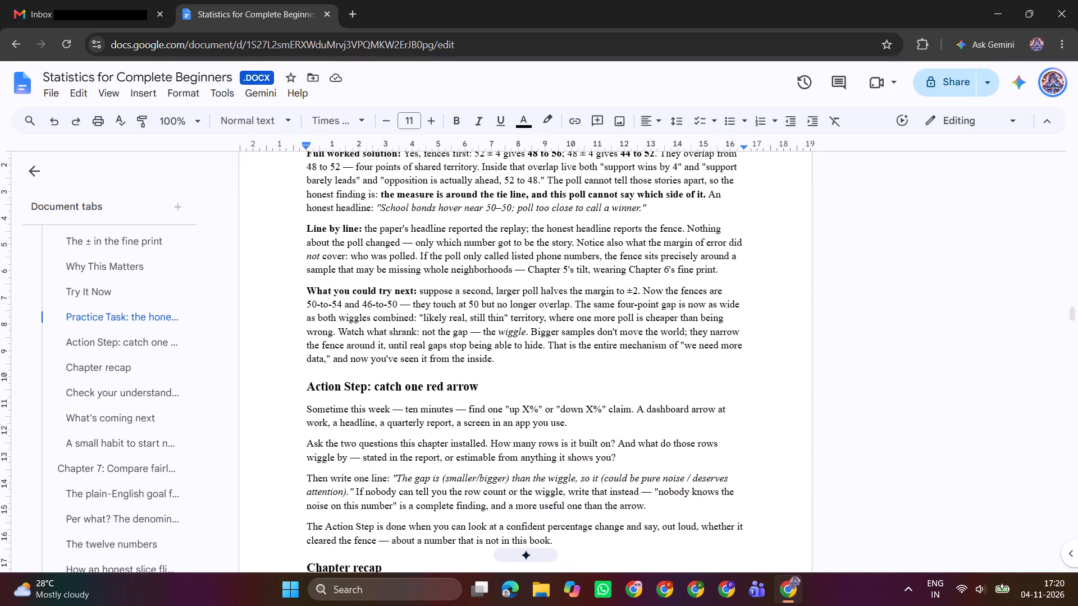
pyautogui.scroll(-1, 422, 439)
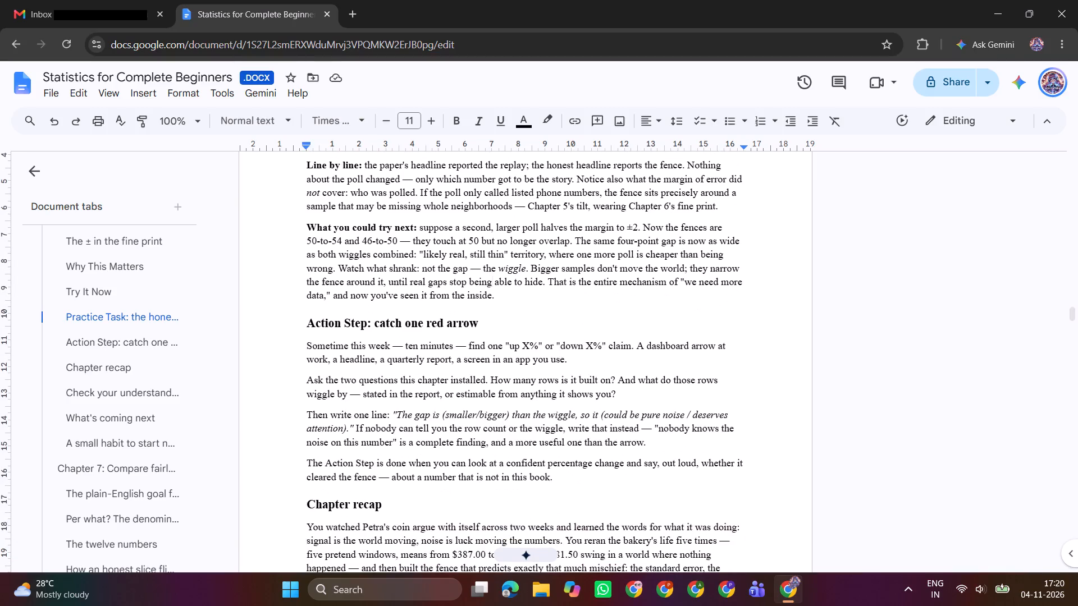
pyautogui.scroll(-1, 406, 443)
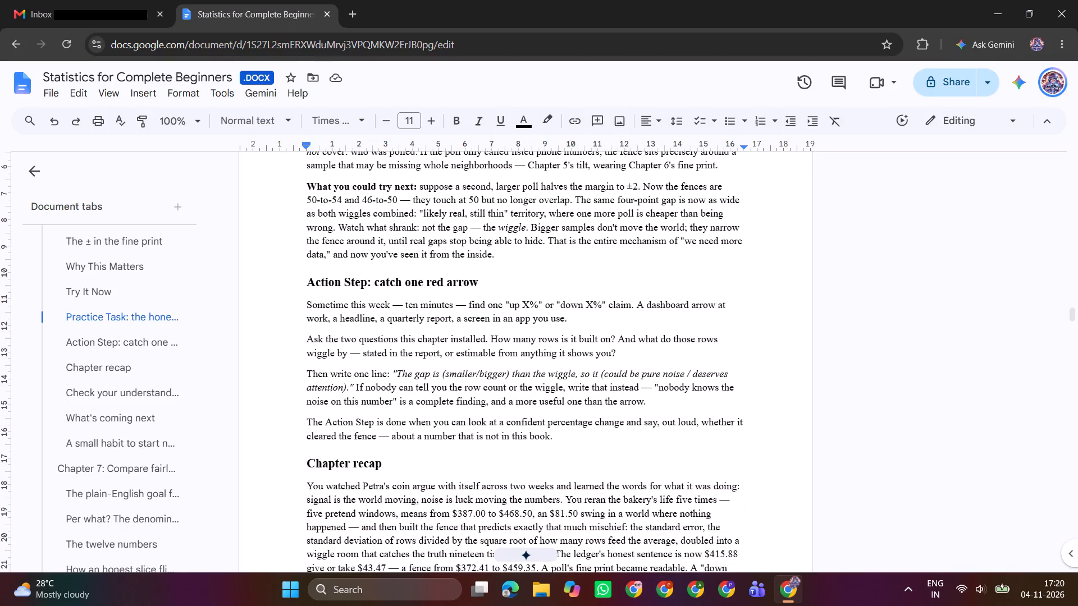
pyautogui.doubleClick(645, 387)
pyautogui.press('Delete')
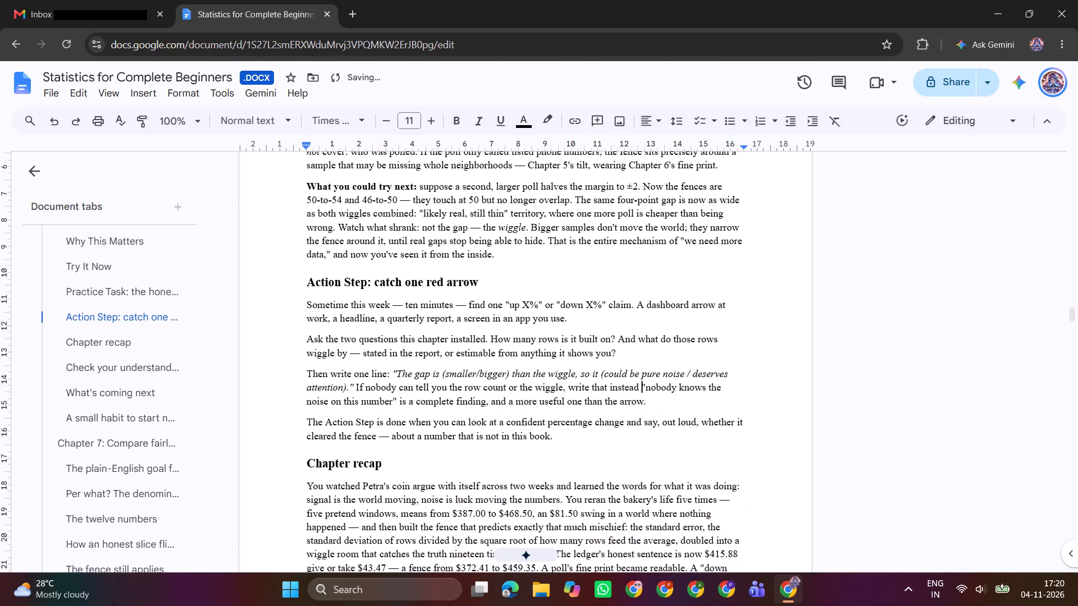
pyautogui.click(414, 443)
# Delete the em dash between "happened" and "and then built the fence" in the Chapter recap paragraph.
pyautogui.scroll(-1, 414, 443)
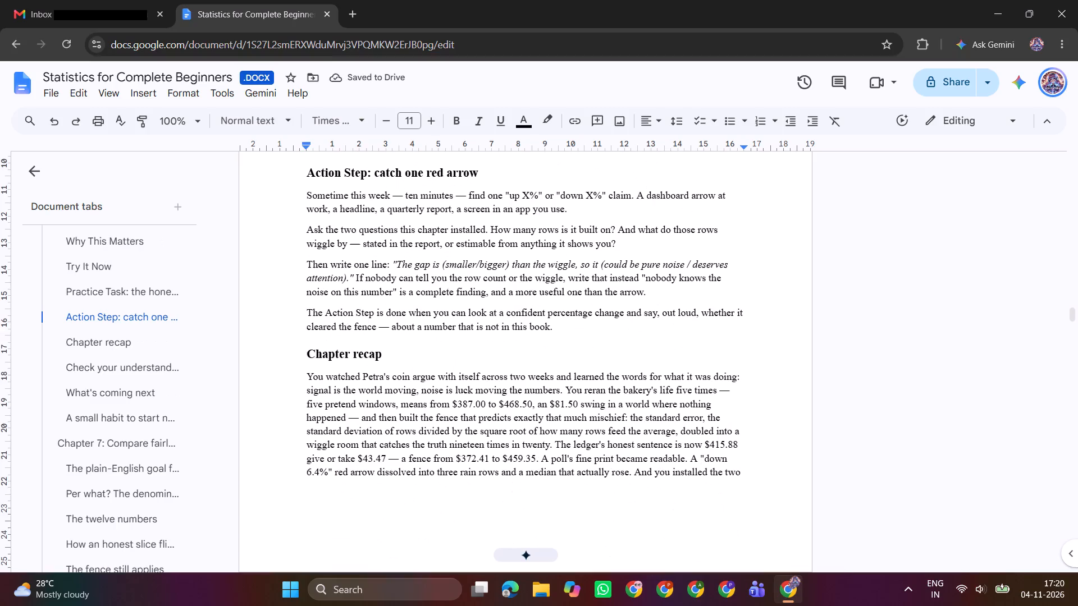
pyautogui.click(414, 443)
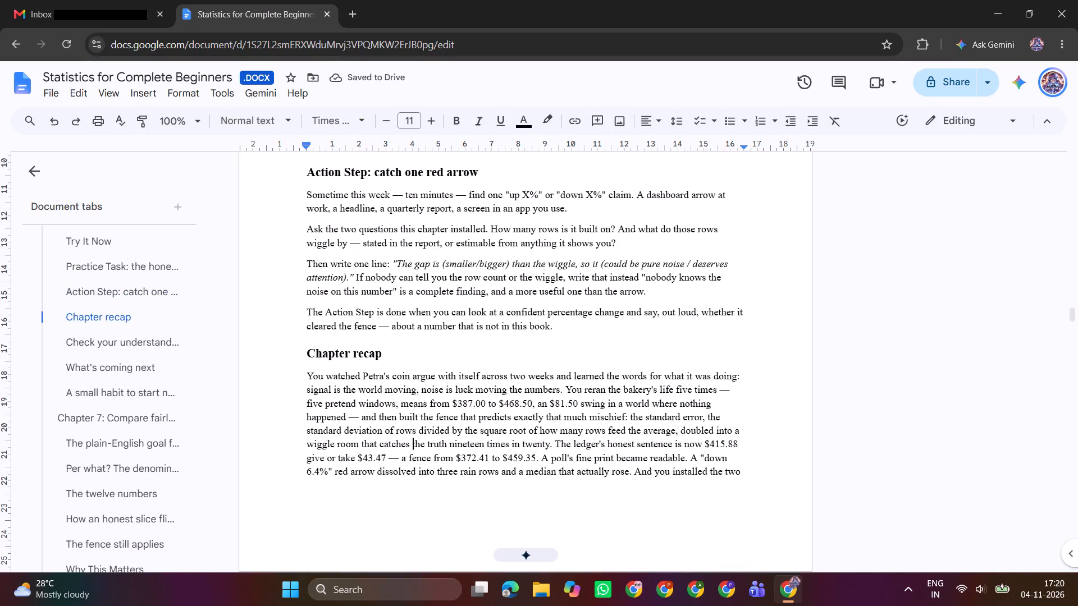
pyautogui.doubleClick(350, 420)
pyautogui.press('Delete')
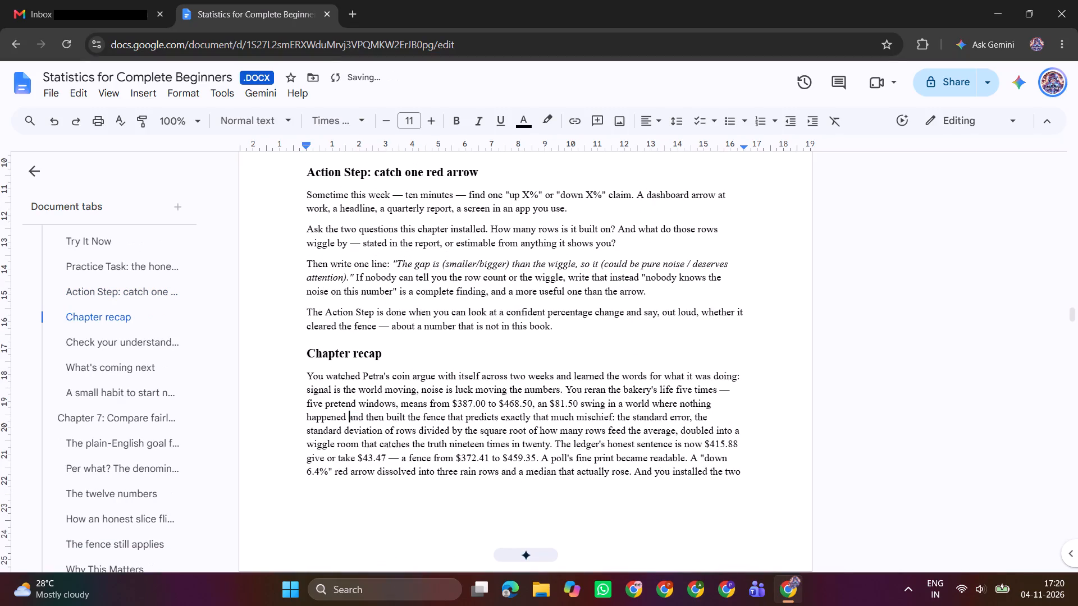
pyautogui.click(410, 395)
# Delete the em dash before "and what does that imply" in question 2 of Chapter 6's "Check your understanding".
pyautogui.scroll(-1, 410, 395)
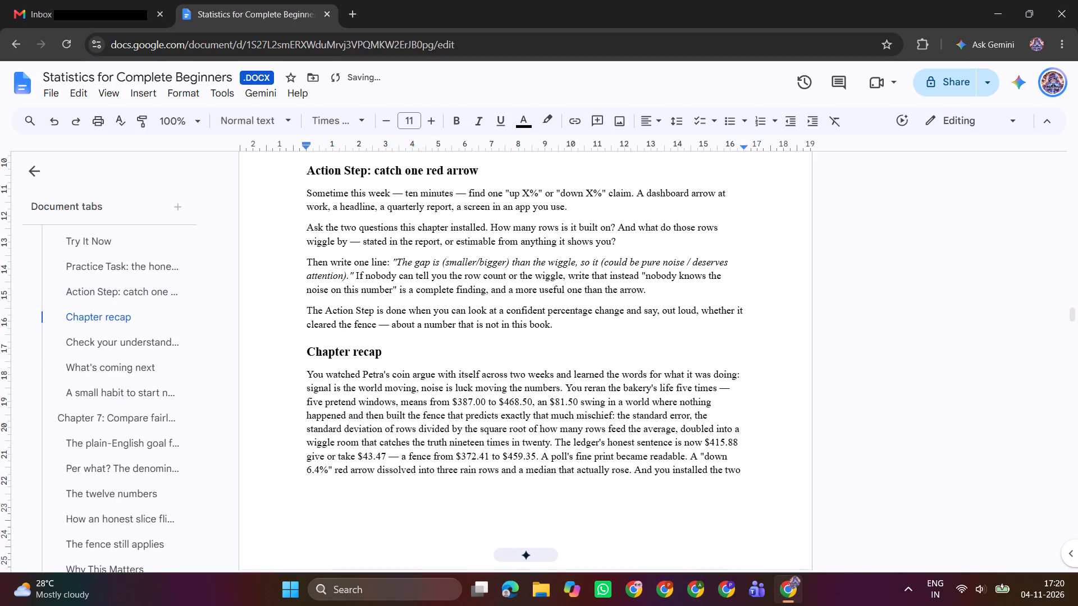
pyautogui.scroll(-2, 410, 395)
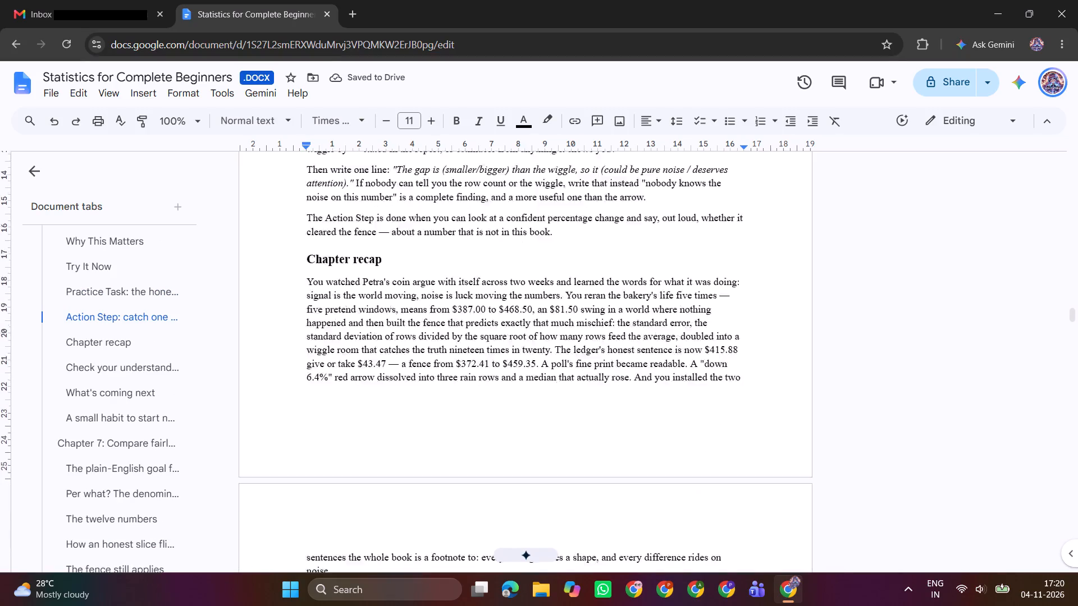
pyautogui.scroll(-3, 405, 405)
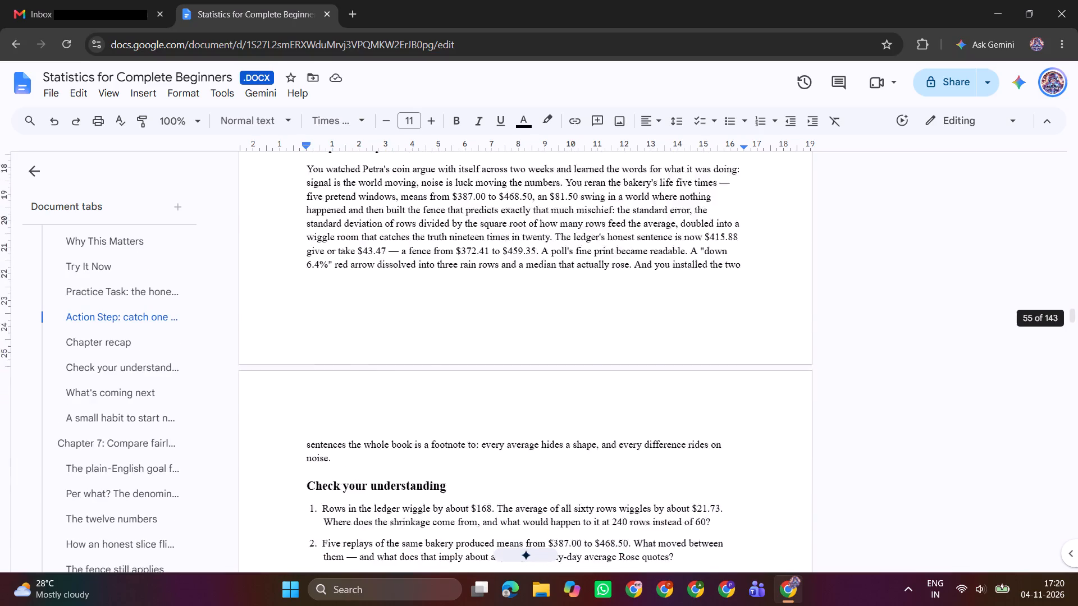
pyautogui.scroll(-2, 405, 405)
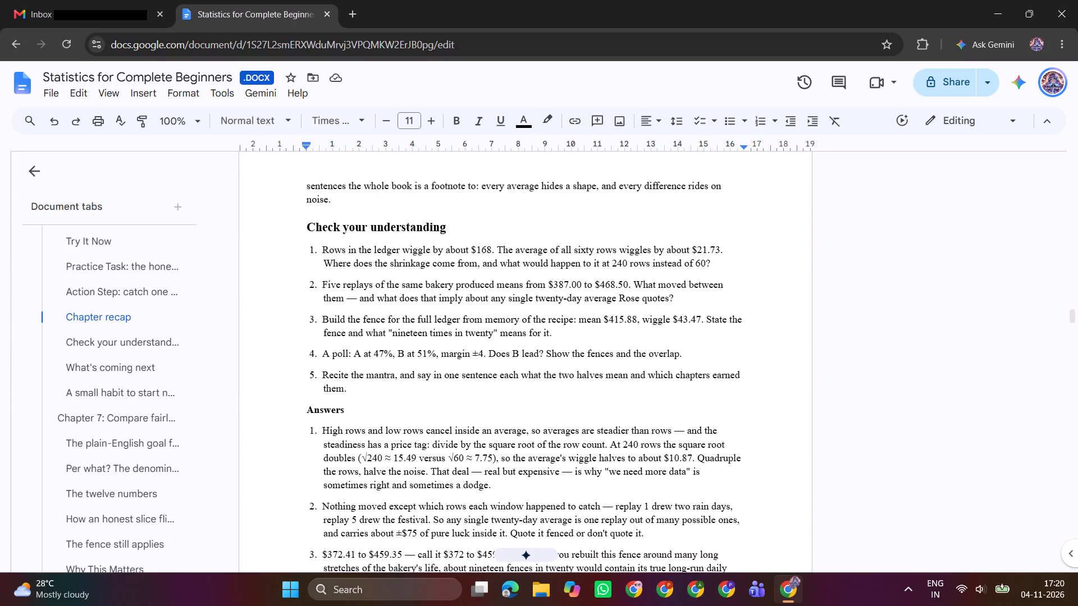
pyautogui.doubleClick(350, 300)
pyautogui.press('Delete')
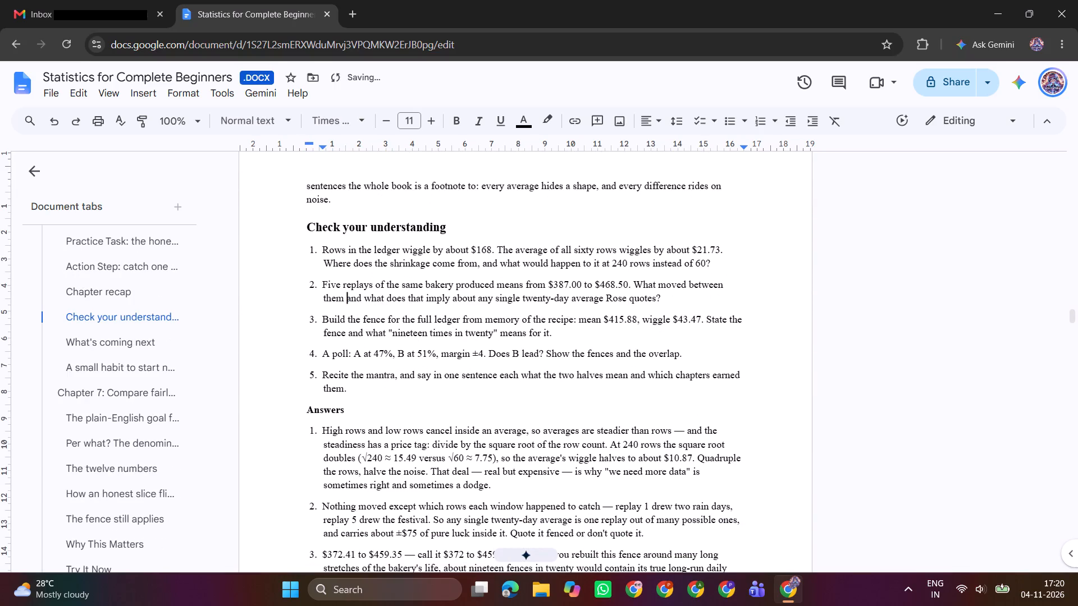
# Make all five numbered questions under Chapter 6's "Check your understanding" bold.
pyautogui.click(352, 389)
pyautogui.moveTo(352, 389); pyautogui.dragTo(299, 251)
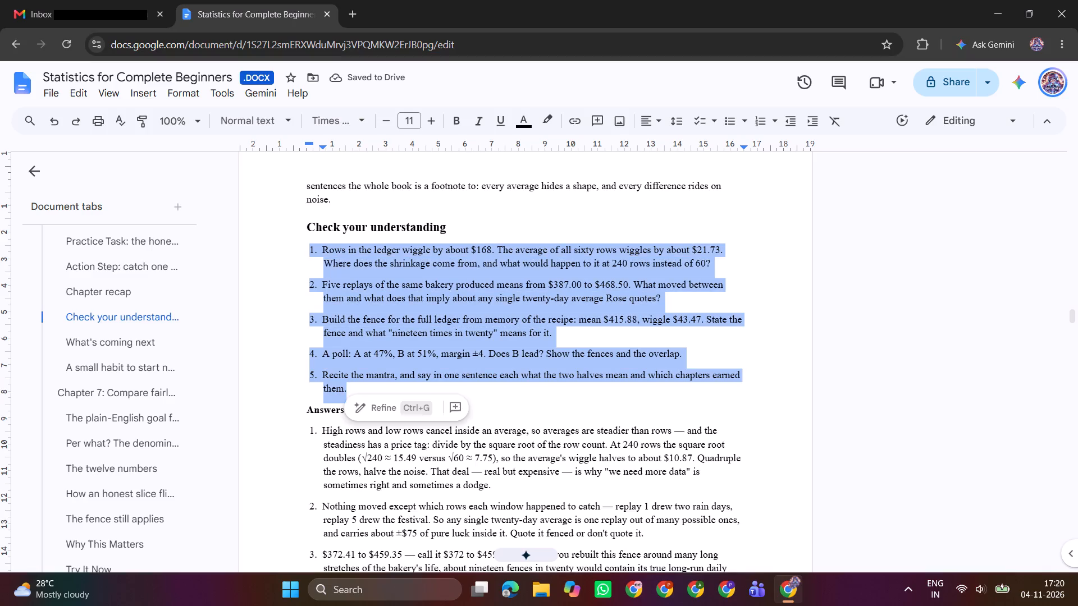
pyautogui.click(463, 114)
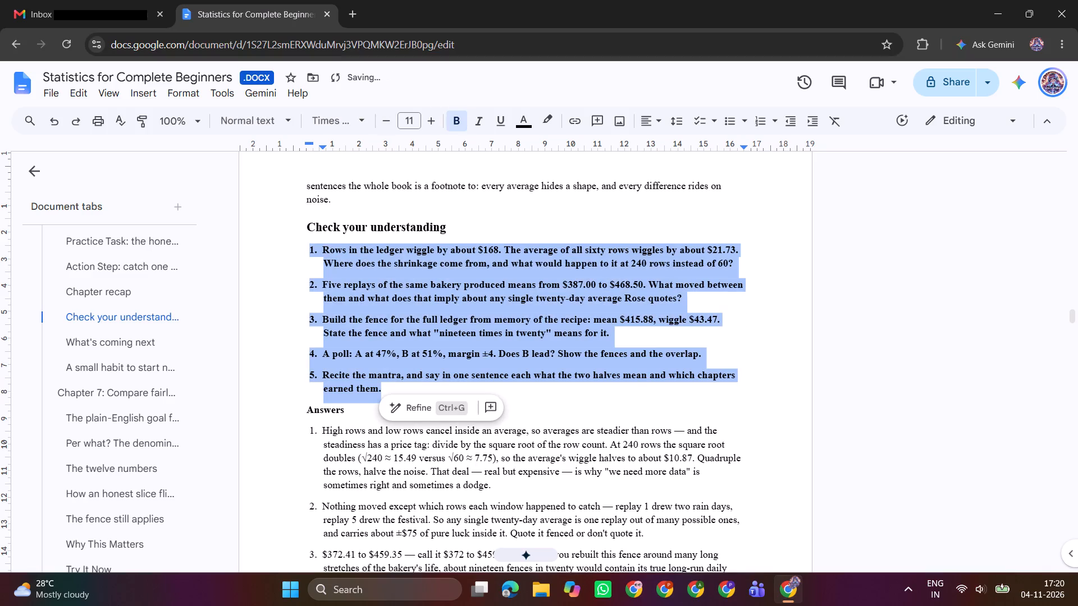
pyautogui.click(464, 352)
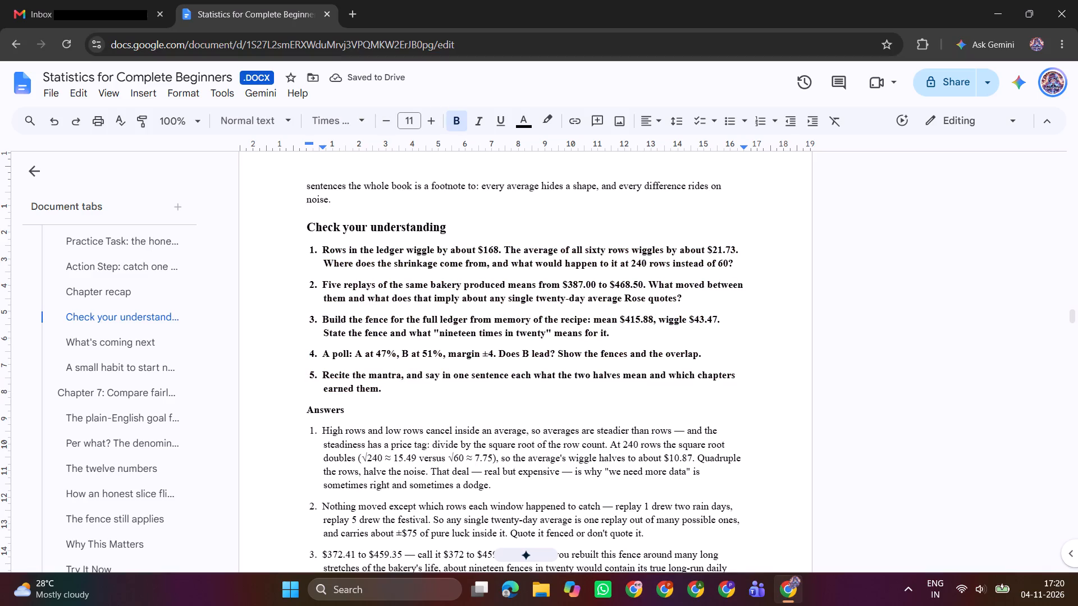
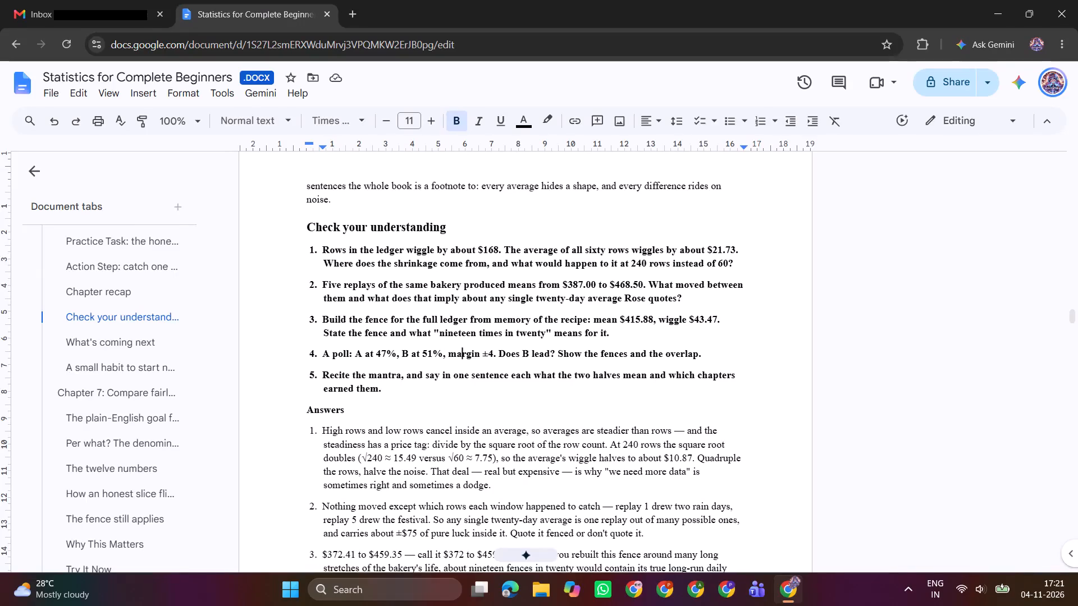
# Delete the em dash after "steadier than rows" in answer 1 of Check your understanding.
pyautogui.doubleClick(680, 430)
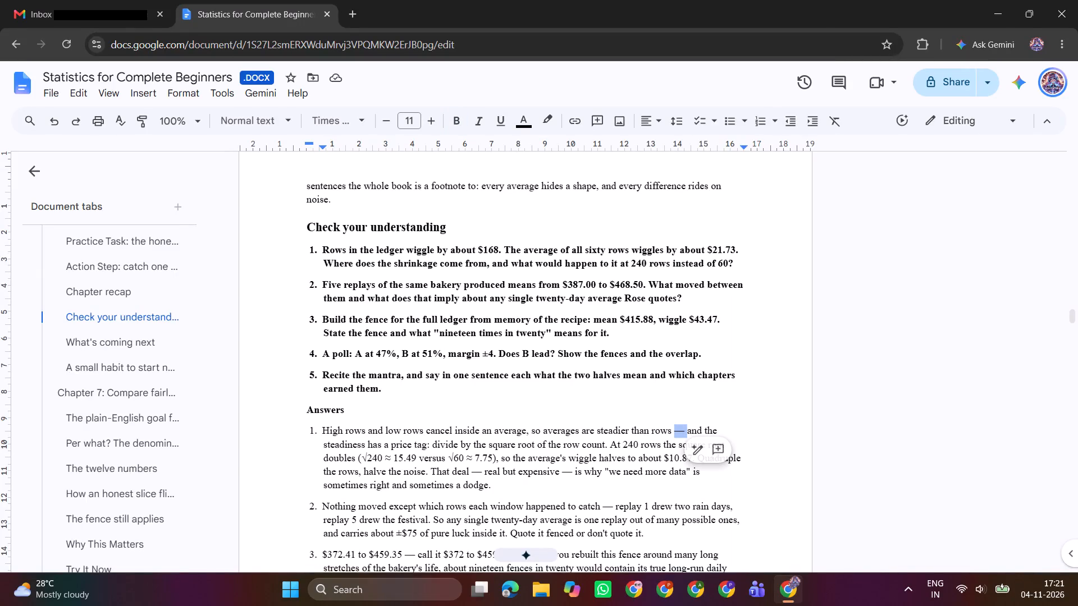
pyautogui.press('Delete')
pyautogui.click(611, 420)
# Accept the grammar suggestion "rides" in place of "rode" in answer 5.
pyautogui.scroll(-1, 611, 420)
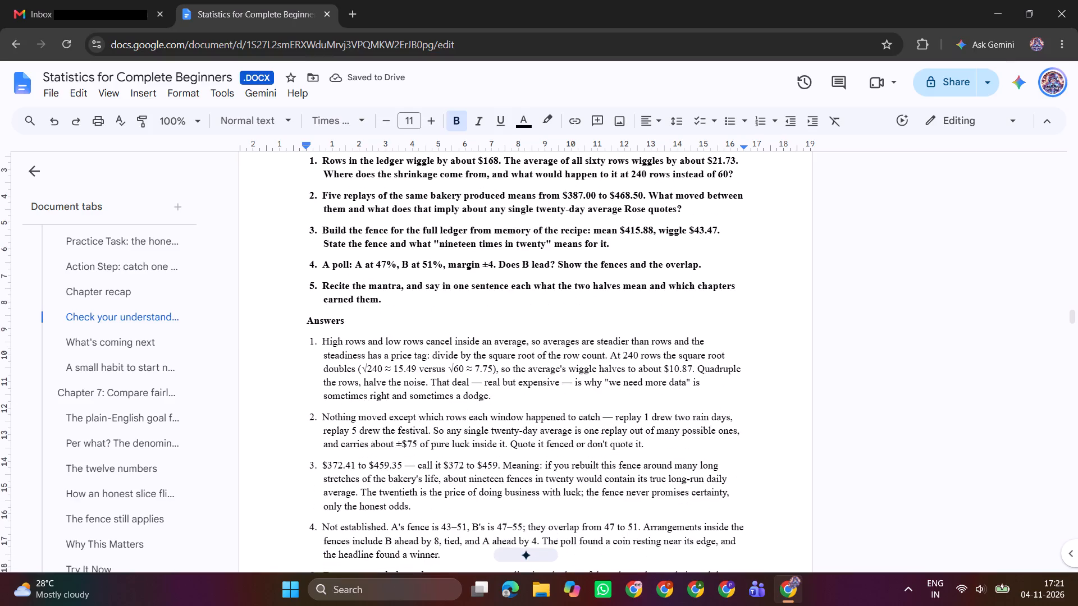
pyautogui.scroll(-1, 611, 420)
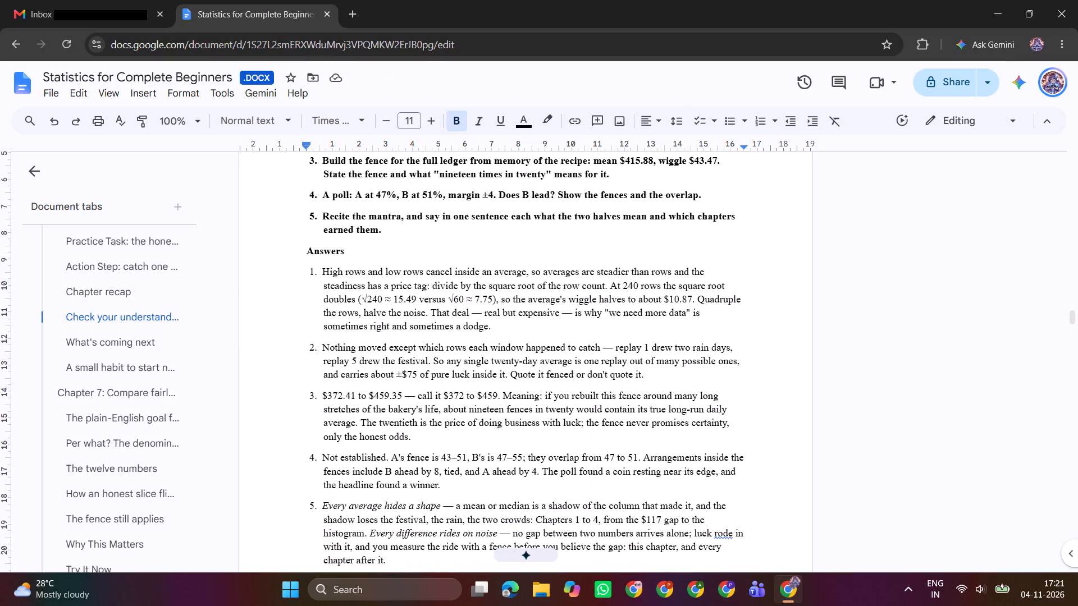
pyautogui.scroll(-1, 611, 420)
pyautogui.click(722, 457)
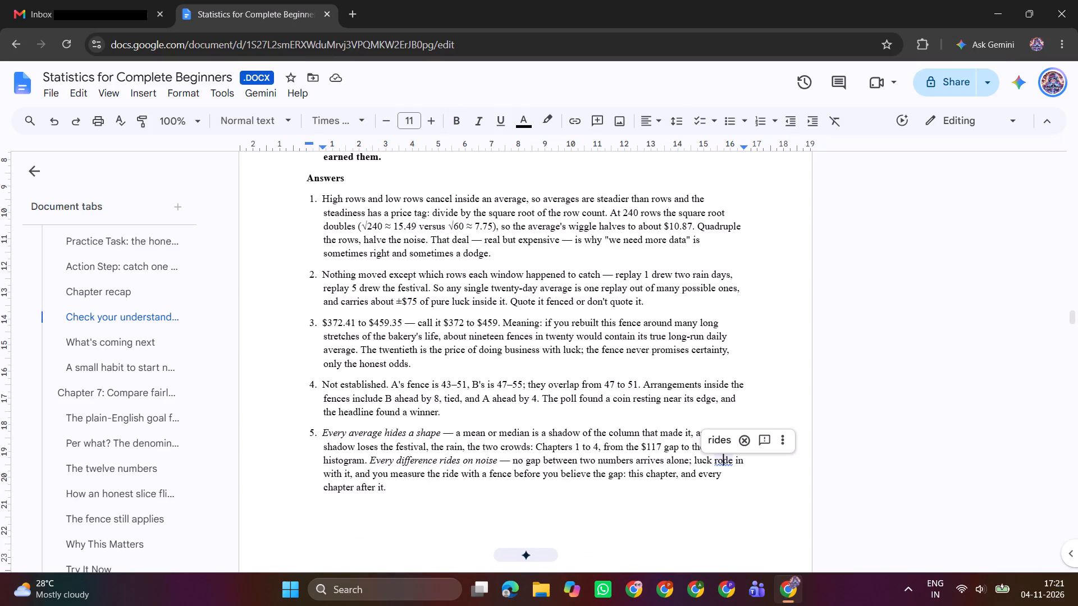
pyautogui.click(720, 438)
pyautogui.click(587, 422)
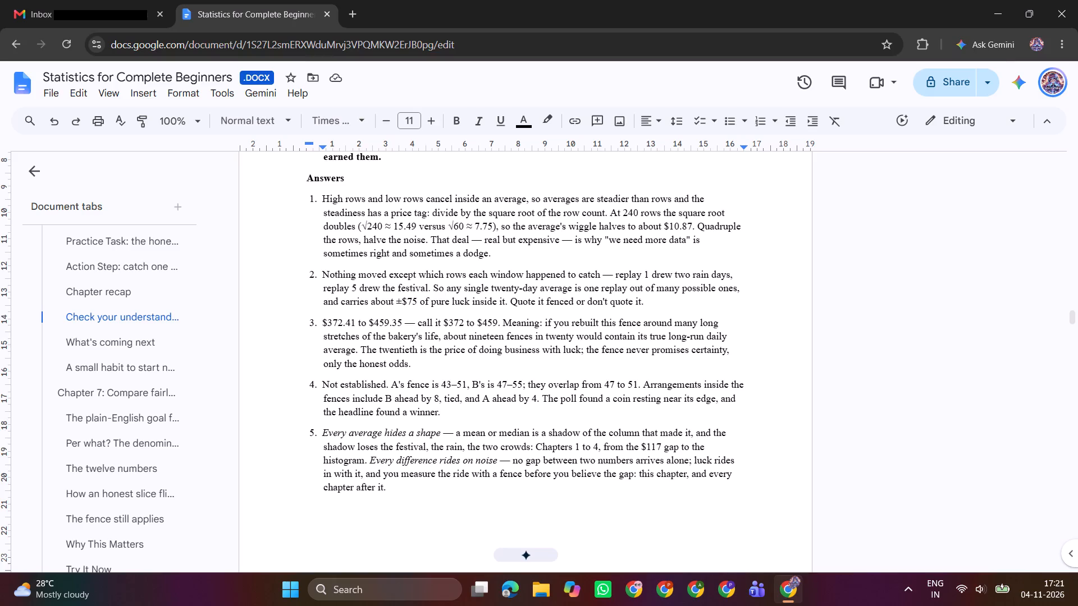
# Delete the em dash after "in any discussion" in the paragraph under "A small habit to start now".
pyautogui.scroll(-4, 587, 422)
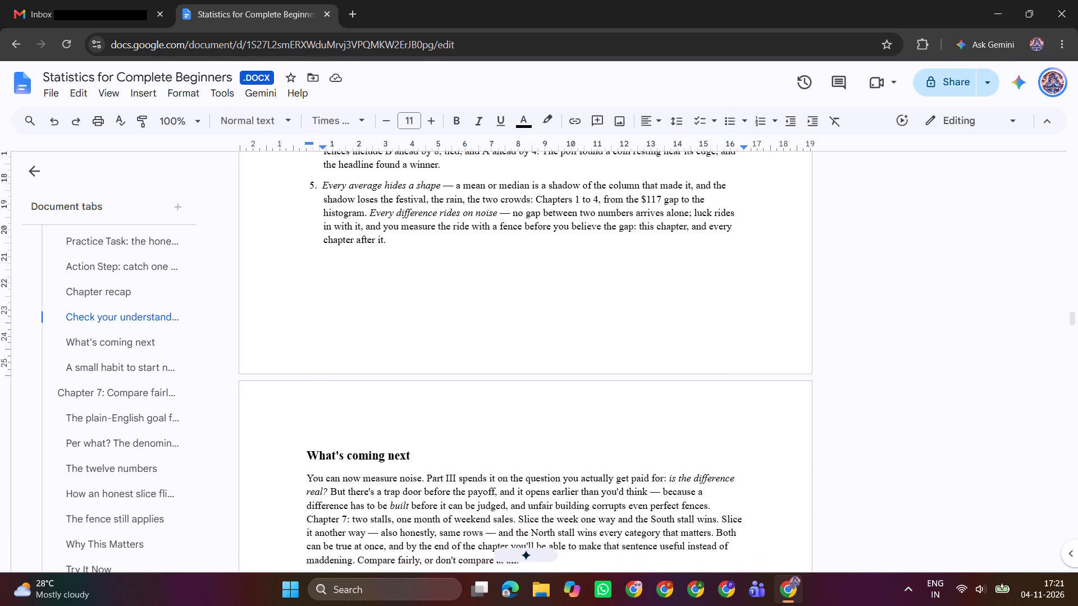
pyautogui.scroll(-1, 587, 422)
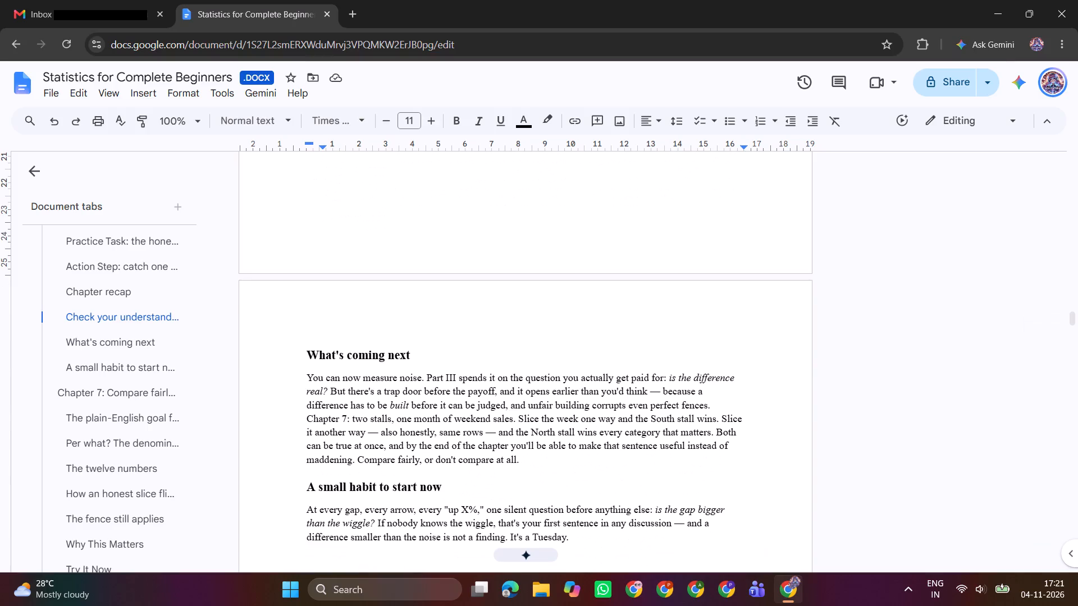
pyautogui.scroll(-1, 587, 422)
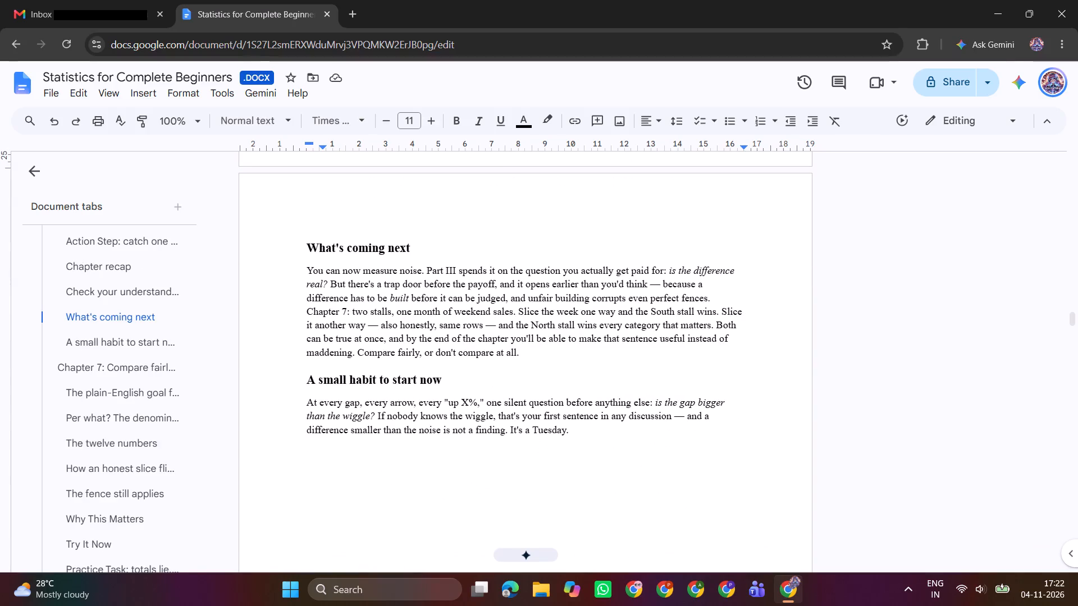
pyautogui.doubleClick(683, 415)
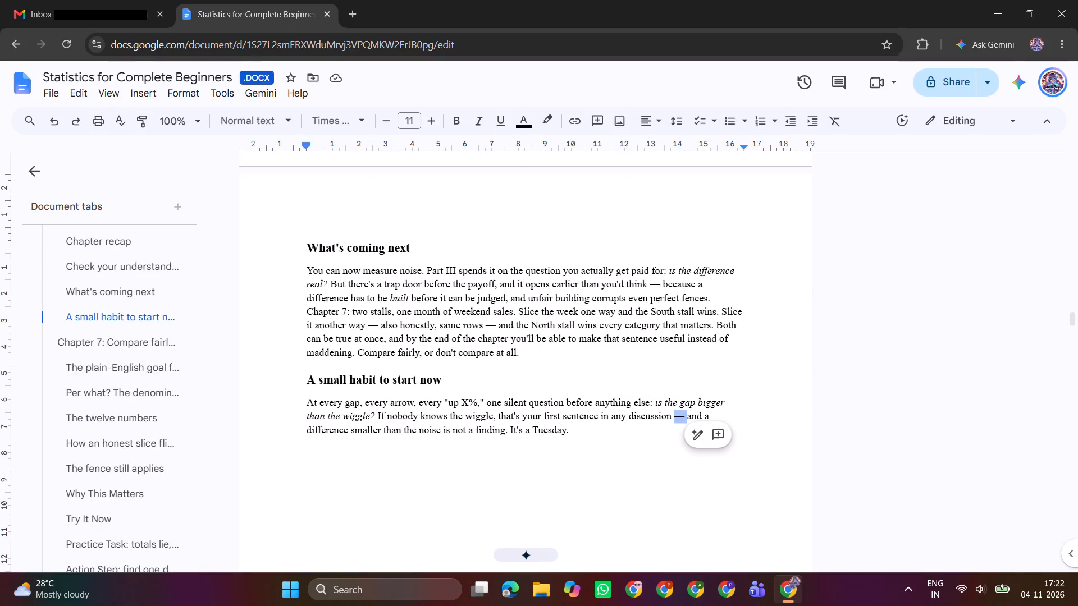
pyautogui.press('Delete')
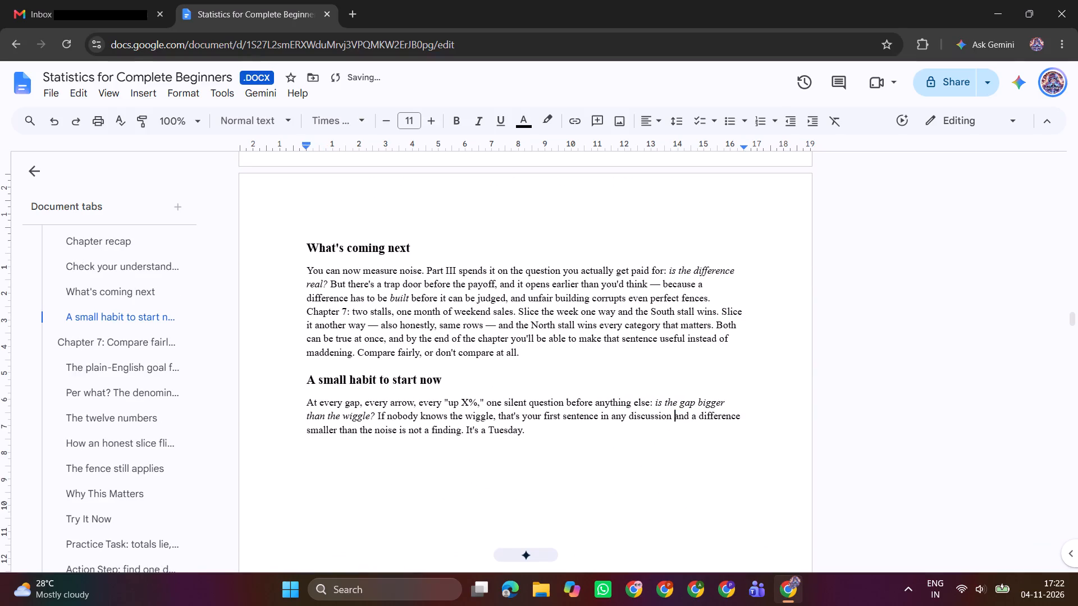
pyautogui.click(678, 393)
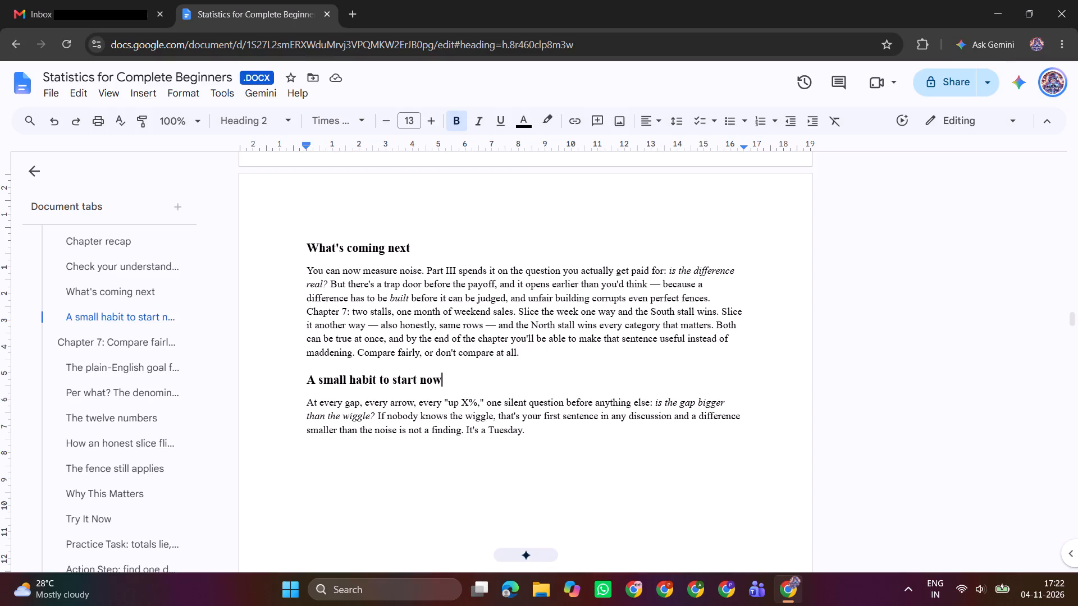
pyautogui.click(674, 410)
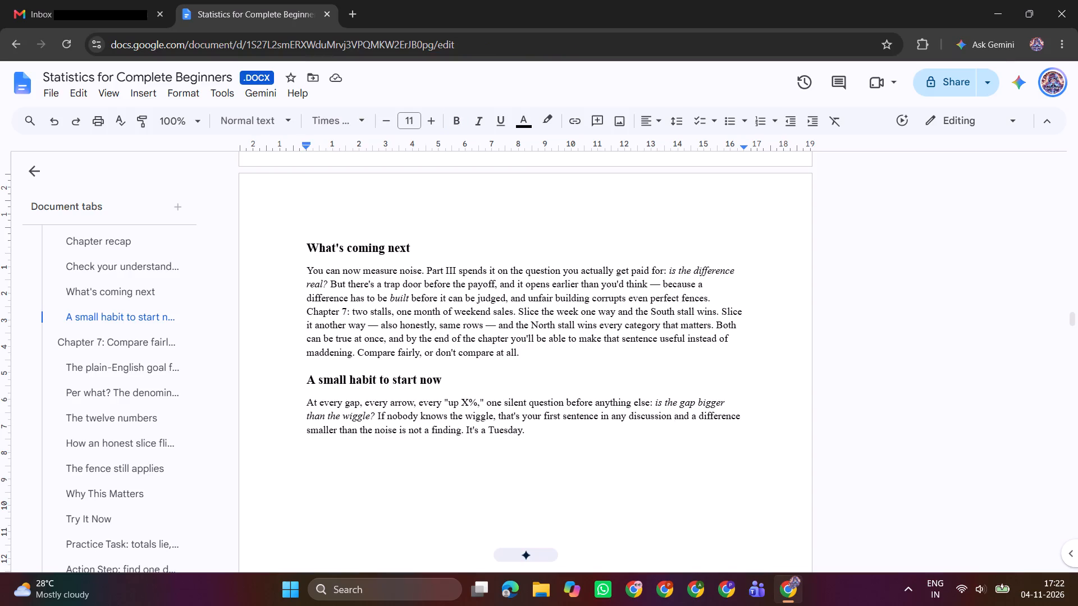
# Remove the colon from the Chapter 7 heading and move "Compare fairly, or don't compare at all" onto its own line.
pyautogui.scroll(-6, 674, 410)
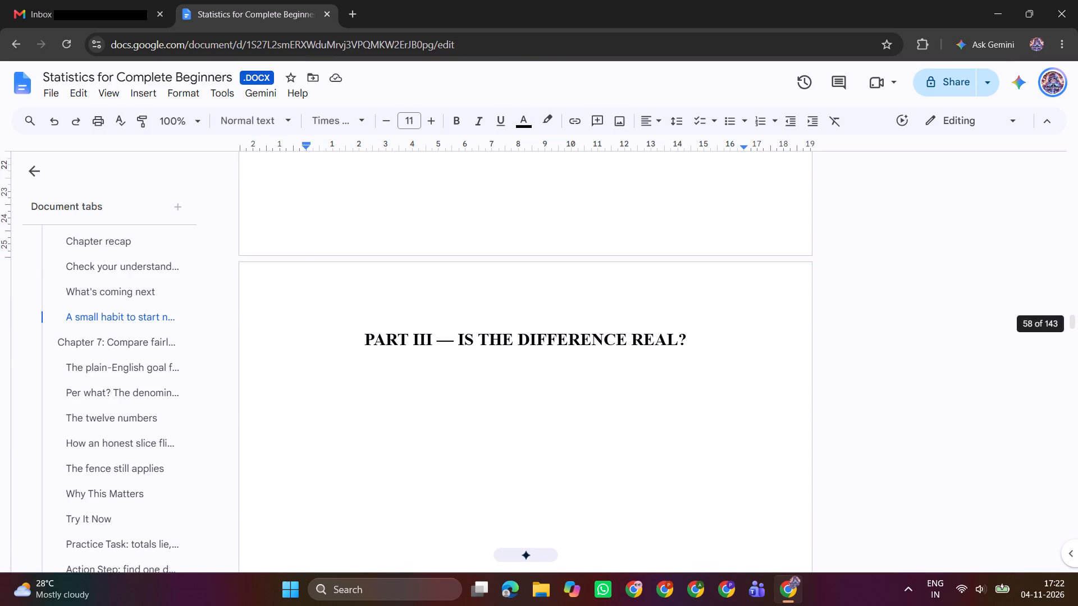
pyautogui.scroll(-6, 483, 398)
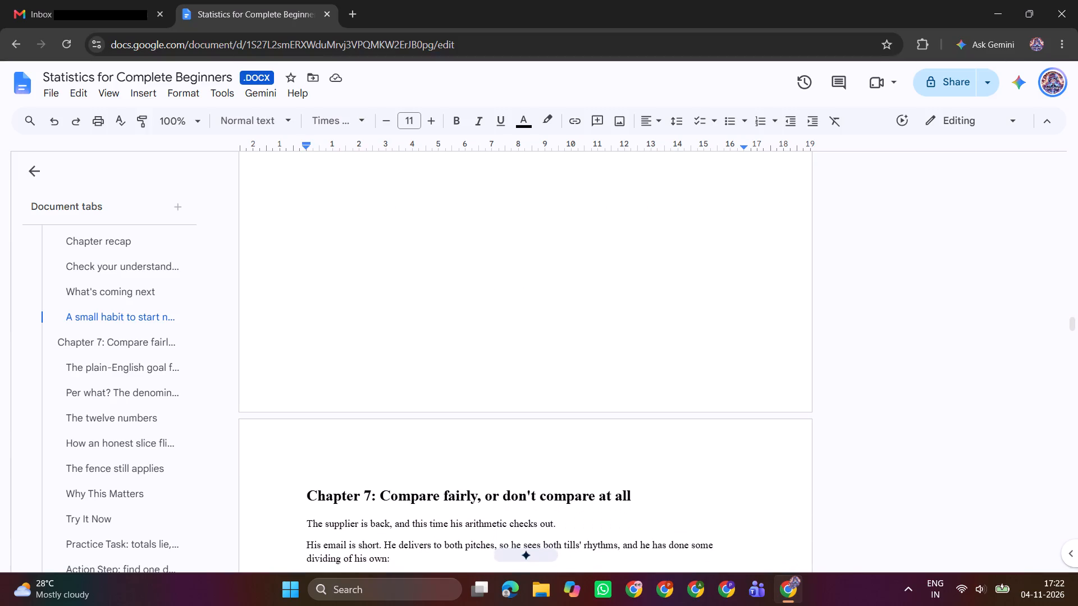
pyautogui.scroll(-2, 381, 499)
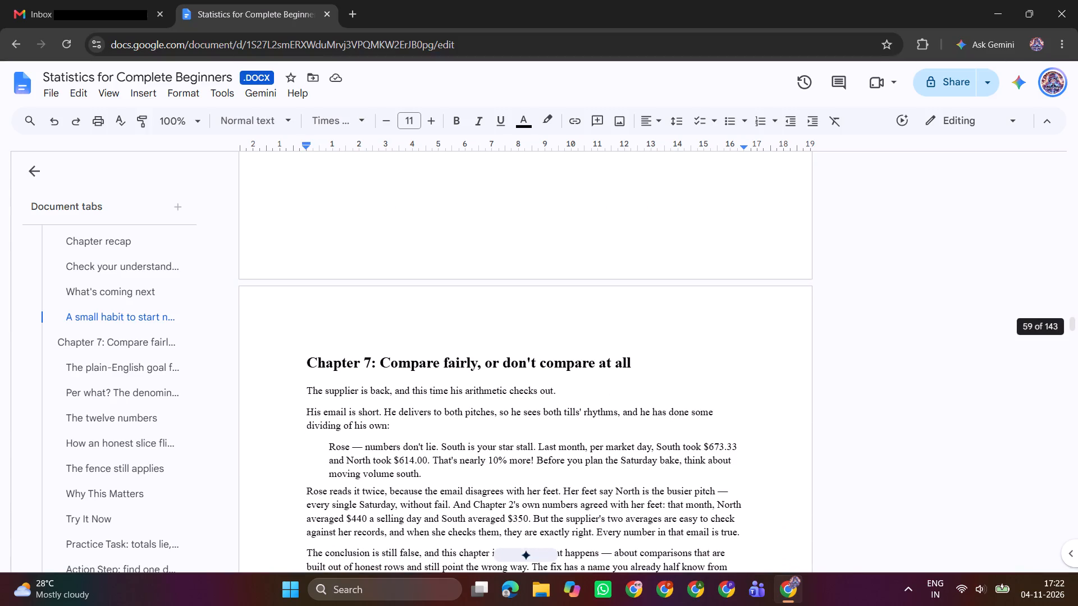
pyautogui.click(376, 370)
pyautogui.press('BackSpace')
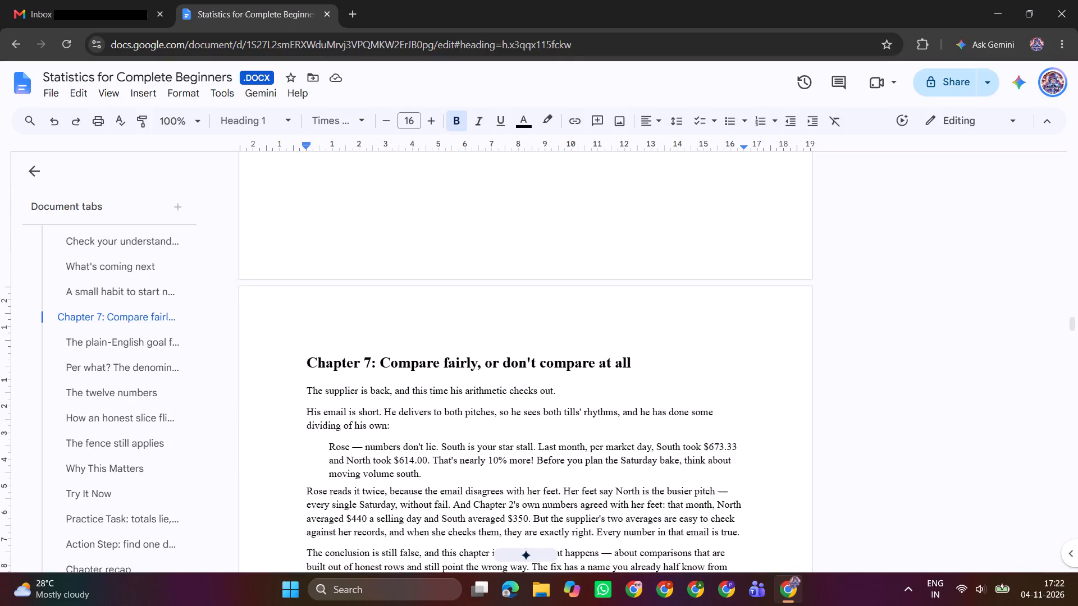
pyautogui.press('Return')
# Apply the Heading 2 style to the line "Compare fairly, or don't compare at all".
pyautogui.tripleClick(363, 397)
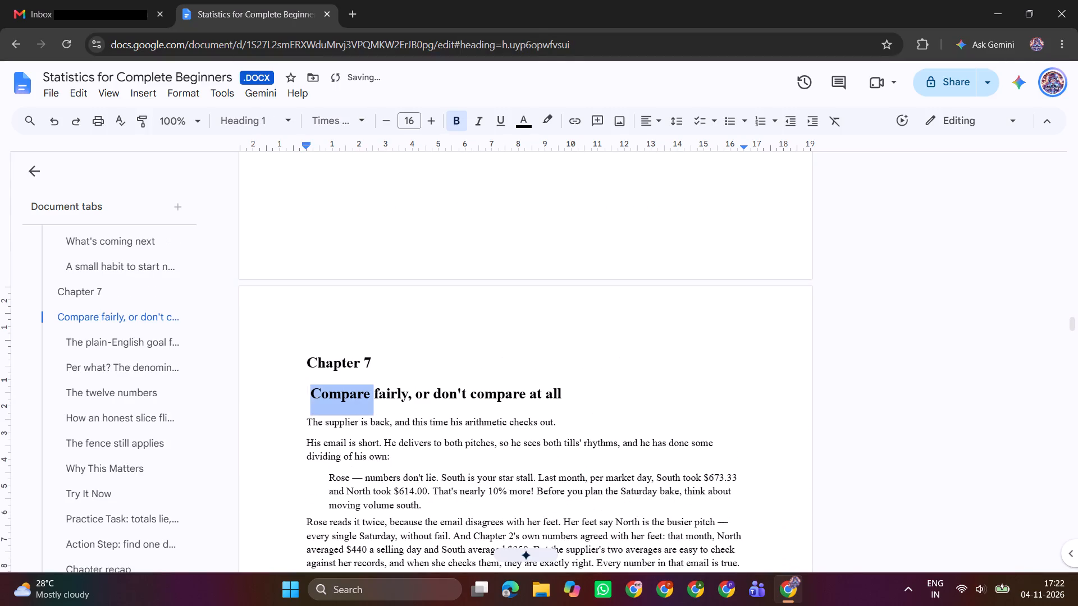
pyautogui.click(272, 117)
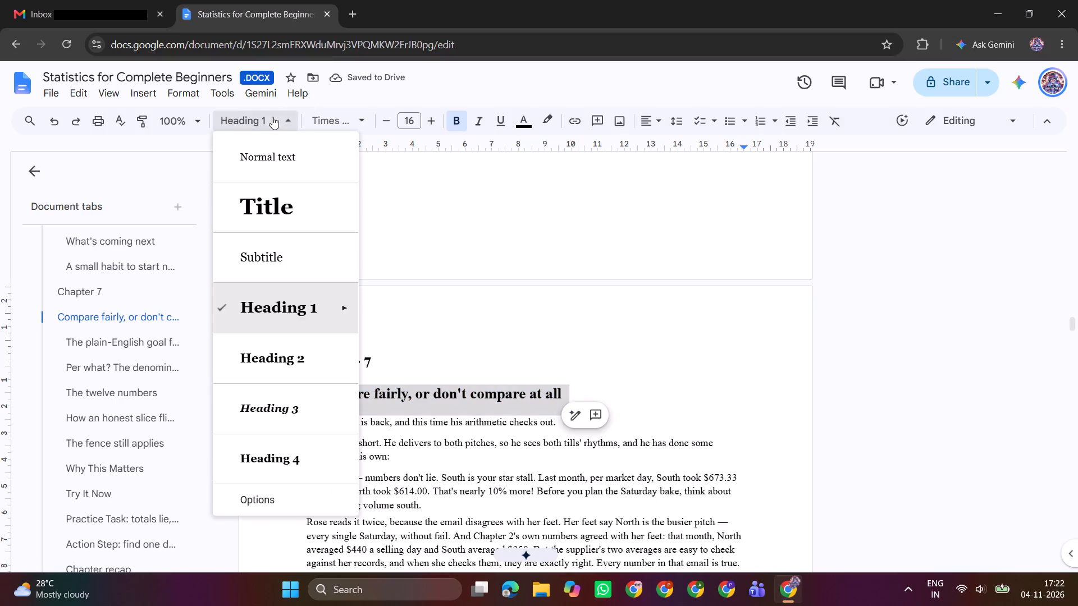
pyautogui.click(309, 353)
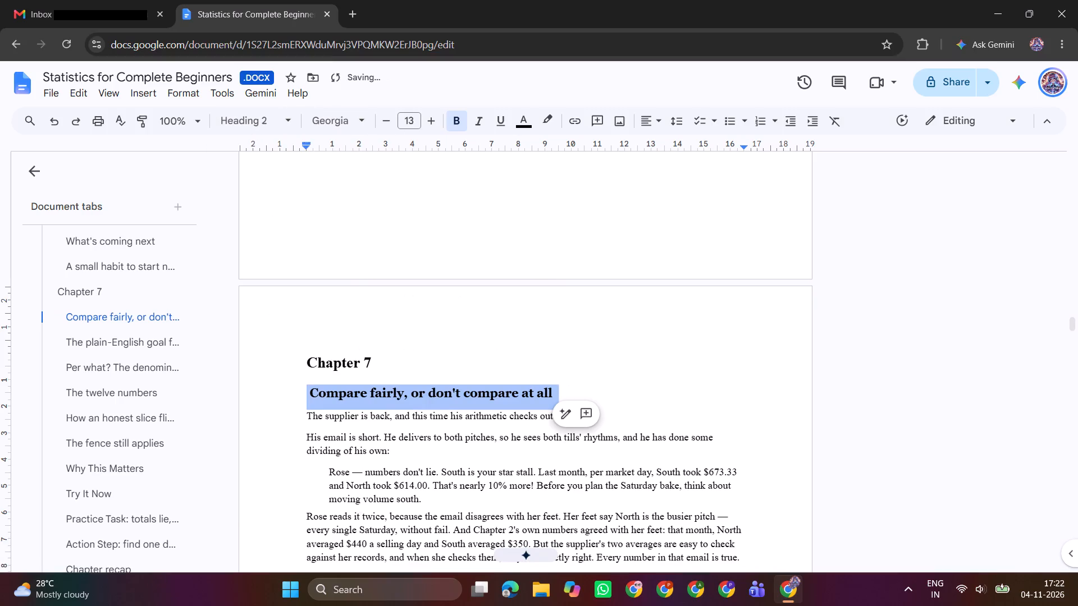
# Centre the "Chapter 7" heading and its title line "Compare fairly, or don't compare at all".
pyautogui.click(296, 362)
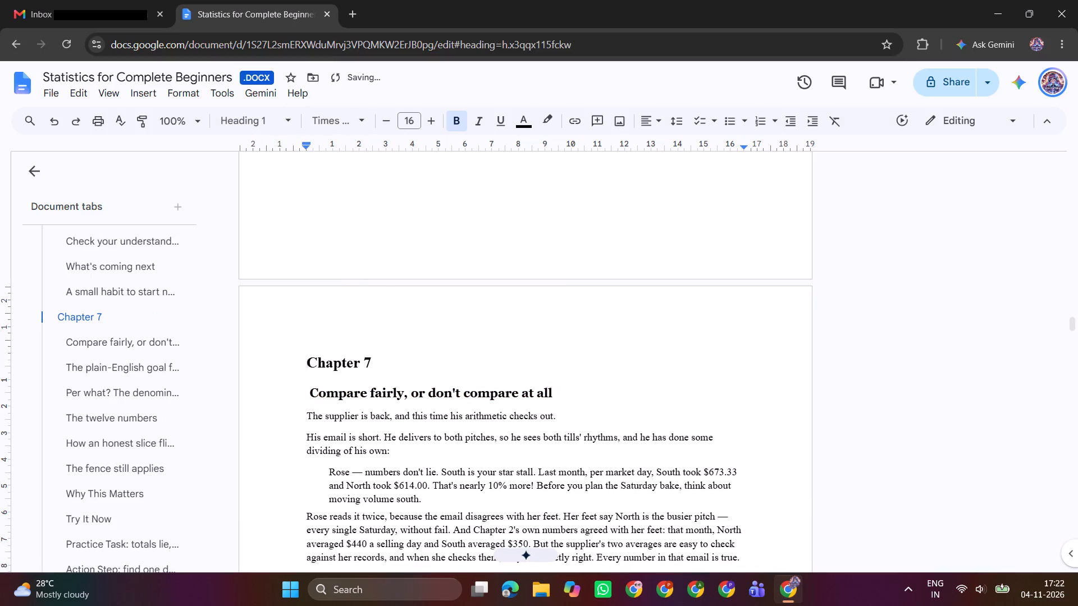
pyautogui.moveTo(296, 362); pyautogui.dragTo(561, 385)
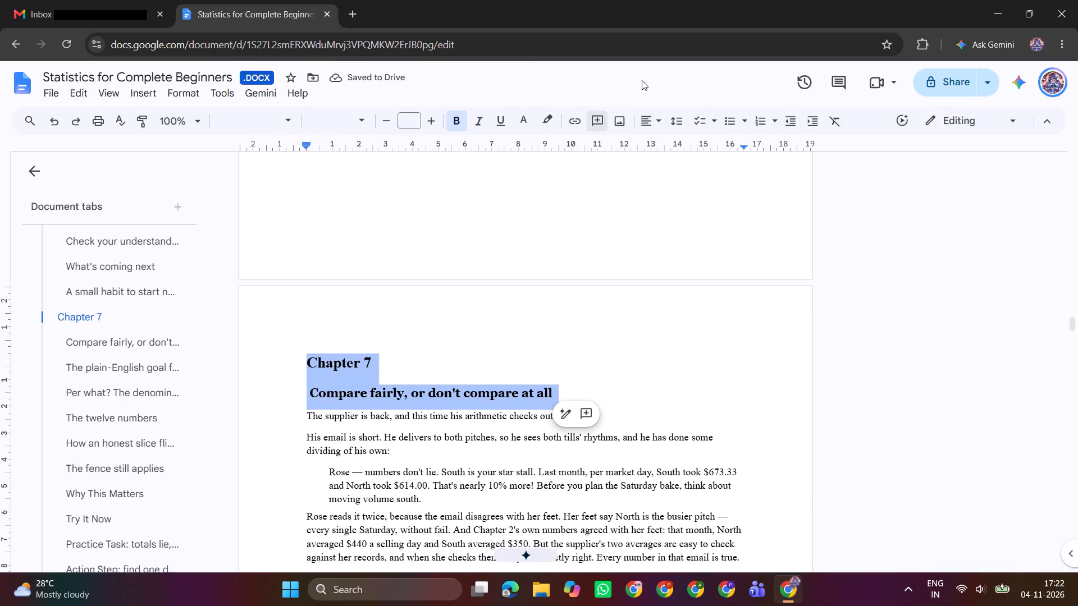
pyautogui.click(657, 122)
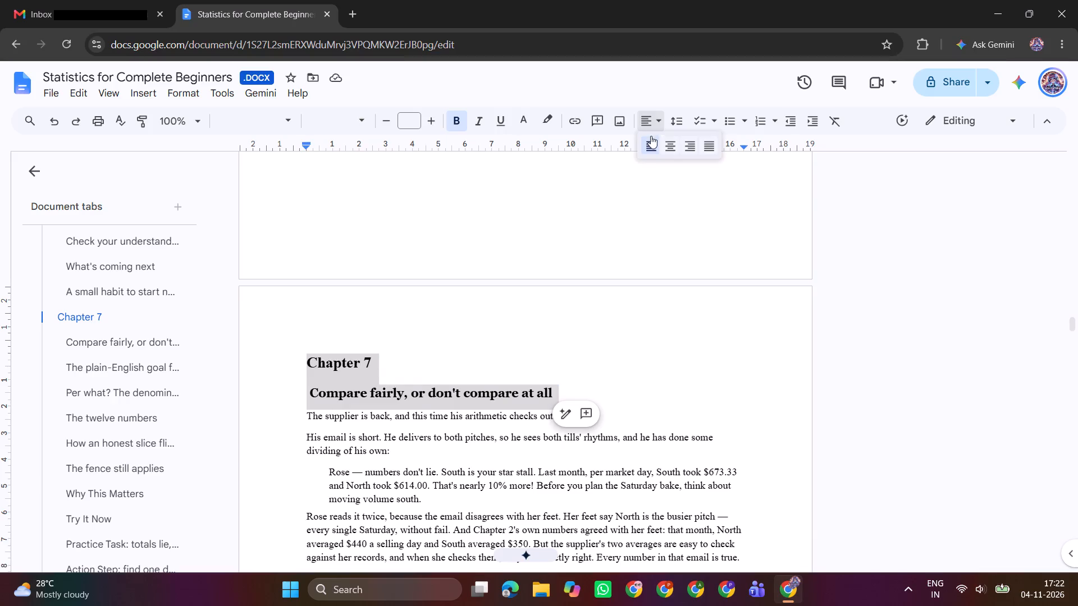
pyautogui.click(668, 145)
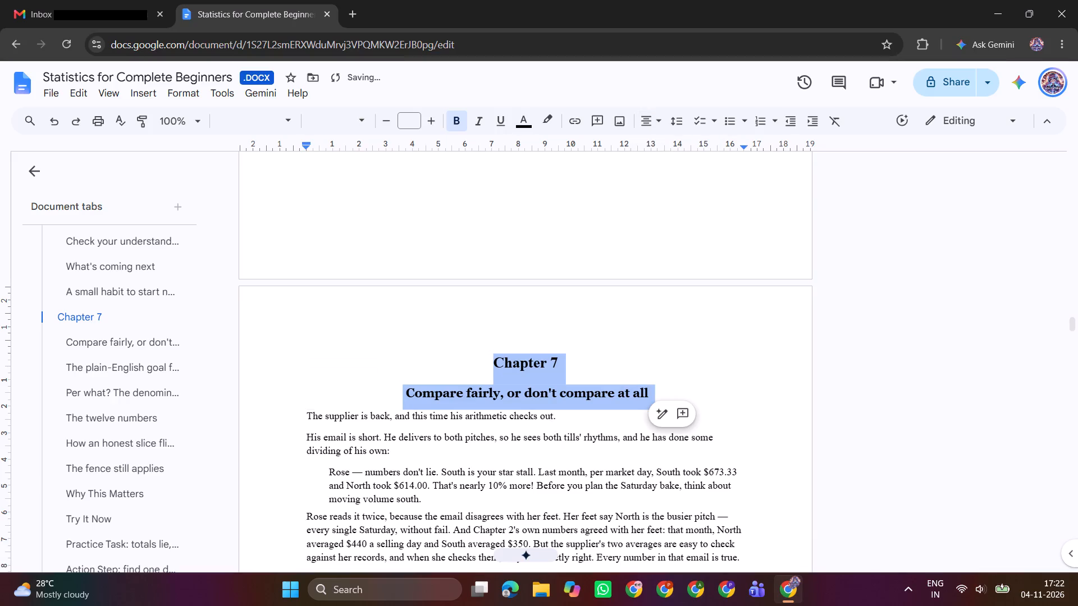
# Insert a blank line between the Chapter 7 title and the paragraph starting "The supplier is back".
pyautogui.click(302, 416)
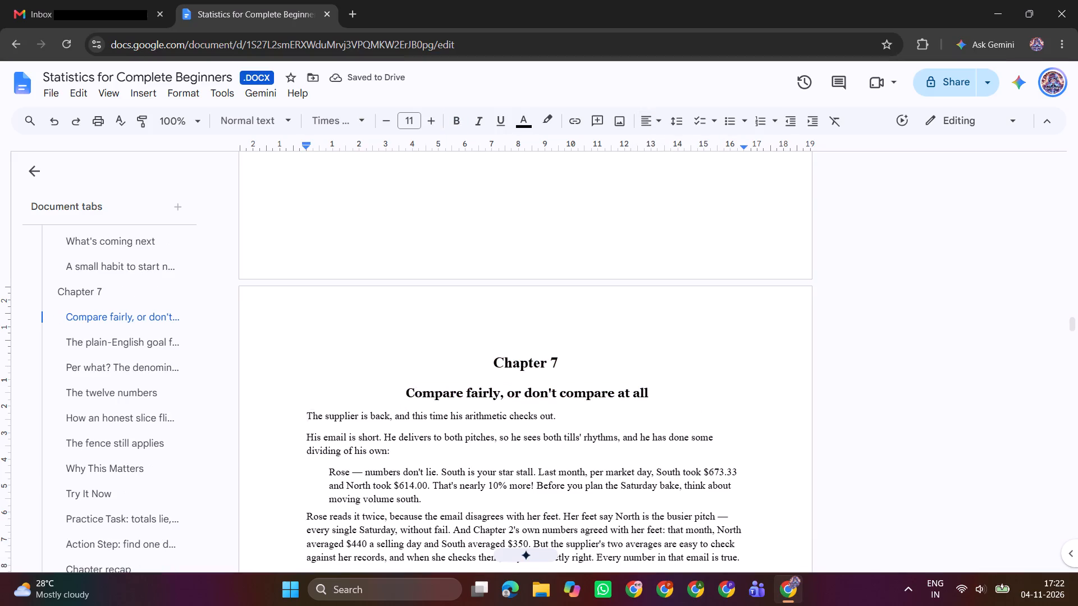
pyautogui.press('Return')
pyautogui.click(378, 498)
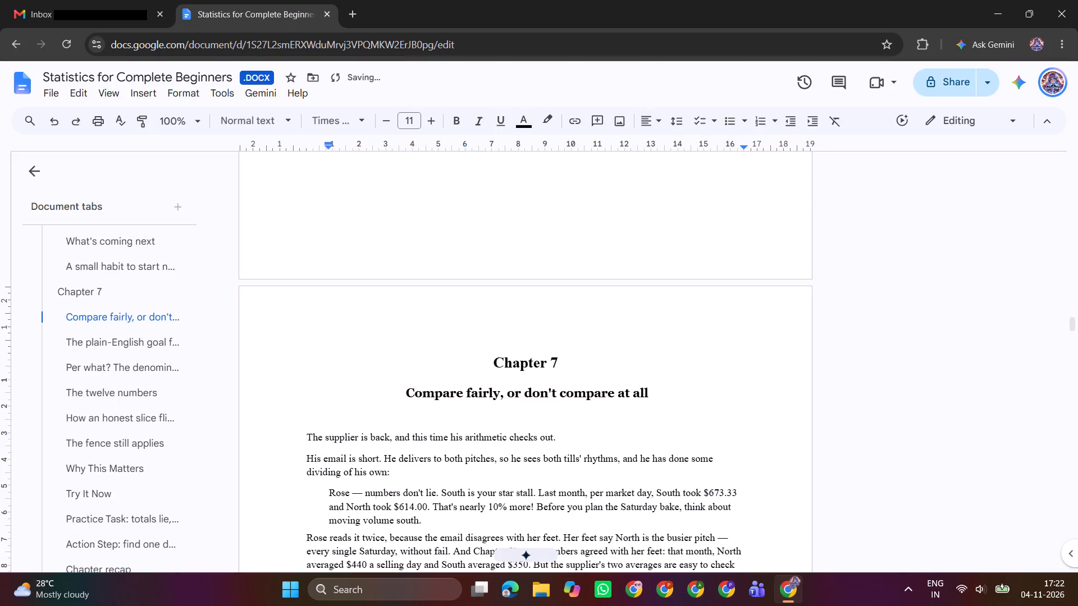
# Delete the em dash after "detect a mix-driven flip" in the bullets under "The plain-English goal for this chapter".
pyautogui.scroll(-3, 378, 498)
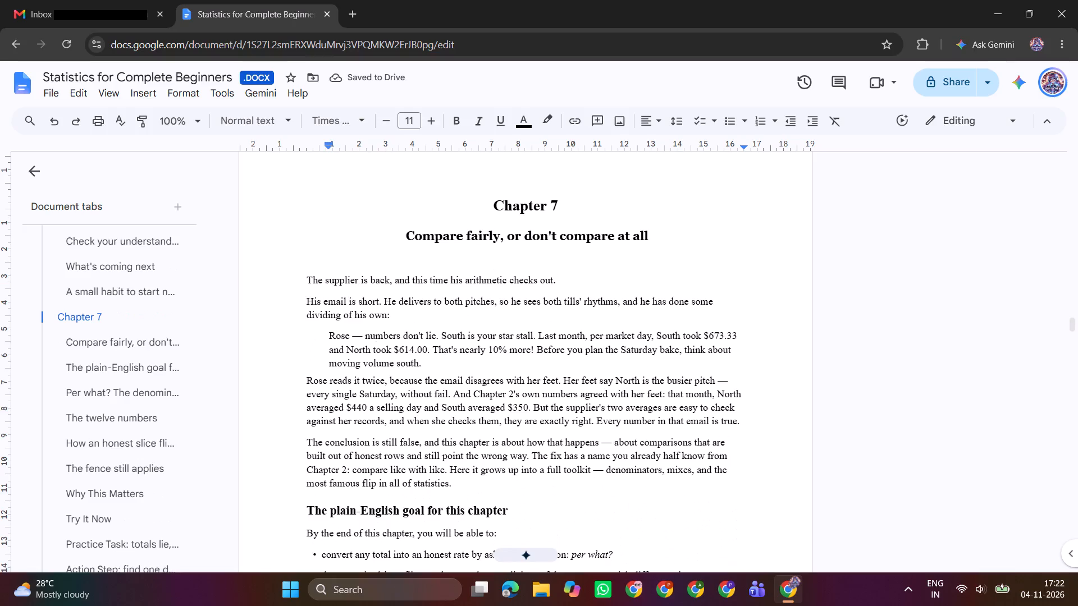
pyautogui.scroll(-1, 650, 471)
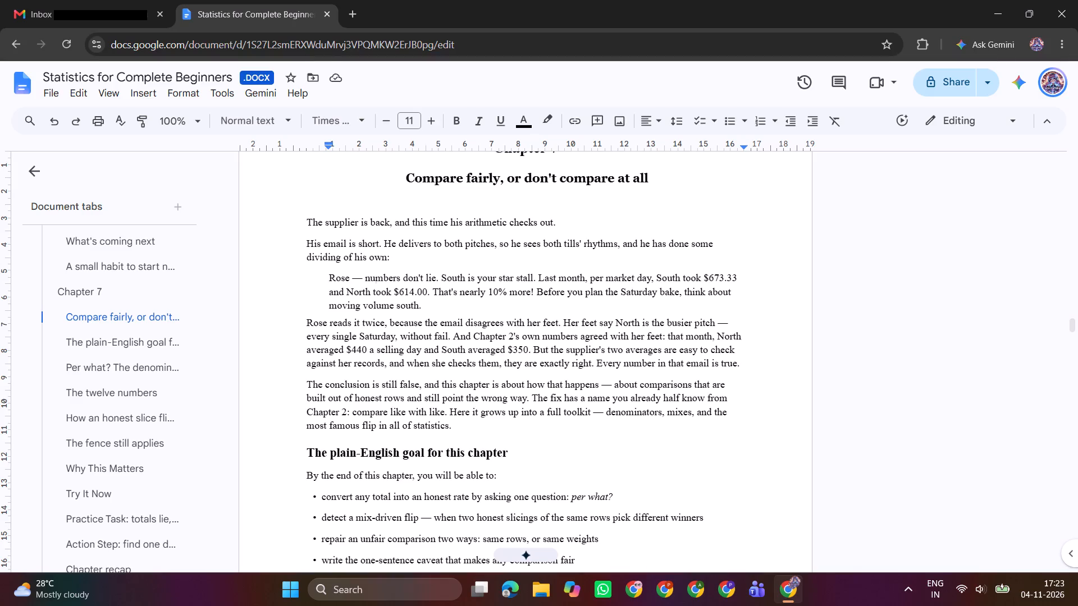
pyautogui.click(682, 405)
pyautogui.scroll(-2, 682, 405)
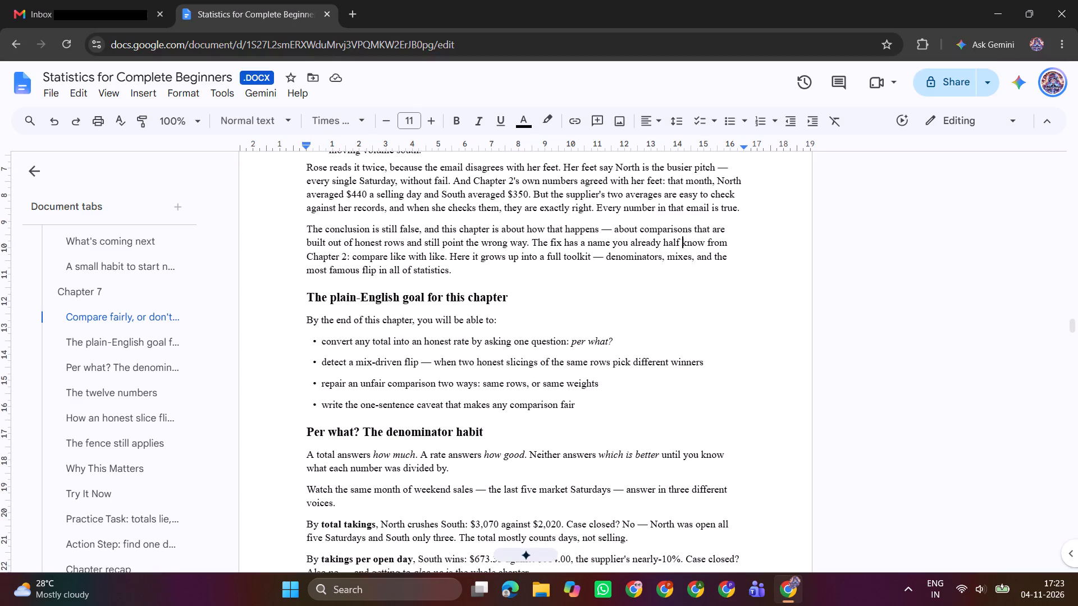
pyautogui.doubleClick(424, 371)
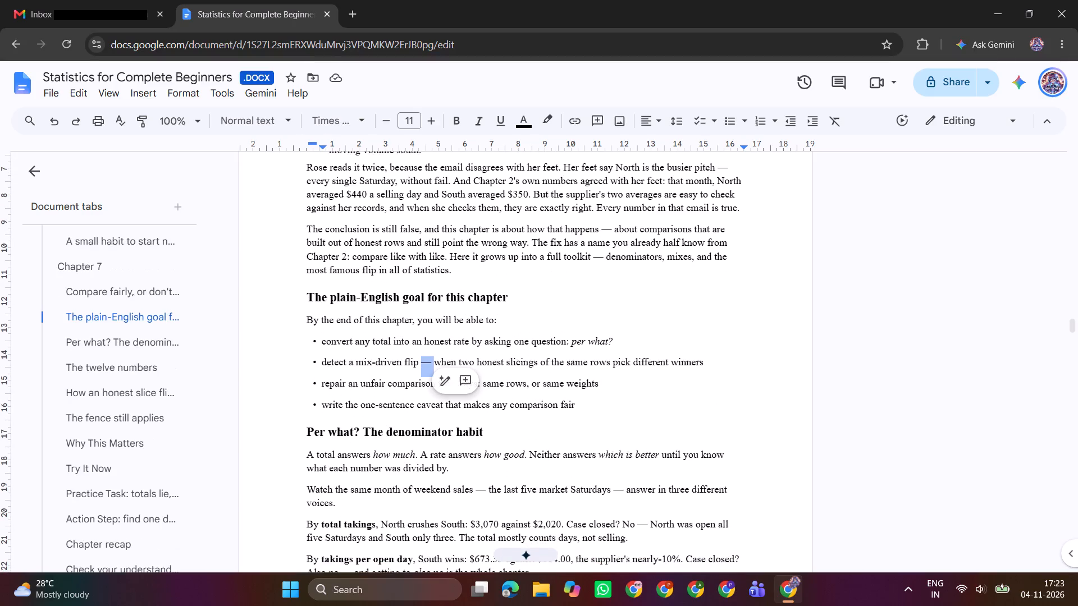
pyautogui.press('Delete')
pyautogui.click(447, 345)
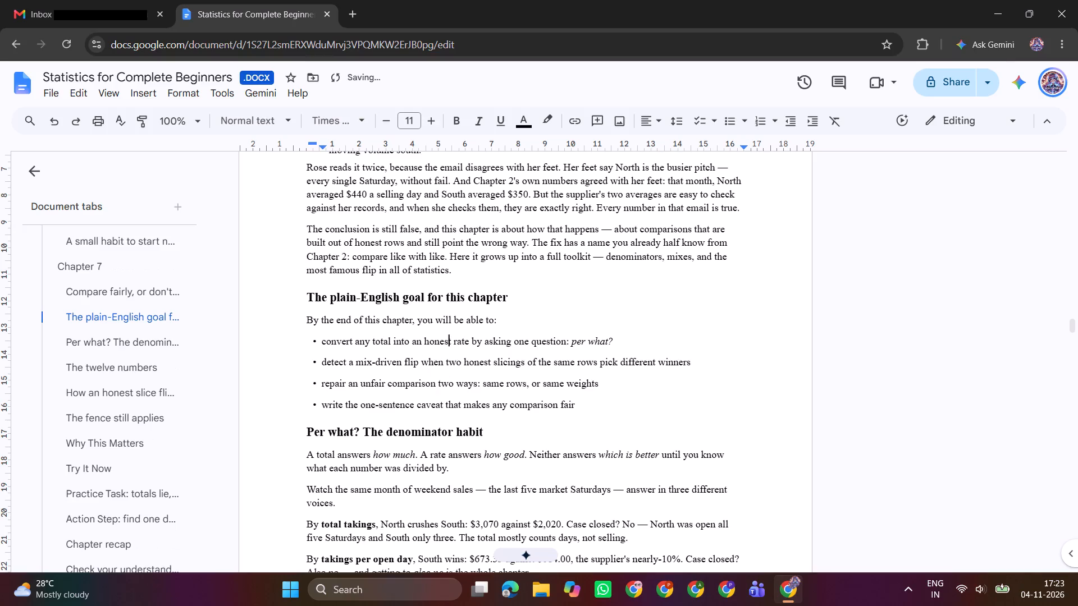
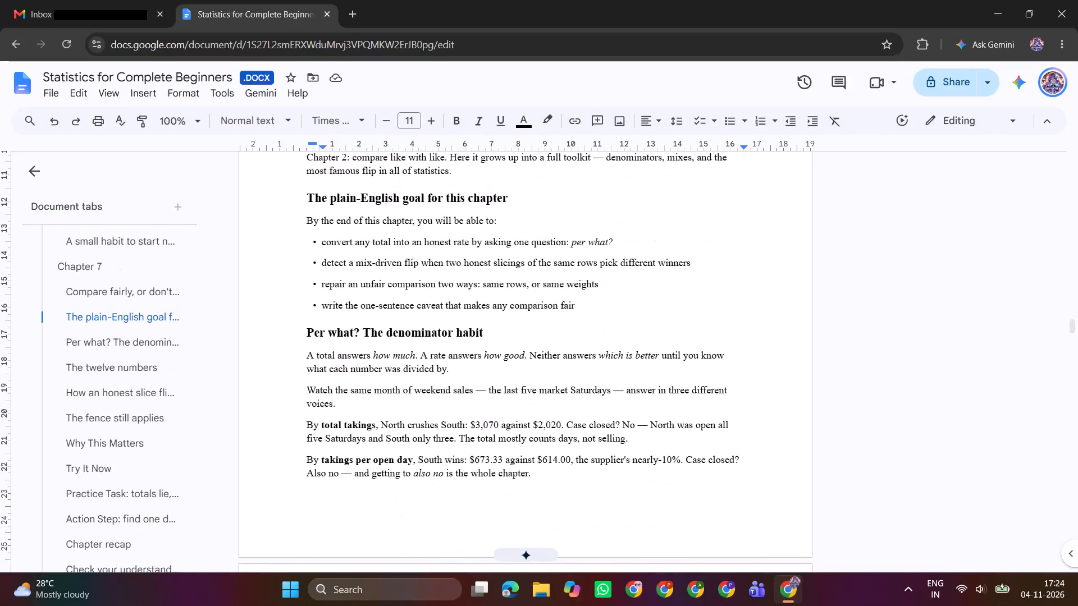
# Delete the em dash after "Also no" in the "takings per open day" paragraph under "Per what? The denominator habit".
pyautogui.click(531, 341)
pyautogui.scroll(-1, 531, 341)
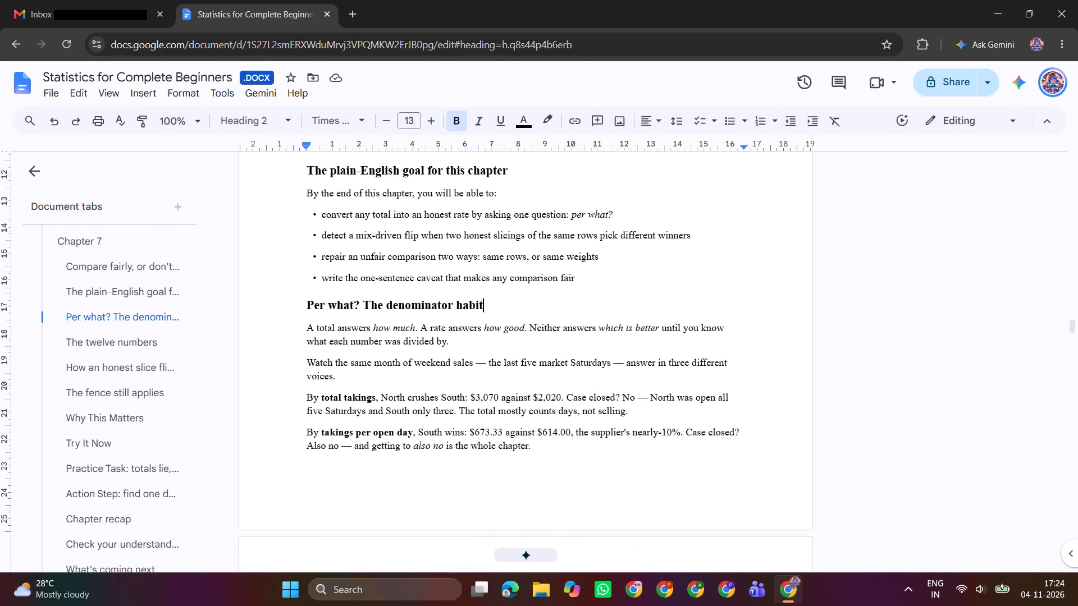
pyautogui.doubleClick(345, 451)
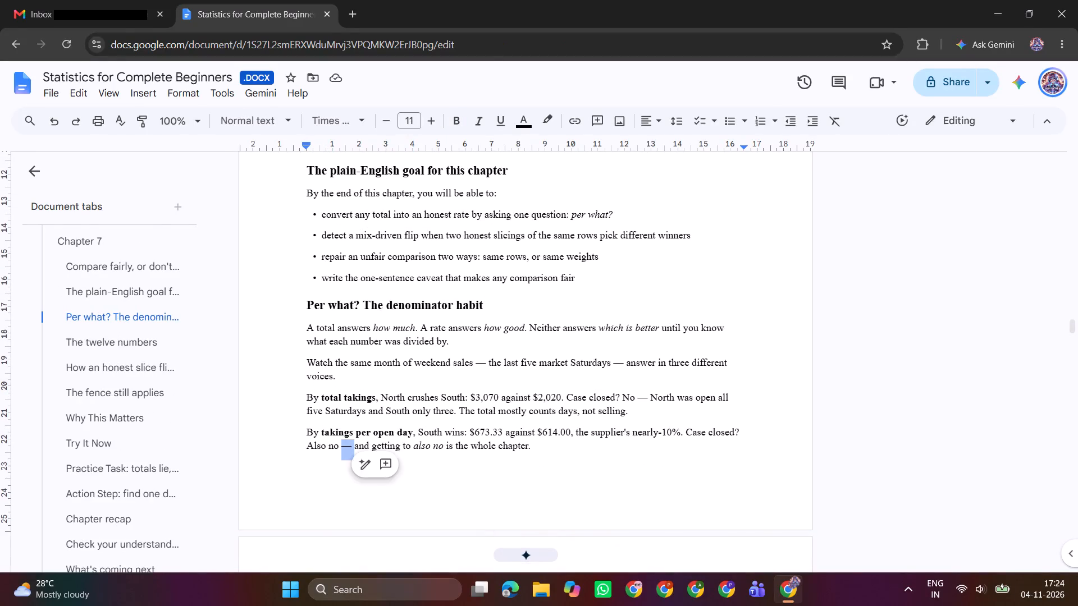
pyautogui.press('Delete')
pyautogui.click(446, 415)
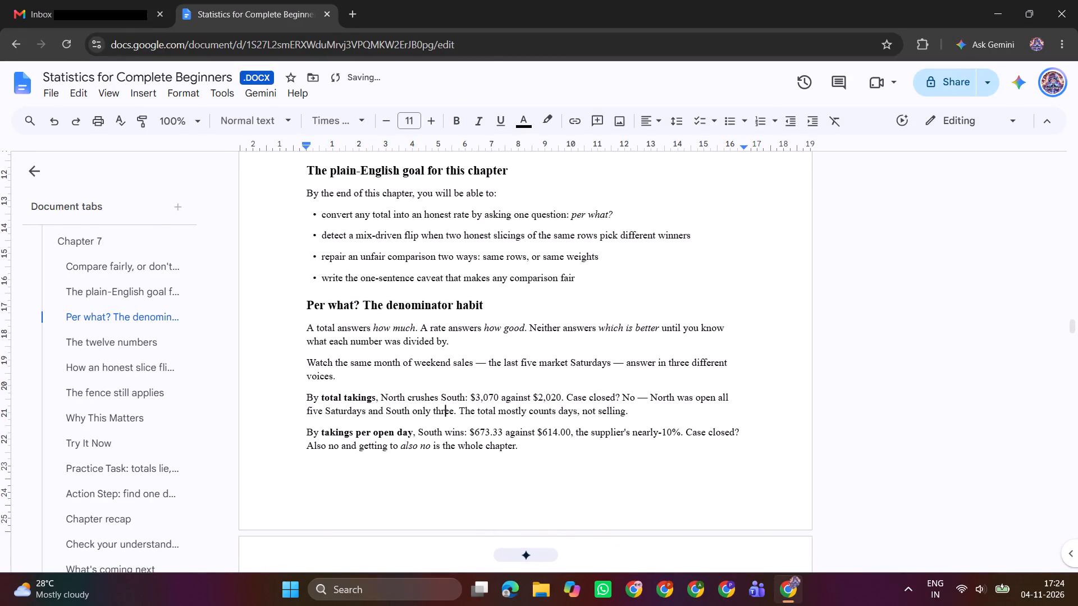
# Proofread the "Common mistake" paragraph and the text and tables of "The twelve numbers" section.
pyautogui.scroll(-2, 446, 415)
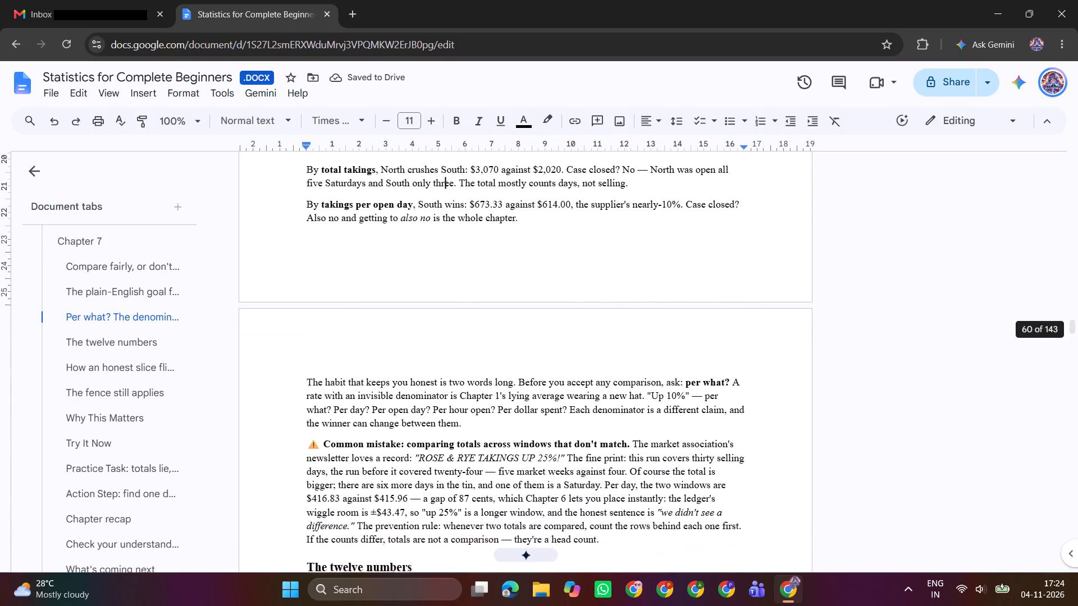
pyautogui.scroll(-1, 446, 415)
pyautogui.click(488, 444)
pyautogui.scroll(-1, 488, 444)
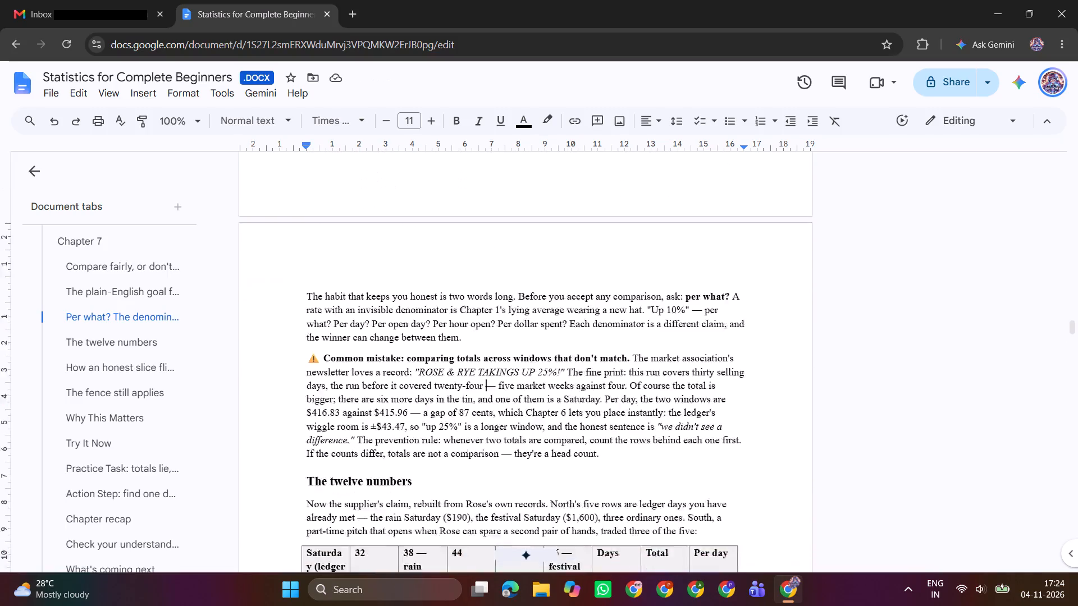
pyautogui.scroll(-3, 488, 444)
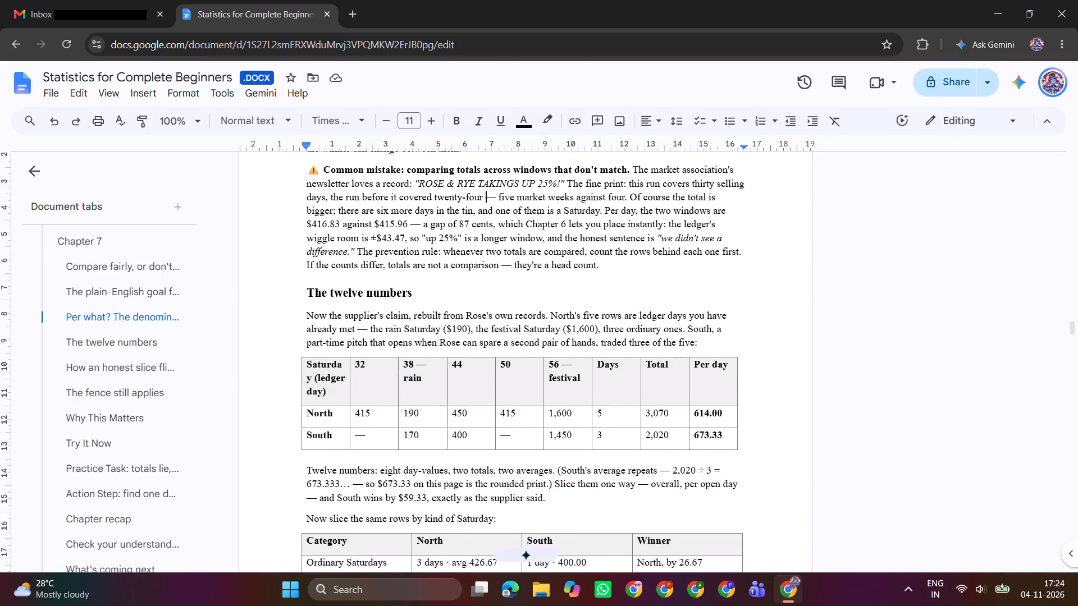
pyautogui.scroll(-2, 488, 444)
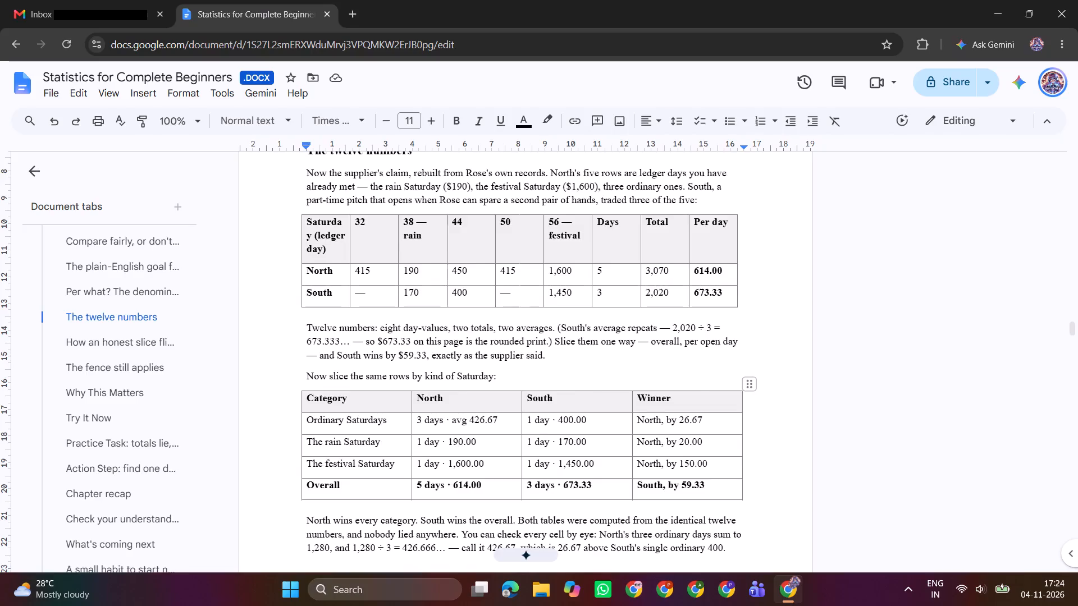
pyautogui.scroll(-1, 431, 422)
pyautogui.scroll(-1, 454, 469)
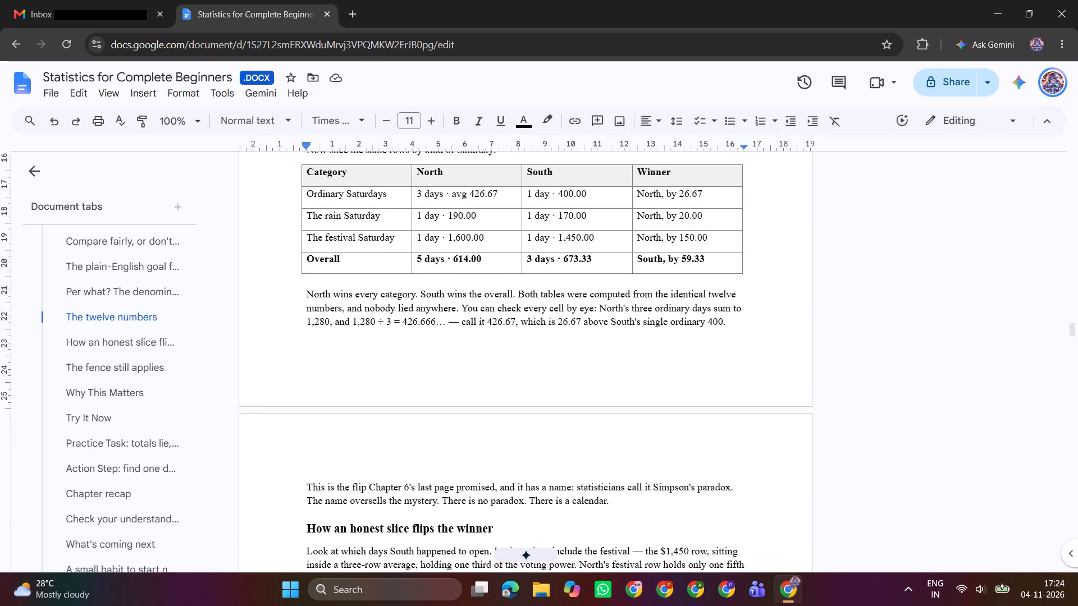
pyautogui.scroll(-2, 454, 469)
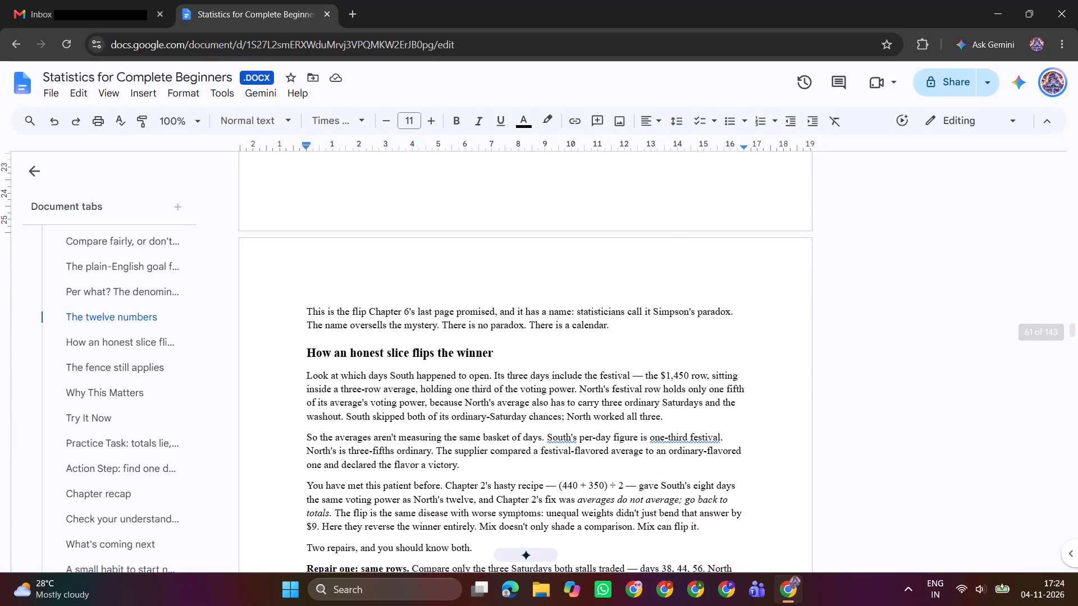
# Accept the grammar suggestion "The South's" in the paragraph starting "So the averages aren't measuring" under "How an honest slice flips the winner".
pyautogui.click(563, 431)
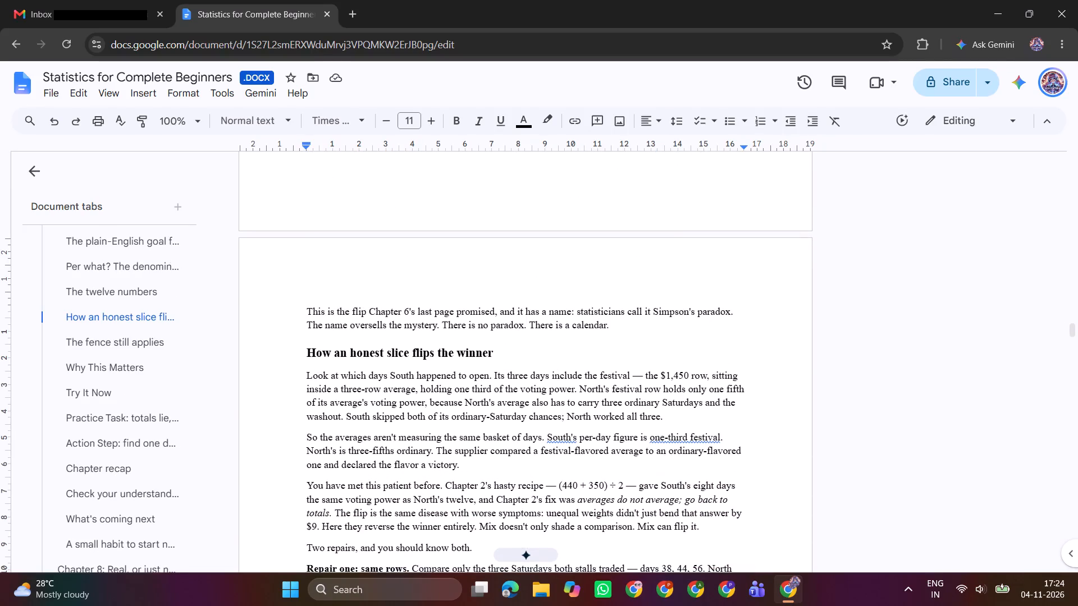
pyautogui.click(563, 438)
pyautogui.click(568, 417)
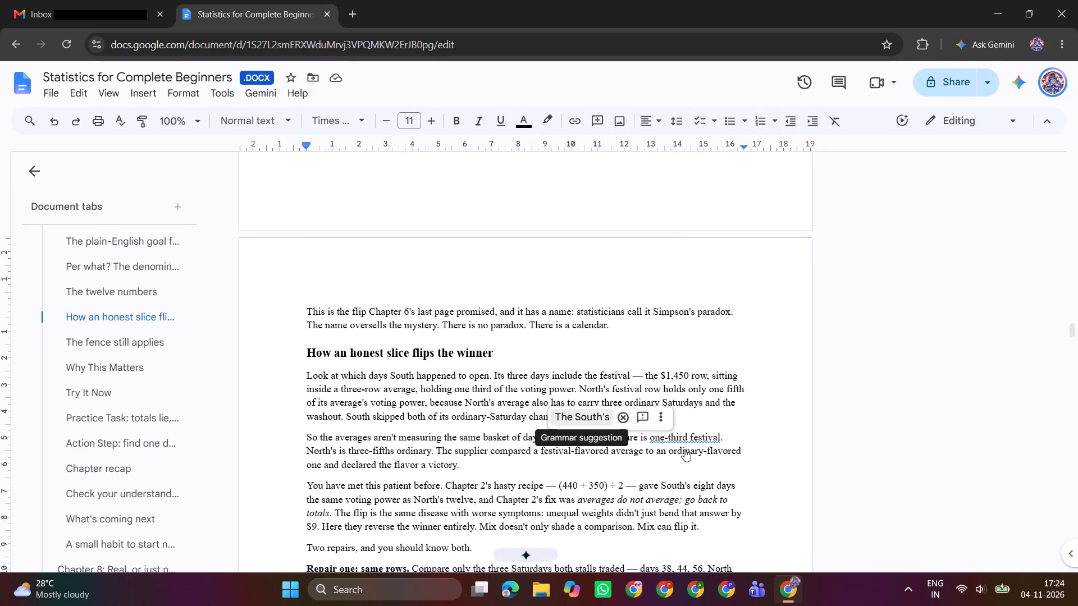
pyautogui.click(707, 439)
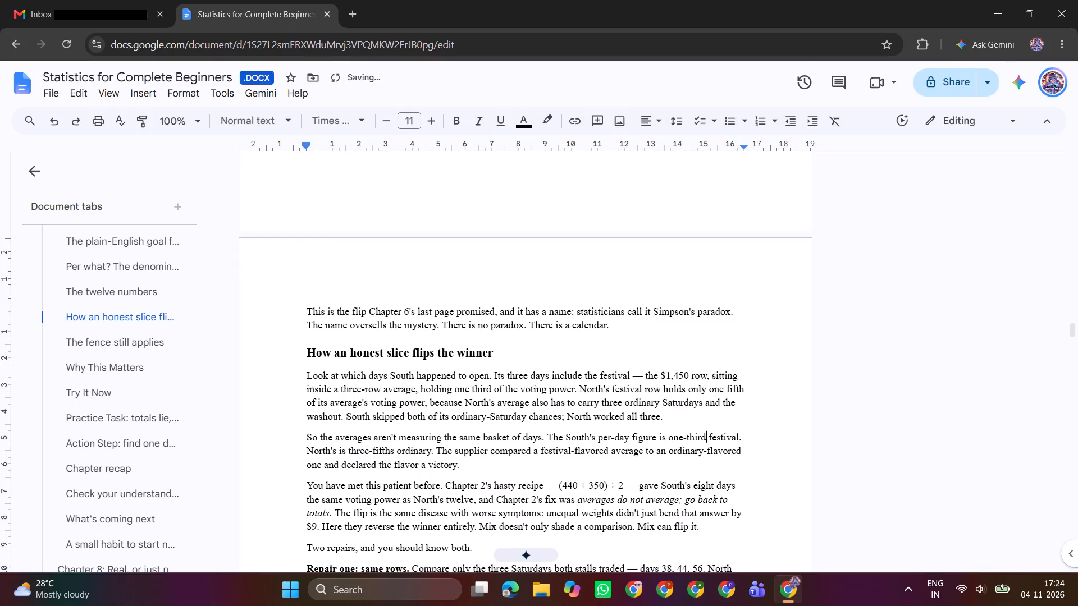
pyautogui.click(691, 431)
# Accept the grammar suggestion "When the same" in the "Repair two: same weights" paragraph.
pyautogui.scroll(-1, 691, 431)
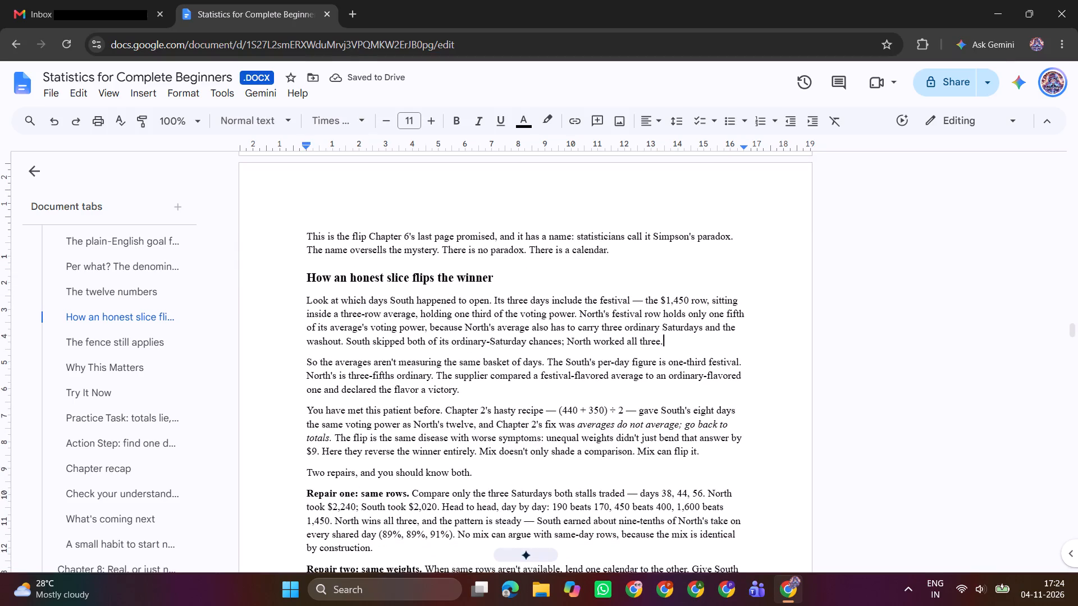
pyautogui.click(659, 494)
pyautogui.scroll(-1, 659, 494)
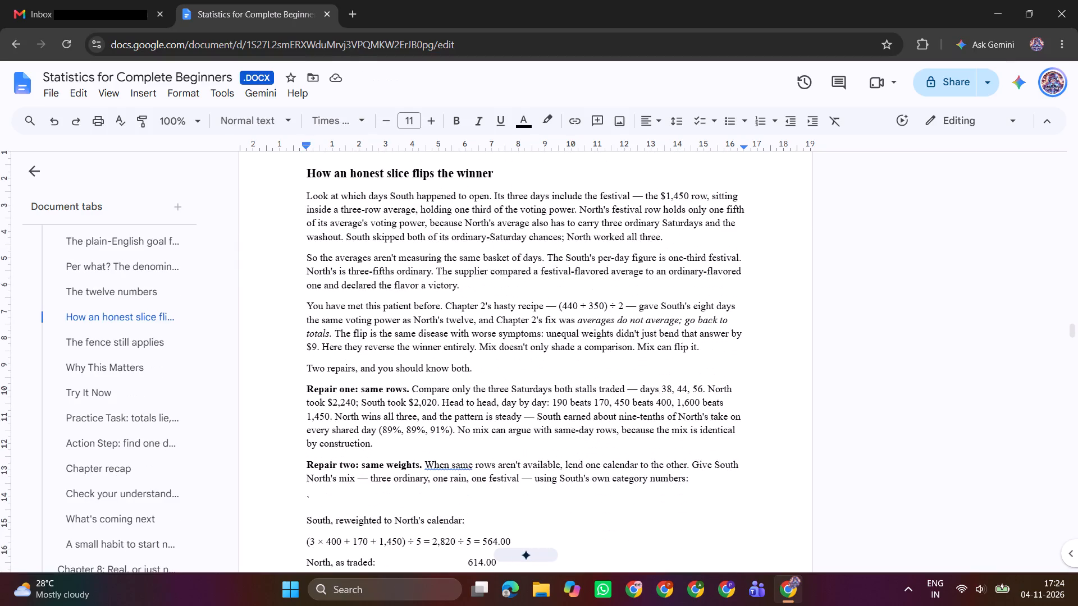
pyautogui.scroll(-1, 659, 494)
pyautogui.click(445, 439)
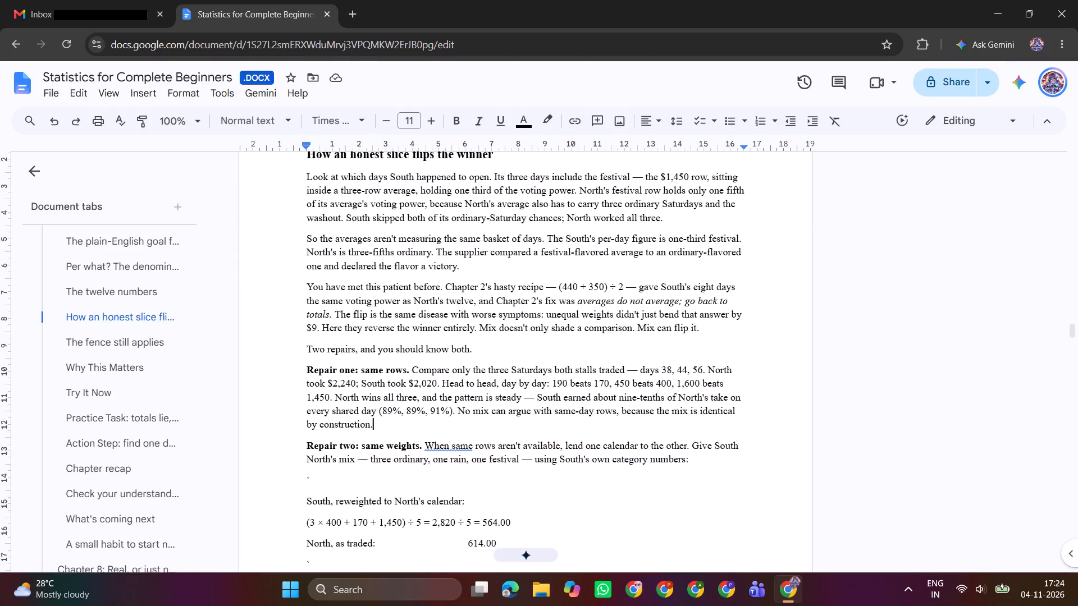
pyautogui.click(440, 446)
pyautogui.click(442, 430)
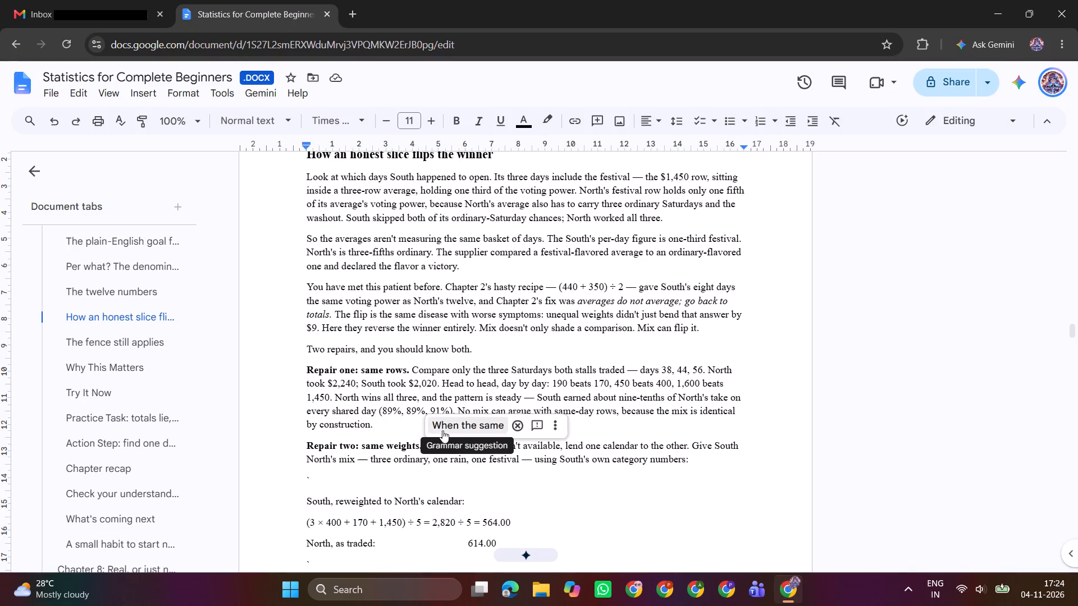
pyautogui.click(561, 449)
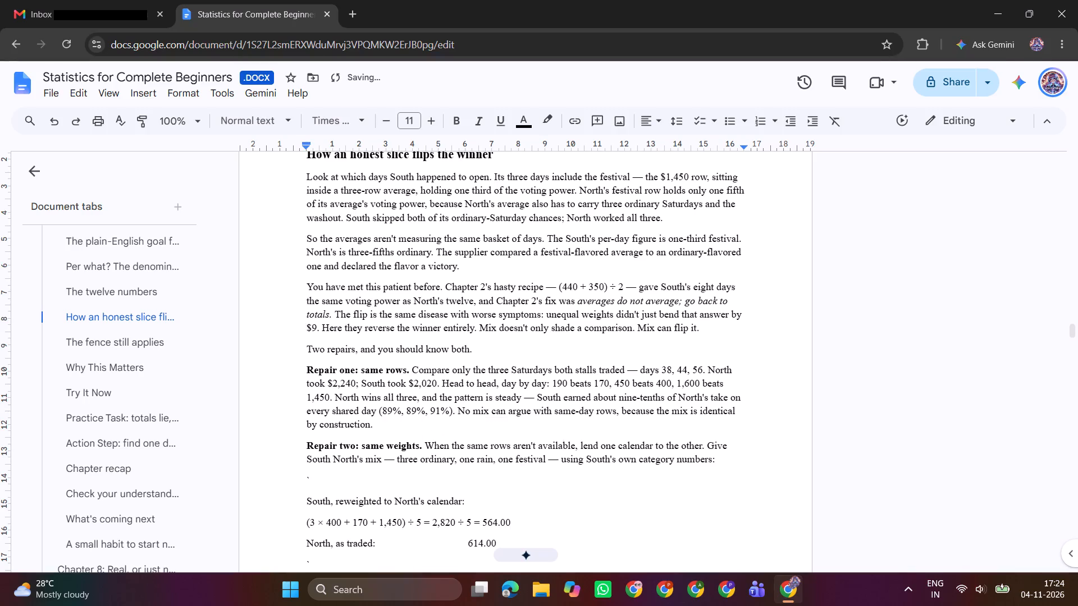
# Proofread the rest of "How an honest slice flips the winner" and the section "The fence still applies".
pyautogui.scroll(-2, 561, 449)
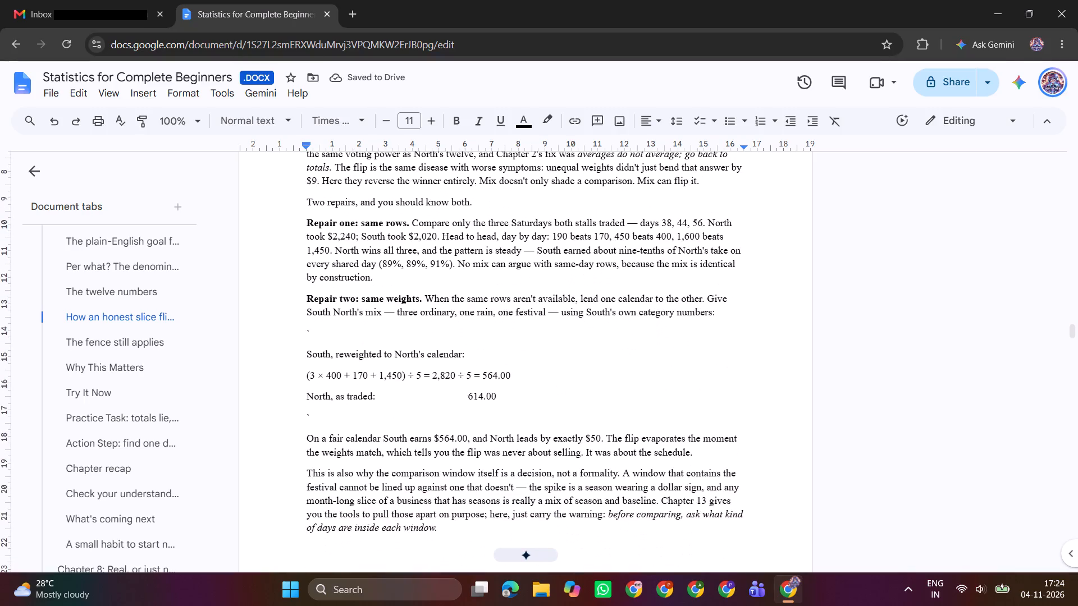
pyautogui.scroll(-2, 561, 449)
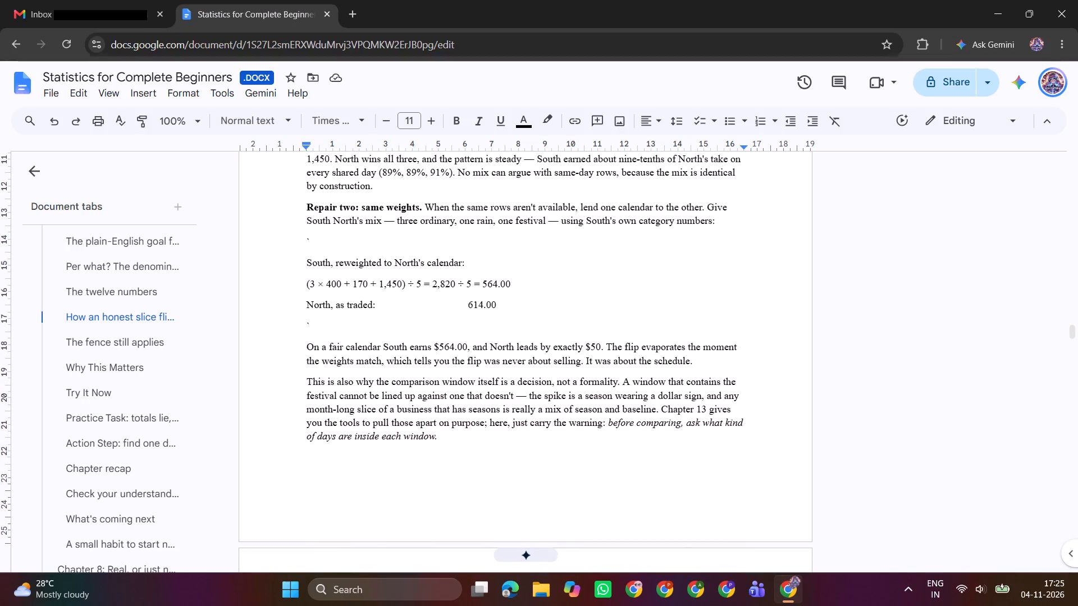
pyautogui.scroll(-2, 561, 449)
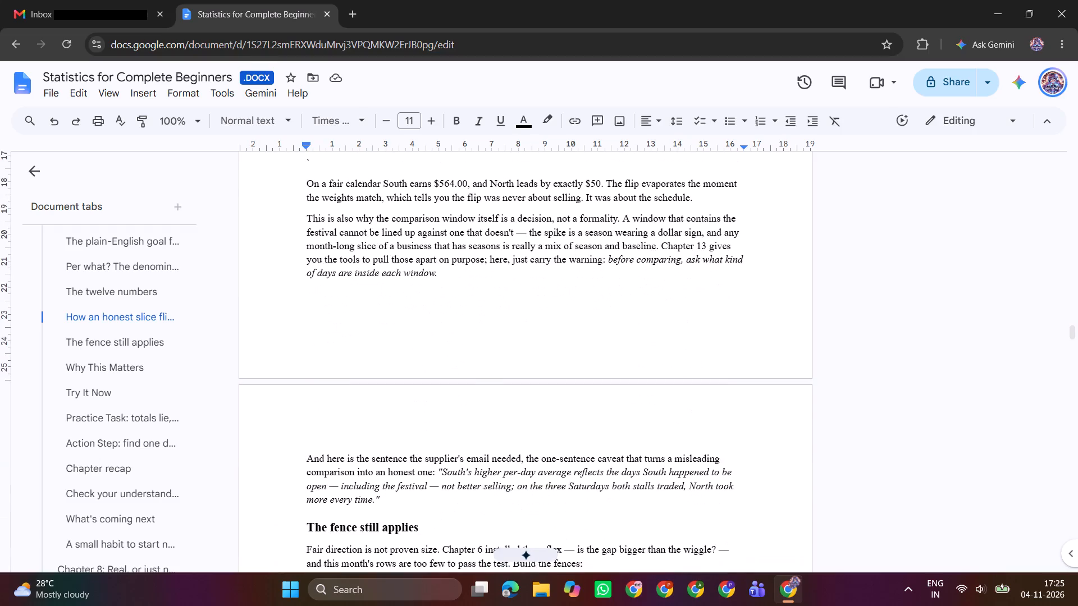
pyautogui.scroll(-1, 561, 449)
pyautogui.click(518, 485)
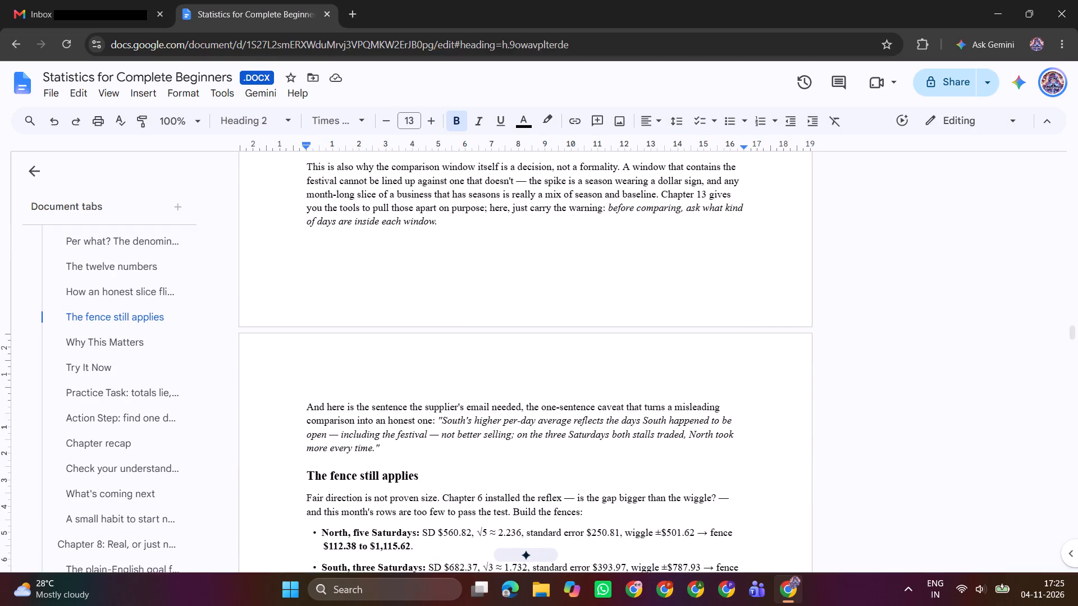
pyautogui.scroll(-1, 518, 485)
pyautogui.click(568, 468)
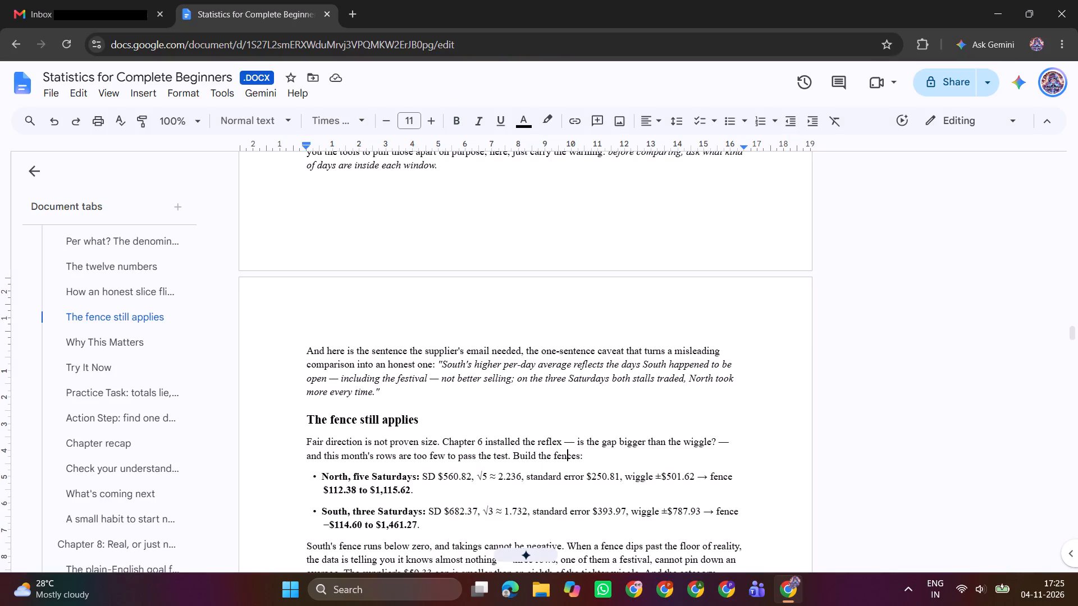
pyautogui.scroll(-1, 568, 468)
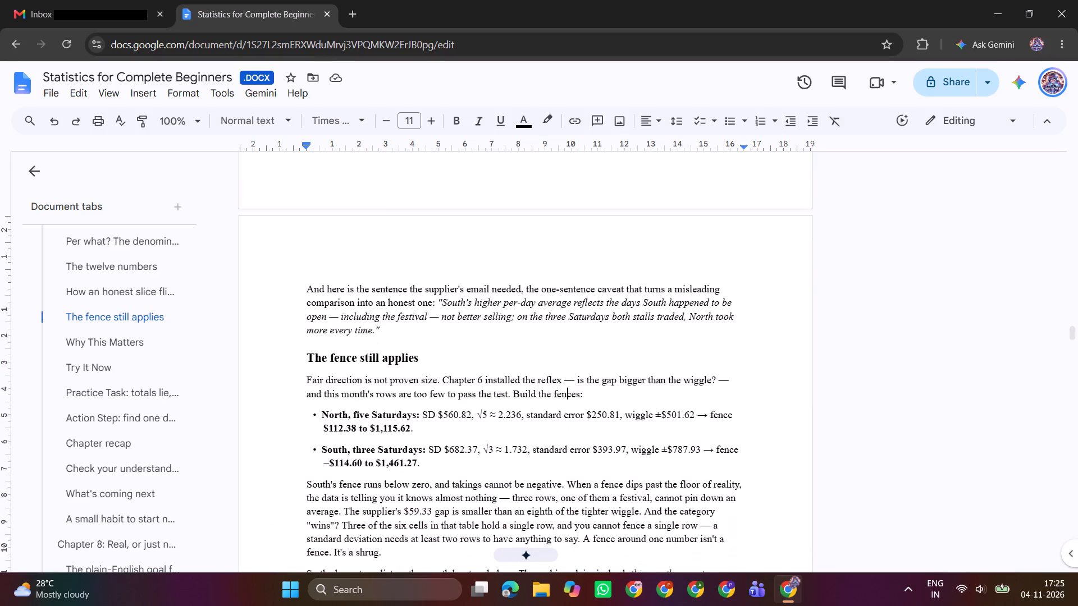
pyautogui.scroll(-2, 568, 468)
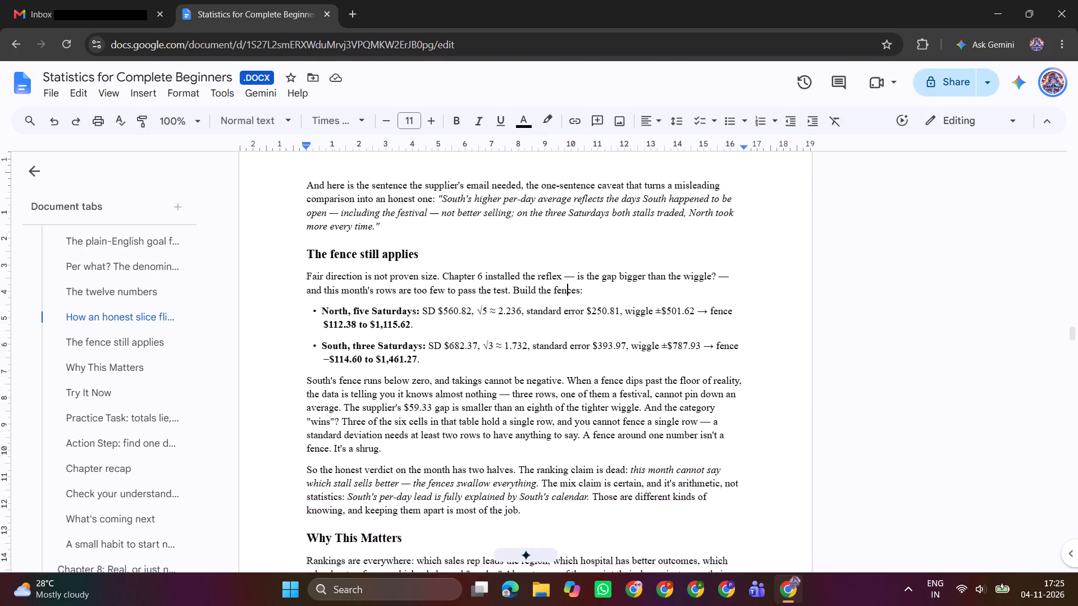
pyautogui.scroll(-2, 568, 468)
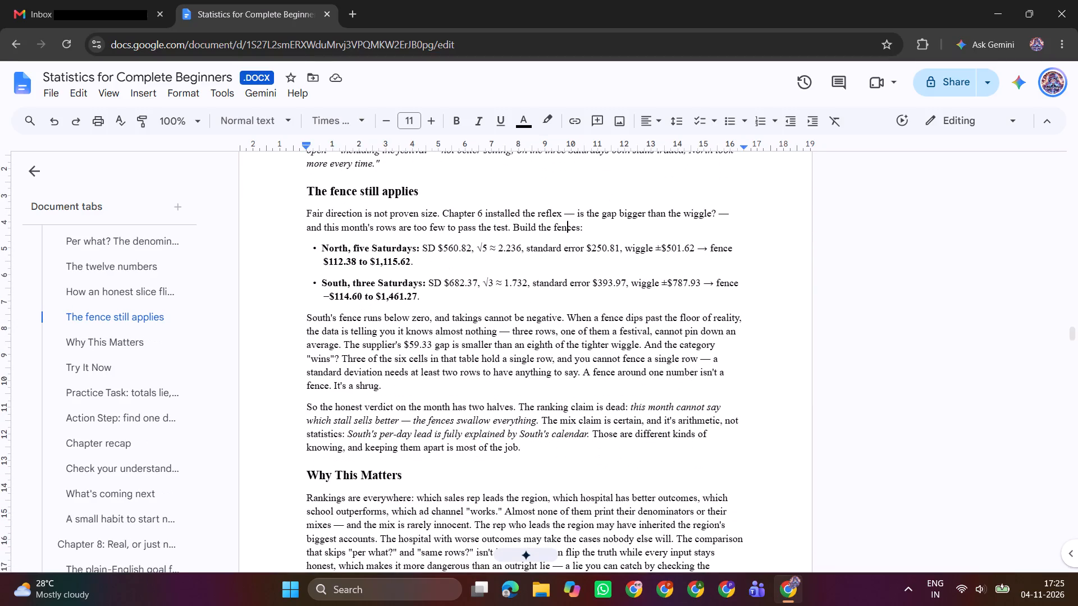
# Delete the em dash after "their denominators or their mixes" in the first paragraph under "Why This Matters".
pyautogui.scroll(-1, 568, 468)
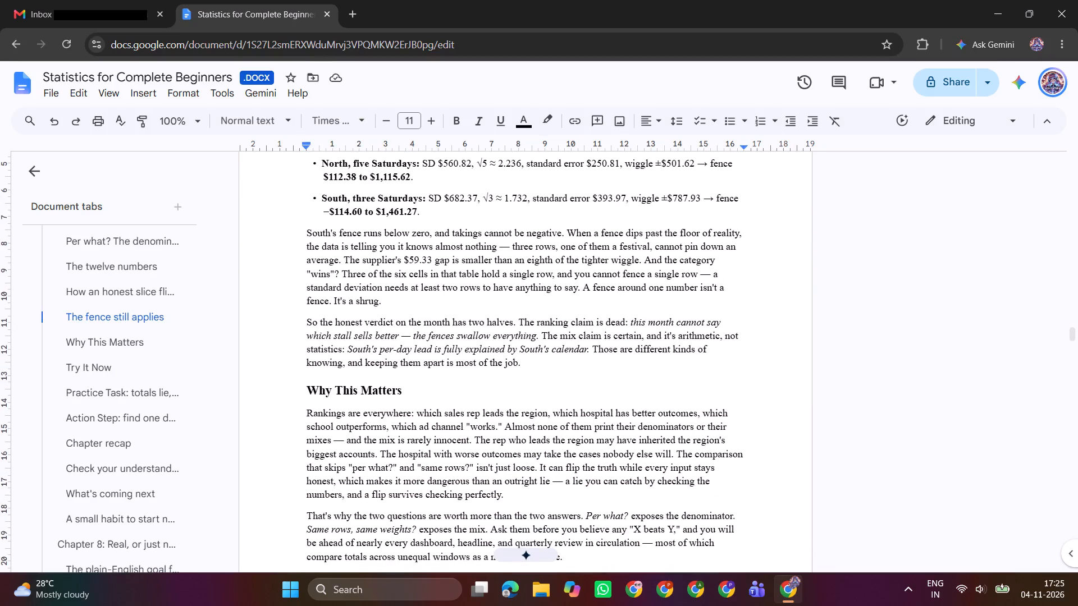
pyautogui.doubleClick(341, 443)
pyautogui.press('Delete')
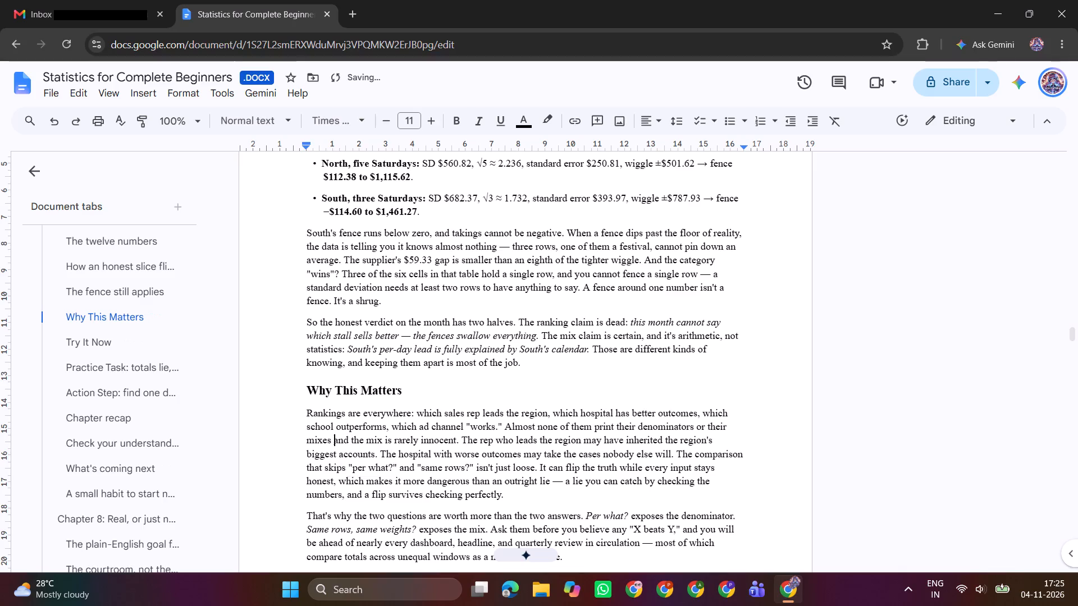
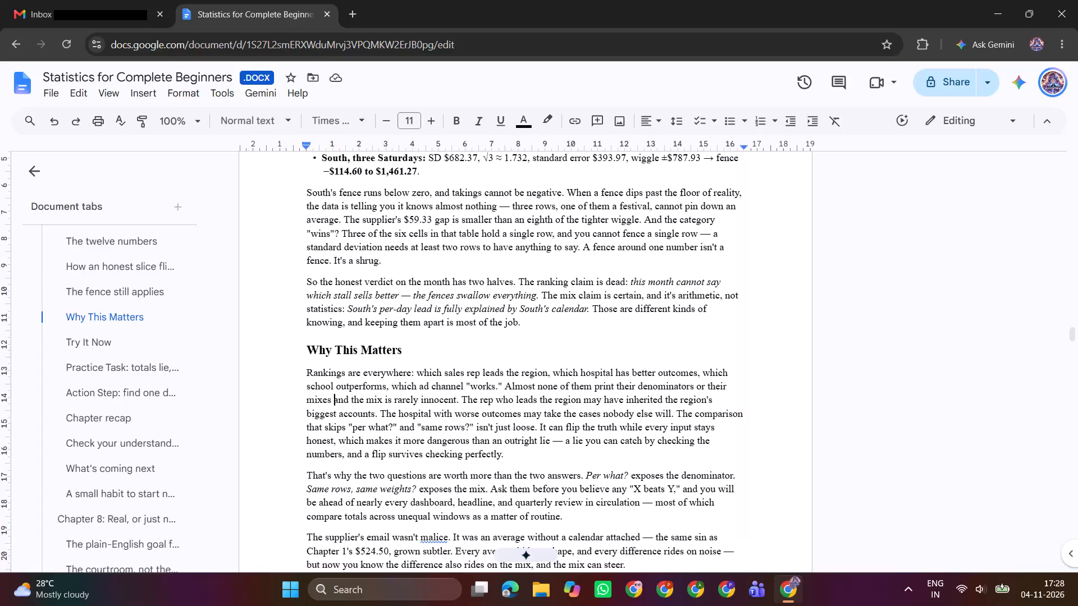
# Accept the grammar suggestion "malicious" in the paragraph starting "The supplier's email wasn't" under "Why This Matters".
pyautogui.click(408, 433)
pyautogui.scroll(-2, 408, 433)
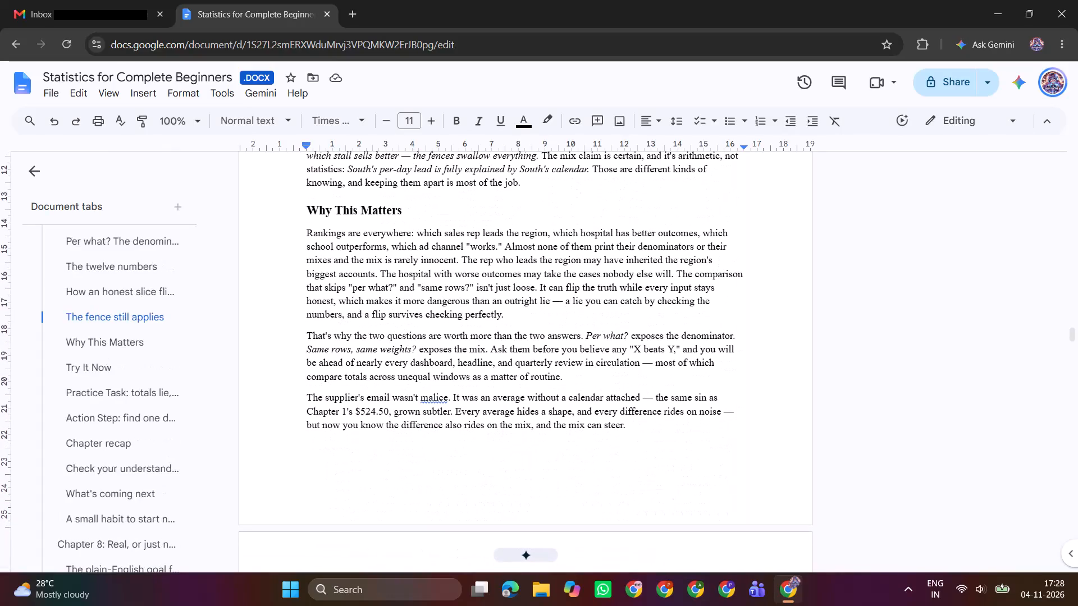
pyautogui.click(436, 401)
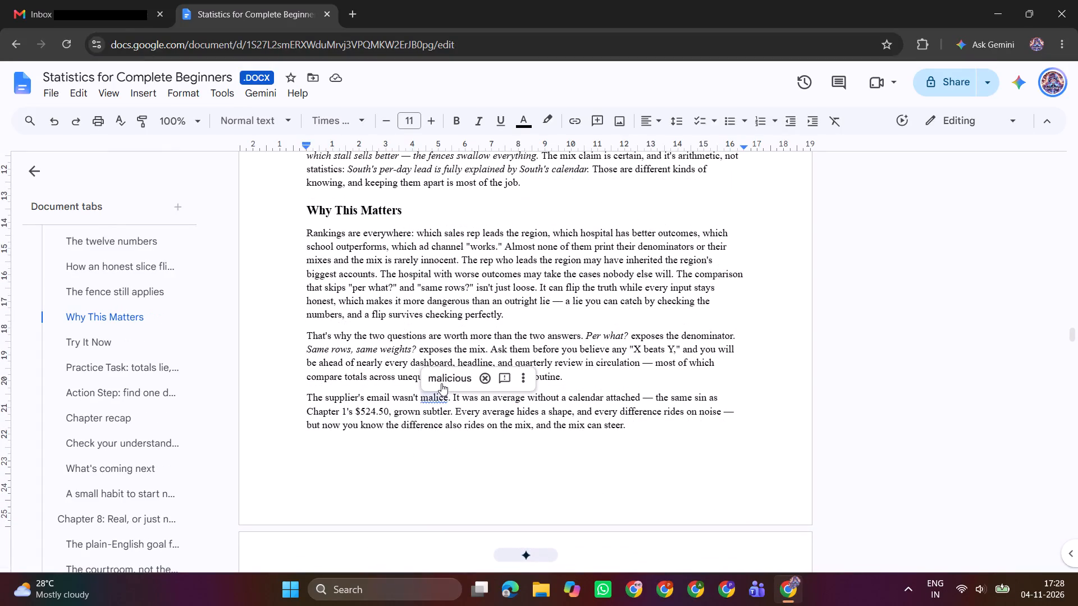
pyautogui.click(445, 373)
pyautogui.click(585, 431)
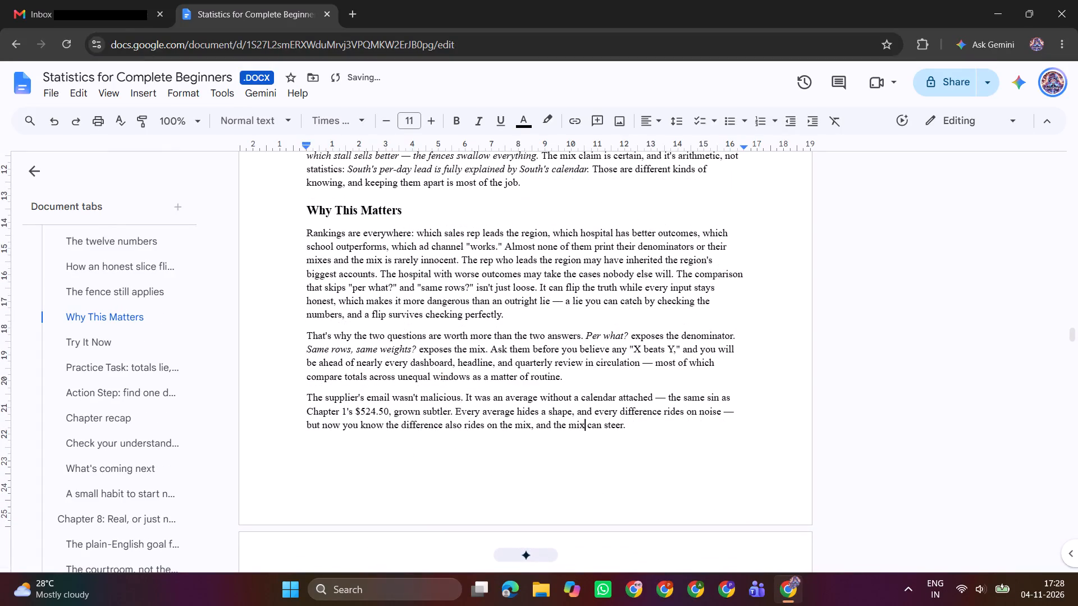
# Make the four numbered questions under "Try It Now" bold, from "Totals" through "Same weights".
pyautogui.scroll(-3, 585, 431)
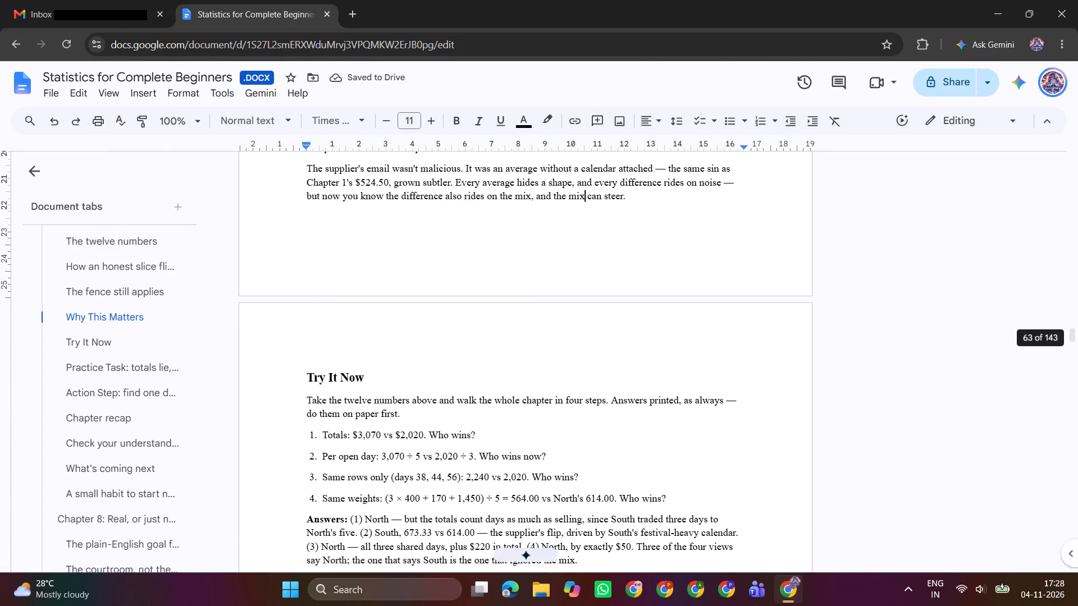
pyautogui.scroll(-2, 585, 431)
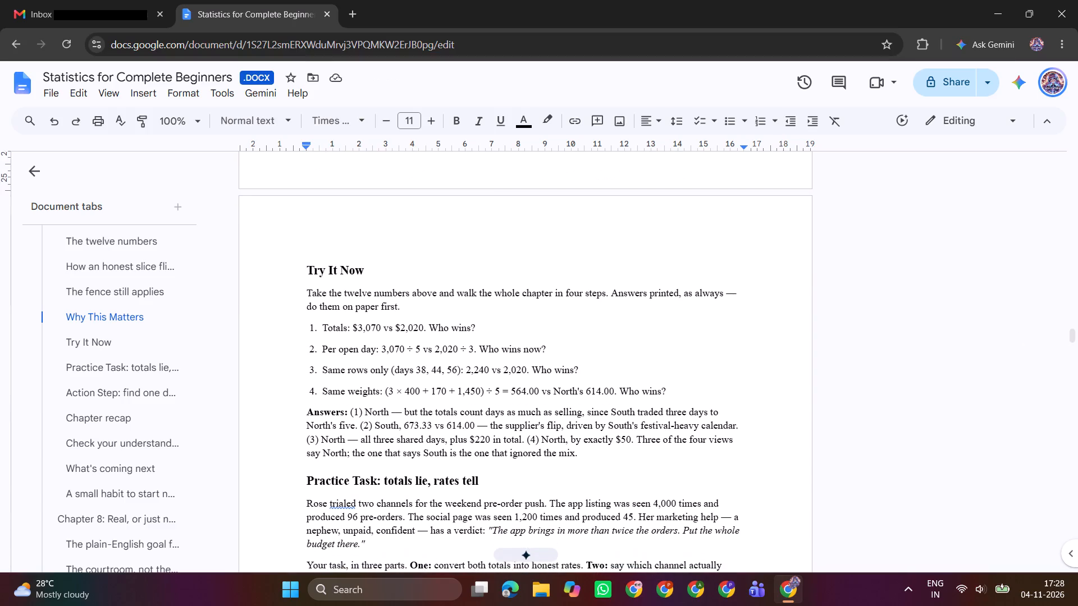
pyautogui.scroll(-1, 585, 431)
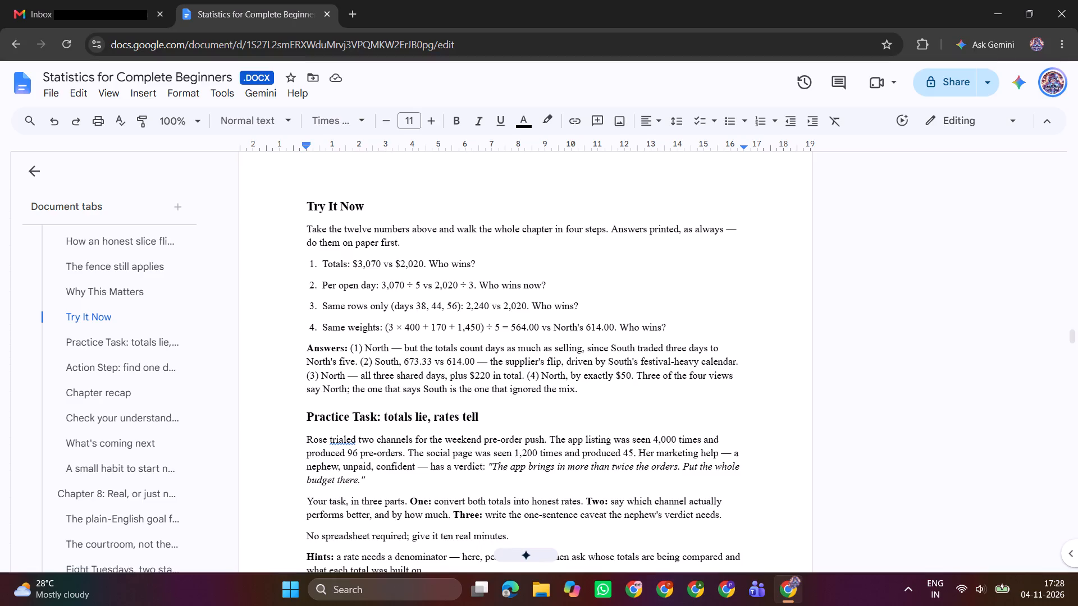
pyautogui.moveTo(299, 263); pyautogui.dragTo(713, 336)
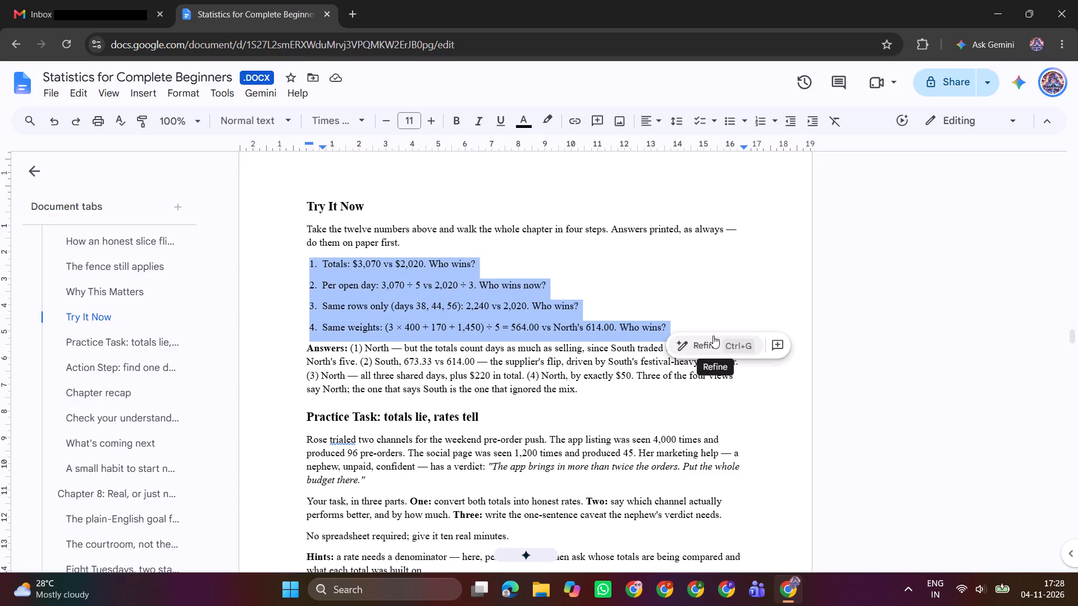
pyautogui.scroll(-7, 725, 278)
pyautogui.scroll(1, 725, 278)
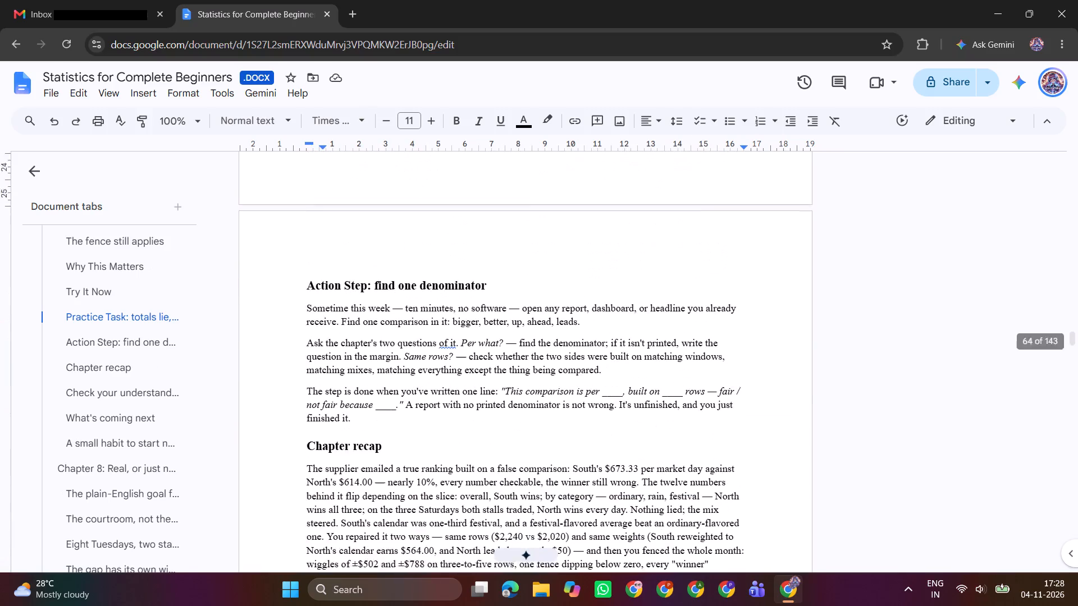
pyautogui.scroll(2, 725, 278)
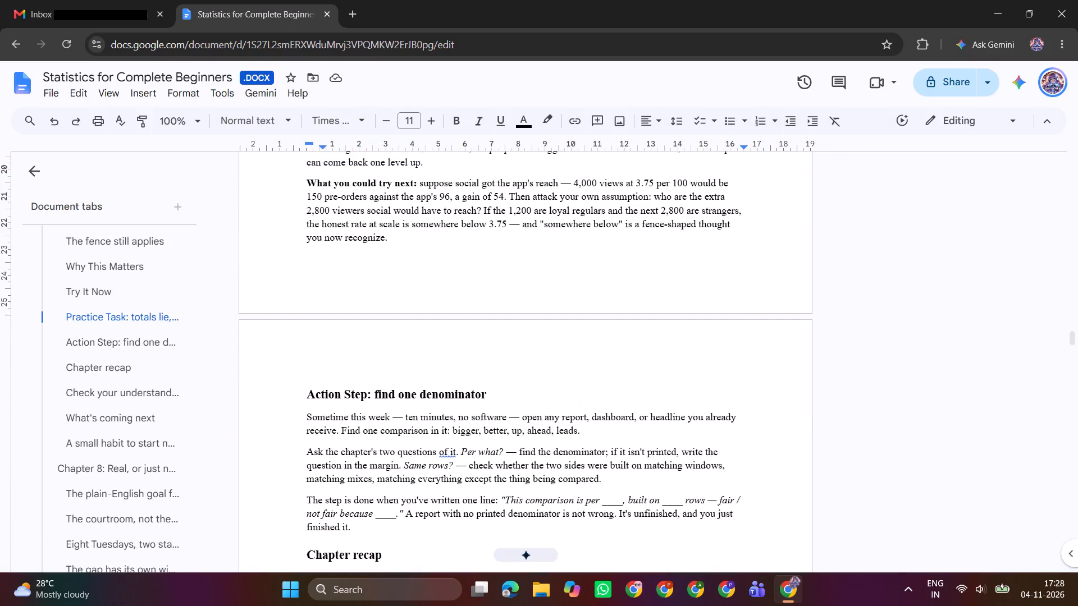
pyautogui.scroll(2, 725, 278)
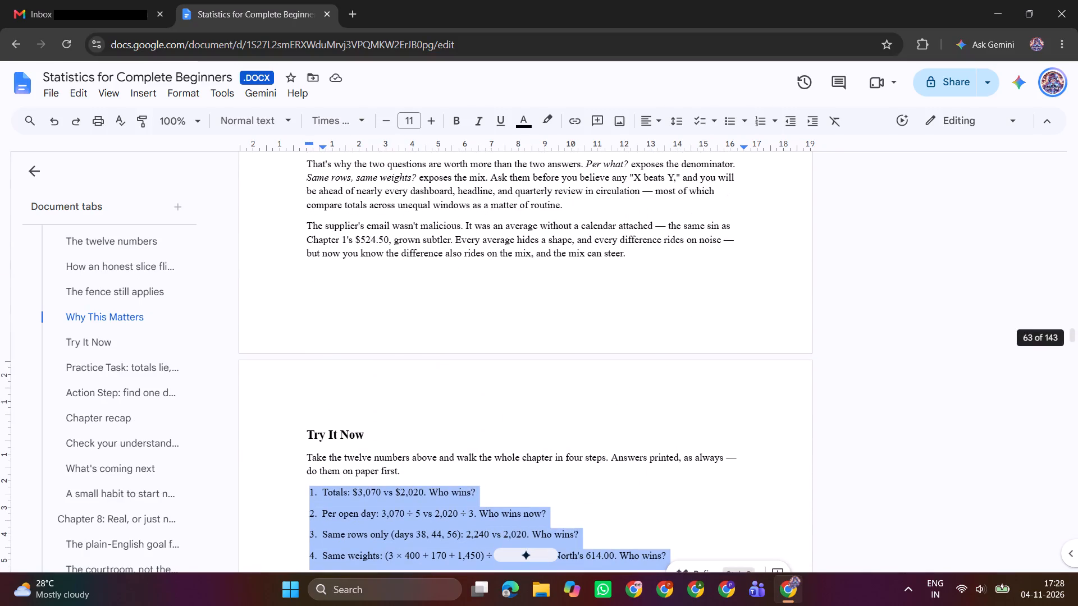
pyautogui.click(459, 122)
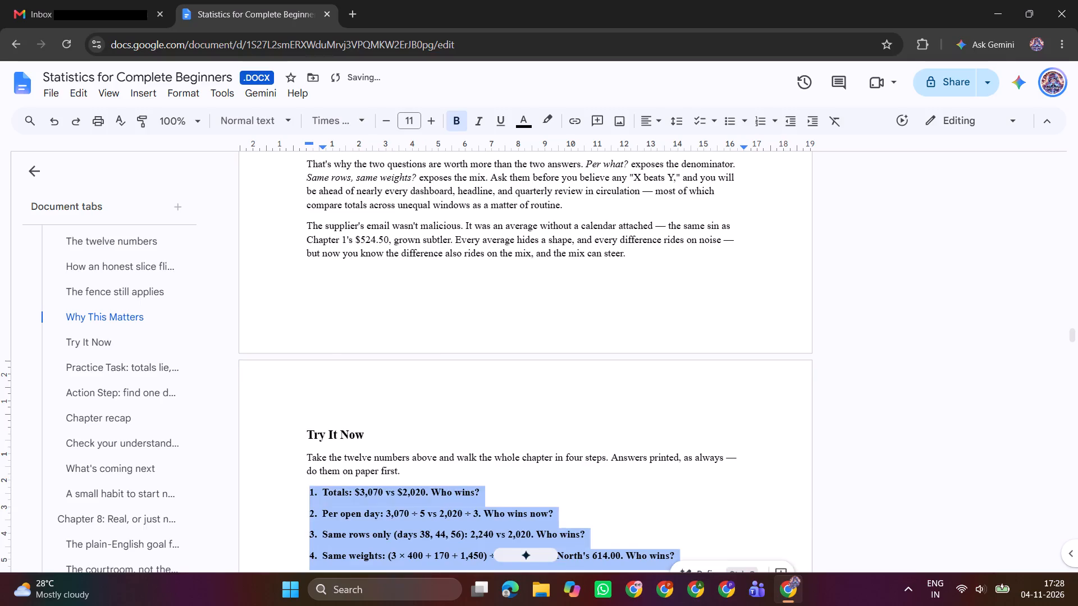
# Reread the "Why This Matters" section and check the numbered questions under "Try It Now".
pyautogui.scroll(3, 451, 274)
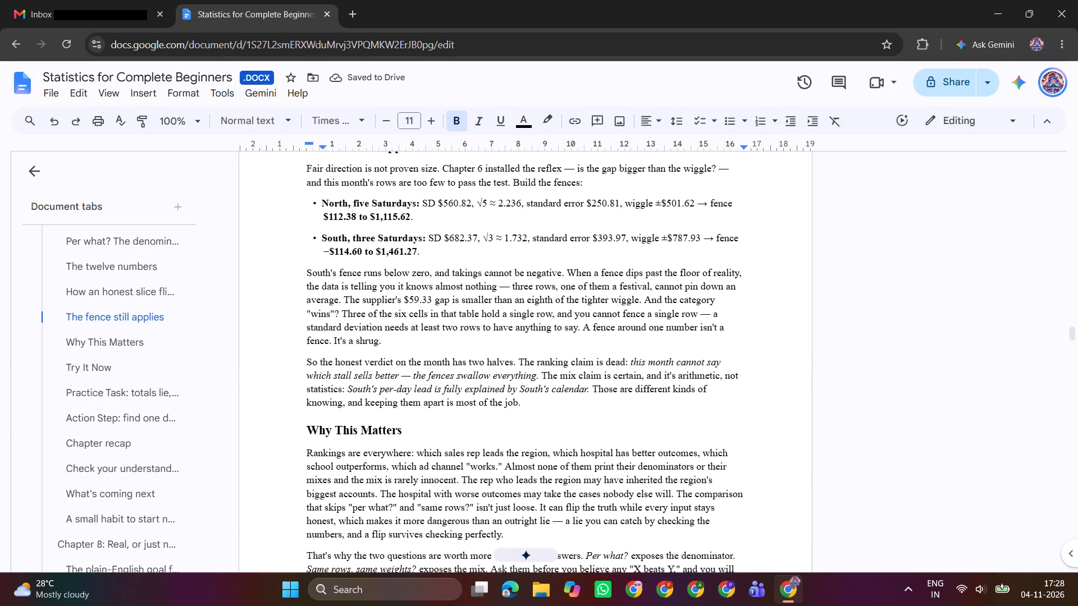
pyautogui.scroll(-1, 451, 274)
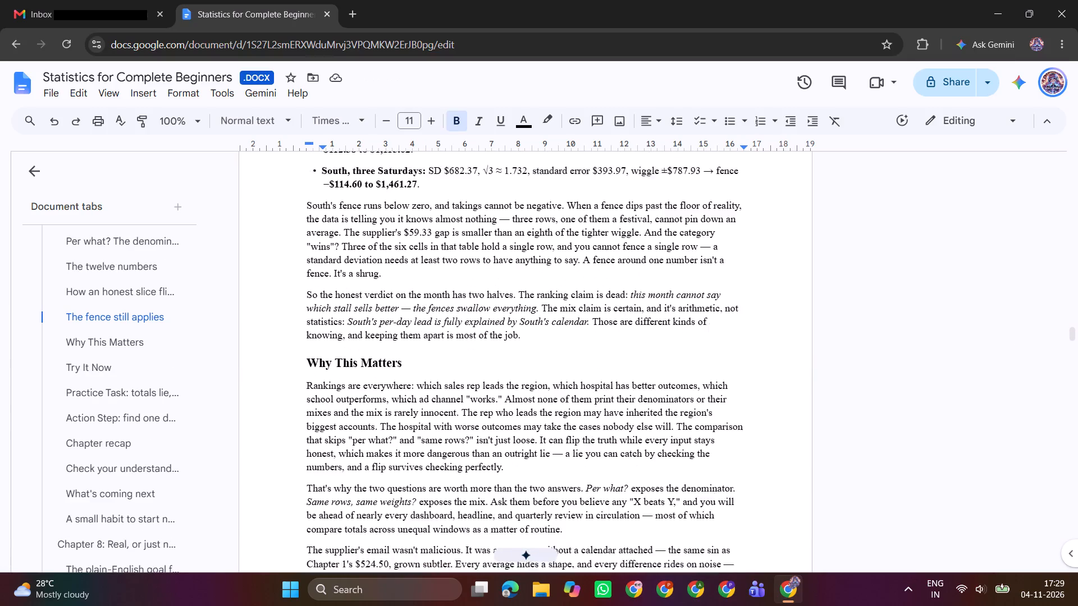
pyautogui.scroll(-1, 444, 347)
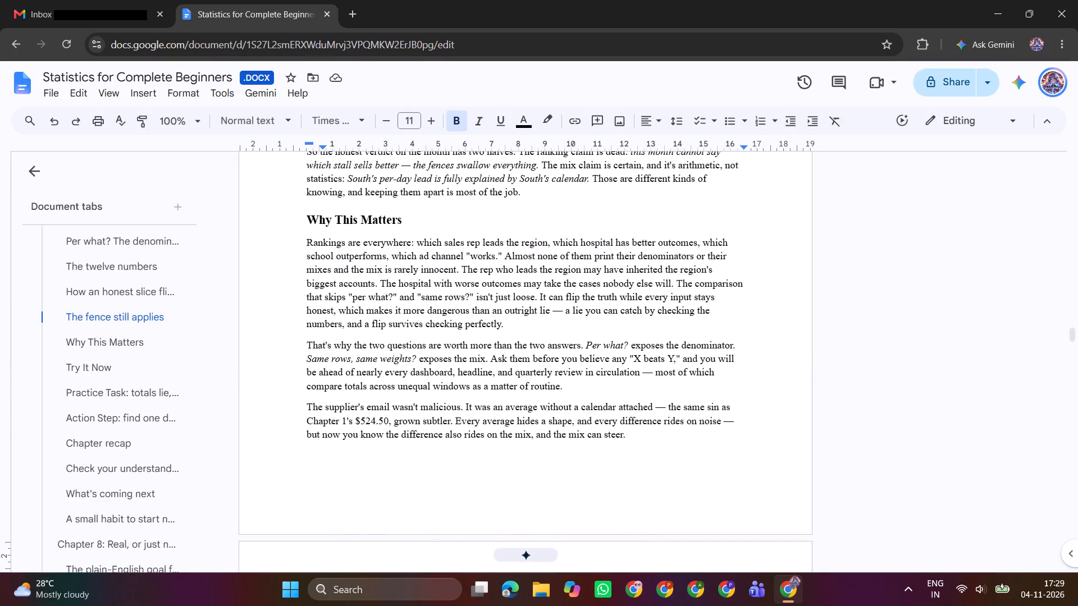
pyautogui.scroll(-1, 444, 347)
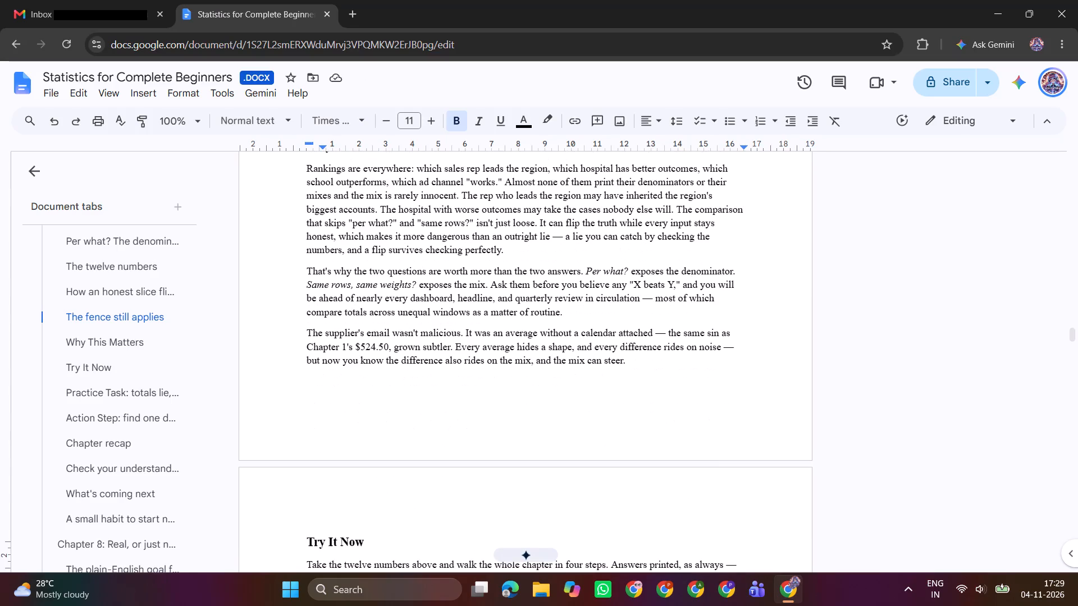
pyautogui.scroll(-2, 441, 397)
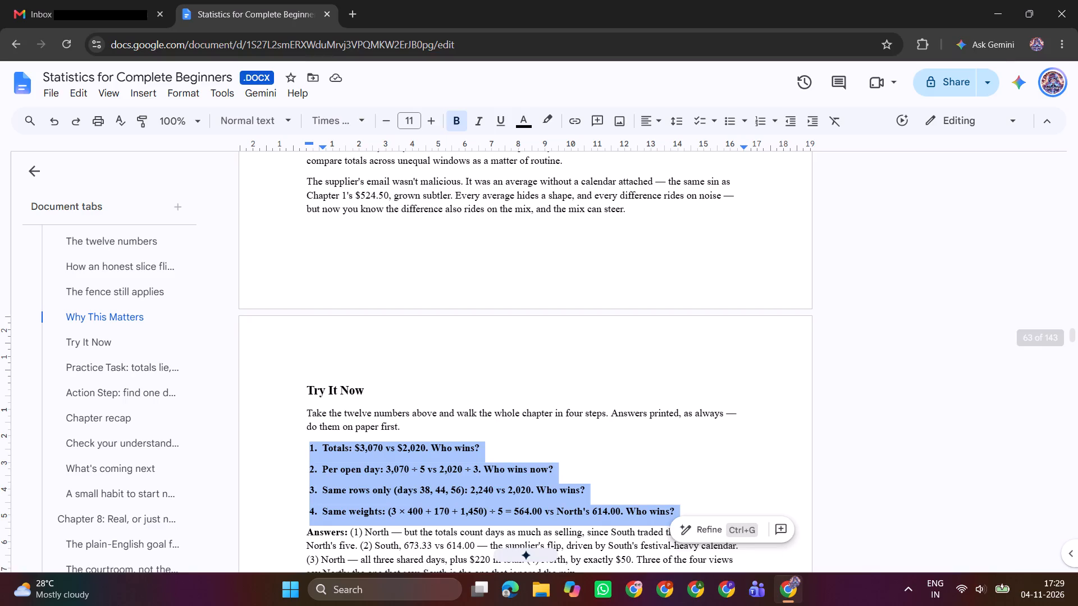
pyautogui.click(514, 438)
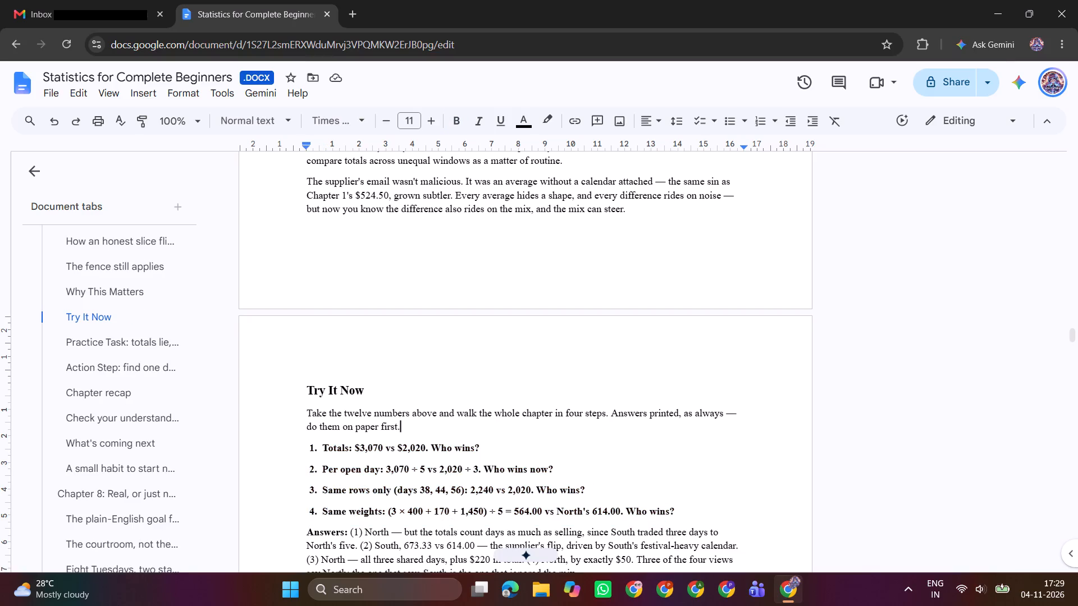
pyautogui.scroll(-3, 514, 438)
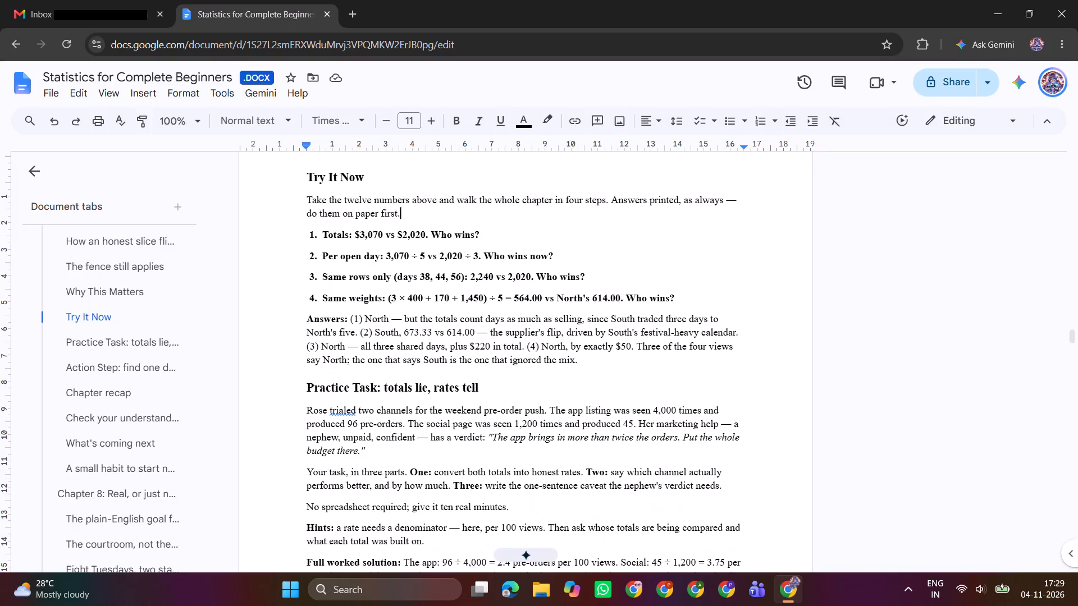
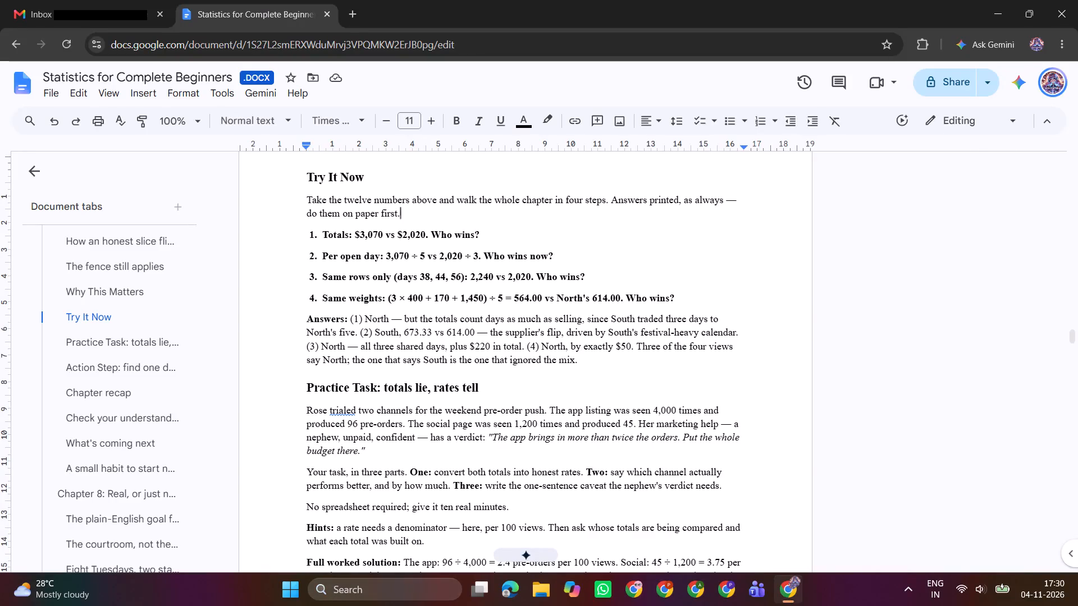
# Accept the spelling suggestion "tried" in the paragraph starting "Rose" under "Practice Task: totals lie, rates tell".
pyautogui.click(346, 407)
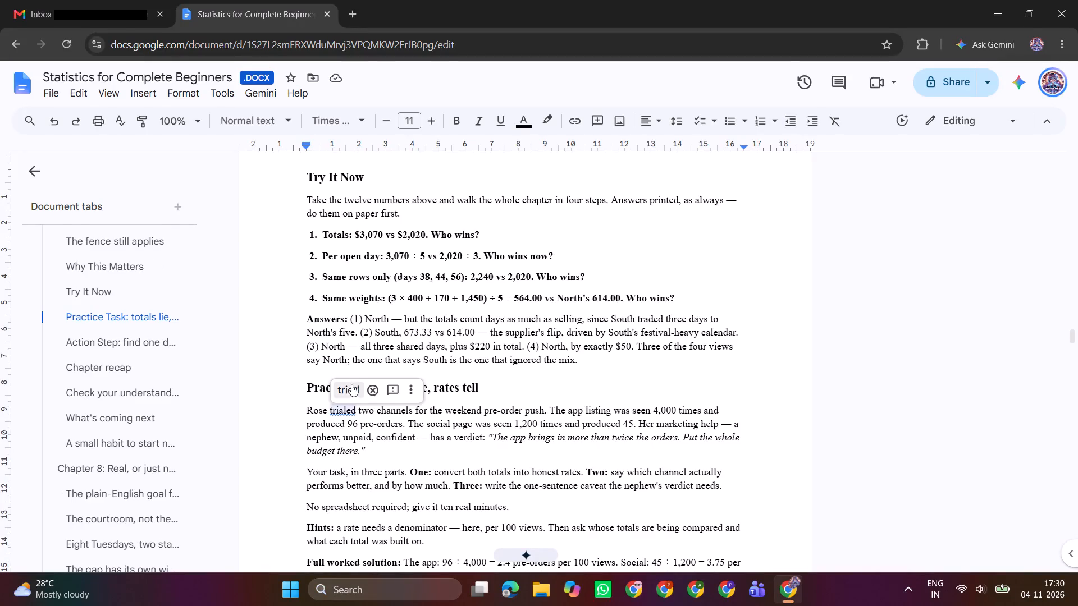
pyautogui.click(350, 385)
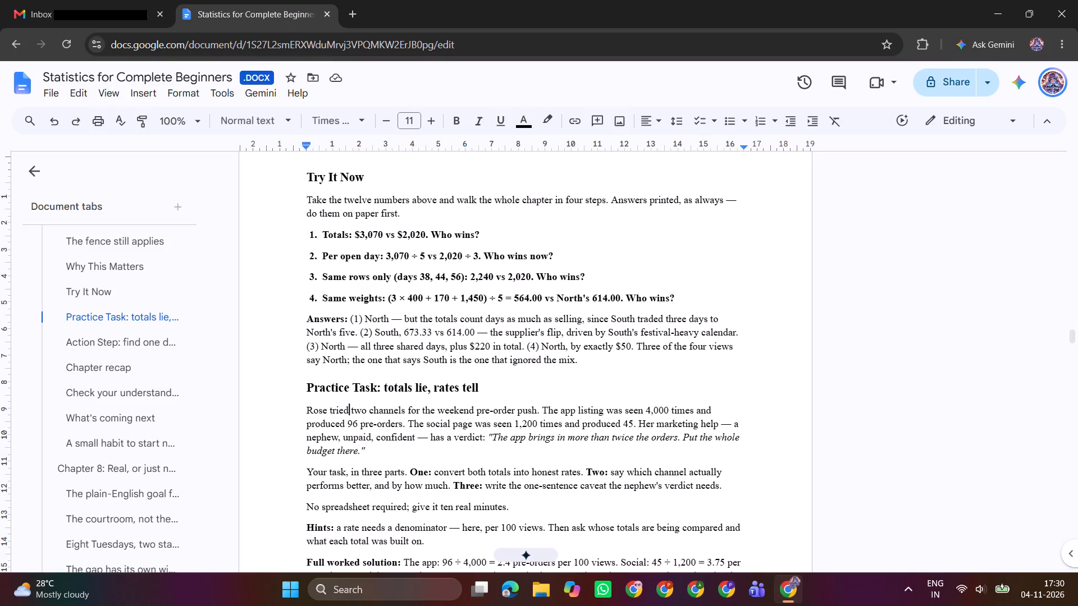
# Delete the em dash before "and 'somewhere below'" in the "What you could try next" paragraph of the Practice Task.
pyautogui.scroll(-1, 421, 385)
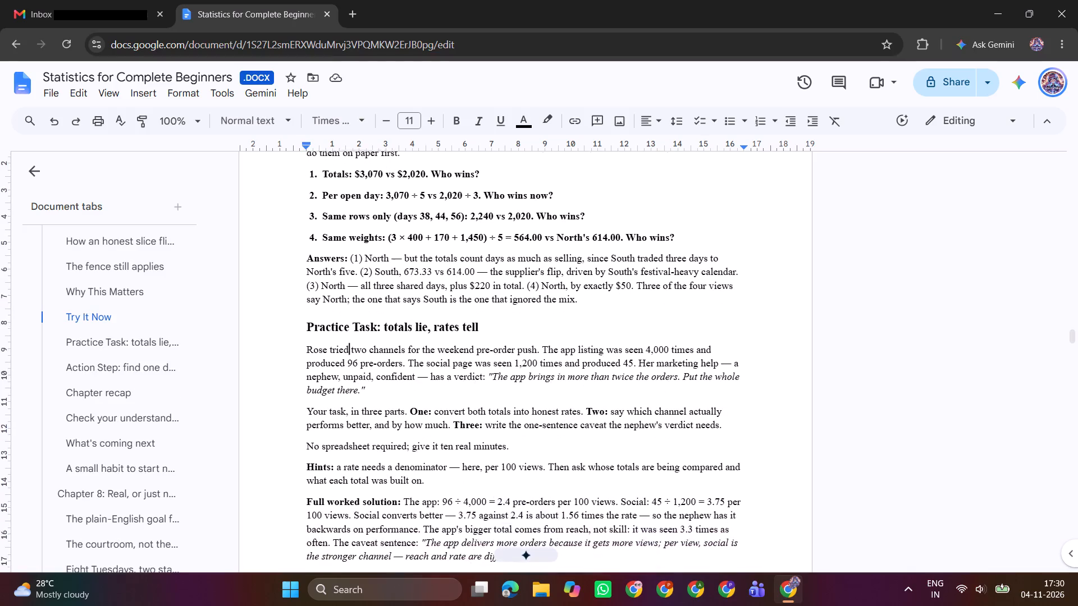
pyautogui.scroll(-2, 421, 385)
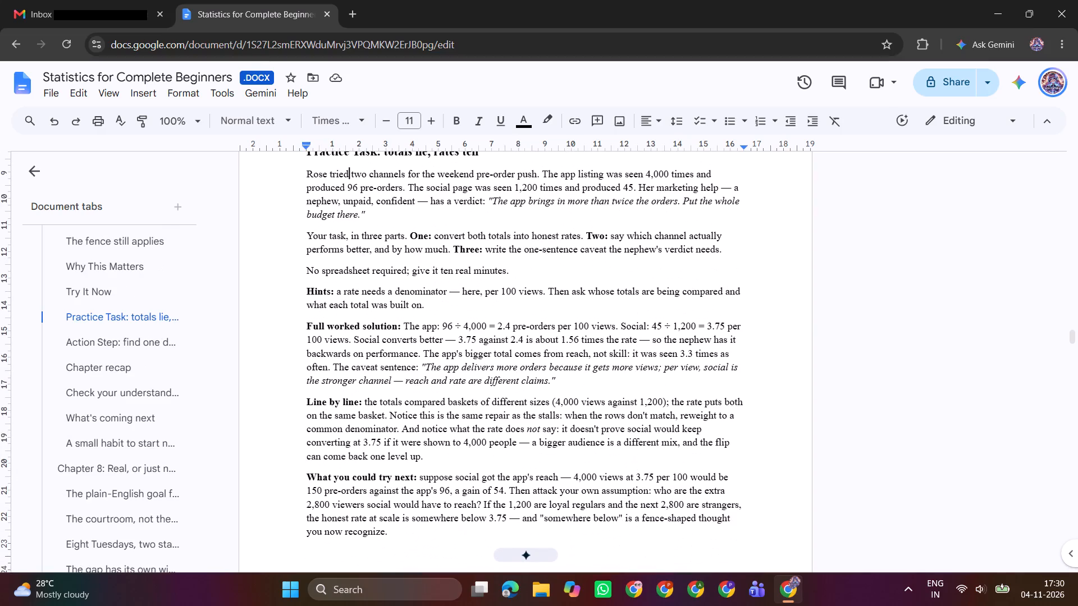
pyautogui.click(467, 377)
pyautogui.scroll(-1, 467, 377)
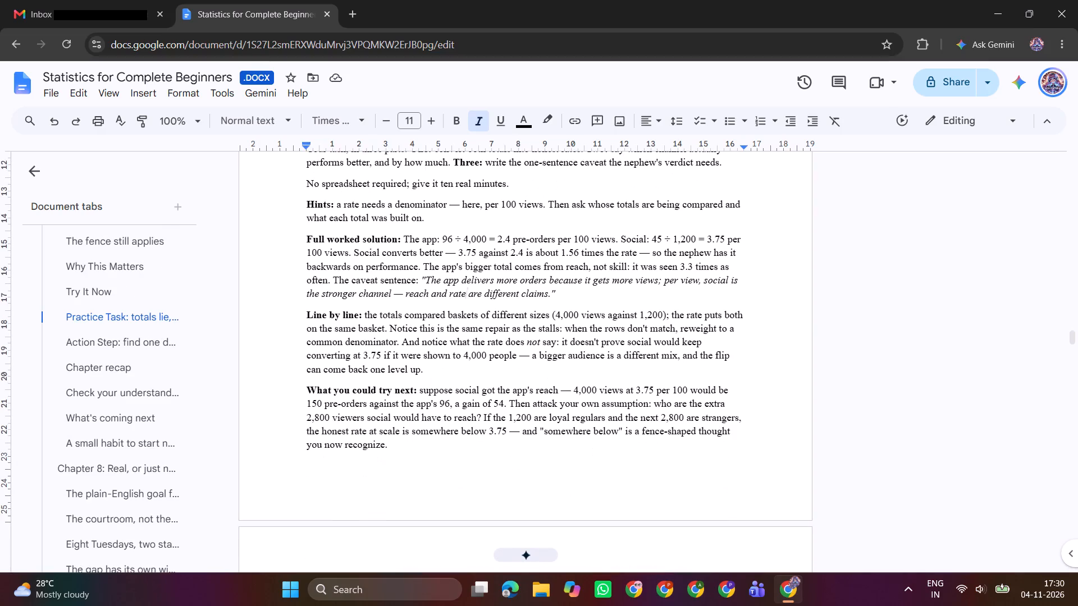
pyautogui.scroll(-1, 520, 410)
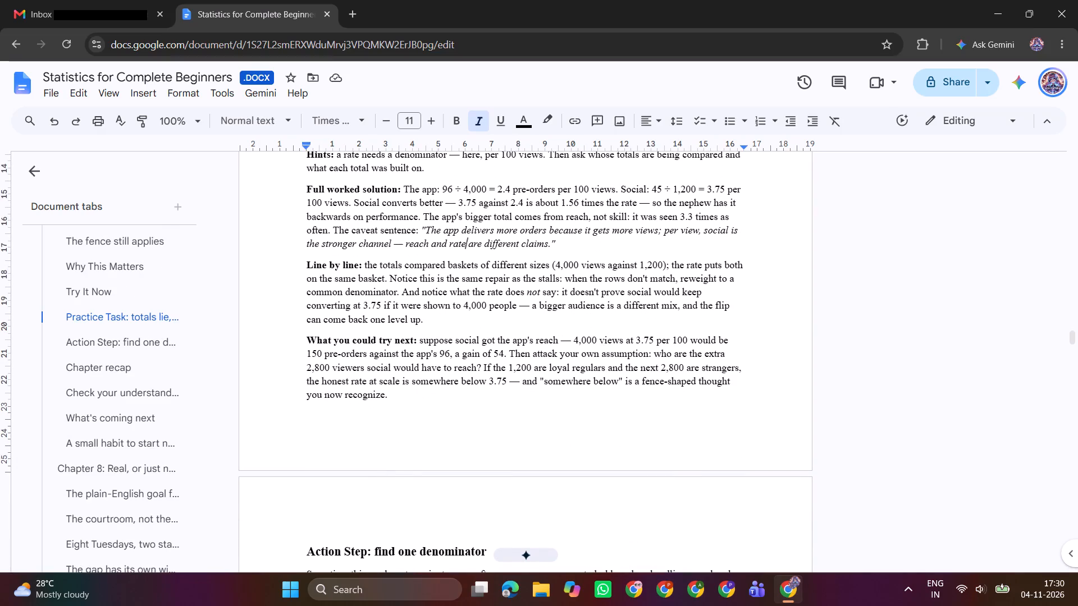
pyautogui.doubleClick(518, 386)
pyautogui.press('Delete')
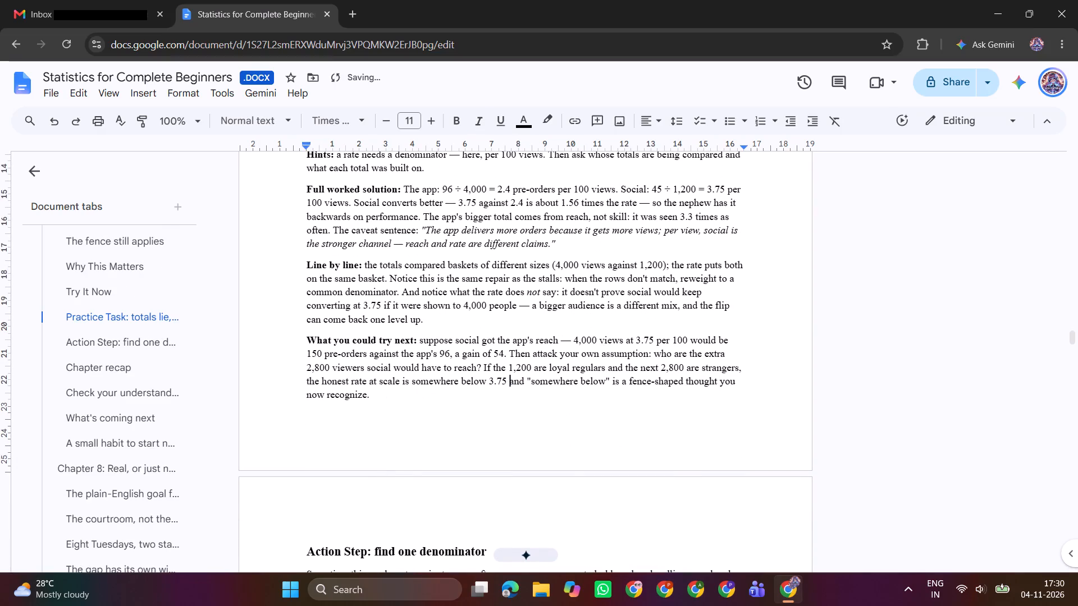
# Look over the "Action Step: find one denominator" and "Chapter recap" sections for text that needs editing.
pyautogui.click(561, 345)
pyautogui.scroll(-1, 561, 345)
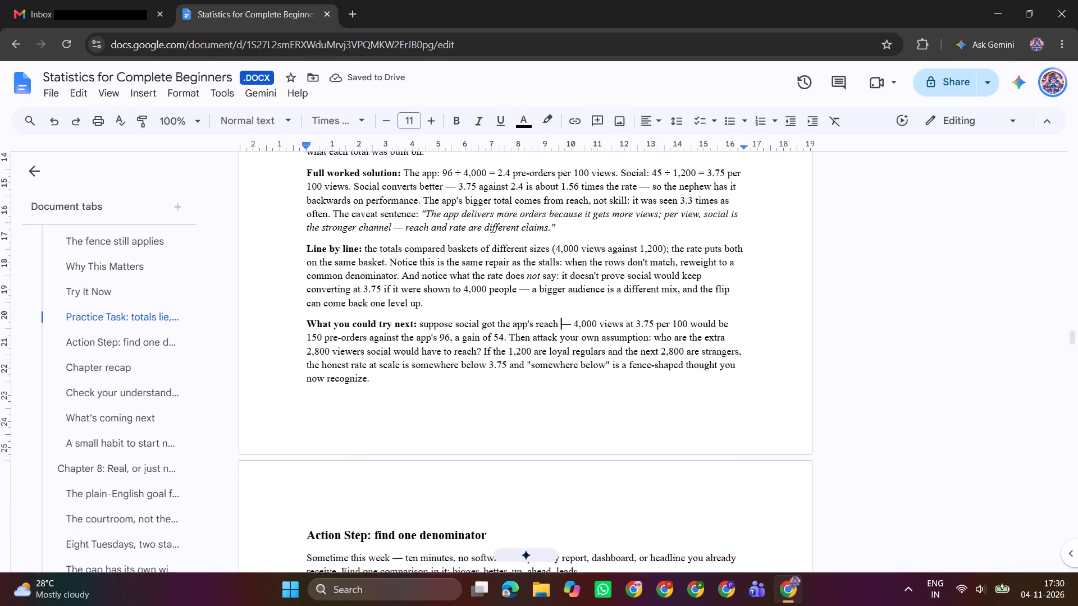
pyautogui.scroll(-5, 561, 345)
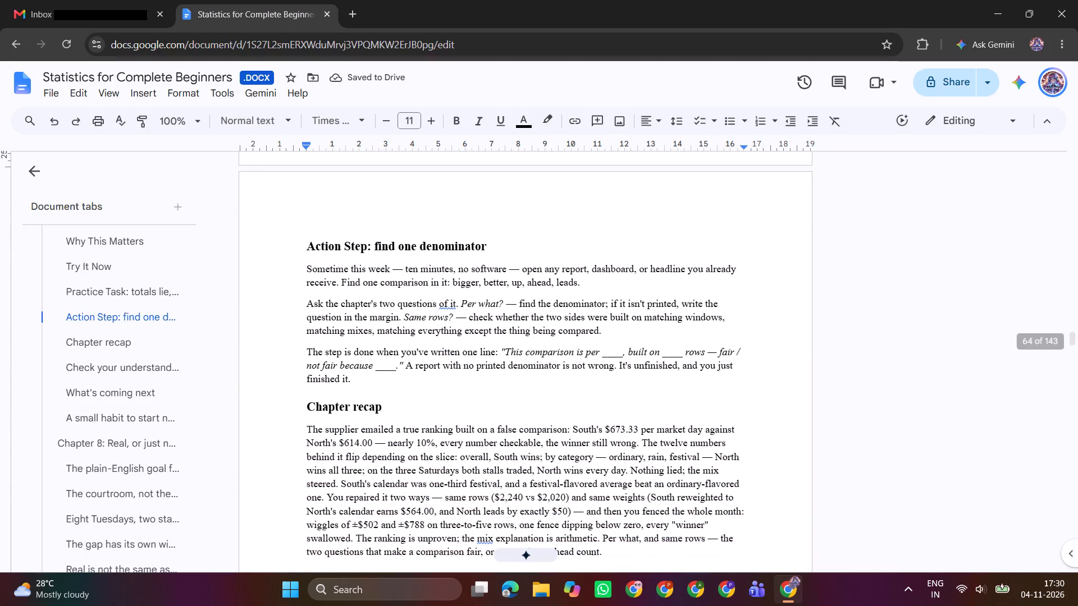
pyautogui.click(531, 394)
pyautogui.click(531, 394)
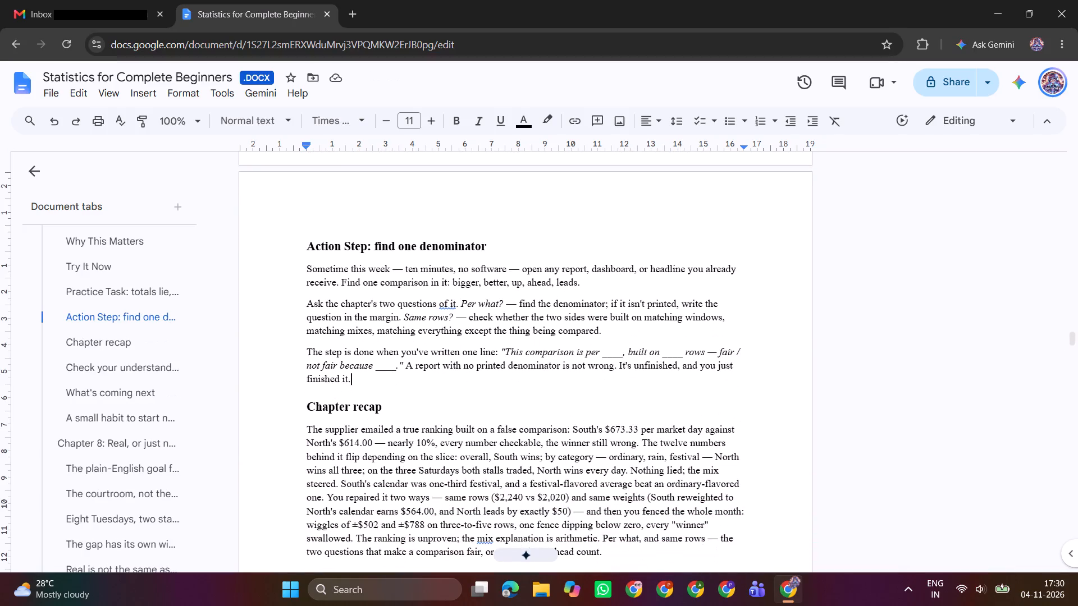
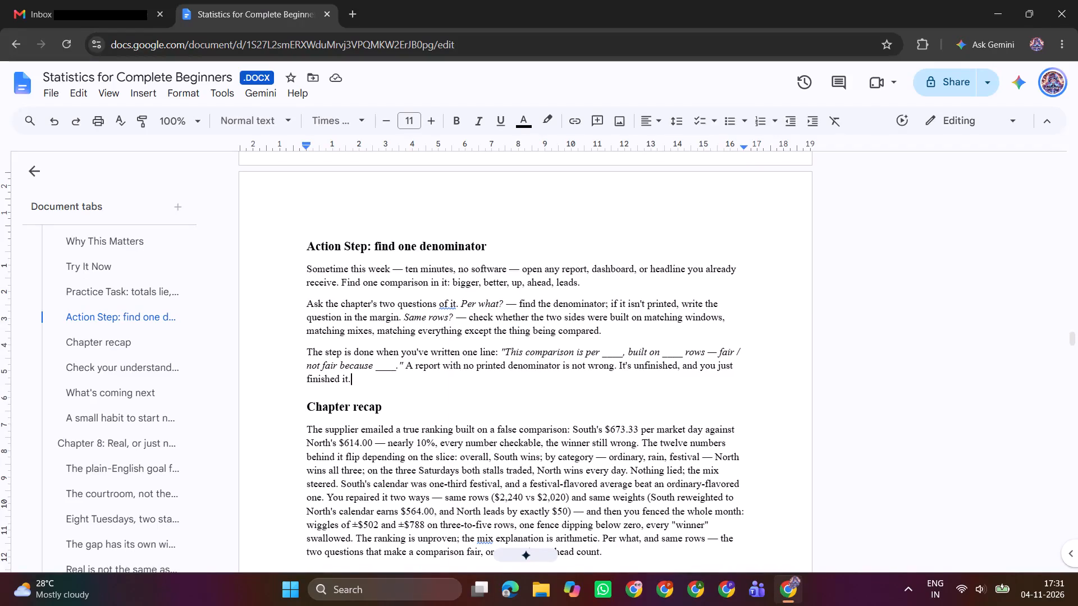
# Accept the grammar suggestion "about it" after "Ask the chapter's two questions" in the Action Step section.
pyautogui.click(446, 306)
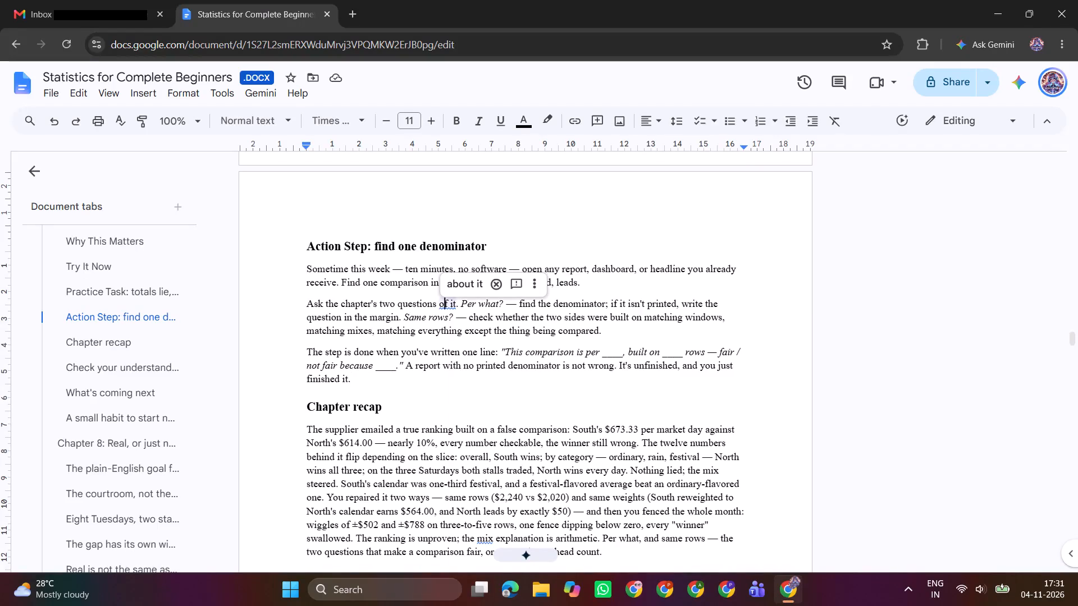
pyautogui.click(450, 286)
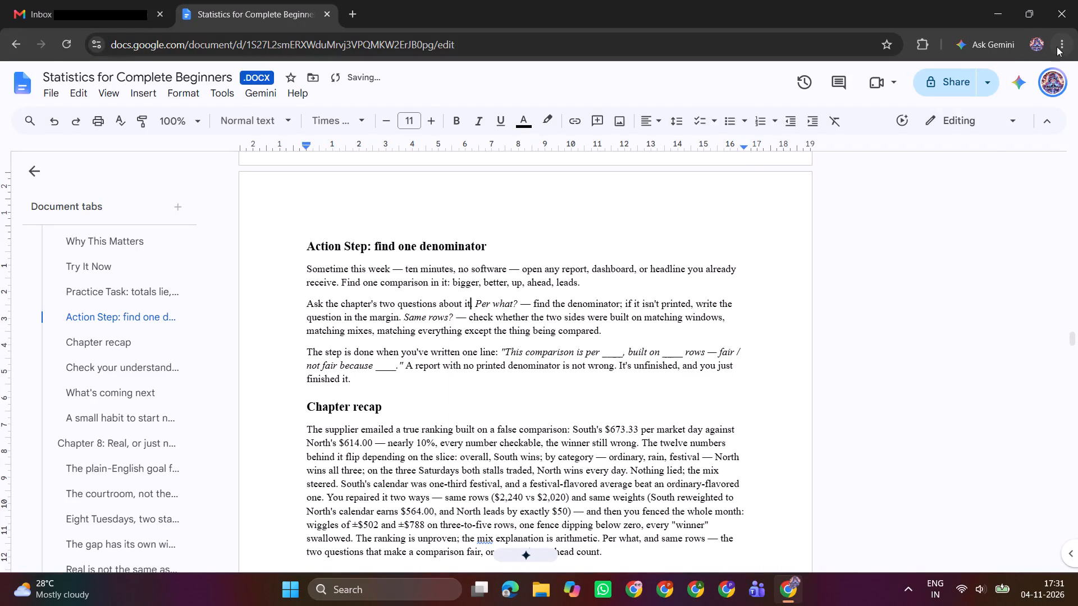
# Switch to the Modern Chrome profile, open Kindle Direct Publishing and review the Reports dashboard's royalties, orders and 30-day chart.
pyautogui.click(1034, 45)
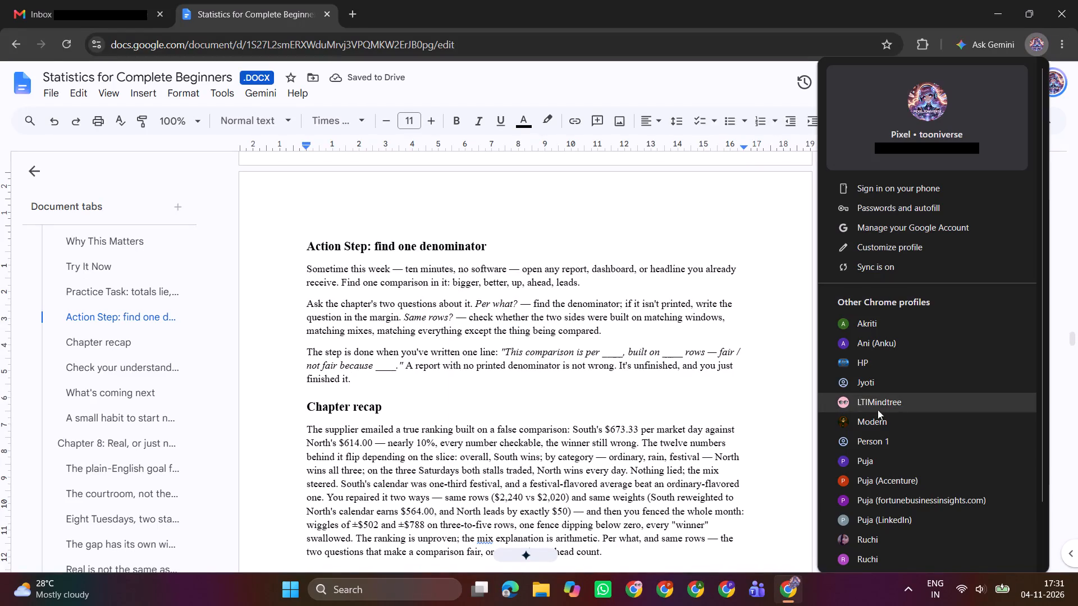
pyautogui.click(874, 419)
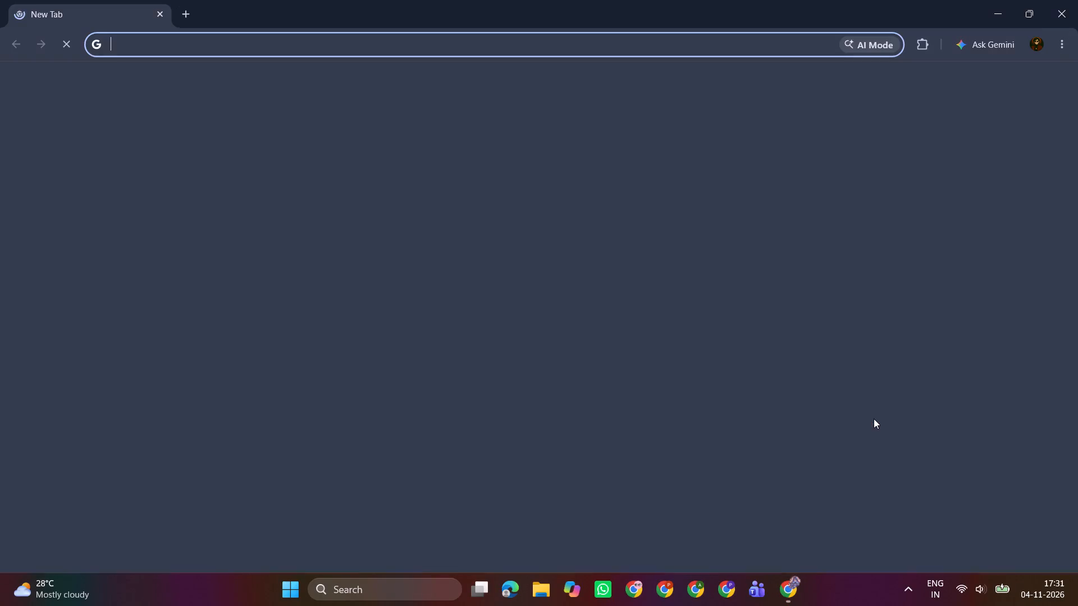
pyautogui.press('k')
pyautogui.press('Return')
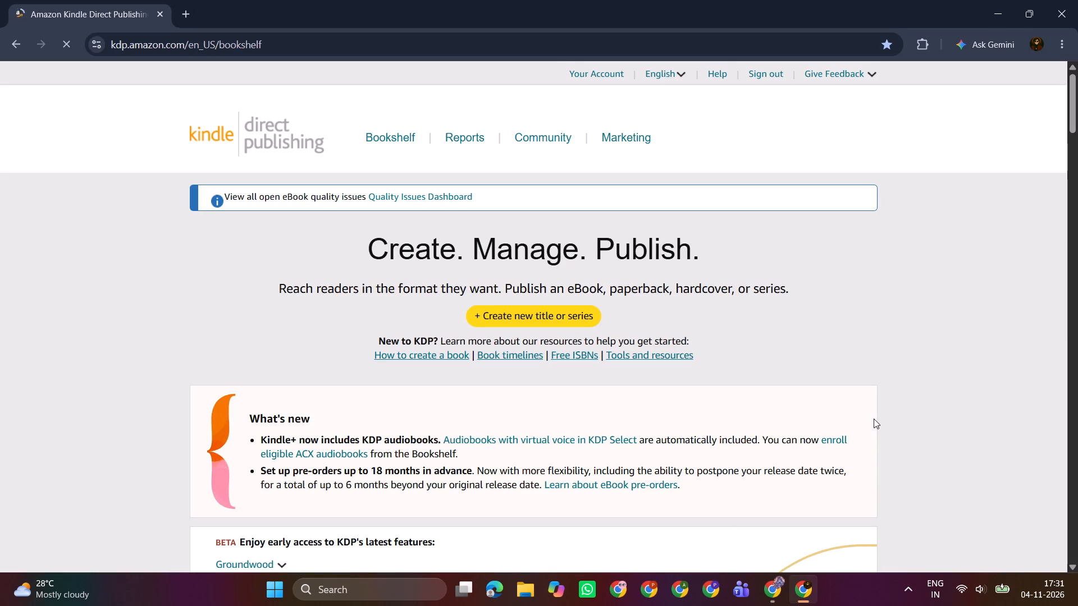
pyautogui.click(461, 135)
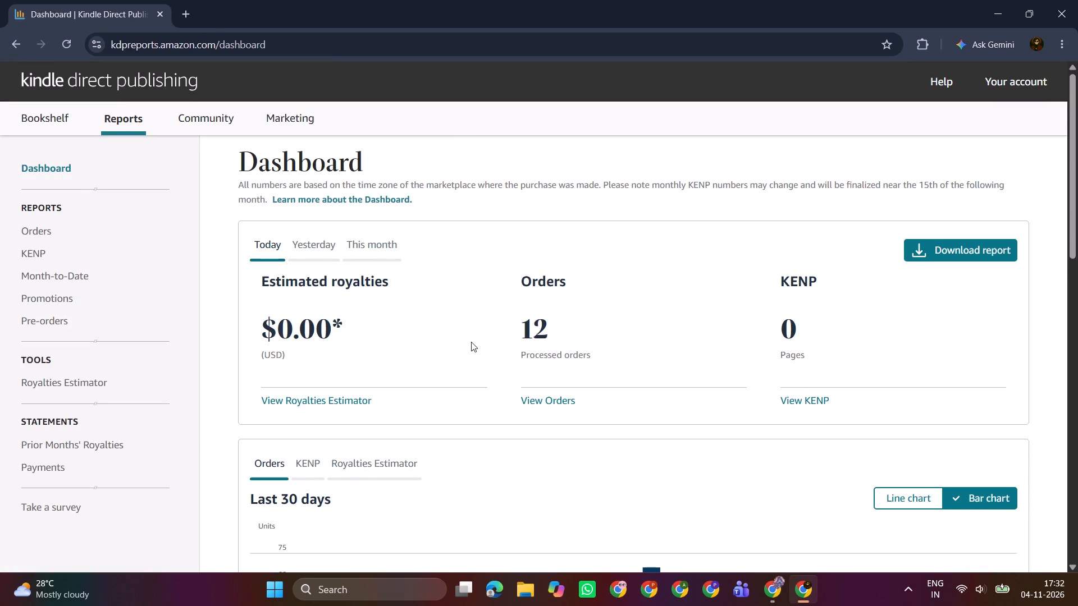
pyautogui.scroll(-5, 471, 342)
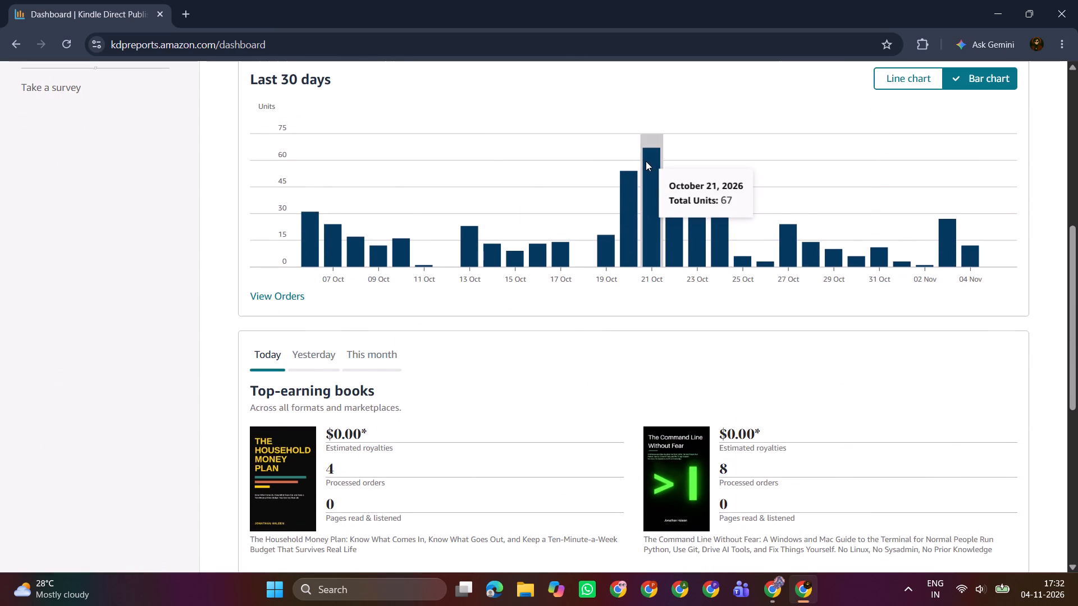
pyautogui.scroll(5, 644, 382)
pyautogui.scroll(-1, 644, 382)
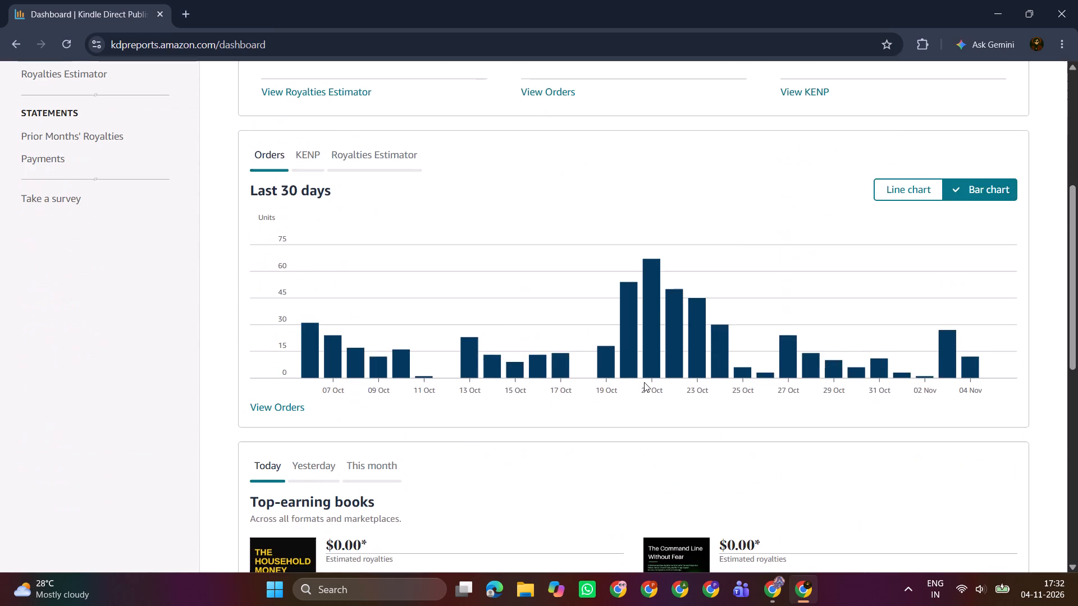
pyautogui.scroll(-2, 644, 382)
pyautogui.scroll(8, 644, 382)
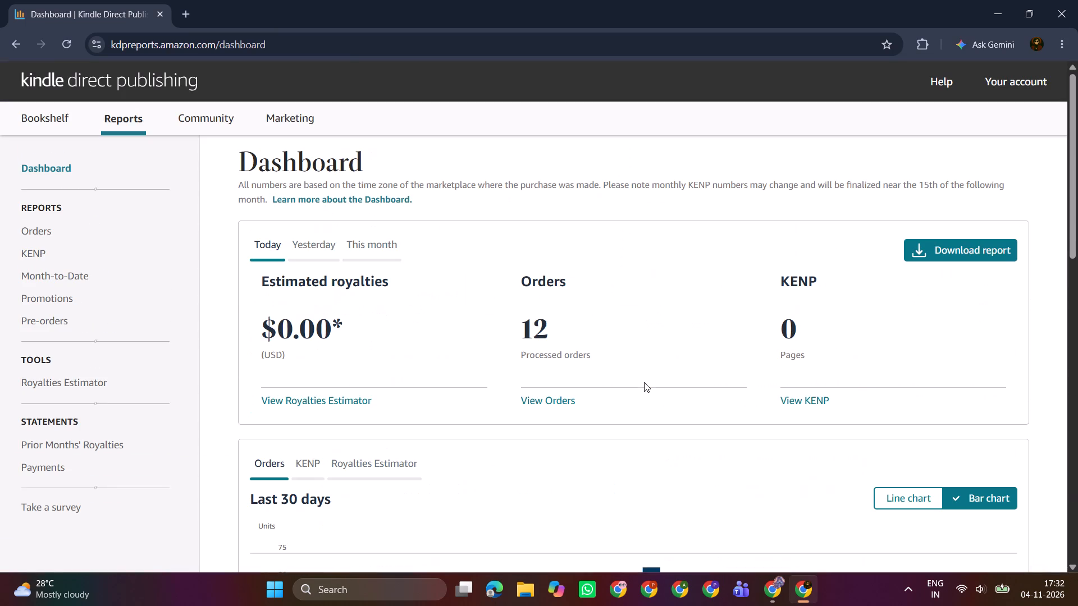
pyautogui.click(400, 248)
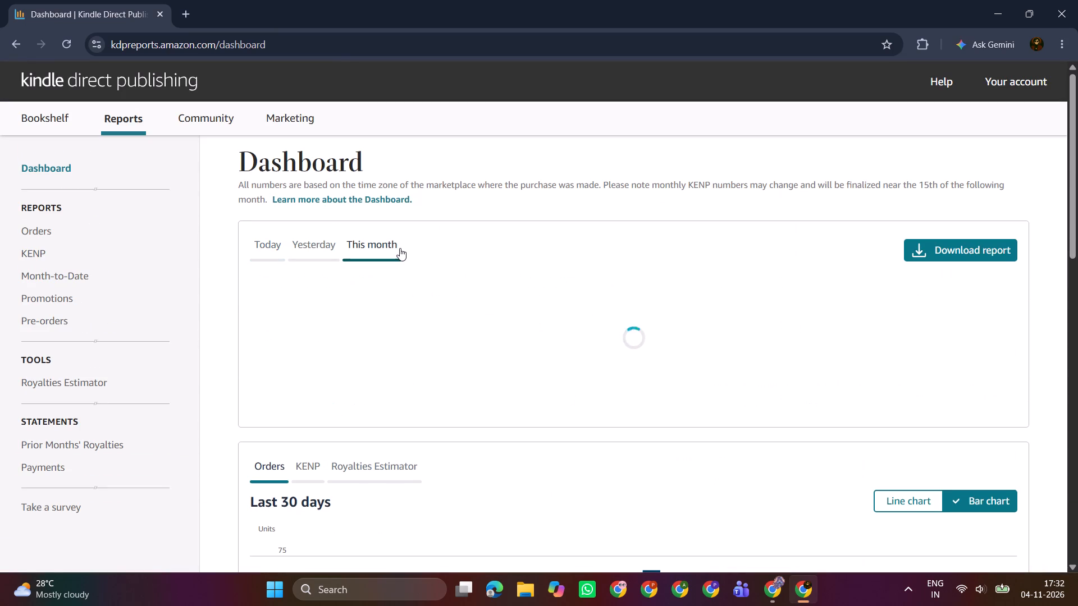
pyautogui.click(277, 251)
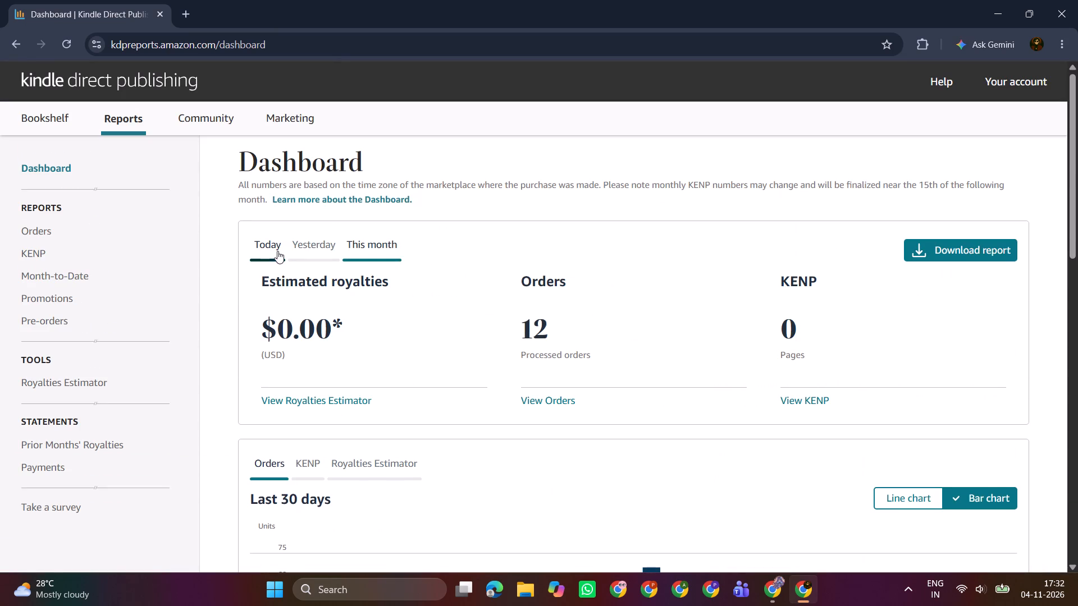
# Examine the KDP Orders report by country for The Household Money Plan and The Command Line Without Fear, and close that window.
pyautogui.click(517, 401)
pyautogui.click(529, 397)
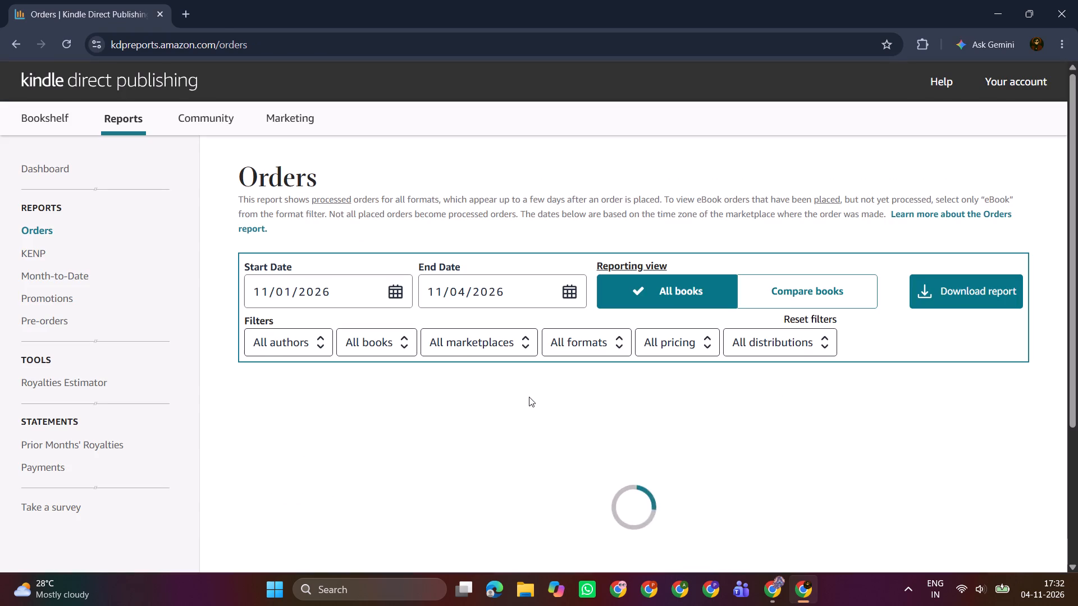
pyautogui.scroll(-3, 529, 397)
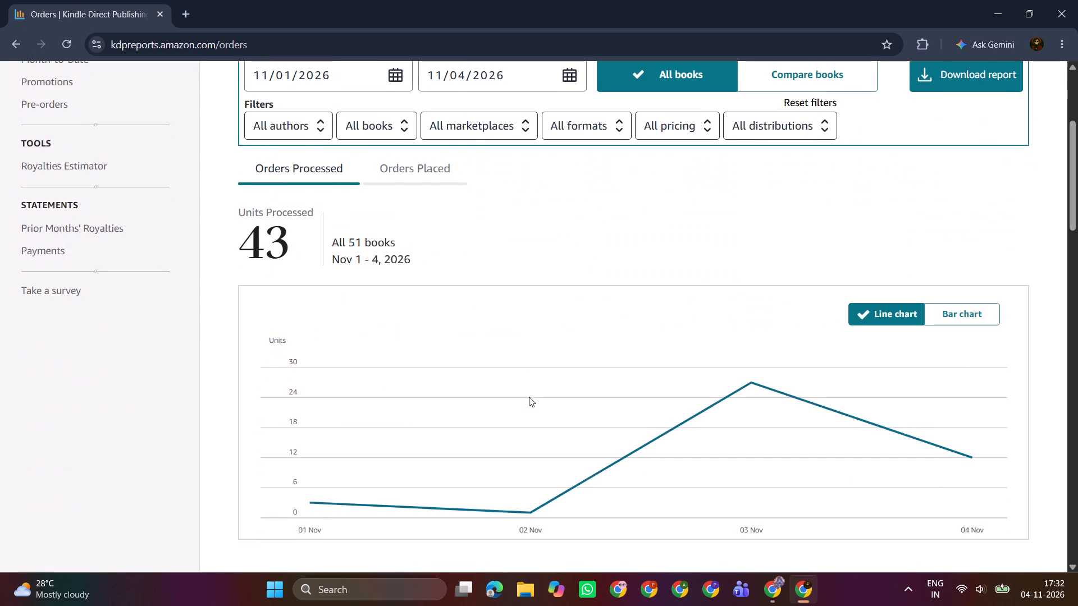
pyautogui.scroll(-5, 529, 397)
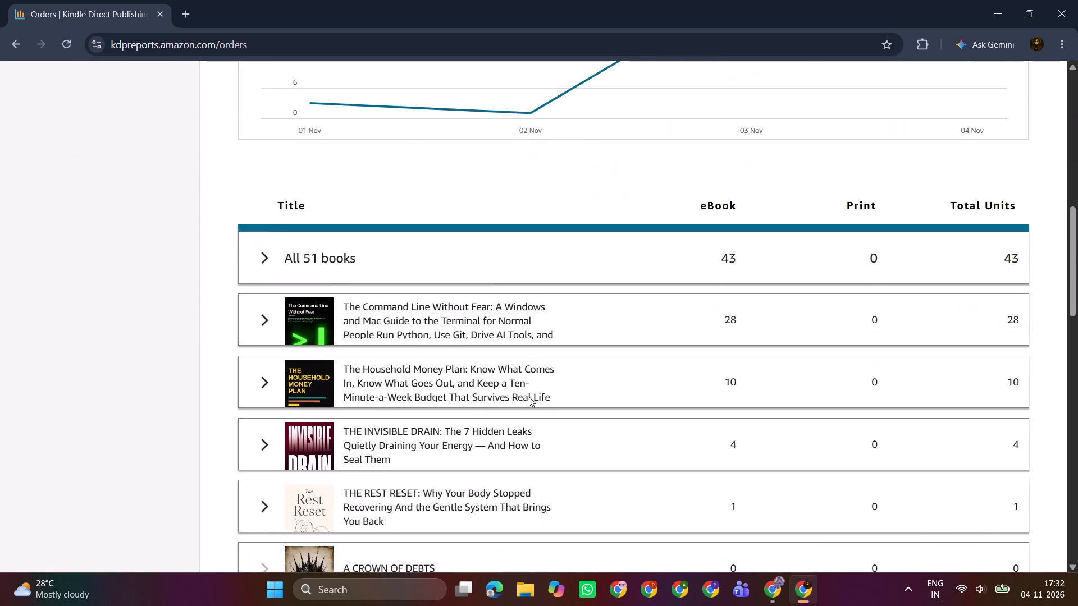
pyautogui.click(529, 397)
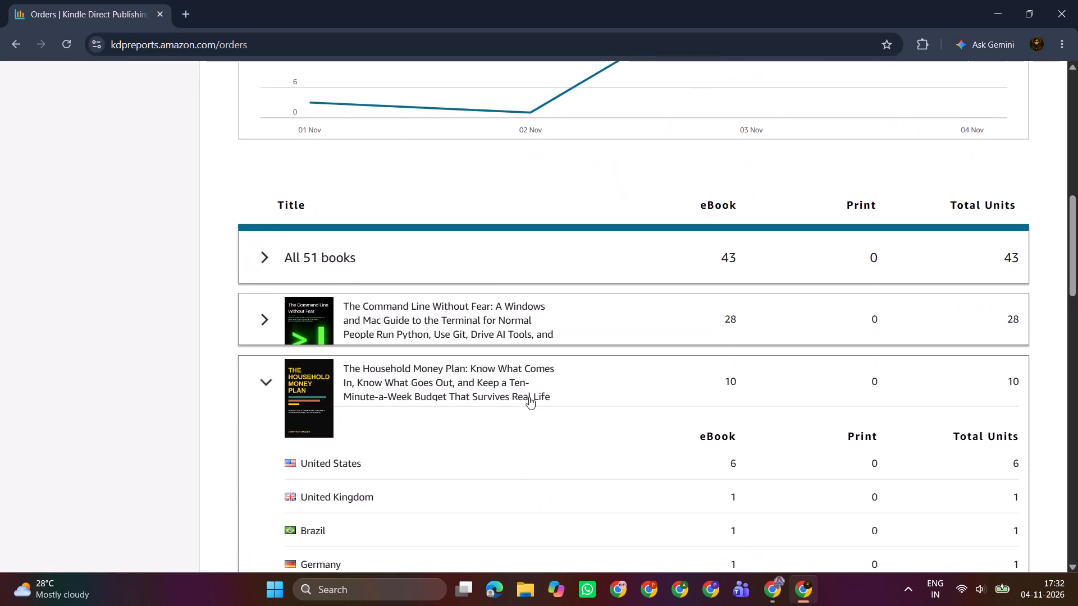
pyautogui.scroll(-2, 529, 397)
pyautogui.scroll(1, 506, 209)
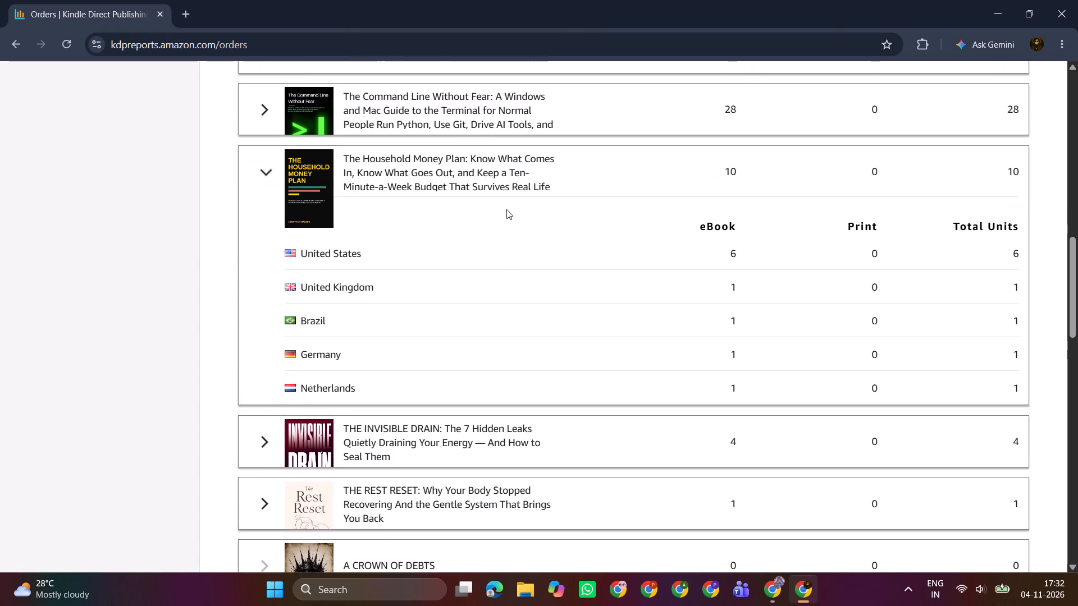
pyautogui.scroll(1, 506, 209)
pyautogui.click(504, 218)
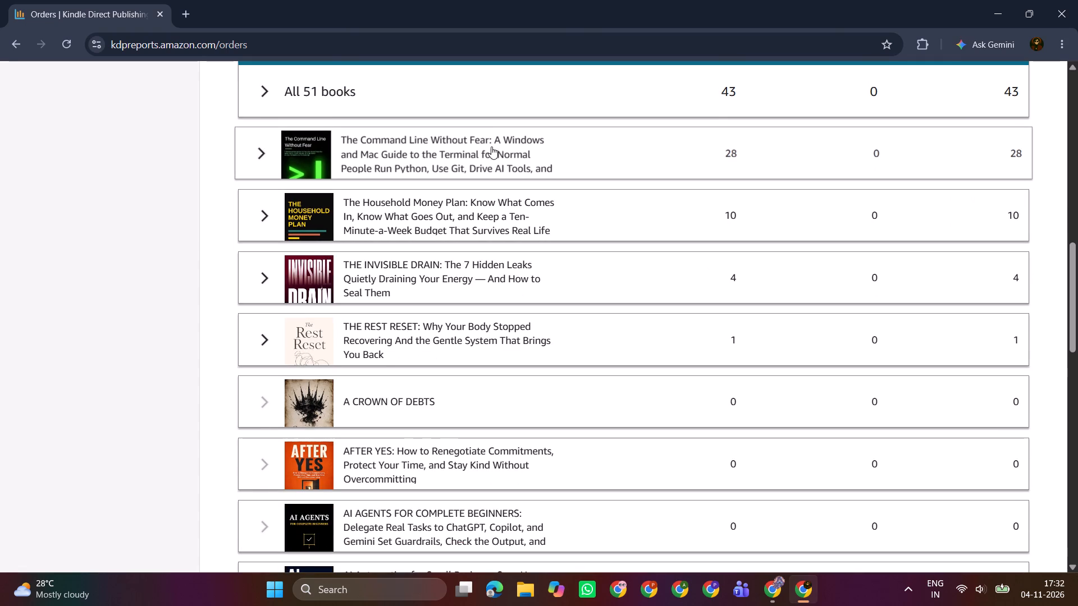
pyautogui.click(489, 144)
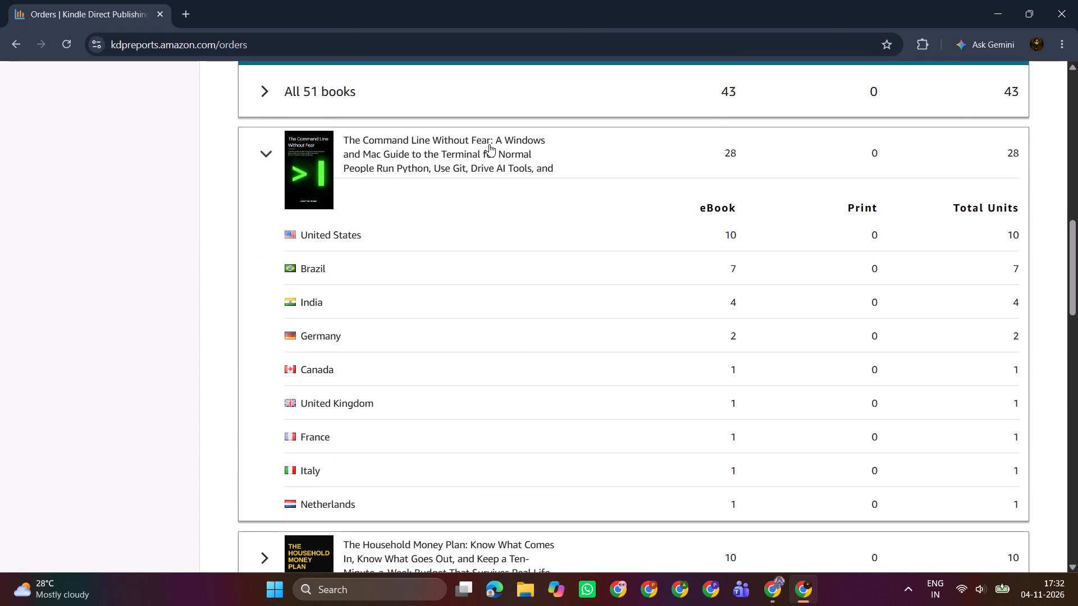
pyautogui.click(489, 144)
pyautogui.scroll(6, 489, 144)
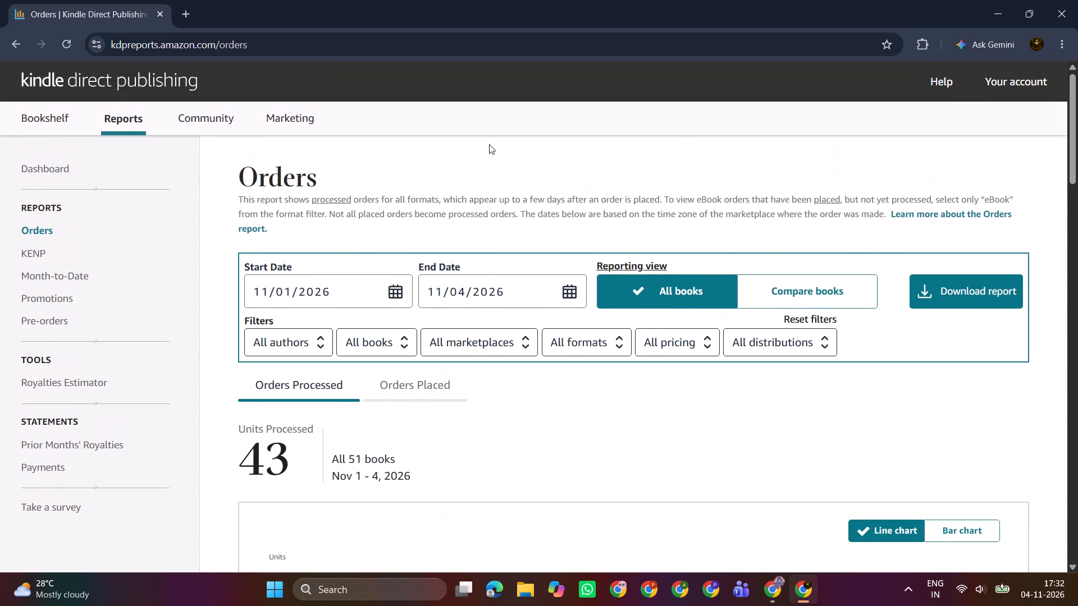
pyautogui.click(1077, 0)
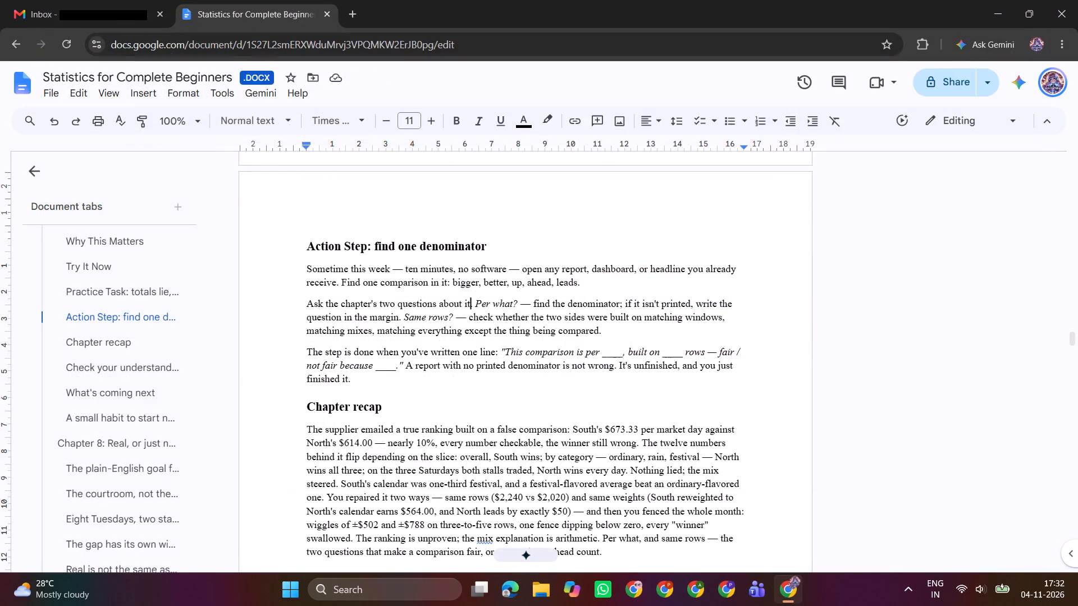
# Open the Redbubble artist dashboard in a new tab and review its earnings and audience insights.
pyautogui.click(349, 7)
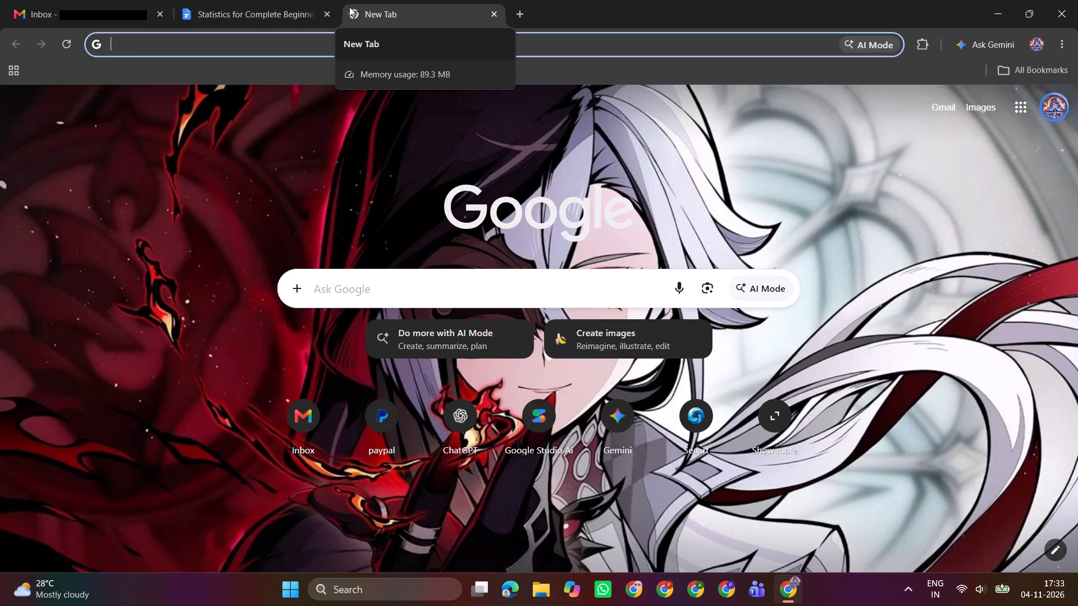
pyautogui.write('red')
pyautogui.press('Return')
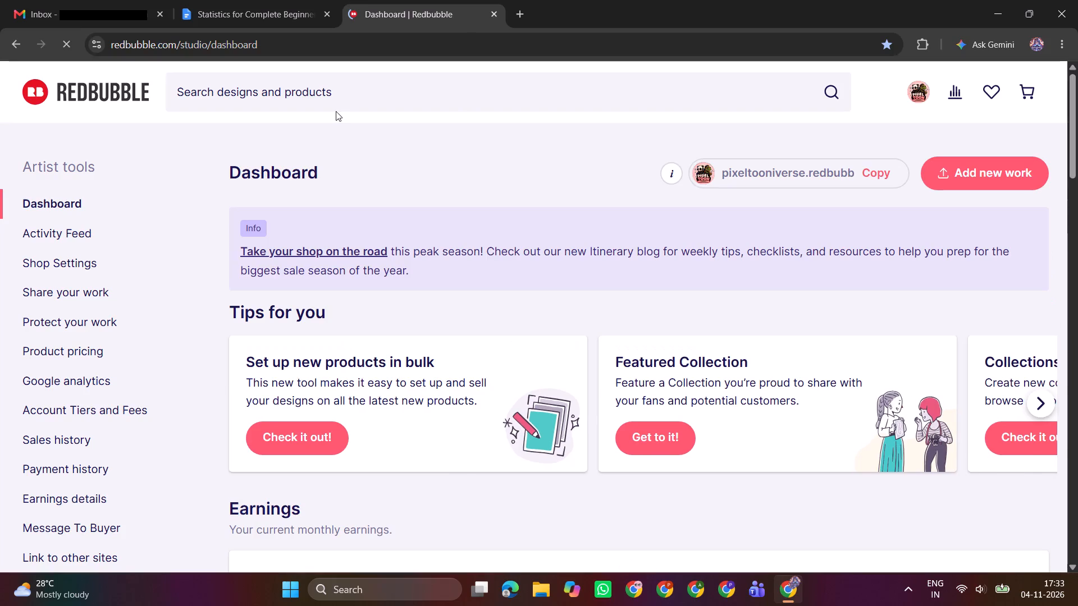
pyautogui.scroll(-5, 345, 175)
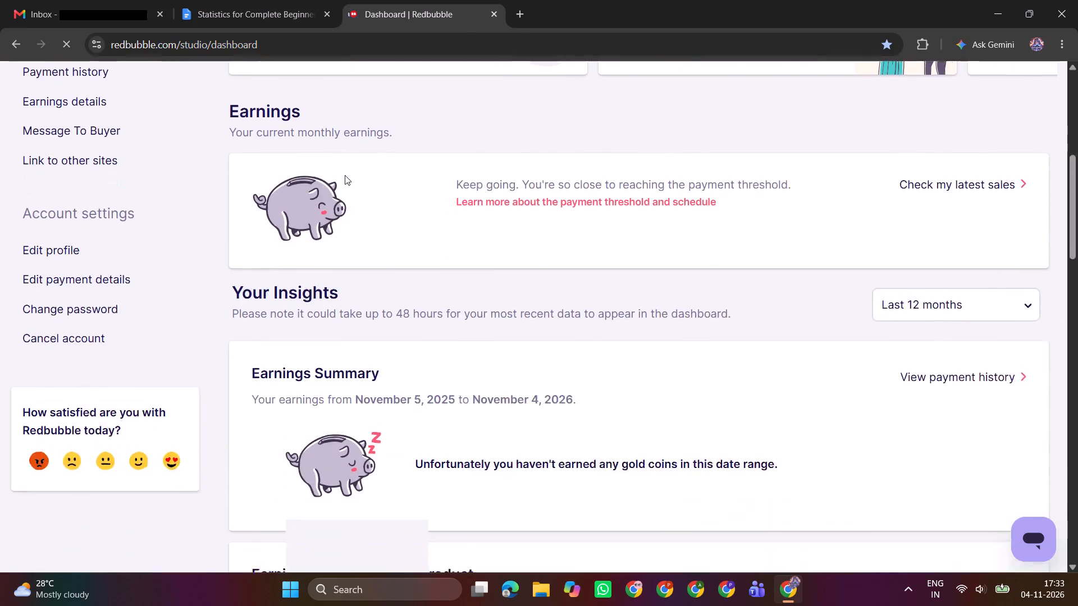
pyautogui.scroll(-3, 345, 175)
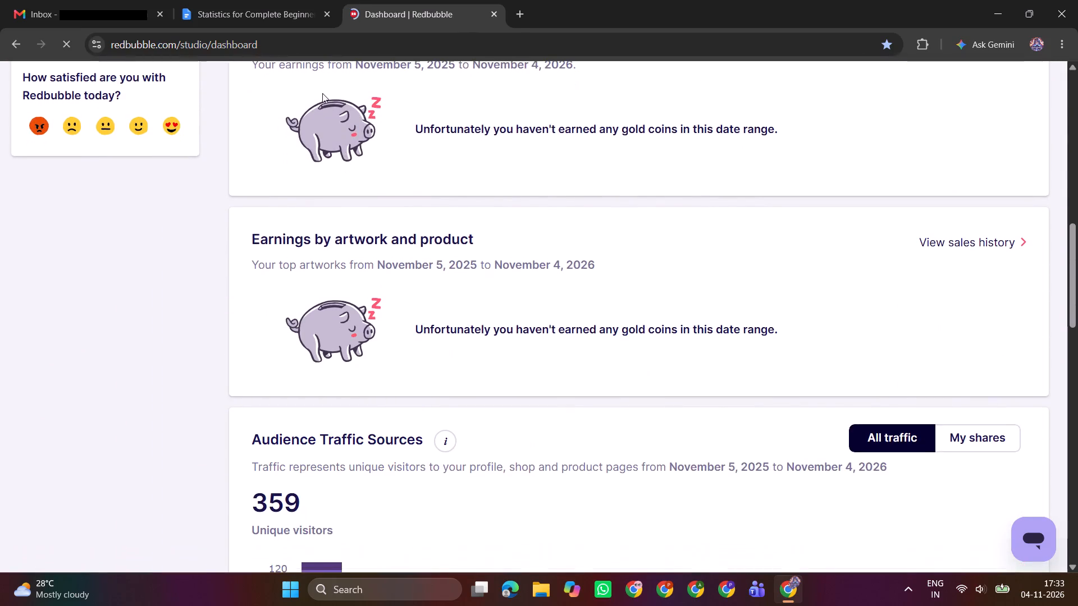
# Open the Spreadshirt partner dashboard, check its credit statistics and transactions, and close the tab to return to the manuscript.
pyautogui.click(303, 43)
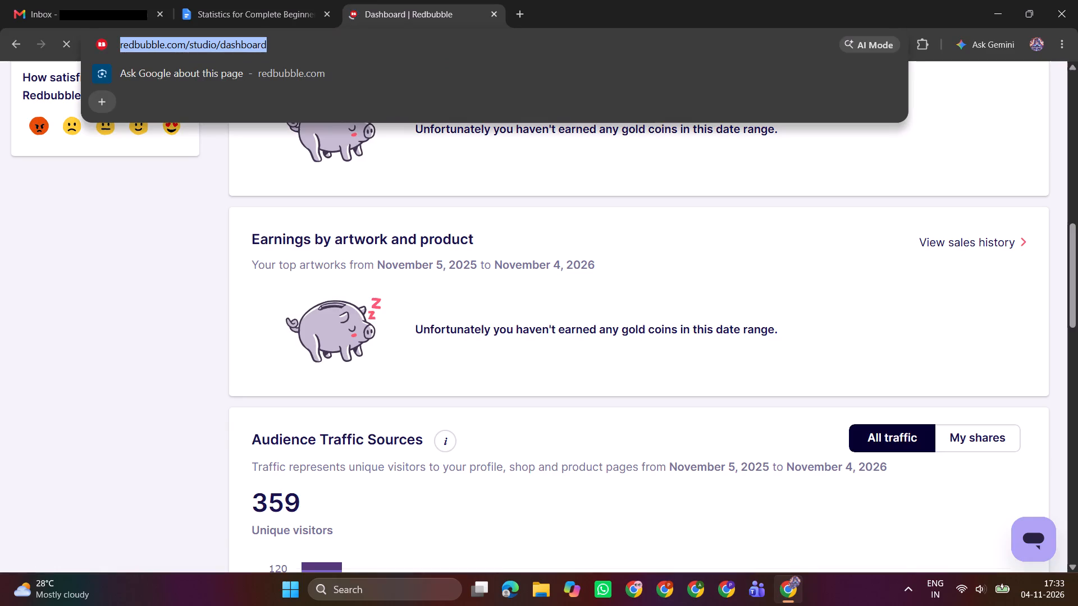
pyautogui.press('s')
pyautogui.write('pre')
pyautogui.press('Right')
pyautogui.press('Return')
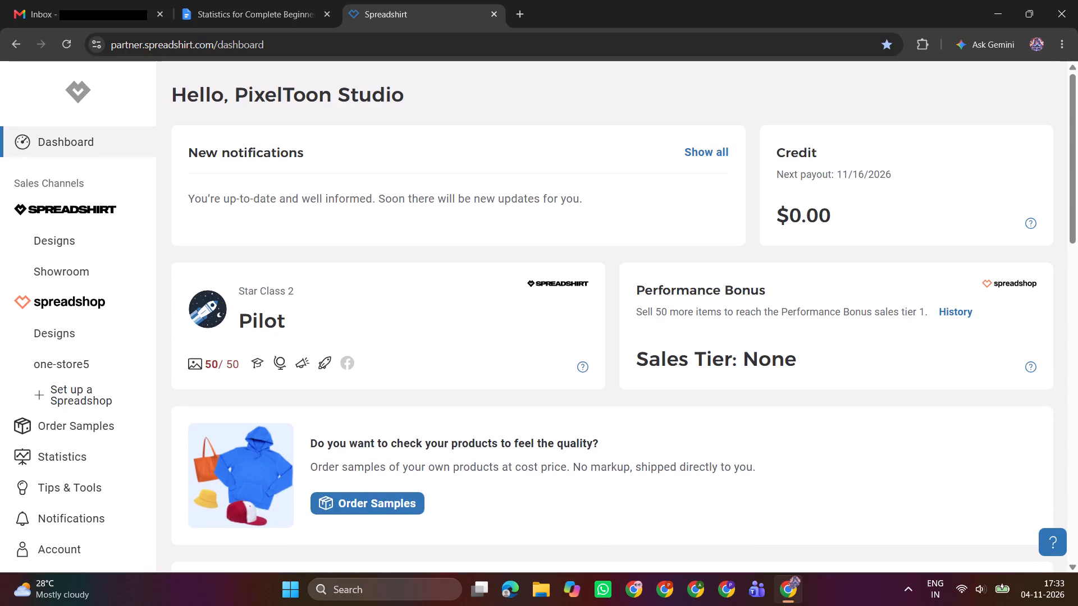
pyautogui.click(332, 366)
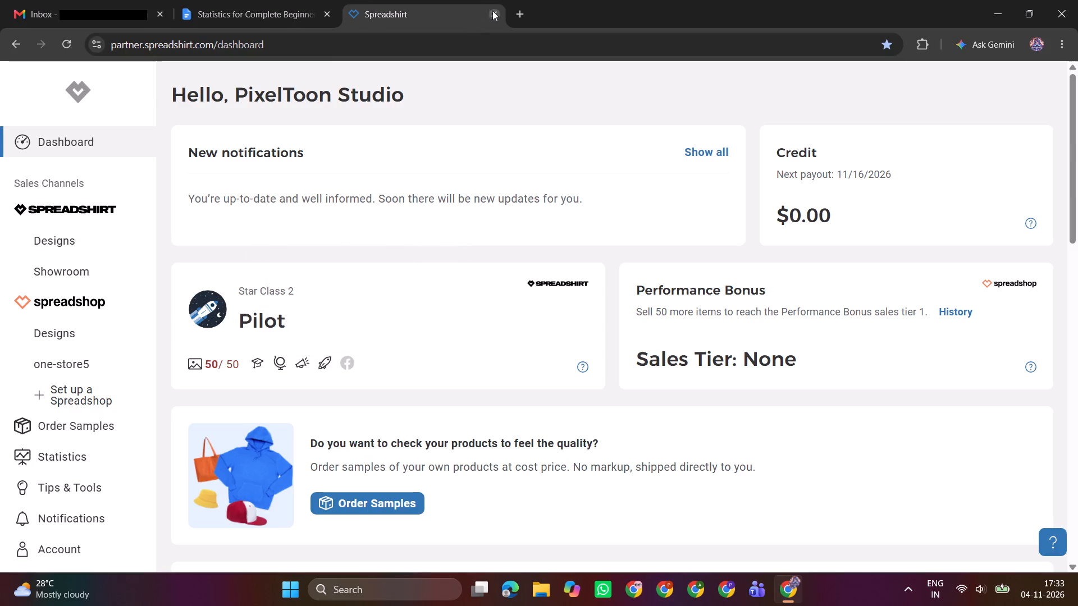
pyautogui.click(22, 453)
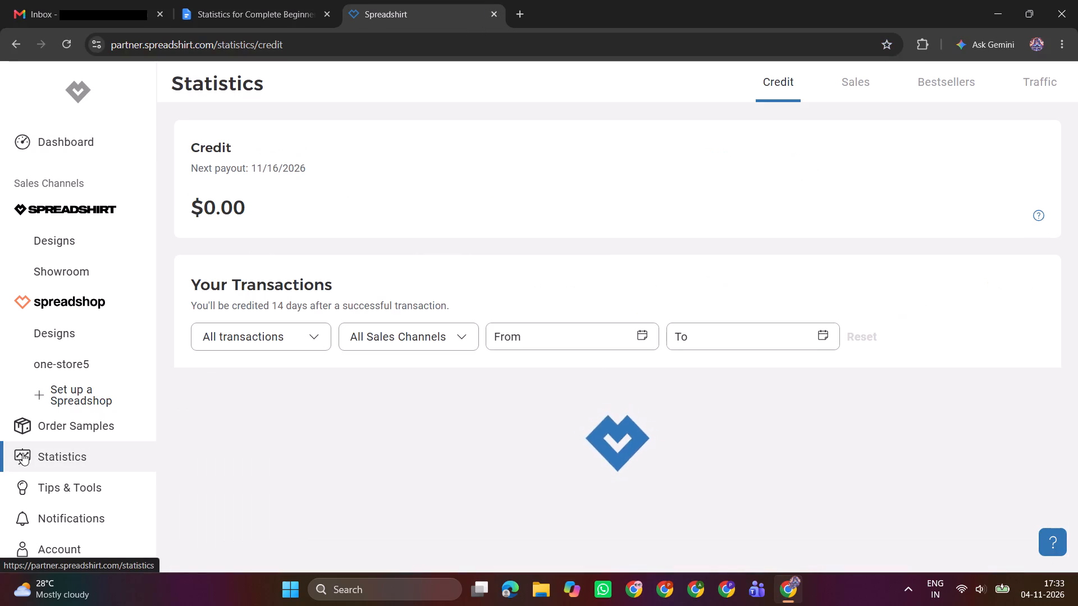
pyautogui.click(488, 17)
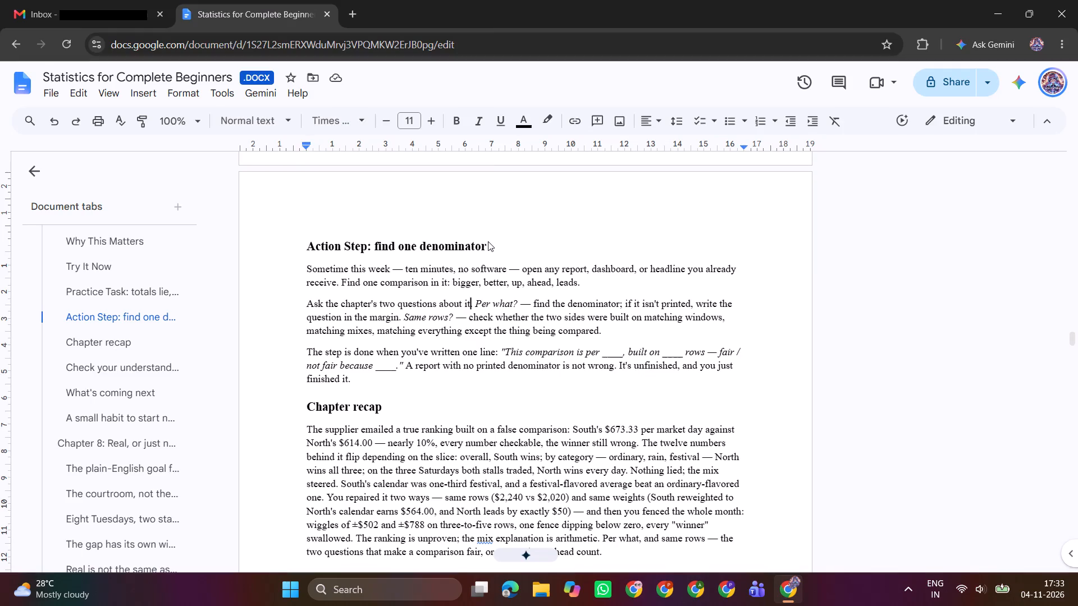
# Delete the em dashes after "Per what?" and "Same rows?" in the second Action Step paragraph.
pyautogui.click(495, 385)
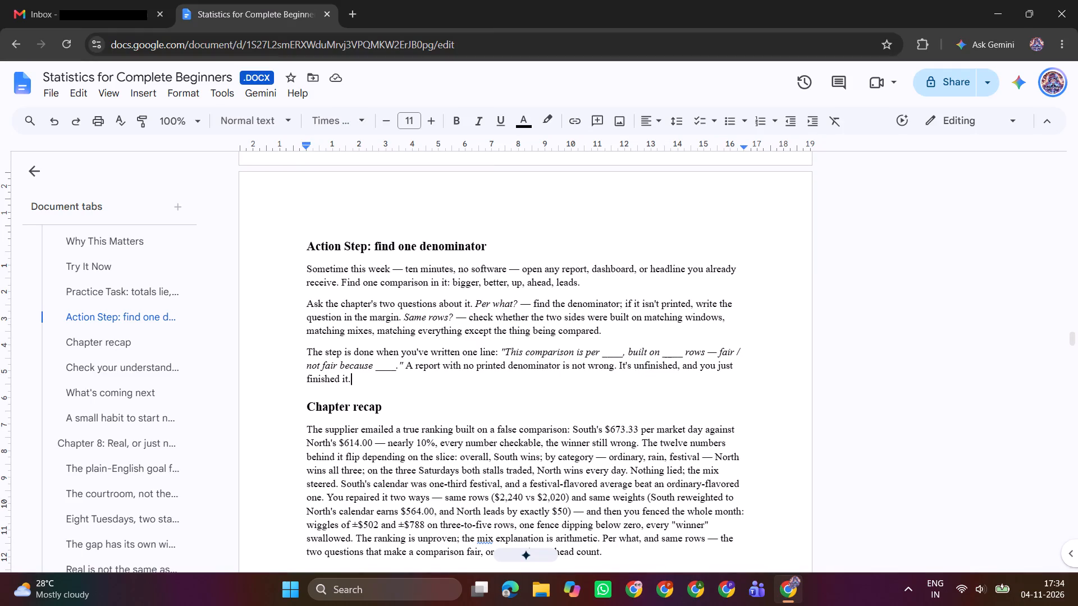
pyautogui.doubleClick(529, 307)
pyautogui.press('Delete')
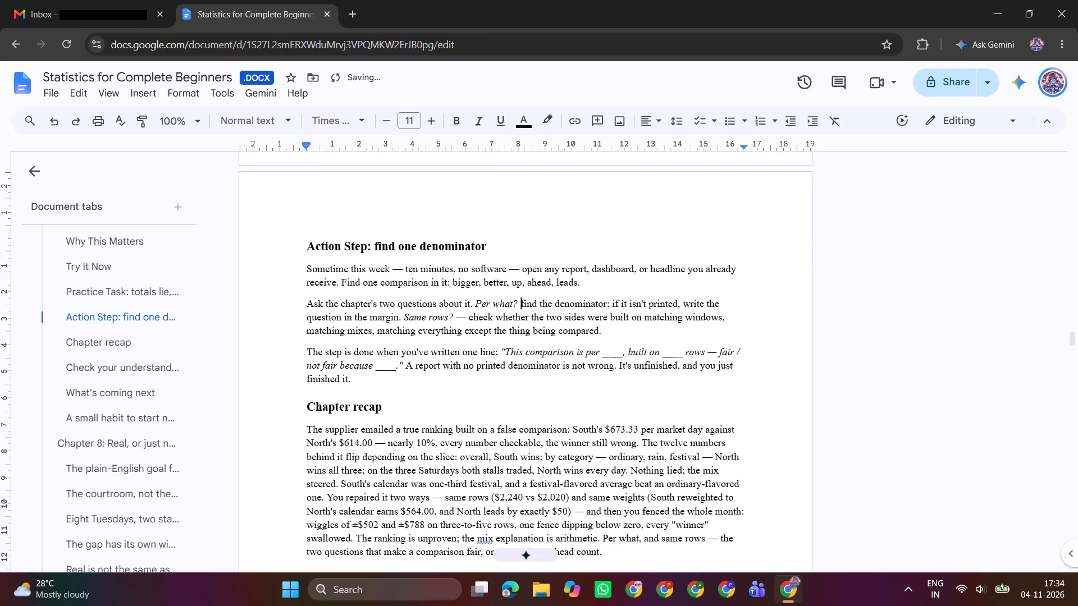
pyautogui.click(556, 315)
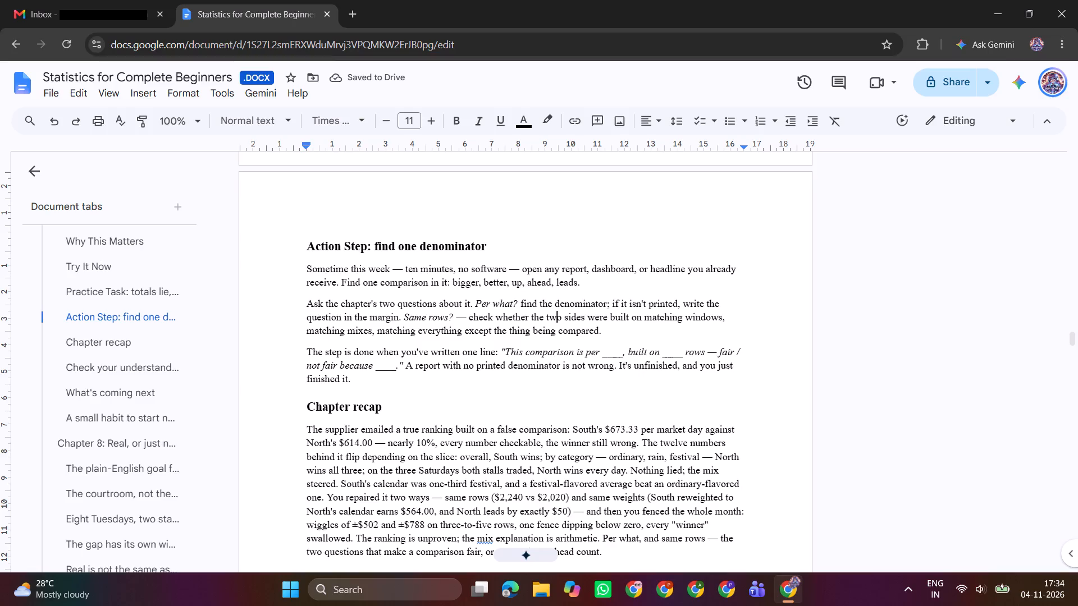
pyautogui.doubleClick(463, 318)
pyautogui.press('Delete')
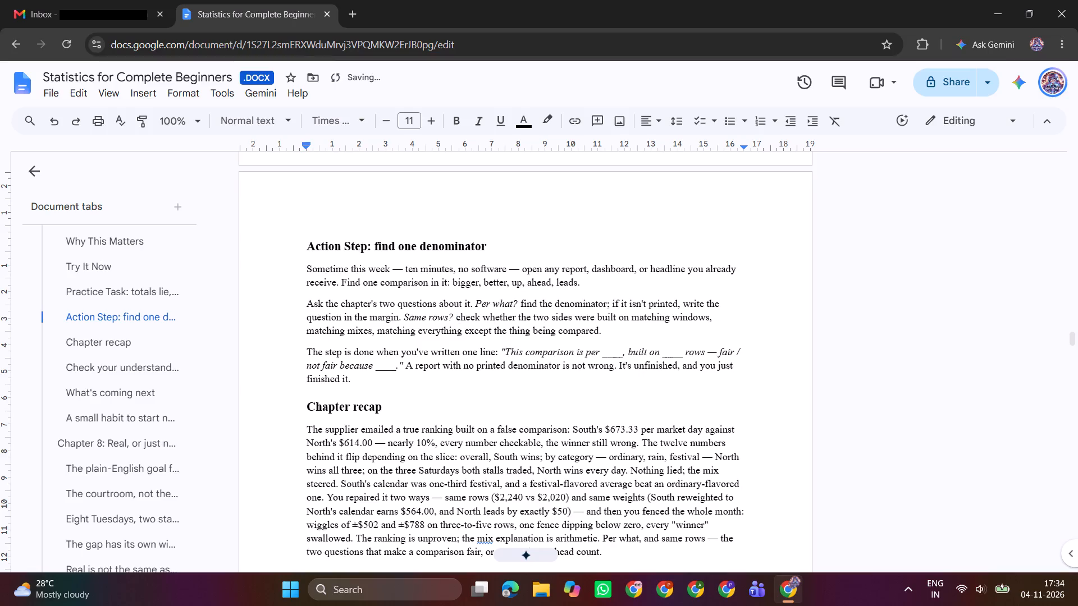
pyautogui.click(478, 337)
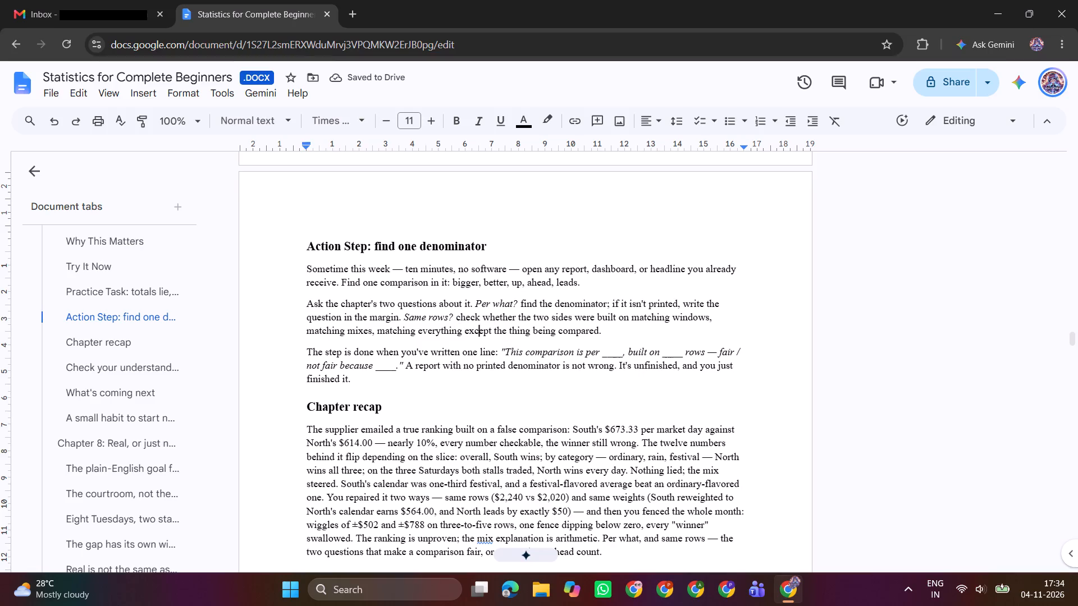
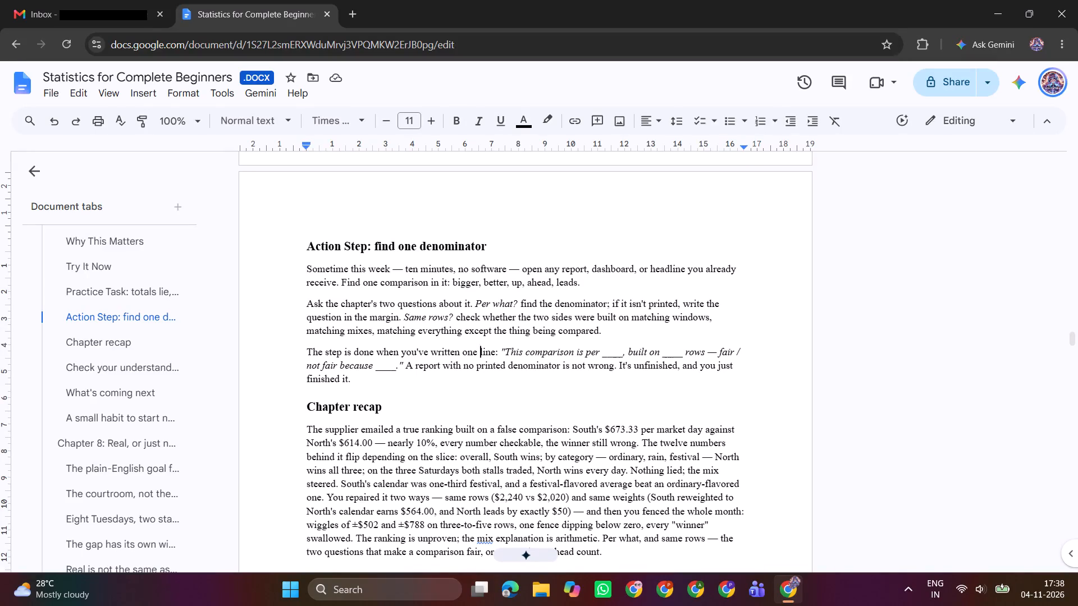
# Accept the grammar suggestion changing "mix" to "mixed" before "explanation is arithmetic" in the Chapter recap paragraph.
pyautogui.scroll(-1, 478, 337)
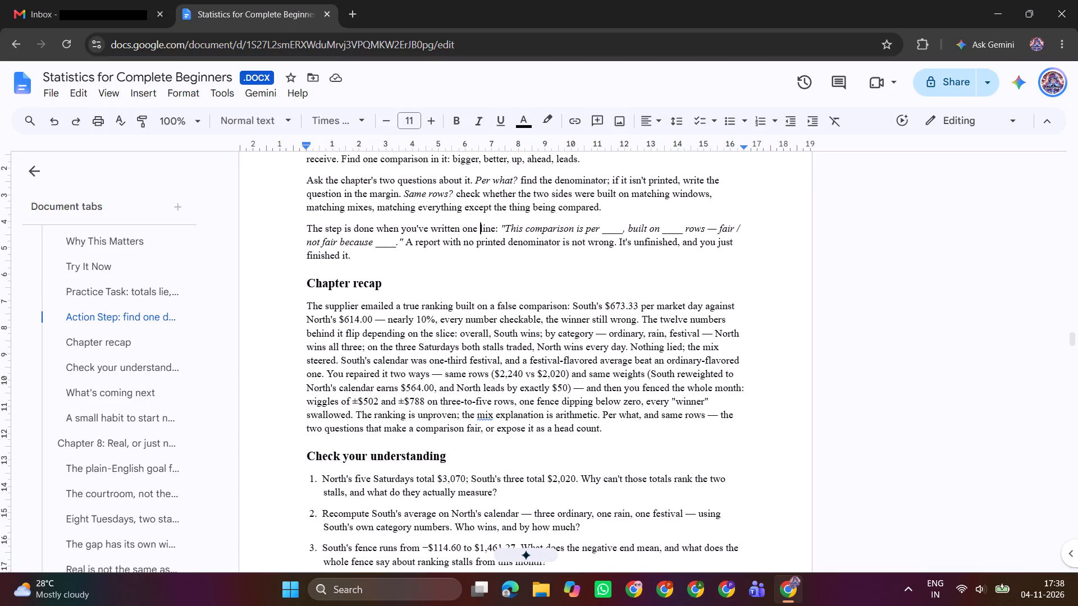
pyautogui.click(486, 419)
pyautogui.click(487, 399)
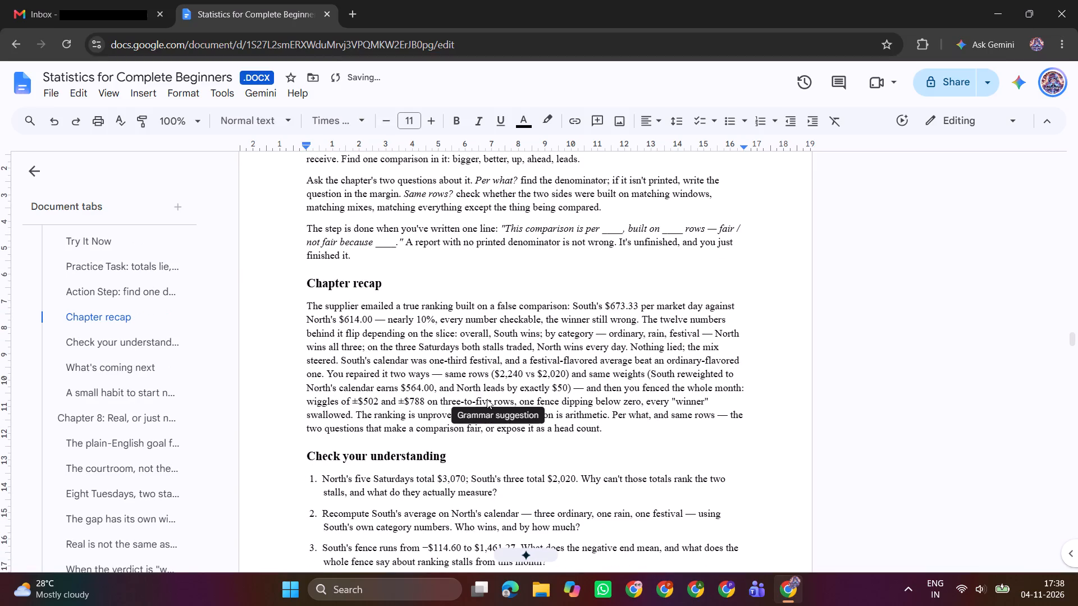
# Bold the five numbered questions under the "Check your understanding" heading that follows this Chapter recap.
pyautogui.scroll(-1, 588, 391)
pyautogui.scroll(6, 588, 391)
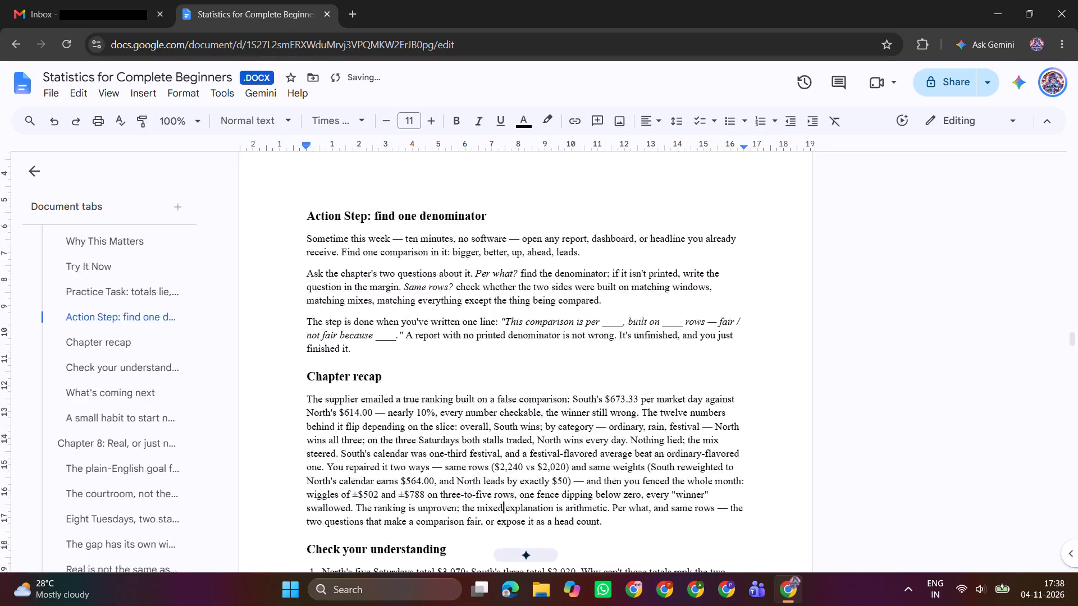
pyautogui.scroll(2, 588, 391)
pyautogui.scroll(-1, 588, 391)
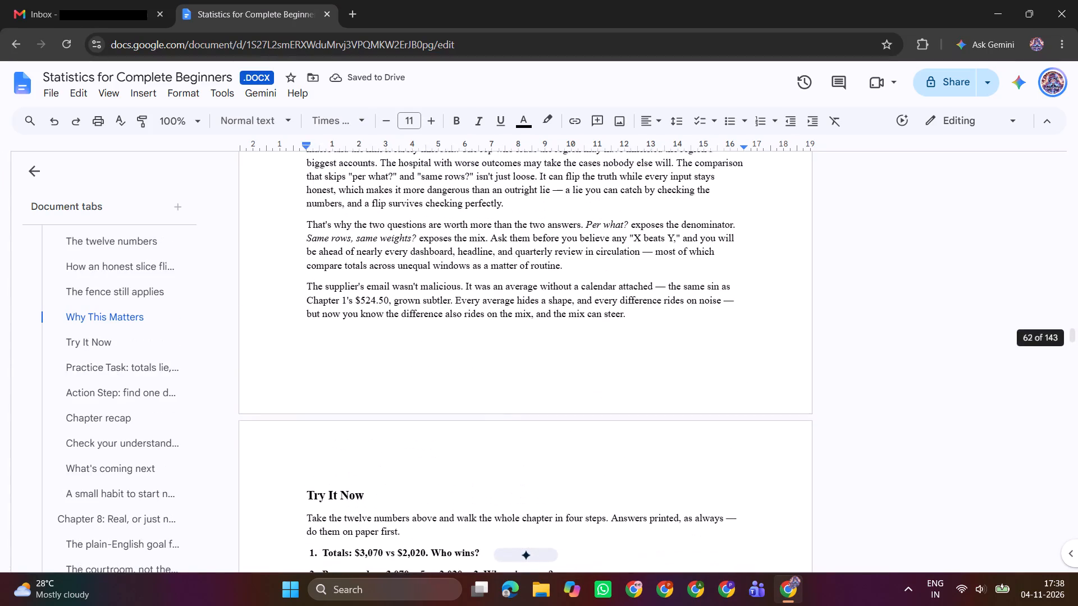
pyautogui.scroll(-2, 588, 391)
pyautogui.scroll(1, 588, 391)
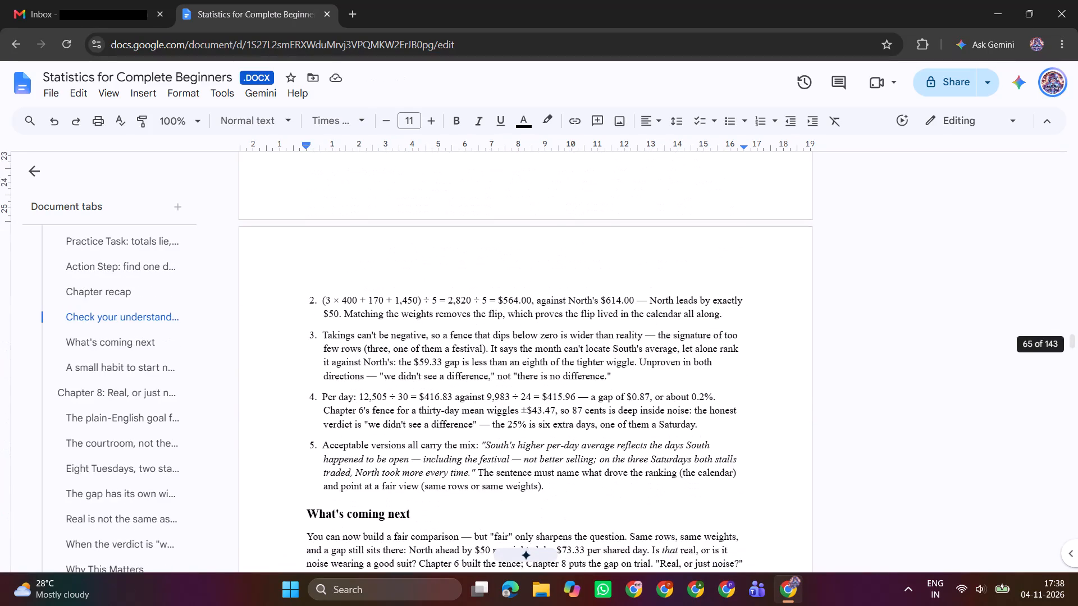
pyautogui.scroll(4, 588, 391)
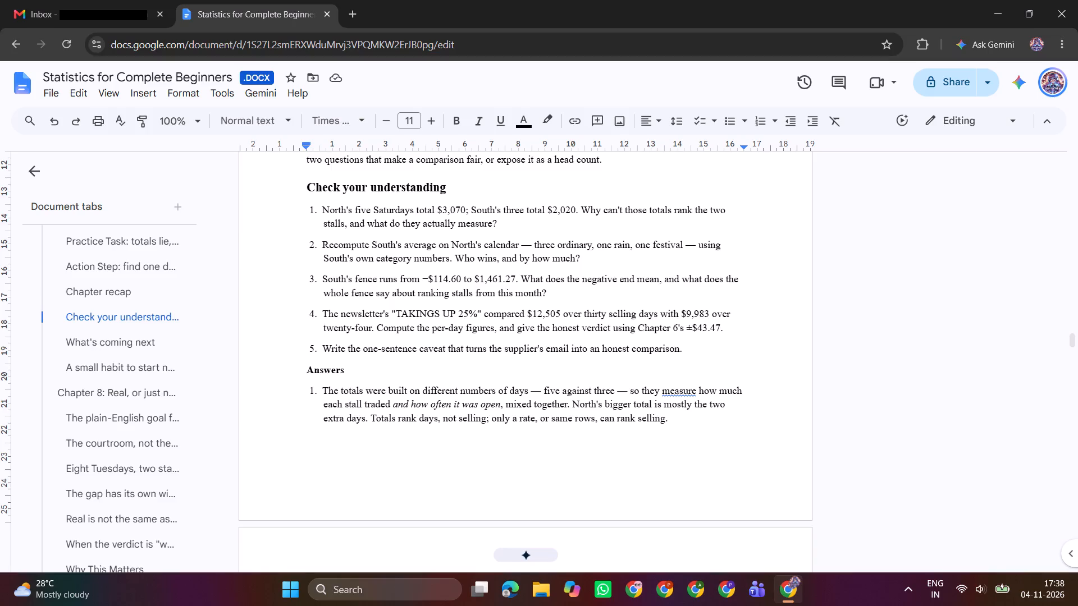
pyautogui.moveTo(693, 350); pyautogui.dragTo(306, 211)
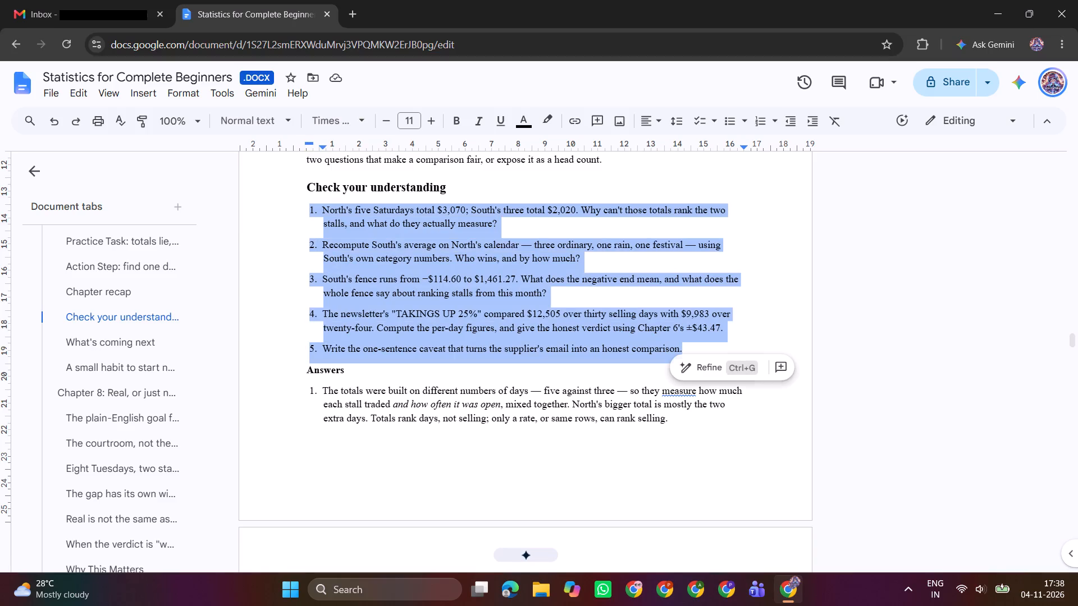
pyautogui.click(458, 121)
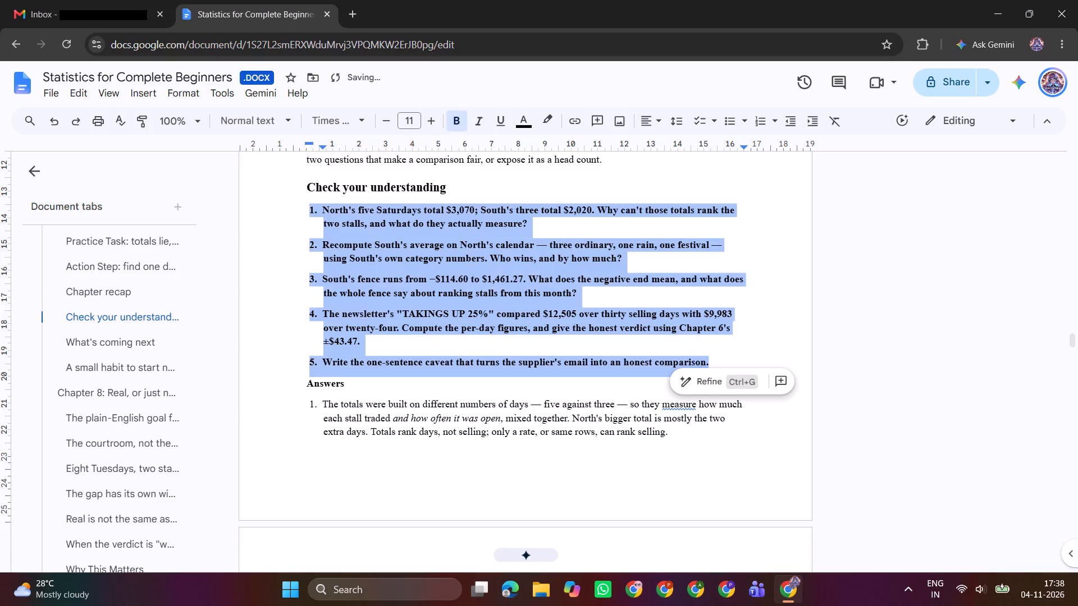
# Accept the grammar suggestion changing "measure" to "measured" in the first item under Answers.
pyautogui.click(693, 411)
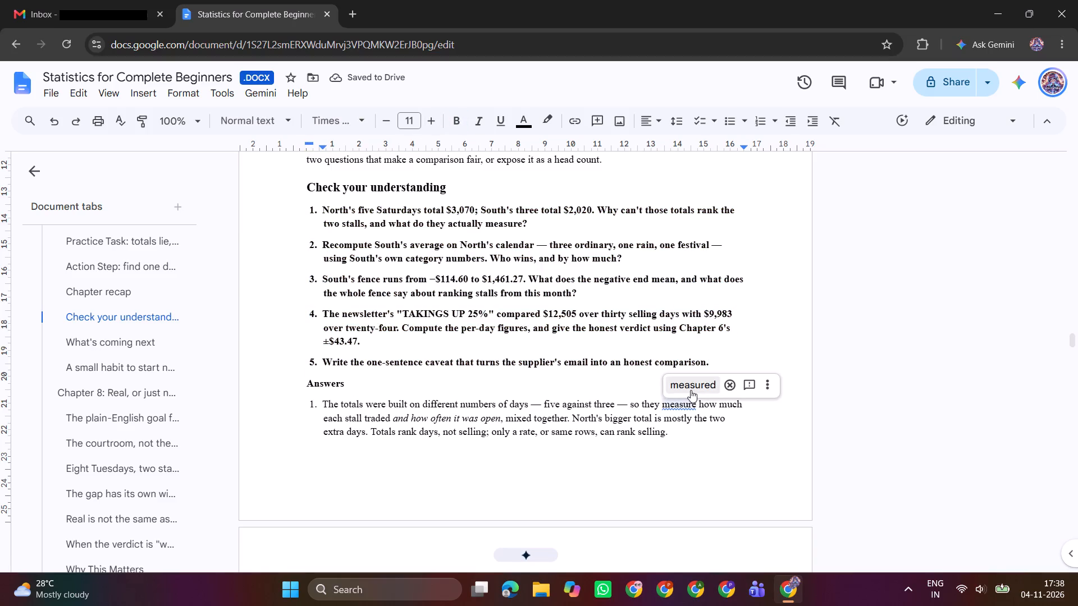
pyautogui.click(691, 390)
pyautogui.click(625, 361)
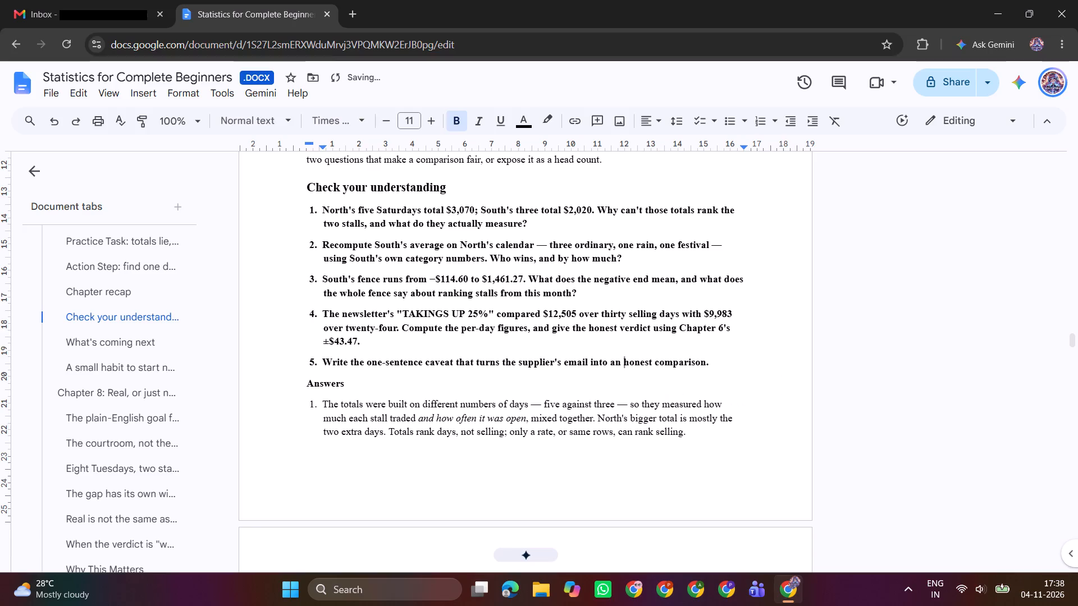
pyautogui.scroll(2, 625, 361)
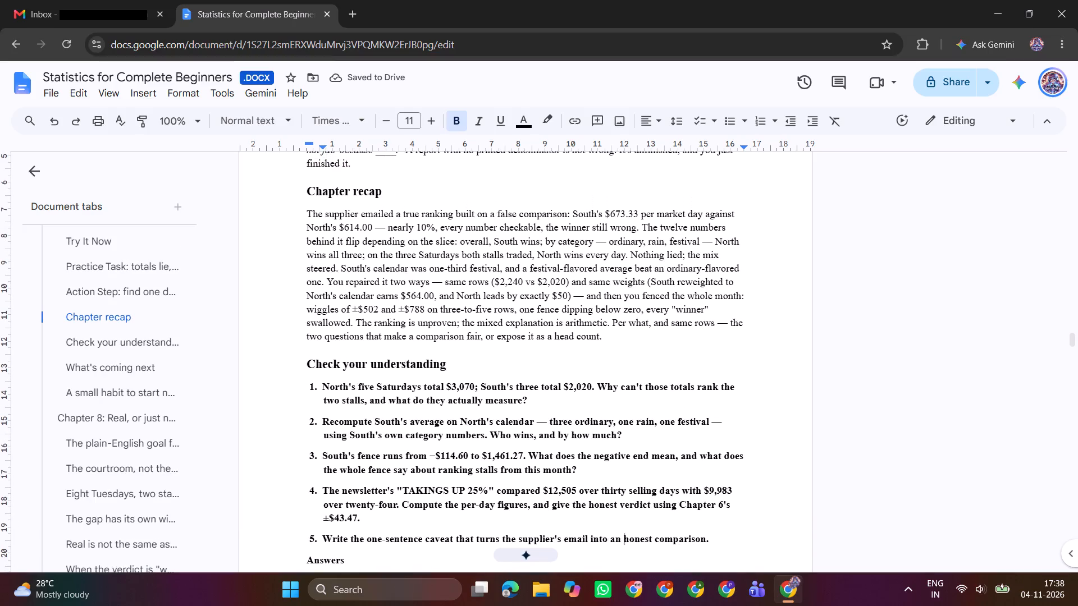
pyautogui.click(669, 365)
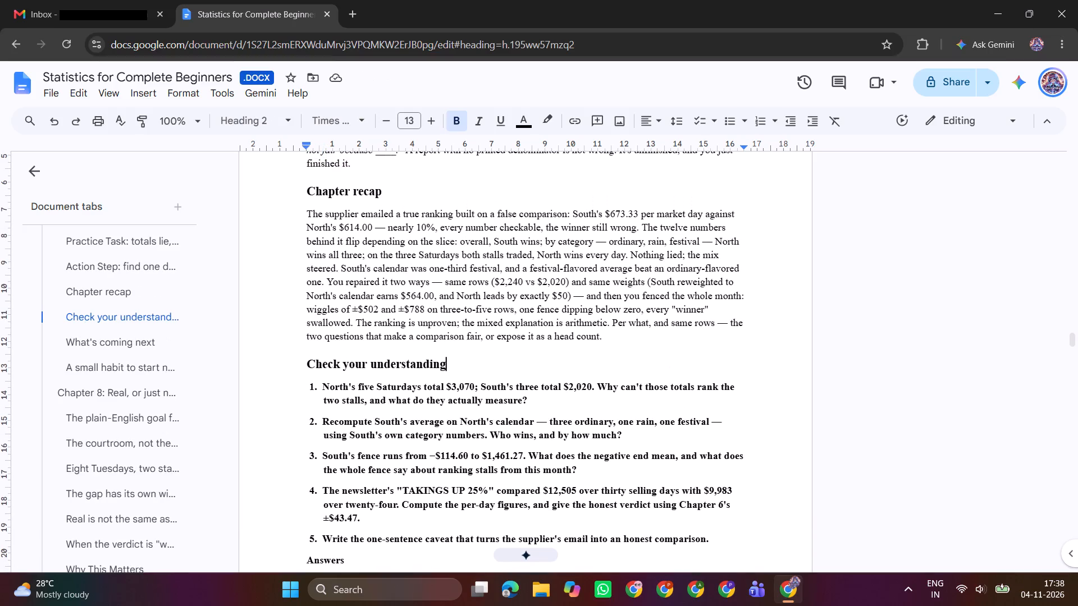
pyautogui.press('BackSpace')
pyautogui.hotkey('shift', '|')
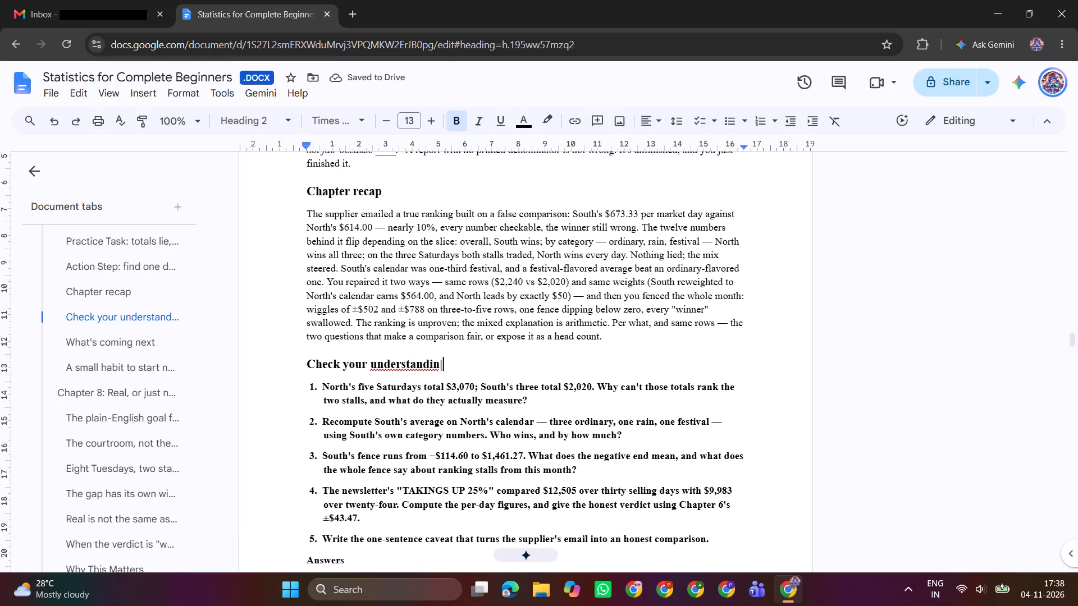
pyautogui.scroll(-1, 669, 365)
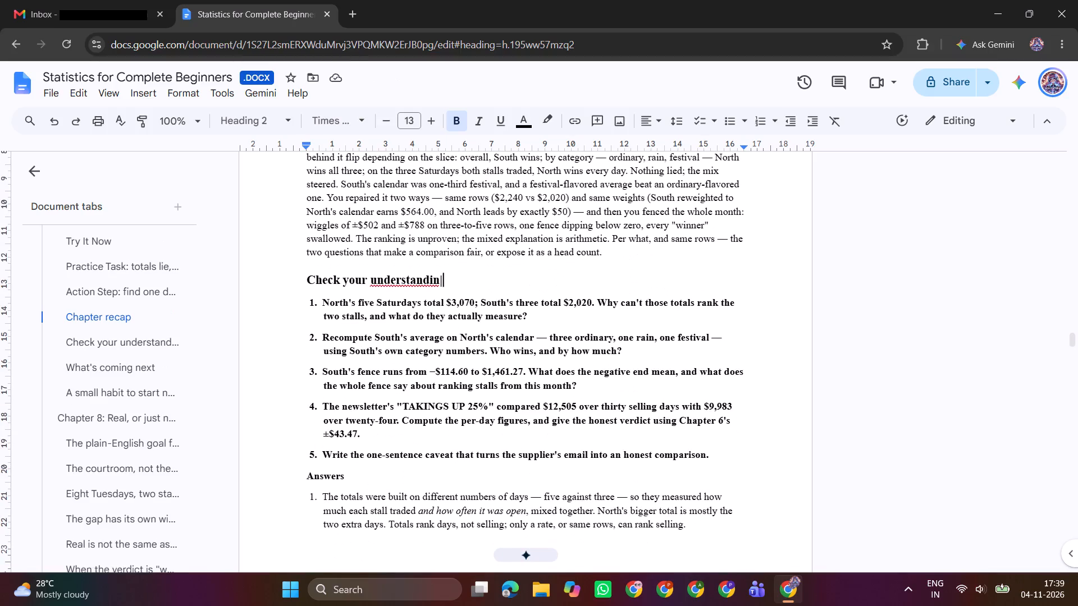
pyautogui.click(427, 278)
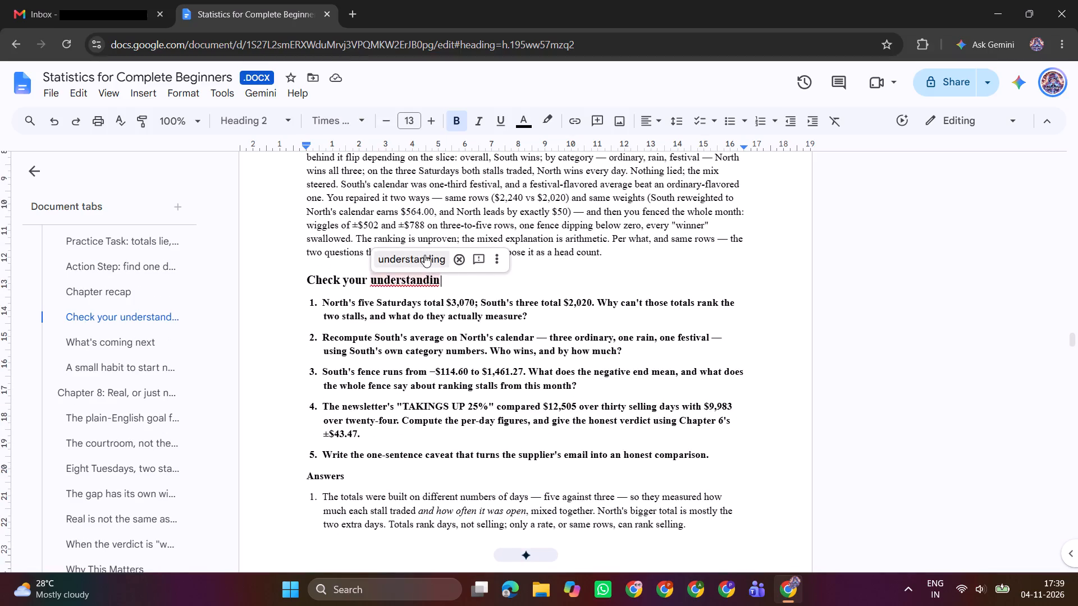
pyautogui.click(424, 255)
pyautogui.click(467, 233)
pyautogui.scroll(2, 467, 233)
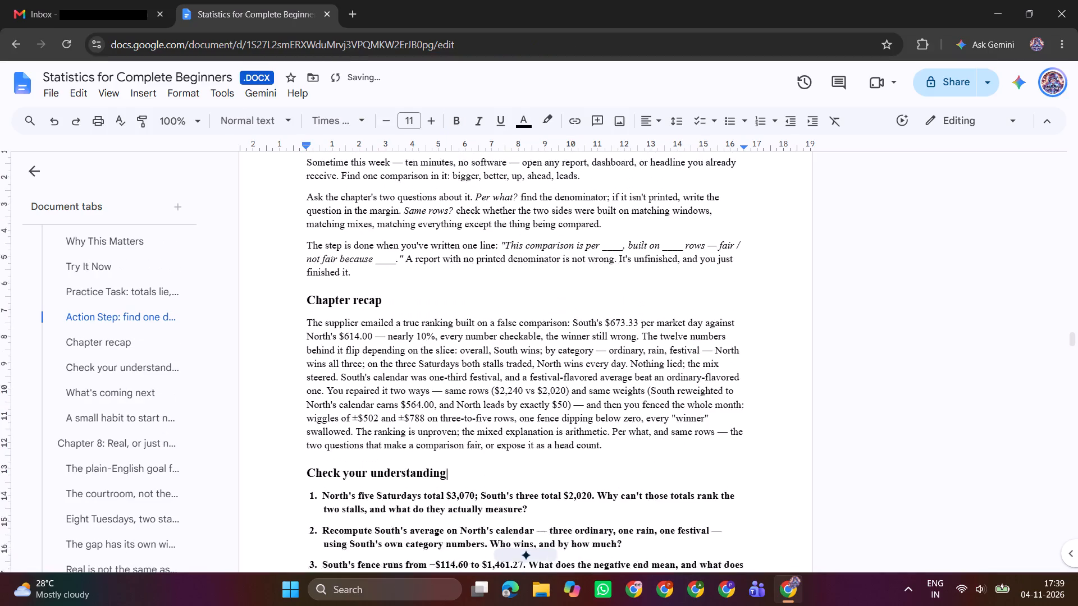
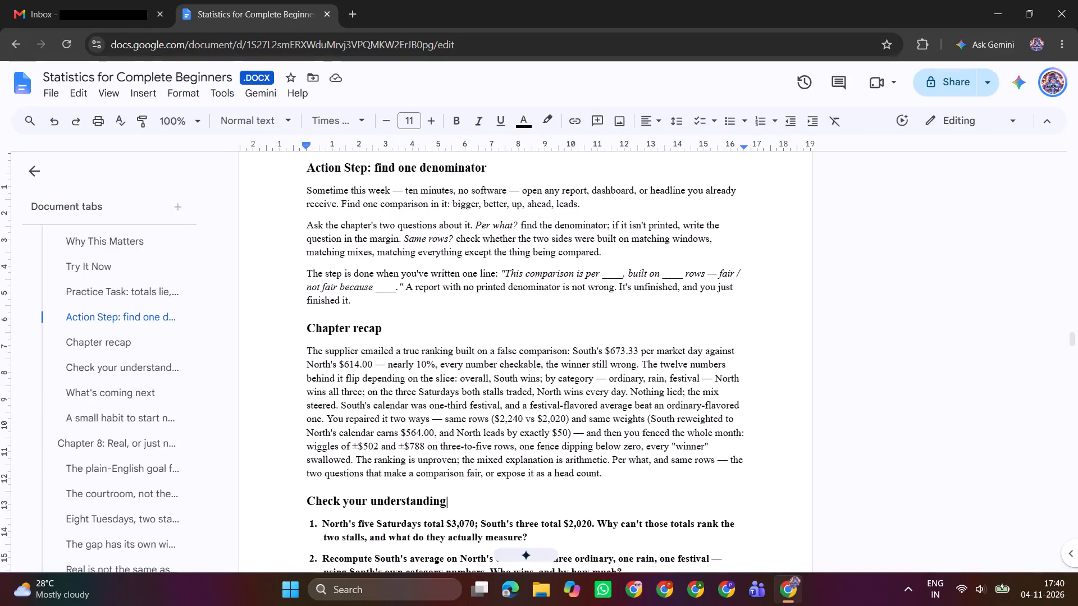
# Proofread the end of Chapter 7, from the Check your understanding questions and Answers through "A small habit to start now".
pyautogui.scroll(-2, 504, 208)
pyautogui.click(533, 345)
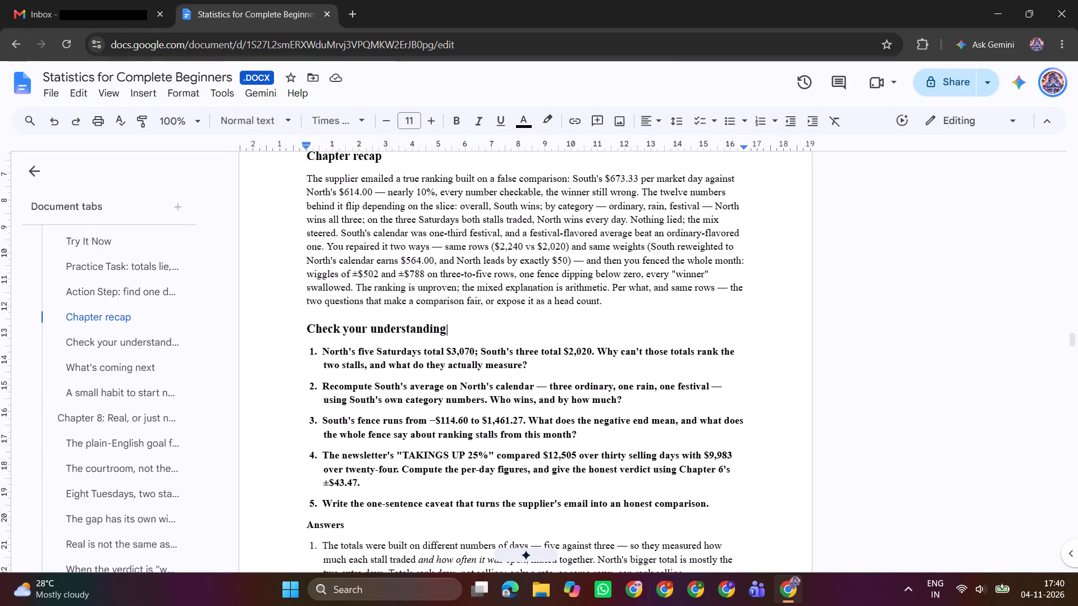
pyautogui.scroll(-5, 533, 345)
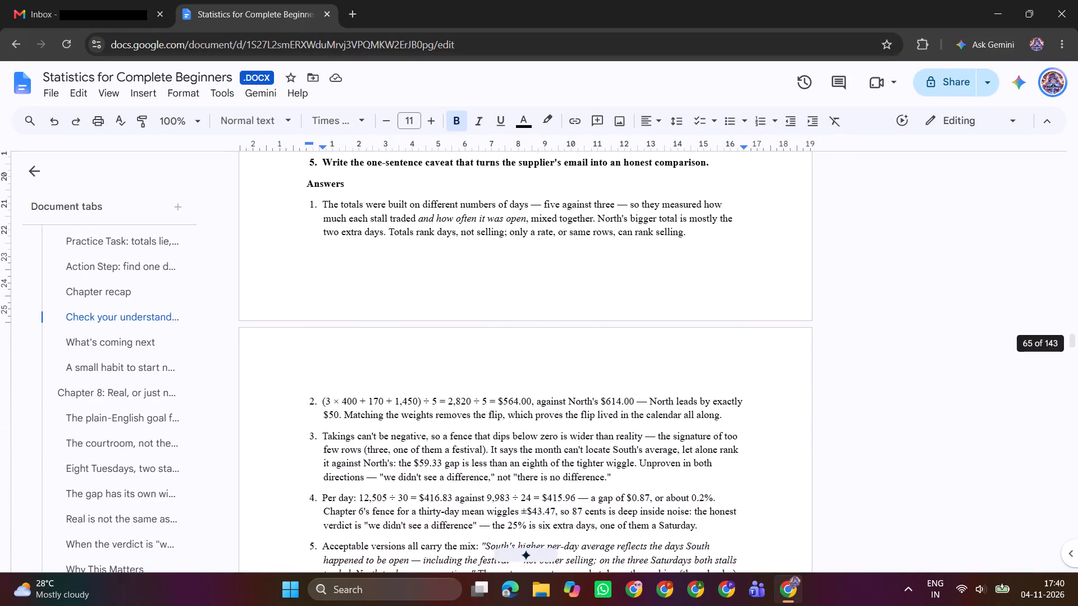
pyautogui.scroll(-1, 533, 345)
pyautogui.click(561, 375)
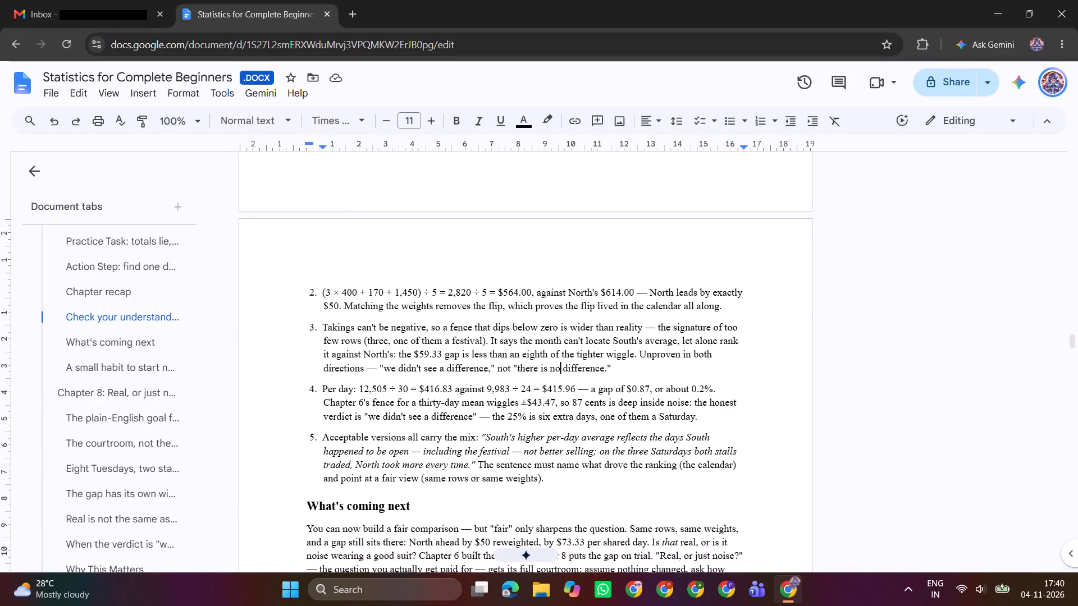
pyautogui.scroll(-1, 561, 375)
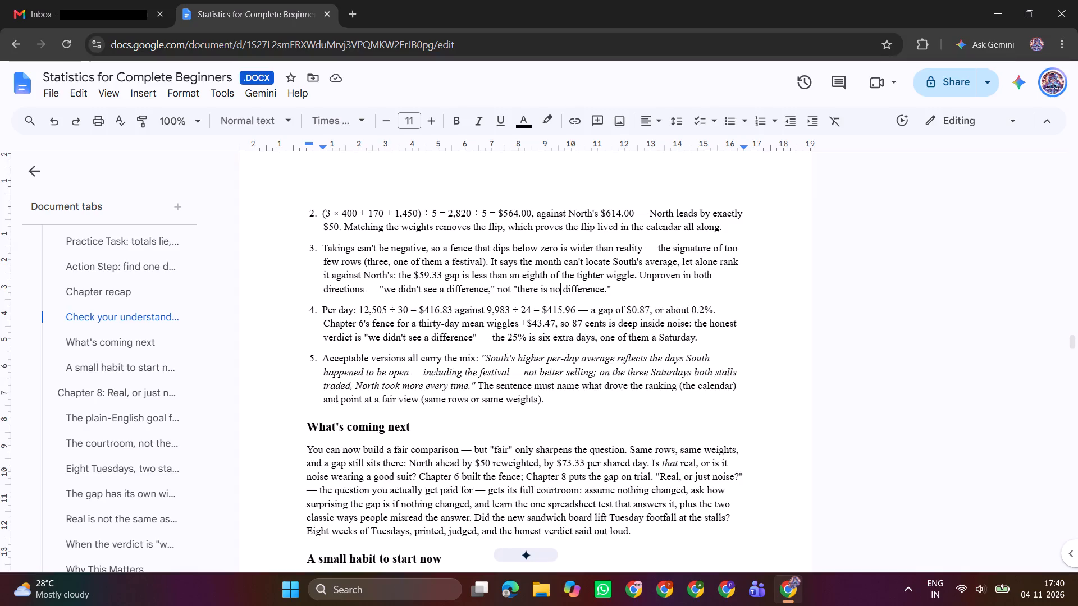
pyautogui.scroll(-2, 409, 346)
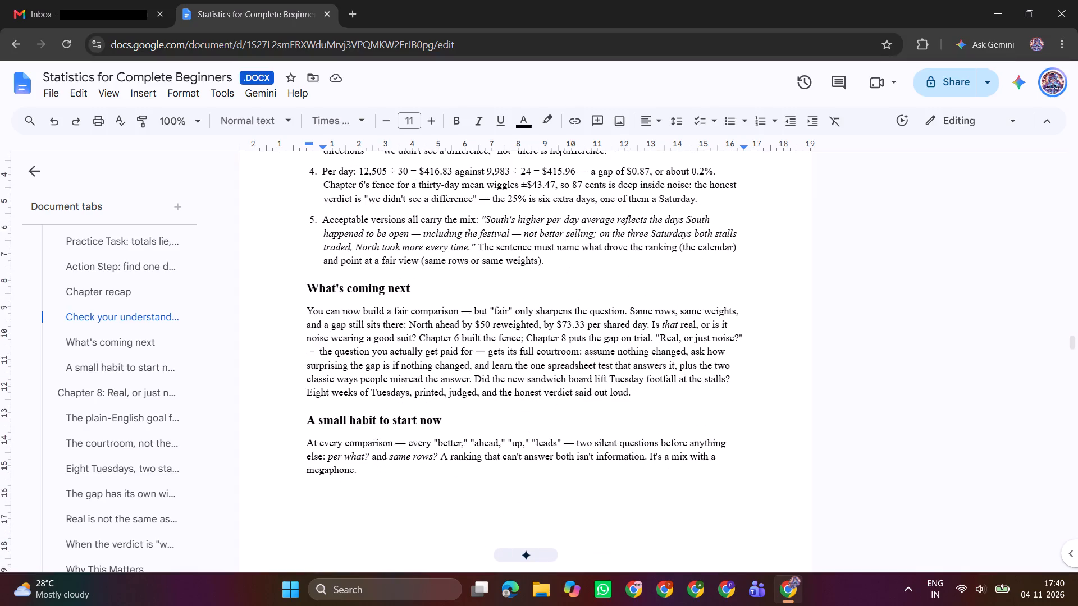
pyautogui.scroll(-1, 451, 330)
pyautogui.scroll(-1, 401, 347)
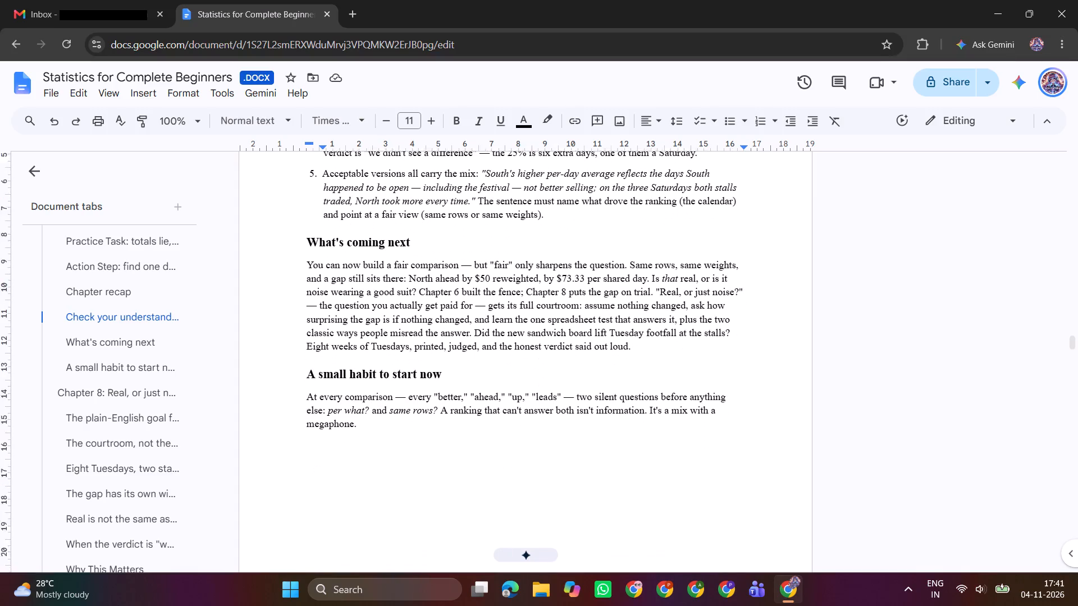
# Split the "Chapter 8: Real, or just noise?" heading into two lines after "Chapter 8", removing the colon.
pyautogui.scroll(-6, 401, 347)
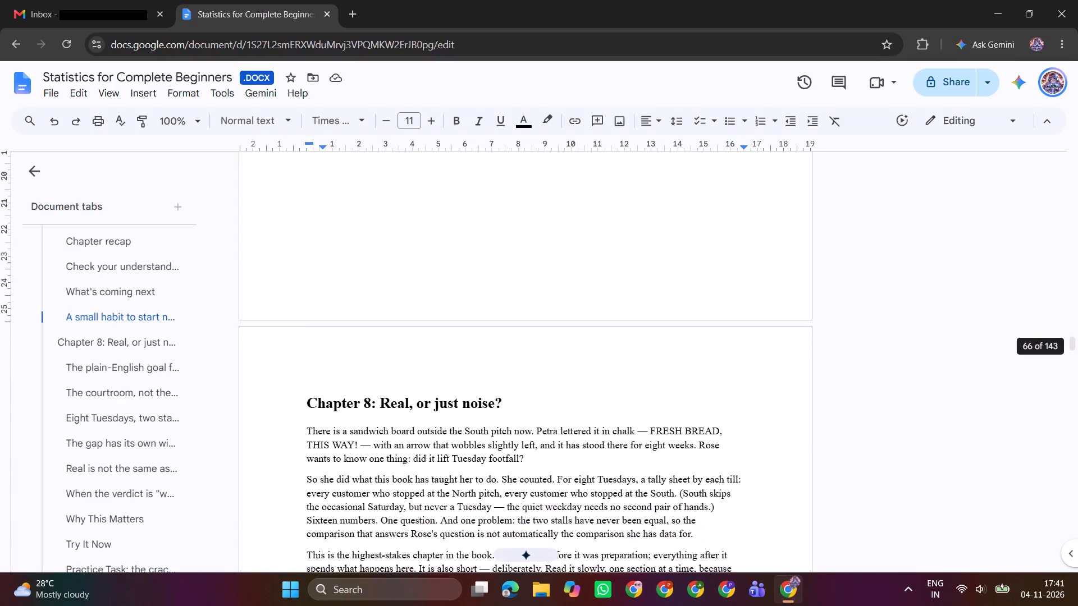
pyautogui.click(374, 402)
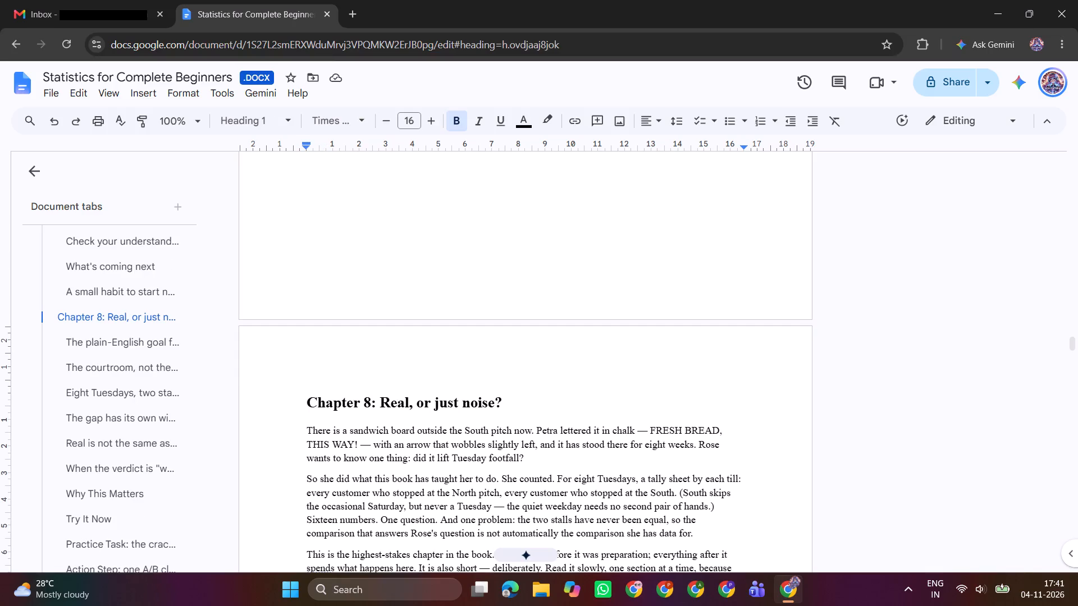
pyautogui.press('Right')
pyautogui.press('BackSpace')
pyautogui.press('Return')
# Apply the Heading 2 style to the "Real, or just noise?" line.
pyautogui.tripleClick(336, 434)
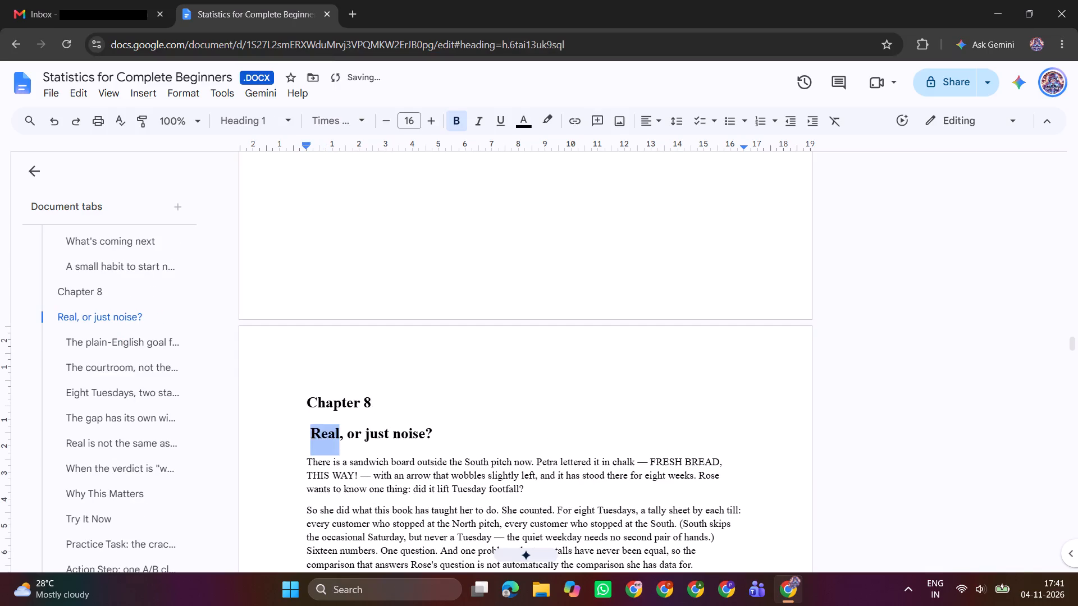
pyautogui.click(233, 112)
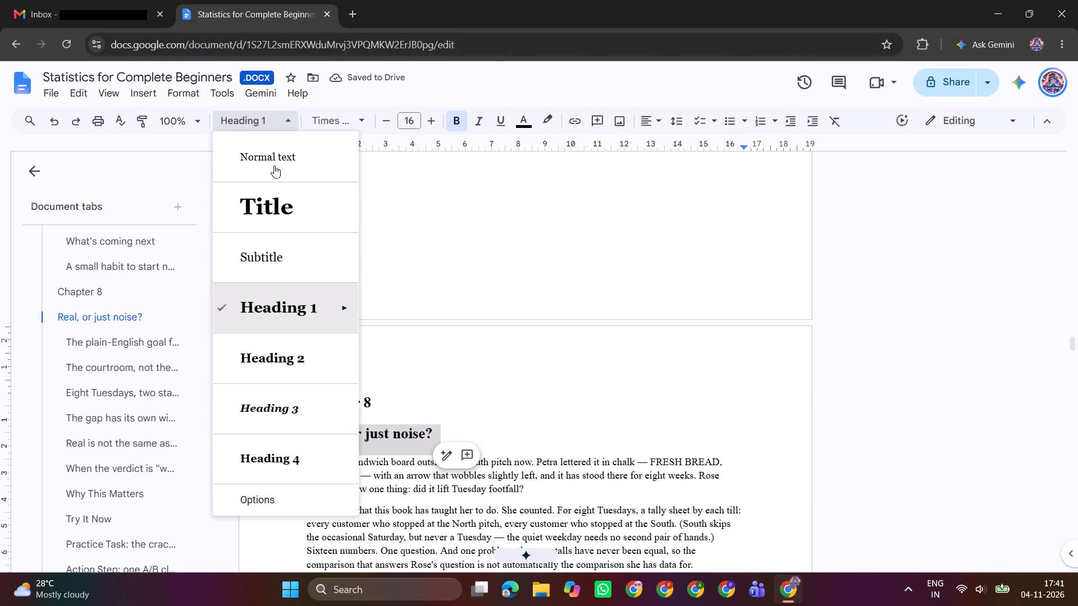
pyautogui.click(323, 343)
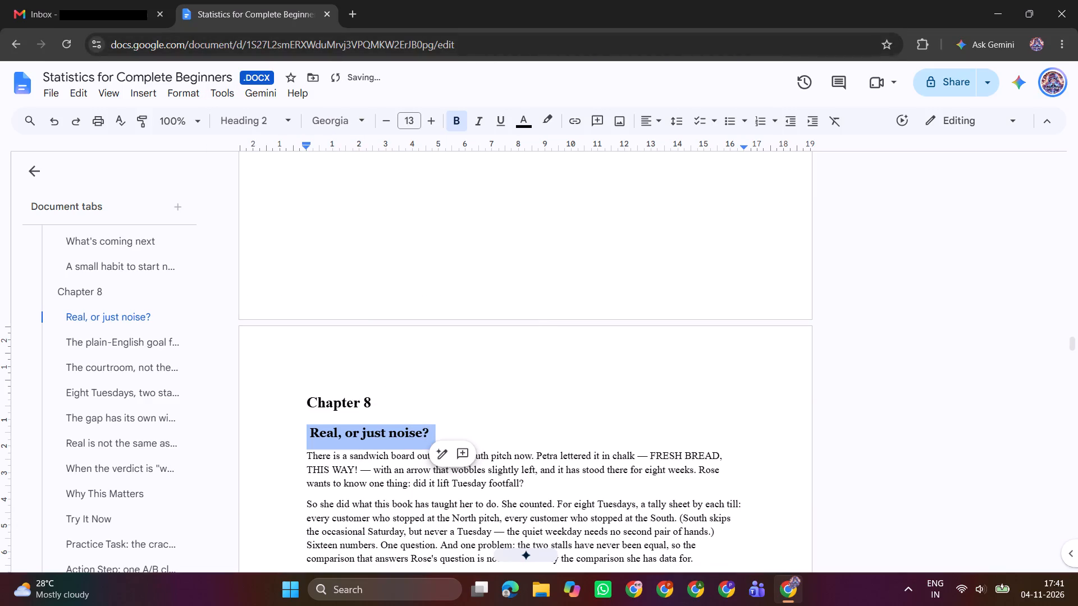
# Centre both title lines, "Chapter 8" and "Real, or just noise?".
pyautogui.moveTo(309, 402); pyautogui.dragTo(453, 426)
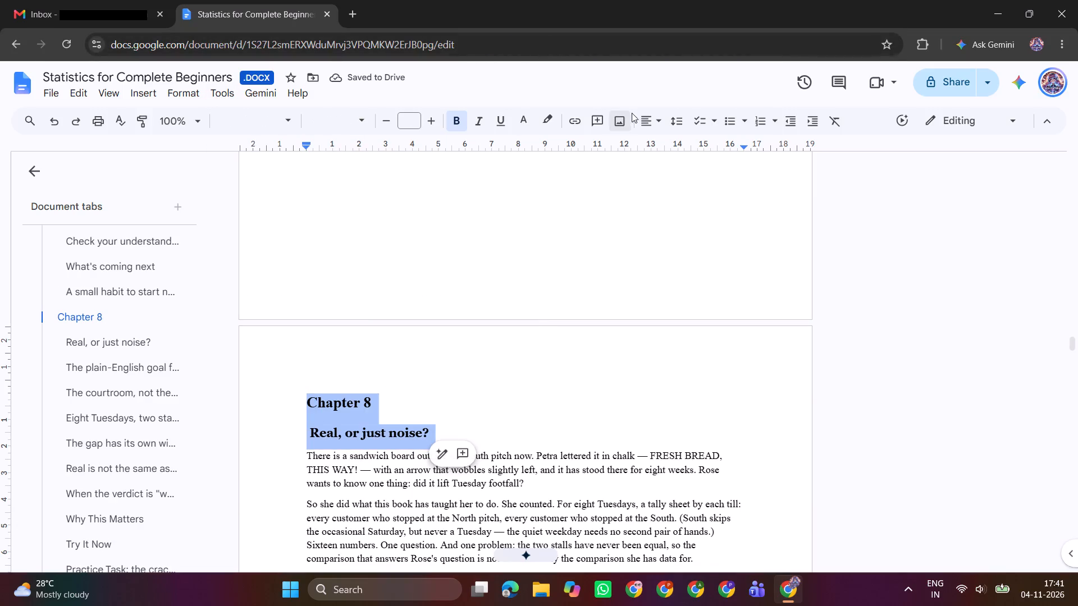
pyautogui.click(645, 121)
pyautogui.click(672, 153)
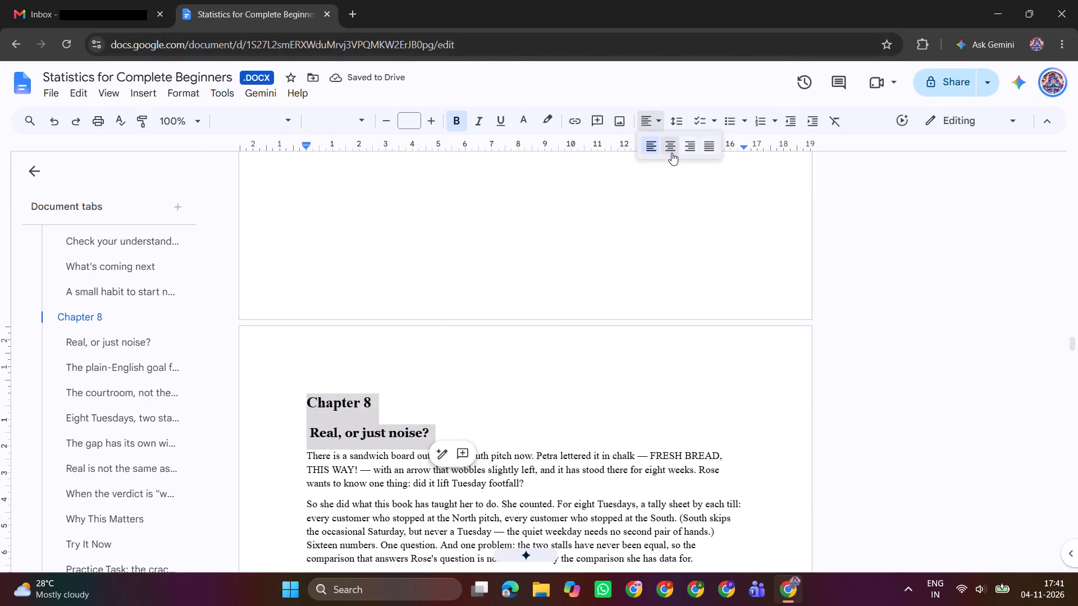
# Insert a blank line between the Chapter 8 title and the paragraph beginning "There is a sandwich board".
pyautogui.click(293, 458)
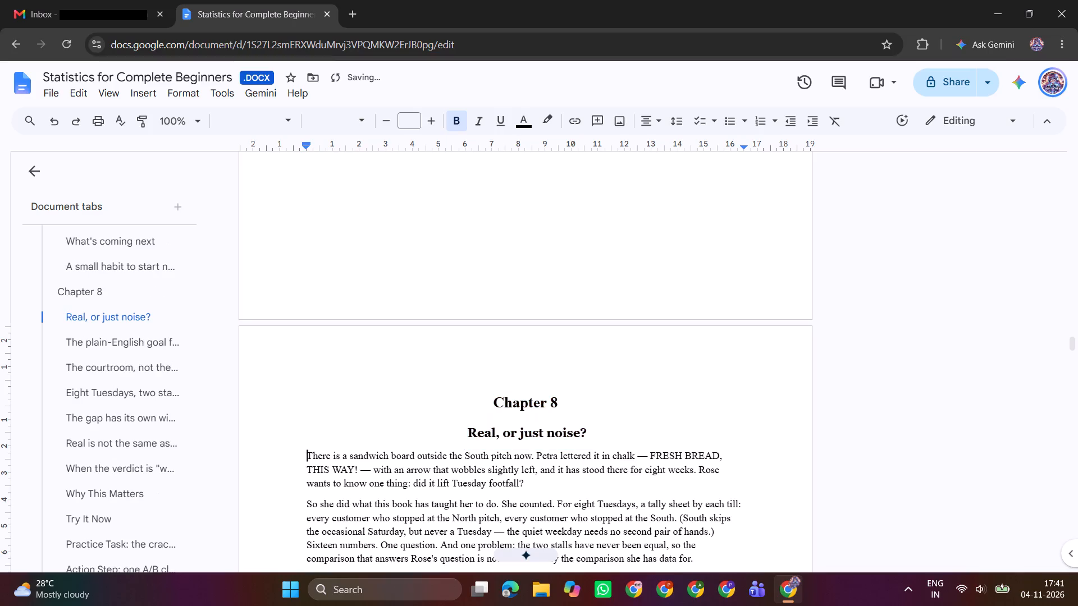
pyautogui.press('Return')
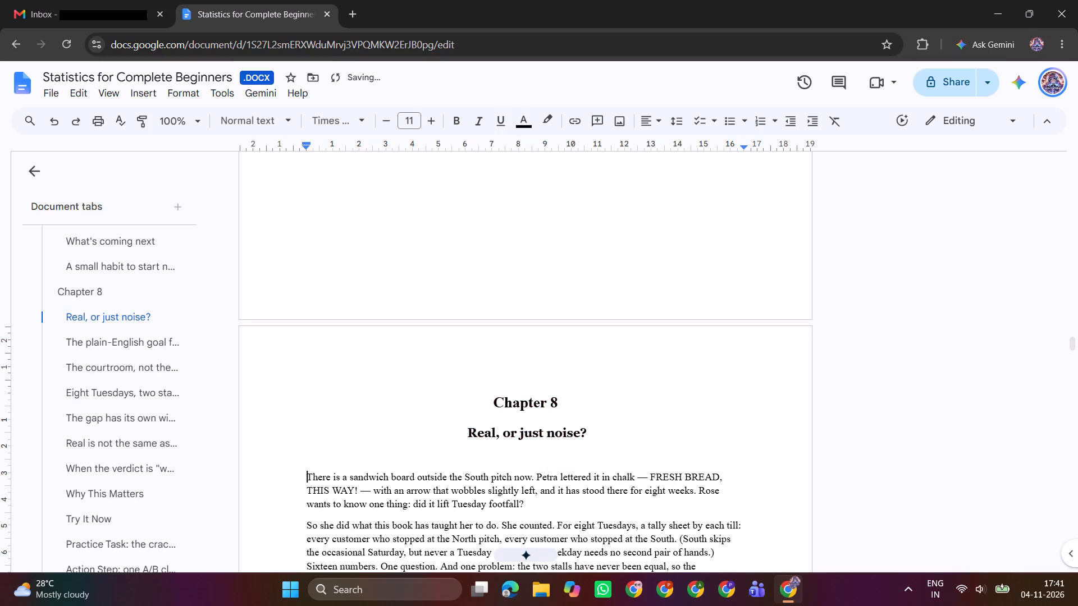
pyautogui.click(435, 460)
# Accept the grammar suggestion changing "spends" to "is spent on" in Chapter 8's third introductory paragraph.
pyautogui.scroll(-2, 435, 460)
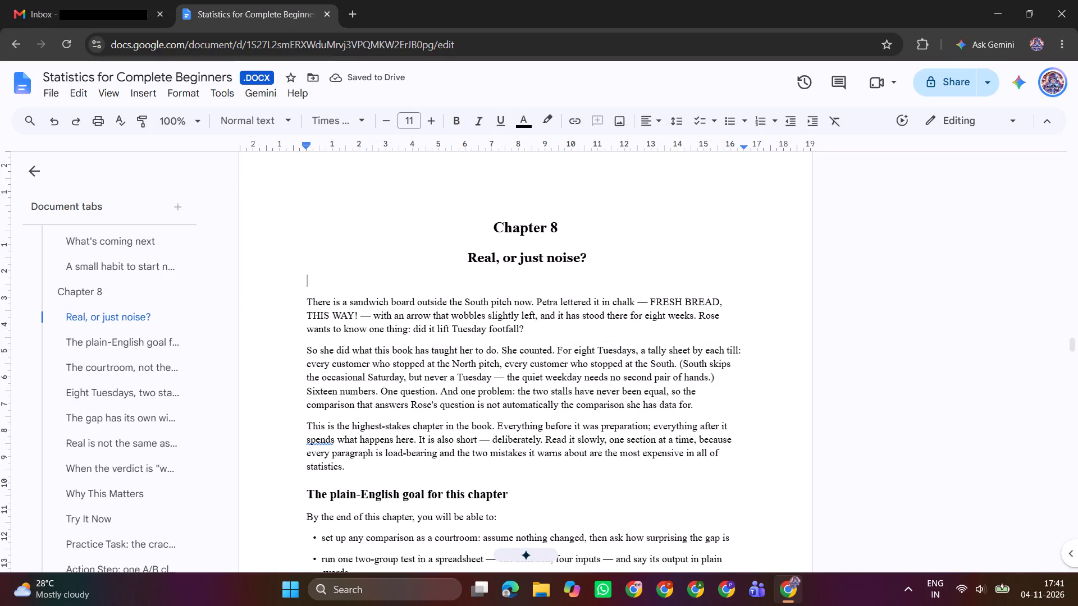
pyautogui.scroll(-1, 458, 437)
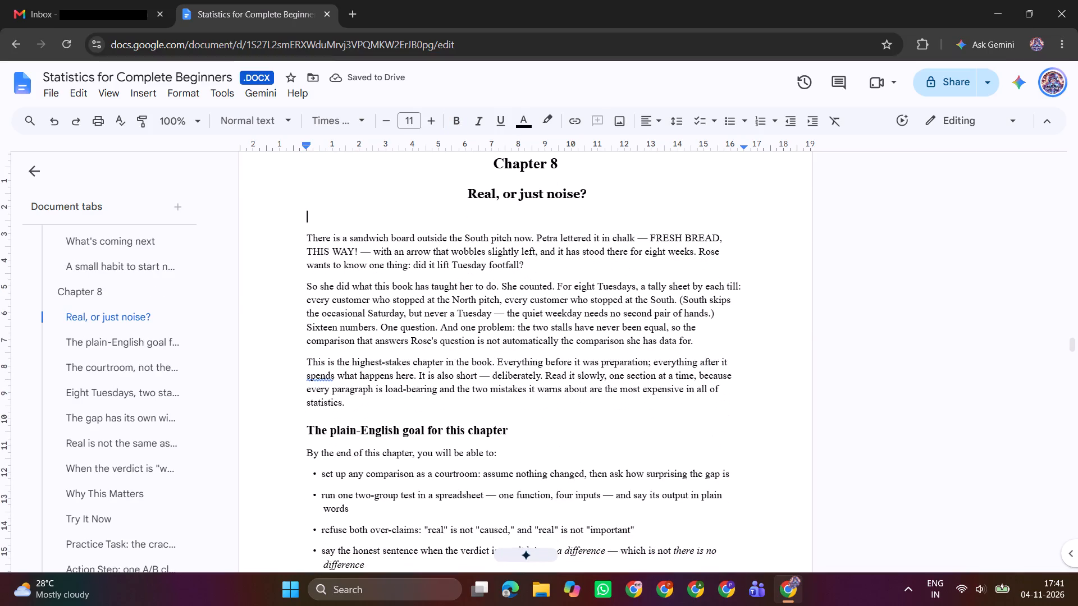
pyautogui.click(325, 379)
pyautogui.click(329, 355)
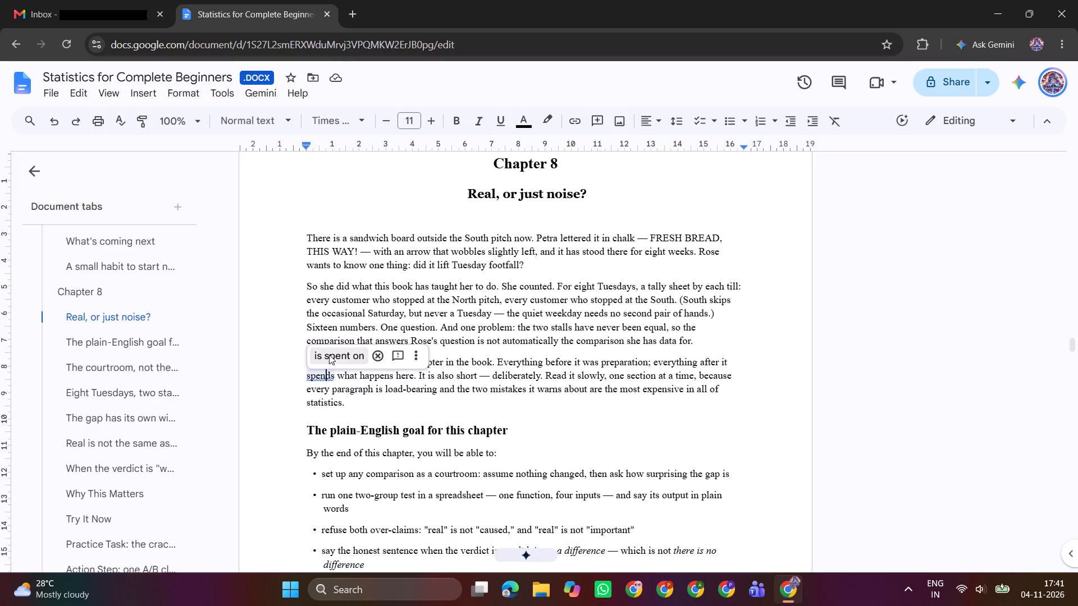
pyautogui.click(390, 350)
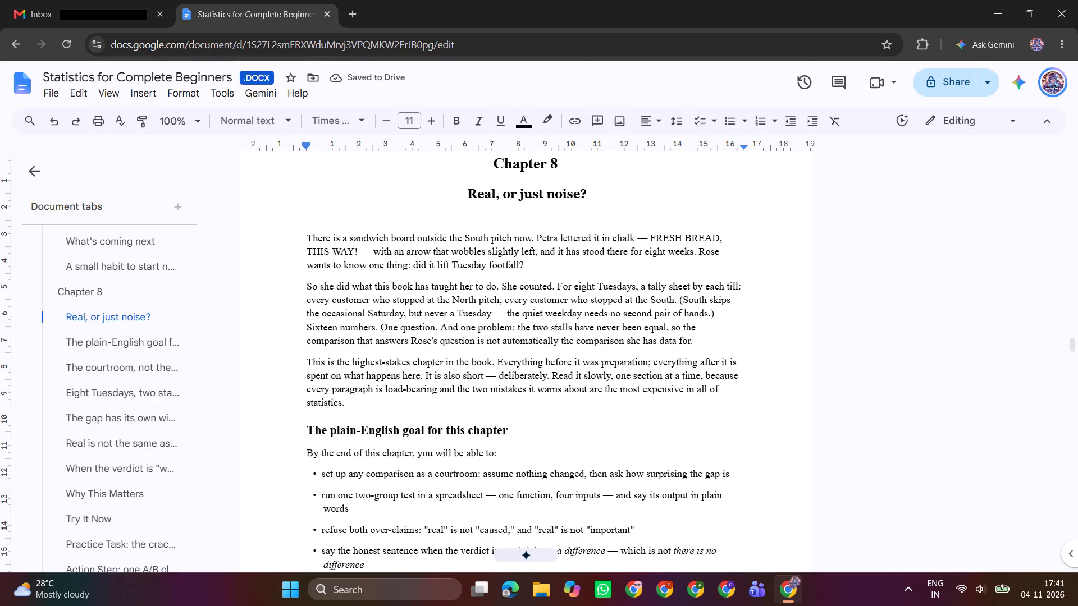
# Proofread Chapter 8's "The plain-English goal for this chapter" and "The courtroom, not the formula" sections for remaining corrections.
pyautogui.scroll(-1, 492, 379)
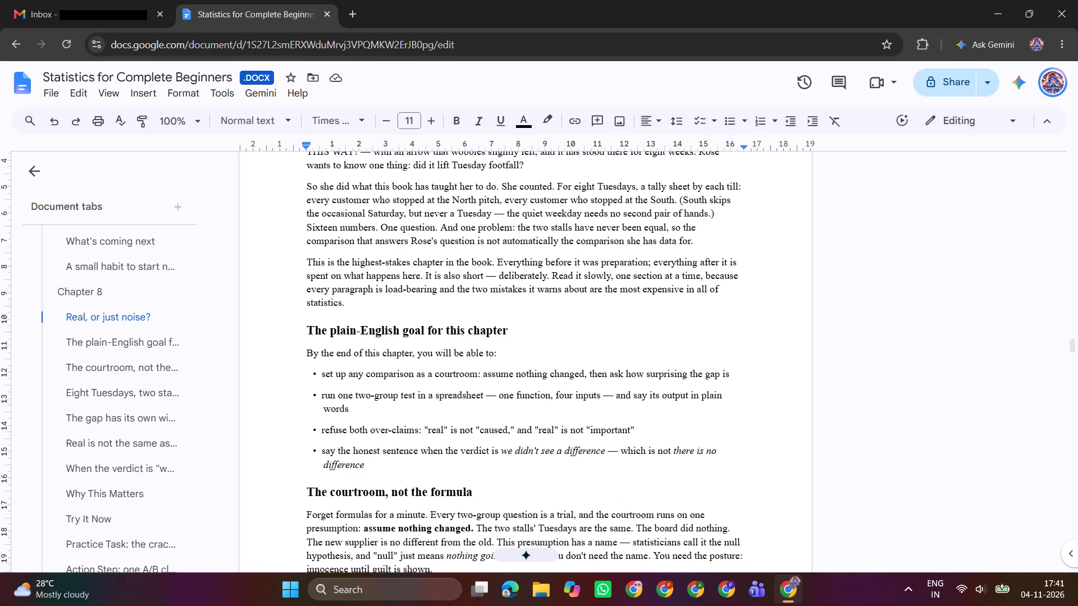
pyautogui.scroll(-2, 499, 404)
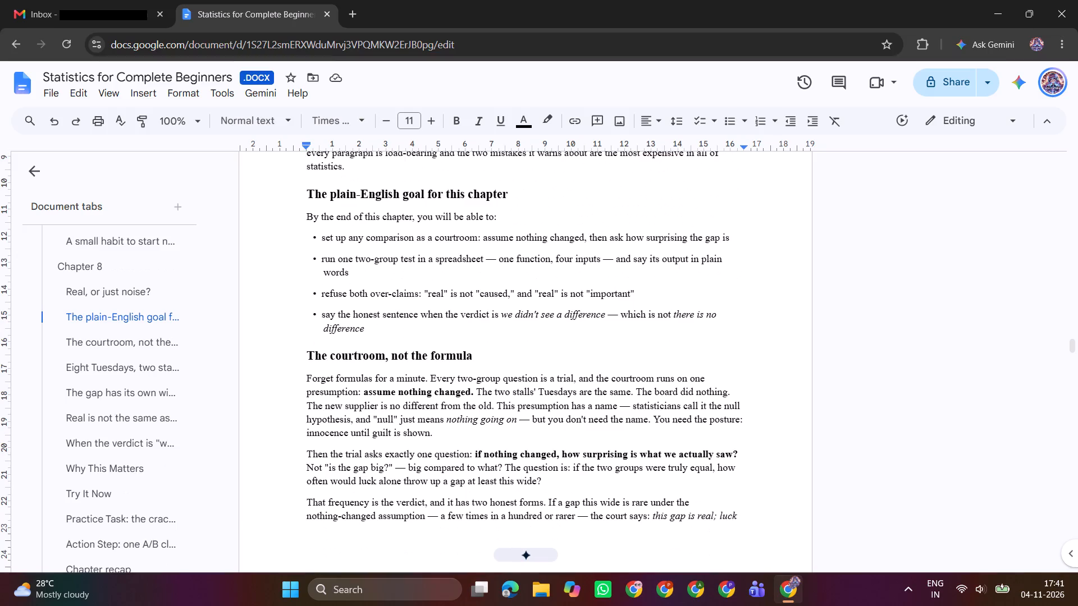
pyautogui.scroll(-1, 499, 404)
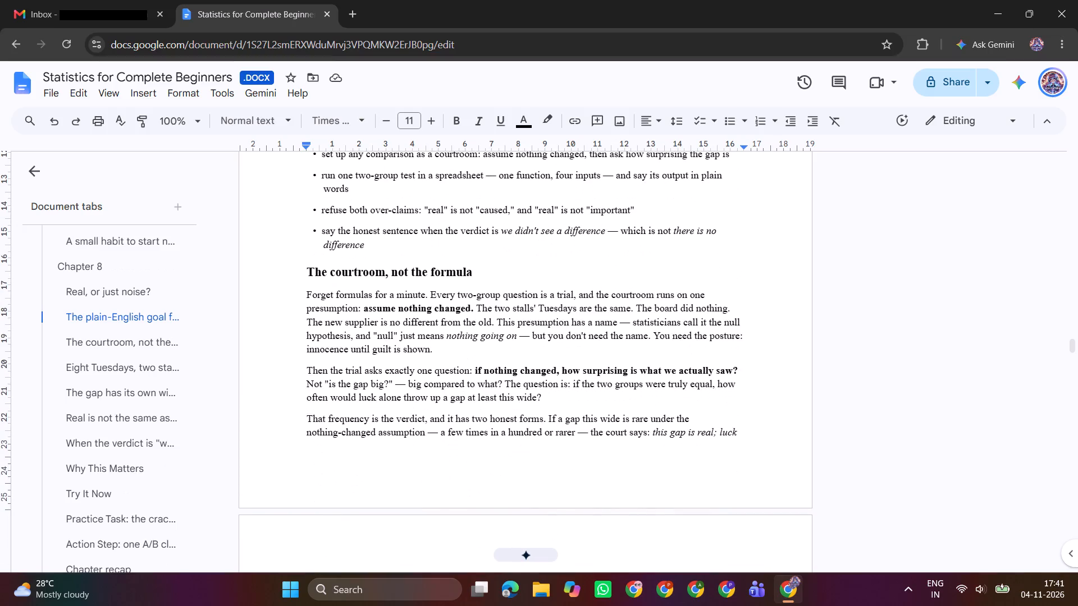
pyautogui.doubleClick(397, 388)
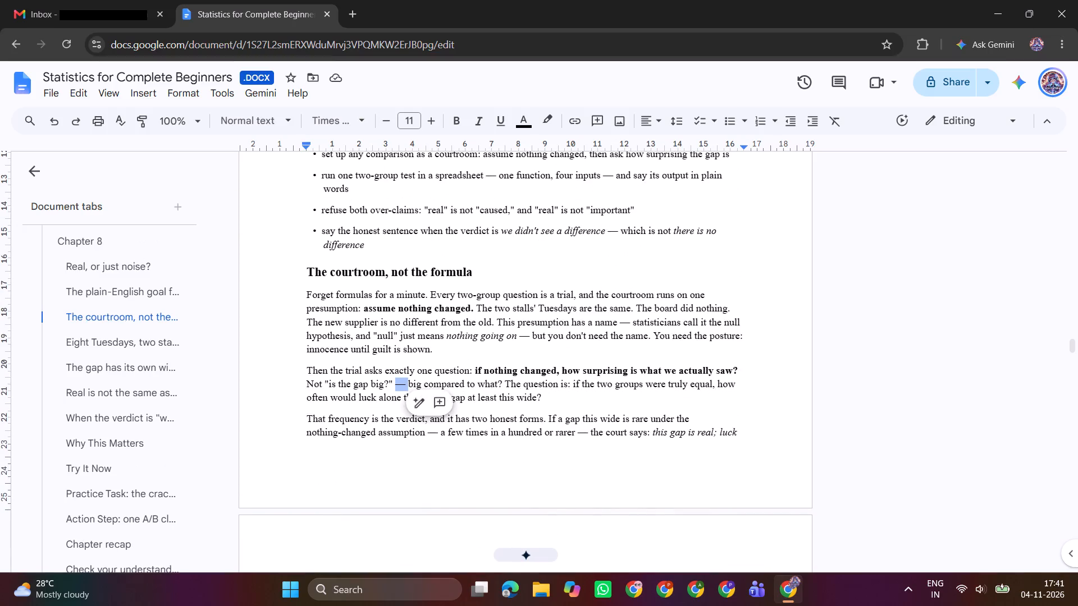
pyautogui.click(428, 359)
pyautogui.scroll(-3, 428, 359)
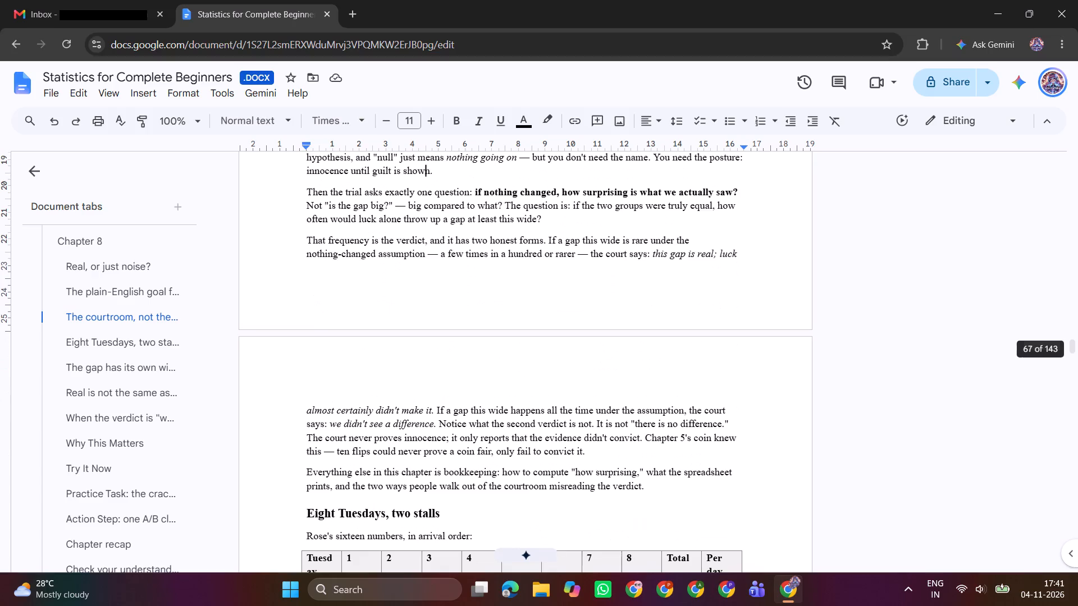
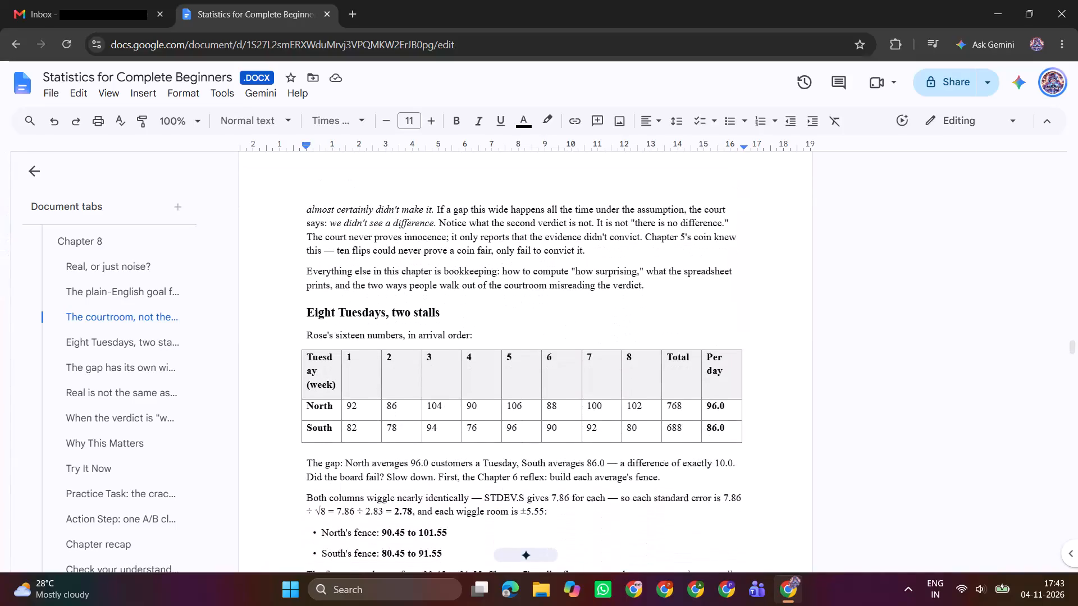
# Proofread Chapter 8's "Eight Tuesdays, two stalls" section and the start of "The gap has its own wiggle" for needed corrections.
pyautogui.scroll(-1, 428, 359)
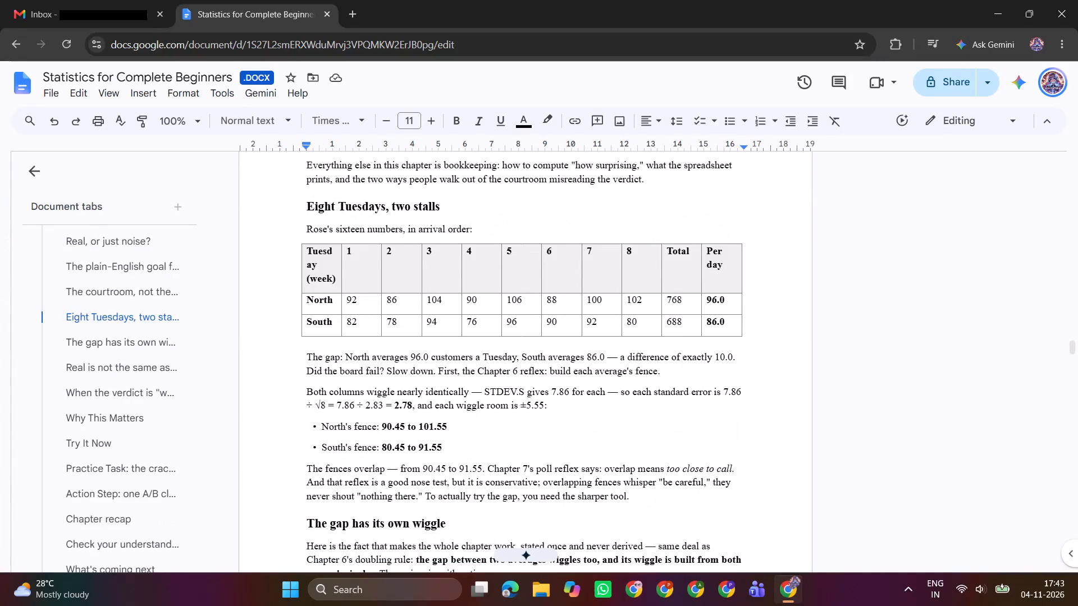
pyautogui.click(428, 388)
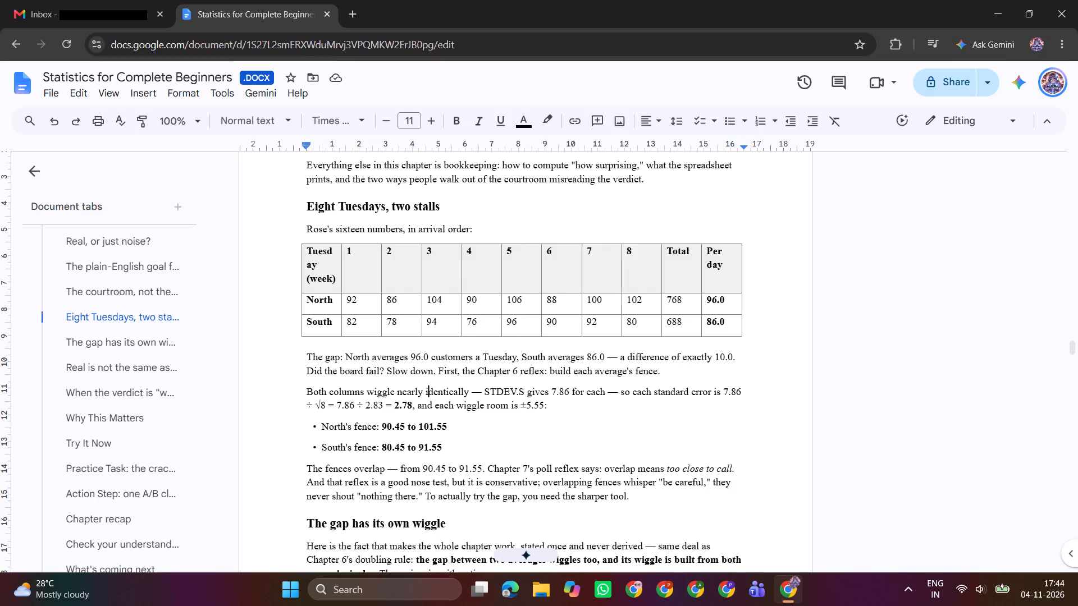
pyautogui.click(446, 413)
pyautogui.scroll(-1, 446, 413)
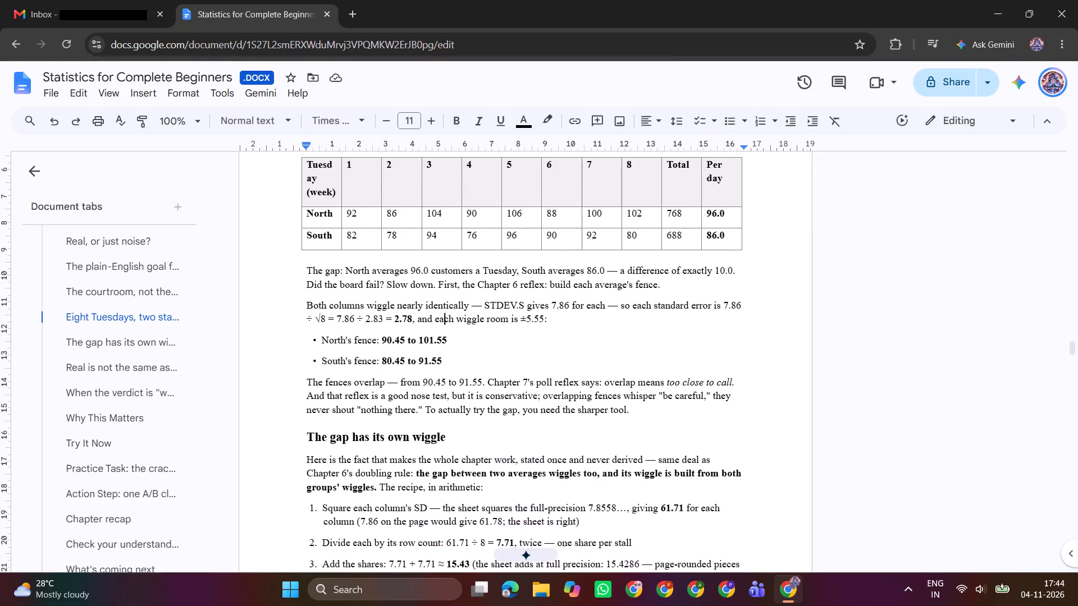
pyautogui.click(518, 444)
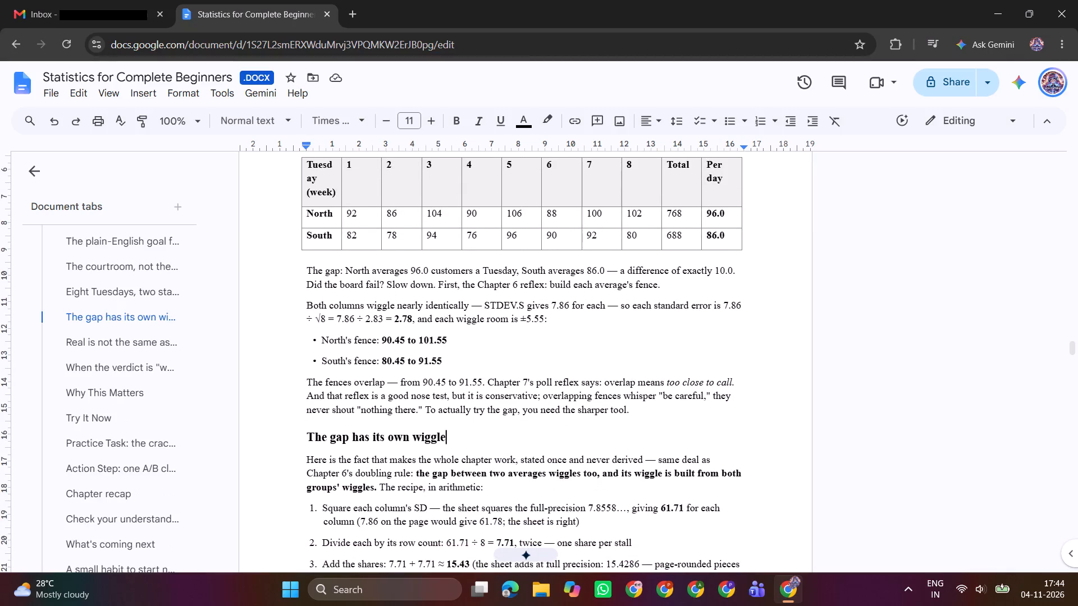
pyautogui.scroll(-1, 518, 444)
pyautogui.click(518, 444)
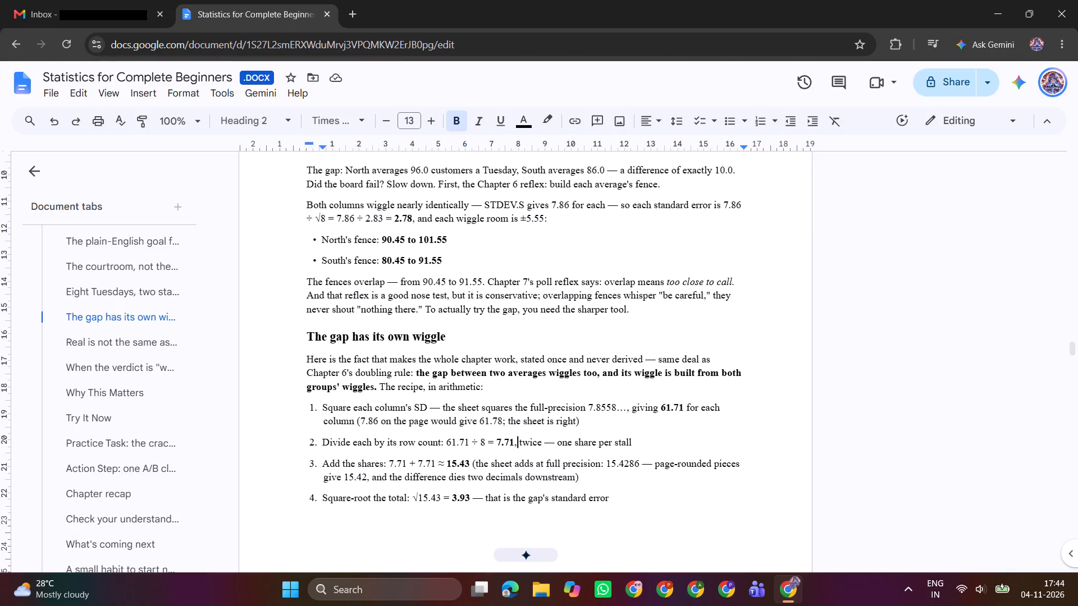
# Accept the grammar suggestion changing "range luck" to "range of luck" in the paragraph beginning "Now the verdict".
pyautogui.scroll(-3, 518, 444)
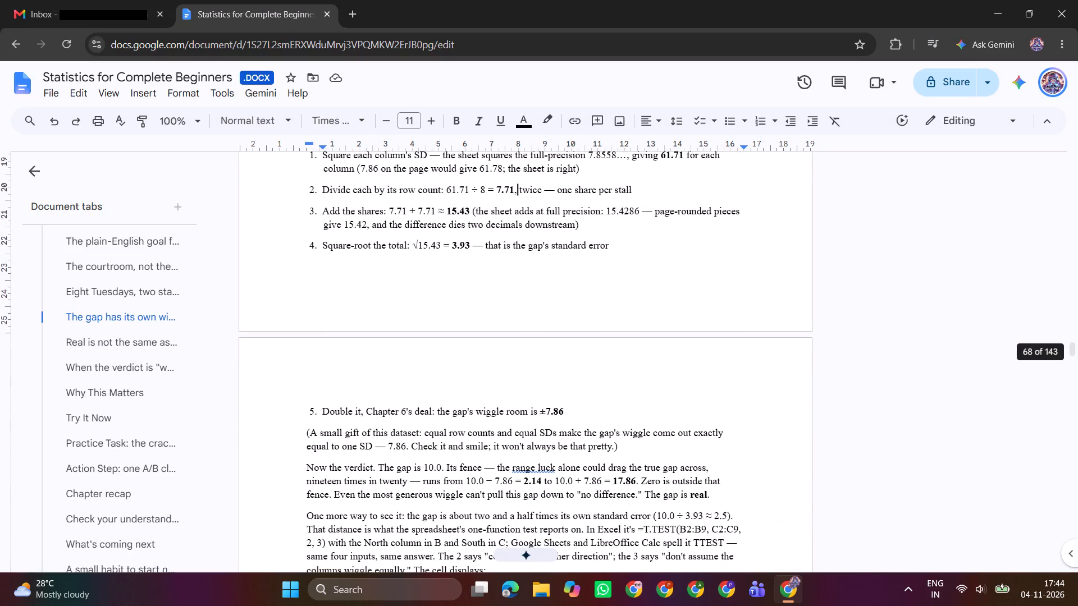
pyautogui.click(526, 473)
pyautogui.click(546, 440)
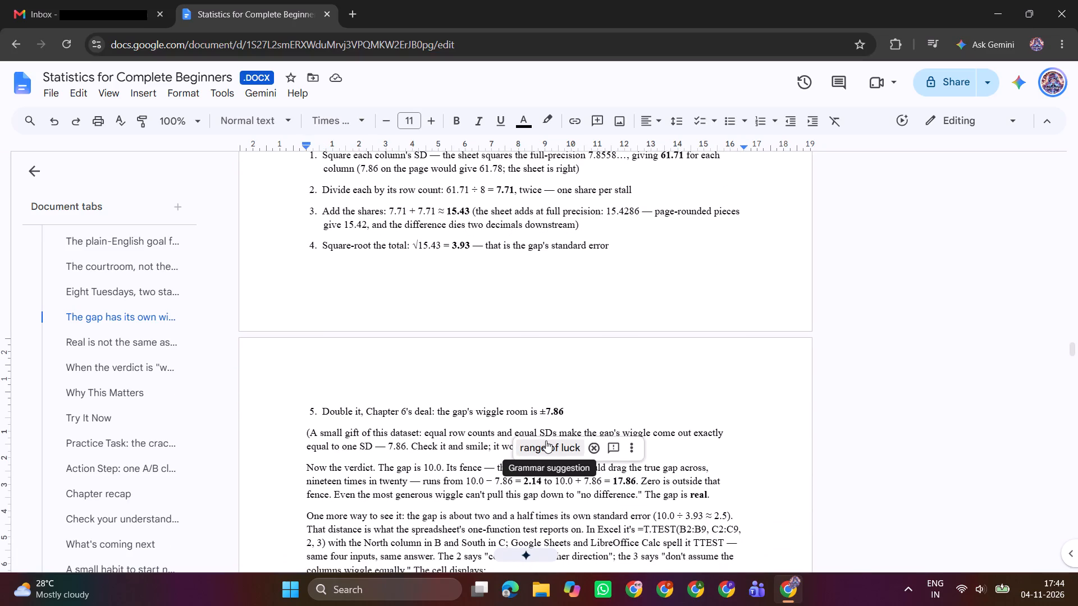
# Delete the em dash between "North's Tuesdays to South's Tuesdays" and "and those two stalls" in the "Real is not the same as caused" section.
pyautogui.scroll(-1, 546, 440)
pyautogui.click(546, 440)
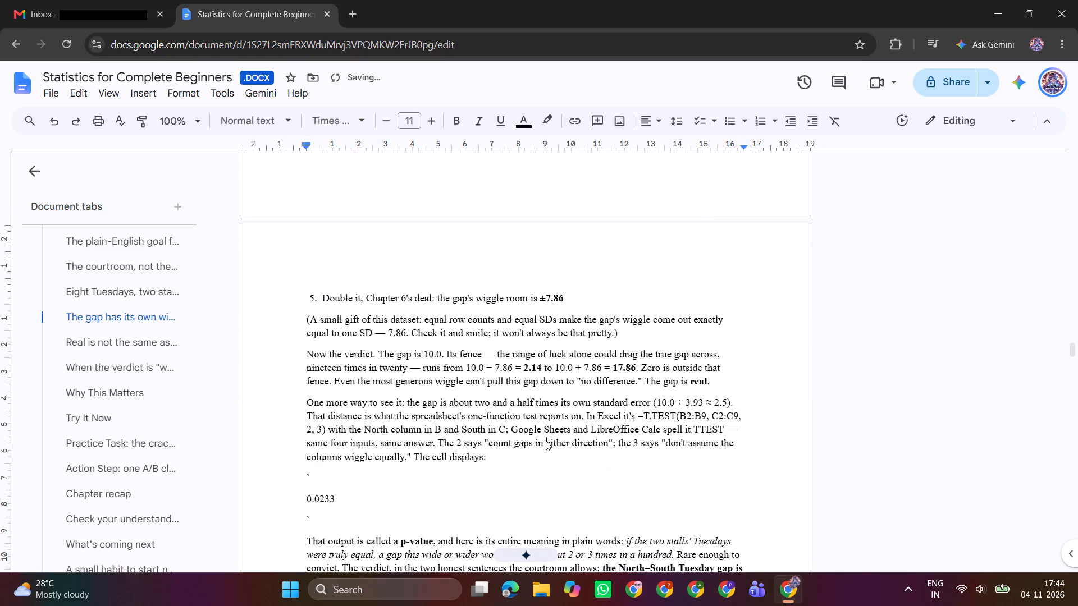
pyautogui.scroll(-2, 546, 440)
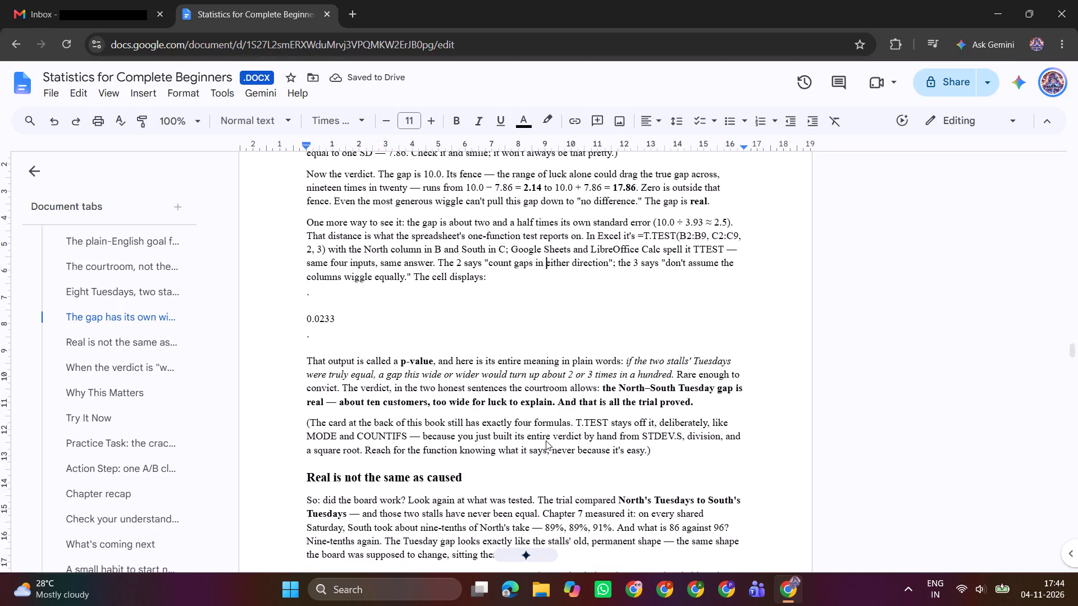
pyautogui.scroll(-2, 546, 440)
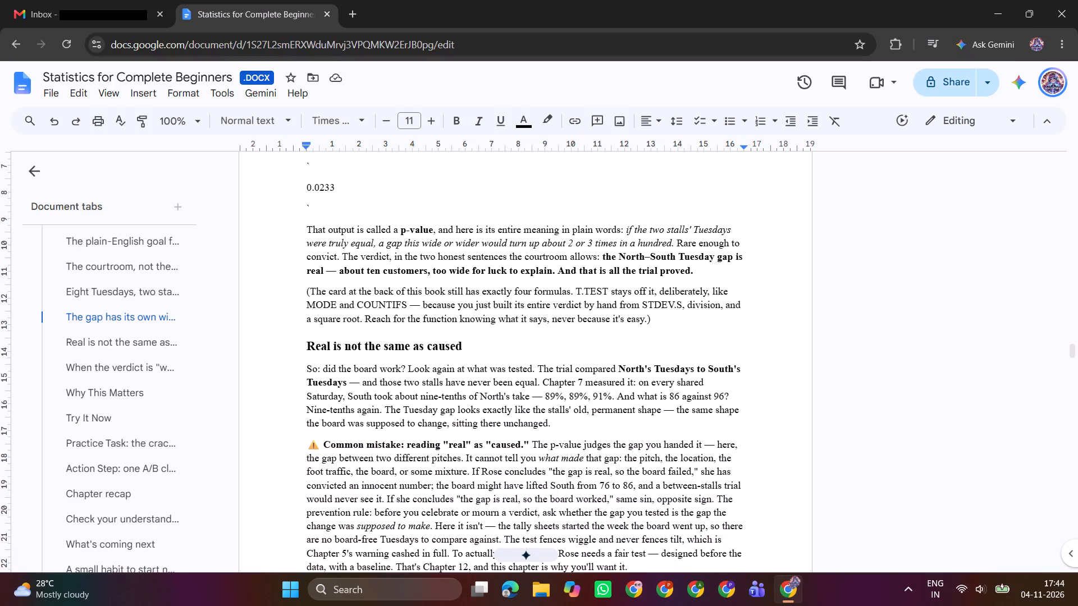
pyautogui.doubleClick(356, 382)
pyautogui.press('Delete')
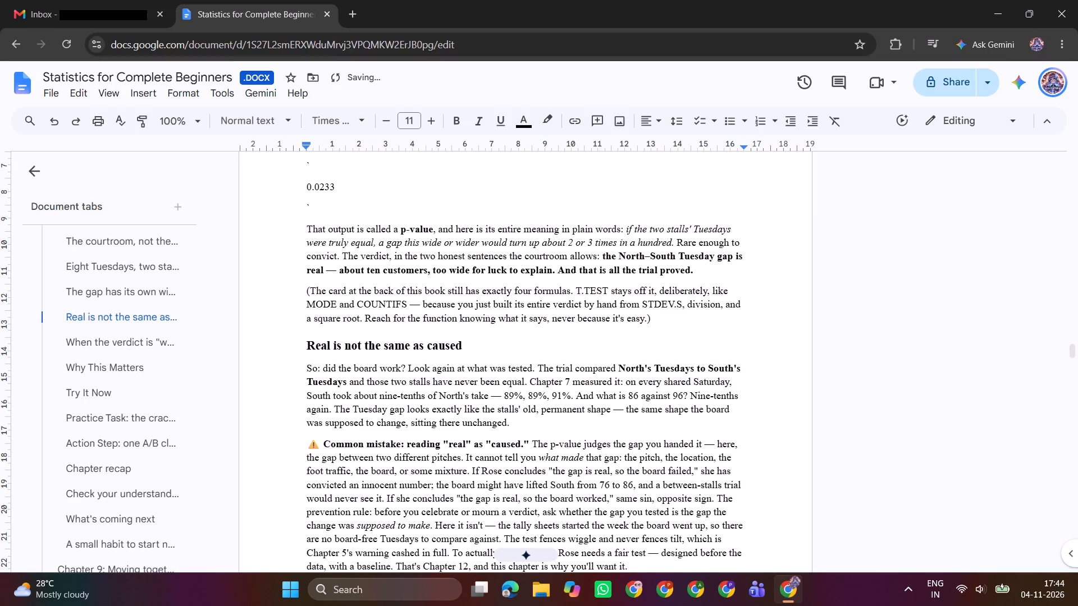
pyautogui.click(380, 382)
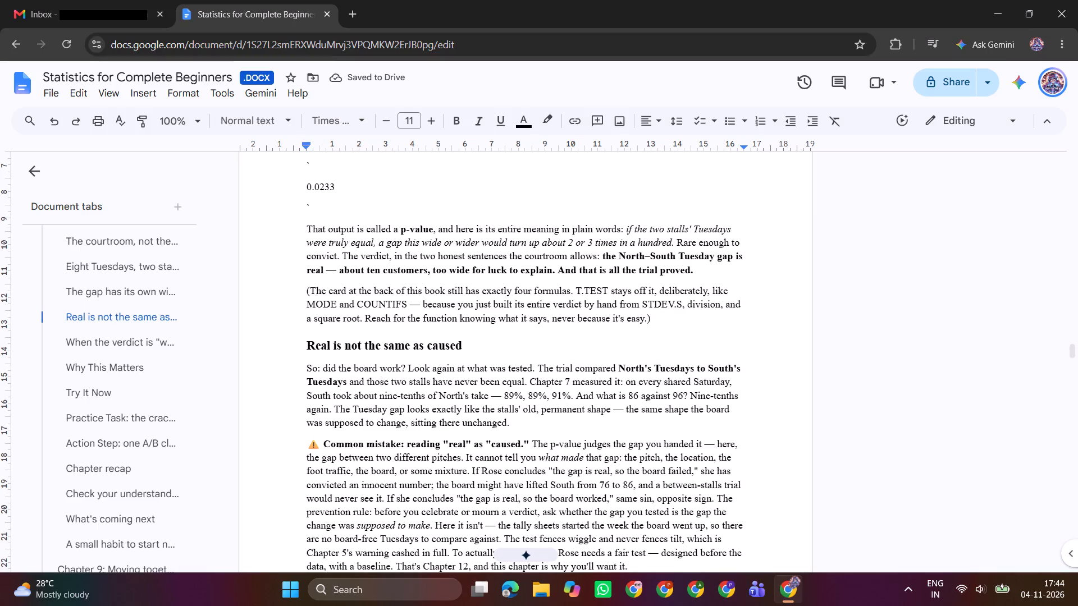
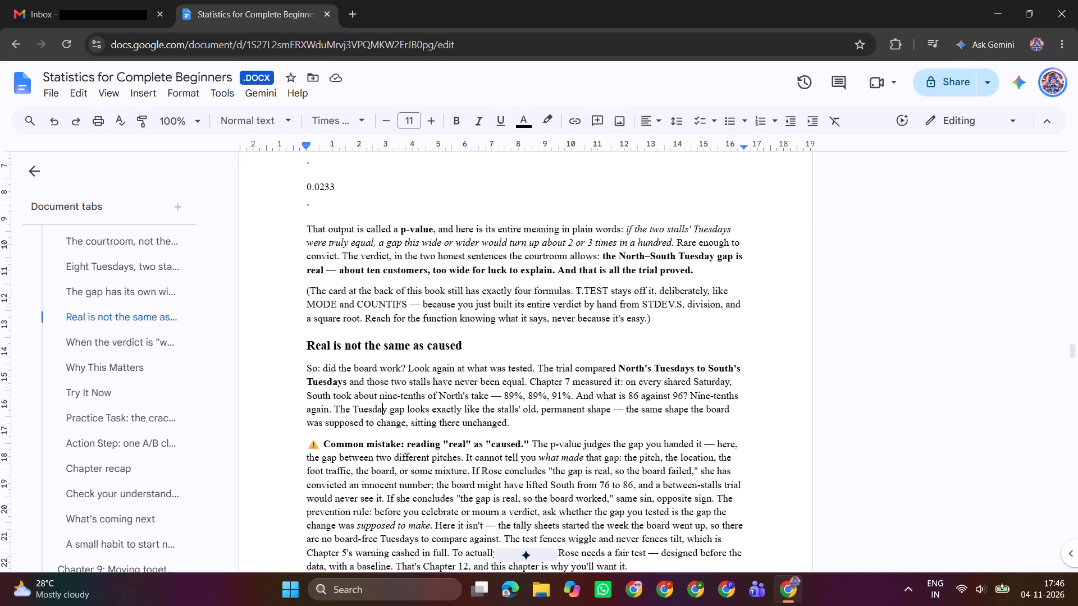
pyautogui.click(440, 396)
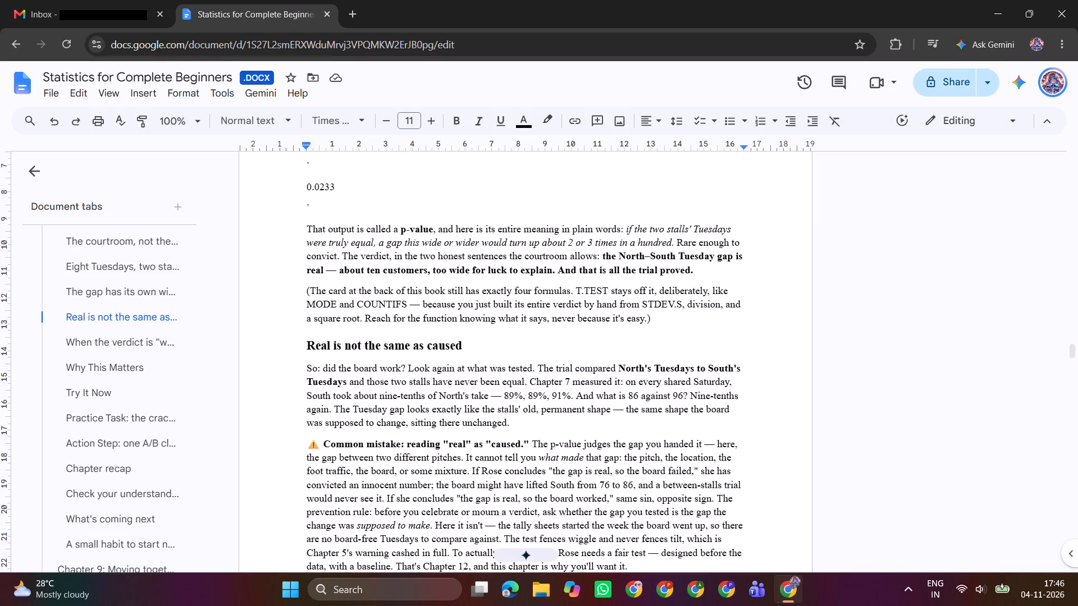
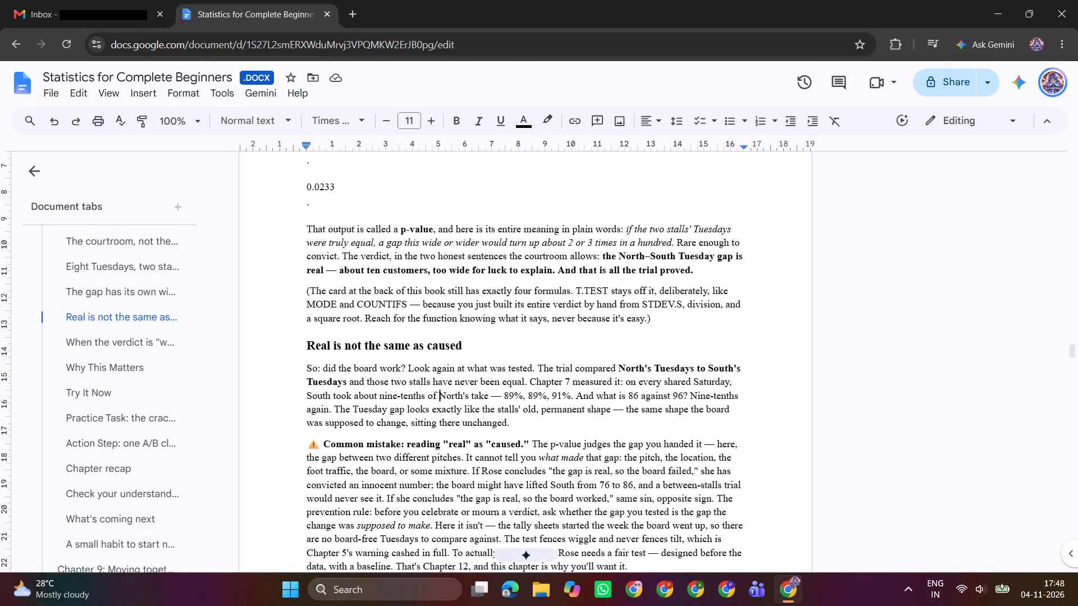
# Correct "luck" to "lucky" in the first paragraph of Chapter 8's Why This Matters section.
pyautogui.click(502, 318)
pyautogui.scroll(-3, 502, 318)
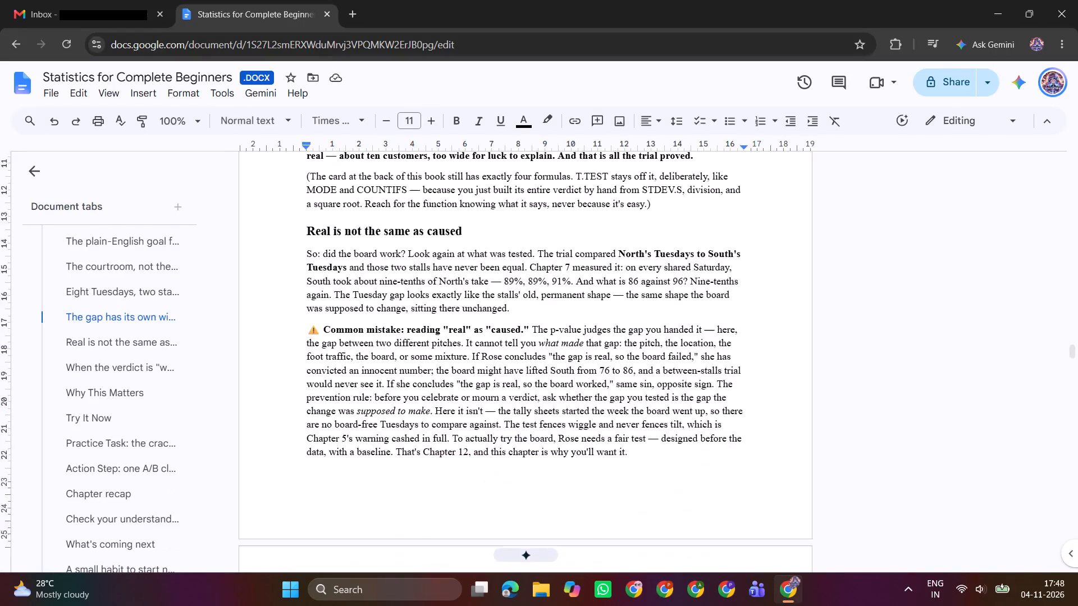
pyautogui.scroll(-2, 502, 318)
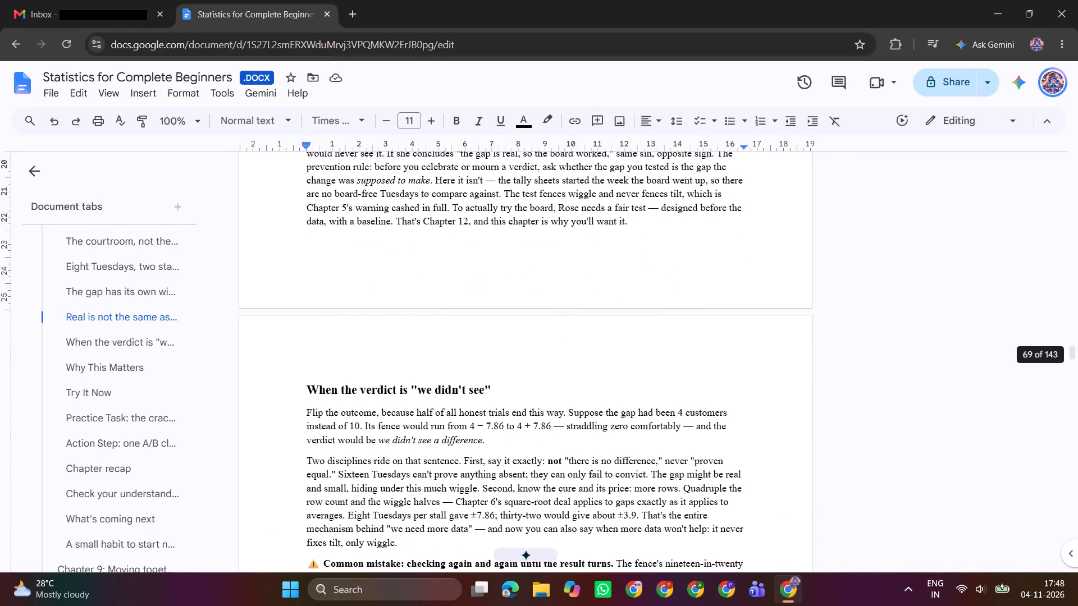
pyautogui.scroll(-2, 551, 394)
pyautogui.click(462, 429)
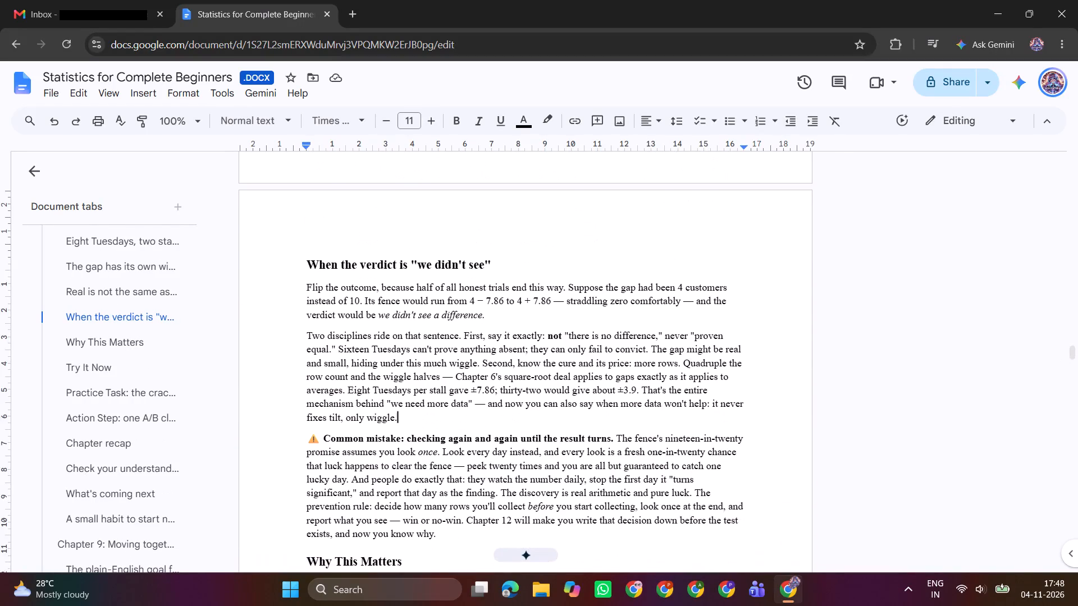
pyautogui.scroll(-3, 462, 429)
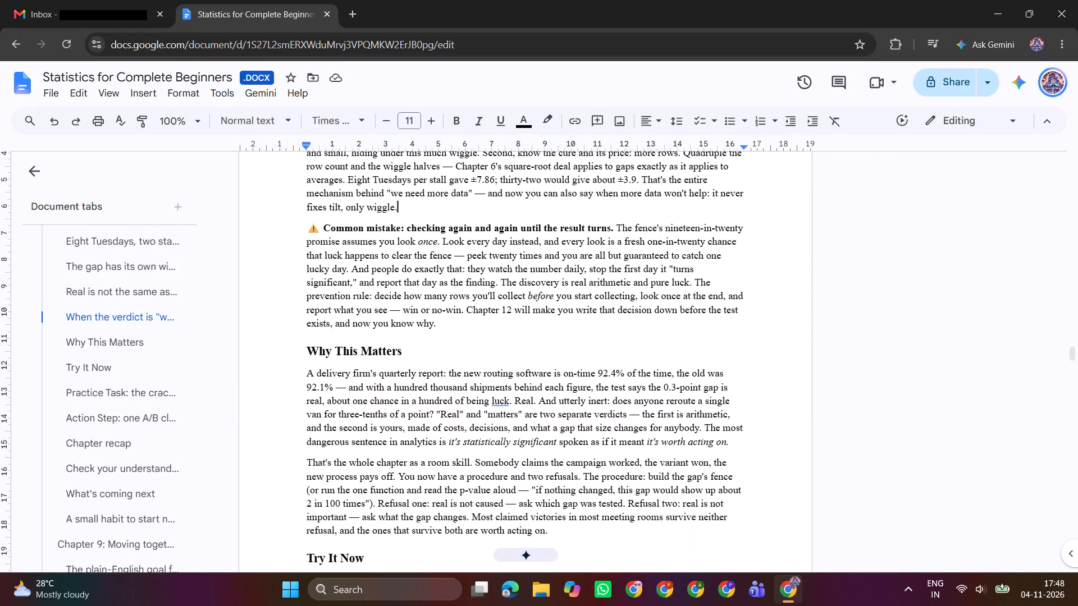
pyautogui.click(502, 399)
pyautogui.click(505, 381)
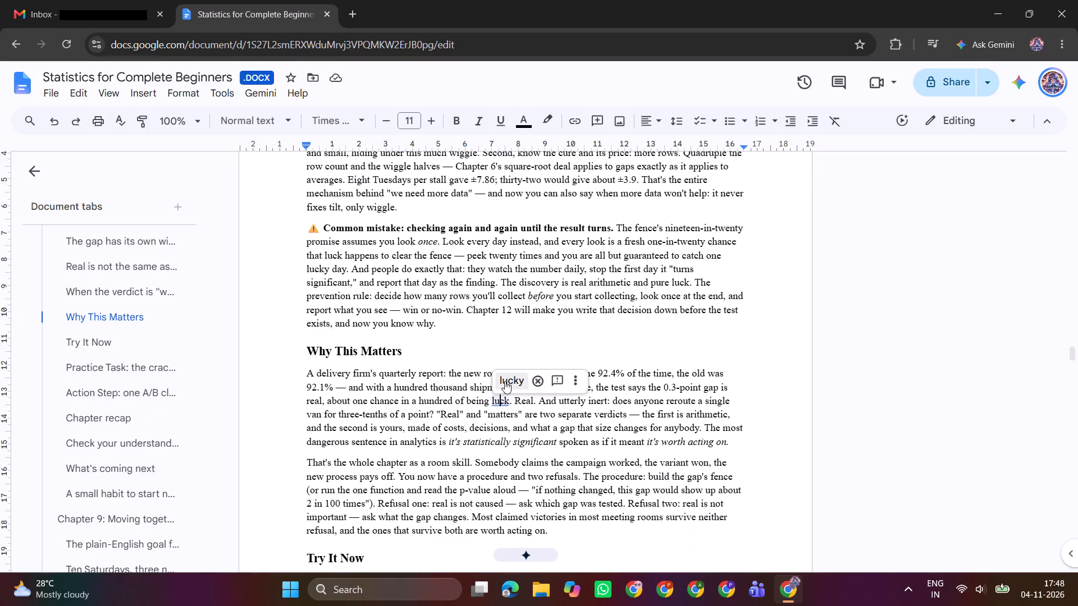
# Review the rest of Chapter 8 from Why This Matters and Try It Now through the Chapter recap.
pyautogui.scroll(-4, 505, 381)
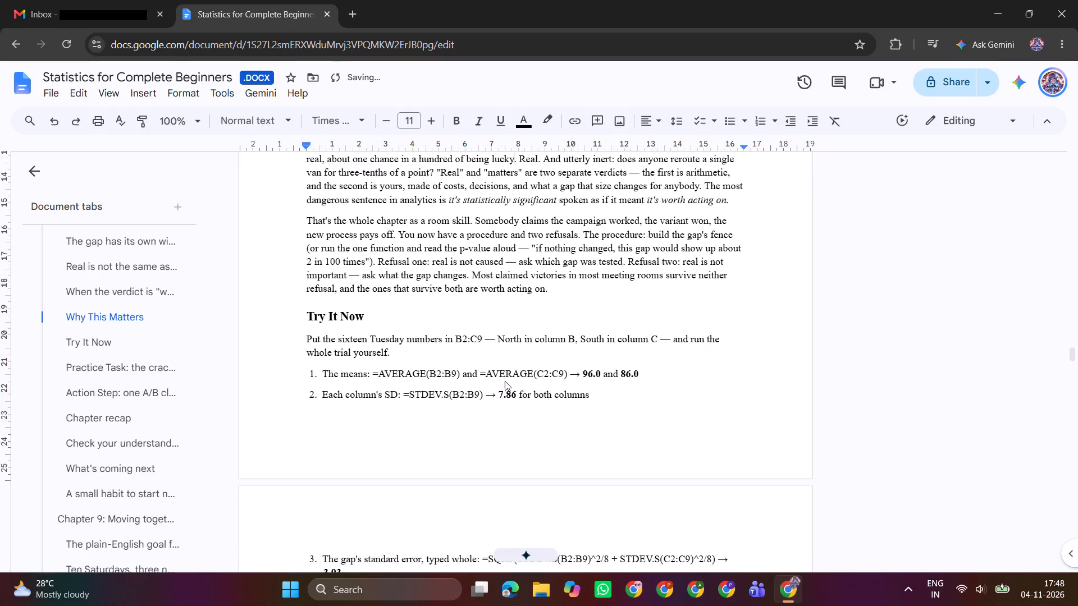
pyautogui.scroll(-2, 505, 381)
pyautogui.scroll(1, 505, 381)
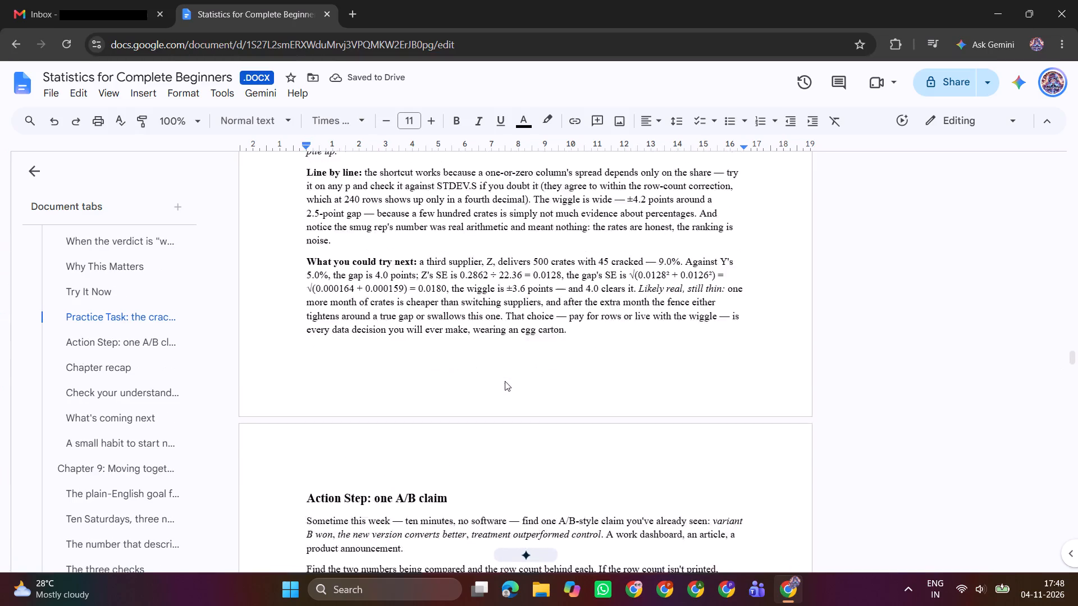
pyautogui.scroll(2, 505, 381)
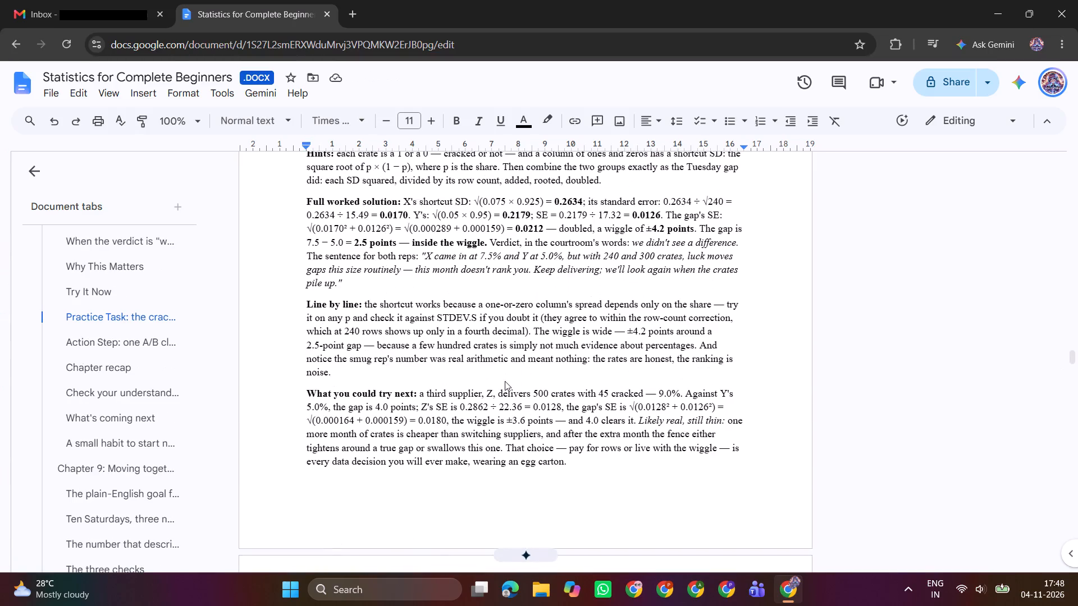
pyautogui.scroll(4, 505, 381)
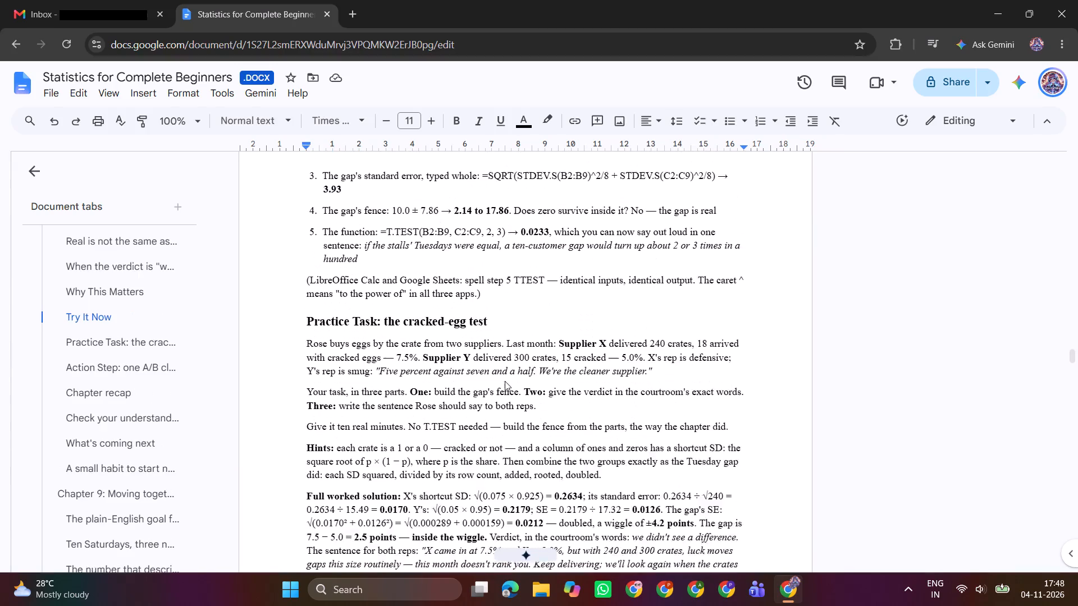
pyautogui.scroll(3, 505, 381)
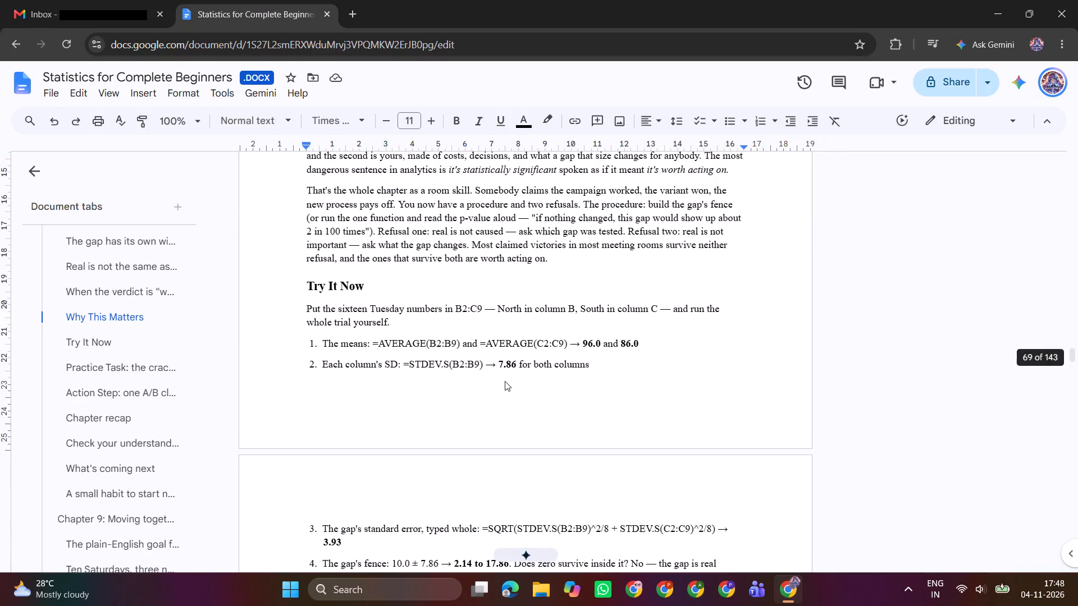
pyautogui.scroll(-1, 505, 381)
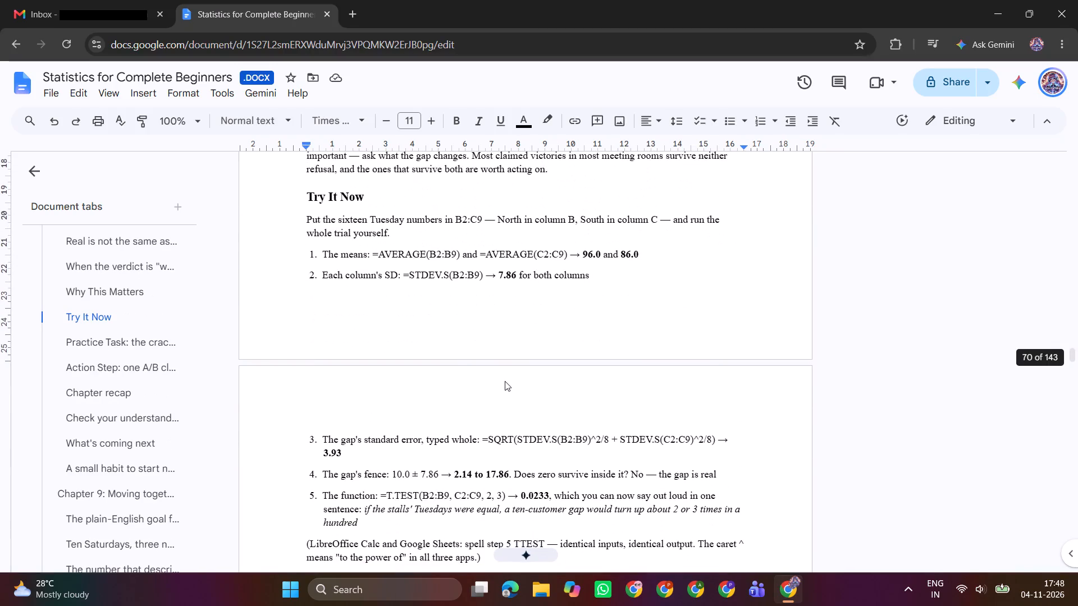
pyautogui.scroll(1, 505, 381)
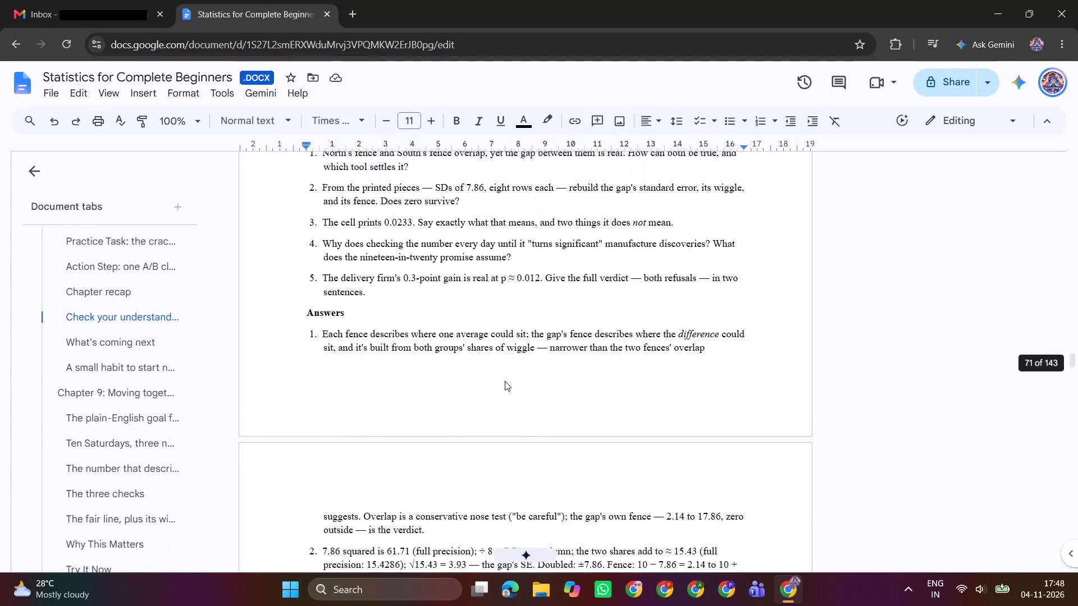
pyautogui.scroll(7, 505, 381)
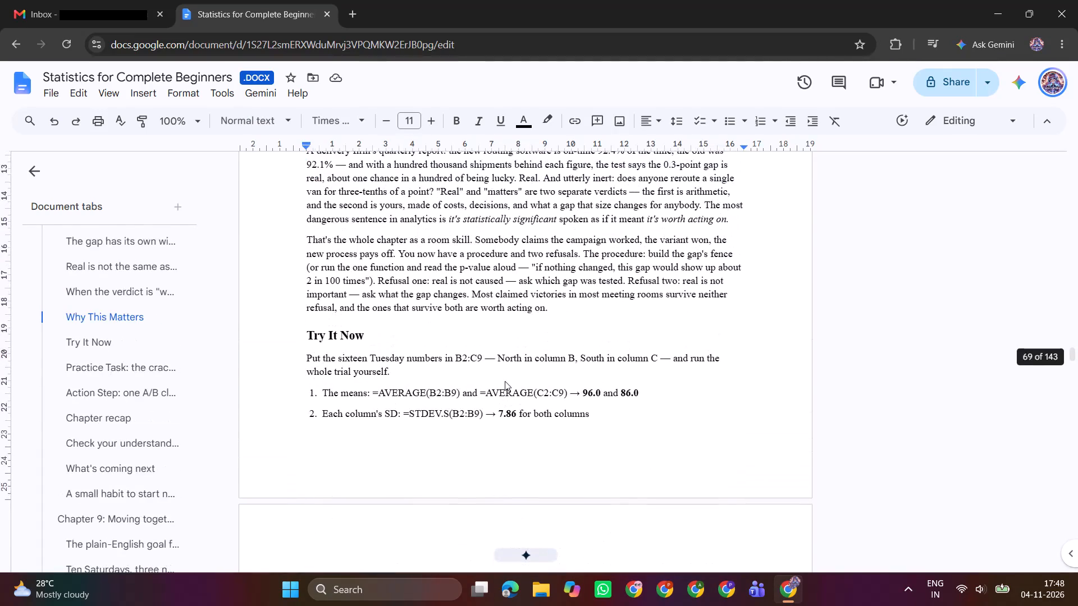
pyautogui.scroll(1, 505, 381)
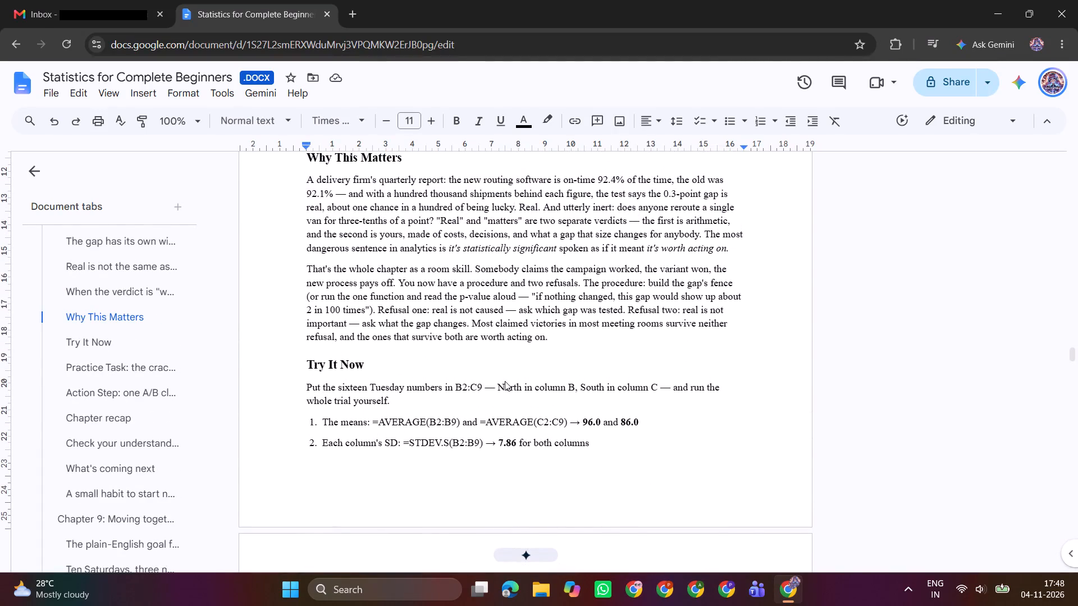
pyautogui.scroll(-4, 505, 381)
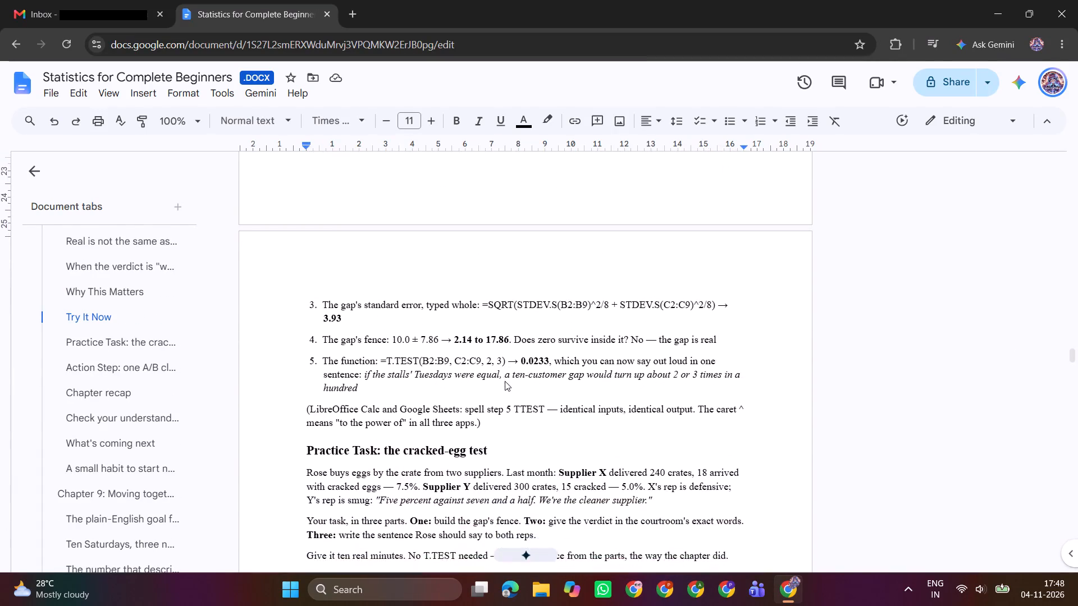
pyautogui.scroll(-3, 505, 381)
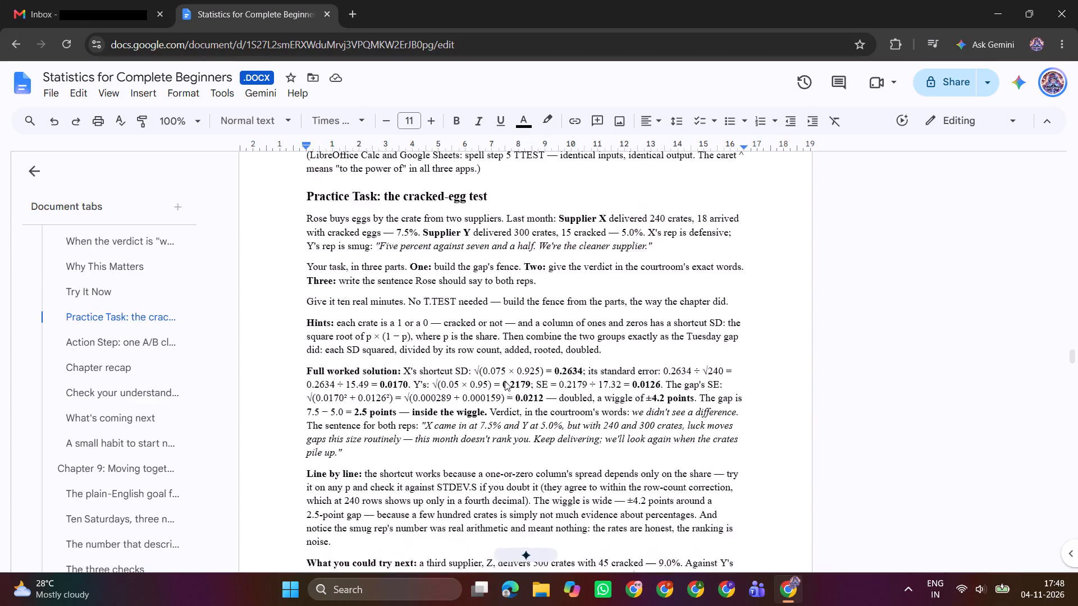
pyautogui.scroll(-4, 505, 381)
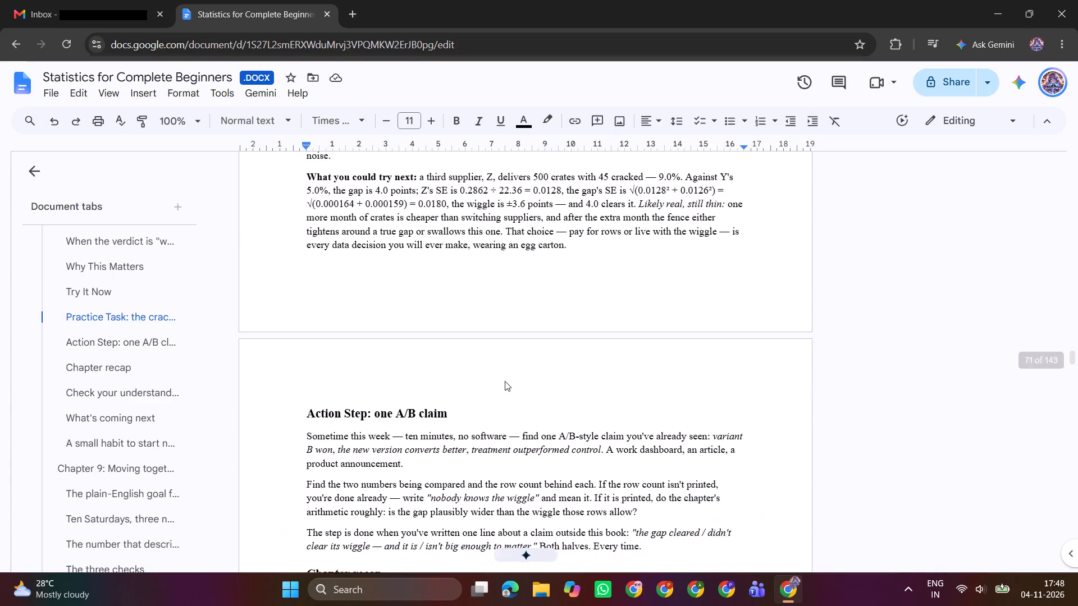
pyautogui.scroll(-2, 505, 381)
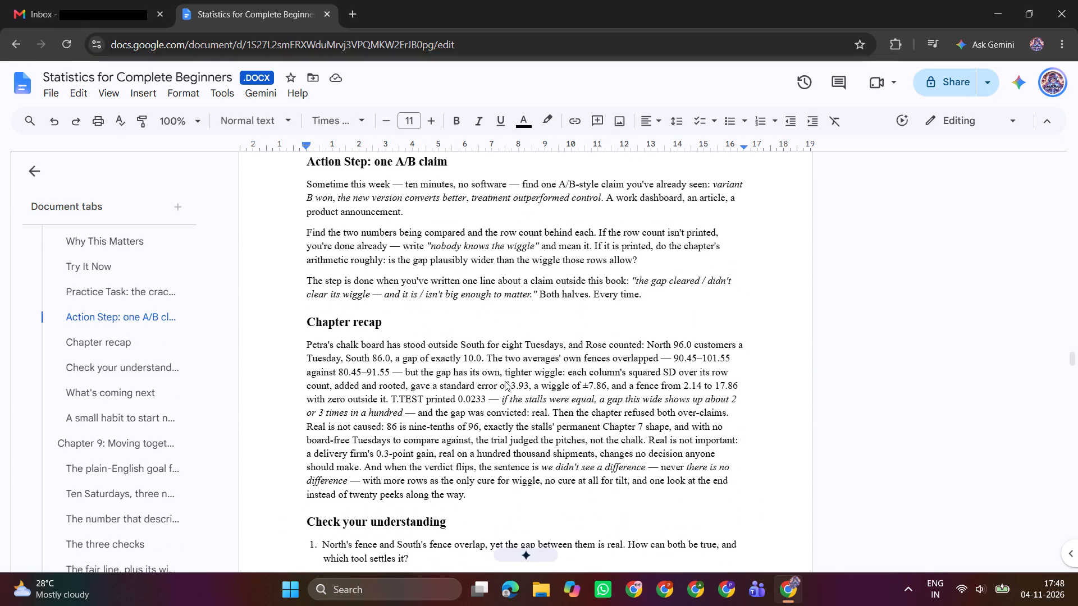
# Make the five numbered questions under Chapter 8's Check your understanding heading bold.
pyautogui.scroll(-2, 505, 381)
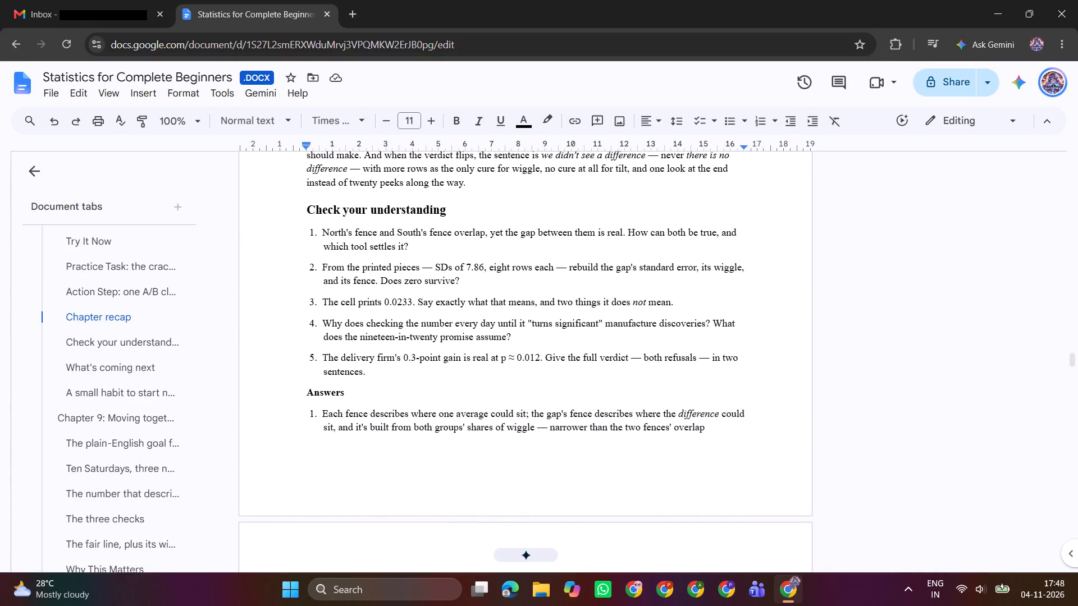
pyautogui.moveTo(374, 379); pyautogui.dragTo(309, 234)
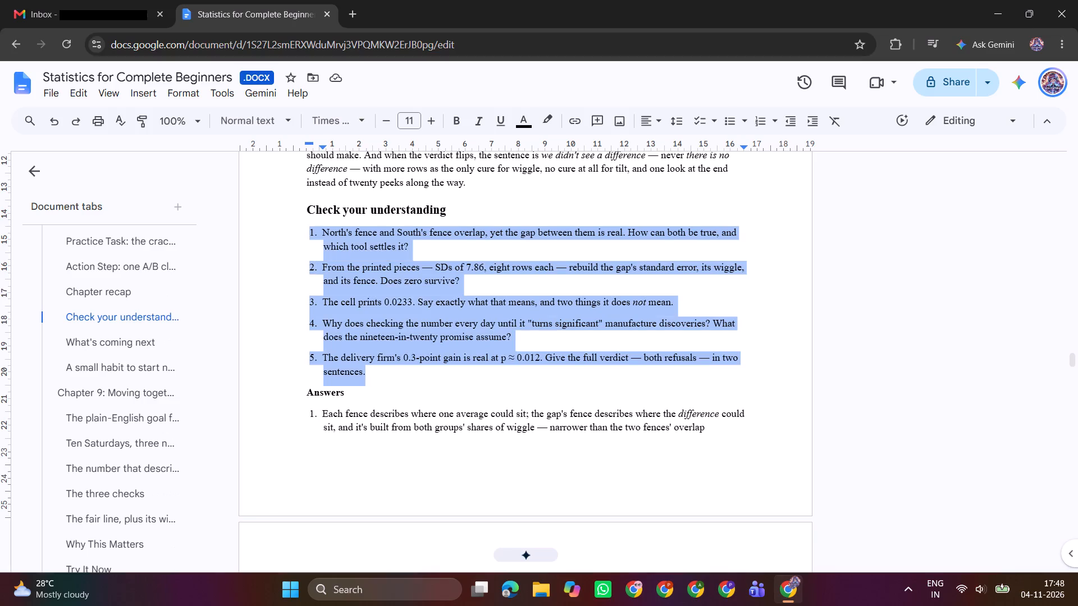
pyautogui.moveTo(309, 234); pyautogui.dragTo(306, 230)
pyautogui.click(451, 122)
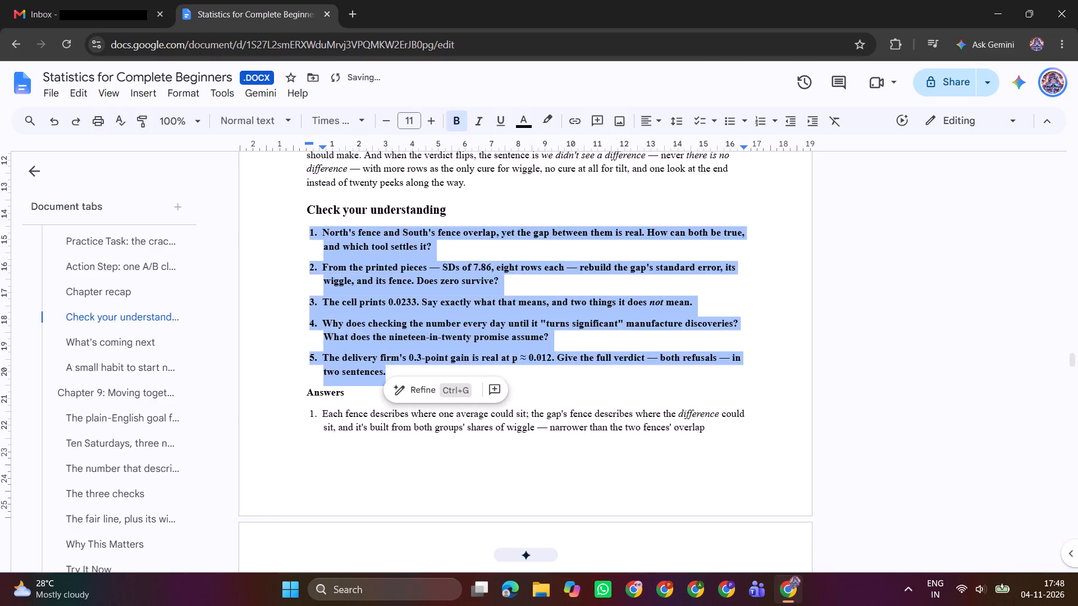
pyautogui.click(514, 276)
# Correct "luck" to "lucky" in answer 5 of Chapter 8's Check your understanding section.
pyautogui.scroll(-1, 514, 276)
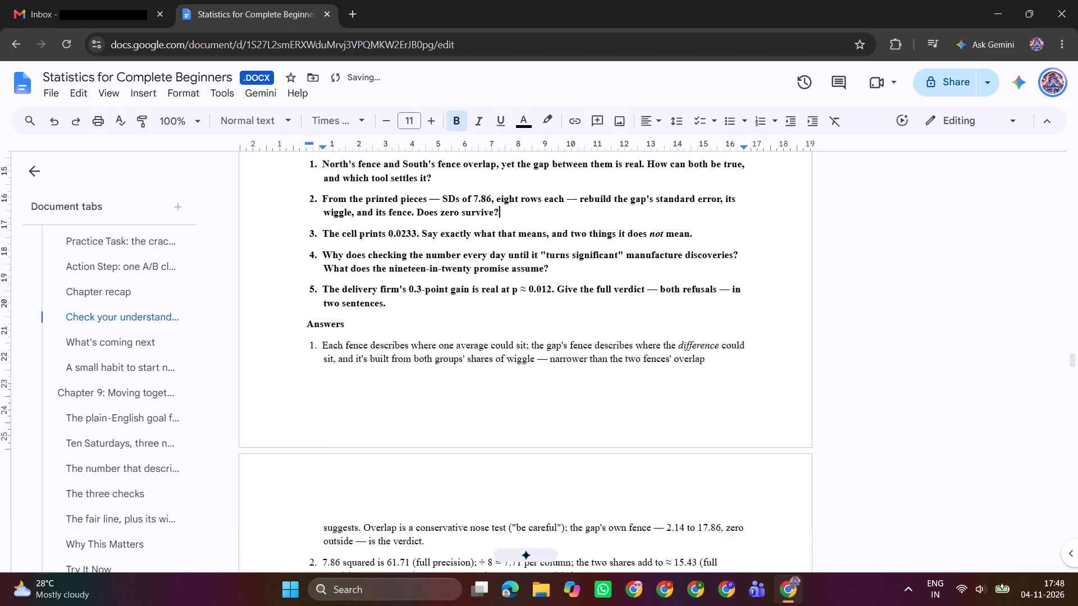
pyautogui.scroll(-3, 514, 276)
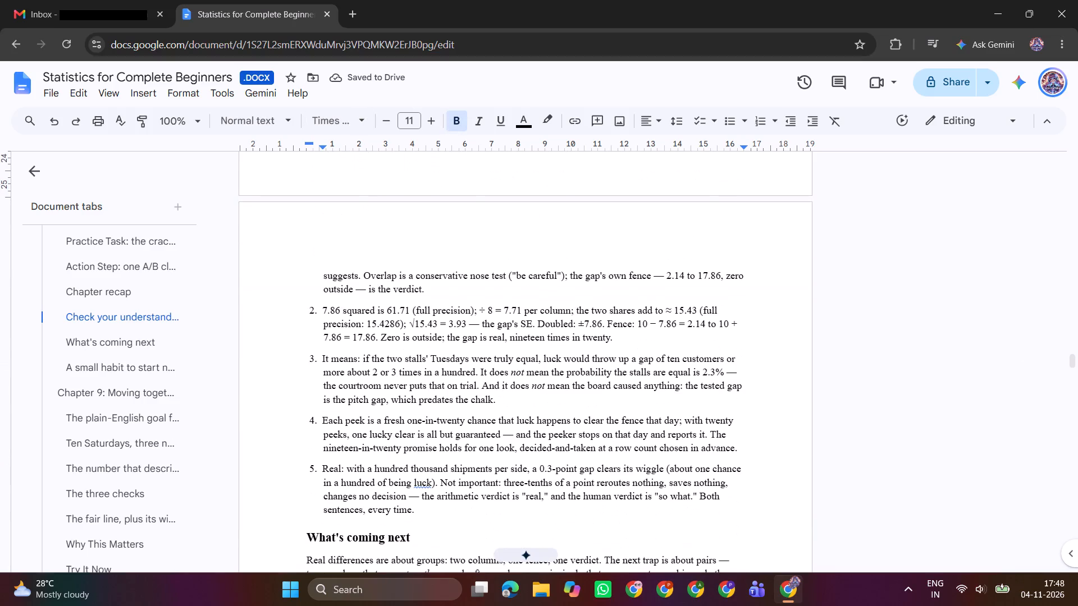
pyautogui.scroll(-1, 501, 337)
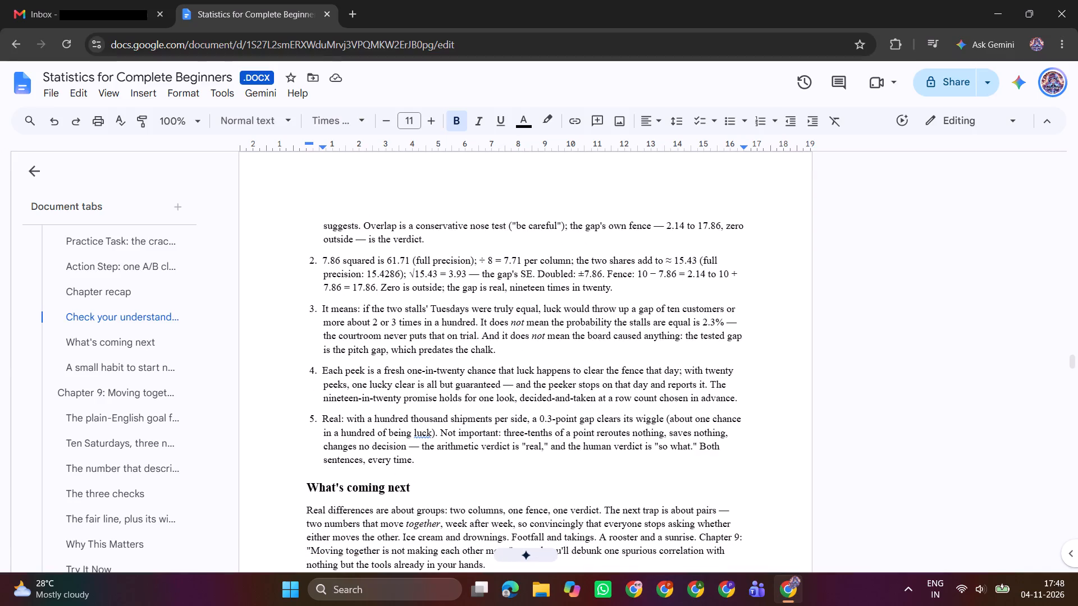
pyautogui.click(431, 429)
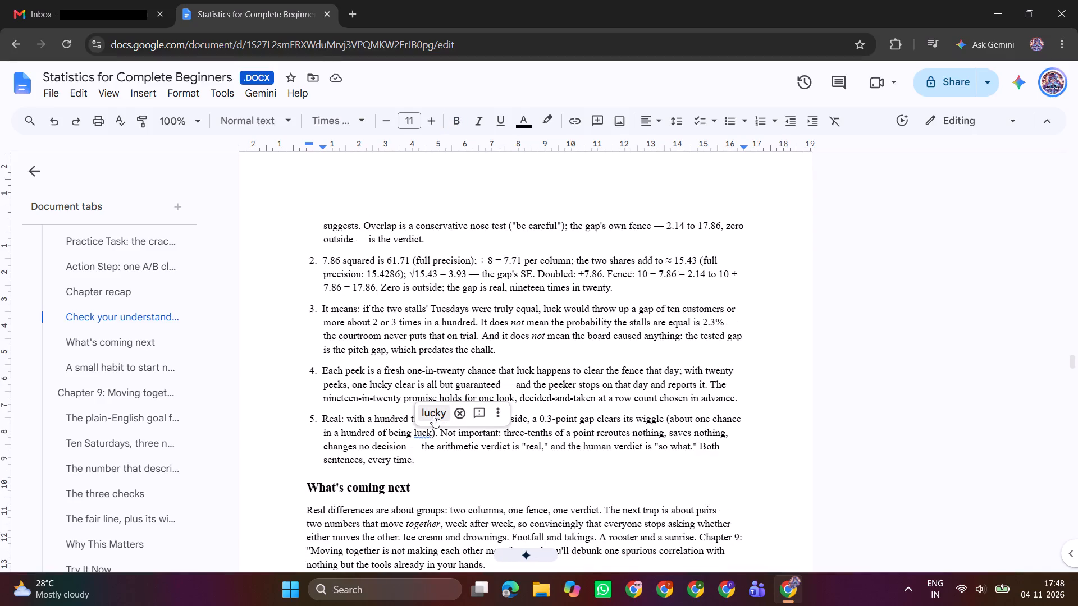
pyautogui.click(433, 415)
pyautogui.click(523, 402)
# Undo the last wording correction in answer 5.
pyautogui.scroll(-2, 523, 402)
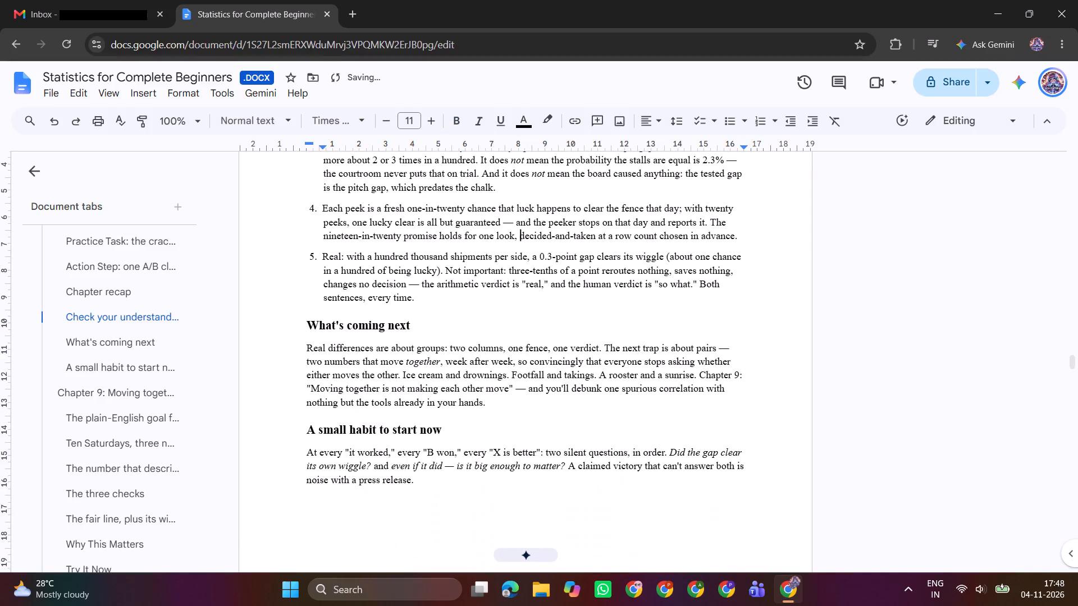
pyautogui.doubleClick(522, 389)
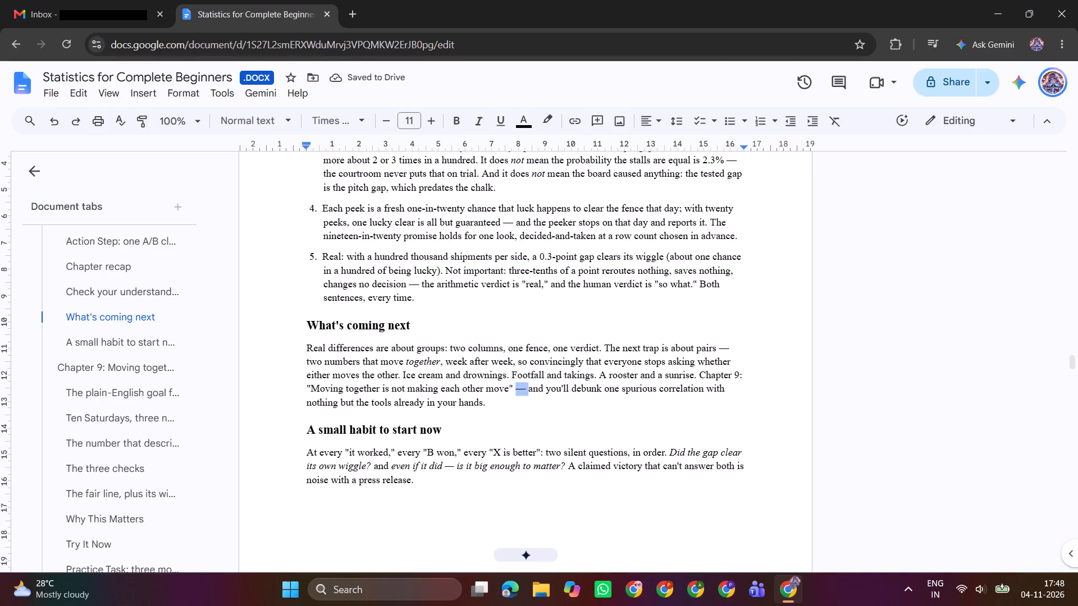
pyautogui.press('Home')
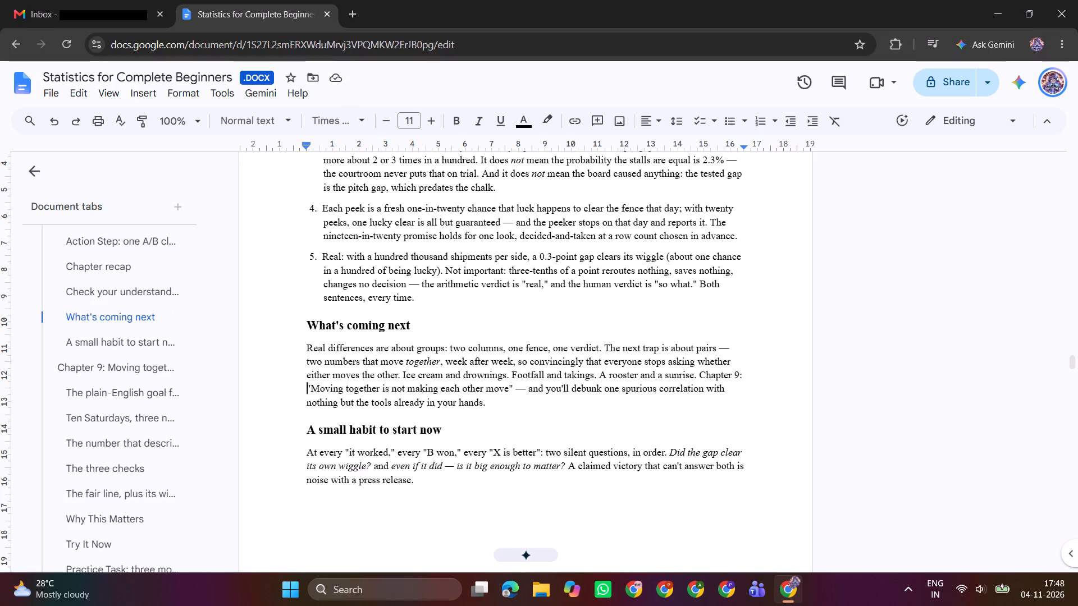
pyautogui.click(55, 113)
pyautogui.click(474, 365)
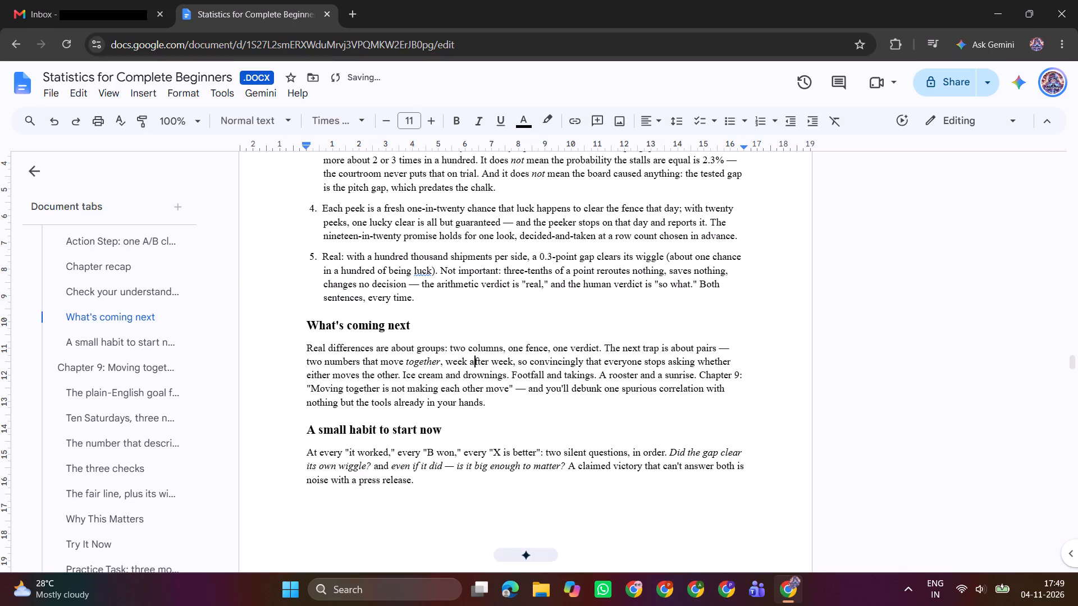
# Correct "luck" to "lucky" in answer 5 of Chapter 8's Check your understanding section.
pyautogui.click(428, 268)
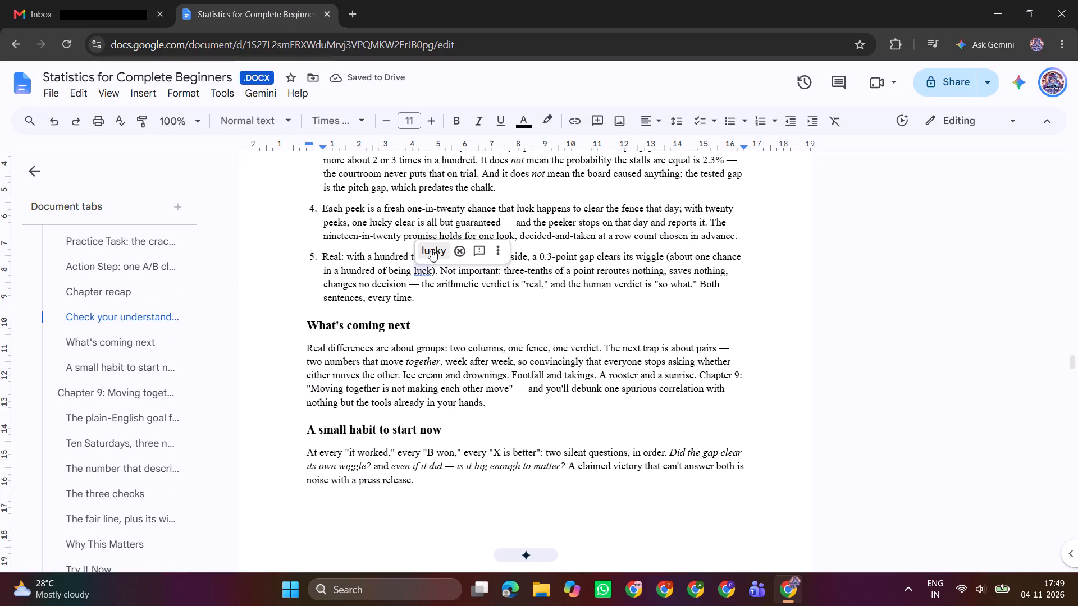
pyautogui.click(431, 249)
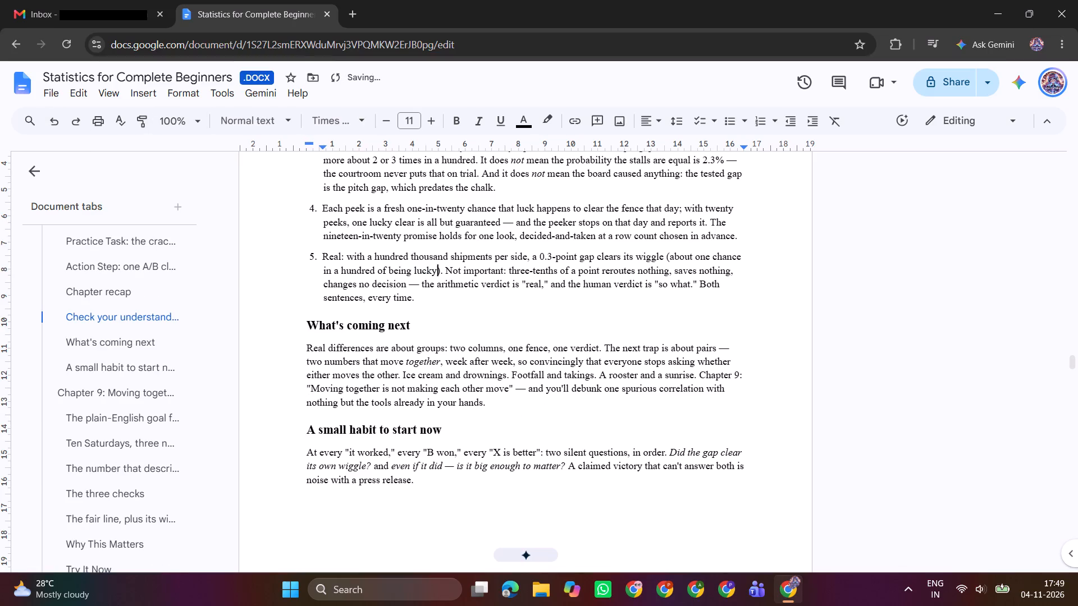
# Delete the em dash after "Moving together is not making each other move" in Chapter 8's What's coming next paragraph.
pyautogui.doubleClick(518, 392)
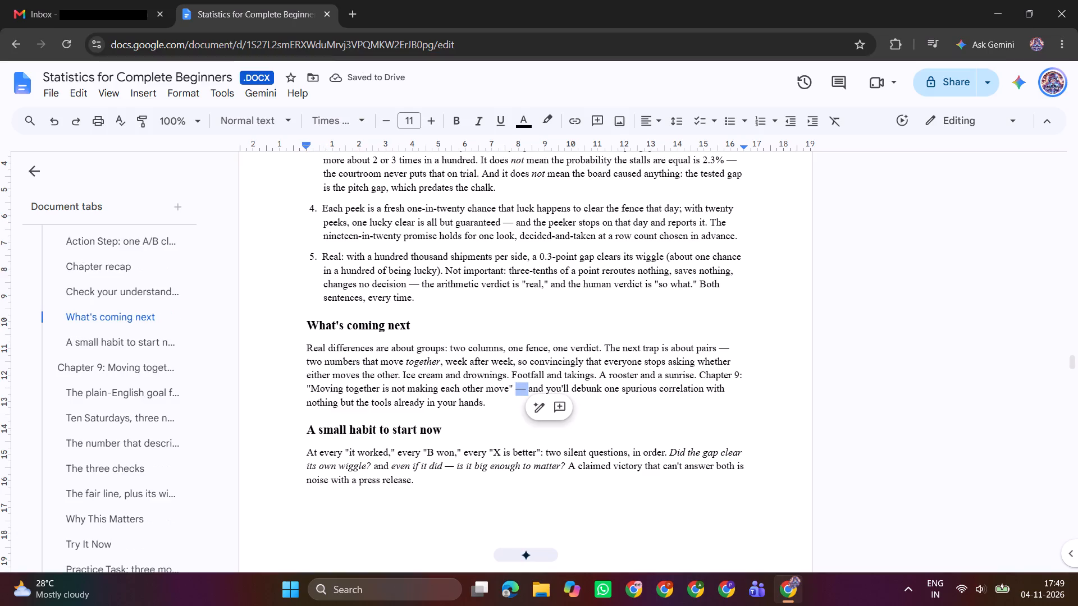
pyautogui.press('Delete')
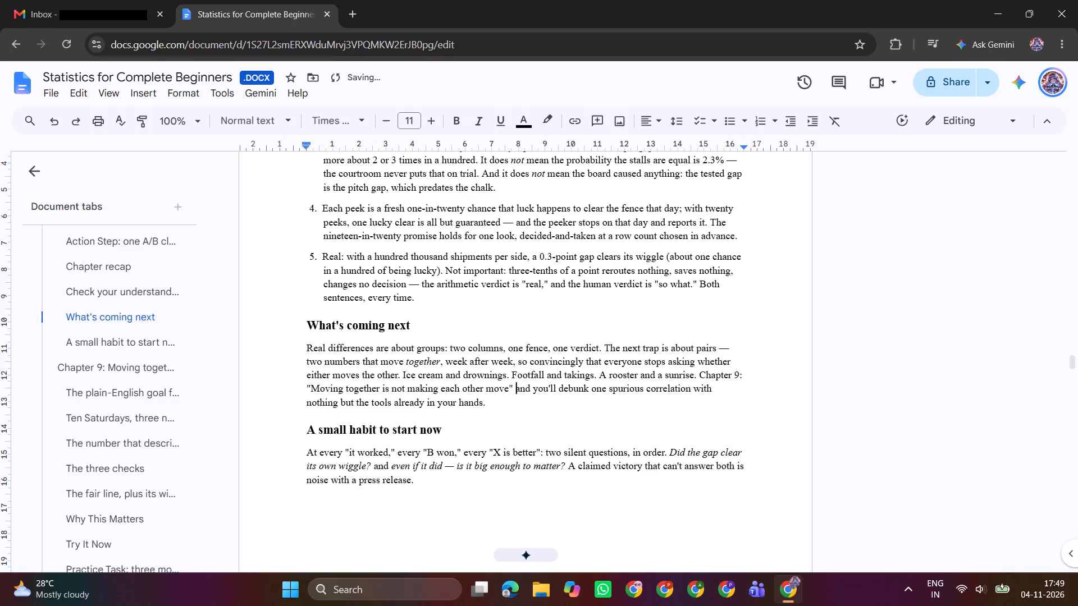
pyautogui.click(518, 405)
pyautogui.scroll(-1, 518, 405)
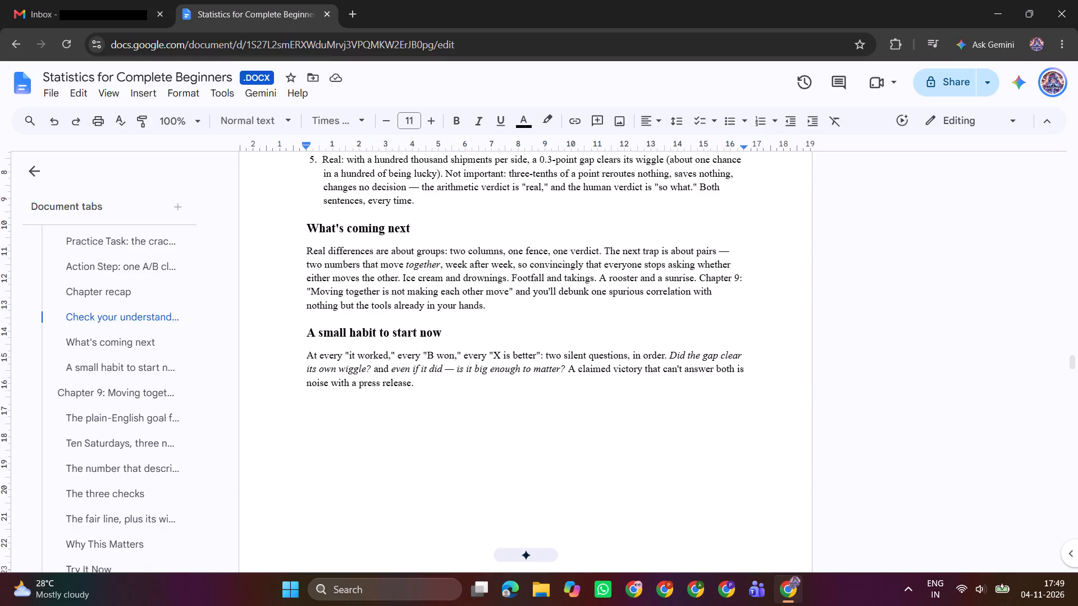
# Split the Chapter 9 heading into two lines, removing the colon so "Chapter 9" stands above the title.
pyautogui.scroll(-2, 518, 405)
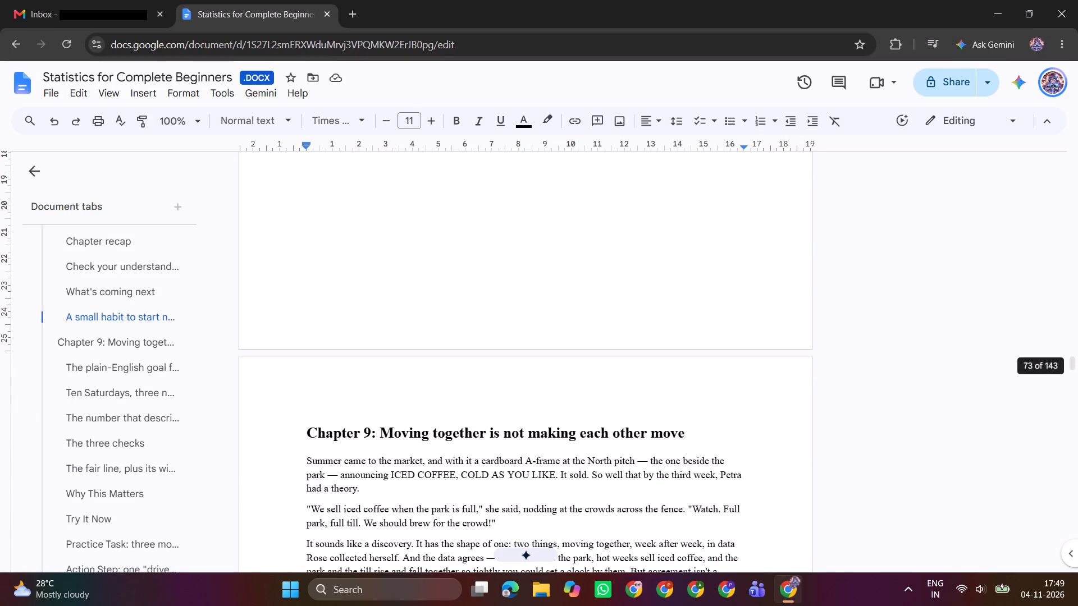
pyautogui.click(379, 433)
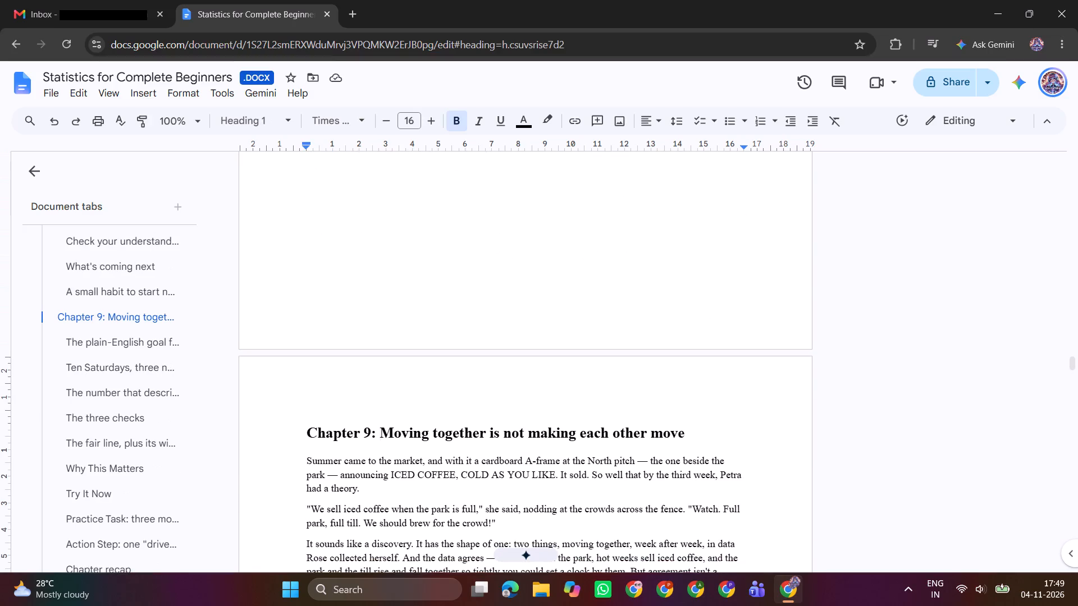
pyautogui.press('Left')
pyautogui.press('BackSpace')
pyautogui.press('Return')
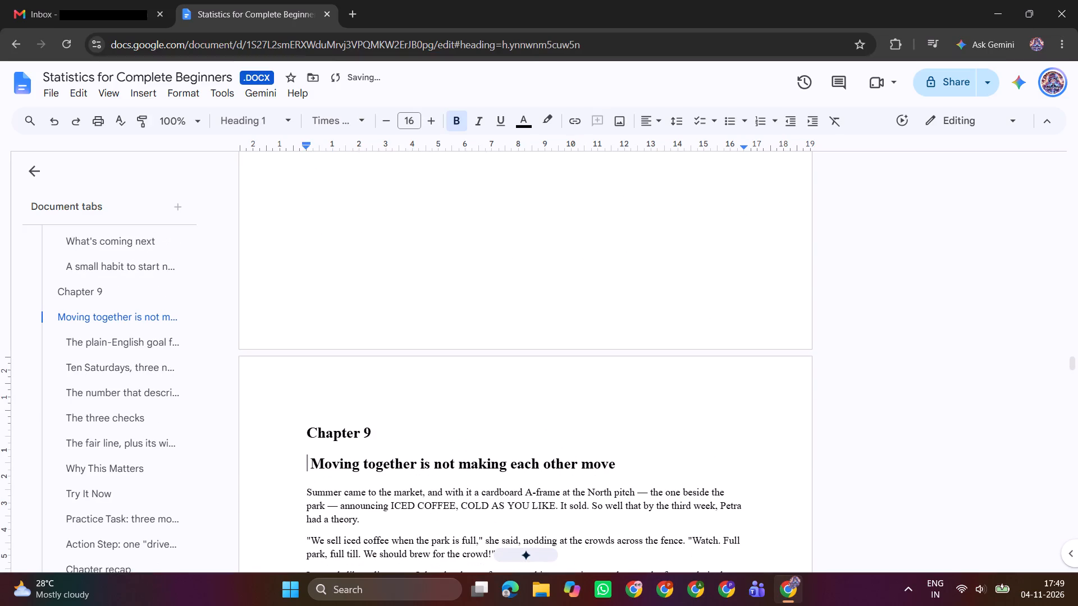
# Apply the Heading 2 style to the title line "Moving together is not making each other move".
pyautogui.tripleClick(347, 461)
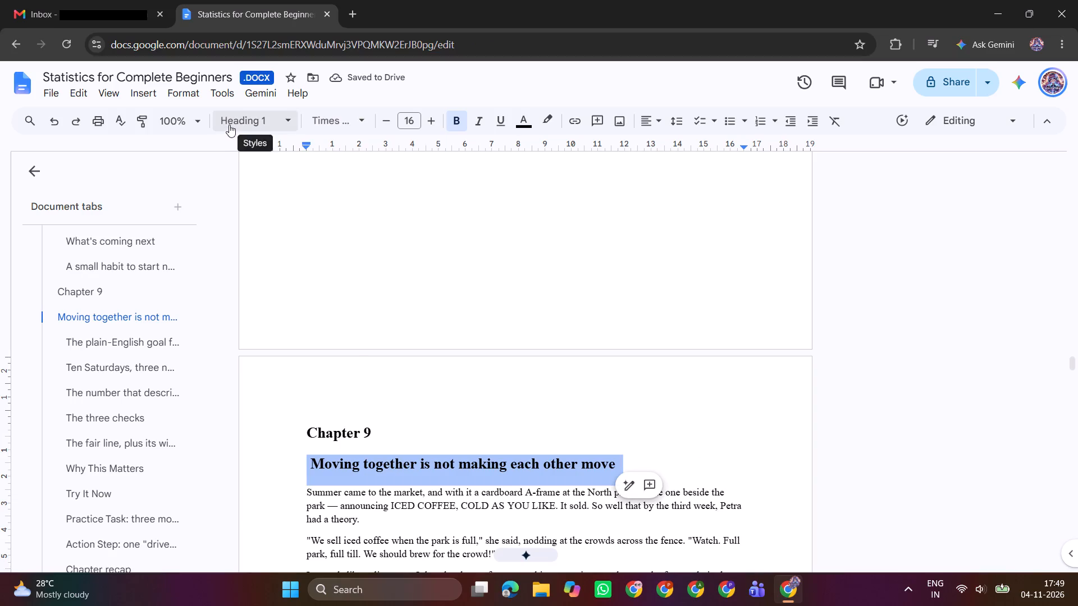
pyautogui.click(229, 125)
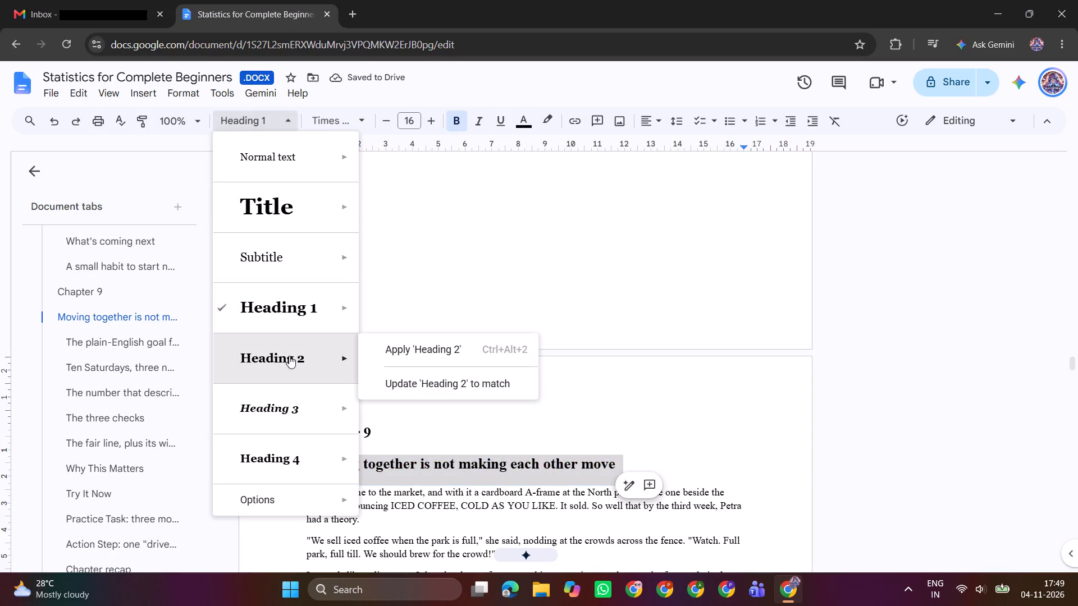
pyautogui.click(289, 356)
# Centre both the "Chapter 9" line and its title line.
pyautogui.click(298, 436)
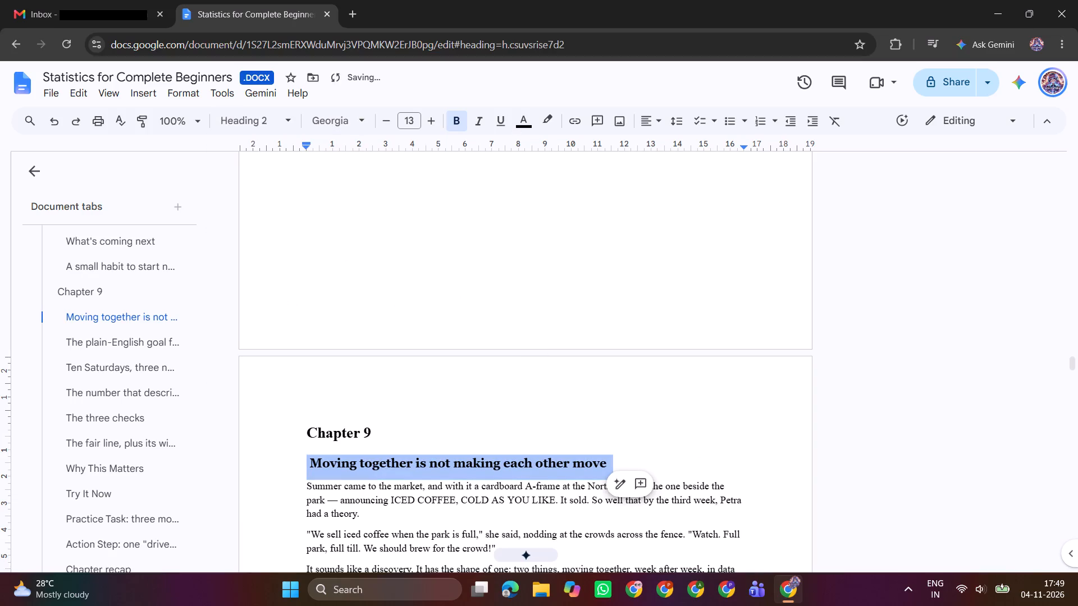
pyautogui.moveTo(298, 436); pyautogui.dragTo(629, 465)
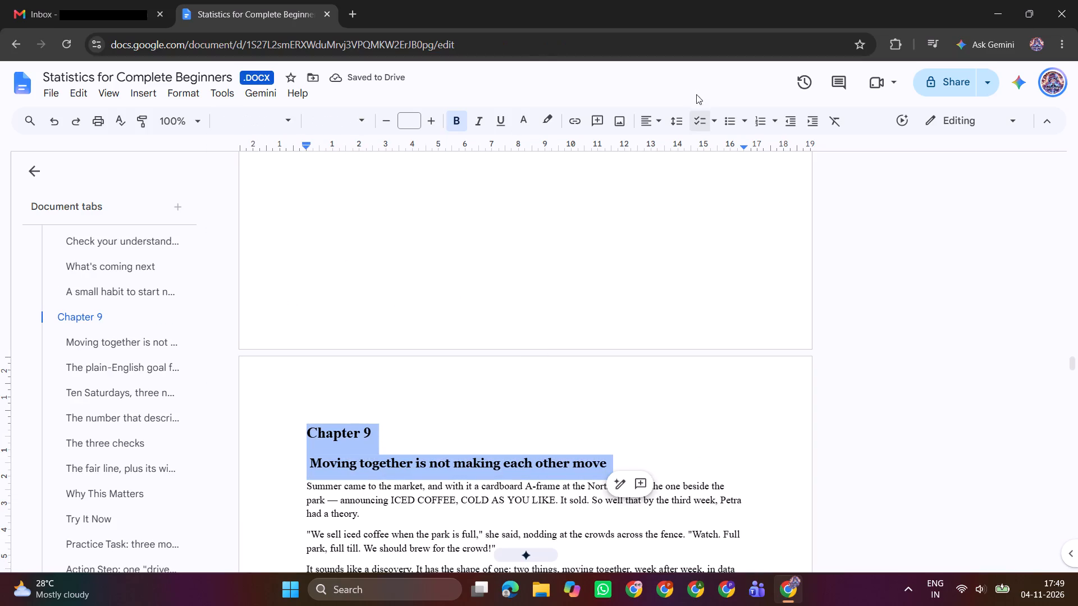
pyautogui.click(661, 124)
pyautogui.click(670, 153)
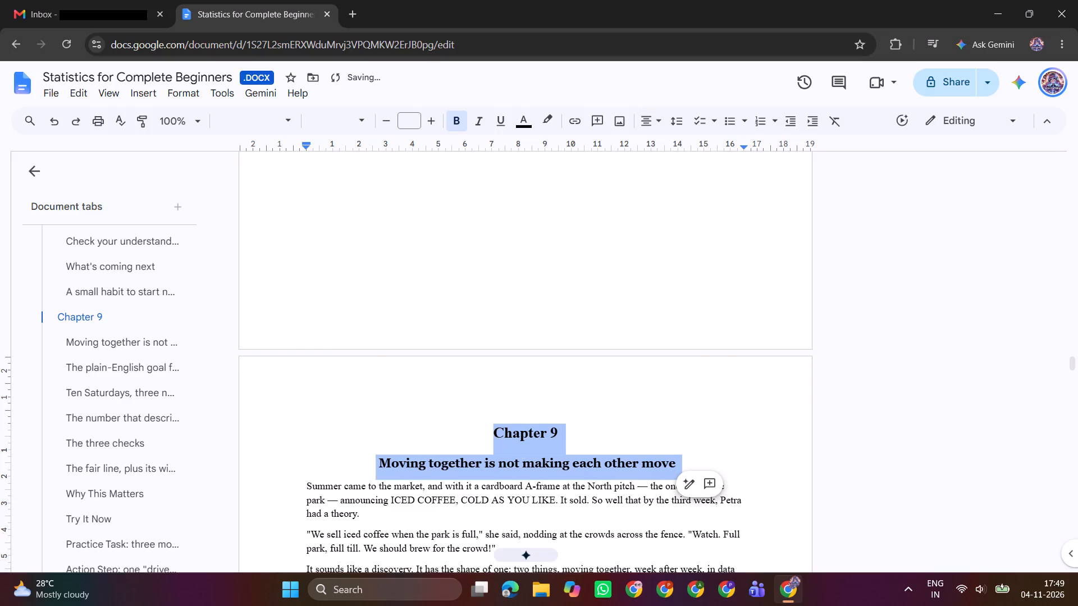
# Insert a blank line between Chapter 9's title and its opening paragraph.
pyautogui.click(302, 492)
pyautogui.press('Return')
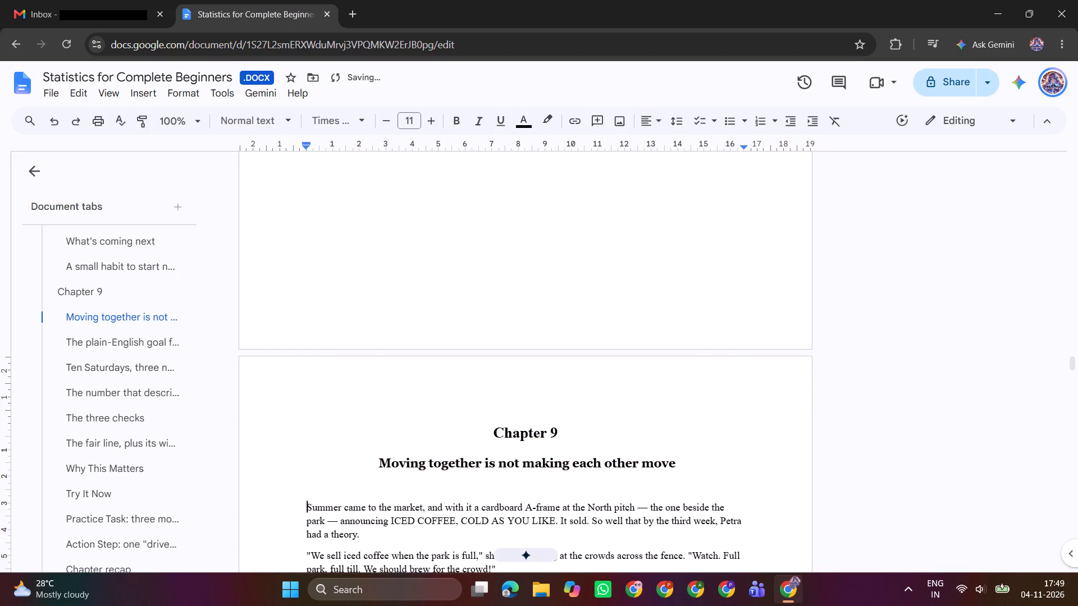
# Delete the em dash after "compute the correlation number and say" in Chapter 9's plain-English goal bullets.
pyautogui.scroll(-2, 302, 492)
pyautogui.click(392, 491)
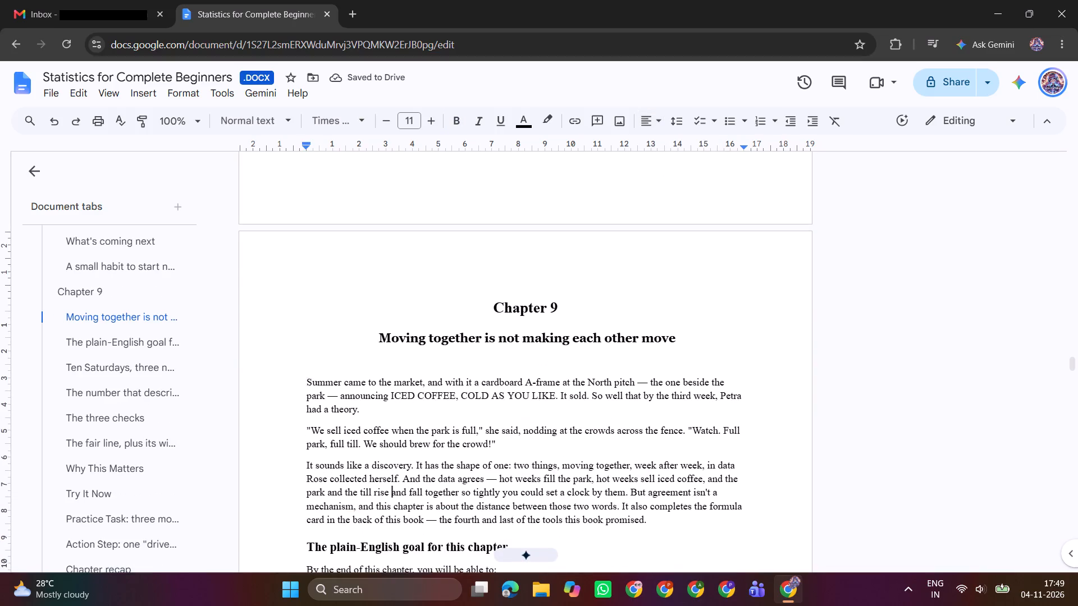
pyautogui.scroll(-1, 392, 491)
pyautogui.click(472, 489)
pyautogui.scroll(-2, 472, 489)
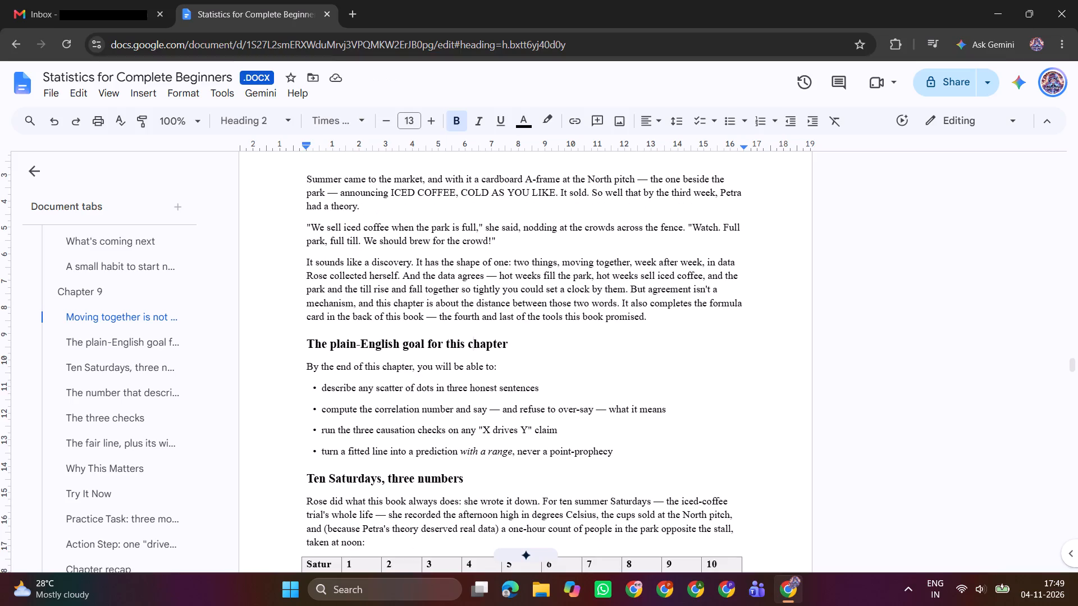
pyautogui.doubleClick(497, 411)
pyautogui.press('Delete')
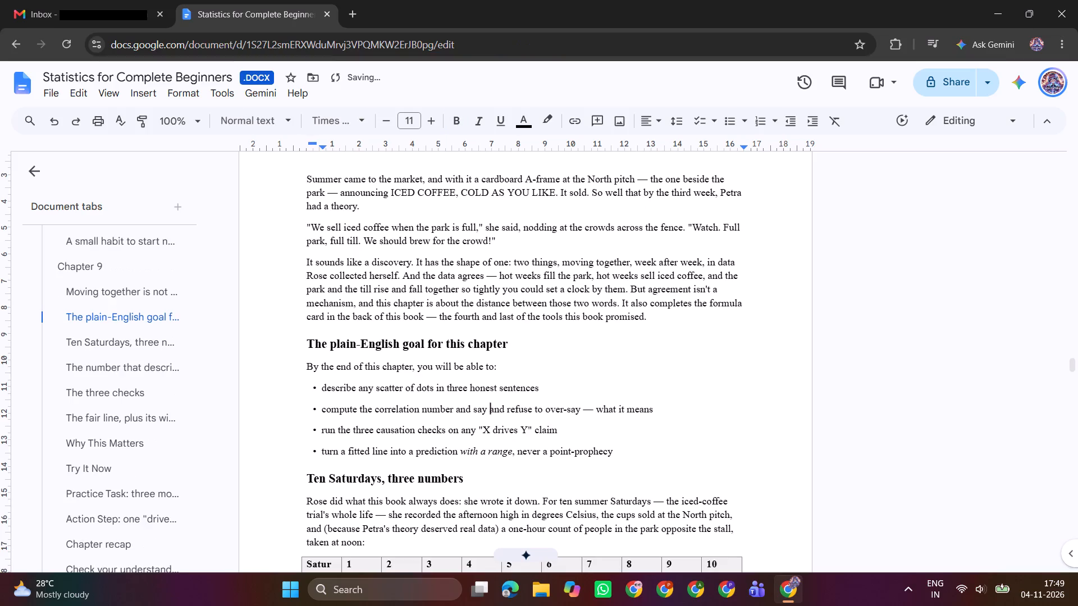
pyautogui.click(573, 420)
pyautogui.click(591, 430)
# Change "loner" to "longer" in the italic cloud description under Ten Saturdays, three numbers.
pyautogui.scroll(-9, 591, 430)
pyautogui.click(571, 459)
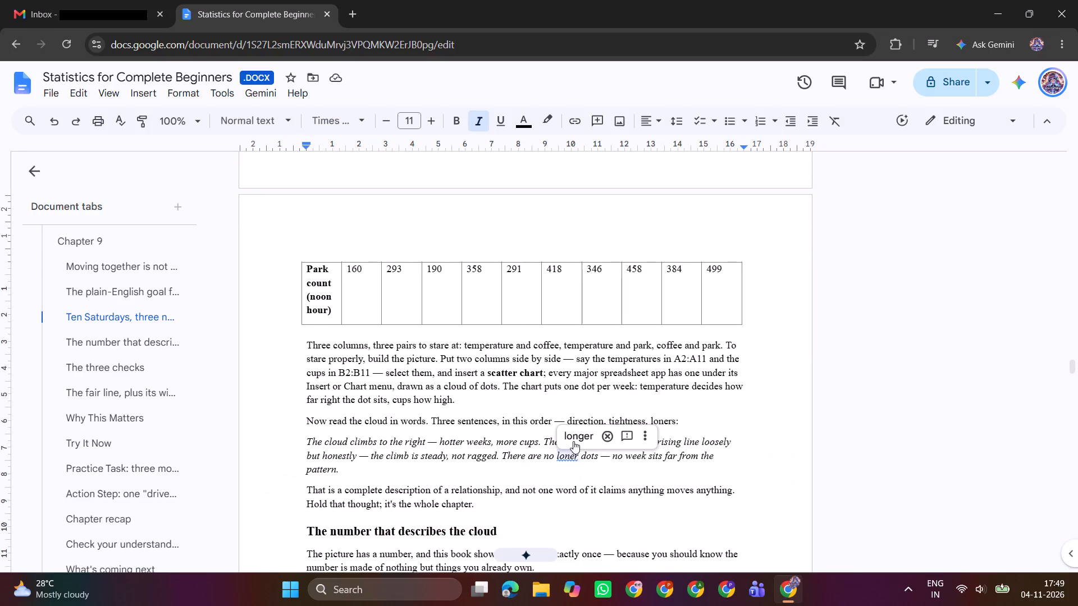
pyautogui.click(573, 441)
pyautogui.click(496, 398)
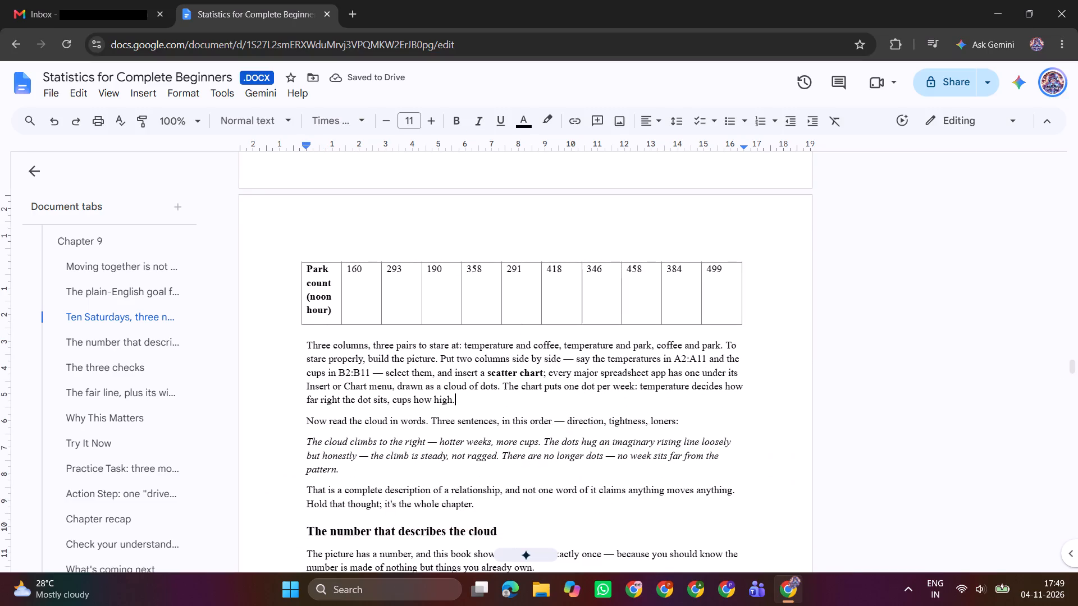
# Correct "positive" to "positively" after "both run high votes" in the Week 1 paragraph of The number that describes the cloud.
pyautogui.scroll(-3, 496, 398)
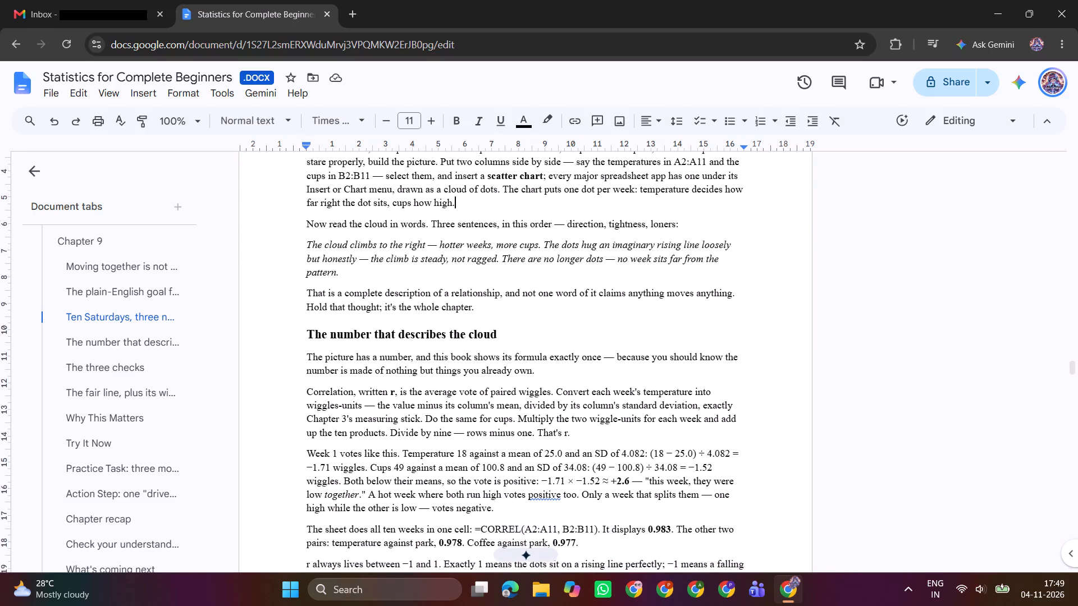
pyautogui.click(507, 411)
pyautogui.scroll(-1, 507, 411)
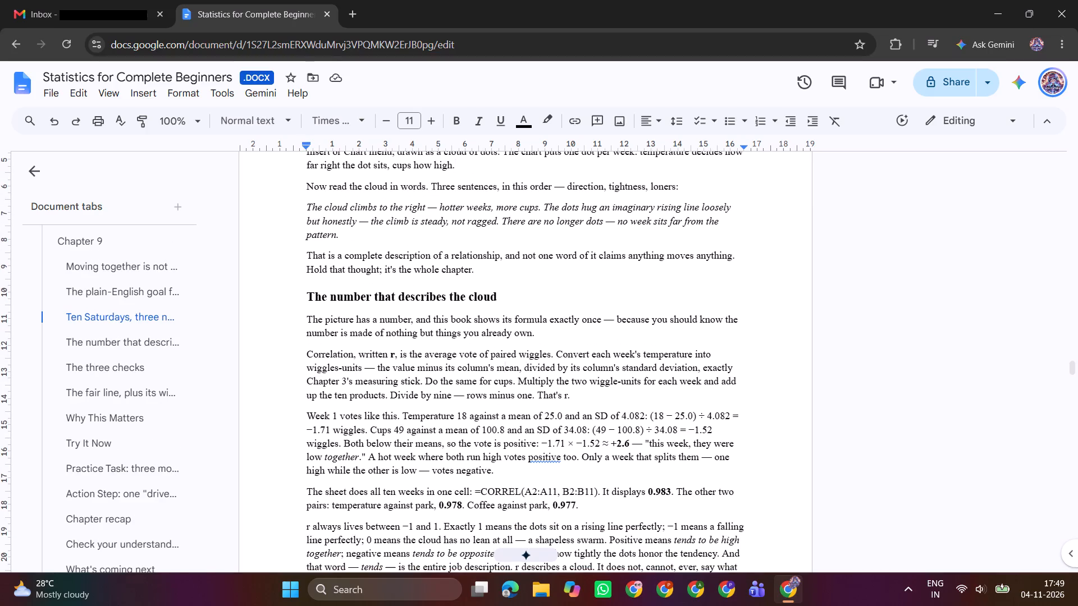
pyautogui.click(535, 458)
pyautogui.click(551, 436)
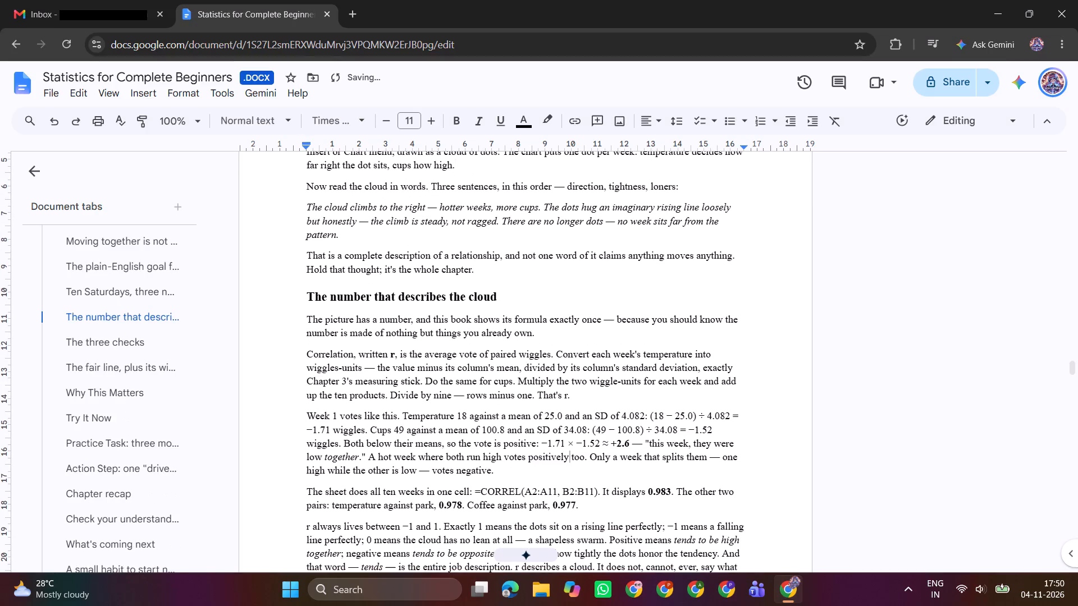
pyautogui.click(495, 399)
# Replace "costume," with "costumes," in the parenthetical honesty note just before The three checks.
pyautogui.scroll(-2, 495, 399)
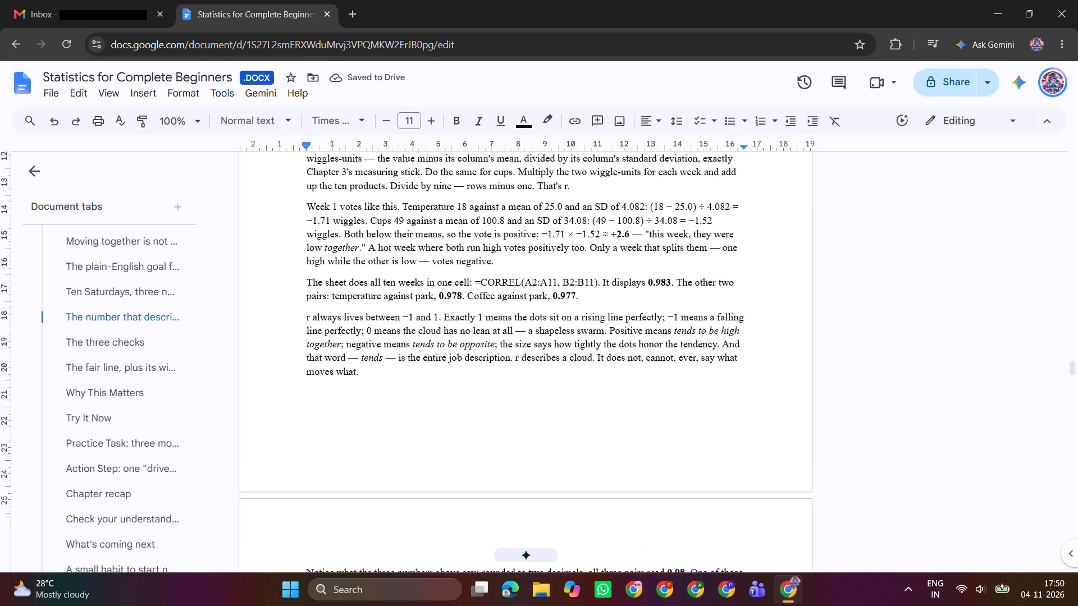
pyautogui.scroll(-2, 495, 399)
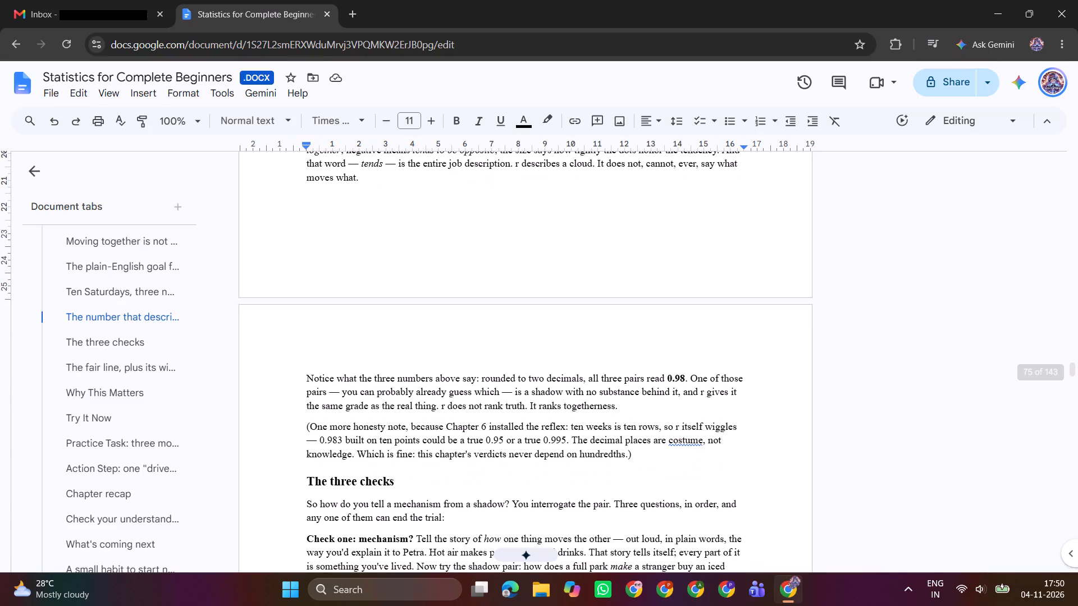
pyautogui.click(689, 439)
pyautogui.click(684, 417)
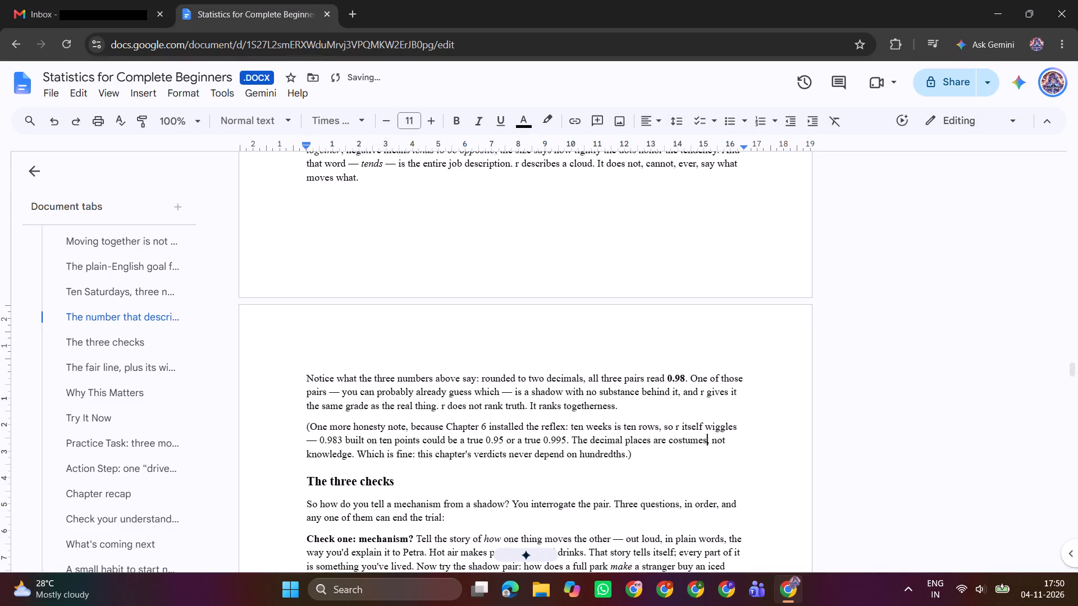
pyautogui.click(602, 404)
# Shorten "question of it" to "question" in the temperature-and-coffee paragraph of The three checks.
pyautogui.scroll(-2, 602, 404)
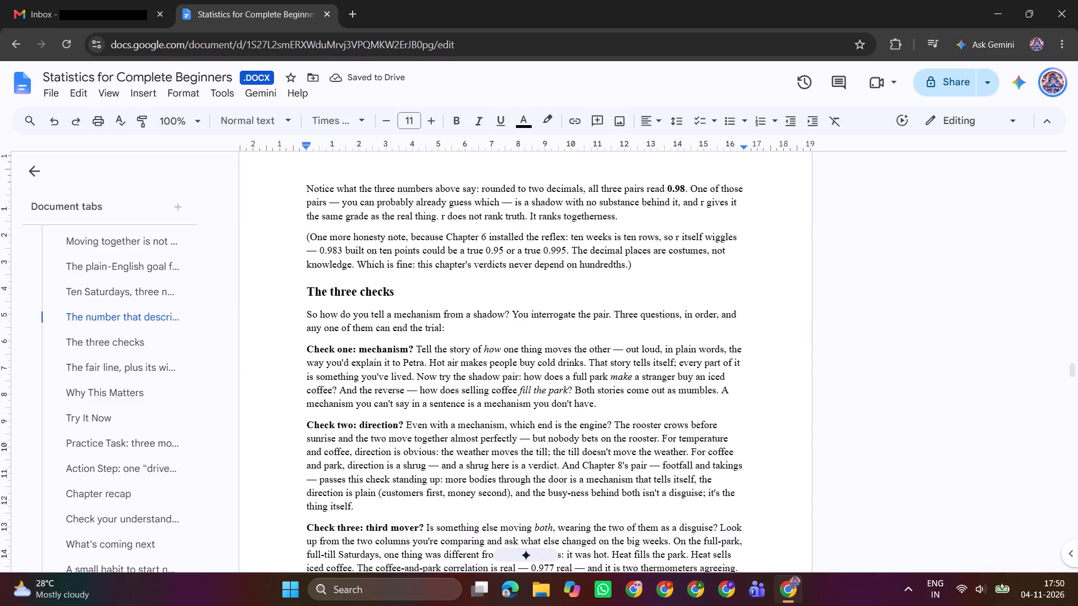
pyautogui.scroll(-1, 602, 404)
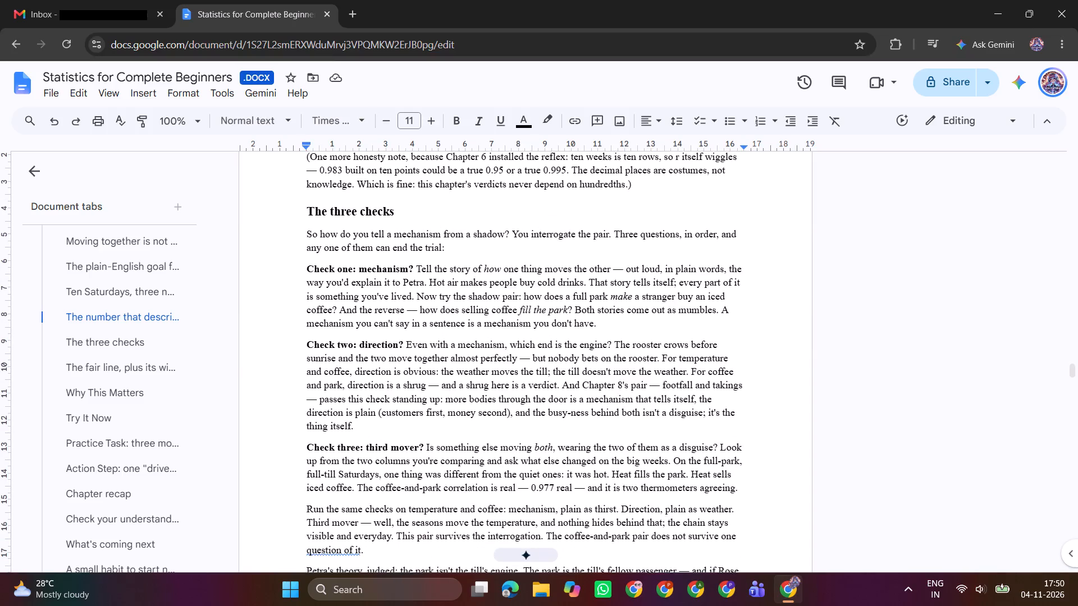
pyautogui.click(527, 447)
pyautogui.scroll(-2, 527, 447)
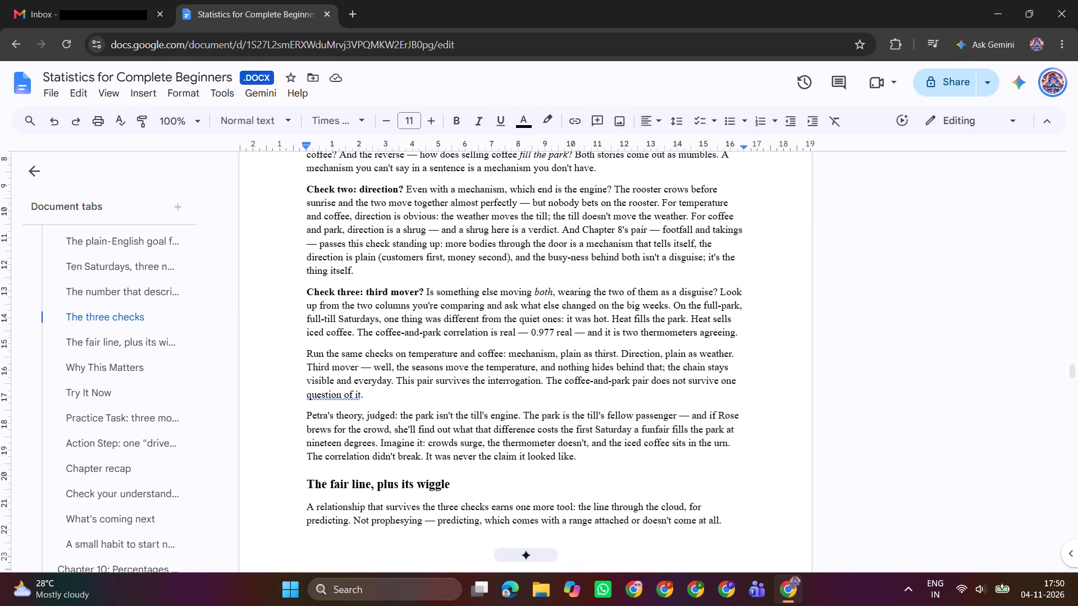
pyautogui.click(330, 401)
pyautogui.click(335, 373)
# Delete the em dash after "fellow passenger" in the Petra's theory paragraph of The three checks.
pyautogui.scroll(-1, 335, 373)
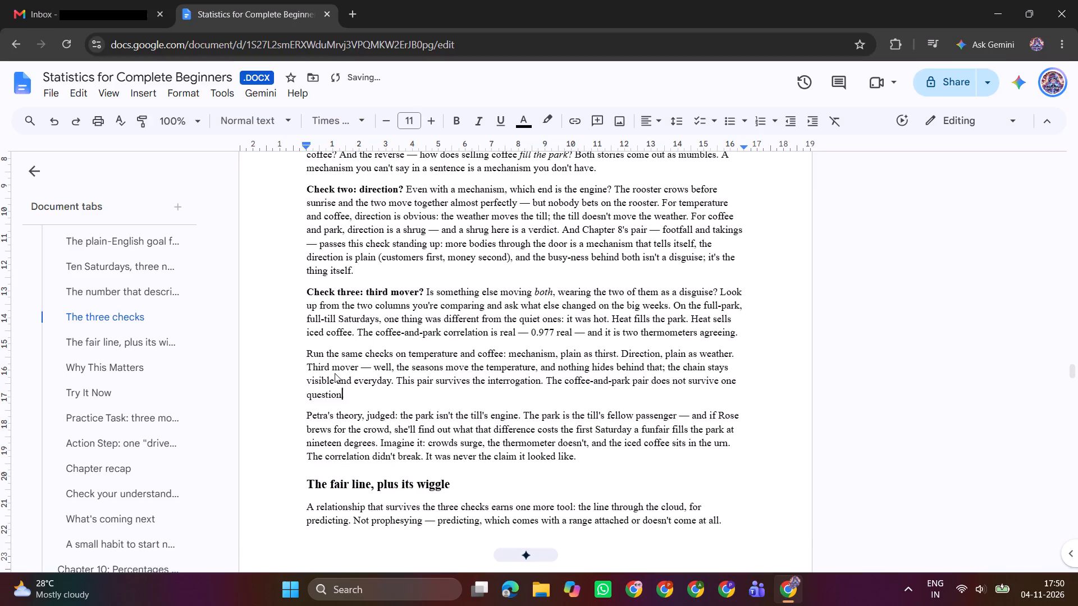
pyautogui.scroll(-1, 335, 373)
pyautogui.click(335, 373)
pyautogui.scroll(-1, 335, 373)
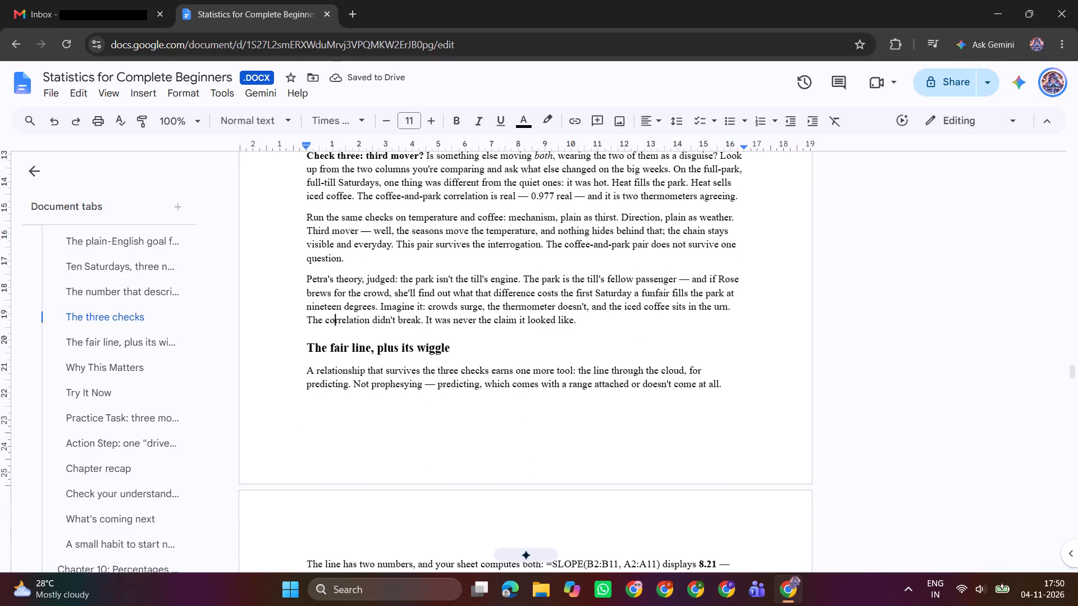
pyautogui.doubleClick(681, 281)
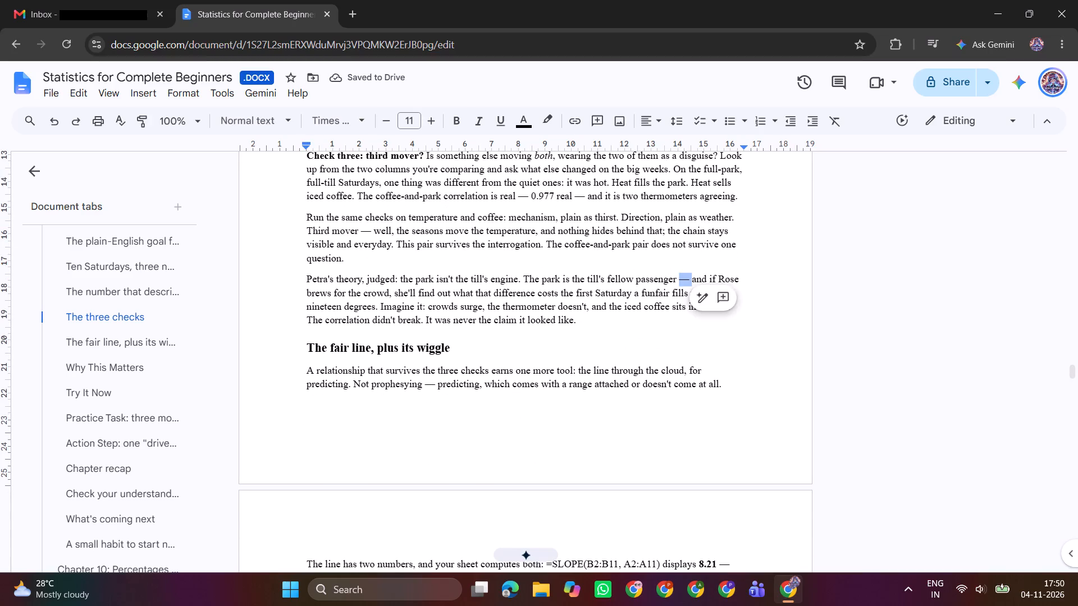
pyautogui.press('Delete')
pyautogui.press('Down')
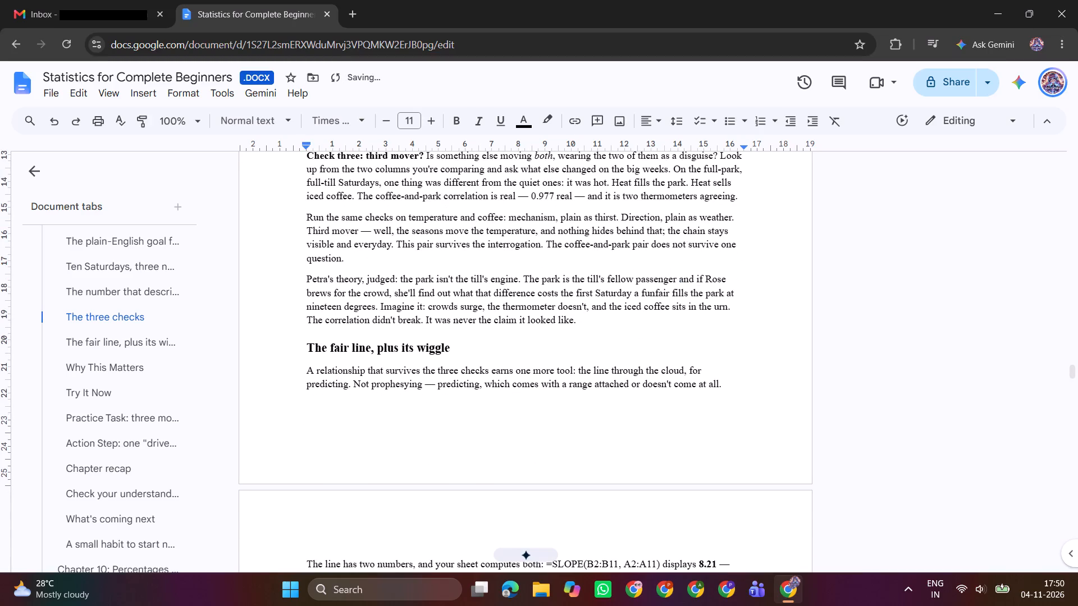
# Delete the em dash after "prediction sentence" in Chapter 9's Why This Matters section.
pyautogui.click(617, 383)
pyautogui.scroll(-1, 436, 395)
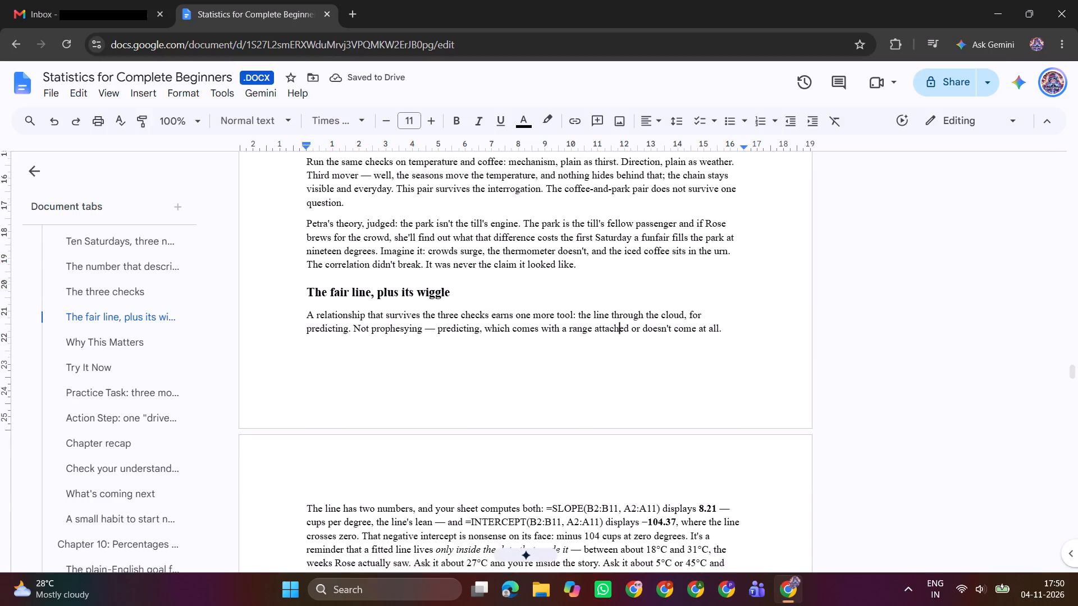
pyautogui.scroll(-1, 436, 395)
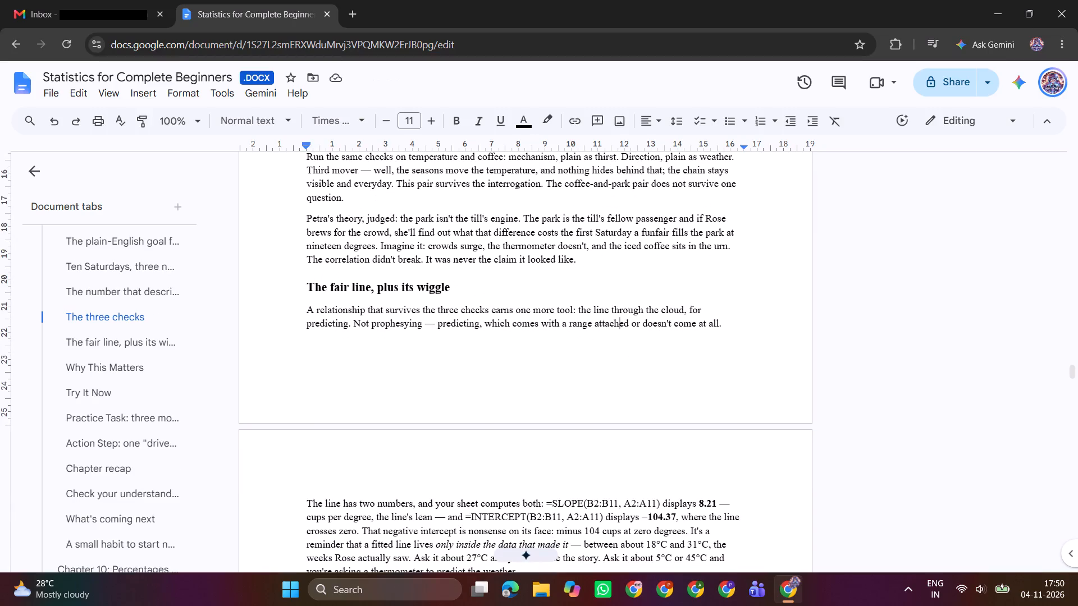
pyautogui.scroll(-3, 431, 324)
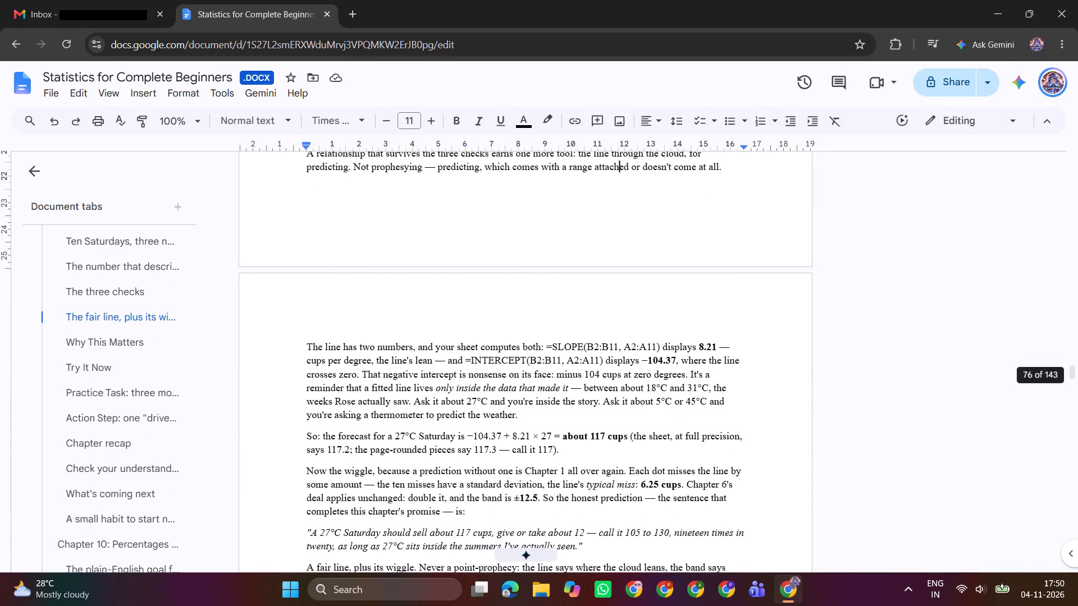
pyautogui.scroll(-4, 431, 324)
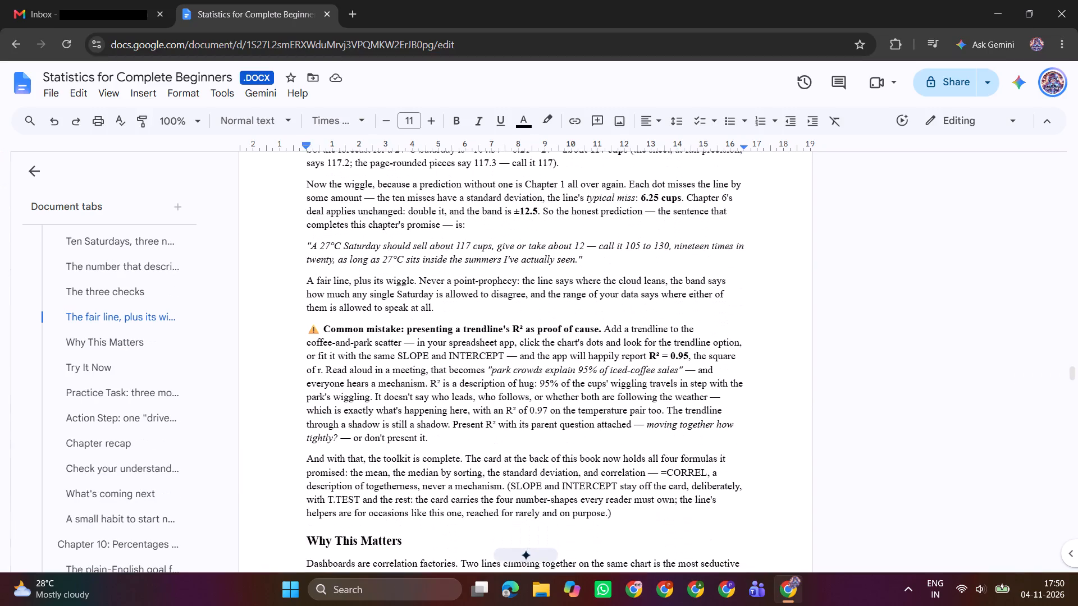
pyautogui.scroll(-3, 431, 324)
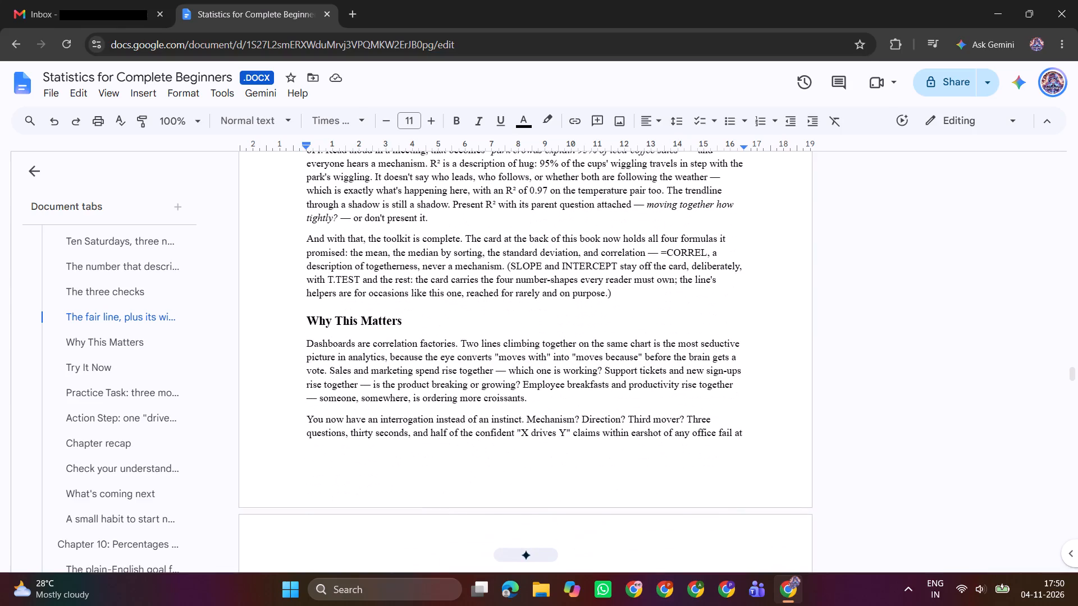
pyautogui.scroll(-3, 431, 324)
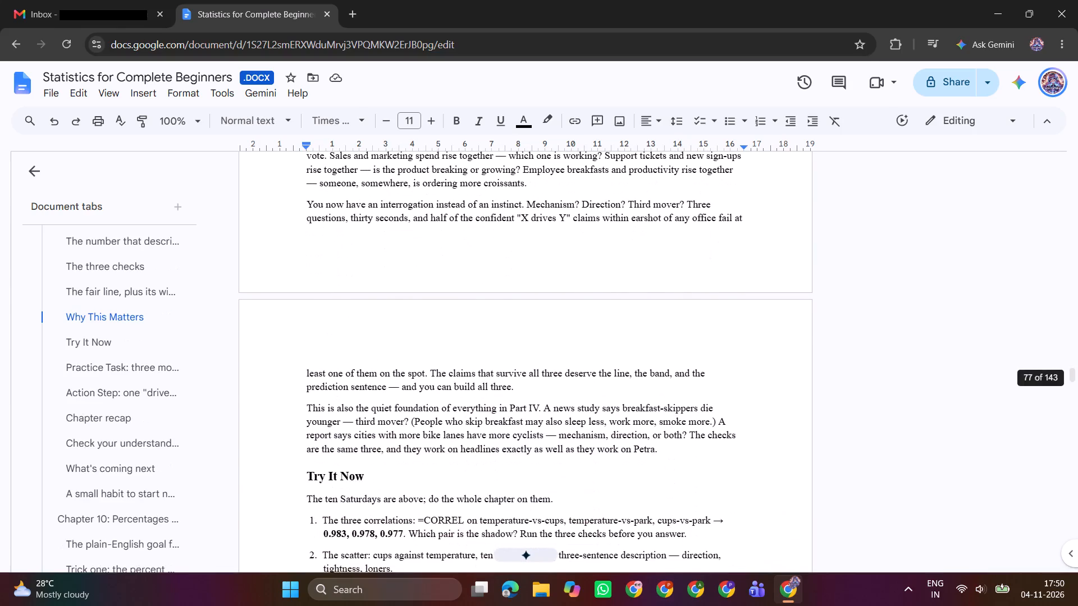
pyautogui.doubleClick(396, 388)
pyautogui.press('Delete')
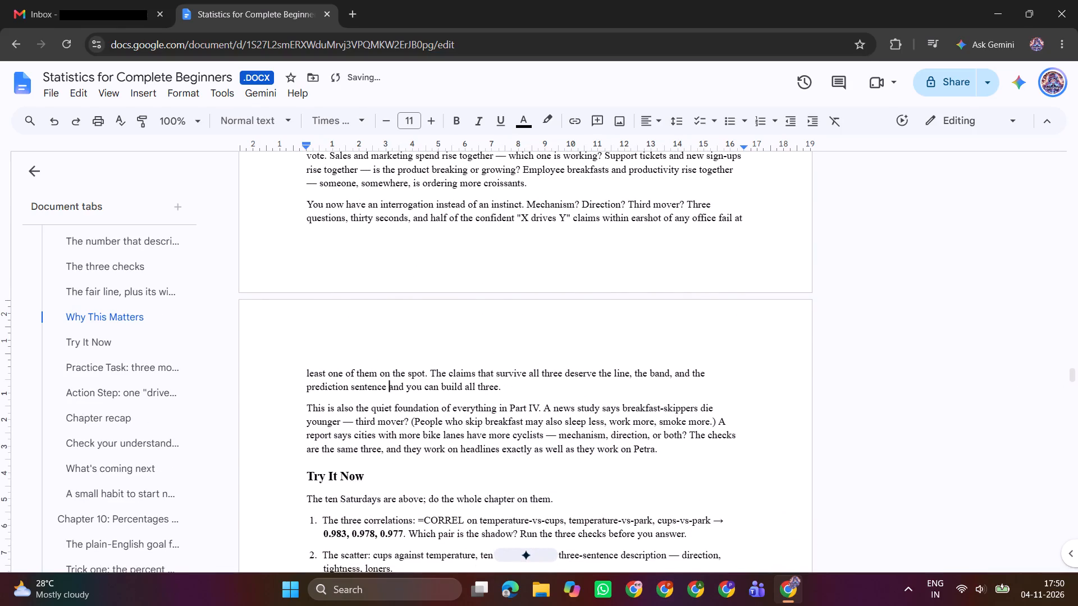
# Correct "seen summers" to "seven summers" in the Answers paragraph of Chapter 9's Try It Now section.
pyautogui.click(415, 419)
pyautogui.scroll(-1, 400, 432)
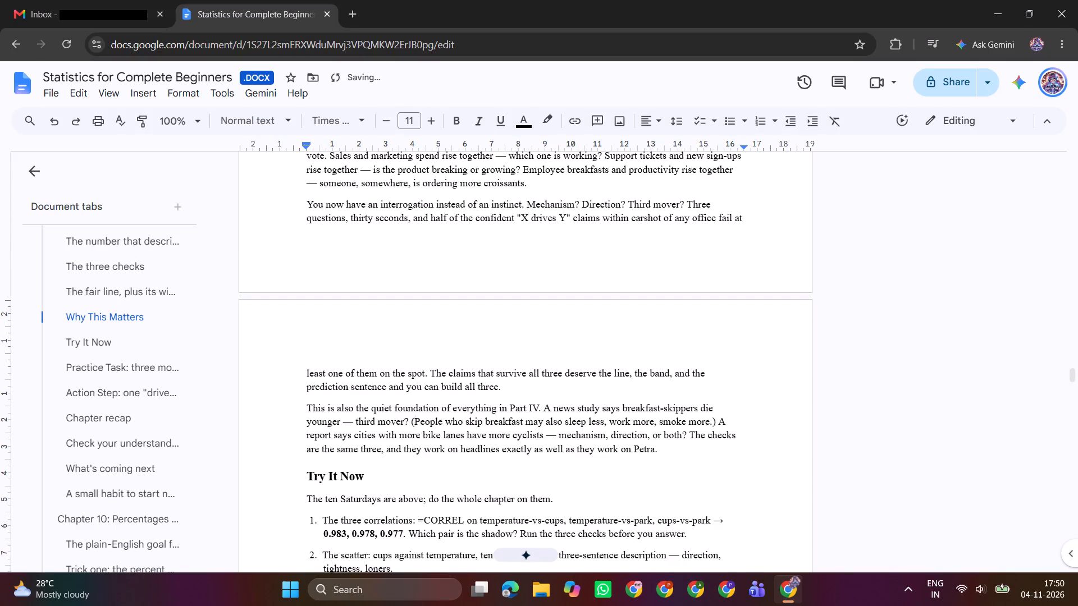
pyautogui.scroll(-2, 400, 432)
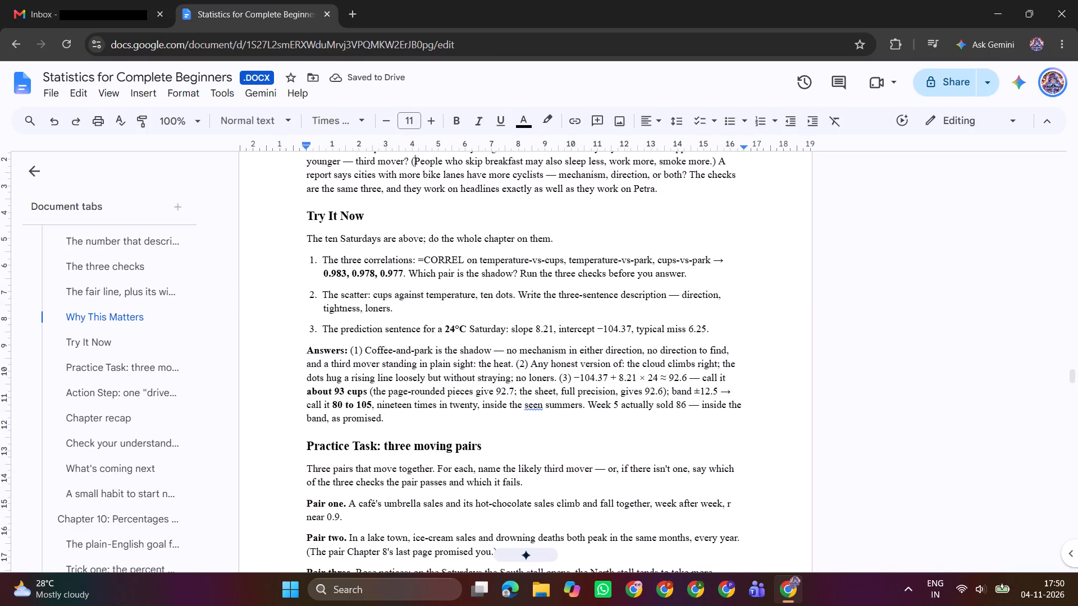
pyautogui.click(533, 407)
pyautogui.click(542, 379)
pyautogui.click(582, 351)
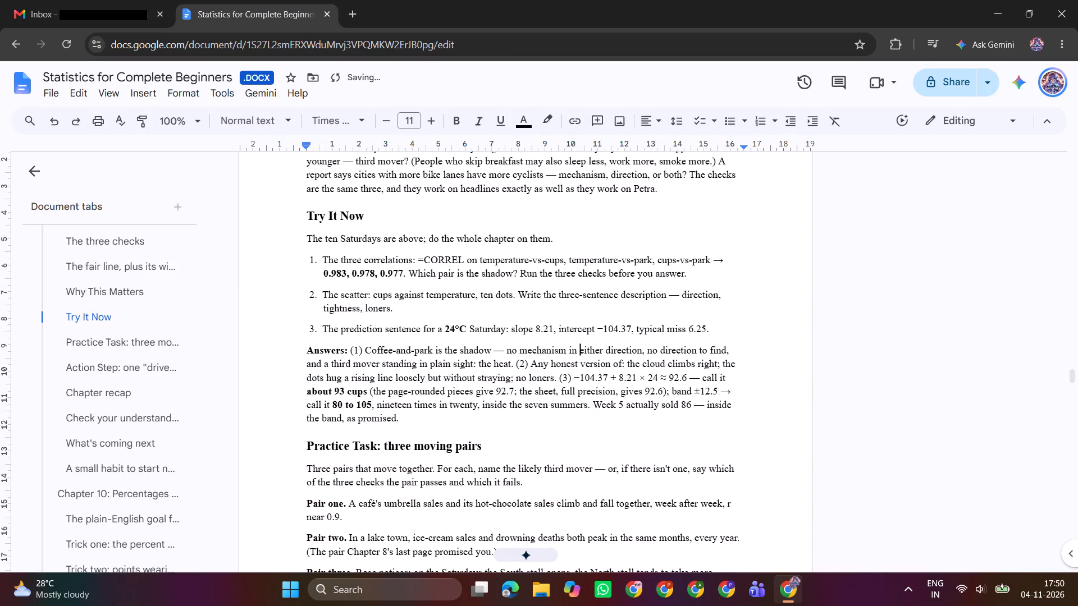
# Bold all five numbered questions under Chapter 9's Check your understanding heading.
pyautogui.scroll(-3, 582, 351)
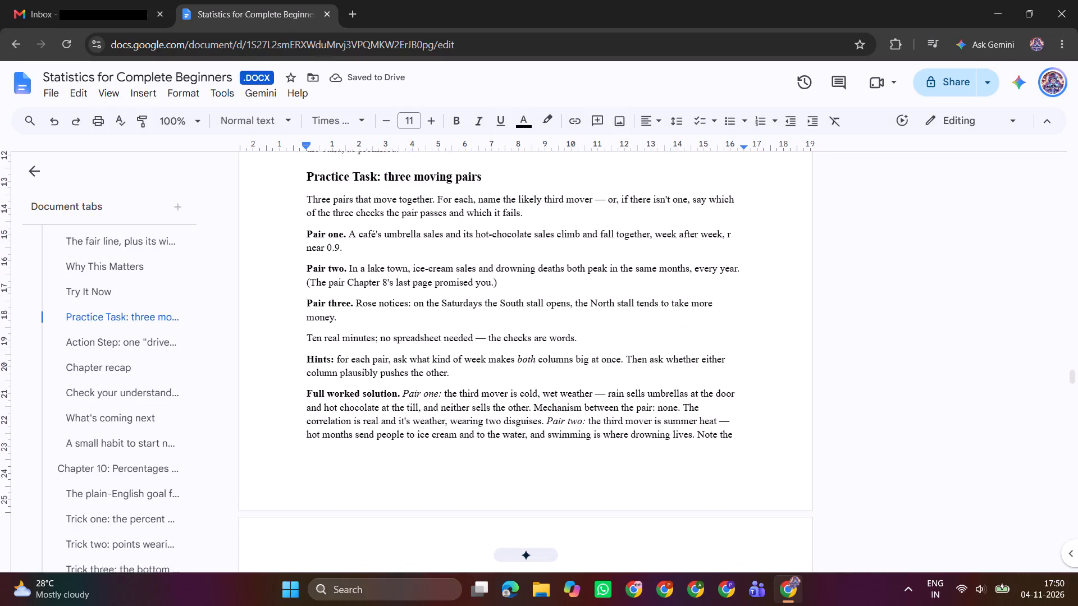
pyautogui.scroll(-3, 582, 351)
pyautogui.scroll(4, 582, 351)
pyautogui.scroll(-2, 582, 351)
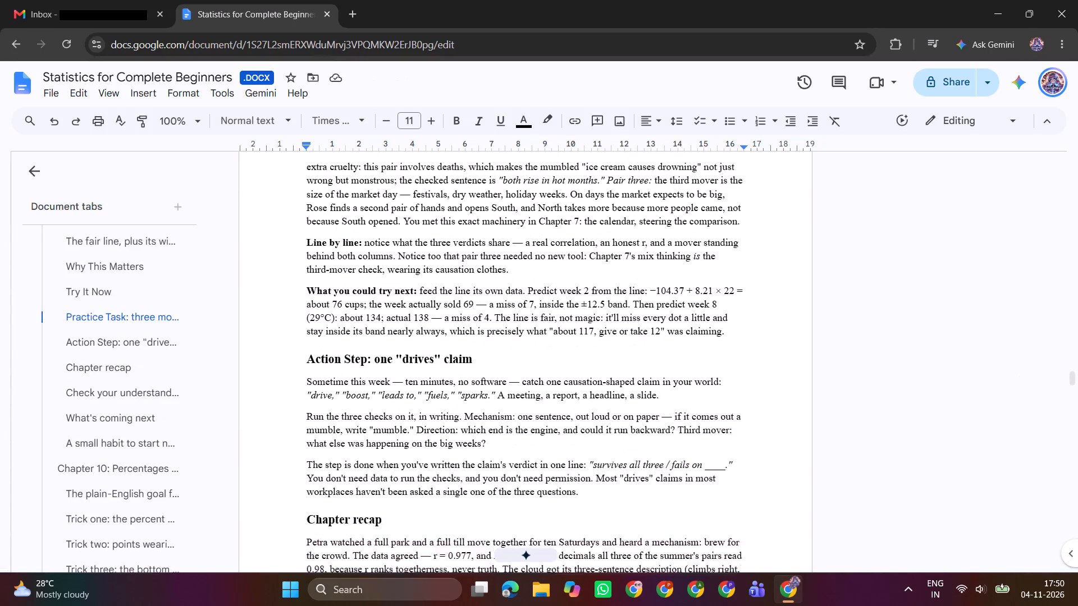
pyautogui.scroll(-2, 582, 351)
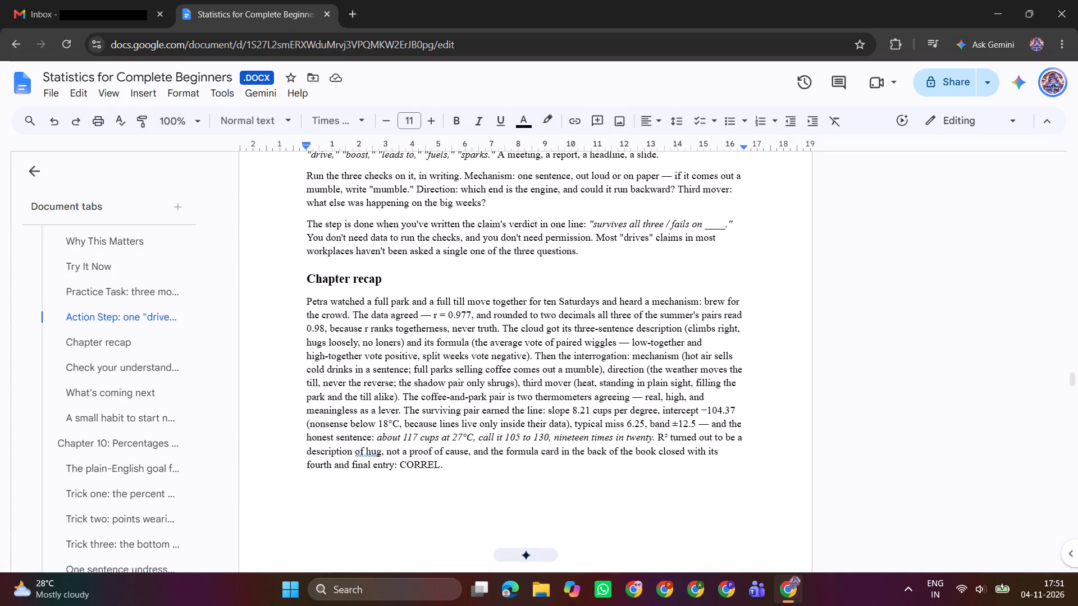
pyautogui.scroll(-4, 582, 351)
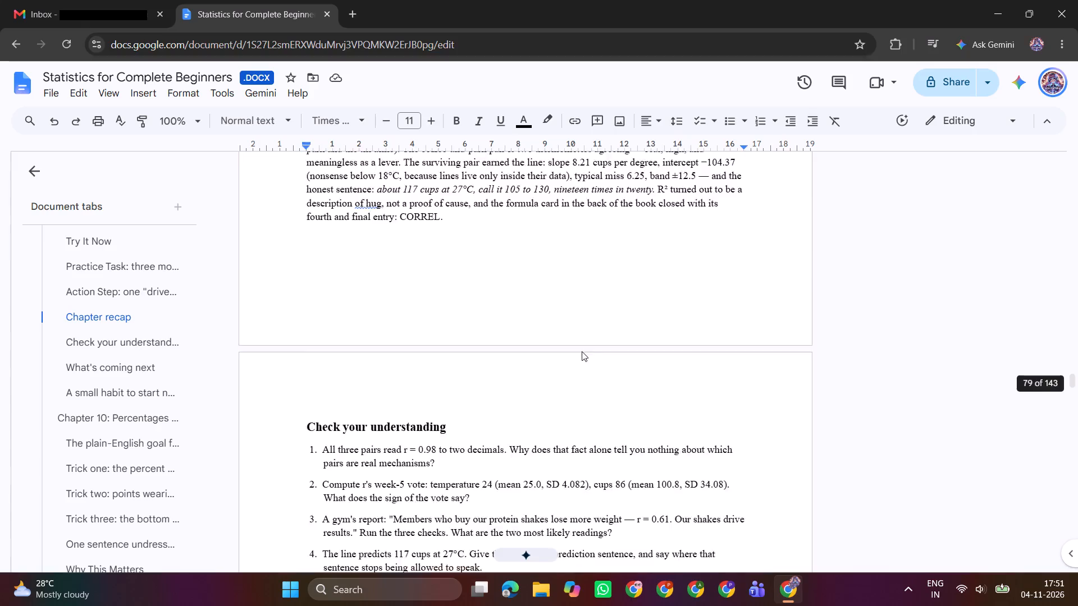
pyautogui.scroll(-1, 582, 351)
pyautogui.moveTo(418, 520); pyautogui.dragTo(326, 417)
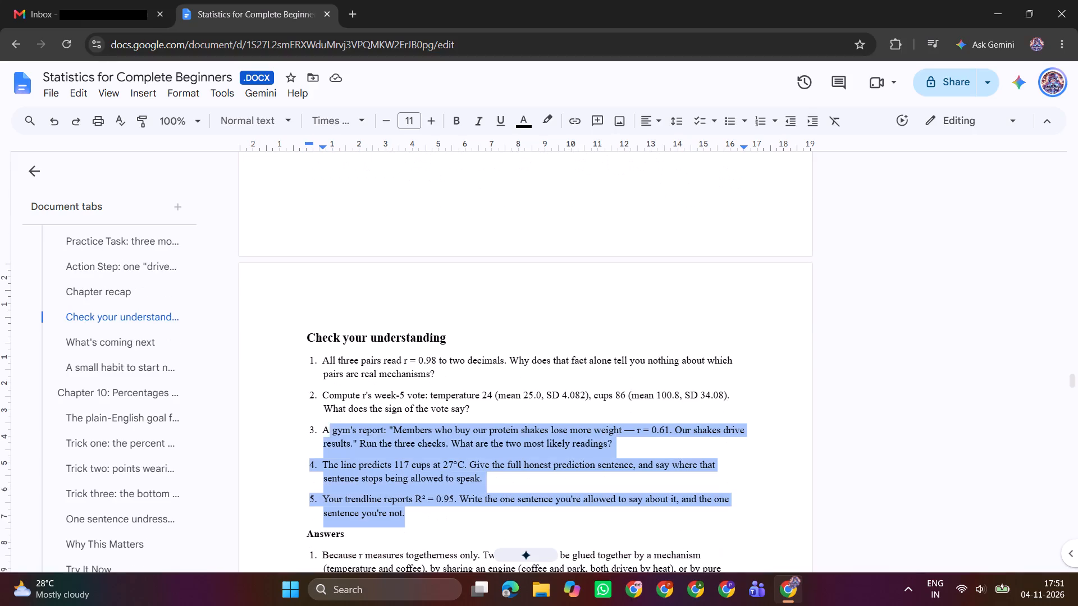
pyautogui.moveTo(326, 417); pyautogui.dragTo(302, 365)
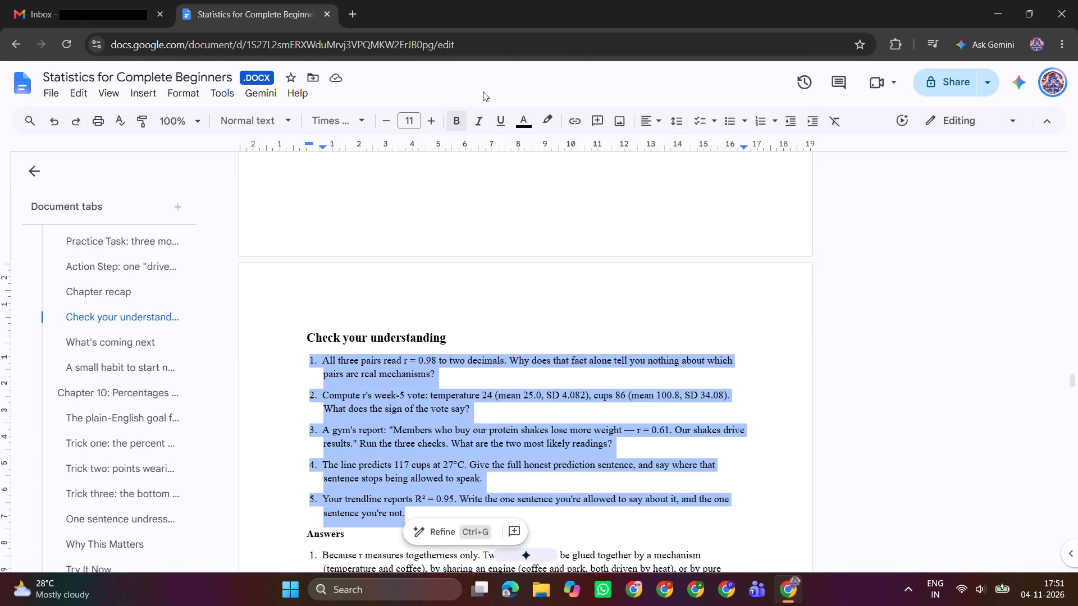
pyautogui.click(465, 120)
pyautogui.click(448, 380)
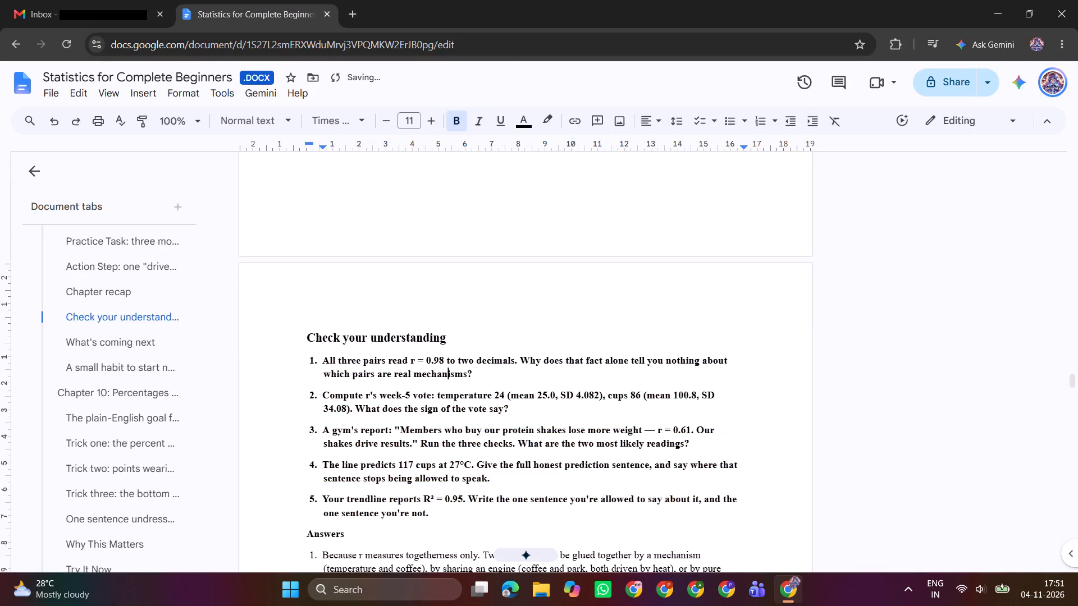
# Correct "on few rows" to "on a few rows" in answer 1 of Chapter 9's Check your understanding.
pyautogui.scroll(-1, 448, 380)
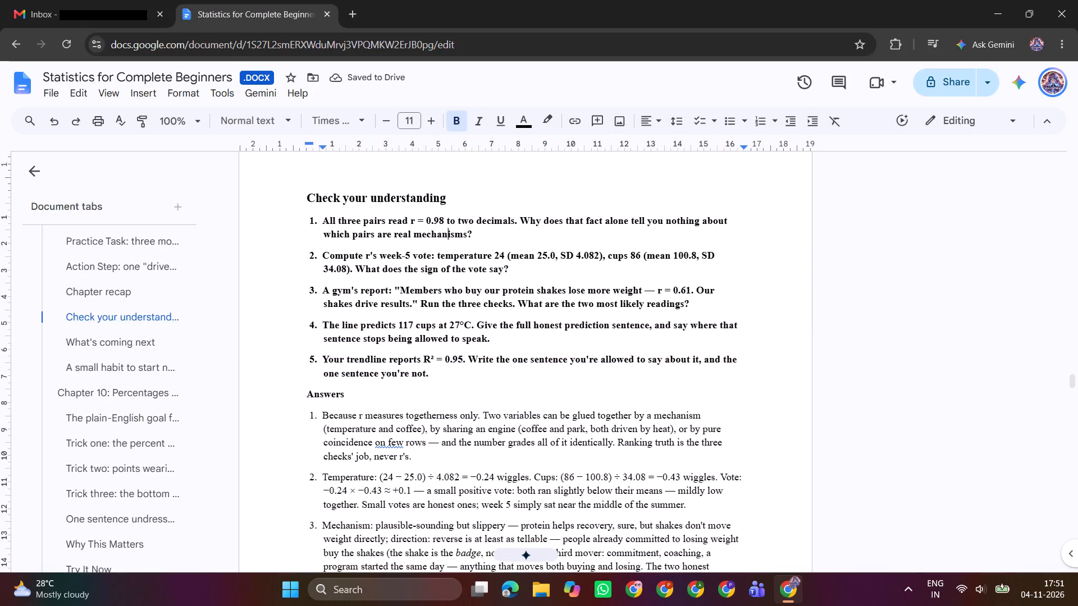
pyautogui.click(379, 440)
pyautogui.click(390, 429)
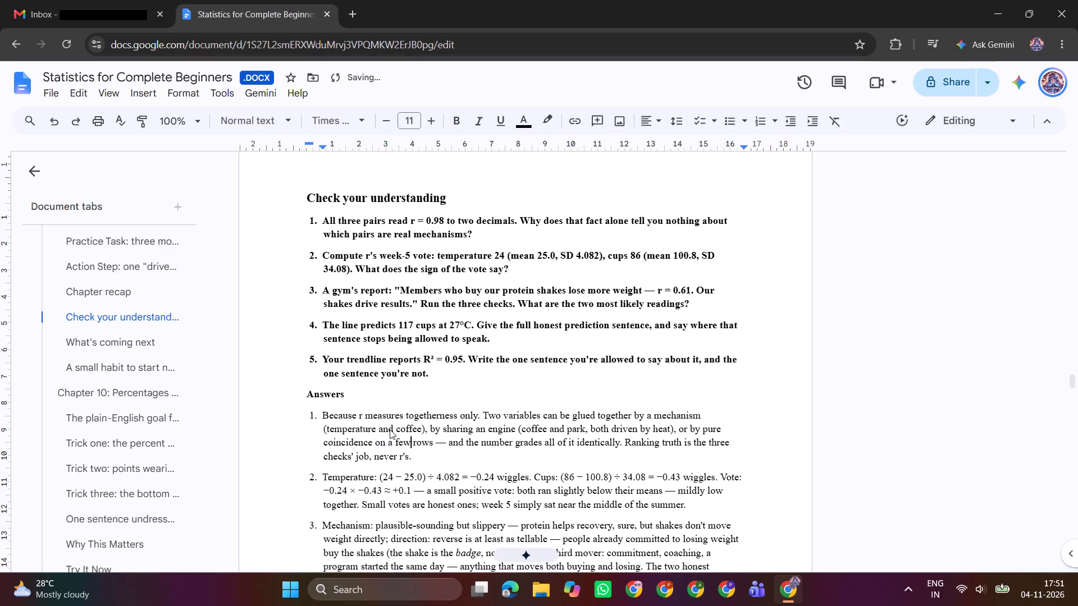
pyautogui.click(440, 435)
# Delete the em dash after "genuinely helps them" in answer 3 of Chapter 9's Check your understanding.
pyautogui.scroll(-1, 440, 435)
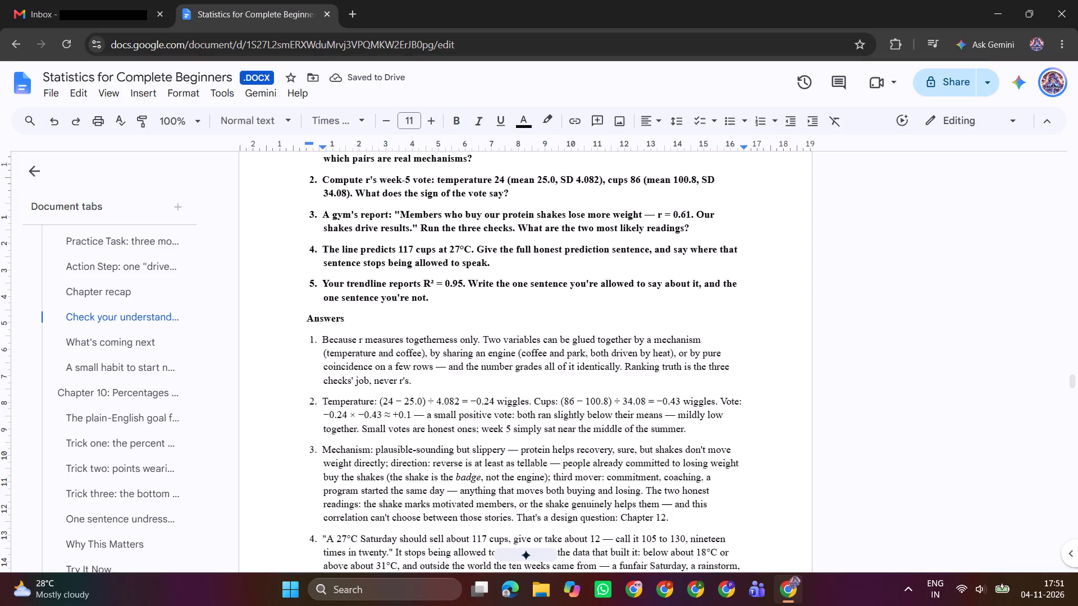
pyautogui.scroll(-3, 440, 435)
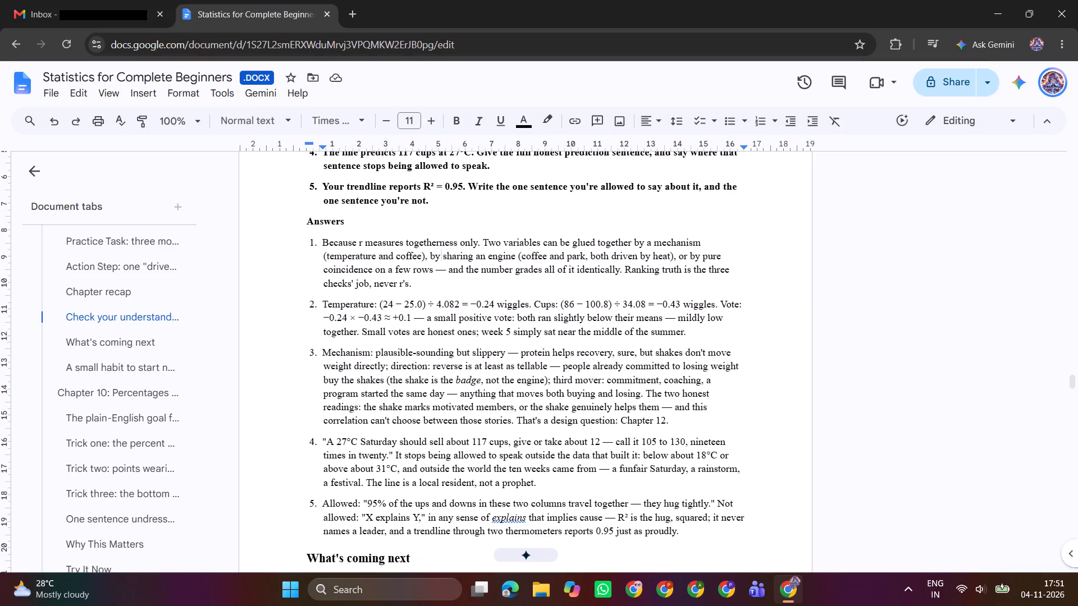
pyautogui.doubleClick(668, 407)
pyautogui.press('Delete')
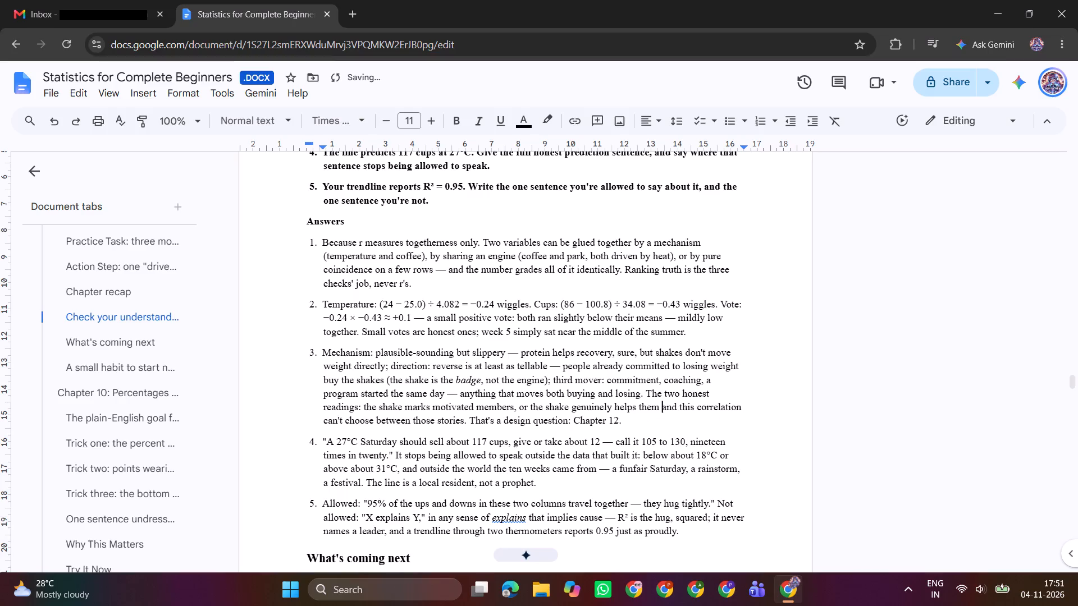
pyautogui.click(613, 385)
pyautogui.scroll(-1, 613, 385)
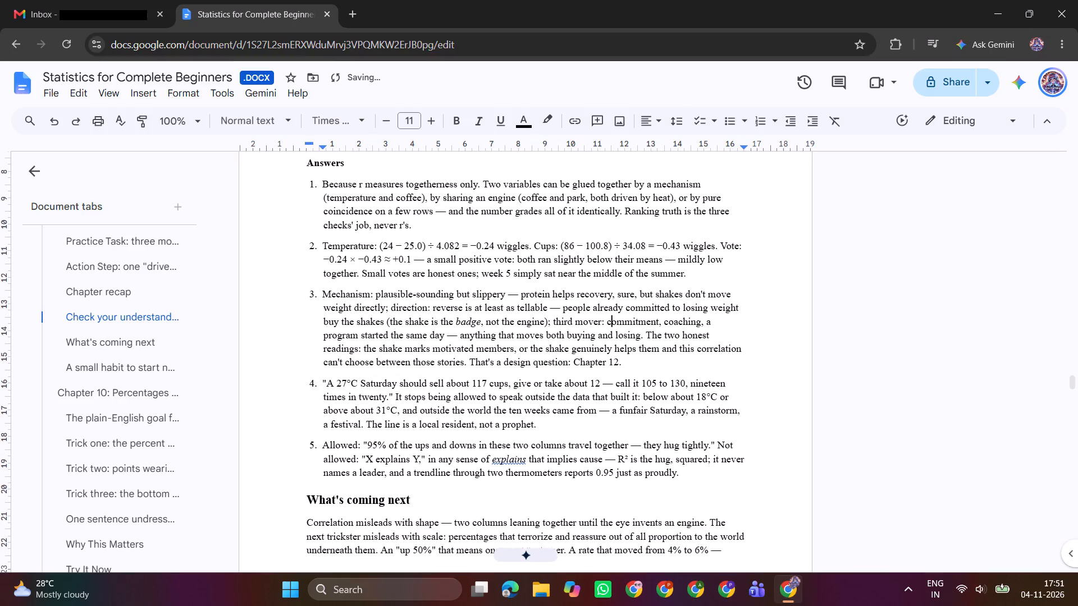
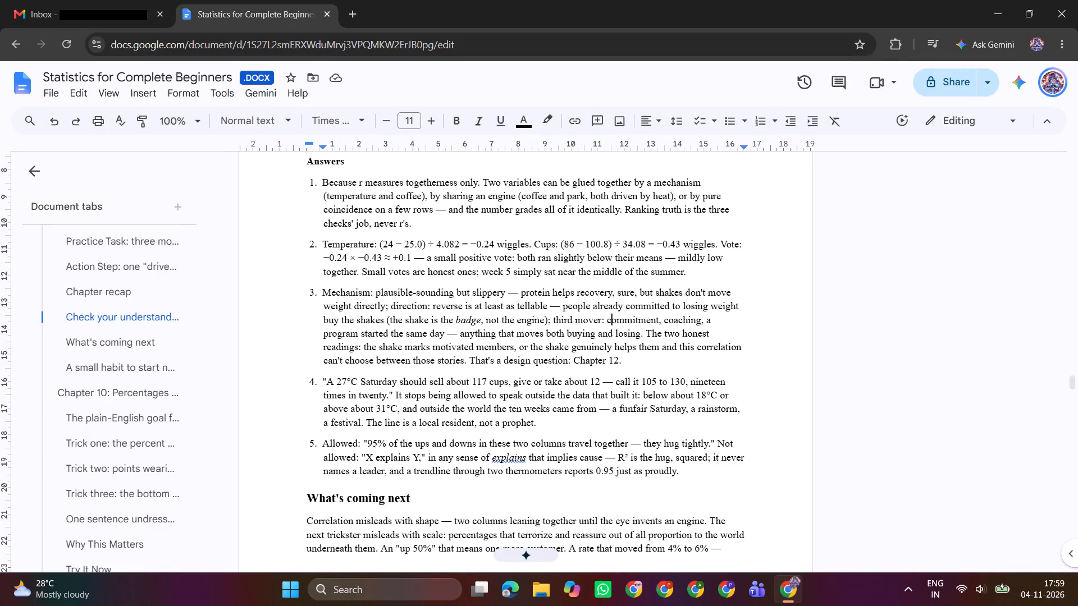
# Correct "explains" to "explanation" in answer 5 of Chapter 9's Check your understanding.
pyautogui.click(513, 462)
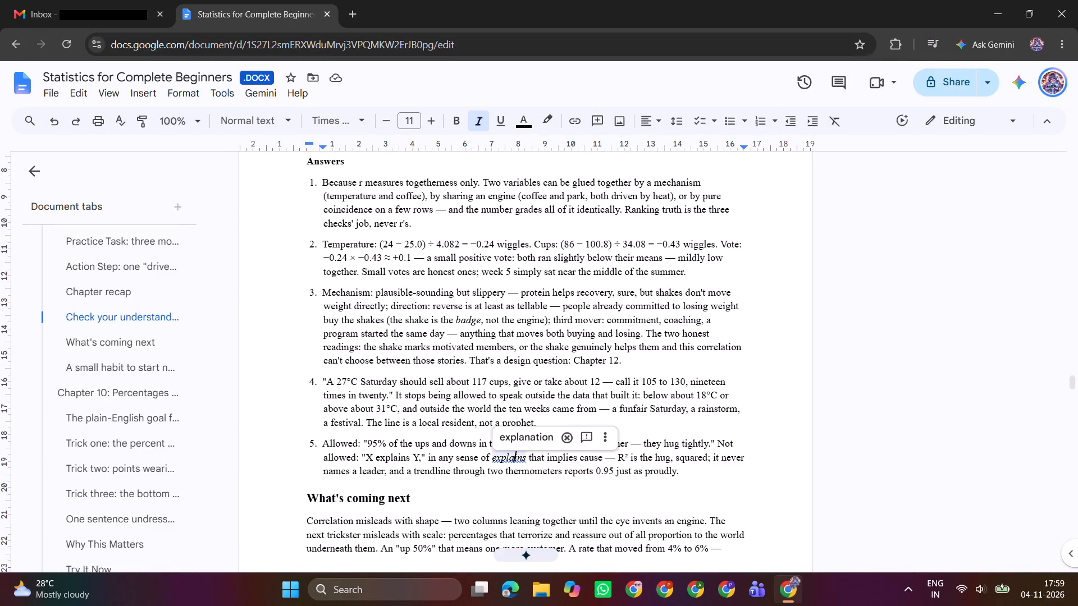
pyautogui.click(513, 444)
pyautogui.click(505, 425)
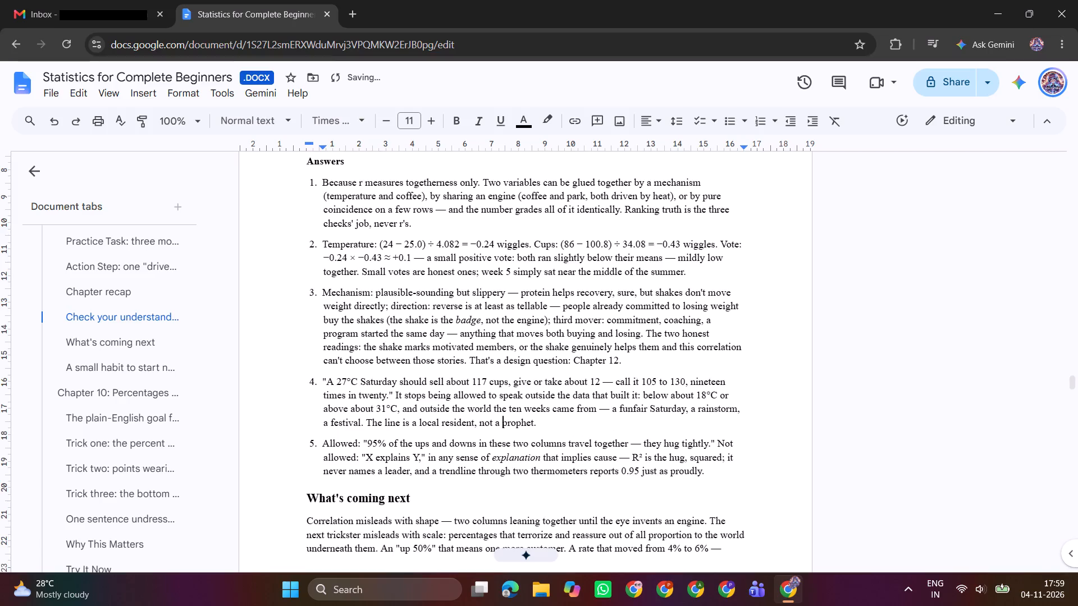
# Delete the em dash after "Learn the three." in Chapter 9's What's coming next section.
pyautogui.scroll(-1, 505, 425)
pyautogui.click(505, 425)
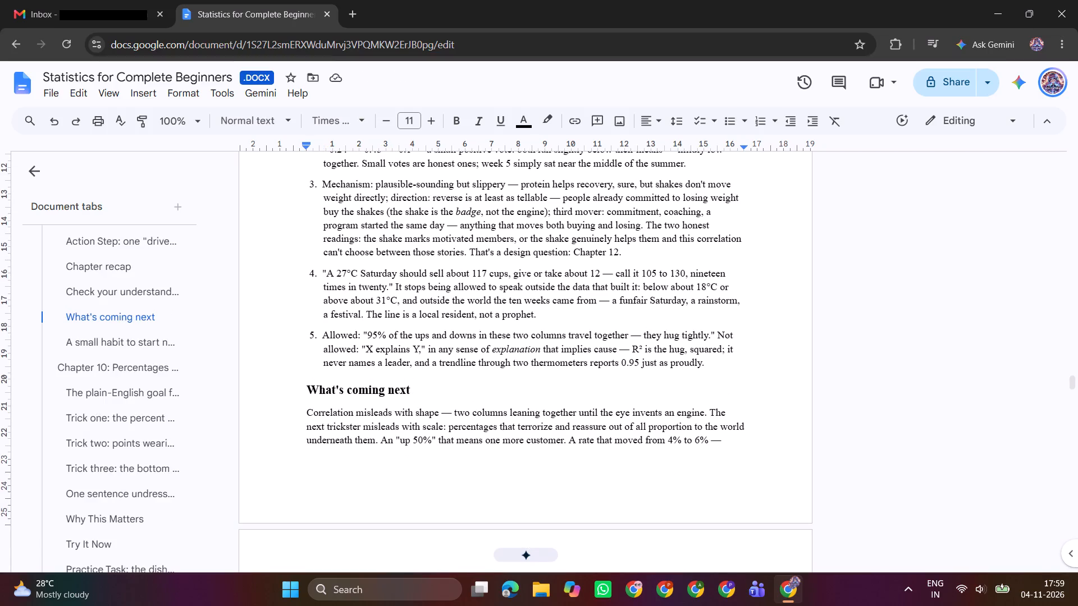
pyautogui.scroll(-3, 505, 425)
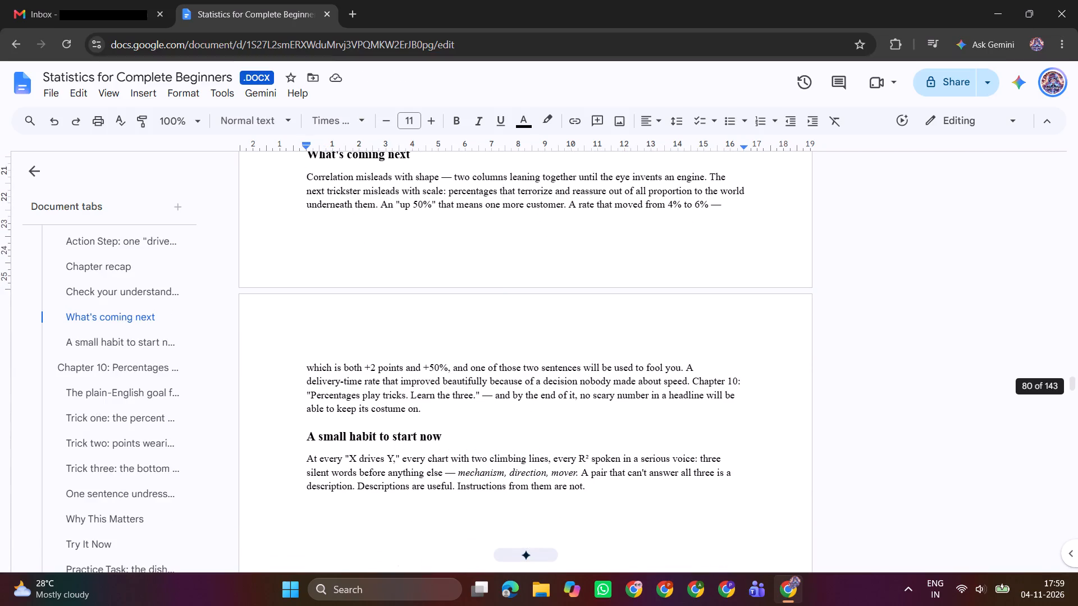
pyautogui.doubleClick(488, 395)
pyautogui.press('Delete')
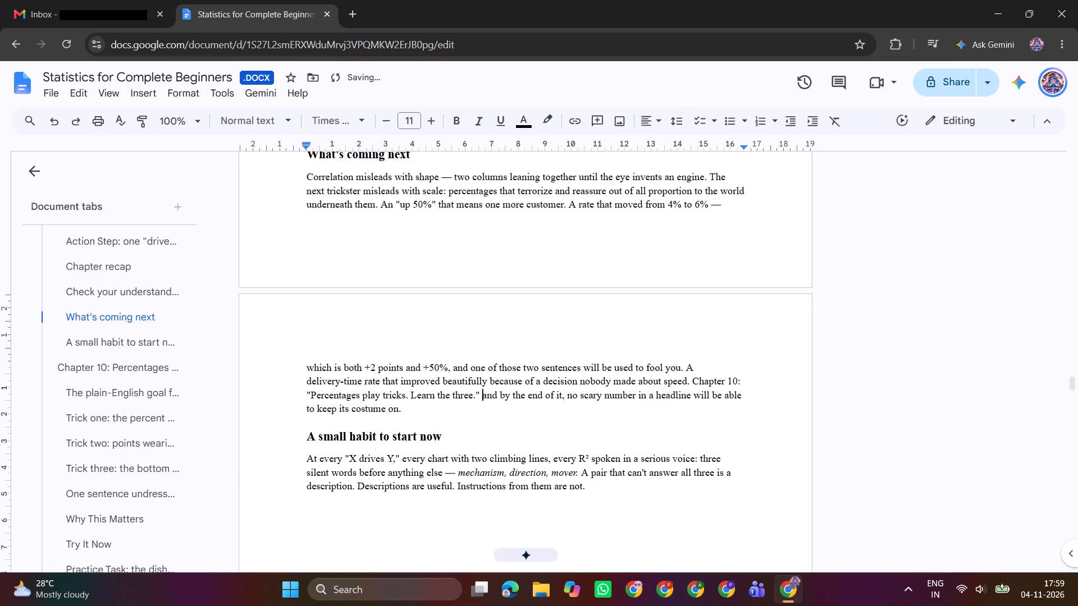
pyautogui.click(487, 456)
# Split the Chapter 10 heading into two lines without the colon and style the line "Percentages play tricks. Learn the three." as Heading 2.
pyautogui.scroll(-1, 487, 456)
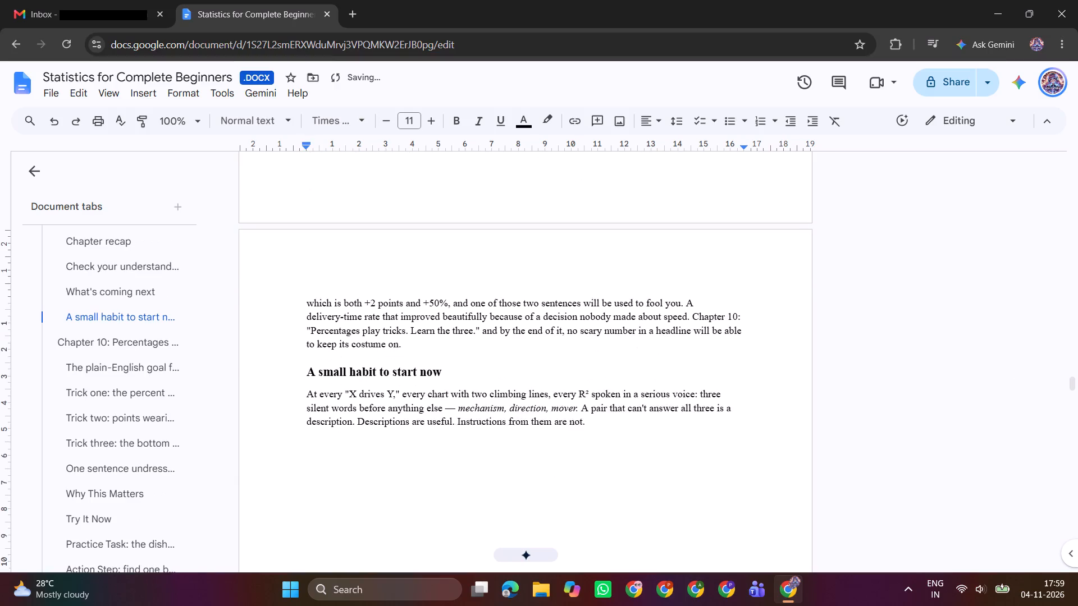
pyautogui.scroll(-4, 487, 456)
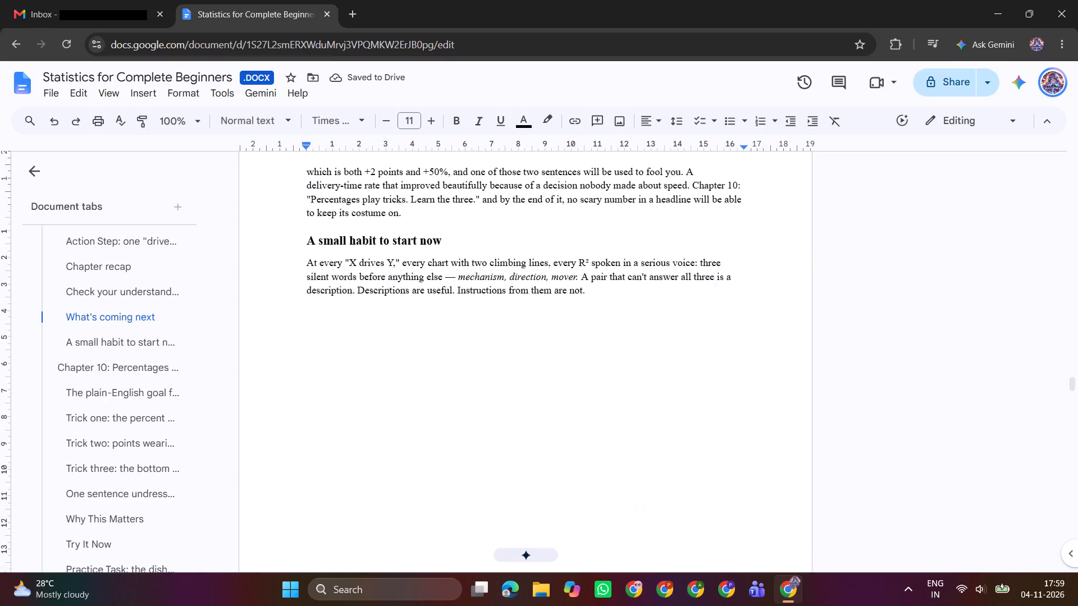
pyautogui.scroll(-3, 487, 456)
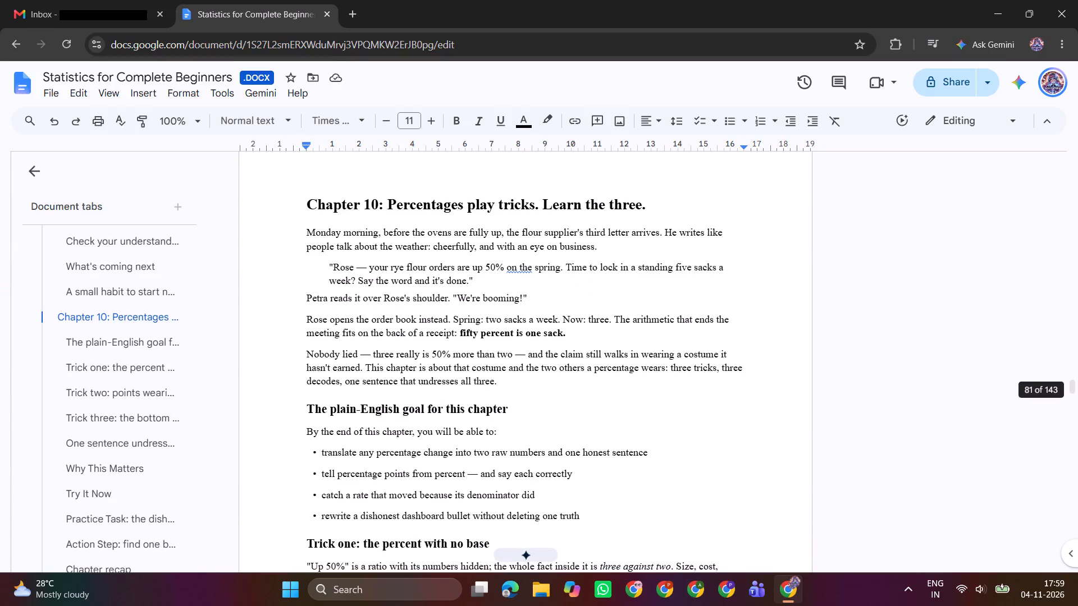
pyautogui.click(386, 204)
pyautogui.press('BackSpace')
pyautogui.press('Return')
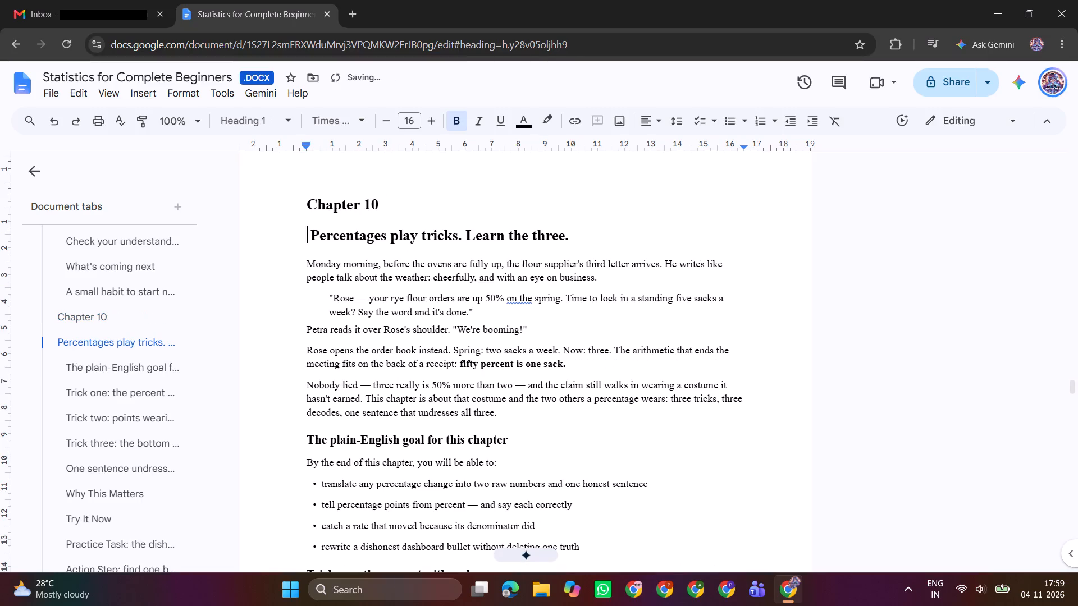
pyautogui.tripleClick(351, 232)
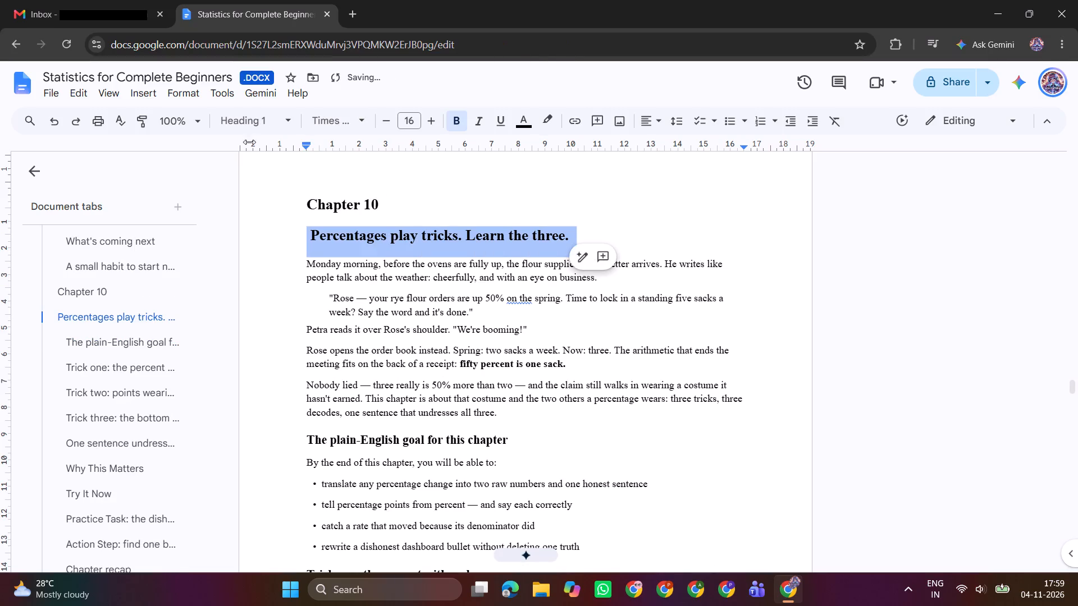
pyautogui.click(243, 127)
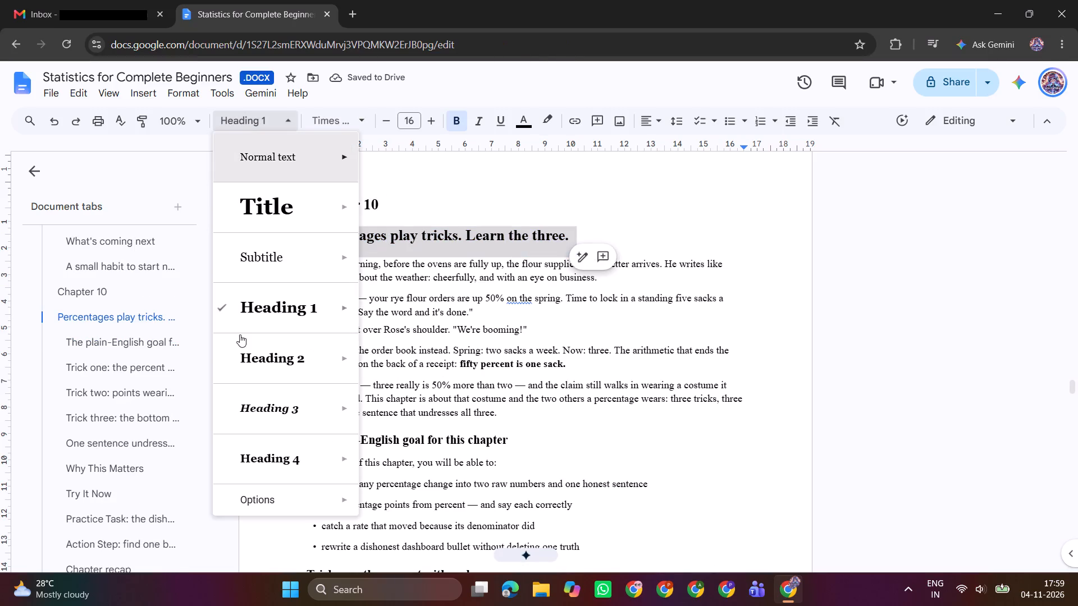
pyautogui.click(253, 350)
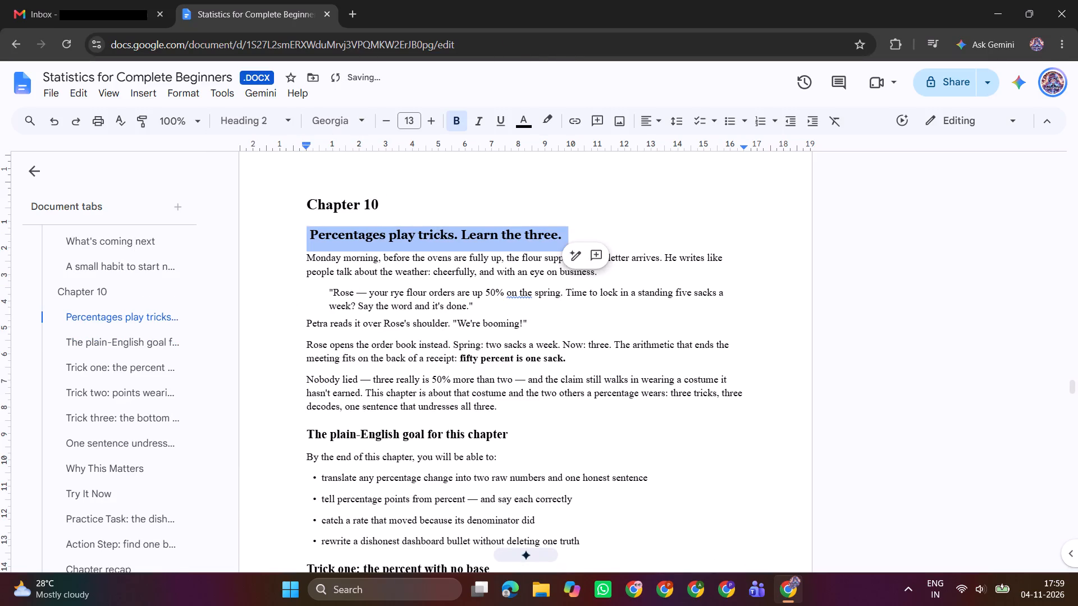
# Centre both Chapter 10 title lines and insert a blank line before the opening "Monday morning" paragraph.
pyautogui.moveTo(299, 205); pyautogui.dragTo(574, 227)
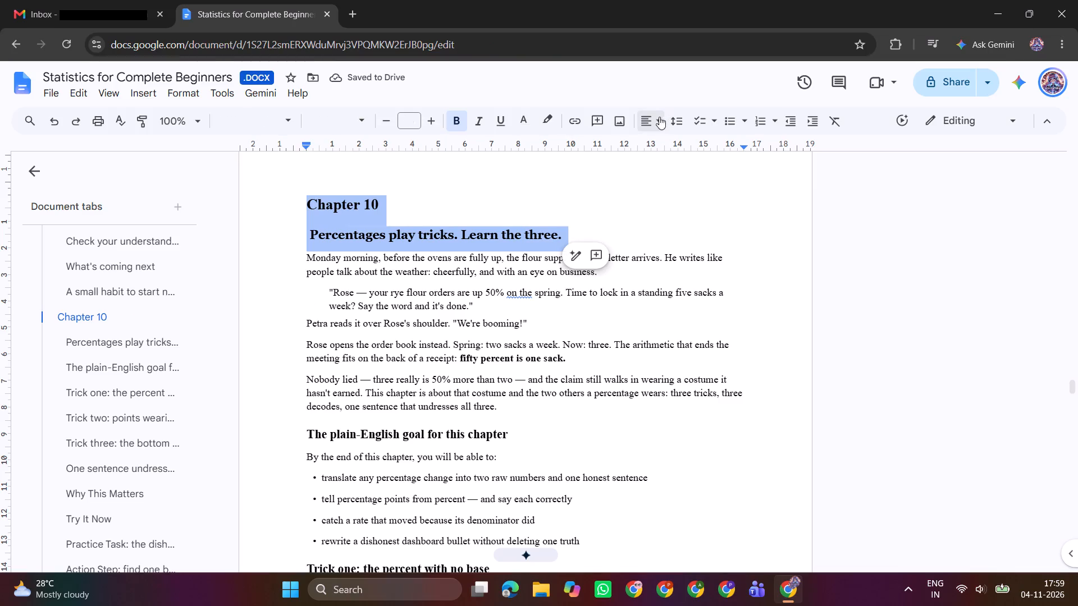
pyautogui.click(655, 121)
pyautogui.click(661, 147)
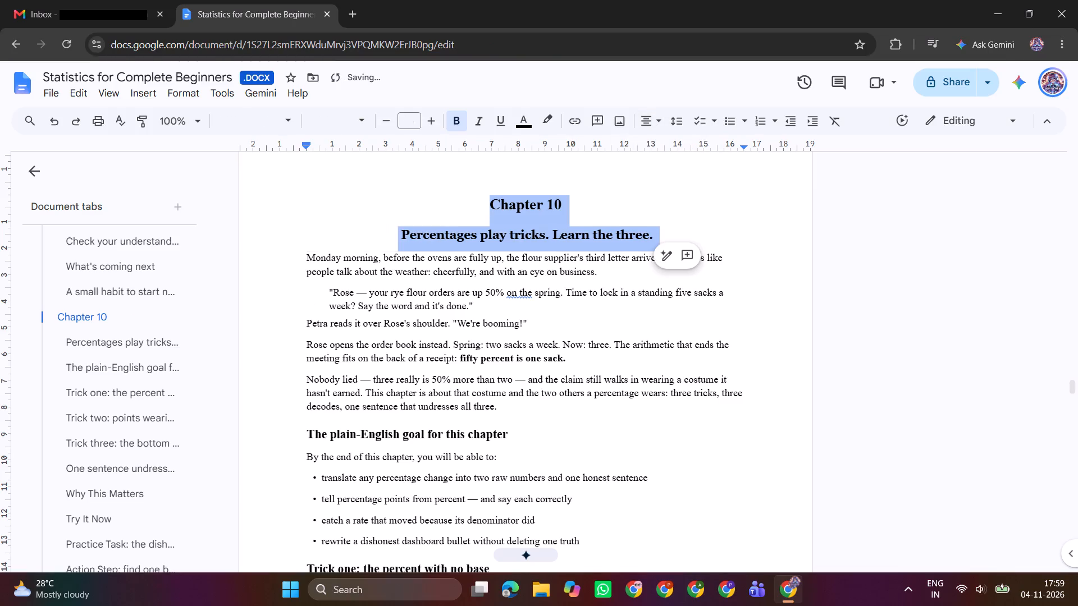
pyautogui.click(299, 263)
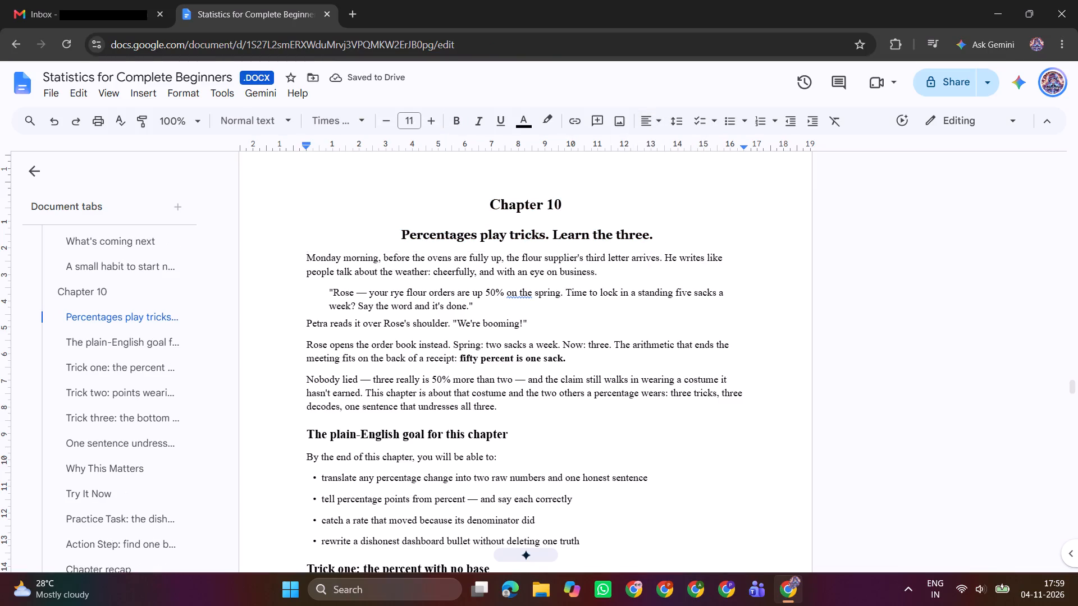
pyautogui.press('Return')
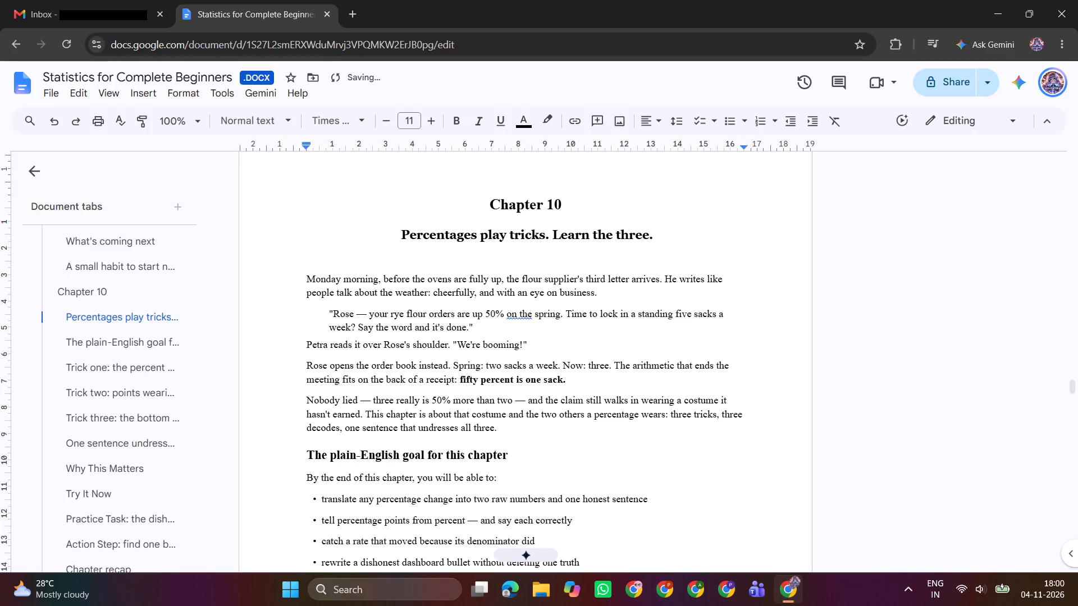
# Correct "on the spring" to "in the spring" in the flour supplier's quote at the start of Chapter 10.
pyautogui.click(524, 312)
pyautogui.click(520, 297)
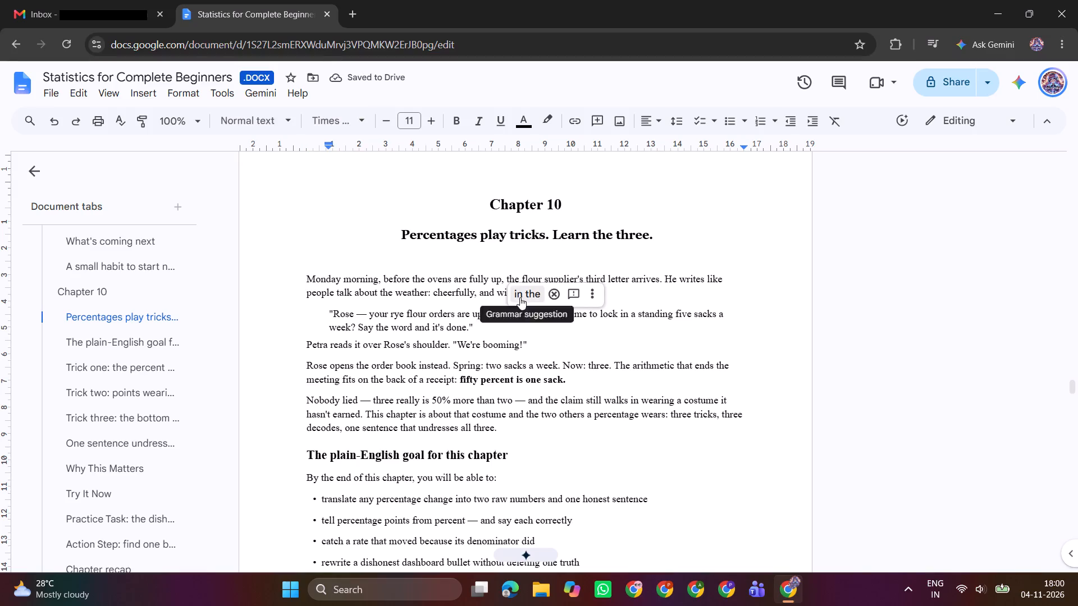
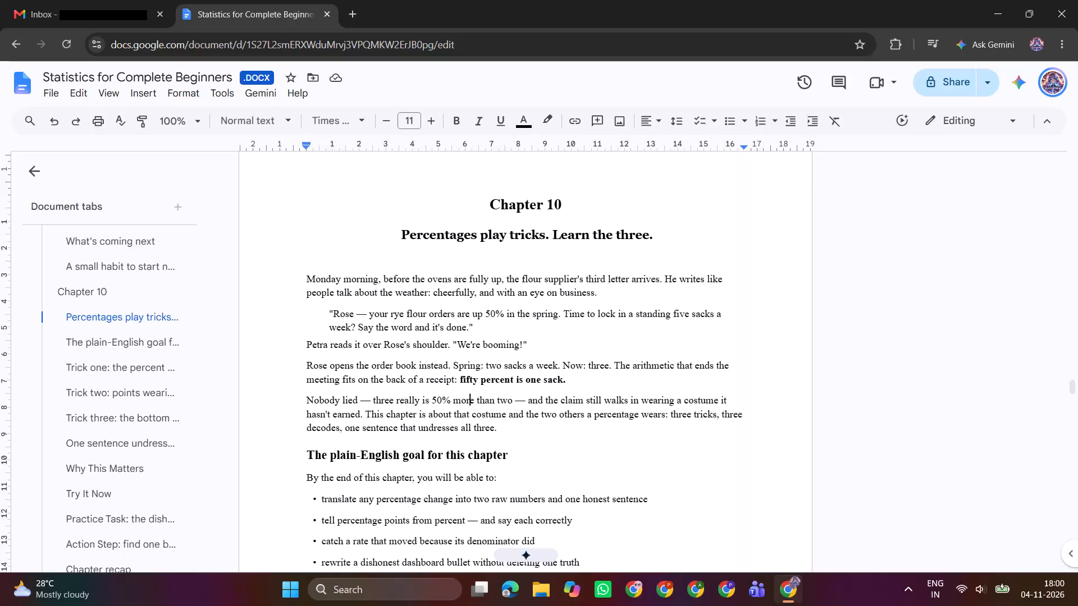
# Delete the em dash after "three really is 50% more than two" in the "Nobody lied" paragraph of Chapter 10.
pyautogui.scroll(-1, 471, 395)
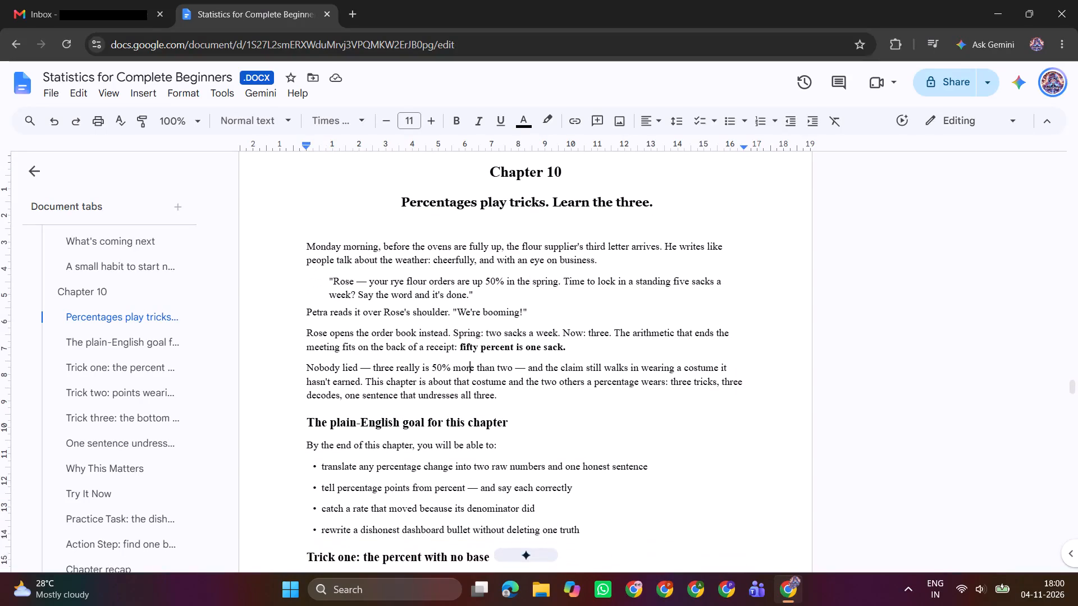
pyautogui.scroll(-1, 471, 395)
pyautogui.doubleClick(518, 361)
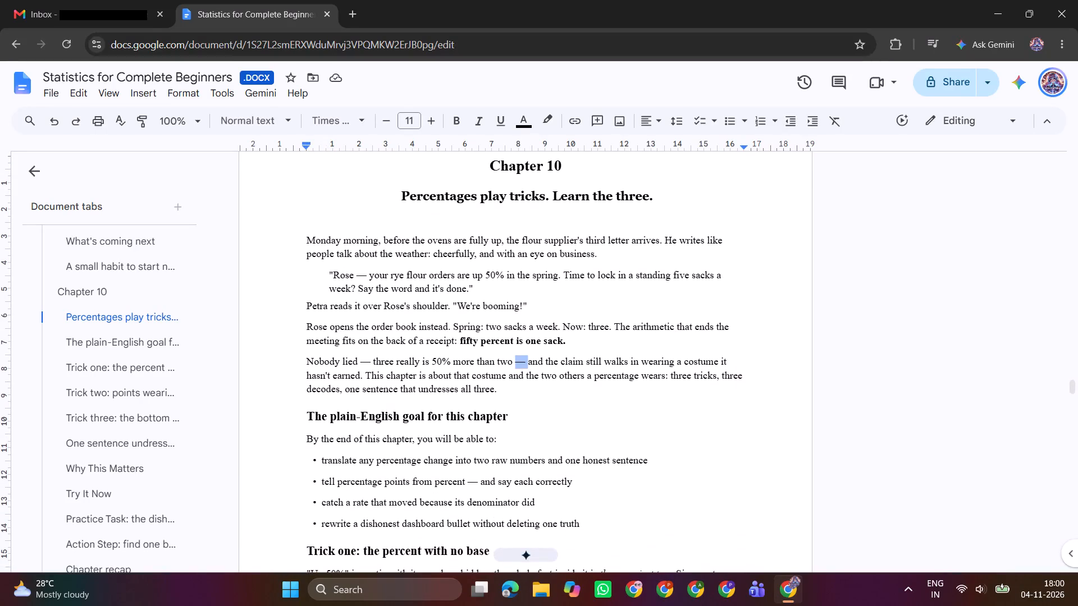
pyautogui.press('Delete')
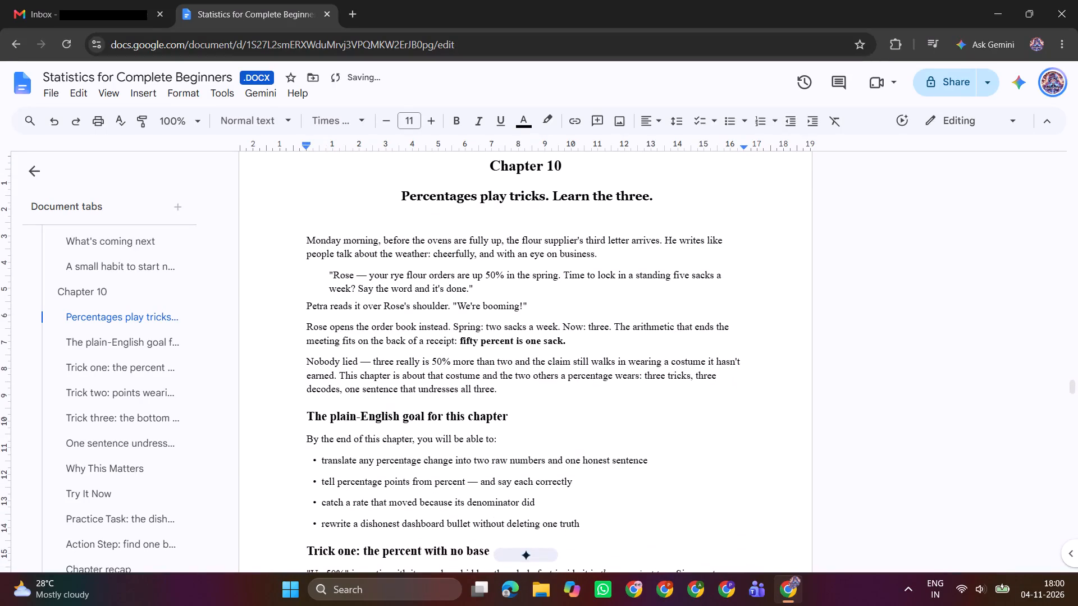
# Delete the em dash before "and say each correctly" in the second bullet of Chapter 10's plain-English goal list.
pyautogui.doubleClick(475, 481)
pyautogui.press('Delete')
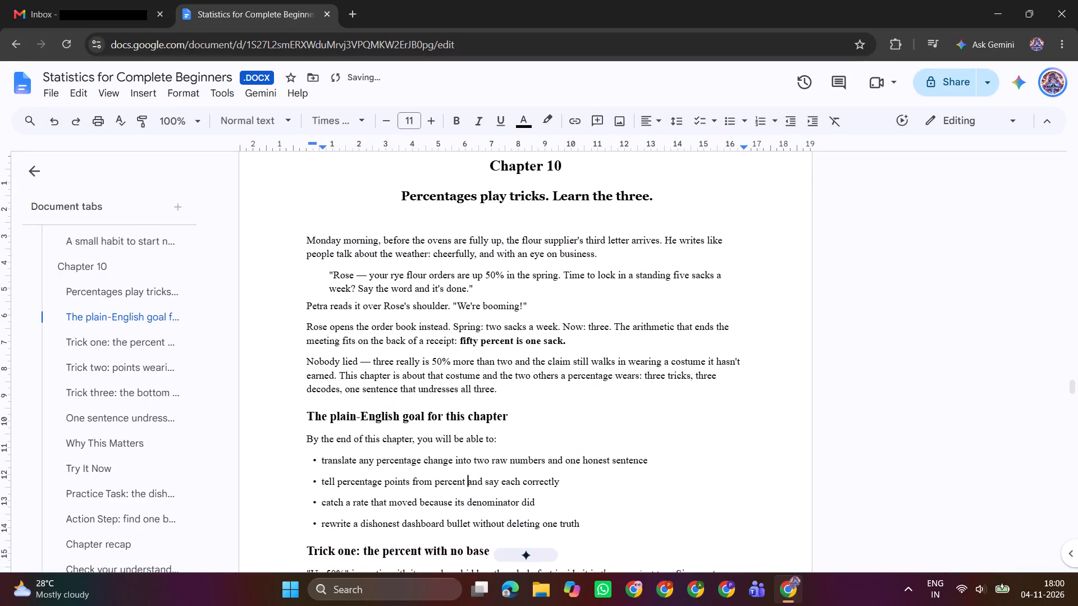
pyautogui.click(481, 472)
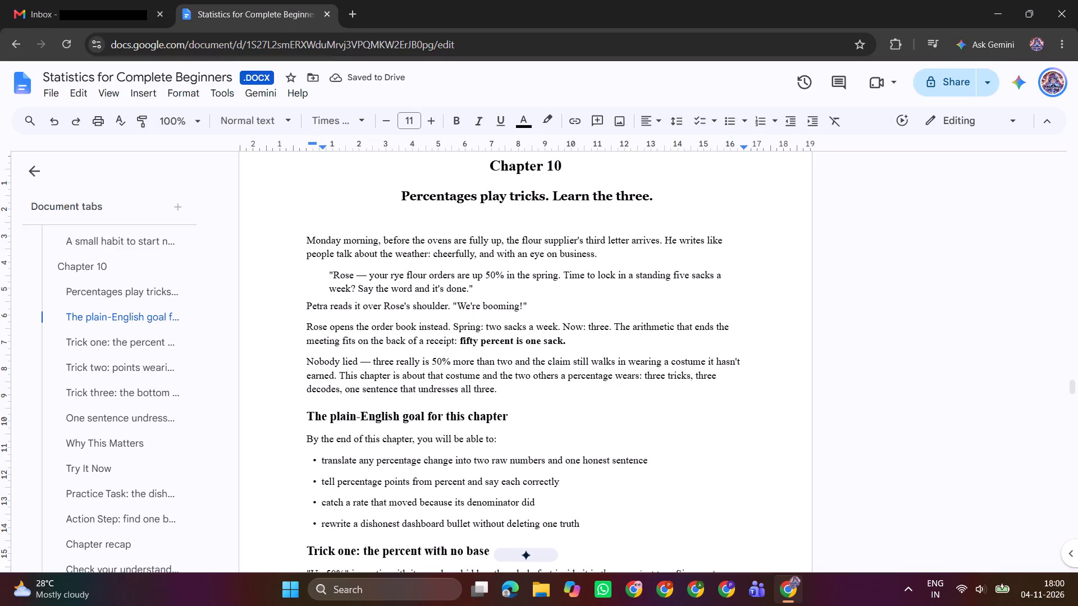
pyautogui.click(485, 451)
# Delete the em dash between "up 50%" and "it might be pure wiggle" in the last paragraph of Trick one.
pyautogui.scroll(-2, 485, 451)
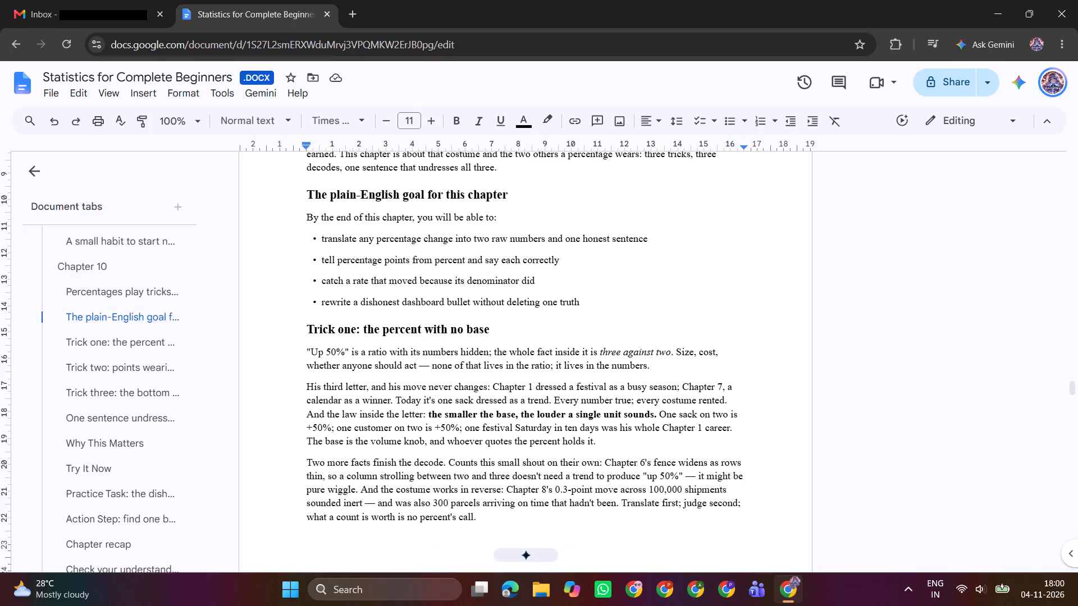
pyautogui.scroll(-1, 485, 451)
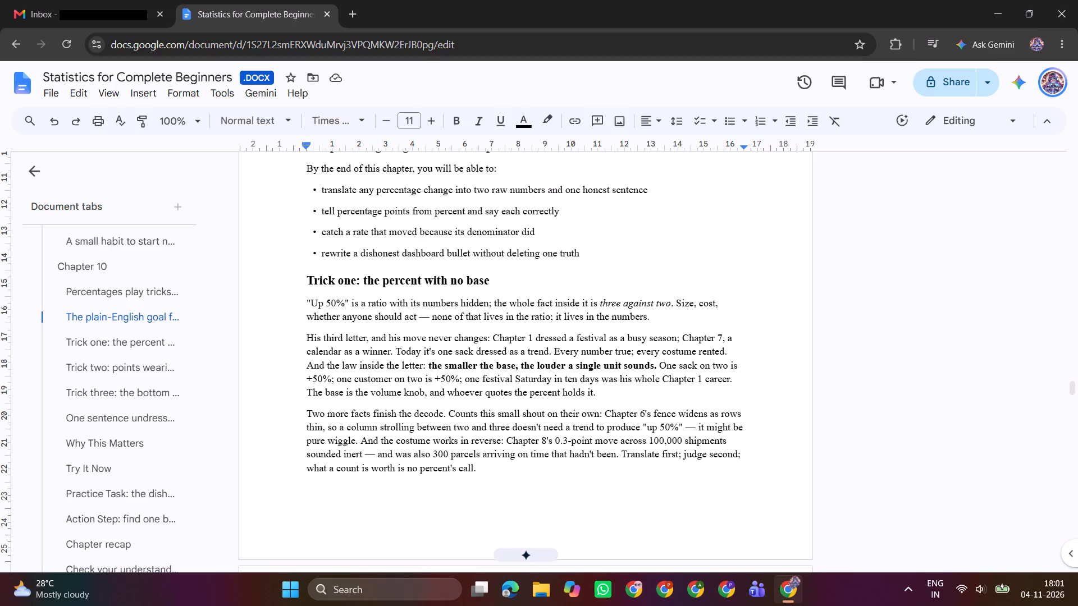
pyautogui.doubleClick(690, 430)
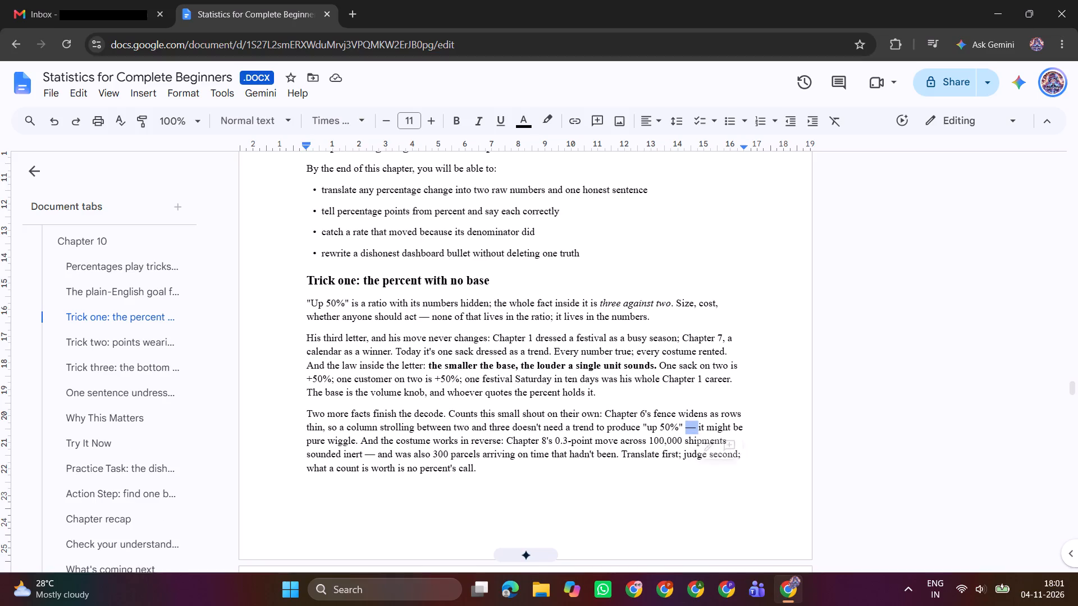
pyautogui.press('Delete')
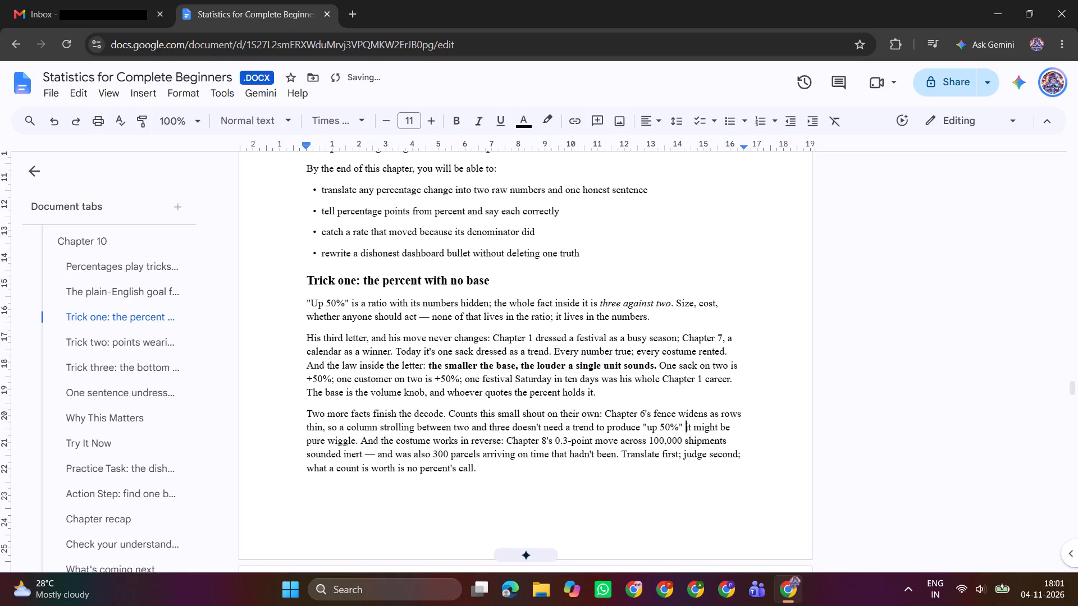
# Delete the em dash after "sounded inert" in the last paragraph of the Trick one section.
pyautogui.doubleClick(376, 457)
pyautogui.doubleClick(367, 457)
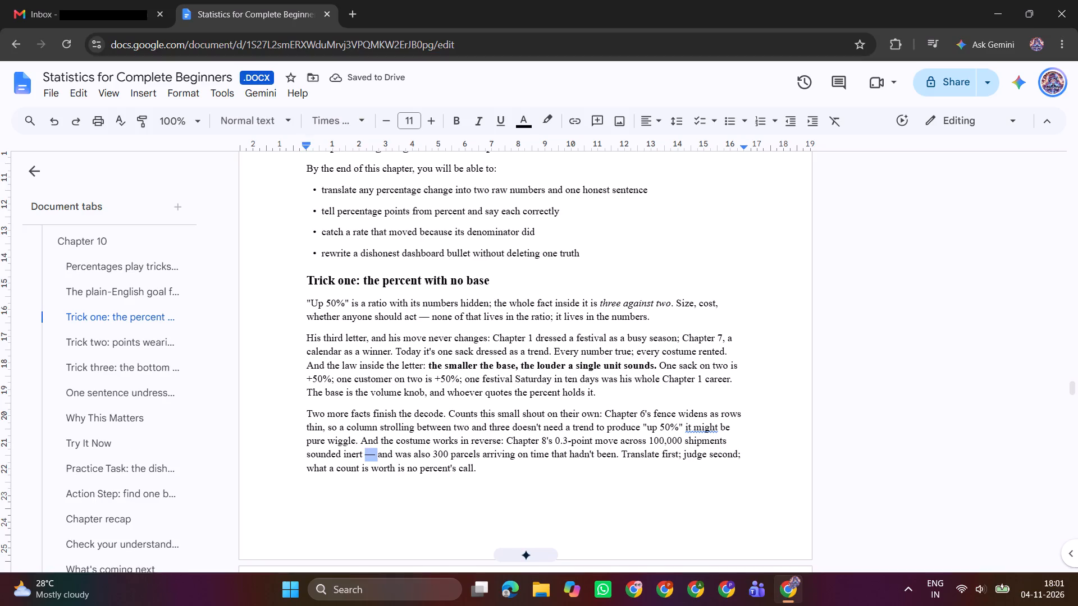
pyautogui.press('Delete')
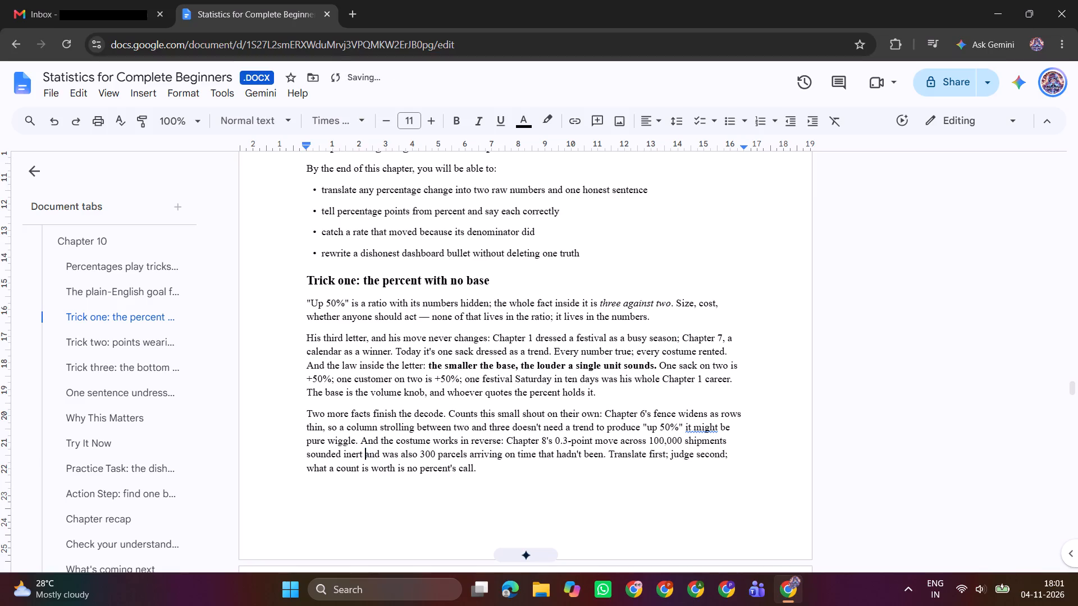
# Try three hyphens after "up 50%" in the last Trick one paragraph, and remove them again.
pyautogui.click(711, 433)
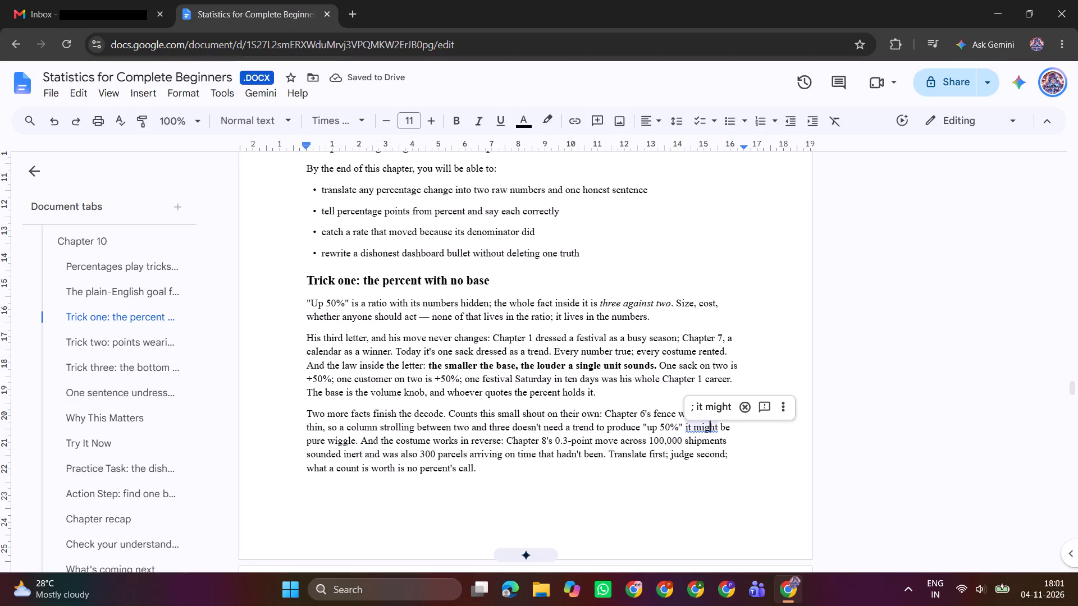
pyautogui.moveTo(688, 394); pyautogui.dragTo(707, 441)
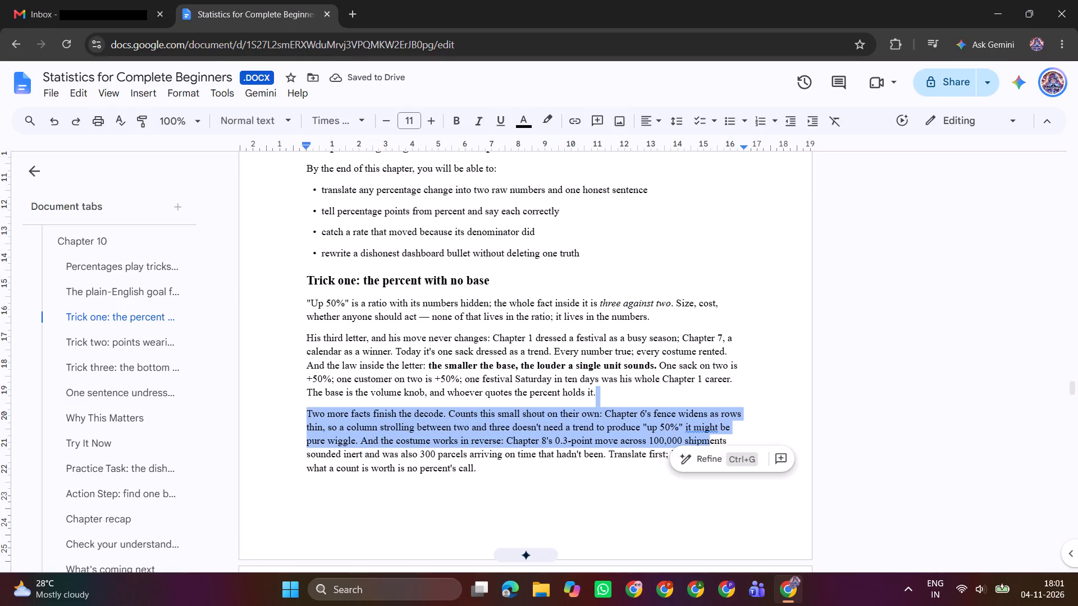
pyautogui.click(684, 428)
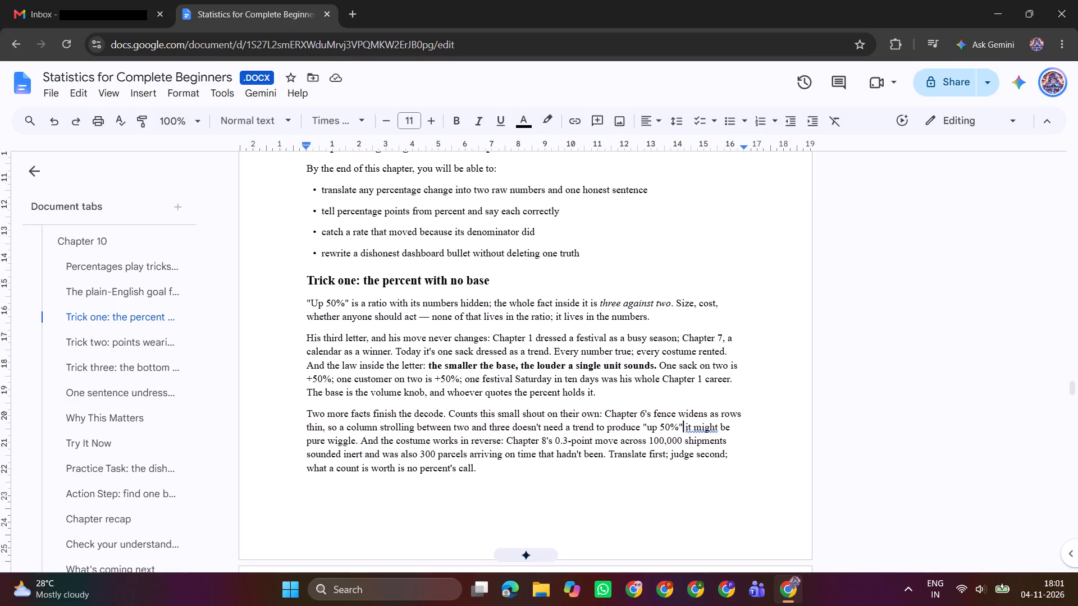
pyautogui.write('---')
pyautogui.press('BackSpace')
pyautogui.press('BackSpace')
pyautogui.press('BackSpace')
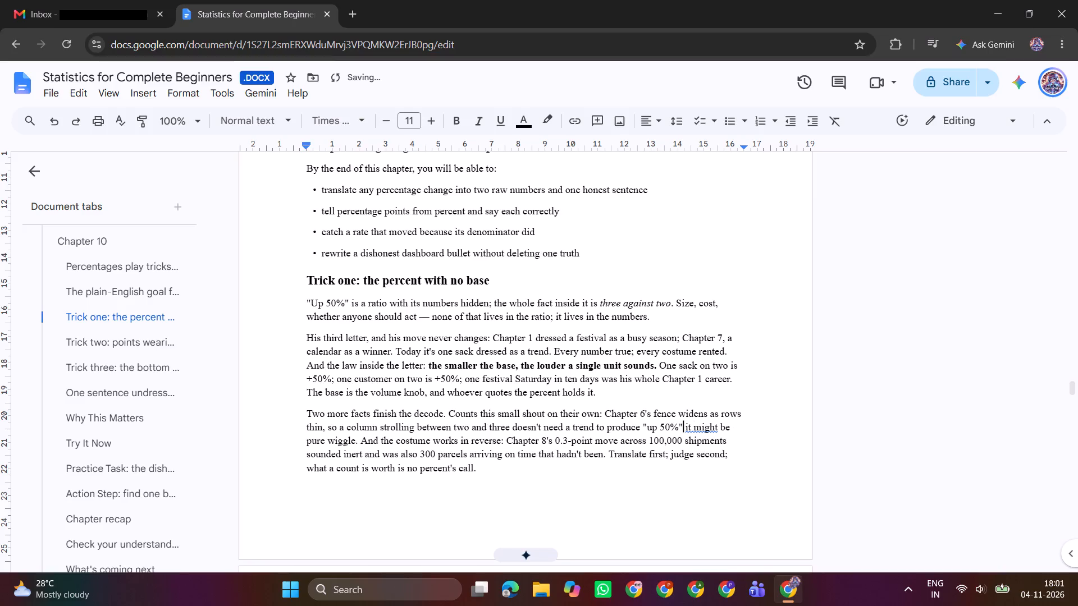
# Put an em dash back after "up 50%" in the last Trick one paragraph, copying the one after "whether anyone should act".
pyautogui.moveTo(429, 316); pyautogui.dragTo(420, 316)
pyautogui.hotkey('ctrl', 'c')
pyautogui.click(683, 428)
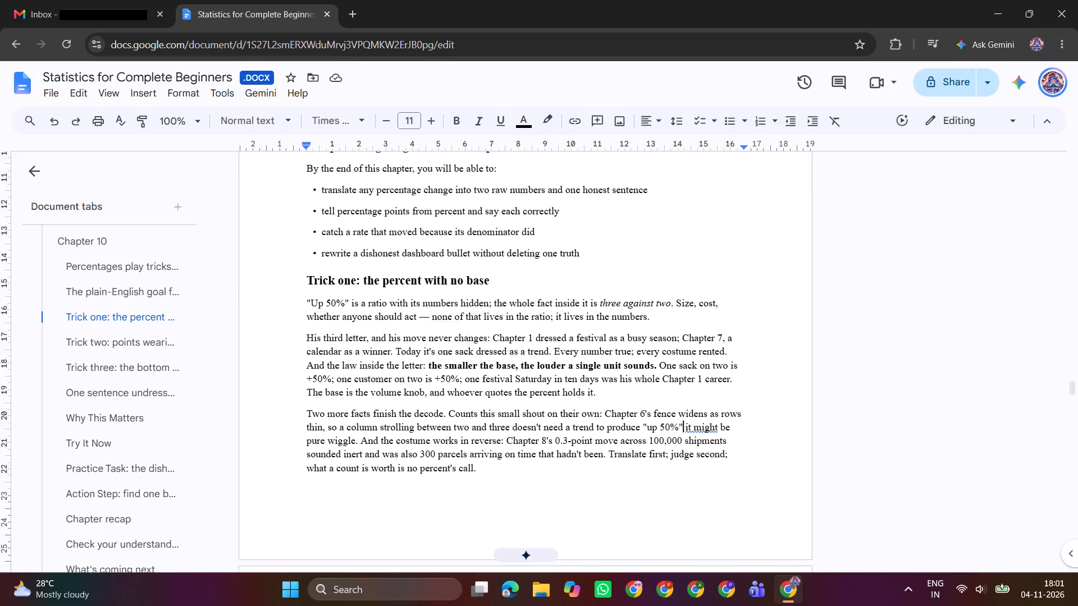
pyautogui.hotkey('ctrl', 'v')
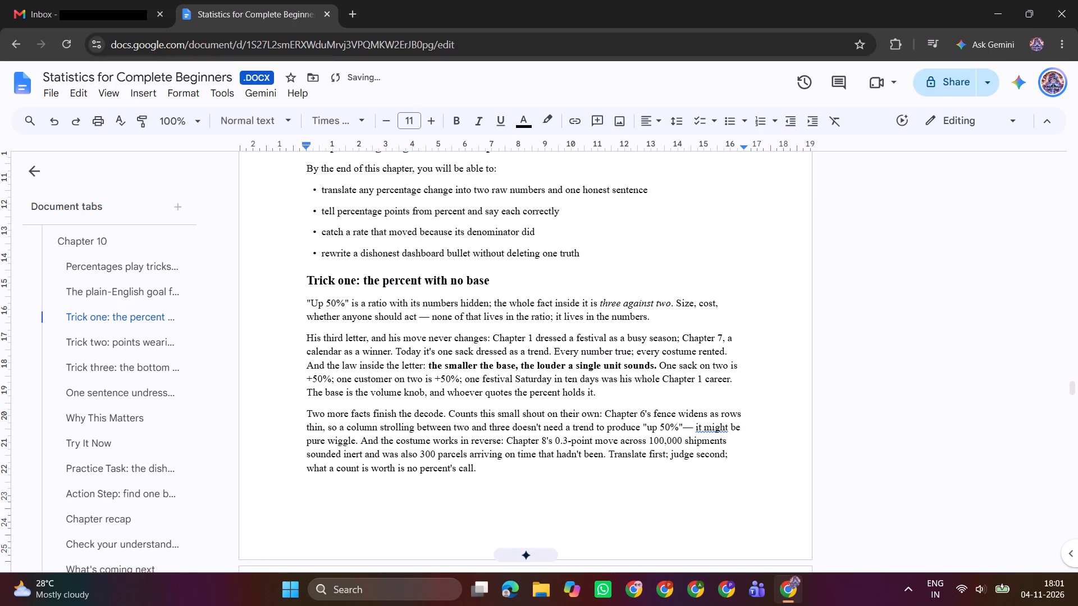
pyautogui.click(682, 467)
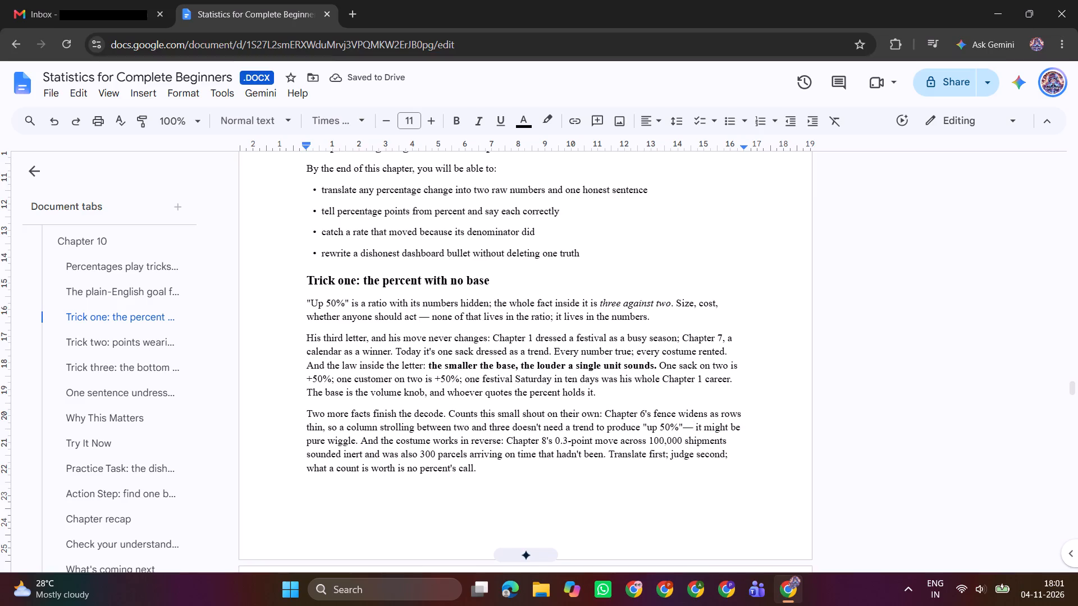
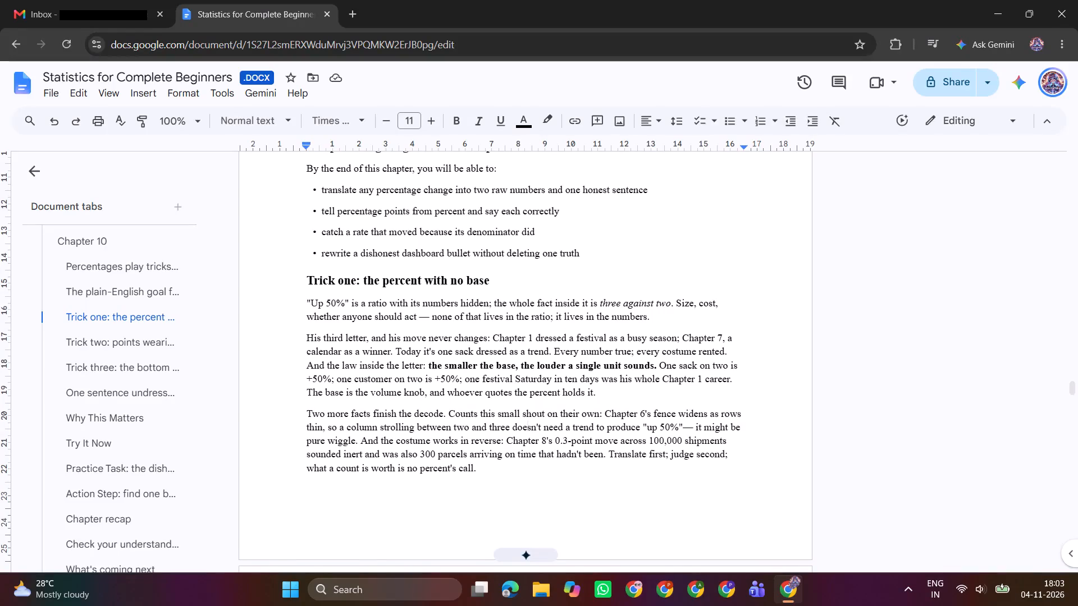
# Accept the grammar suggestion "in the" in the Weak line of the supplier report, making it "in the spring".
pyautogui.click(515, 395)
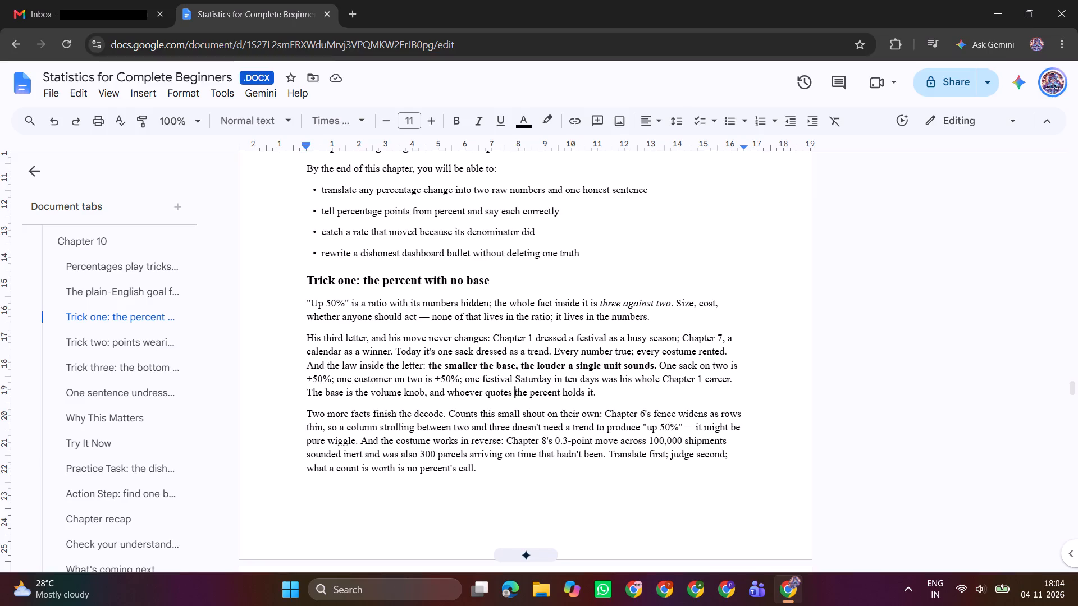
pyautogui.scroll(-2, 515, 395)
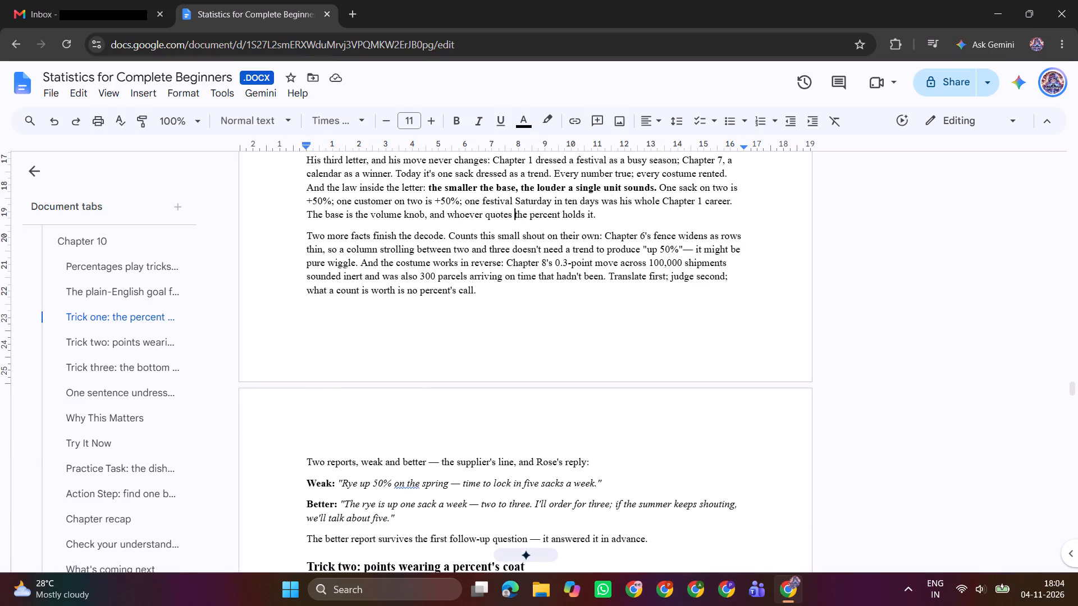
pyautogui.scroll(-1, 515, 395)
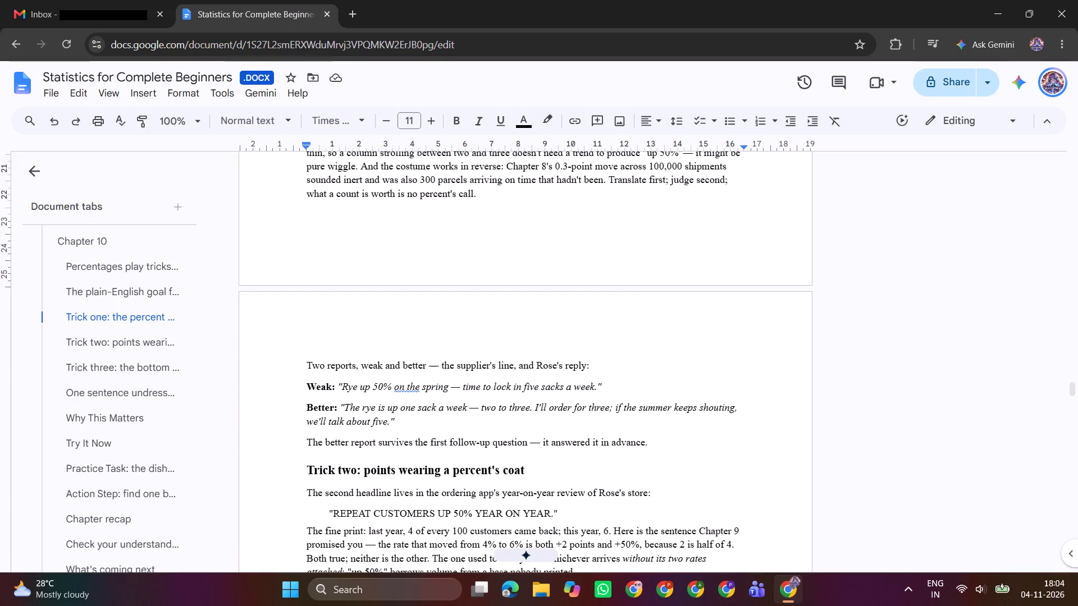
pyautogui.click(407, 391)
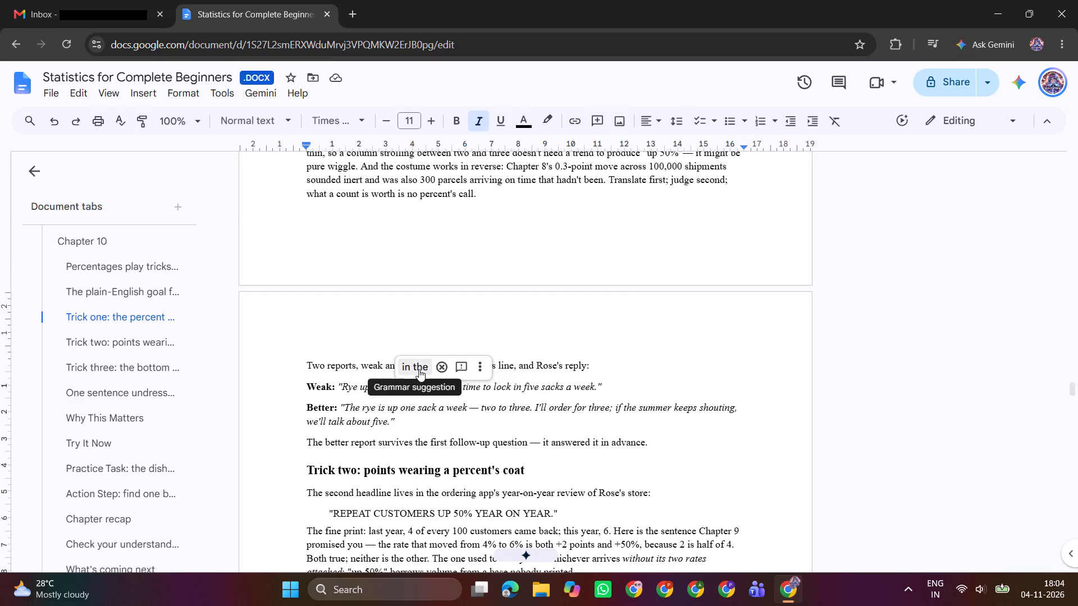
pyautogui.click(419, 369)
pyautogui.click(441, 397)
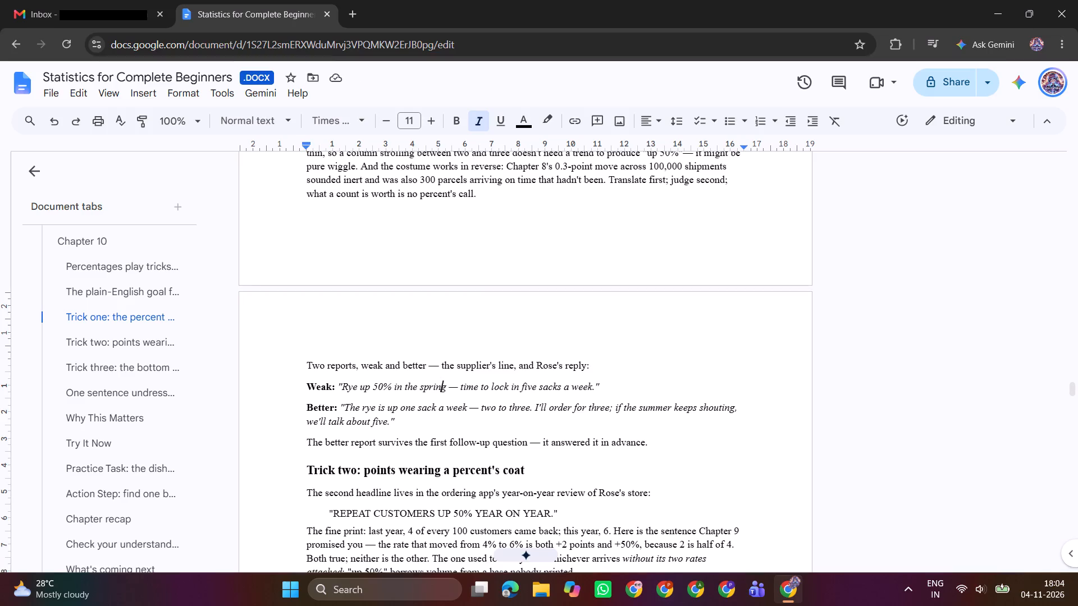
# Accept the grammar suggestion in the Trick two section so the phrase reads "Chapter 7's per-100 habit of doing honest work".
pyautogui.scroll(-2, 441, 397)
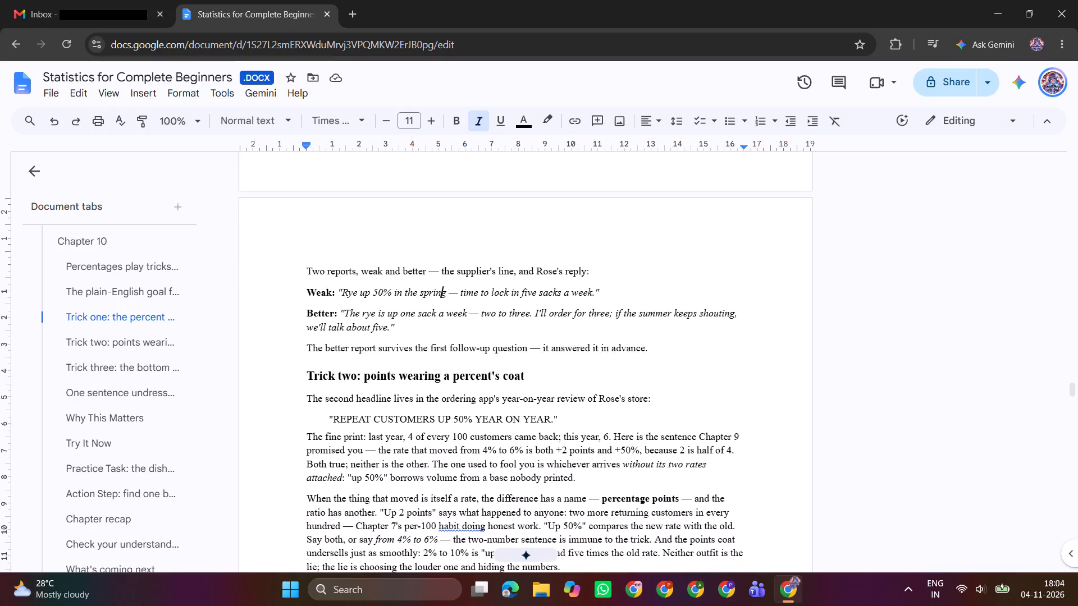
pyautogui.scroll(-2, 441, 397)
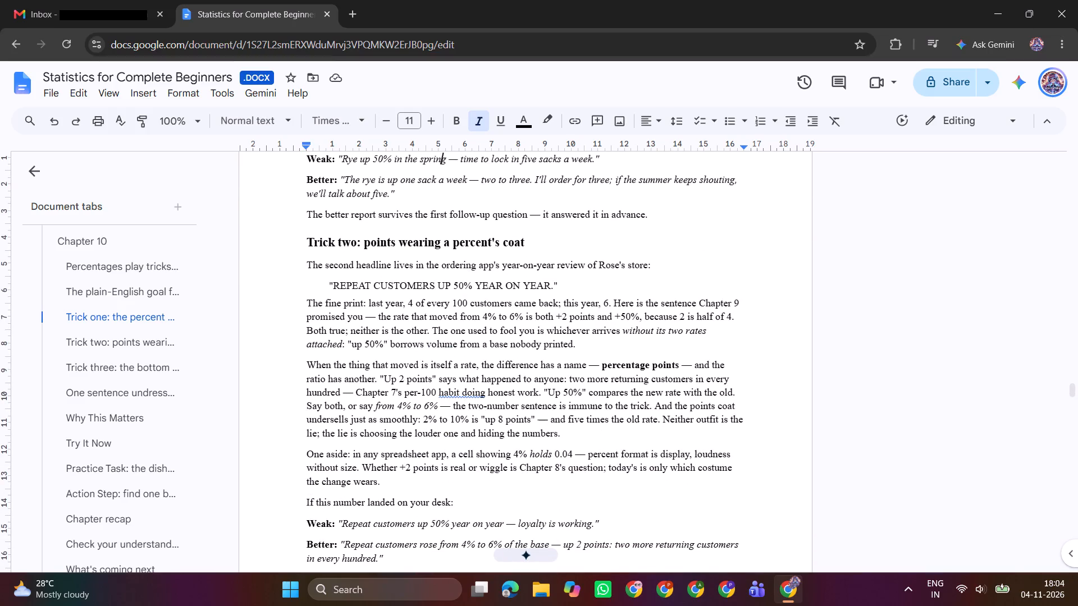
pyautogui.click(448, 397)
pyautogui.click(455, 369)
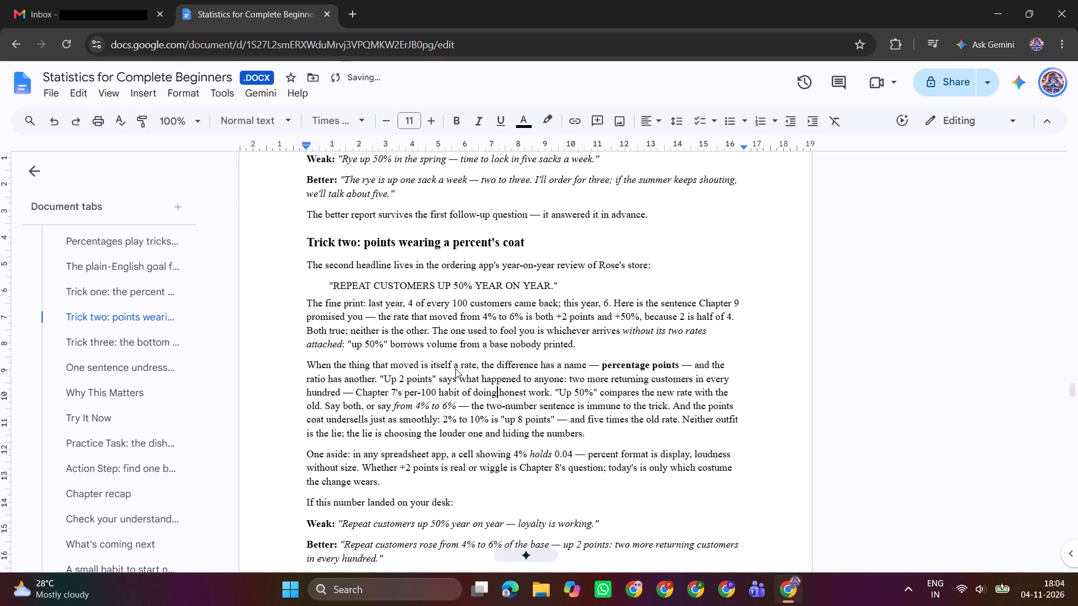
# Delete the em dashes before and after the bold "percentage points" in the Trick two section.
pyautogui.doubleClick(595, 363)
pyautogui.press('Delete')
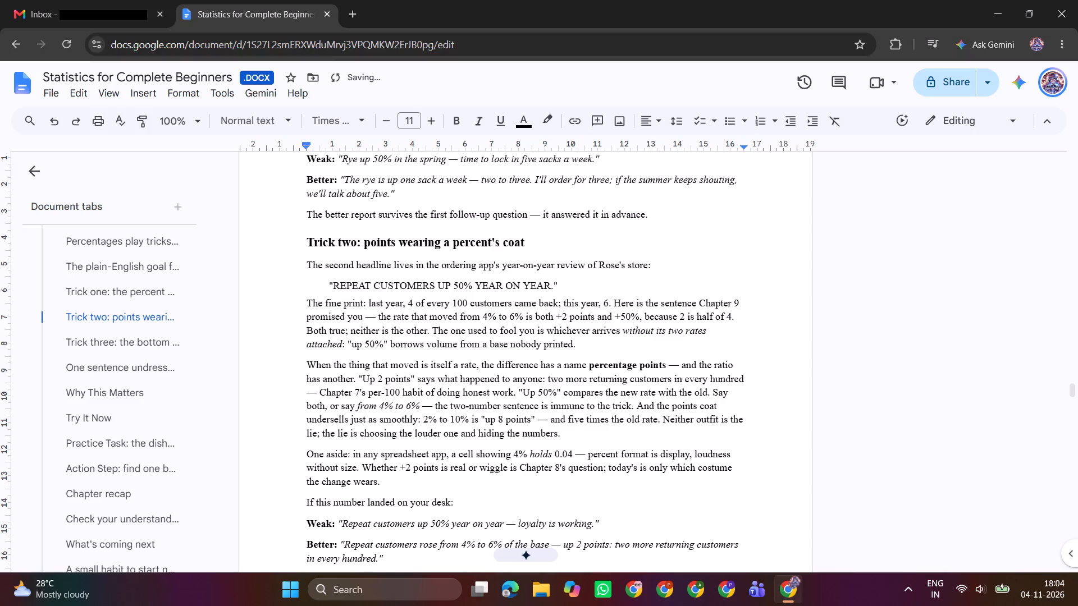
pyautogui.doubleClick(673, 365)
pyautogui.press('Delete')
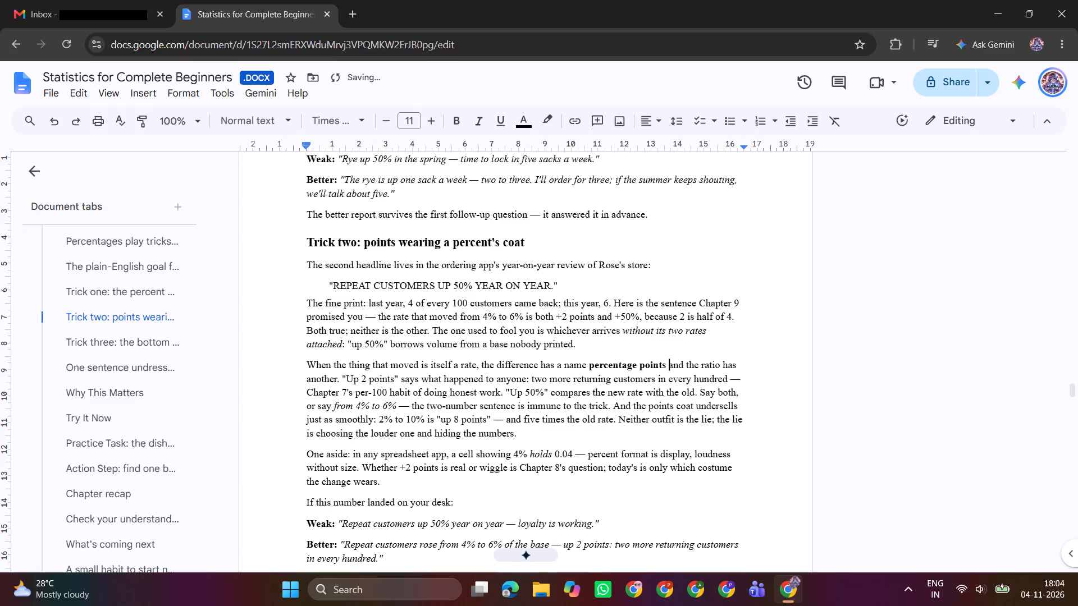
# Delete the em dash between "up 8 points" and "and five times the old rate" in the same Trick two paragraph.
pyautogui.click(650, 400)
pyautogui.doubleClick(500, 423)
pyautogui.press('Delete')
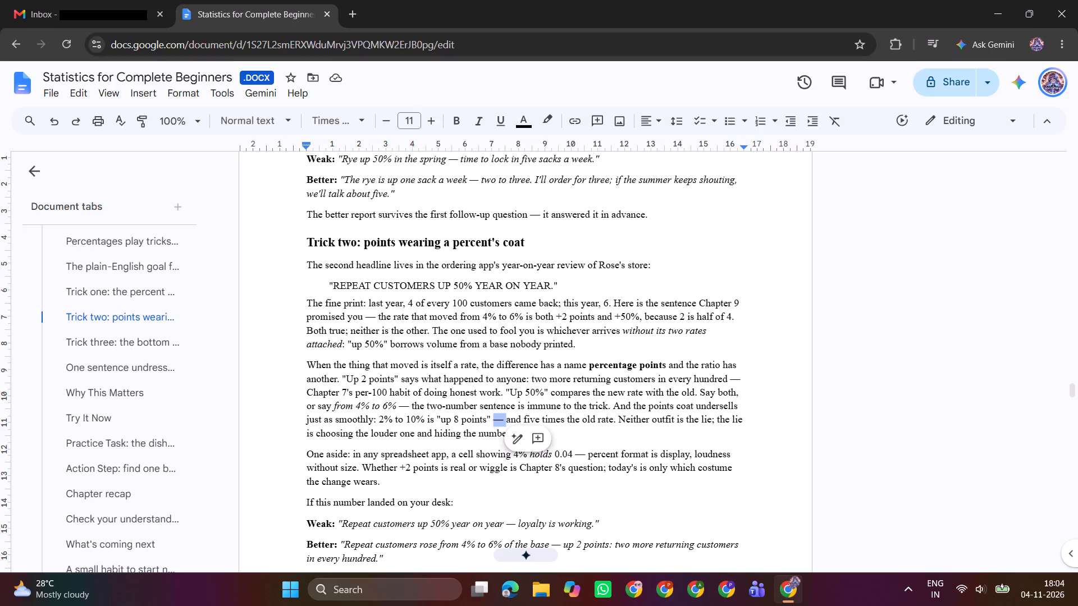
pyautogui.click(513, 438)
# Read through the rest of Trick two and the start of Trick three, including the delivery tables, checking for edits.
pyautogui.scroll(-1, 513, 438)
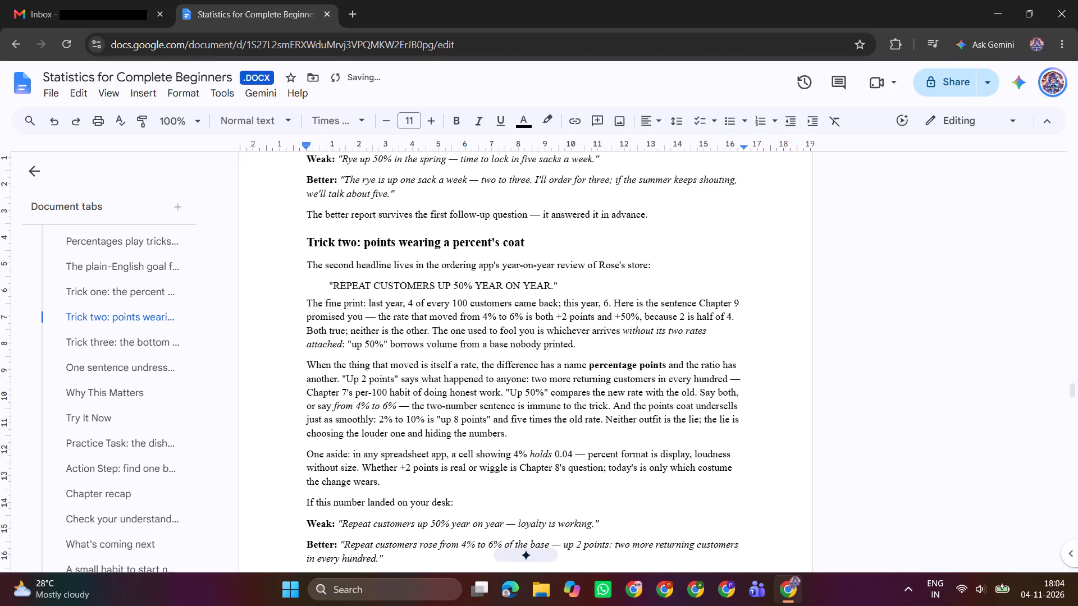
pyautogui.scroll(-1, 513, 438)
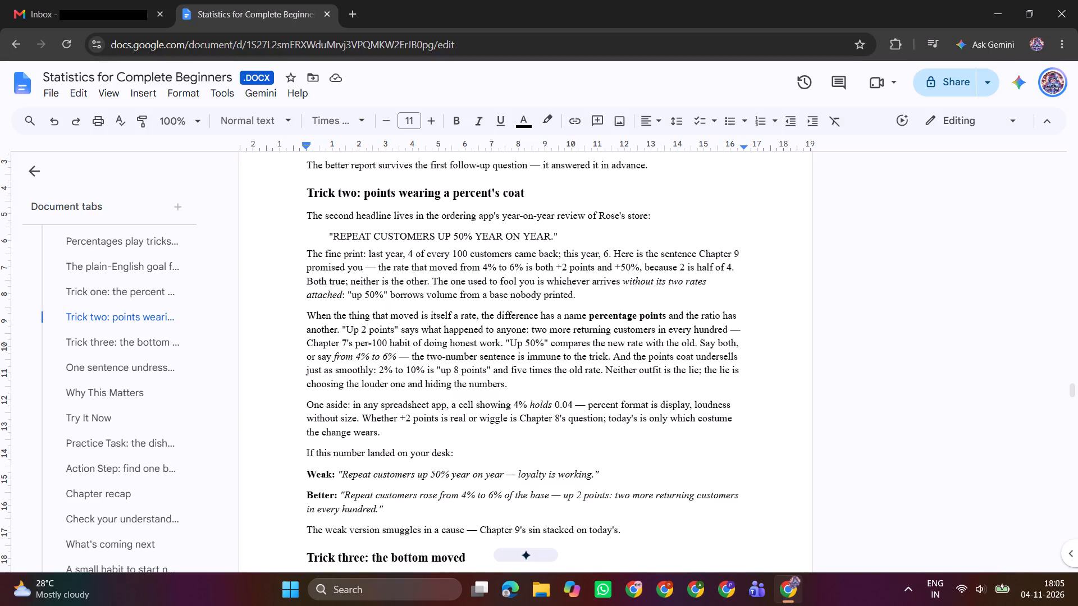
pyautogui.click(513, 438)
pyautogui.scroll(-1, 513, 438)
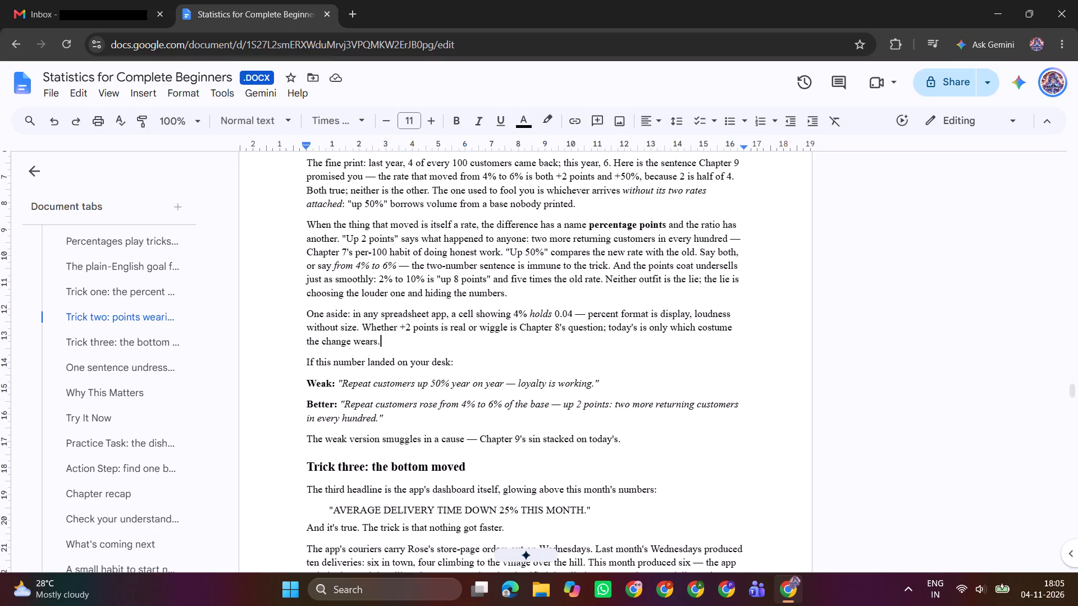
pyautogui.scroll(-2, 513, 438)
pyautogui.click(513, 438)
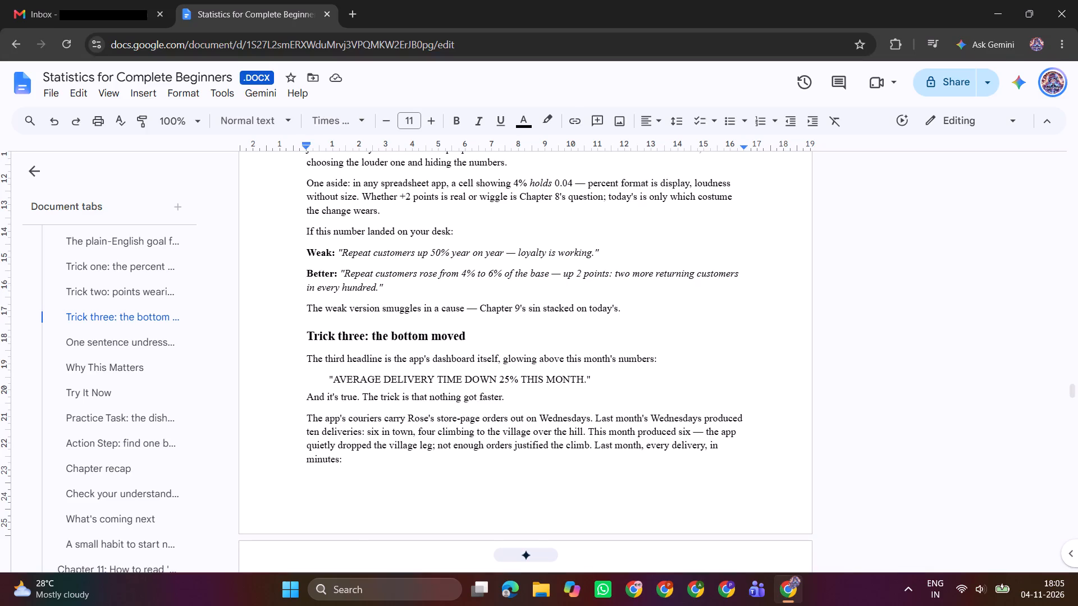
pyautogui.scroll(-4, 513, 438)
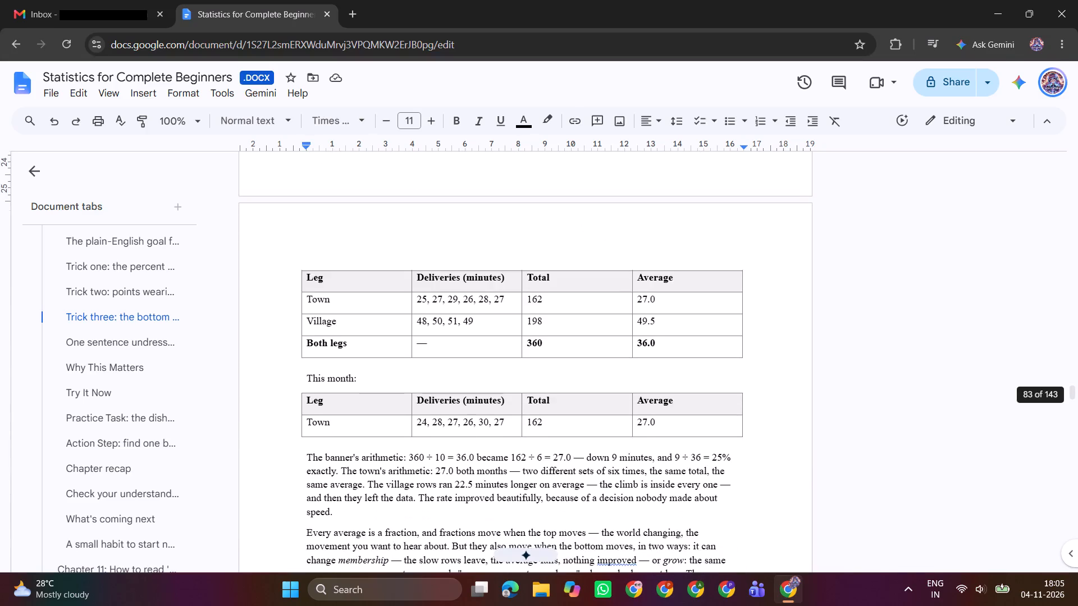
pyautogui.scroll(-1, 513, 438)
pyautogui.click(543, 419)
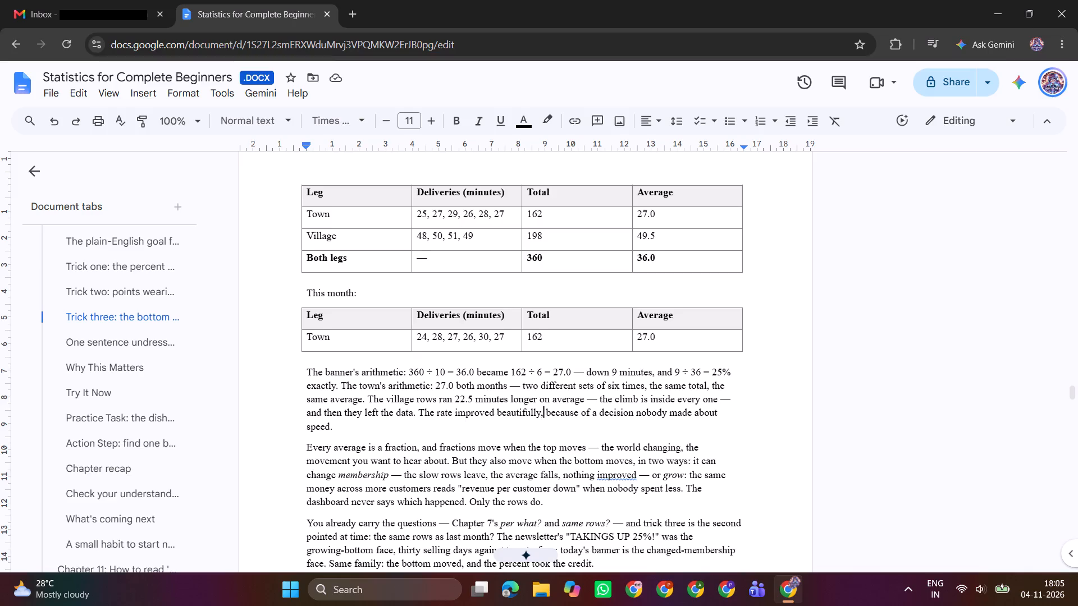
# Accept the grammar suggestion changing "nothing improved" to "nothing improves" in the "Every average is a fraction" paragraph of Trick three.
pyautogui.scroll(-1, 543, 419)
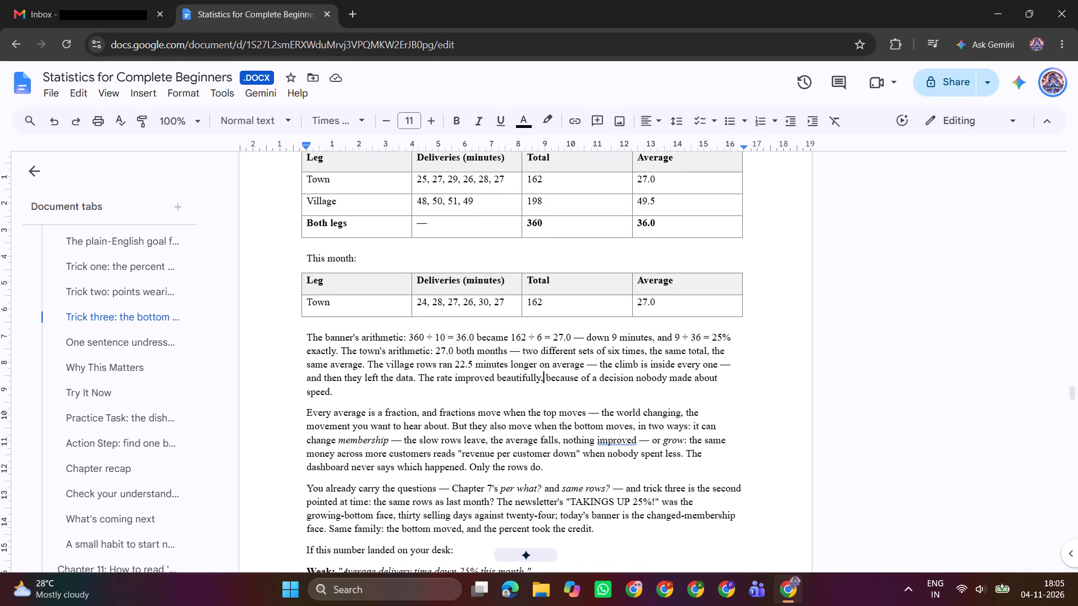
pyautogui.click(617, 442)
pyautogui.click(620, 412)
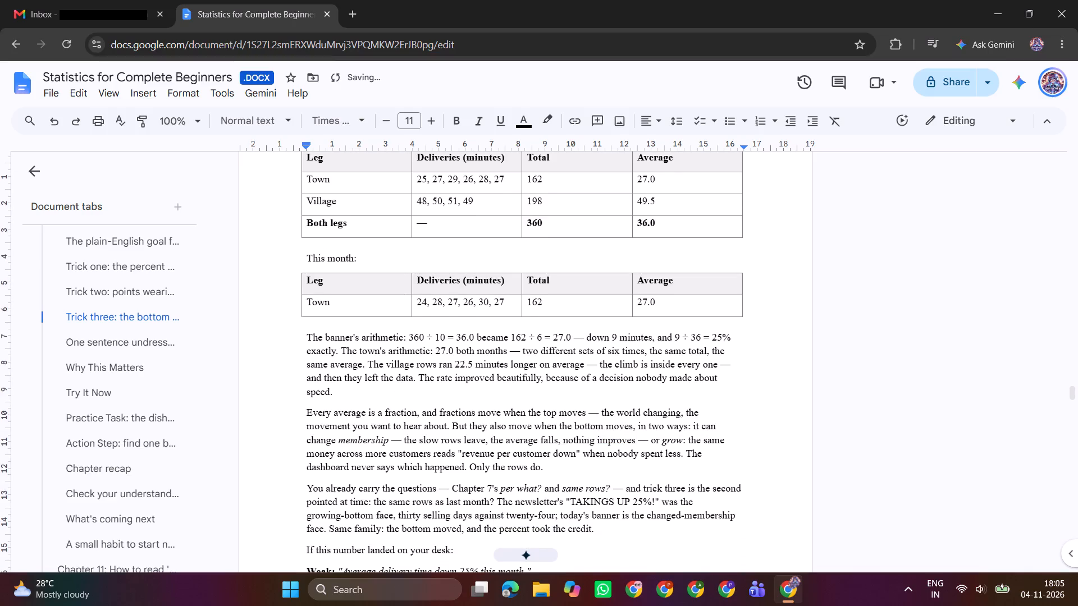
# Accept the grammar suggestion replacing the italic "grow" with "growth" in the "Every average is a fraction" paragraph.
pyautogui.click(645, 440)
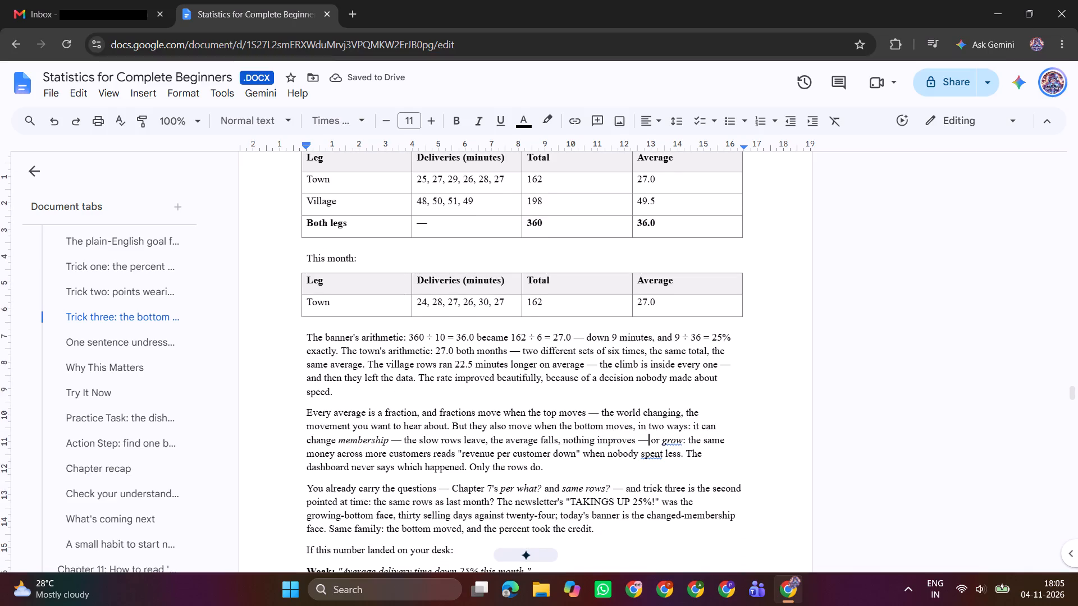
pyautogui.doubleClick(645, 440)
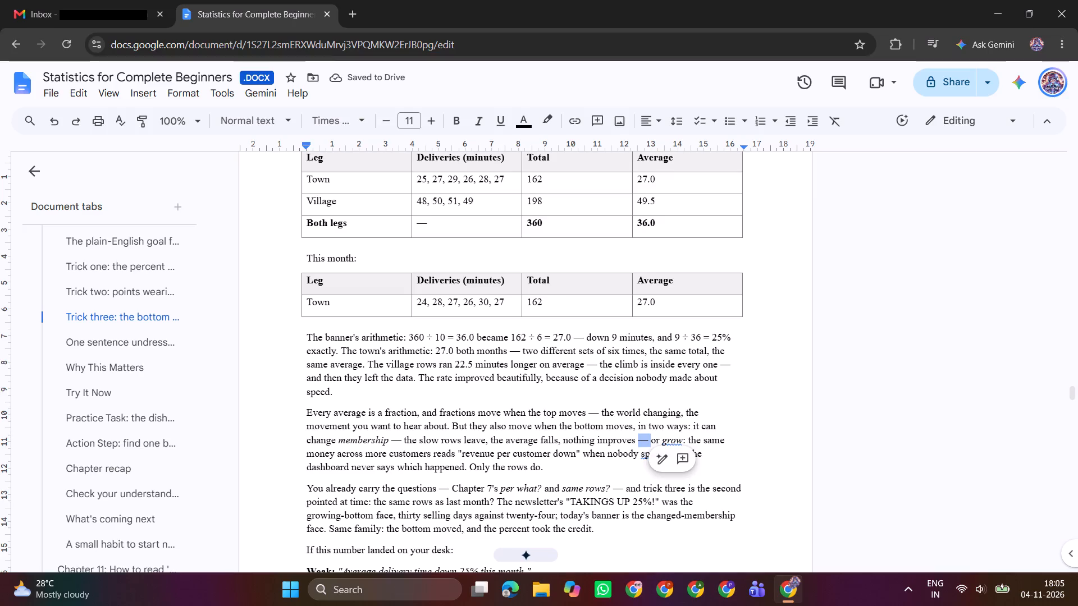
pyautogui.click(671, 440)
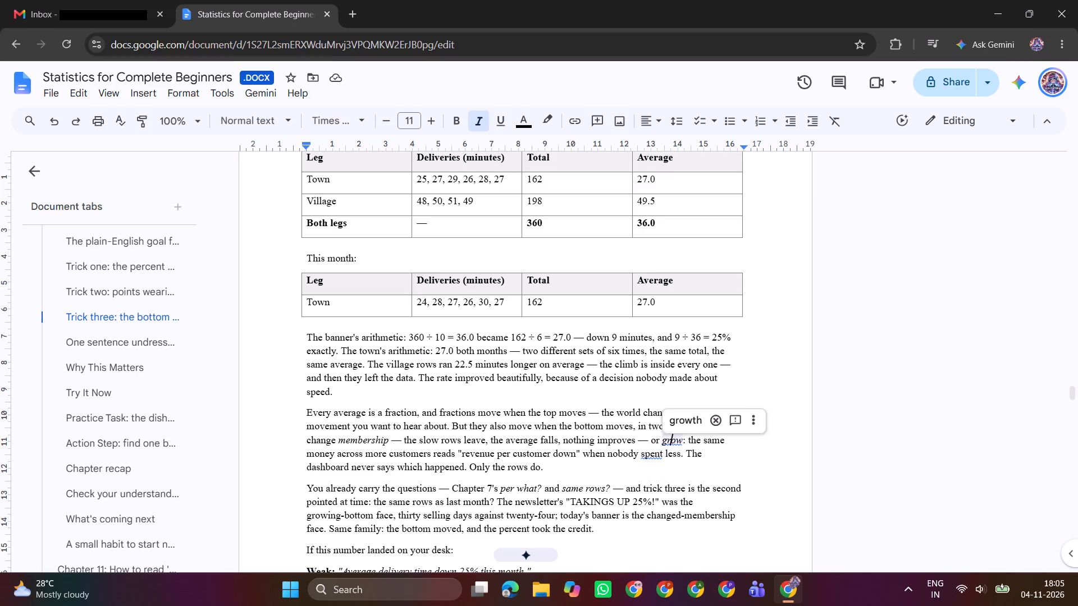
pyautogui.click(677, 424)
# Act on the grammar suggestion for "spent" in the phrase "when nobody spent less".
pyautogui.click(654, 456)
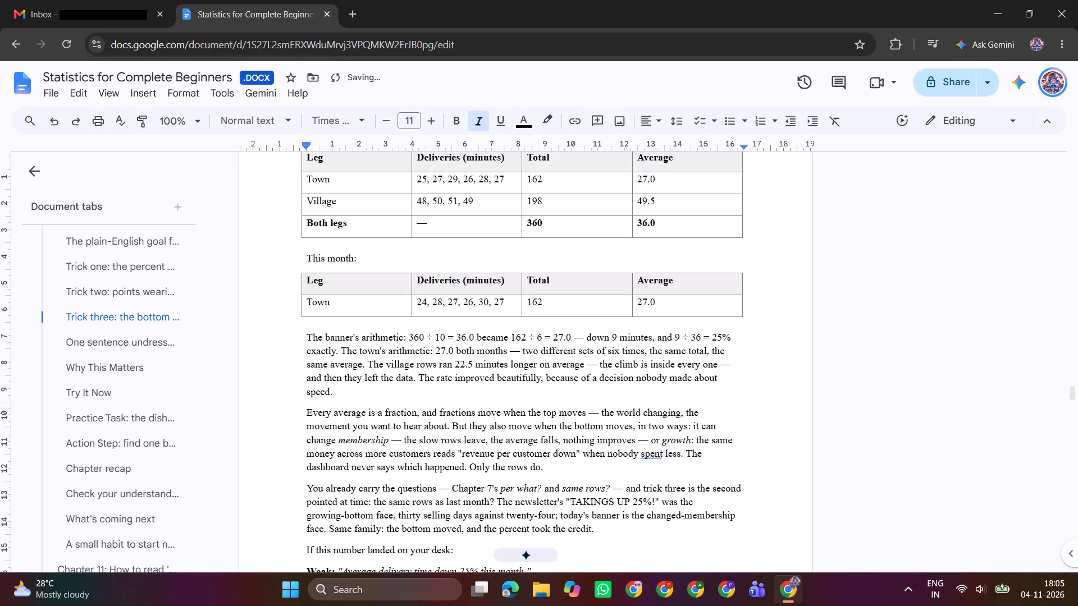
pyautogui.click(654, 433)
# Delete the em dash between "same rows?" and "and trick three is the second" in the "You already carry the questions" paragraph.
pyautogui.scroll(-1, 654, 433)
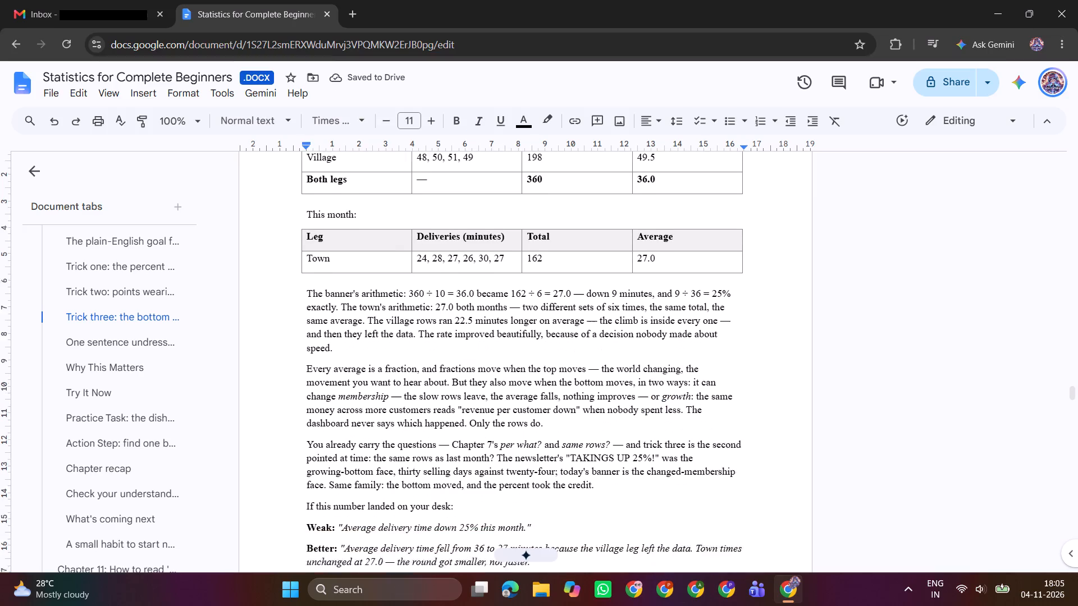
pyautogui.scroll(-1, 654, 433)
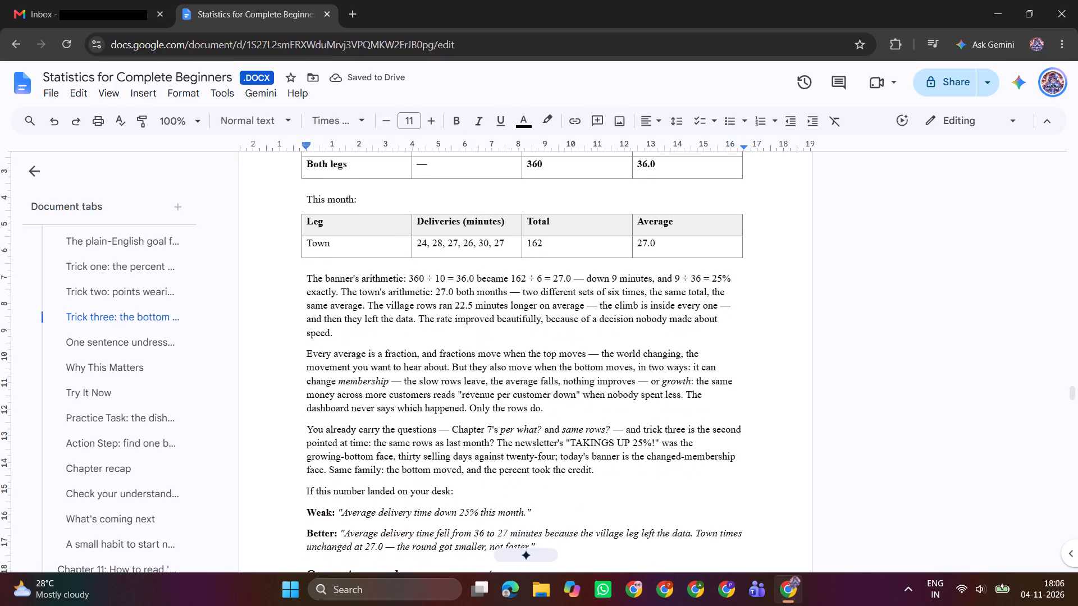
pyautogui.scroll(-2, 491, 486)
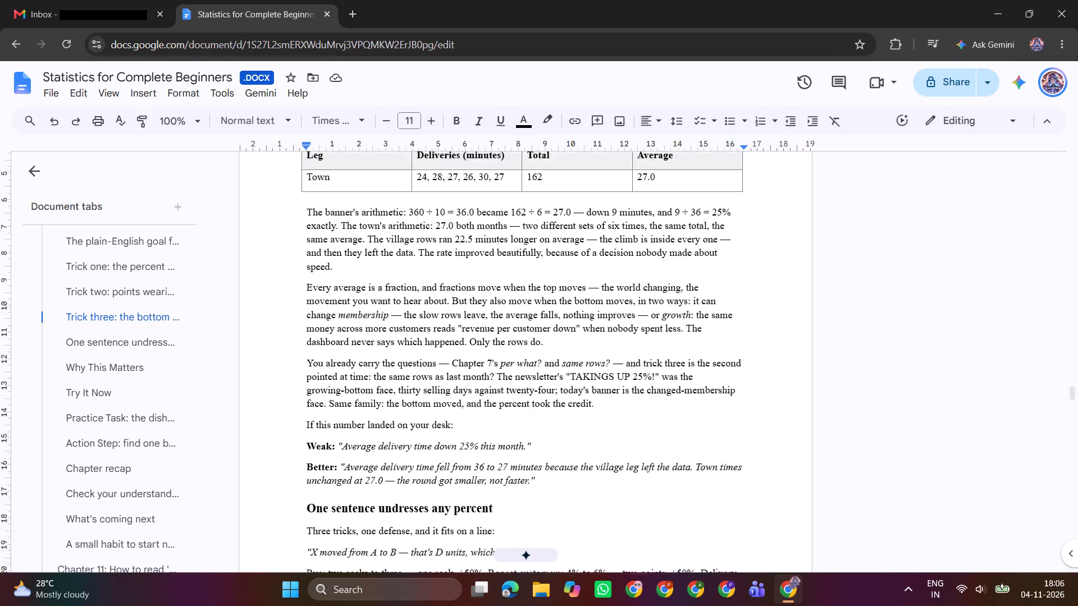
pyautogui.doubleClick(619, 333)
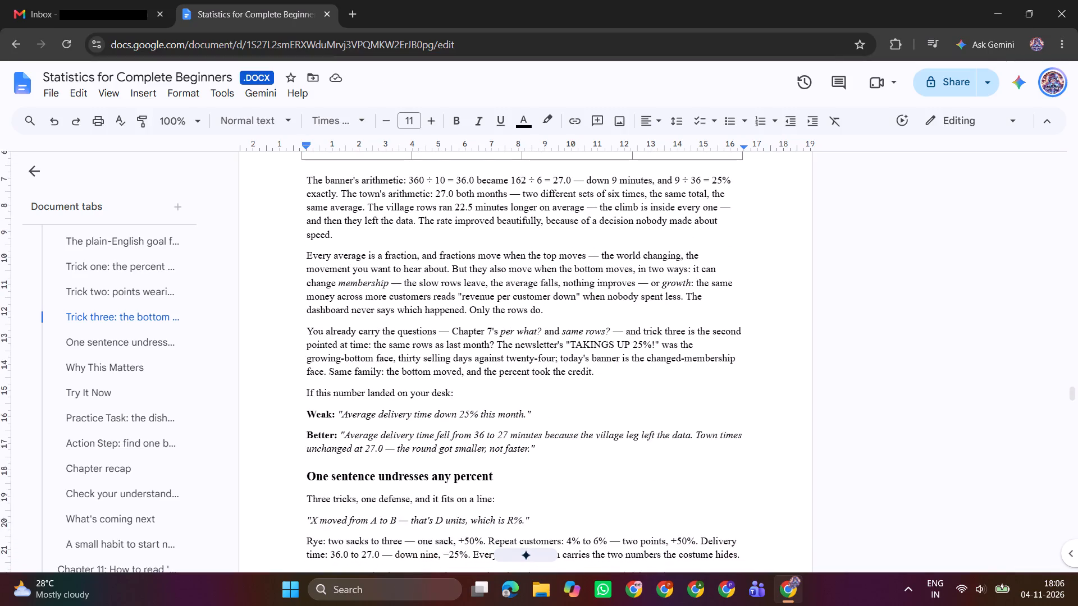
pyautogui.press('Delete')
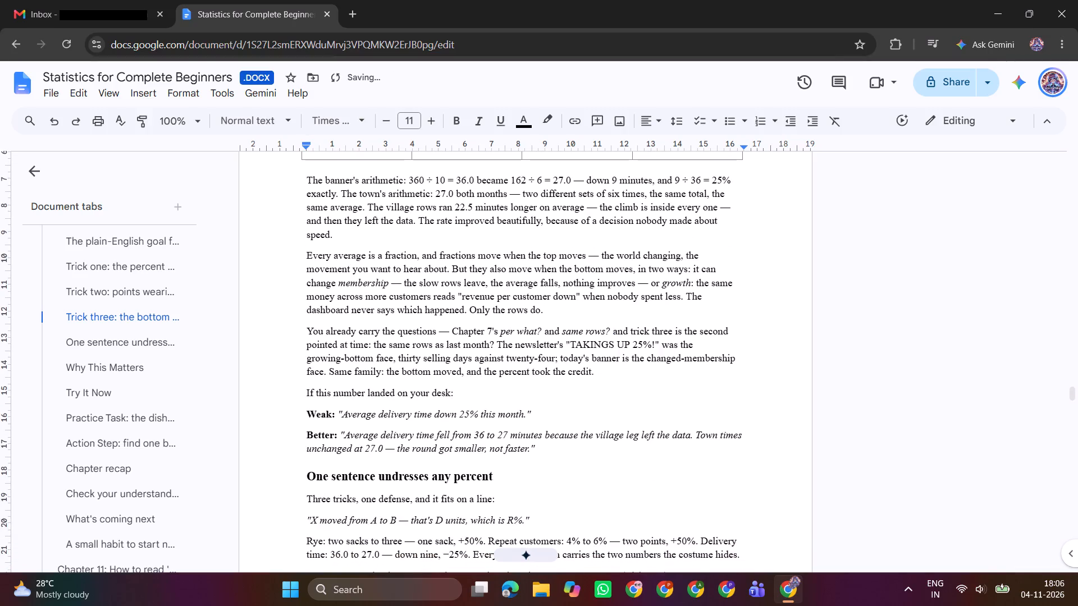
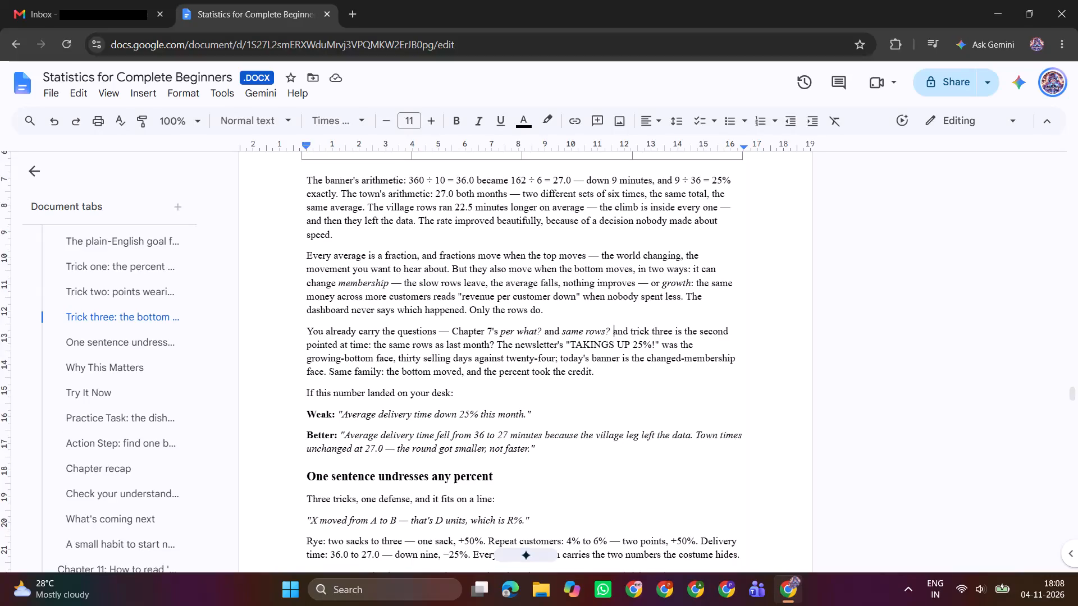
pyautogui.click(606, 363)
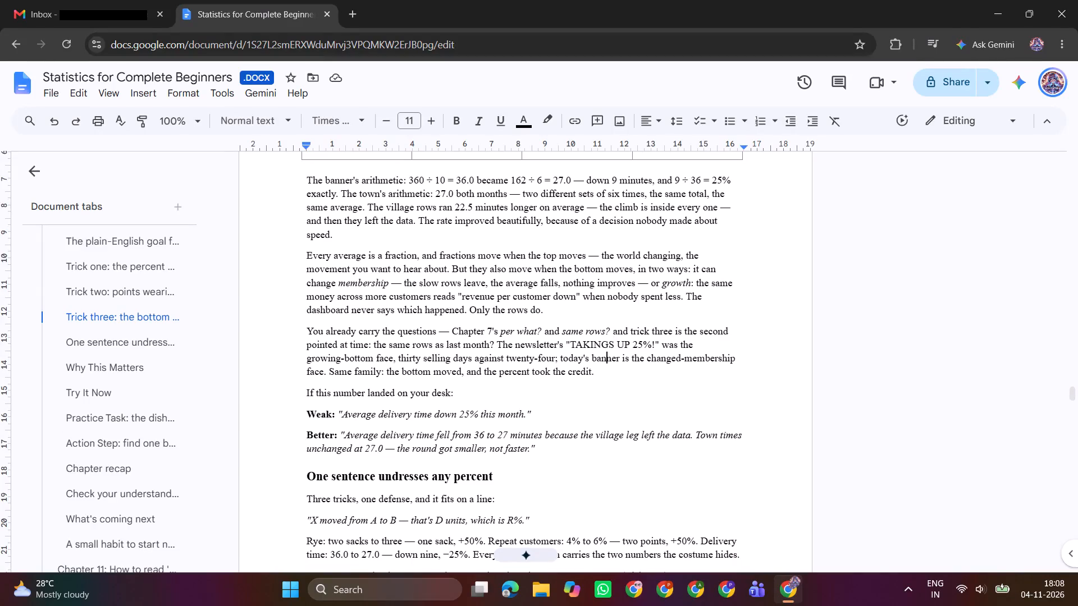
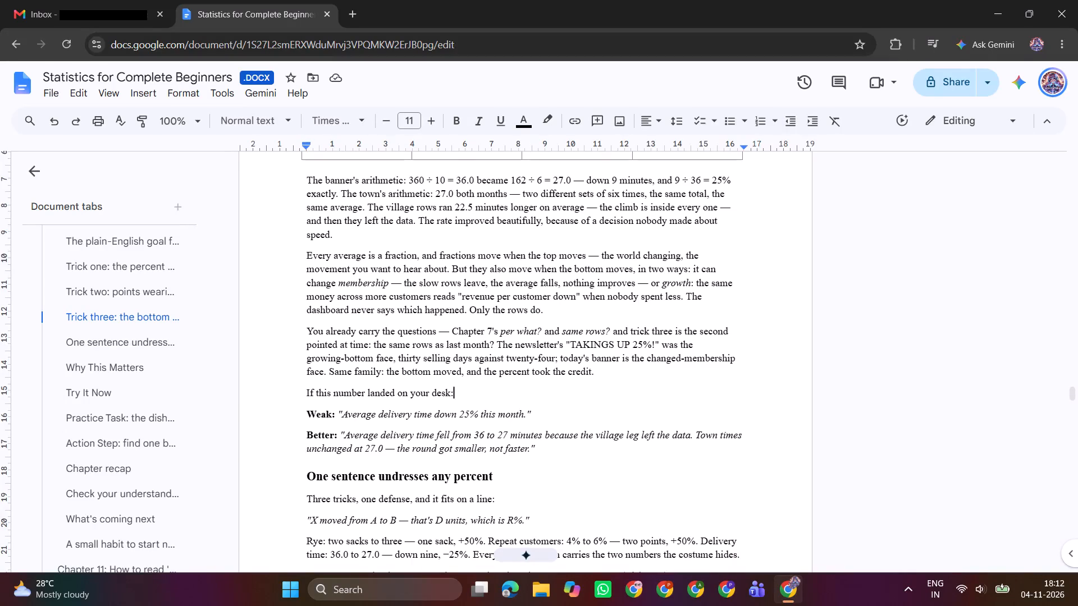
# Delete the em dash between "performance review" and "and almost none" in the Why This Matters section.
pyautogui.scroll(-1, 587, 404)
pyautogui.click(587, 404)
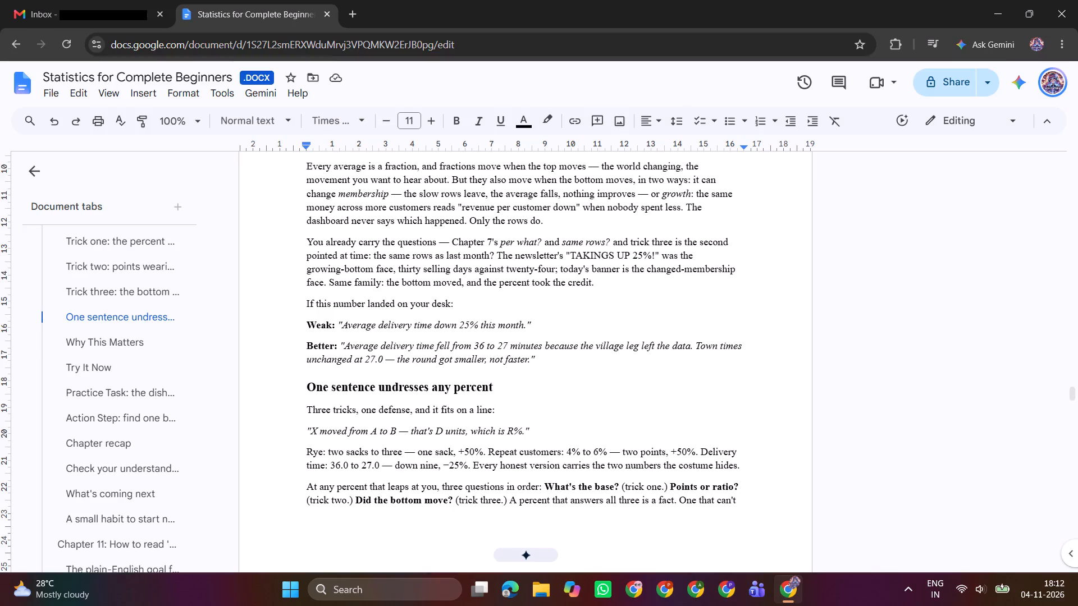
pyautogui.scroll(-3, 587, 404)
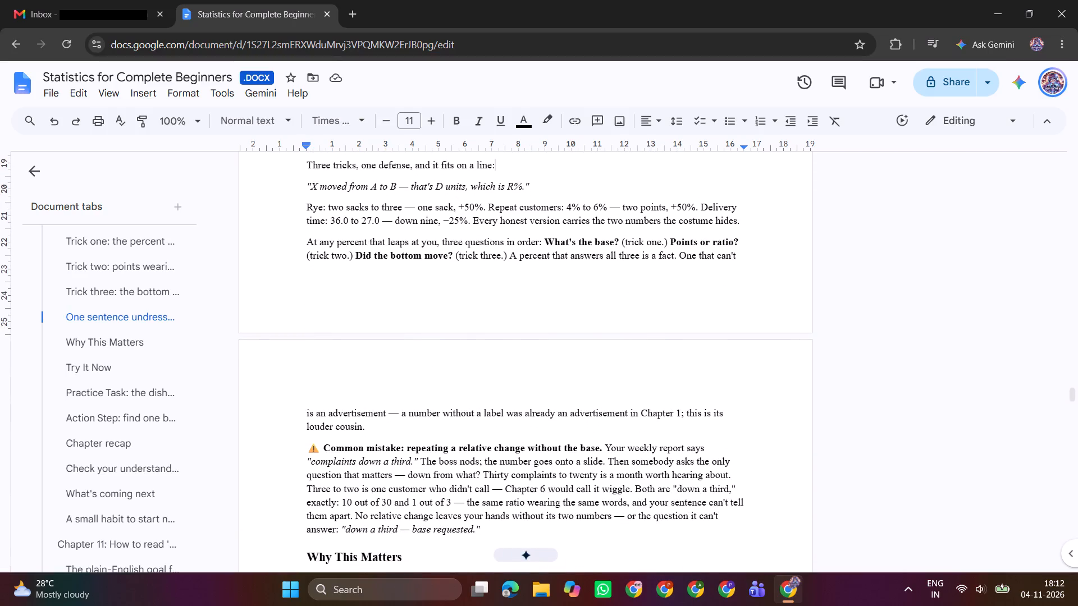
pyautogui.scroll(-2, 409, 435)
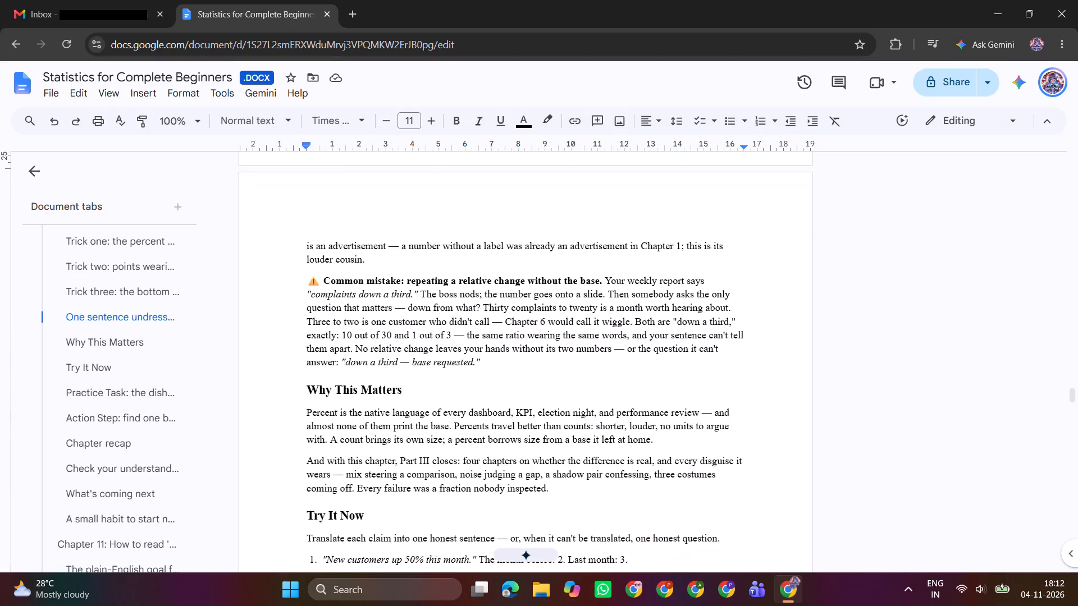
pyautogui.scroll(-1, 409, 435)
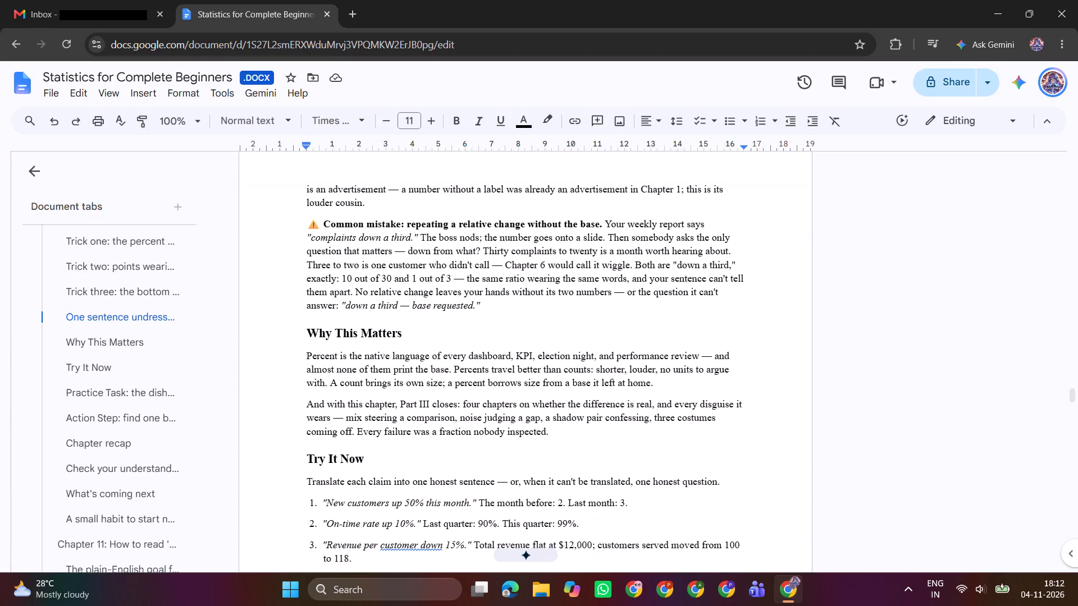
pyautogui.doubleClick(711, 355)
pyautogui.press('Delete')
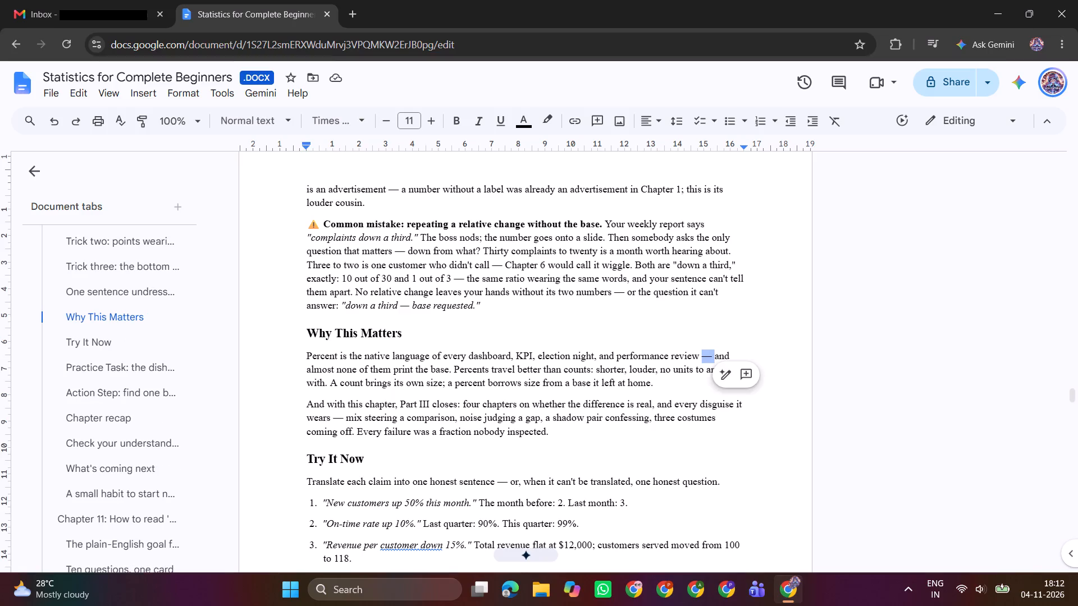
pyautogui.click(610, 448)
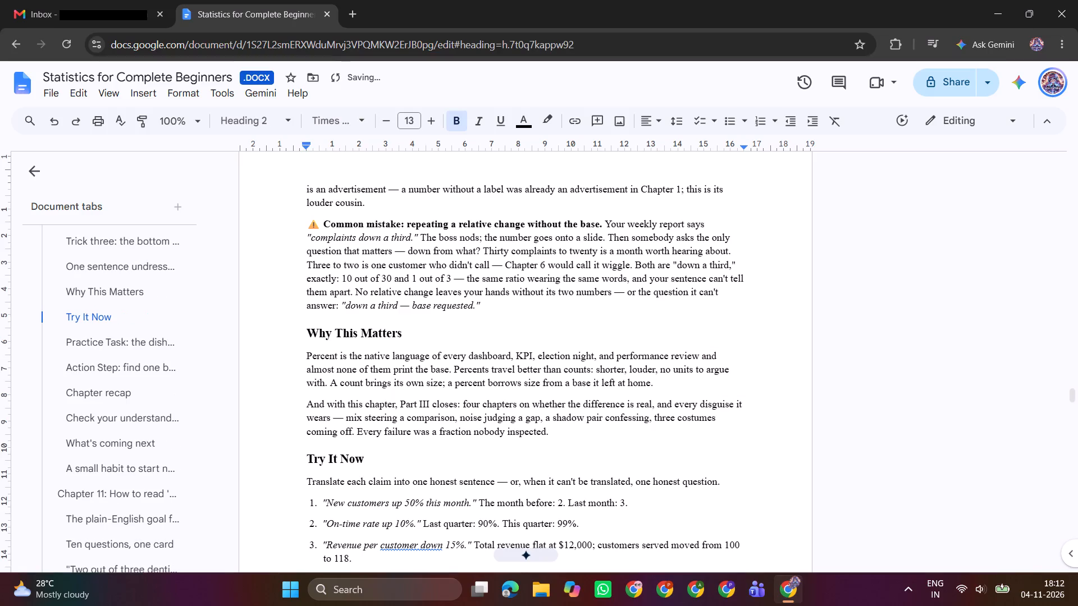
# Delete the em dash after "one honest sentence" in the Try It Now introduction.
pyautogui.scroll(-1, 451, 512)
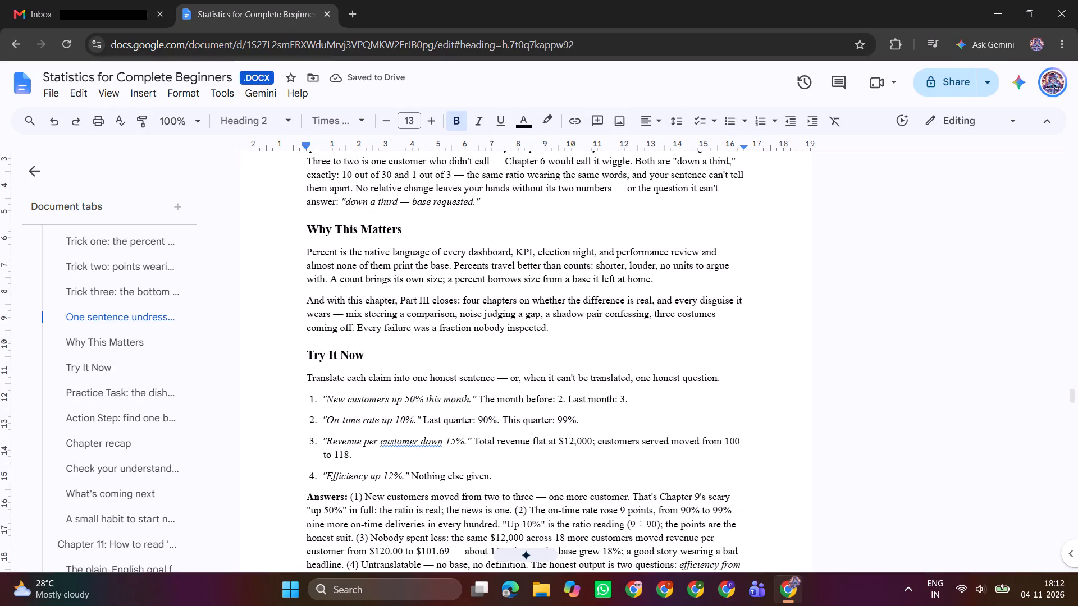
pyautogui.doubleClick(503, 379)
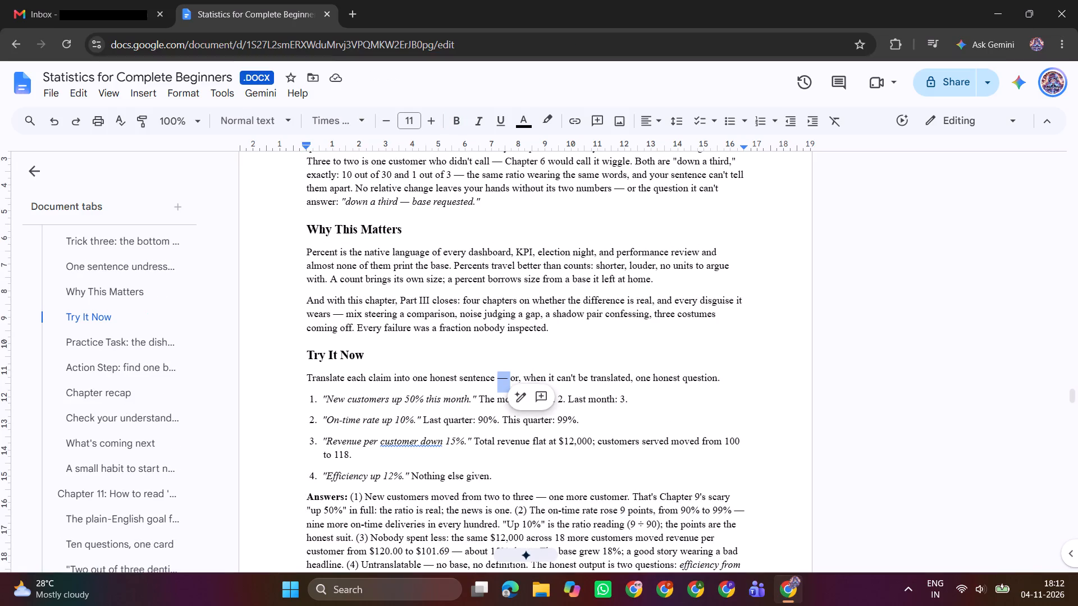
pyautogui.press('Delete')
# Accept the grammar suggestion "customer is down" in the third Try It Now claim.
pyautogui.click(394, 449)
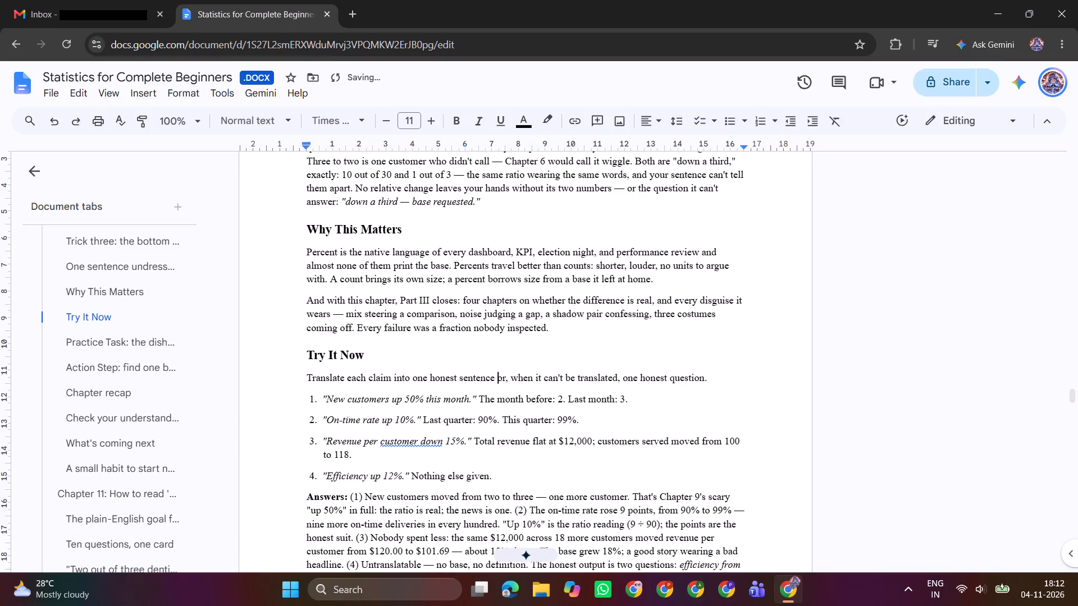
pyautogui.click(403, 442)
pyautogui.click(417, 419)
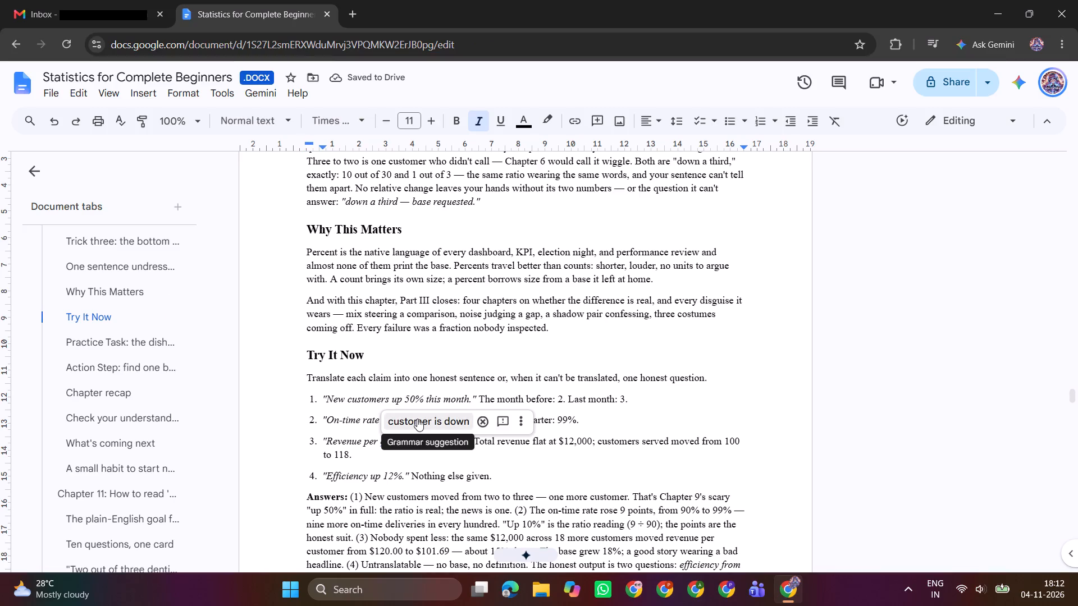
pyautogui.scroll(-2, 417, 419)
pyautogui.click(417, 419)
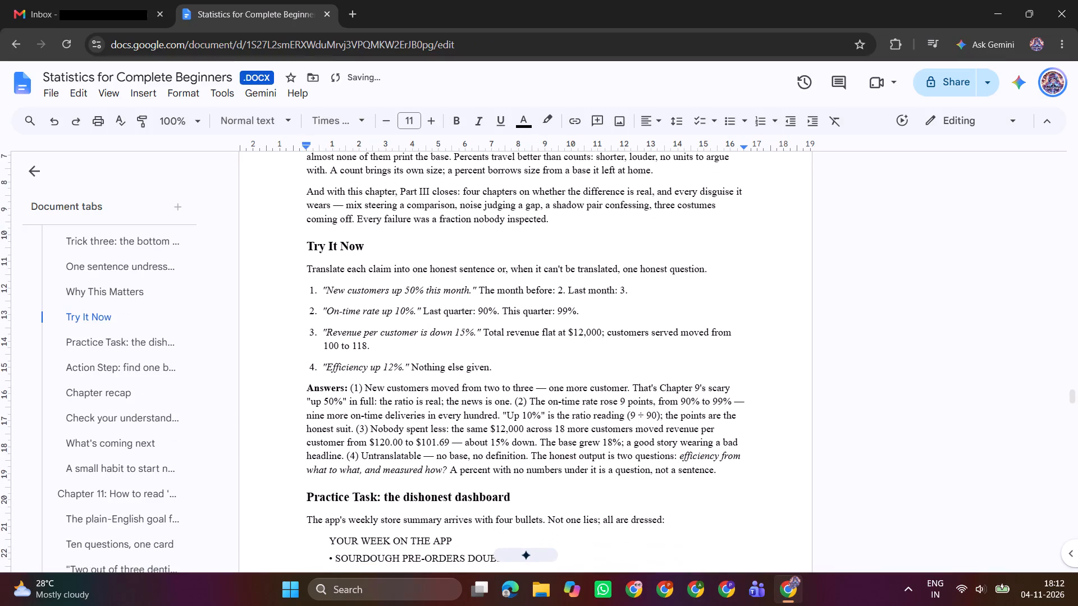
# Accept the suggested capitalised "Did" in "did the bottom move?" in the Action Step: find one base section.
pyautogui.scroll(-2, 417, 419)
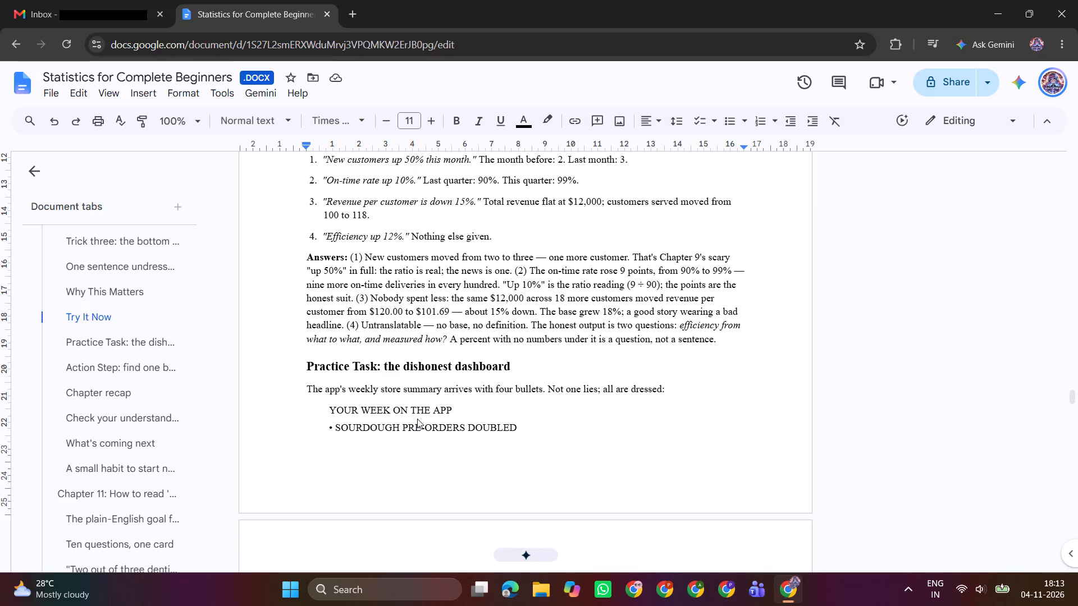
pyautogui.scroll(-1, 417, 419)
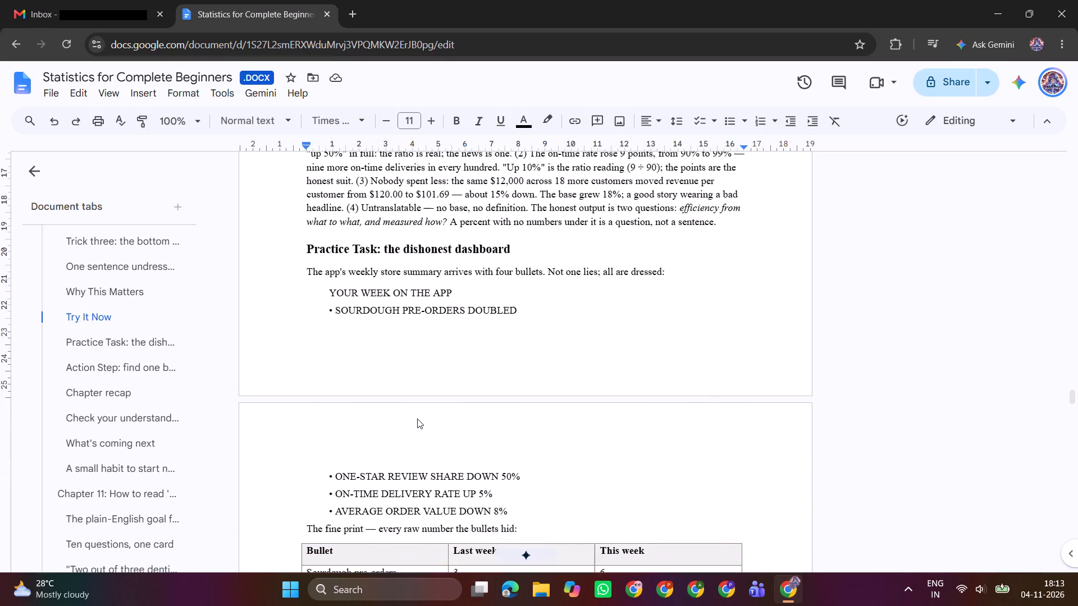
pyautogui.click(415, 492)
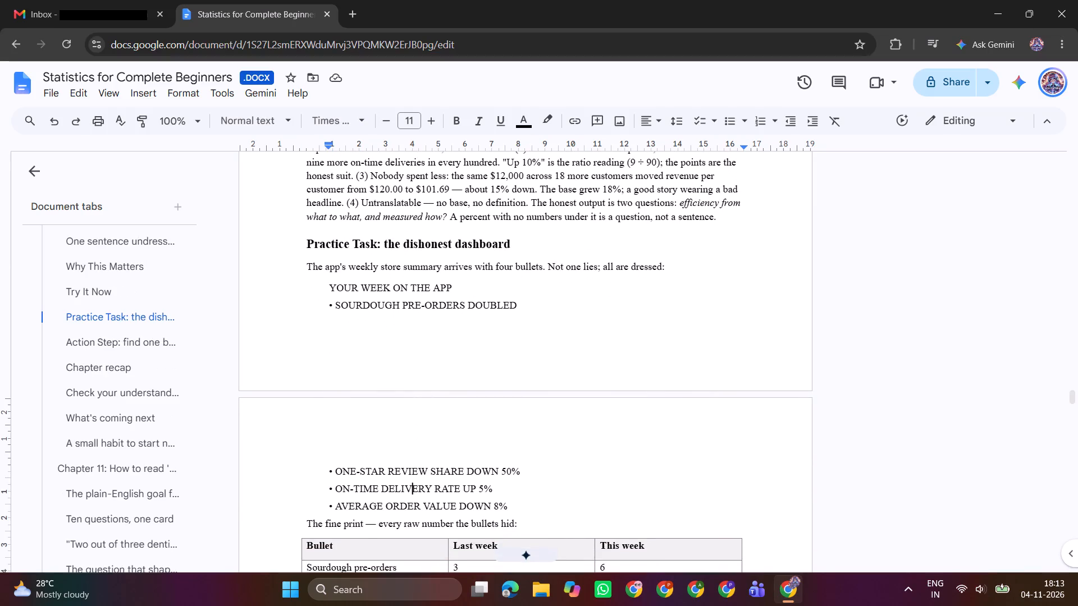
pyautogui.scroll(-3, 415, 492)
pyautogui.click(415, 492)
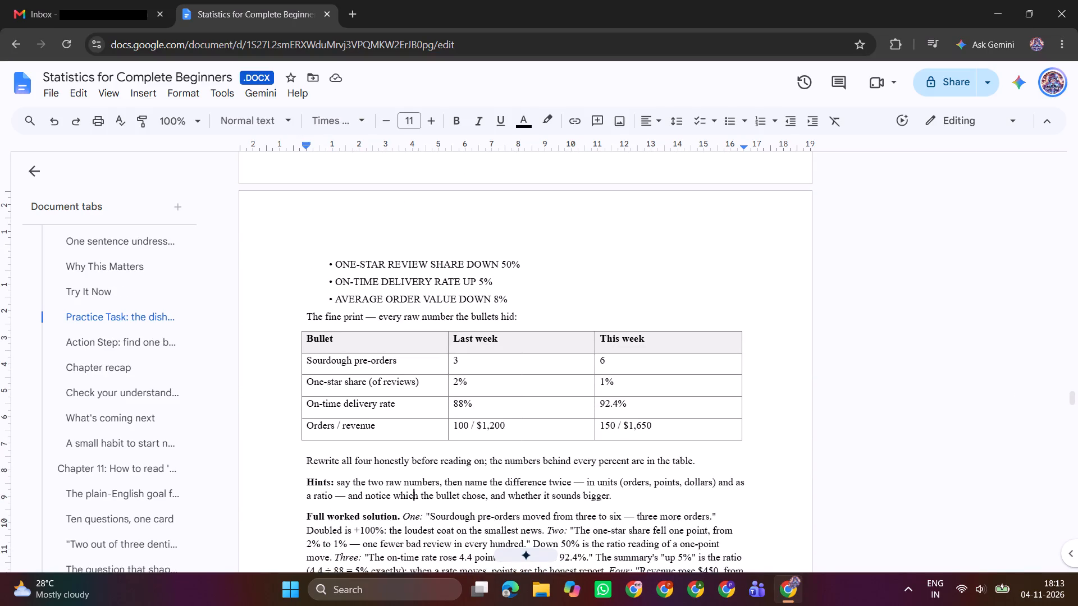
pyautogui.scroll(-1, 415, 492)
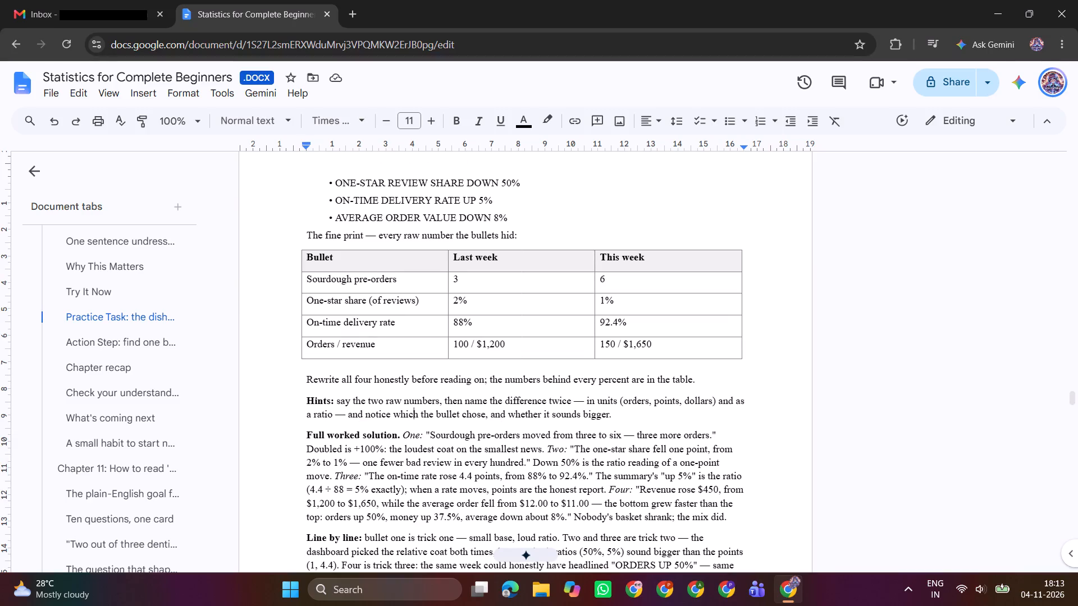
pyautogui.scroll(-2, 342, 432)
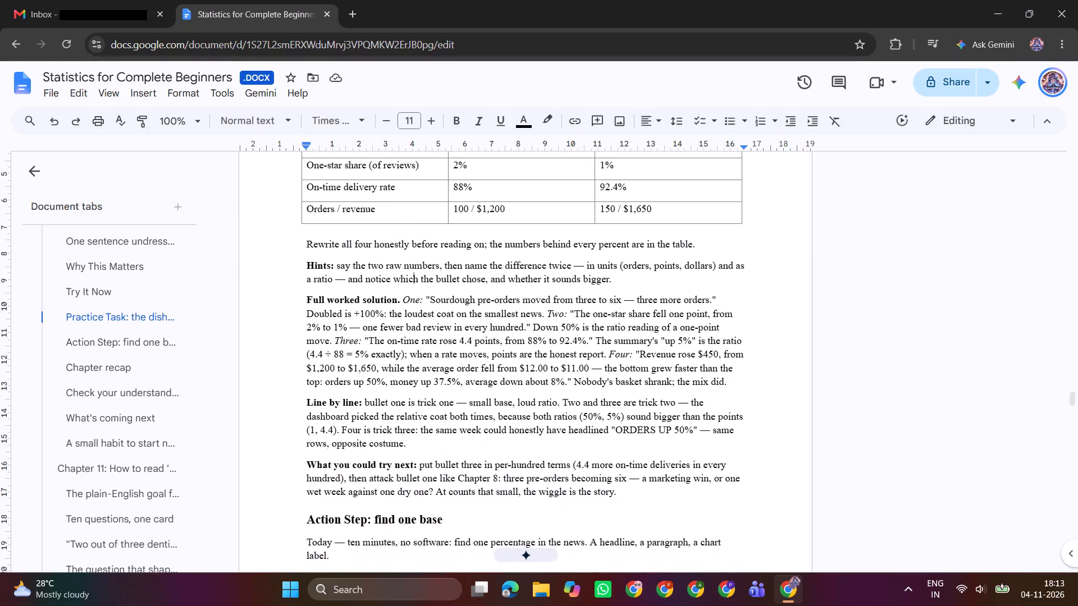
pyautogui.click(417, 401)
pyautogui.scroll(-1, 420, 392)
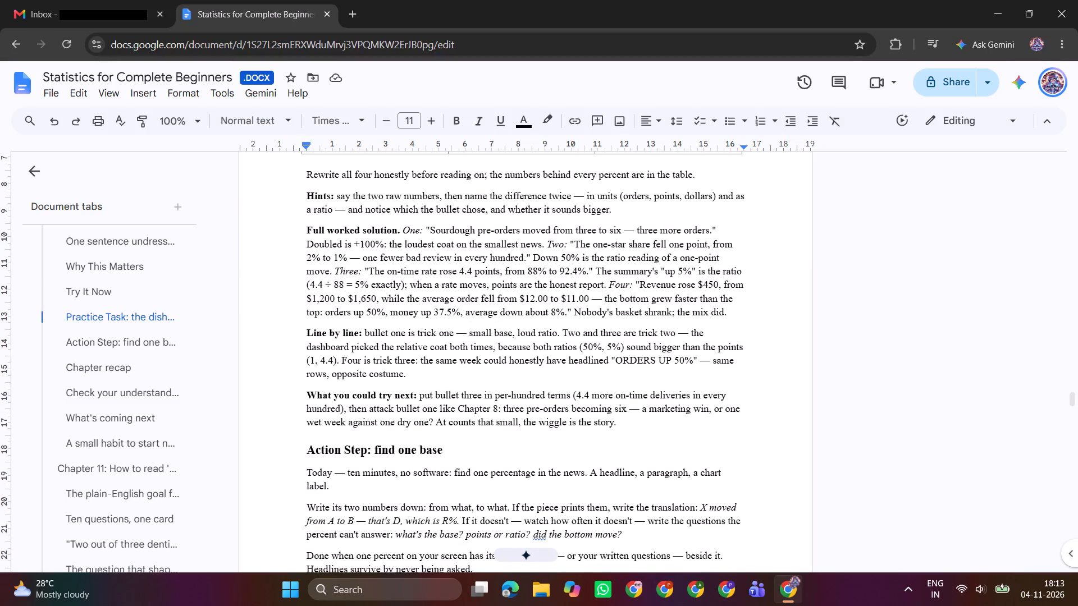
pyautogui.scroll(-1, 420, 392)
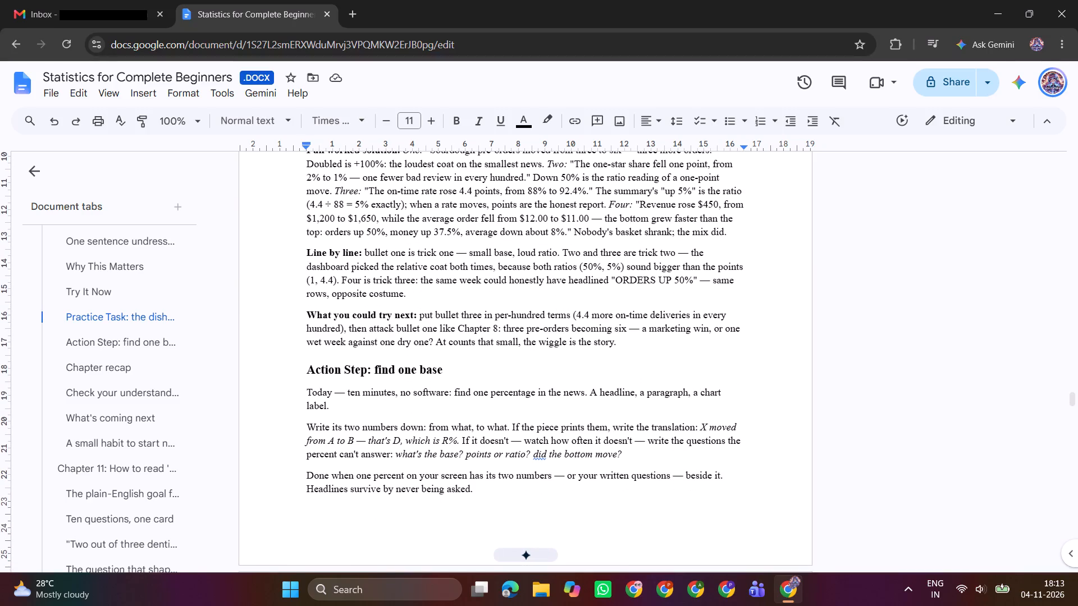
pyautogui.click(541, 453)
pyautogui.click(542, 442)
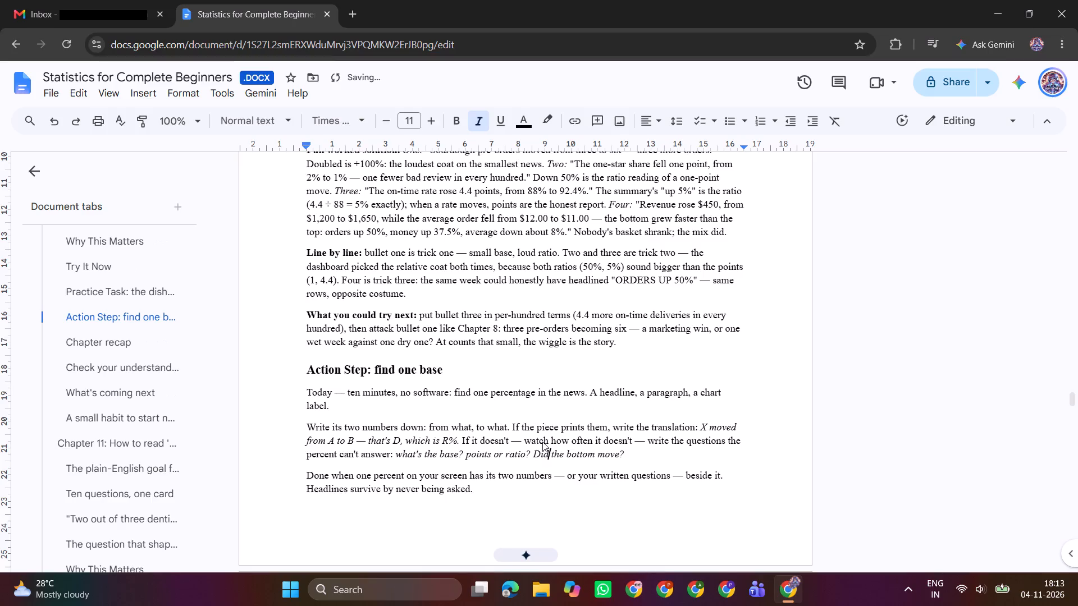
pyautogui.click(502, 426)
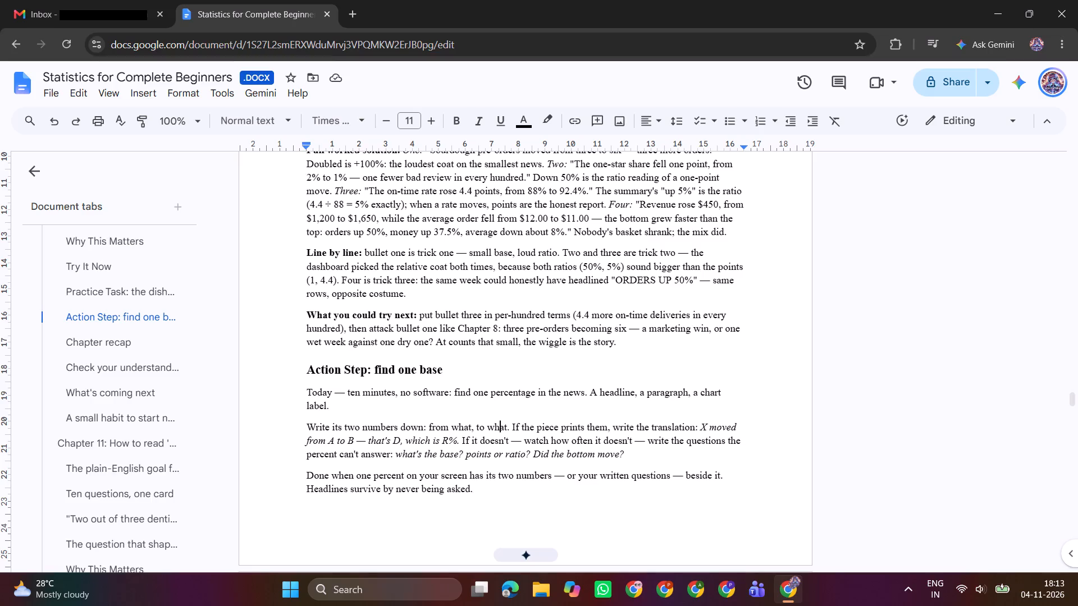
# Make all five numbered questions under this chapter's Check your understanding heading bold.
pyautogui.scroll(-2, 502, 426)
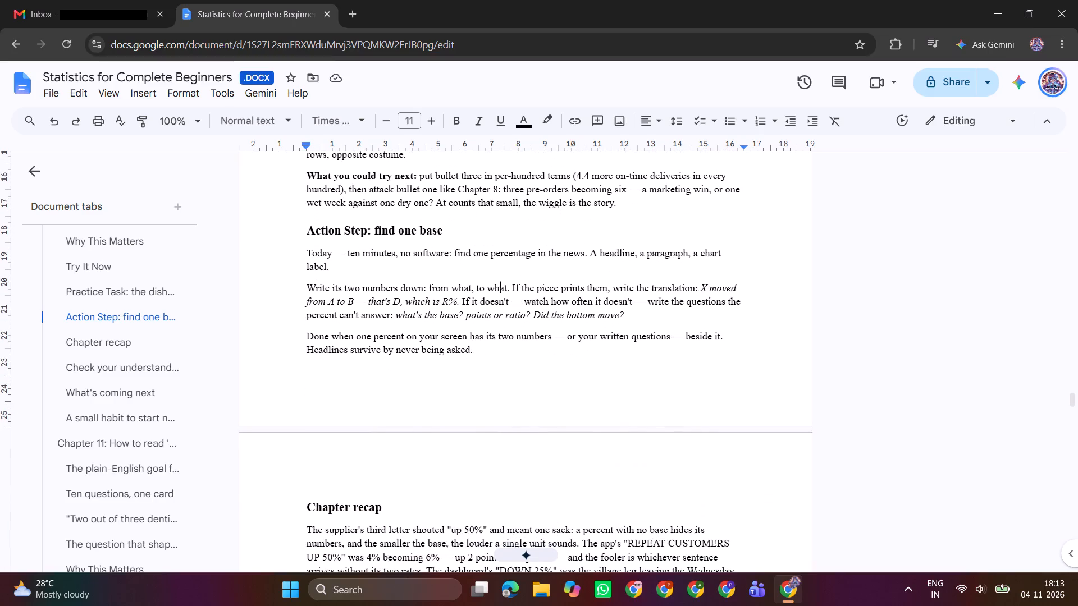
pyautogui.scroll(-2, 564, 341)
pyautogui.click(529, 414)
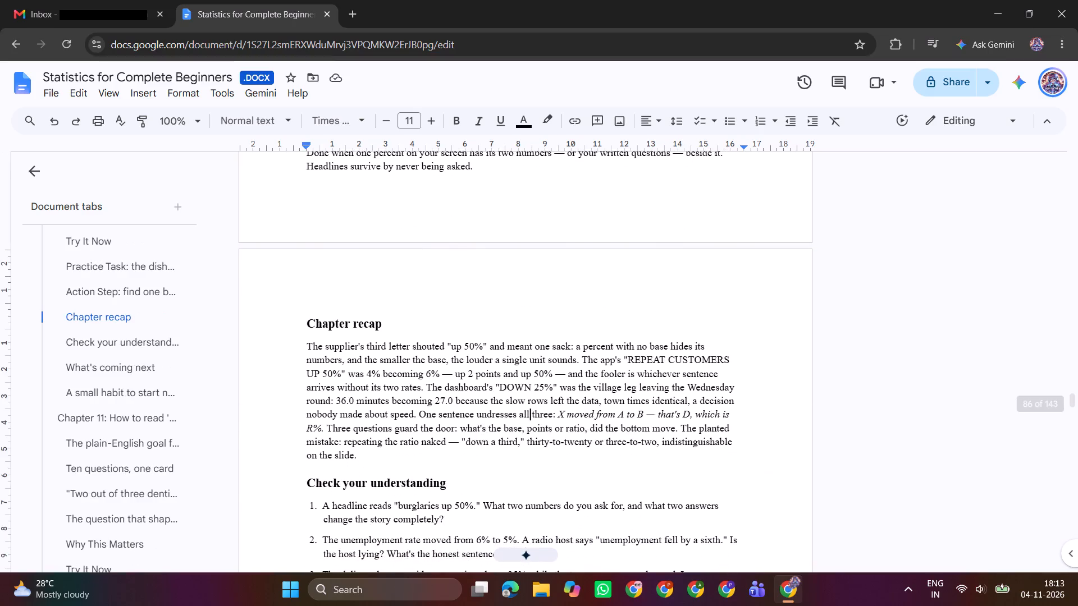
pyautogui.scroll(-2, 529, 414)
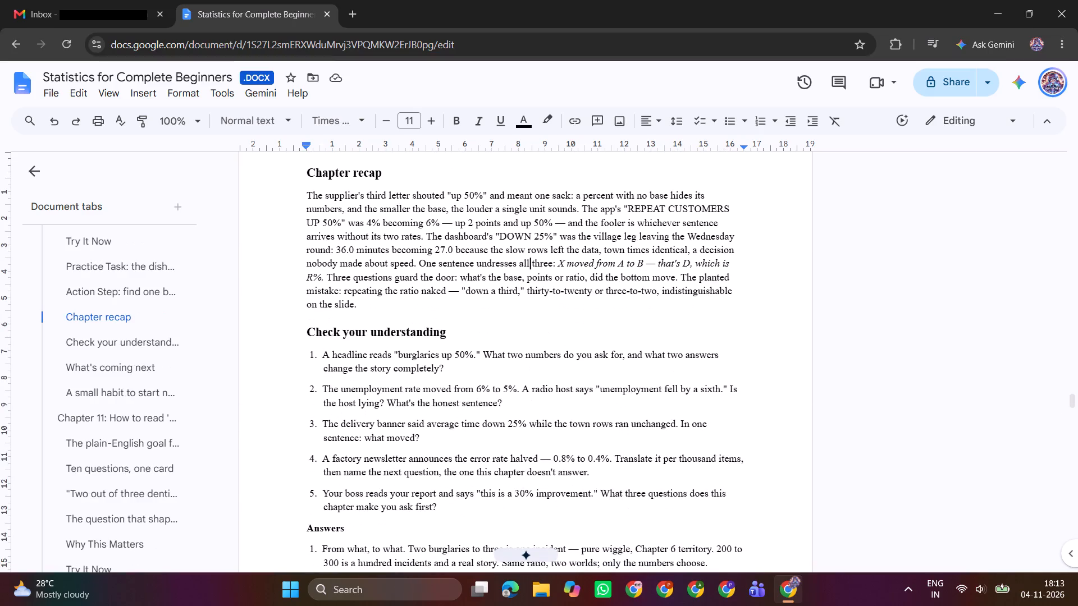
pyautogui.moveTo(452, 515); pyautogui.dragTo(302, 364)
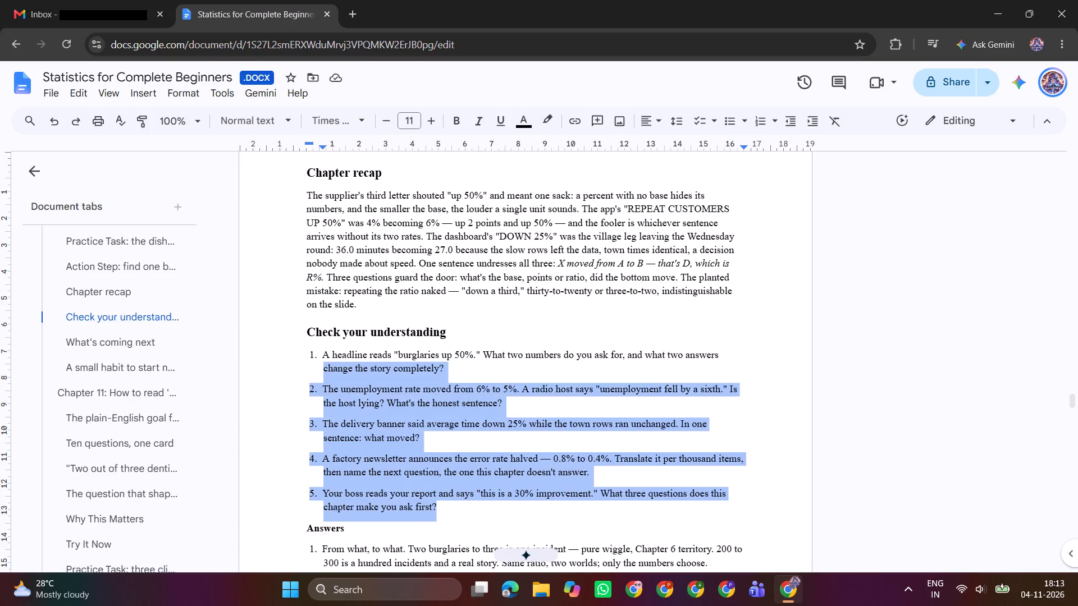
pyautogui.moveTo(302, 364); pyautogui.dragTo(301, 359)
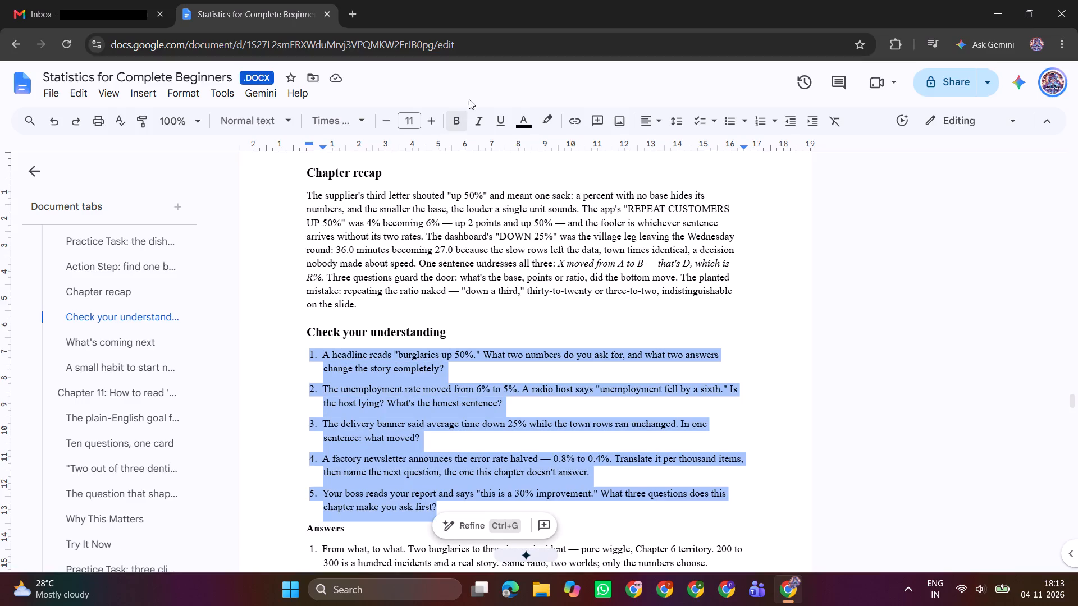
pyautogui.click(456, 120)
pyautogui.click(454, 383)
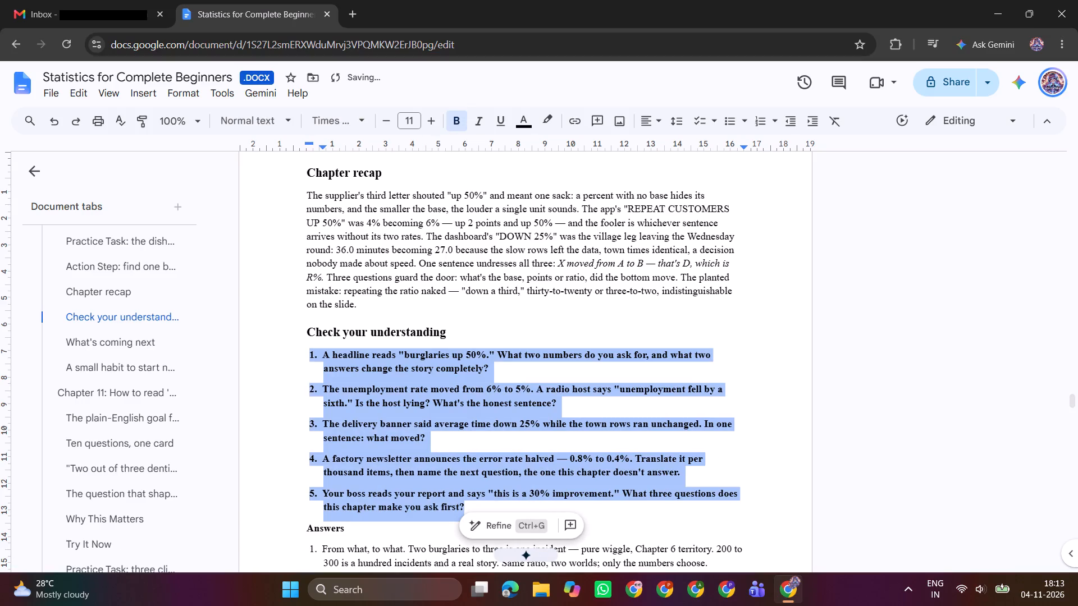
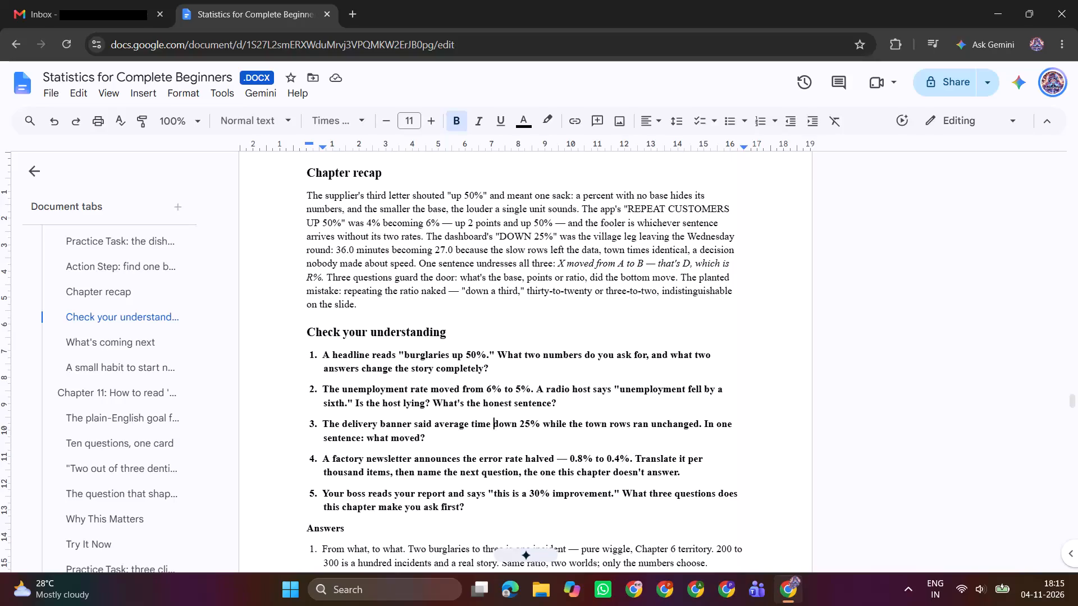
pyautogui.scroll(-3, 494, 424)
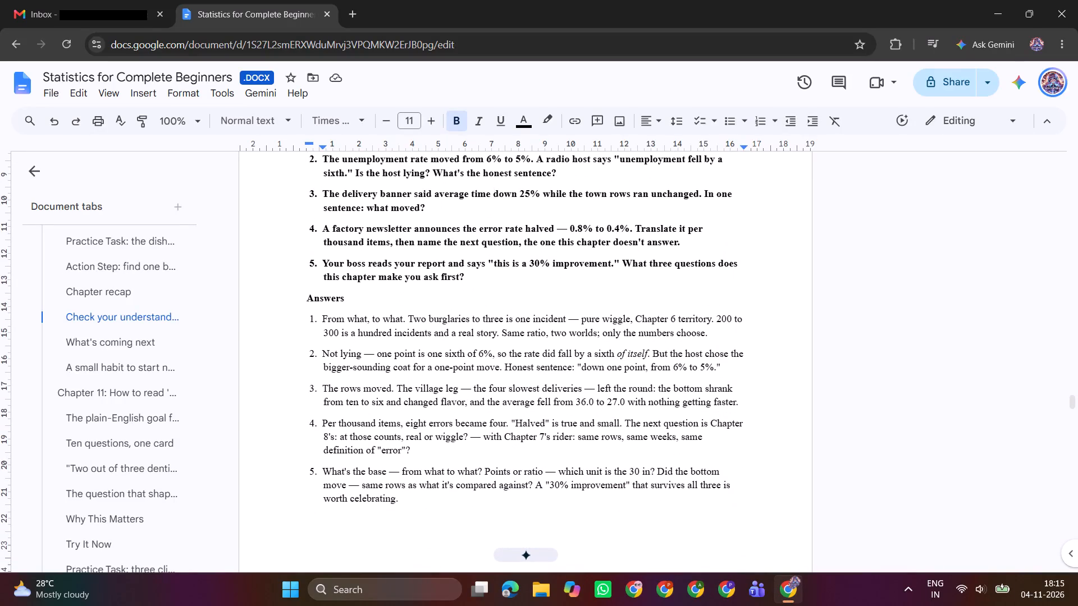
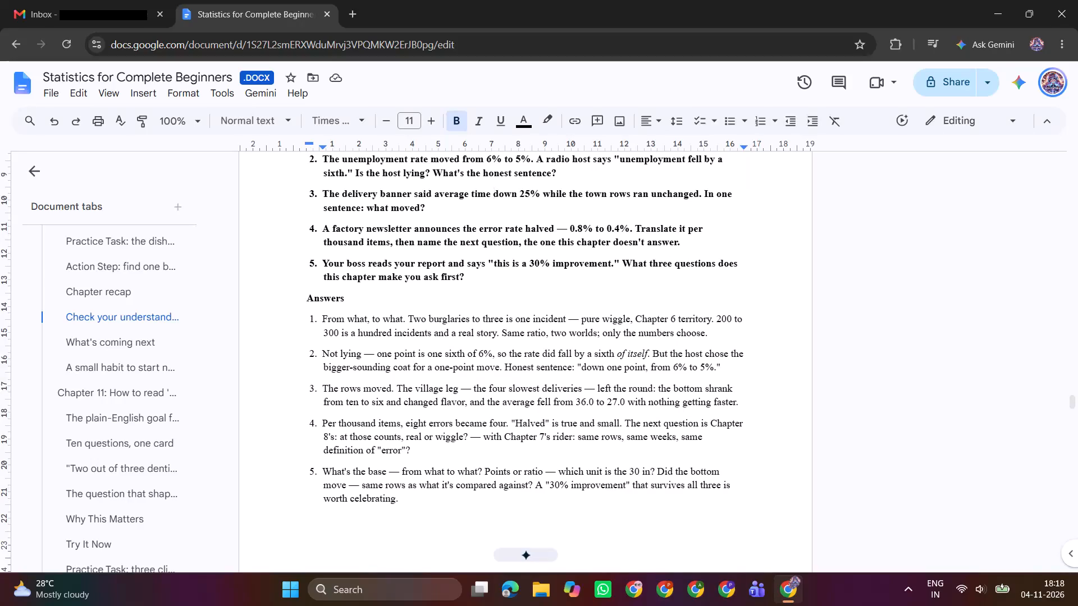
# Delete the em dash after "One that can't is a costume" in Chapter 10's "A small habit to start now" paragraph.
pyautogui.click(533, 366)
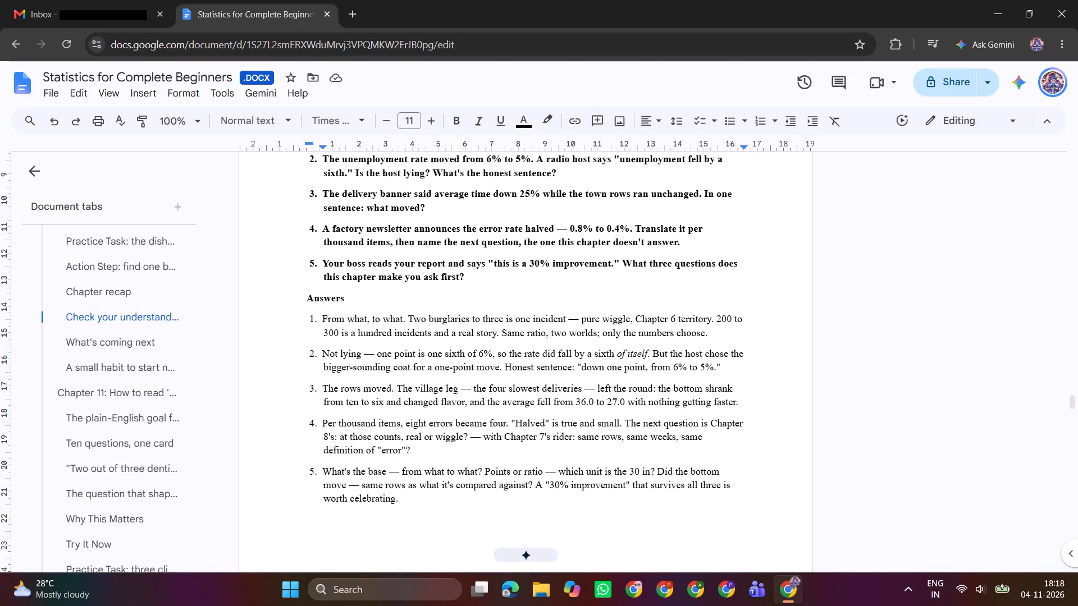
pyautogui.scroll(-4, 533, 366)
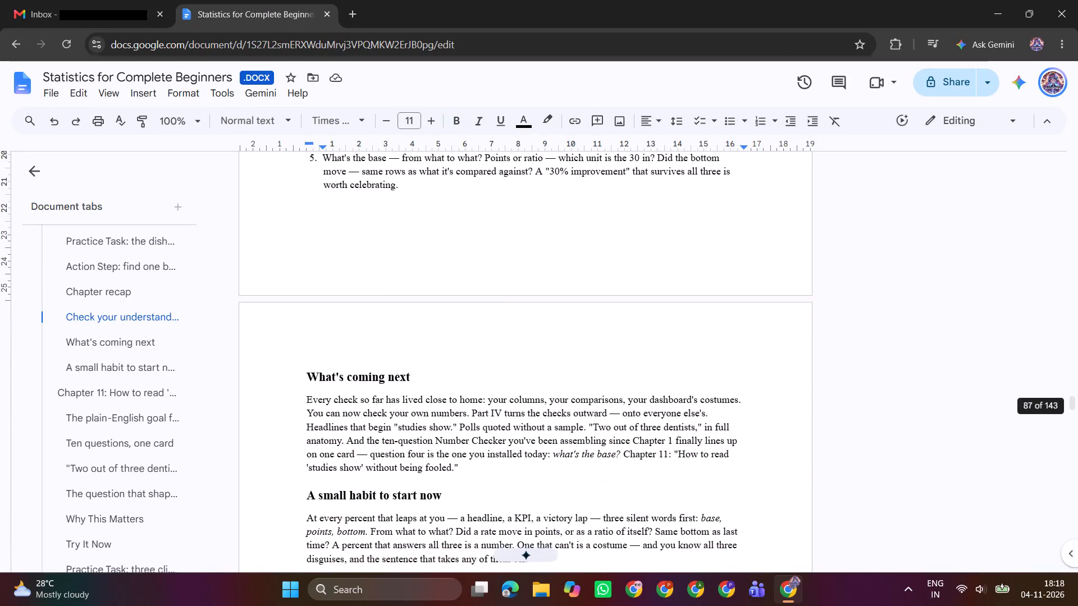
pyautogui.click(490, 444)
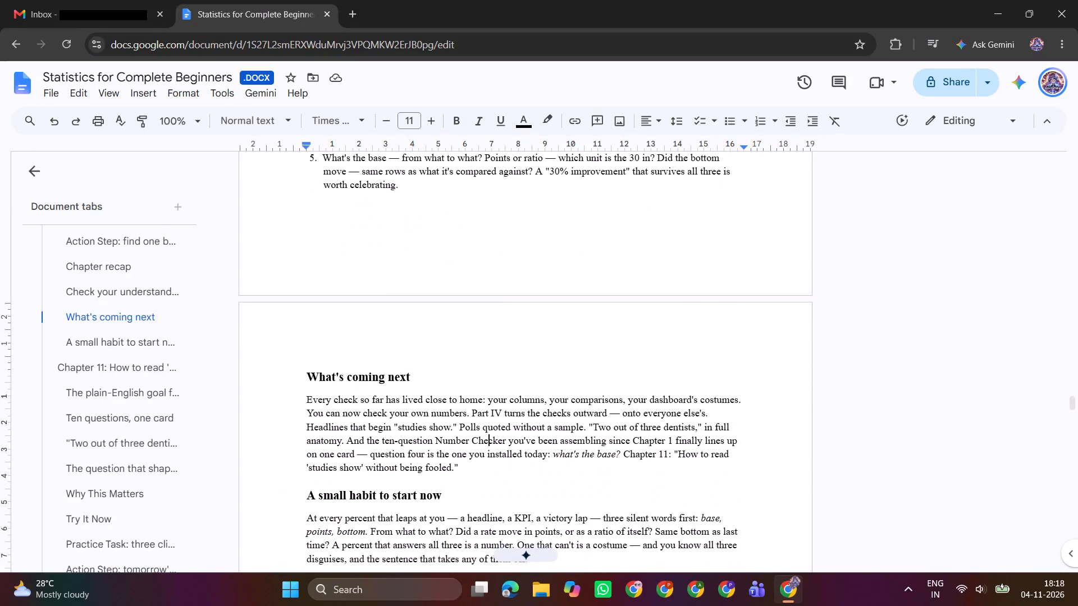
pyautogui.scroll(-2, 490, 444)
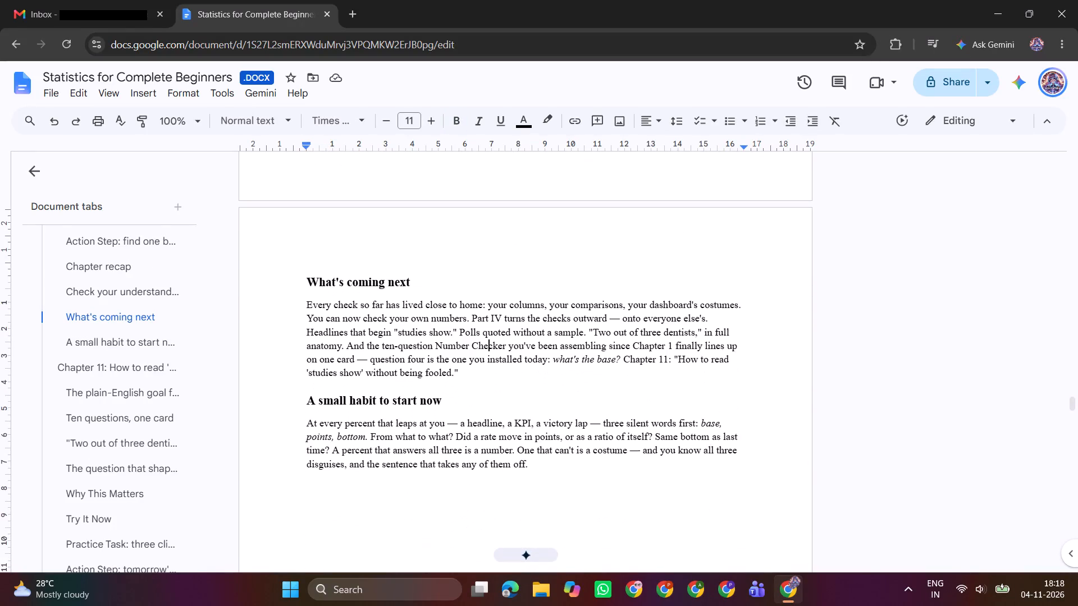
pyautogui.click(490, 444)
pyautogui.scroll(-1, 490, 444)
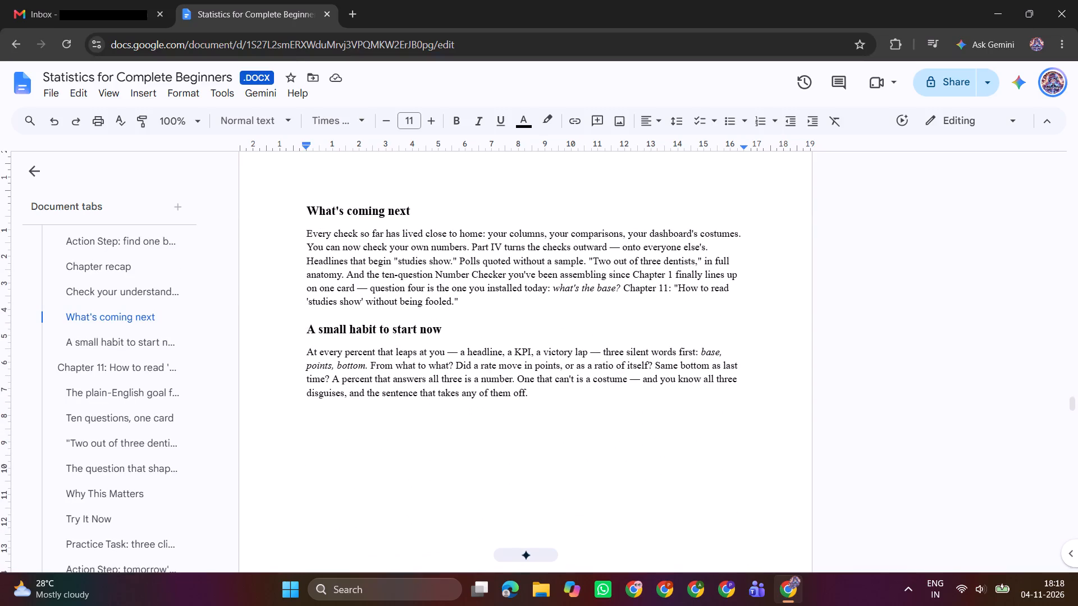
pyautogui.doubleClick(637, 383)
pyautogui.press('Delete')
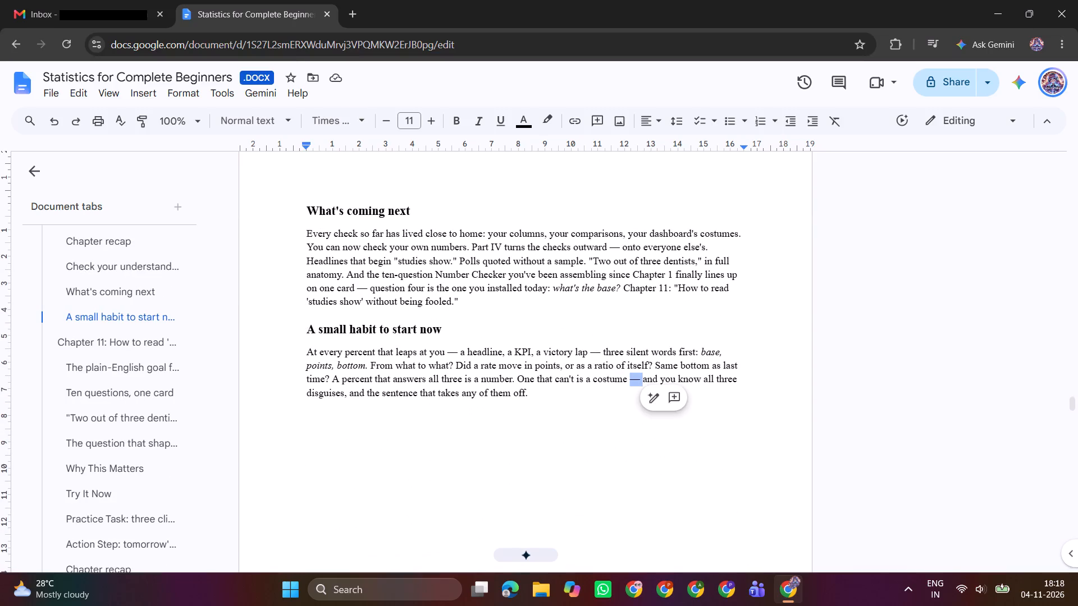
pyautogui.click(622, 357)
# Remove the colon after "Chapter 11" and move the chapter title onto its own line.
pyautogui.scroll(-8, 622, 357)
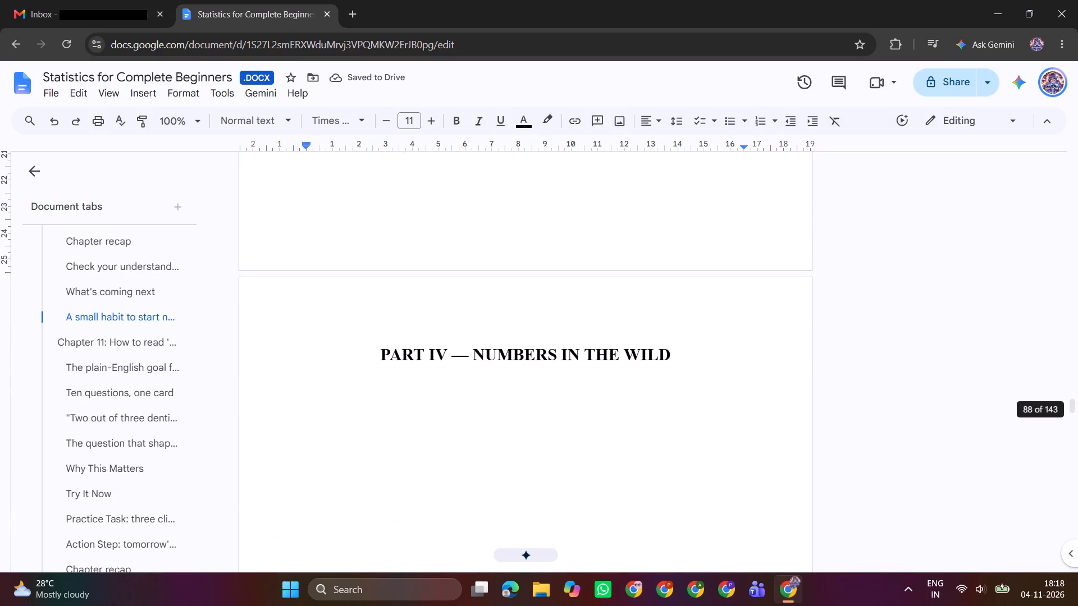
pyautogui.scroll(-1, 622, 357)
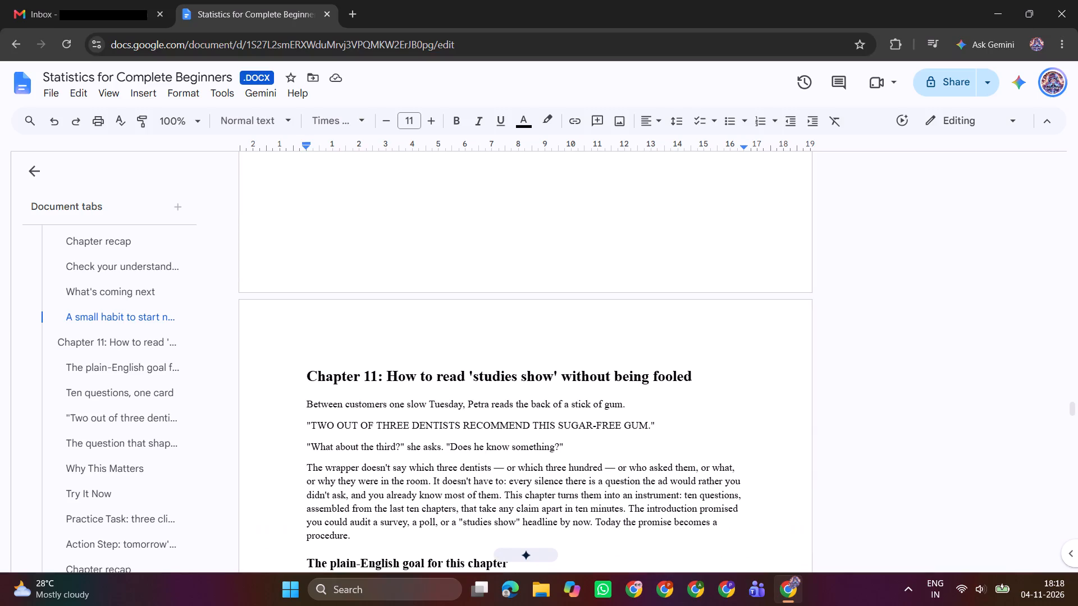
pyautogui.click(383, 377)
pyautogui.press('BackSpace')
pyautogui.press('Return')
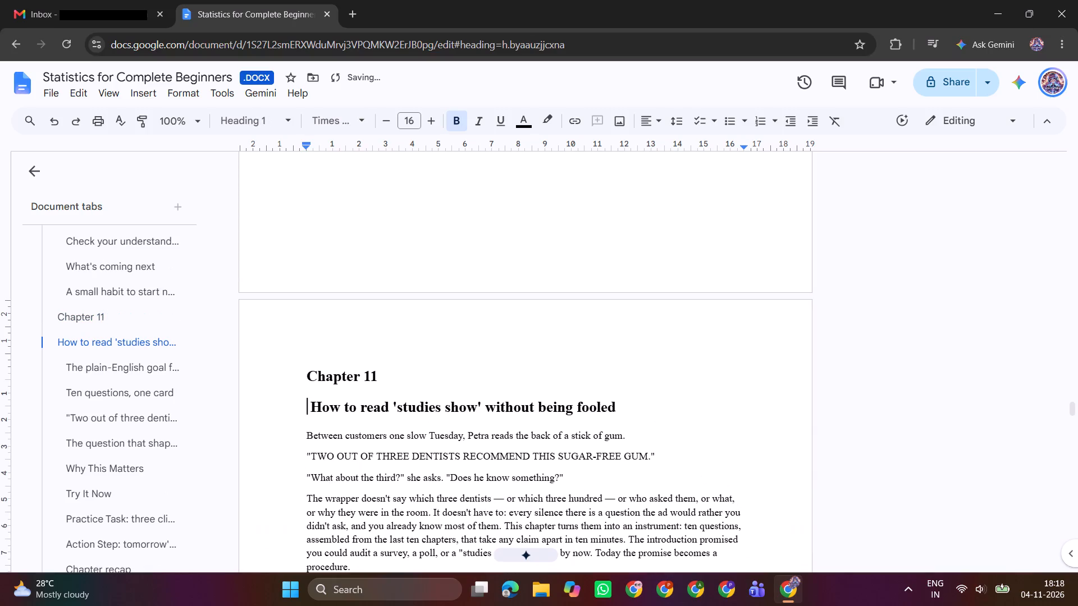
# Apply the Heading 2 style to the title line "How to read 'studies show' without being fooled".
pyautogui.tripleClick(348, 414)
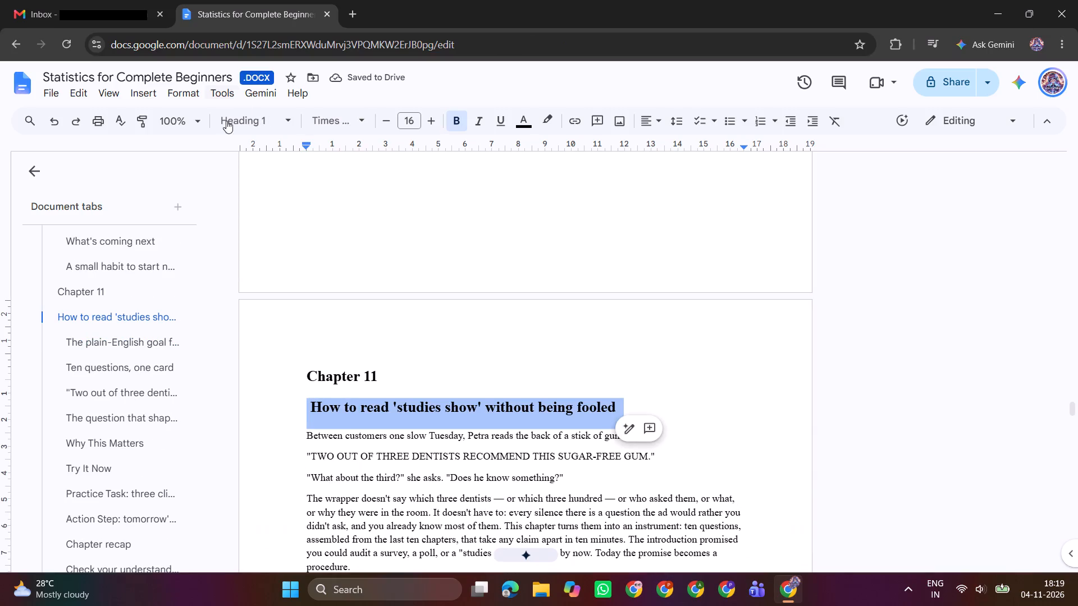
pyautogui.click(241, 119)
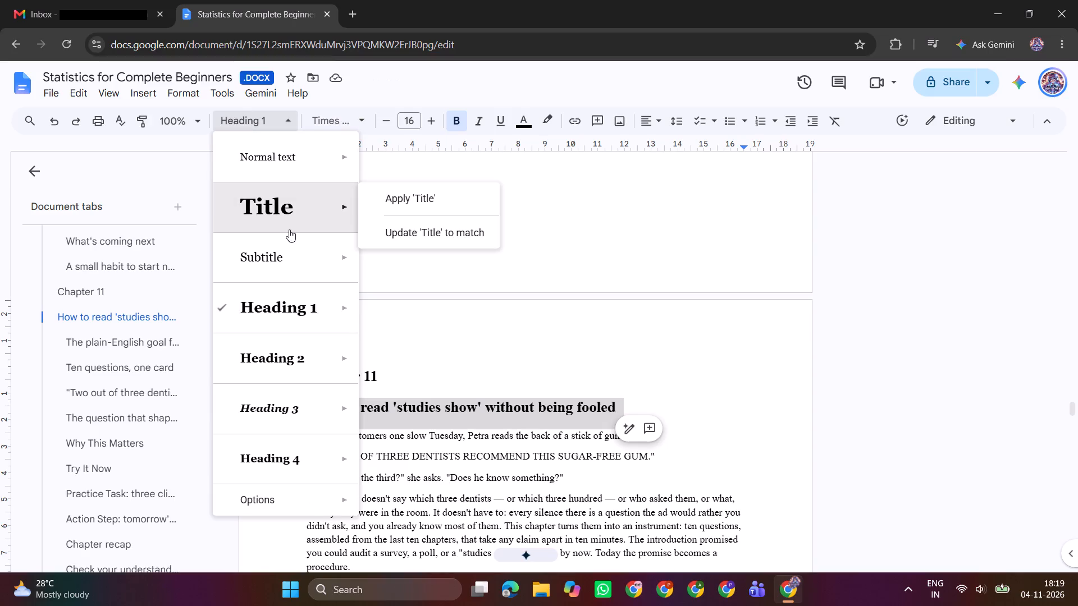
pyautogui.click(281, 344)
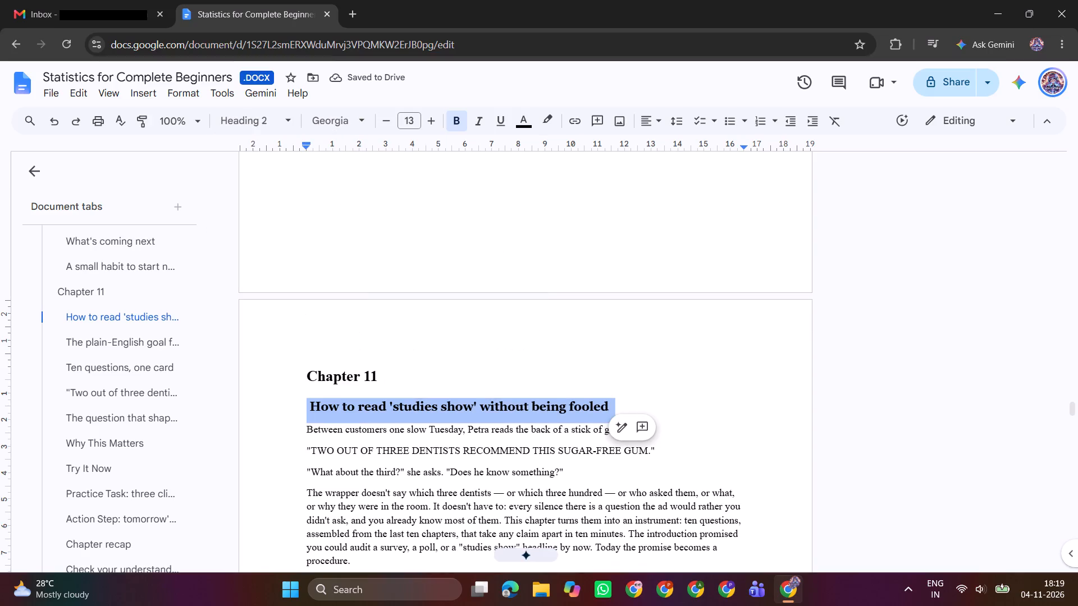
# Centre both Chapter 11 heading lines and insert a blank line between the title and the opening paragraph.
pyautogui.click(304, 383)
pyautogui.moveTo(304, 383); pyautogui.dragTo(611, 400)
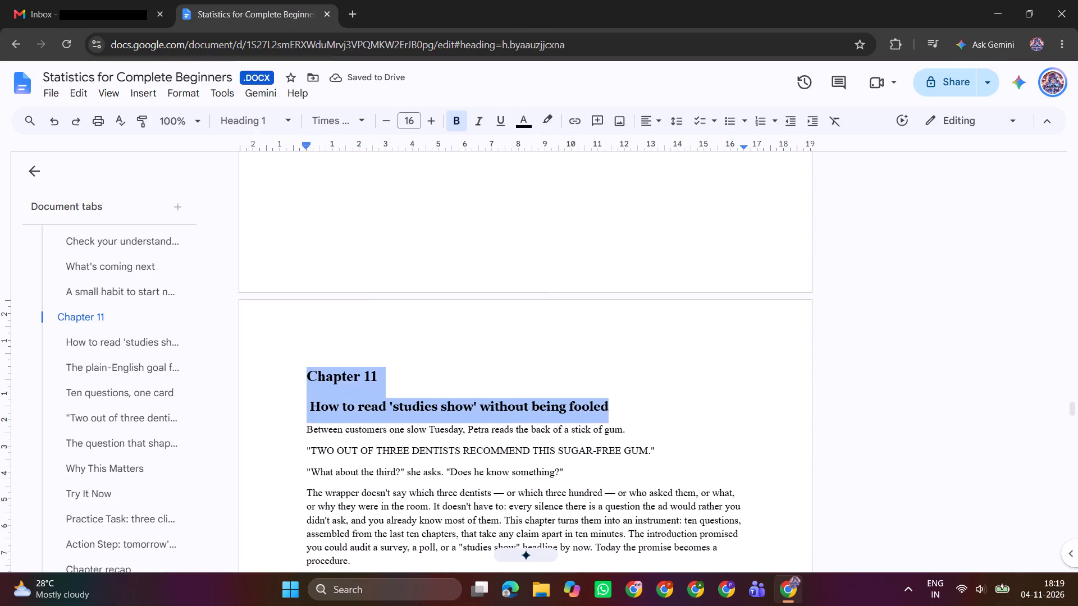
pyautogui.moveTo(611, 400); pyautogui.dragTo(612, 400)
pyautogui.click(651, 117)
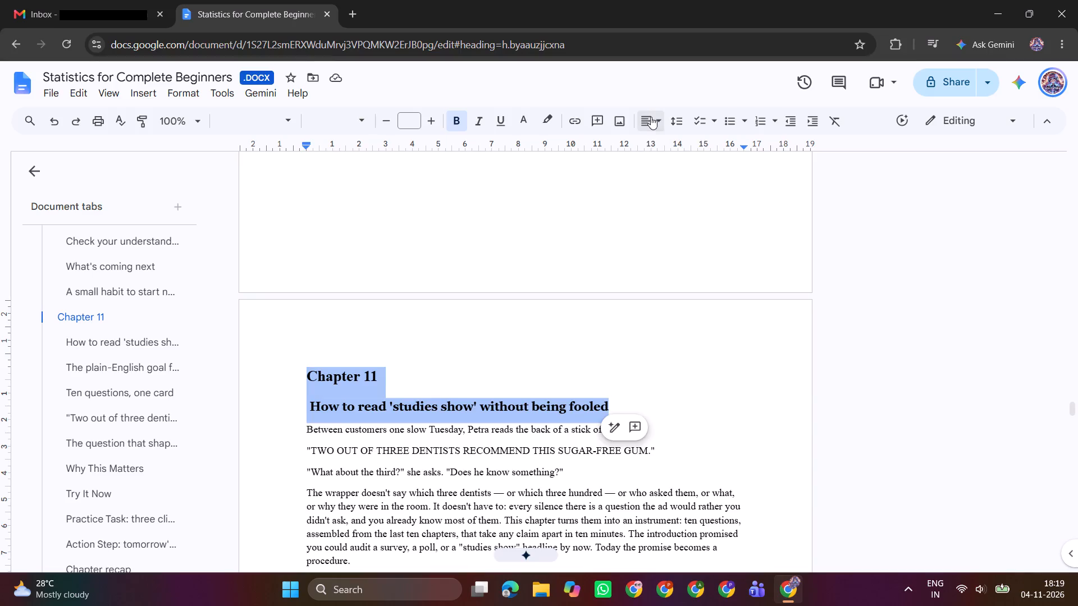
pyautogui.click(674, 148)
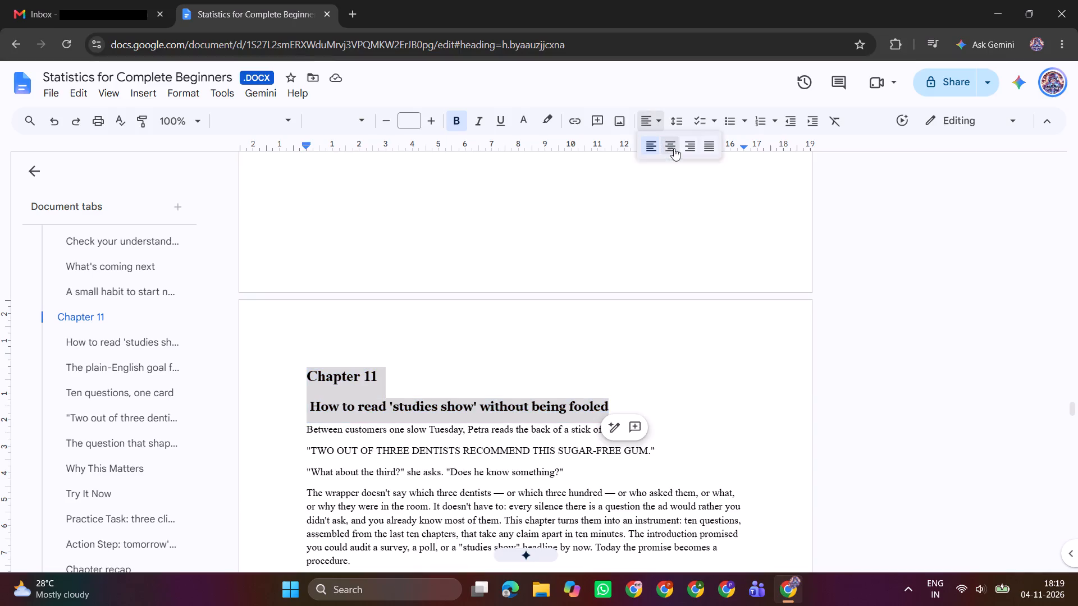
pyautogui.click(303, 427)
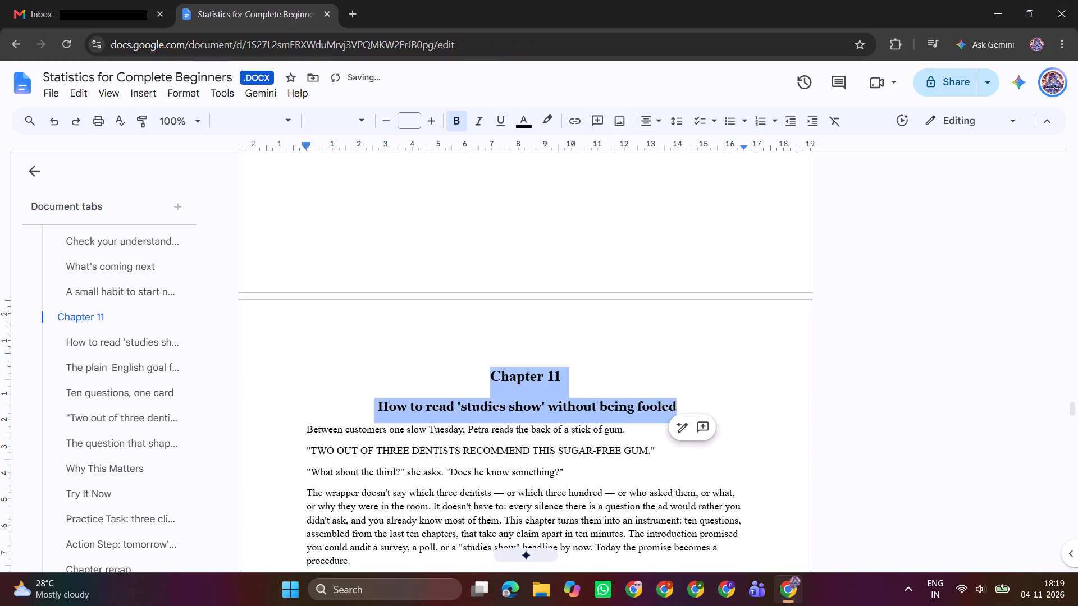
pyautogui.press('Return')
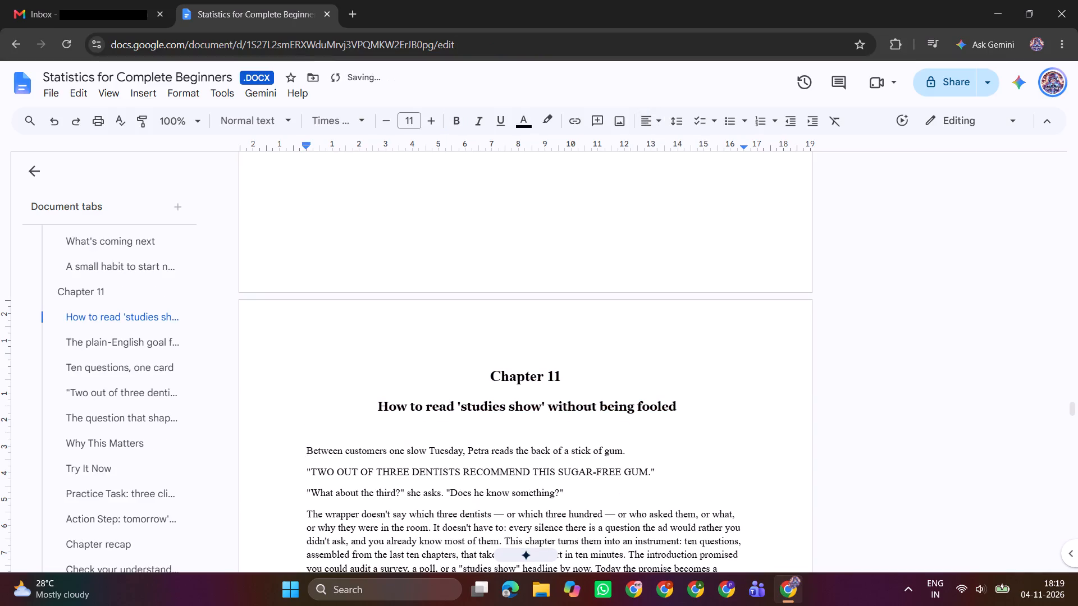
# Delete the two em dashes around "or which three hundred" in the paragraph starting "The wrapper doesn't say".
pyautogui.click(372, 484)
pyautogui.scroll(-1, 372, 484)
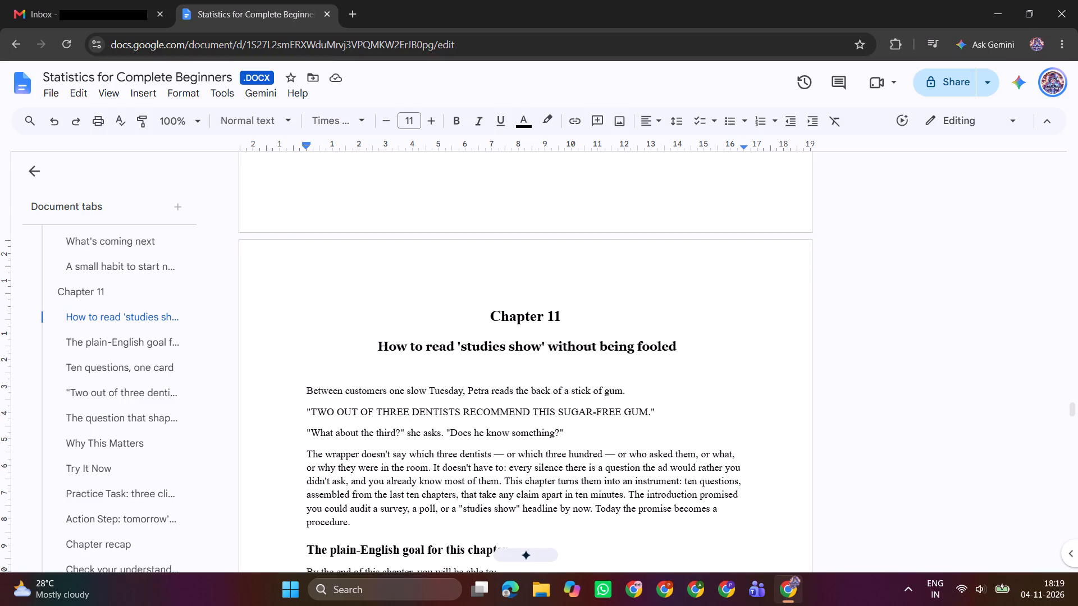
pyautogui.doubleClick(499, 456)
pyautogui.press('Delete')
pyautogui.doubleClick(597, 457)
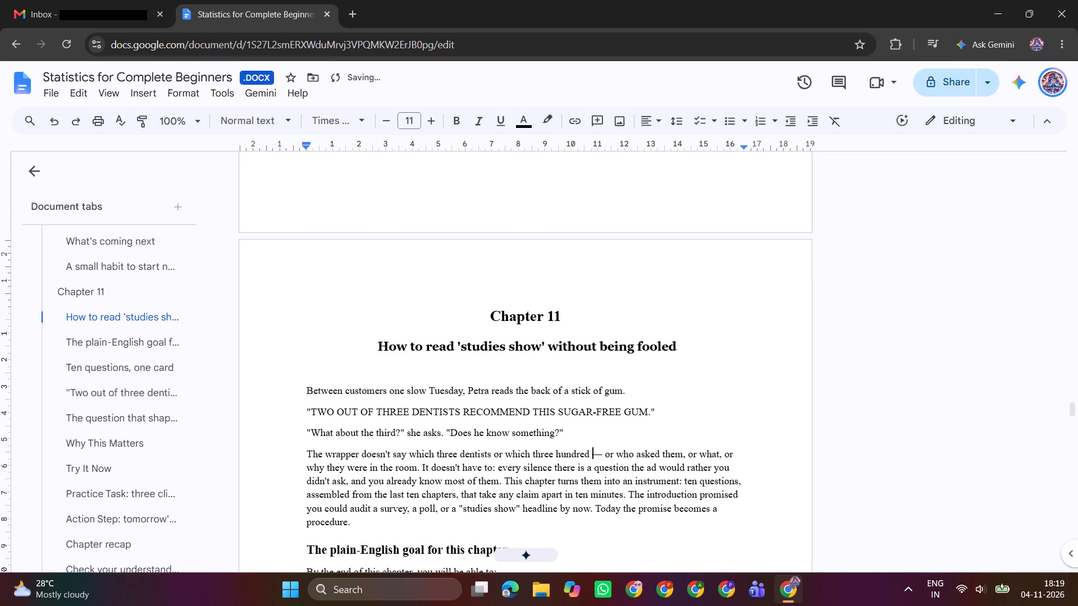
pyautogui.press('Delete')
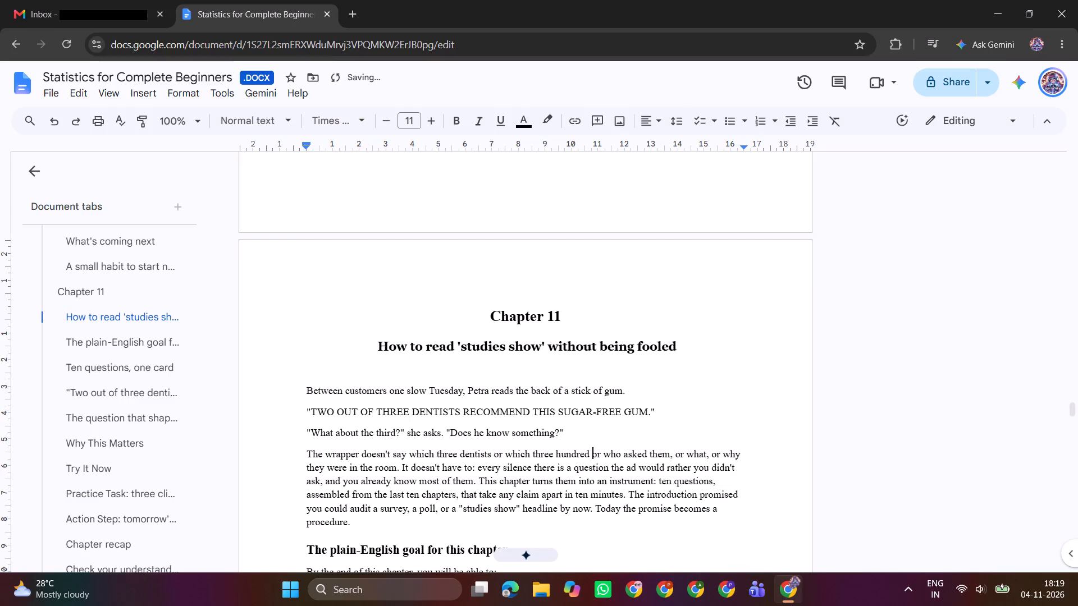
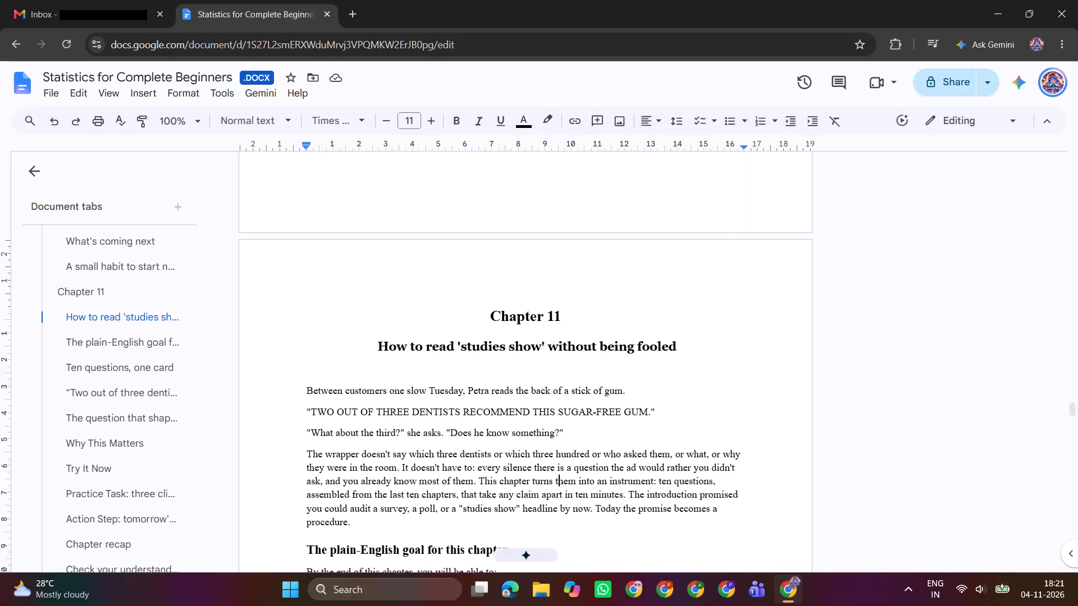
# Accept the grammar suggestion capitalising "Did" in "did the bottom move?" under question 4, "What's the base?".
pyautogui.scroll(-3, 558, 475)
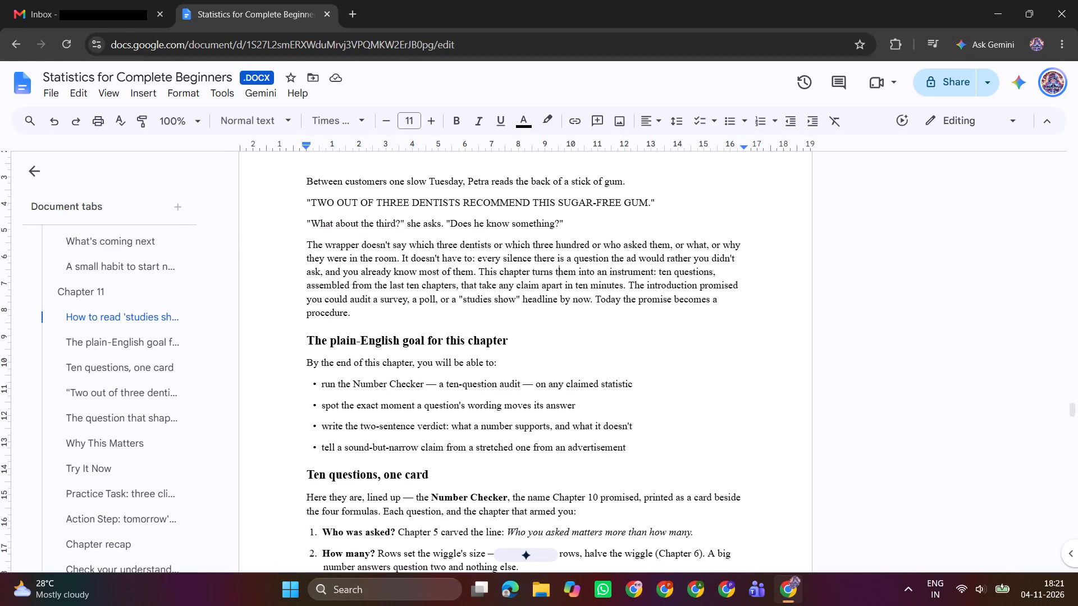
pyautogui.scroll(-4, 467, 414)
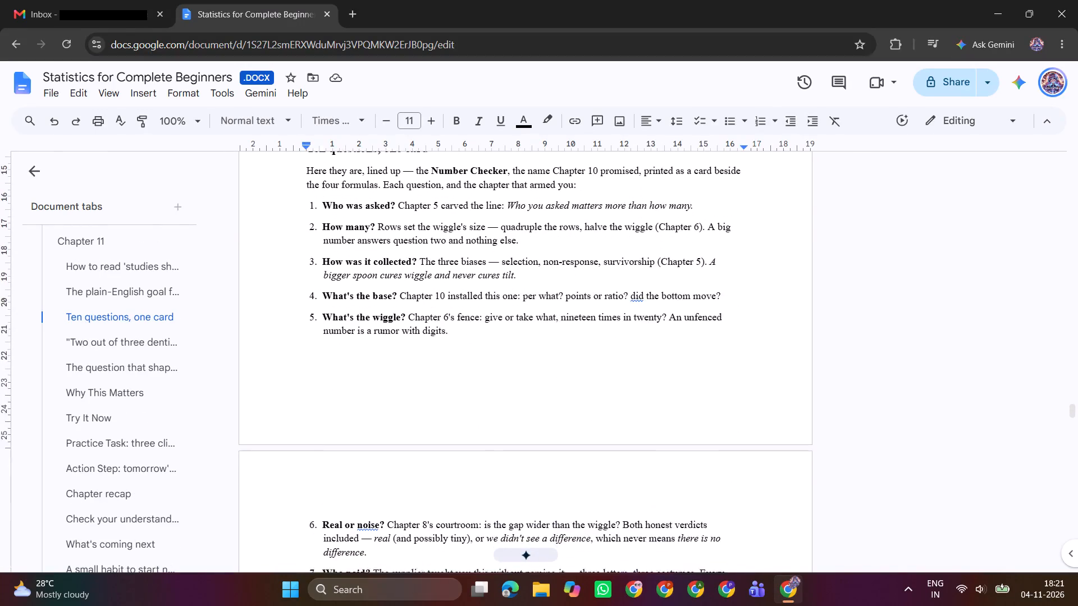
pyautogui.click(638, 283)
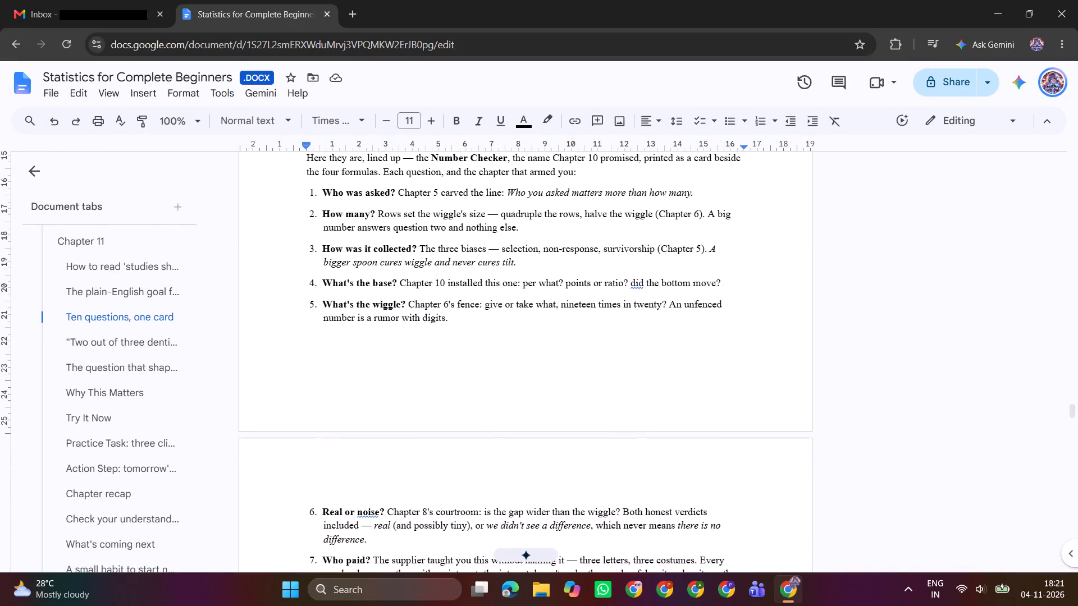
pyautogui.click(636, 270)
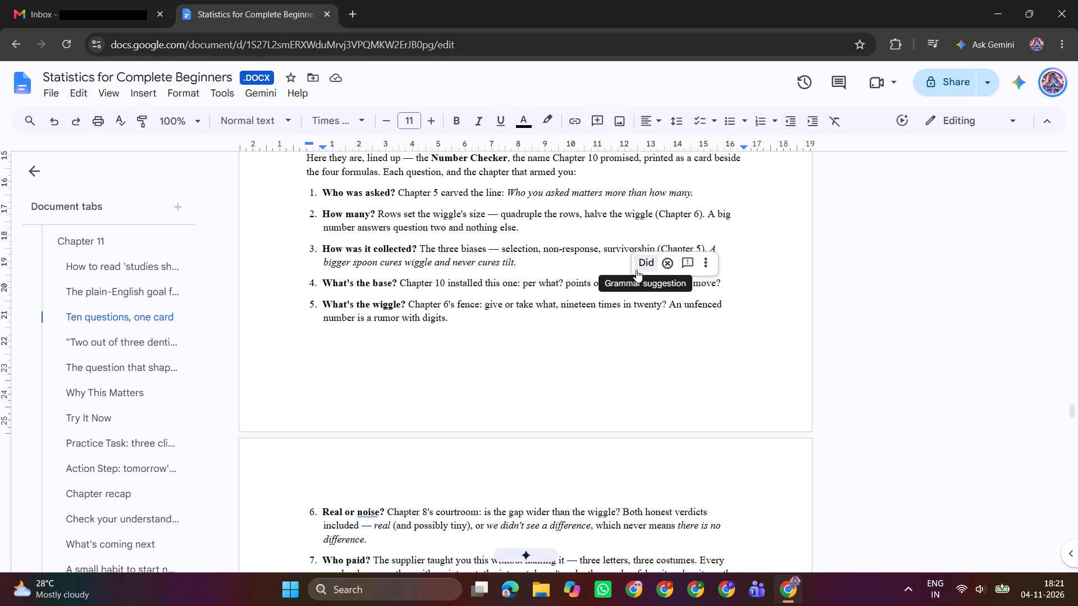
pyautogui.click(501, 291)
# Accept the grammar suggestion "noisy" in the bold question 6 label "Real or noise?" of the Number Checker list.
pyautogui.scroll(-2, 501, 291)
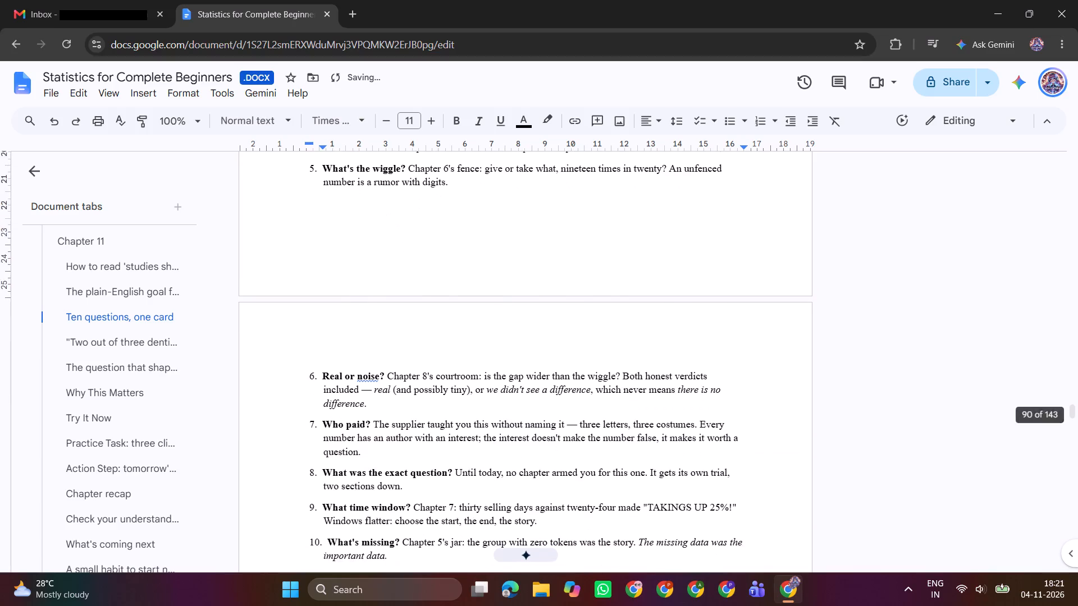
pyautogui.click(369, 370)
pyautogui.click(372, 346)
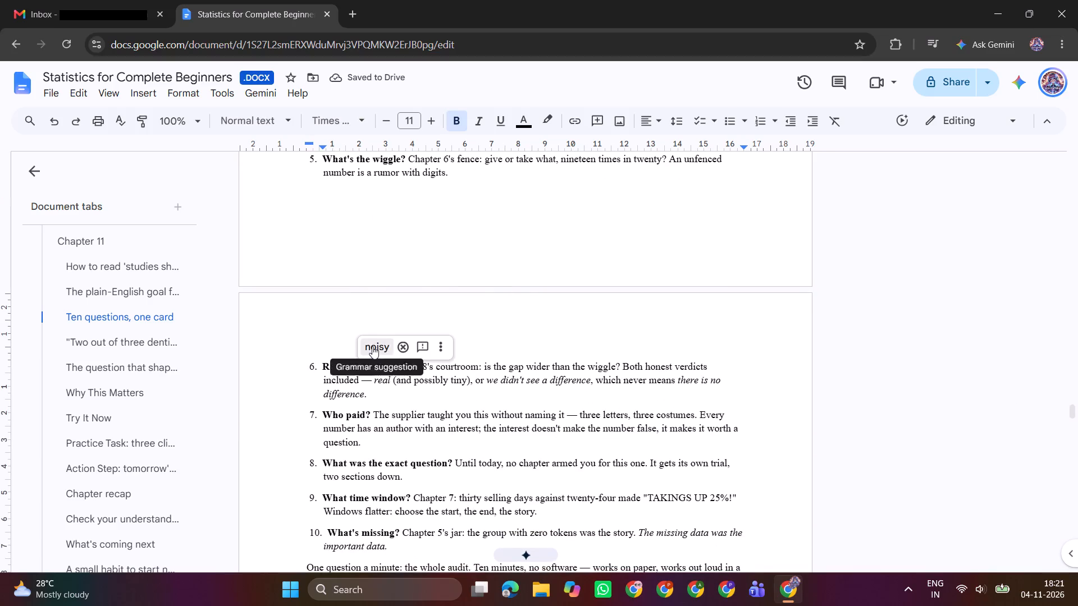
pyautogui.click(420, 433)
pyautogui.scroll(-1, 432, 412)
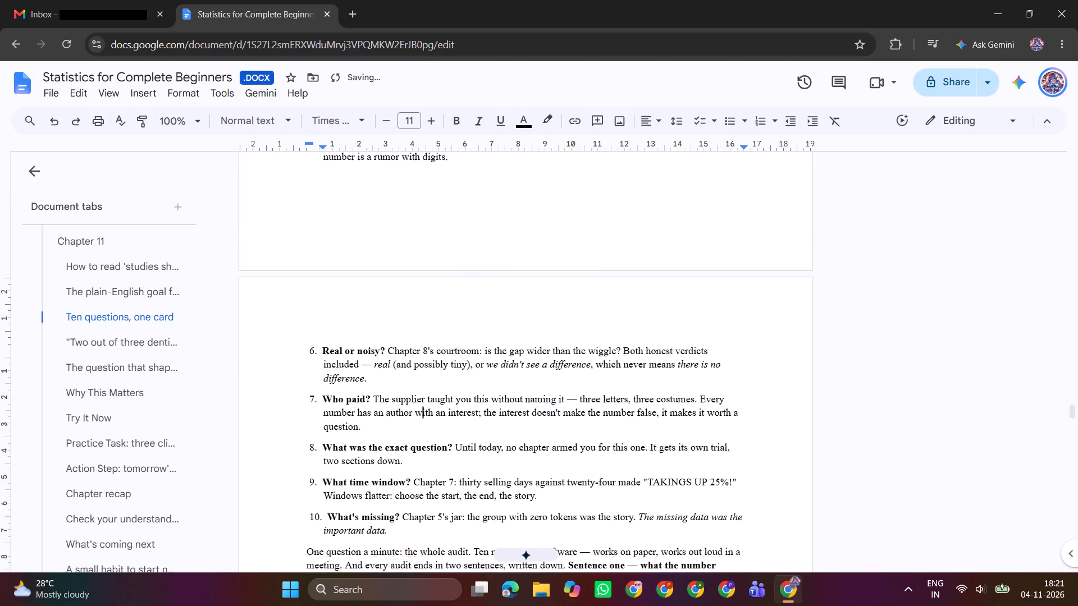
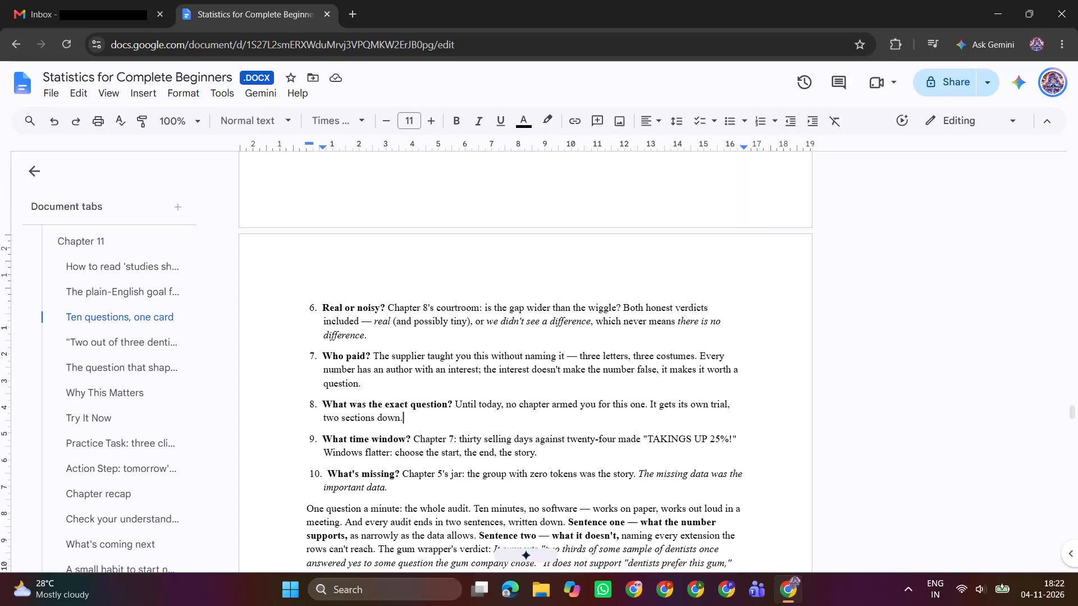
# Accept the grammar suggestion "printed" before "identically" in the "Who was asked" paragraph of "Two out of three dentists," in full anatomy.
pyautogui.scroll(-1, 432, 412)
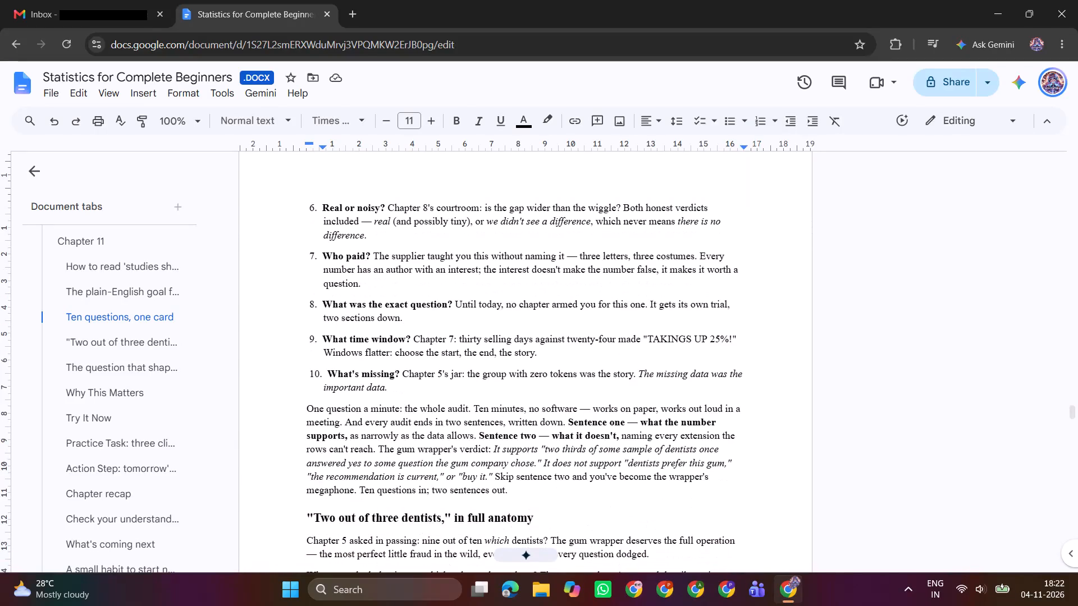
pyautogui.scroll(-1, 432, 412)
pyautogui.click(432, 412)
pyautogui.scroll(-1, 432, 412)
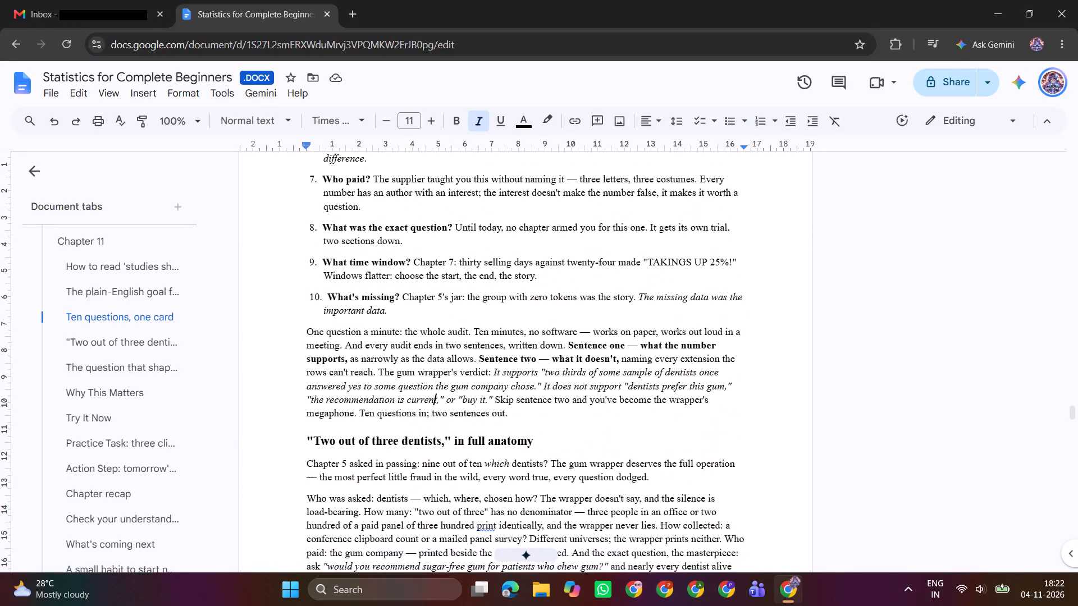
pyautogui.scroll(-2, 432, 412)
pyautogui.click(486, 385)
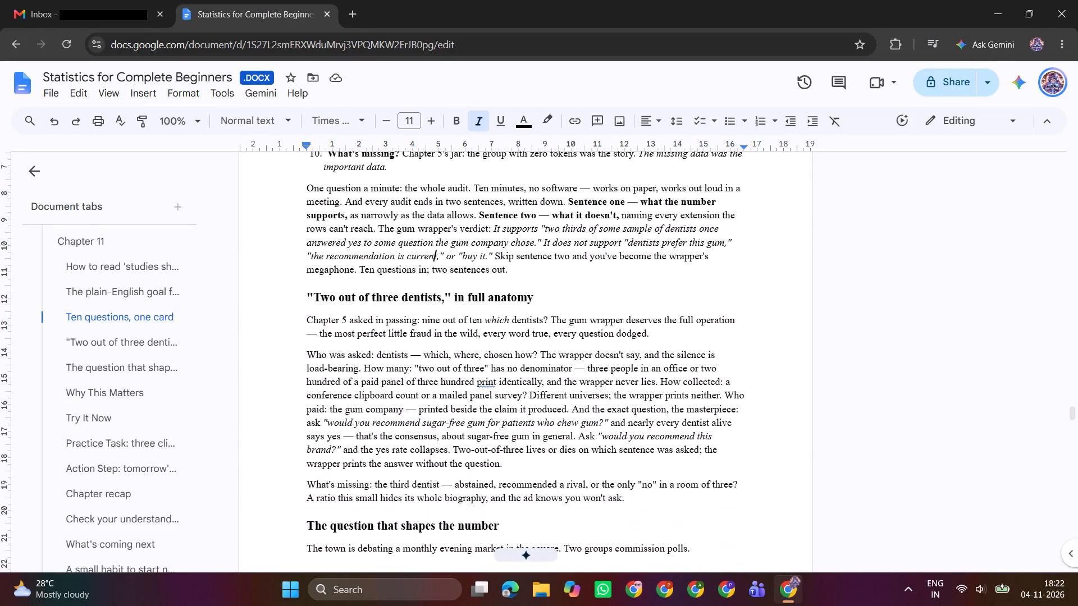
pyautogui.click(489, 367)
pyautogui.click(487, 428)
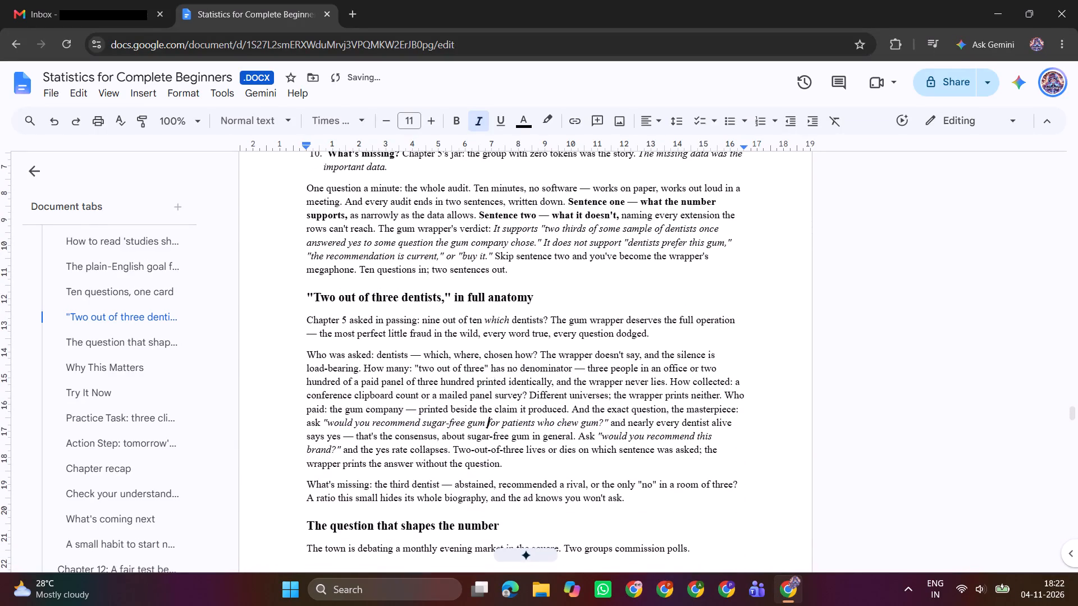
# Accept the grammar suggestions "arrive at other" and "picks" in the first paragraph of Chapter 11's Why This Matters section.
pyautogui.scroll(-1, 487, 428)
pyautogui.click(487, 428)
pyautogui.scroll(-3, 487, 428)
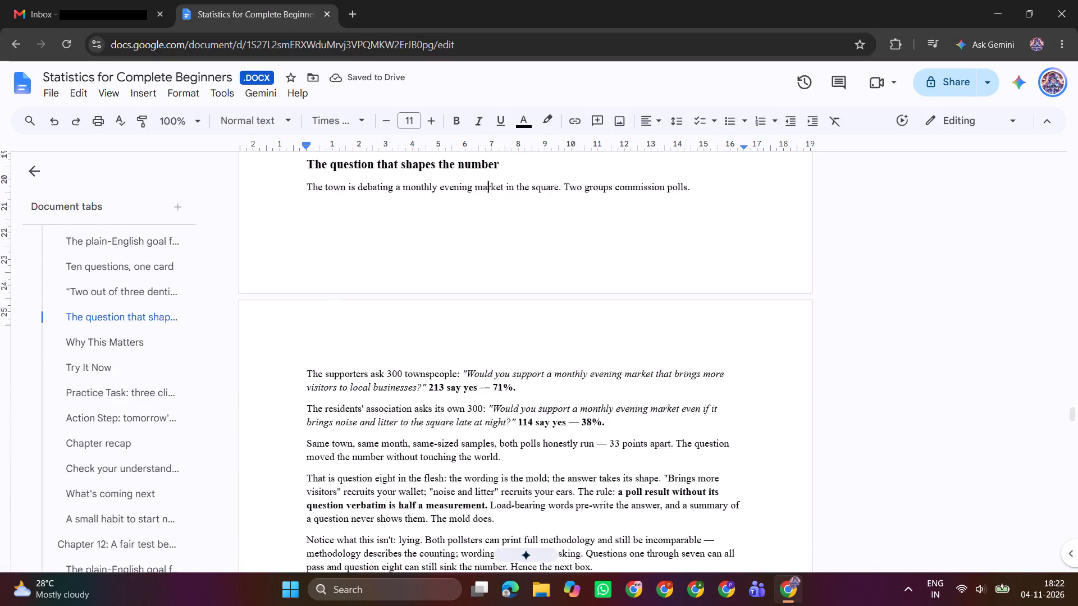
pyautogui.scroll(-2, 487, 428)
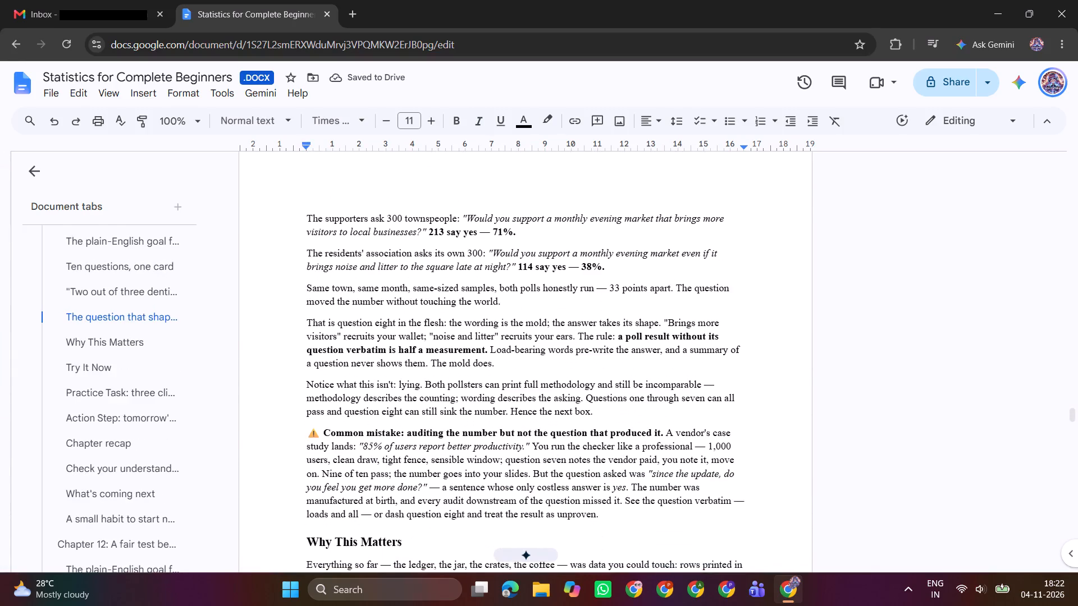
pyautogui.scroll(-2, 468, 461)
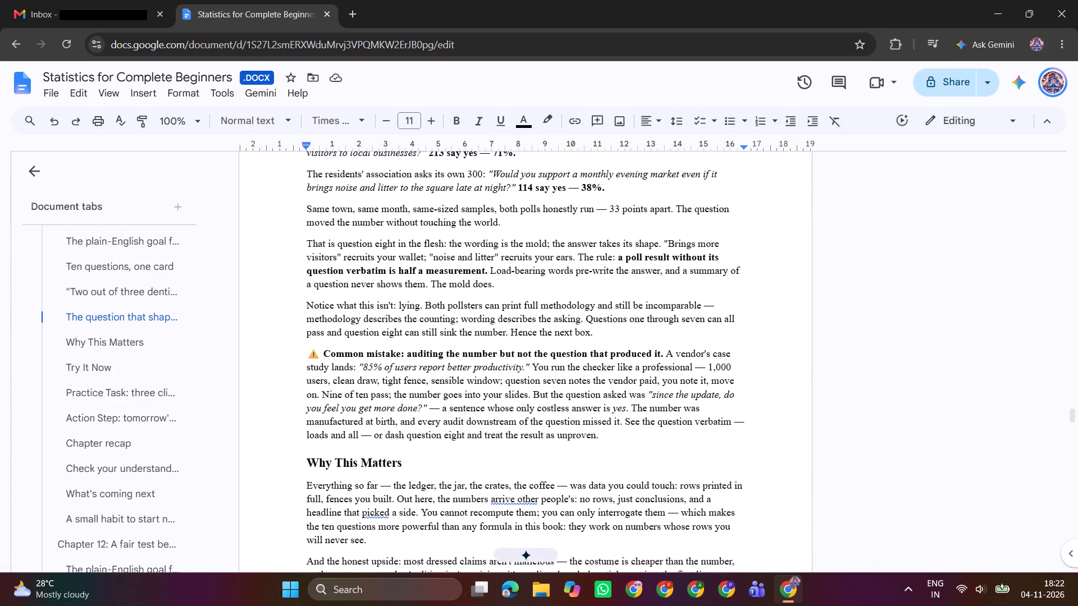
pyautogui.scroll(-1, 468, 461)
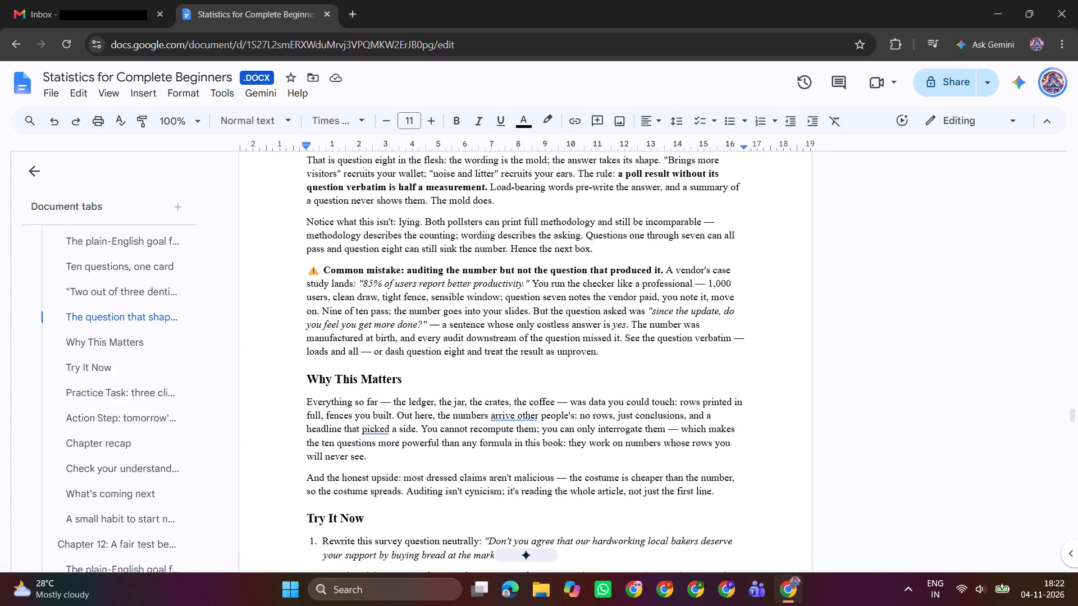
pyautogui.click(511, 412)
pyautogui.click(514, 389)
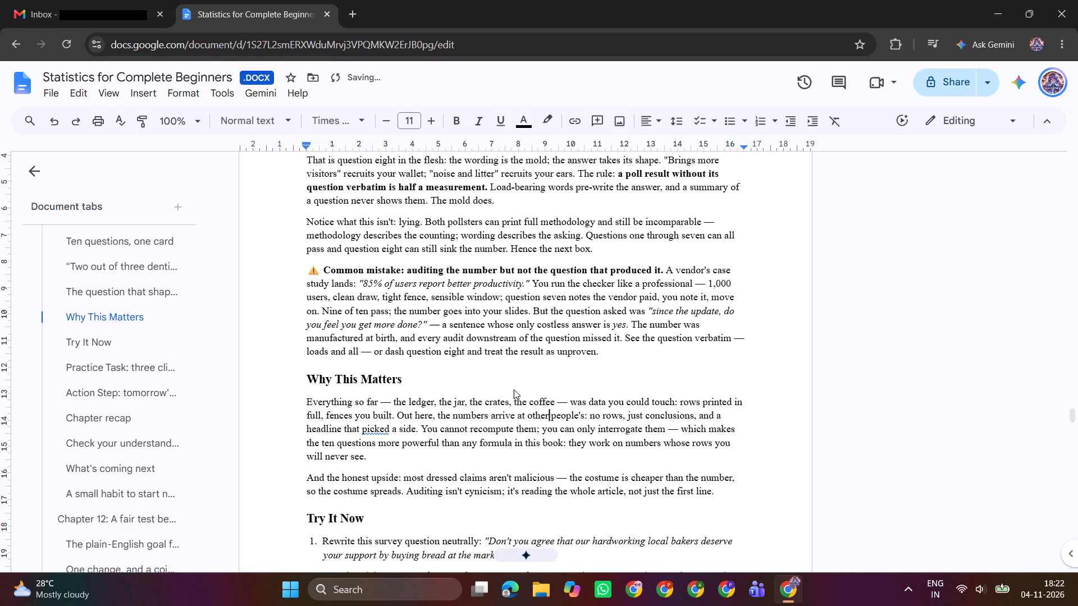
pyautogui.click(372, 434)
pyautogui.click(385, 406)
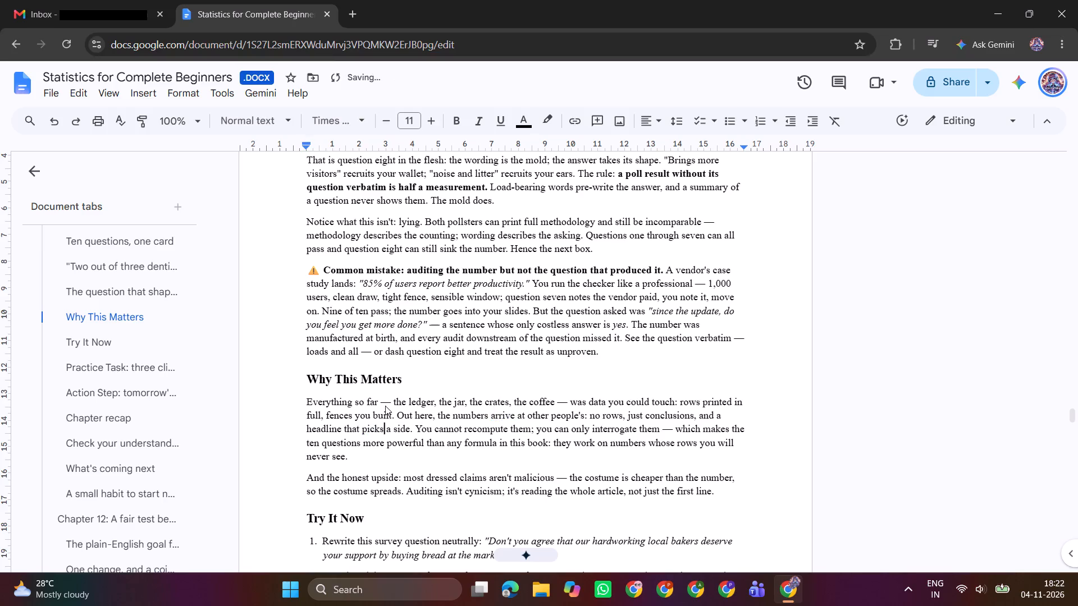
pyautogui.click(412, 445)
# Accept the suggestions "burdens" and "deserve to recruit" in the Answers paragraph of the Try It Now section.
pyautogui.scroll(-1, 412, 445)
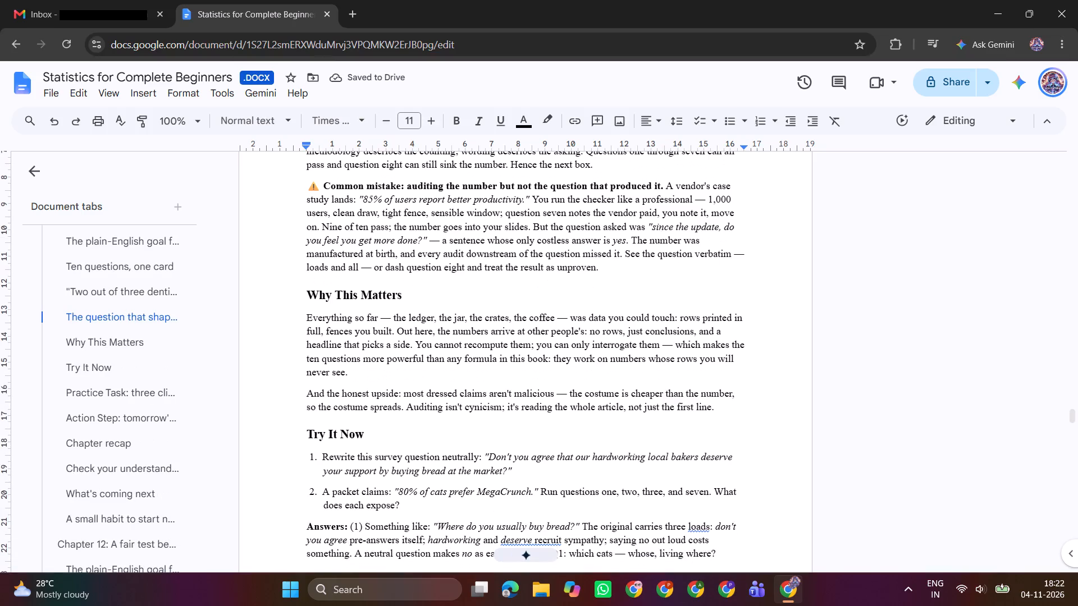
pyautogui.scroll(-1, 412, 445)
pyautogui.click(698, 434)
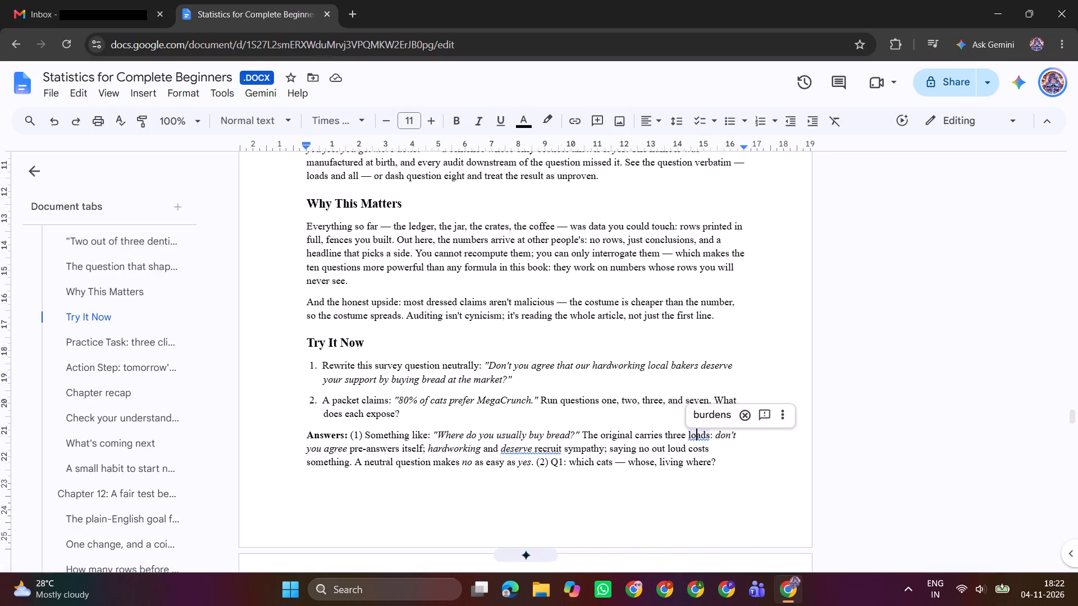
pyautogui.click(693, 417)
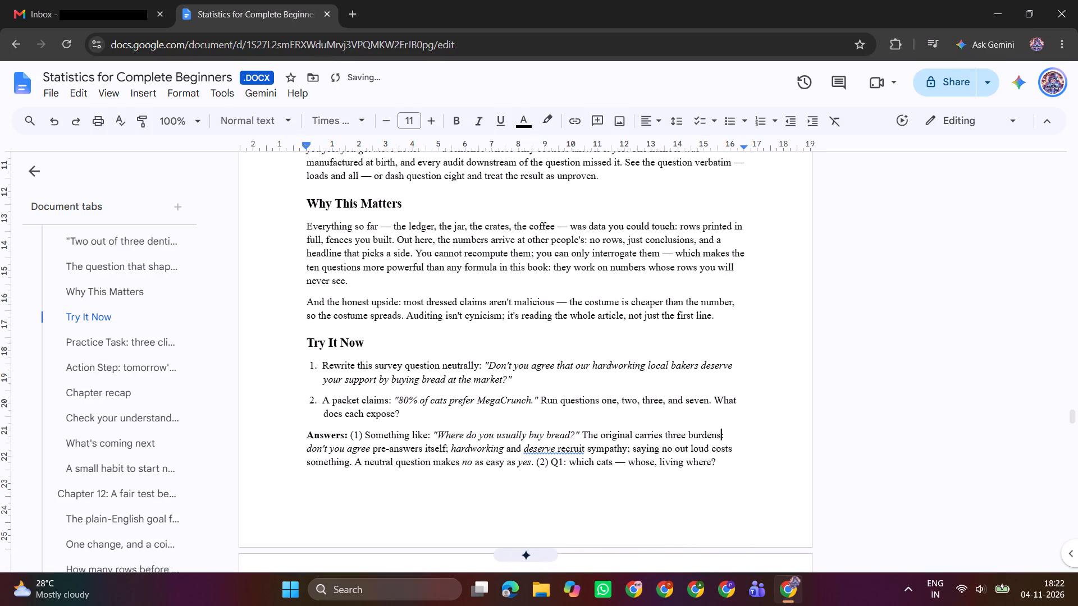
pyautogui.click(549, 454)
pyautogui.click(551, 430)
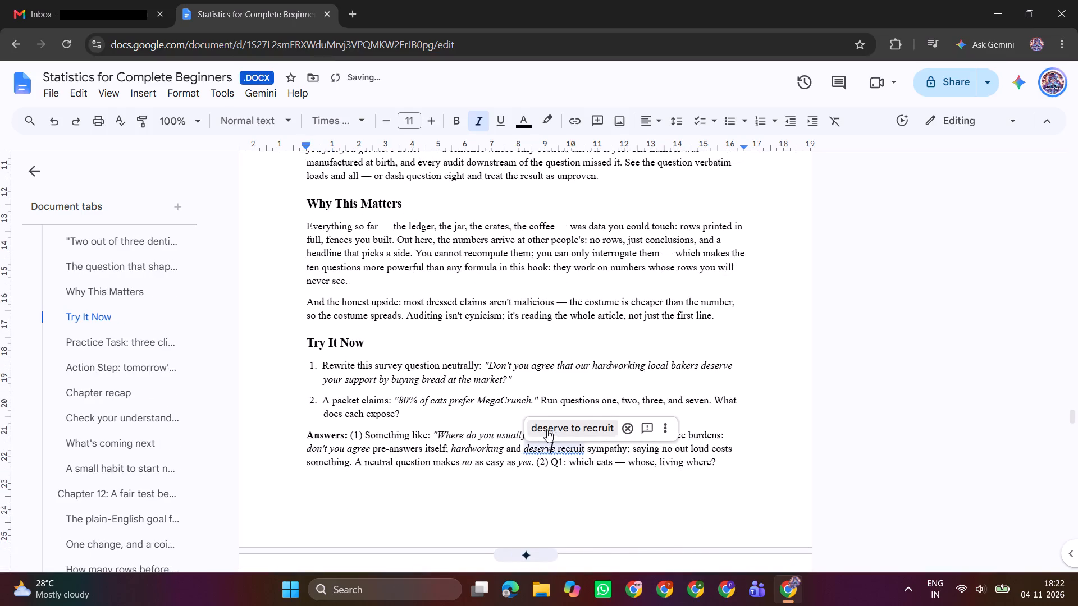
pyautogui.click(504, 407)
# Accept the grammar suggestion "80%" for the flagged phrase before "might survive all four" in the Try It Now answers.
pyautogui.scroll(-2, 504, 407)
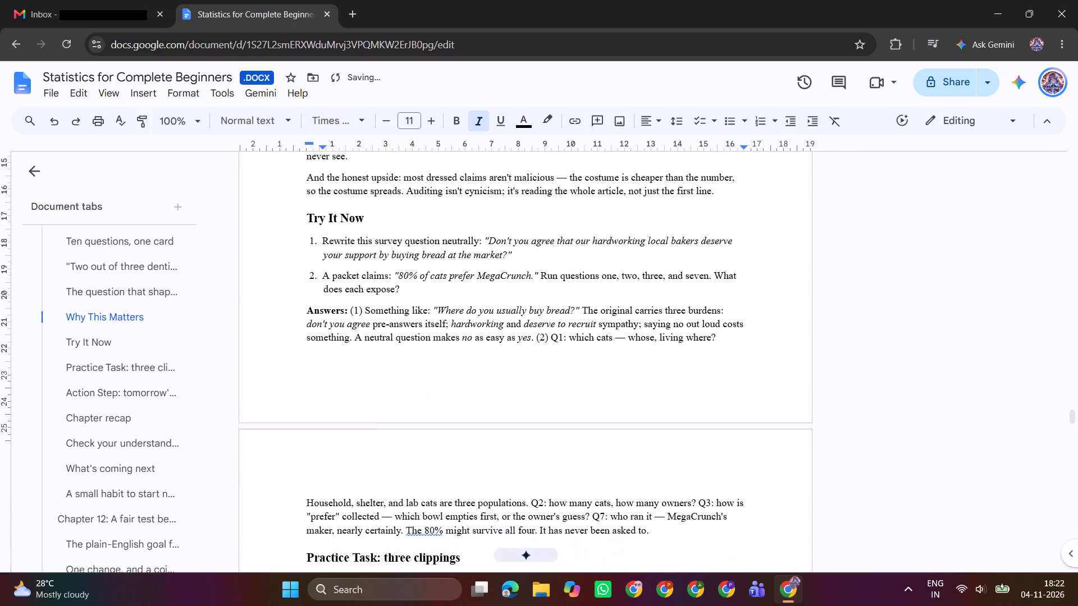
pyautogui.scroll(-1, 504, 407)
pyautogui.click(427, 310)
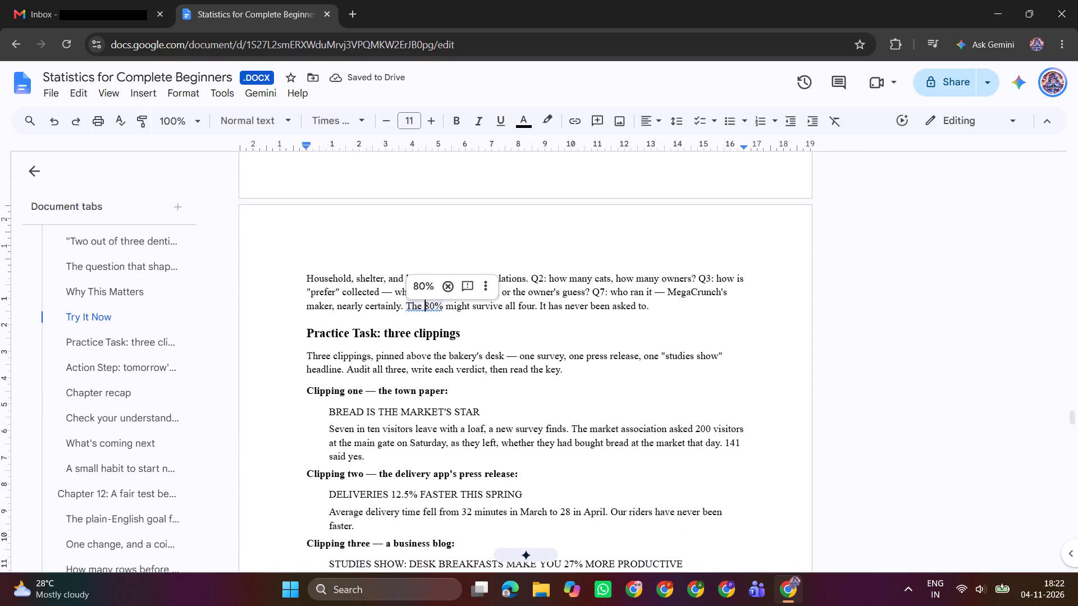
pyautogui.click(426, 282)
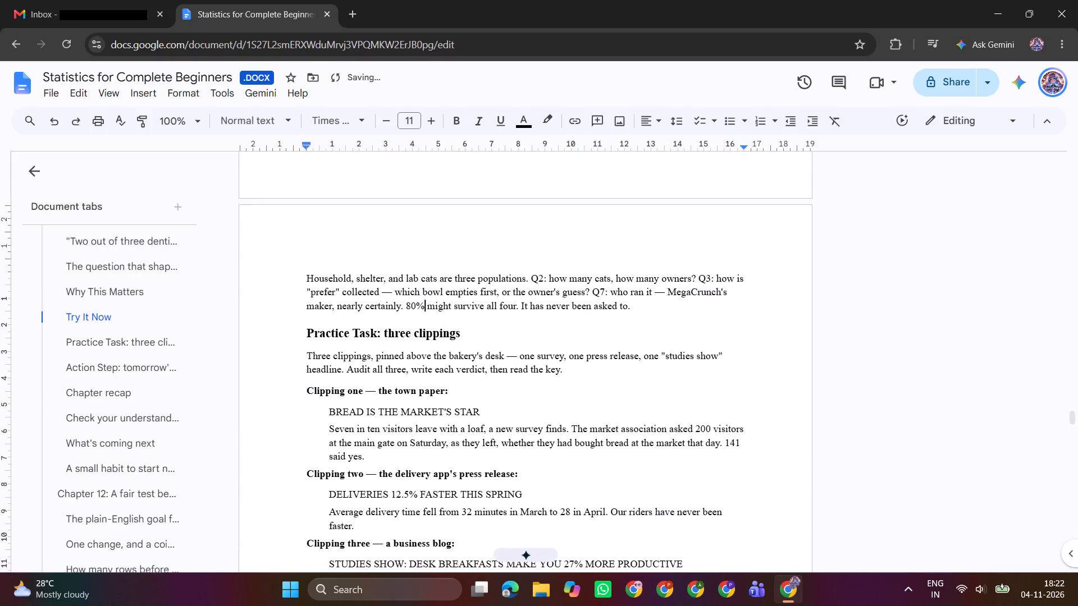
pyautogui.click(481, 362)
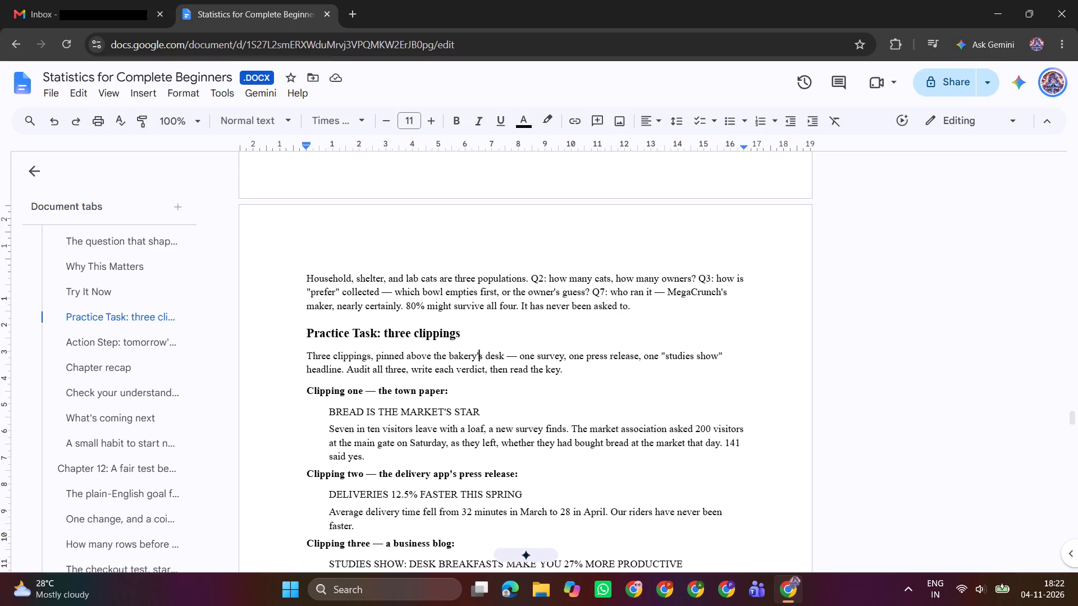
# Accept the grammar suggestion "reason" for the last word of the Clipping one verdict in the Practice Task's full worked solution.
pyautogui.scroll(-2, 599, 368)
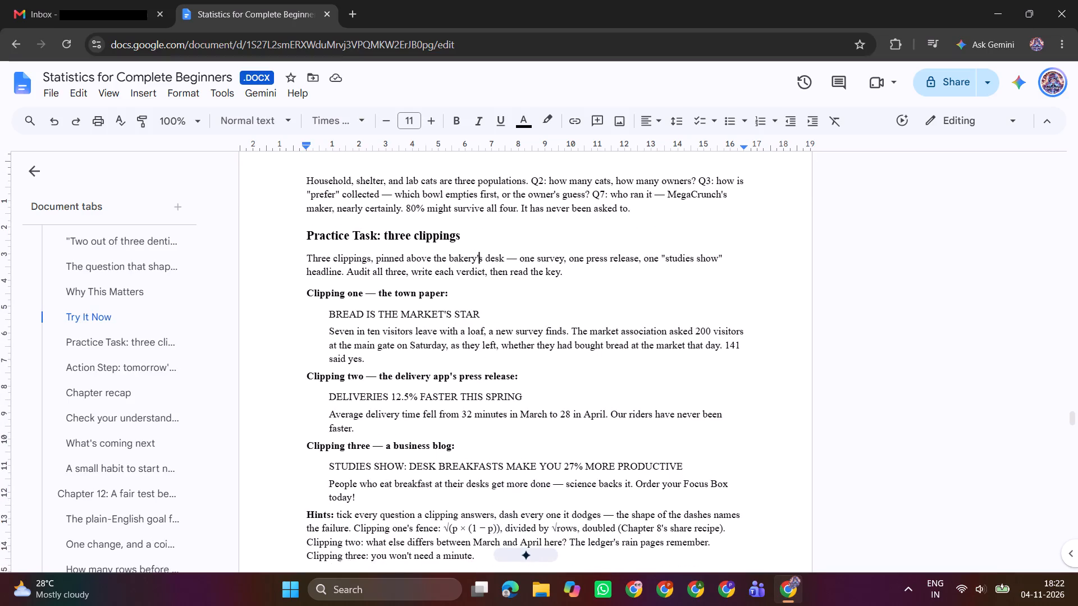
pyautogui.scroll(-1, 599, 368)
pyautogui.click(538, 433)
pyautogui.scroll(-3, 538, 433)
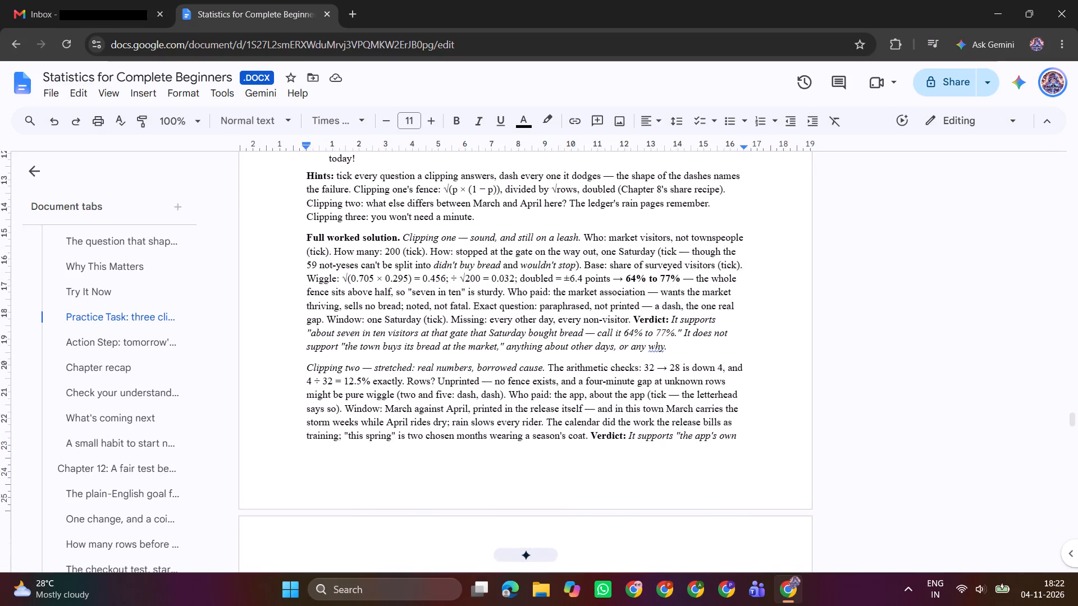
pyautogui.click(657, 297)
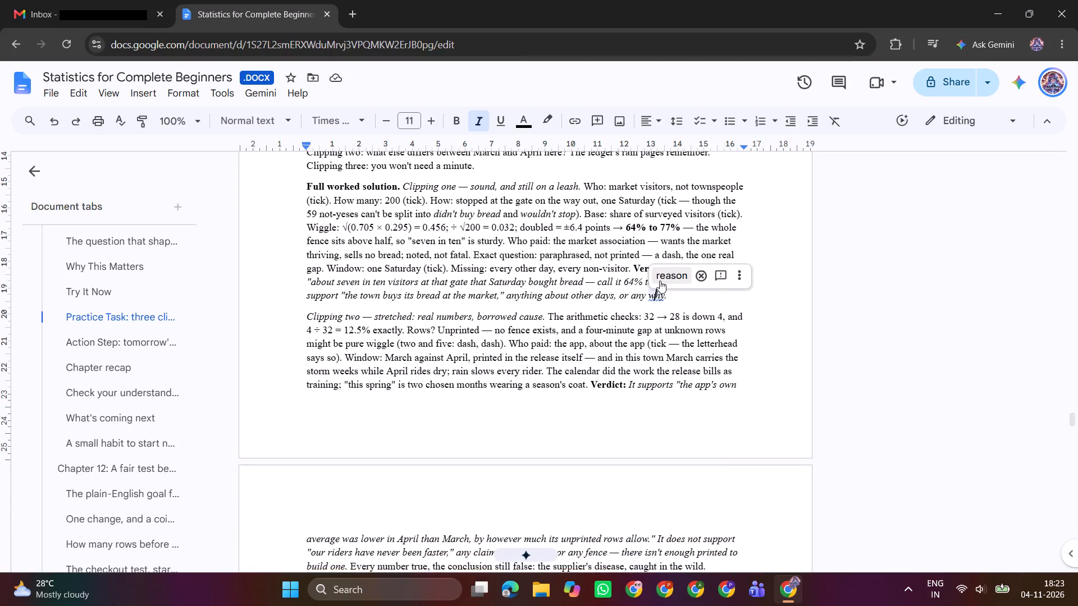
pyautogui.click(660, 281)
pyautogui.click(529, 375)
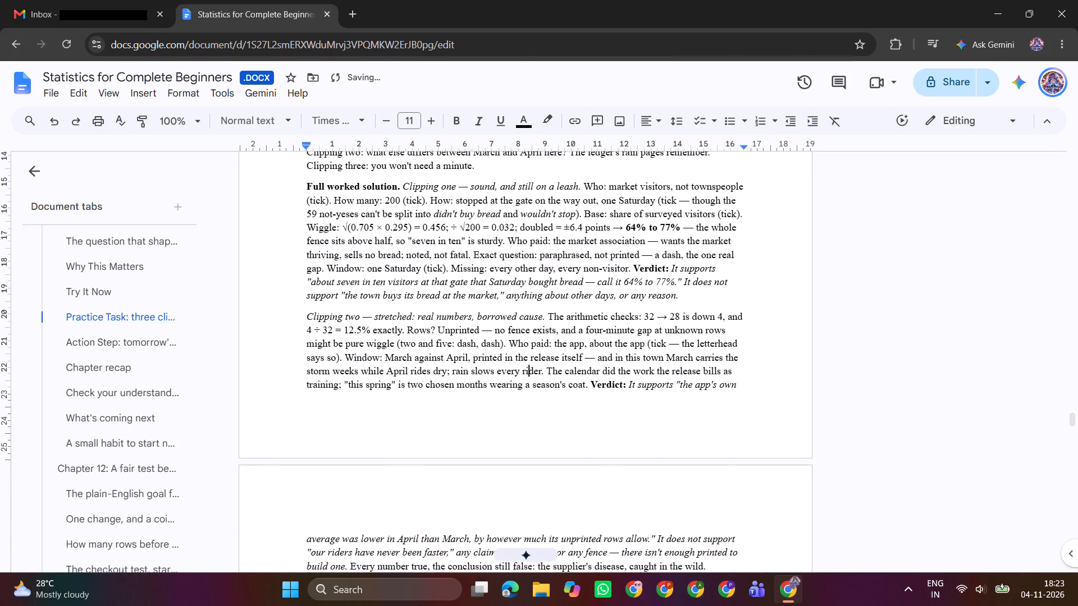
# Review the rest of the Practice Task solution, the Action Step and the Chapter recap of Chapter 11 for flagged errors.
pyautogui.scroll(-3, 529, 375)
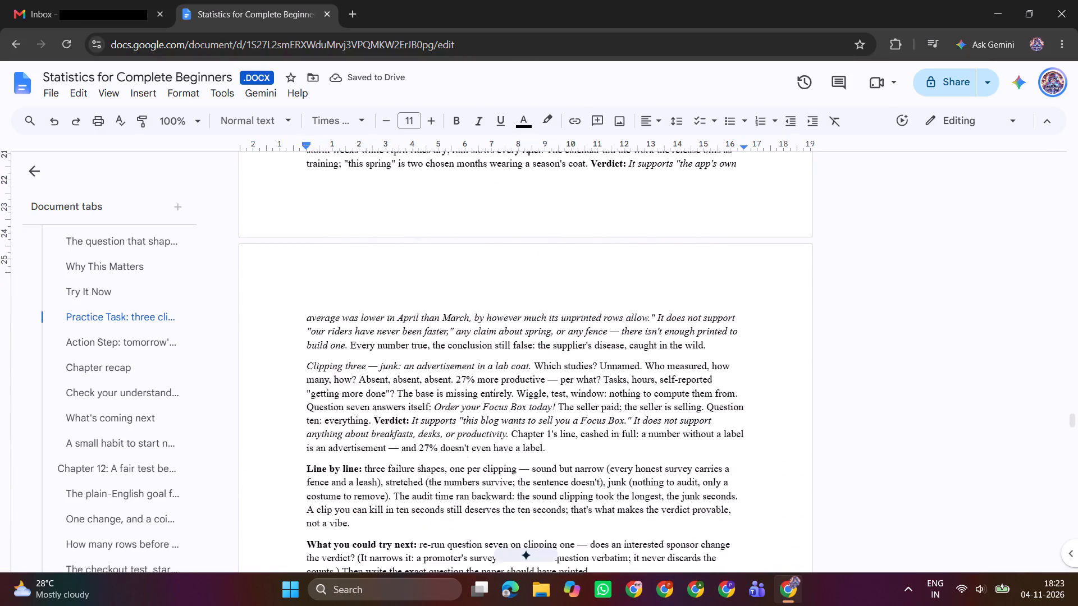
pyautogui.scroll(-2, 529, 375)
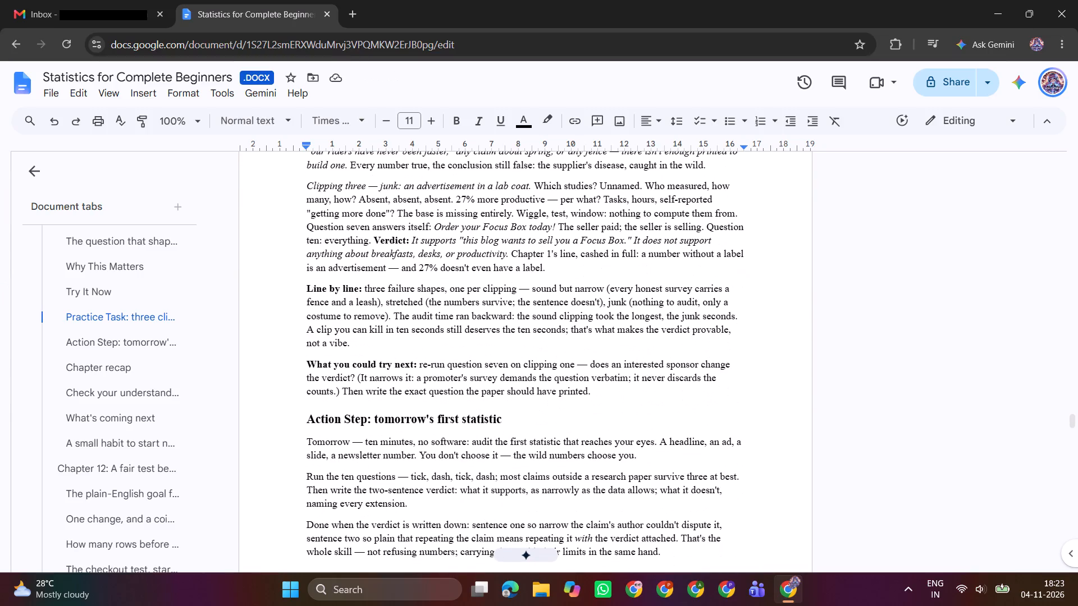
pyautogui.scroll(-2, 529, 375)
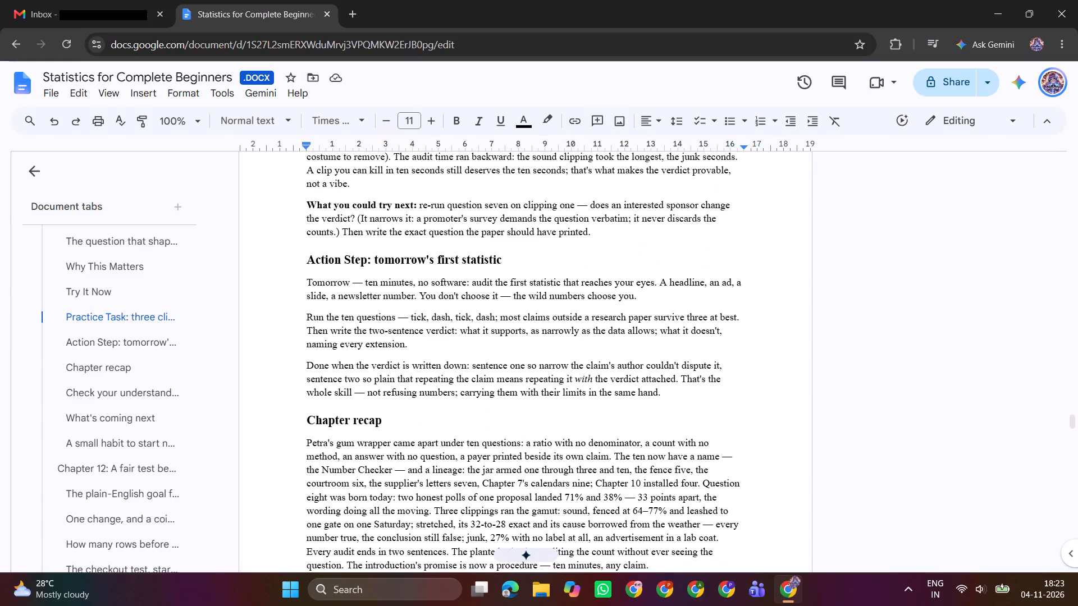
pyautogui.scroll(-1, 529, 375)
pyautogui.click(547, 375)
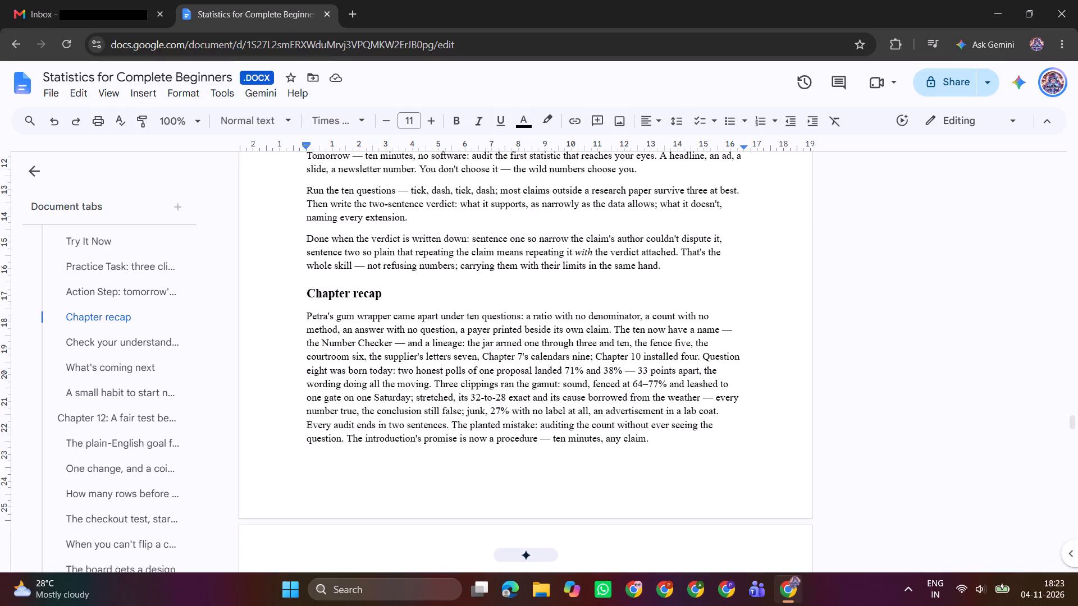
pyautogui.scroll(-1, 547, 375)
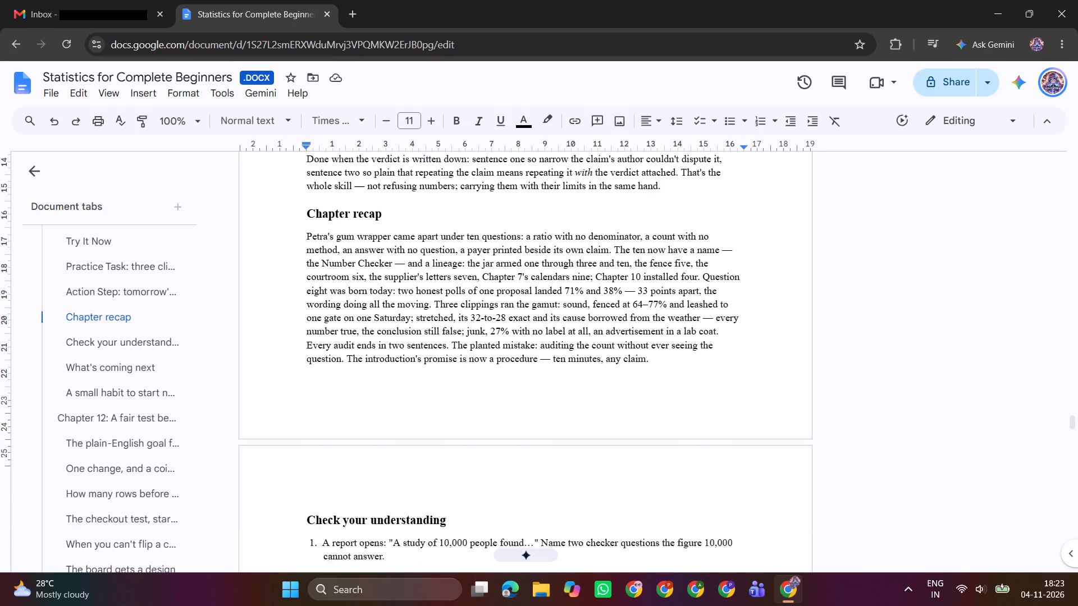
pyautogui.scroll(-1, 547, 375)
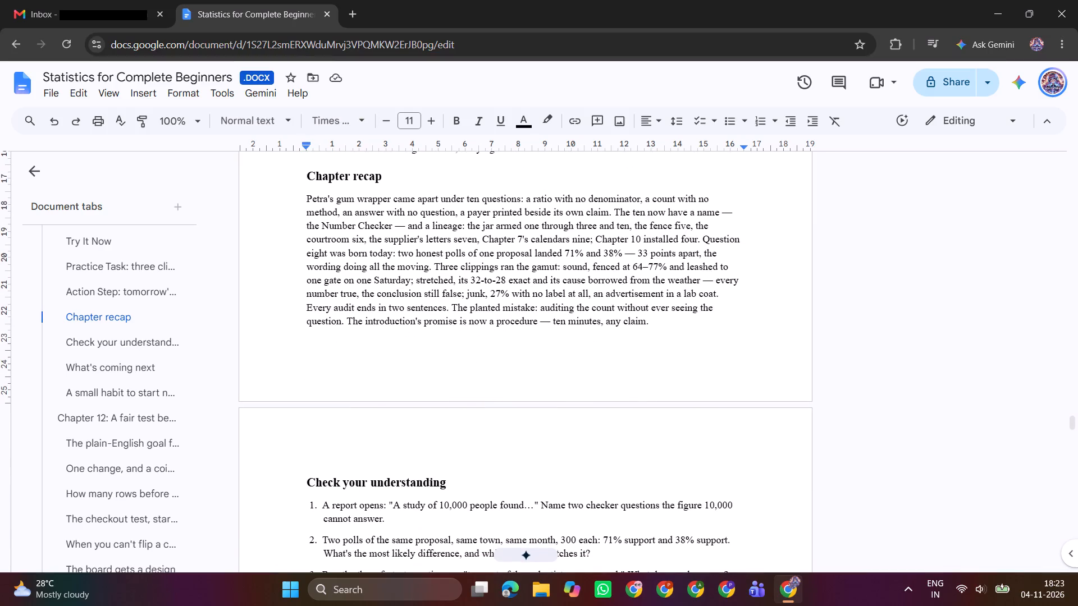
# Bold the five numbered questions under Chapter 11's Check your understanding heading.
pyautogui.scroll(-3, 449, 236)
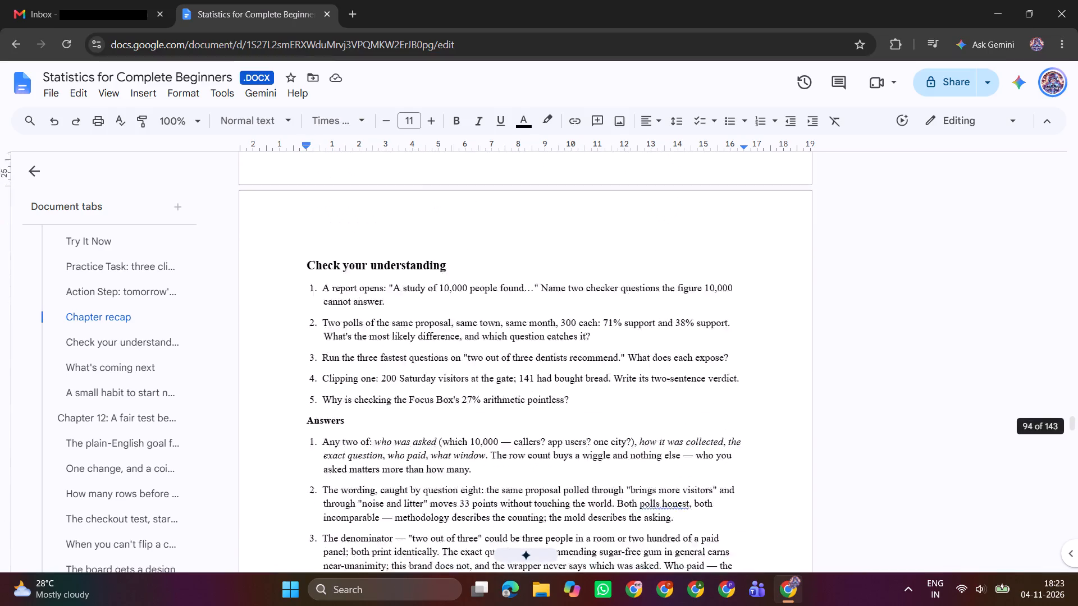
pyautogui.scroll(-1, 449, 236)
pyautogui.moveTo(582, 368); pyautogui.dragTo(579, 368)
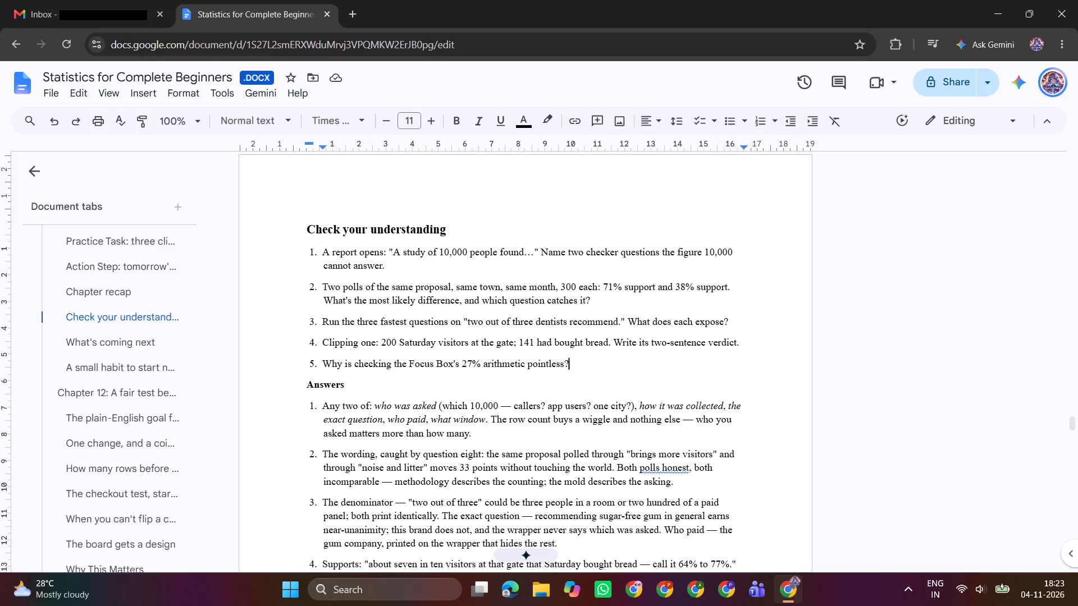
pyautogui.moveTo(579, 368); pyautogui.dragTo(289, 257)
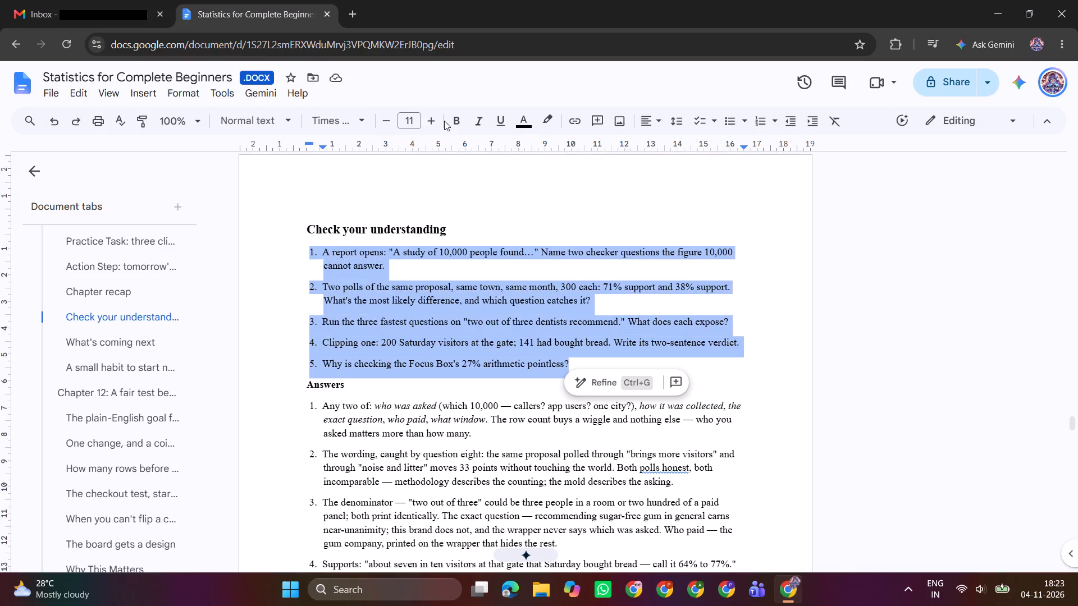
pyautogui.click(451, 121)
pyautogui.click(494, 352)
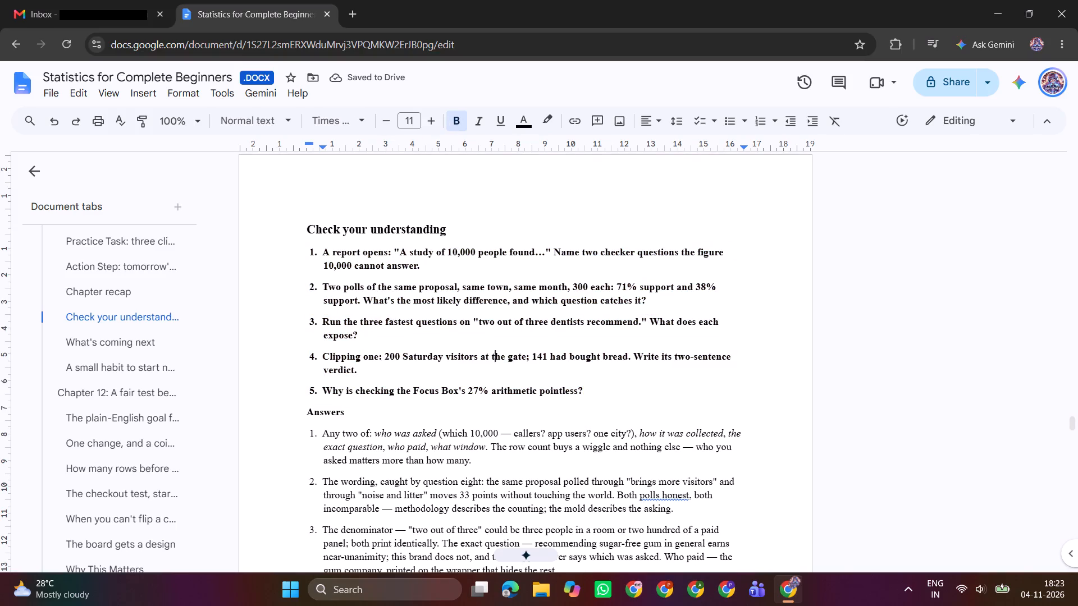
# Accept the grammar suggestion "polls are honest" in answer 2 of Check your understanding.
pyautogui.scroll(-1, 494, 352)
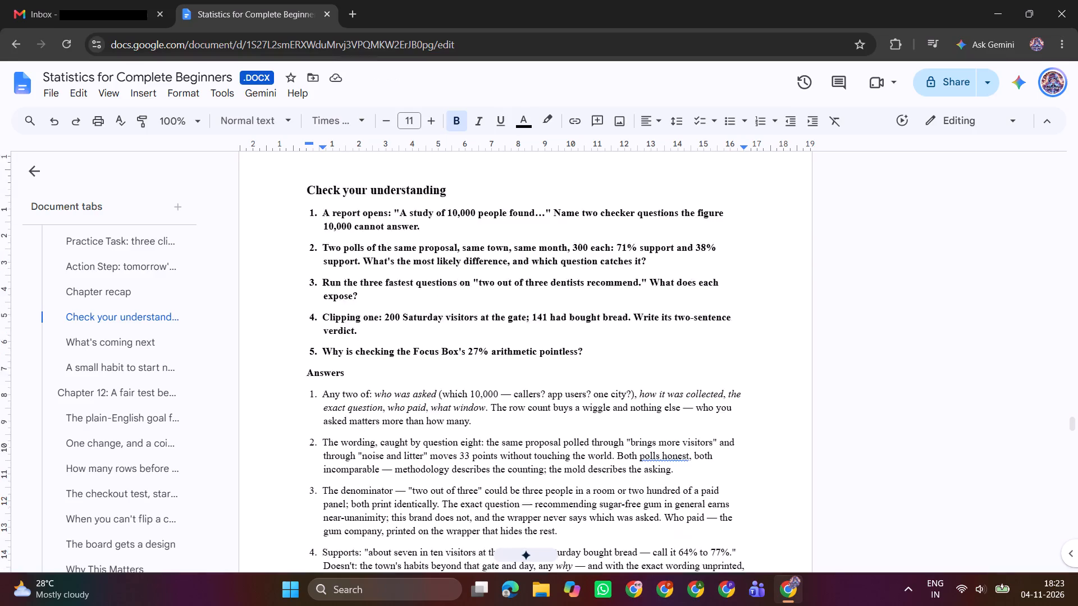
pyautogui.click(666, 406)
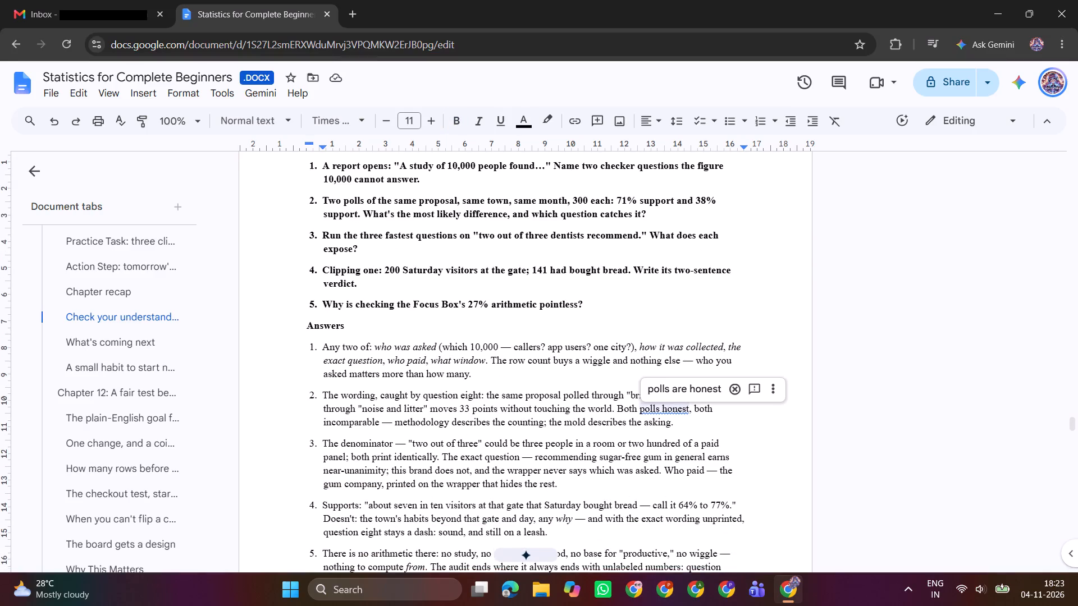
pyautogui.click(660, 394)
pyautogui.click(556, 344)
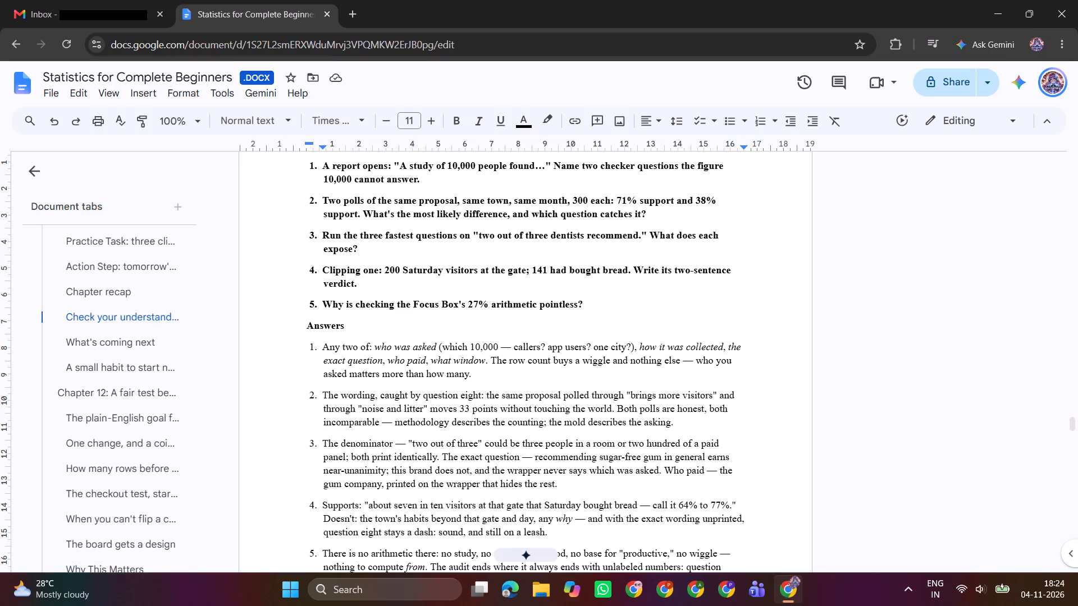
# Remove the em dash after "any why" in answer 4 of Chapter 11's Check your understanding answers.
pyautogui.click(495, 416)
pyautogui.scroll(-1, 495, 416)
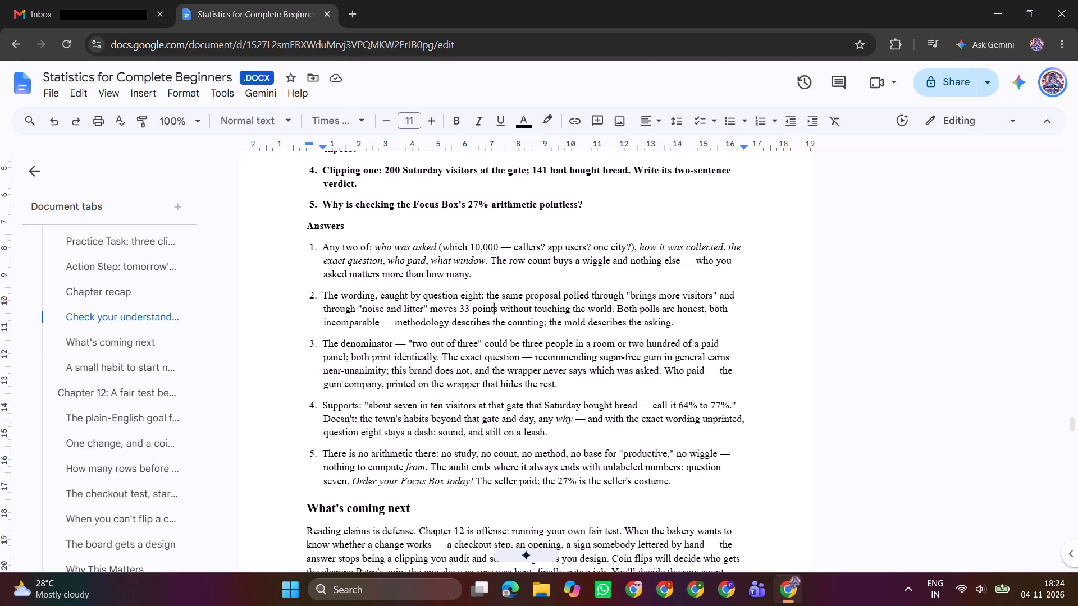
pyautogui.scroll(-1, 397, 343)
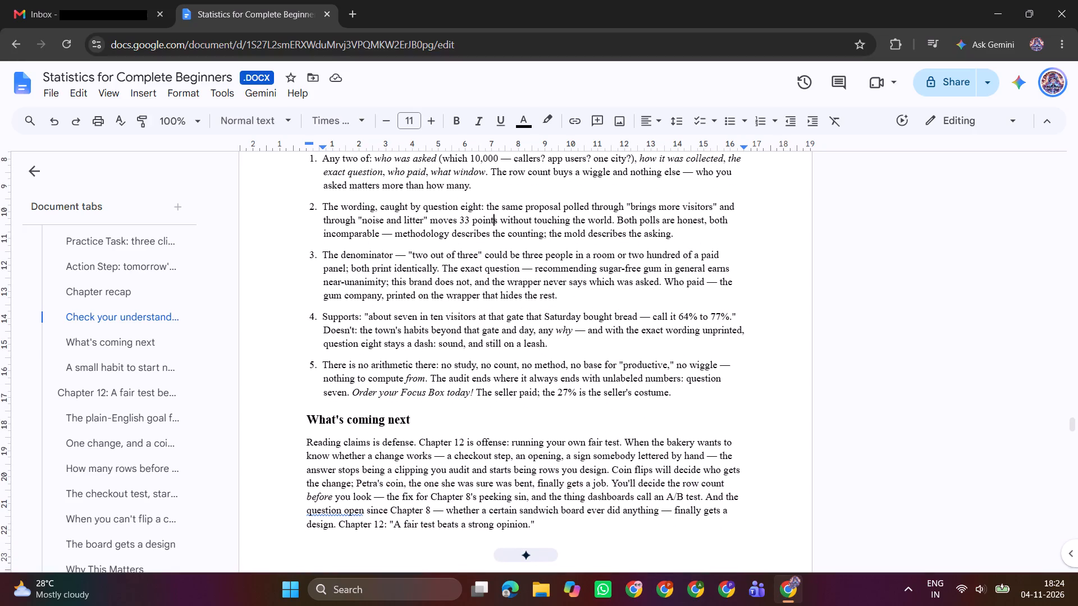
pyautogui.scroll(-1, 584, 340)
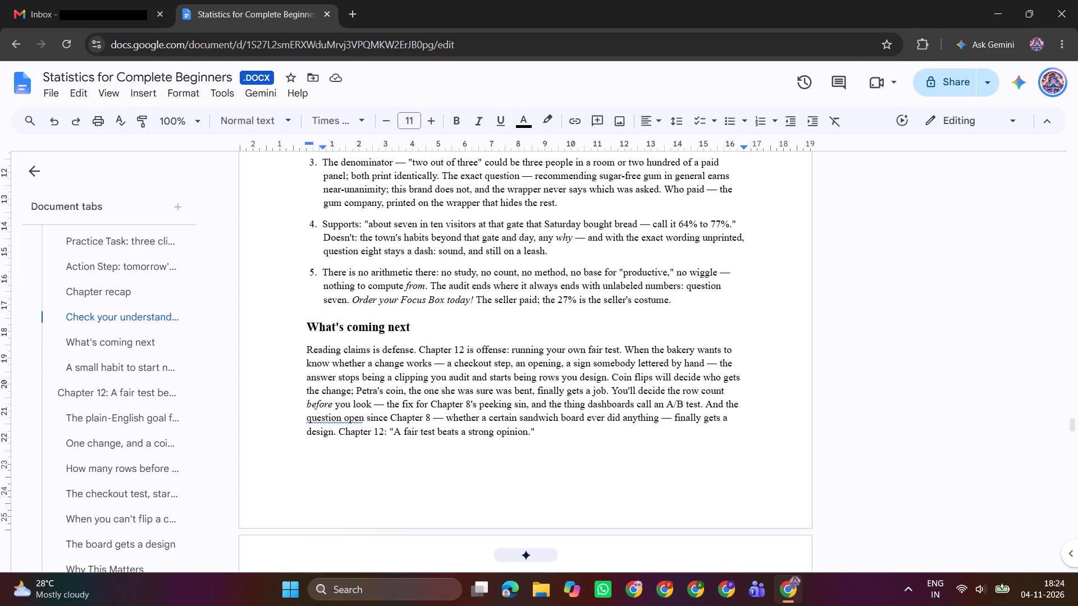
pyautogui.doubleClick(578, 240)
pyautogui.press('Delete')
# Accept the grammar suggestion "question has been open" in Chapter 11's What's coming next paragraph.
pyautogui.click(324, 417)
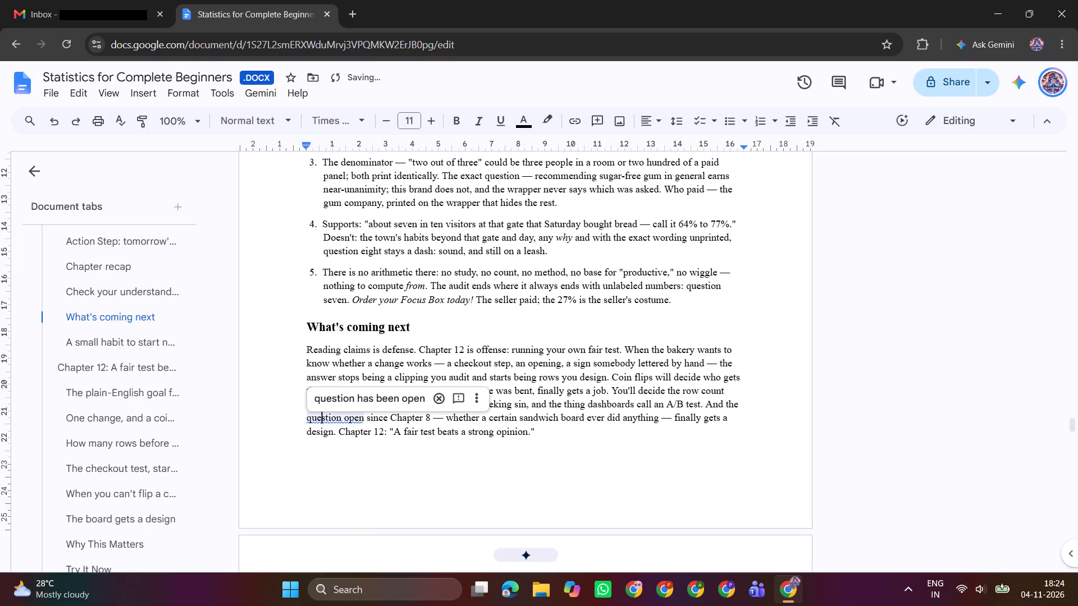
pyautogui.click(330, 407)
pyautogui.click(334, 401)
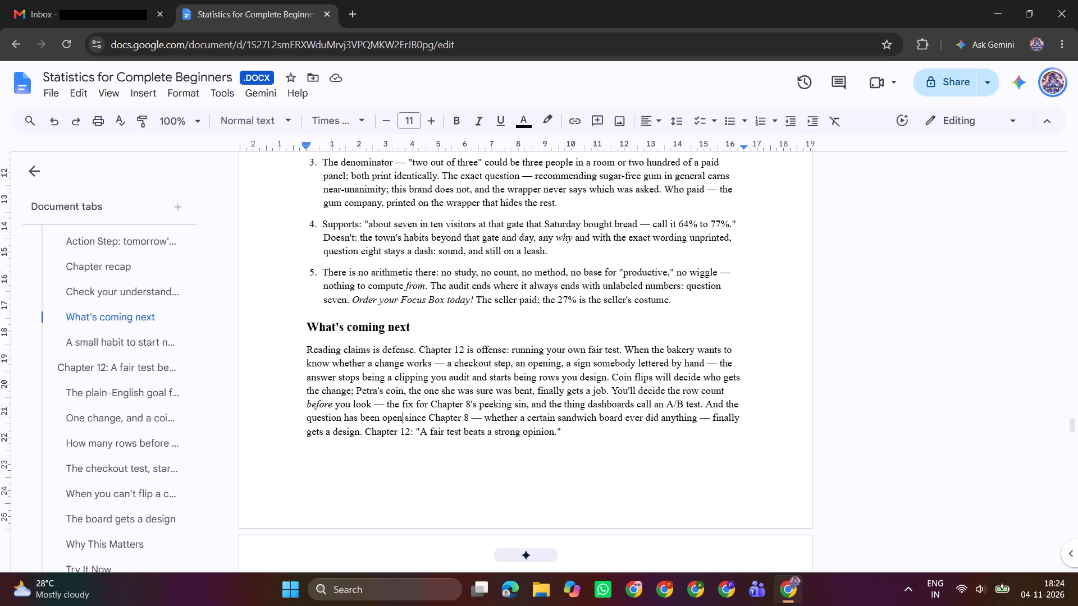
pyautogui.click(511, 319)
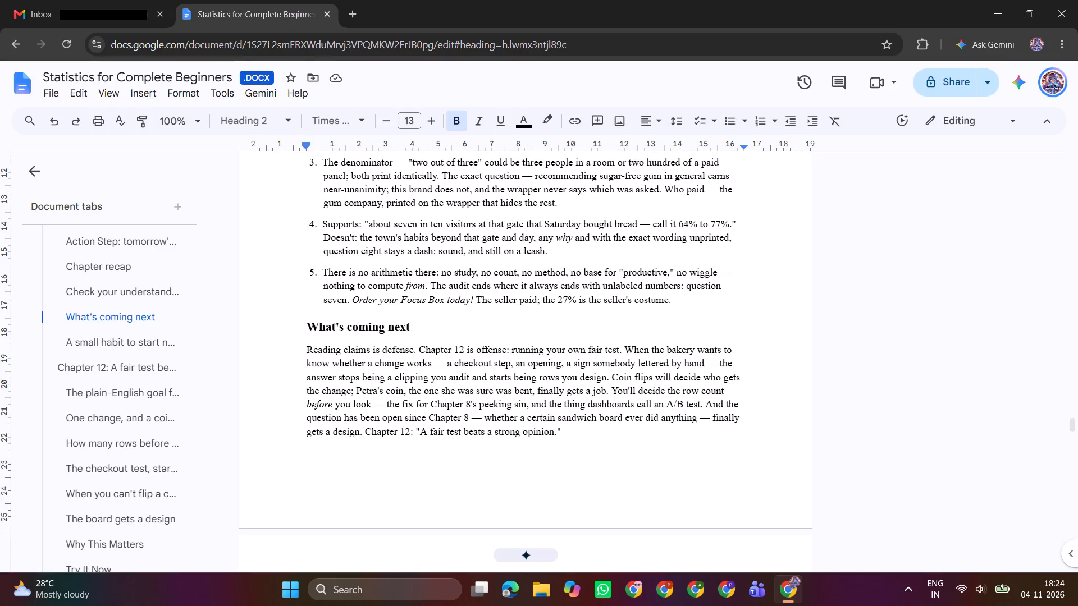
# Accept the capitalisation suggestion "What" for "what doesn't it support?" under A small habit to start now.
pyautogui.scroll(-1, 511, 319)
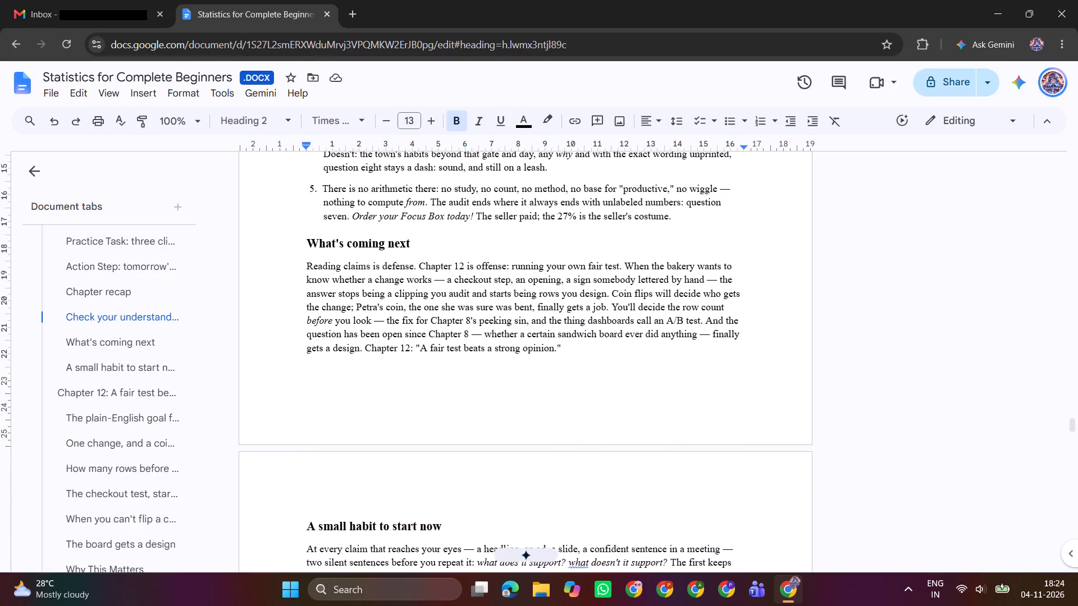
pyautogui.scroll(-1, 511, 319)
pyautogui.click(583, 474)
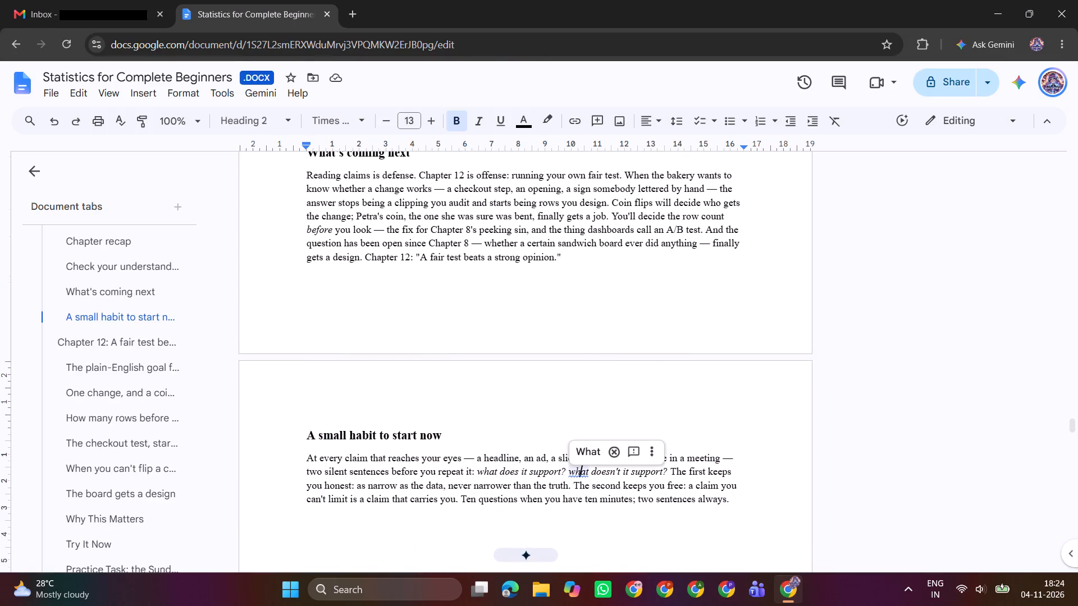
pyautogui.click(580, 457)
pyautogui.click(502, 466)
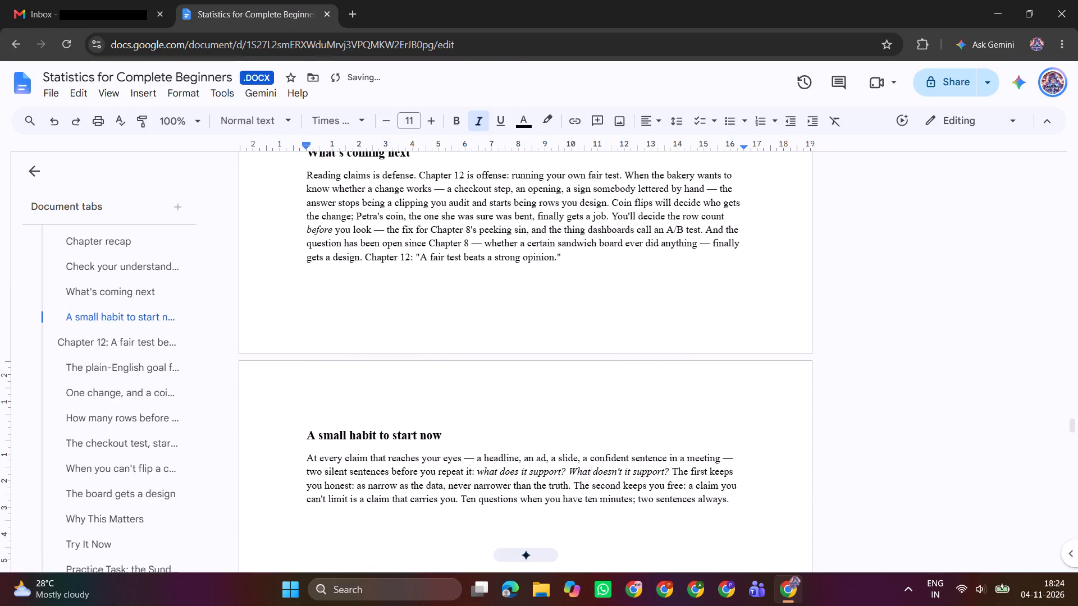
# Remove the colon after "Chapter 12" in the chapter heading and break "A fair test beats a strong opinion" onto its own line.
pyautogui.scroll(-6, 502, 466)
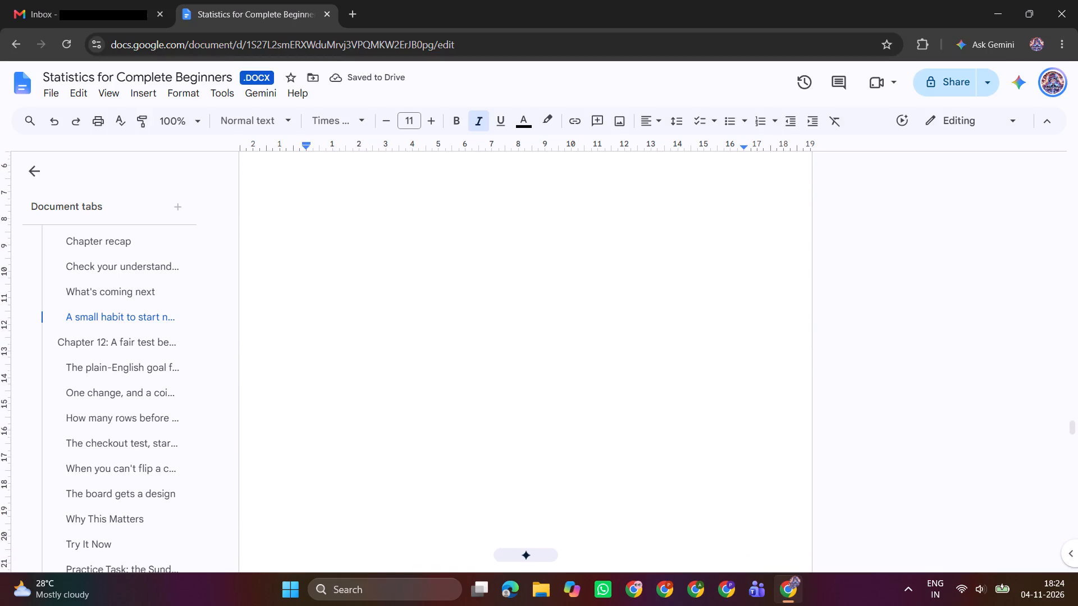
pyautogui.scroll(-2, 502, 466)
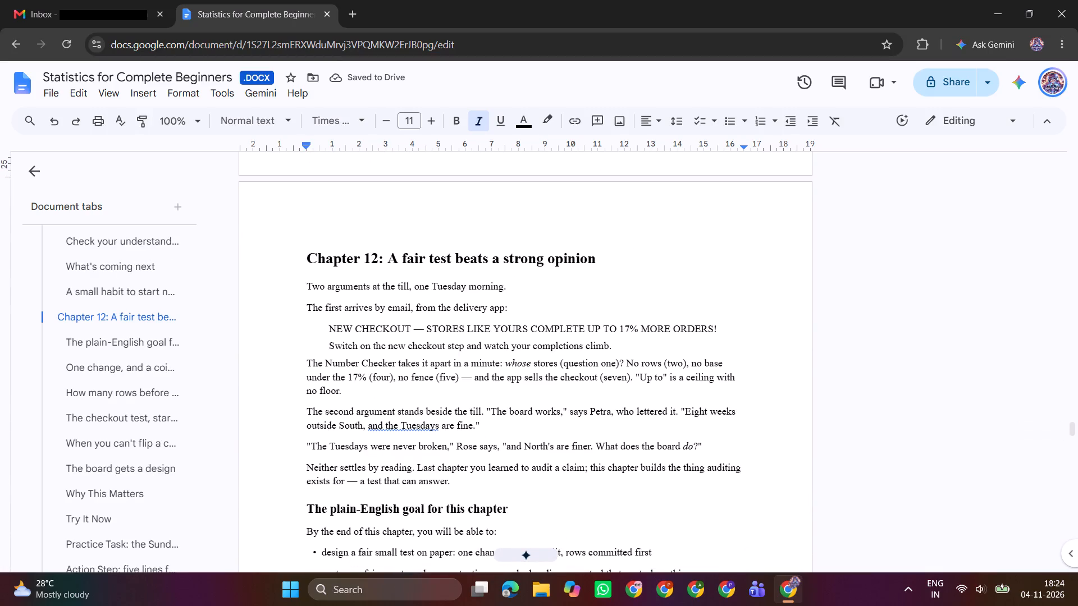
pyautogui.click(385, 260)
pyautogui.press('BackSpace')
pyautogui.press('Return')
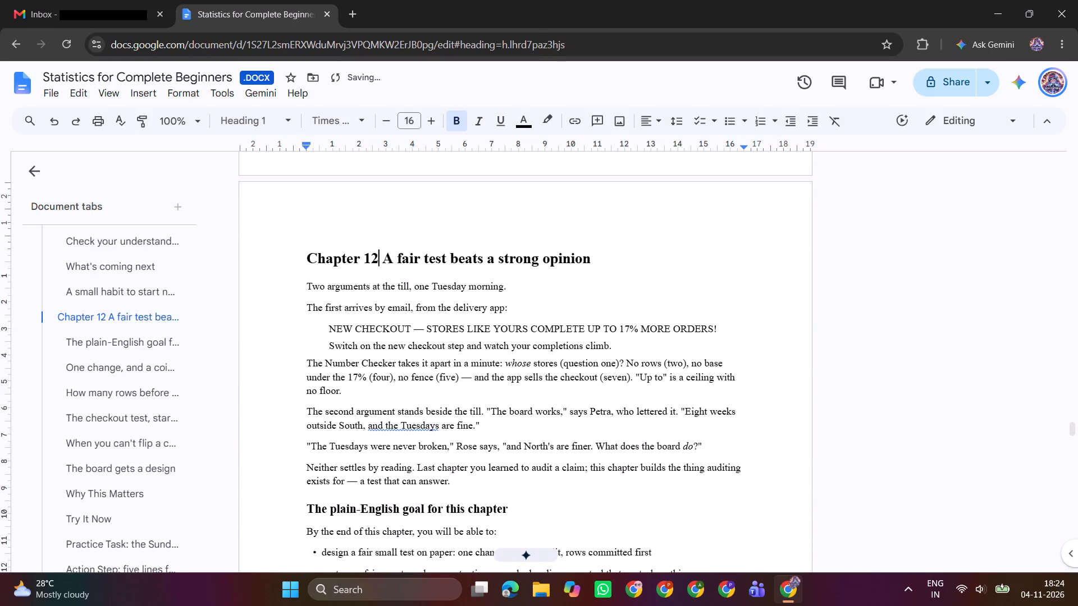
# Apply the Heading 2 style to the title line "A fair test beats a strong opinion".
pyautogui.tripleClick(332, 294)
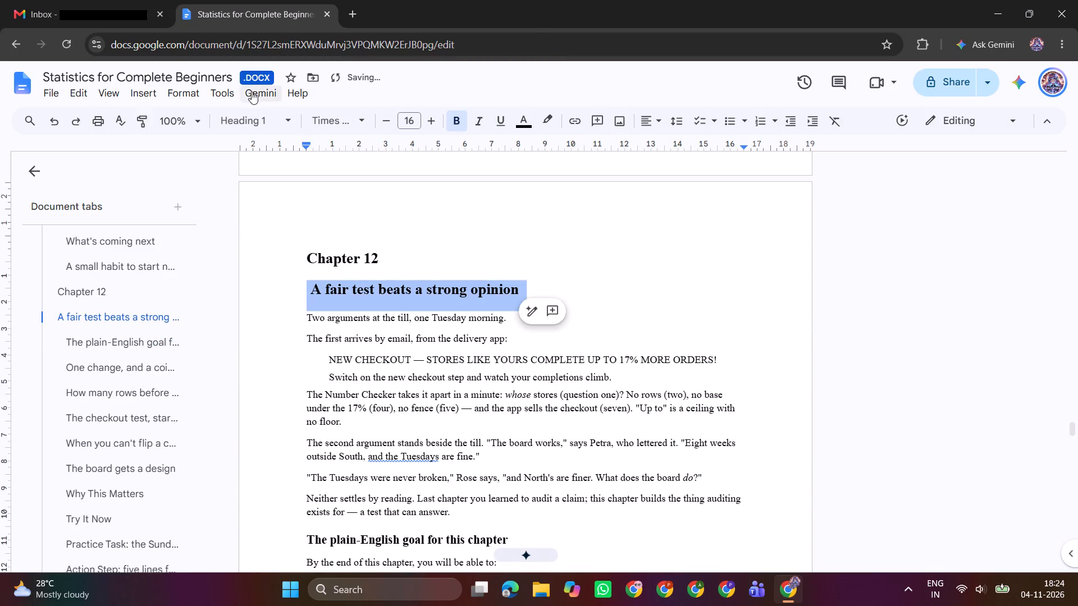
pyautogui.click(254, 116)
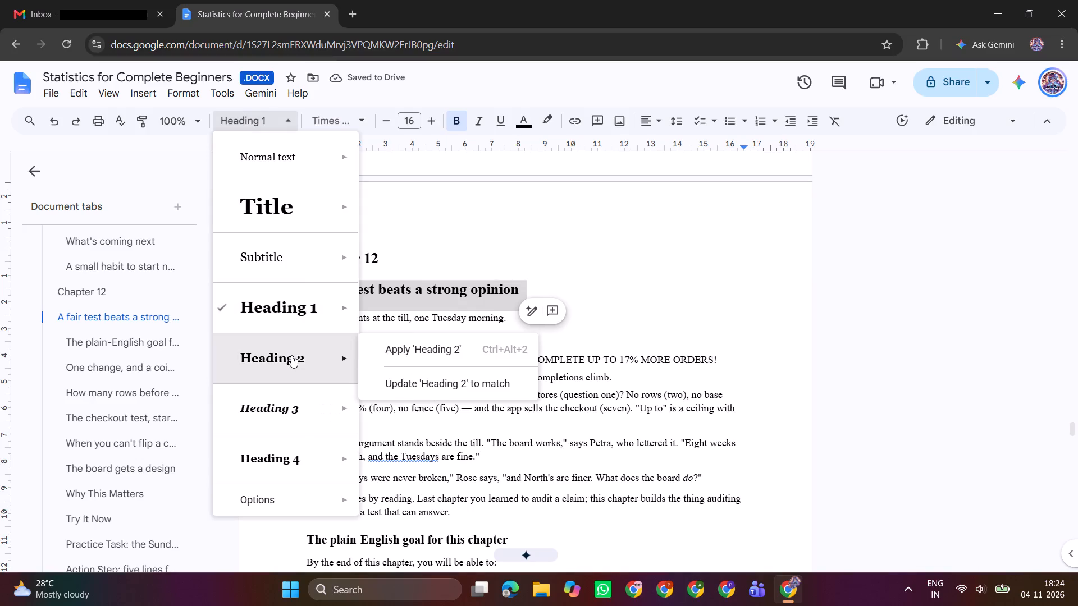
pyautogui.click(291, 355)
# Center-align both the "Chapter 12" line and the title line below it.
pyautogui.click(303, 264)
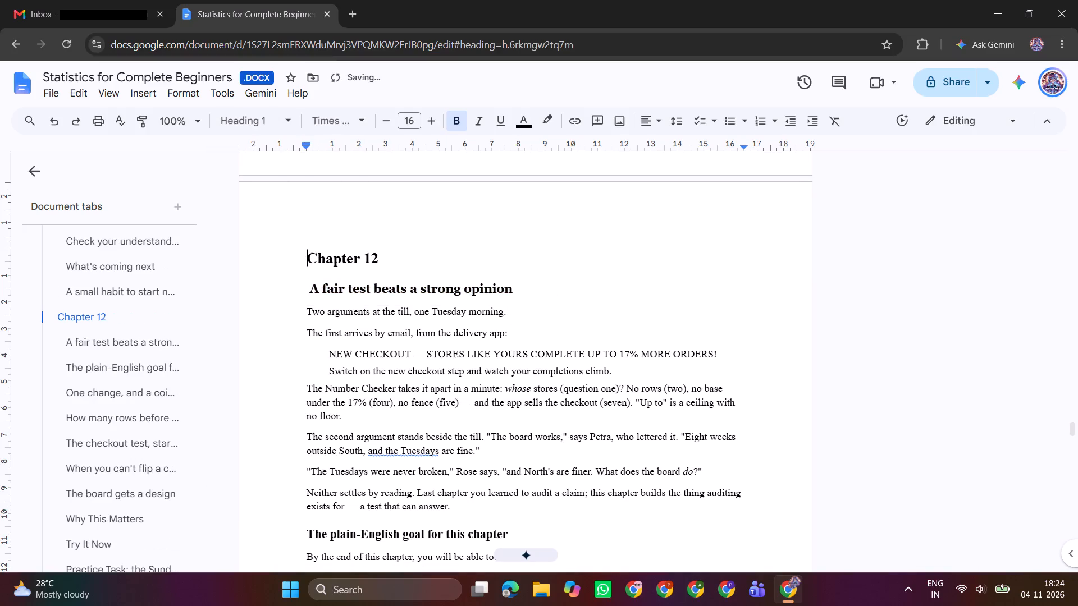
pyautogui.moveTo(303, 264); pyautogui.dragTo(520, 294)
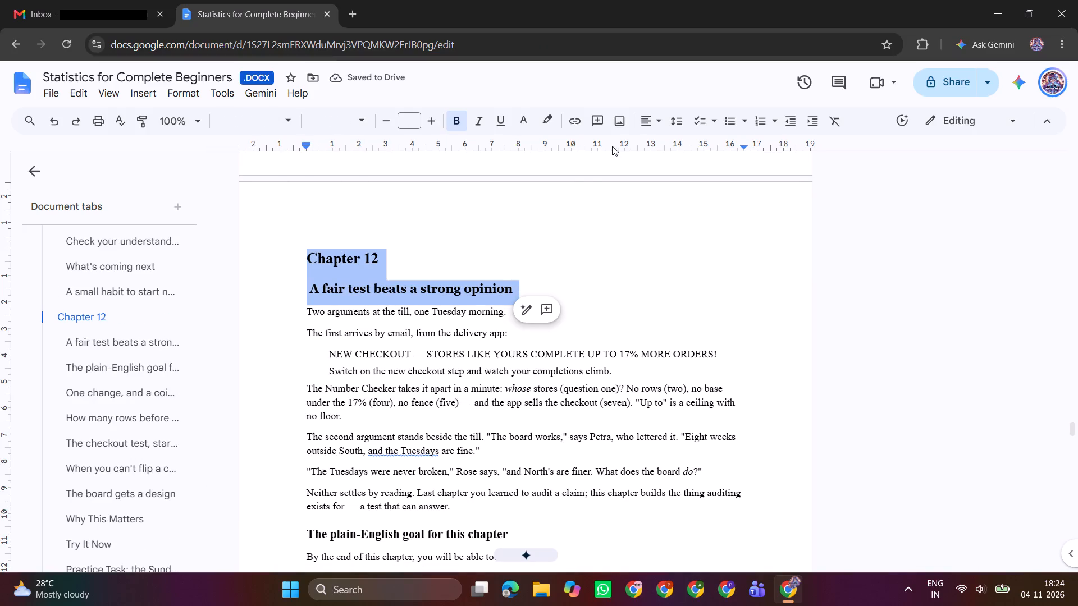
pyautogui.click(657, 128)
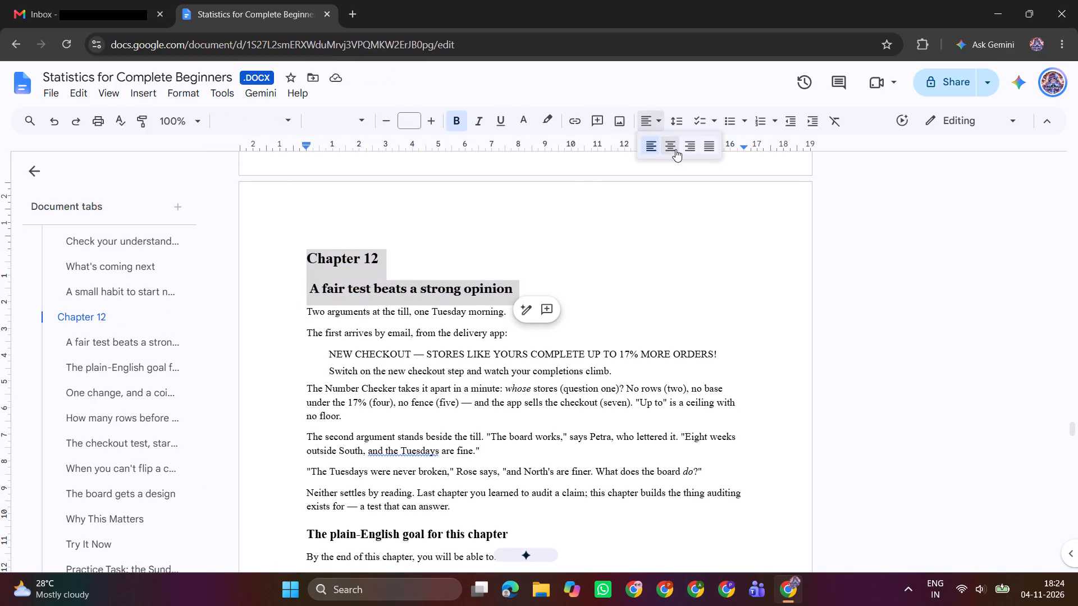
pyautogui.click(675, 150)
# Insert a blank line between the Chapter 12 title and the opening paragraph "Two arguments at the till".
pyautogui.click(302, 314)
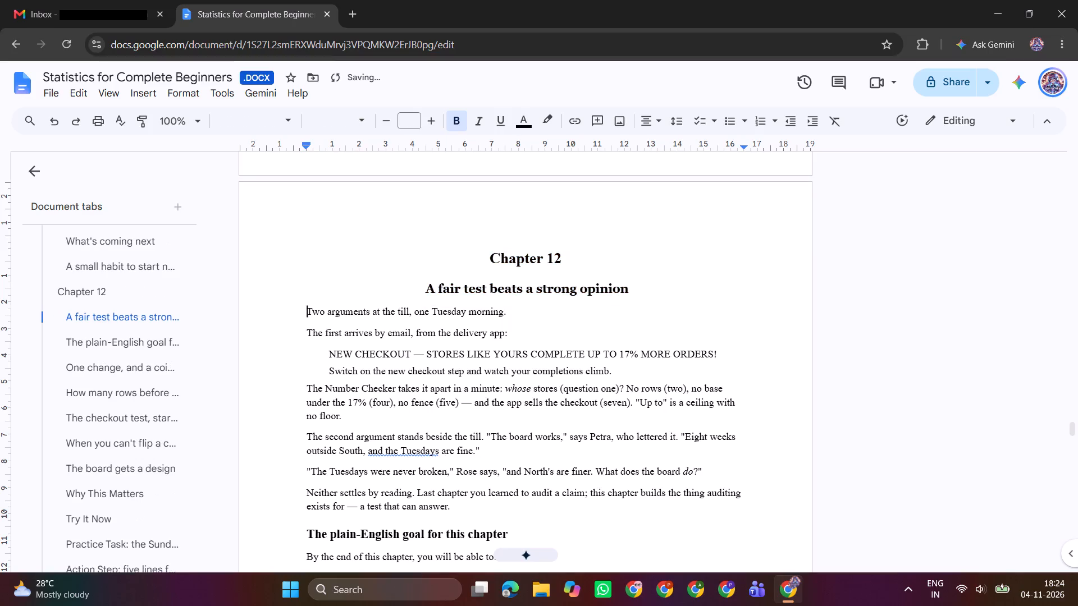
pyautogui.press('Return')
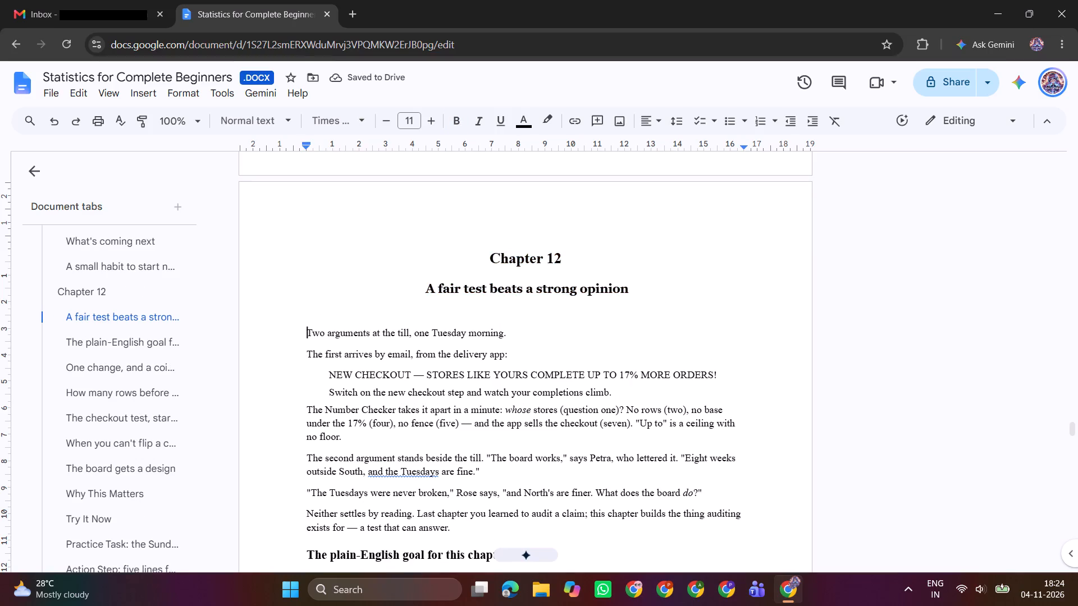
# Accept the grammar suggestion that changes "and the Tuesdays" to "and Tuesdays" in Petra's quote in Chapter 12's opening.
pyautogui.scroll(-1, 430, 438)
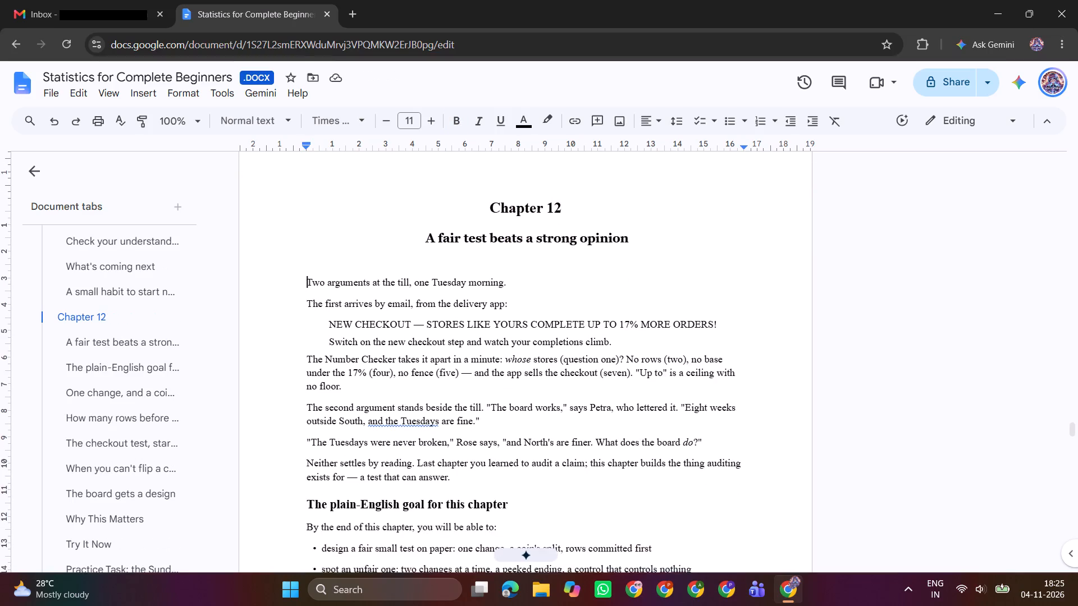
pyautogui.click(383, 427)
pyautogui.click(391, 409)
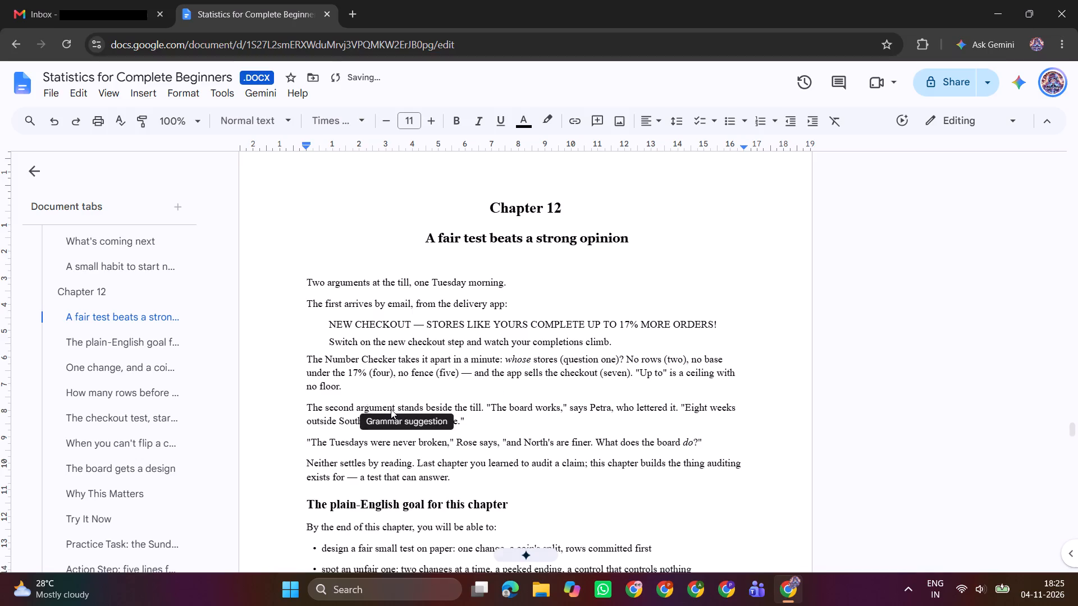
pyautogui.click(406, 378)
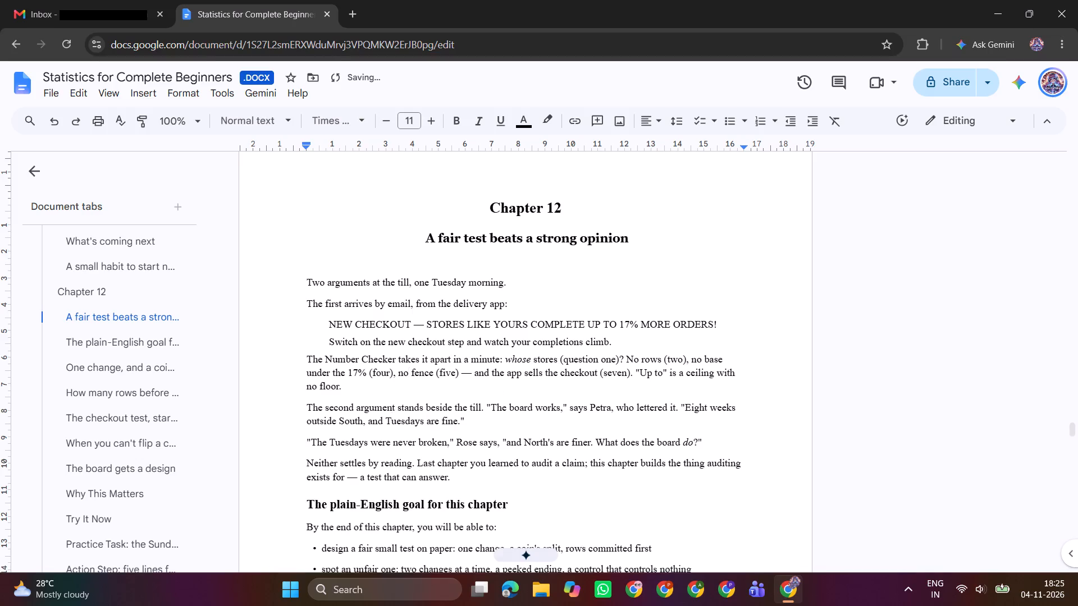
# Accept the grammar suggestion "don't" for "tails doesn't" in the Promise two paragraph of One change, and a coin that can't be bribed.
pyautogui.scroll(-1, 406, 378)
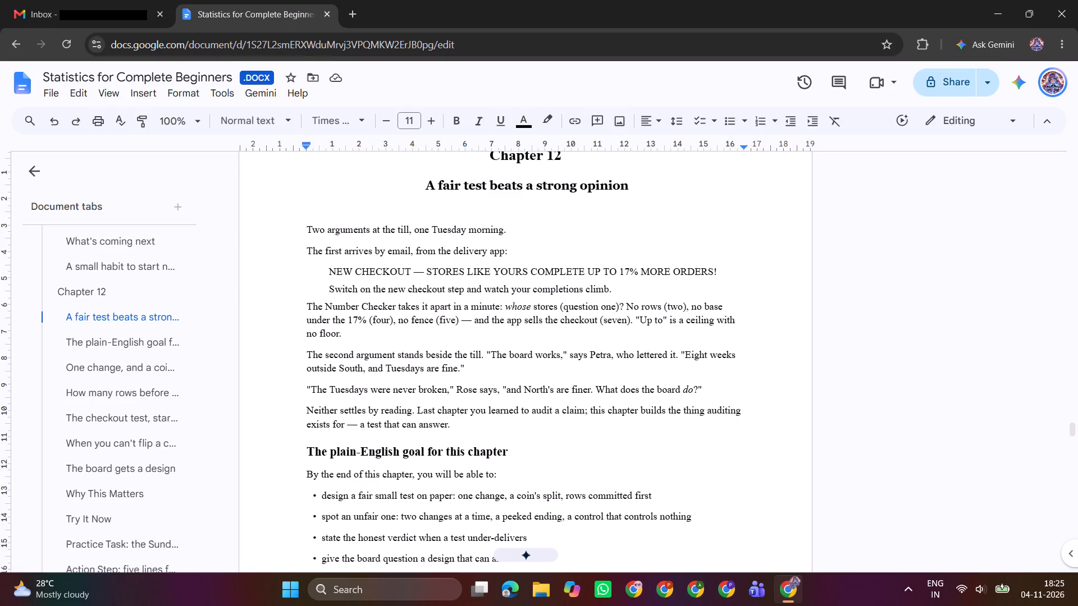
pyautogui.scroll(-1, 406, 378)
pyautogui.click(406, 378)
pyautogui.scroll(-2, 406, 378)
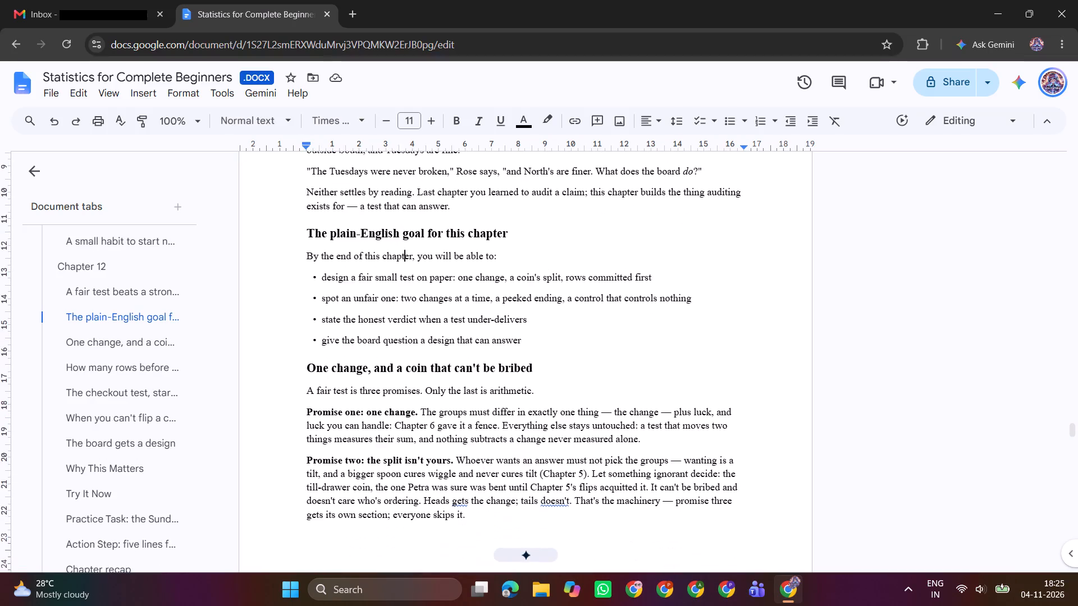
pyautogui.scroll(-1, 406, 378)
pyautogui.click(565, 429)
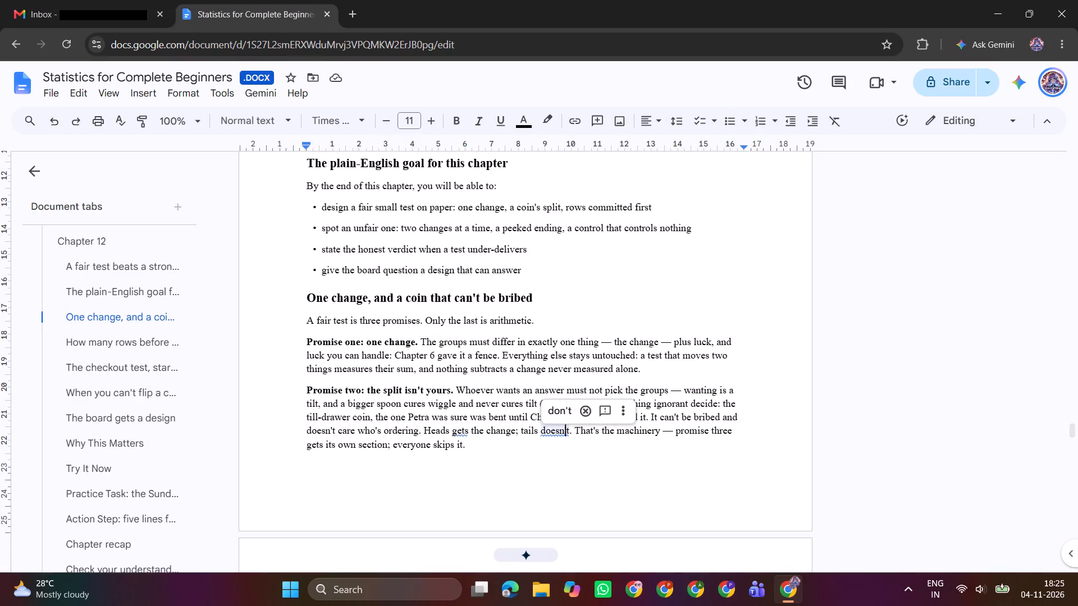
pyautogui.click(558, 414)
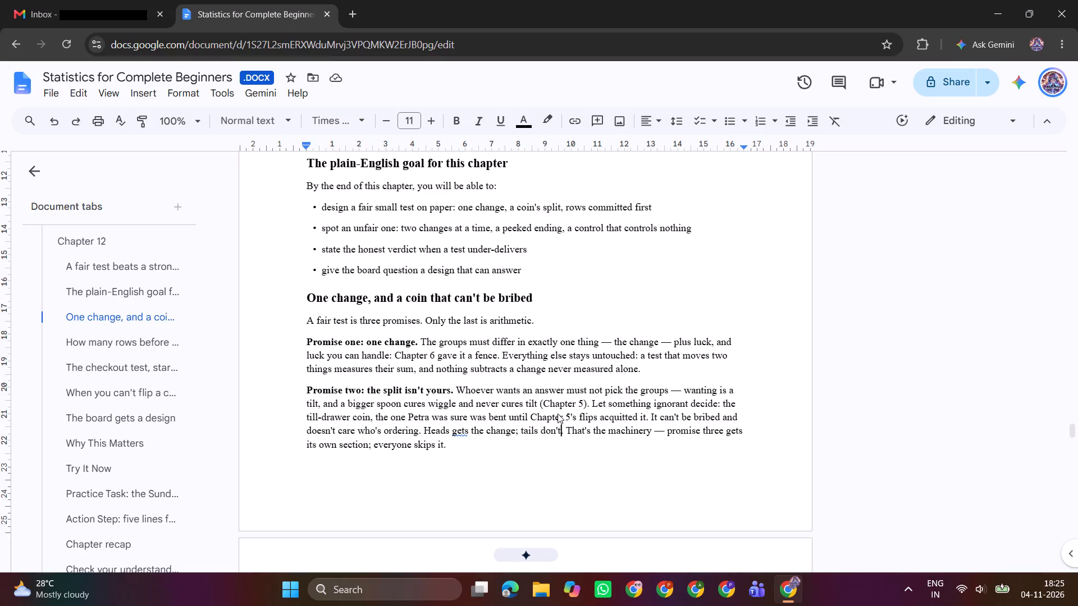
# Accept the grammar suggestion "is the worst-case" in the "Near half" paragraph under How many rows before you look.
pyautogui.scroll(-2, 558, 414)
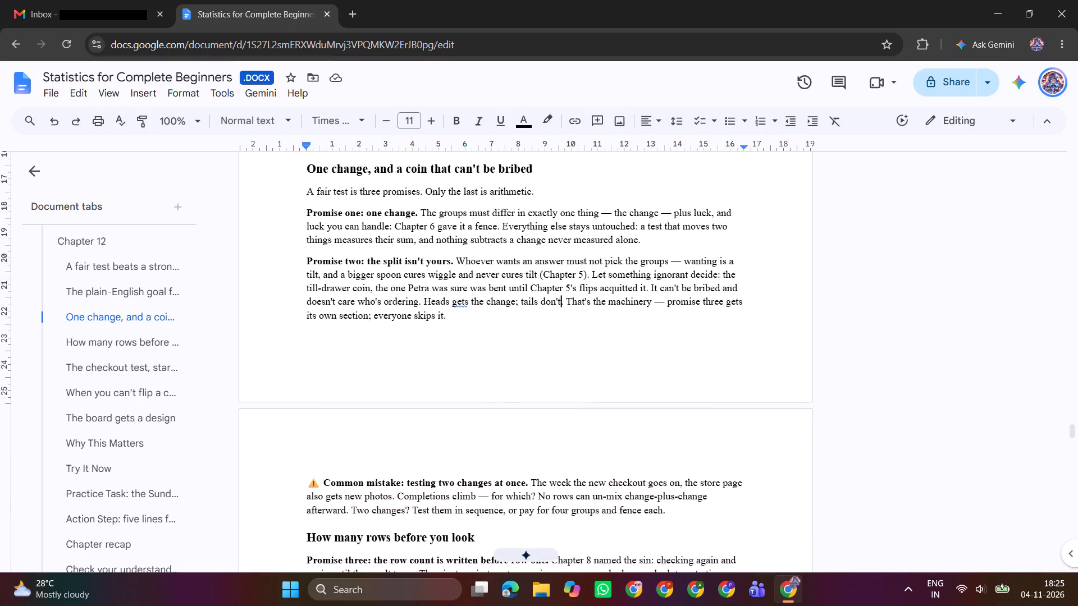
pyautogui.click(510, 503)
pyautogui.scroll(-2, 510, 503)
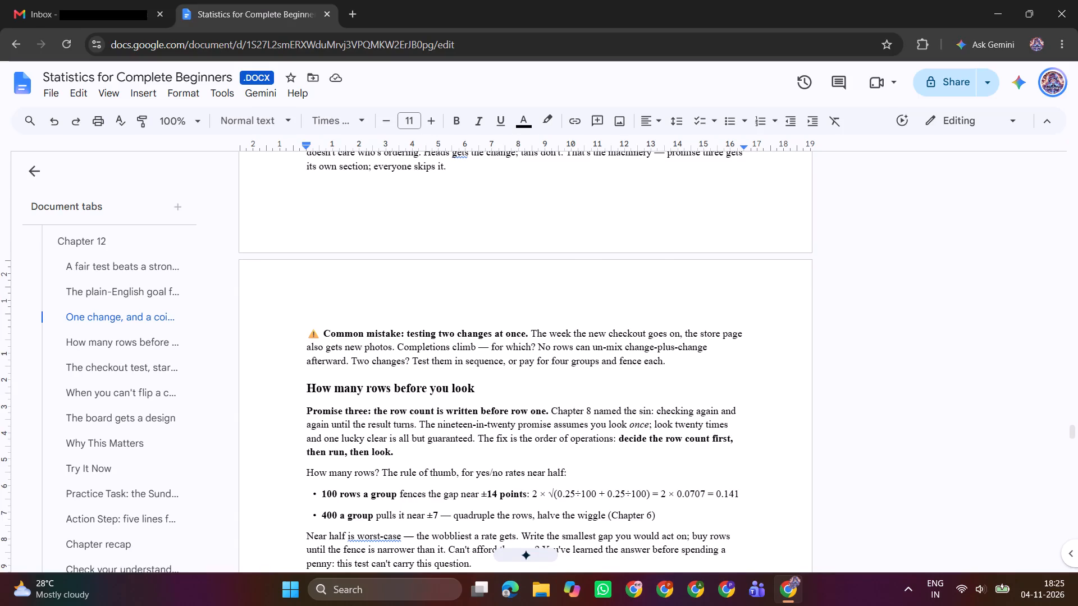
pyautogui.scroll(-1, 510, 503)
pyautogui.click(363, 429)
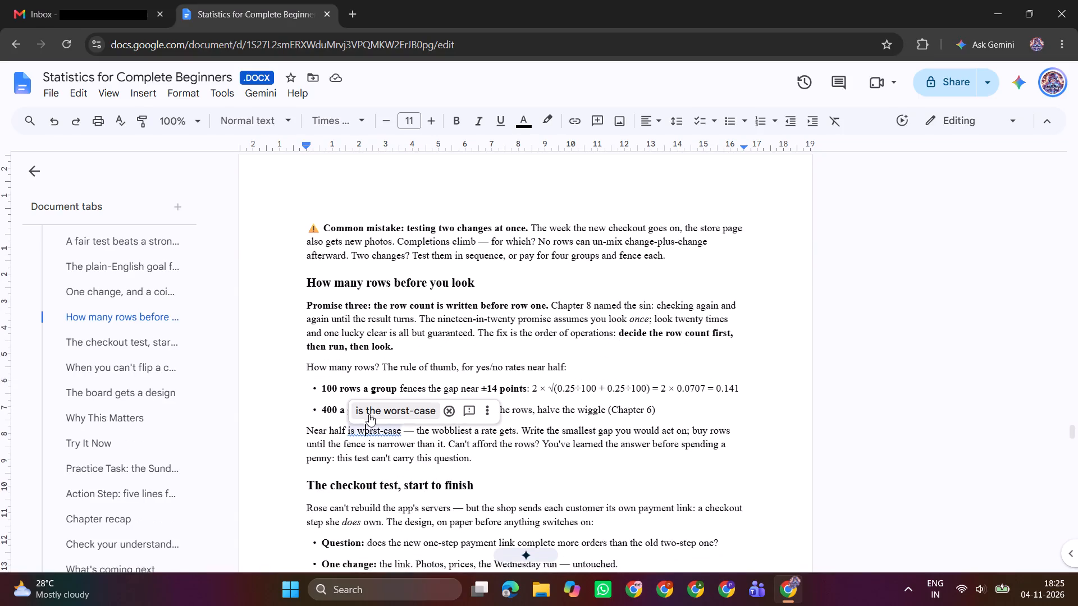
pyautogui.click(369, 414)
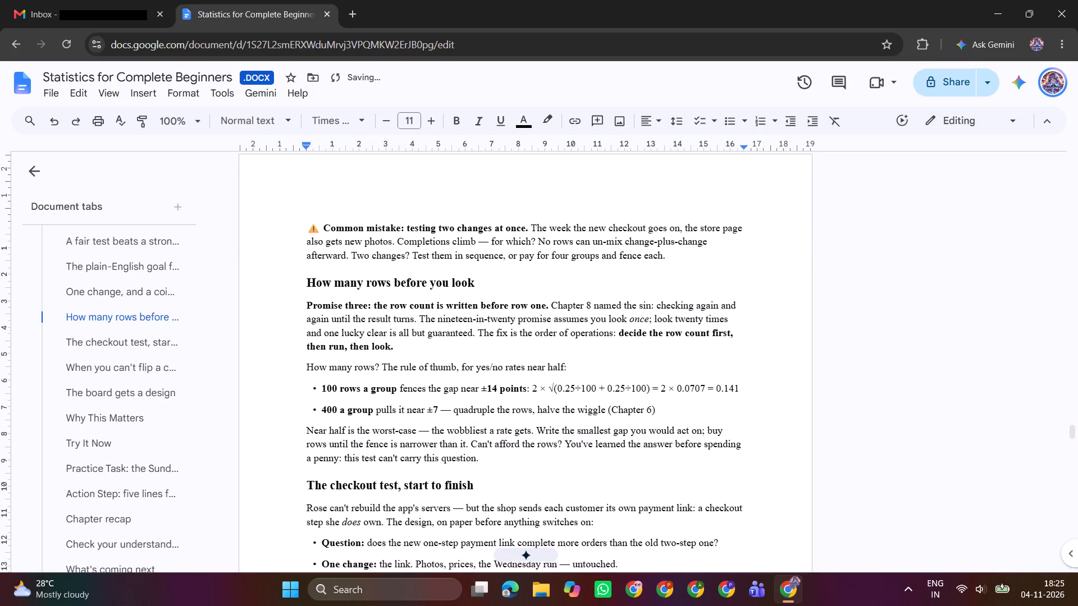
pyautogui.click(469, 478)
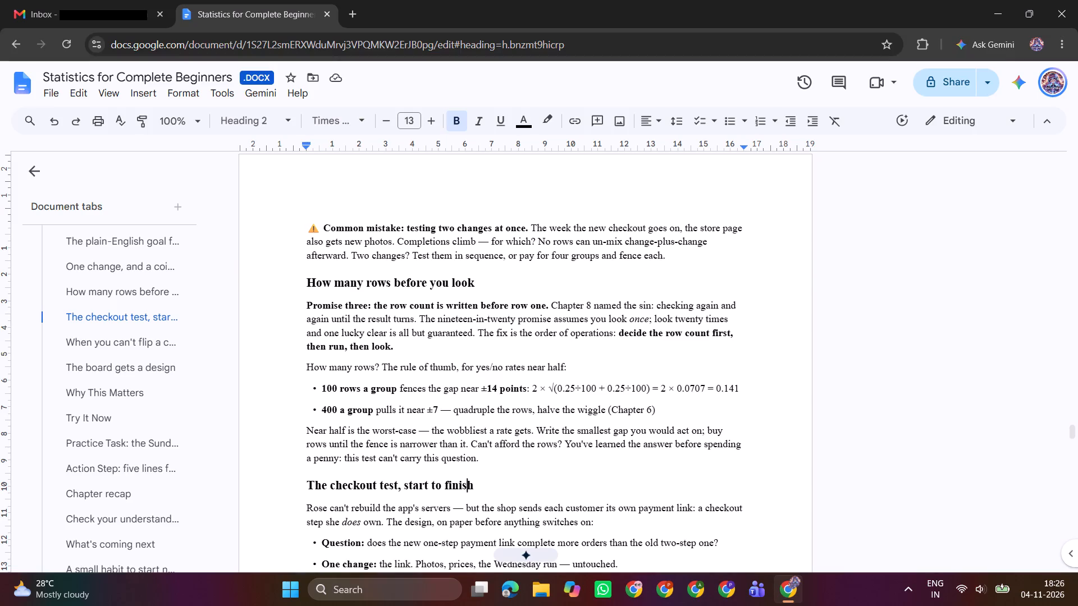
# Delete the em dash between "real" and "and possibly small" in the "The gap" paragraph of The checkout test, start to finish.
pyautogui.scroll(-2, 469, 478)
pyautogui.click(469, 478)
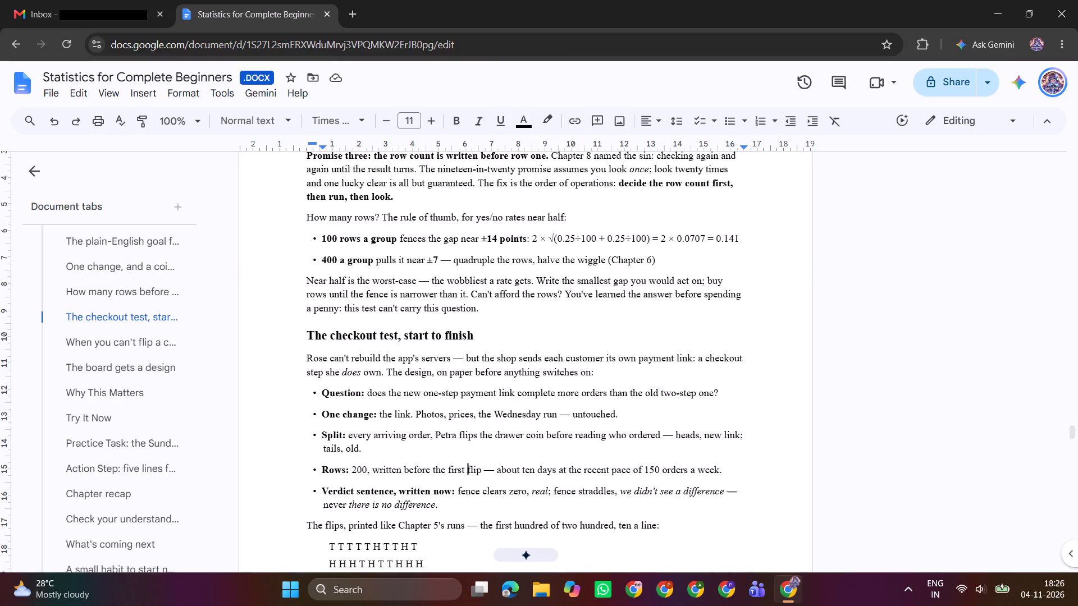
pyautogui.scroll(-1, 469, 478)
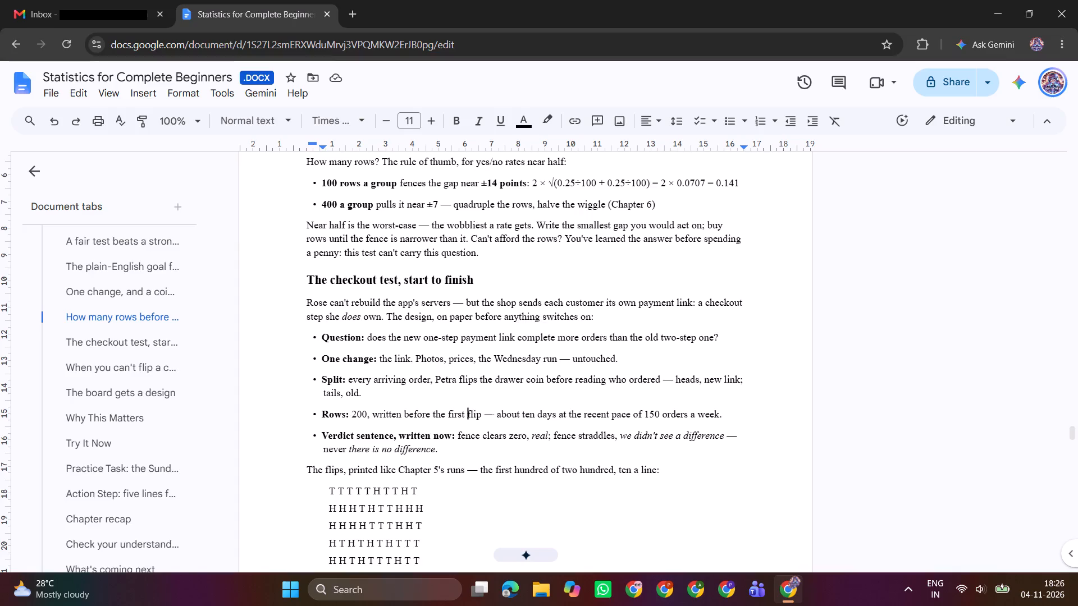
pyautogui.click(479, 460)
pyautogui.scroll(-3, 479, 460)
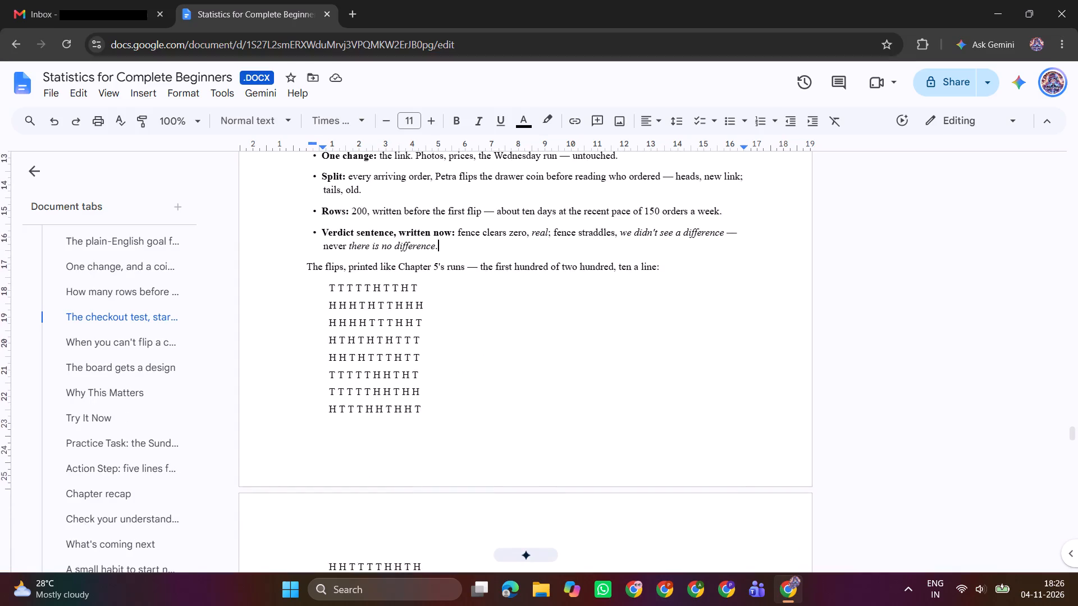
pyautogui.scroll(-2, 479, 460)
pyautogui.click(479, 460)
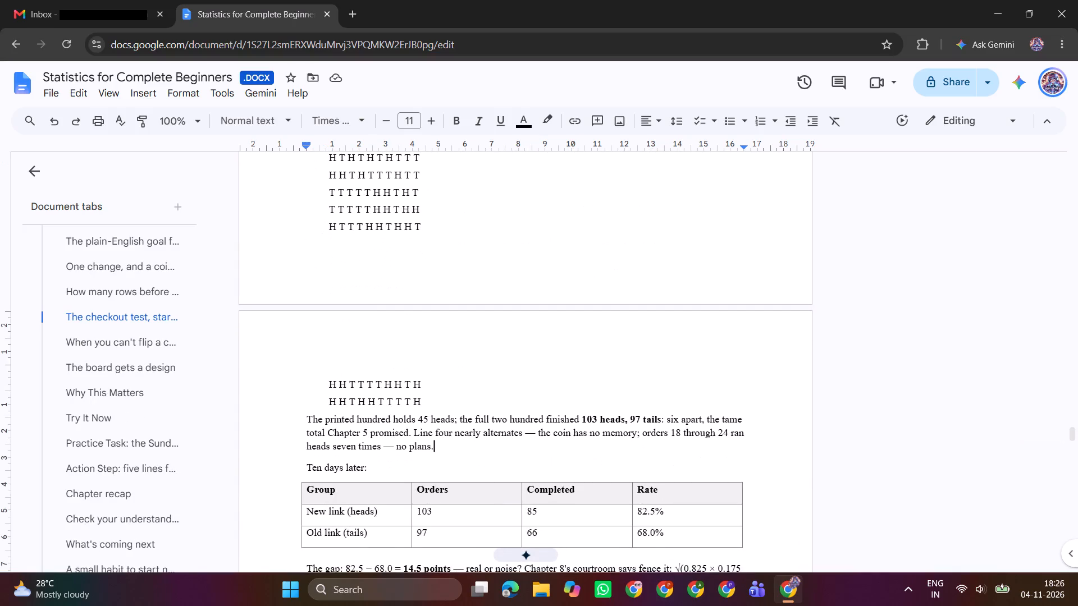
pyautogui.scroll(-2, 479, 460)
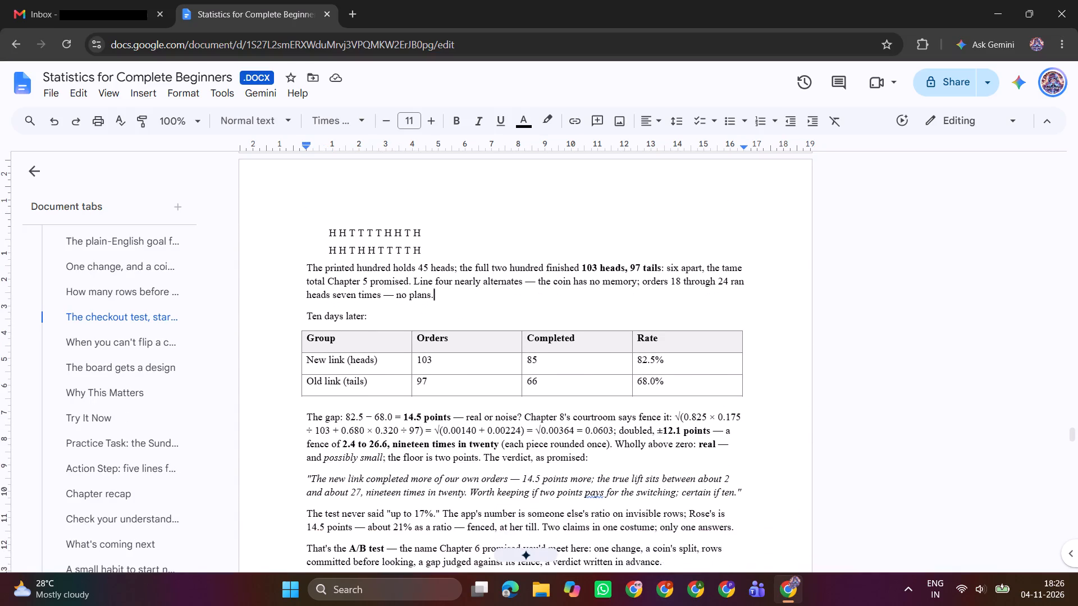
pyautogui.click(479, 460)
pyautogui.scroll(-1, 479, 460)
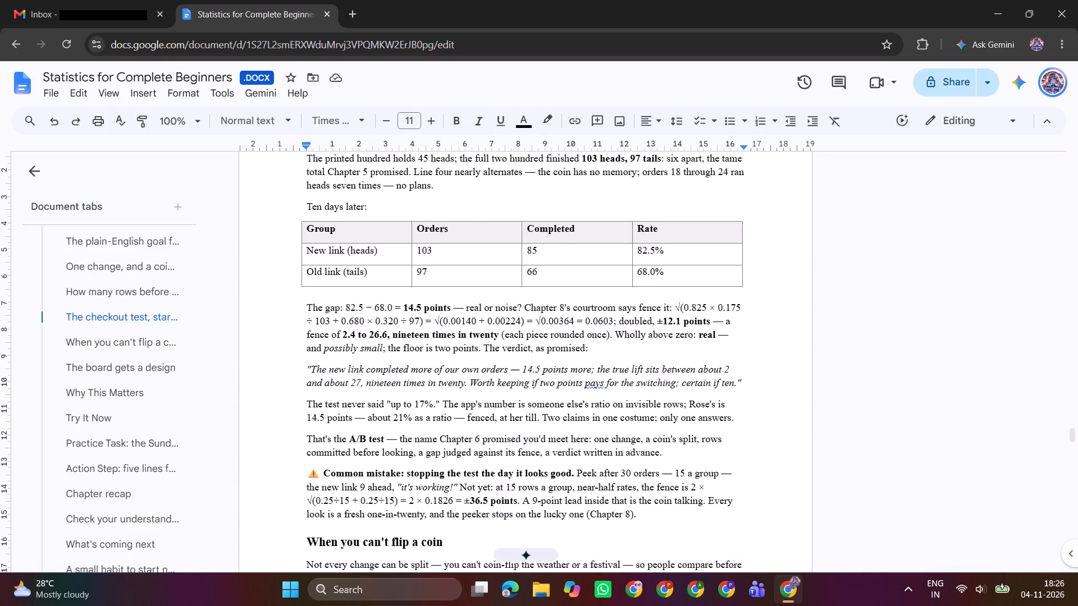
pyautogui.doubleClick(725, 337)
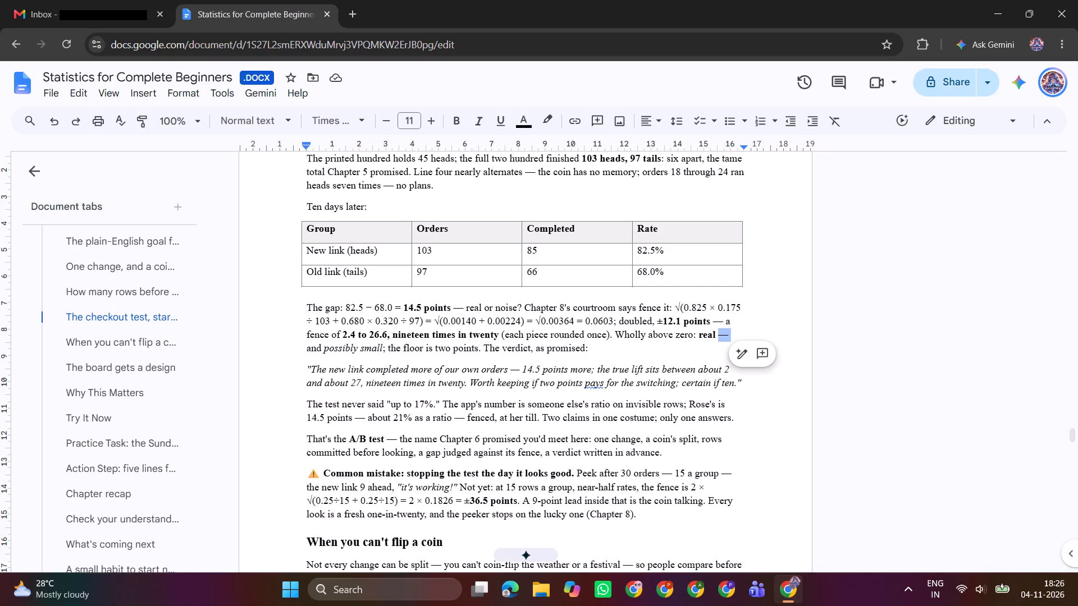
pyautogui.press('Delete')
pyautogui.click(642, 410)
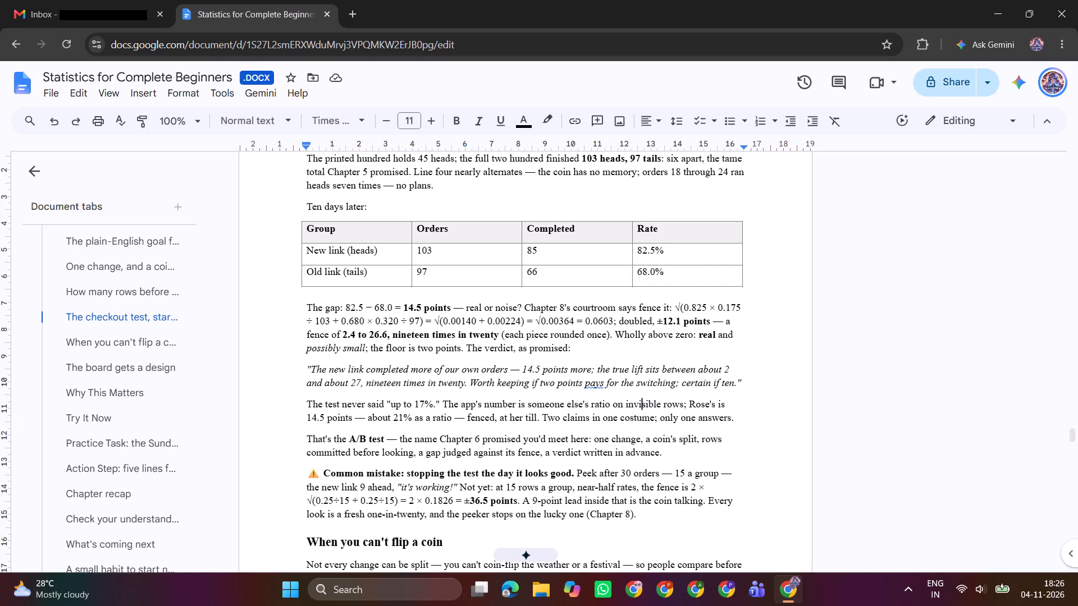
# Delete the em dash before "and the board stays out" in the verdict sentence under The board gets a design.
pyautogui.scroll(-1, 507, 452)
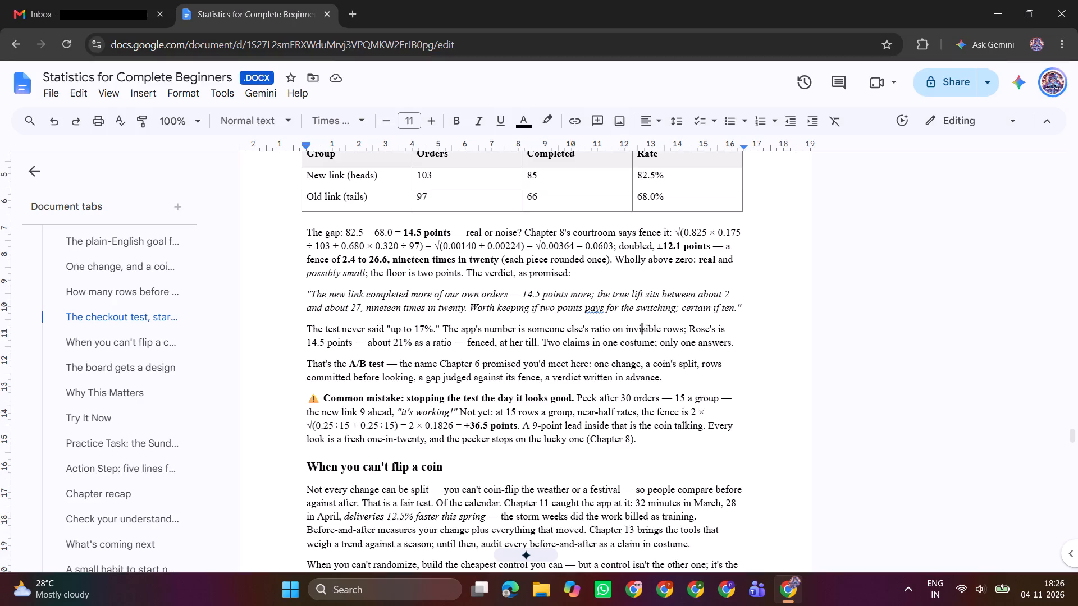
pyautogui.click(499, 479)
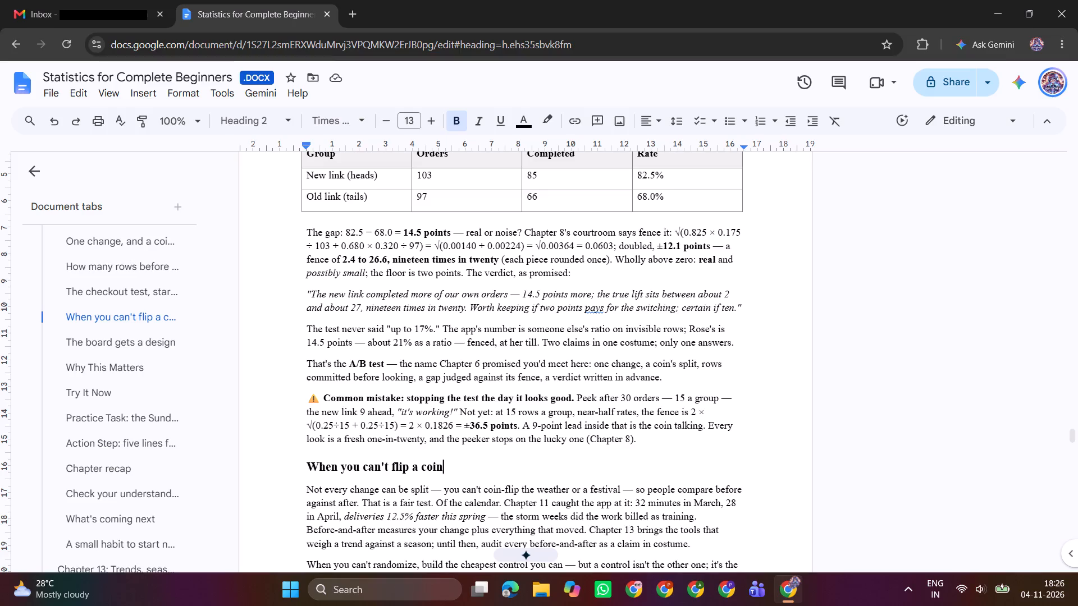
pyautogui.scroll(-2, 499, 479)
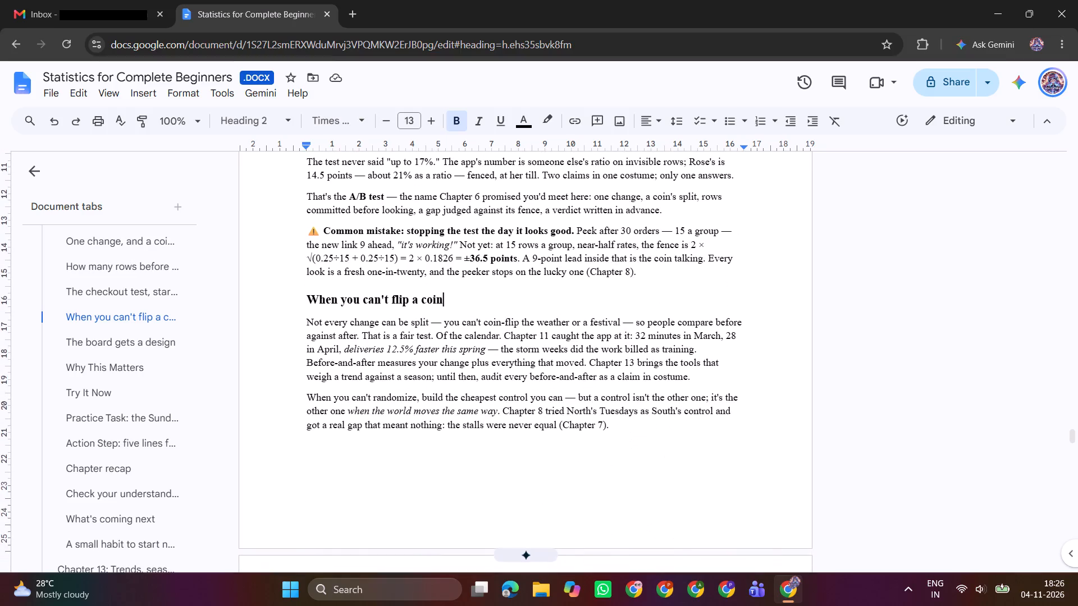
pyautogui.click(528, 428)
pyautogui.scroll(-4, 528, 428)
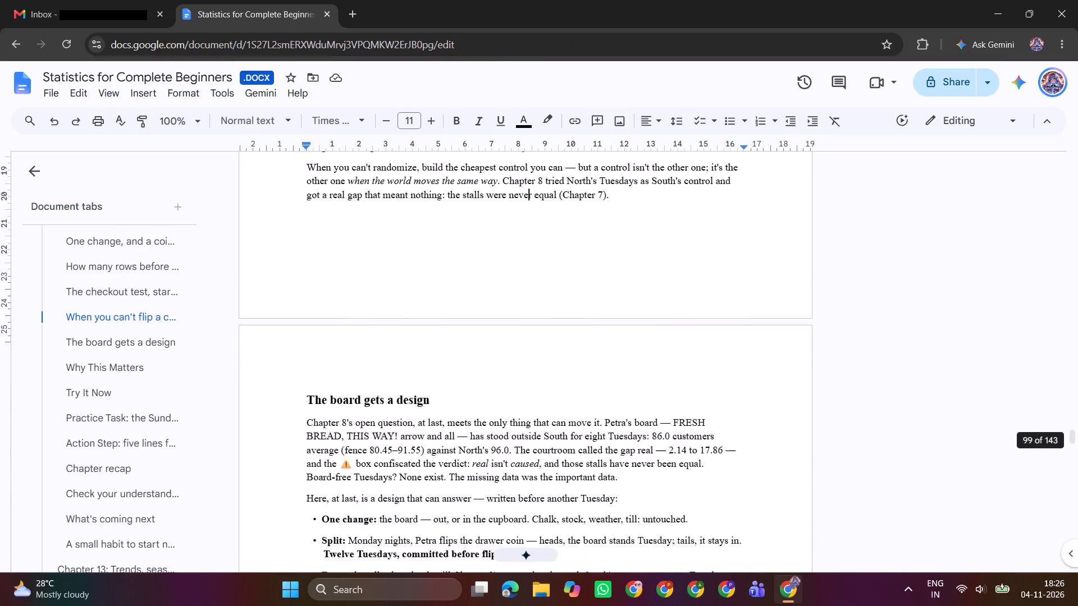
pyautogui.scroll(-1, 528, 428)
pyautogui.click(614, 443)
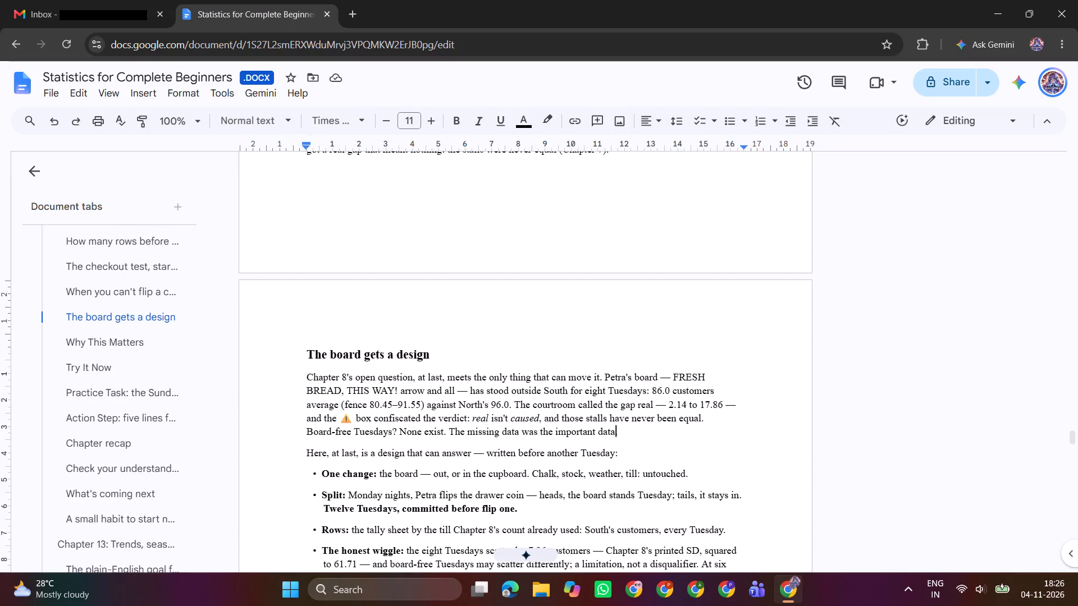
pyautogui.scroll(-1, 614, 443)
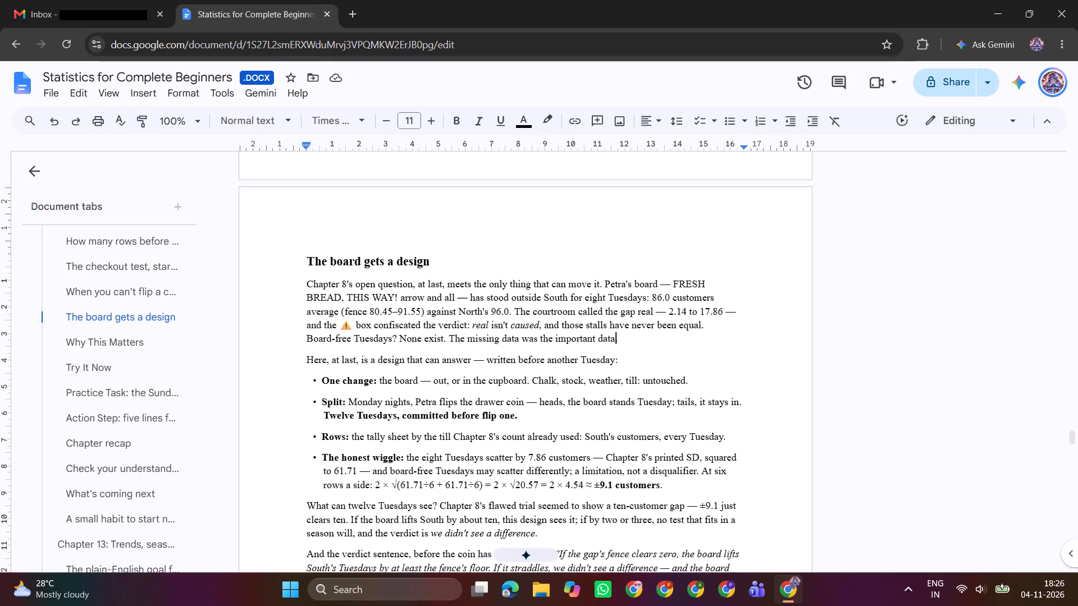
pyautogui.scroll(-1, 614, 443)
pyautogui.click(511, 492)
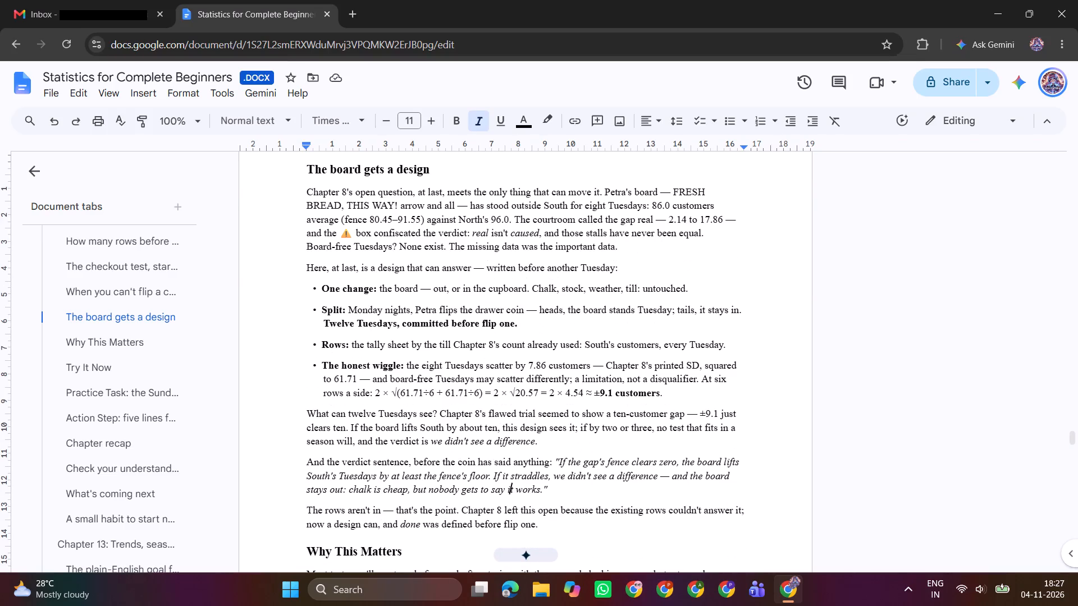
pyautogui.scroll(-1, 511, 492)
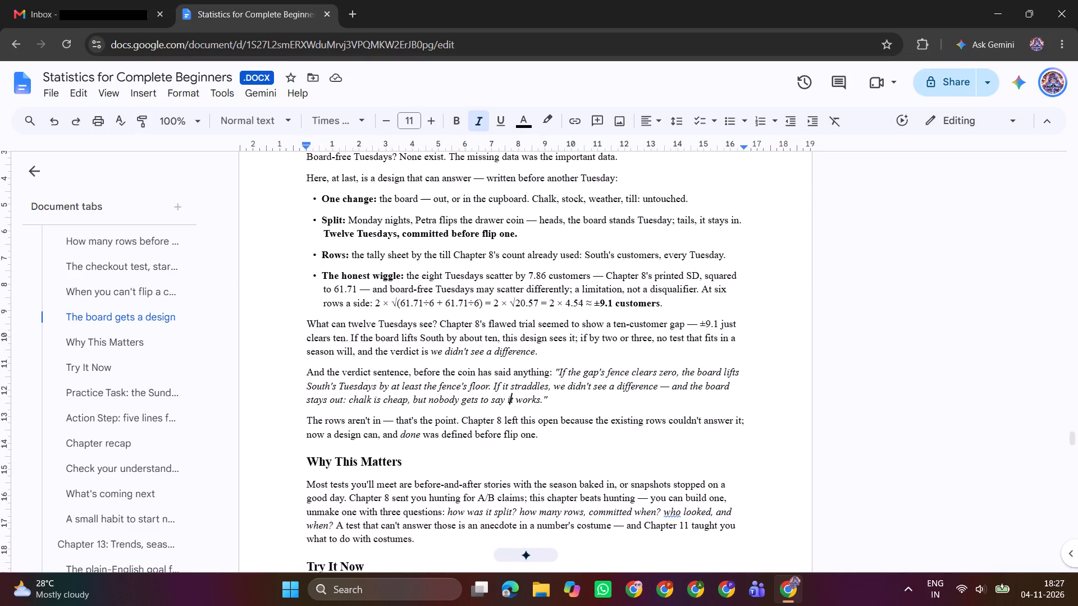
pyautogui.doubleClick(664, 392)
pyautogui.press('Delete')
pyautogui.click(650, 425)
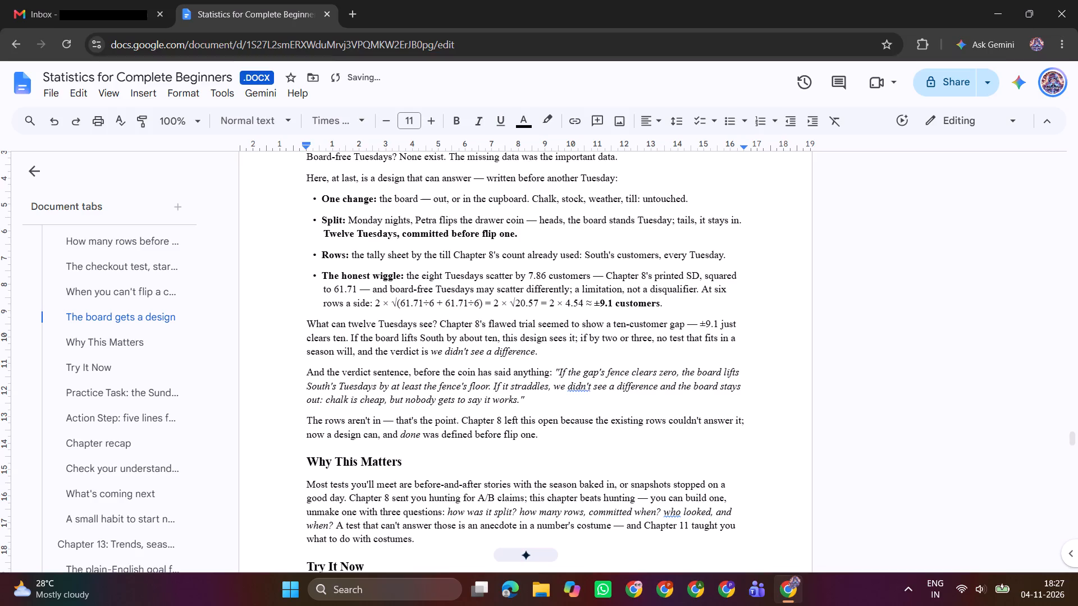
# Accept the grammar suggestion "don't" for "didn't" in the verdict sentence under The board gets a design.
pyautogui.click(583, 387)
pyautogui.click(581, 364)
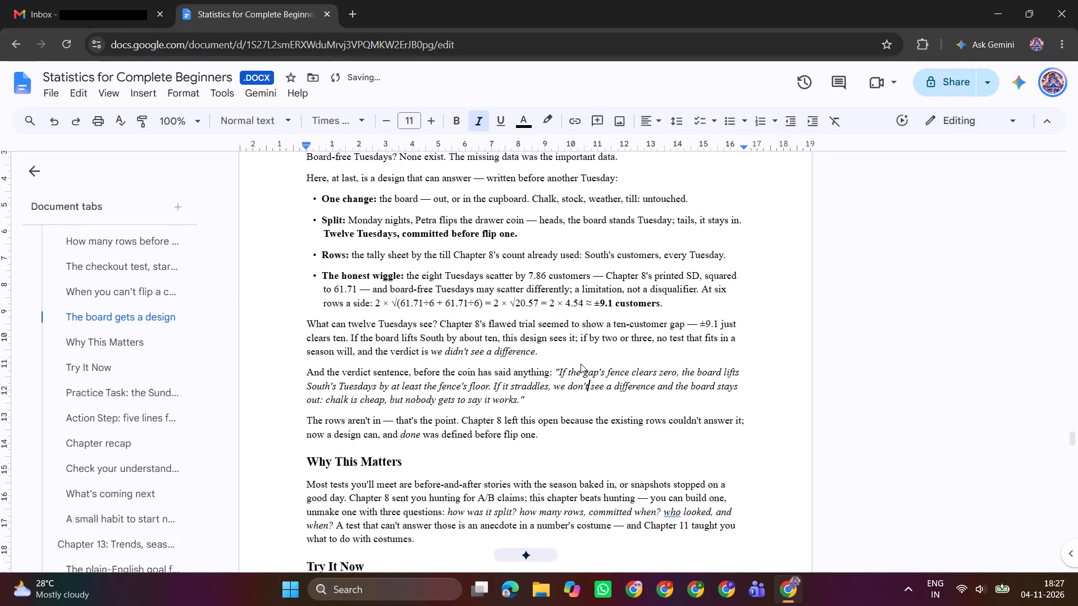
pyautogui.click(559, 462)
# Accept the suggestion that capitalizes "Who" in "who looked, and when?" in Chapter 12's Why This Matters paragraph.
pyautogui.scroll(-1, 559, 462)
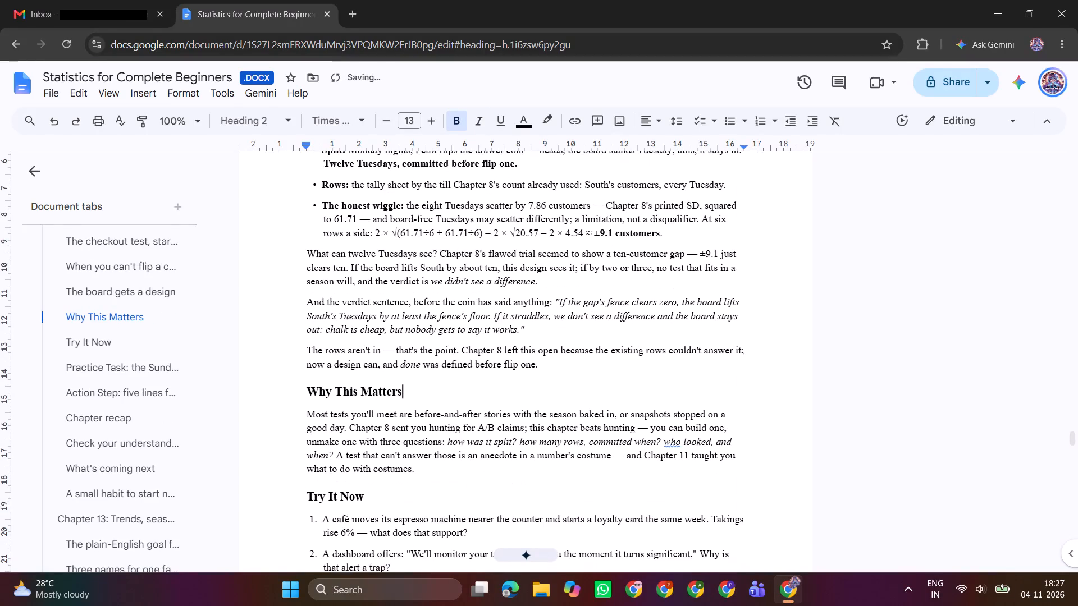
pyautogui.click(674, 442)
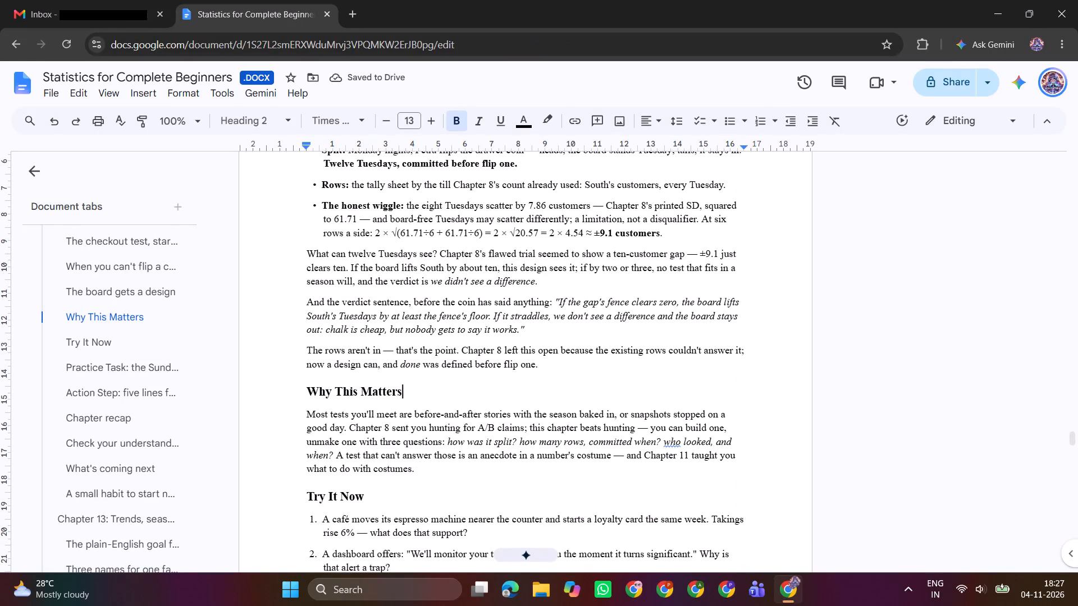
pyautogui.click(674, 426)
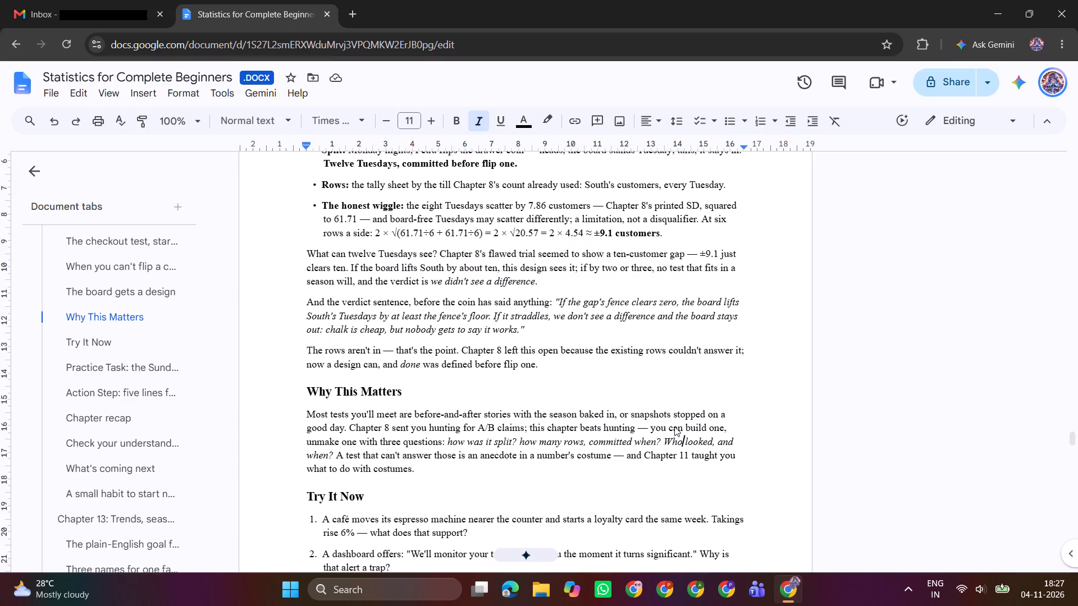
pyautogui.click(567, 449)
# Delete the em dash before "and Chapter 11 taught you" in Chapter 12's Why This Matters paragraph.
pyautogui.scroll(-1, 567, 449)
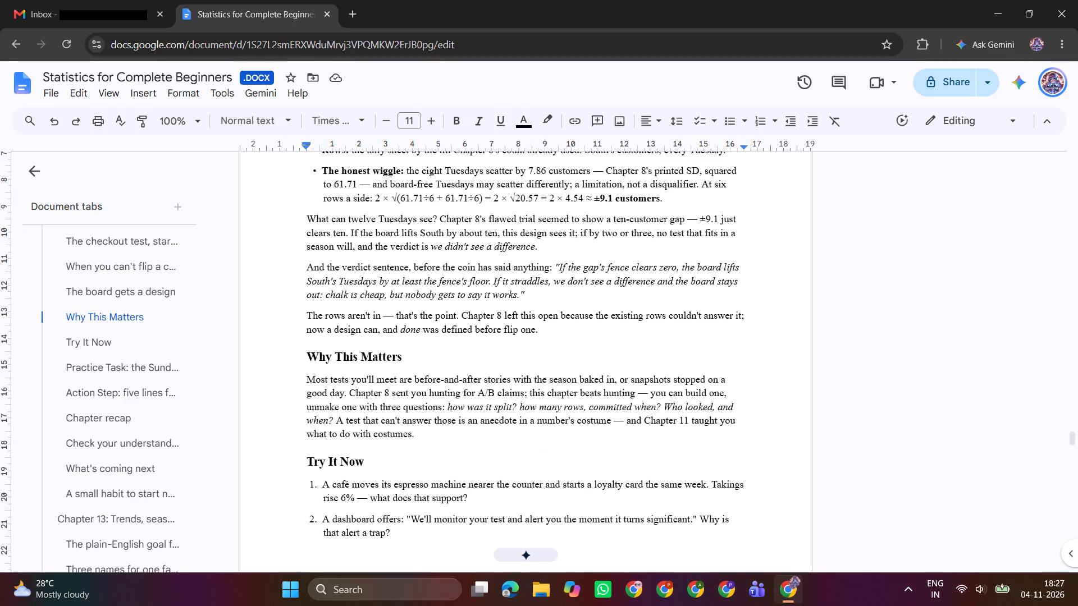
pyautogui.doubleClick(617, 423)
pyautogui.press('Delete')
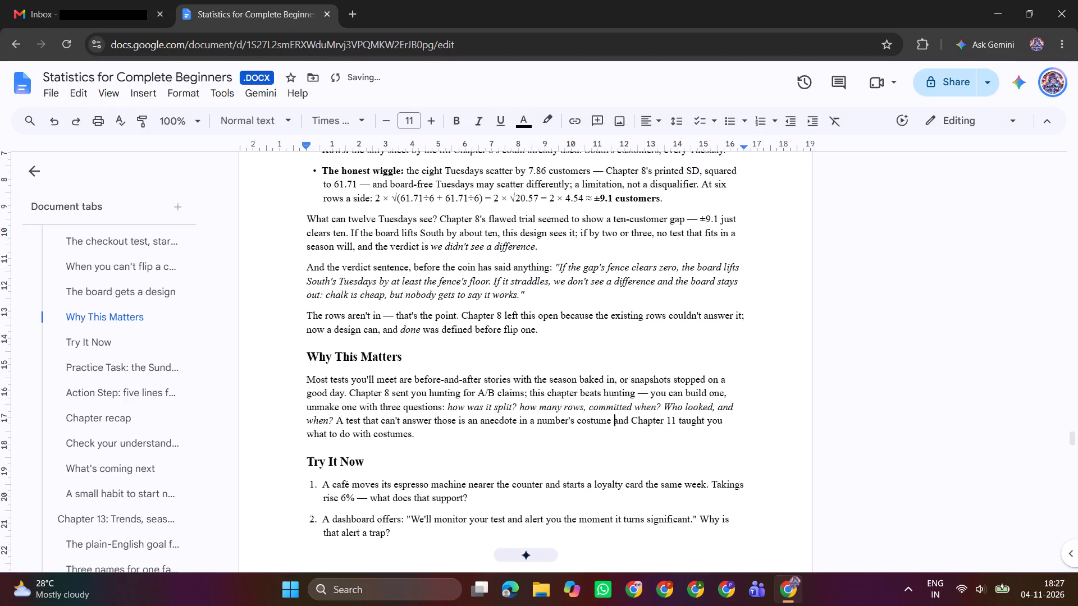
pyautogui.click(602, 362)
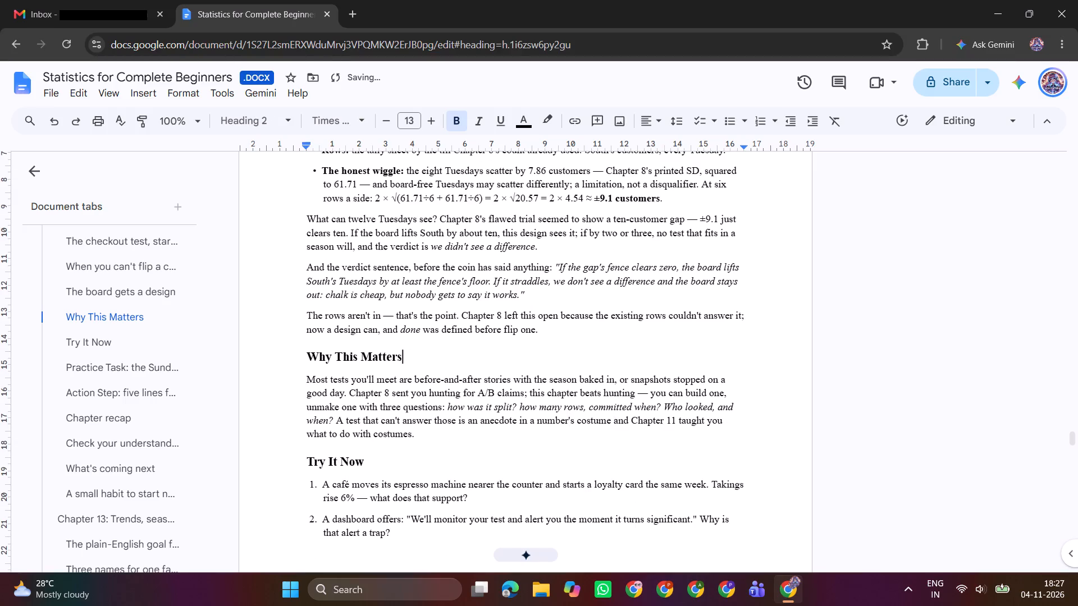
pyautogui.scroll(-2, 602, 362)
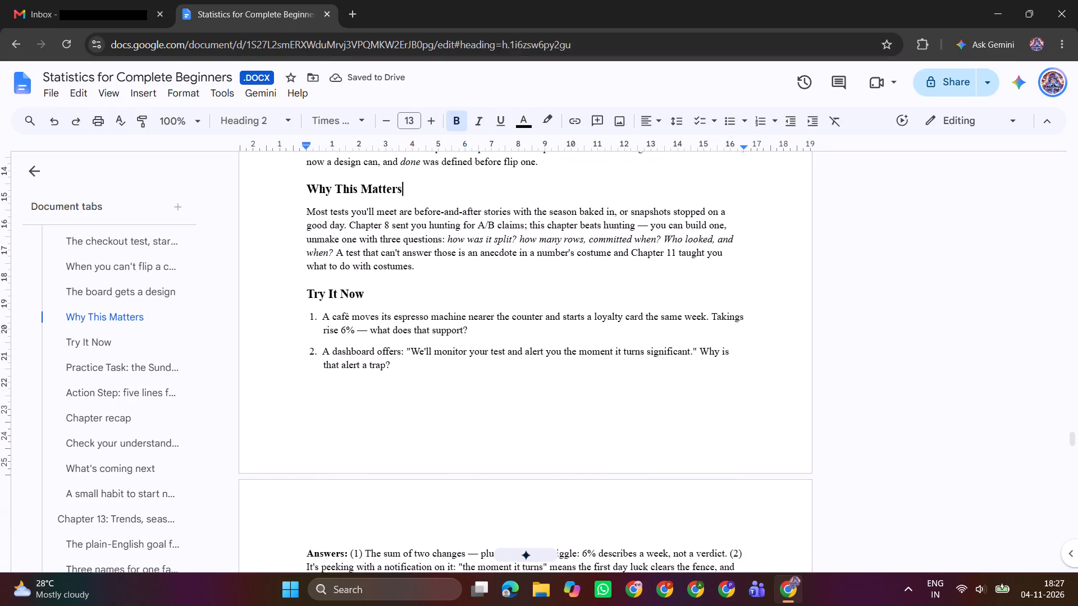
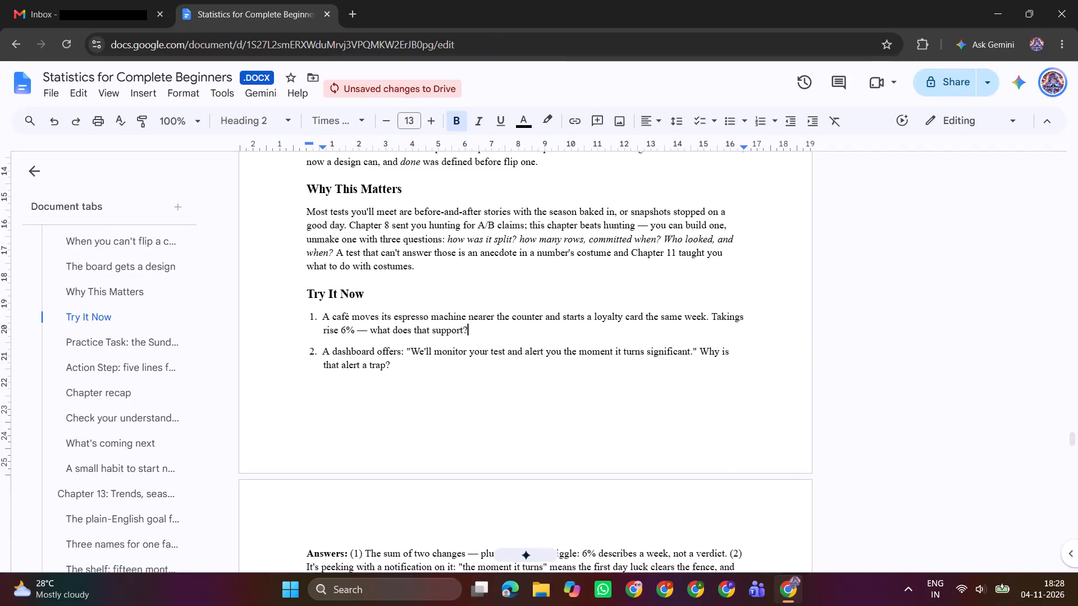
# Accept the grammar suggestion "work" for "worked" in the opening paragraph of Practice Task: the Sunday question.
pyautogui.scroll(-3, 577, 342)
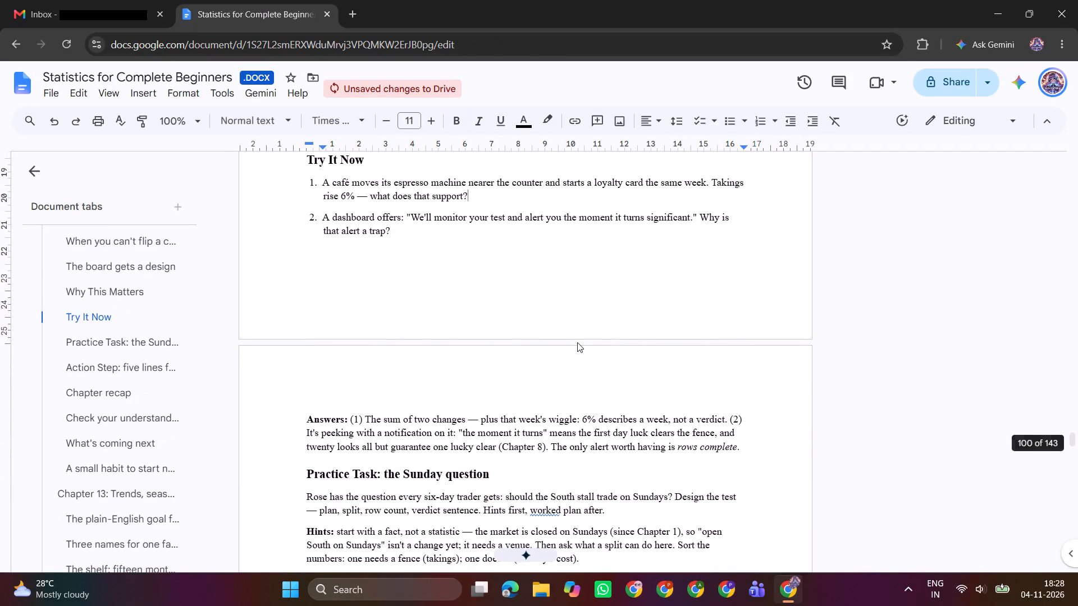
pyautogui.click(517, 453)
pyautogui.scroll(-1, 517, 453)
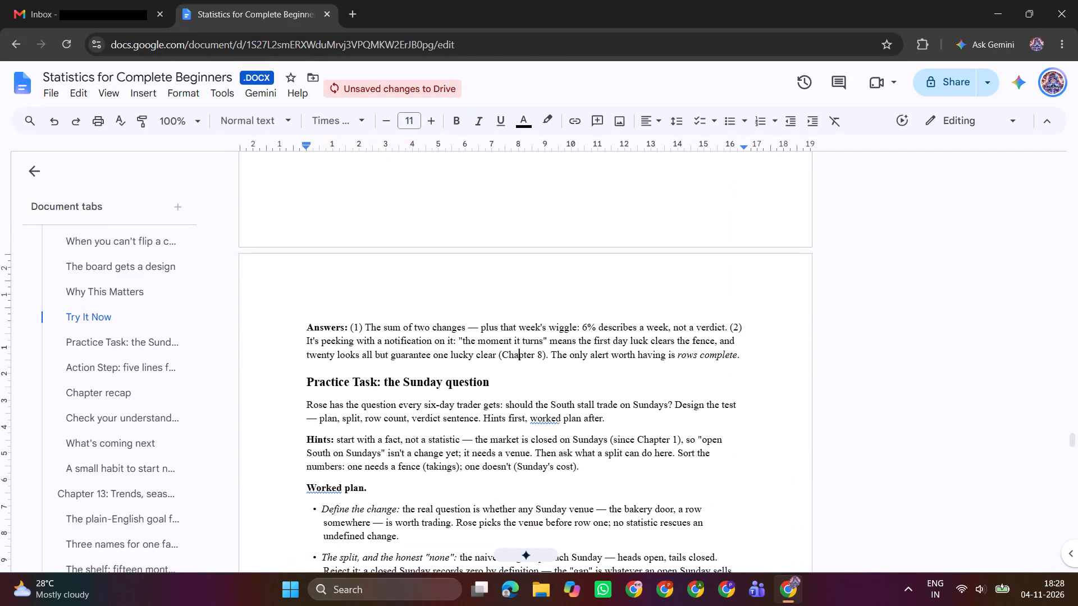
pyautogui.click(556, 428)
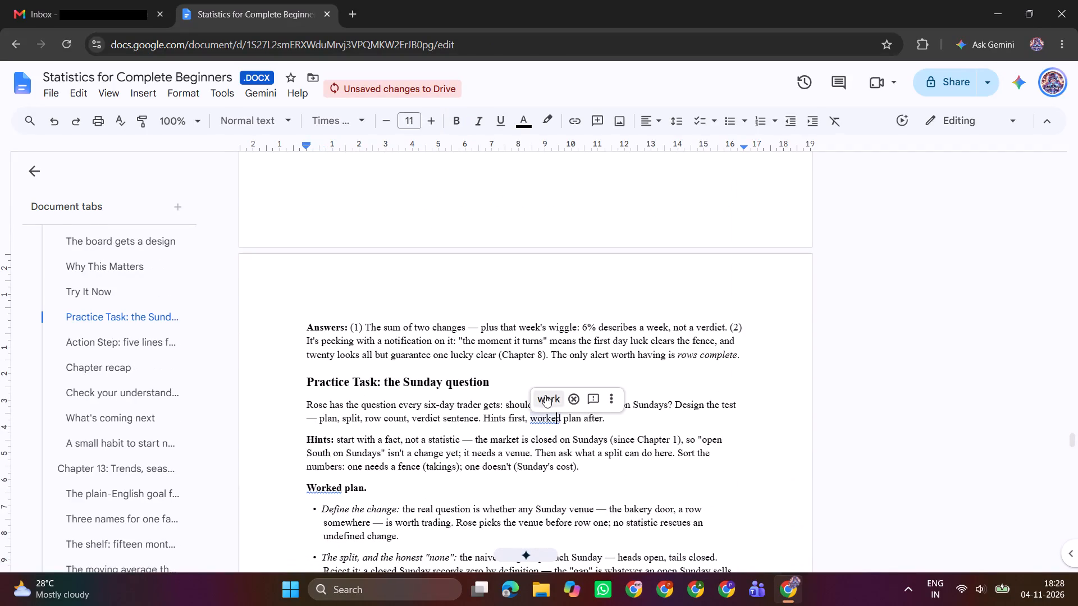
pyautogui.click(545, 395)
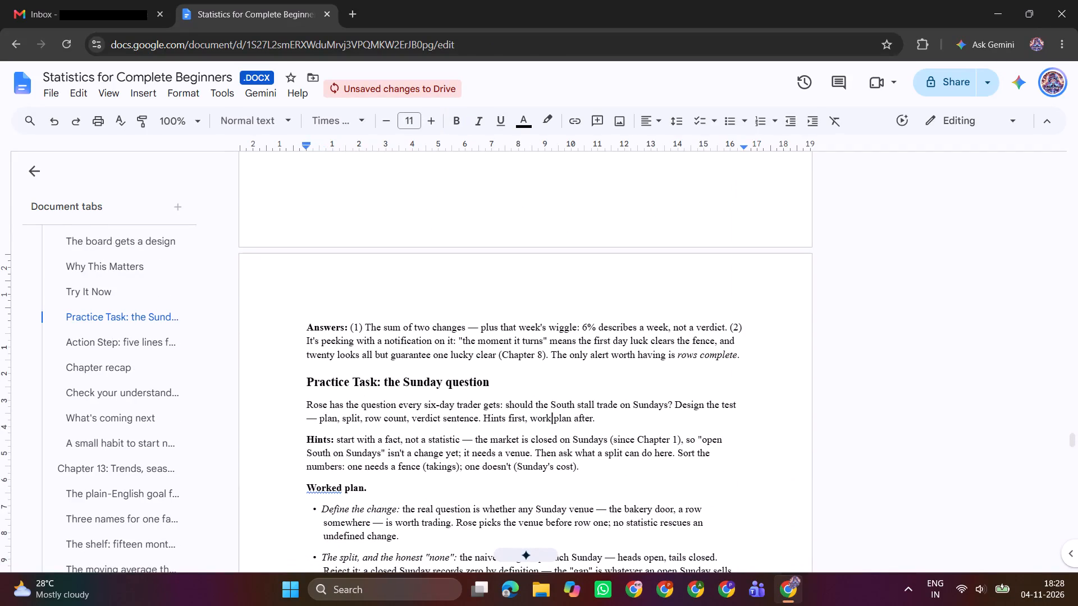
# Accept the grammar suggestion that changes the bold label "Worked plan." to "Work plan." in the Sunday question task.
pyautogui.click(326, 489)
pyautogui.click(328, 471)
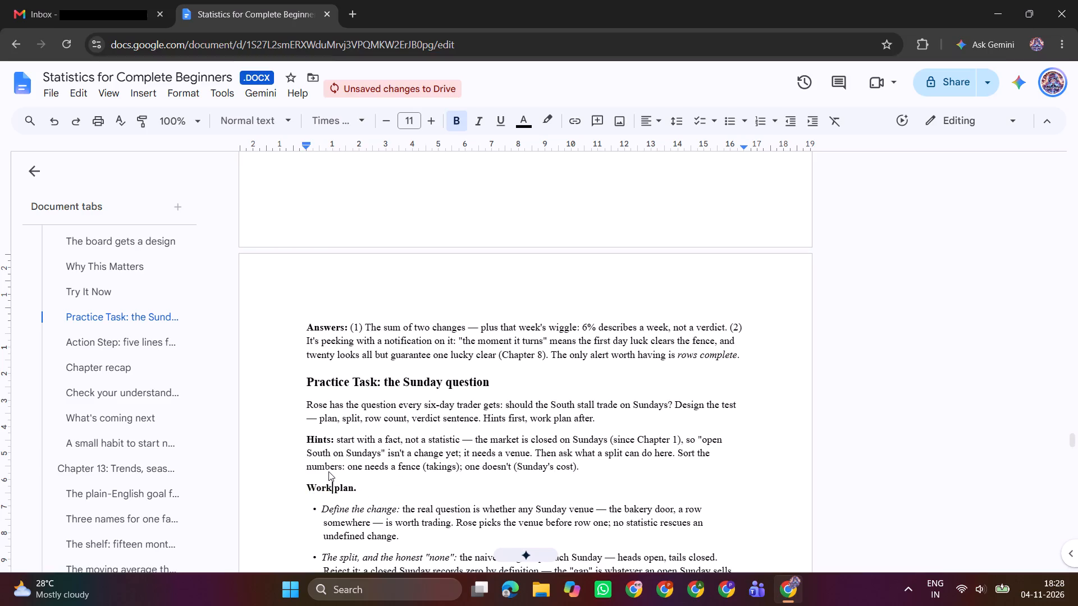
pyautogui.click(433, 427)
# Delete the em dashes before "and what does the twelve-flip" and "and the honest verdict" in Chapter 12's Check your understanding questions 4 and 2.
pyautogui.scroll(-2, 433, 427)
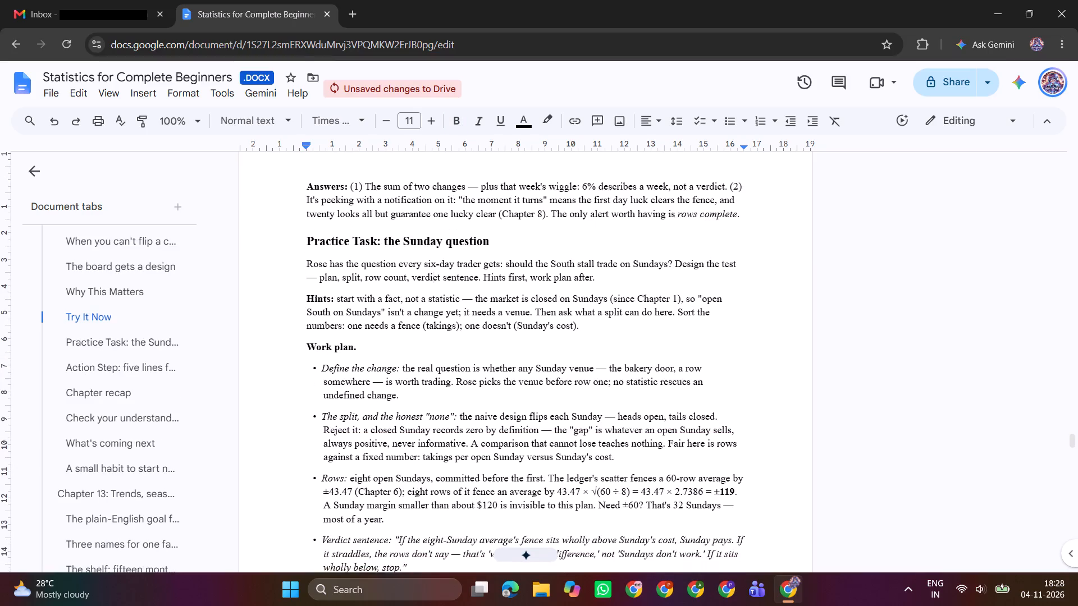
pyautogui.scroll(-1, 433, 427)
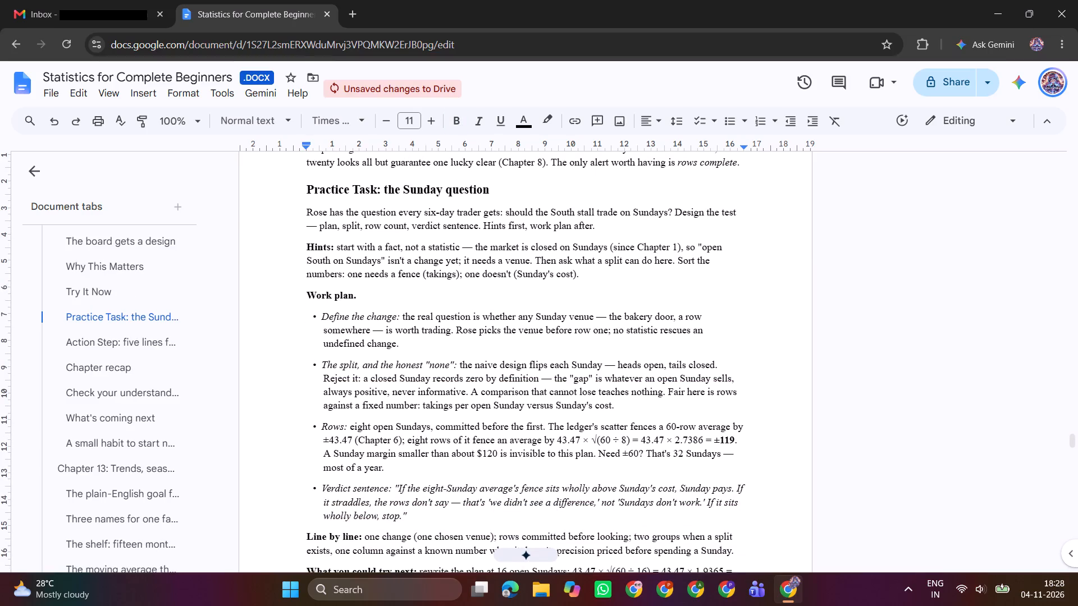
pyautogui.scroll(-2, 644, 429)
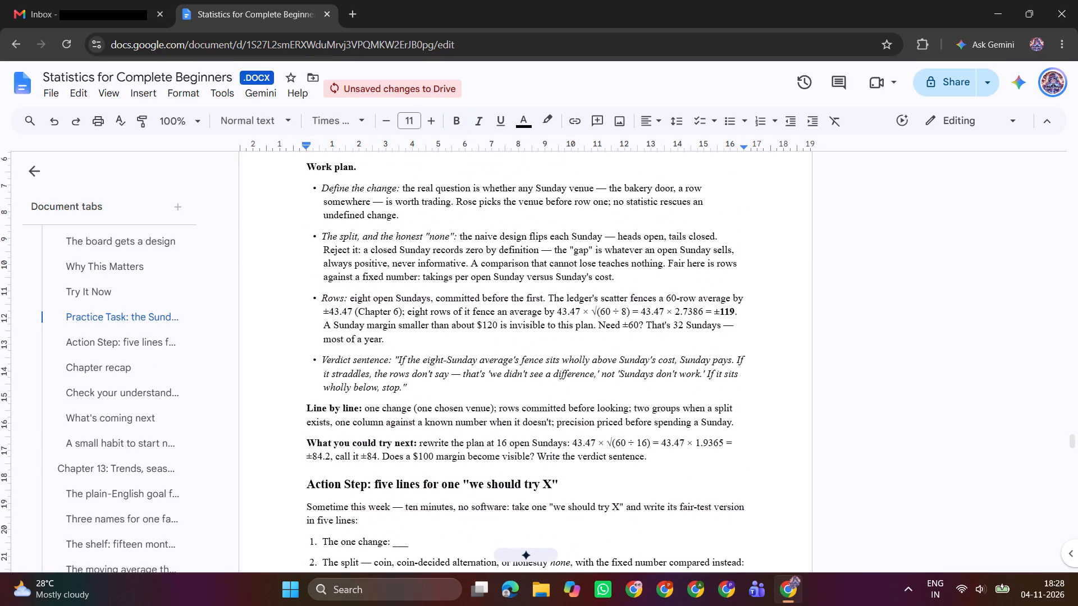
pyautogui.scroll(-1, 357, 506)
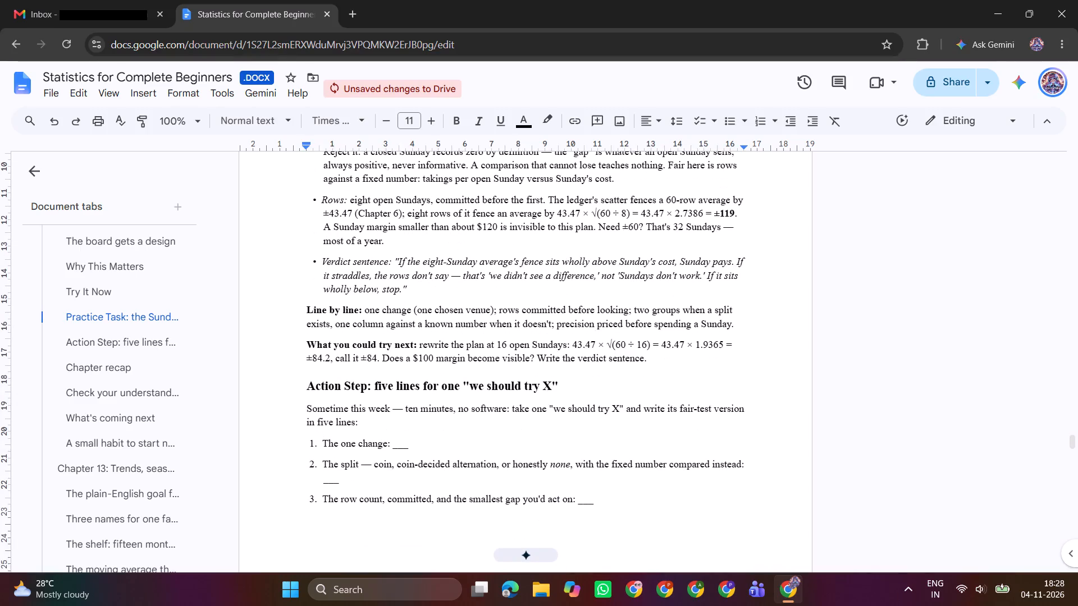
pyautogui.scroll(-2, 357, 506)
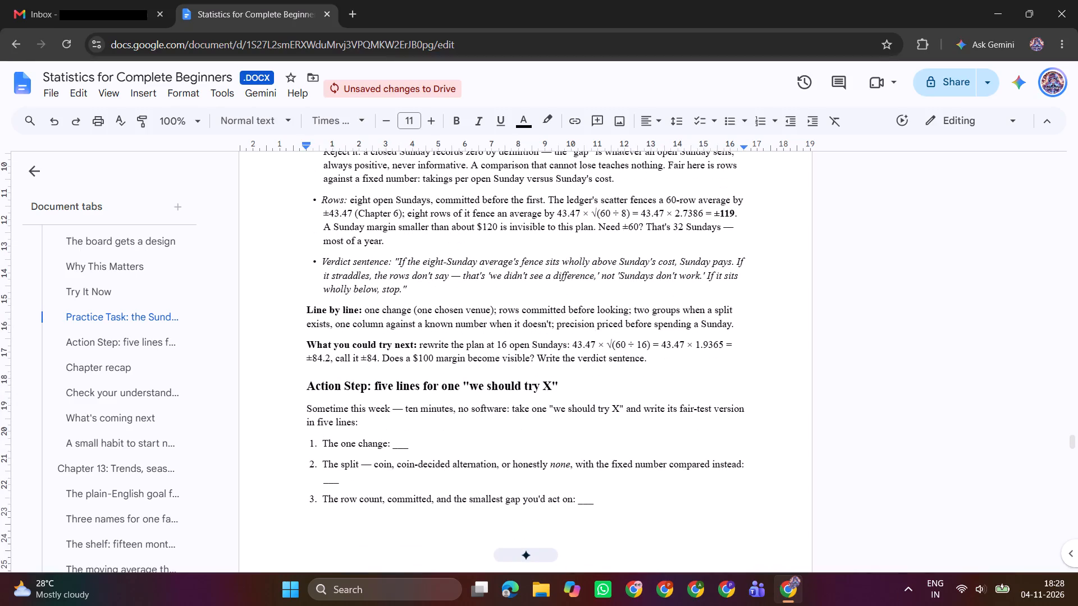
pyautogui.scroll(-2, 357, 506)
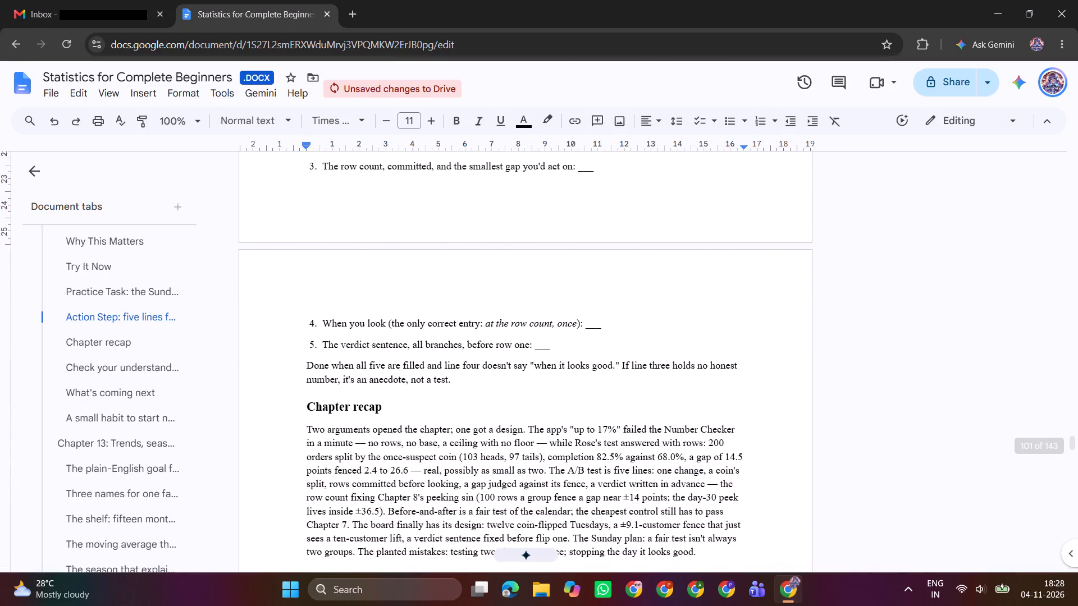
pyautogui.scroll(-4, 396, 426)
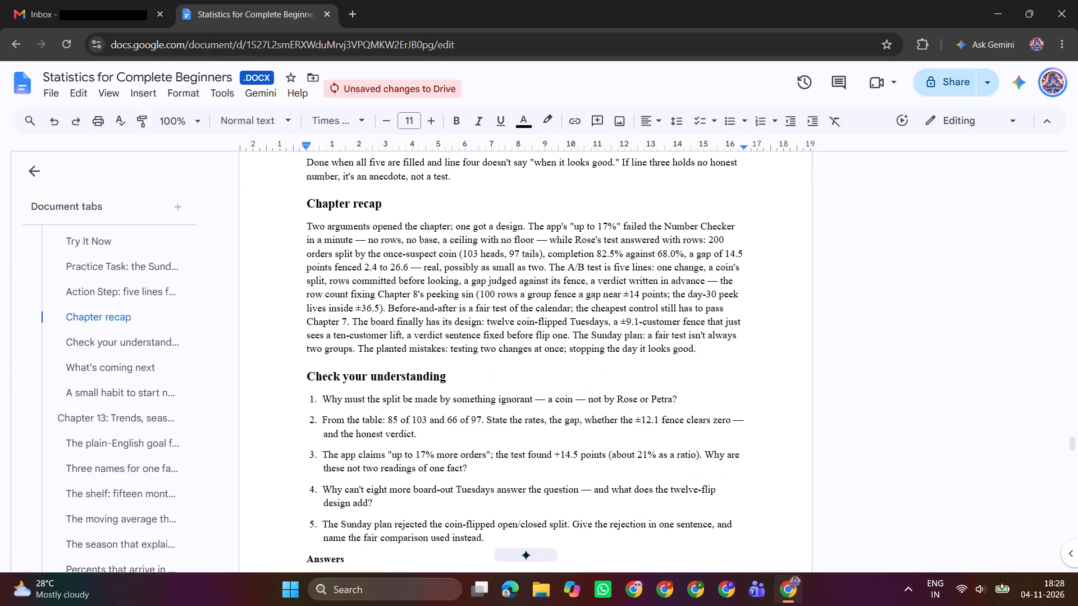
pyautogui.scroll(-1, 396, 426)
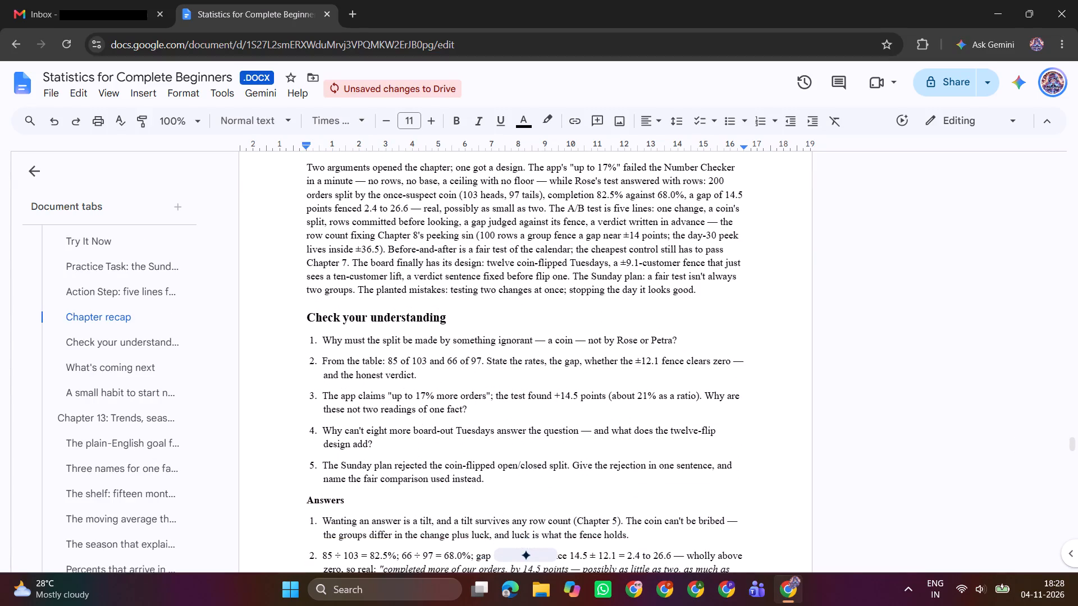
pyautogui.doubleClick(587, 431)
pyautogui.press('Delete')
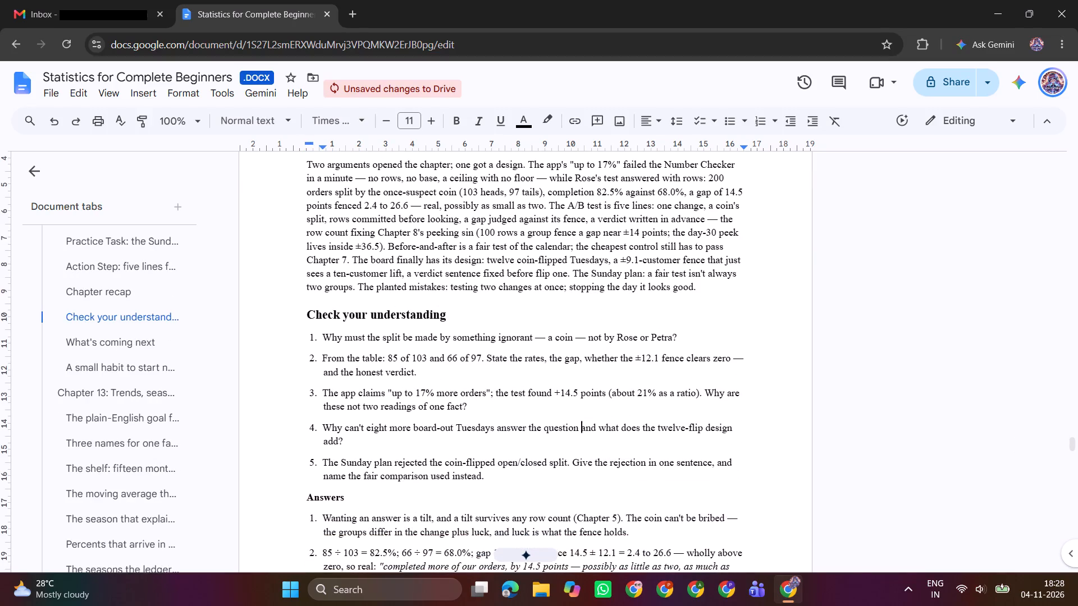
pyautogui.doubleClick(736, 360)
pyautogui.press('Delete')
# Bold all five numbered questions under Chapter 12's Check your understanding heading.
pyautogui.doubleClick(509, 470)
pyautogui.click(509, 470)
pyautogui.moveTo(509, 470); pyautogui.dragTo(291, 345)
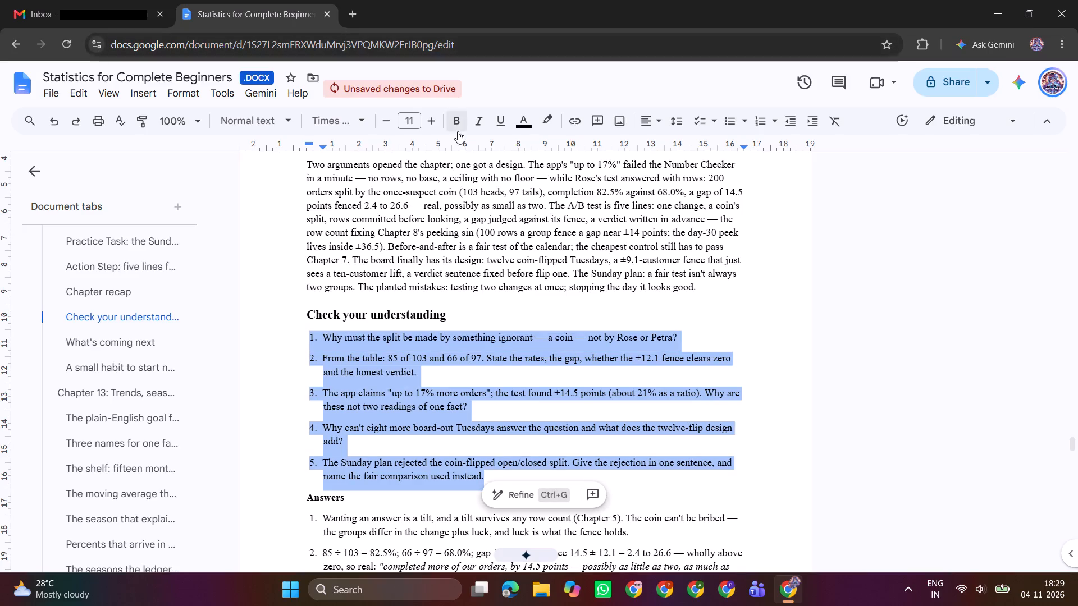
pyautogui.click(456, 121)
pyautogui.click(444, 331)
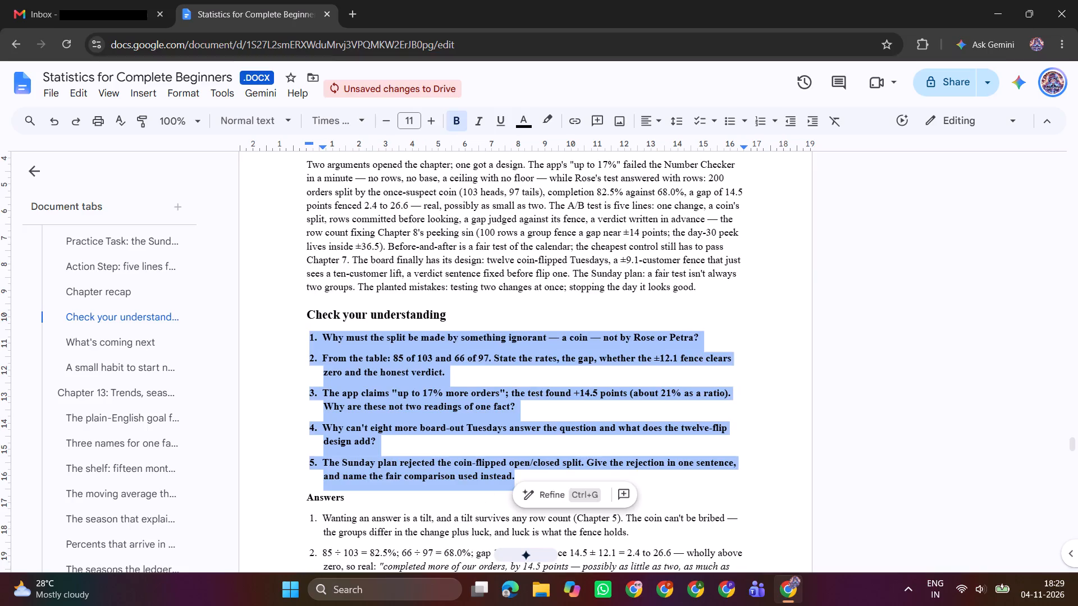
# Accept the suggestion that capitalizes "Who" in "who splits it?" under Chapter 12's A small habit to start now.
pyautogui.scroll(-2, 444, 331)
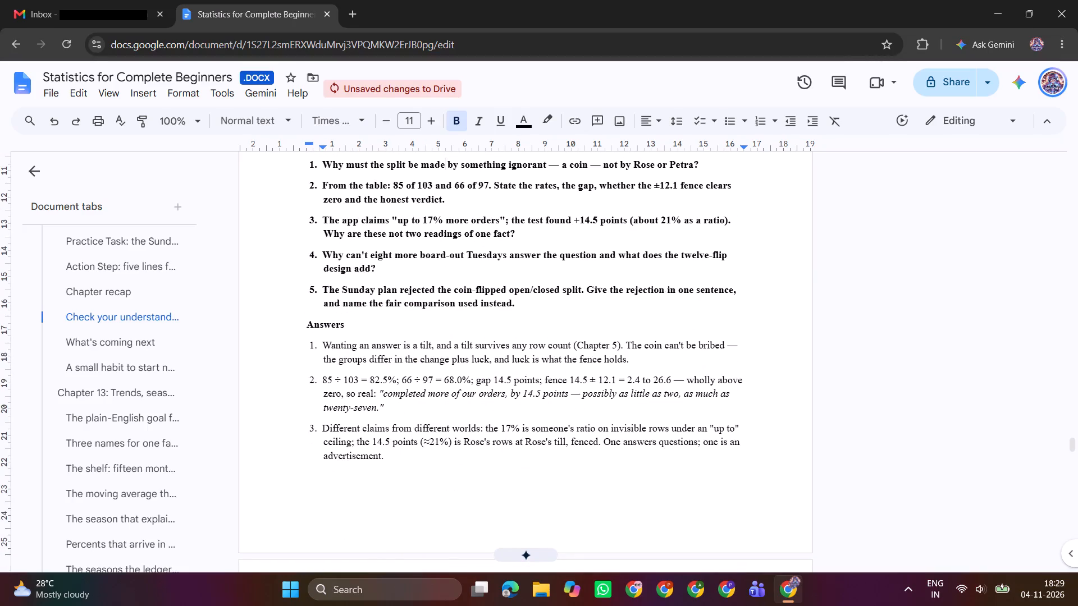
pyautogui.scroll(-3, 485, 373)
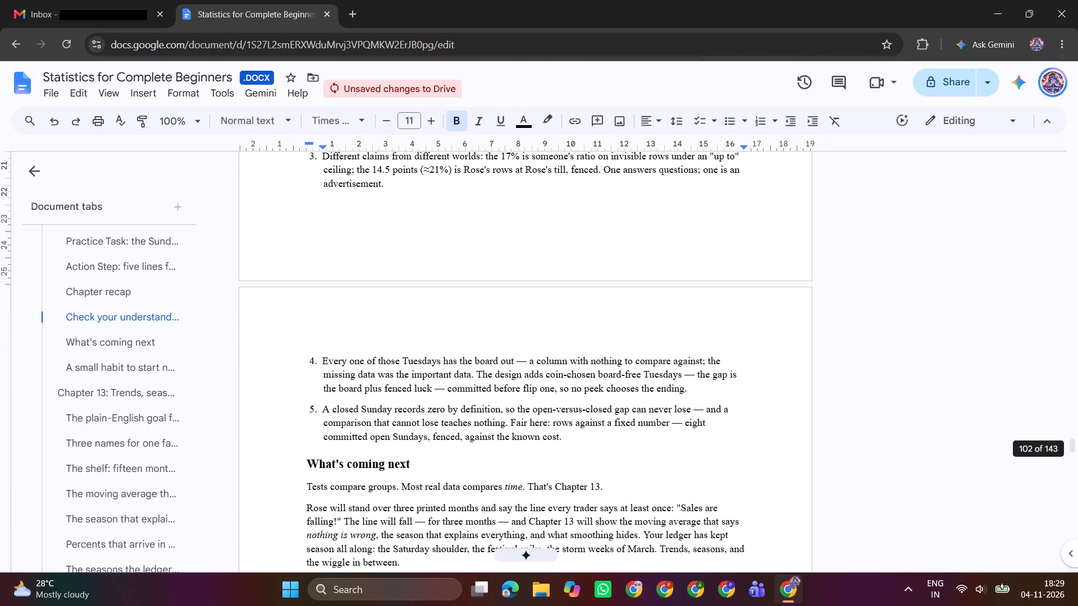
pyautogui.scroll(-1, 684, 407)
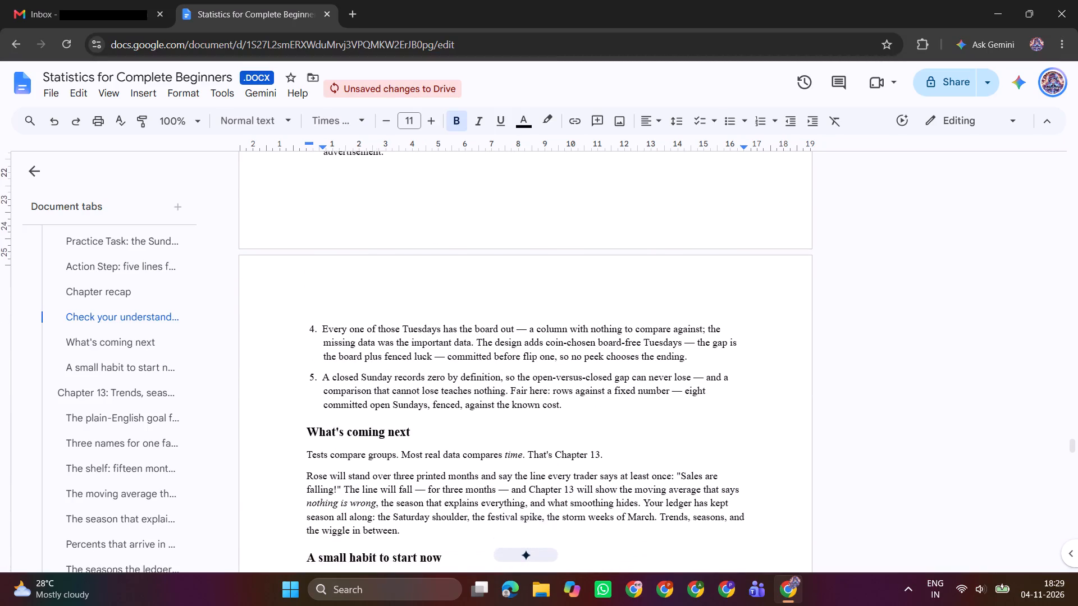
pyautogui.scroll(-1, 684, 407)
pyautogui.scroll(-1, 579, 405)
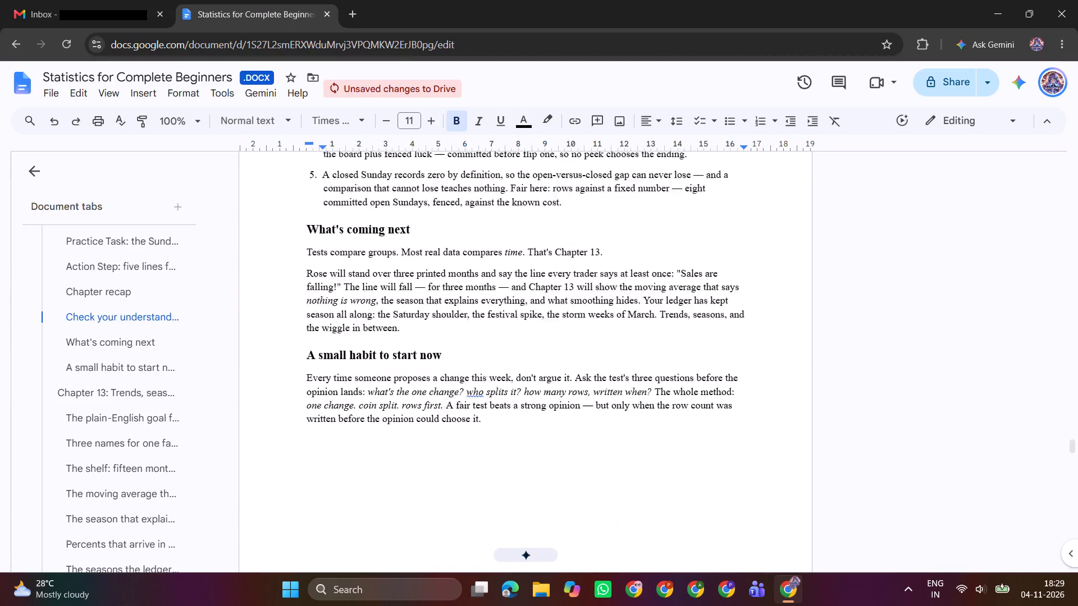
pyautogui.click(475, 391)
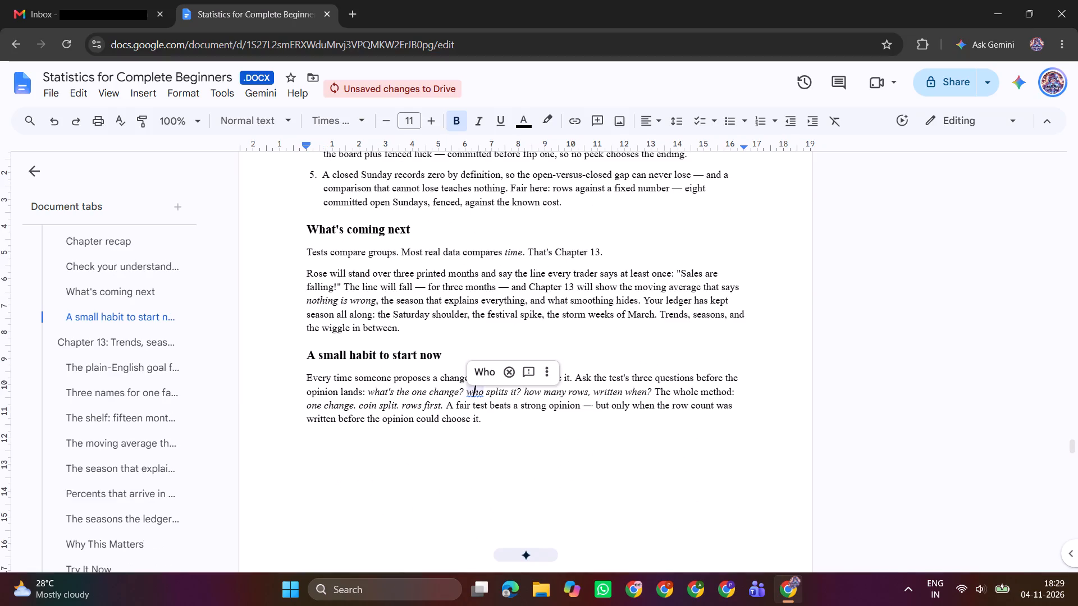
pyautogui.click(481, 372)
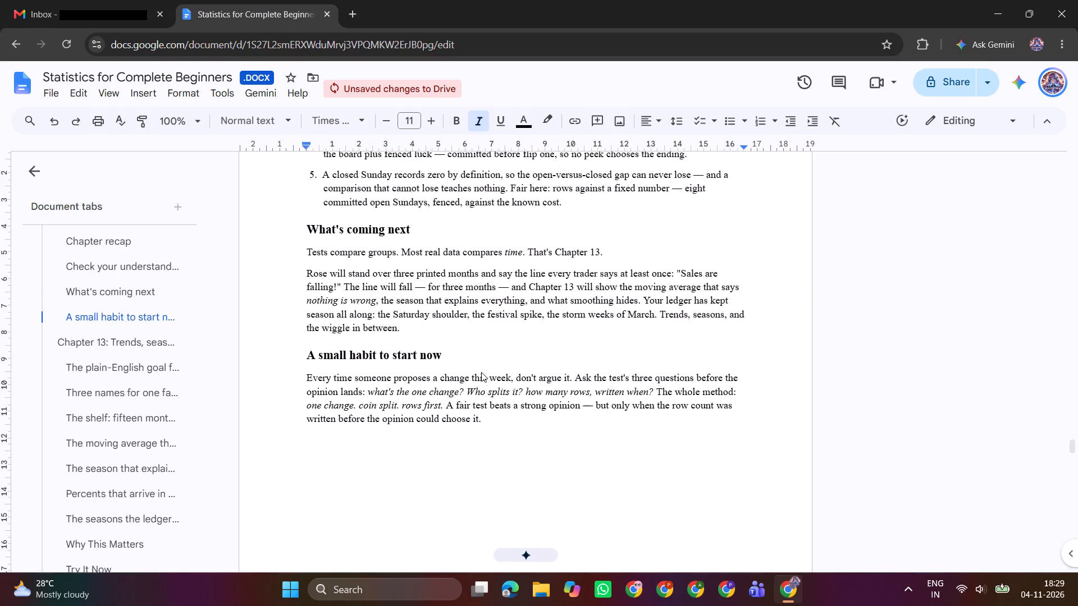
# Remove the colon from the Chapter 13 heading and move "Trends, seasons, and the wiggle in between" onto its own line.
pyautogui.scroll(-1, 481, 372)
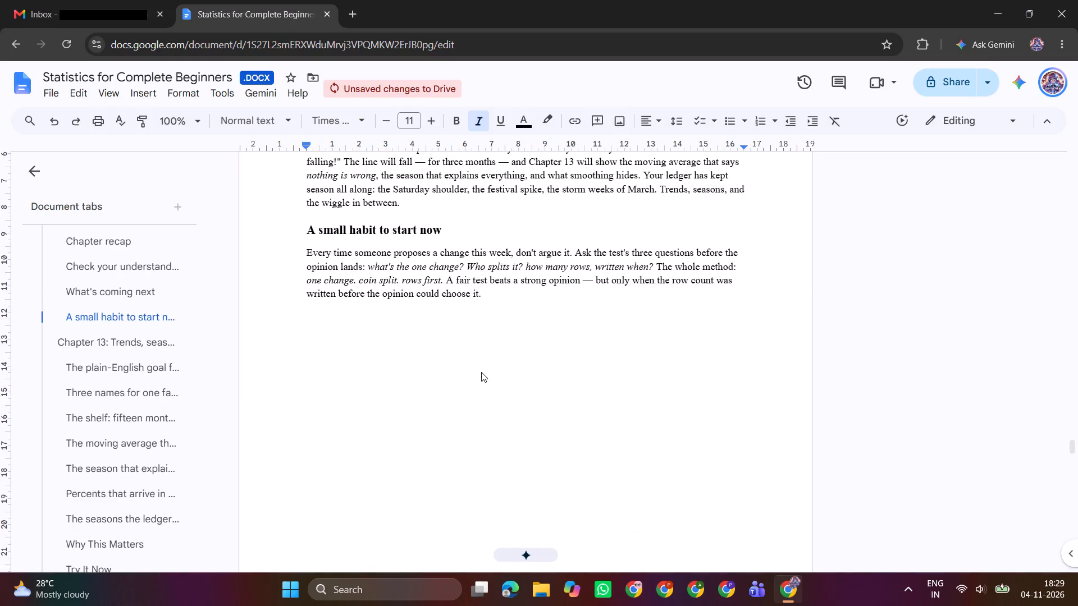
pyautogui.scroll(-4, 481, 372)
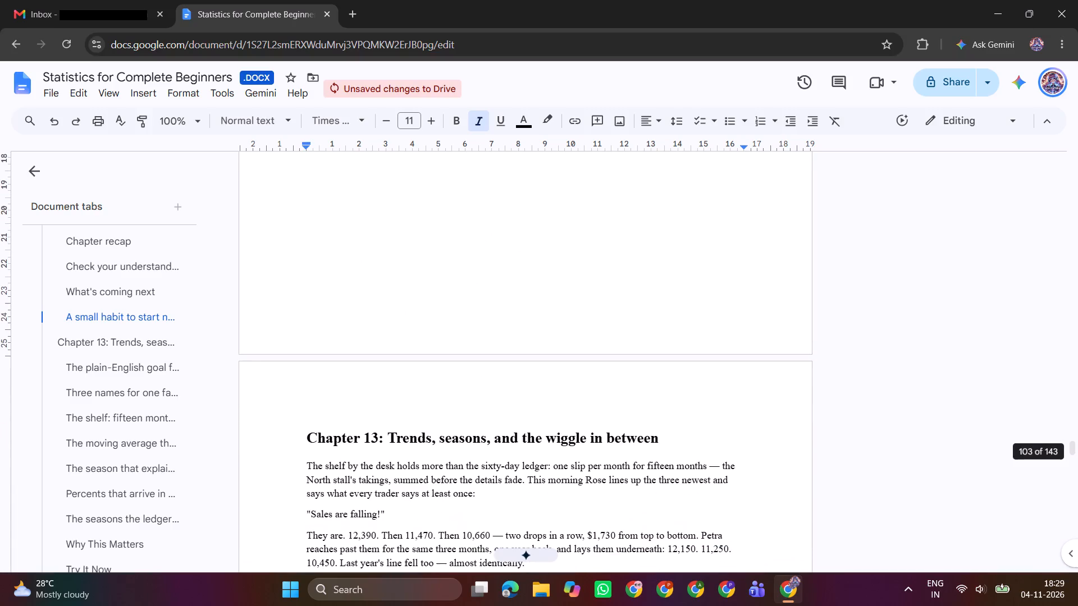
pyautogui.click(384, 443)
pyautogui.press('BackSpace')
pyautogui.press('Return')
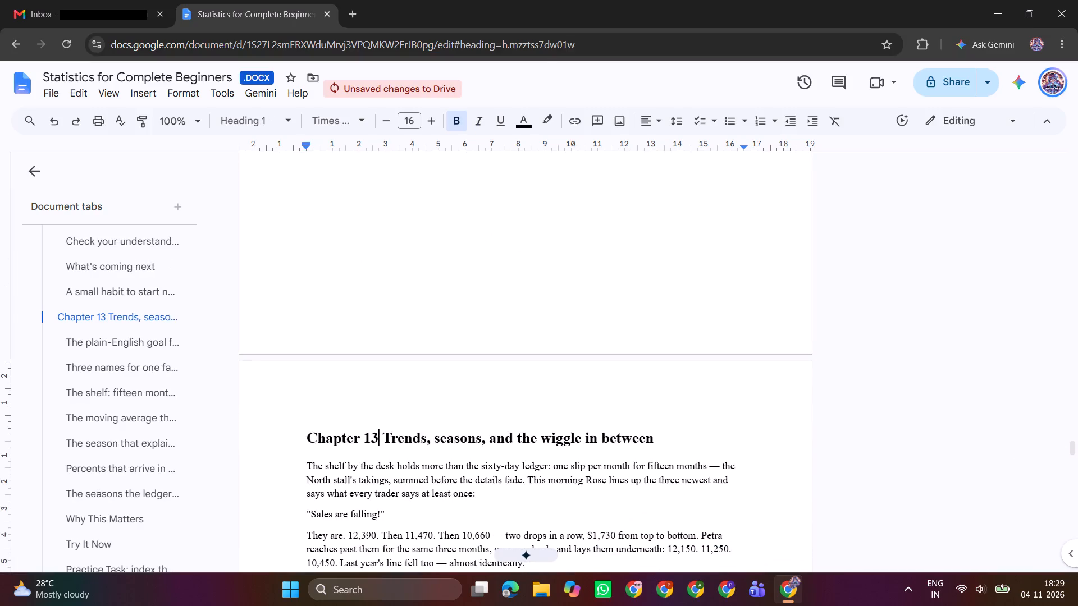
# Apply the Heading 2 style to the title line "Trends, seasons, and the wiggle in between".
pyautogui.tripleClick(346, 478)
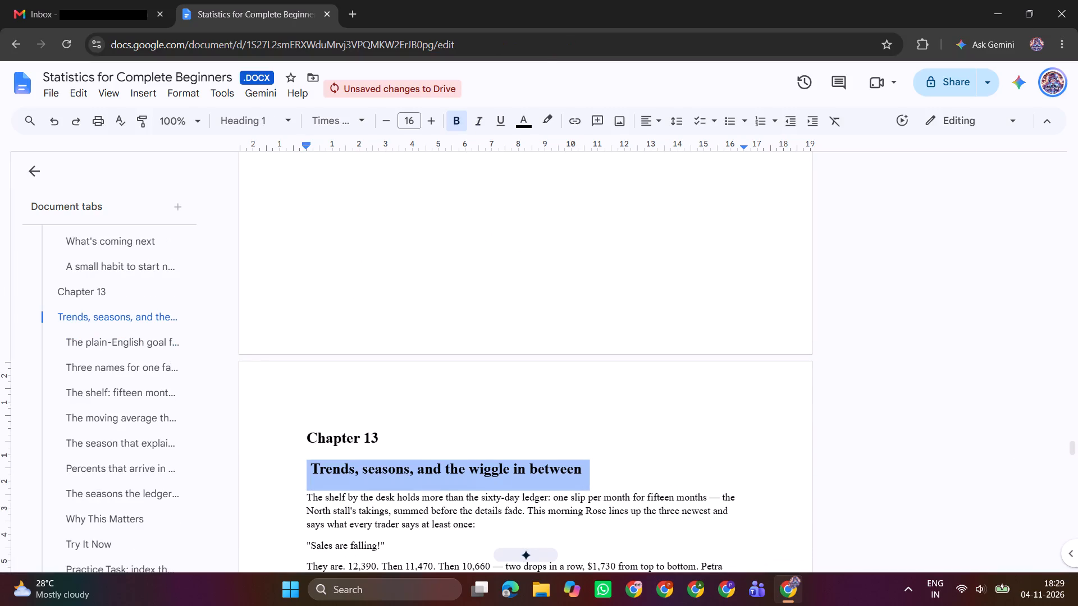
pyautogui.click(247, 126)
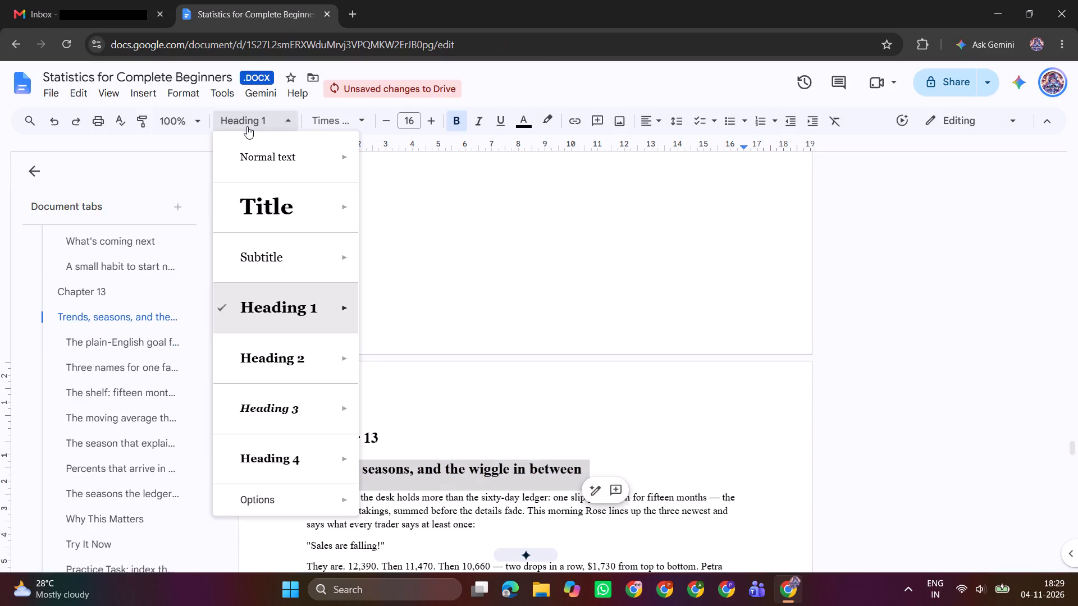
pyautogui.click(294, 356)
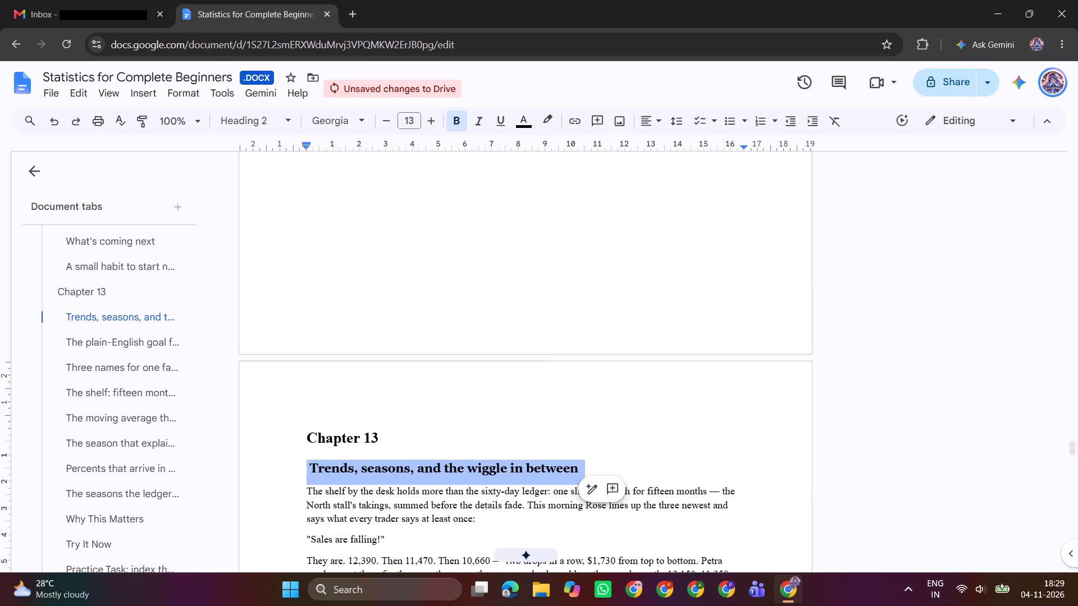
# Center the "Chapter 13" heading and its title line "Trends, seasons, and the wiggle in between".
pyautogui.click(307, 438)
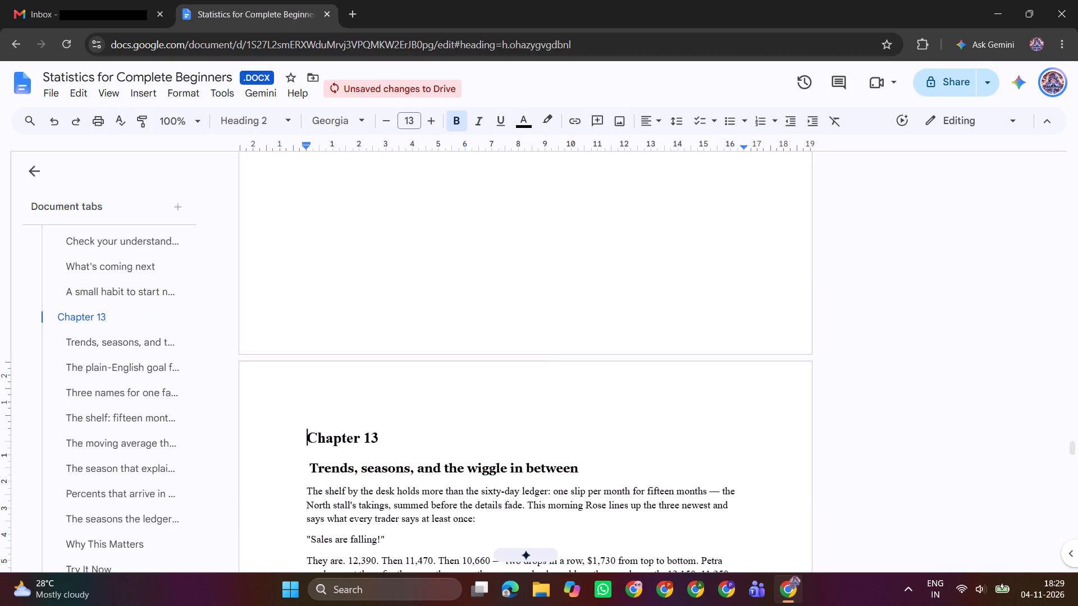
pyautogui.moveTo(307, 438); pyautogui.dragTo(578, 467)
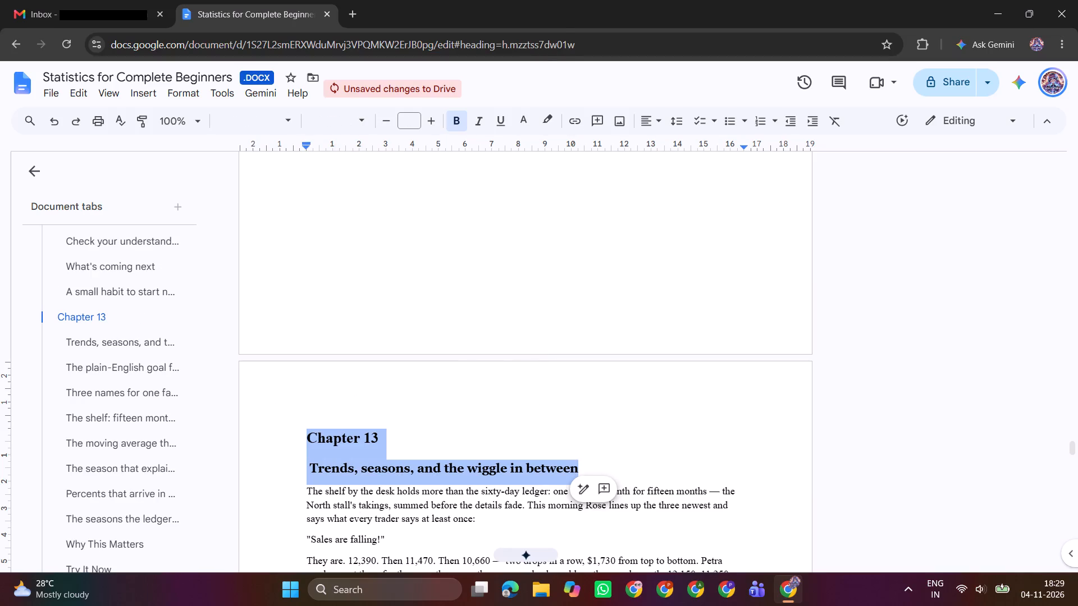
pyautogui.click(653, 121)
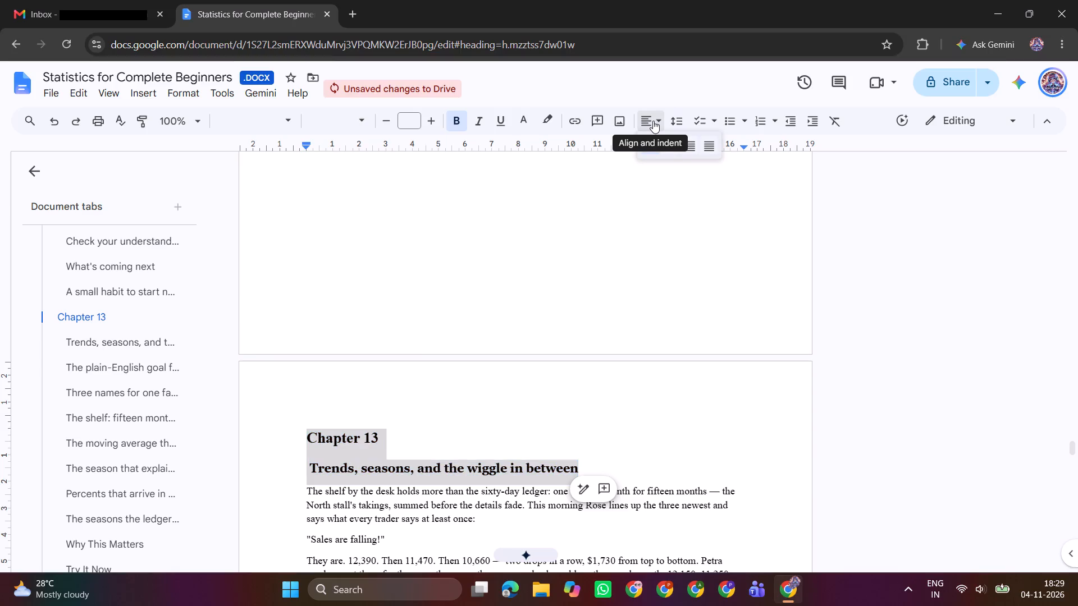
pyautogui.click(669, 140)
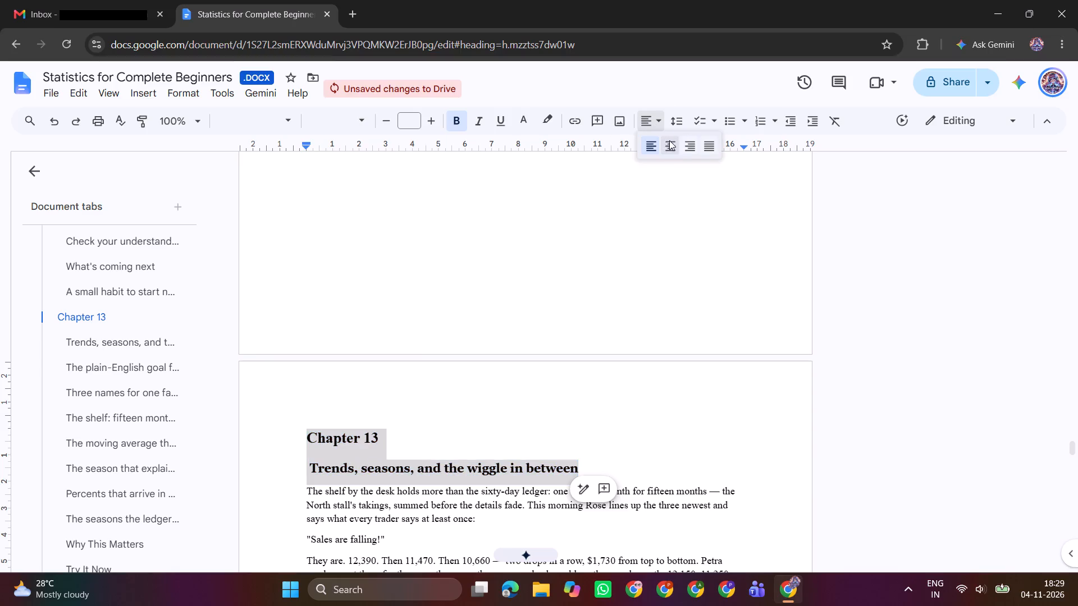
pyautogui.click(294, 494)
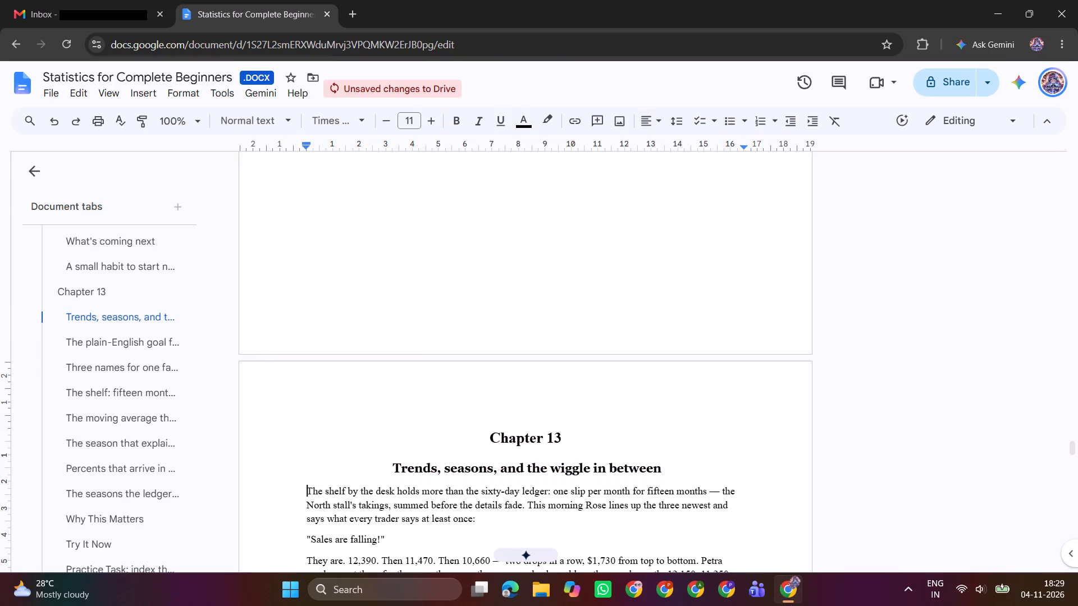
# Insert a blank line between the Chapter 13 title line and its opening paragraph.
pyautogui.press('Return')
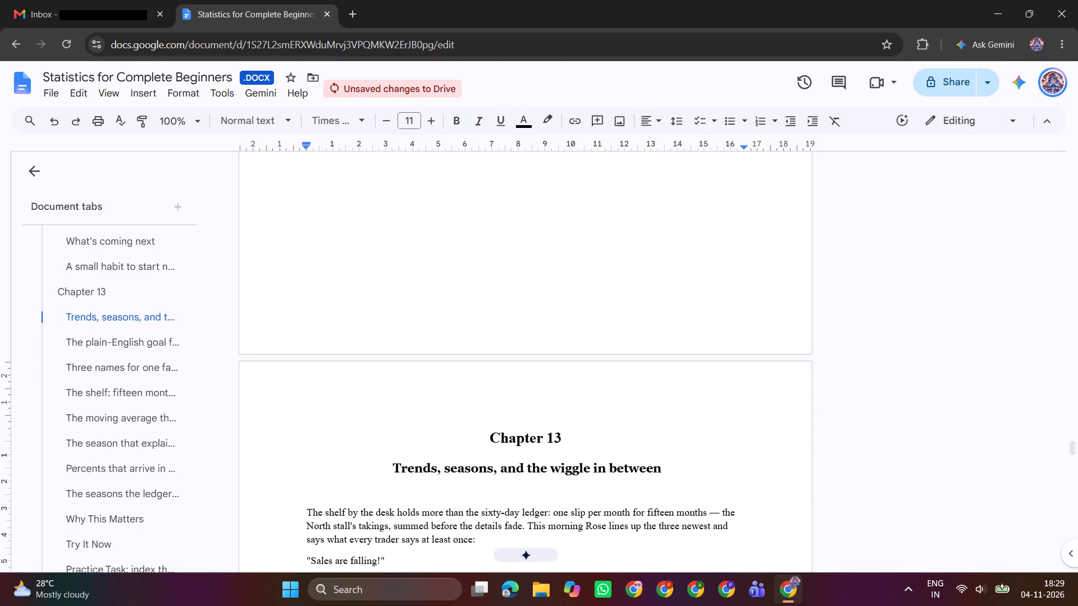
# Remove the three em dashes from the bullets under Chapter 13's "The plain-English goal for this chapter".
pyautogui.scroll(-2, 294, 494)
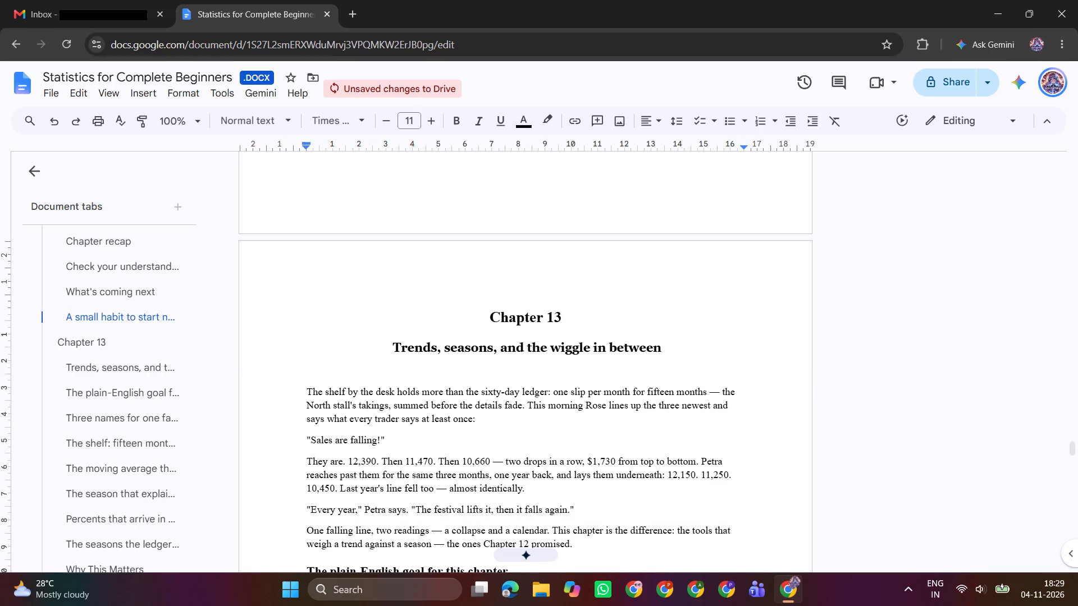
pyautogui.scroll(-1, 433, 479)
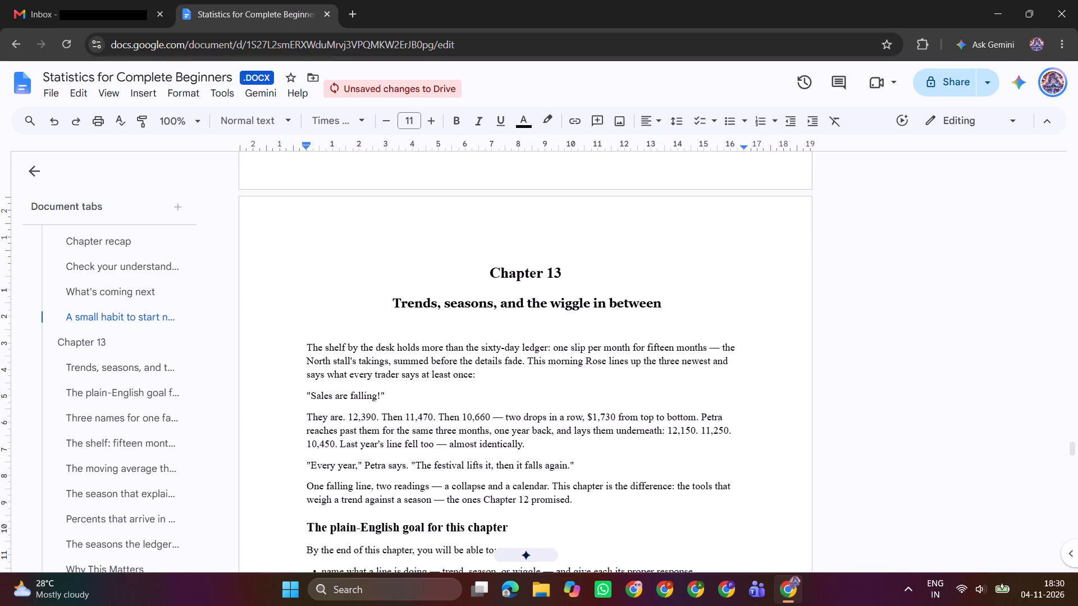
pyautogui.click(648, 410)
pyautogui.scroll(-2, 648, 410)
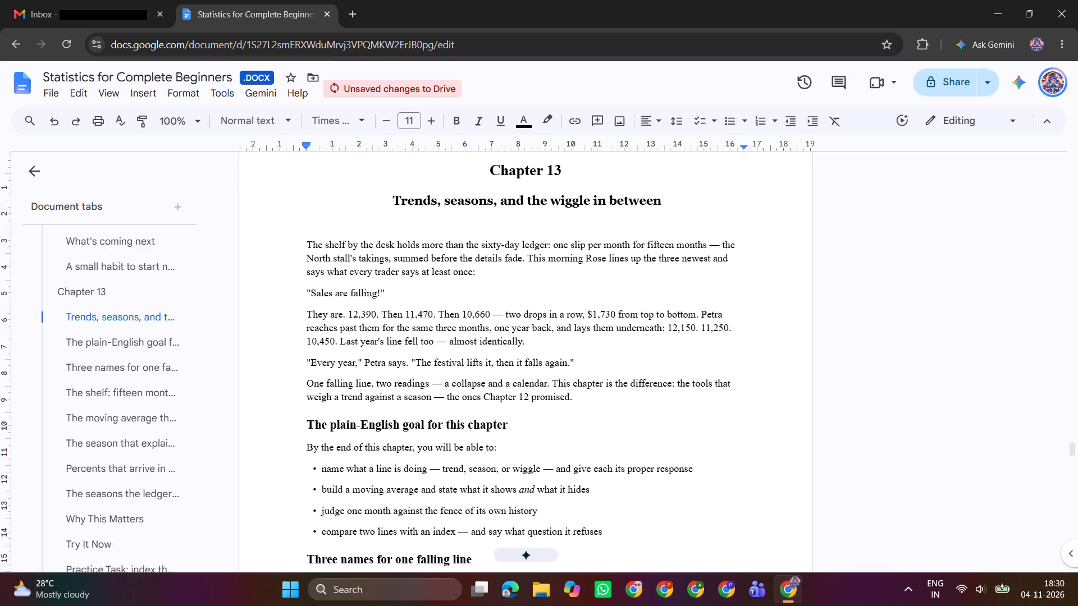
pyautogui.click(474, 457)
pyautogui.scroll(-2, 474, 457)
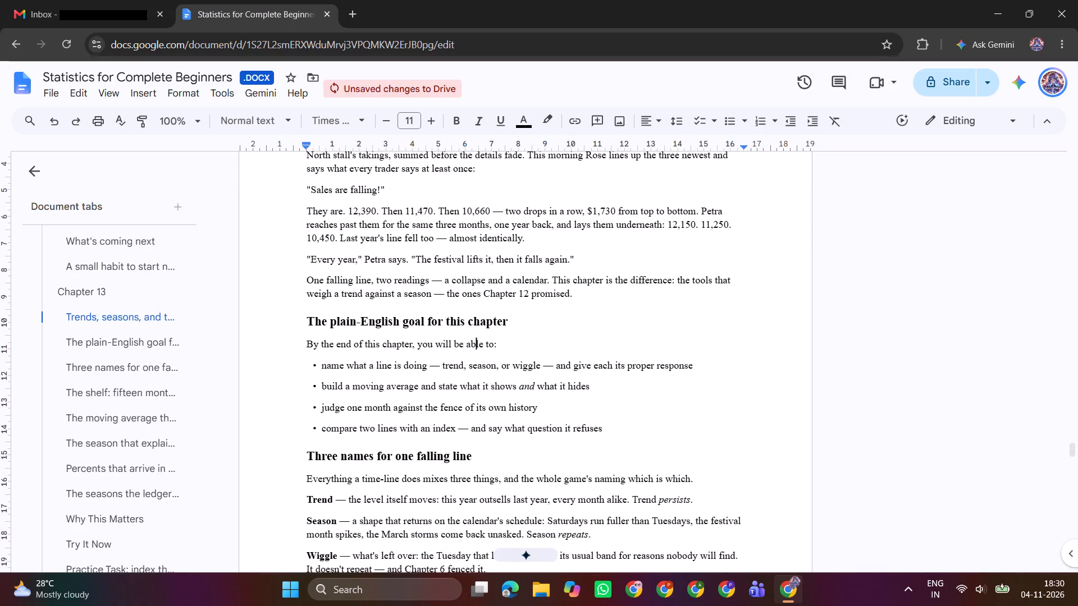
pyautogui.doubleClick(549, 366)
pyautogui.press('Delete')
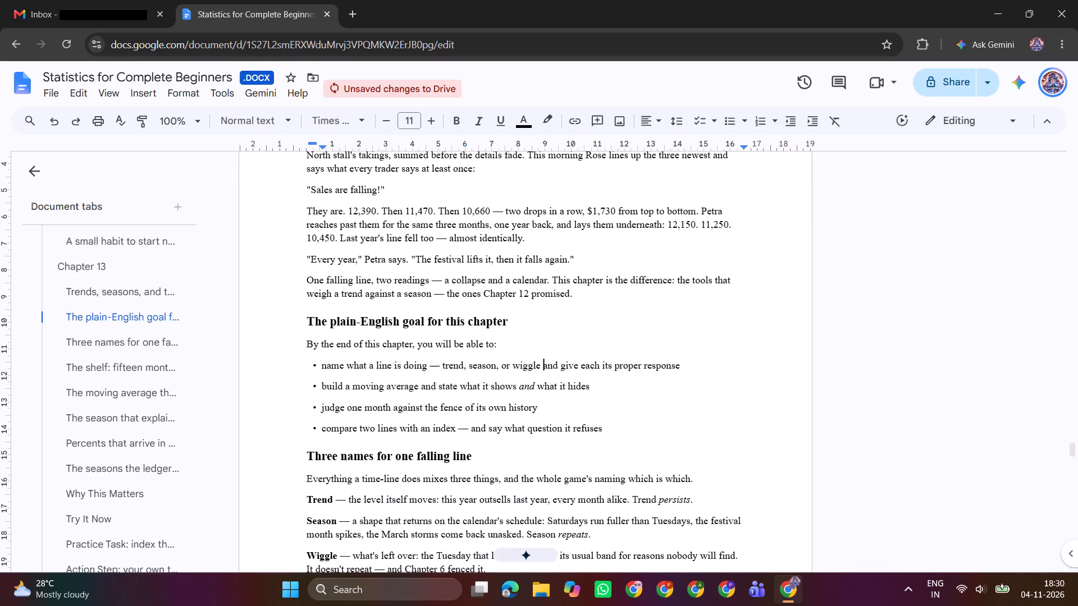
pyautogui.doubleClick(463, 426)
pyautogui.press('Delete')
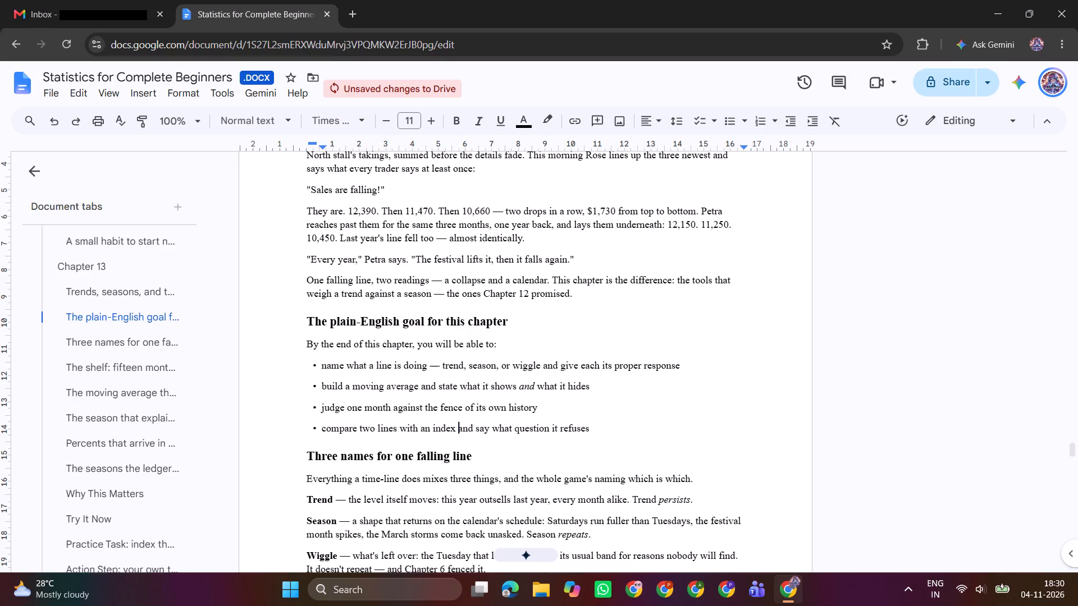
pyautogui.doubleClick(436, 364)
pyautogui.press('Delete')
pyautogui.click(451, 320)
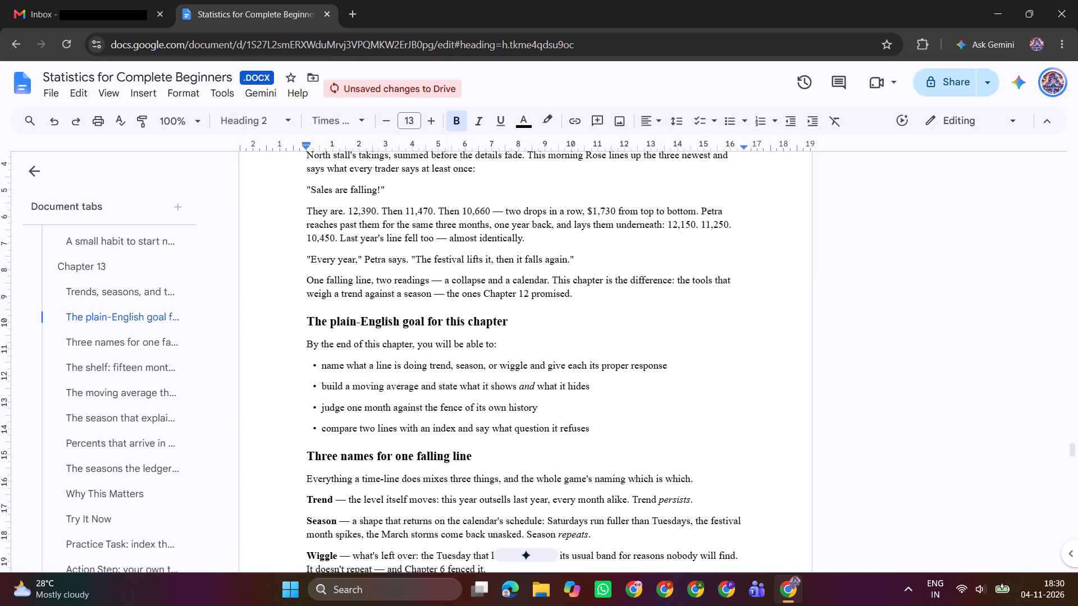
pyautogui.click(486, 374)
# Accept the suggestions "scheduled" and "Which" in the last paragraph of "Three names for one falling line".
pyautogui.scroll(-2, 486, 374)
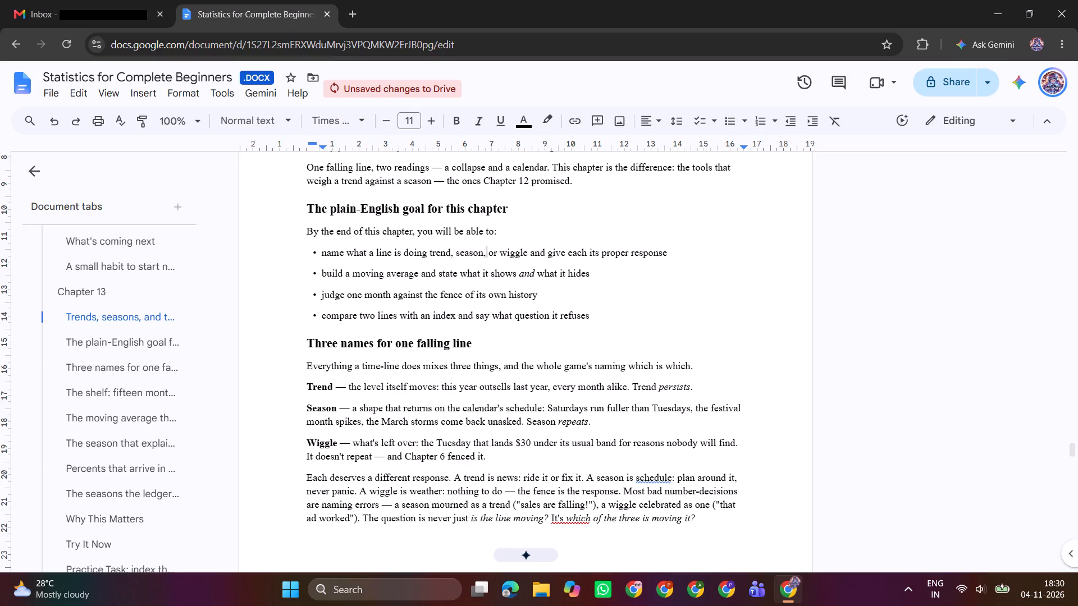
pyautogui.scroll(-2, 486, 374)
pyautogui.click(654, 414)
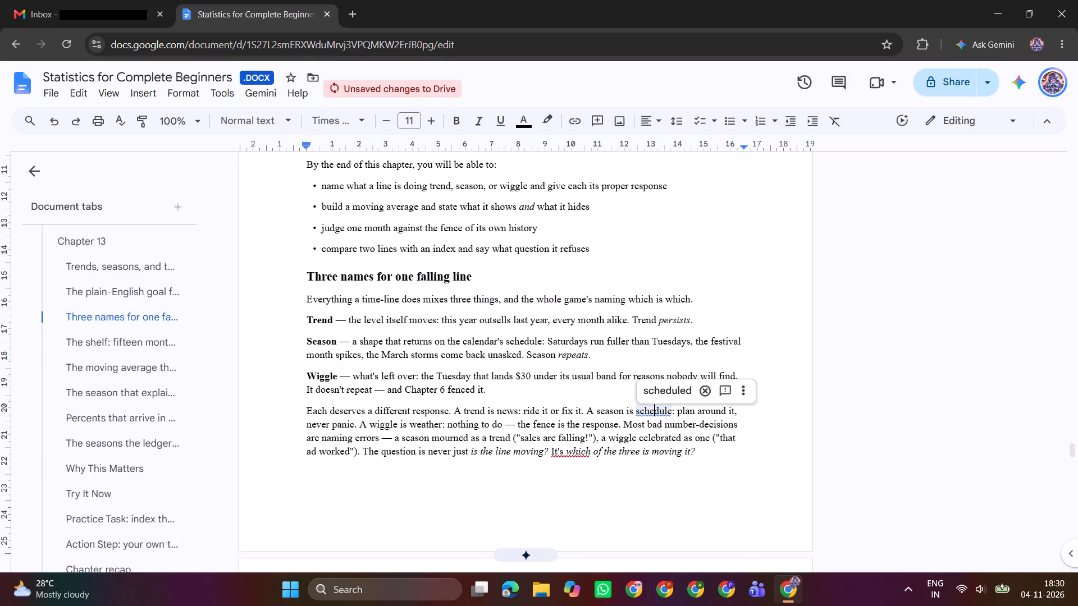
pyautogui.click(655, 393)
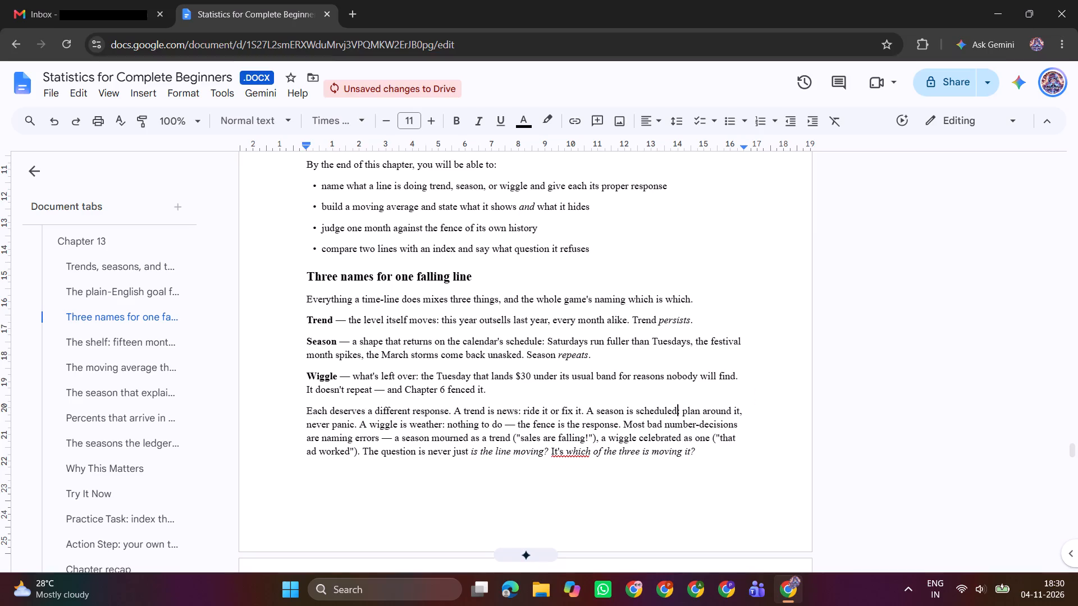
pyautogui.click(577, 450)
pyautogui.click(574, 431)
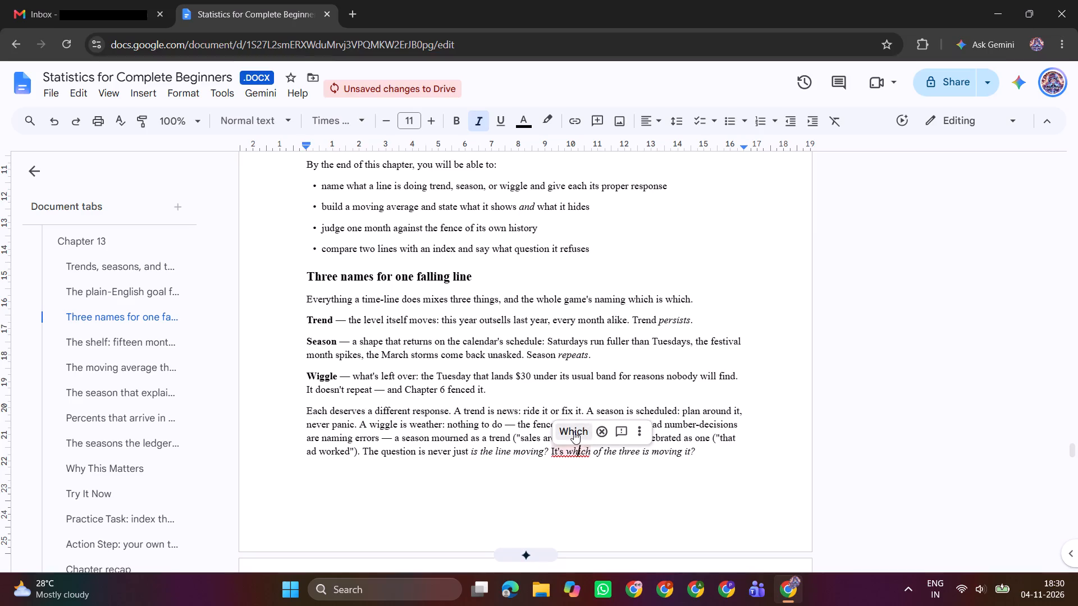
pyautogui.click(569, 409)
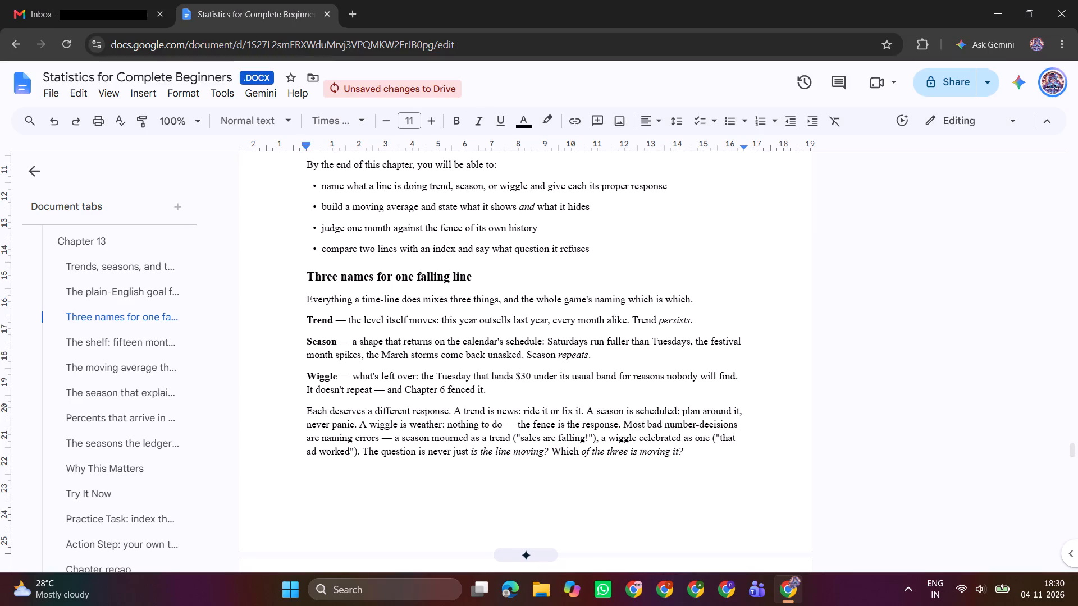
# Accept the suggestions "storms" and "festivals" in the fence paragraph of "The shelf: fifteen months, one number each".
pyautogui.scroll(-2, 569, 409)
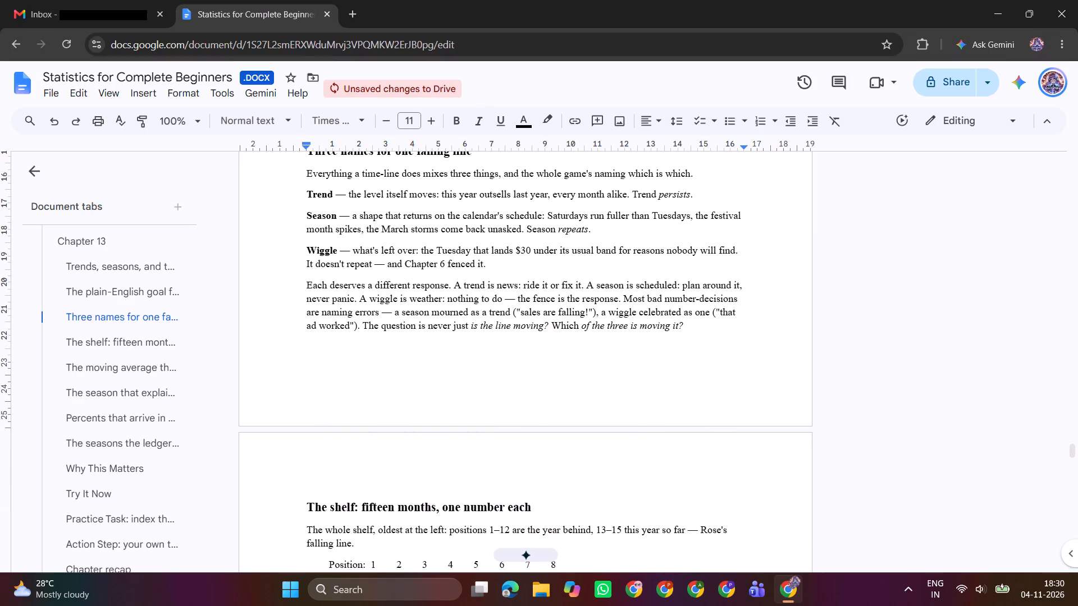
pyautogui.scroll(-2, 569, 409)
pyautogui.click(569, 409)
pyautogui.scroll(-2, 569, 409)
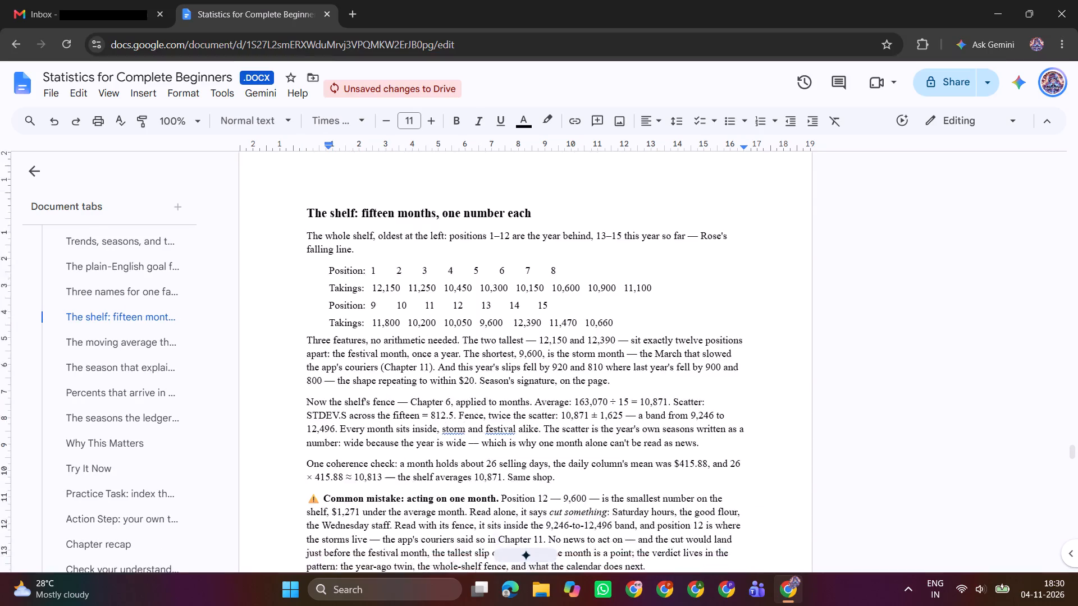
pyautogui.click(447, 426)
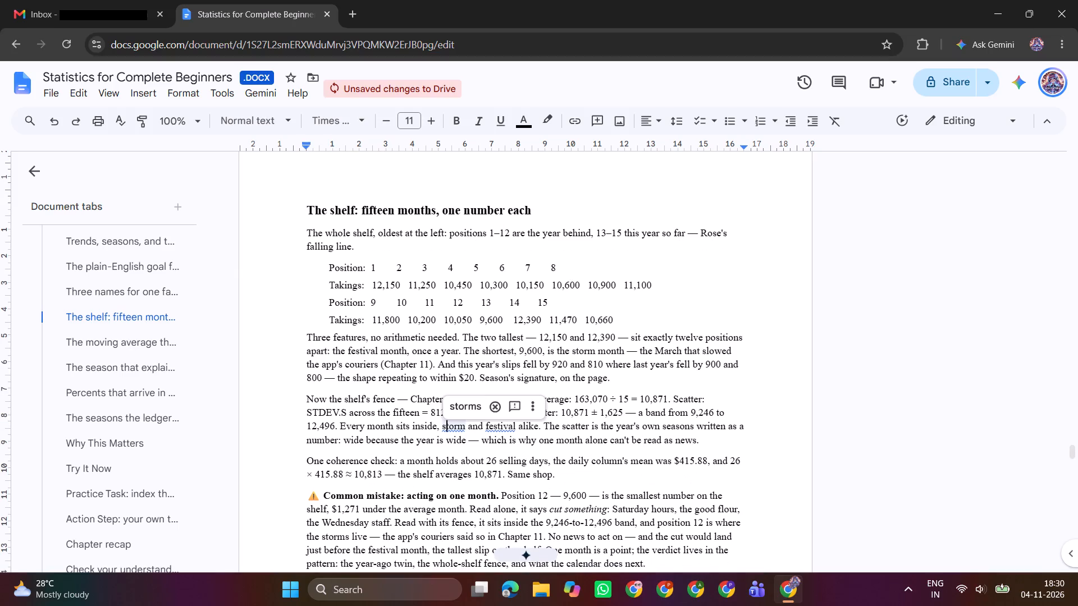
pyautogui.click(458, 400)
pyautogui.click(505, 425)
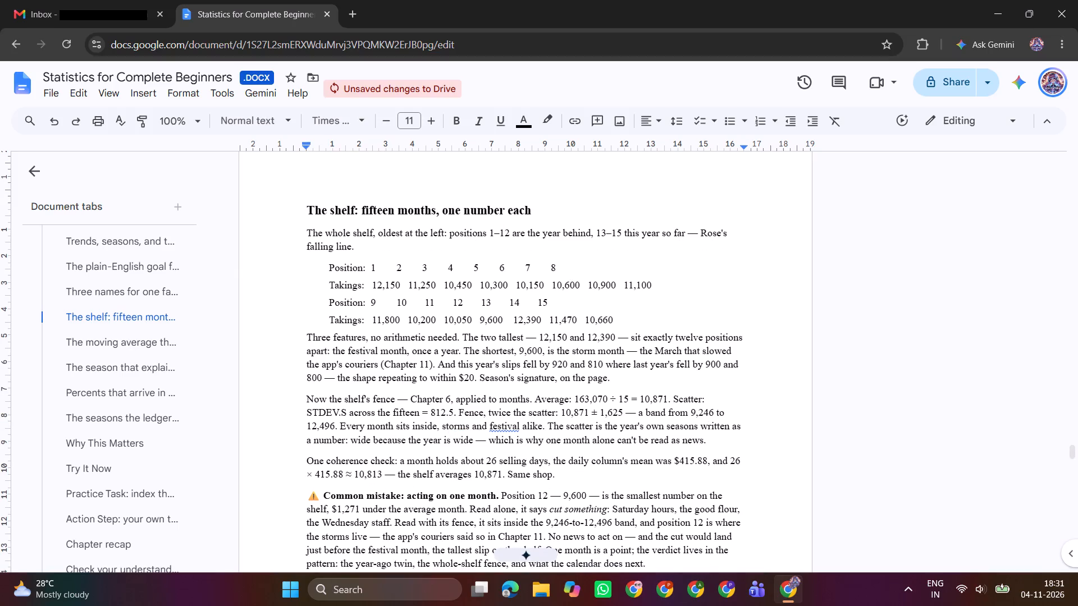
pyautogui.click(513, 402)
# Remove the em dash before "and the cut would land" in the "Common mistake: acting on one month" paragraph.
pyautogui.scroll(-2, 513, 402)
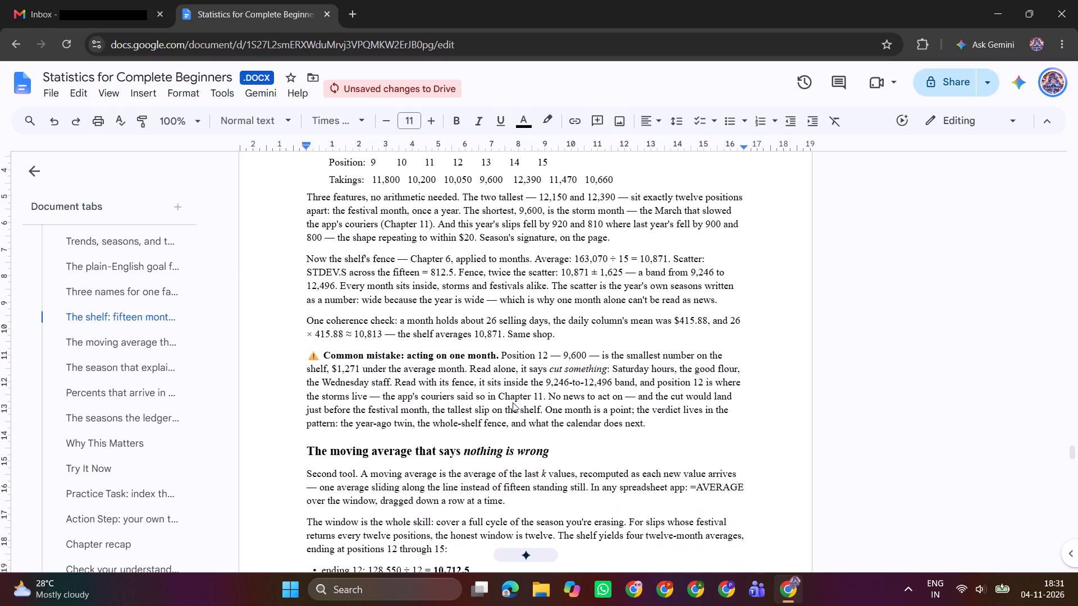
pyautogui.doubleClick(632, 398)
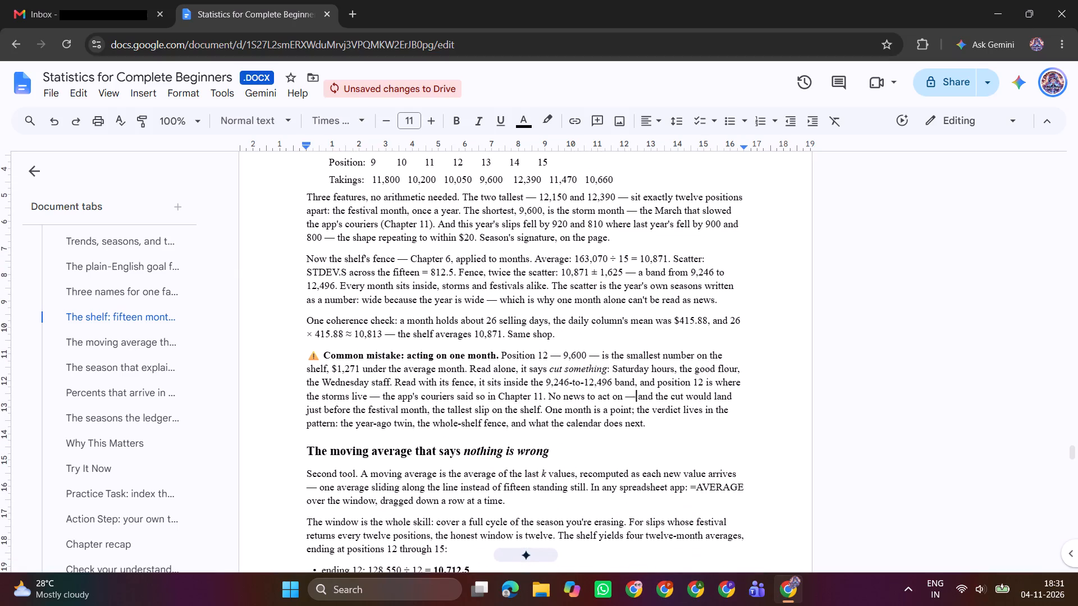
pyautogui.press('Delete')
pyautogui.click(622, 419)
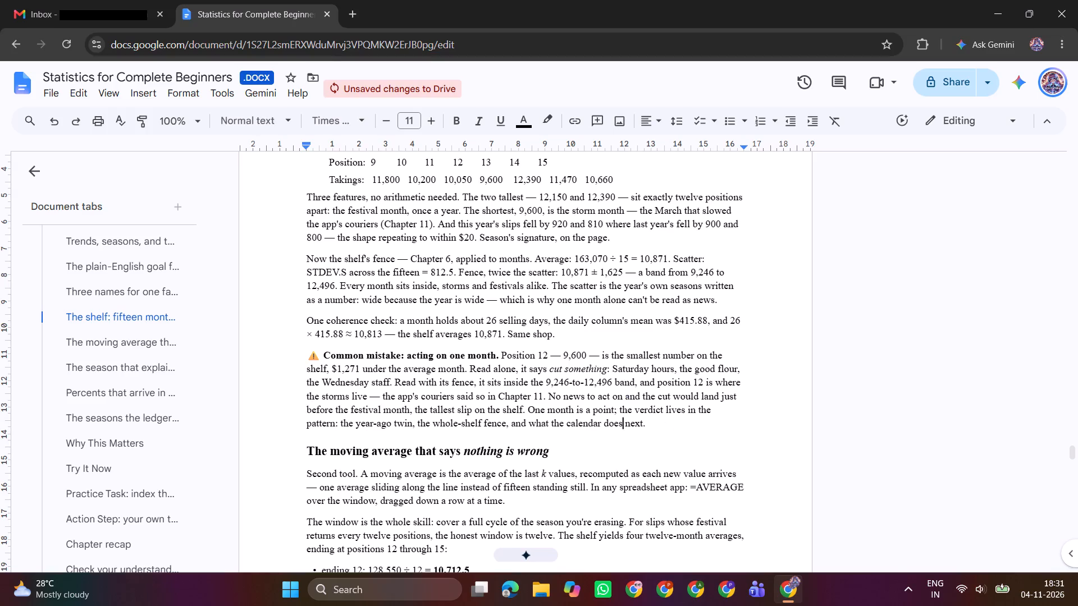
# Accept the suggestions "festivals", "storms" and "matters" in the "Two honesty notes" paragraph of the moving average section.
pyautogui.scroll(-1, 622, 419)
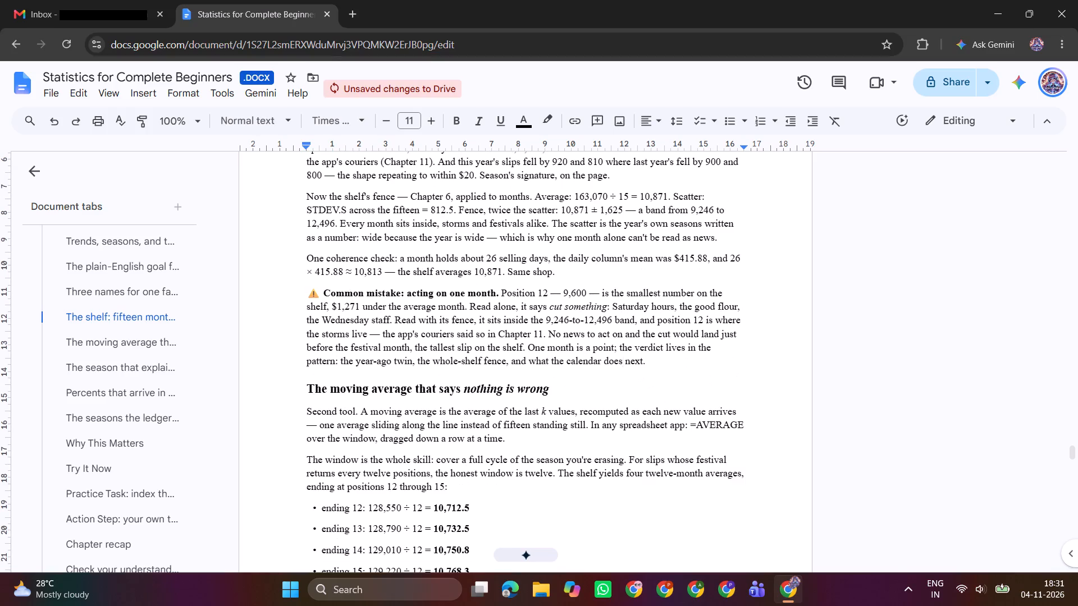
pyautogui.scroll(-3, 622, 419)
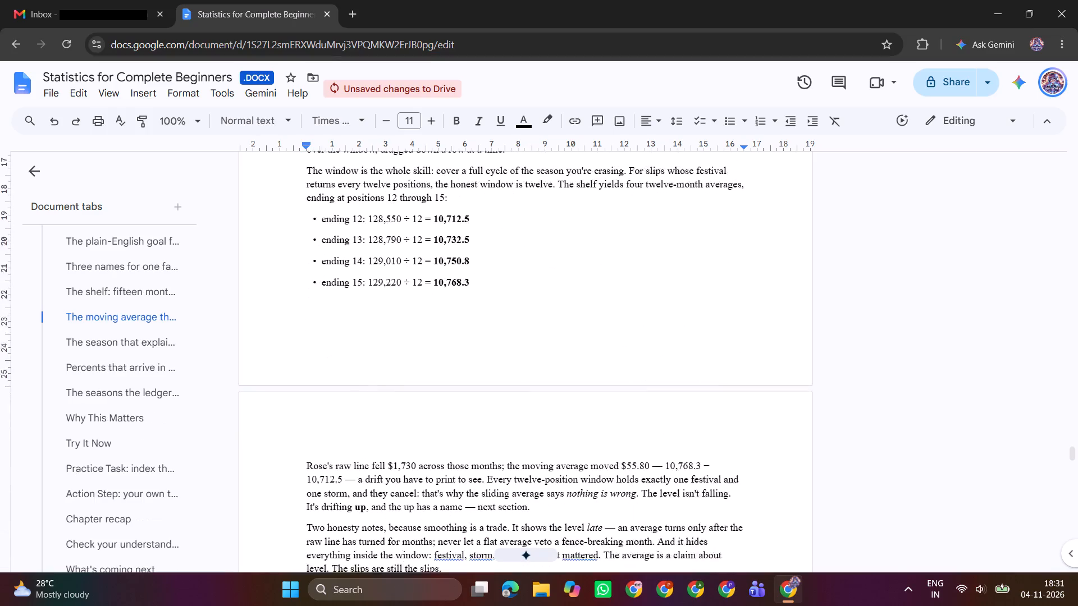
pyautogui.scroll(-1, 622, 419)
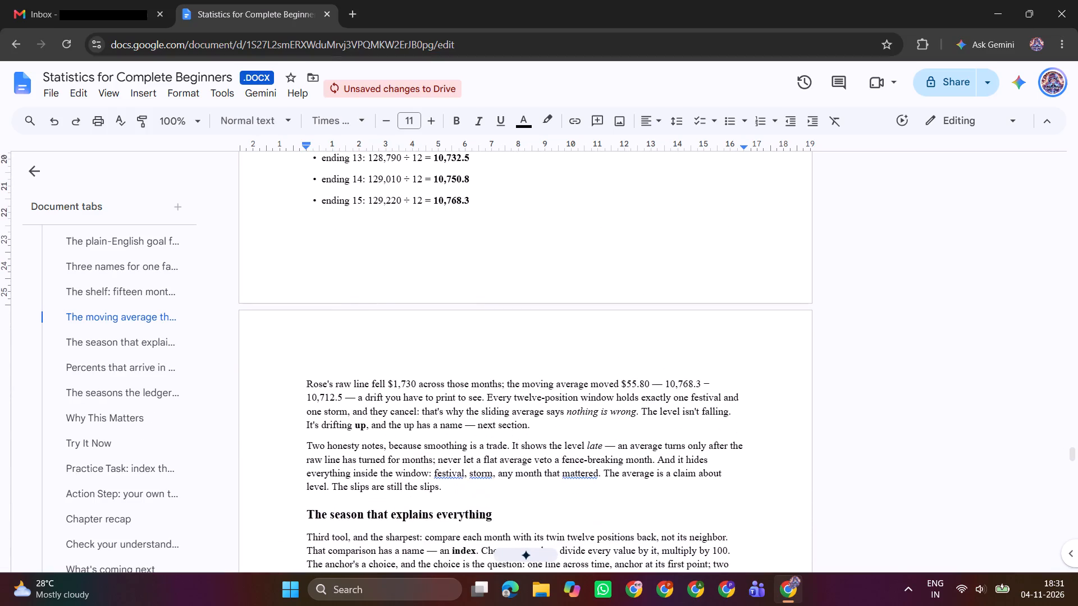
pyautogui.click(451, 482)
pyautogui.click(456, 468)
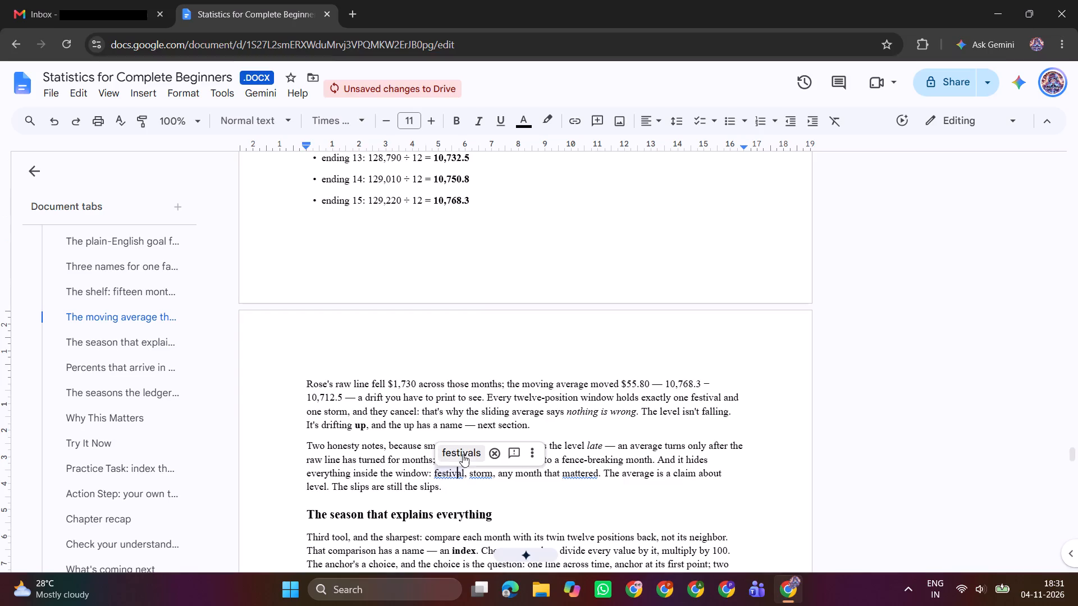
pyautogui.click(464, 447)
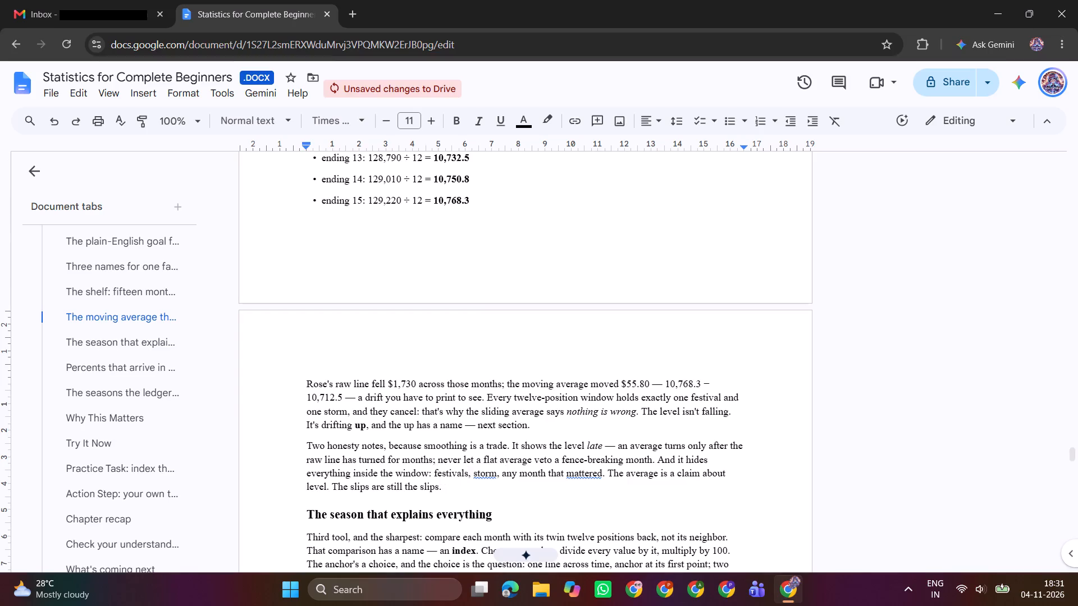
pyautogui.click(490, 482)
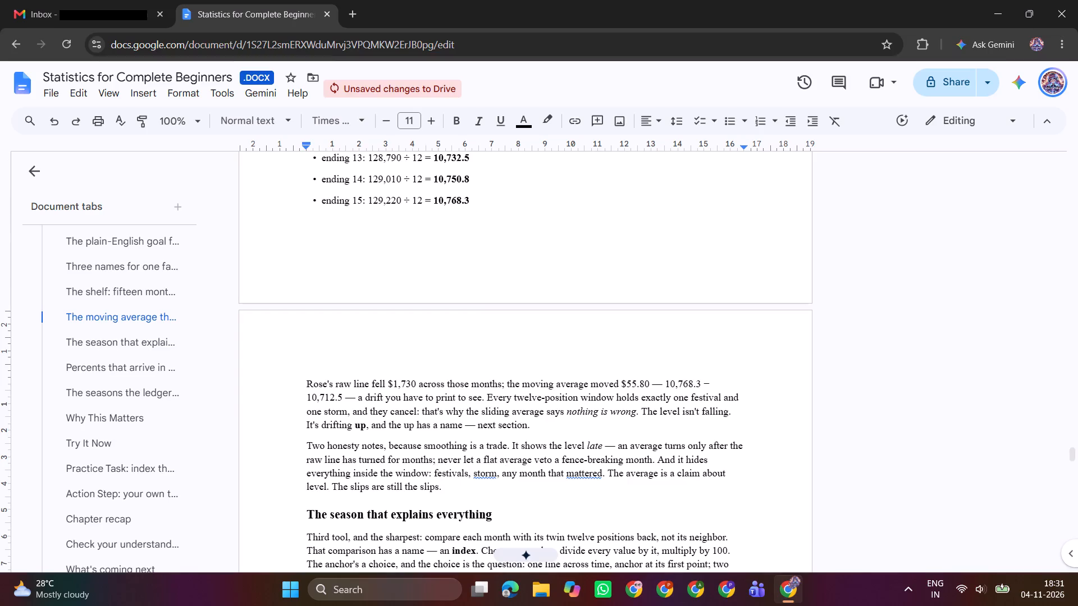
pyautogui.click(490, 479)
pyautogui.click(490, 459)
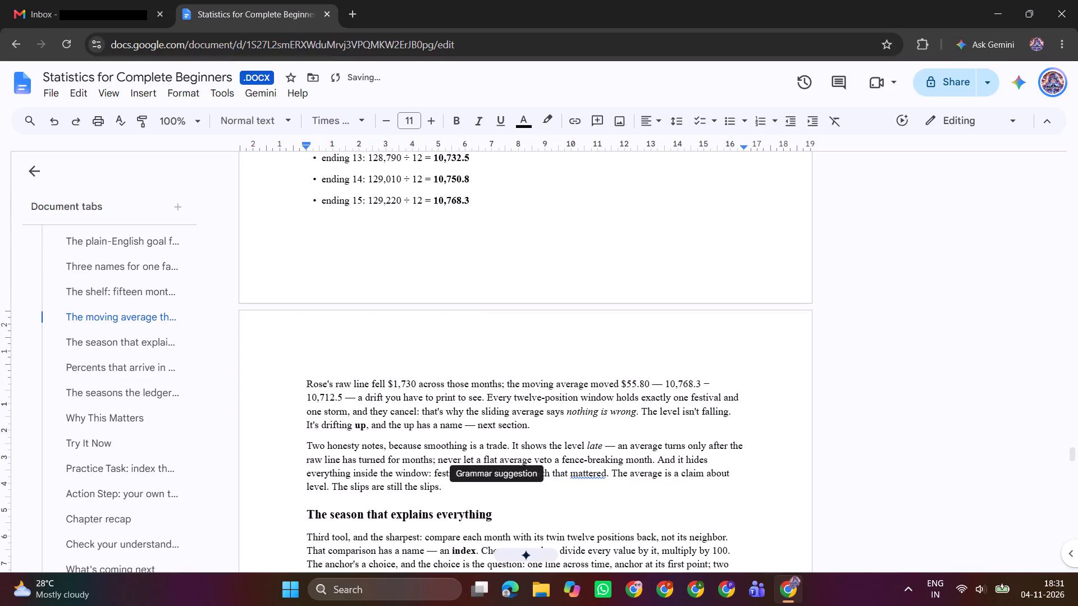
pyautogui.click(598, 475)
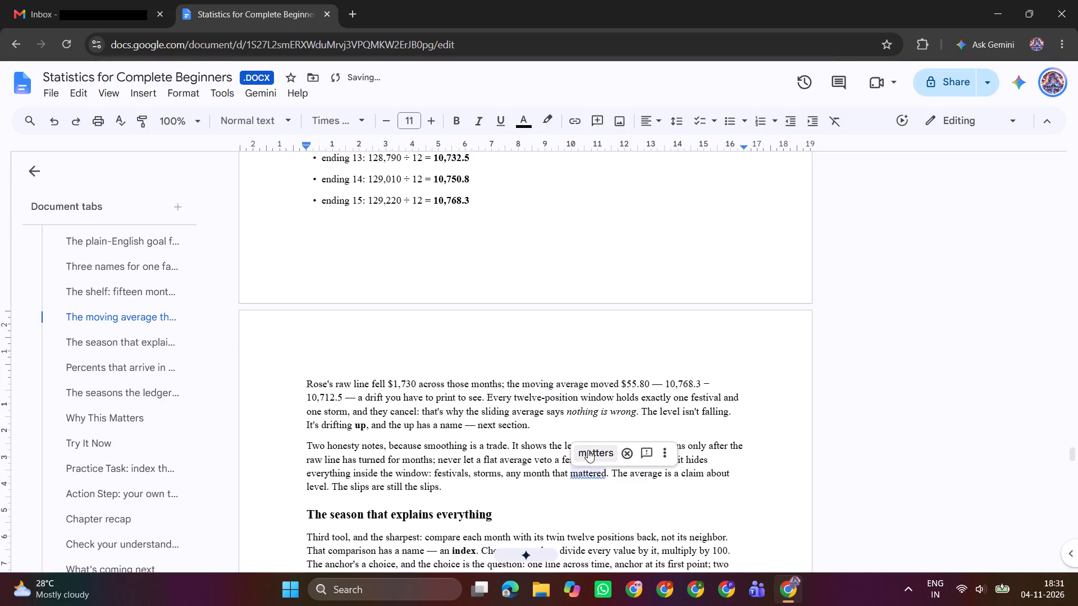
pyautogui.click(587, 449)
pyautogui.click(574, 415)
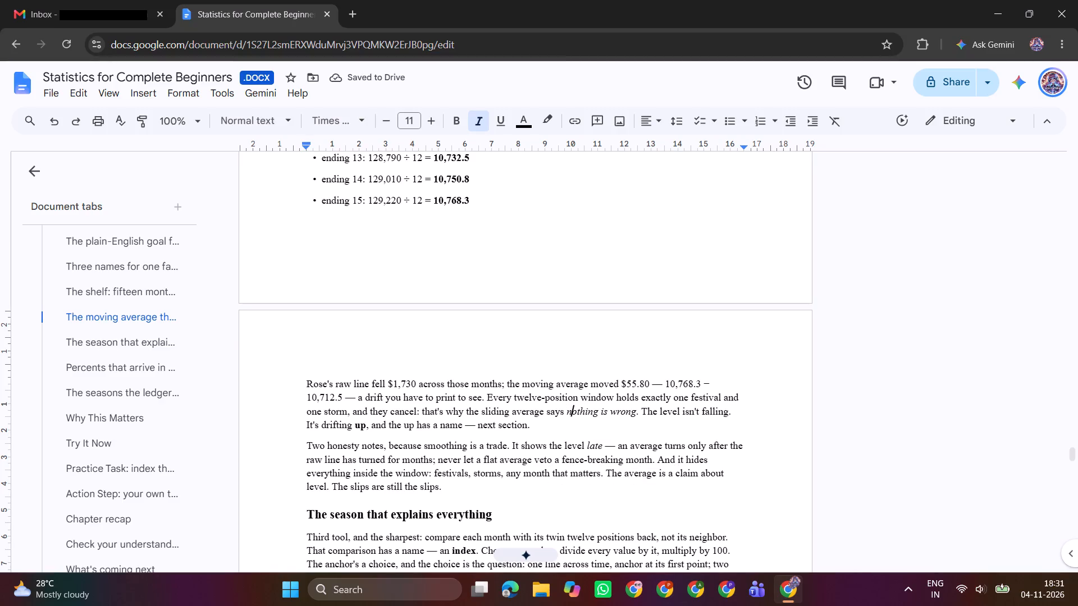
# Accept the suggestion "percentages" in the opening paragraph of "Percents that arrive in sequence multiply".
pyautogui.click(535, 507)
pyautogui.scroll(-2, 535, 507)
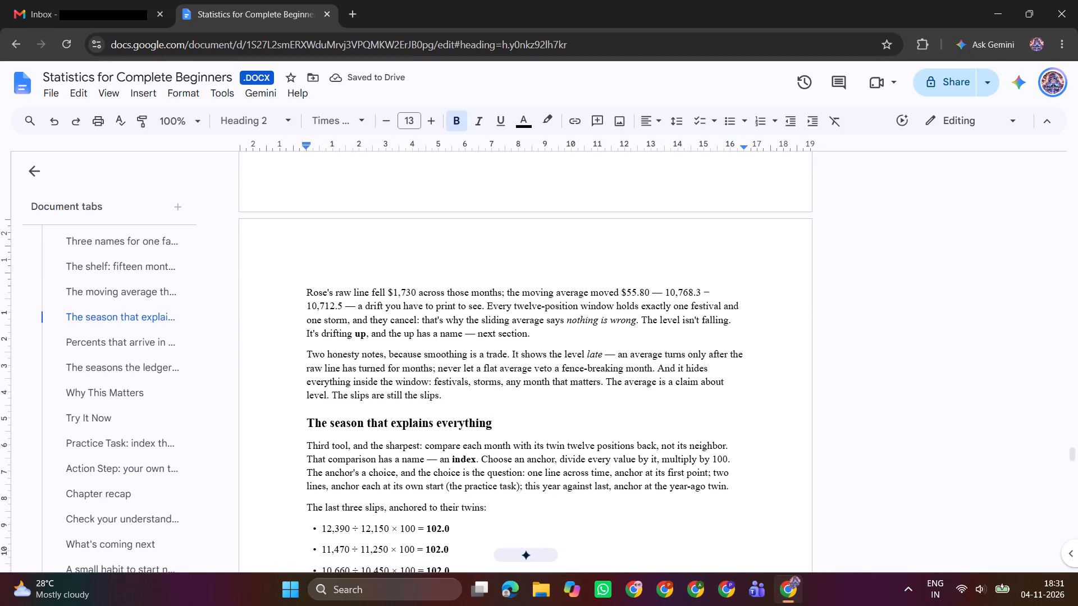
pyautogui.click(535, 507)
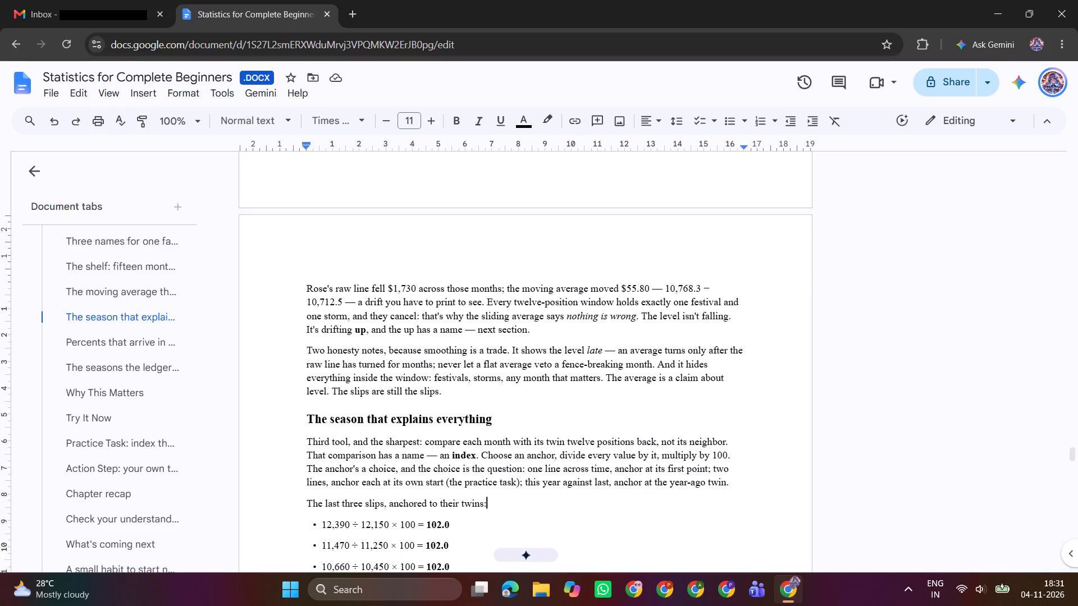
pyautogui.scroll(-2, 535, 507)
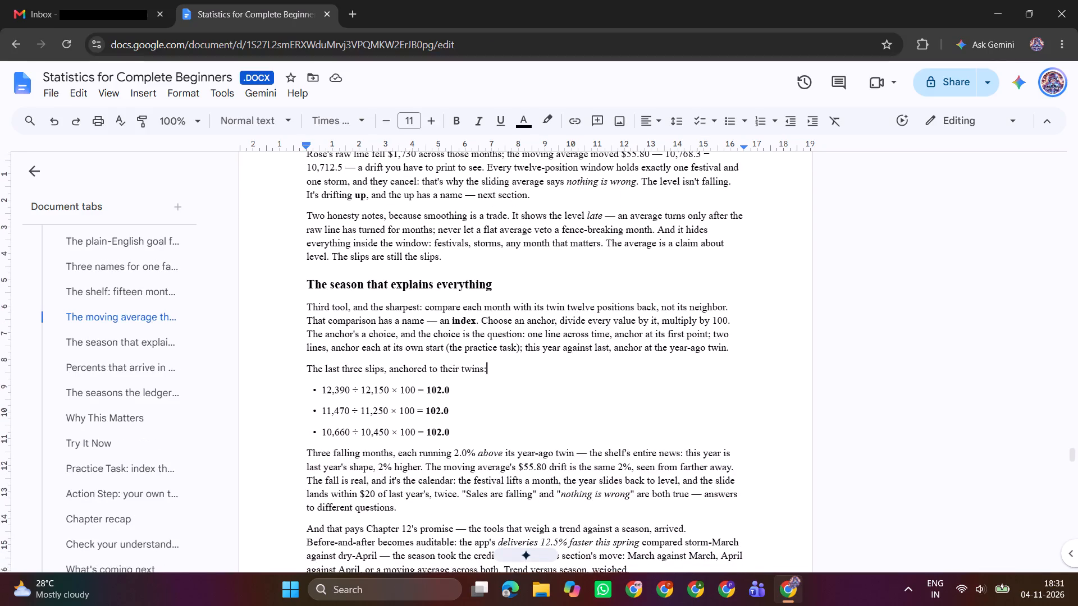
pyautogui.scroll(-1, 535, 507)
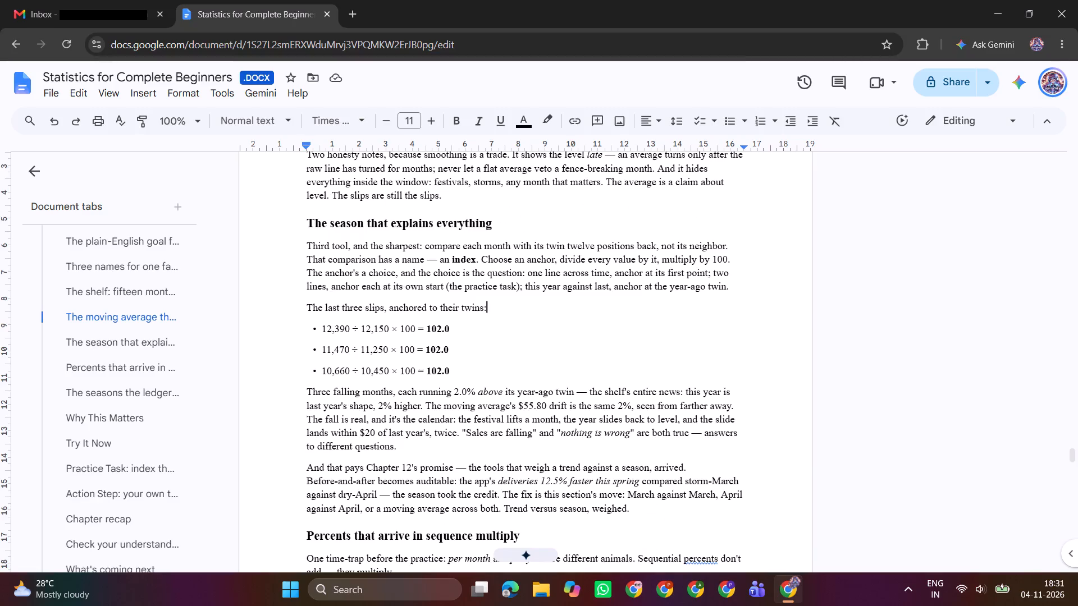
pyautogui.scroll(-1, 550, 490)
pyautogui.click(378, 486)
pyautogui.scroll(-1, 378, 486)
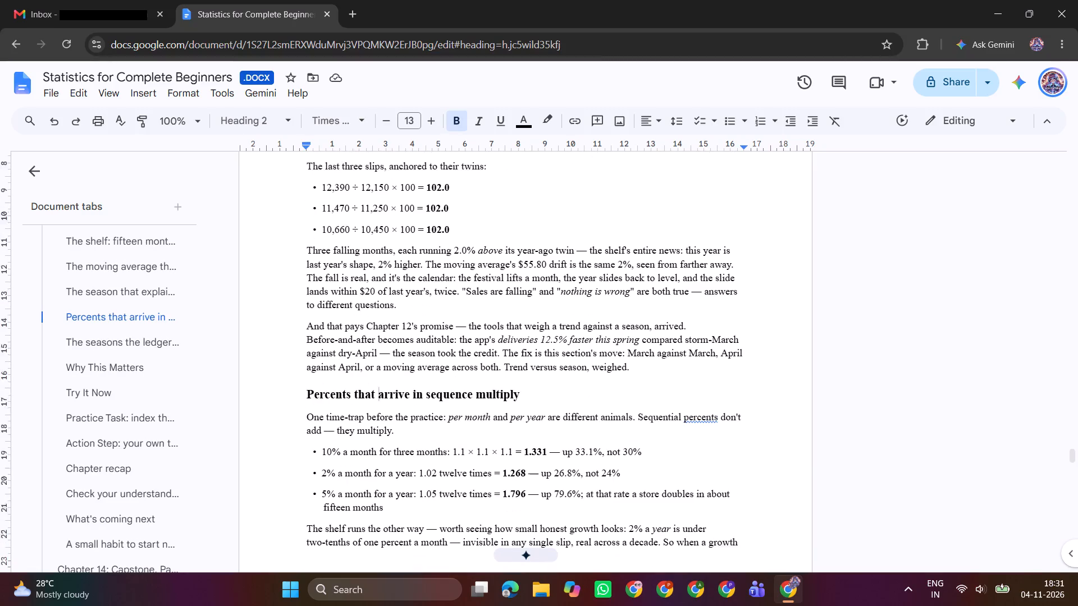
pyautogui.click(706, 398)
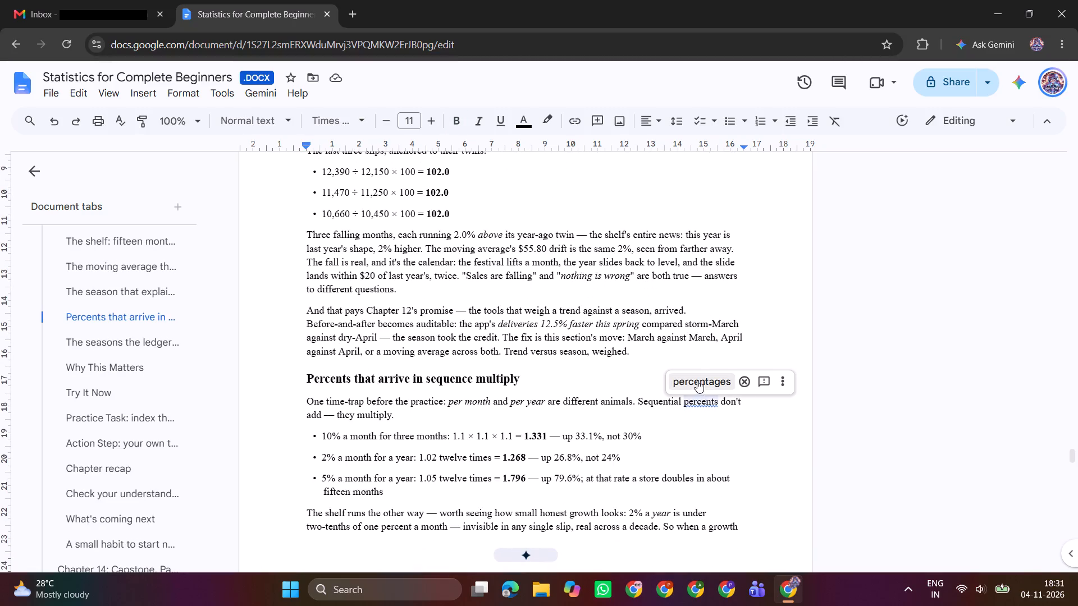
pyautogui.click(697, 380)
pyautogui.click(451, 454)
# Remove the em dash before "and doesn't let a flat average" in the "Why This Matters" paragraph.
pyautogui.scroll(-2, 451, 454)
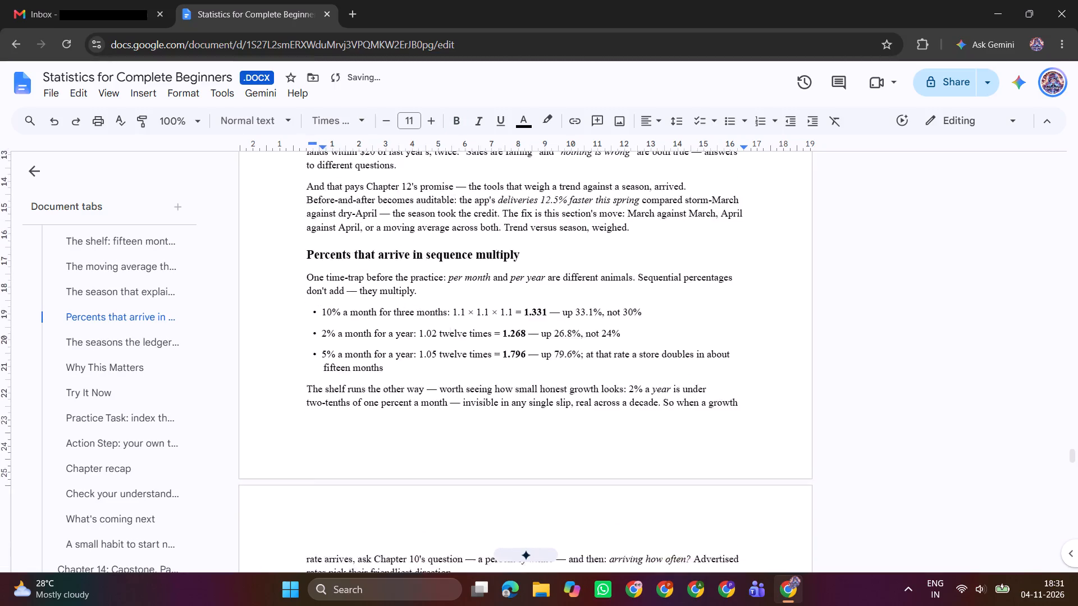
pyautogui.scroll(-2, 451, 454)
pyautogui.click(451, 454)
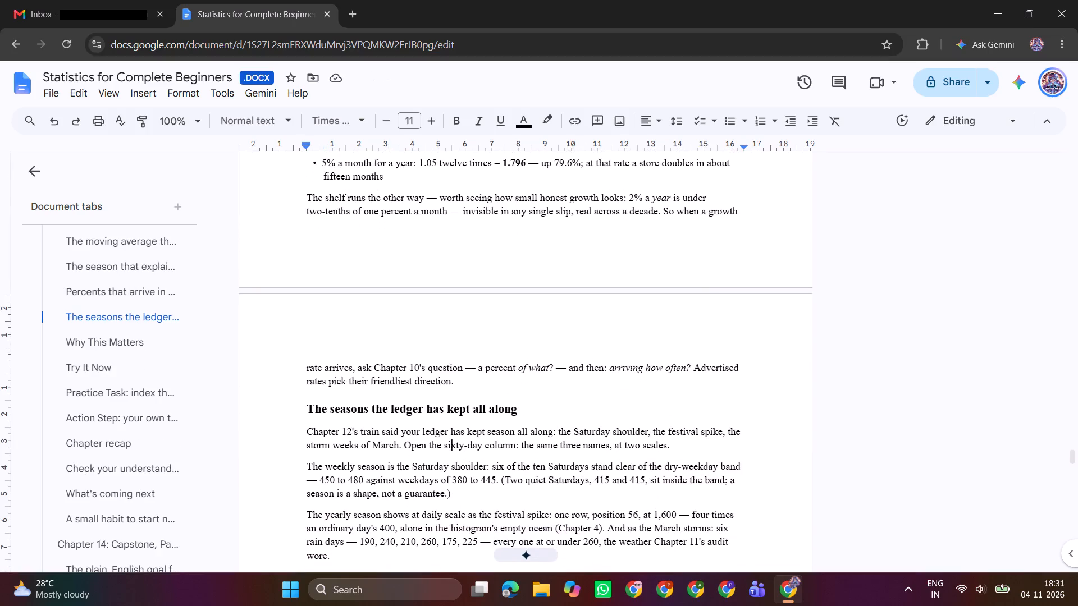
pyautogui.scroll(-2, 471, 407)
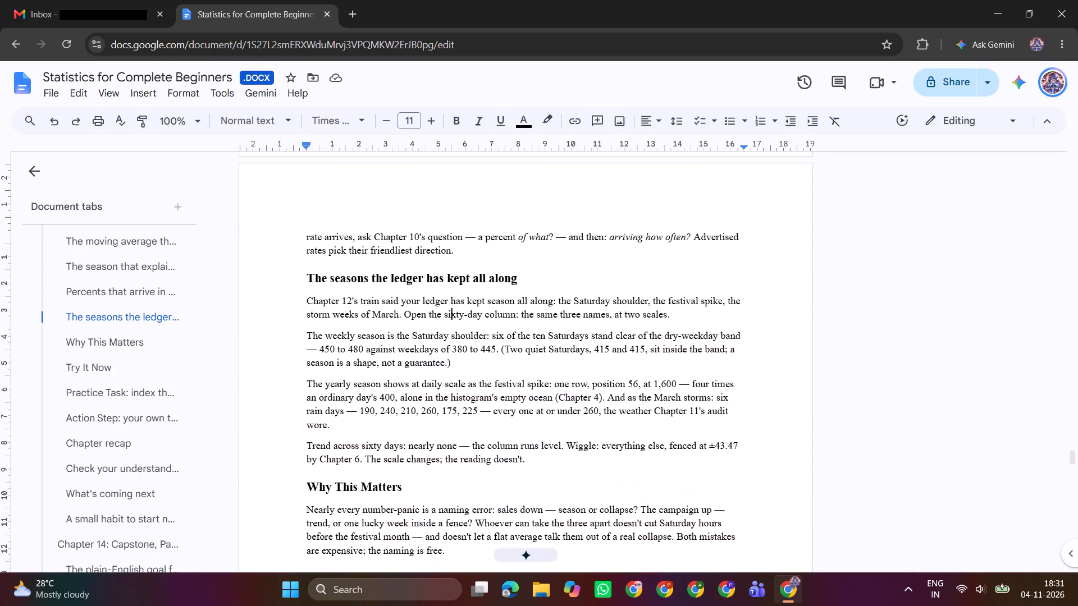
pyautogui.scroll(-1, 471, 407)
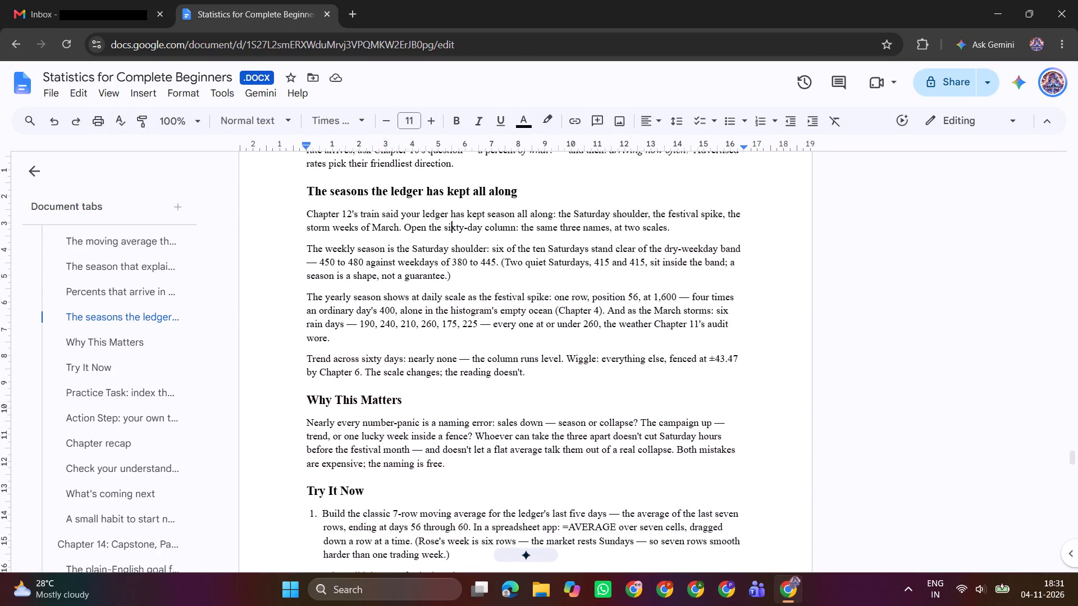
pyautogui.scroll(-1, 471, 407)
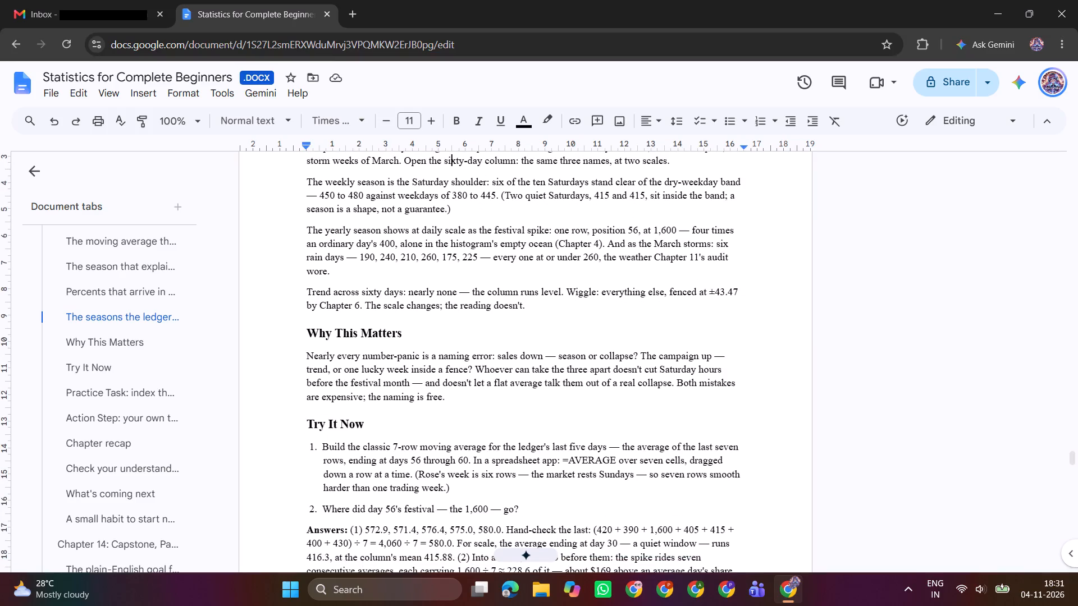
pyautogui.doubleClick(418, 383)
pyautogui.press('Delete')
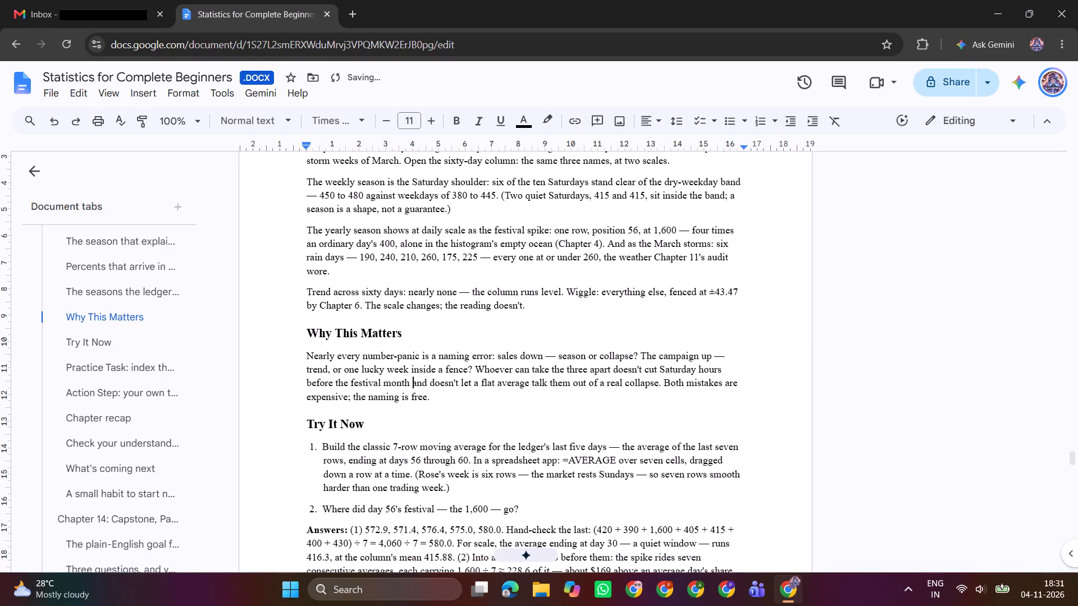
pyautogui.click(454, 437)
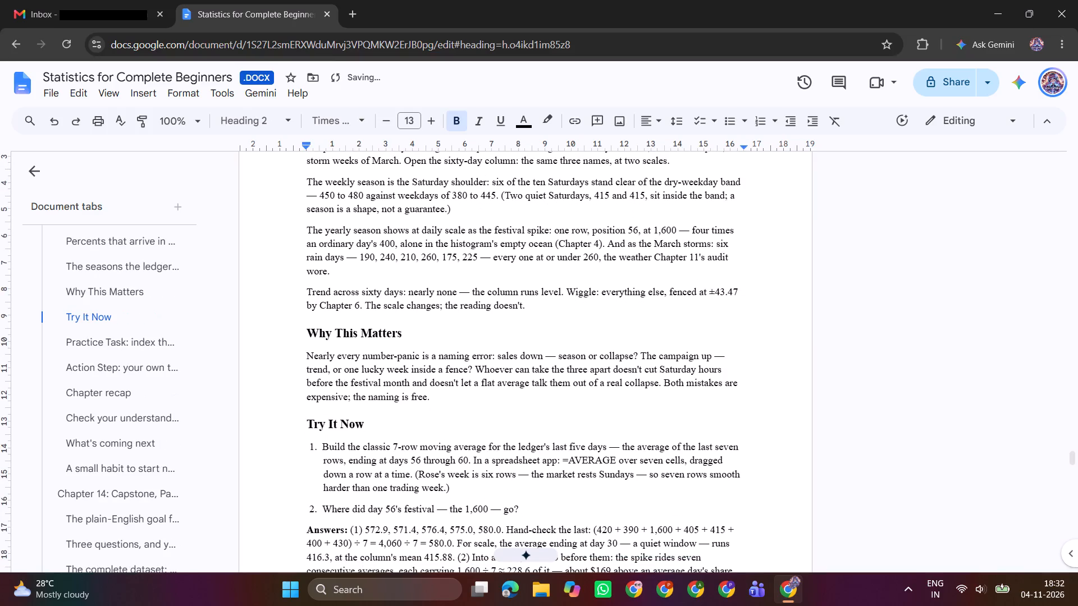
# Accept the suggestion "Working" for the bold "Worked solution" label in "Practice Task: index the two stalls".
pyautogui.scroll(-1, 454, 437)
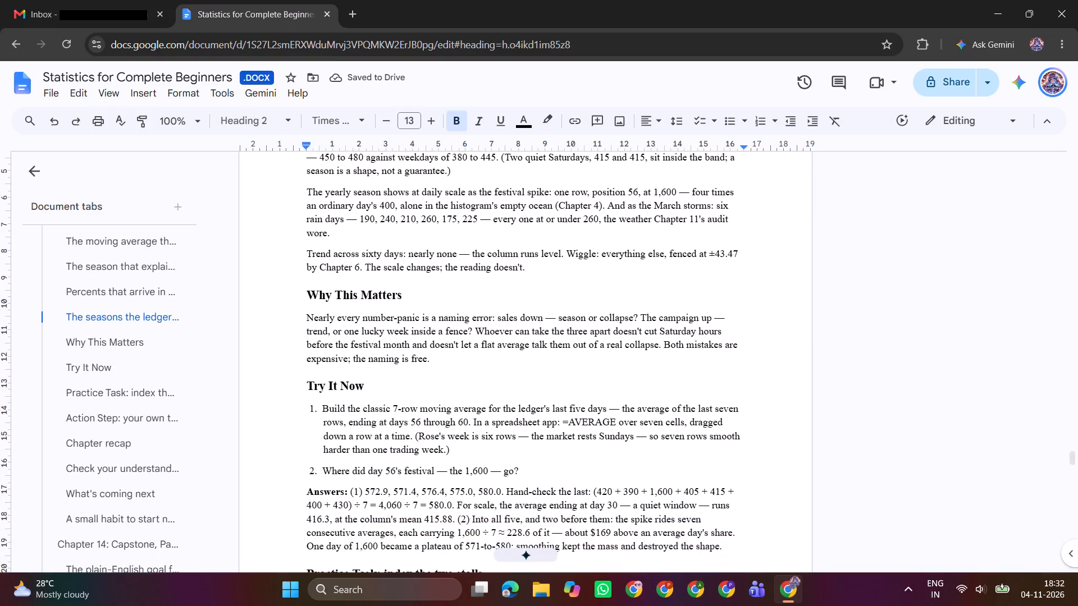
pyautogui.scroll(-5, 454, 437)
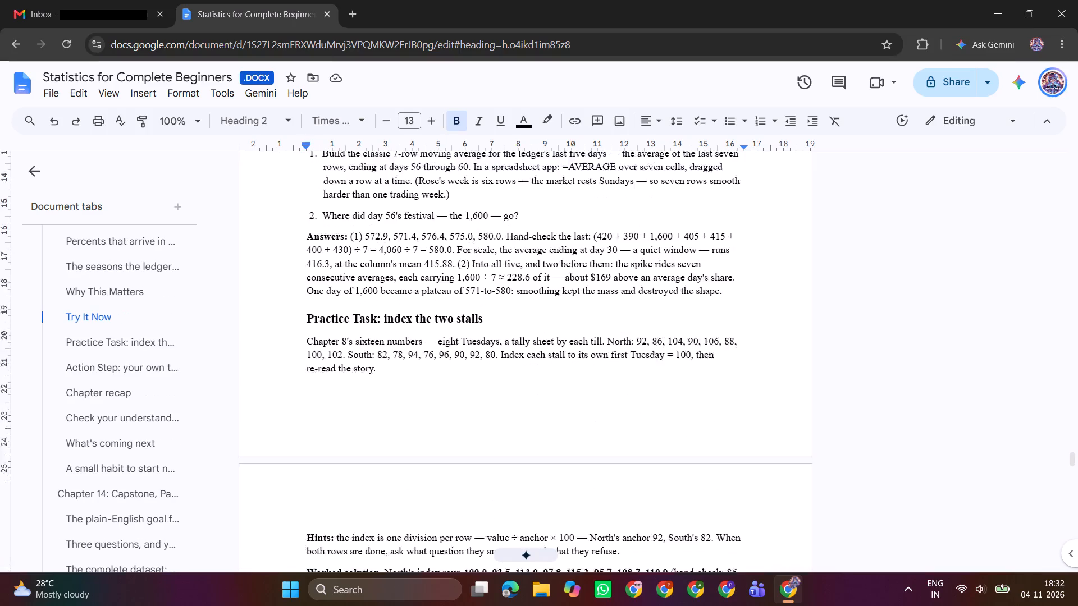
pyautogui.scroll(-1, 454, 437)
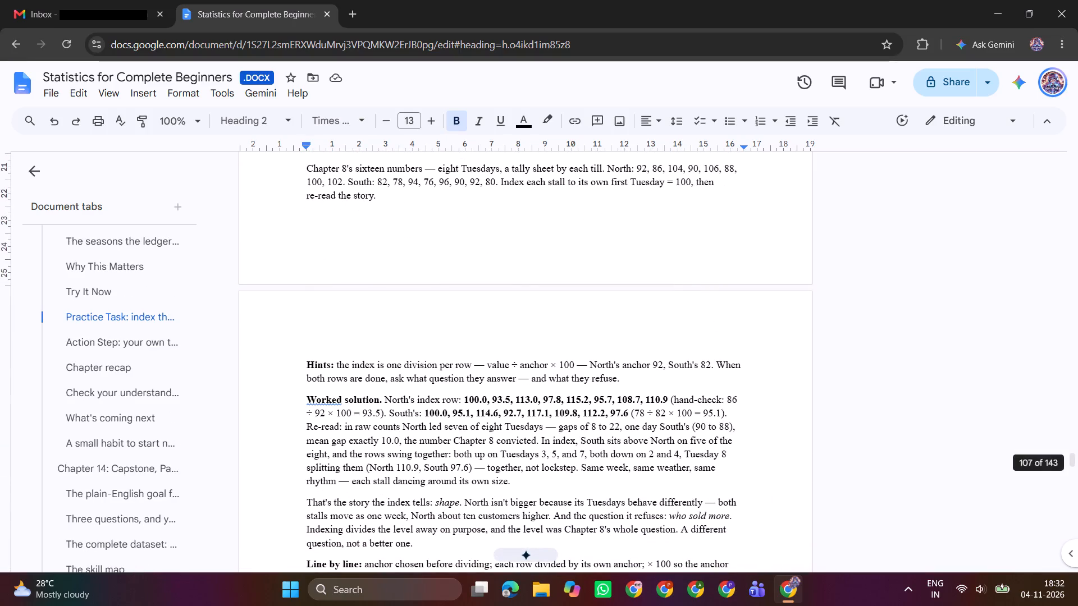
pyautogui.click(326, 400)
pyautogui.click(331, 374)
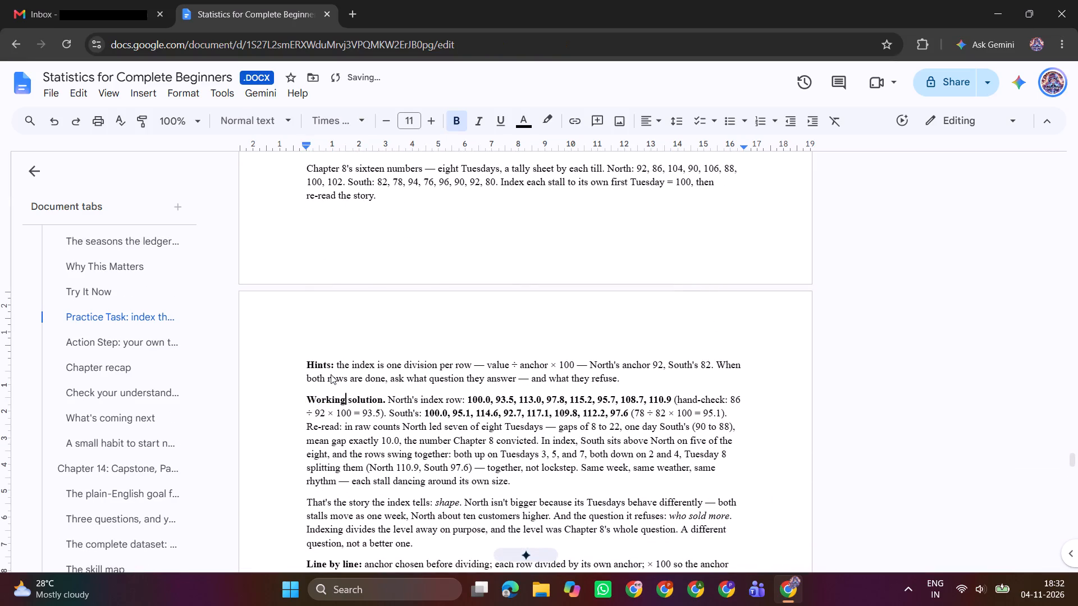
pyautogui.click(422, 395)
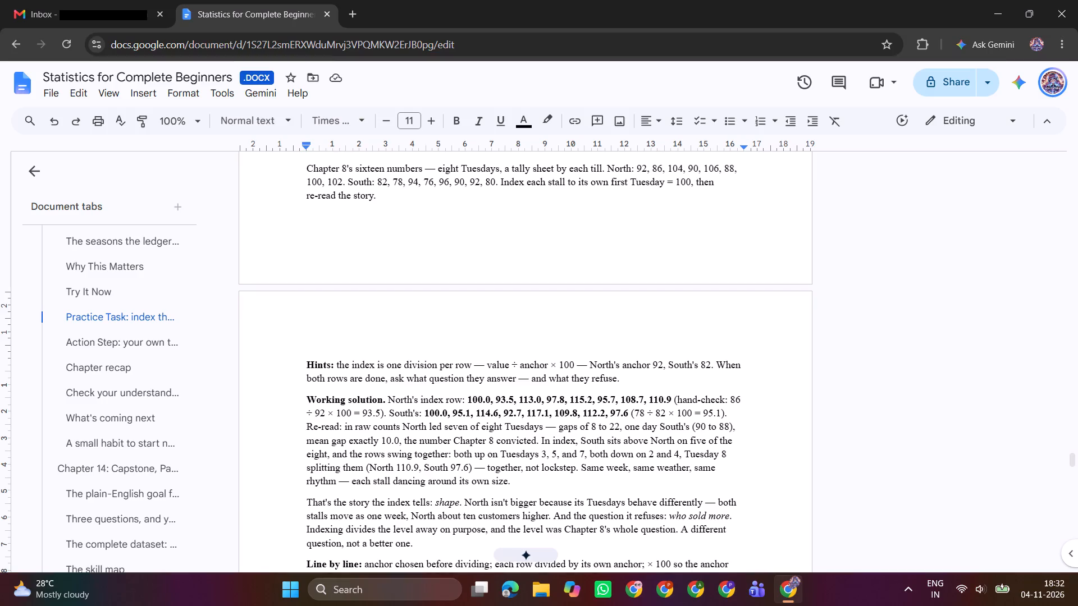
pyautogui.click(476, 430)
# Remove the em dash before "and the shape-comparison" in the "What you could try next" paragraph of the practice task.
pyautogui.scroll(-2, 476, 430)
pyautogui.click(729, 397)
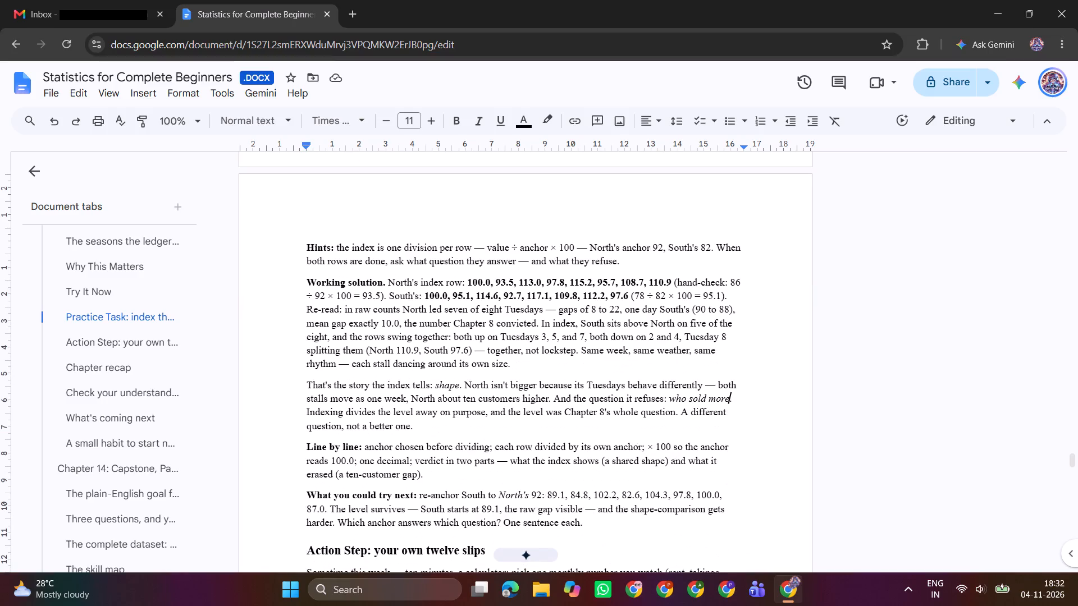
pyautogui.click(626, 429)
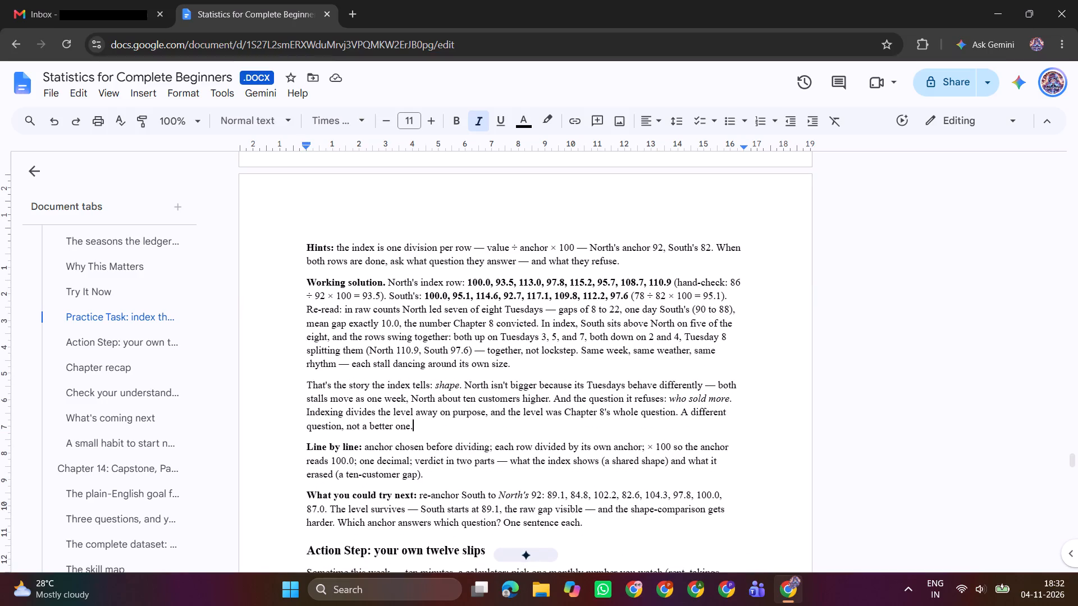
pyautogui.scroll(-1, 626, 429)
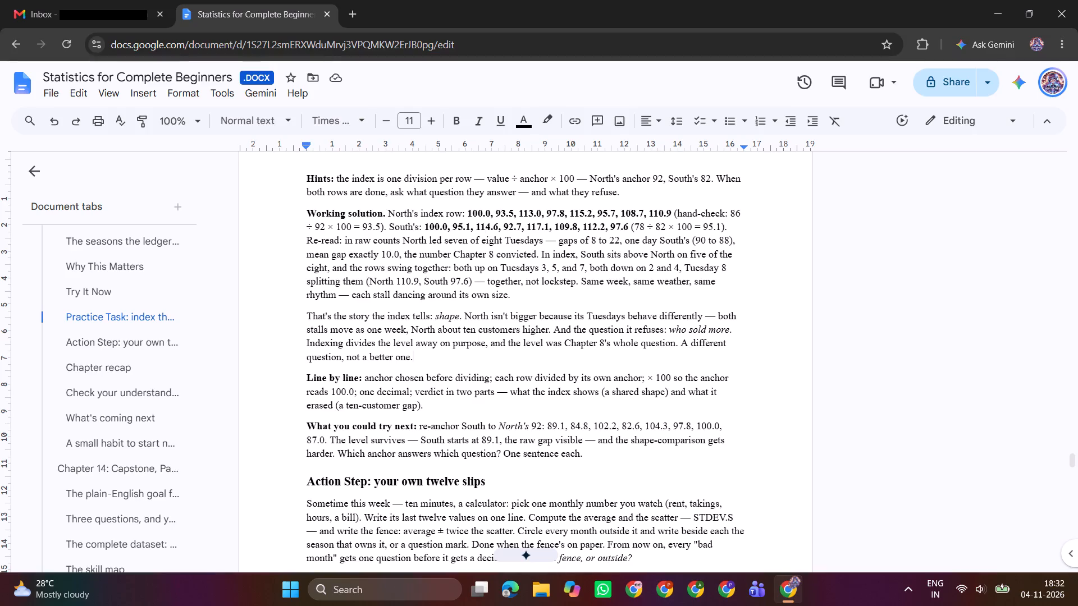
pyautogui.doubleClick(592, 444)
pyautogui.press('Delete')
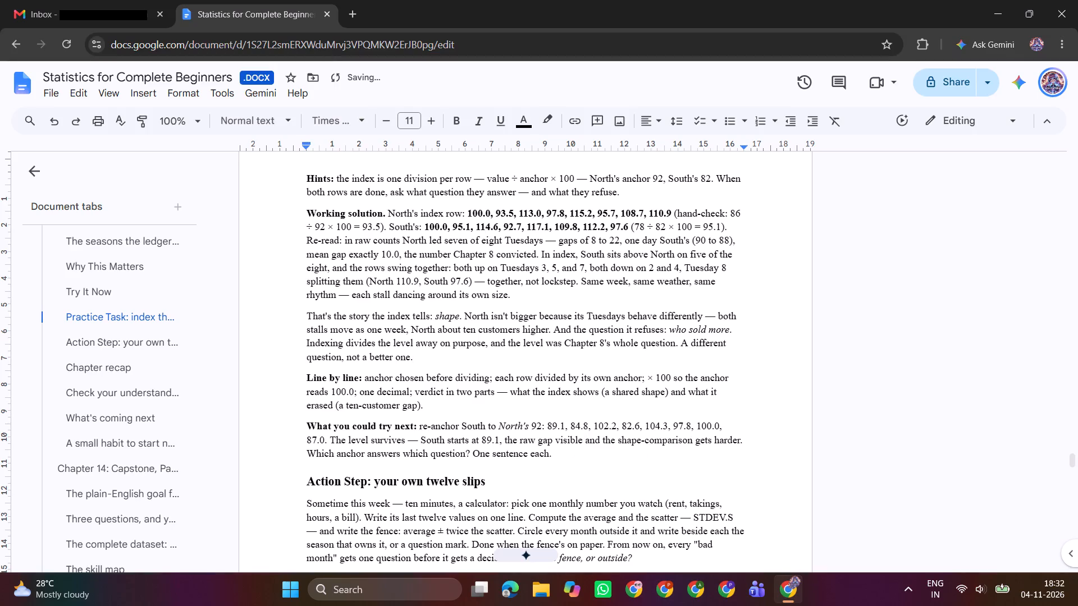
pyautogui.click(592, 471)
# Remove the em dashes before "and write the fence" and before "STDEV.S" in "Action Step: your own twelve slips".
pyautogui.scroll(-1, 592, 471)
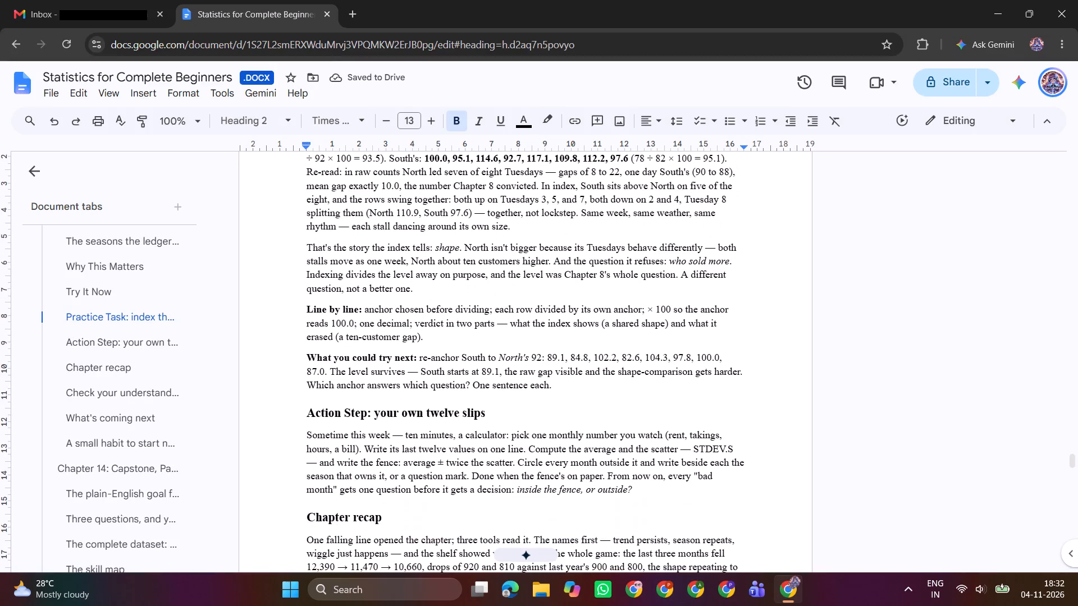
pyautogui.doubleClick(314, 463)
pyautogui.press('Delete')
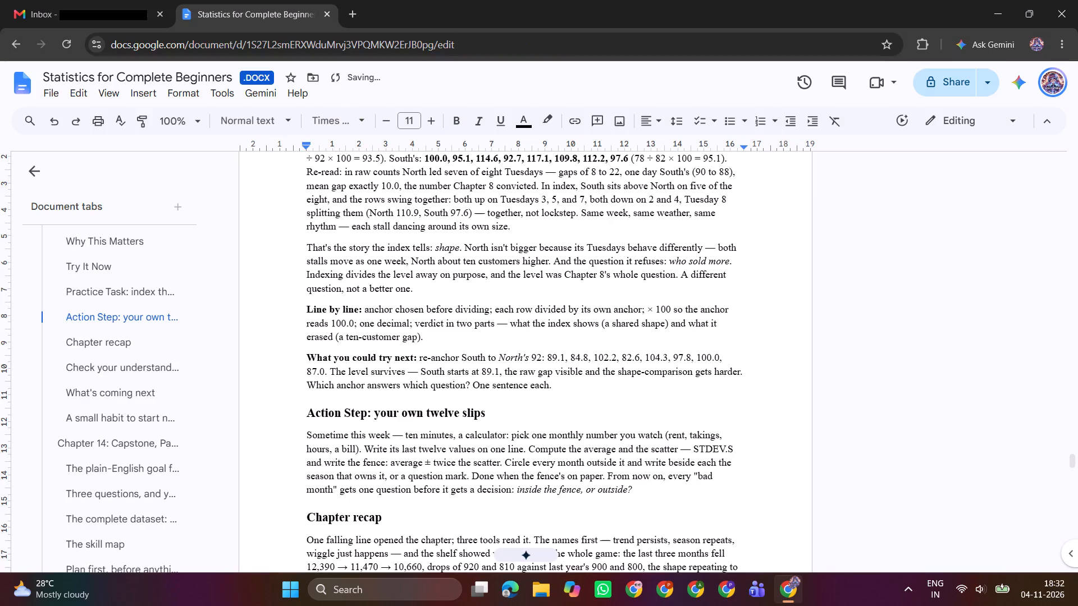
pyautogui.doubleClick(691, 449)
pyautogui.press('Delete')
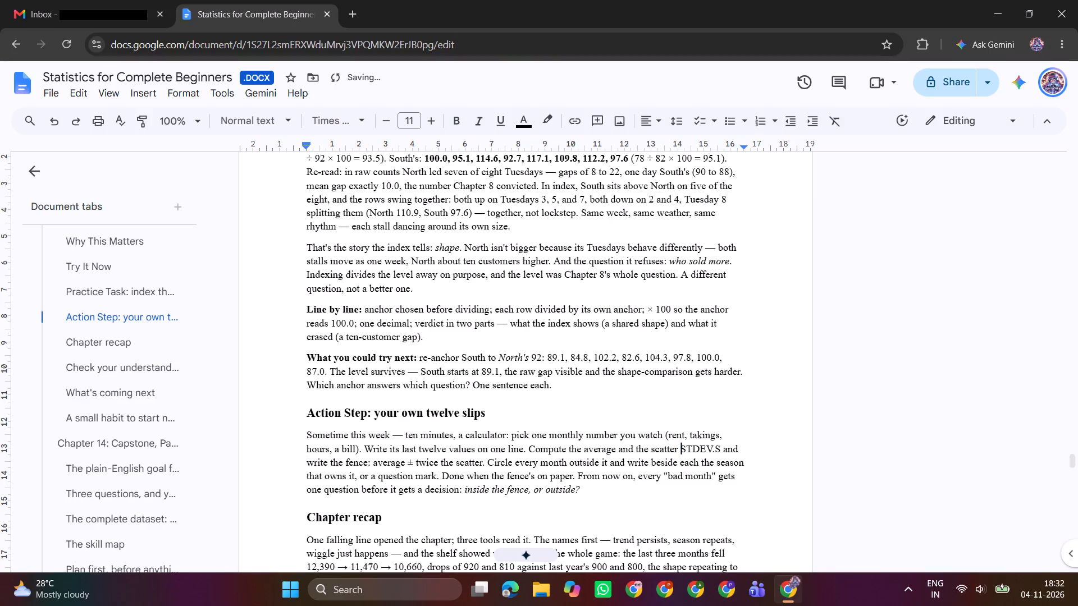
pyautogui.click(672, 387)
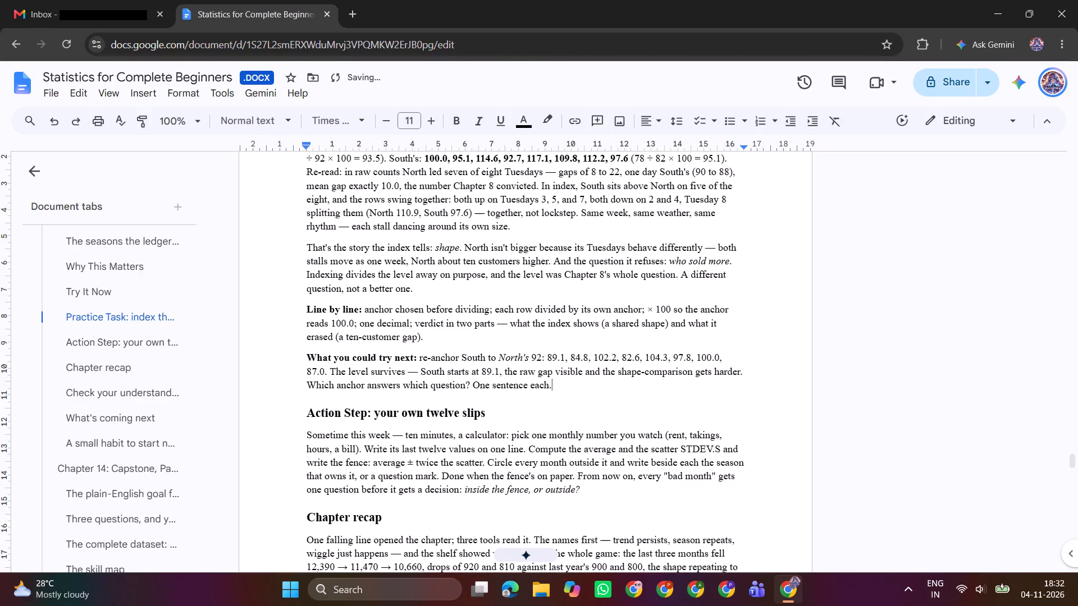
# Accept the suggestion "rainy" for the six days of March in the "Chapter recap" paragraph.
pyautogui.scroll(-2, 672, 387)
pyautogui.click(619, 409)
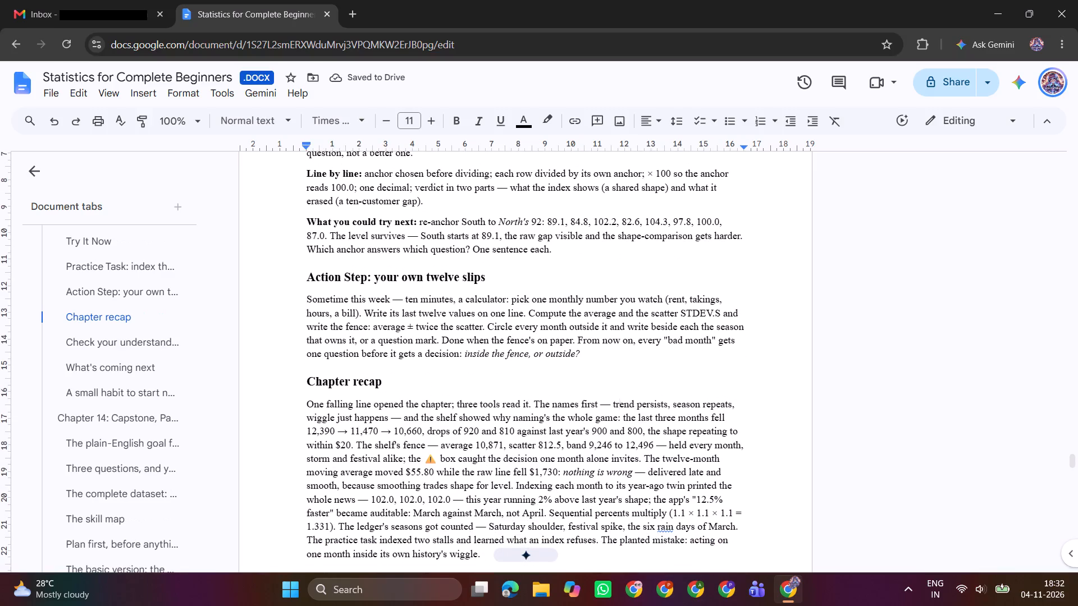
pyautogui.scroll(-2, 619, 409)
pyautogui.click(666, 397)
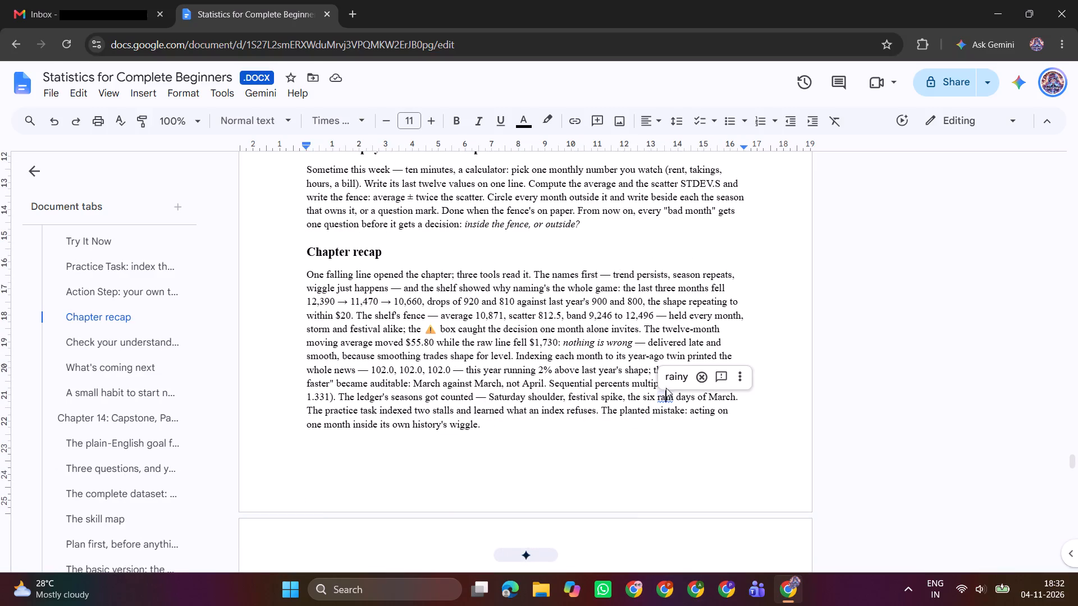
pyautogui.click(666, 381)
pyautogui.click(560, 377)
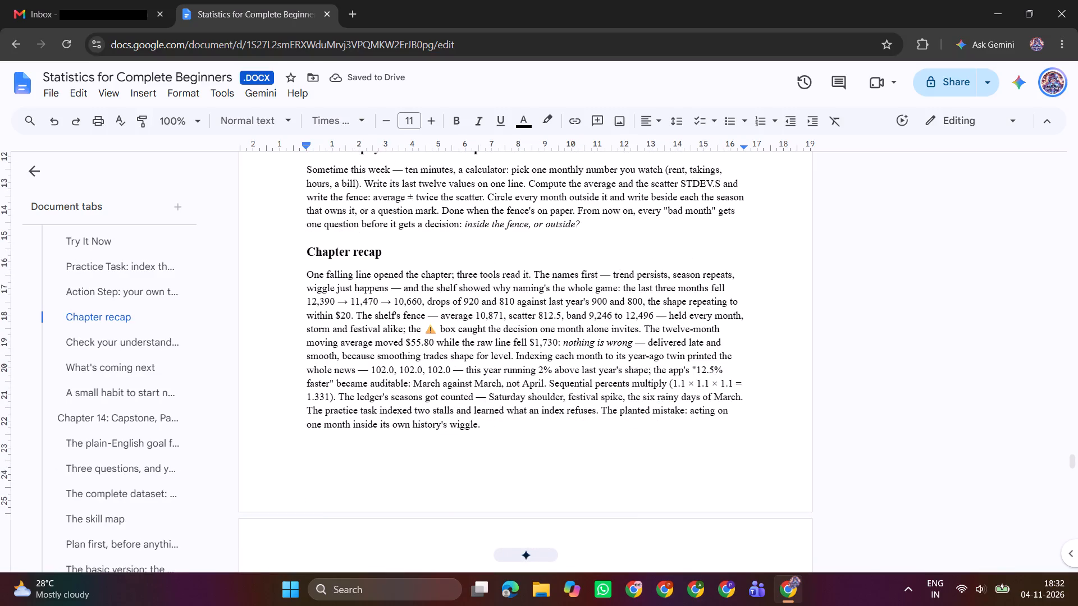
# Remove the em dash before "and what did smoothing trade away?" in question 4 of "Check your understanding".
pyautogui.scroll(-3, 560, 377)
pyautogui.scroll(-1, 501, 415)
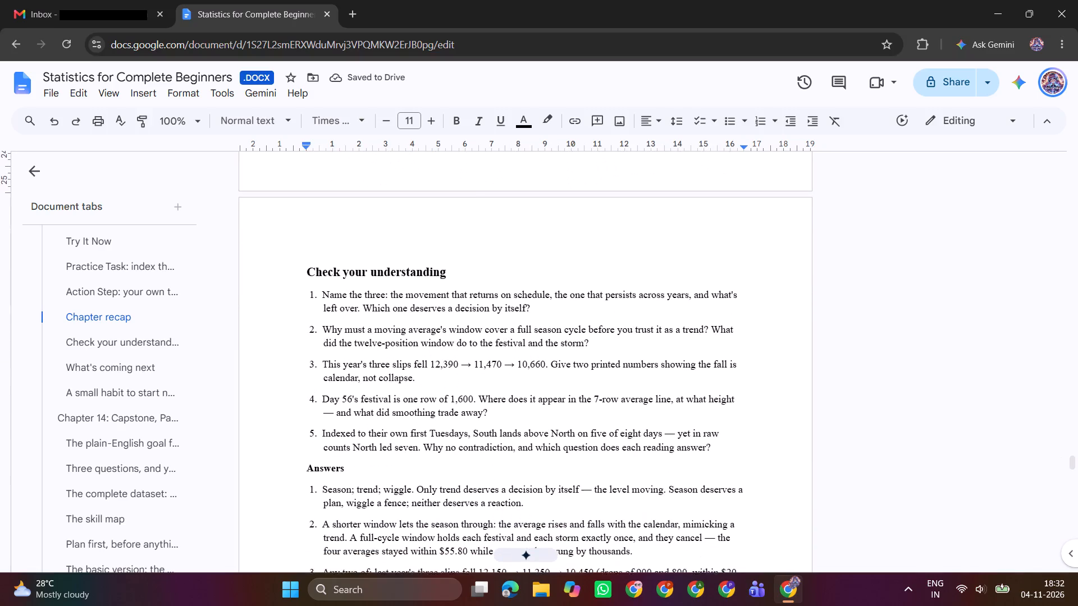
pyautogui.doubleClick(330, 415)
pyautogui.press('Delete')
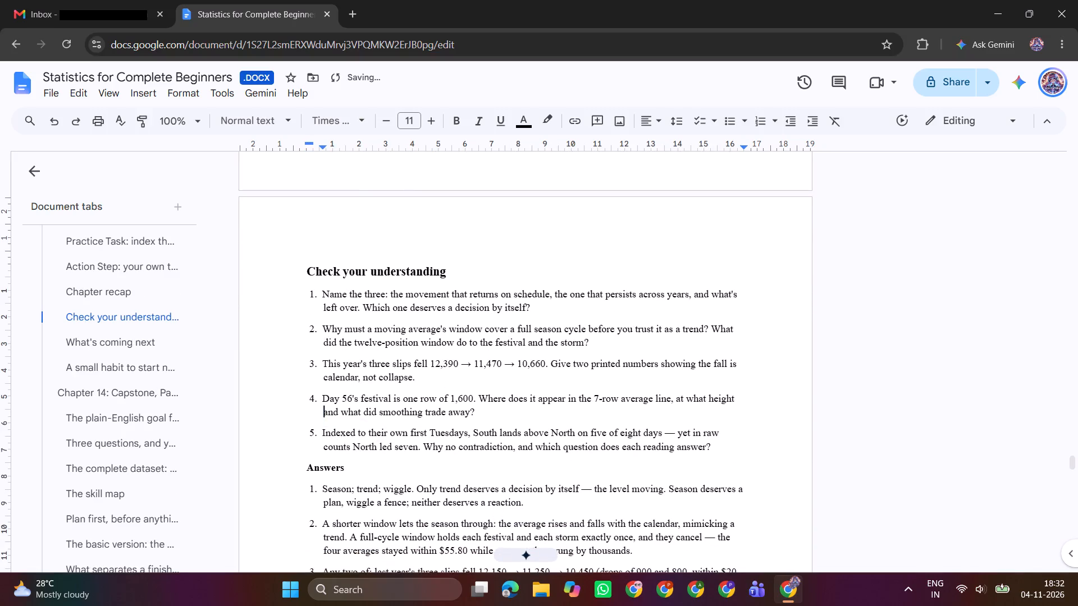
# Bold the five numbered questions under "Check your understanding".
pyautogui.click(718, 442)
pyautogui.moveTo(718, 442); pyautogui.dragTo(366, 309)
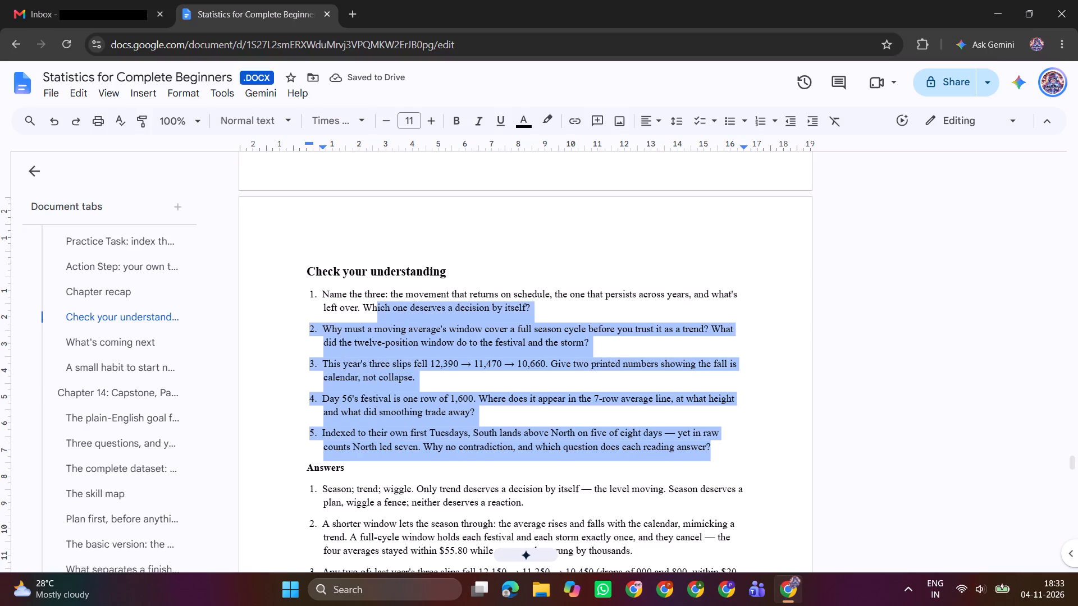
pyautogui.moveTo(366, 309); pyautogui.dragTo(302, 293)
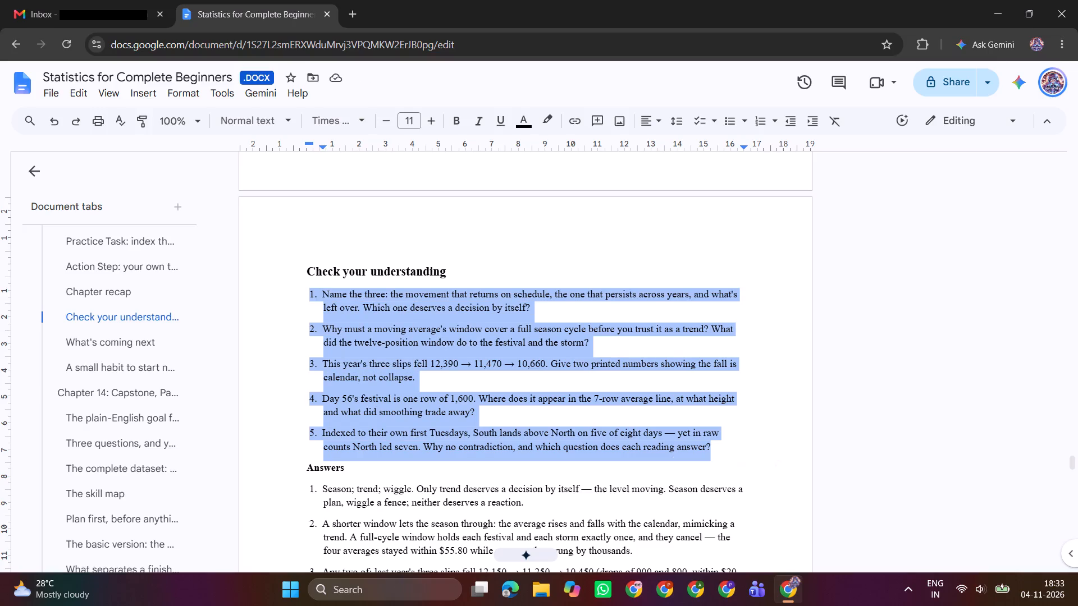
pyautogui.click(462, 120)
pyautogui.click(517, 340)
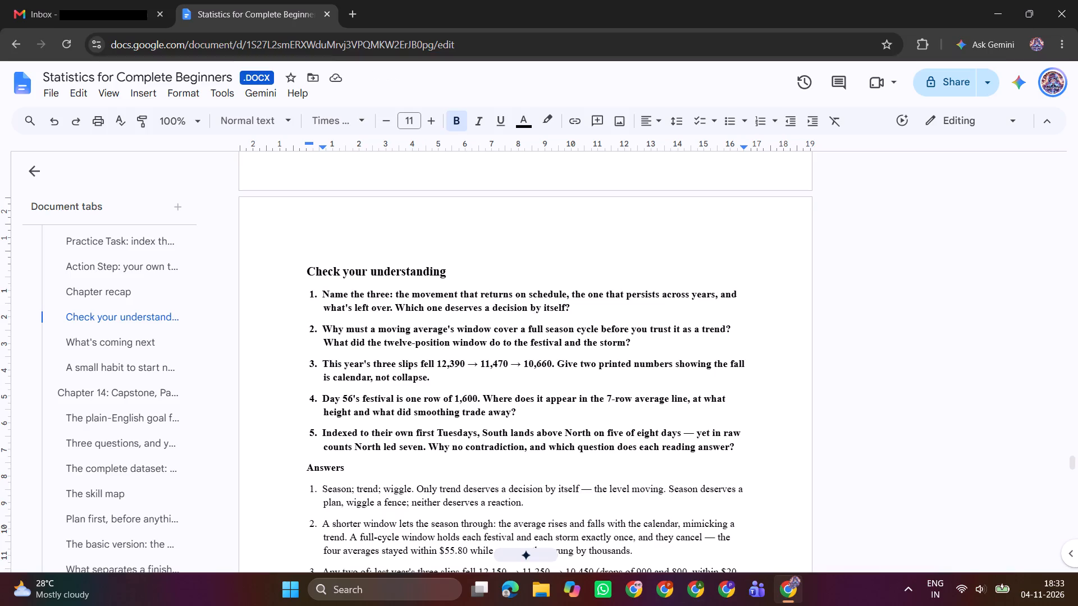
pyautogui.click(549, 406)
# Accept the grammar suggestions "runs" in answer 4 and "did move" in answer 5 of the Answers list.
pyautogui.scroll(-3, 549, 406)
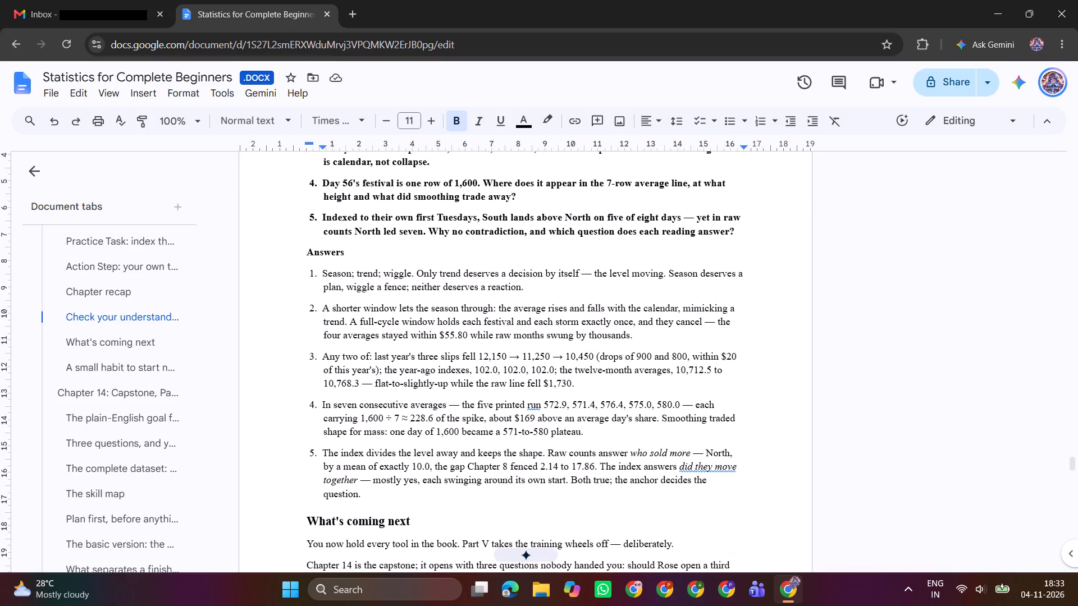
pyautogui.click(534, 409)
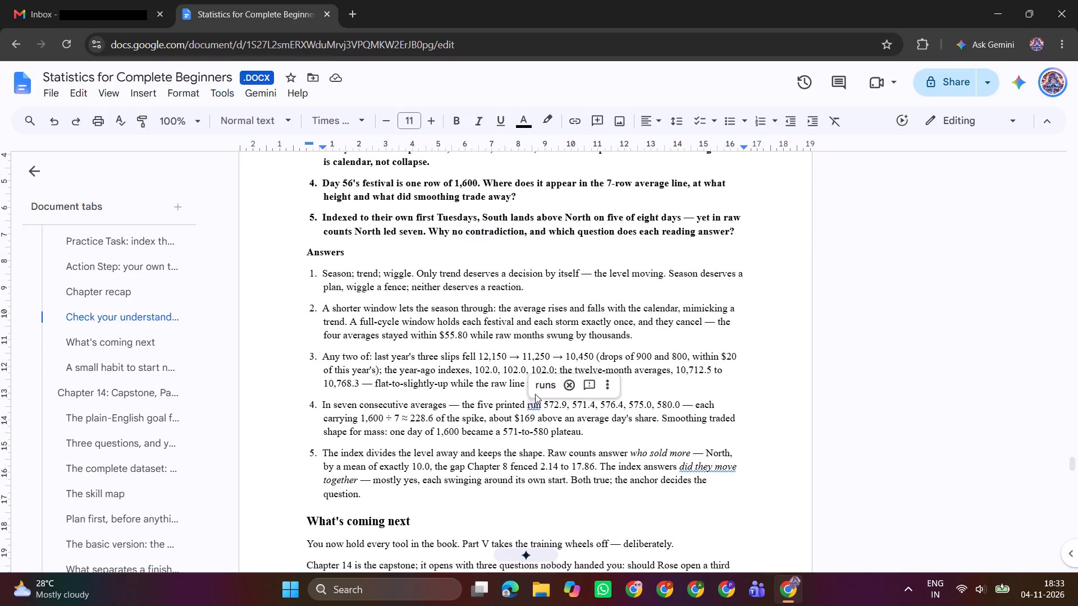
pyautogui.click(540, 386)
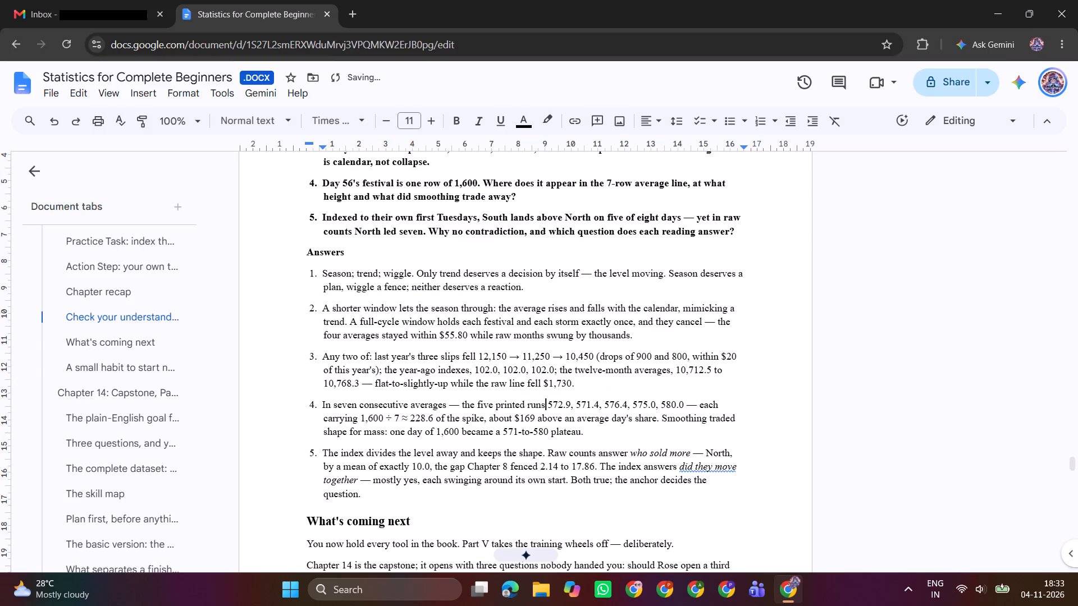
pyautogui.click(703, 465)
pyautogui.click(701, 449)
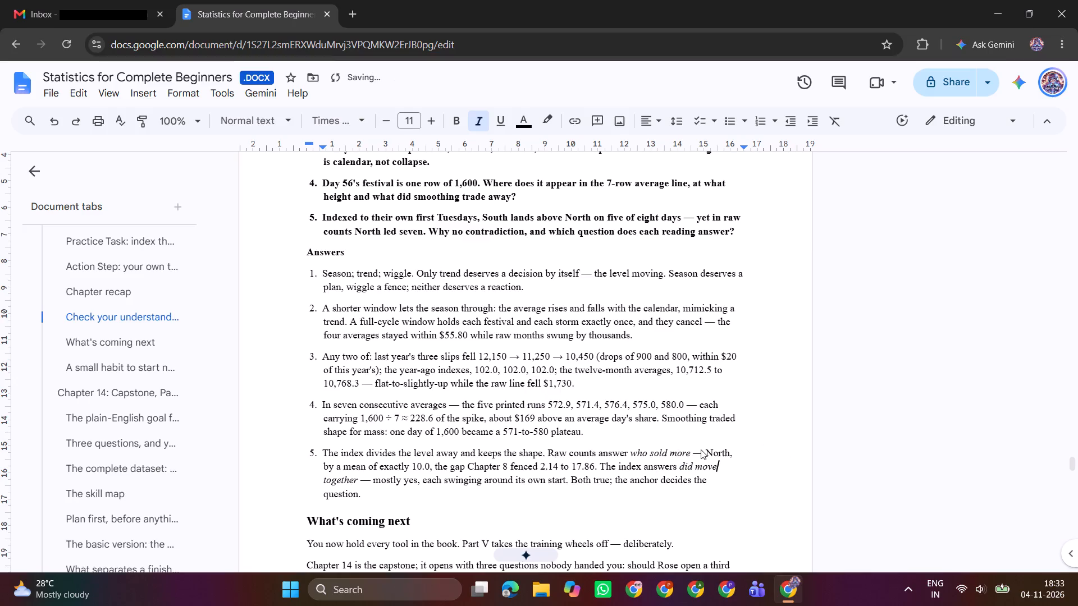
pyautogui.click(456, 450)
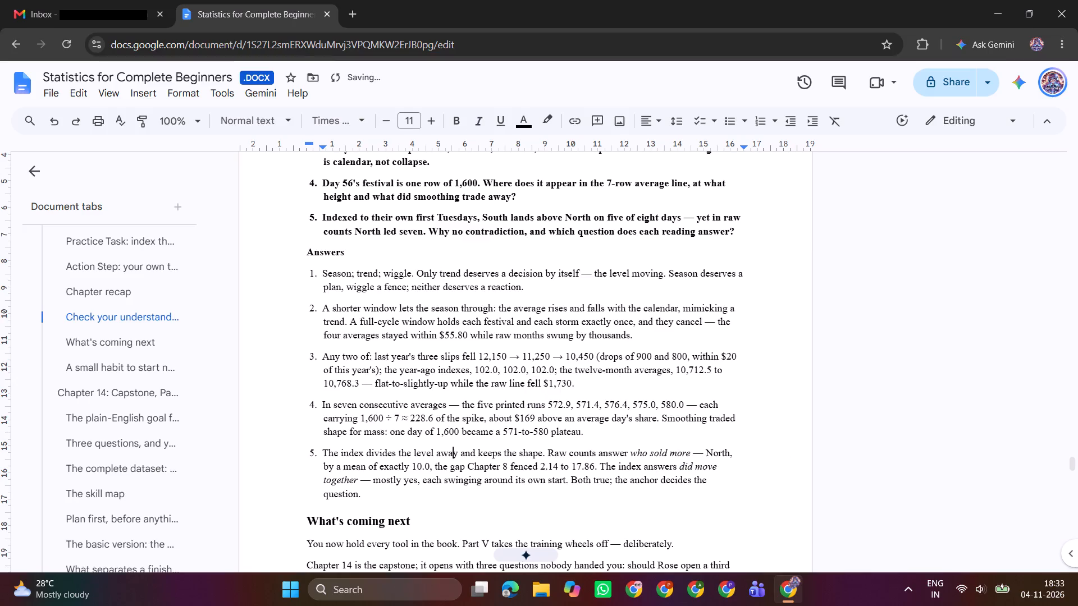
# Remove the em dashes before "and a skill map" and before "every row this book has printed" in "What's coming next".
pyautogui.scroll(-1, 456, 450)
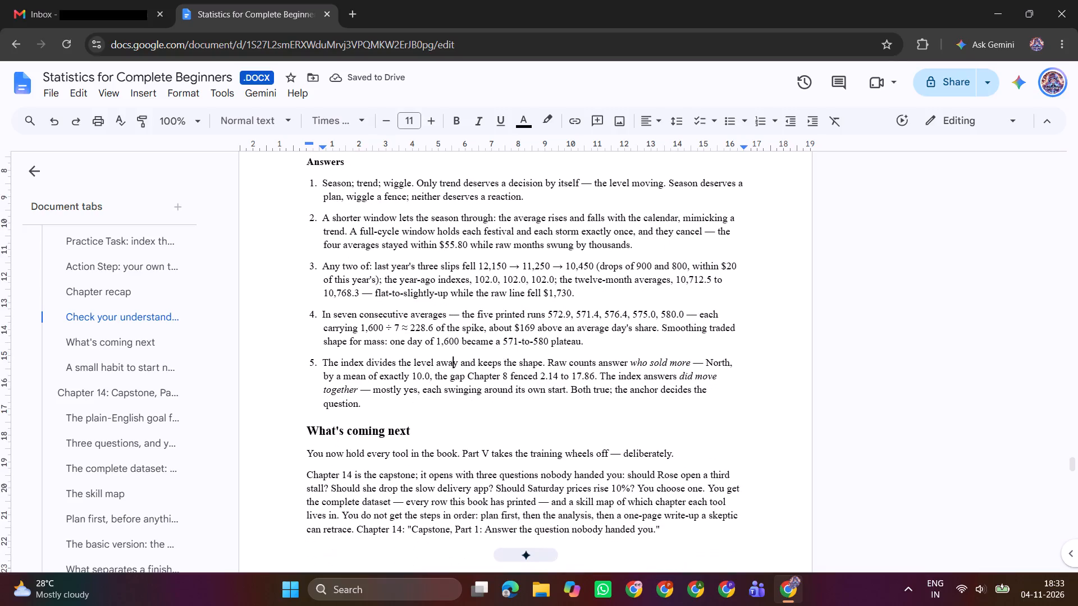
pyautogui.click(521, 450)
pyautogui.scroll(-1, 521, 450)
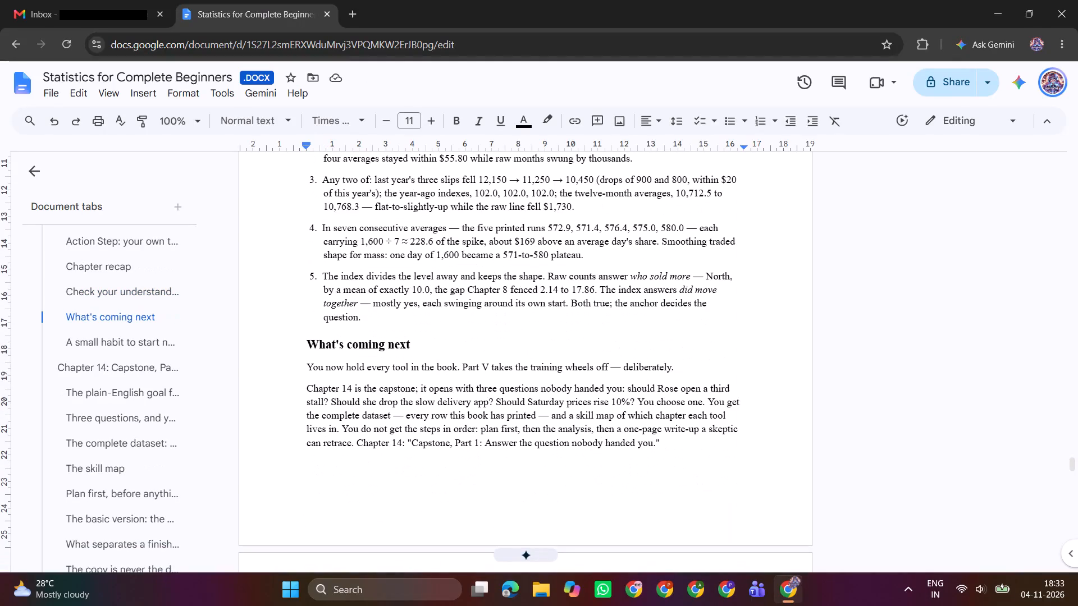
pyautogui.doubleClick(545, 419)
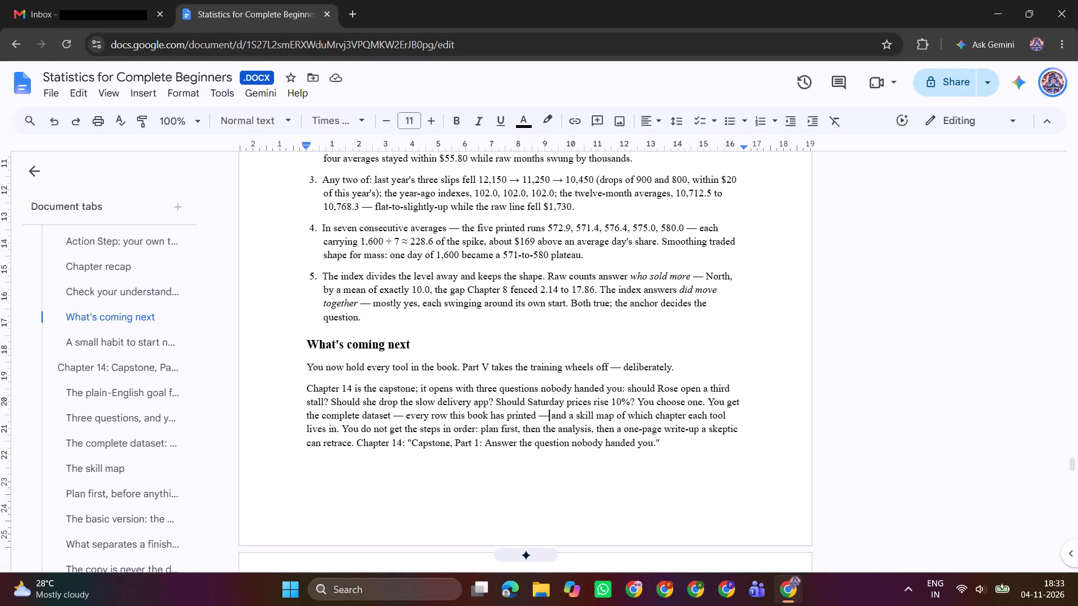
pyautogui.press('Delete')
pyautogui.click(458, 416)
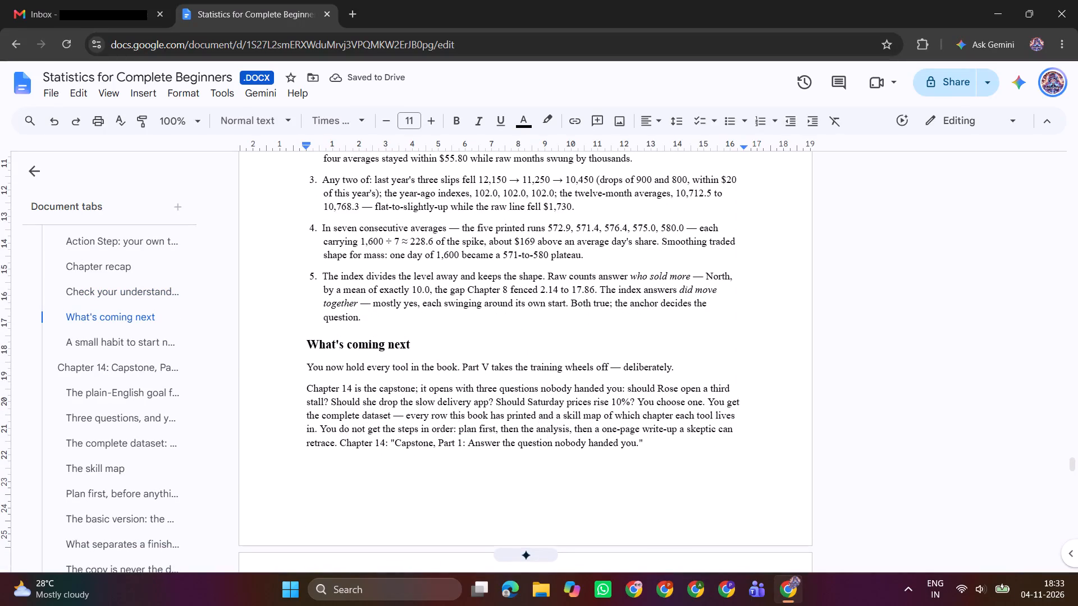
pyautogui.doubleClick(395, 415)
pyautogui.press('Delete')
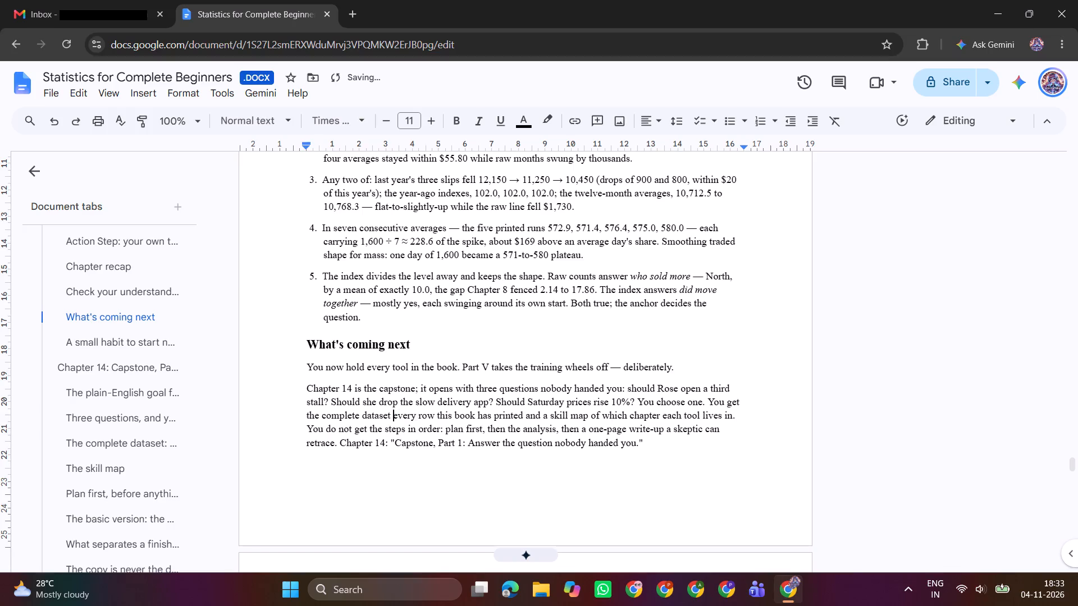
pyautogui.click(438, 386)
pyautogui.click(442, 357)
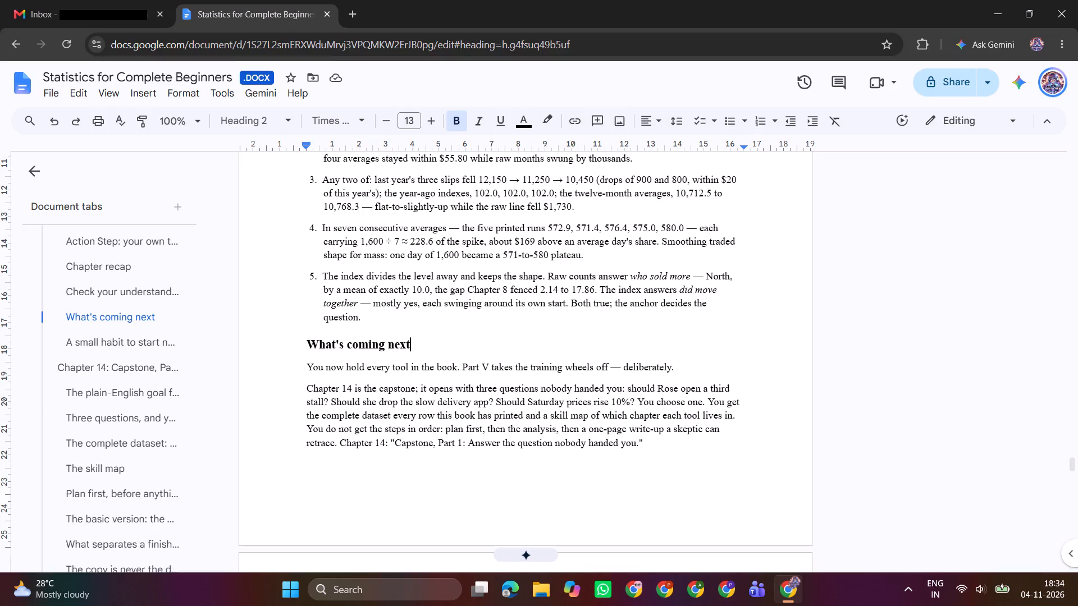
# Split the Chapter 14 heading in two, dropping the colon after "Chapter 14" and moving "Capstone, Part 1: Answer the question nobody handed you" to its own line.
pyautogui.scroll(-1, 546, 378)
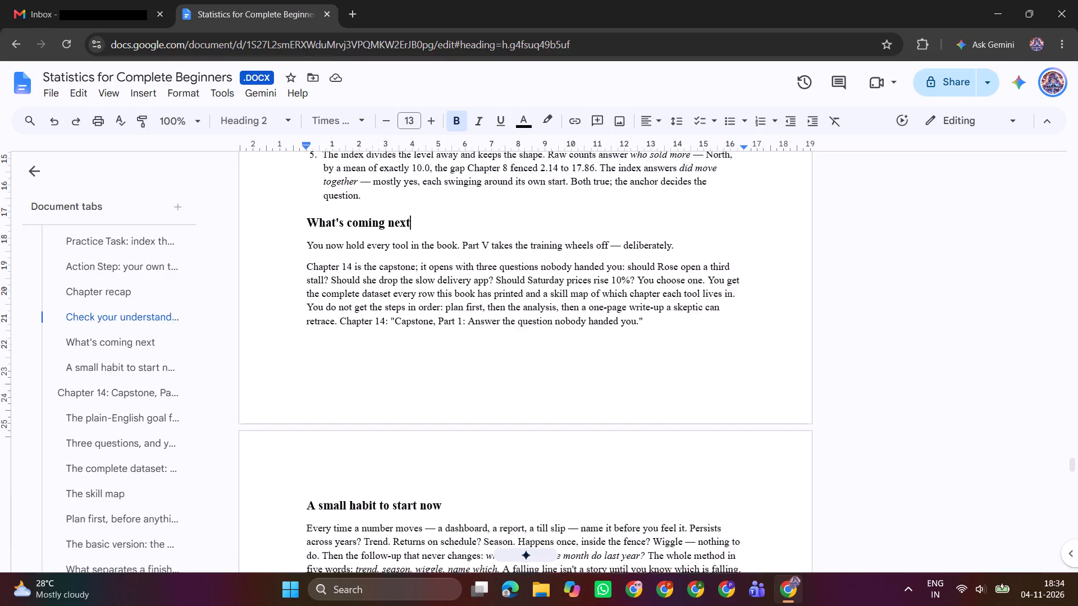
pyautogui.scroll(-1, 546, 378)
pyautogui.click(474, 495)
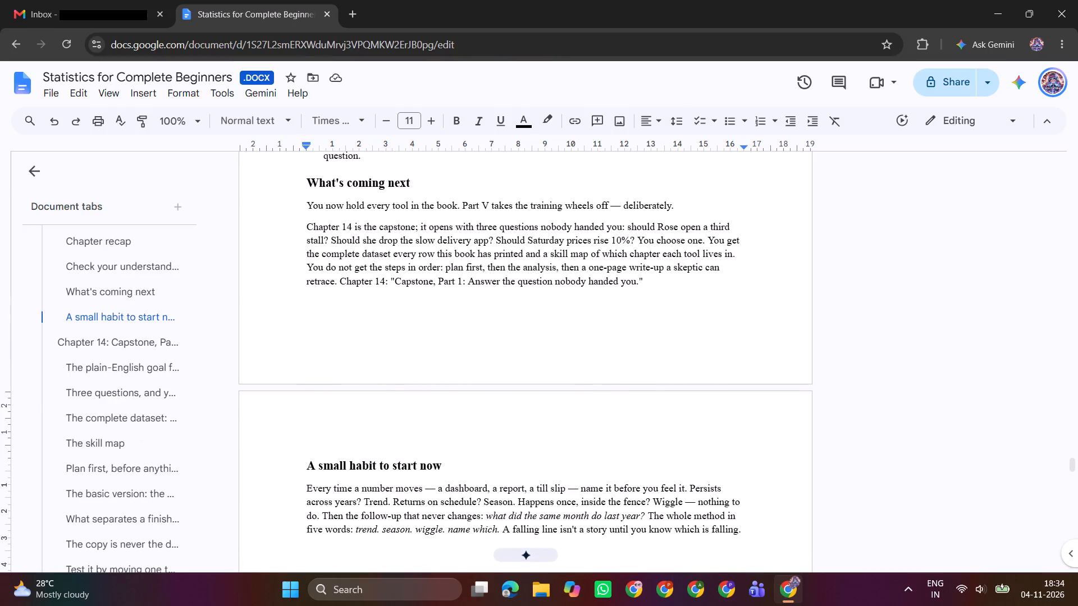
pyautogui.scroll(-1, 474, 495)
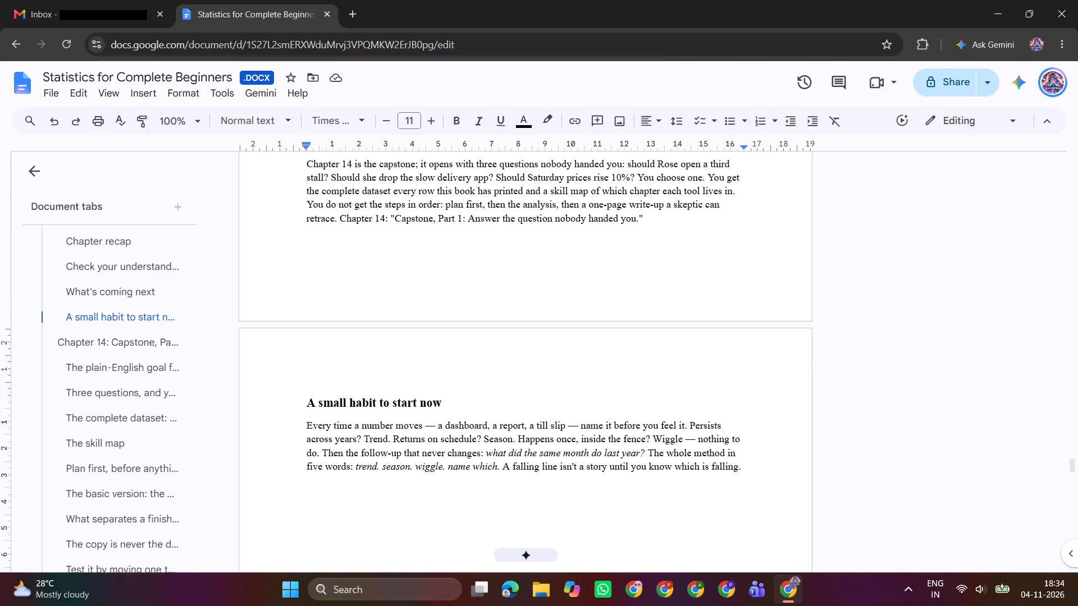
pyautogui.scroll(-5, 474, 495)
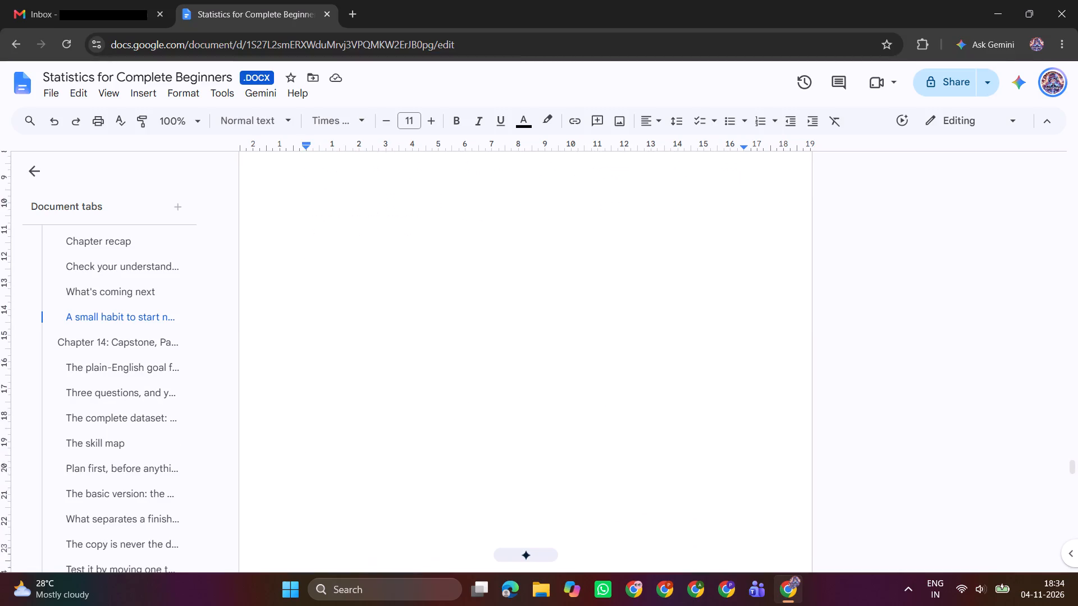
pyautogui.scroll(-4, 474, 495)
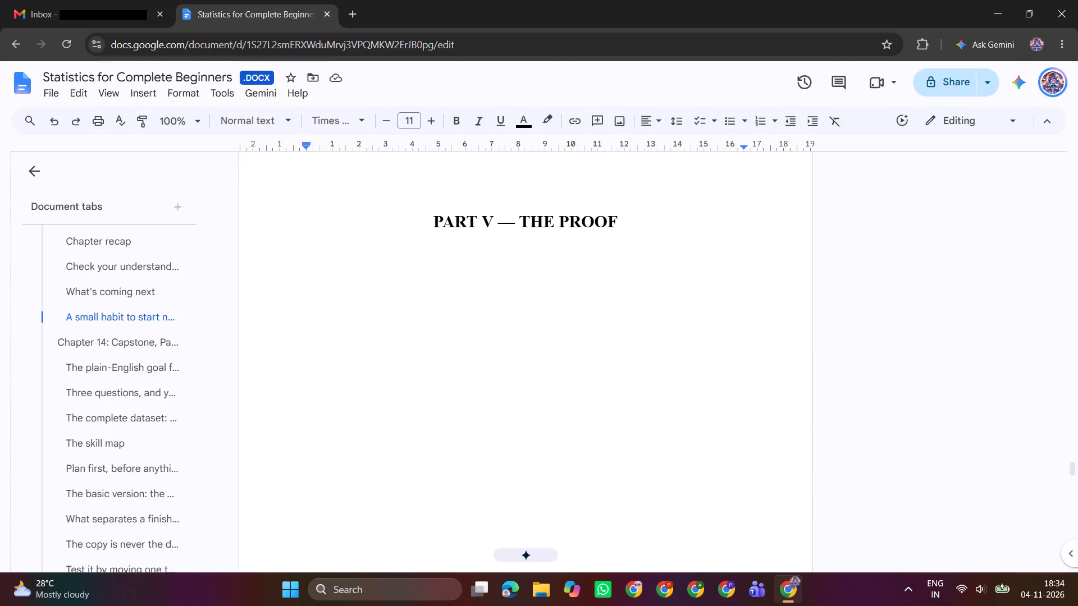
pyautogui.scroll(-4, 474, 495)
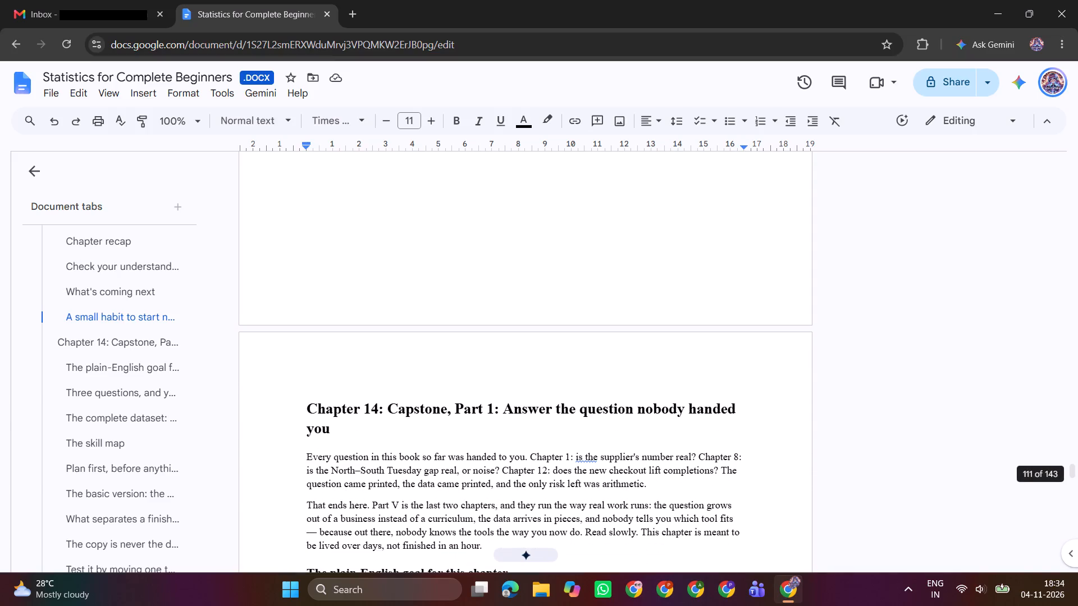
pyautogui.click(383, 409)
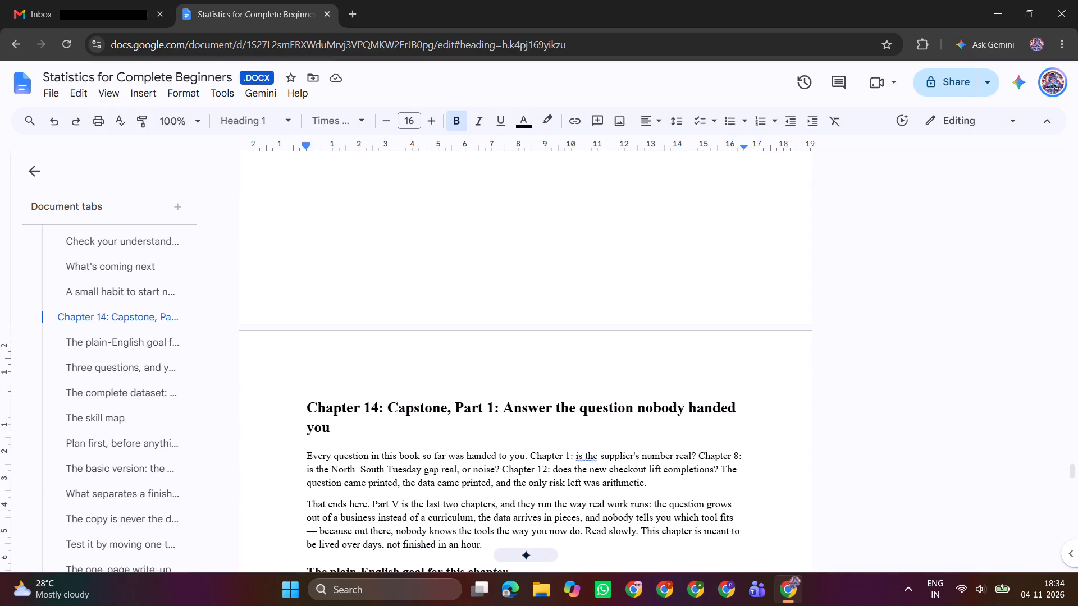
pyautogui.press('BackSpace')
pyautogui.press('Return')
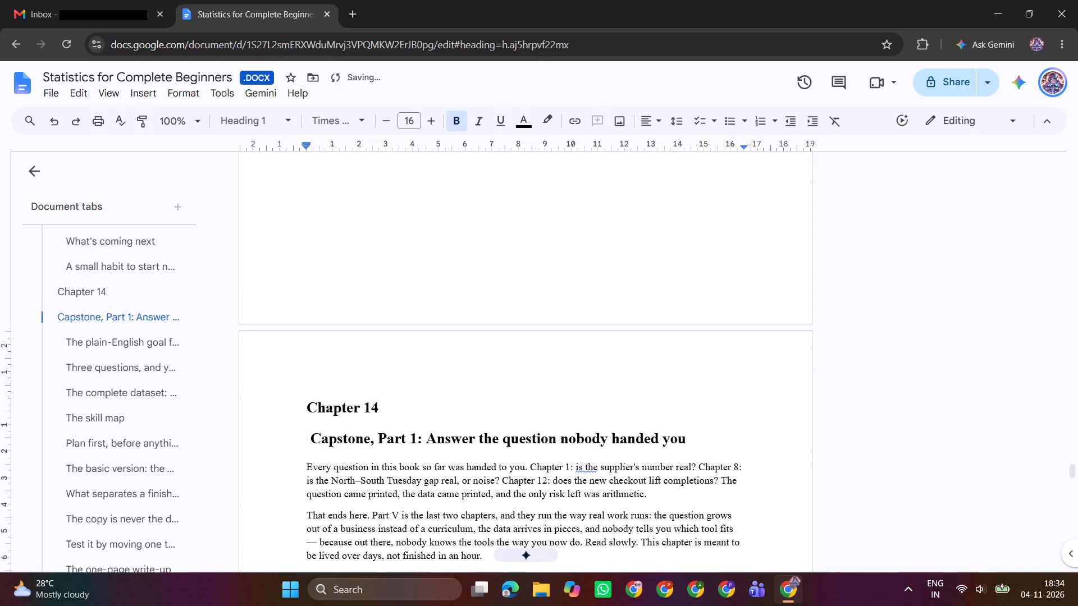
# Apply the Heading 2 style to the line "Capstone, Part 1: Answer the question nobody handed you".
pyautogui.tripleClick(325, 444)
pyautogui.click(270, 127)
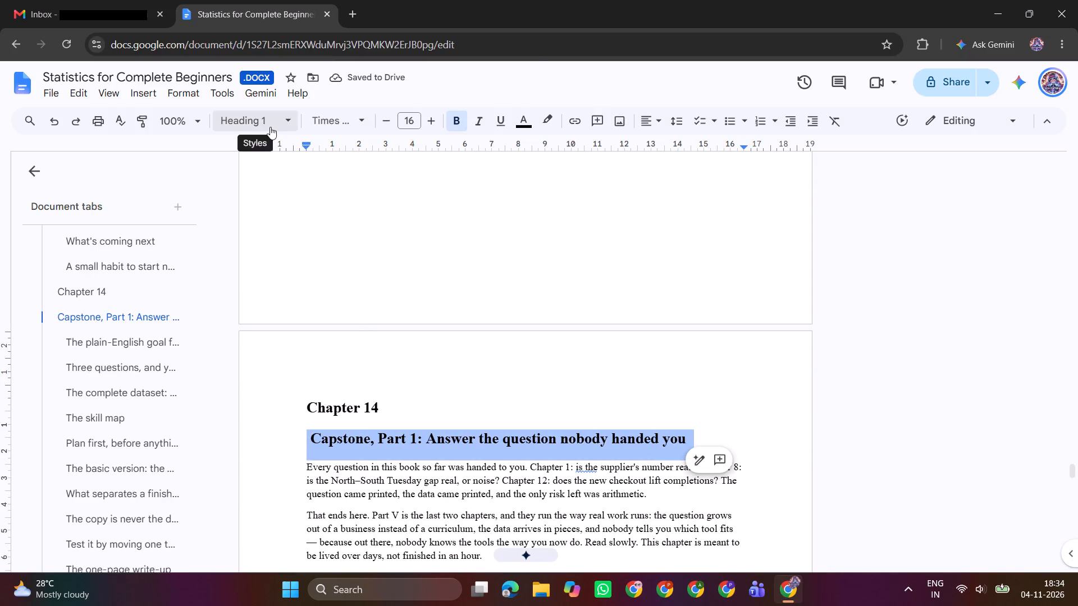
pyautogui.click(289, 375)
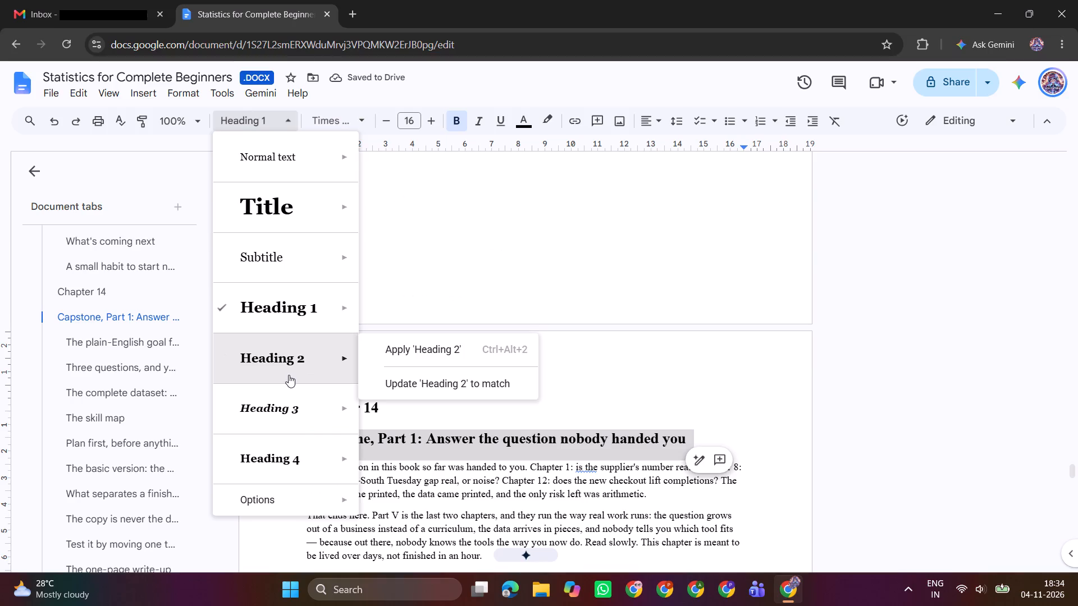
# Centre both lines of the Chapter 14 heading and insert a blank line before the opening paragraph.
pyautogui.click(307, 410)
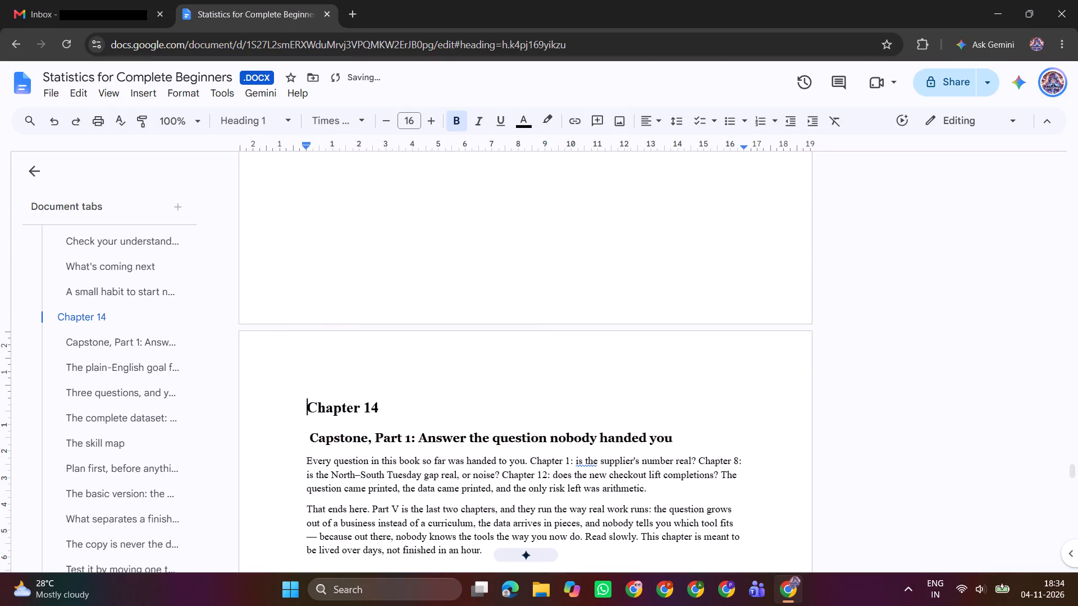
pyautogui.moveTo(307, 410); pyautogui.dragTo(714, 431)
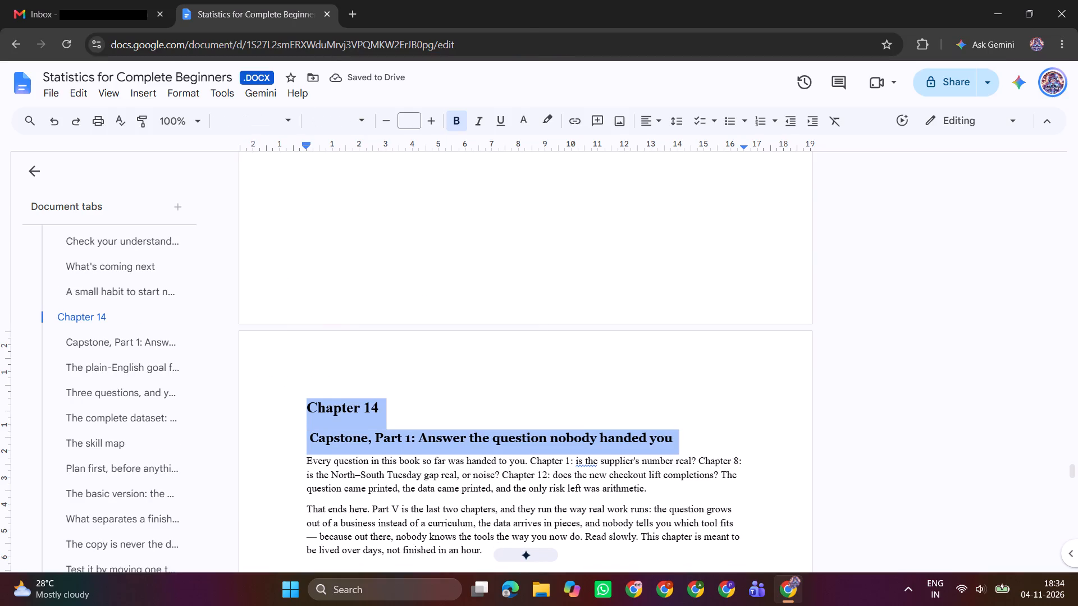
pyautogui.click(646, 121)
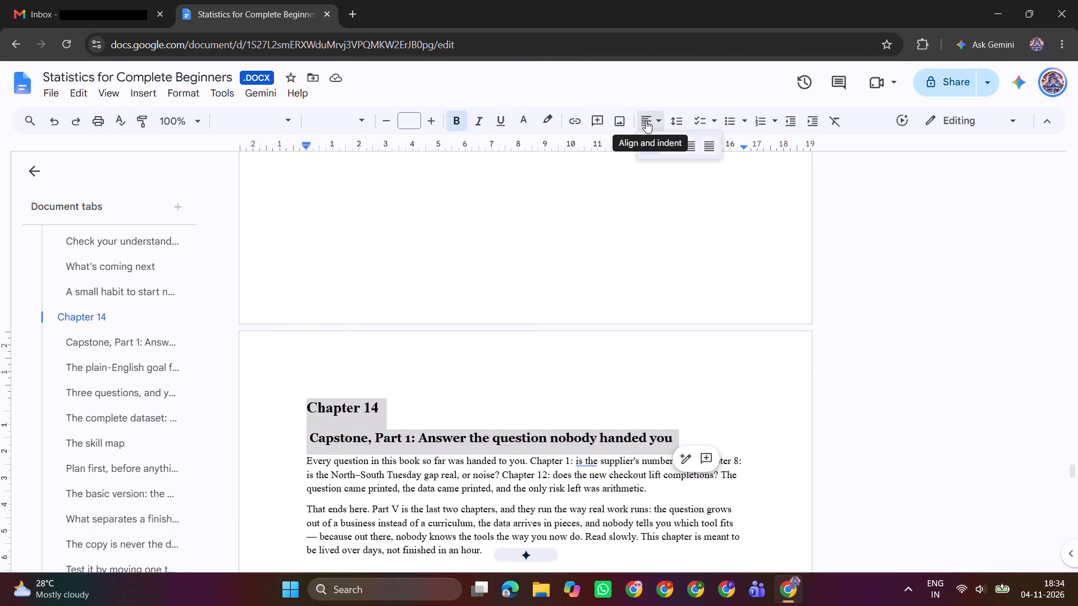
pyautogui.click(664, 150)
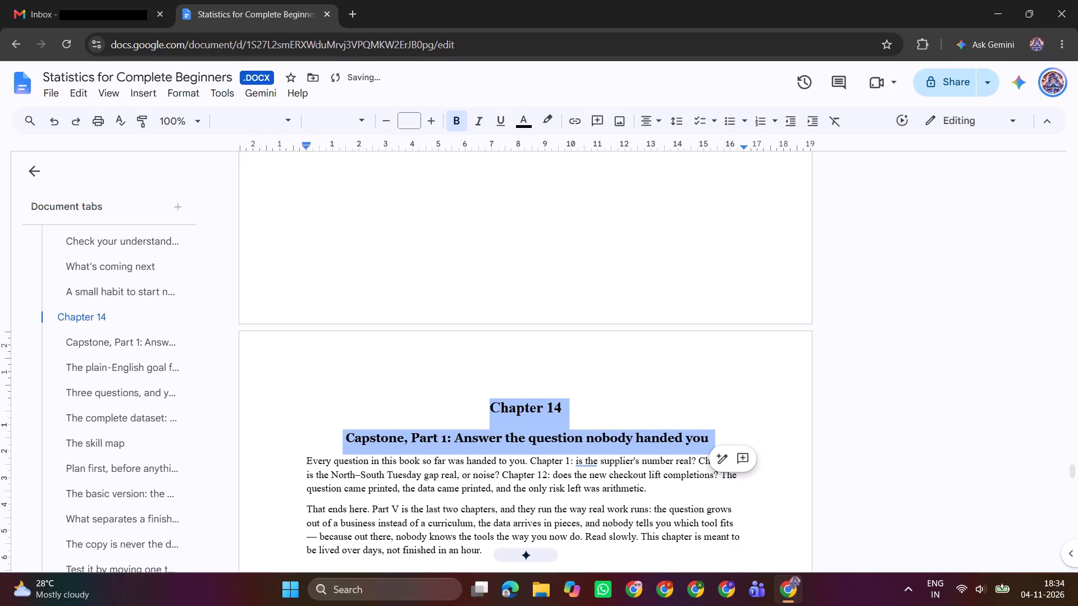
pyautogui.click(298, 462)
pyautogui.press('Return')
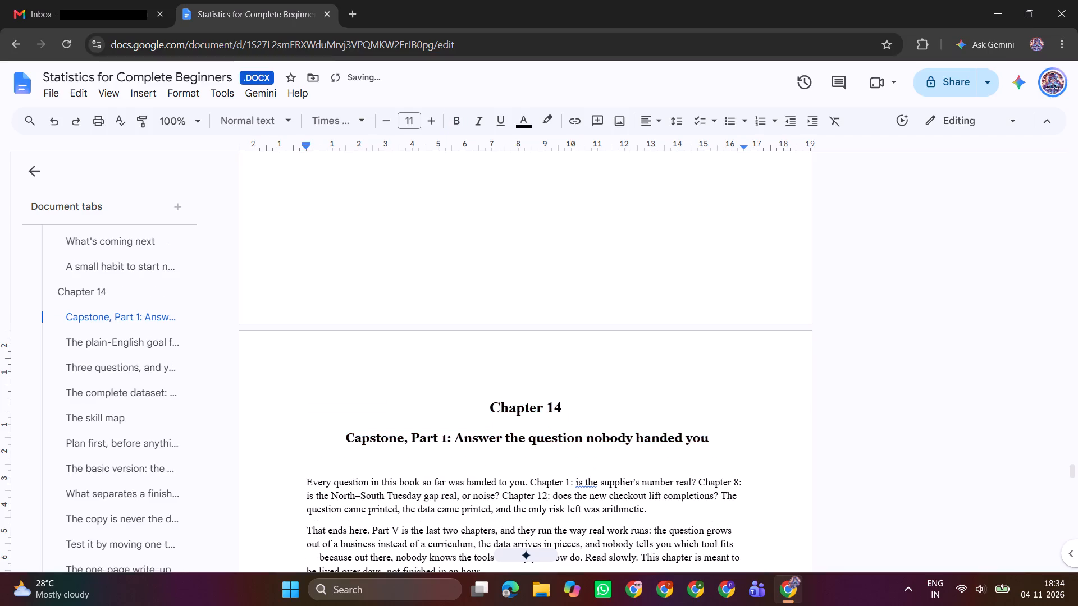
# Accept the capitalization suggestion "Is the" after "Chapter 1:" in the opening paragraph of Chapter 14.
pyautogui.click(580, 481)
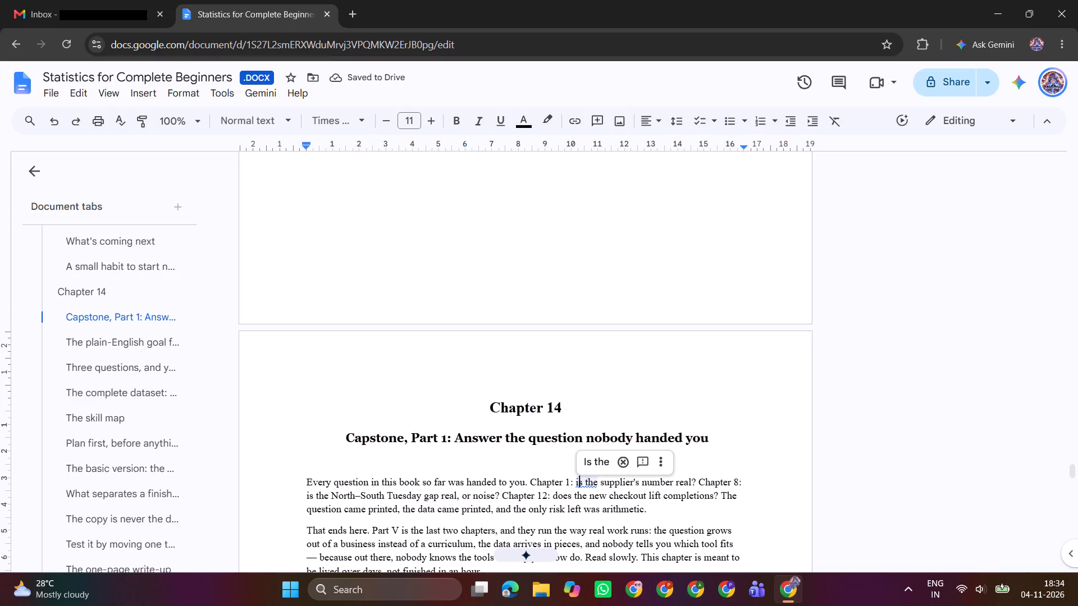
pyautogui.moveTo(590, 471); pyautogui.dragTo(597, 461)
pyautogui.click(597, 461)
# Remove the em dashes before "because out there" in Chapter 14's second paragraph and before "question, rows, expected answer" in the first goal bullet.
pyautogui.scroll(-3, 597, 461)
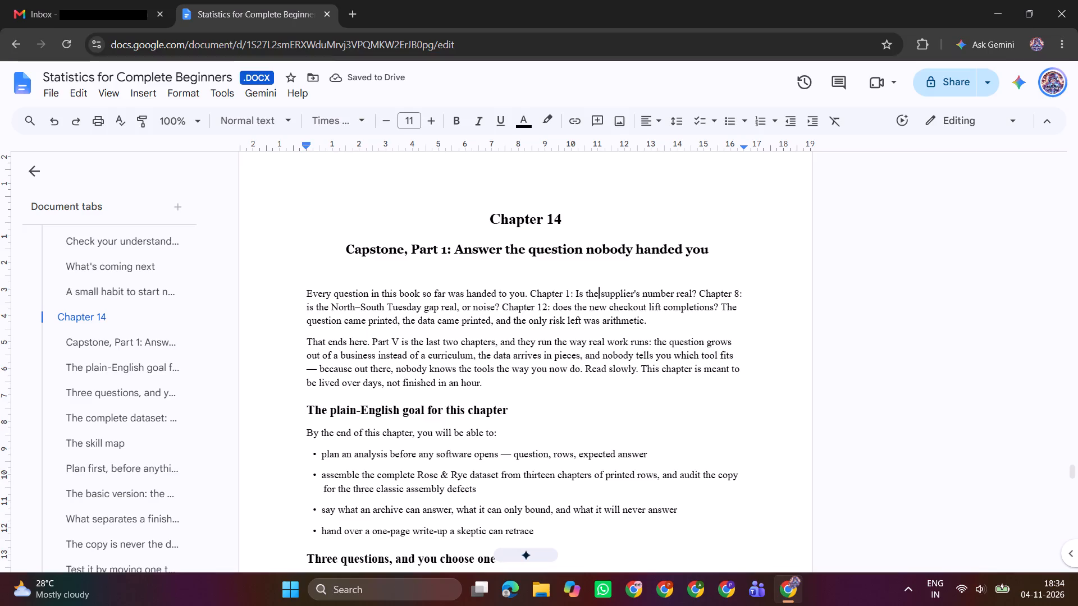
pyautogui.doubleClick(309, 370)
pyautogui.press('Delete')
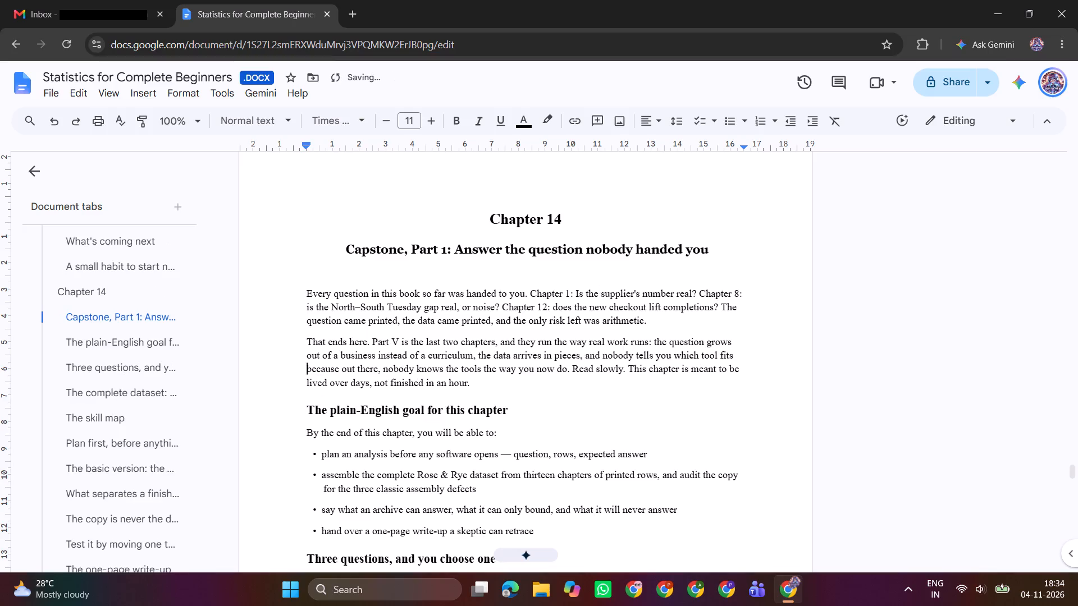
pyautogui.click(361, 385)
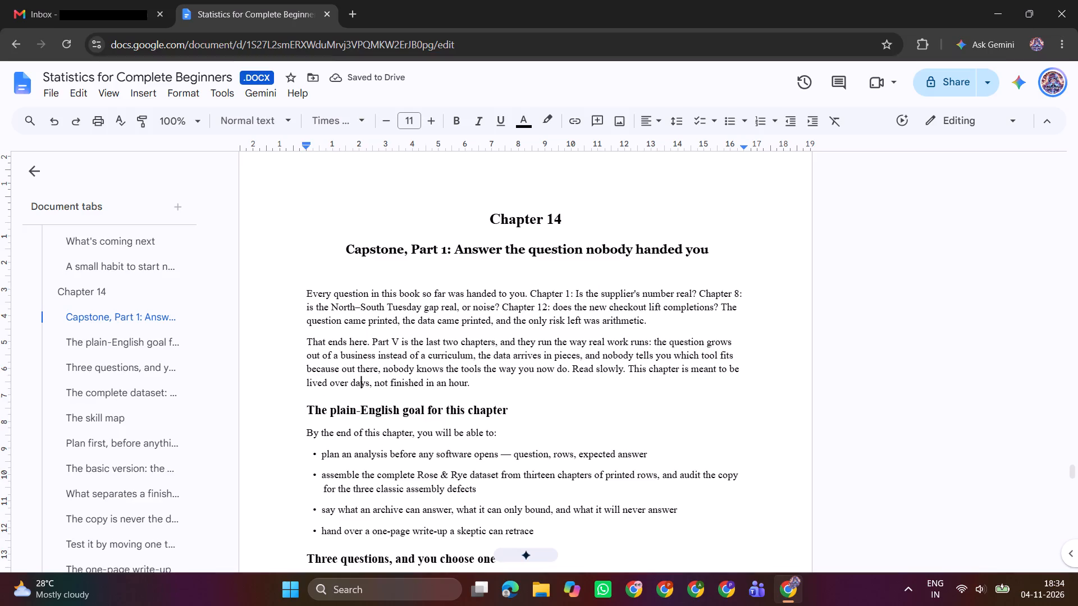
pyautogui.click(390, 421)
pyautogui.scroll(-1, 390, 421)
pyautogui.doubleClick(506, 370)
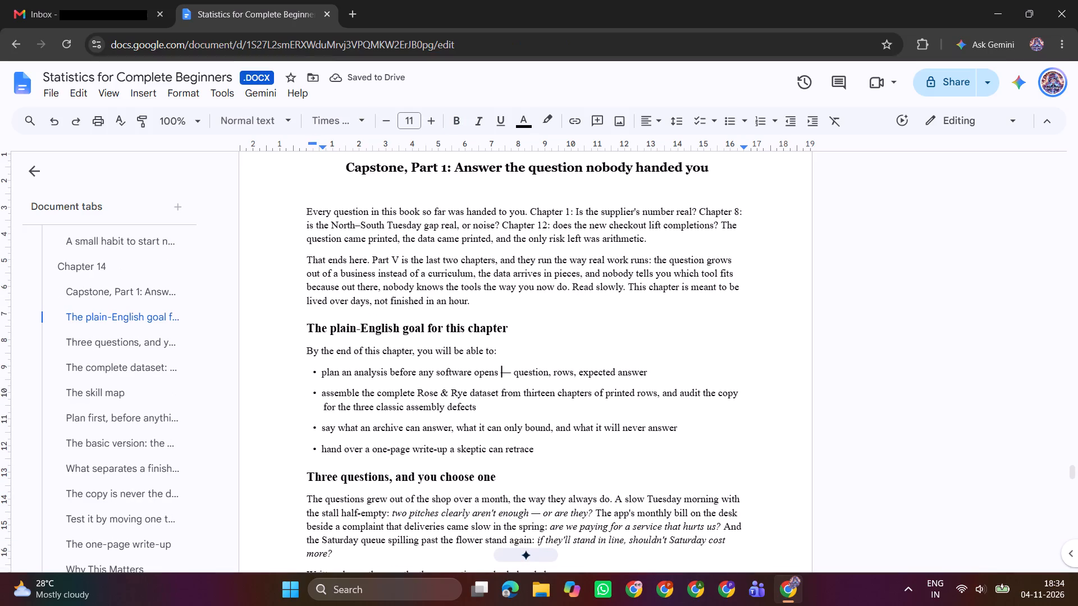
pyautogui.press('Delete')
pyautogui.click(514, 415)
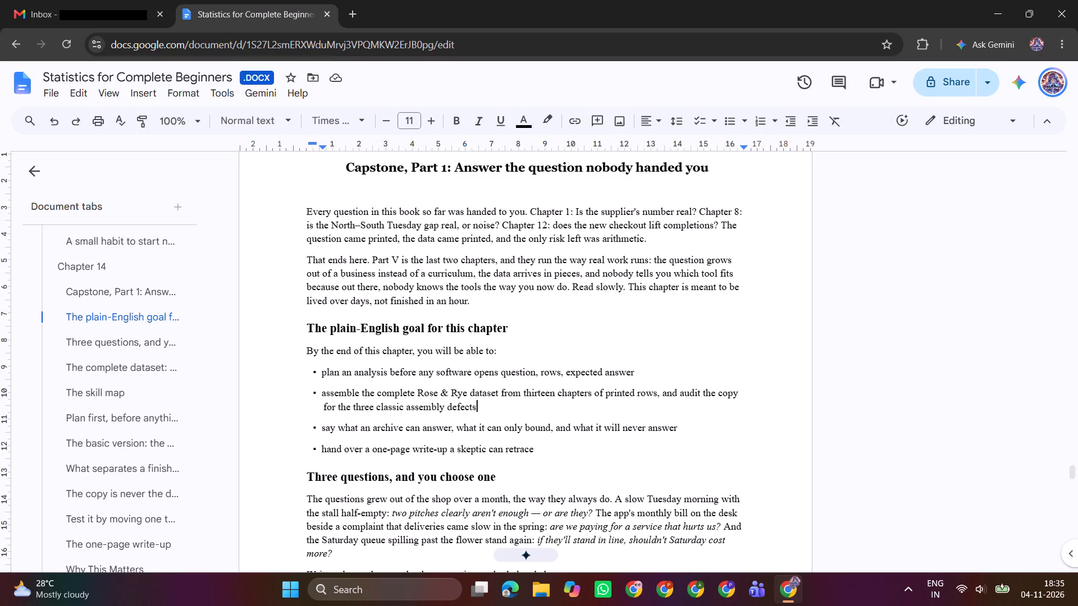
# Remove the em dash before "or are they?" in the first paragraph of "Three questions, and you choose one".
pyautogui.scroll(-1, 514, 415)
pyautogui.doubleClick(536, 414)
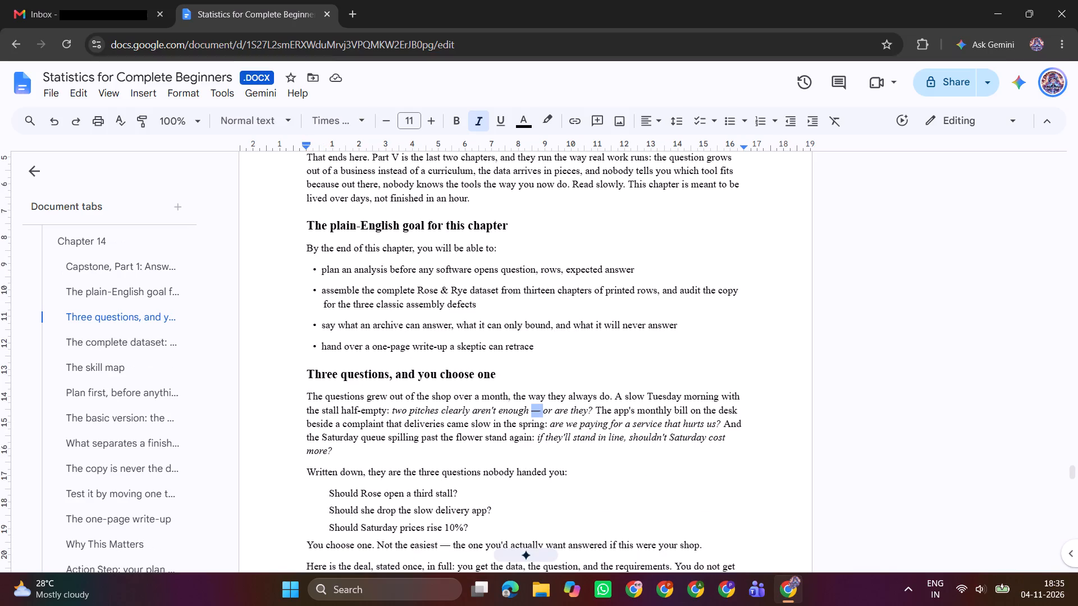
pyautogui.press('Delete')
pyautogui.click(527, 351)
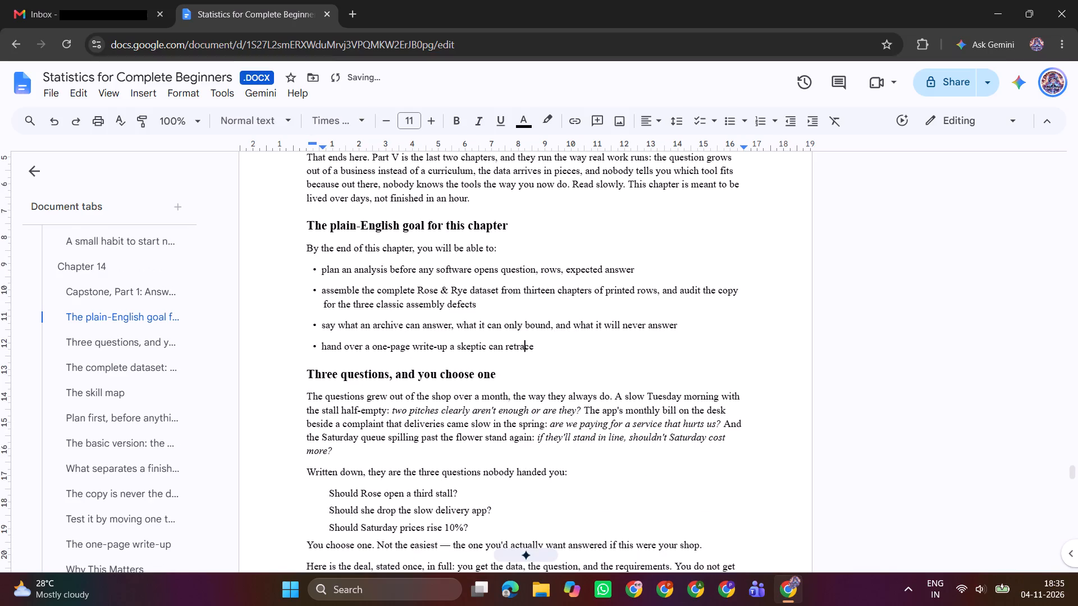
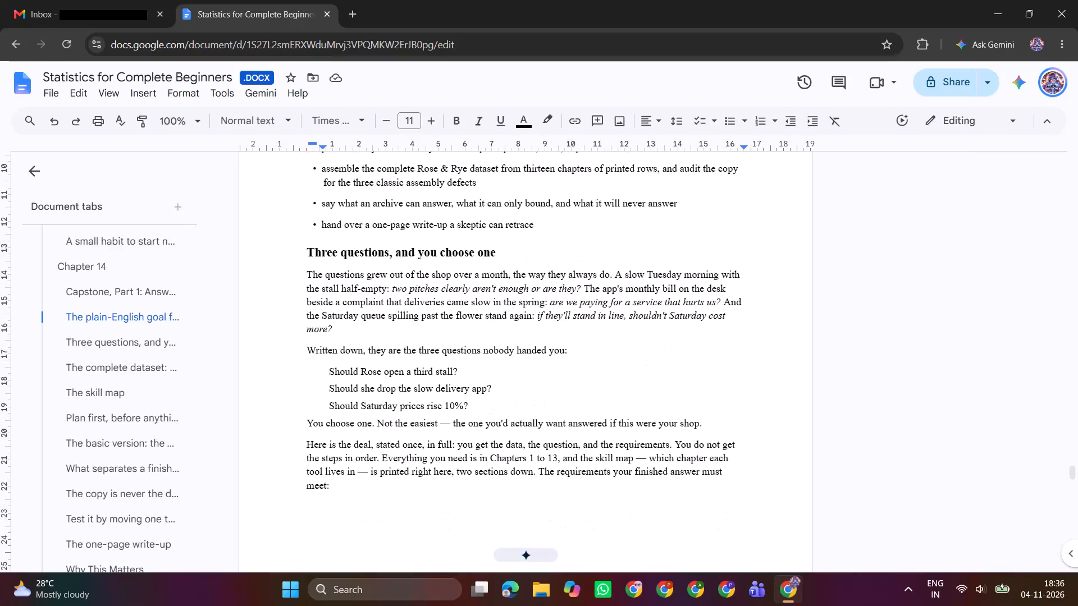
# Remove the em dash before "never a point-prophecy" in item 5 of the numbered requirements in Chapter 14.
pyautogui.click(467, 448)
pyautogui.scroll(-3, 467, 448)
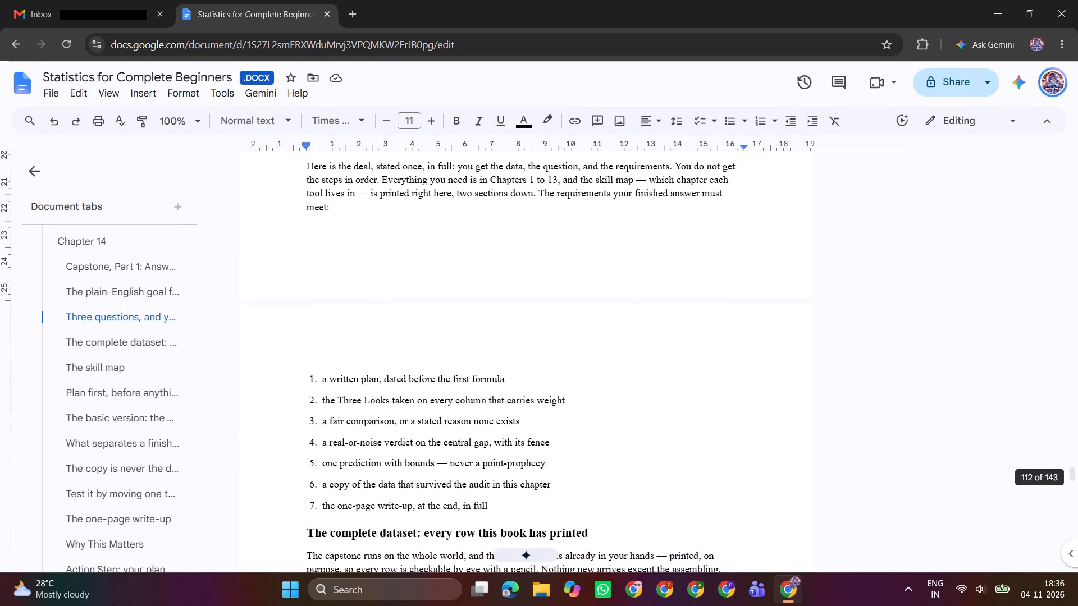
pyautogui.scroll(-1, 467, 448)
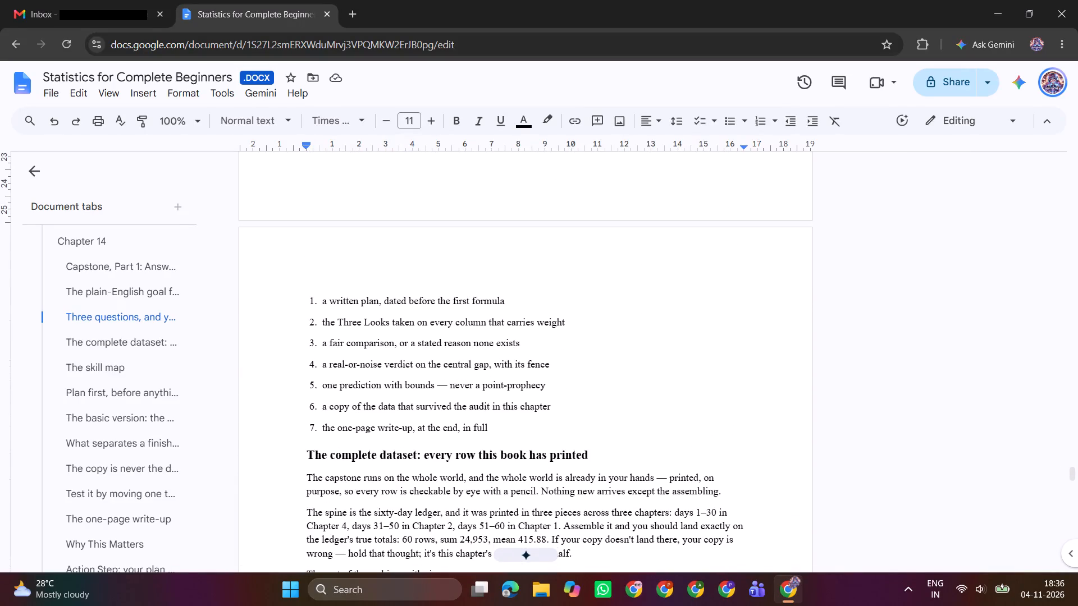
pyautogui.doubleClick(445, 386)
pyautogui.press('Delete')
pyautogui.click(456, 344)
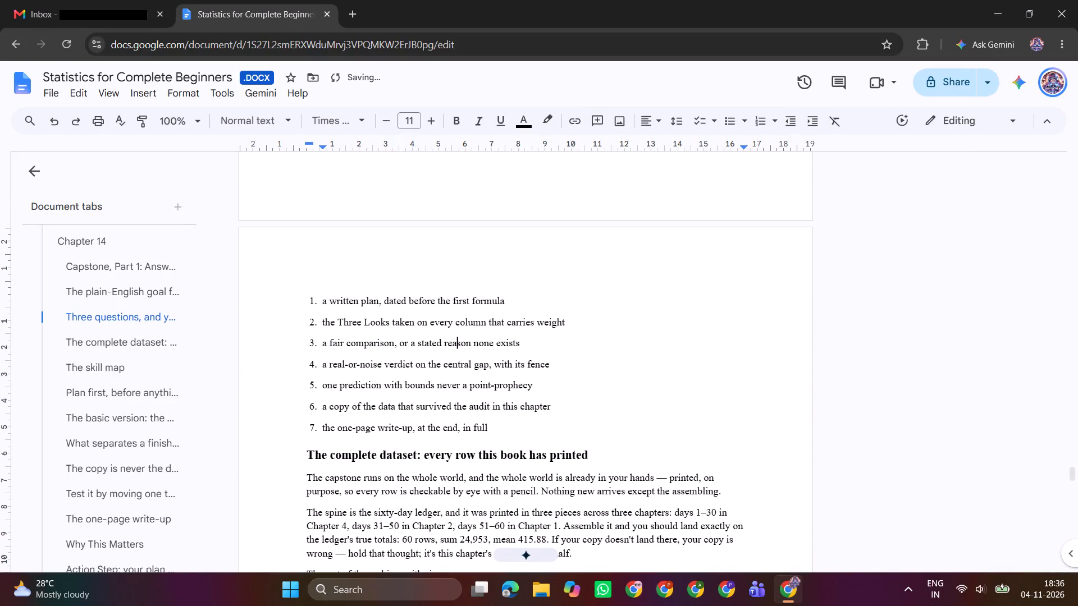
# Review the sections "The complete dataset: every row this book has printed" and "The skill map" for em dashes needing removal.
pyautogui.scroll(1, 456, 344)
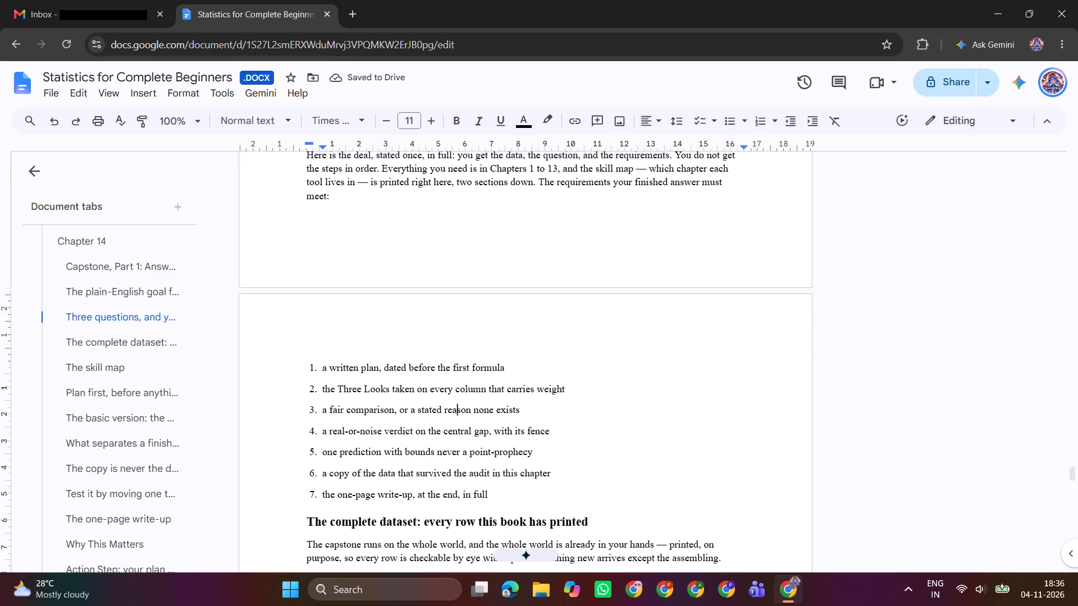
pyautogui.click(673, 481)
pyautogui.scroll(-1, 673, 481)
pyautogui.click(673, 481)
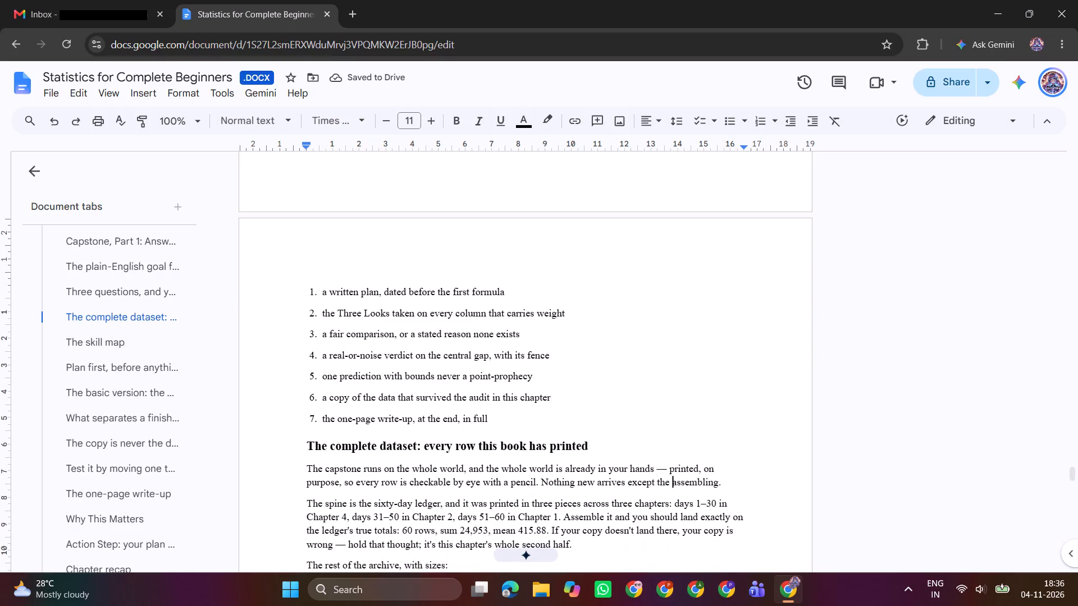
pyautogui.scroll(-1, 673, 481)
pyautogui.scroll(-2, 425, 476)
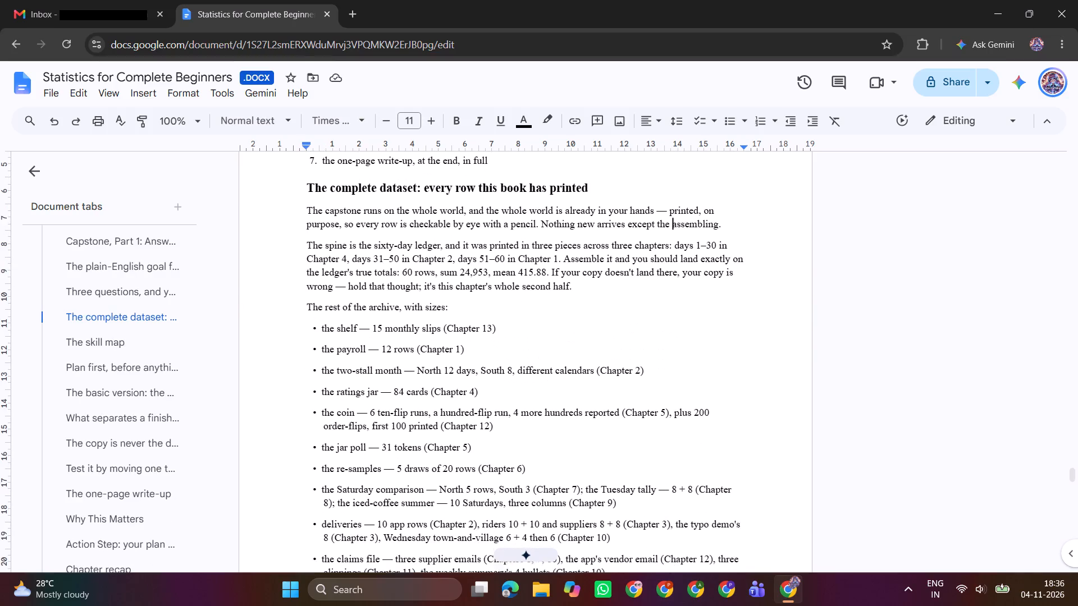
pyautogui.scroll(-4, 425, 476)
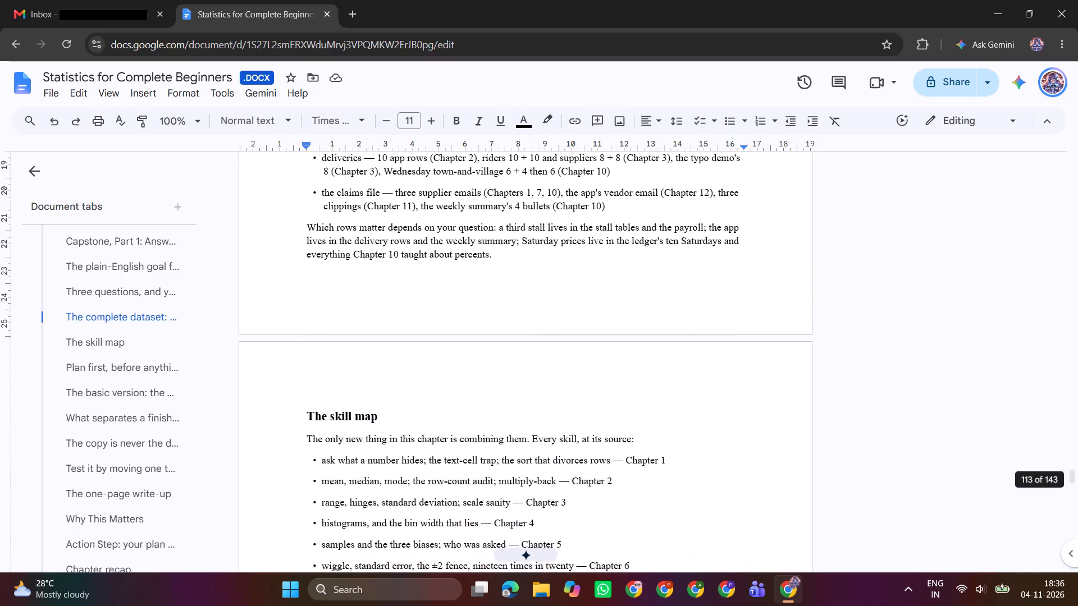
pyautogui.scroll(-3, 425, 476)
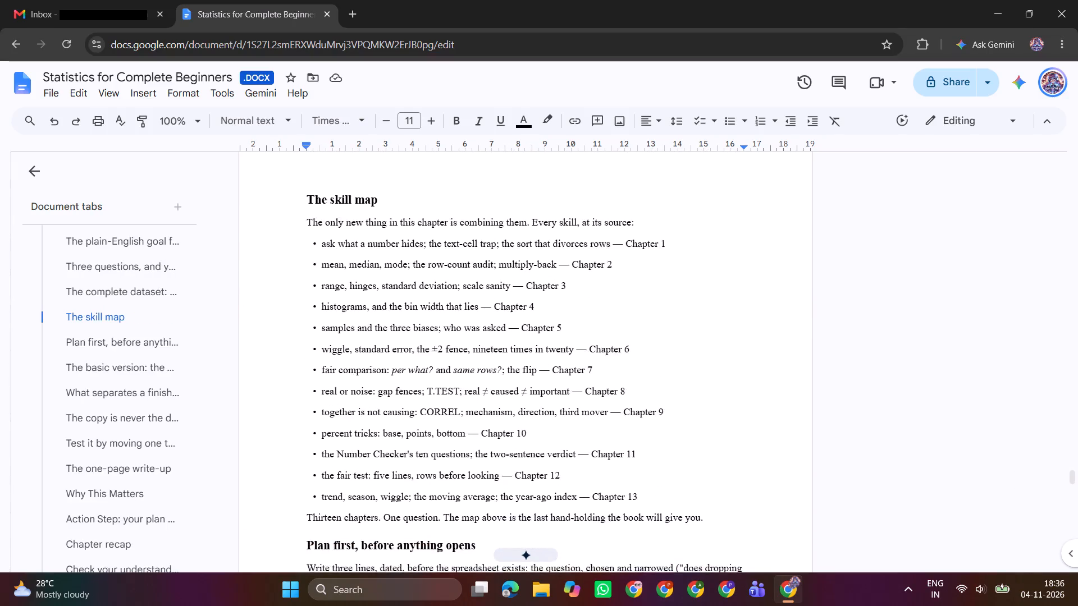
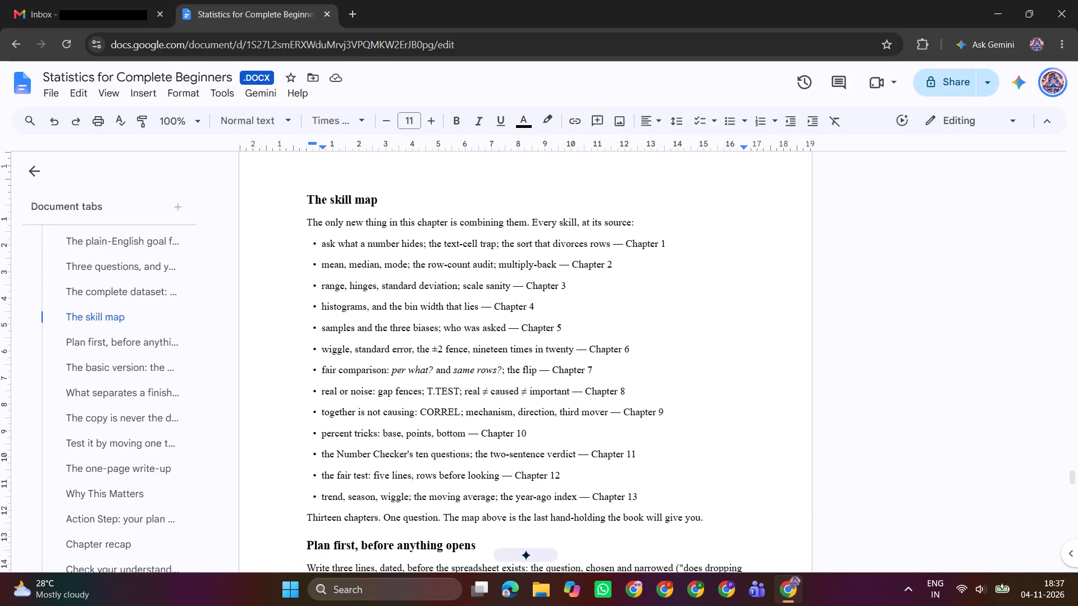
# Review the sections "Plan first, before anything opens" and "The basic version: the Three Looks on your columns" for em dashes needing removal.
pyautogui.scroll(-2, 367, 456)
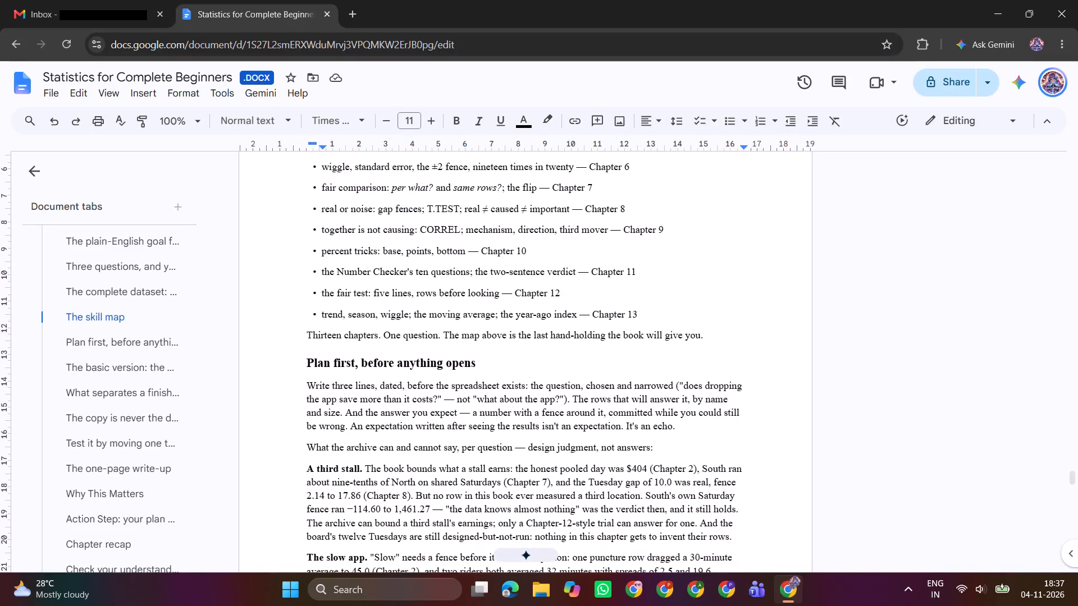
pyautogui.scroll(-1, 367, 456)
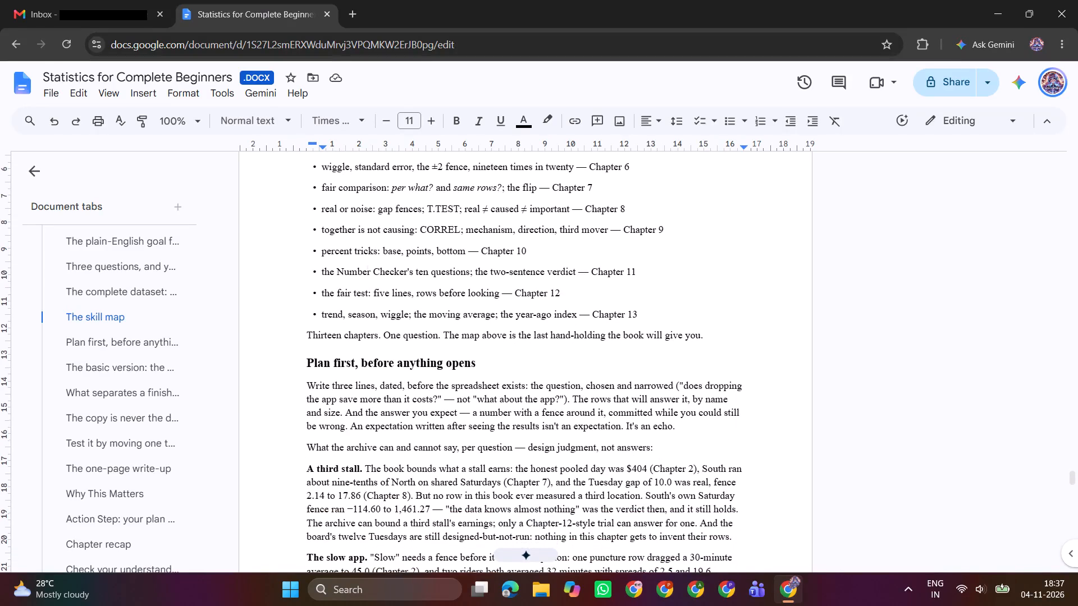
pyautogui.scroll(-2, 367, 456)
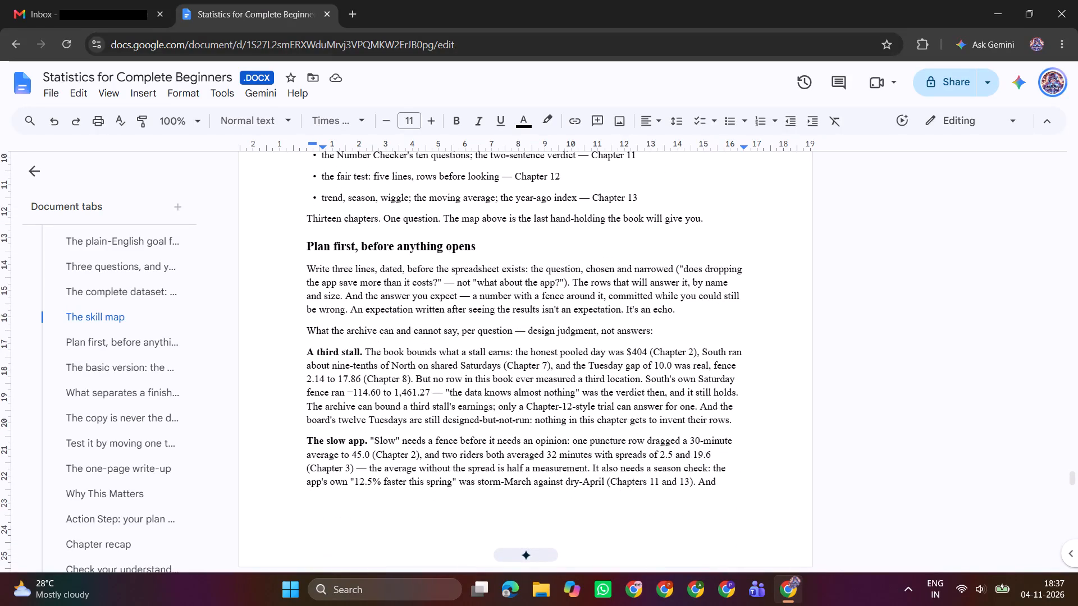
pyautogui.scroll(-4, 484, 418)
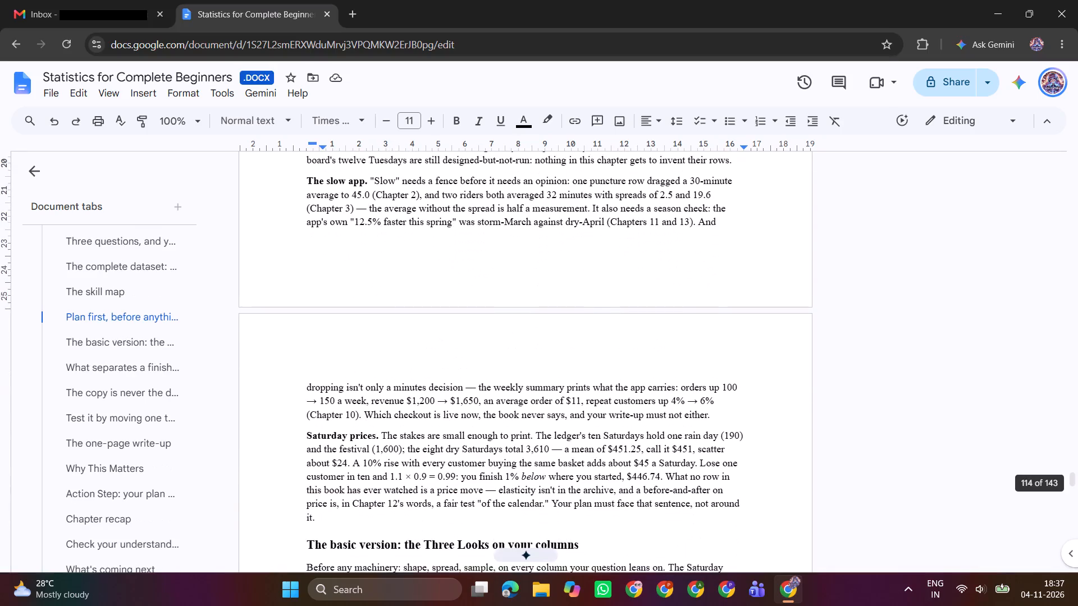
pyautogui.click(484, 418)
pyautogui.scroll(-1, 484, 418)
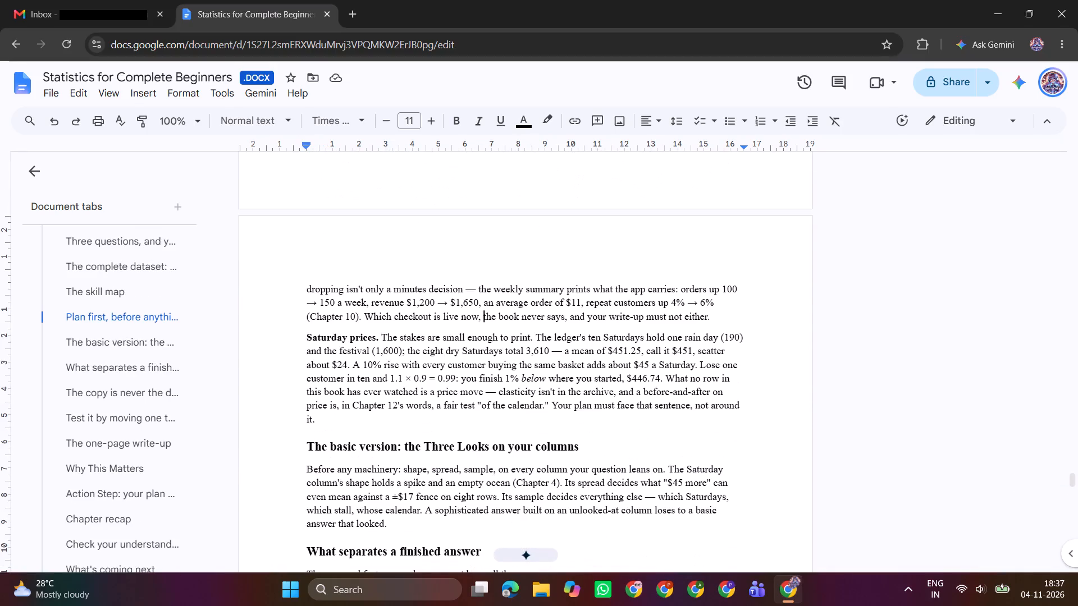
pyautogui.scroll(-3, 484, 418)
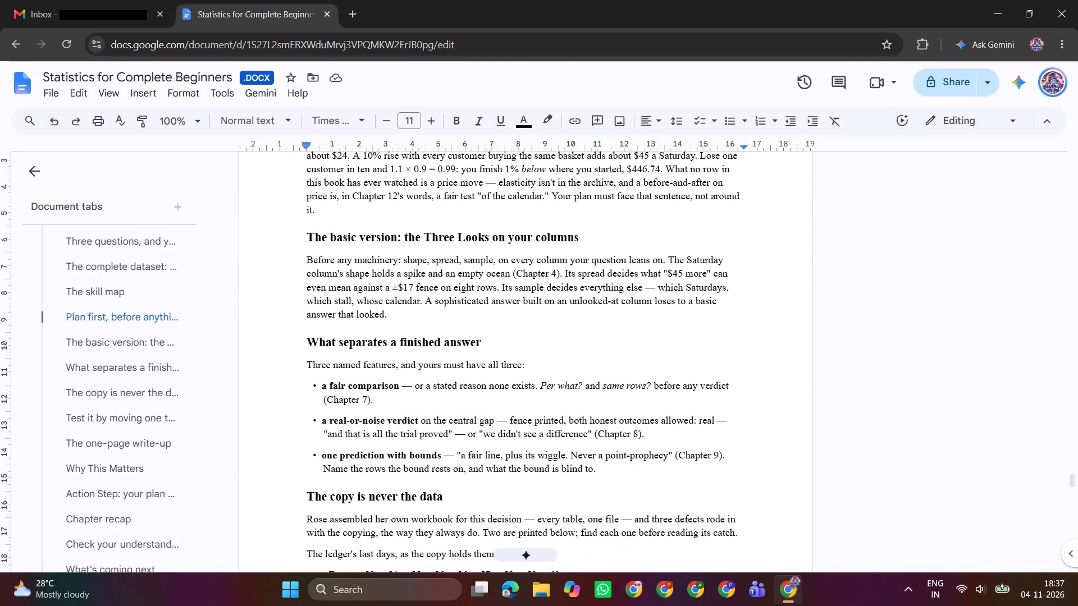
# Remove the em dashes before and after "and that is all the trial proved" in the real-or-noise verdict bullet.
pyautogui.scroll(-1, 484, 418)
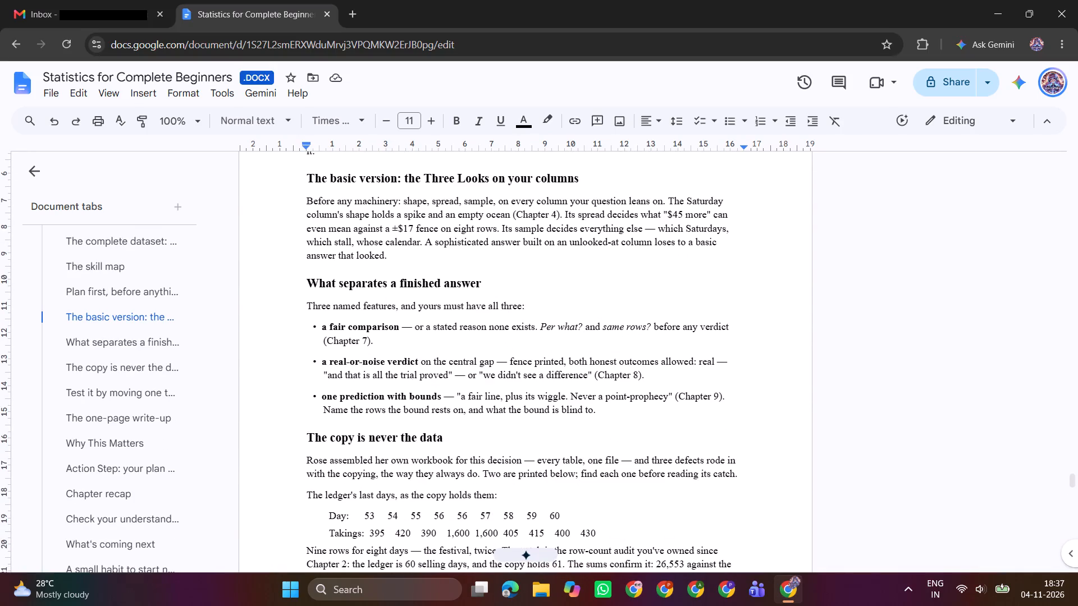
pyautogui.doubleClick(721, 360)
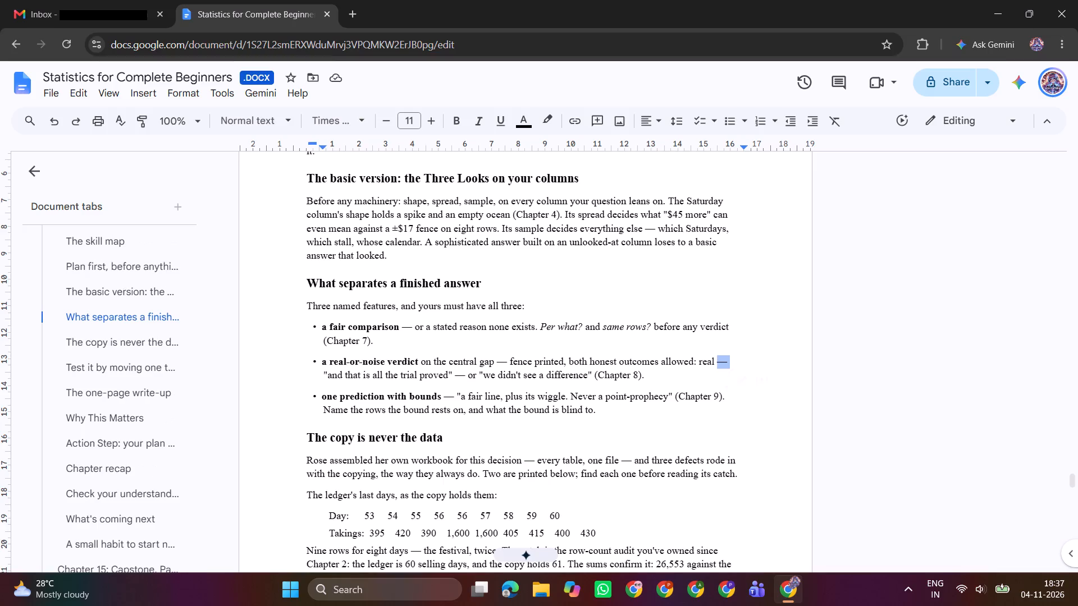
pyautogui.press('Delete')
pyautogui.doubleClick(437, 379)
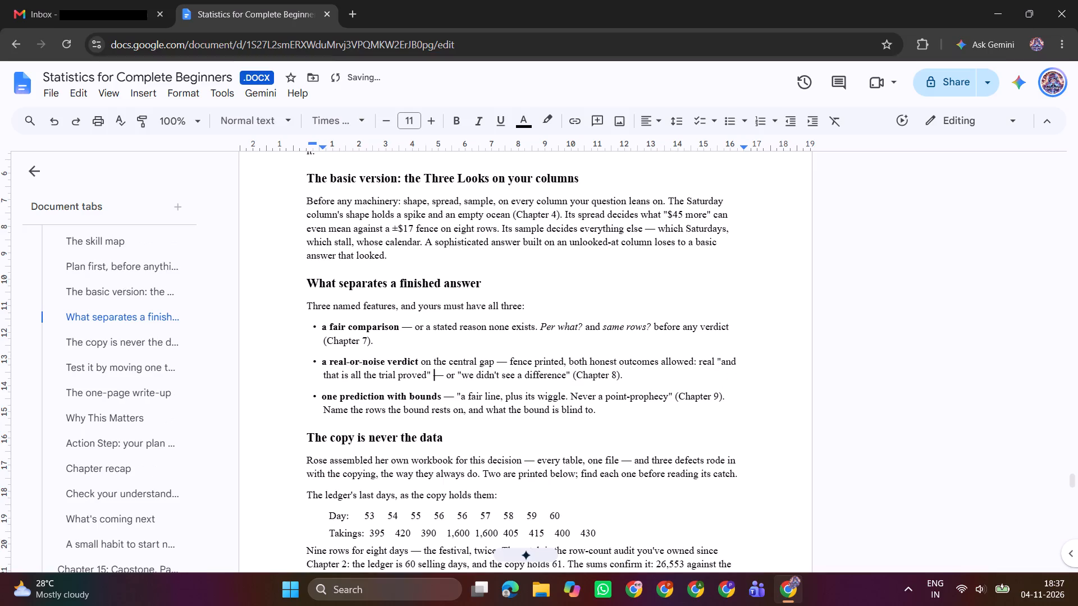
pyautogui.press('Delete')
# Remove the em dash after "one file" in the opening sentence of "The copy is never the data".
pyautogui.click(508, 492)
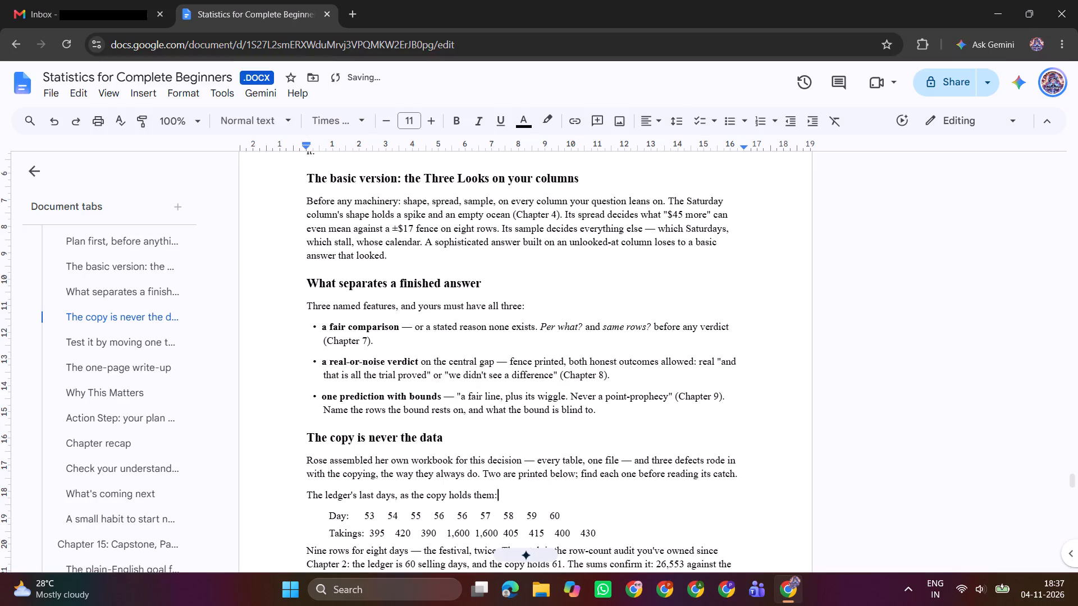
pyautogui.doubleClick(624, 465)
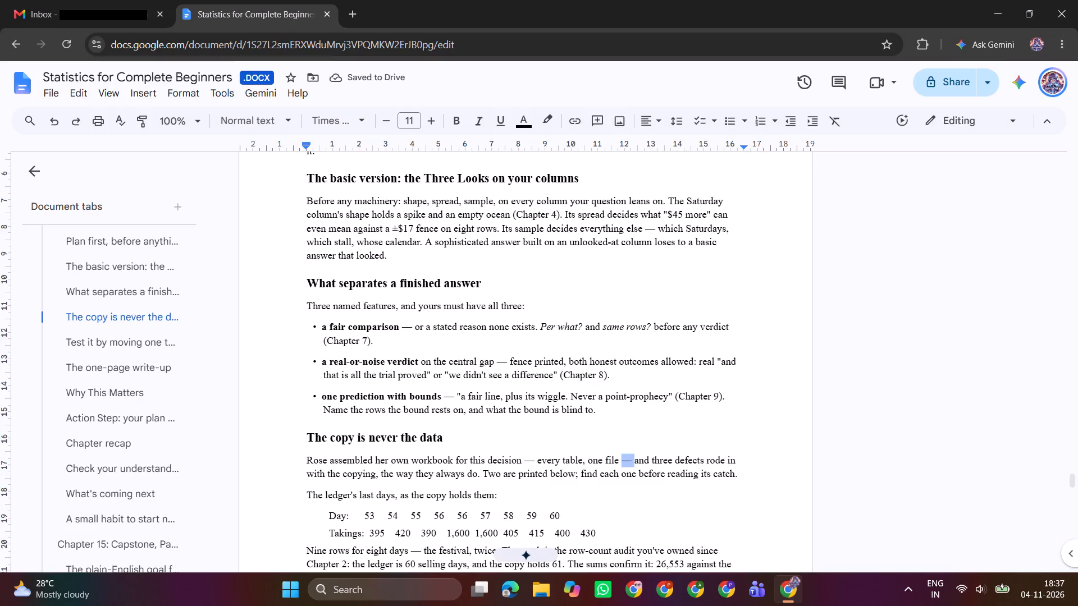
pyautogui.press('Delete')
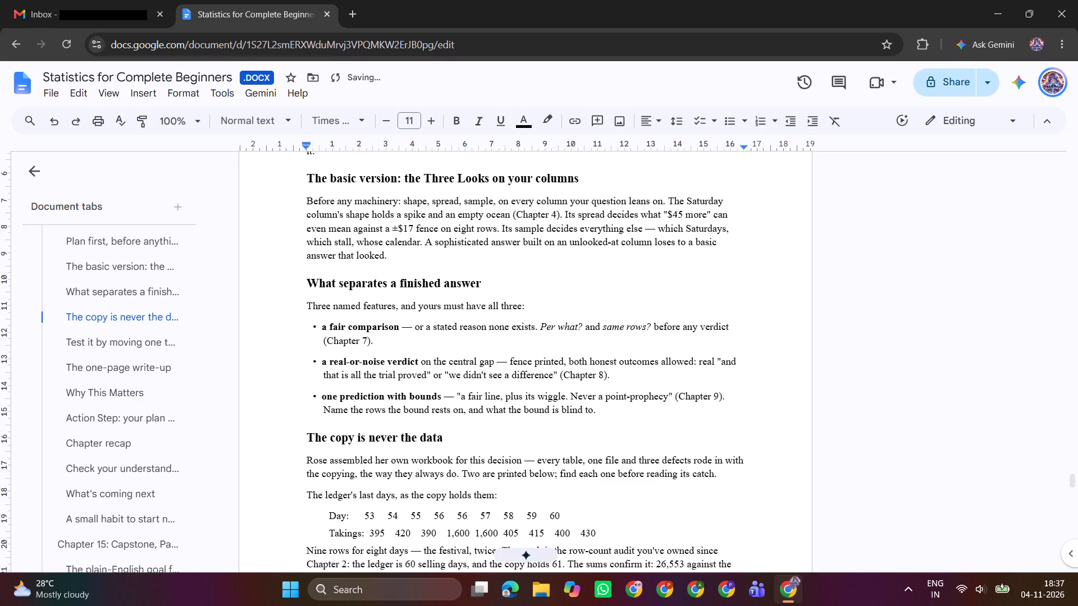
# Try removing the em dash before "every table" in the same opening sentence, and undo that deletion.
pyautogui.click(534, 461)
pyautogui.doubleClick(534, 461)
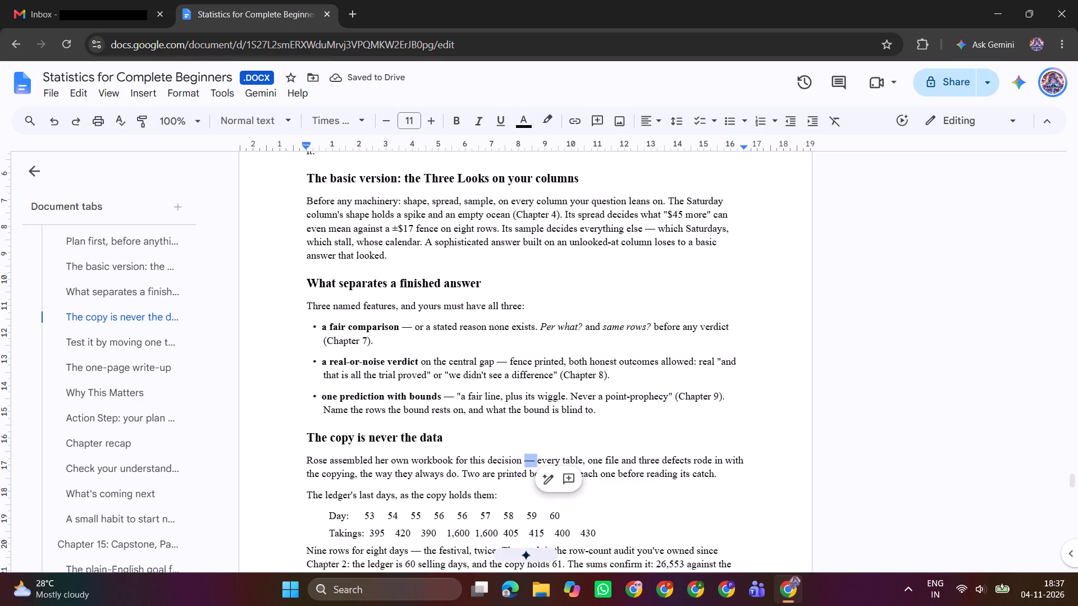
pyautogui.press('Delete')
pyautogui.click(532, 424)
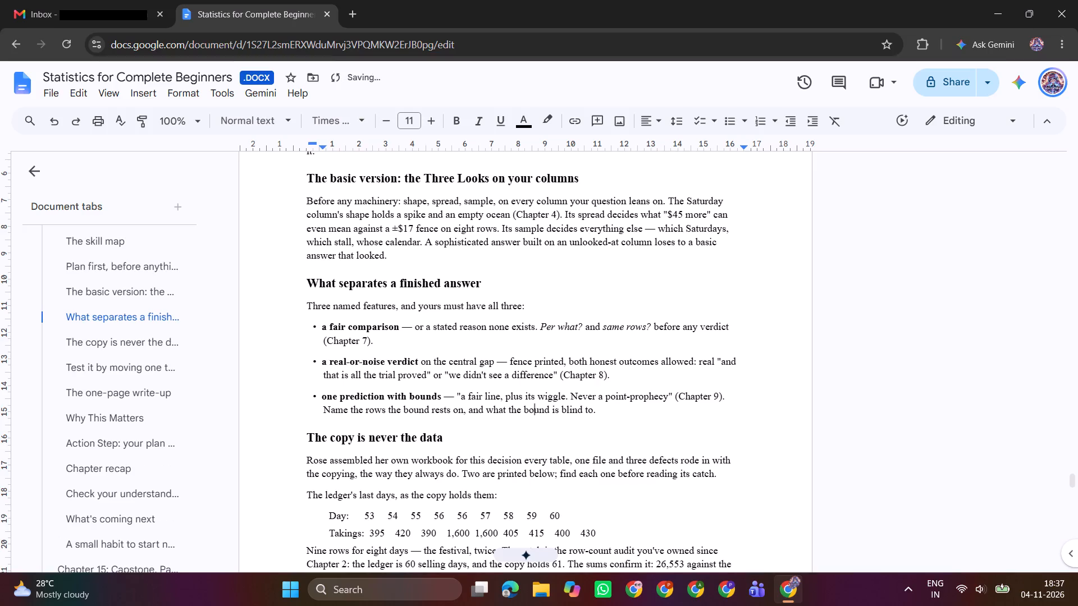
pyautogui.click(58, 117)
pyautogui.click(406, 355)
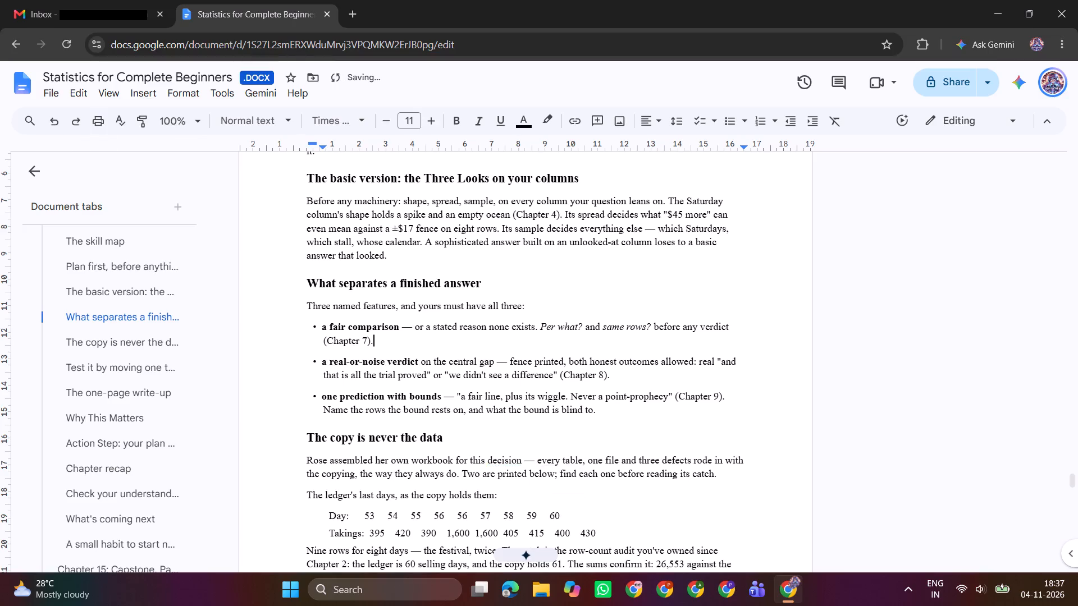
# Accept the grammar suggestions "grabs" and "word for wearing" in the paragraph about the second defect.
pyautogui.scroll(-2, 406, 355)
pyautogui.click(406, 387)
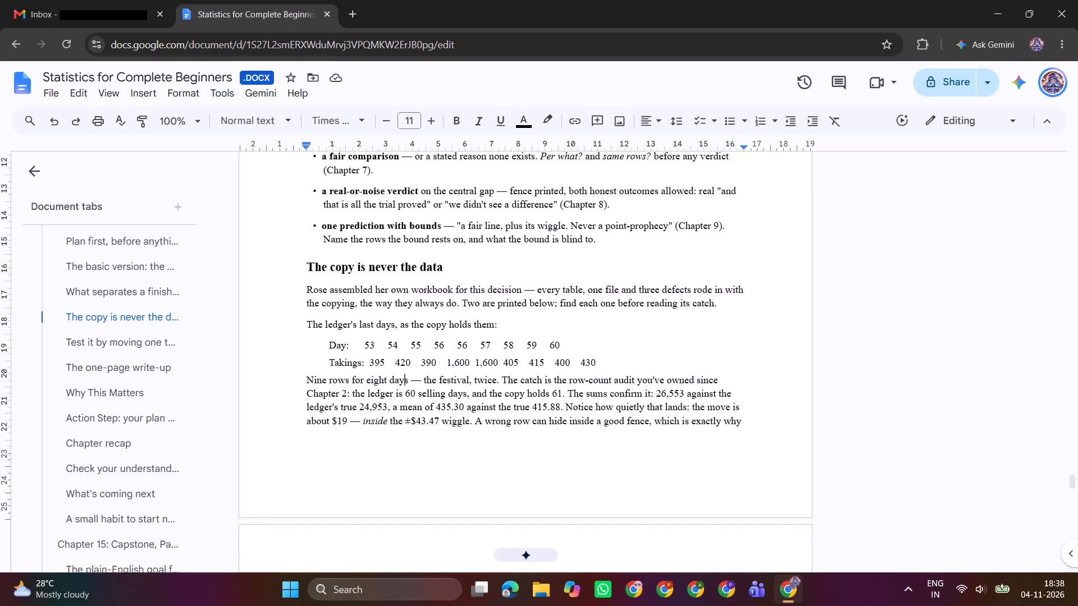
pyautogui.scroll(-3, 406, 387)
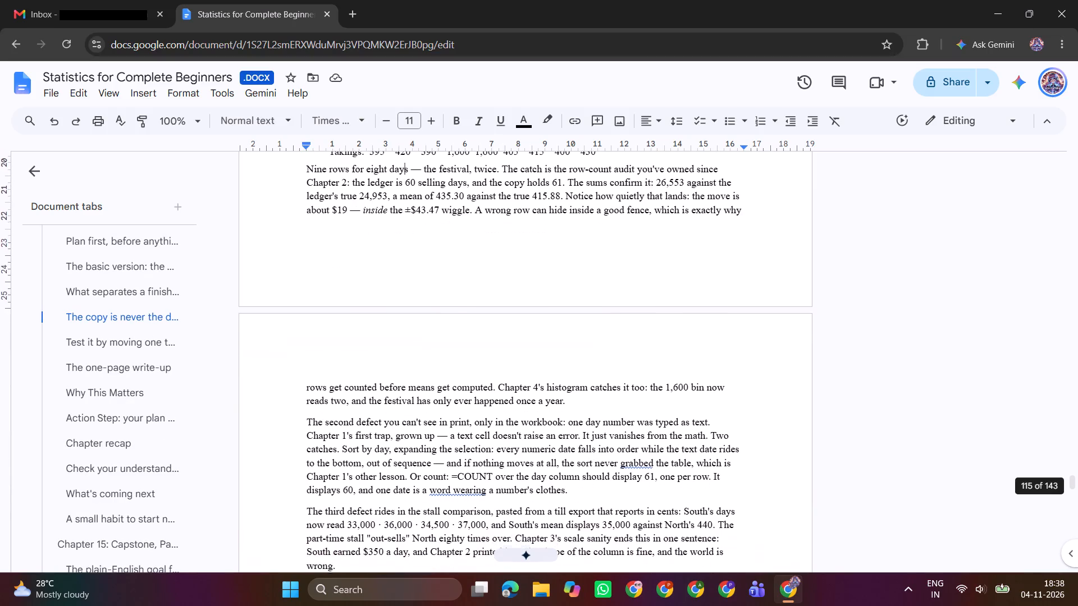
pyautogui.click(641, 462)
pyautogui.click(640, 445)
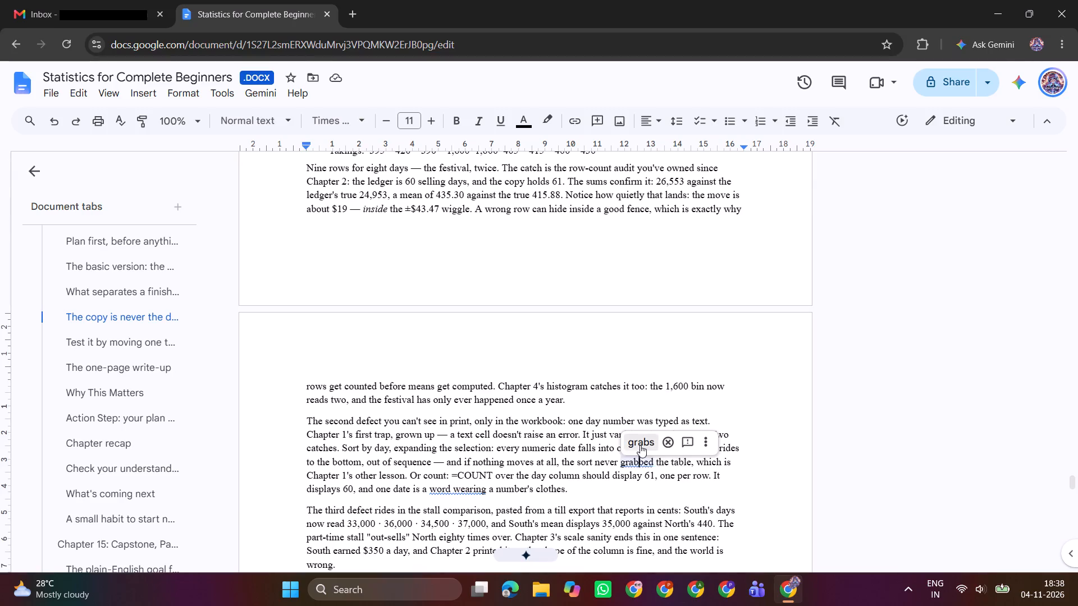
pyautogui.click(460, 497)
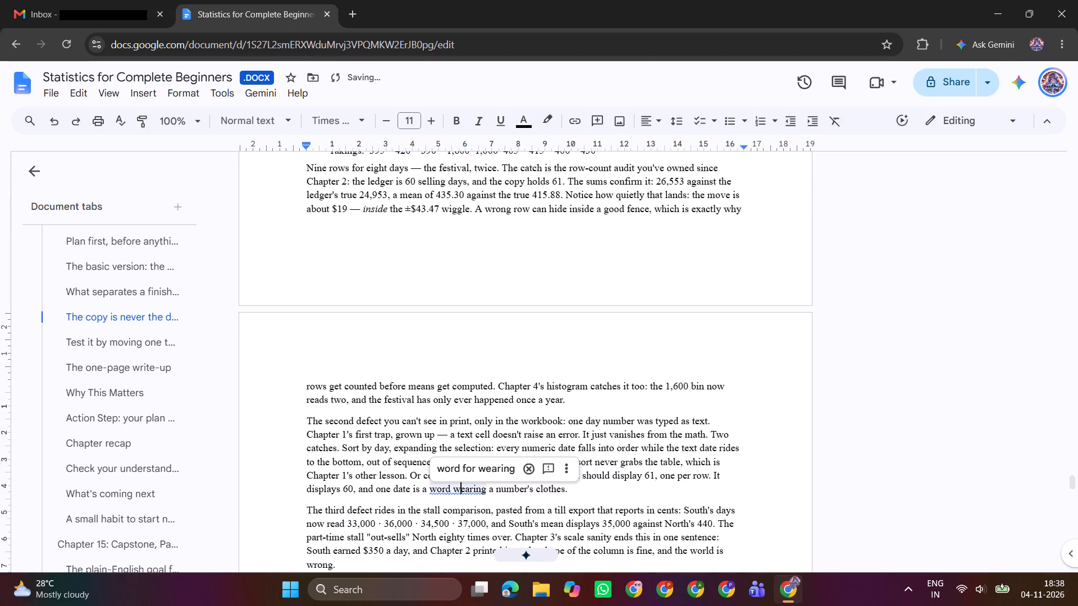
pyautogui.click(464, 469)
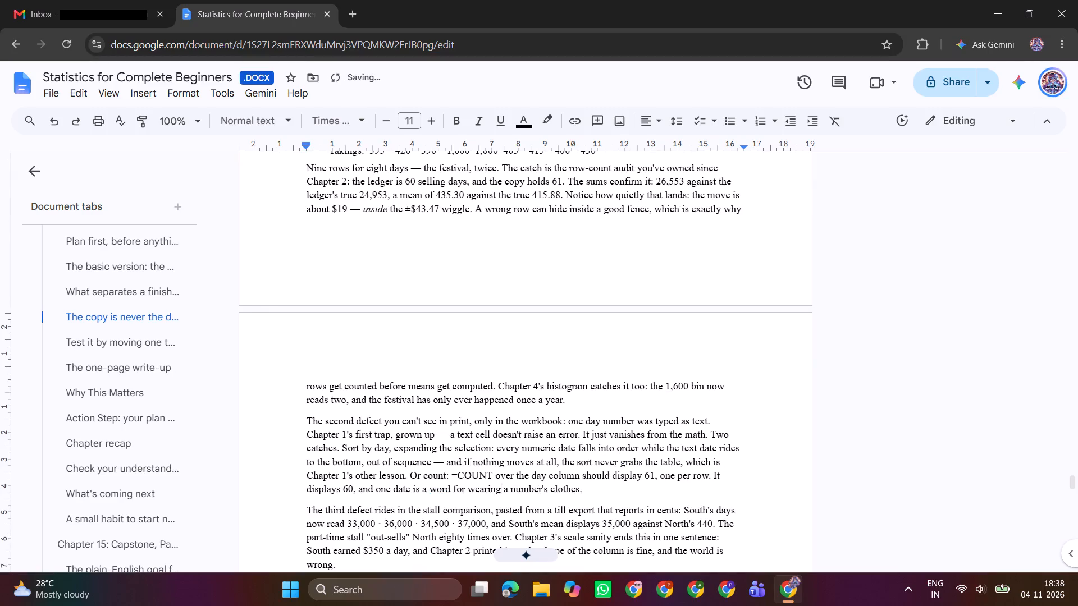
pyautogui.click(499, 431)
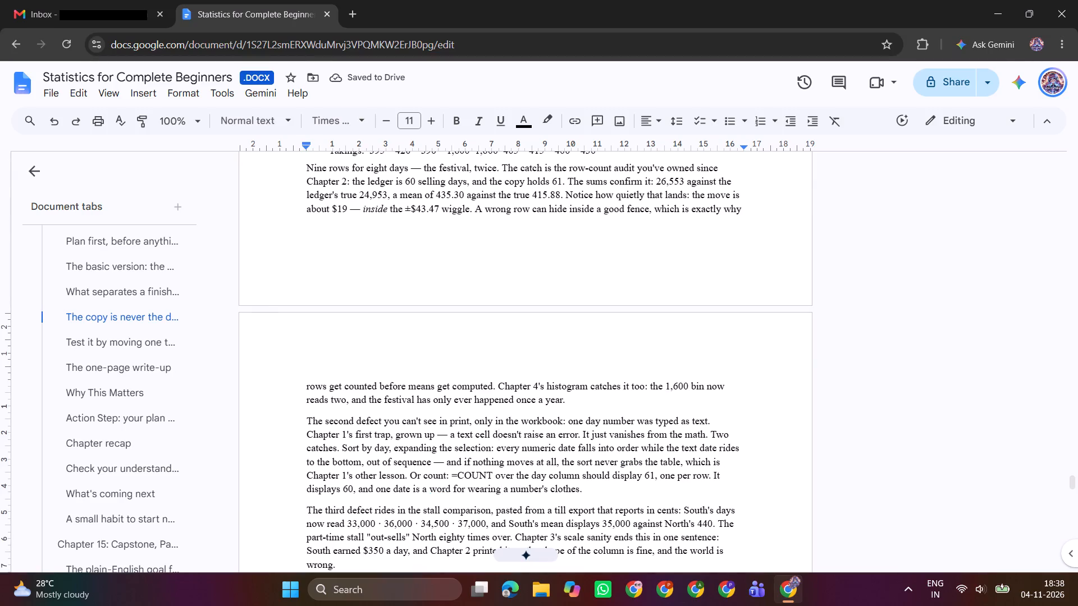
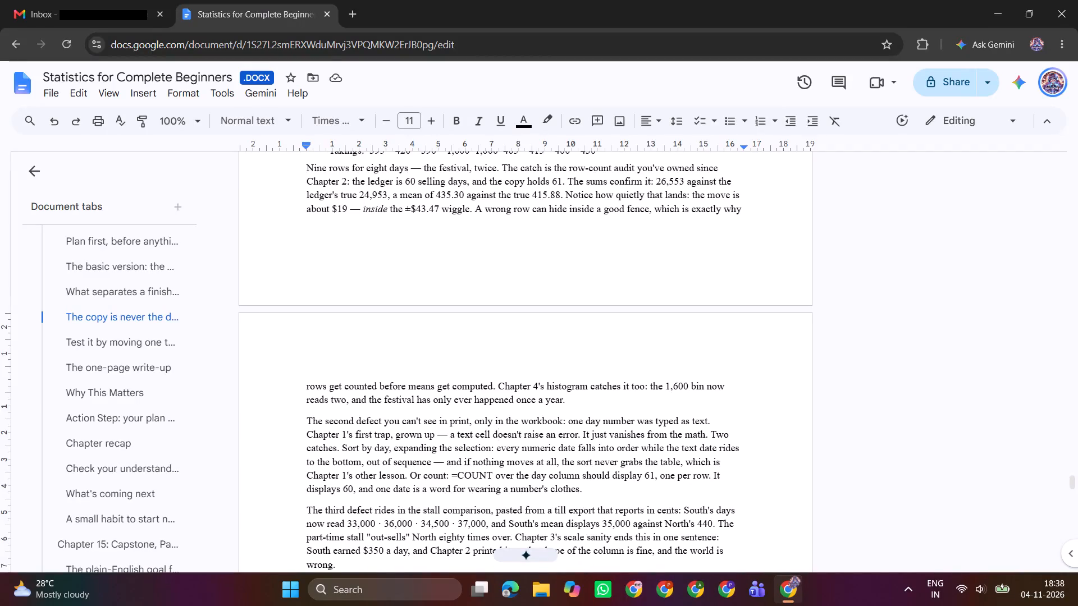
# Remove the em dashes after "out of sequence" and after "grown up" in the paragraph about the second defect.
pyautogui.doubleClick(438, 464)
pyautogui.press('Delete')
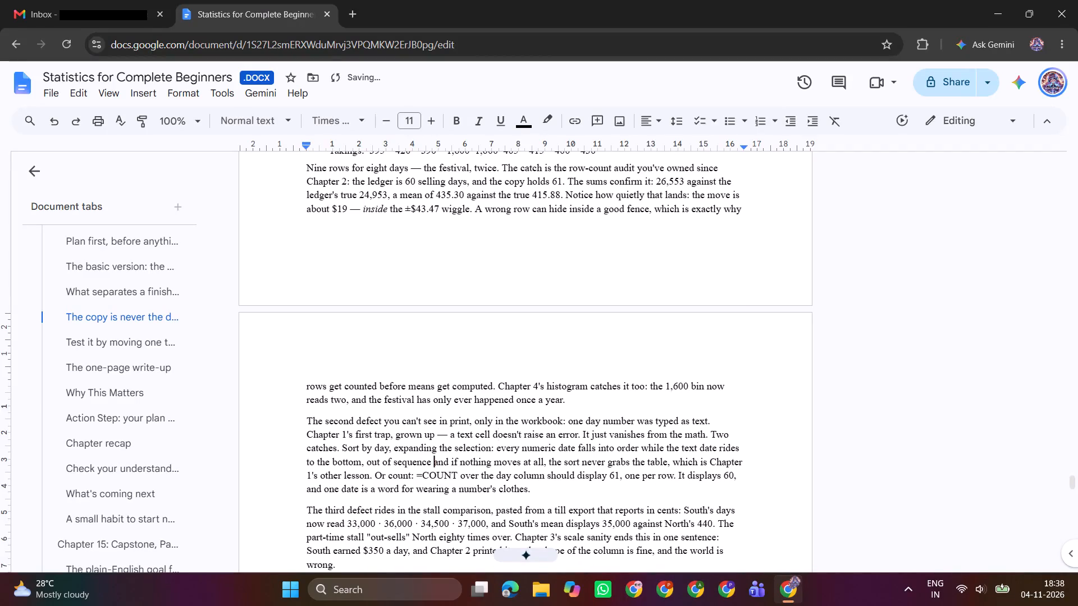
pyautogui.doubleClick(443, 429)
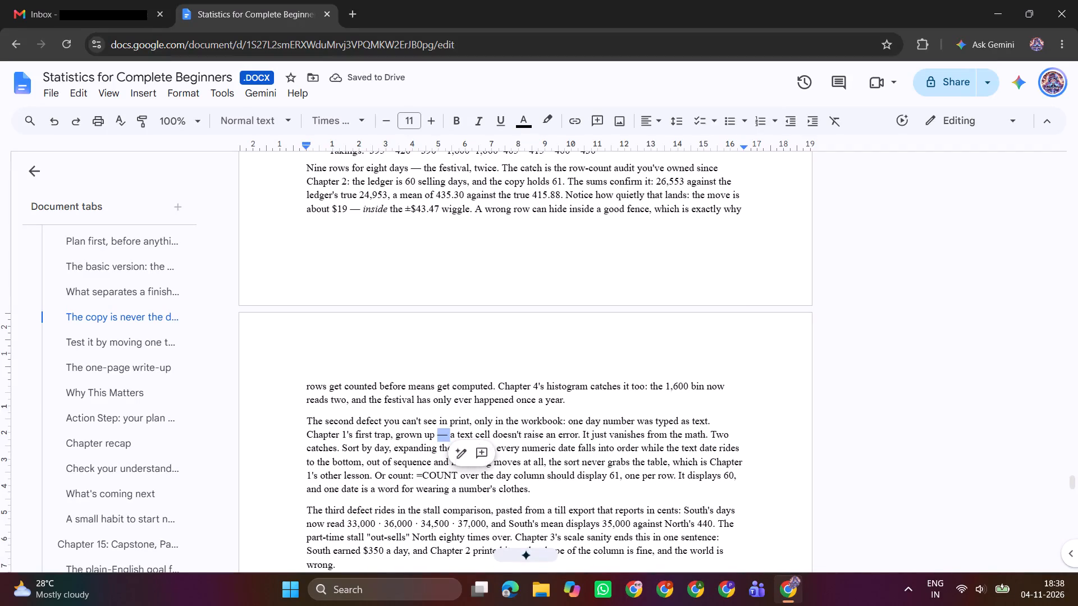
pyautogui.press('Delete')
pyautogui.click(460, 410)
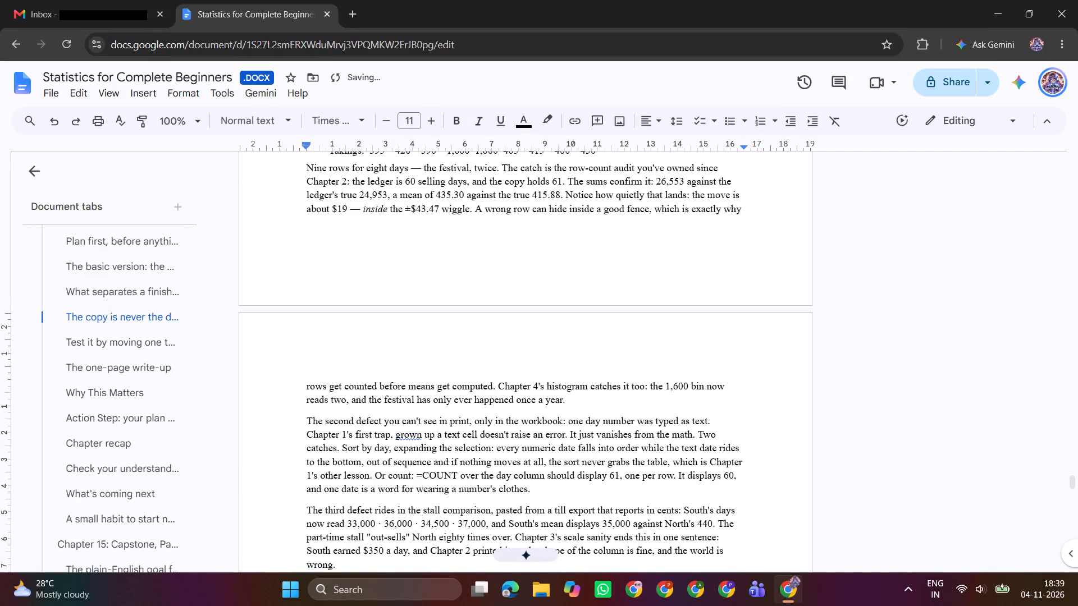
# Accept the grammar suggestion "growing" for "grown" in the second-defect paragraph.
pyautogui.click(404, 436)
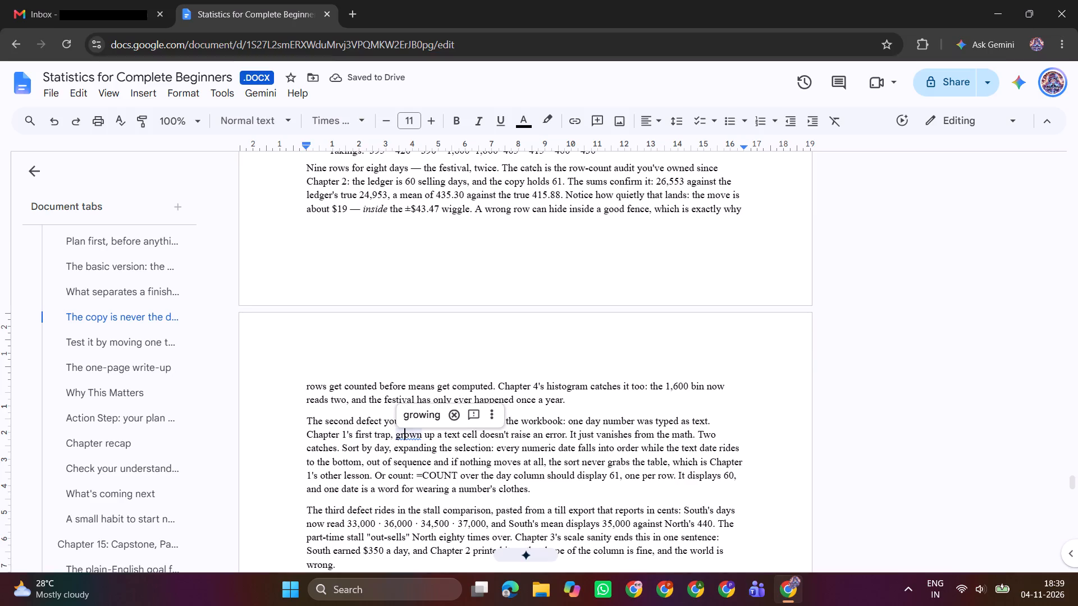
pyautogui.click(418, 409)
pyautogui.click(569, 496)
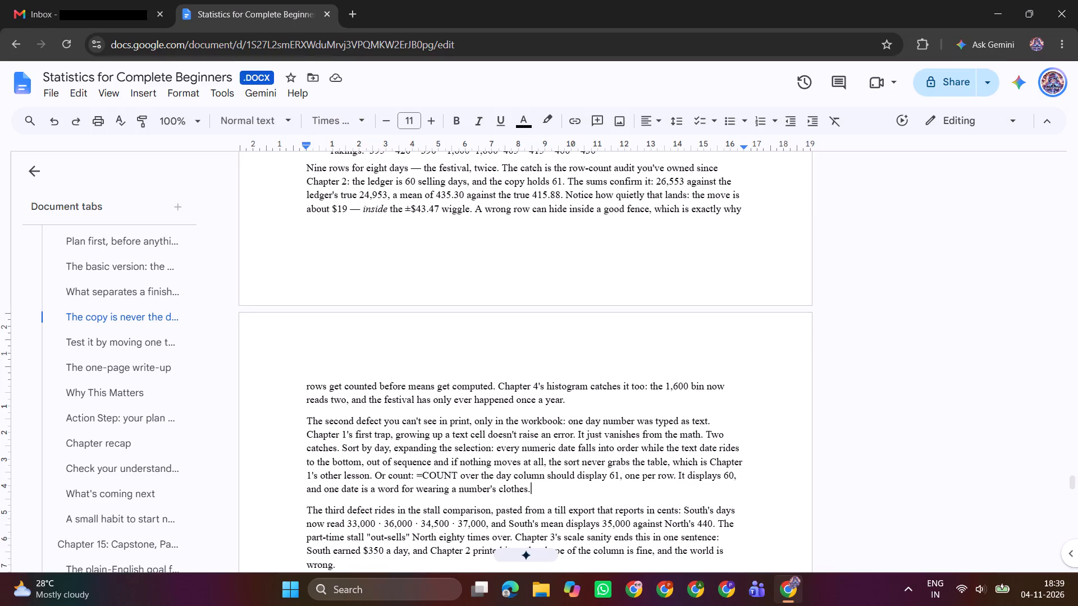
# Proofread from the third-defect paragraph through the moving-one-thing test, the one-page write-up and the Action Step section.
pyautogui.scroll(-2, 569, 496)
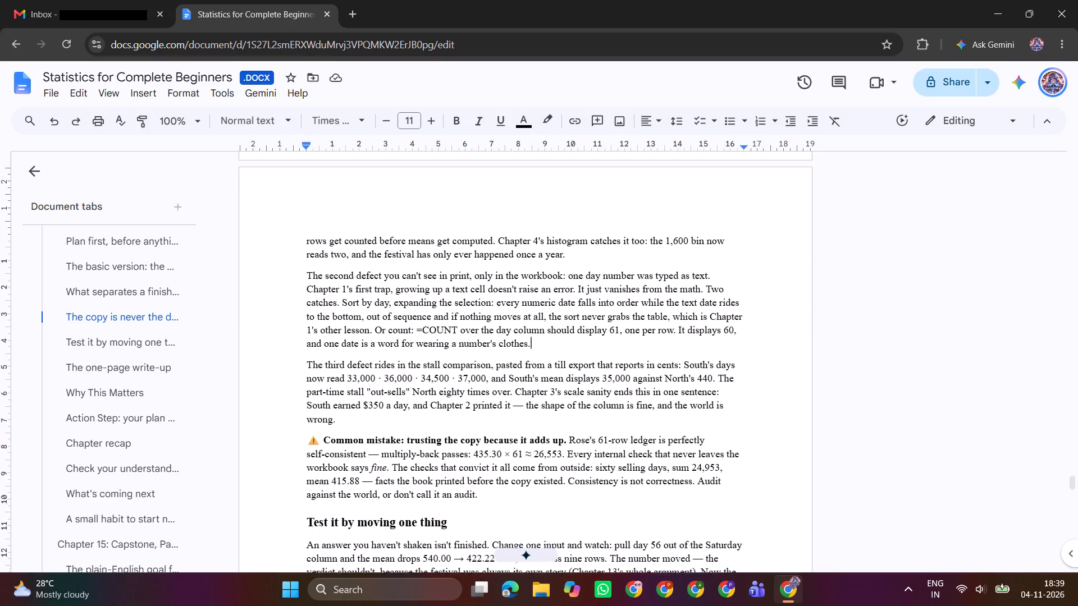
pyautogui.click(569, 496)
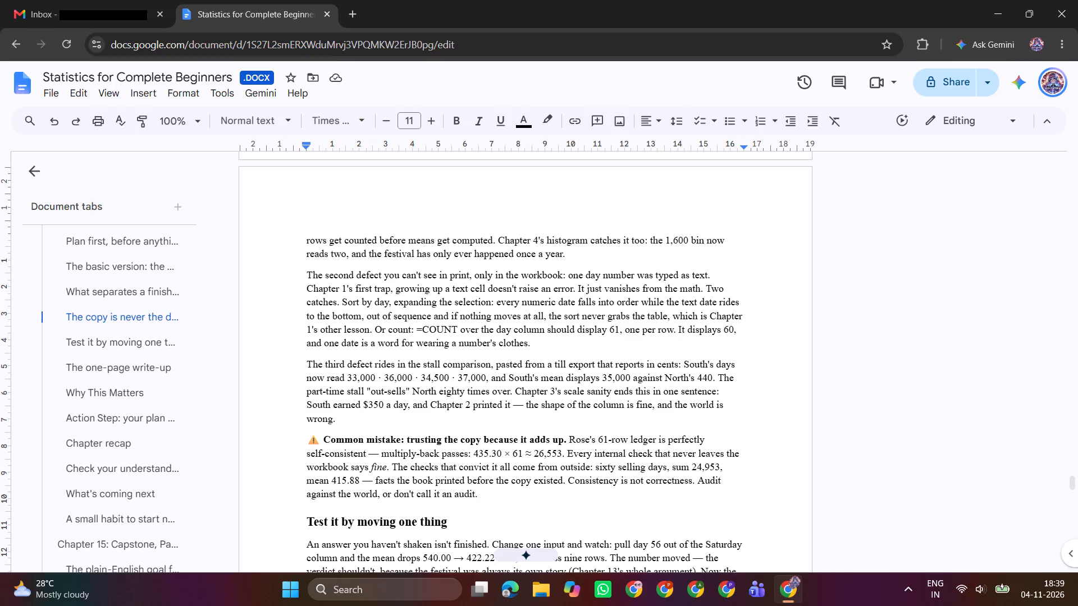
pyautogui.scroll(-1, 569, 496)
pyautogui.click(569, 496)
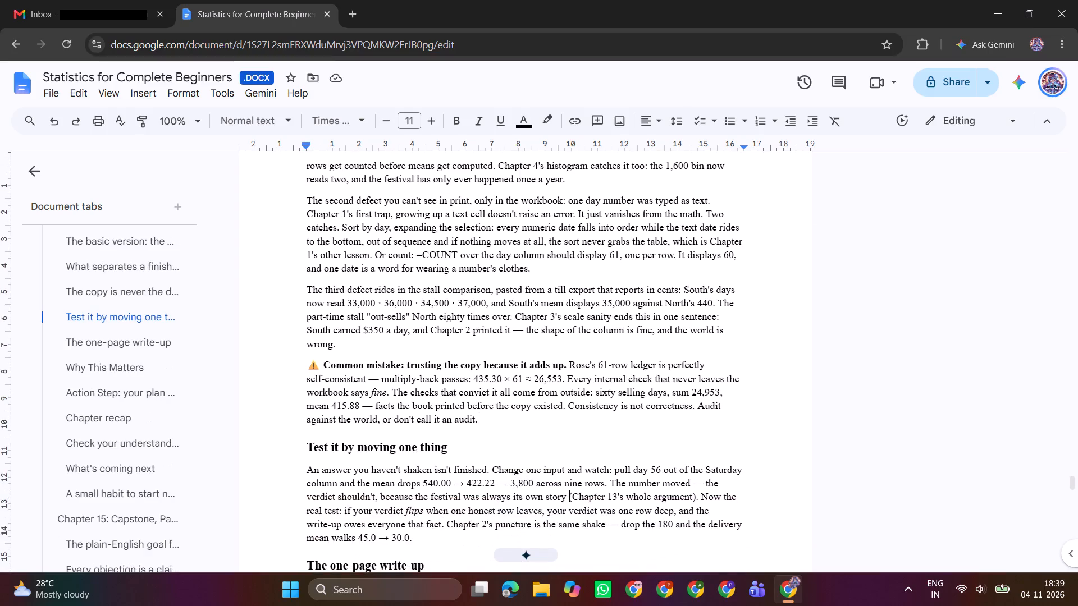
pyautogui.scroll(-2, 569, 496)
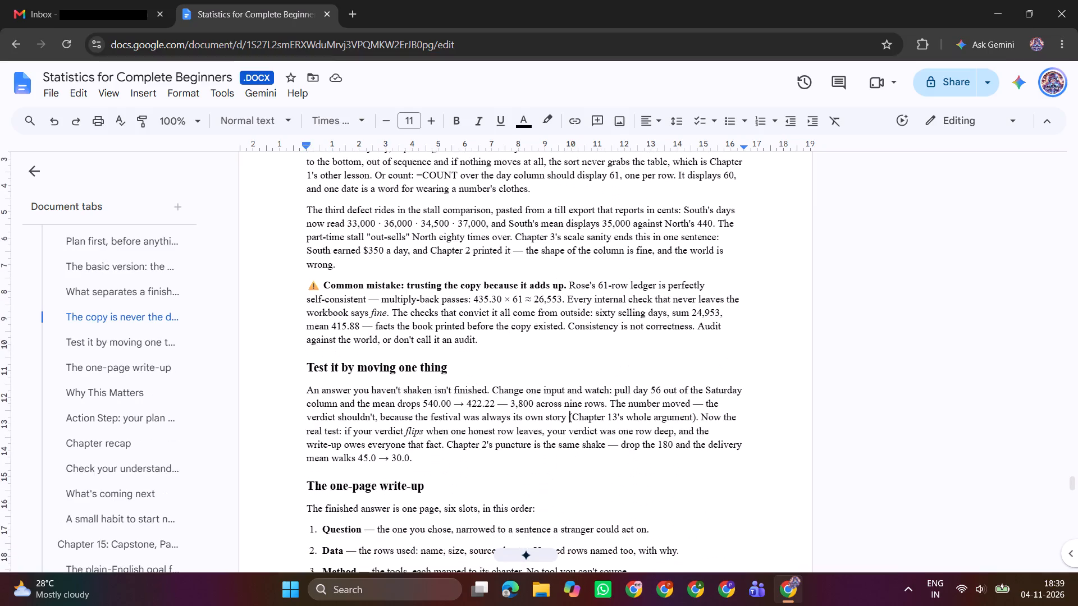
pyautogui.scroll(-1, 569, 496)
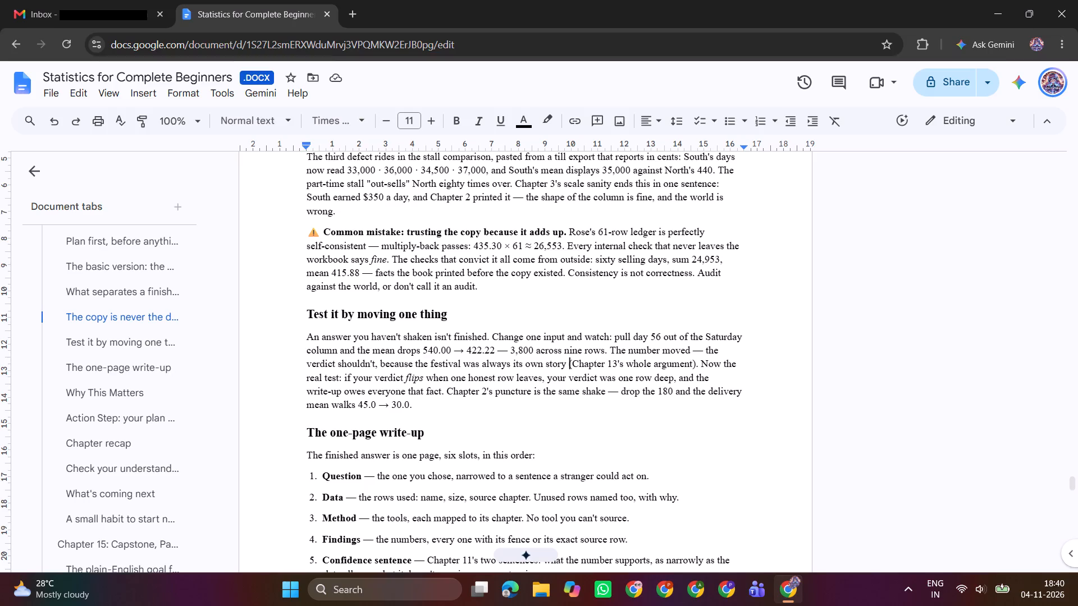
pyautogui.scroll(-2, 569, 496)
pyautogui.click(519, 475)
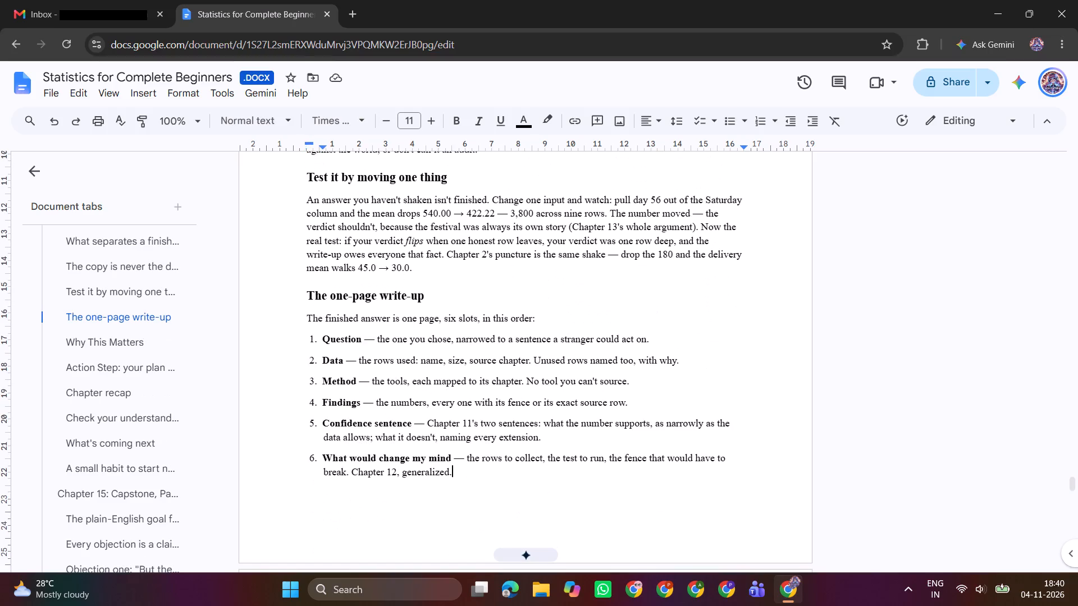
pyautogui.scroll(-5, 519, 475)
pyautogui.click(519, 475)
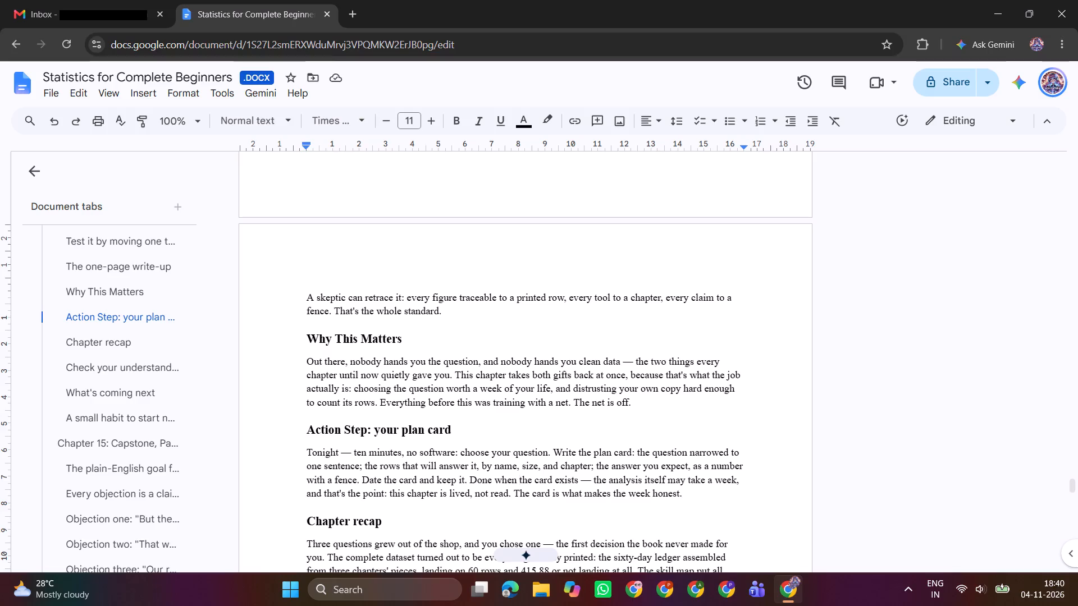
# Remove the em dashes after "making South a giant" and after "six slots on one page" in the Chapter recap paragraph.
pyautogui.scroll(-1, 519, 475)
pyautogui.click(519, 475)
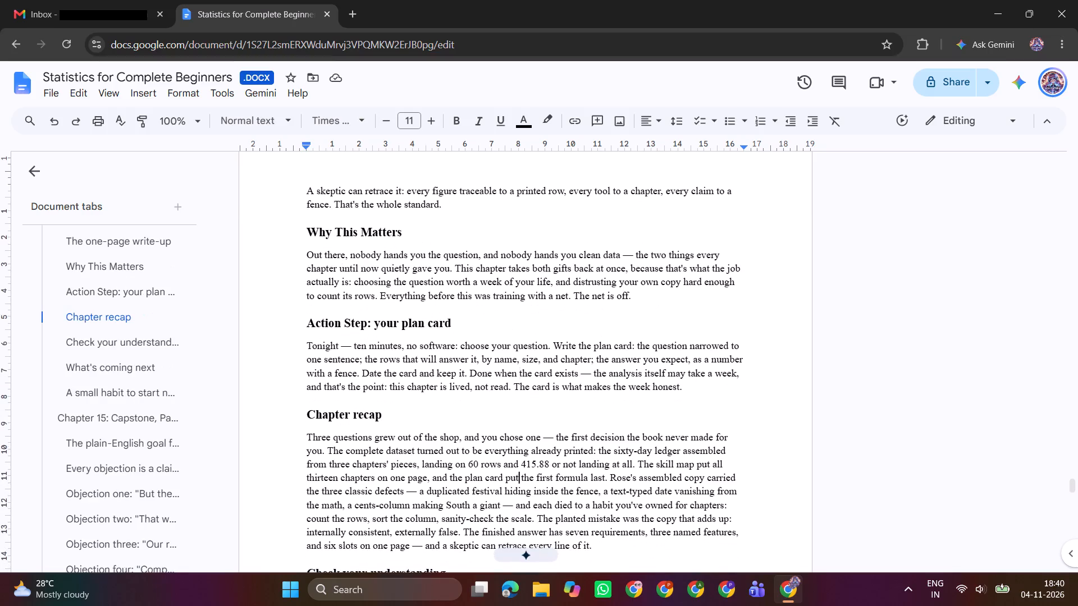
pyautogui.scroll(-1, 519, 475)
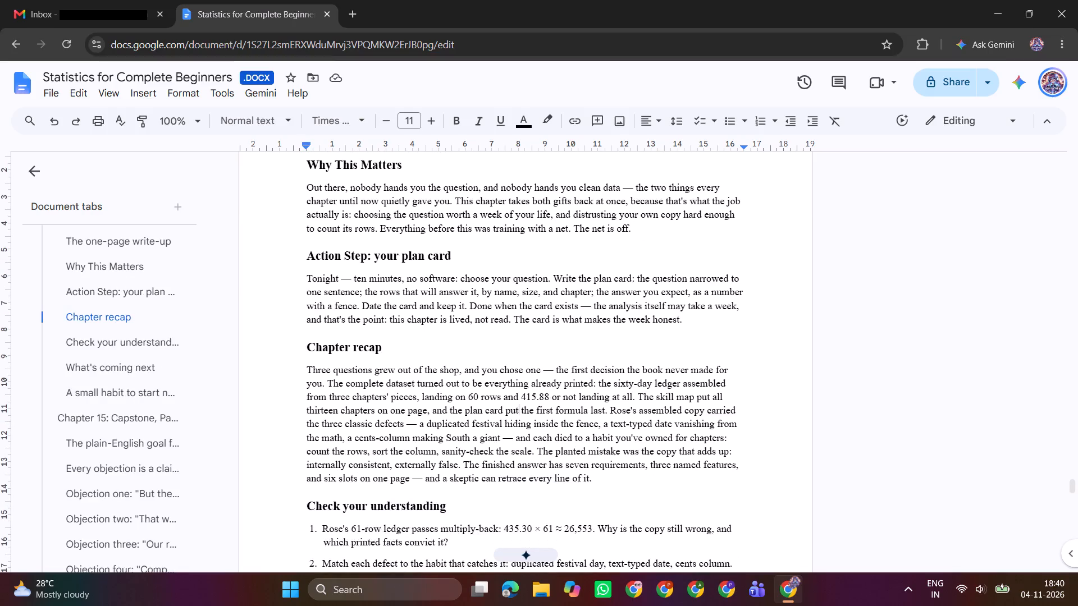
pyautogui.doubleClick(507, 440)
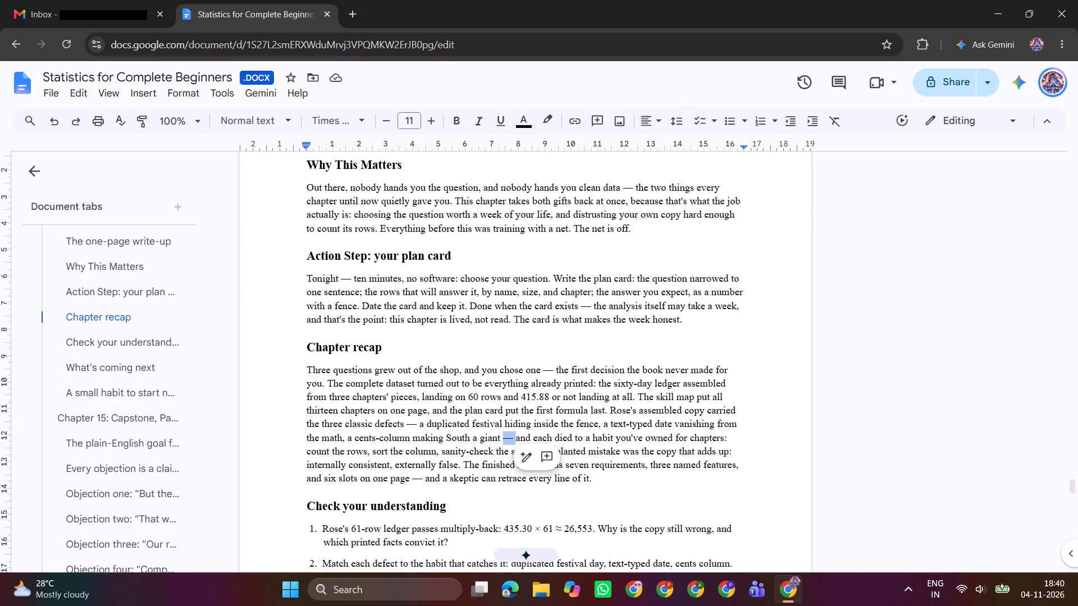
pyautogui.press('Delete')
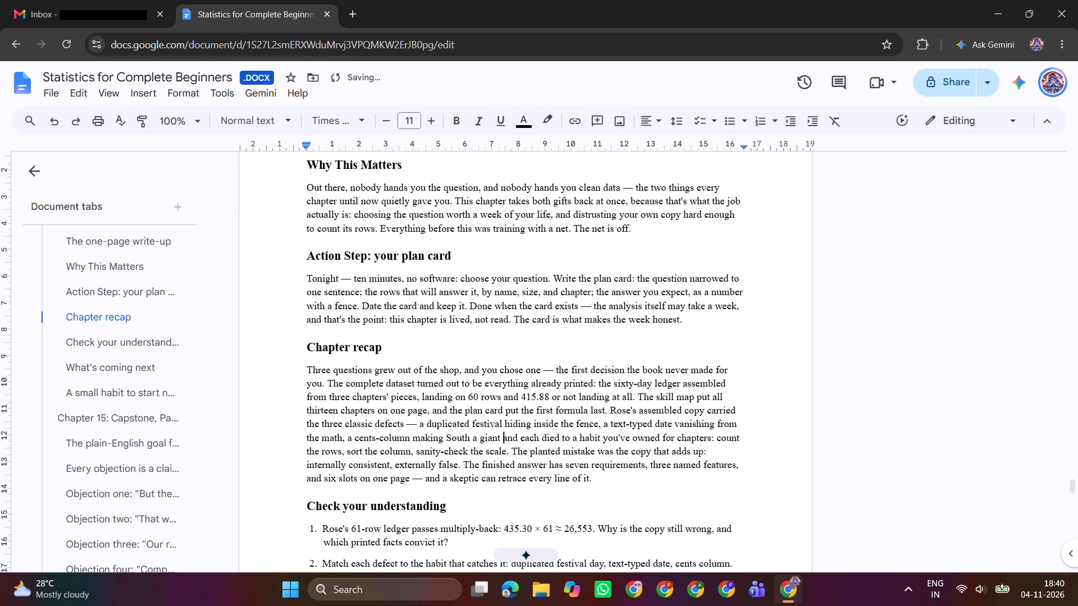
pyautogui.doubleClick(416, 478)
pyautogui.press('Delete')
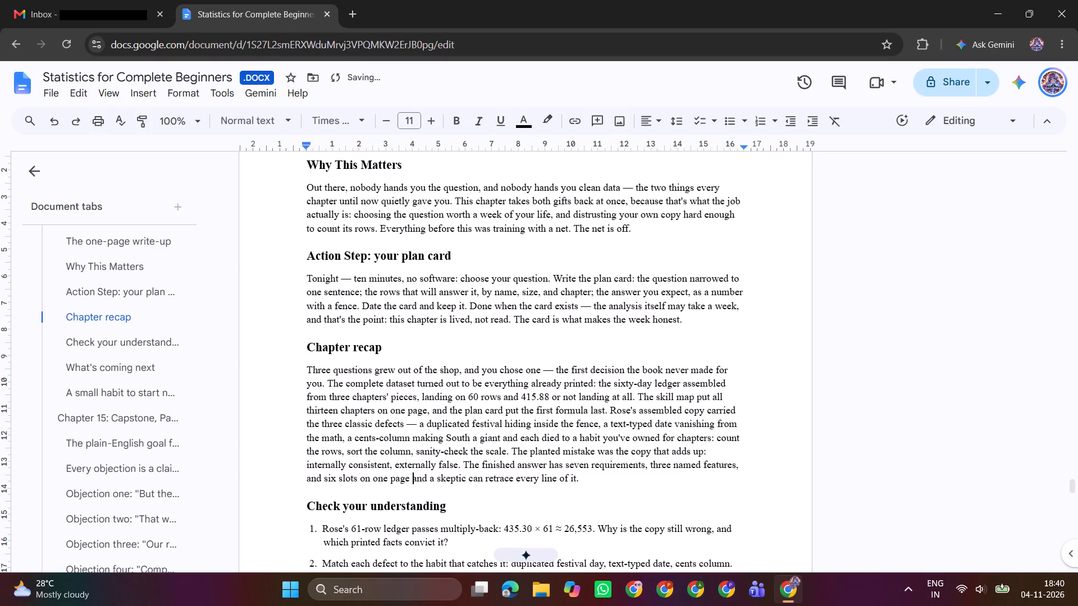
pyautogui.click(439, 434)
pyautogui.click(477, 461)
# Remove the em dash after "question A's central claim" in question 4 of Check your understanding.
pyautogui.scroll(-2, 477, 461)
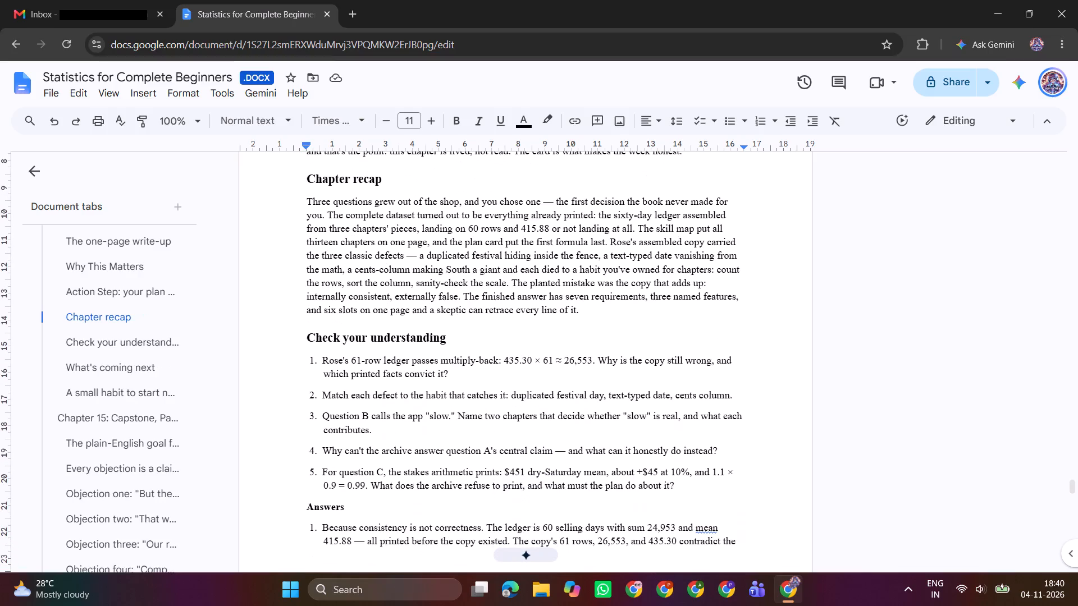
pyautogui.doubleClick(561, 454)
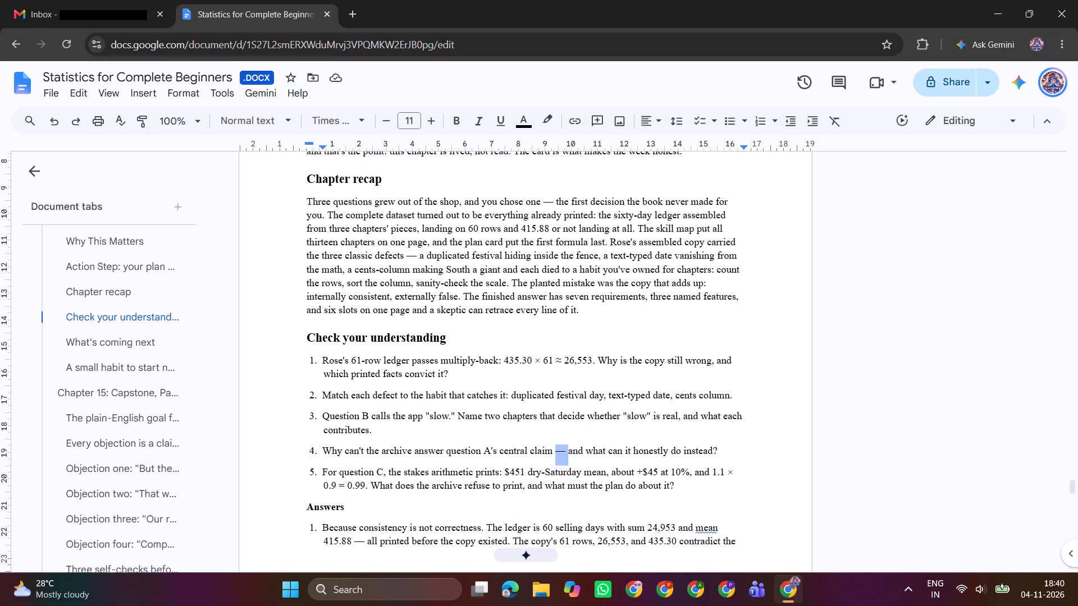
pyautogui.press('Delete')
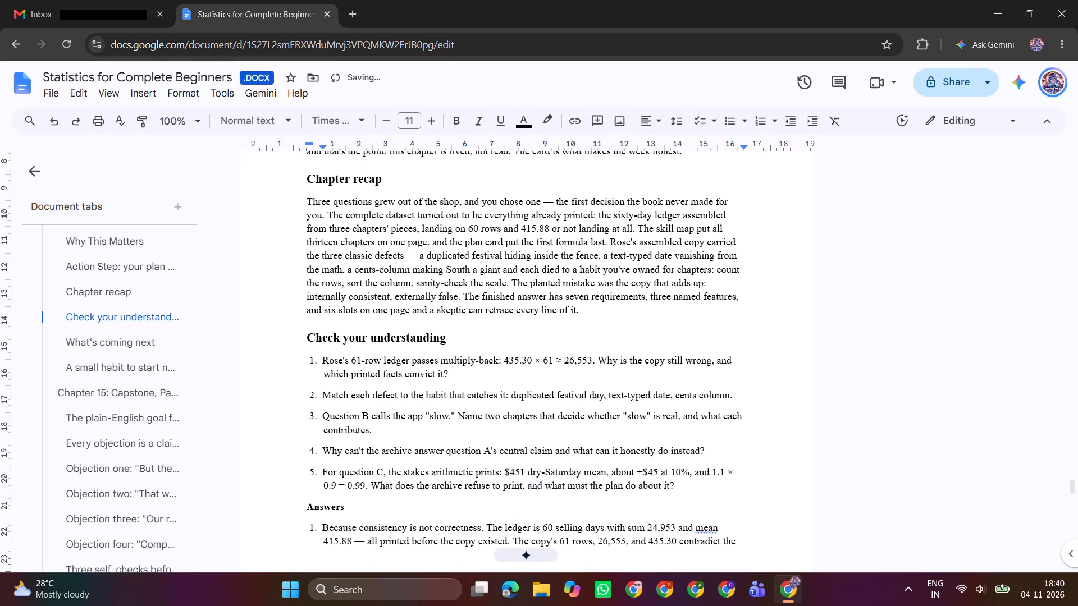
# Bold all five numbered questions under Check your understanding, leaving out the heading.
pyautogui.click(687, 488)
pyautogui.moveTo(687, 488); pyautogui.dragTo(306, 353)
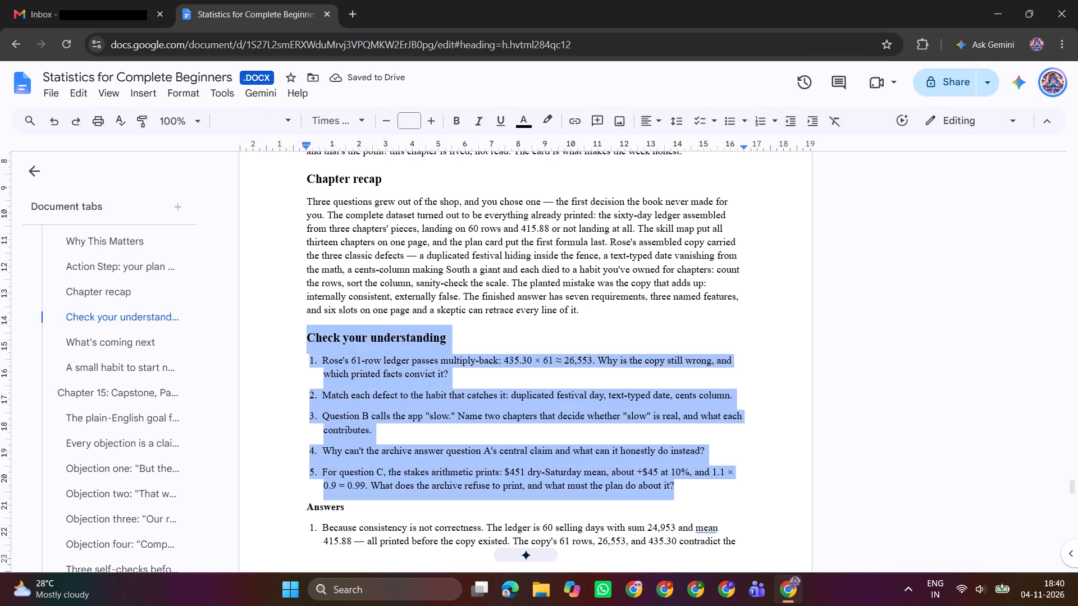
pyautogui.click(305, 364)
pyautogui.moveTo(305, 364); pyautogui.dragTo(750, 499)
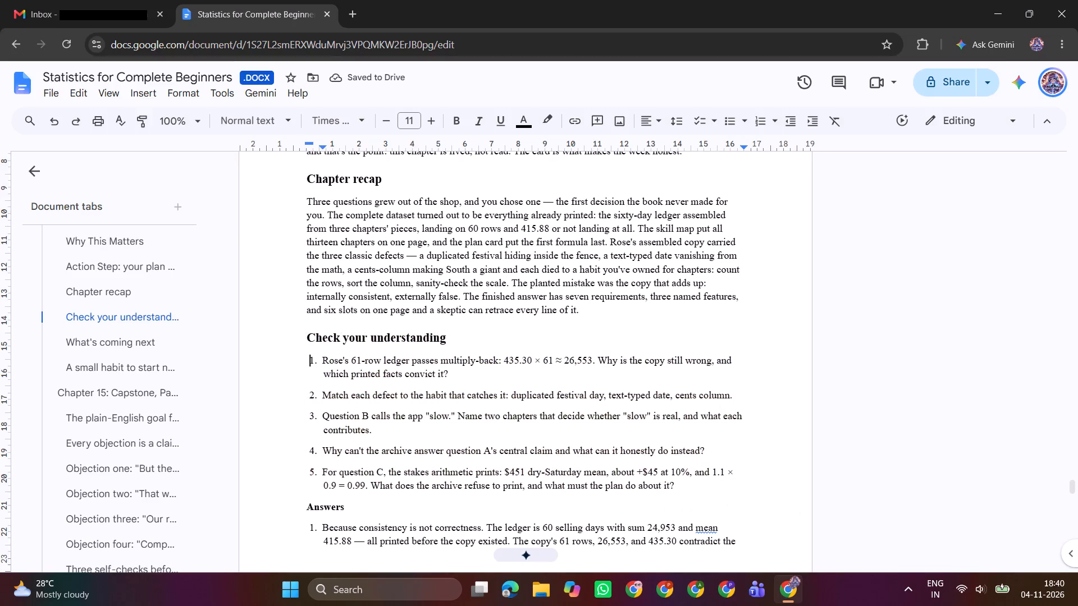
pyautogui.moveTo(750, 499); pyautogui.dragTo(750, 498)
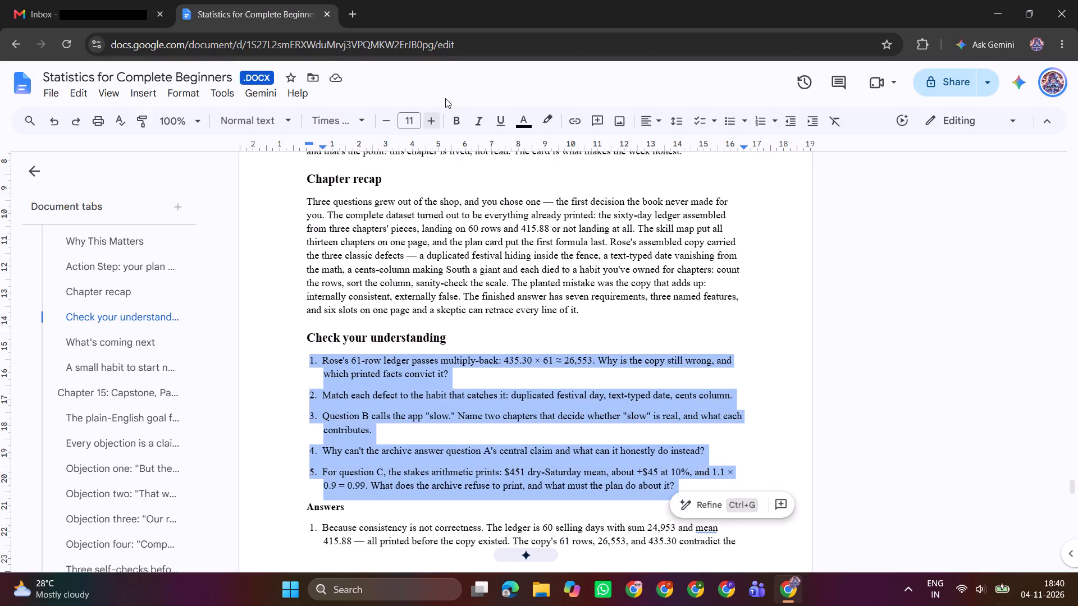
pyautogui.click(456, 112)
pyautogui.click(490, 321)
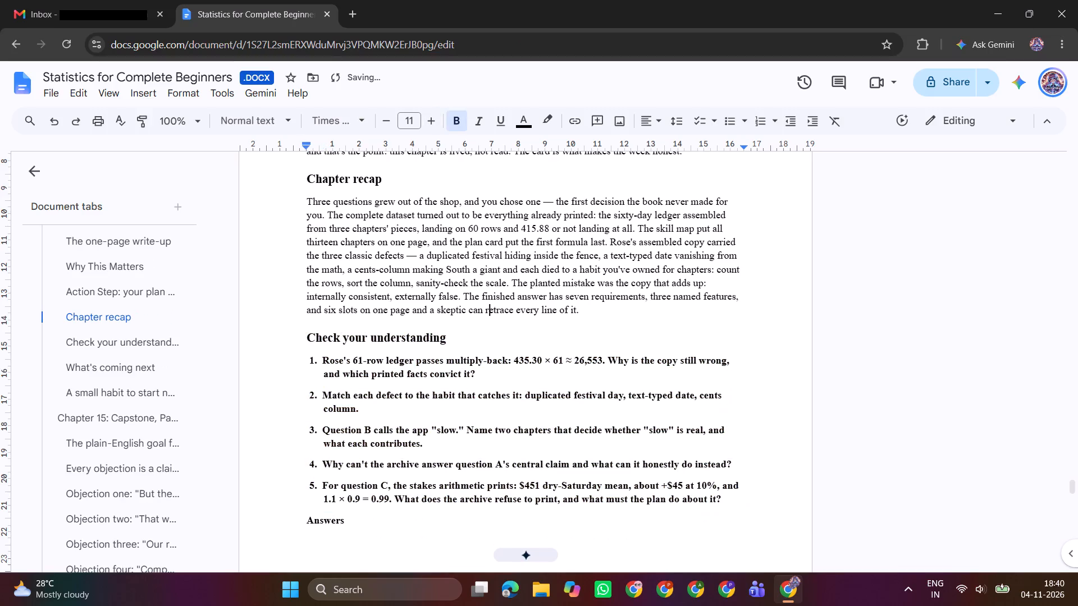
# Accept the grammar suggestion "meaning" for "mean" in answer 1, before 415.88.
pyautogui.scroll(-1, 490, 321)
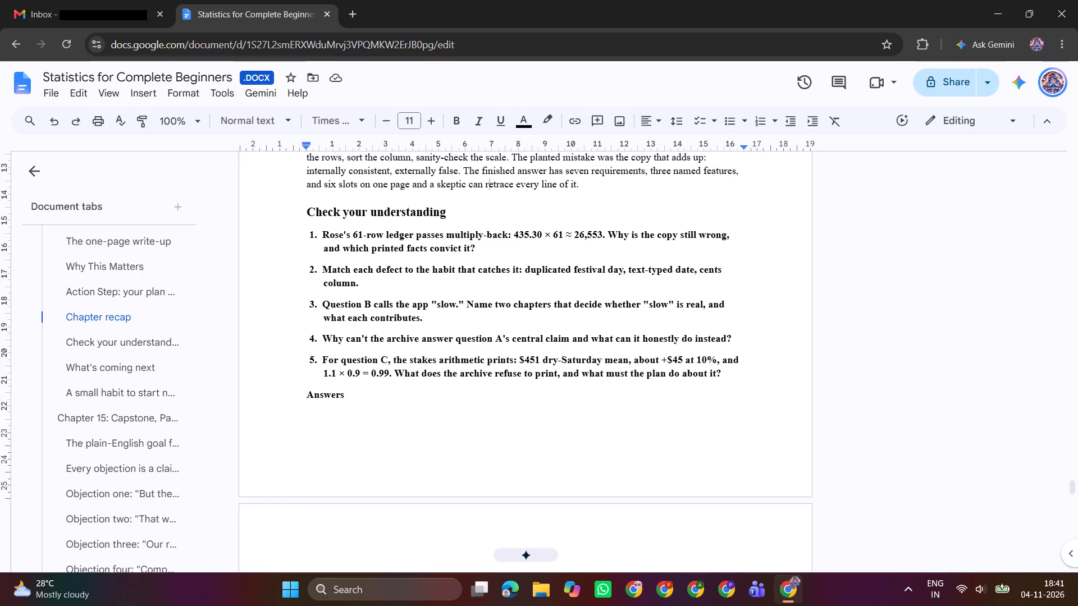
pyautogui.scroll(-3, 490, 321)
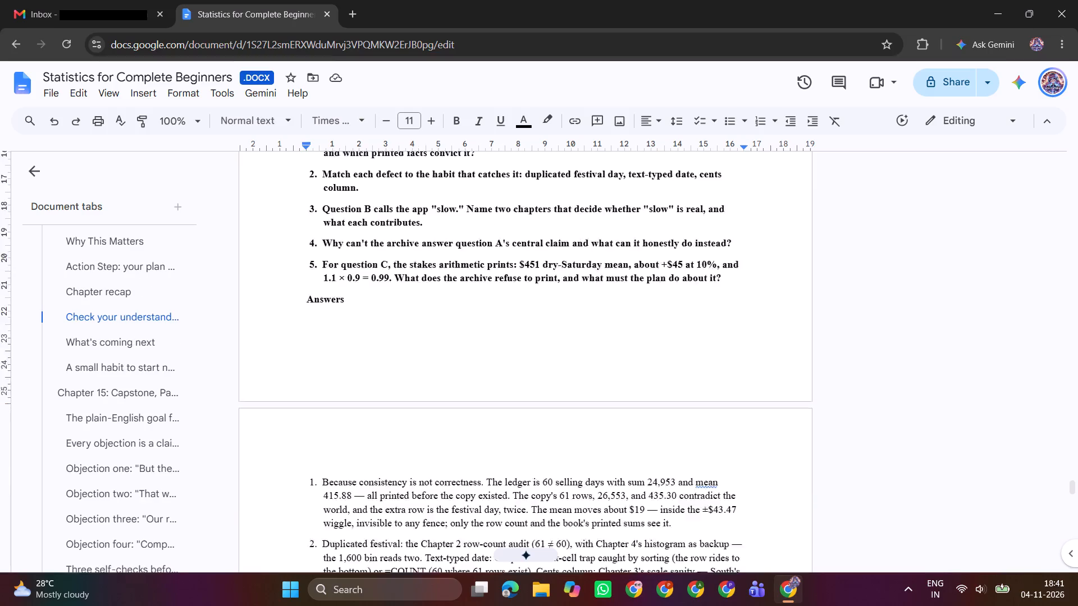
pyautogui.scroll(-1, 490, 321)
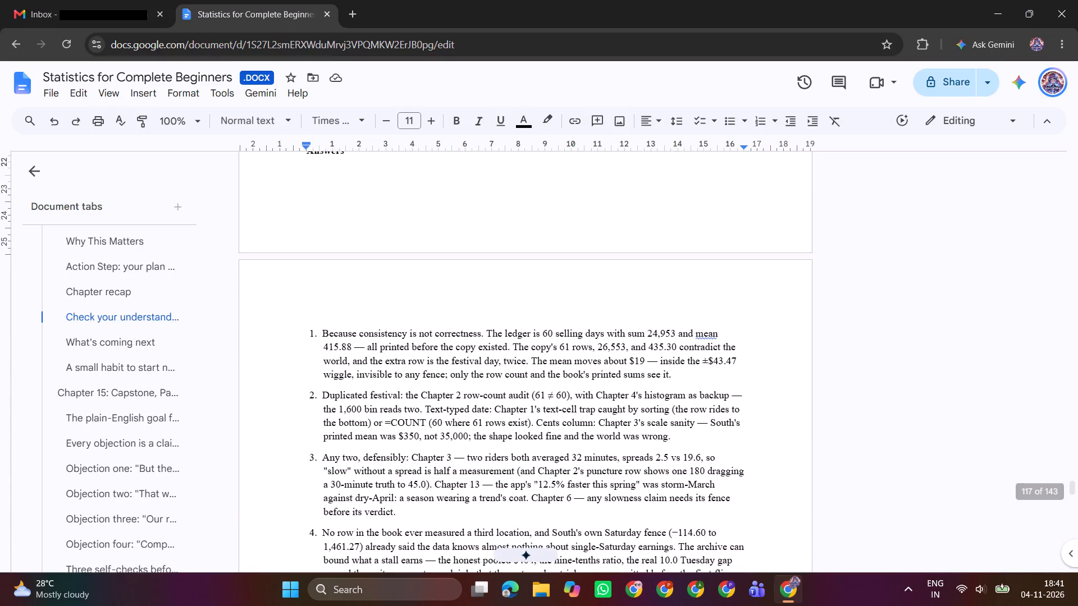
pyautogui.click(705, 333)
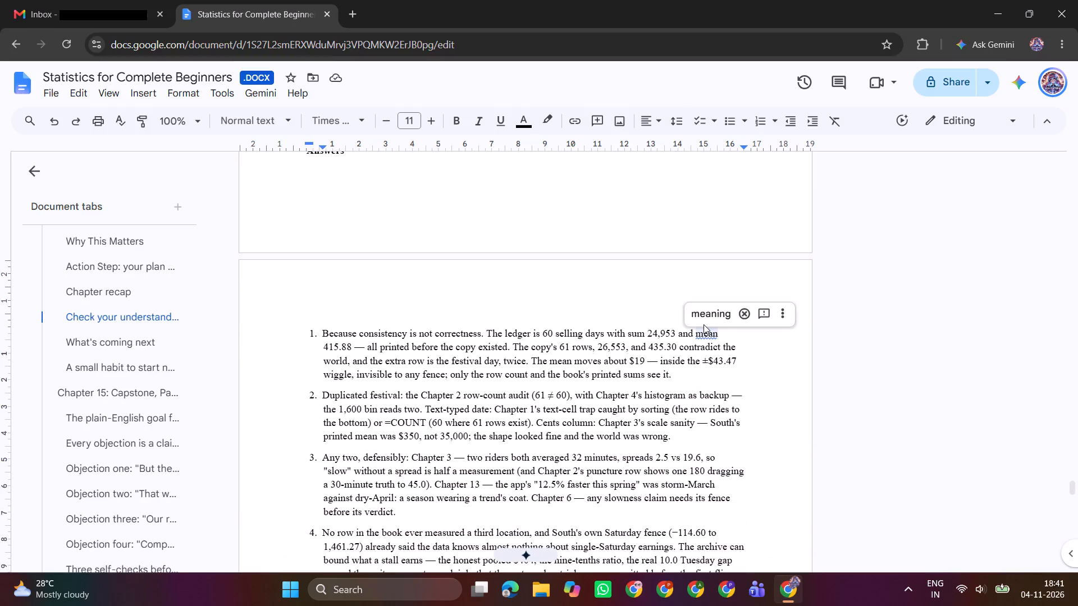
pyautogui.click(706, 312)
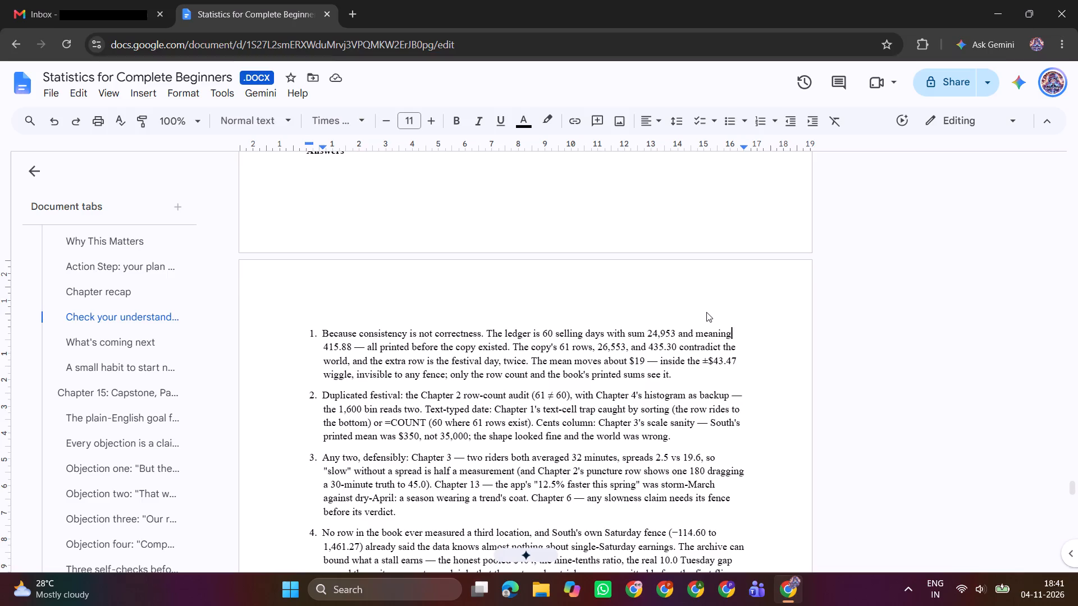
pyautogui.click(606, 423)
# Remove the em dash before "and the write-up must say plainly" in answer 4.
pyautogui.scroll(-1, 606, 423)
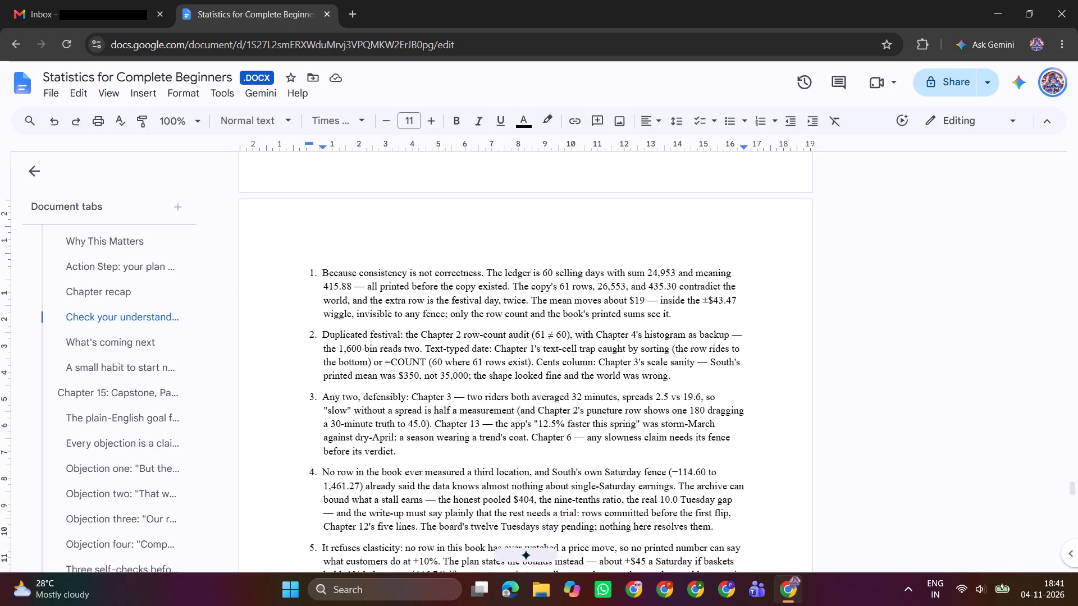
pyautogui.click(579, 461)
pyautogui.scroll(-1, 579, 461)
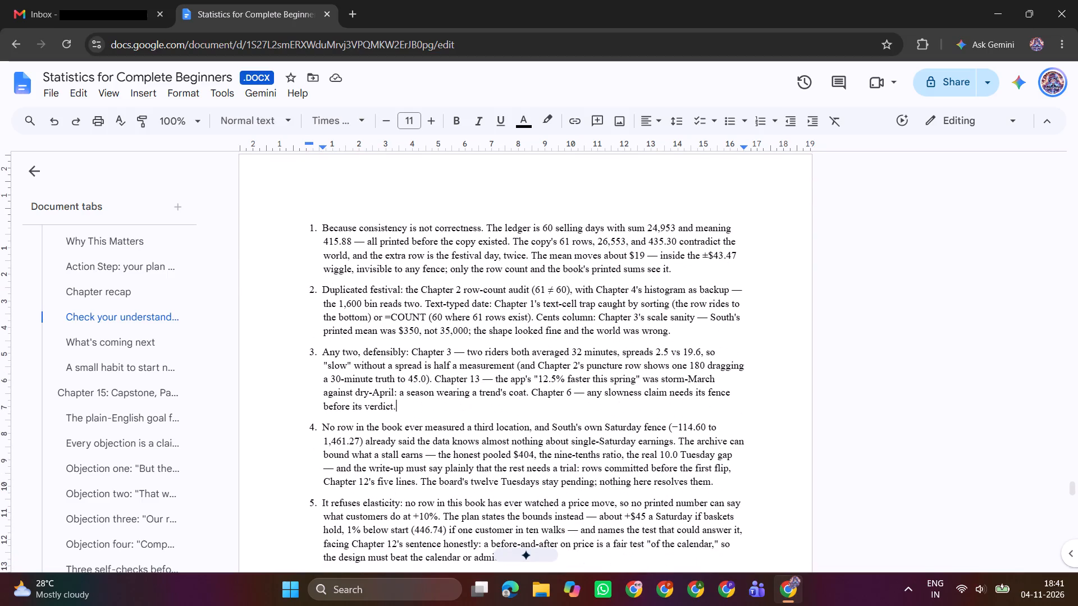
pyautogui.doubleClick(331, 468)
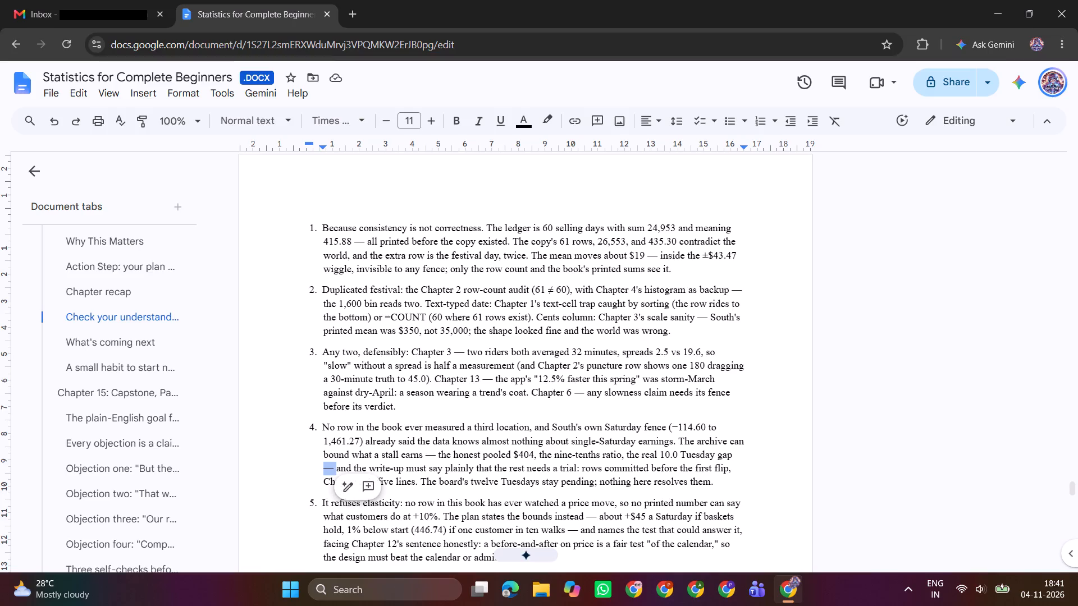
pyautogui.press('Delete')
pyautogui.click(372, 436)
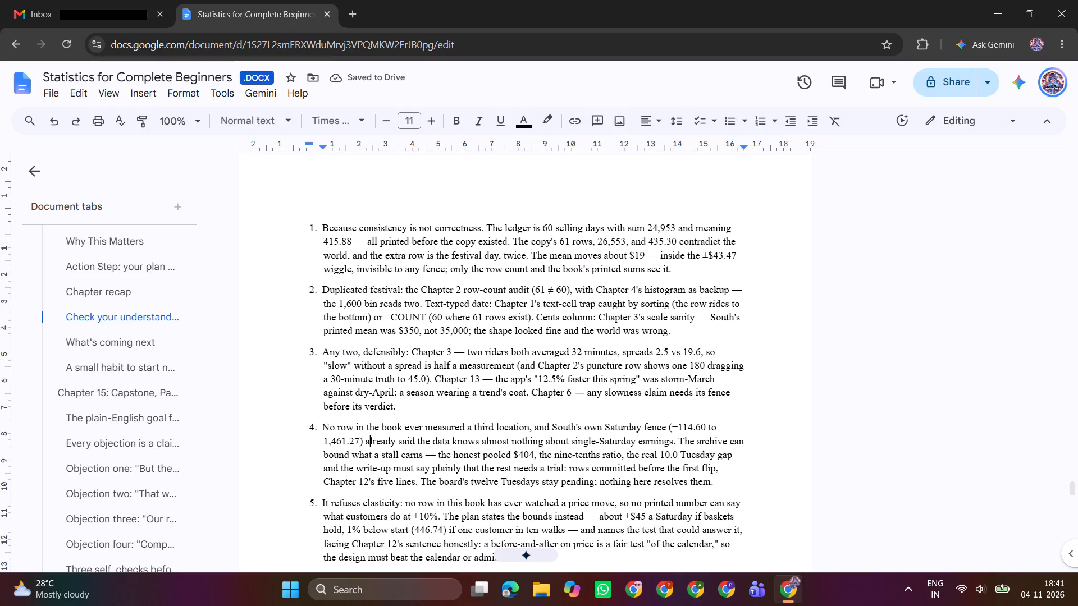
# Remove the em dash before "and names the test that could answer it" in answer 5.
pyautogui.scroll(-1, 372, 436)
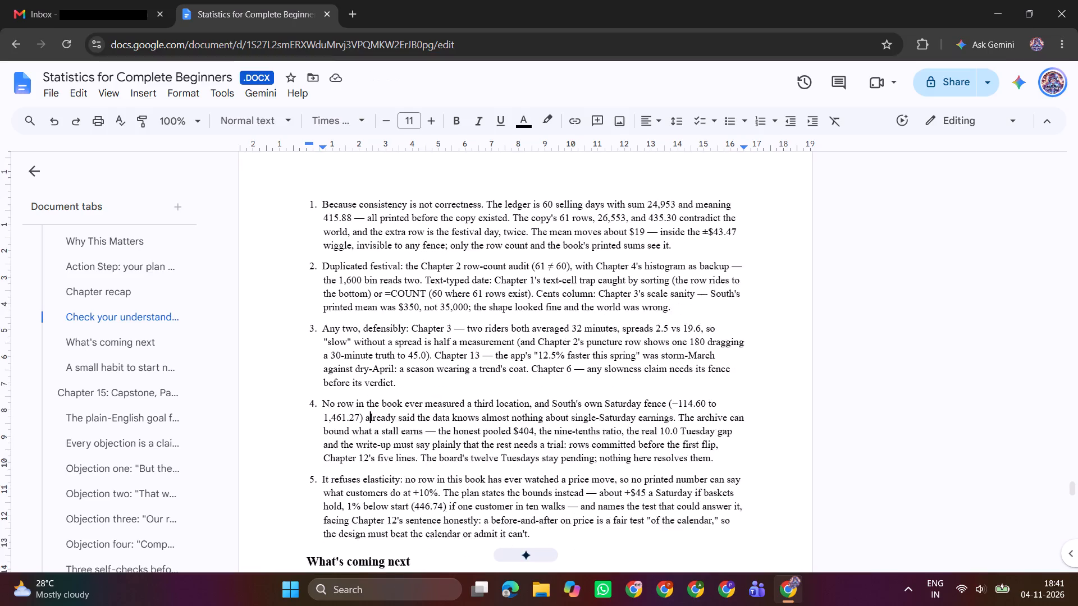
pyautogui.scroll(-1, 372, 436)
pyautogui.click(478, 422)
pyautogui.scroll(-1, 478, 422)
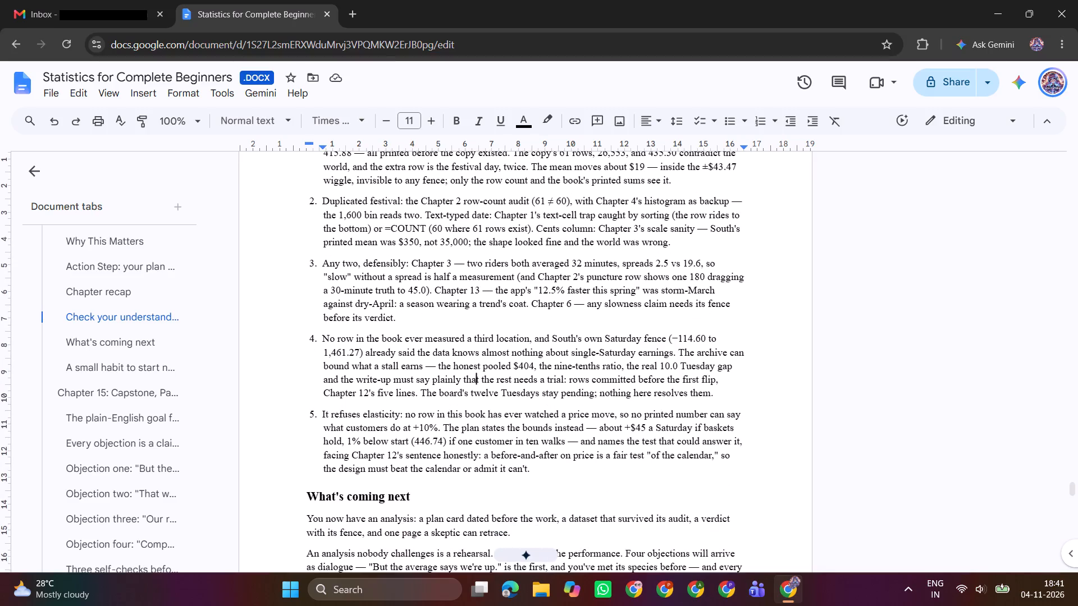
pyautogui.scroll(-2, 478, 422)
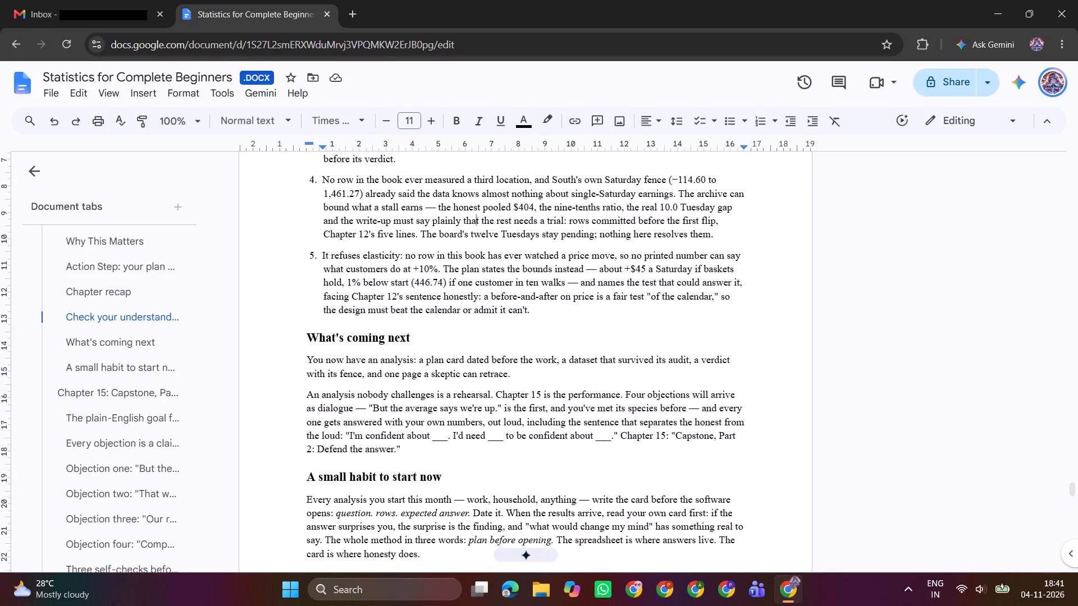
pyautogui.click(478, 422)
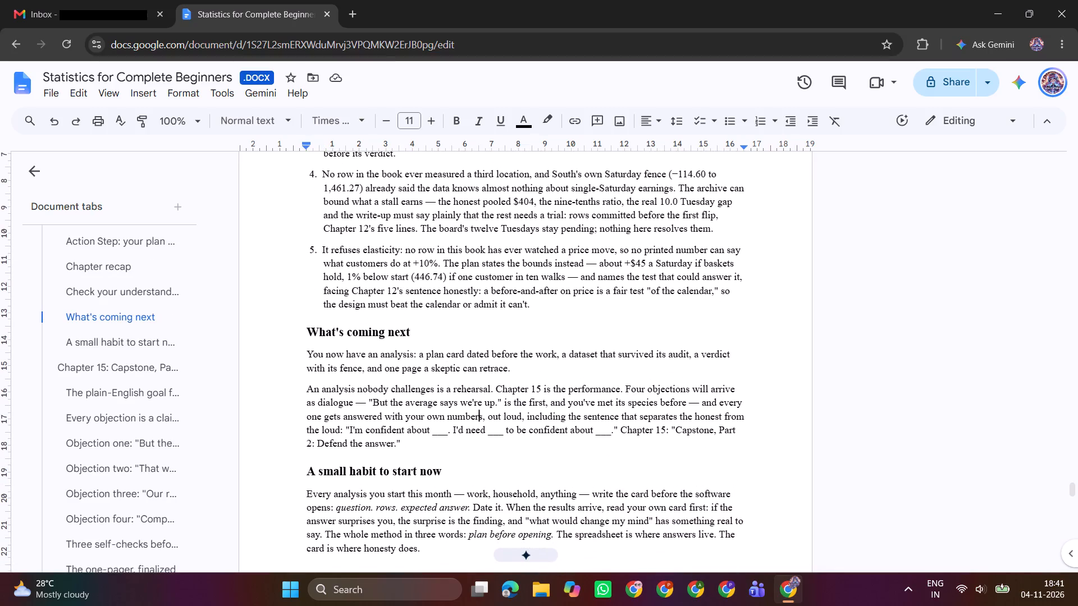
pyautogui.doubleClick(573, 277)
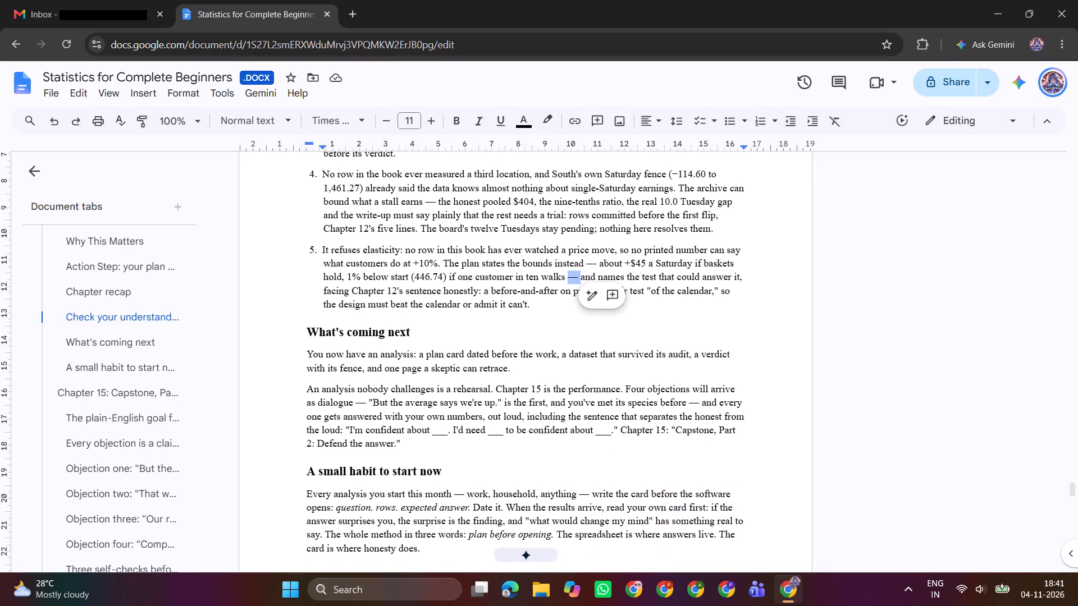
pyautogui.press('Delete')
pyautogui.click(602, 296)
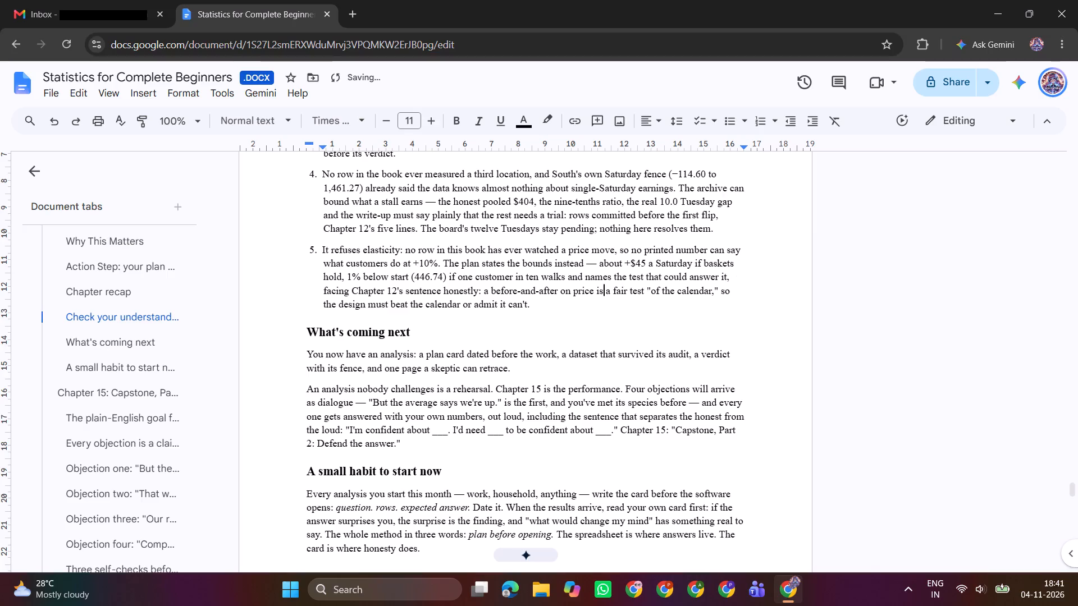
pyautogui.click(602, 309)
# Split the Chapter 15 heading after "Chapter 15", dropping the colon and moving "Capstone, Part 2: Defend the answer" onto its own line.
pyautogui.scroll(-3, 602, 309)
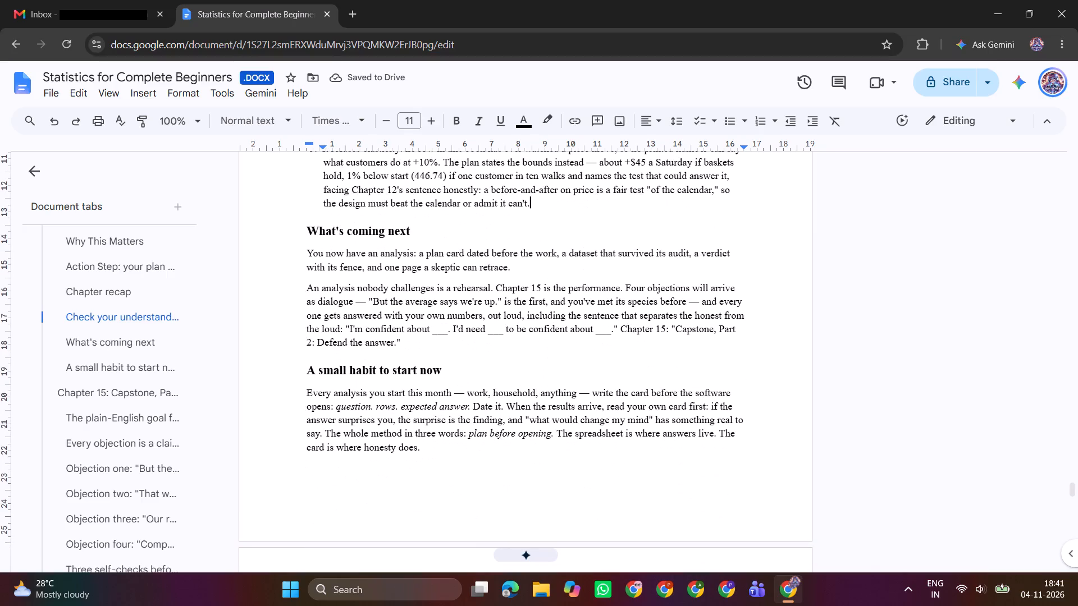
pyautogui.scroll(-1, 602, 309)
pyautogui.click(619, 319)
pyautogui.scroll(-1, 619, 319)
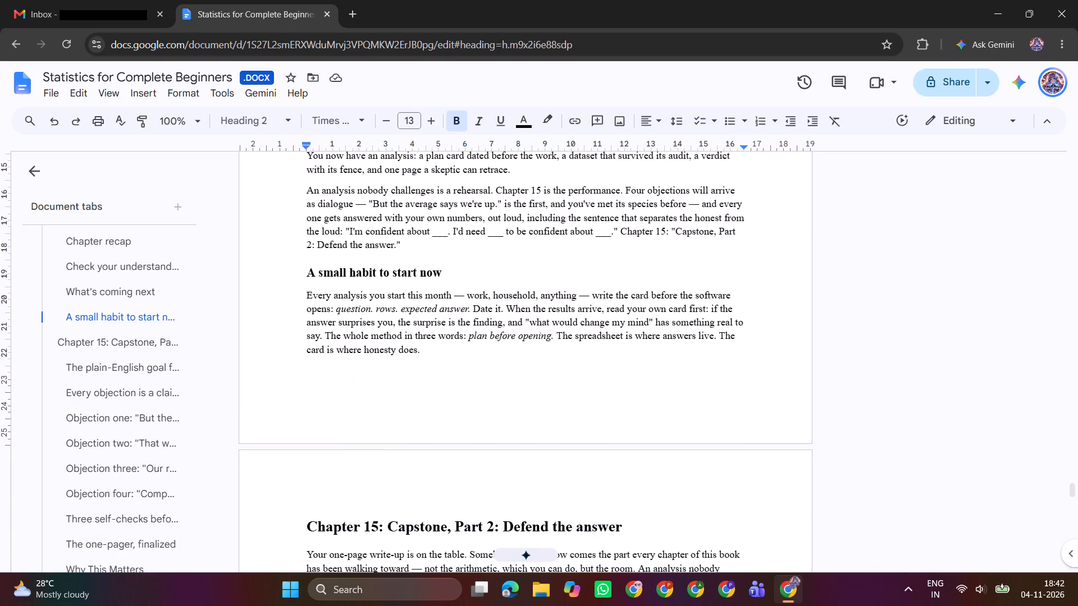
pyautogui.scroll(-2, 619, 319)
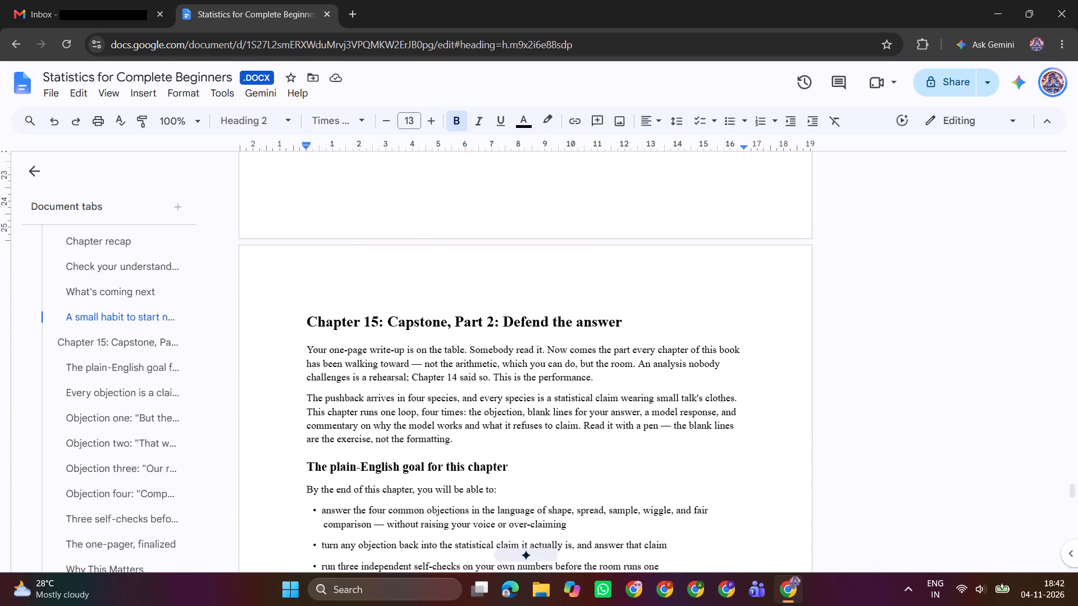
pyautogui.click(383, 325)
pyautogui.press('BackSpace')
pyautogui.press('Return')
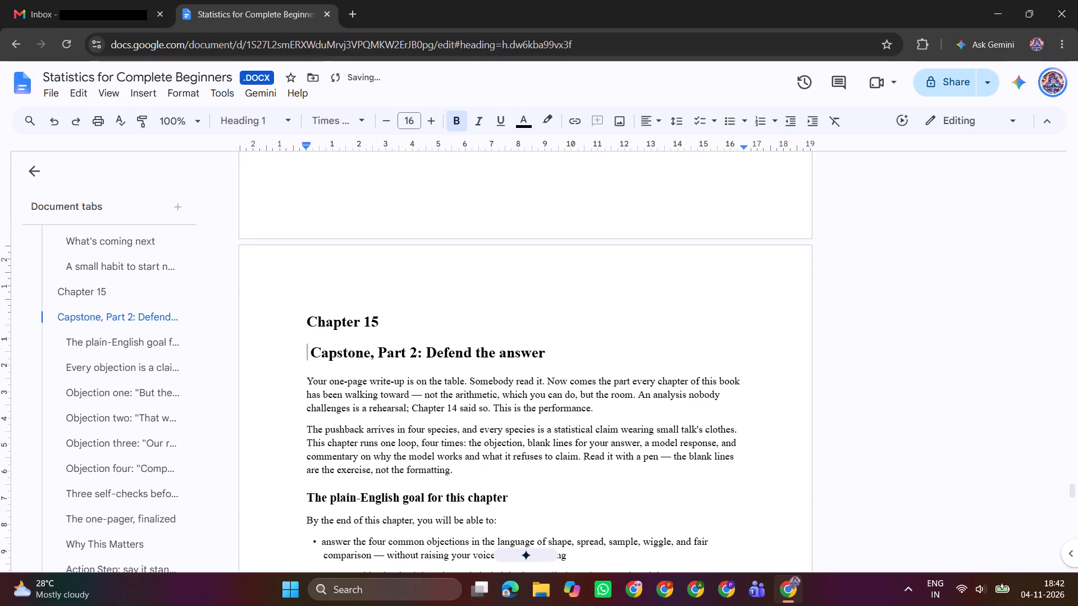
# Apply the Heading 2 style to the line "Capstone, Part 2: Defend the answer".
pyautogui.tripleClick(316, 356)
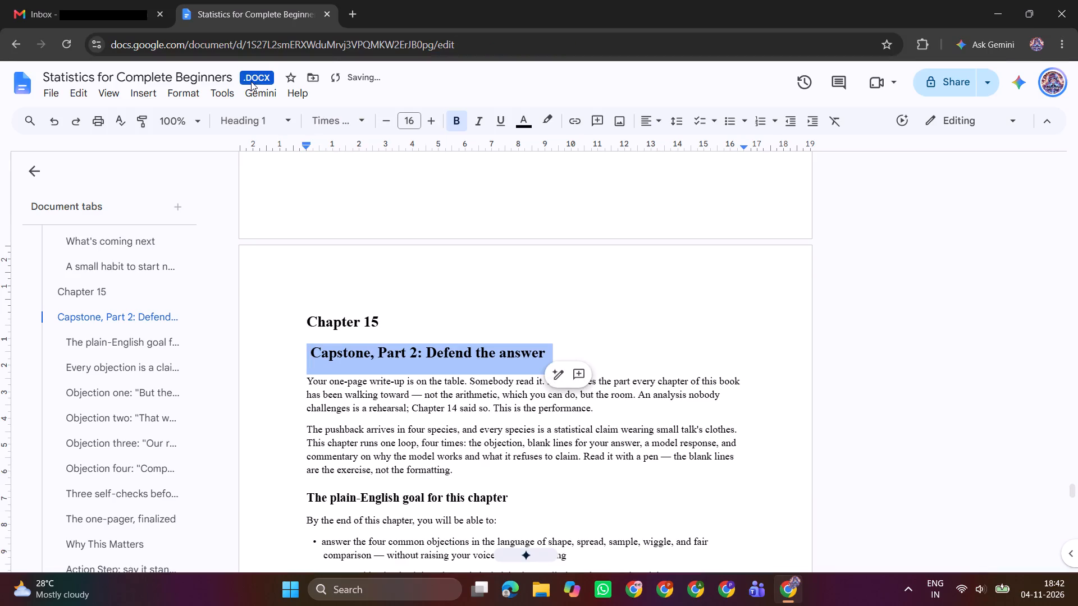
pyautogui.click(245, 112)
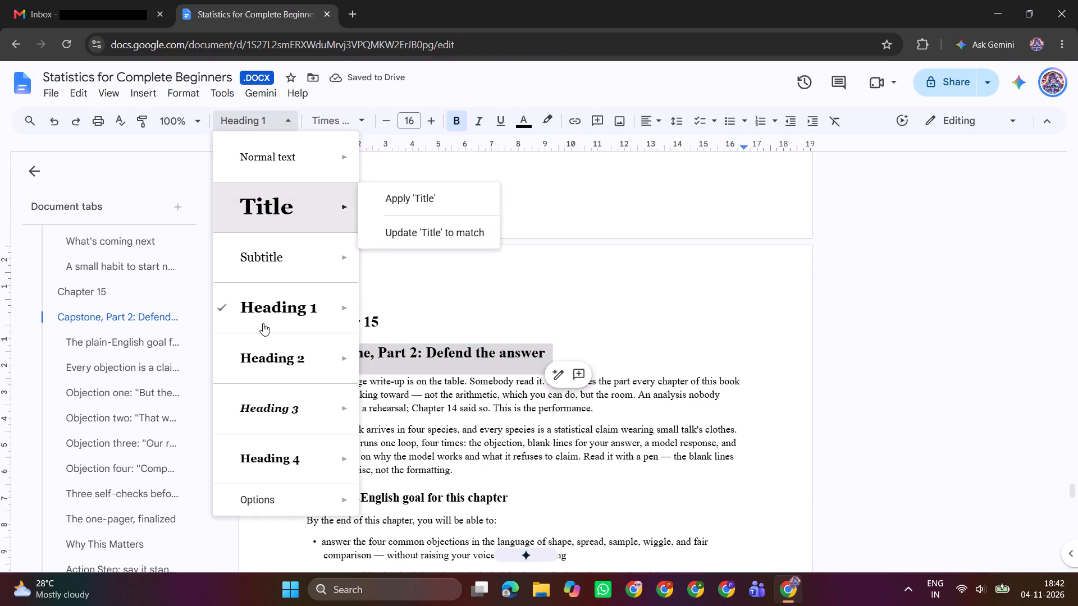
pyautogui.click(261, 349)
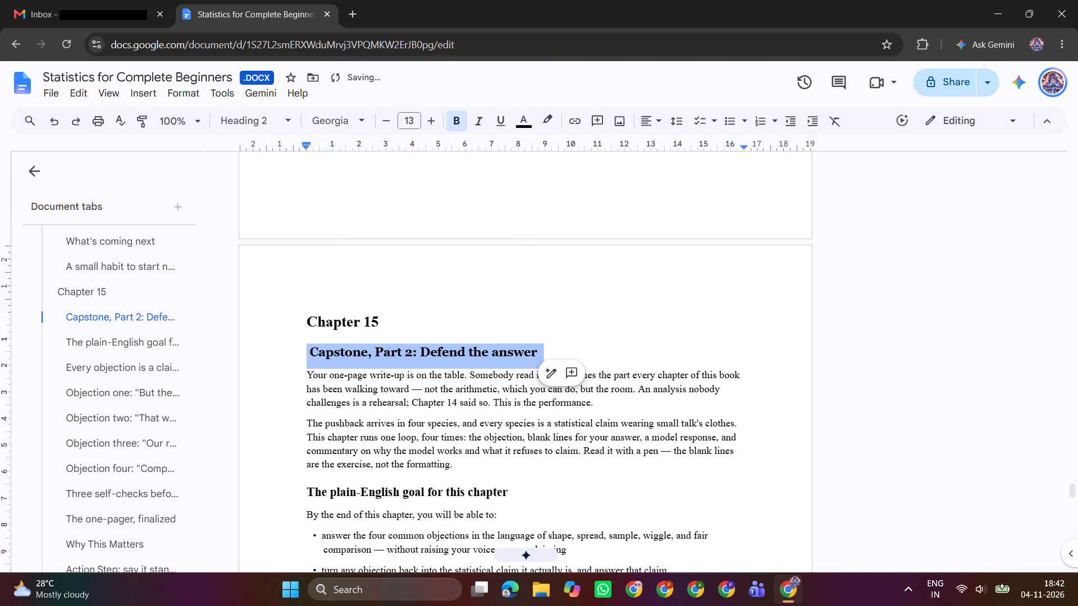
# Centre both Chapter 15 heading lines, the chapter number and the "Capstone, Part 2: Defend the answer" title.
pyautogui.moveTo(305, 316); pyautogui.dragTo(550, 342)
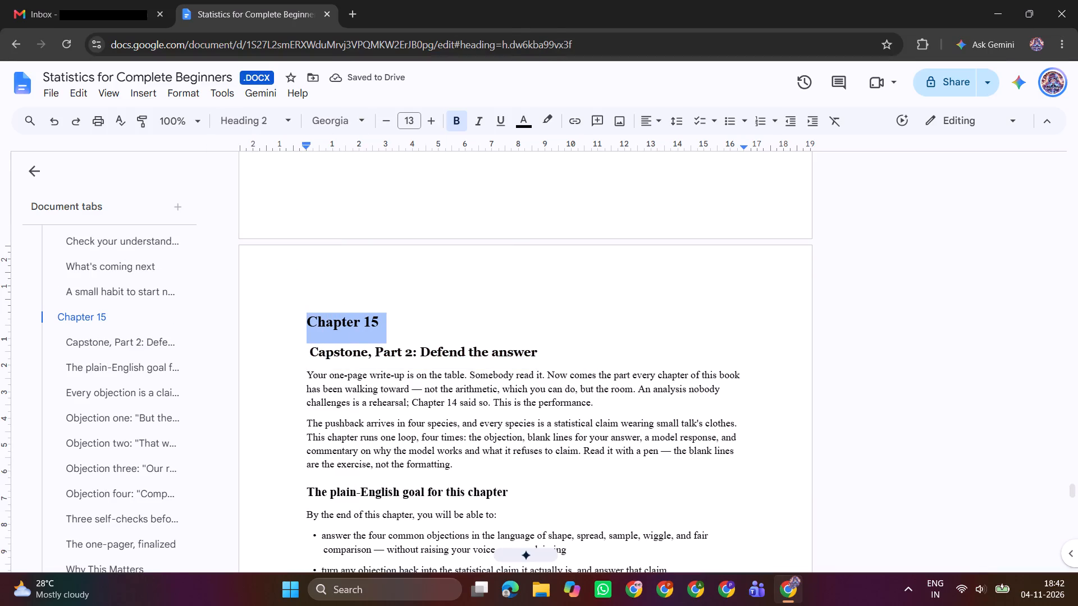
pyautogui.moveTo(550, 342); pyautogui.dragTo(549, 345)
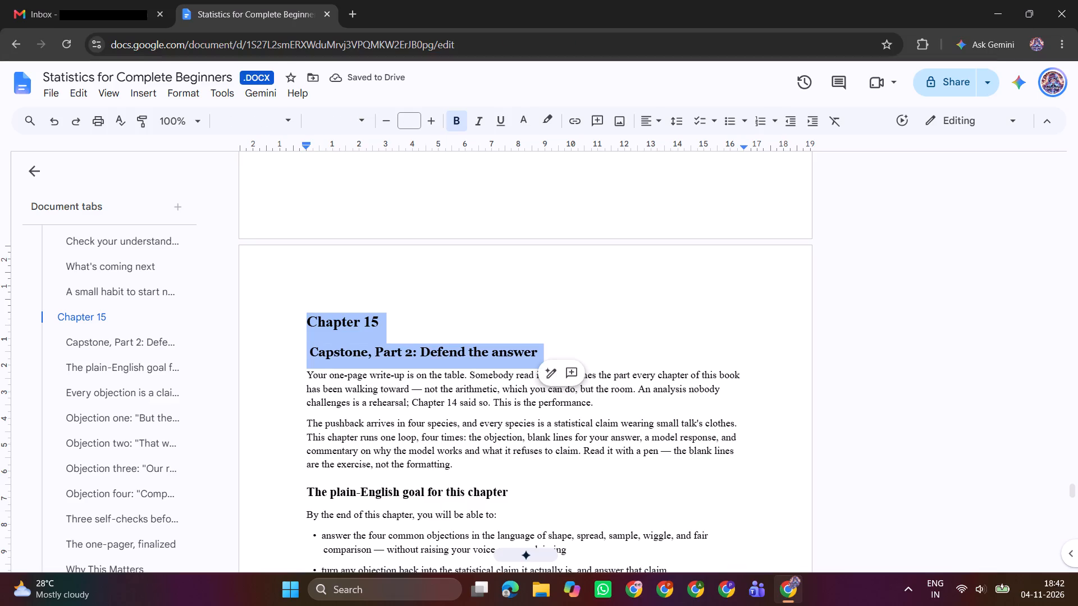
pyautogui.click(651, 127)
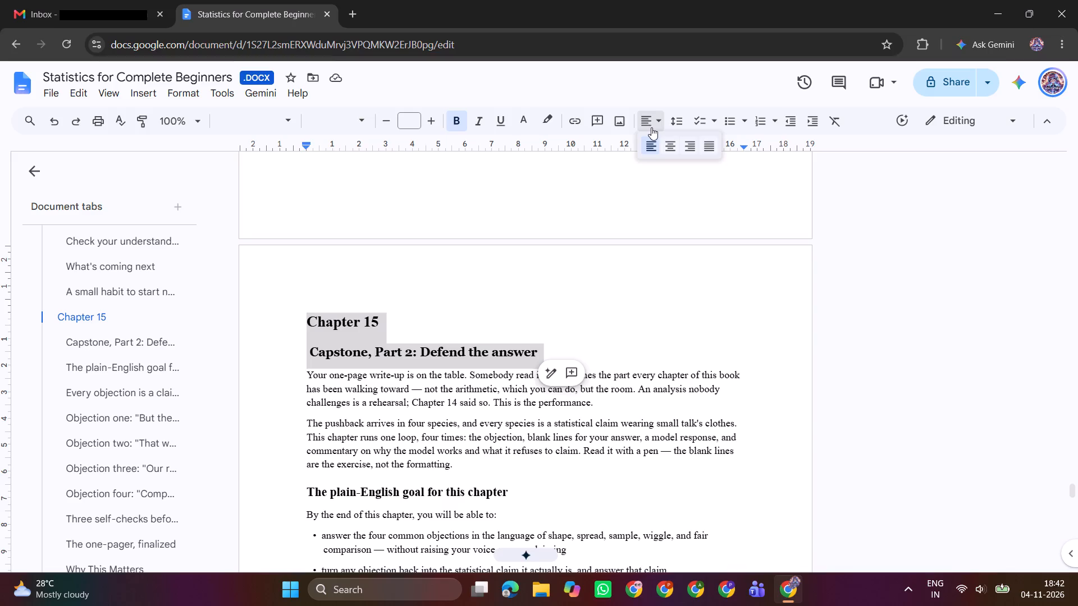
pyautogui.click(668, 142)
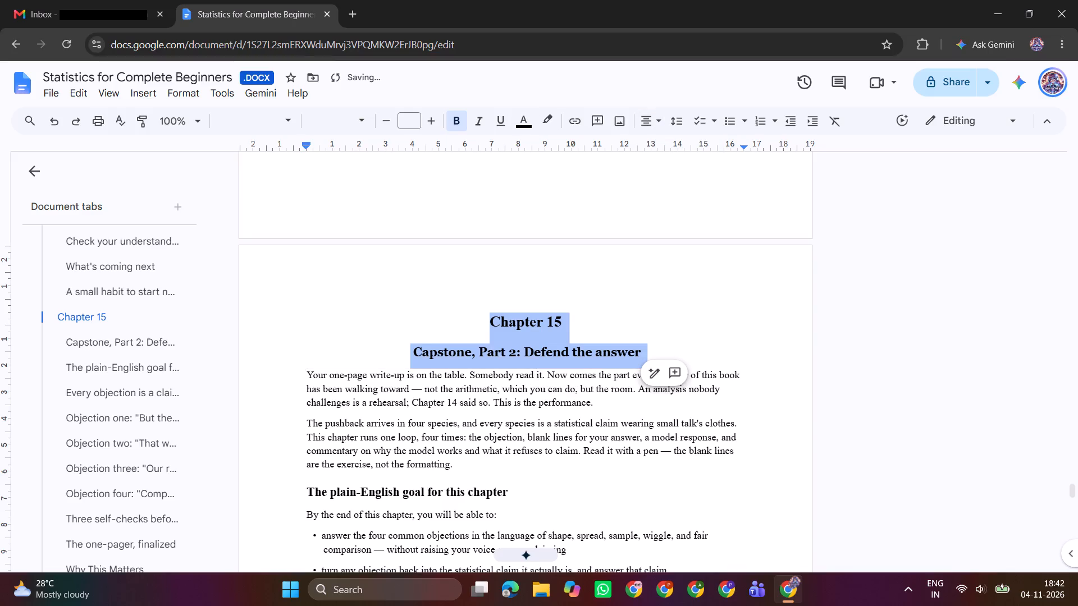
# Insert a blank line between the Chapter 15 title and the paragraph starting "Your one-page write-up".
pyautogui.click(302, 381)
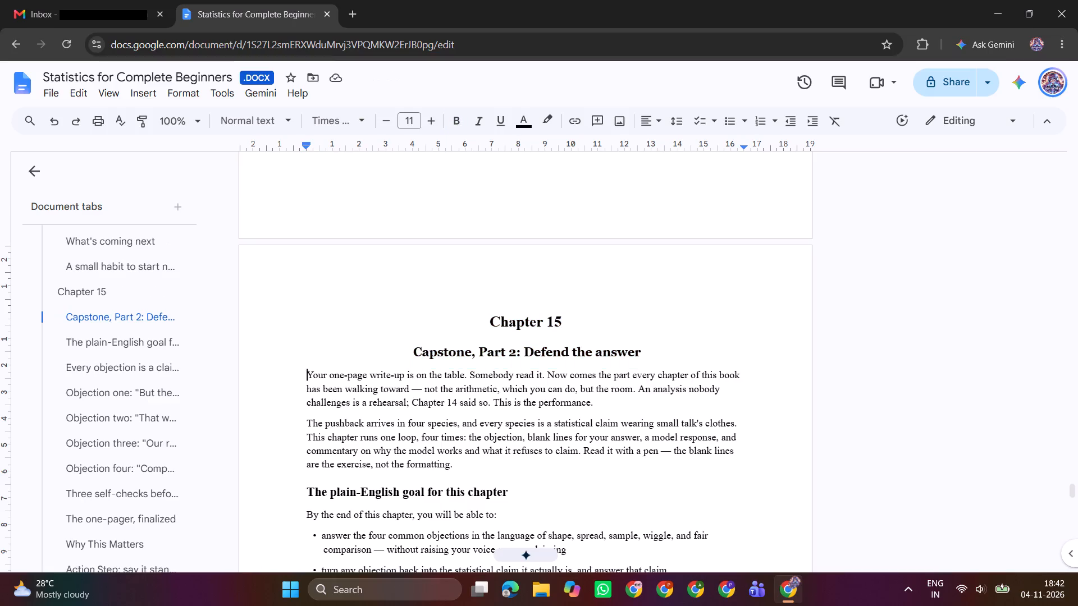
pyautogui.press('Return')
pyautogui.click(428, 420)
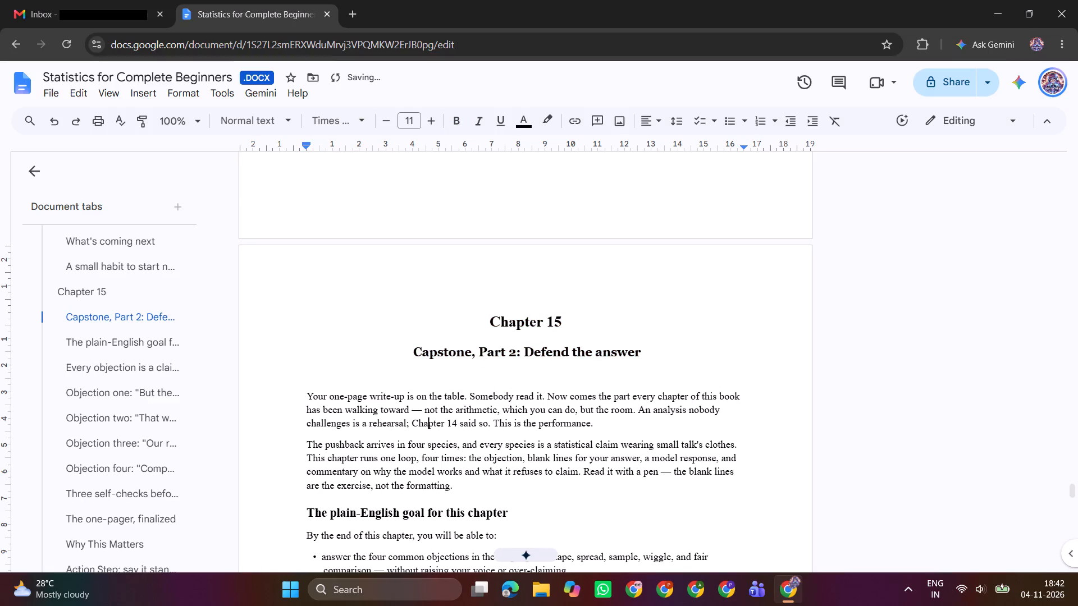
# Remove the em dash before "not the arithmetic" in Chapter 15's opening paragraph.
pyautogui.doubleClick(419, 411)
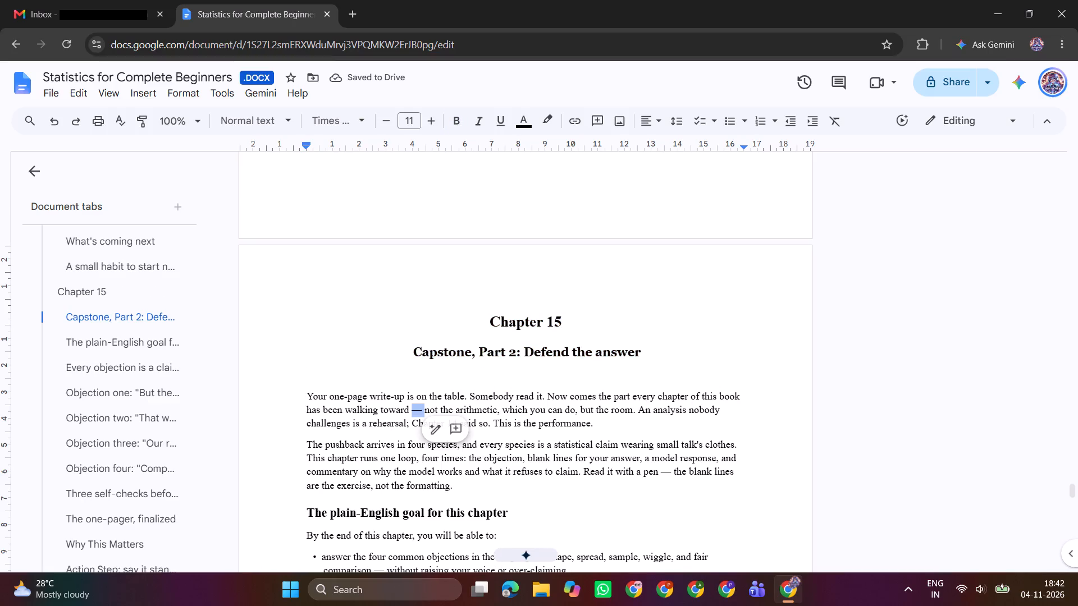
pyautogui.press('Delete')
pyautogui.click(454, 451)
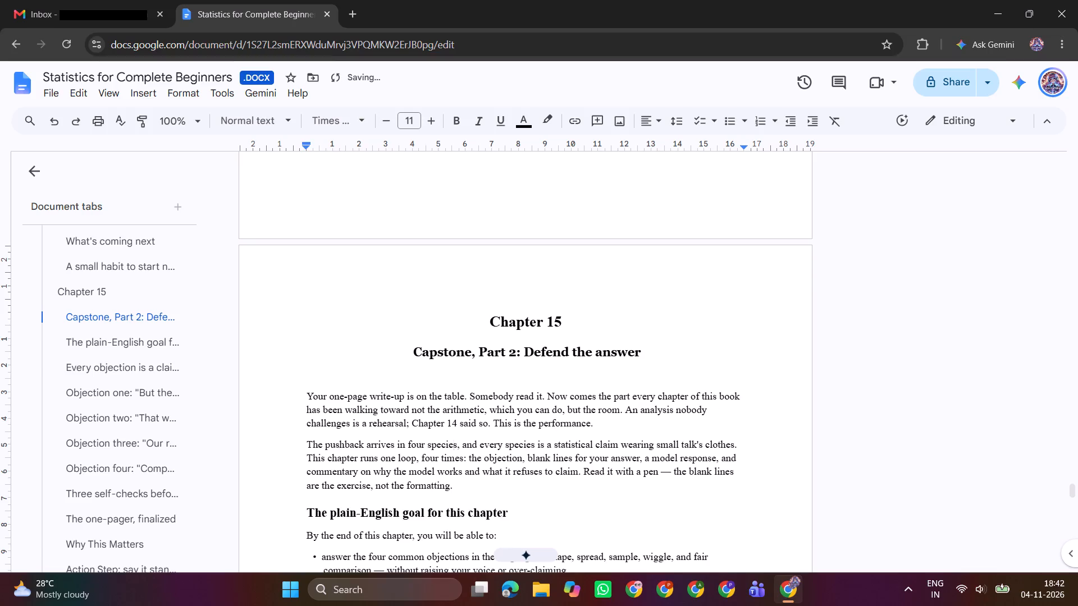
# Remove the em dash after "Read it with a pen" in Chapter 15's second paragraph.
pyautogui.doubleClick(666, 473)
pyautogui.press('Delete')
pyautogui.click(598, 542)
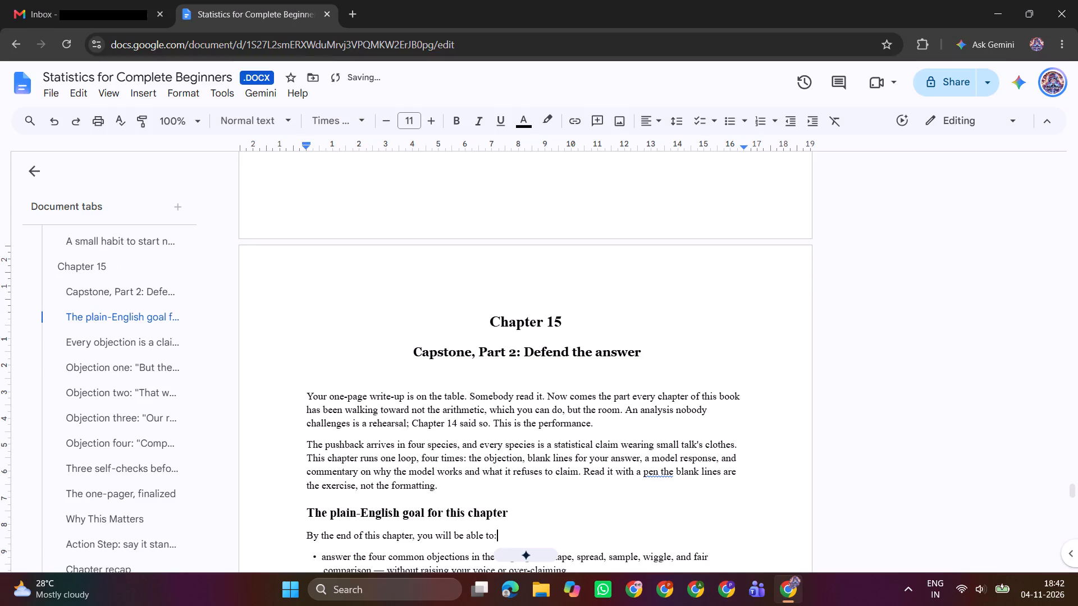
# Accept the grammar suggestion "pen. The" for "pen the" in Chapter 15's second paragraph.
pyautogui.click(655, 479)
pyautogui.click(677, 442)
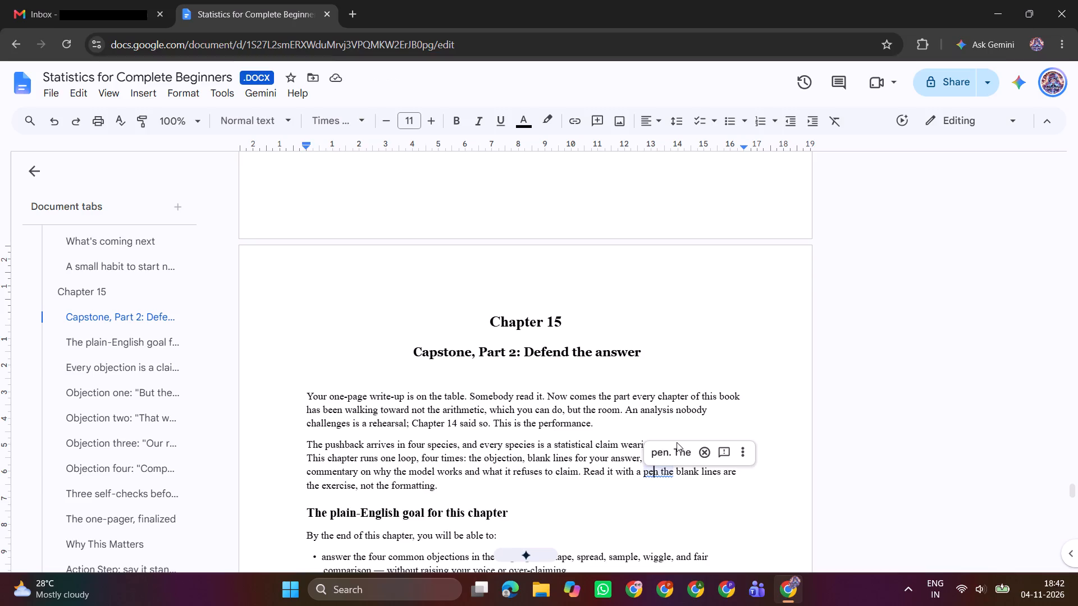
pyautogui.click(674, 451)
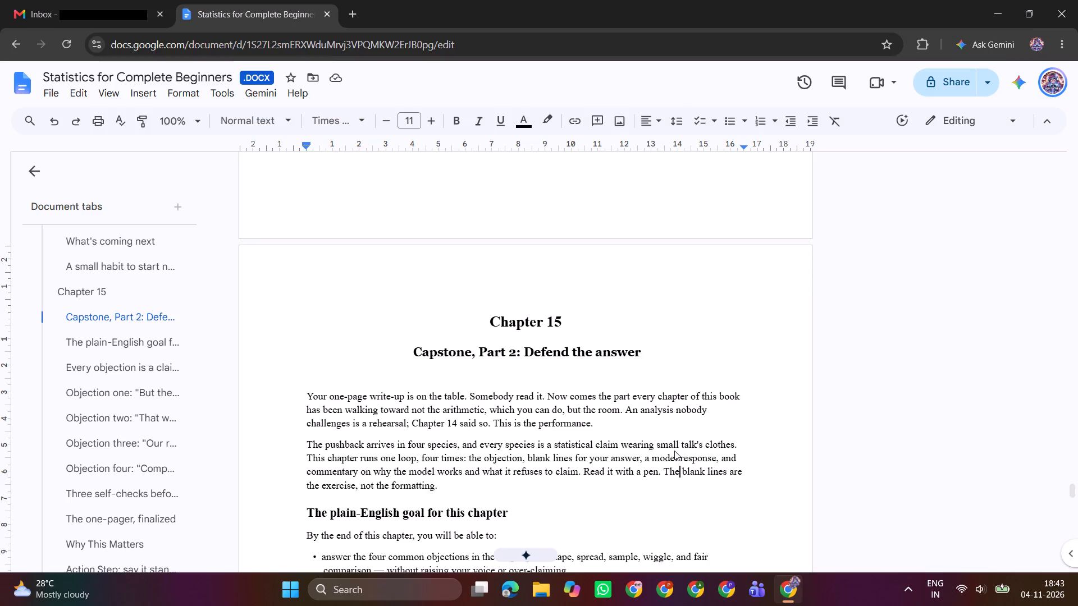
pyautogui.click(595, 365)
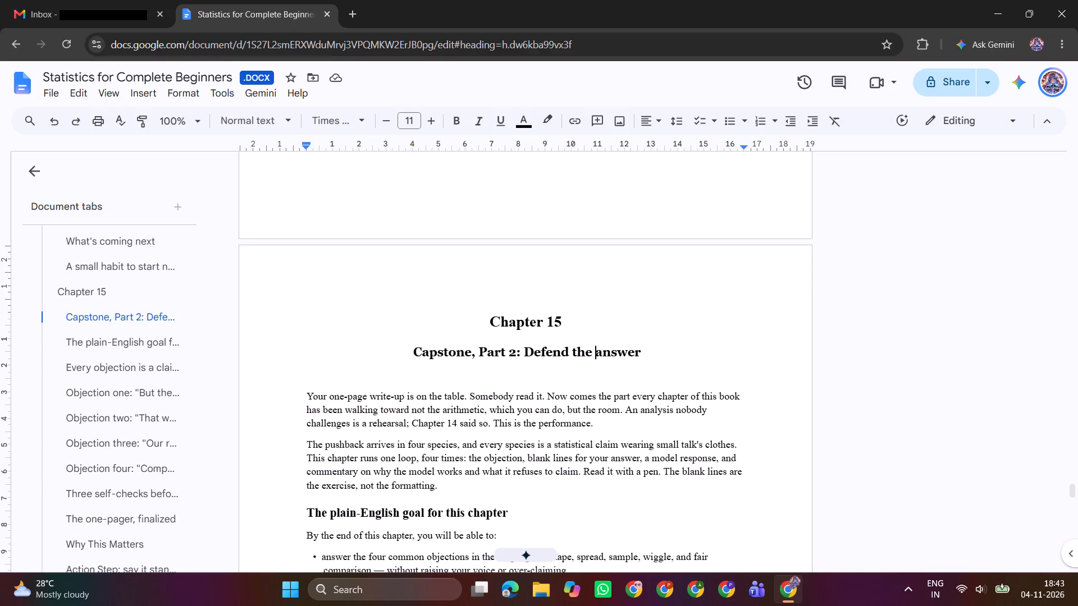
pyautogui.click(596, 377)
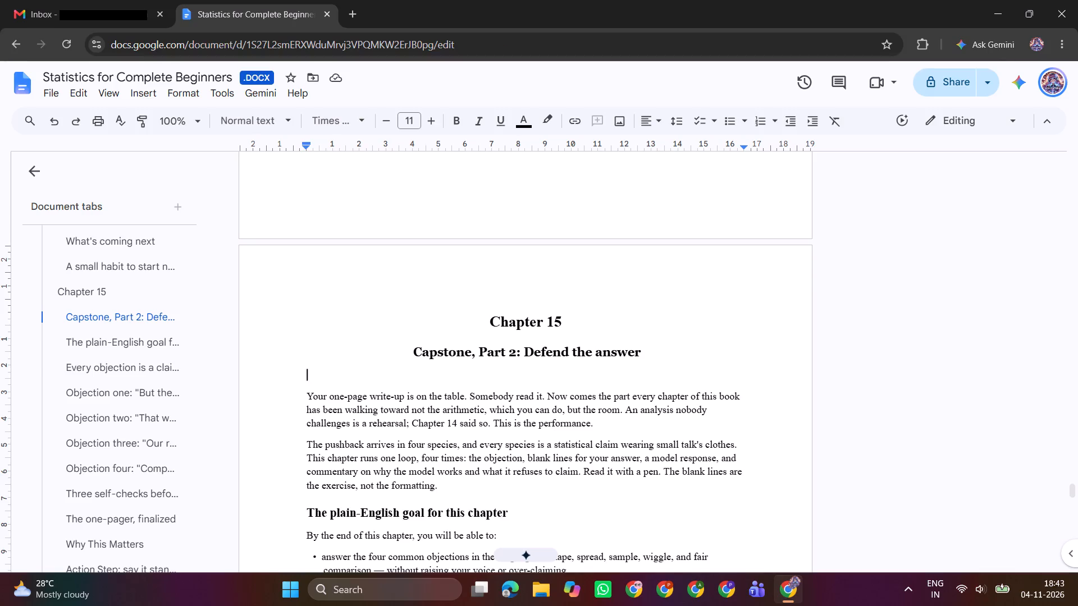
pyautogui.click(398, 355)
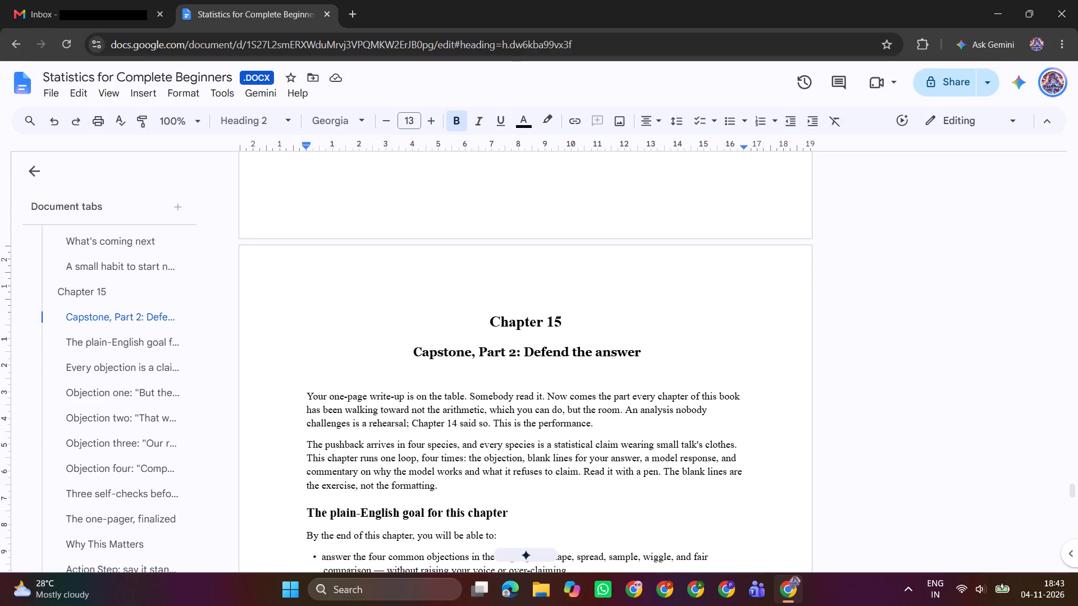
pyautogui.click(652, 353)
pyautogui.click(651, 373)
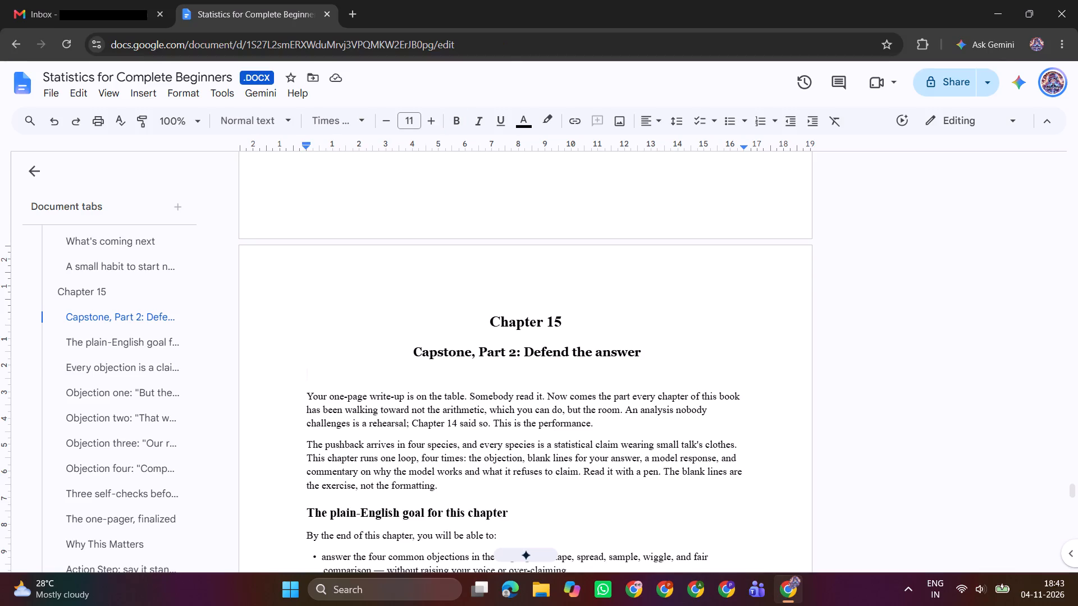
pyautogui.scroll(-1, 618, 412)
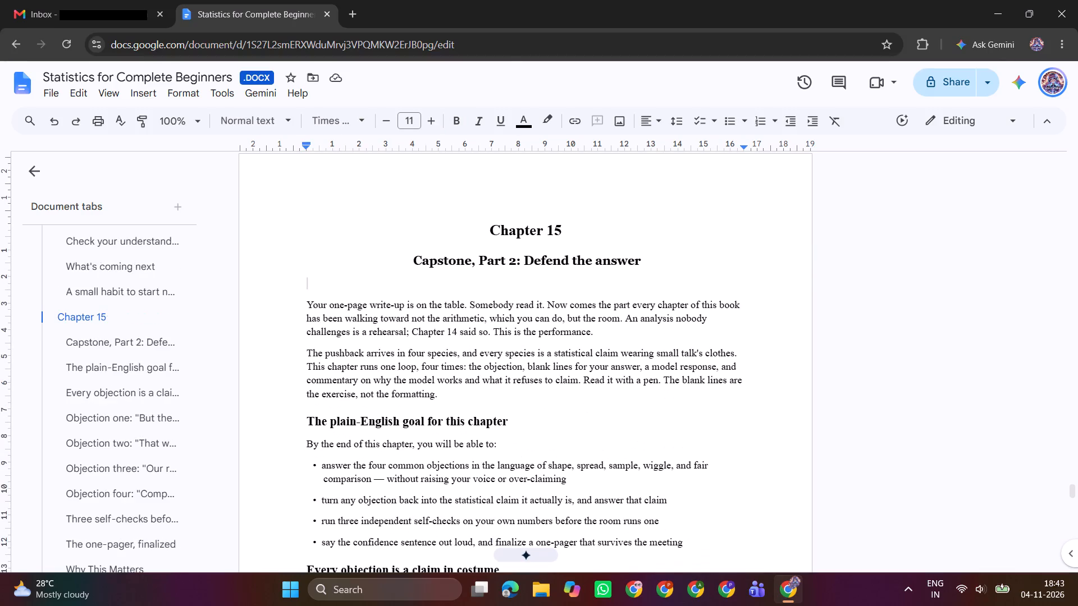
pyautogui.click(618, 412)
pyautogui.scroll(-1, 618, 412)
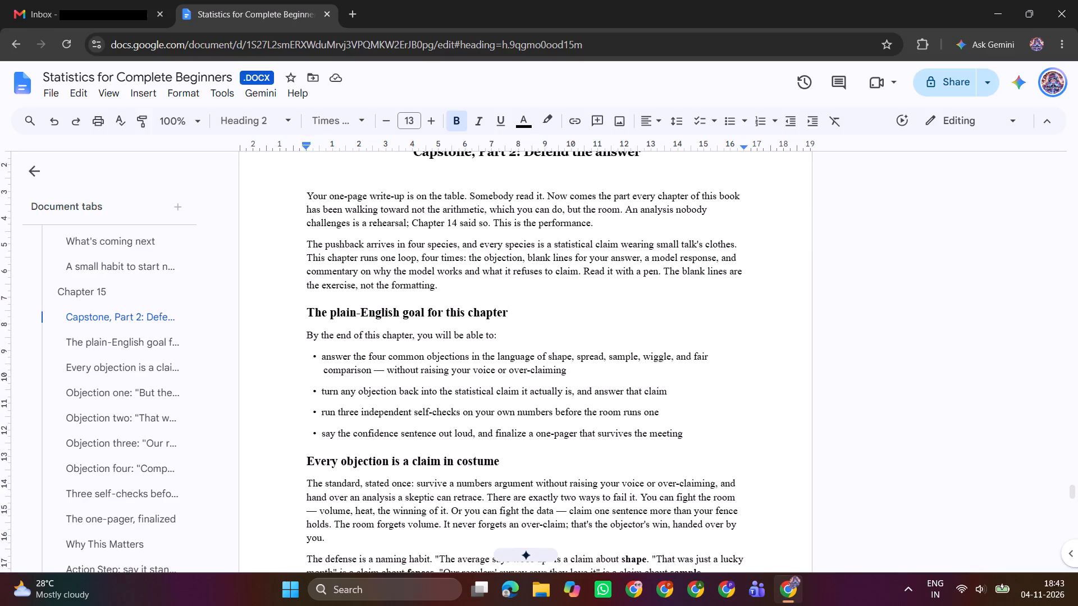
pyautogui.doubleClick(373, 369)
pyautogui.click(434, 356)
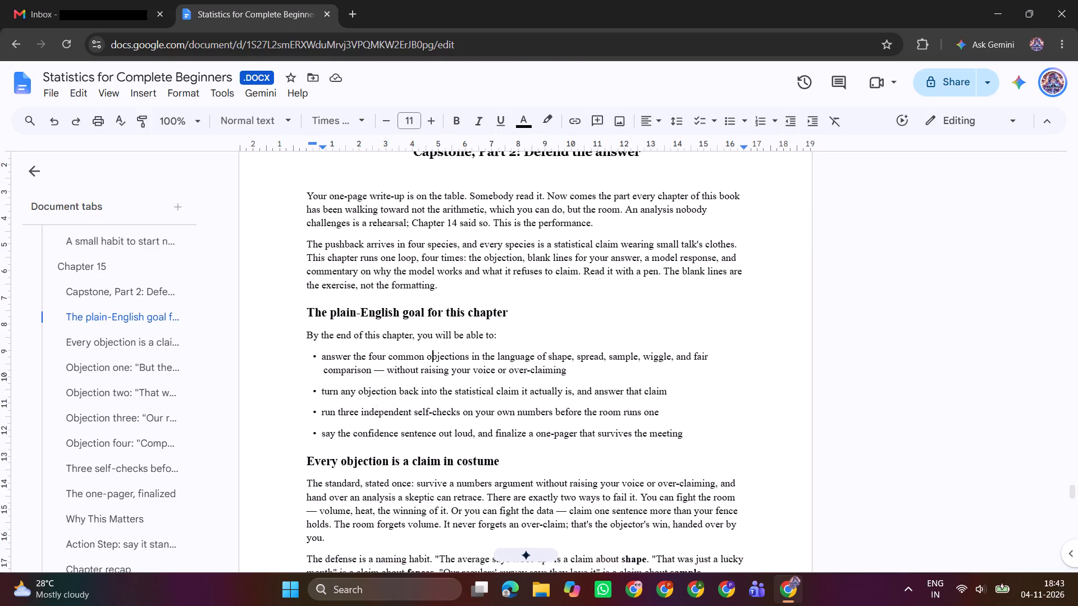
# Accept the grammar suggestion "point" for "points" in the model response under Objection one of Chapter 15.
pyautogui.scroll(-3, 434, 356)
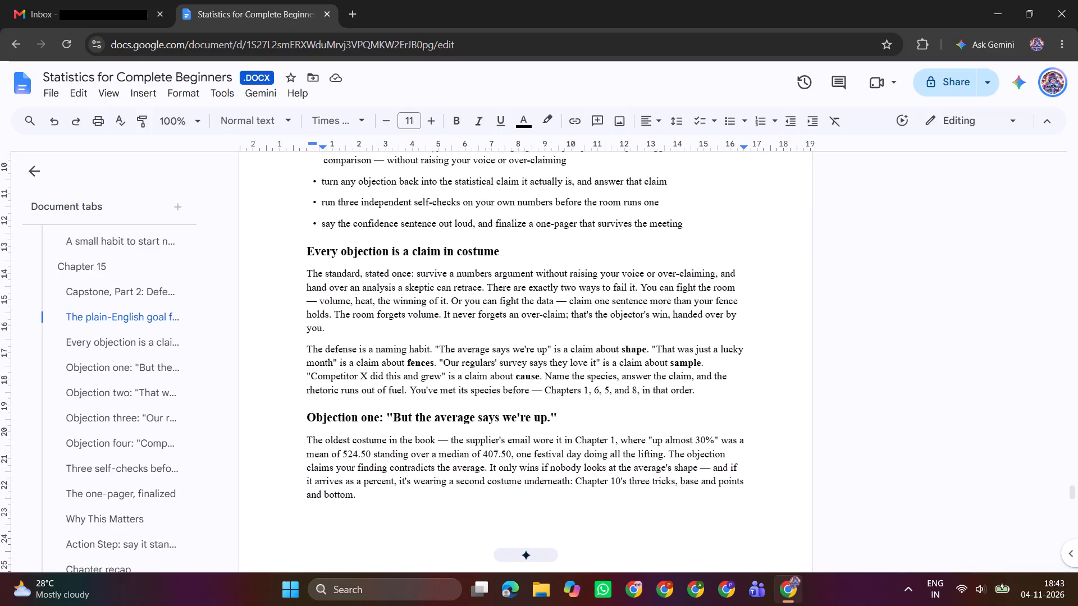
pyautogui.doubleClick(540, 392)
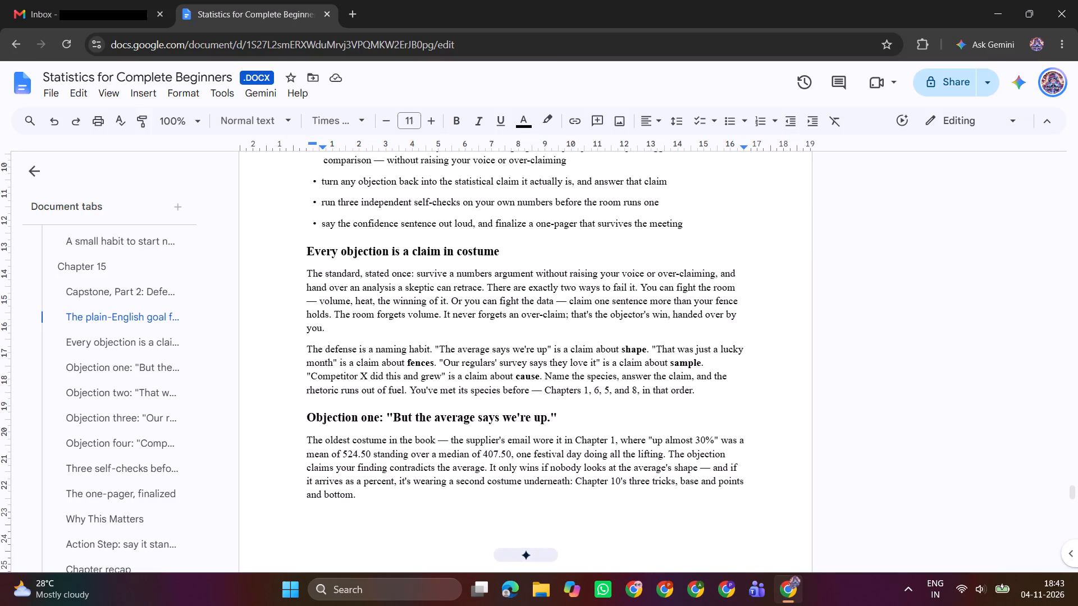
pyautogui.click(540, 392)
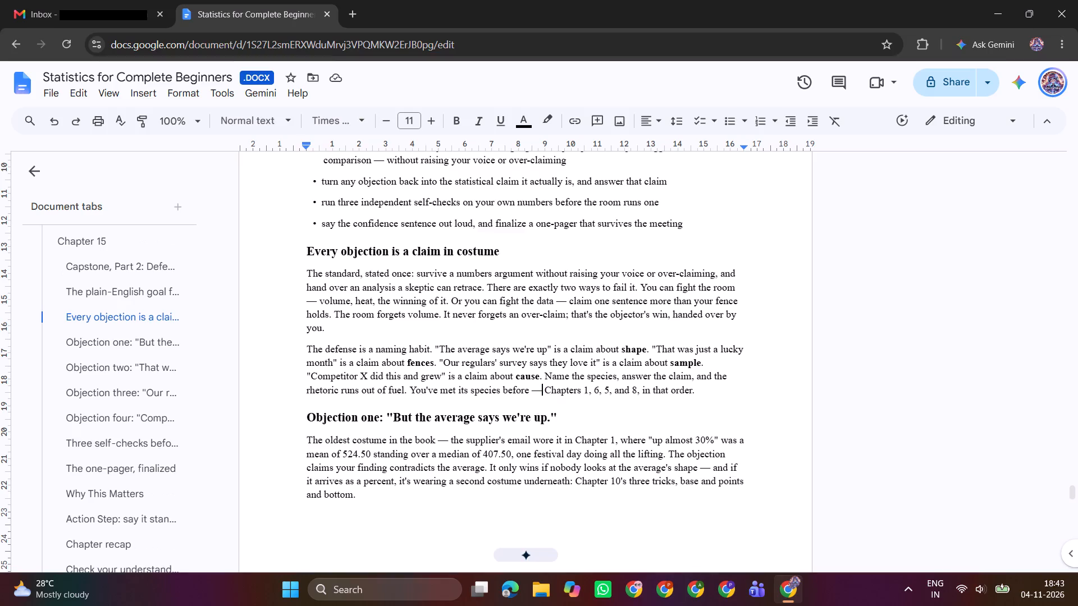
pyautogui.scroll(-3, 540, 392)
pyautogui.click(472, 313)
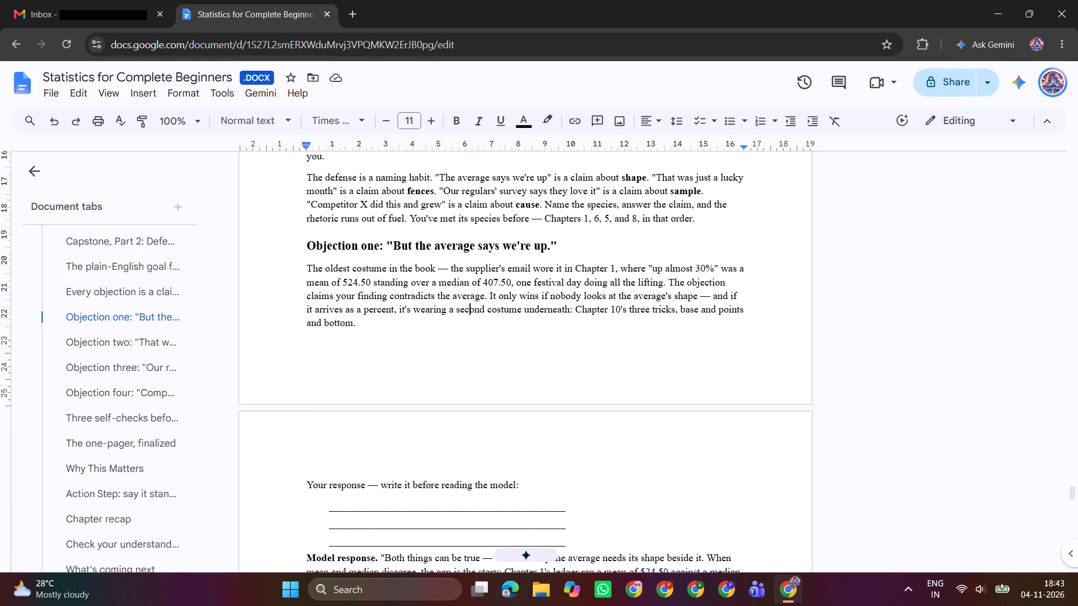
pyautogui.scroll(-2, 472, 313)
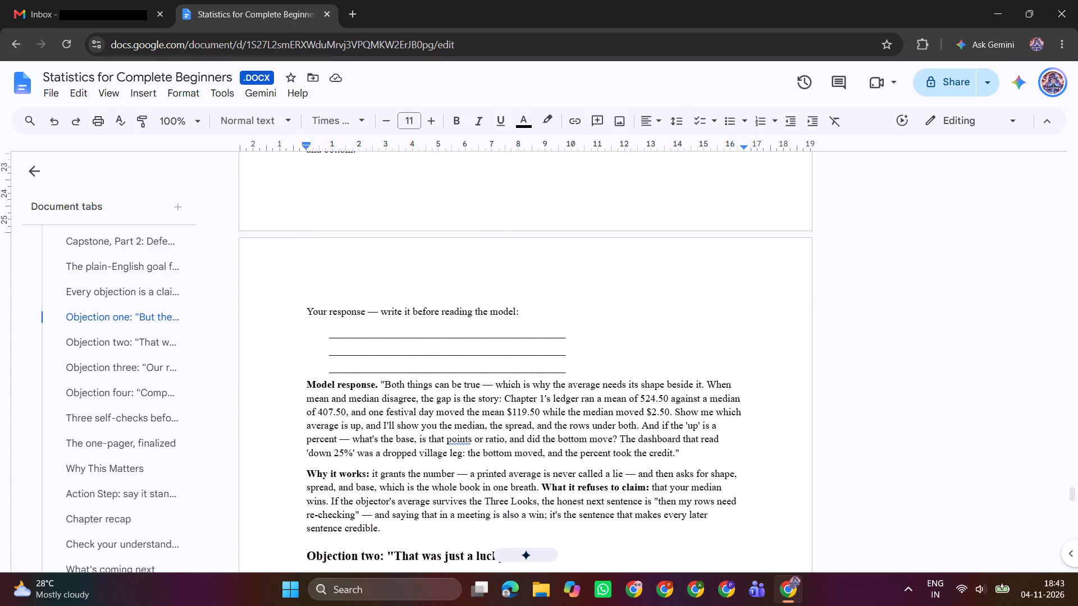
pyautogui.click(459, 438)
pyautogui.click(462, 420)
# Remove the em dashes before "and then asks for shape" and after "re-checking" in Objection one's "Why it works" paragraph.
pyautogui.scroll(-1, 462, 420)
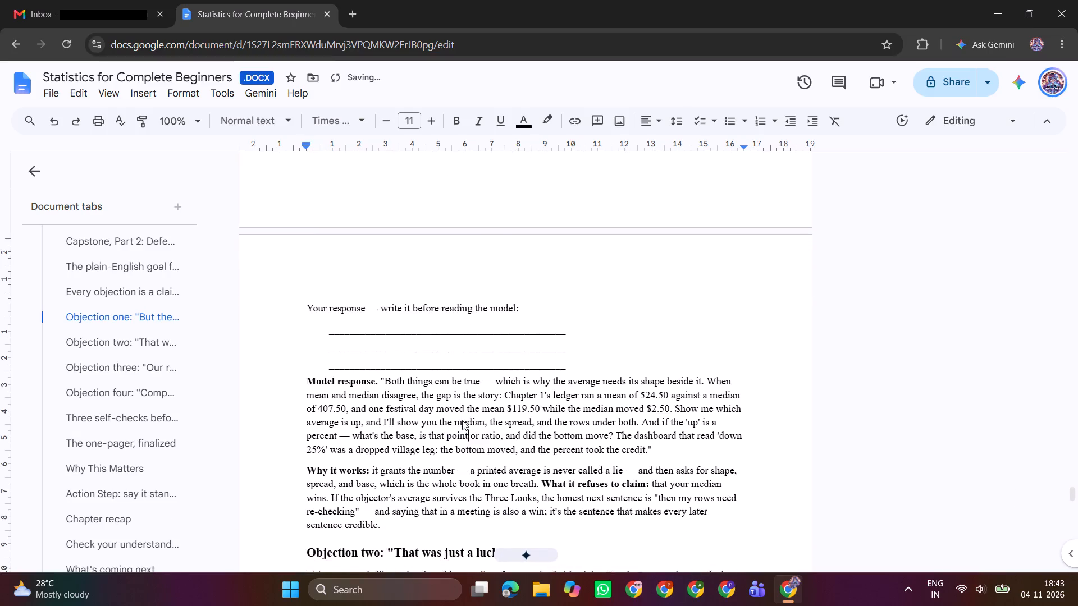
pyautogui.scroll(-1, 462, 420)
pyautogui.doubleClick(634, 370)
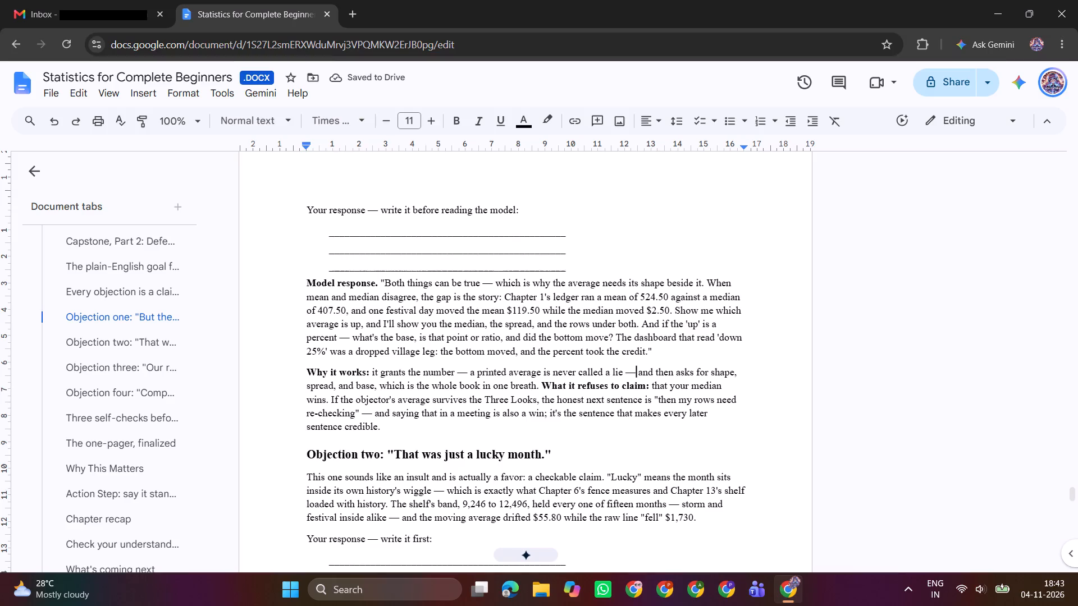
pyautogui.press('Delete')
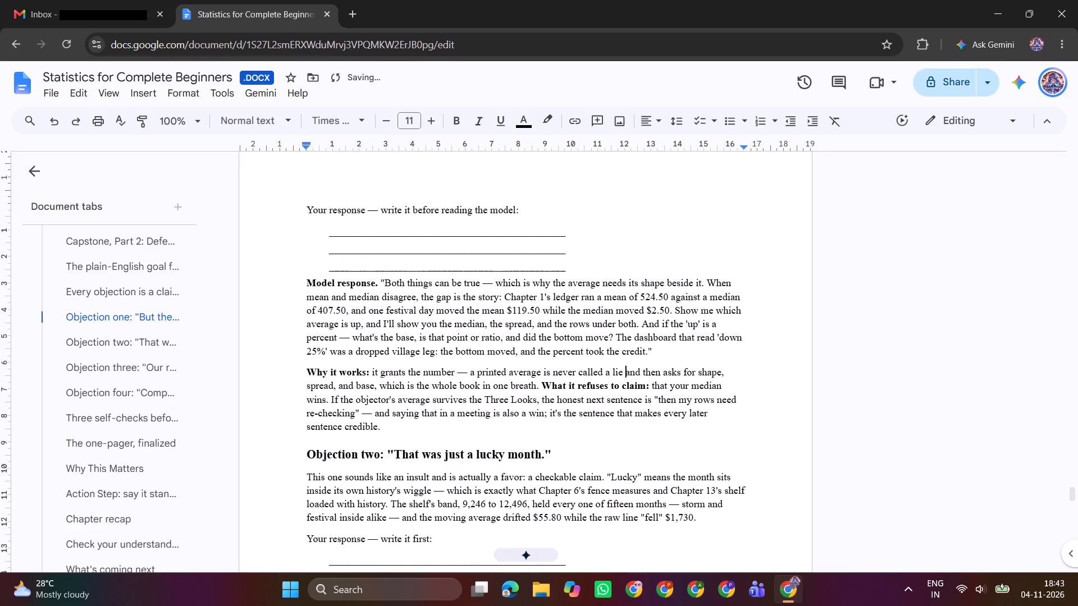
pyautogui.doubleClick(368, 417)
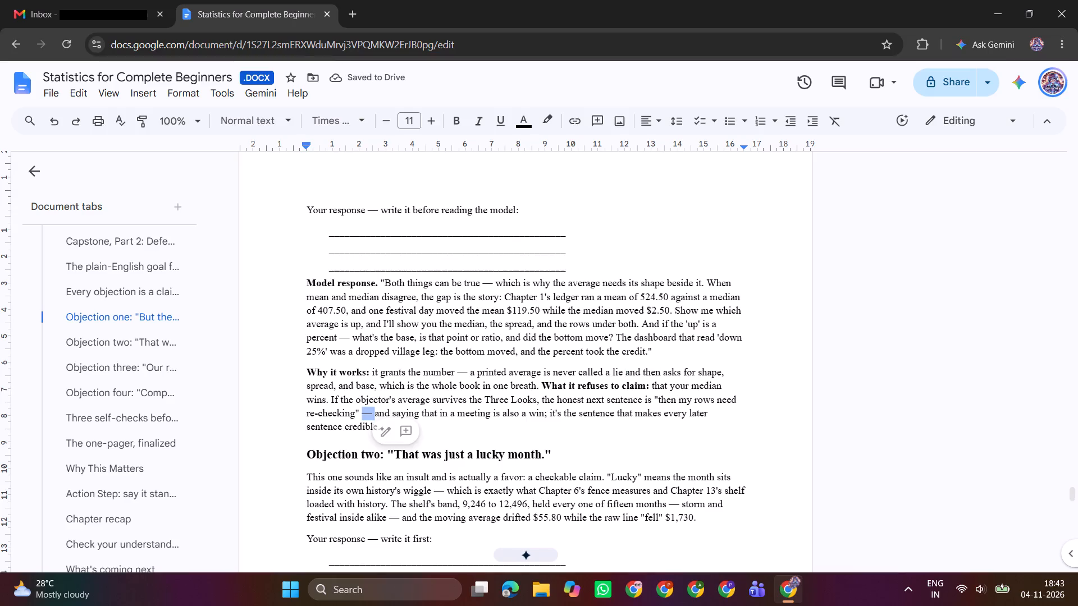
pyautogui.press('Delete')
pyautogui.click(438, 433)
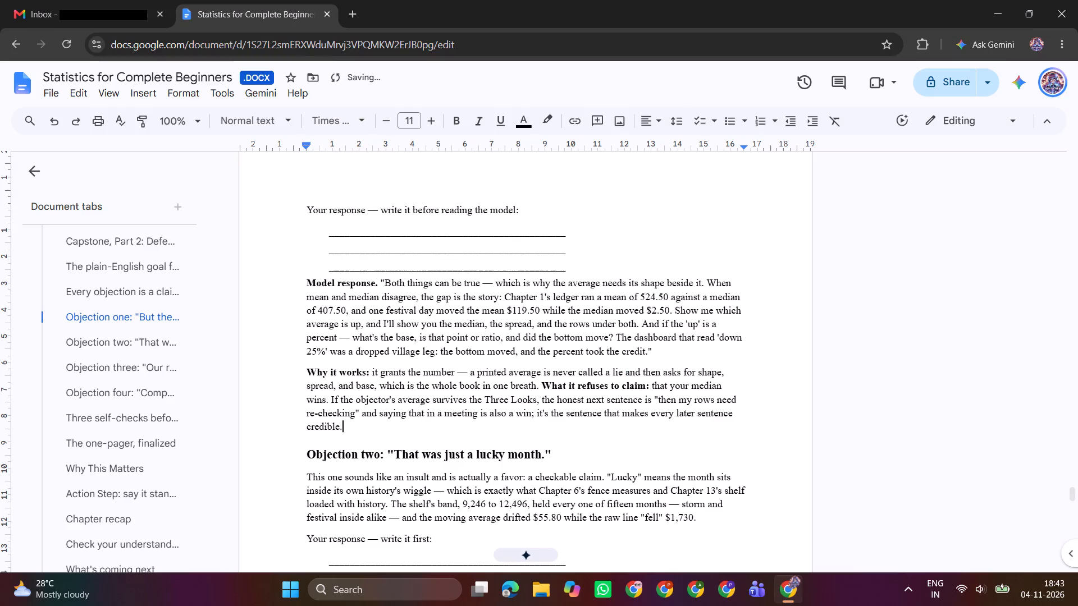
# Remove the em dash after "festival inside alike" in the opening paragraph of Objection two.
pyautogui.scroll(-2, 438, 433)
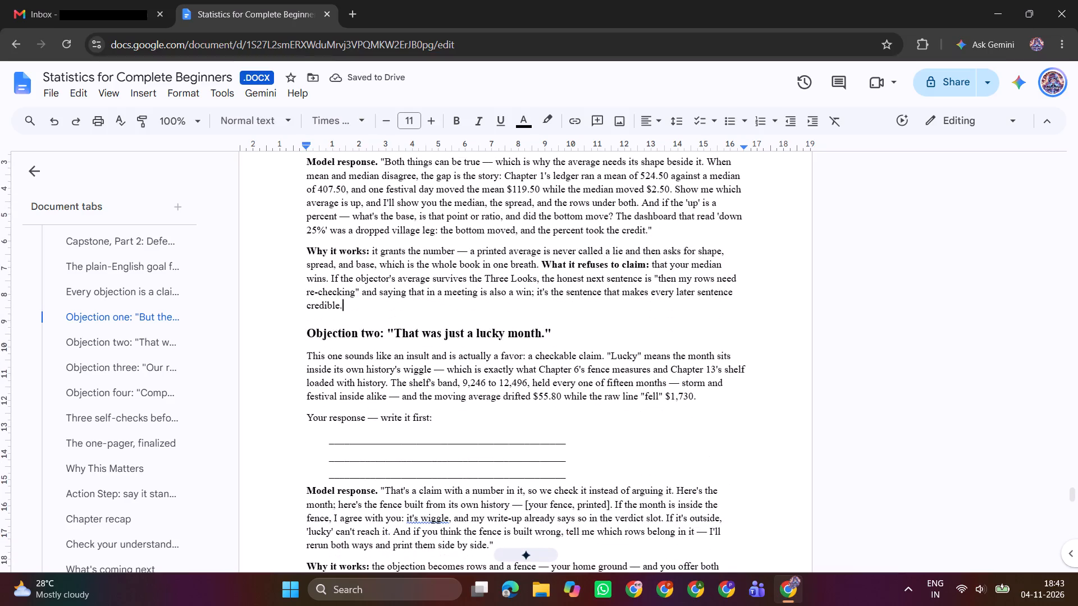
pyautogui.click(670, 368)
pyautogui.doubleClick(392, 399)
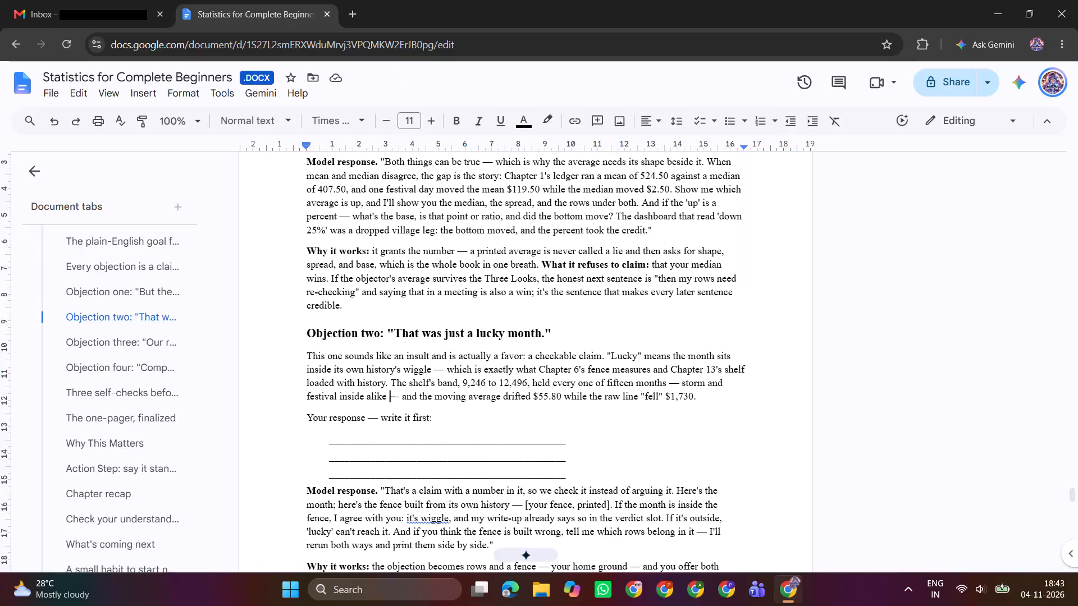
pyautogui.press('Delete')
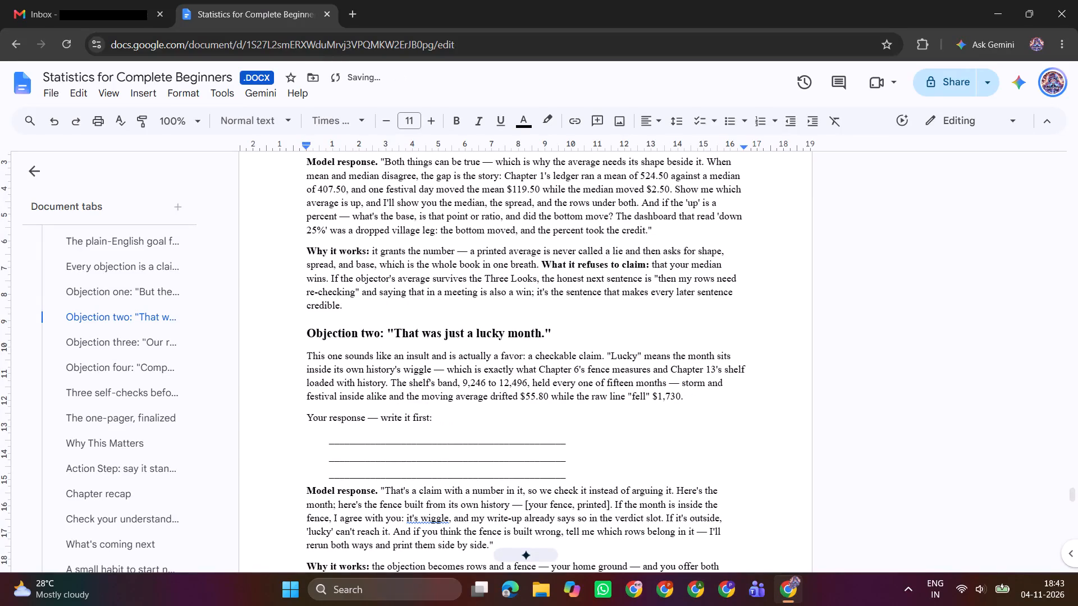
pyautogui.click(436, 379)
# Accept the grammar suggestion "it's a wiggle" for "it's wiggle" in Objection two's model response.
pyautogui.scroll(-1, 436, 379)
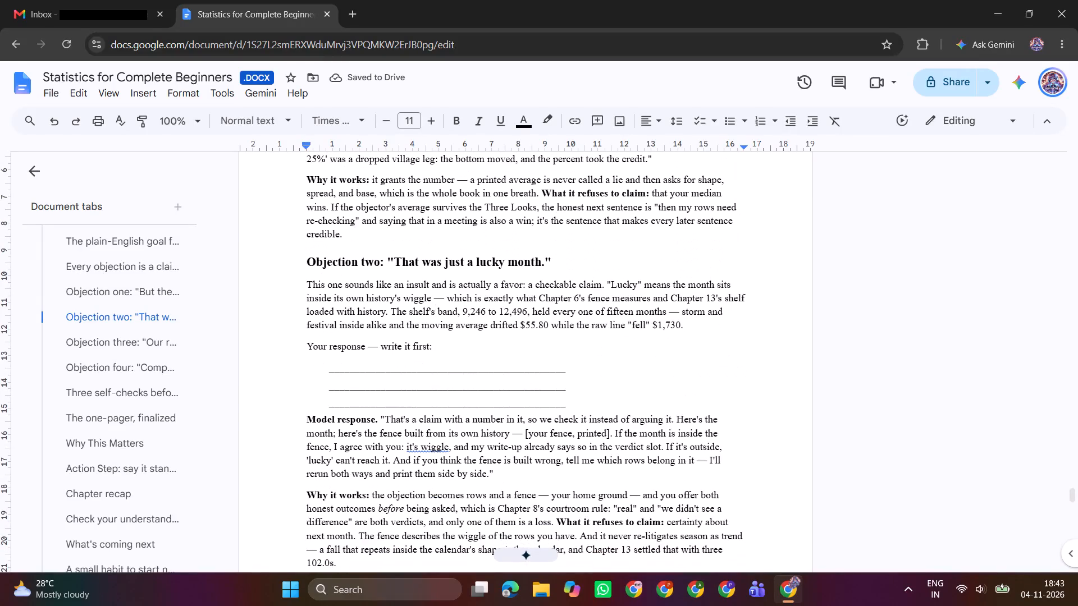
pyautogui.click(416, 450)
pyautogui.click(425, 433)
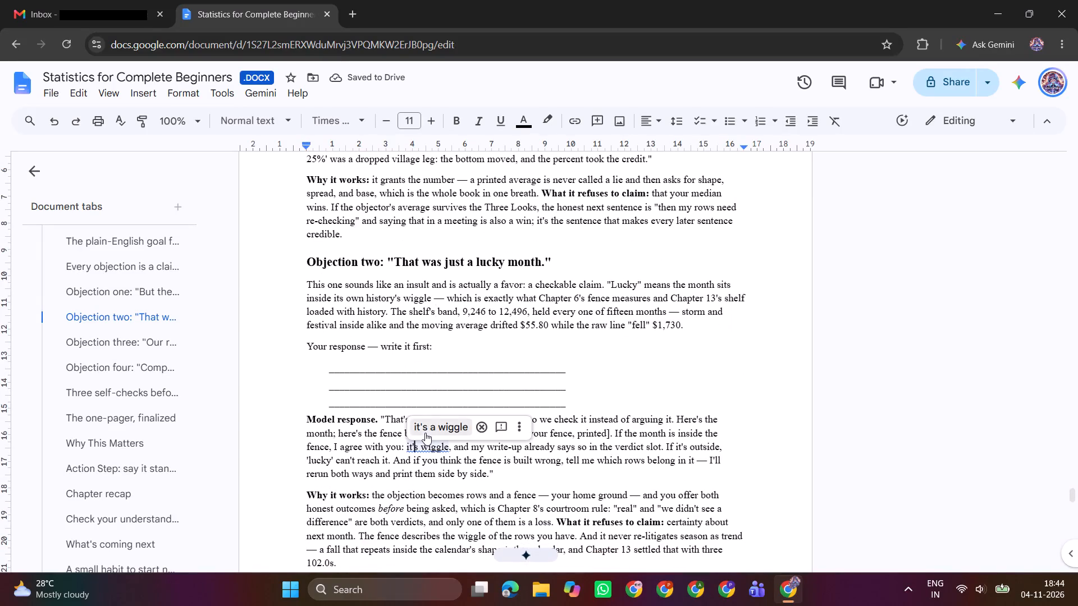
pyautogui.click(527, 462)
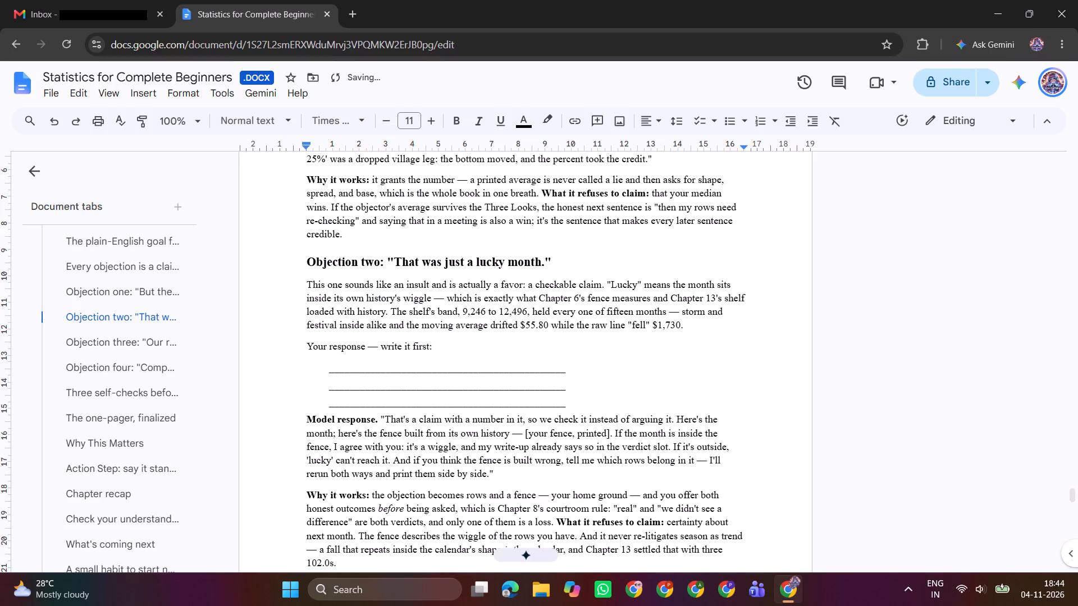
# Italicize the phrase "your home ground" in Objection two's "Why it works" paragraph.
pyautogui.click(547, 490)
pyautogui.scroll(-1, 547, 490)
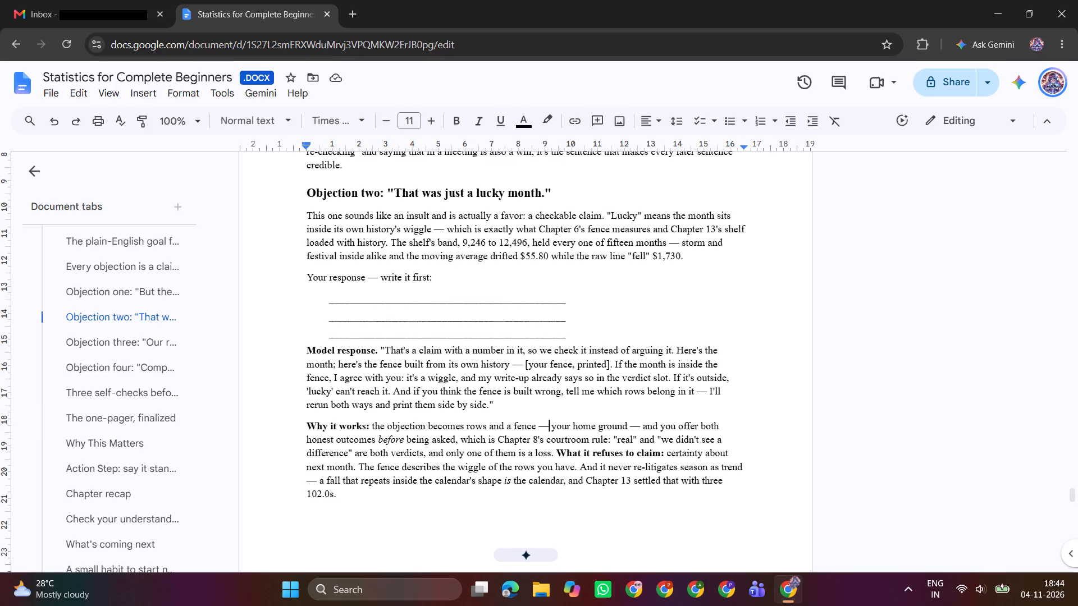
pyautogui.moveTo(629, 425); pyautogui.dragTo(625, 425)
pyautogui.moveTo(625, 425); pyautogui.dragTo(554, 427)
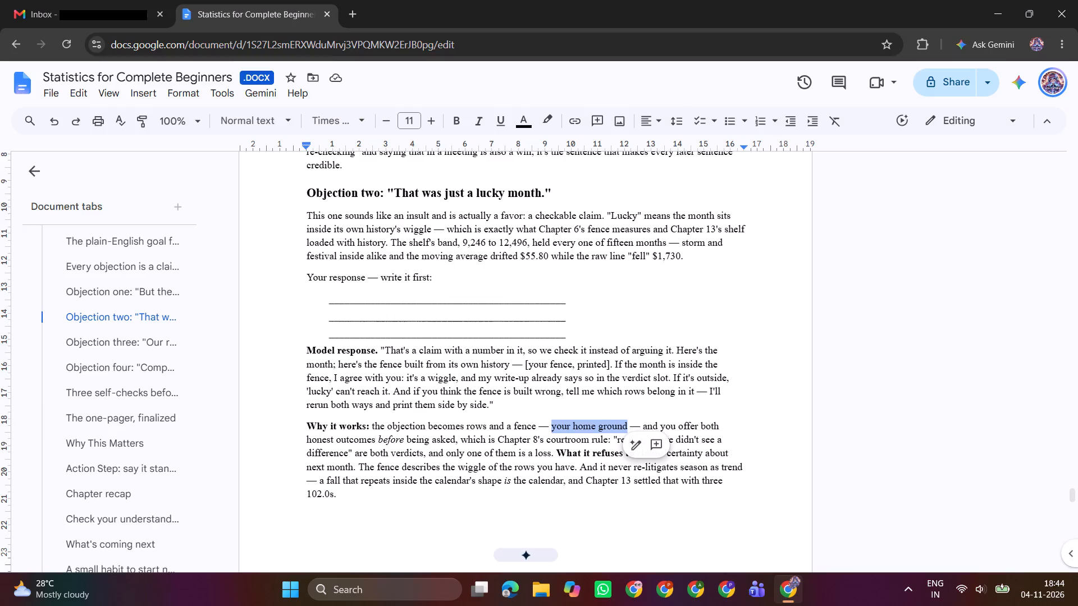
pyautogui.click(485, 124)
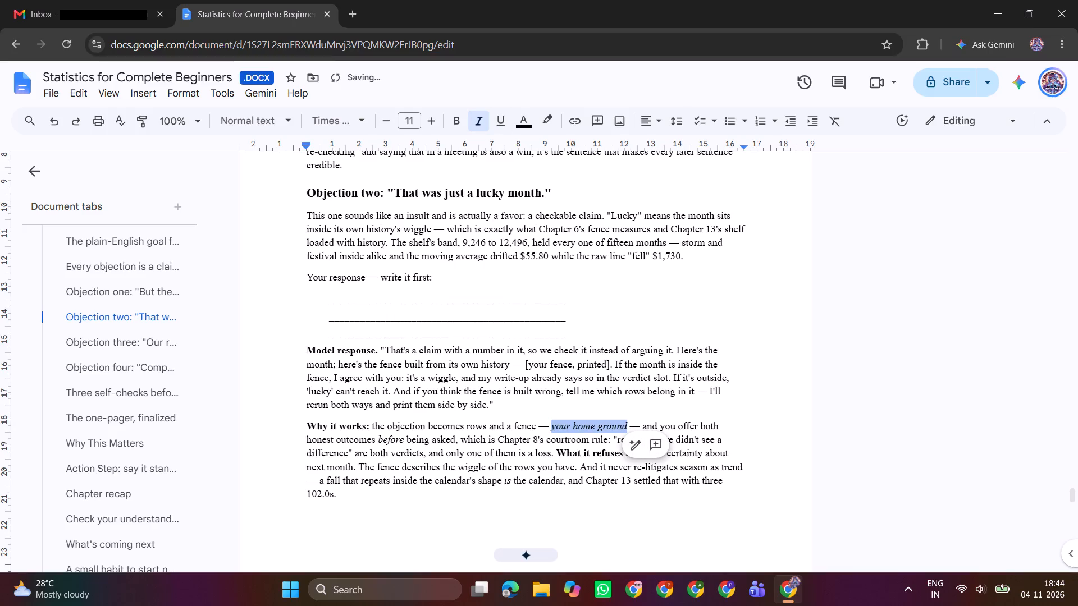
# Remove the em dashes on both sides of "your home ground" in Objection two's "Why it works" paragraph.
pyautogui.doubleClick(542, 430)
pyautogui.press('Delete')
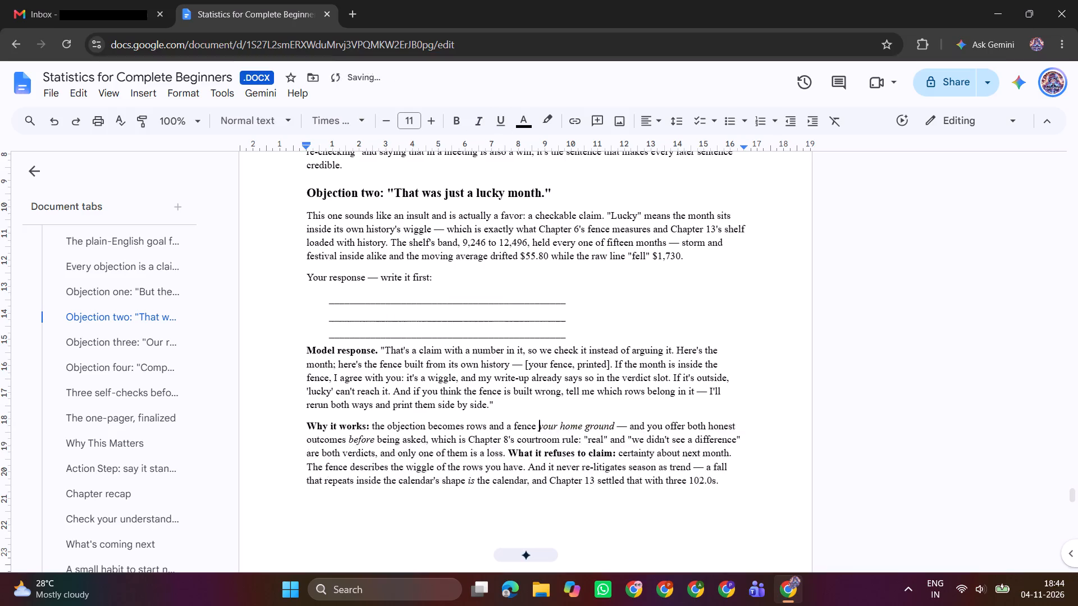
pyautogui.doubleClick(621, 430)
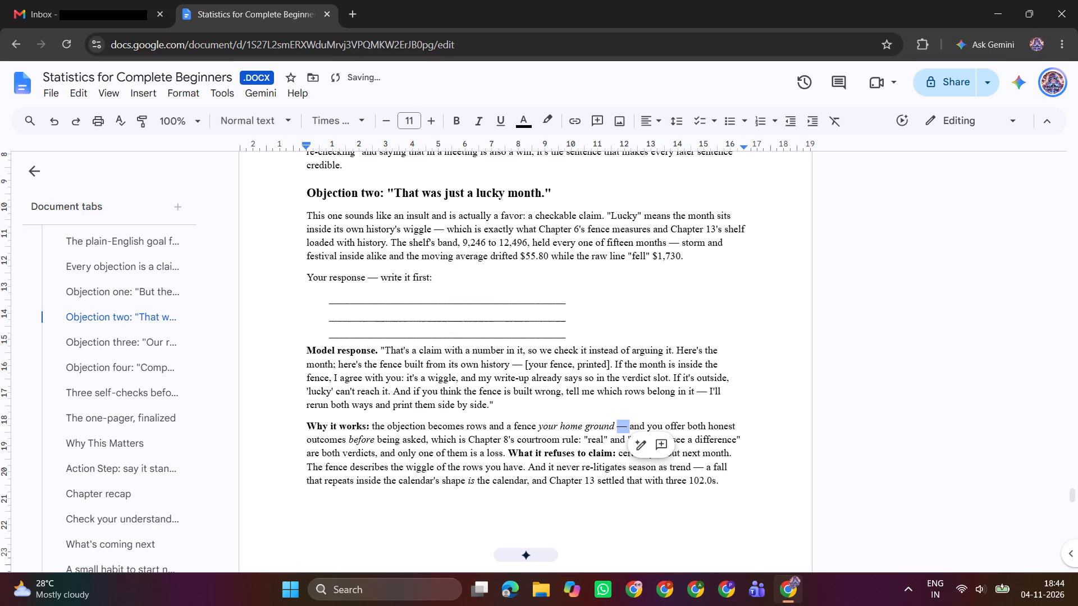
pyautogui.press('Delete')
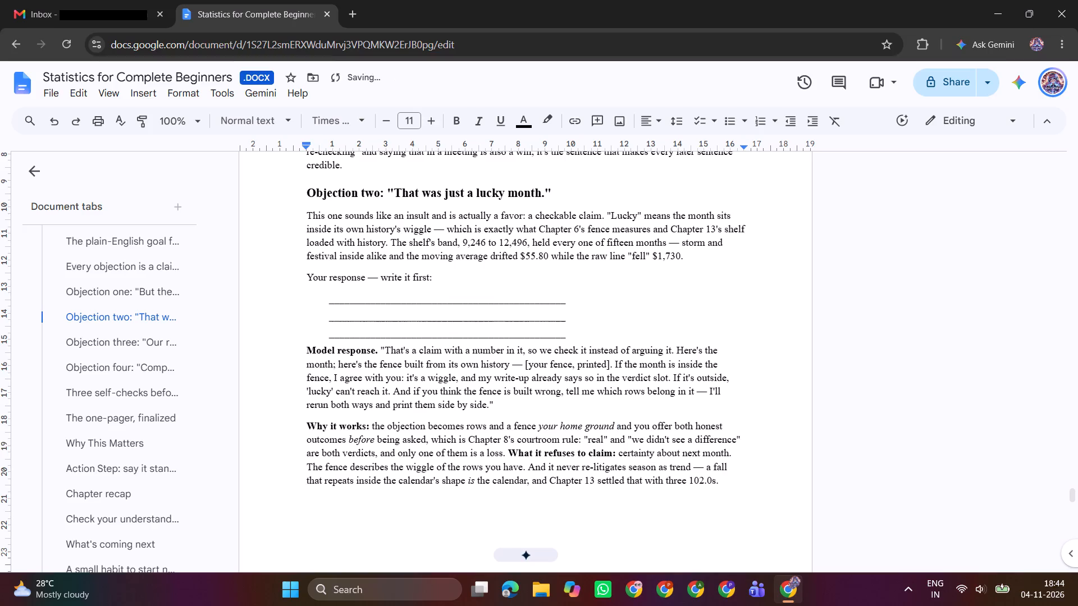
pyautogui.click(540, 472)
# Accept the suggestion "filled" for "filed" in the opening paragraph of Objection three.
pyautogui.scroll(-2, 540, 472)
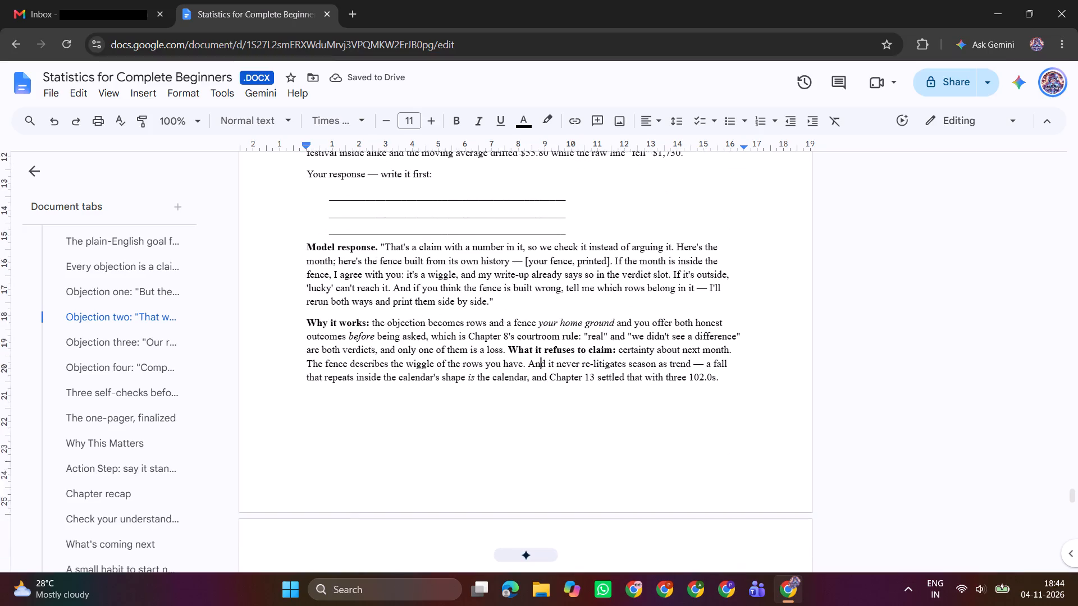
pyautogui.scroll(-2, 540, 472)
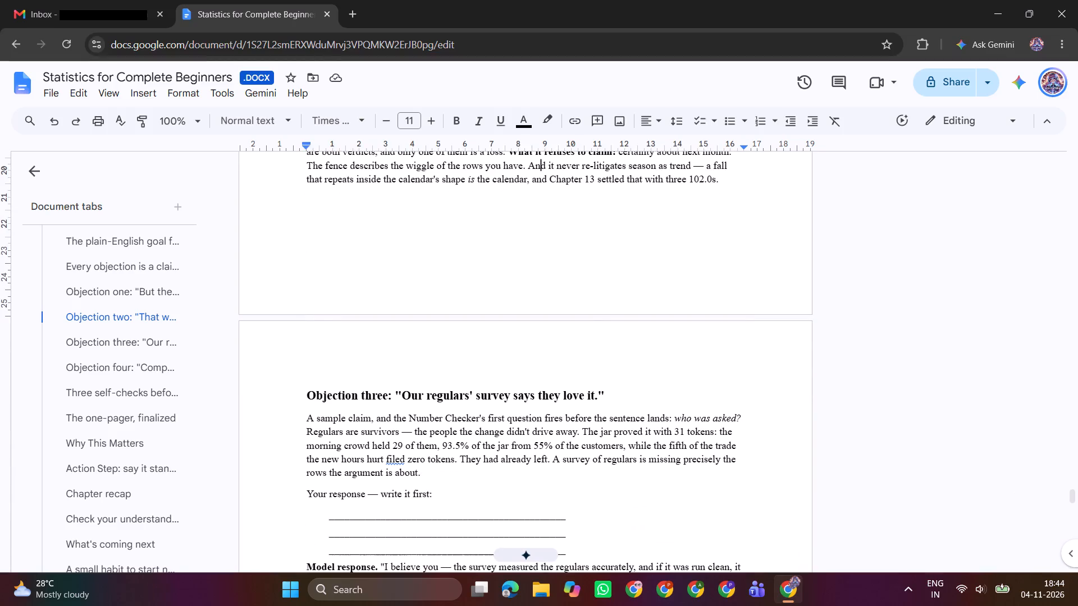
pyautogui.click(397, 462)
pyautogui.click(400, 442)
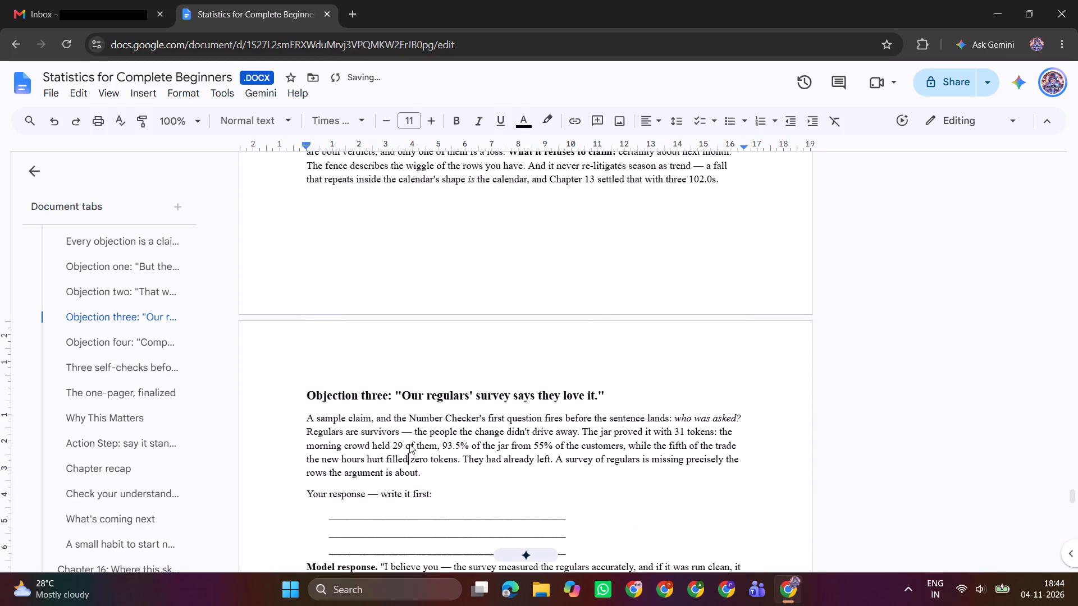
pyautogui.click(535, 492)
# Remove the em dash before "or we run the trial here" in Objection four's model response.
pyautogui.scroll(-2, 535, 492)
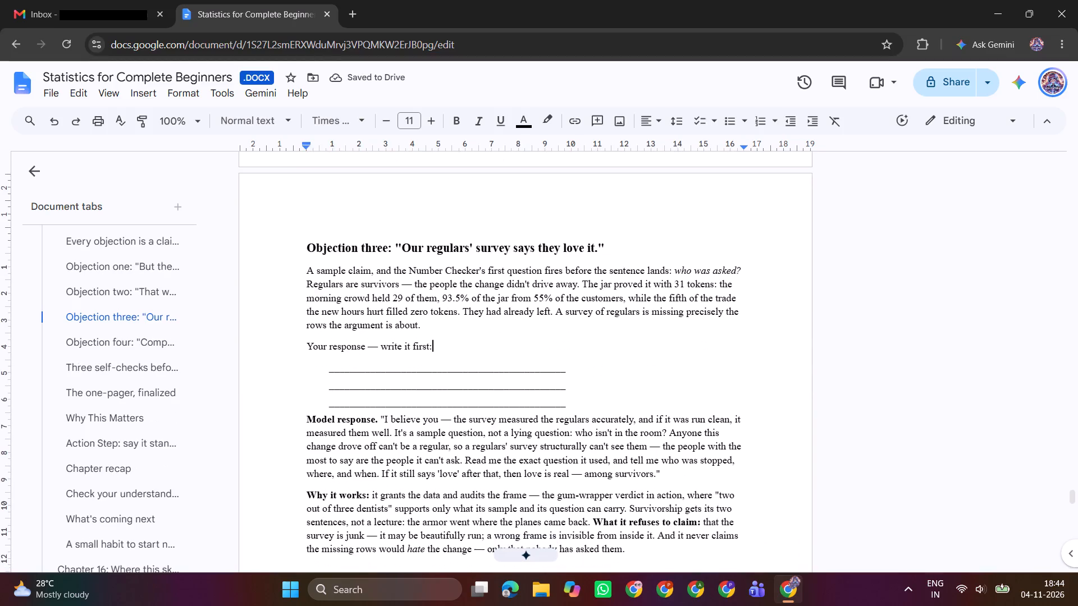
pyautogui.scroll(-3, 635, 473)
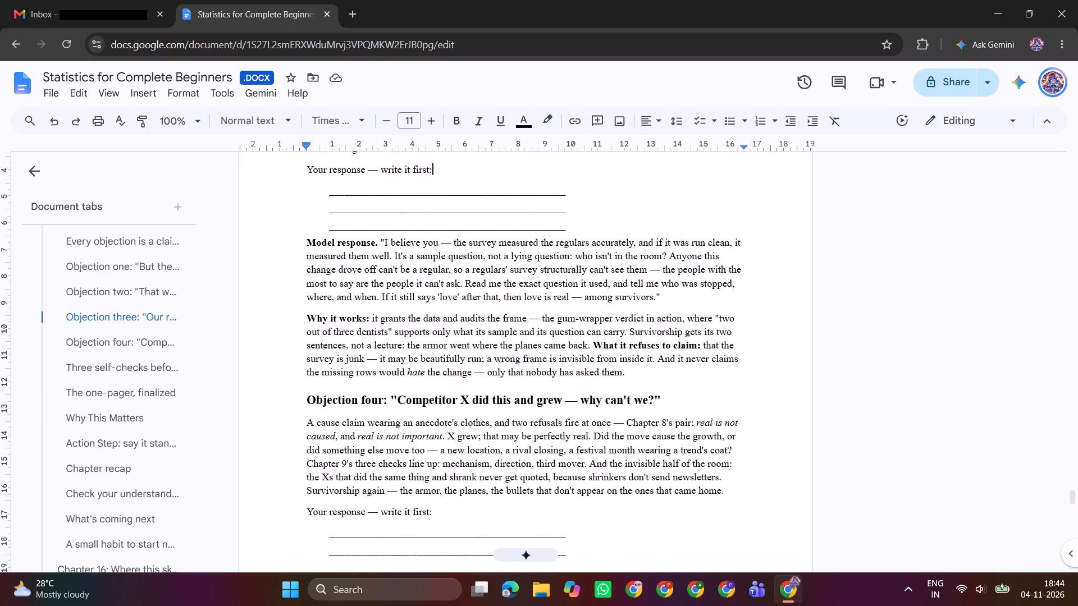
pyautogui.scroll(-1, 579, 453)
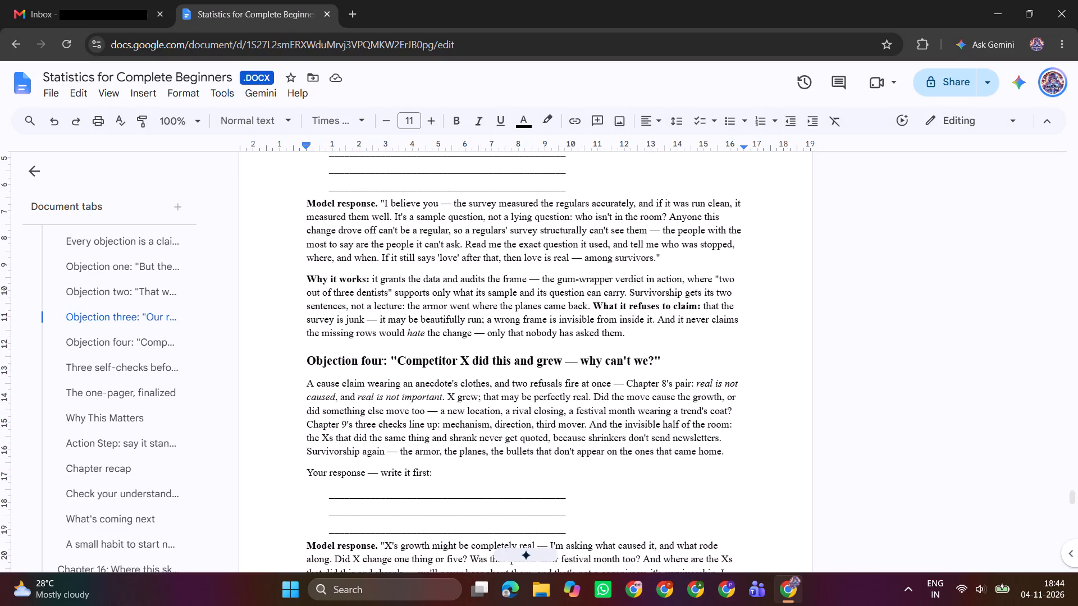
pyautogui.click(408, 479)
pyautogui.scroll(-1, 408, 479)
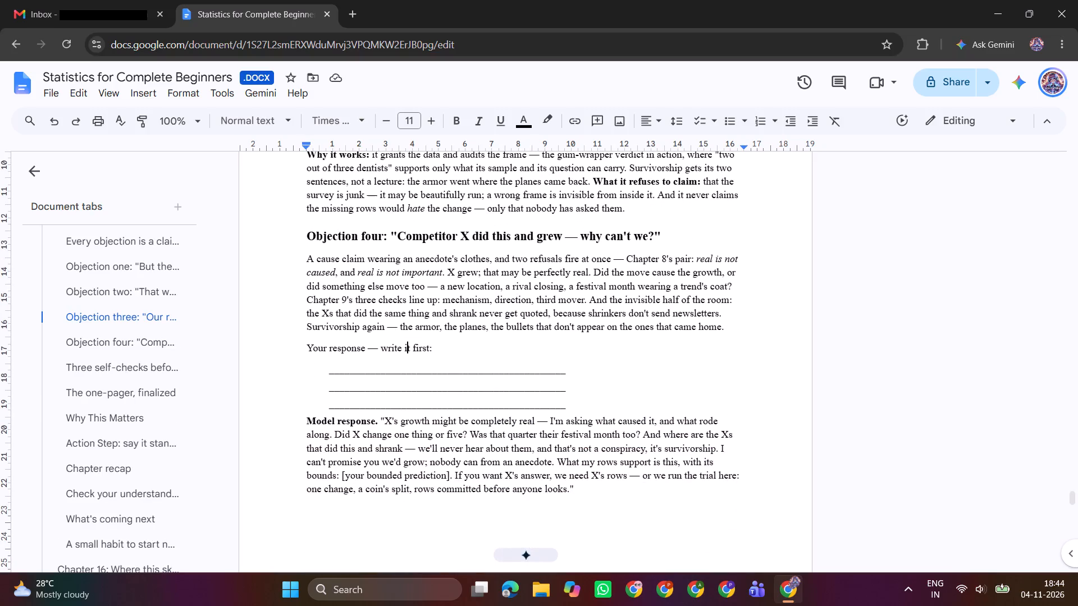
pyautogui.click(527, 461)
pyautogui.scroll(-1, 527, 461)
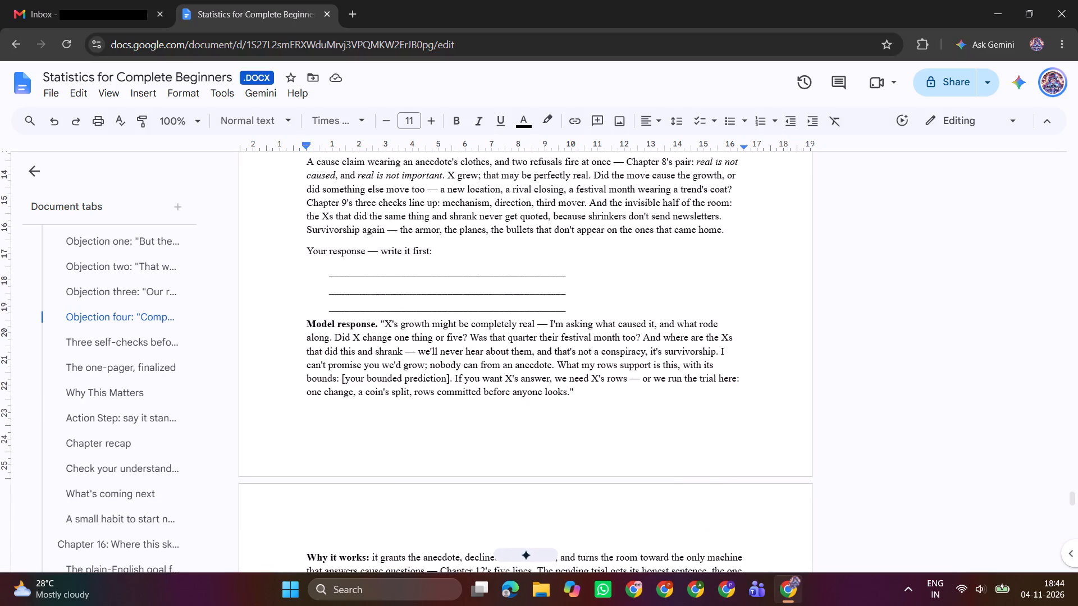
pyautogui.doubleClick(634, 379)
pyautogui.press('Delete')
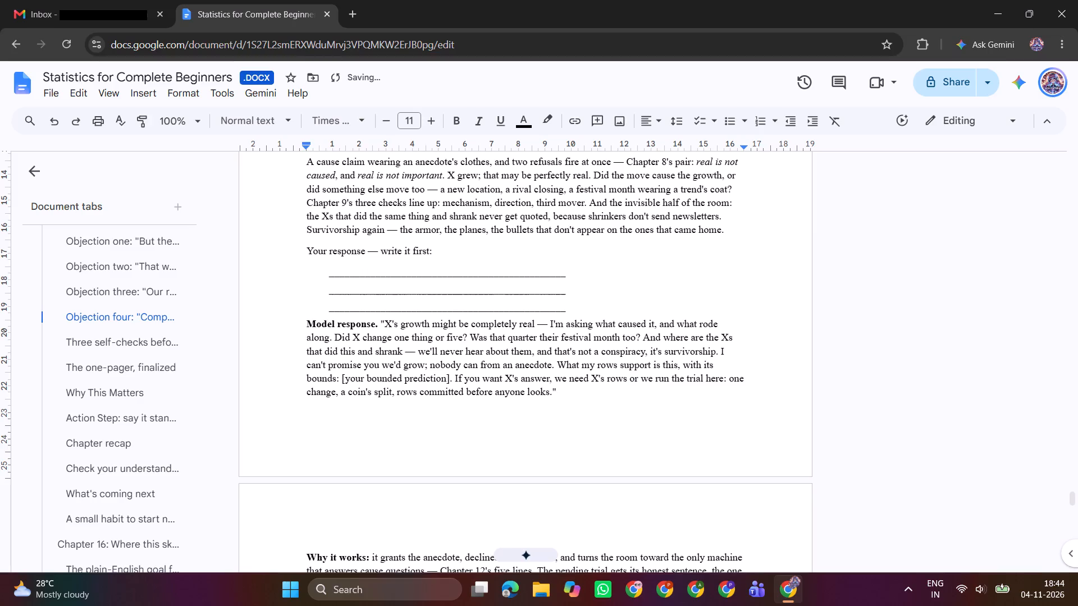
pyautogui.click(558, 366)
# Proofread from Objective four's "Why it works" paragraph through the self-checks, "The one-pager, finalized" and "Why This Matters" sections.
pyautogui.scroll(-1, 558, 366)
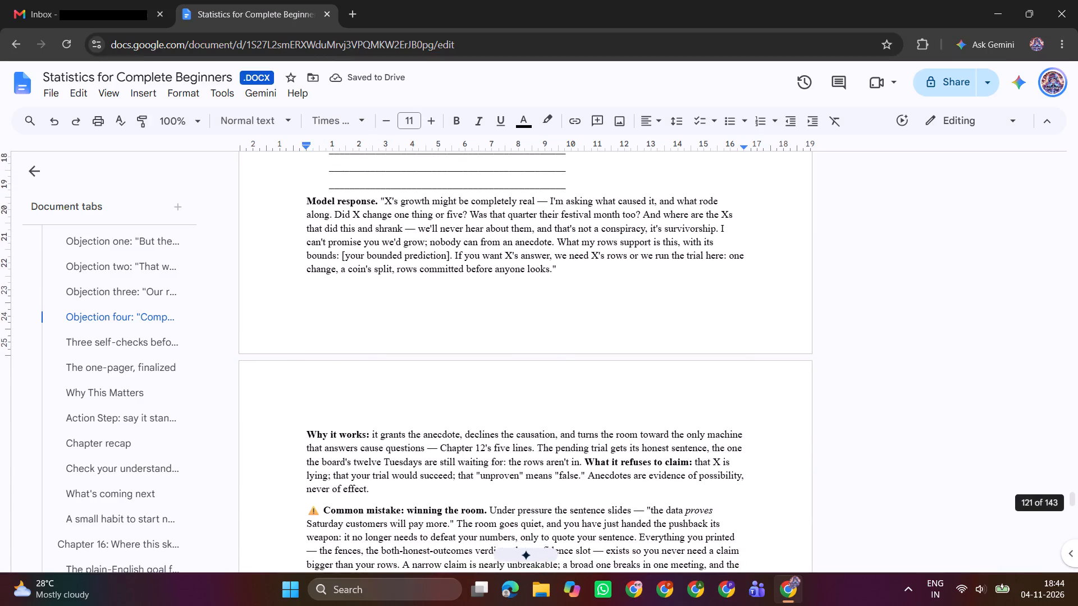
pyautogui.click(502, 463)
pyautogui.scroll(-2, 502, 463)
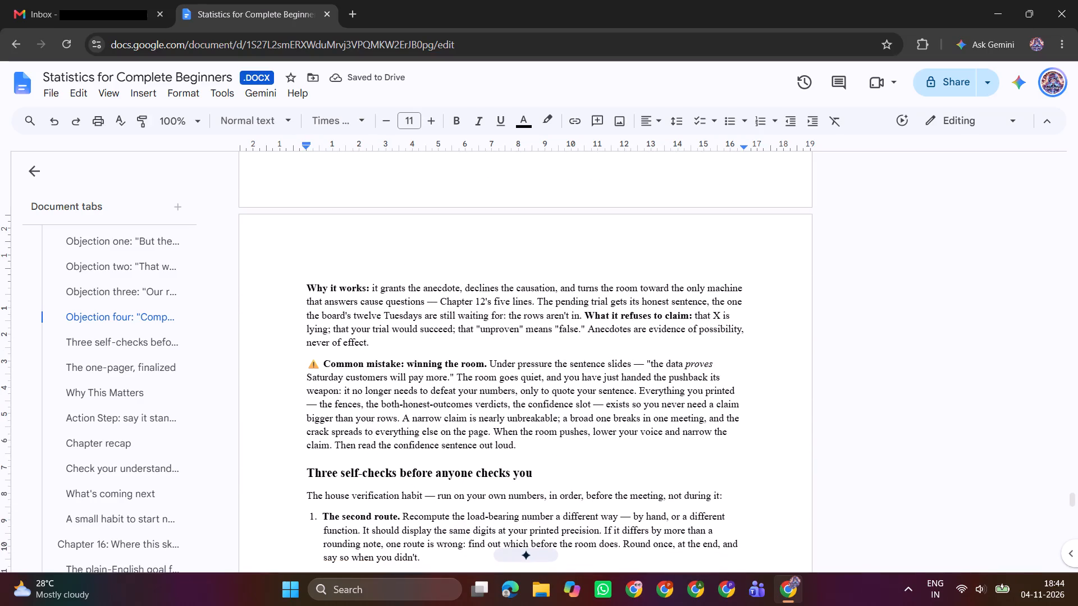
pyautogui.scroll(-1, 390, 456)
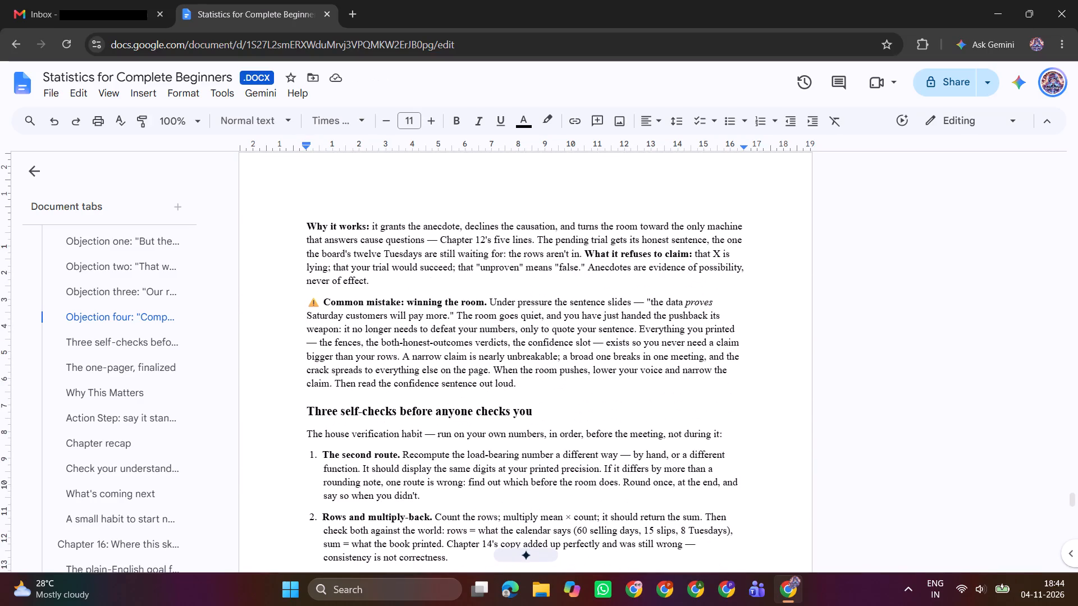
pyautogui.scroll(-2, 390, 456)
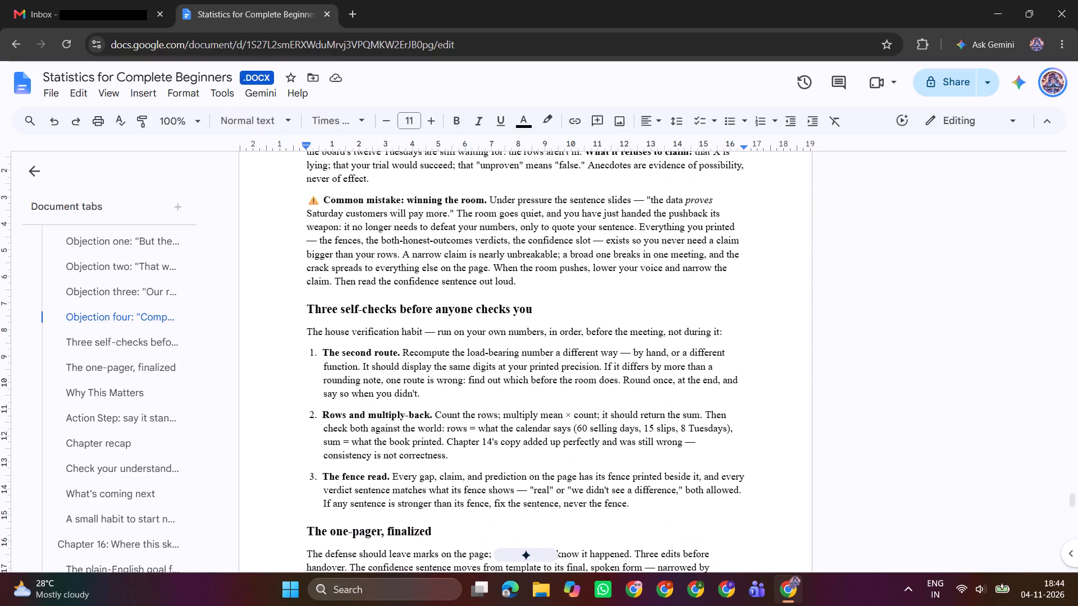
pyautogui.scroll(-1, 519, 469)
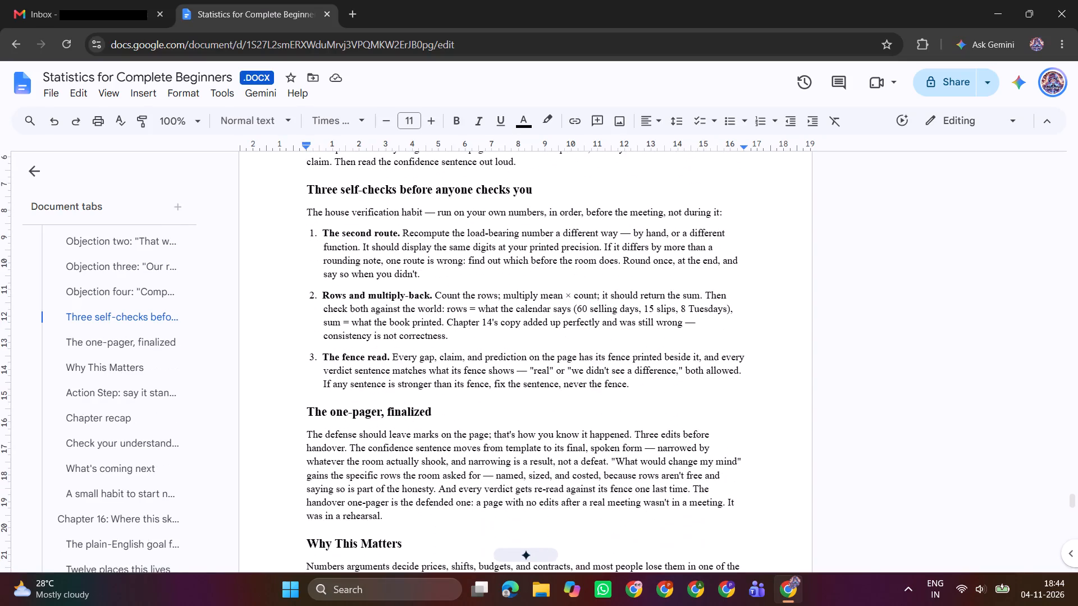
pyautogui.scroll(-2, 519, 469)
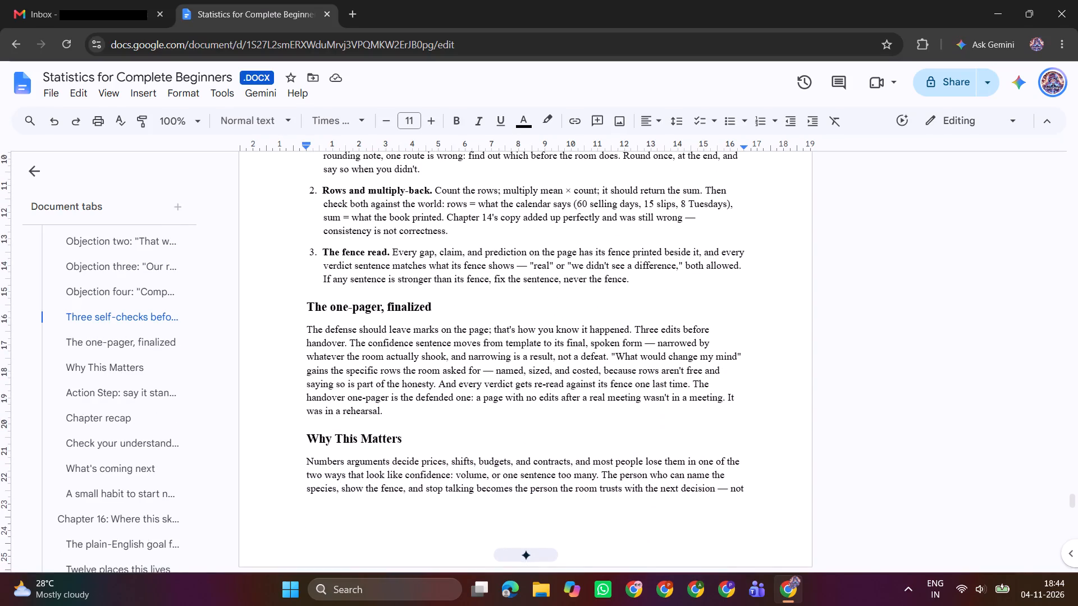
pyautogui.scroll(-3, 519, 469)
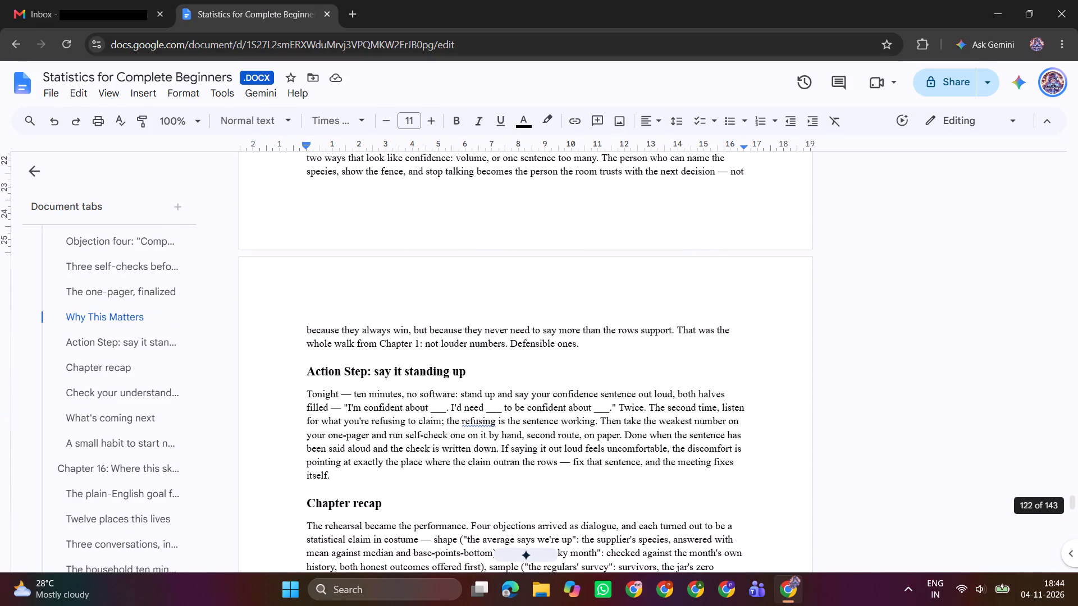
# Accept the suggestion "refusal" for "refusing" in the "Action Step: say it standing up" paragraph.
pyautogui.click(478, 424)
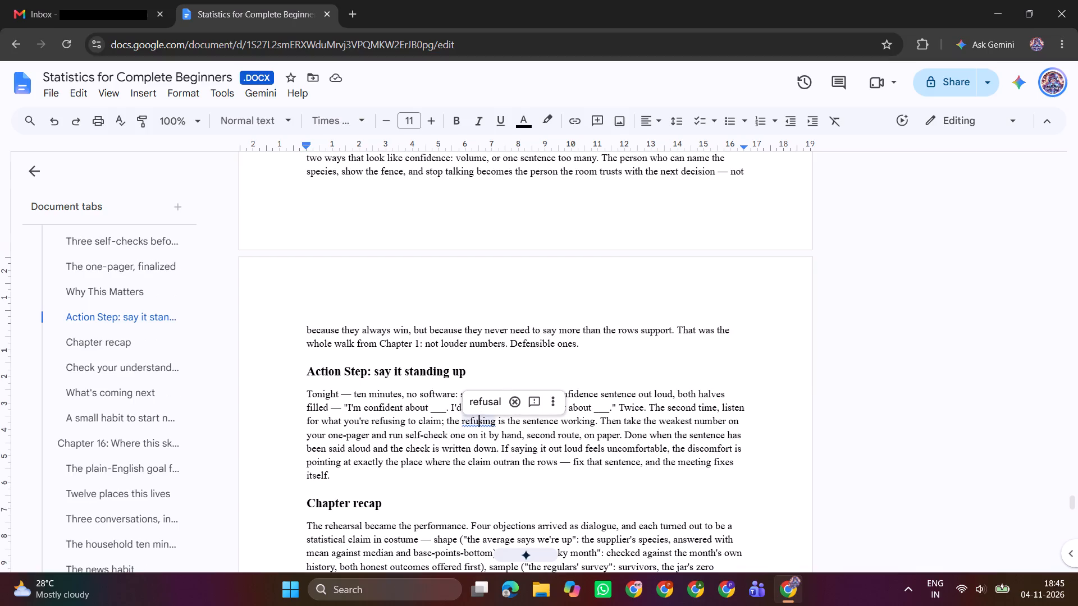
pyautogui.click(477, 408)
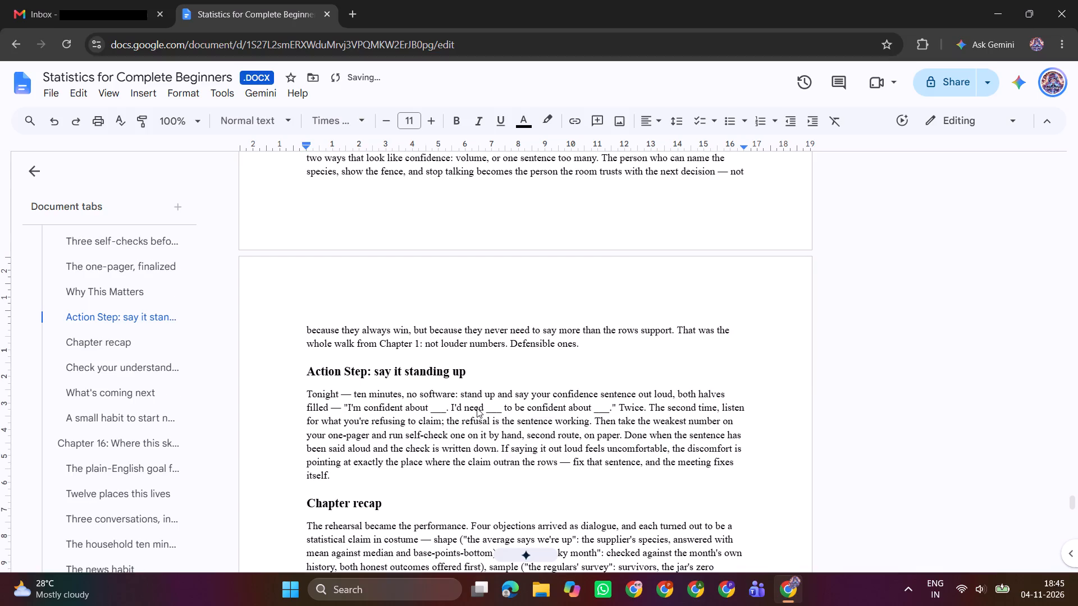
pyautogui.click(489, 421)
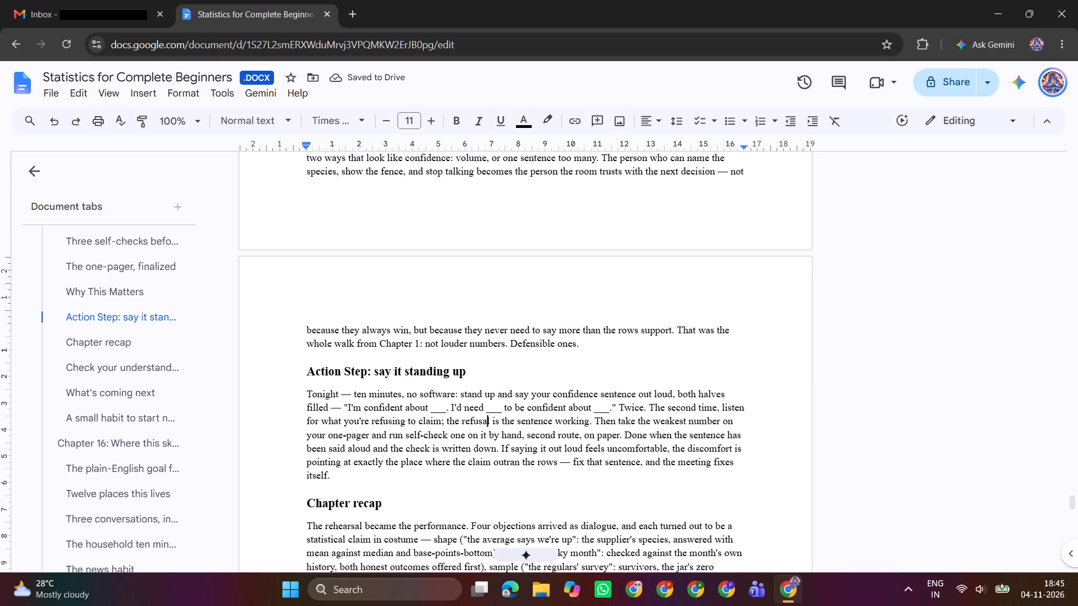
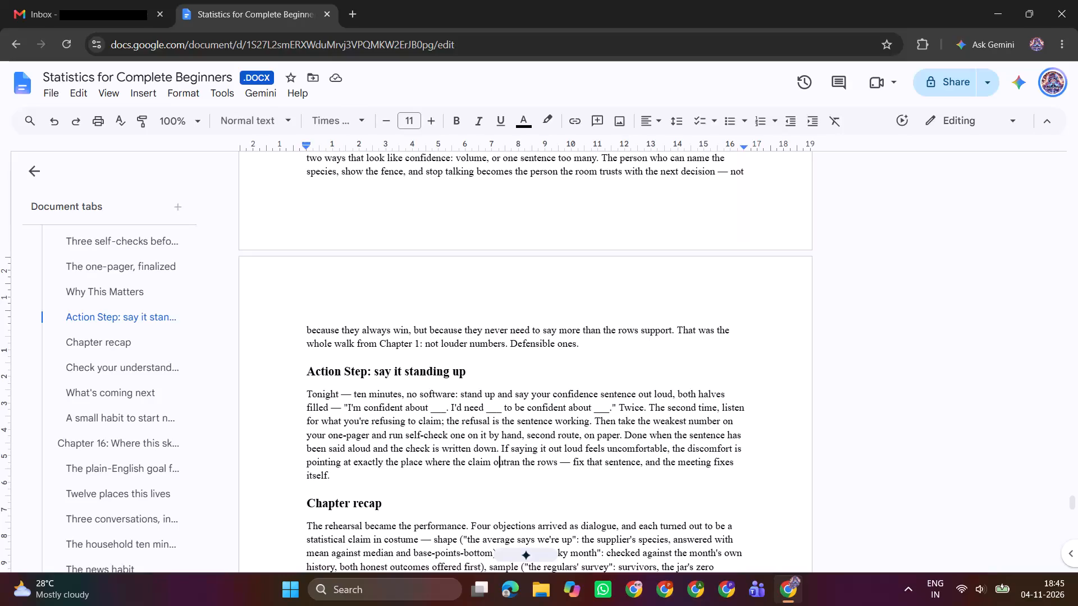
# Accept the suggestion "cost" for "costed" in the Chapter recap paragraph.
pyautogui.scroll(-3, 500, 461)
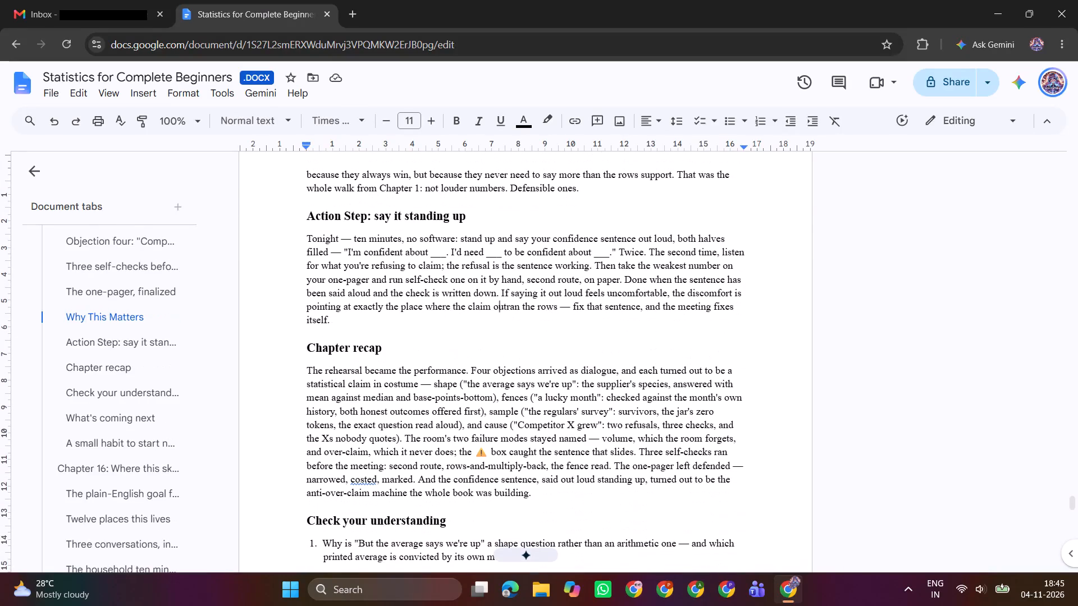
pyautogui.click(500, 461)
pyautogui.scroll(-1, 500, 461)
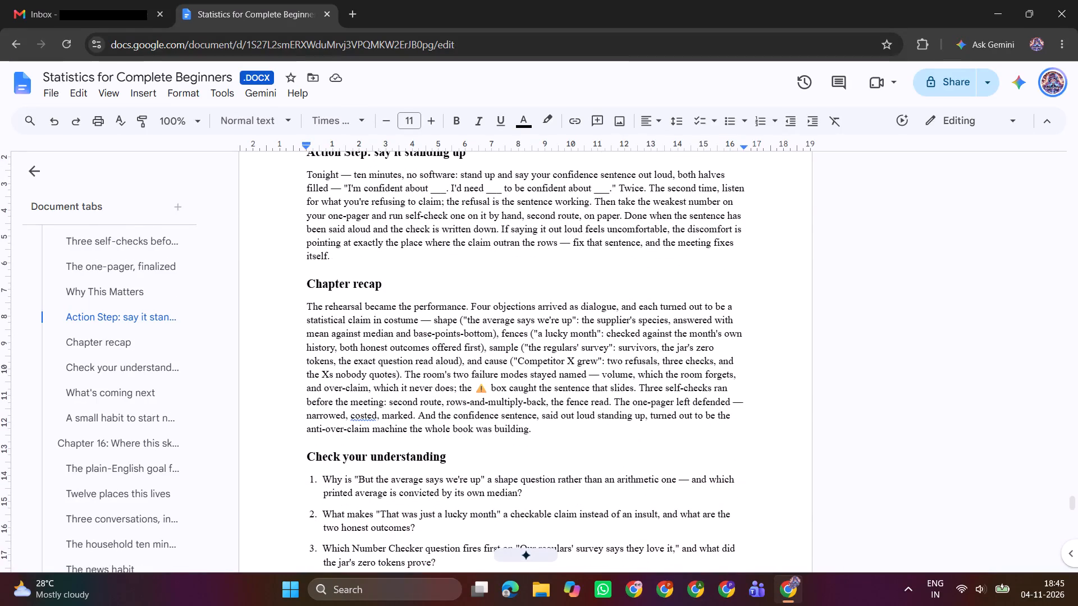
pyautogui.click(367, 416)
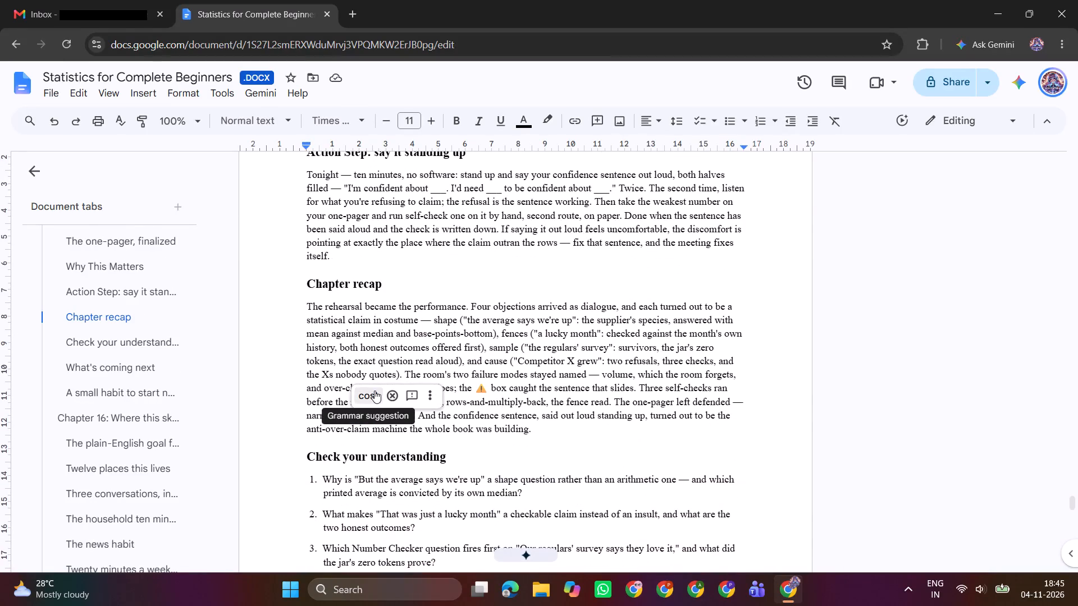
pyautogui.click(374, 391)
pyautogui.click(442, 341)
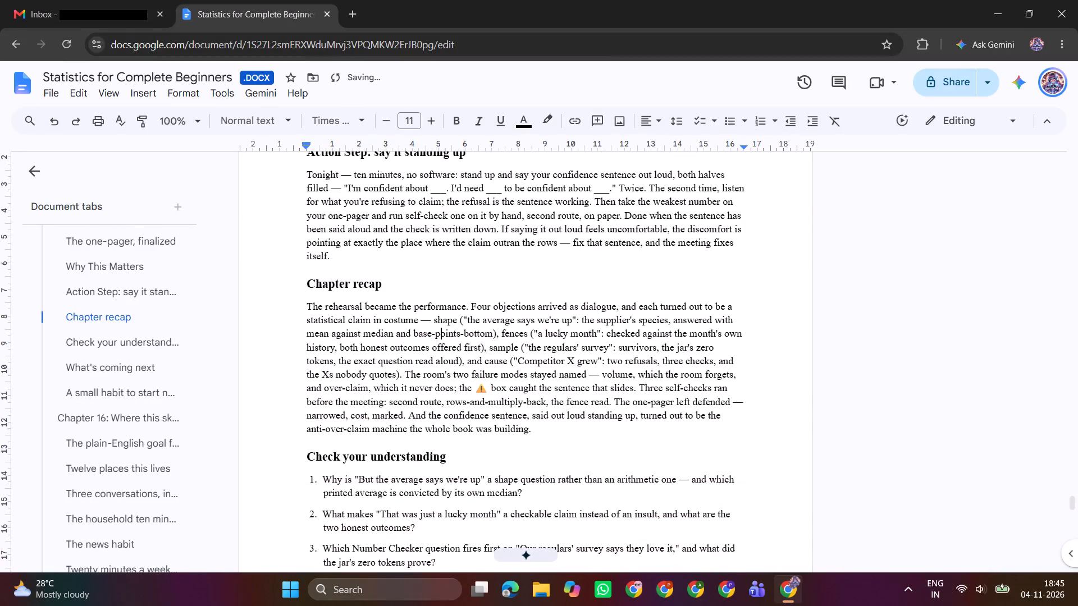
# Remove the em dashes before "and which" in question 1 and "and say why" in question 5 of Check your understanding.
pyautogui.scroll(-2, 442, 341)
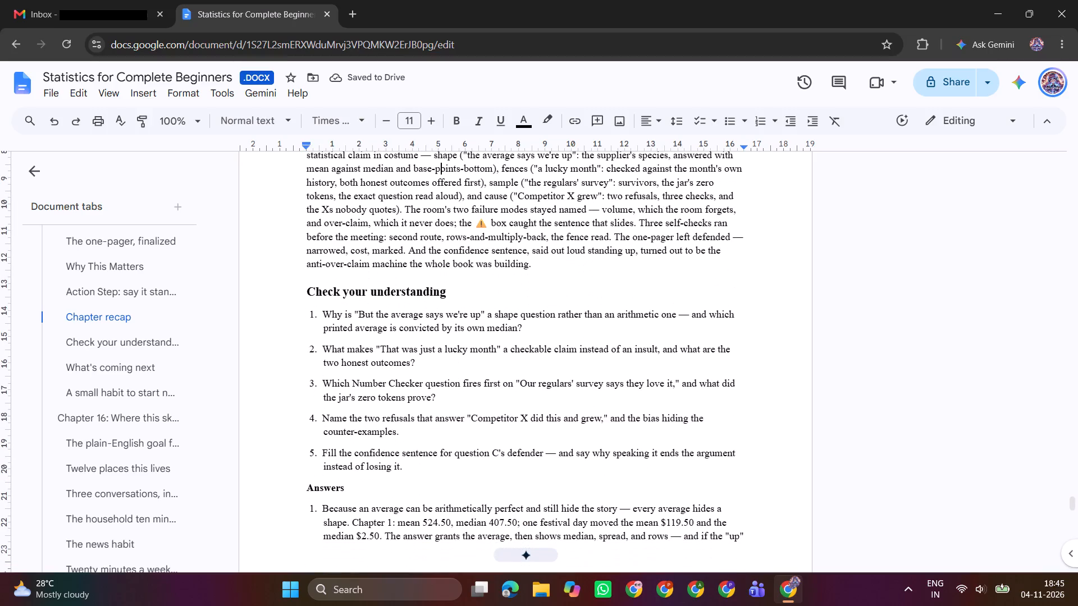
pyautogui.doubleClick(685, 314)
pyautogui.press('Delete')
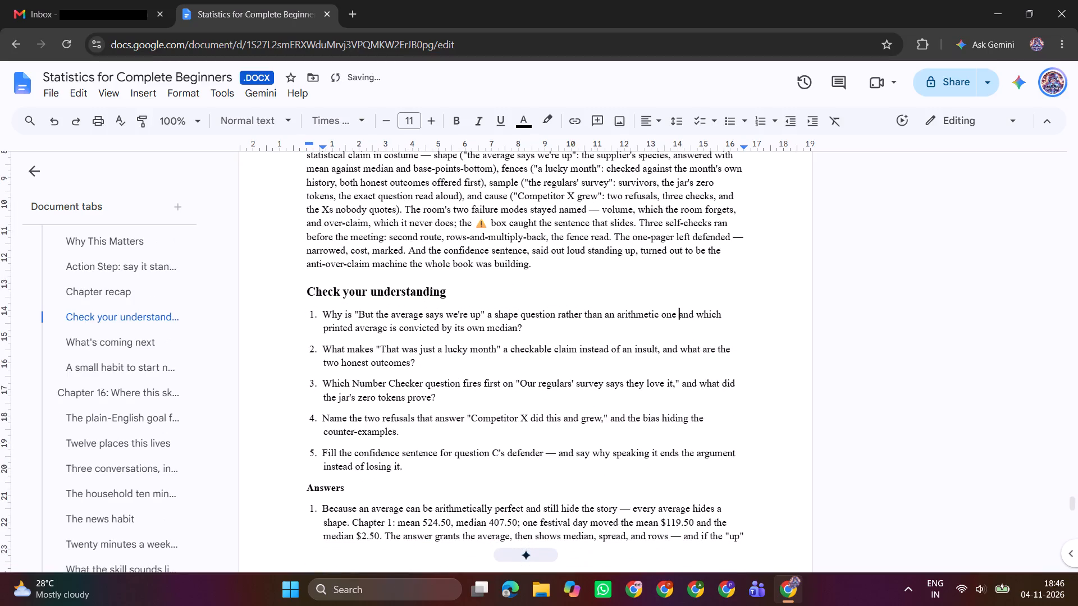
pyautogui.click(644, 401)
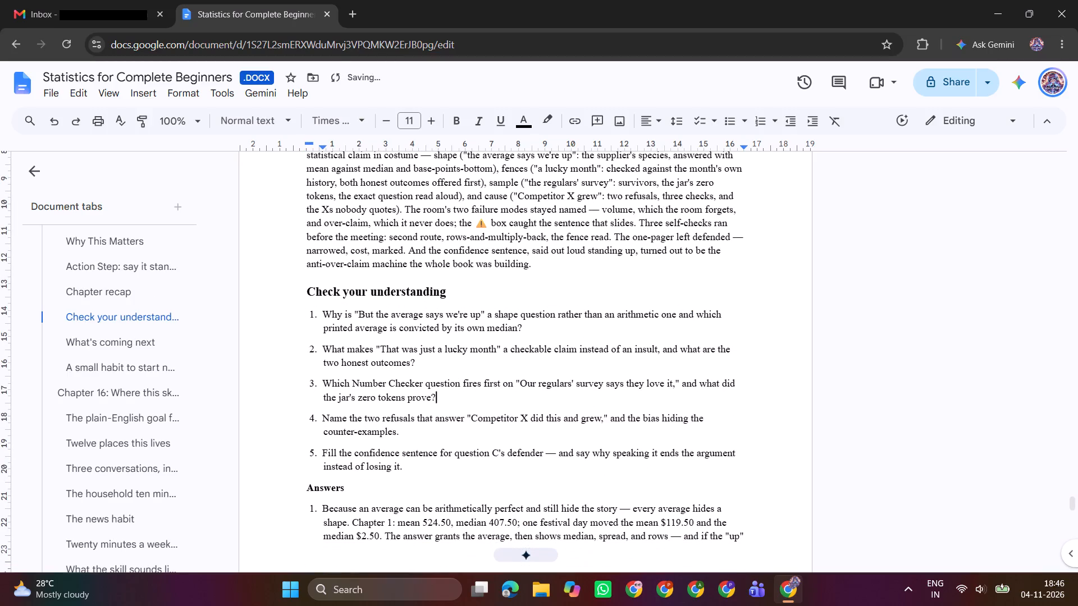
pyautogui.doubleClick(551, 452)
pyautogui.press('Delete')
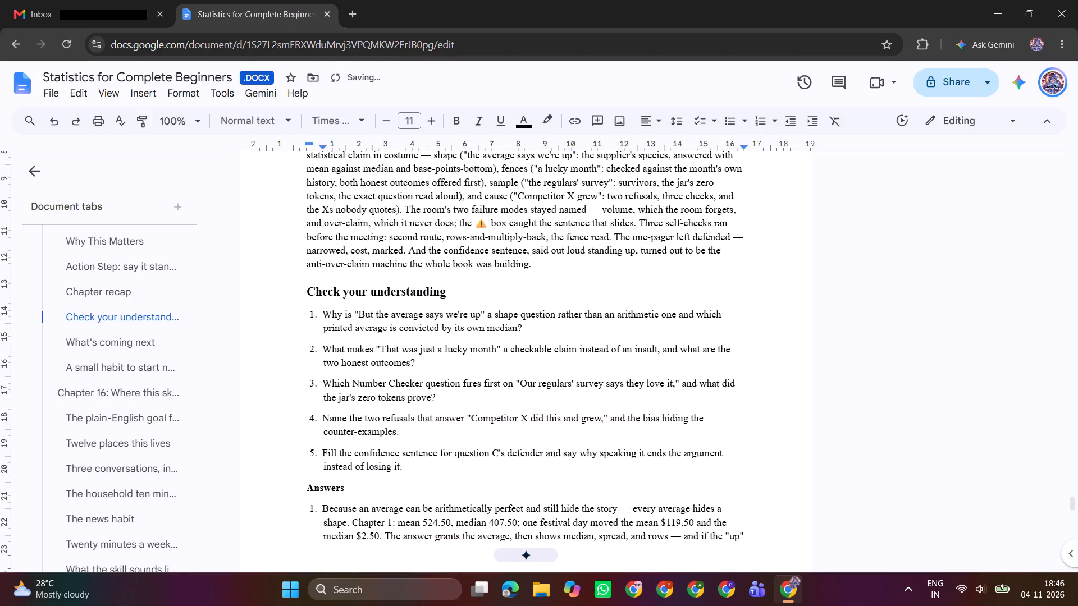
pyautogui.click(559, 497)
# Remove the em dashes before "and if the 'up'" and "every average hides a shape" in answer 1.
pyautogui.scroll(-2, 559, 497)
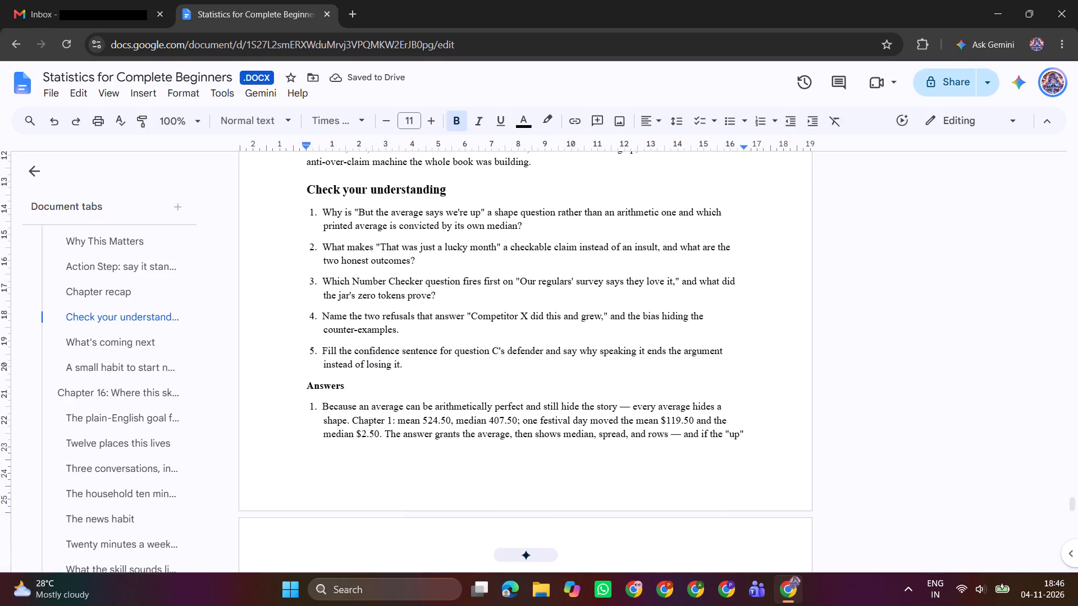
pyautogui.doubleClick(678, 437)
pyautogui.press('Delete')
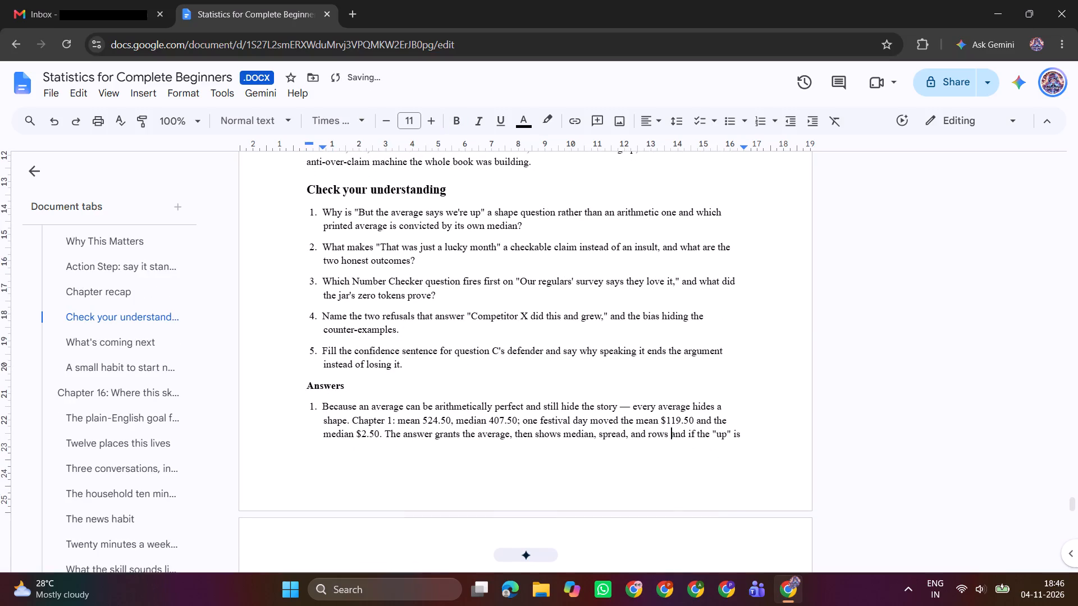
pyautogui.doubleClick(623, 409)
pyautogui.press('Delete')
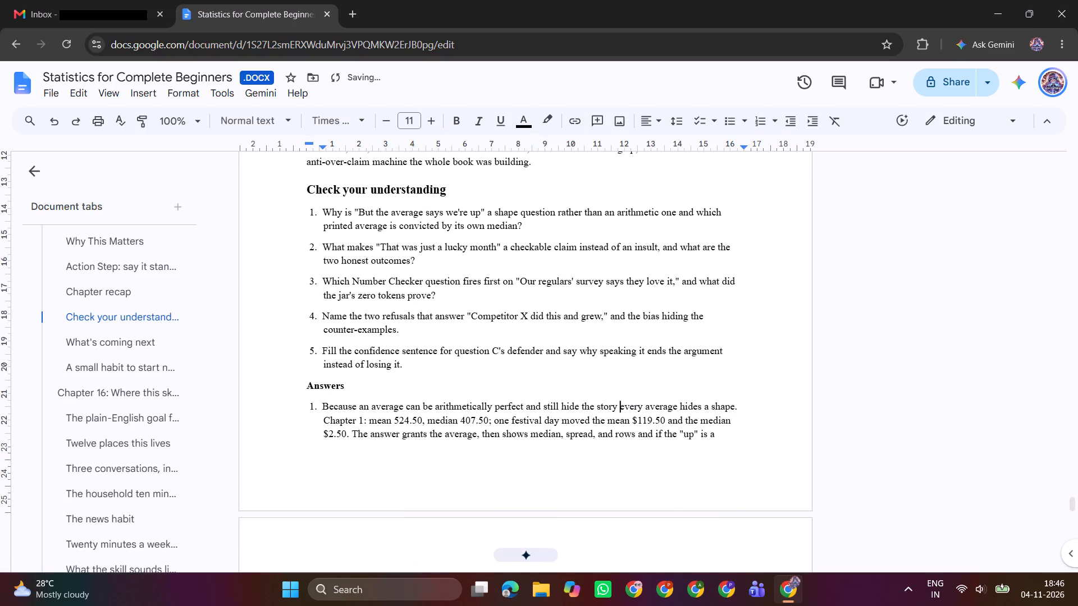
pyautogui.click(608, 390)
# Bold all five numbered questions under Check your understanding.
pyautogui.scroll(-1, 608, 390)
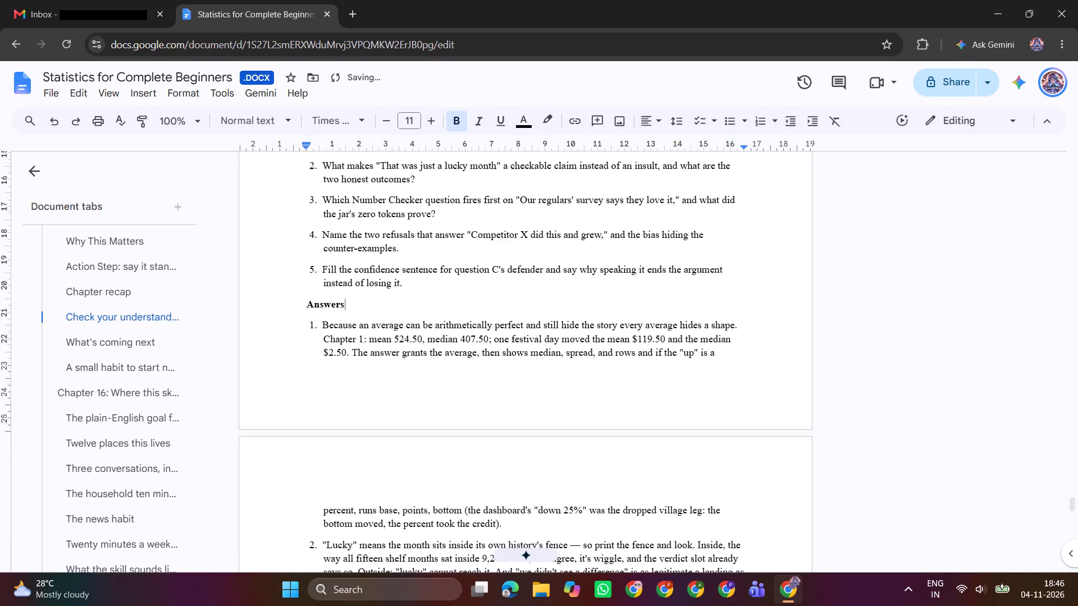
pyautogui.scroll(2, 608, 390)
pyautogui.scroll(-2, 608, 390)
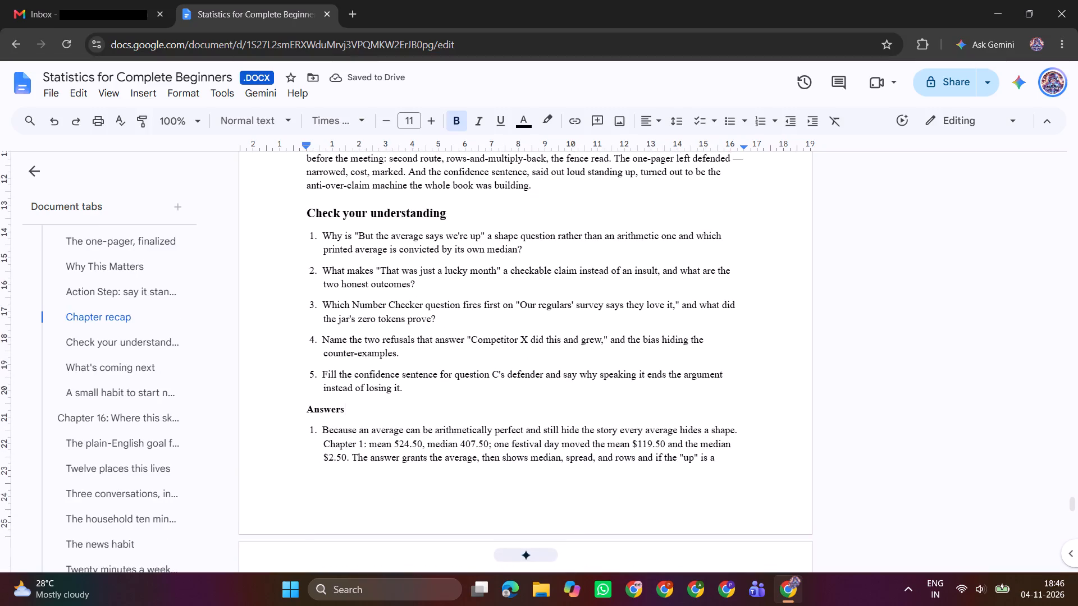
pyautogui.moveTo(412, 390); pyautogui.dragTo(313, 252)
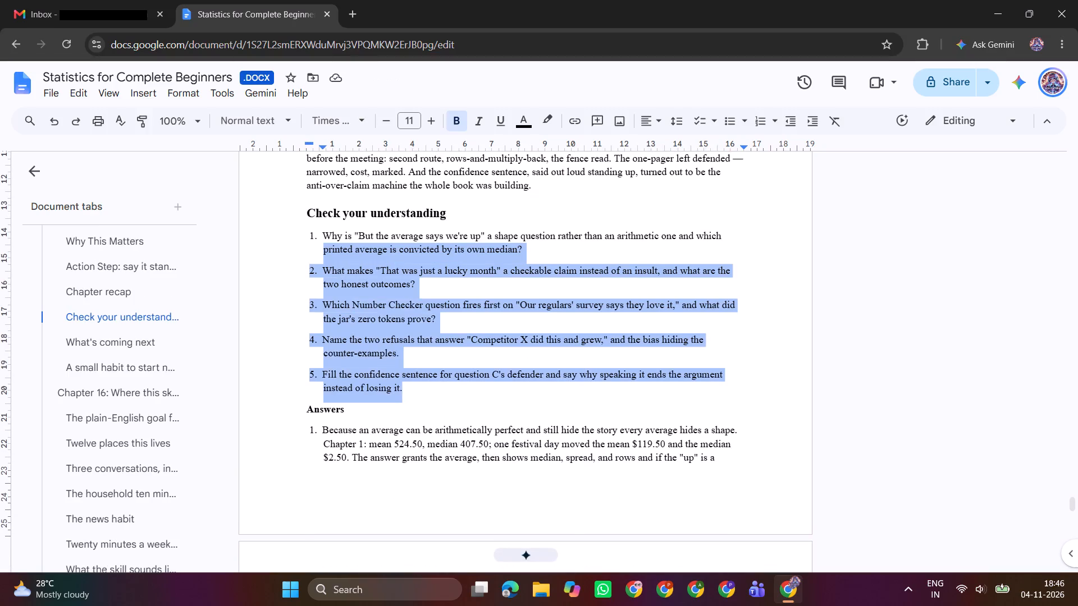
pyautogui.moveTo(313, 252); pyautogui.dragTo(299, 240)
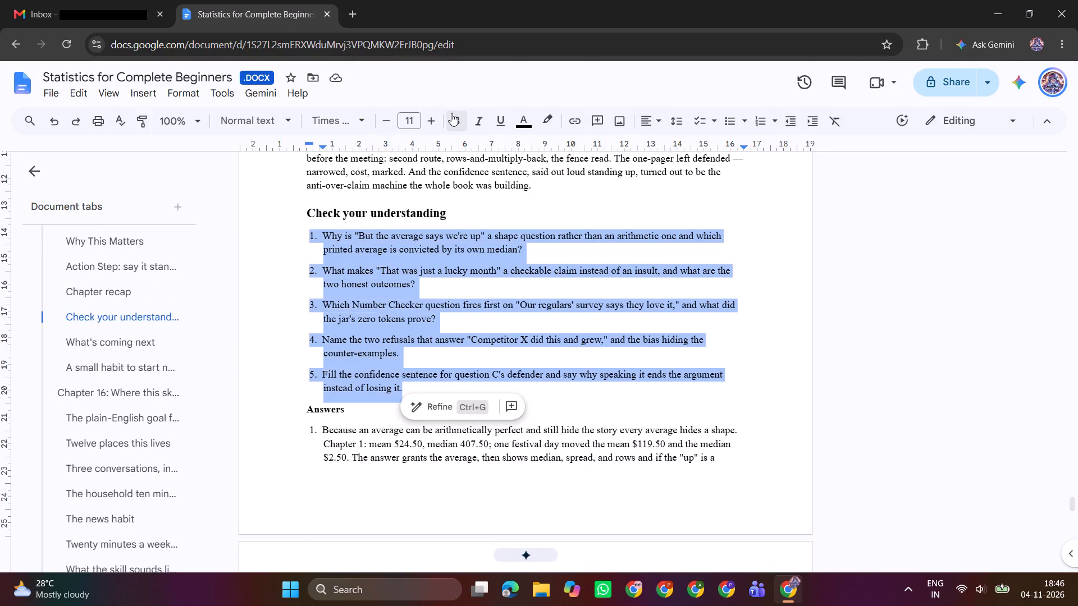
pyautogui.click(451, 113)
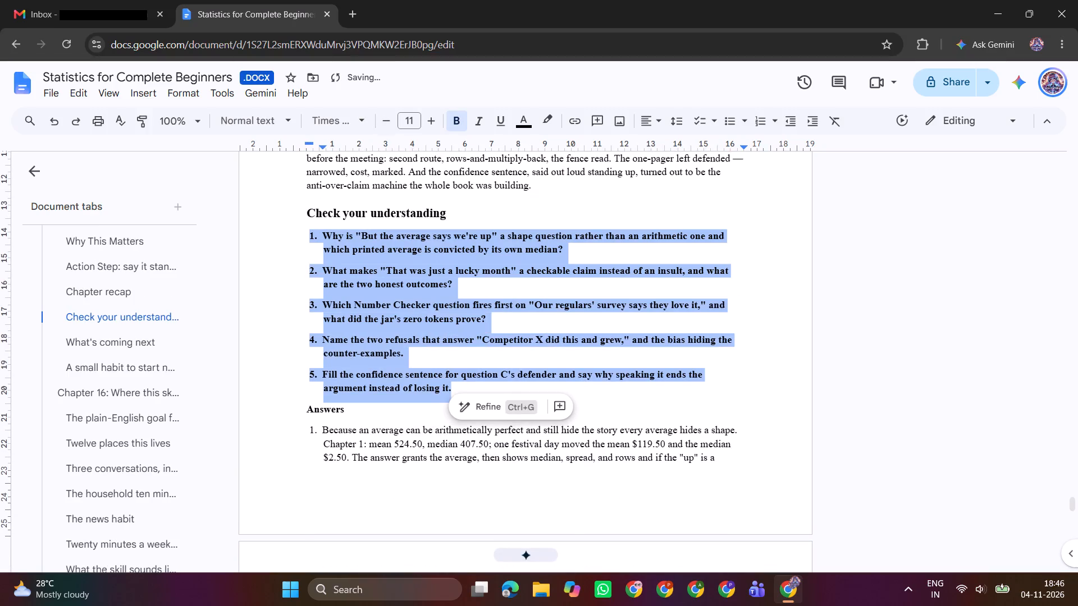
pyautogui.click(519, 327)
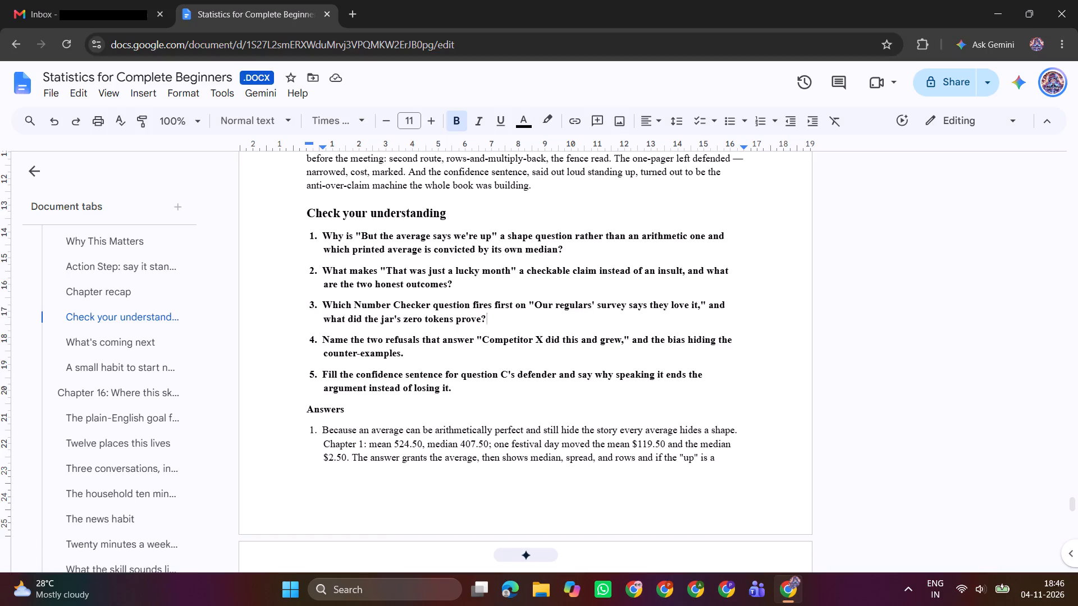
pyautogui.click(525, 357)
pyautogui.click(628, 379)
# Proofread the remaining answers and the "What's coming next" and "A small habit to start now" sections.
pyautogui.scroll(-3, 628, 379)
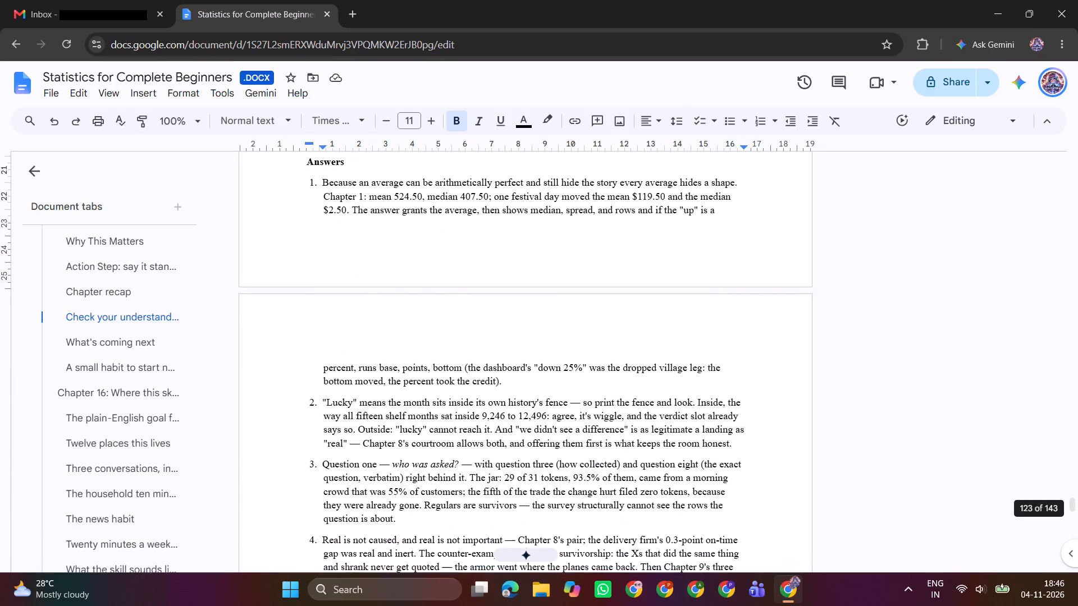
pyautogui.scroll(-2, 578, 423)
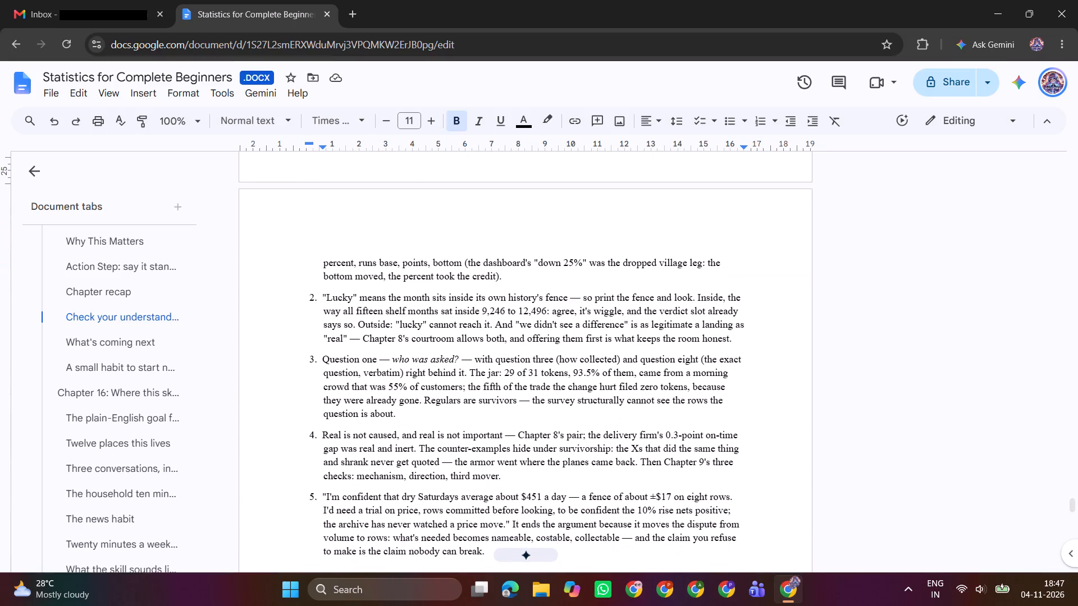
pyautogui.scroll(-1, 458, 412)
pyautogui.scroll(-1, 592, 421)
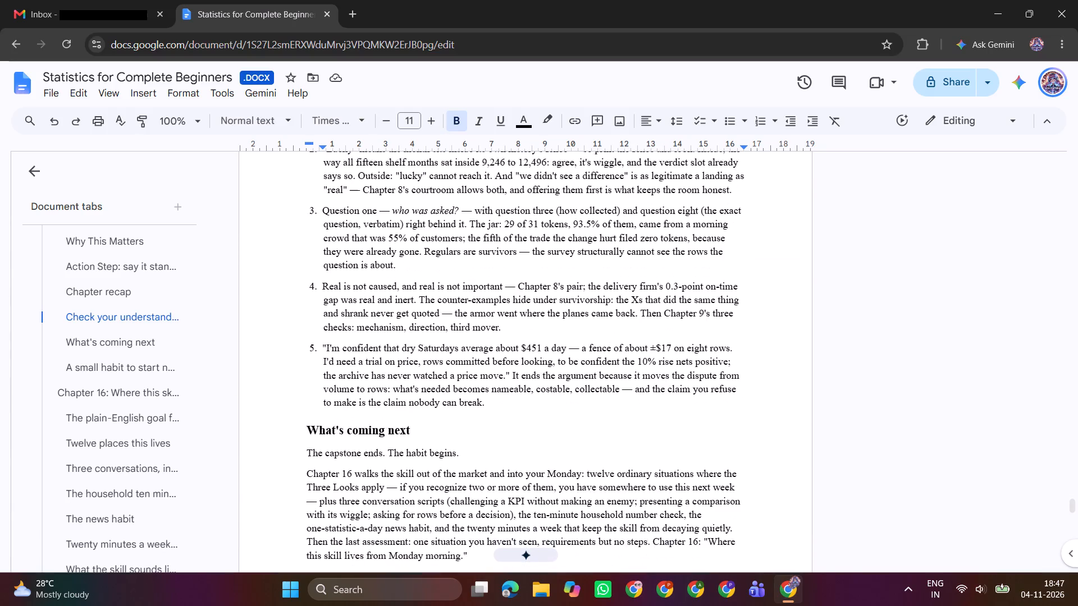
pyautogui.scroll(-2, 592, 421)
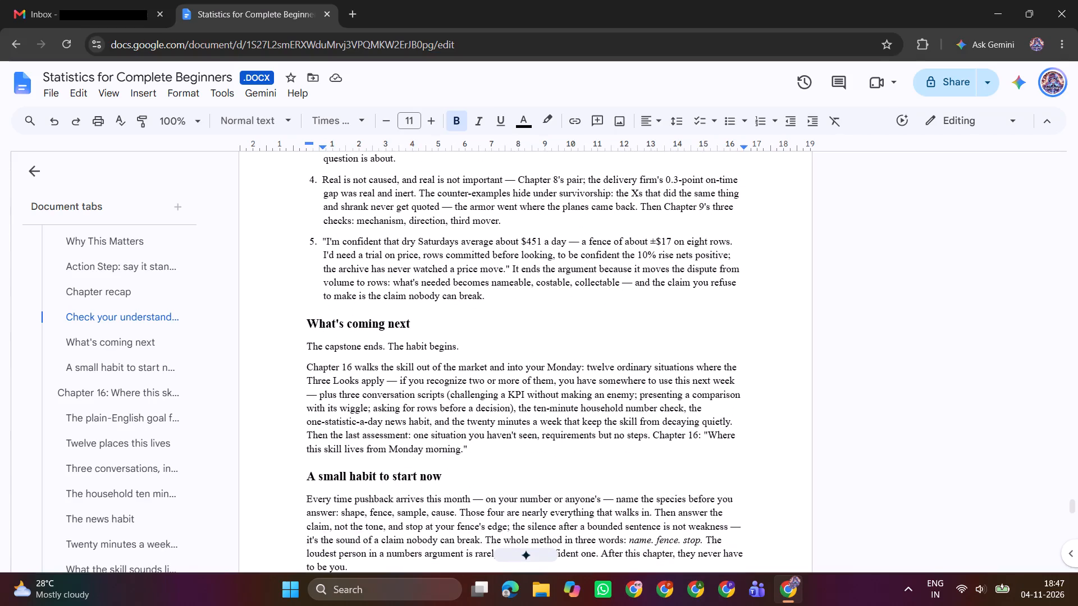
pyautogui.scroll(-2, 565, 432)
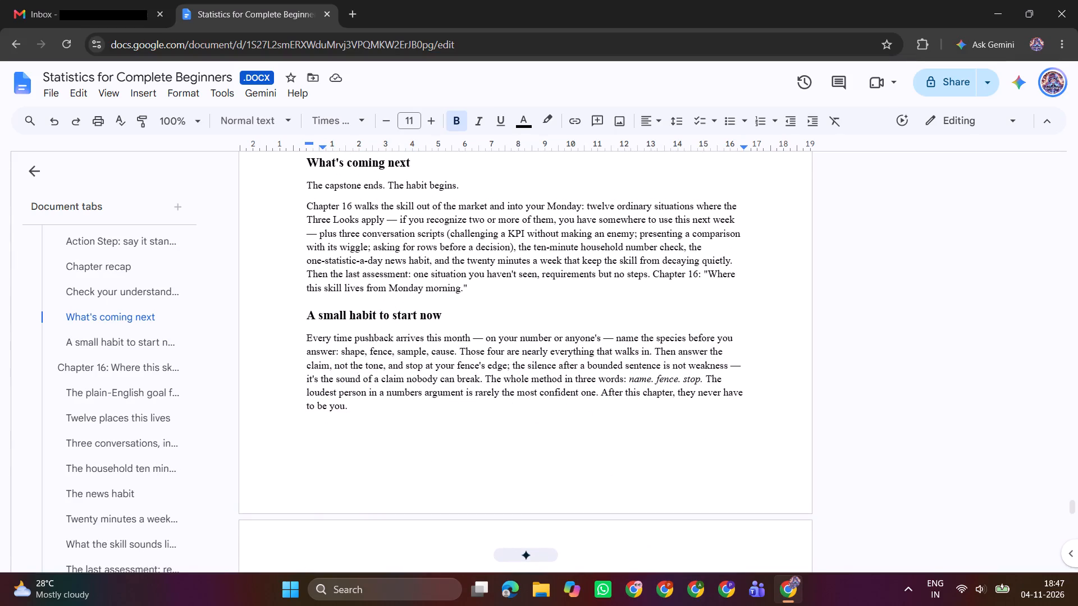
pyautogui.scroll(-2, 682, 378)
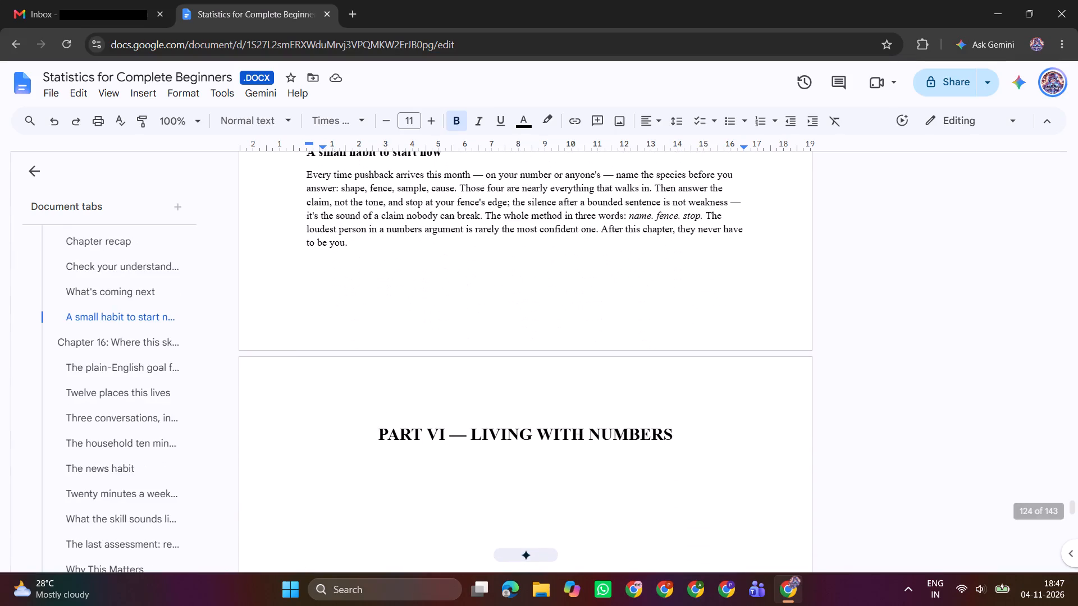
# Split the Chapter 16 heading into "Chapter 16" and "Where this skill lives from Monday morning" on separate lines, removing the colon.
pyautogui.scroll(-7, 682, 378)
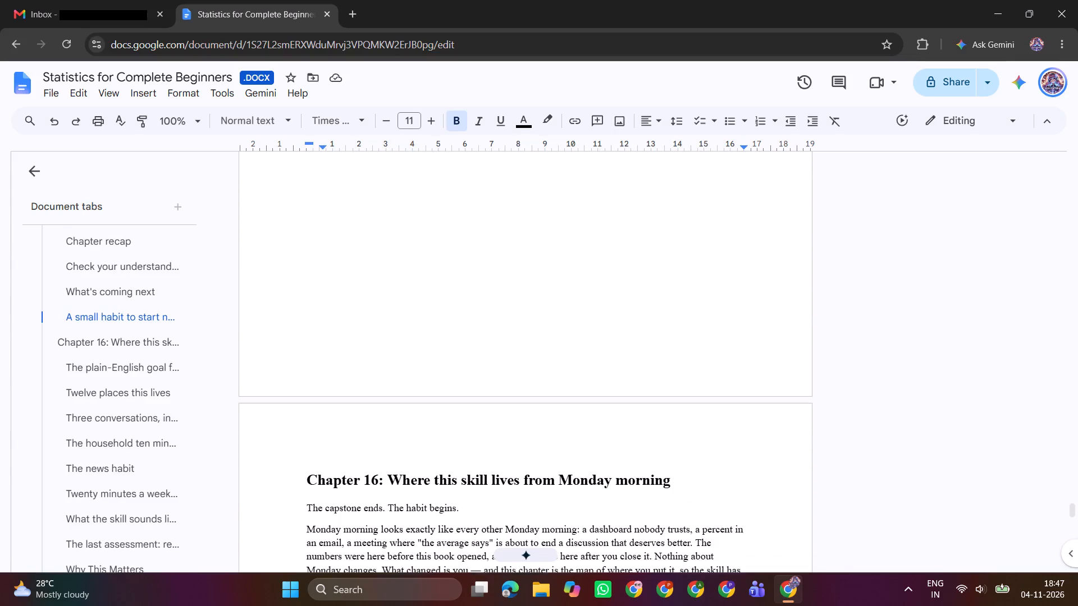
pyautogui.click(382, 479)
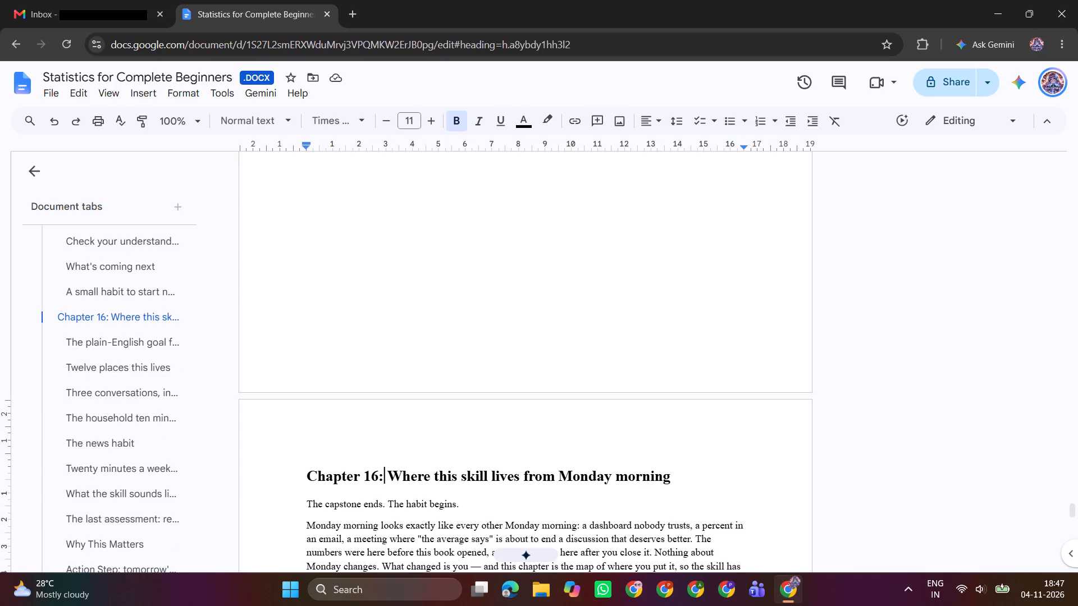
pyautogui.press('BackSpace')
pyautogui.press('Return')
pyautogui.scroll(-1, 382, 479)
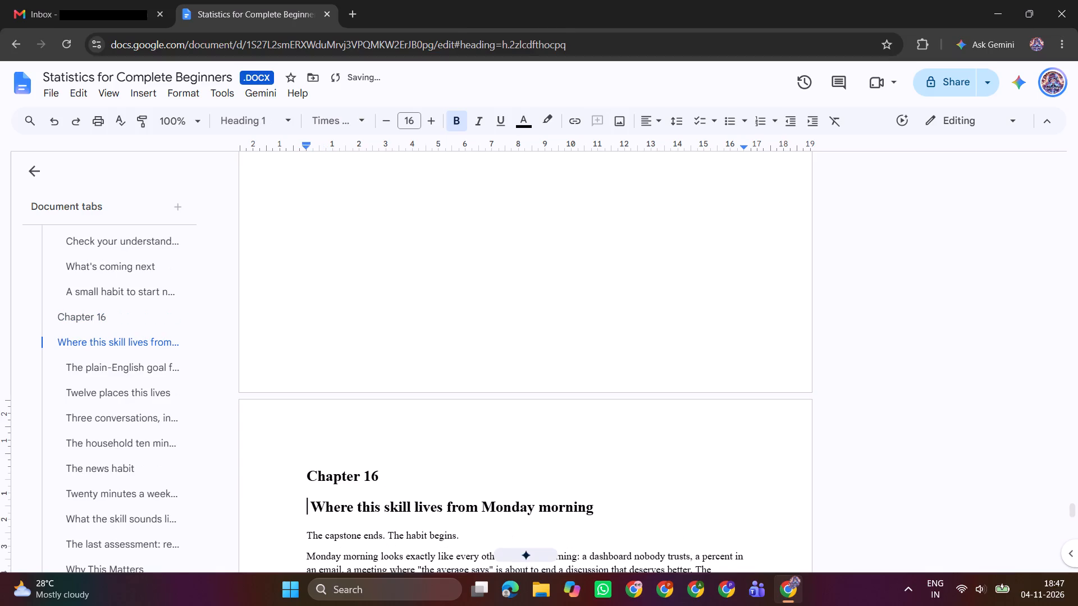
# Apply the Heading 2 style to the "Where this skill lives from Monday morning" line.
pyautogui.tripleClick(392, 496)
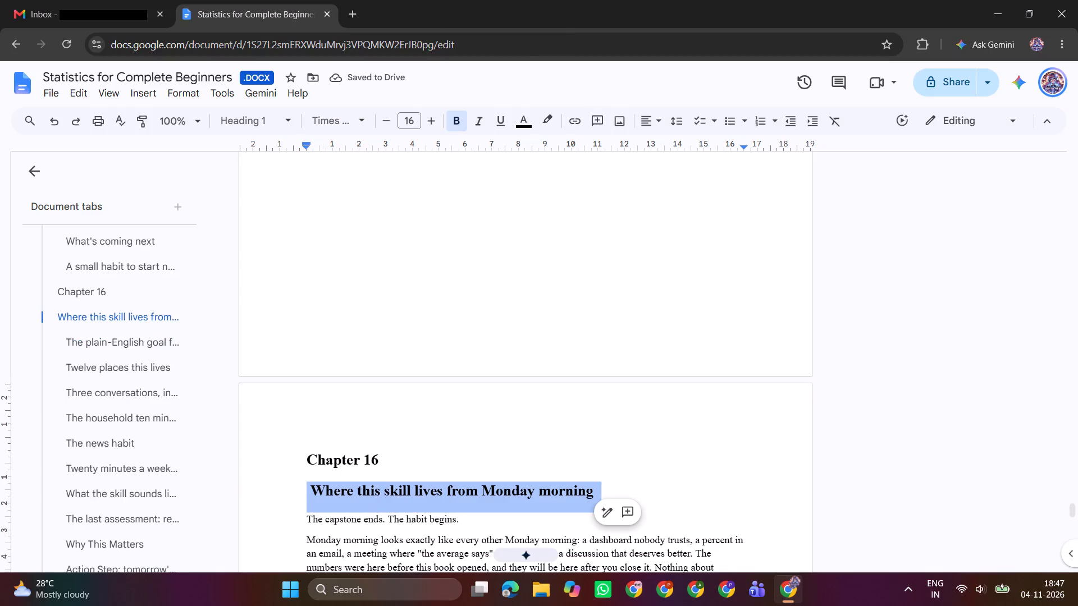
pyautogui.click(275, 118)
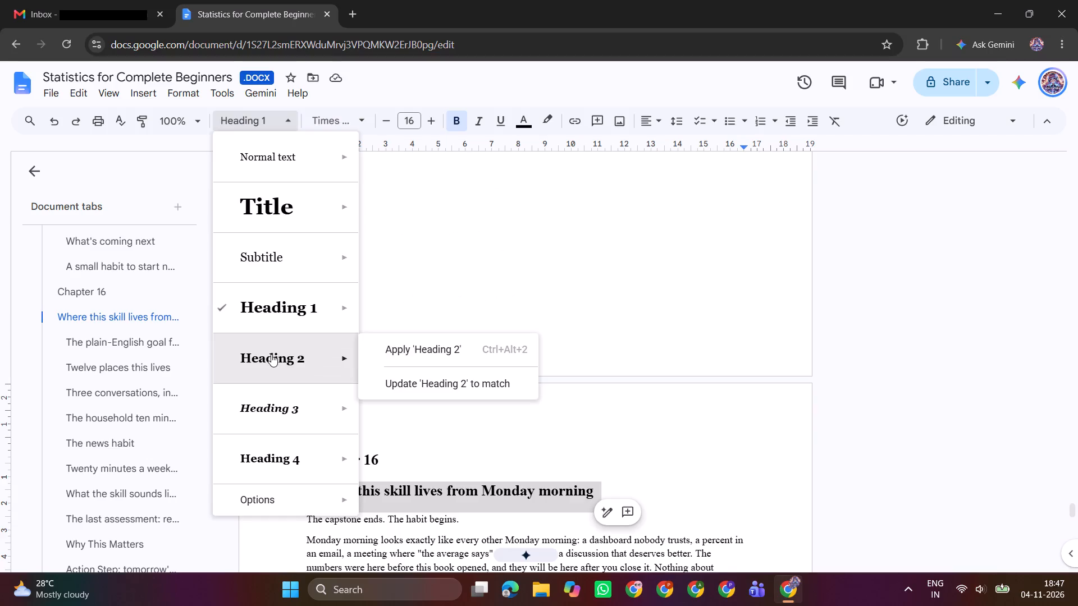
pyautogui.click(271, 354)
pyautogui.scroll(-2, 314, 412)
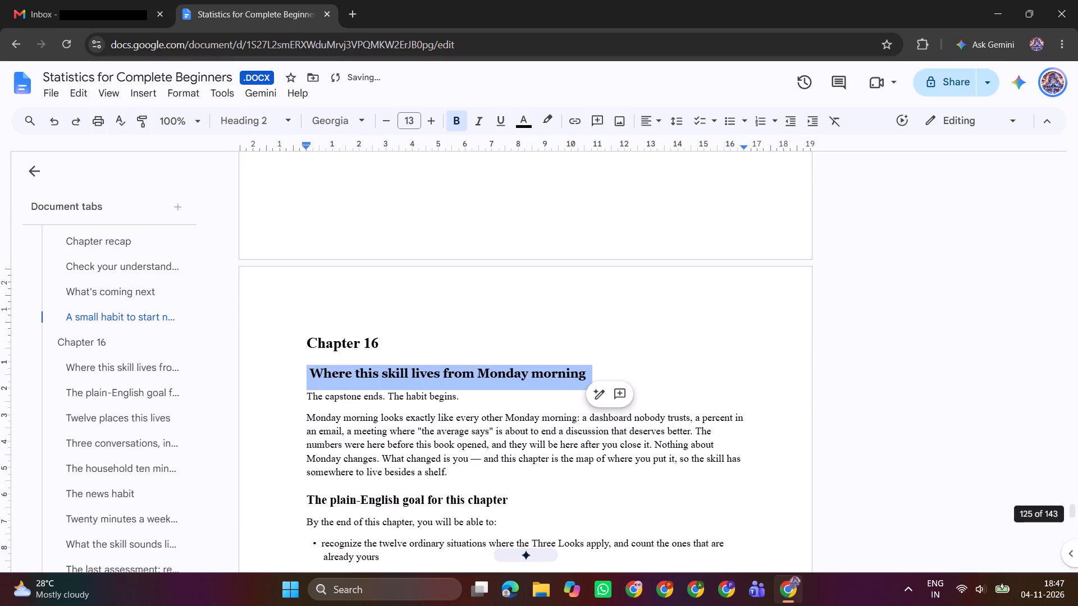
# Centre-align the "Chapter 16" heading and the chapter title line beneath it.
pyautogui.click(302, 339)
pyautogui.moveTo(302, 339); pyautogui.dragTo(610, 378)
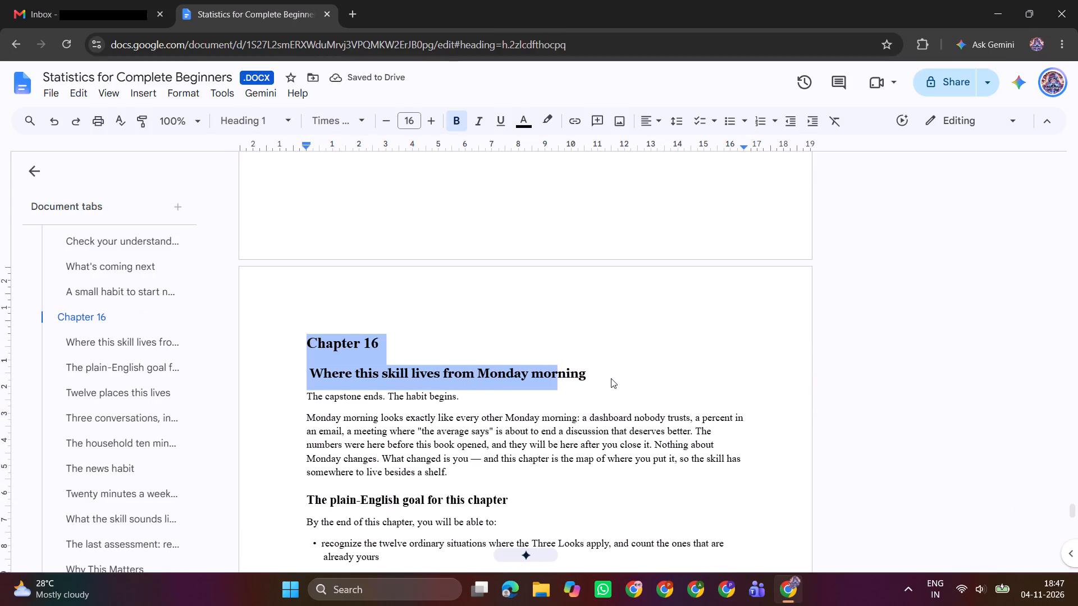
pyautogui.click(651, 118)
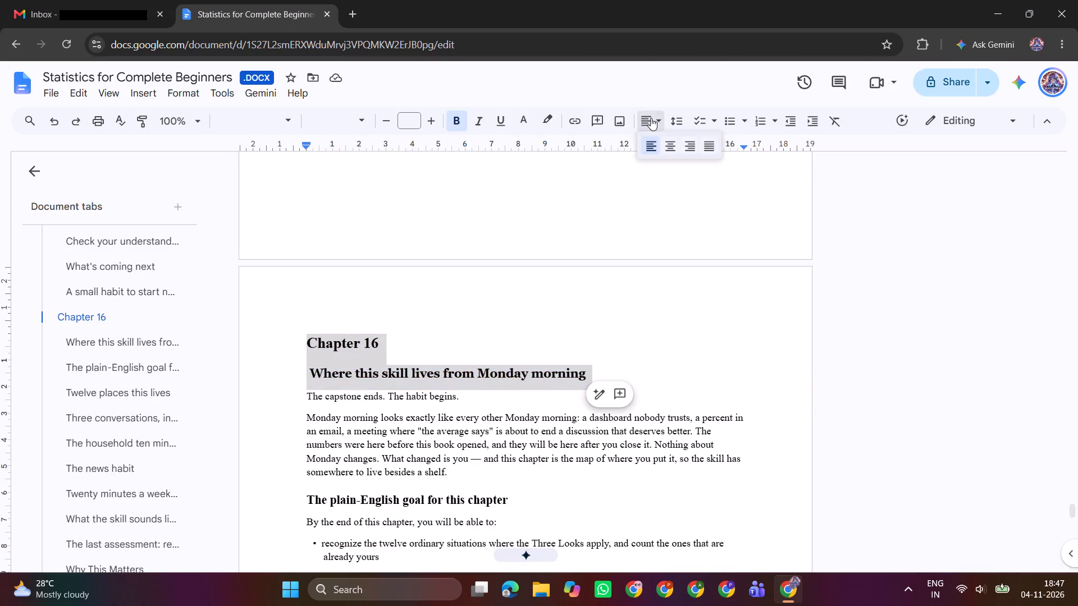
pyautogui.click(670, 149)
# Insert a blank line between the Chapter 16 title and "The capstone ends. The habit begins.".
pyautogui.click(302, 398)
pyautogui.press('Return')
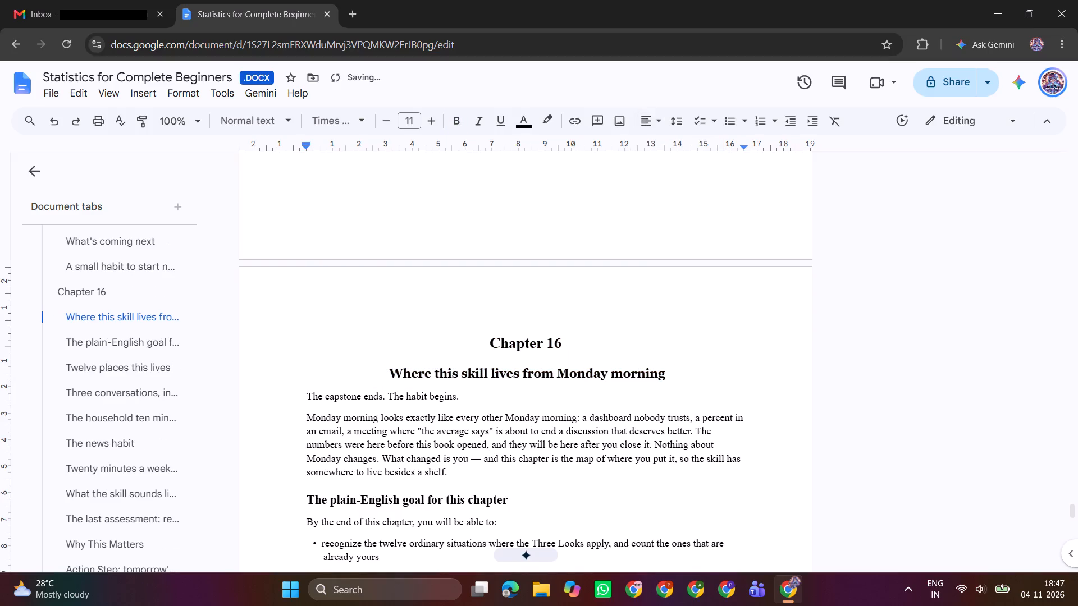
pyautogui.scroll(-1, 302, 398)
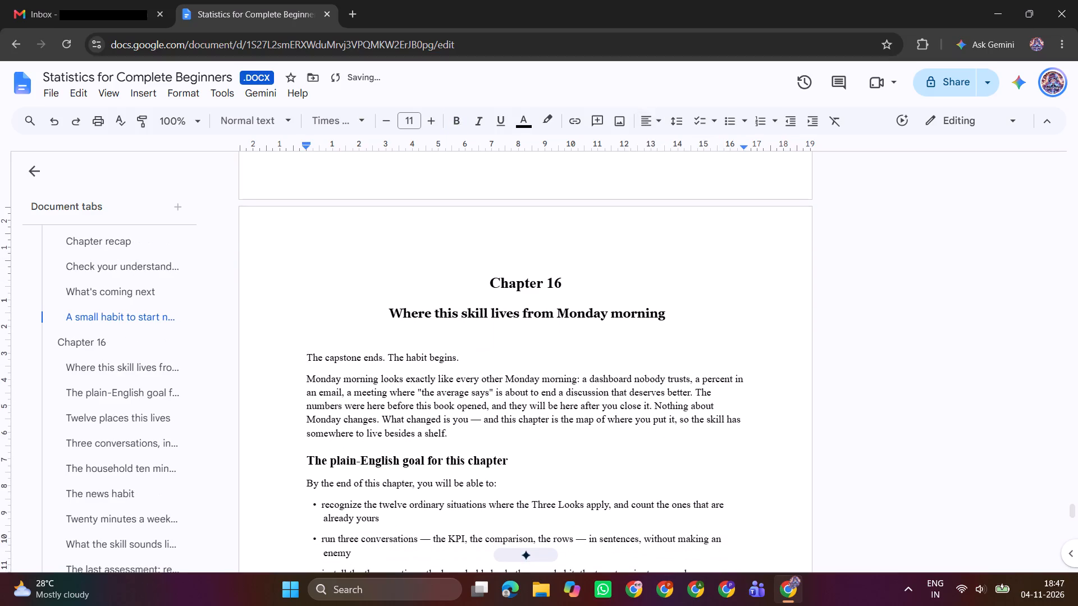
# Remove the em dash after "What changed is you" in the opening Monday morning paragraph of Chapter 16.
pyautogui.doubleClick(476, 416)
pyautogui.press('Delete')
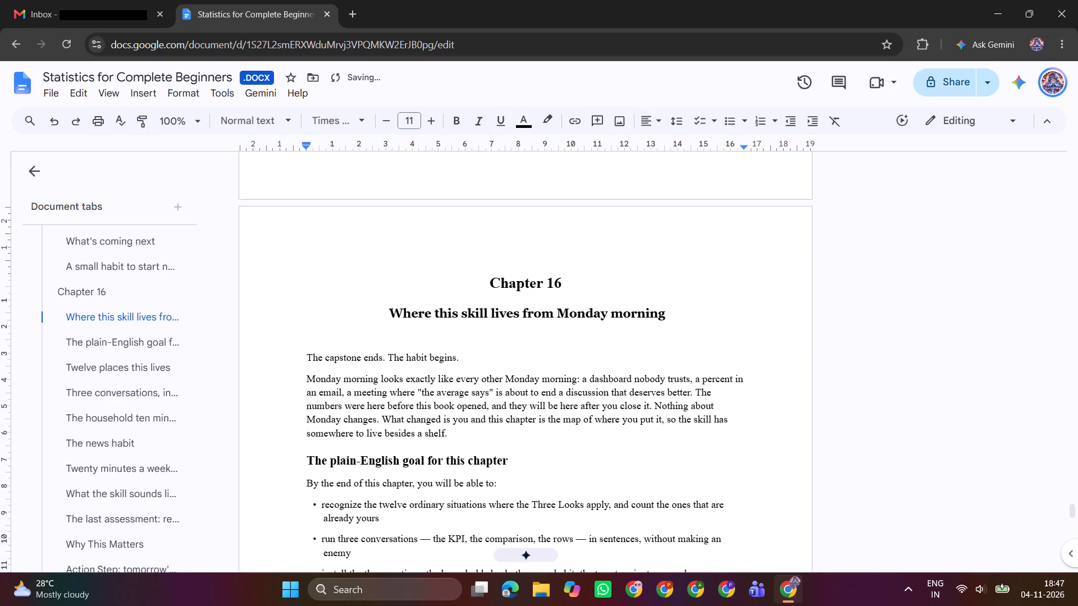
pyautogui.click(483, 402)
# Accept the grammar suggestion "claims" in item 2 of the "Twelve places this lives" list.
pyautogui.scroll(-1, 483, 402)
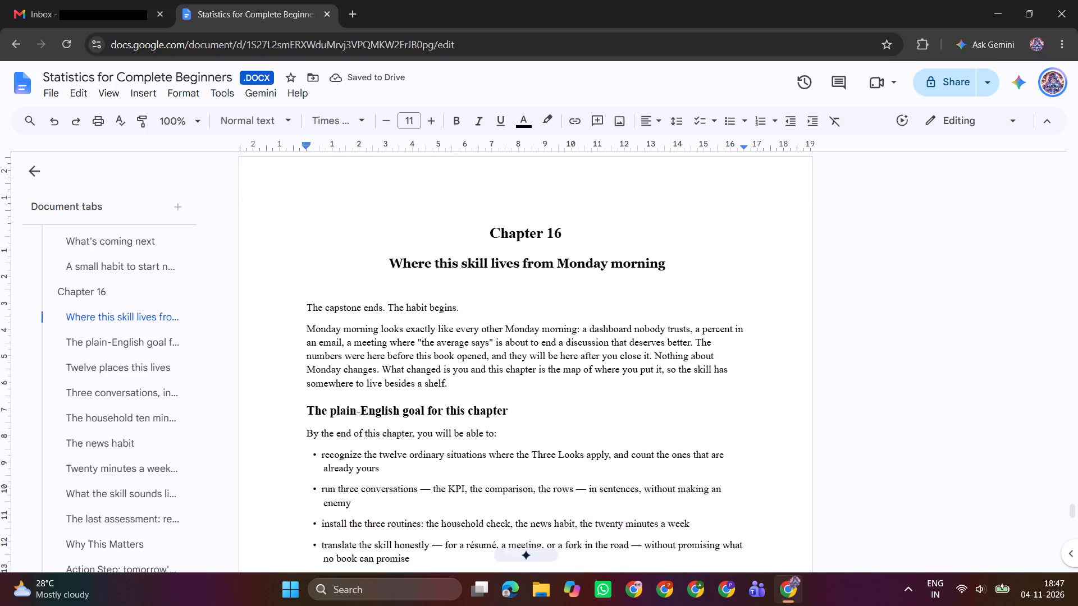
pyautogui.scroll(-1, 483, 402)
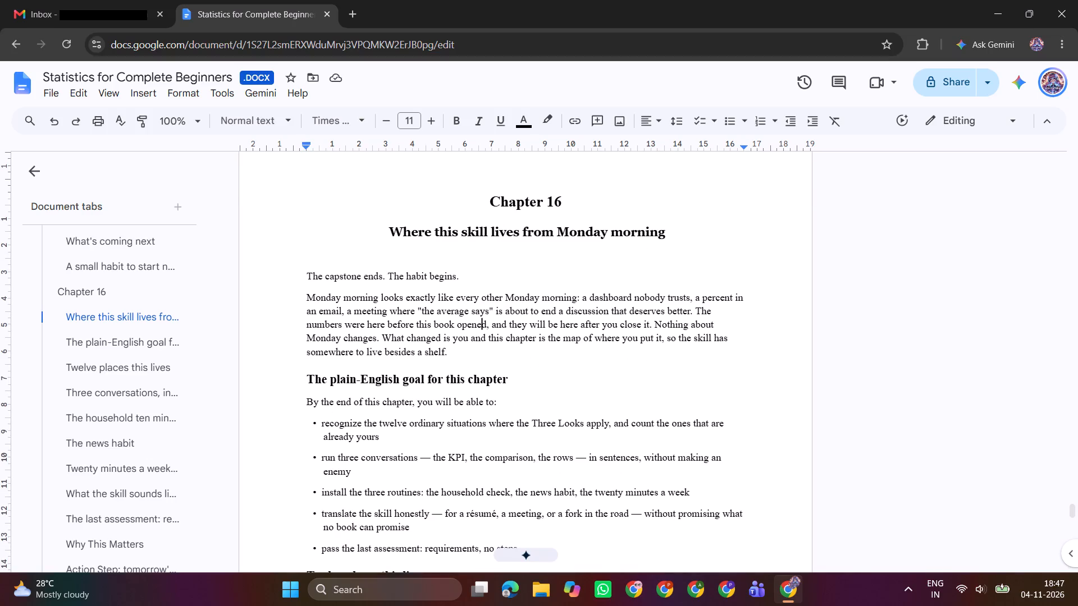
pyautogui.scroll(-1, 483, 402)
pyautogui.click(483, 402)
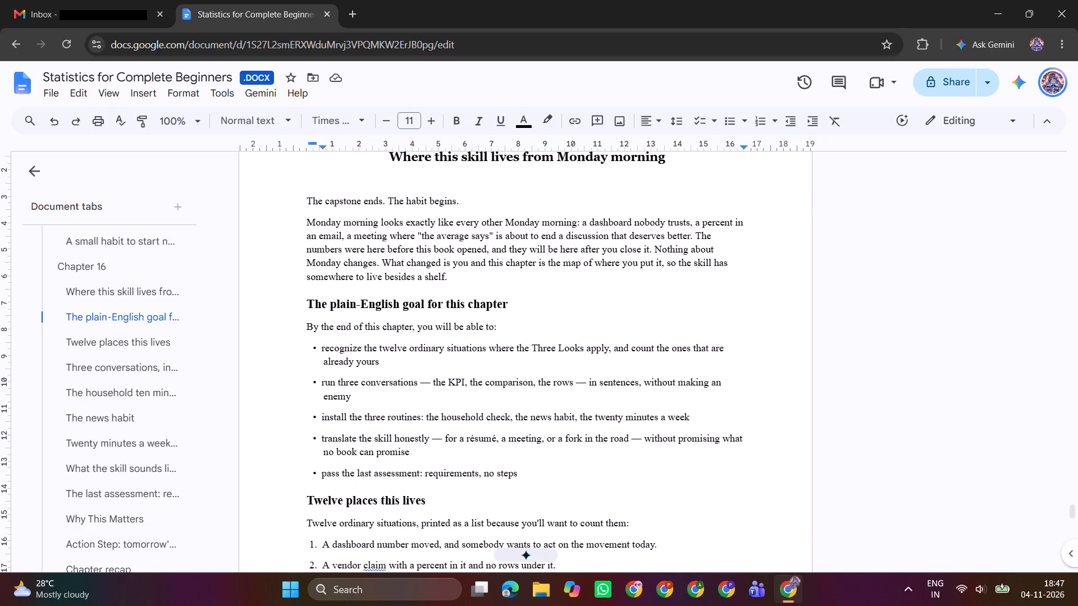
pyautogui.scroll(-2, 483, 402)
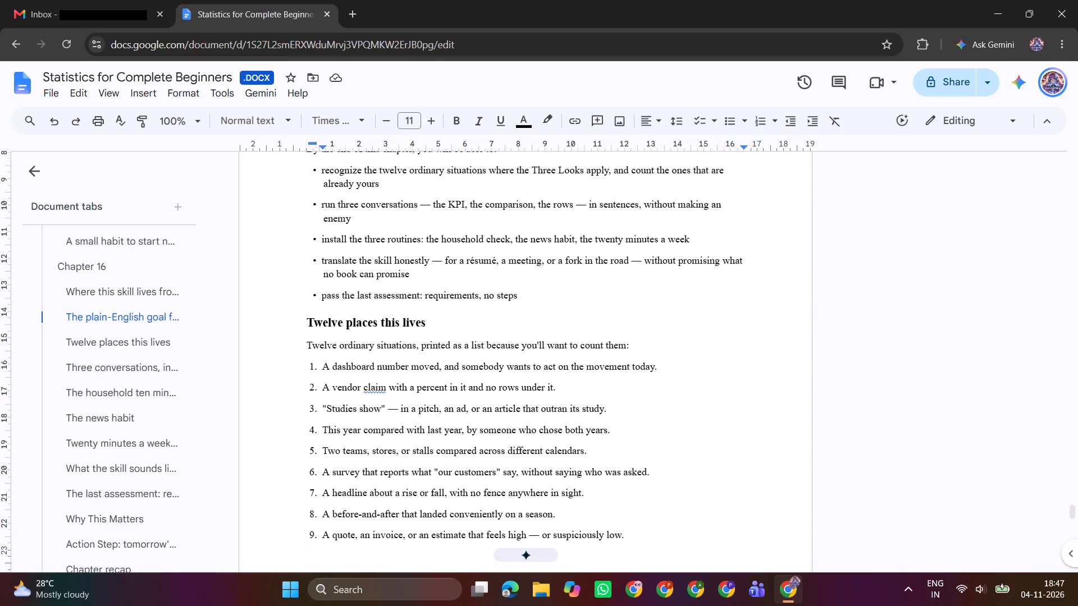
pyautogui.click(376, 391)
pyautogui.click(383, 364)
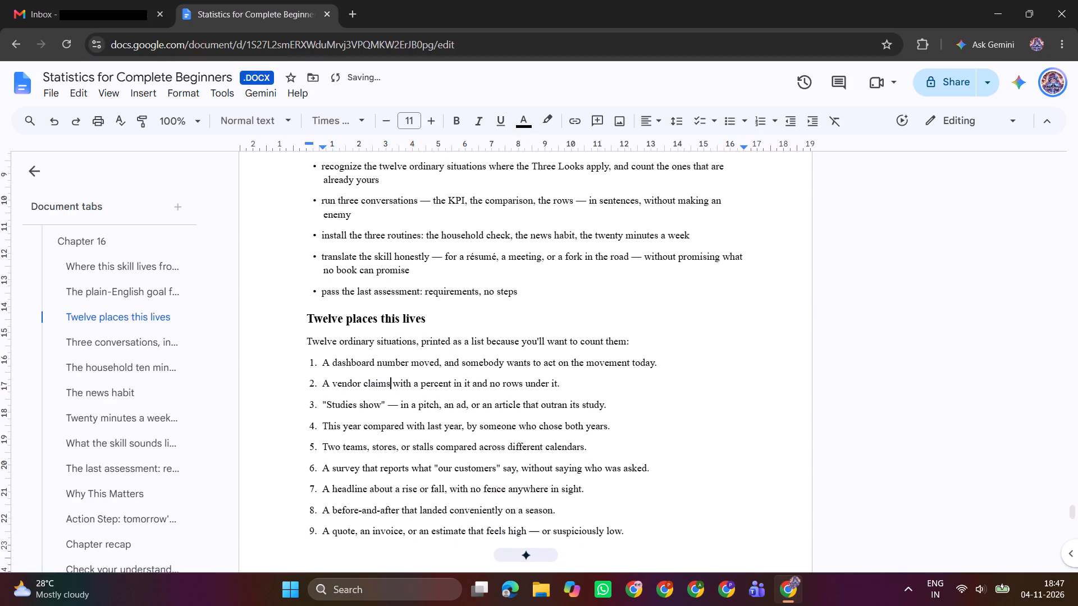
# Remove the em dashes after "Studies show" in item 3 and after "feels high" in item 9 of the list.
pyautogui.doubleClick(396, 405)
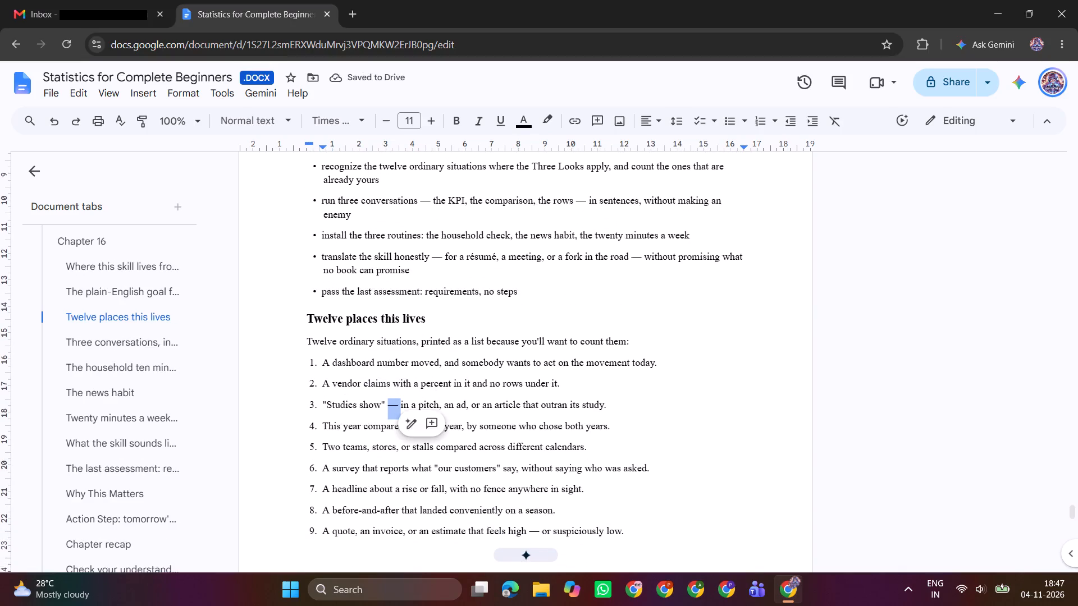
pyautogui.press('Delete')
pyautogui.click(460, 383)
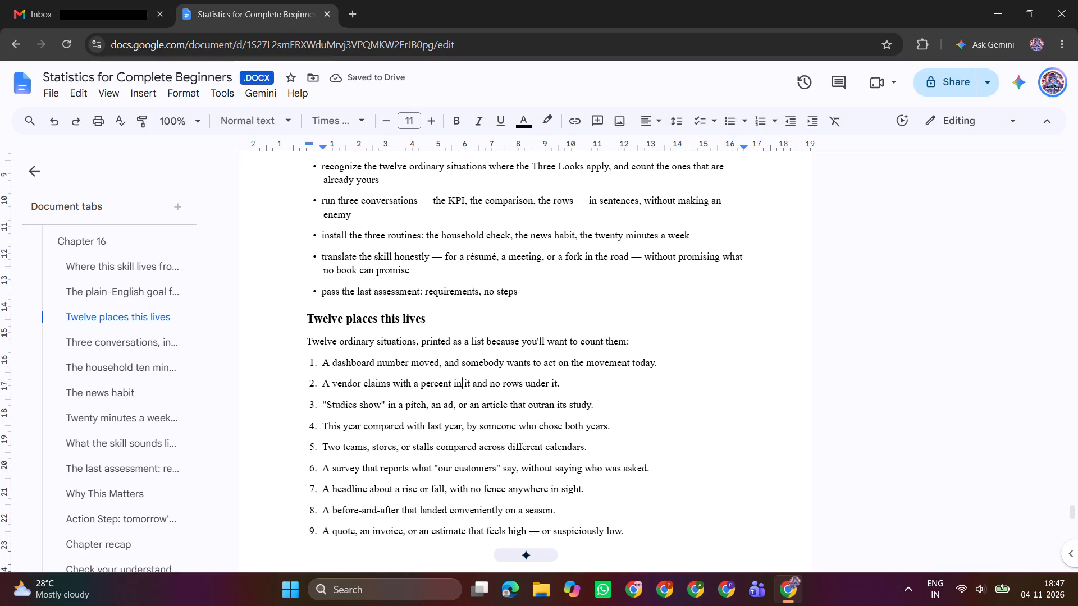
pyautogui.scroll(-1, 460, 383)
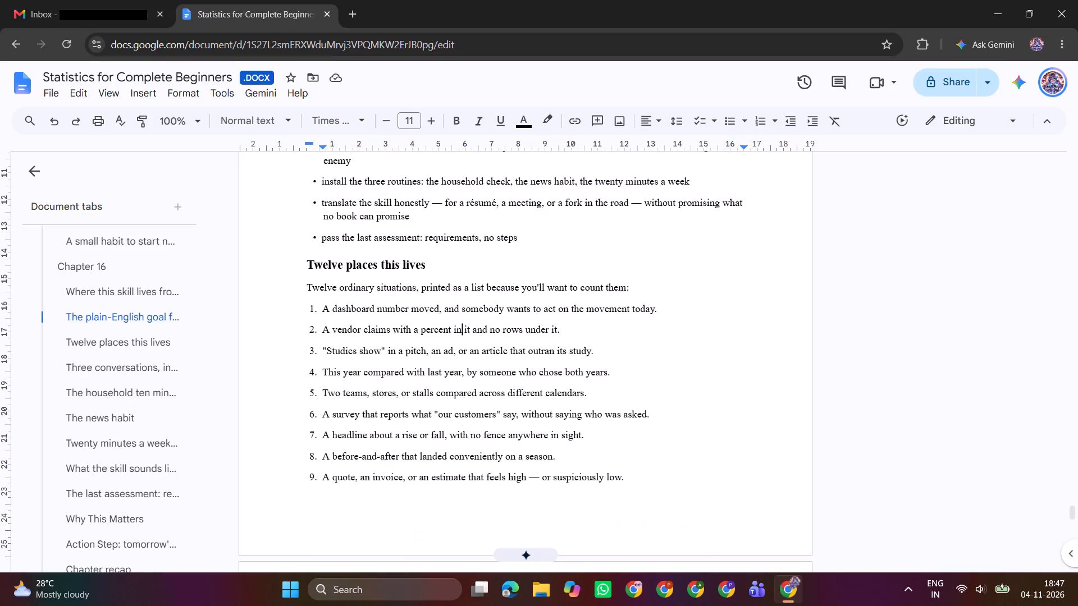
pyautogui.scroll(-1, 460, 383)
pyautogui.doubleClick(532, 424)
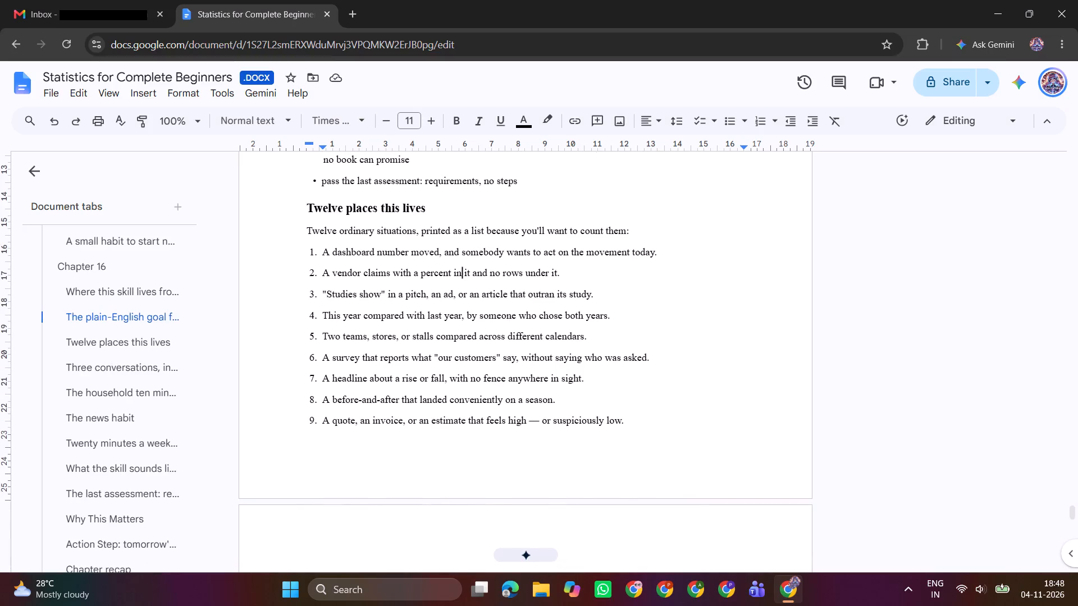
pyautogui.press('Delete')
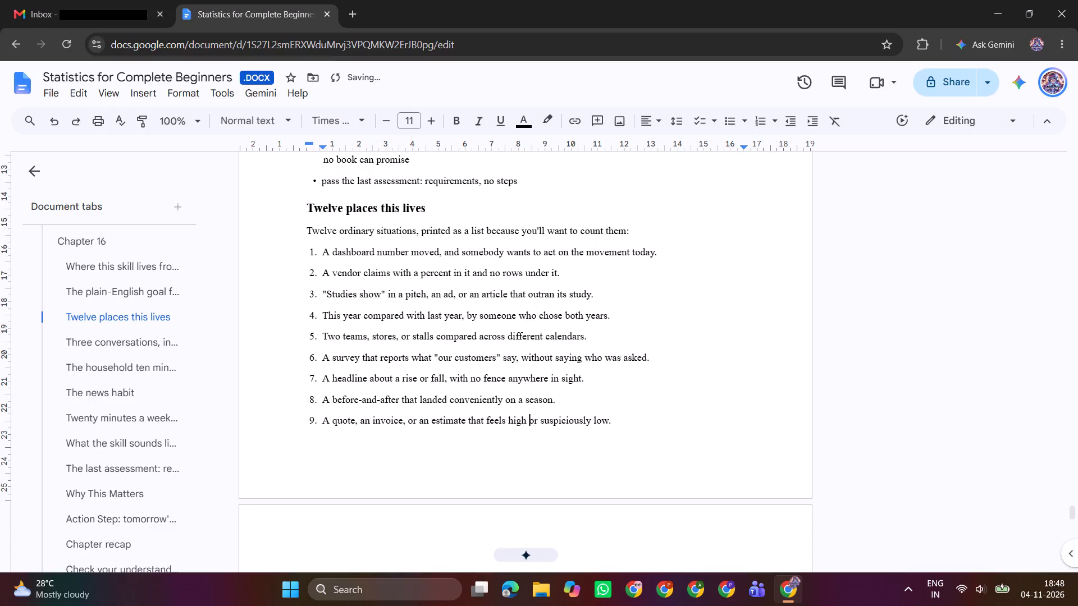
pyautogui.click(529, 374)
# Accept the grammar suggestion "are evidence" in the paragraph following the twelve-item list.
pyautogui.scroll(-5, 529, 374)
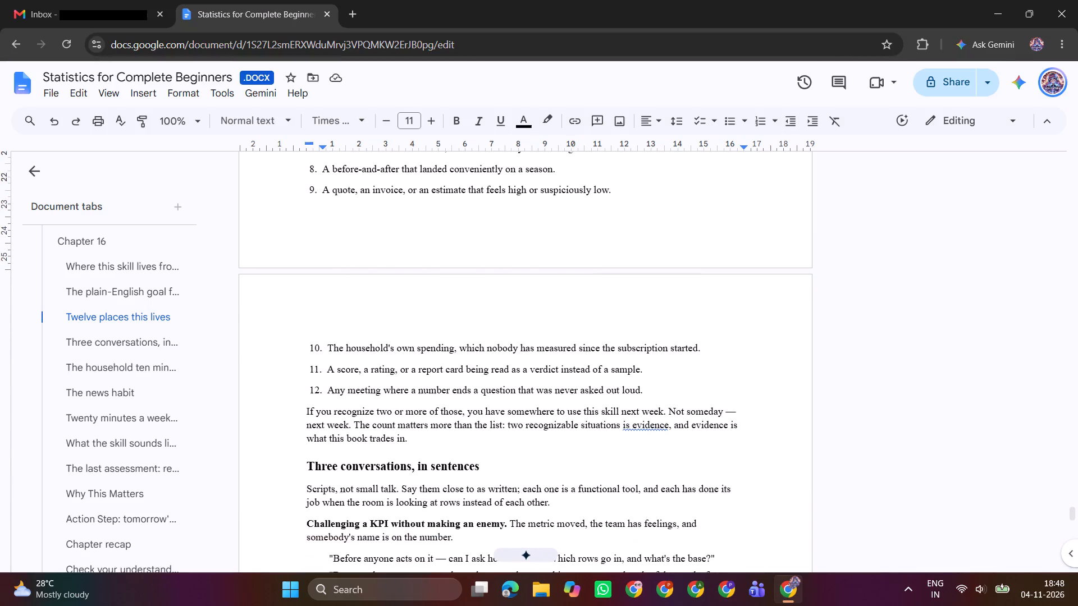
pyautogui.click(659, 425)
pyautogui.click(654, 406)
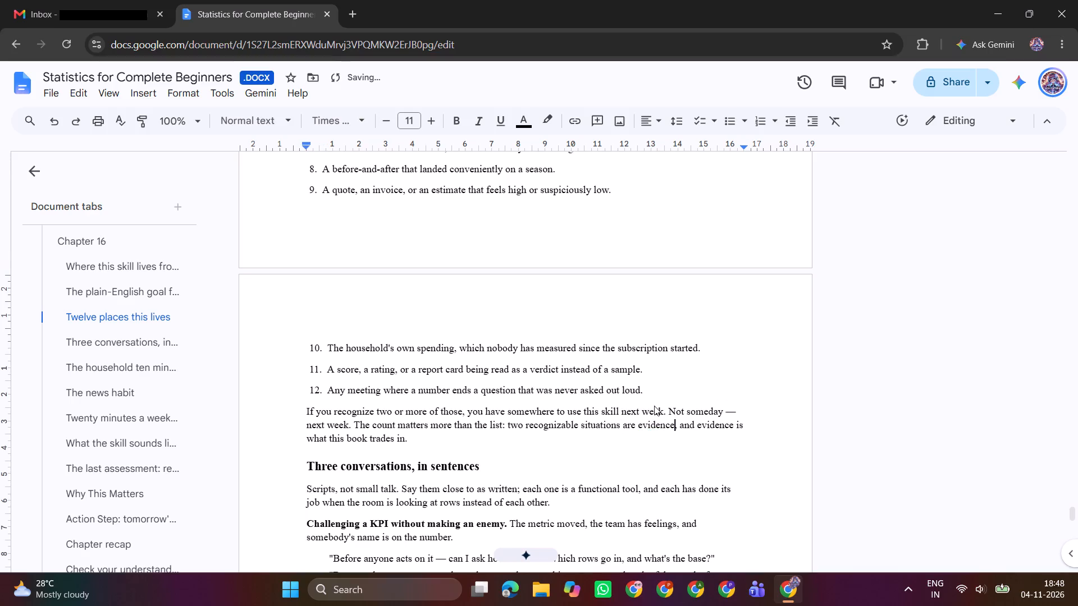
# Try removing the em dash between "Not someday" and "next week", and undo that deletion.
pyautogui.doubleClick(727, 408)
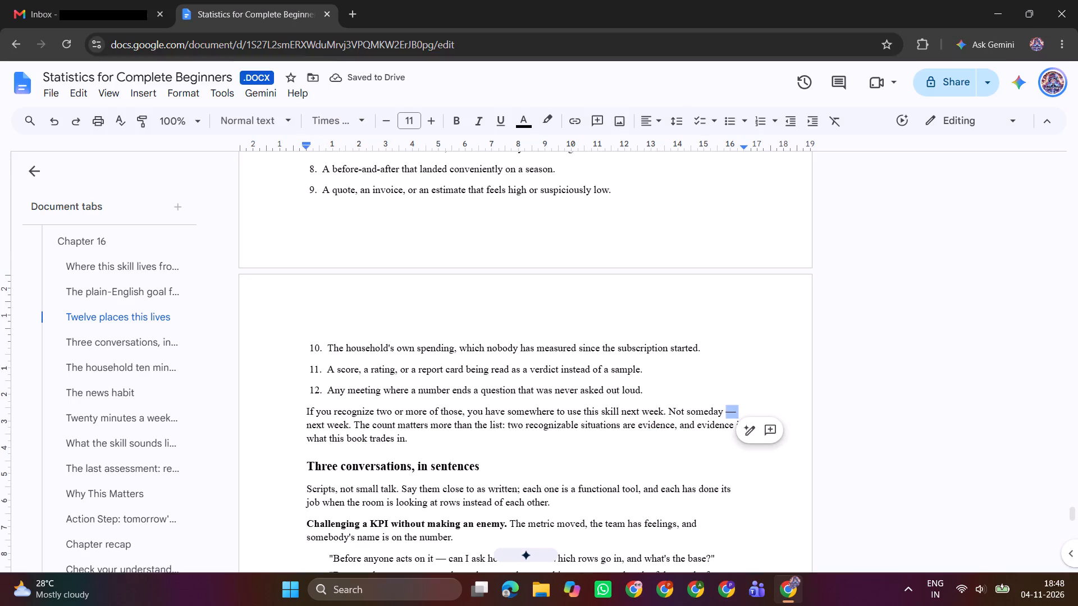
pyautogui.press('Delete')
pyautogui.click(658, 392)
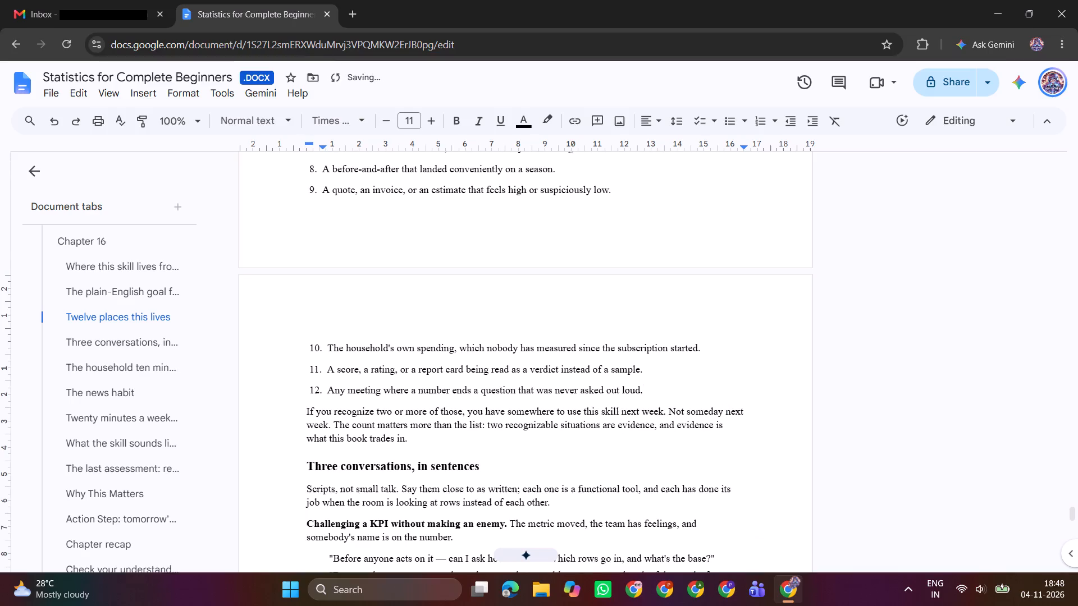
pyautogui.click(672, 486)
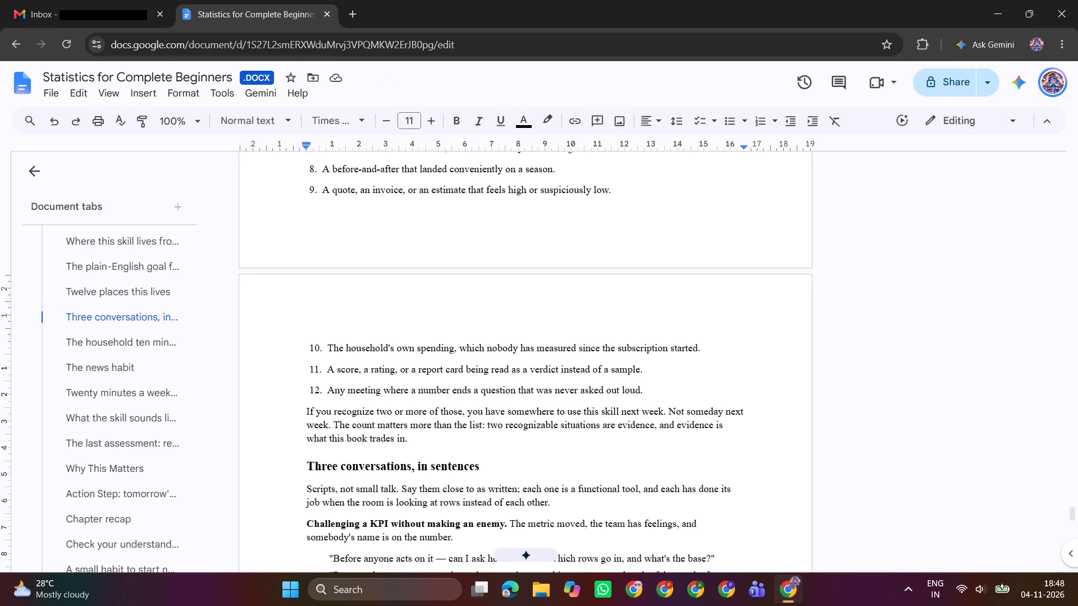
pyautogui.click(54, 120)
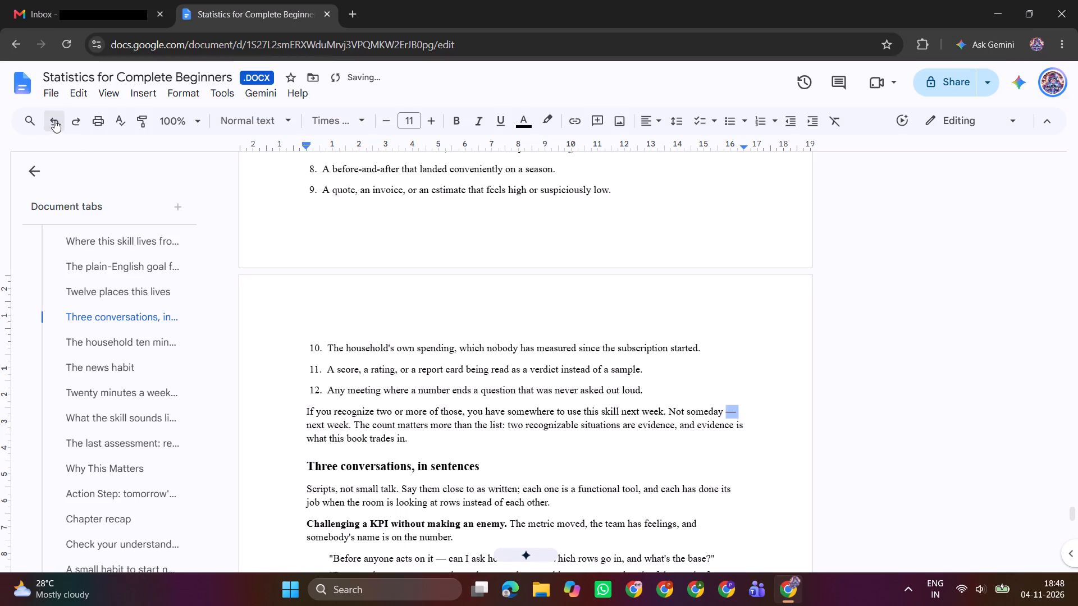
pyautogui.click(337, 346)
# Proofread "Three conversations, in sentences" and remove the em dash before "and here's what would settle it" in the comparison script.
pyautogui.scroll(-2, 337, 346)
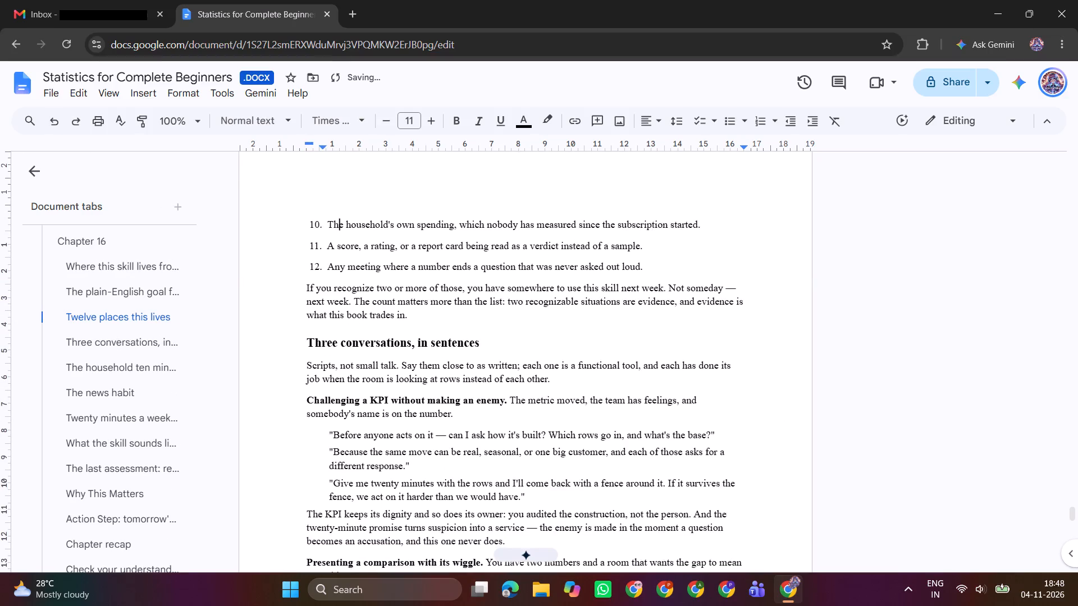
pyautogui.scroll(-1, 398, 417)
pyautogui.click(491, 422)
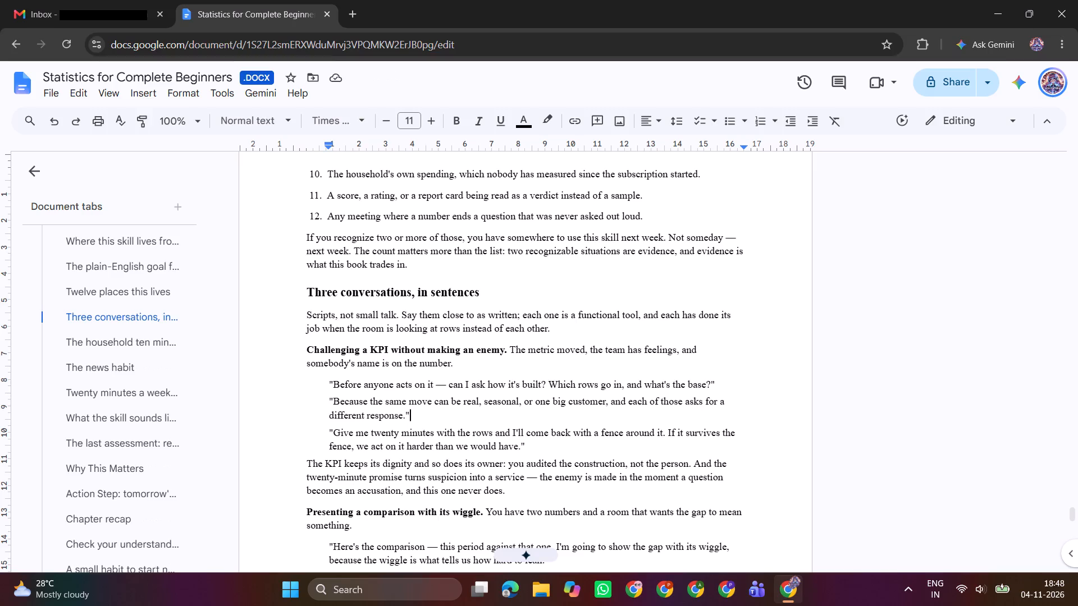
pyautogui.scroll(-1, 491, 422)
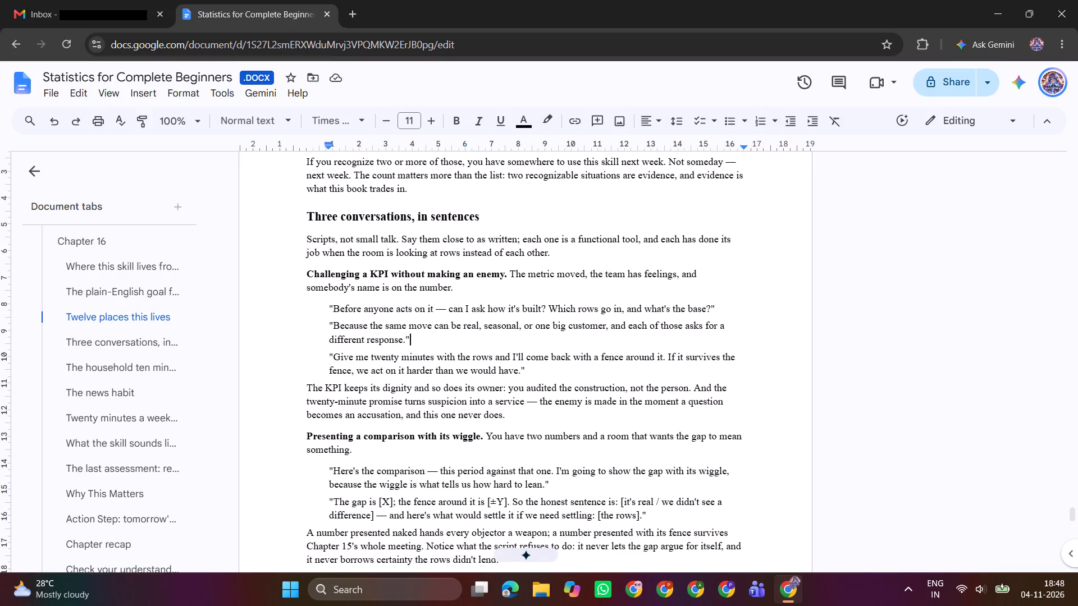
pyautogui.scroll(-1, 556, 431)
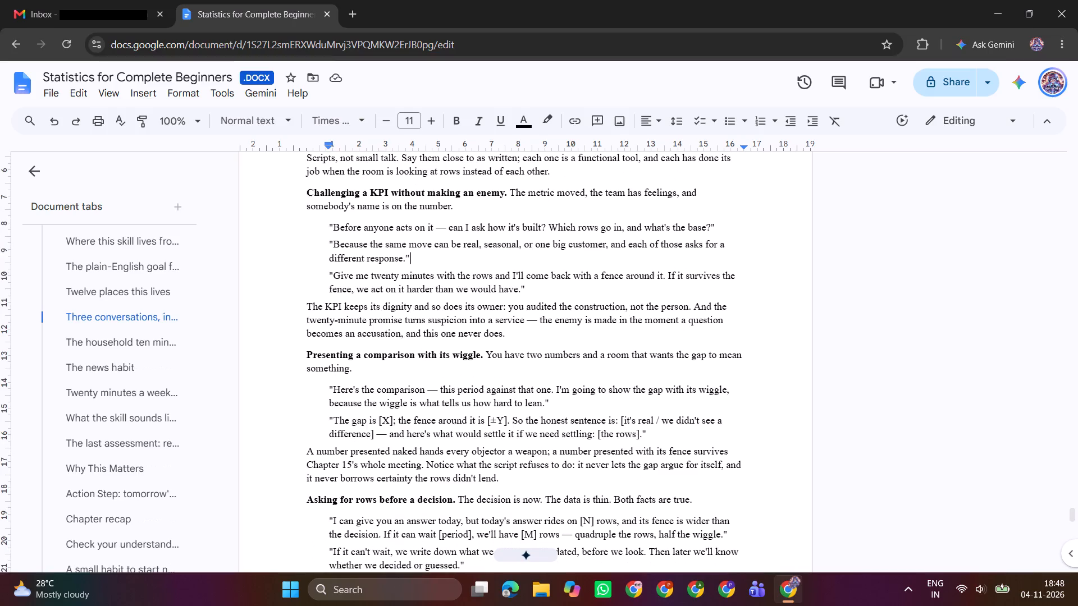
pyautogui.click(553, 352)
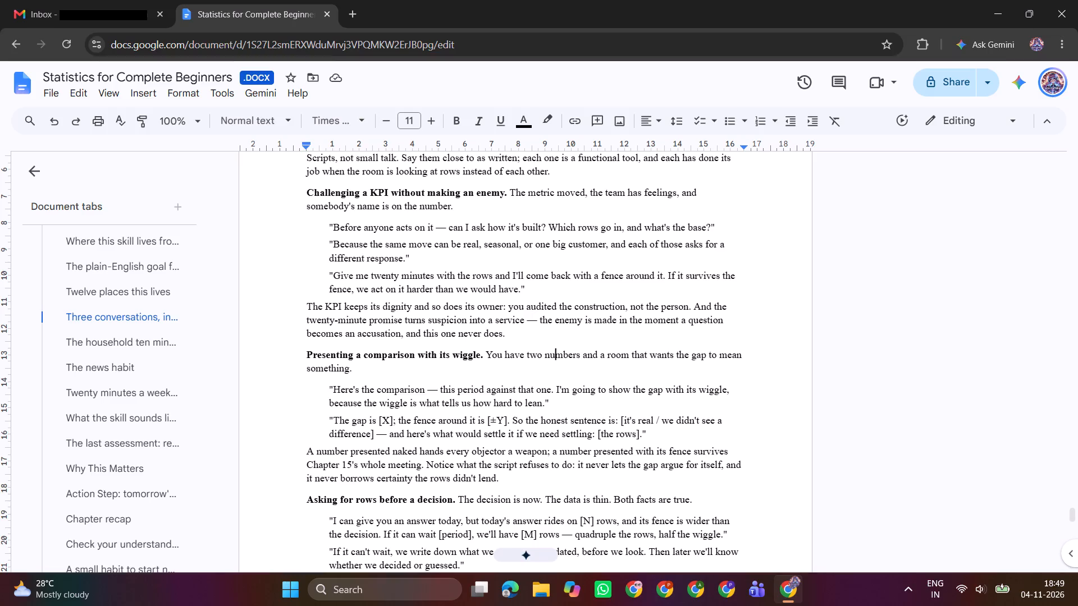
pyautogui.scroll(-1, 553, 352)
pyautogui.click(553, 352)
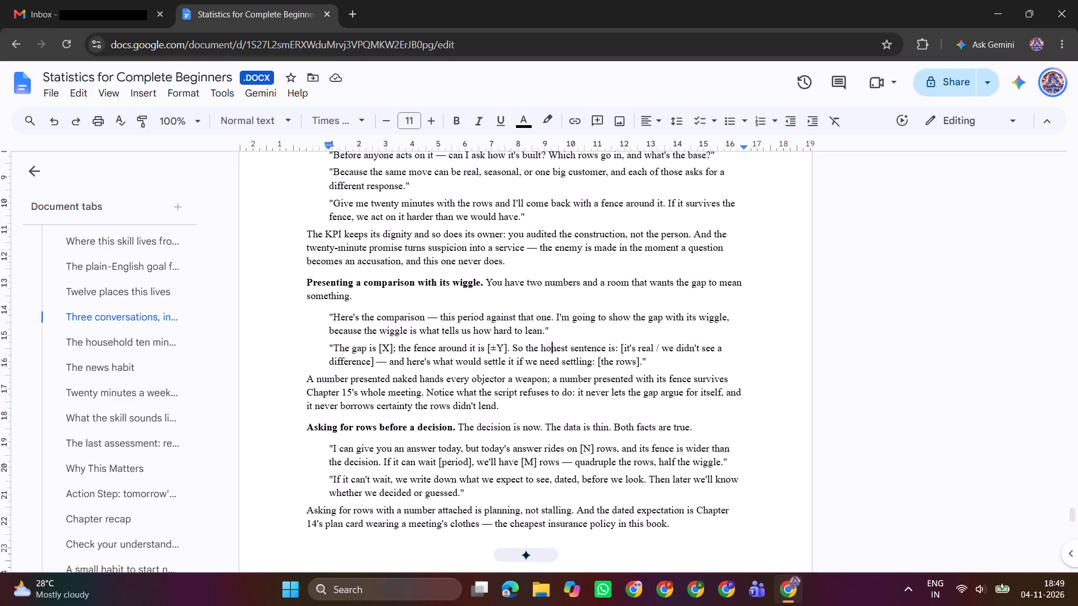
pyautogui.scroll(-1, 553, 352)
pyautogui.click(553, 352)
pyautogui.scroll(-1, 553, 352)
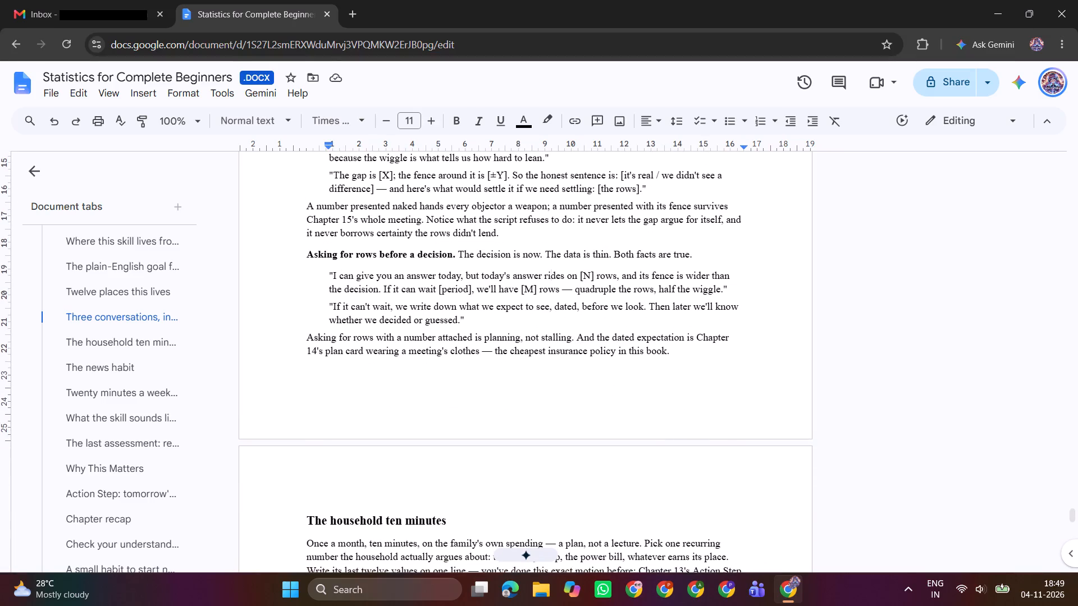
pyautogui.scroll(-1, 553, 352)
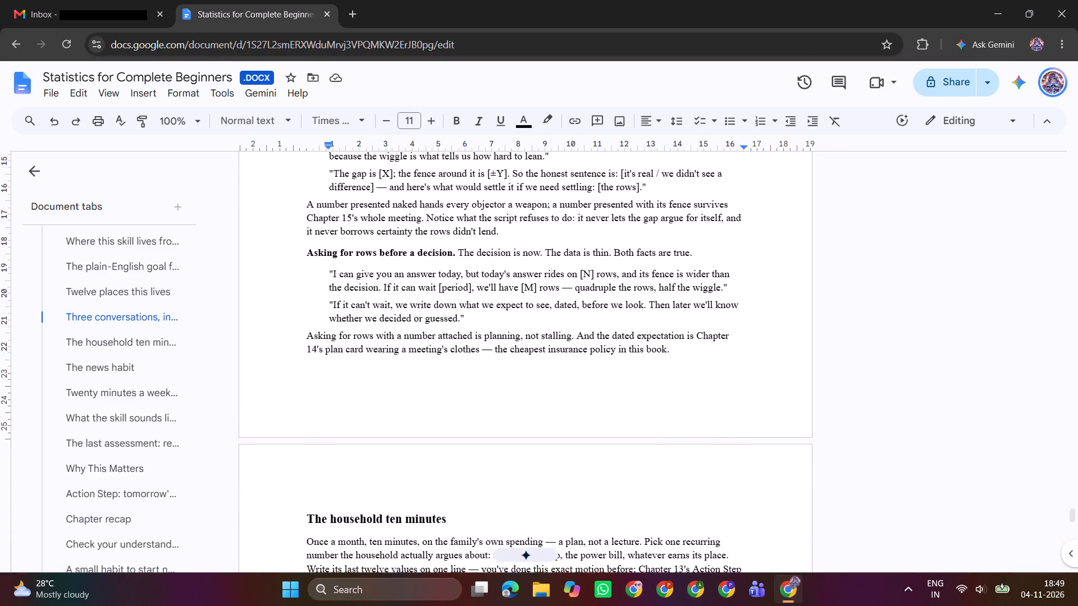
pyautogui.doubleClick(383, 187)
pyautogui.press('Delete')
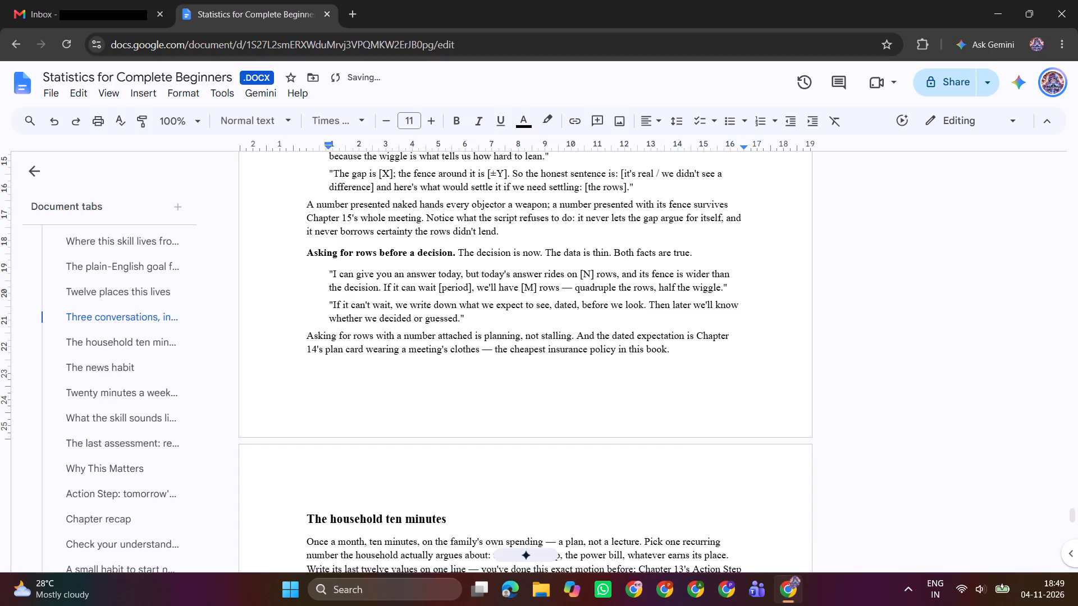
pyautogui.click(508, 244)
# Proofread Chapter 16 from "Asking for rows before a decision" through "What the skill sounds like on paper" for needed corrections.
pyautogui.scroll(-1, 508, 244)
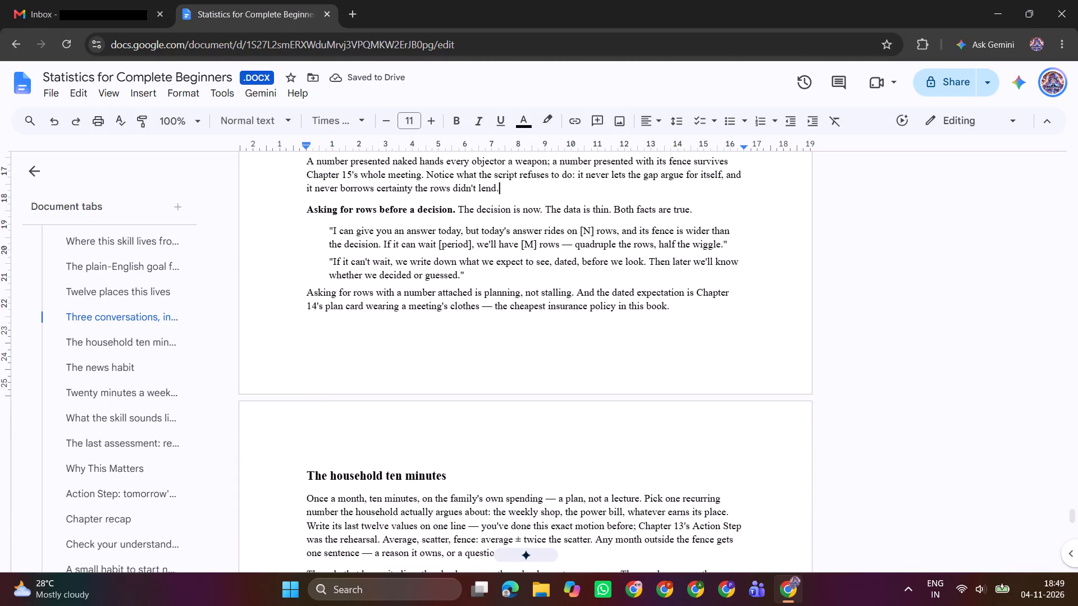
pyautogui.click(567, 302)
pyautogui.scroll(-1, 567, 302)
pyautogui.scroll(-1, 499, 476)
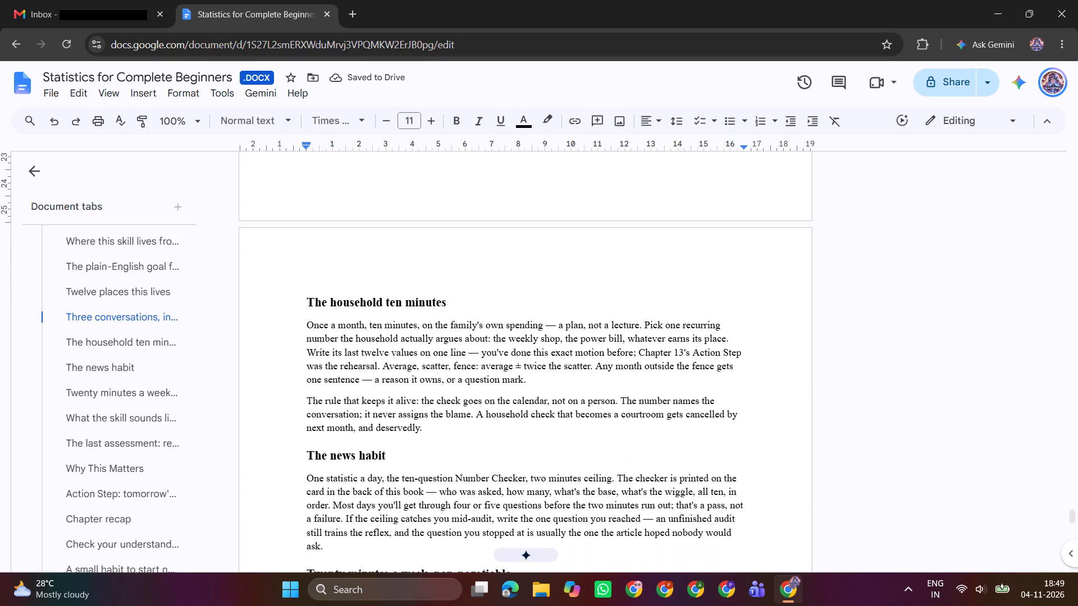
pyautogui.click(499, 476)
pyautogui.scroll(-2, 499, 476)
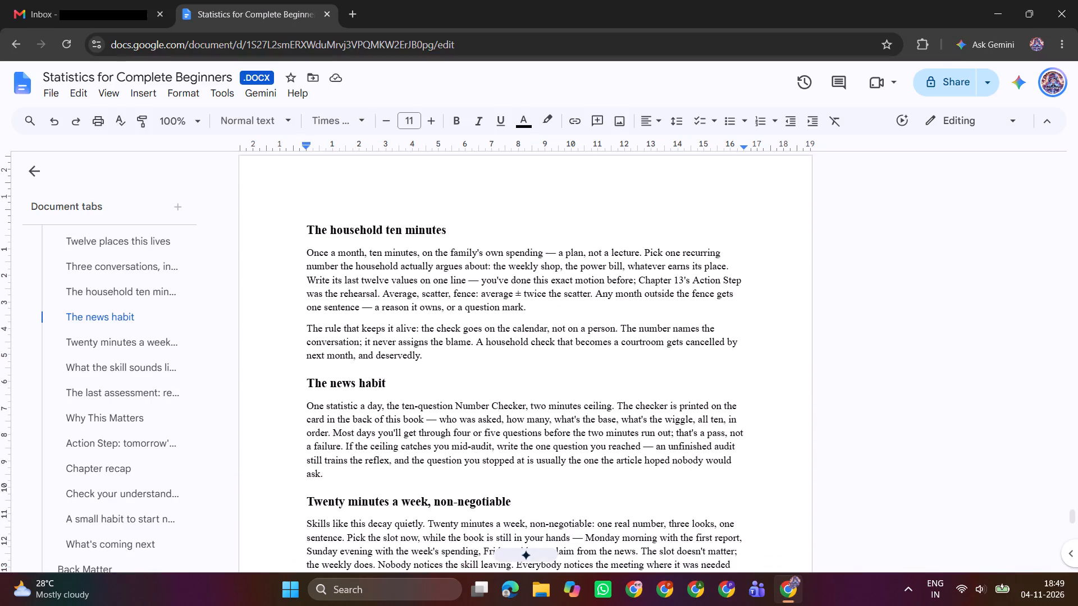
pyautogui.scroll(-3, 499, 476)
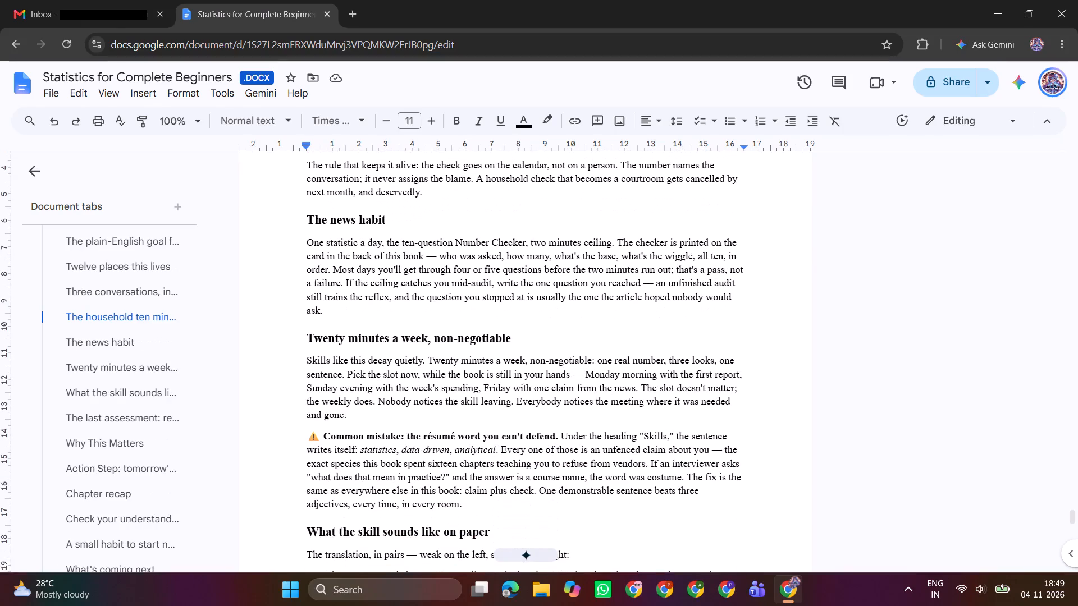
pyautogui.click(570, 450)
pyautogui.scroll(-1, 570, 450)
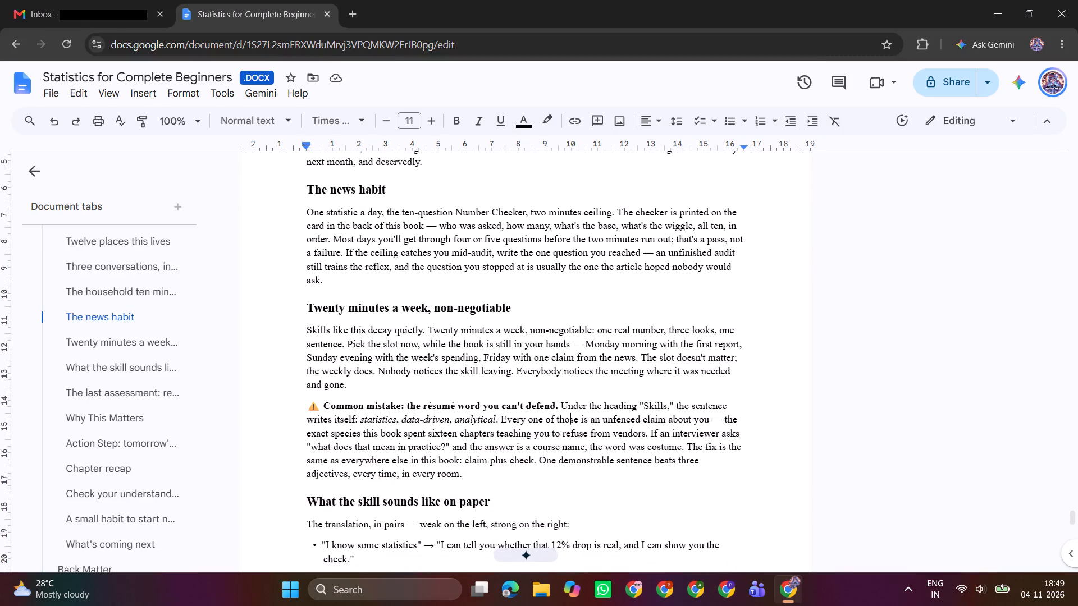
pyautogui.click(559, 483)
pyautogui.scroll(-2, 559, 483)
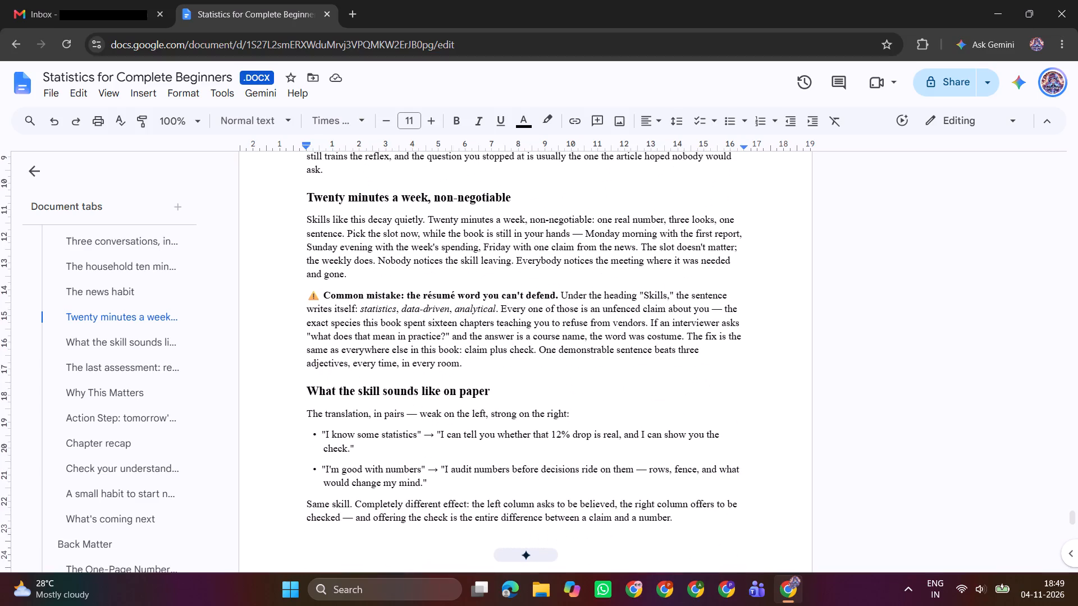
# Remove the em dash before "and offering the check" in the paragraph beginning "Same skill.".
pyautogui.click(494, 479)
pyautogui.scroll(-2, 494, 479)
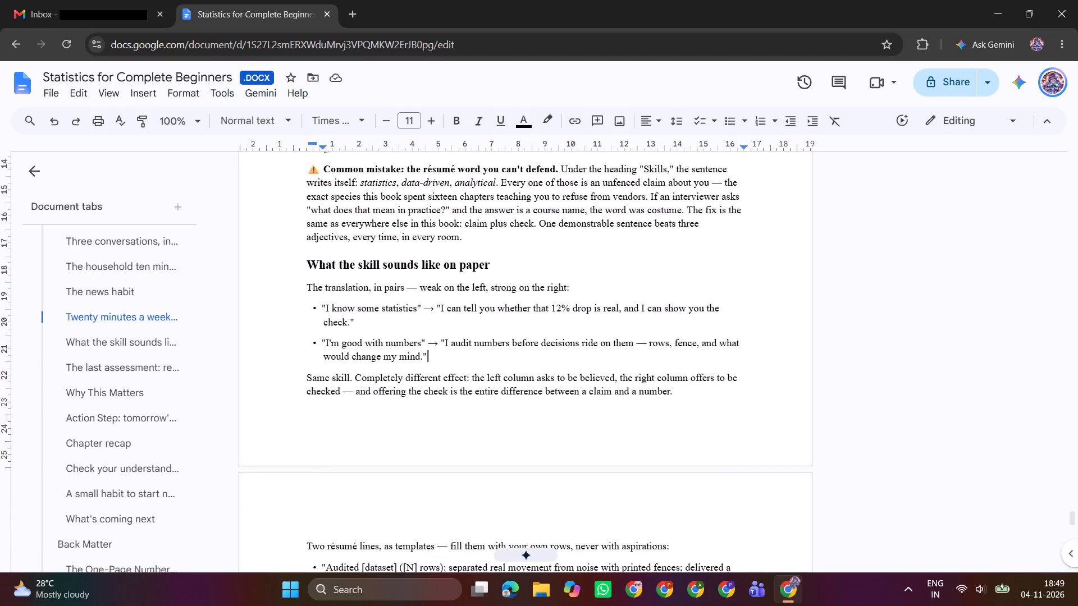
pyautogui.scroll(-1, 494, 479)
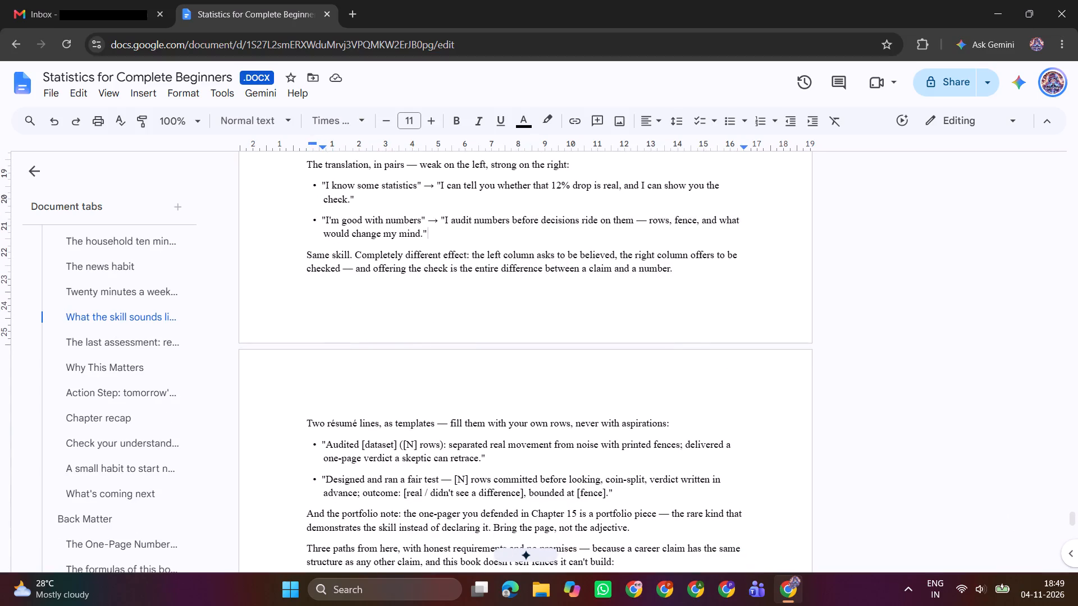
pyautogui.doubleClick(349, 272)
pyautogui.press('Delete')
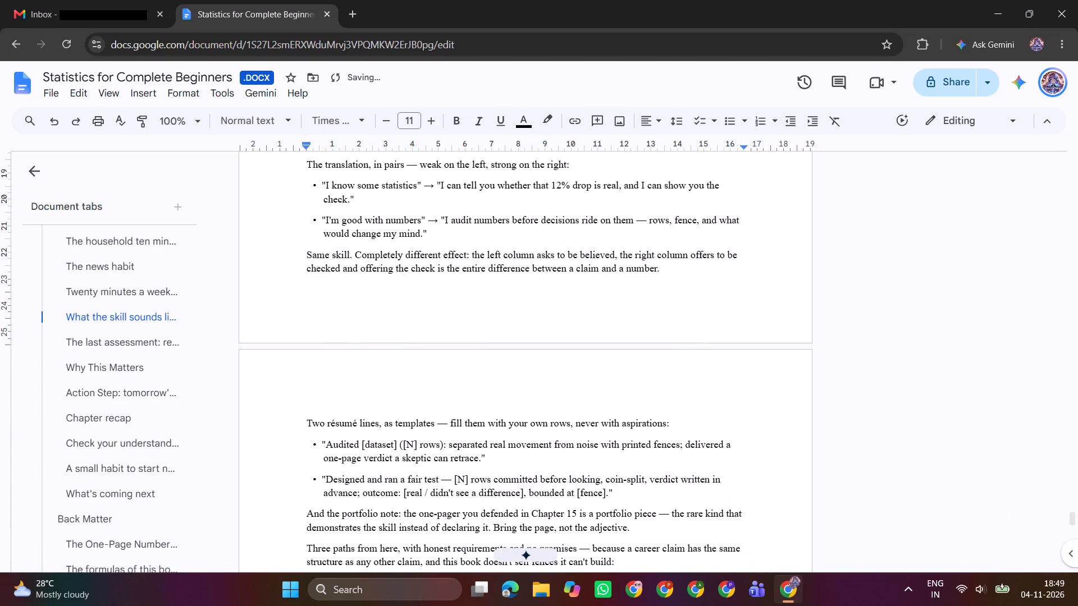
# Proofread the résumé templates and career paths, and remove the em dash before "and it's safe" in "The last assessment".
pyautogui.click(382, 354)
pyautogui.scroll(-3, 382, 354)
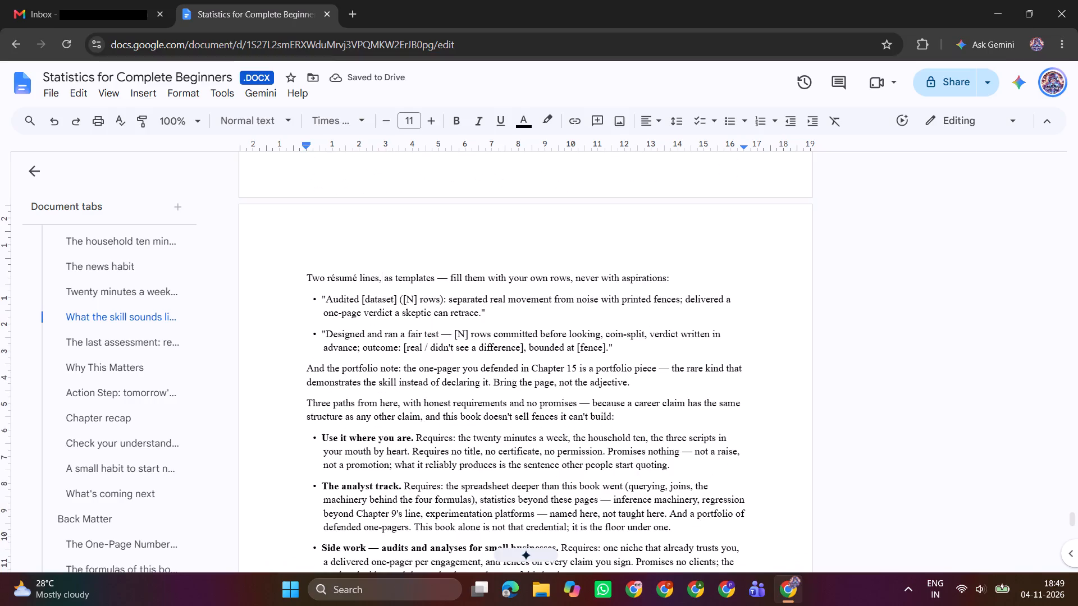
pyautogui.click(568, 392)
pyautogui.scroll(-1, 568, 392)
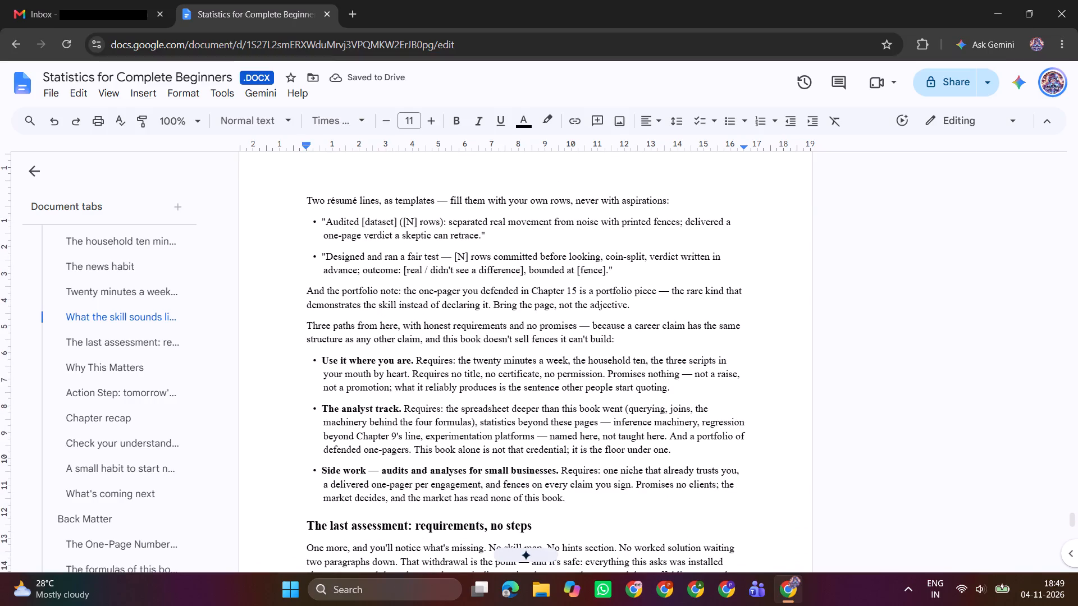
pyautogui.scroll(-1, 678, 371)
pyautogui.click(678, 371)
pyautogui.scroll(-2, 678, 371)
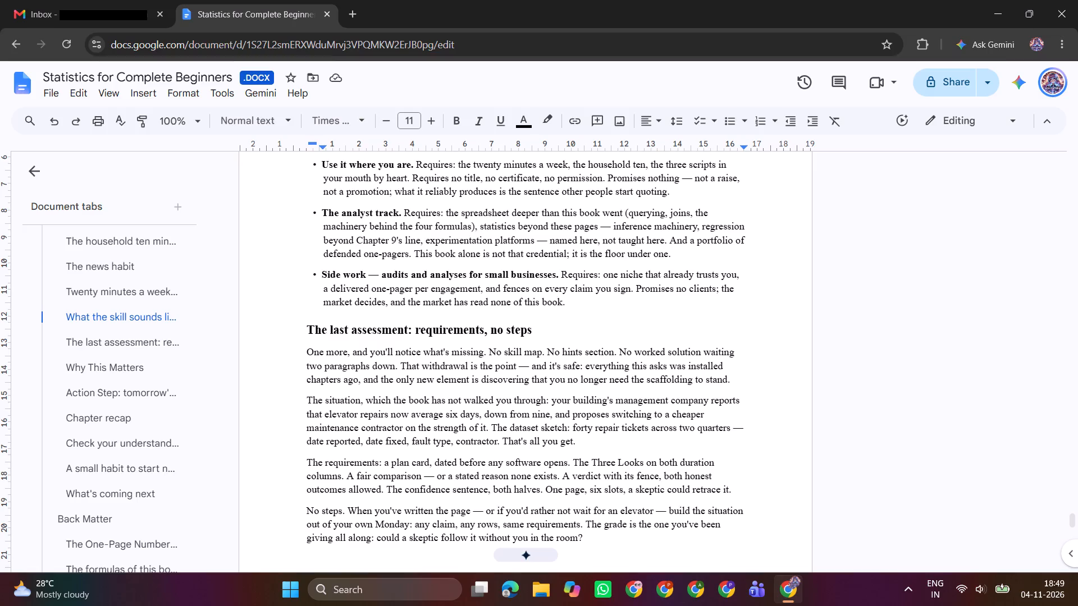
pyautogui.click(426, 343)
pyautogui.scroll(-1, 426, 343)
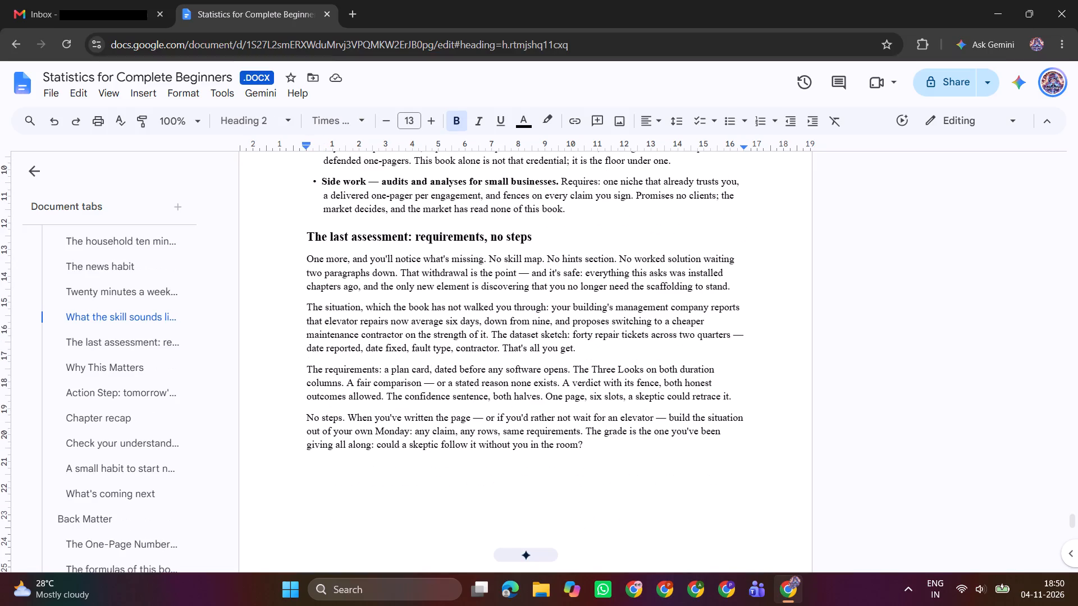
pyautogui.doubleClick(521, 270)
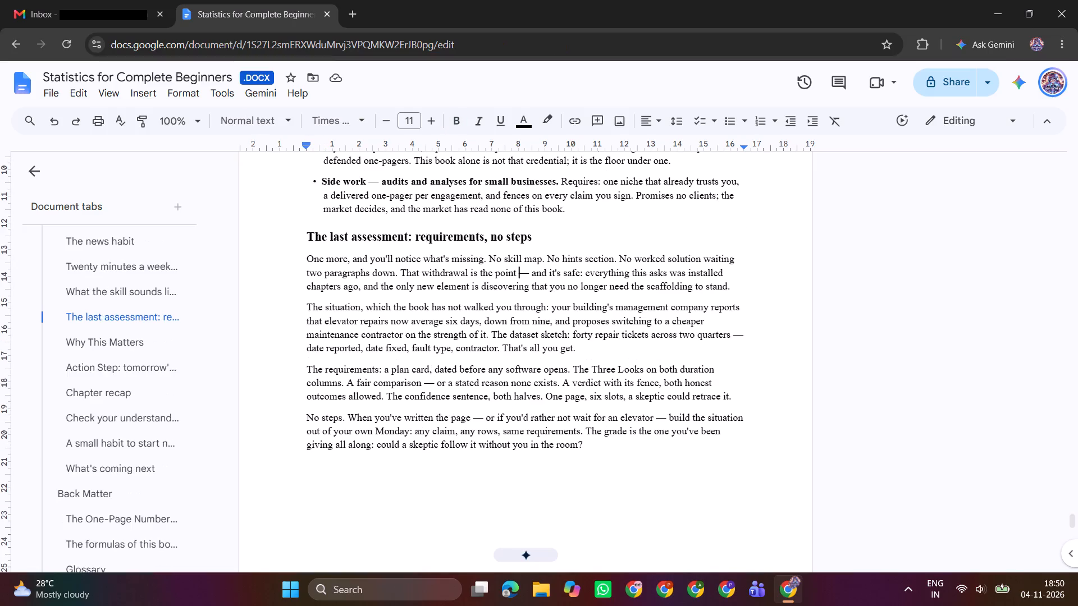
pyautogui.press('Delete')
pyautogui.click(558, 324)
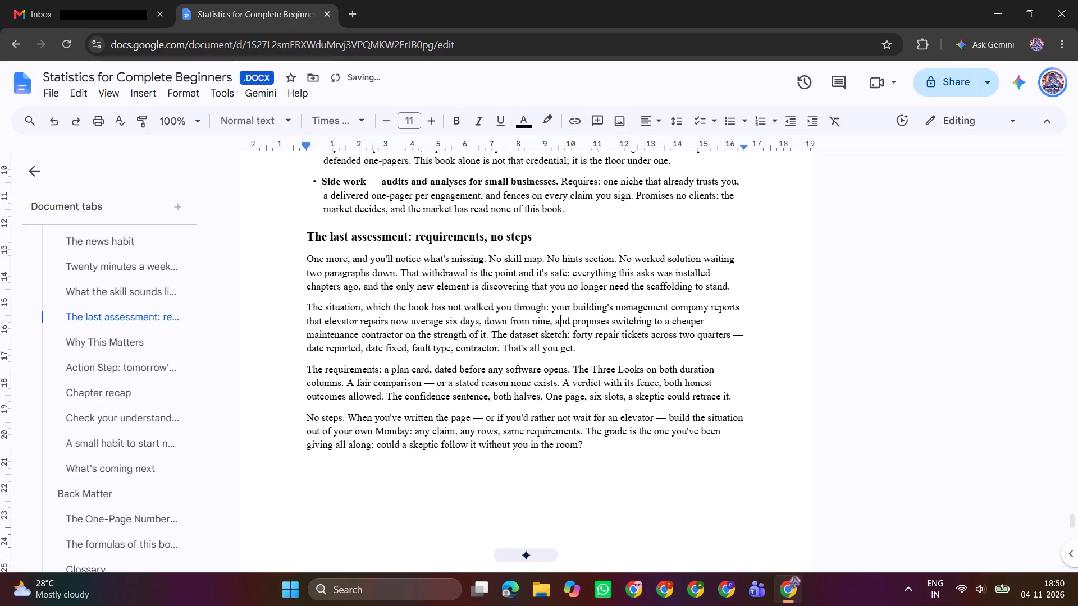
# Remove the em dash before "or if you'd rather not wait" in the paragraph beginning "No steps.".
pyautogui.scroll(-1, 558, 324)
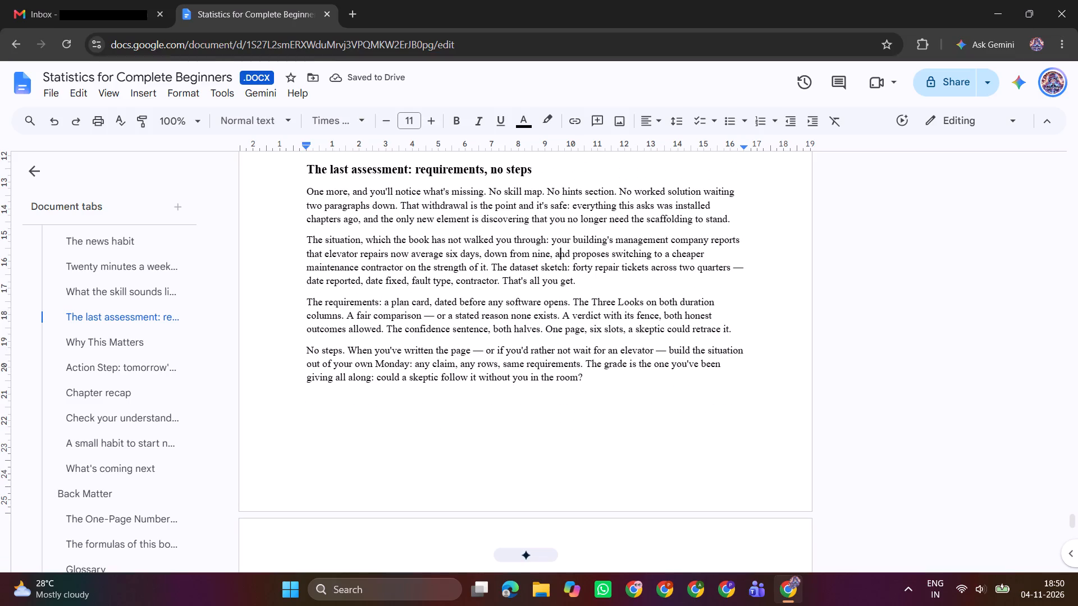
pyautogui.doubleClick(479, 350)
pyautogui.press('Delete')
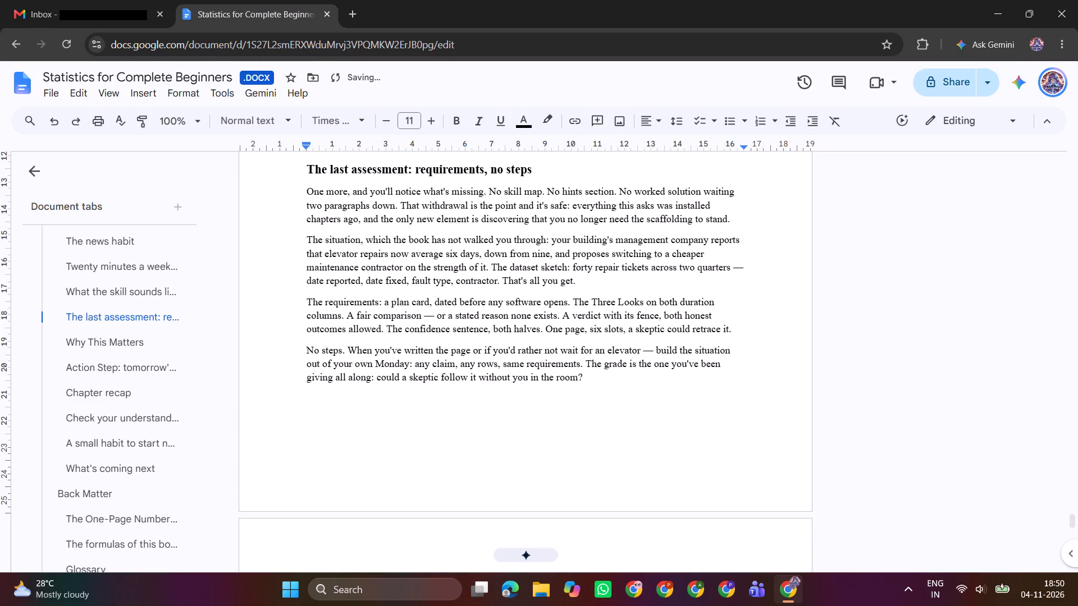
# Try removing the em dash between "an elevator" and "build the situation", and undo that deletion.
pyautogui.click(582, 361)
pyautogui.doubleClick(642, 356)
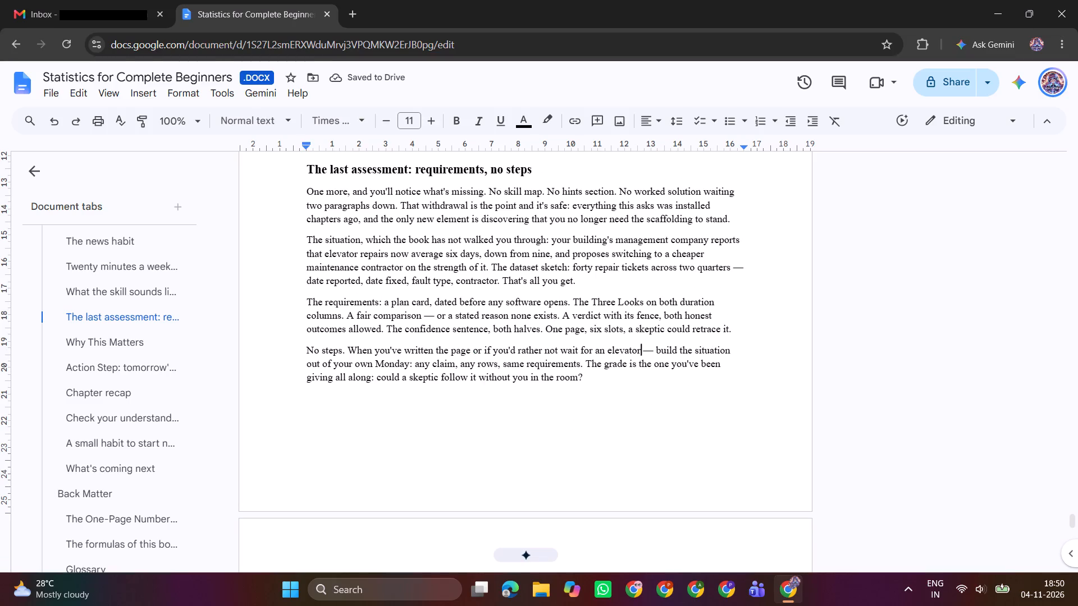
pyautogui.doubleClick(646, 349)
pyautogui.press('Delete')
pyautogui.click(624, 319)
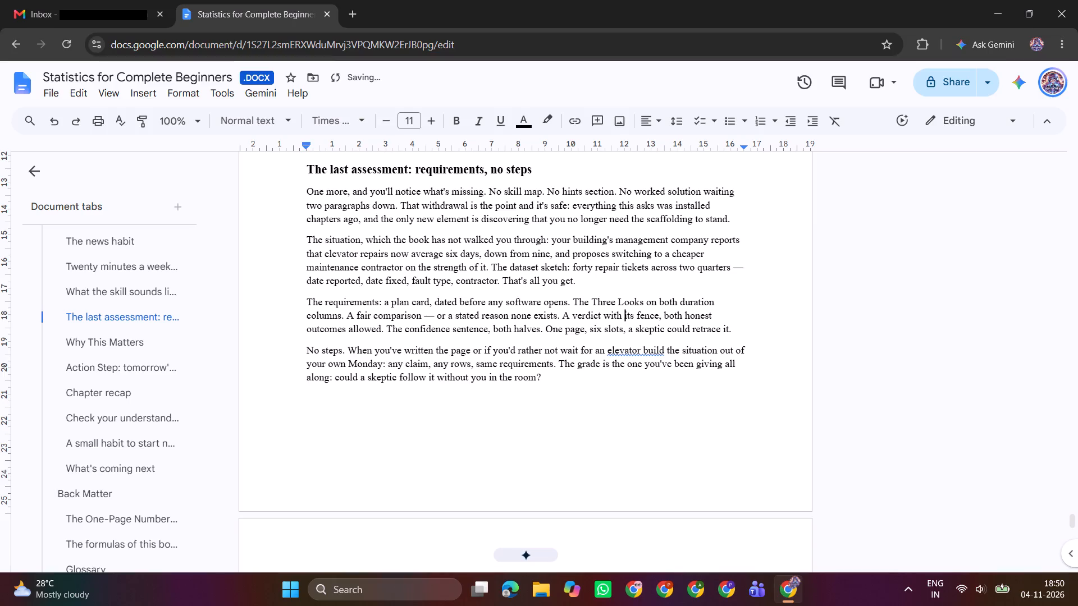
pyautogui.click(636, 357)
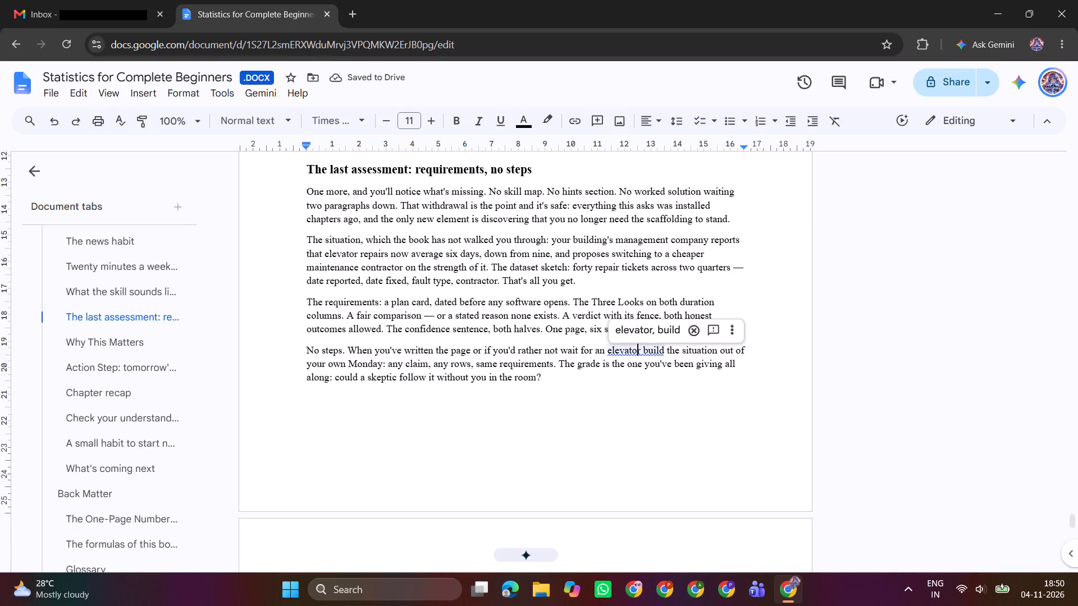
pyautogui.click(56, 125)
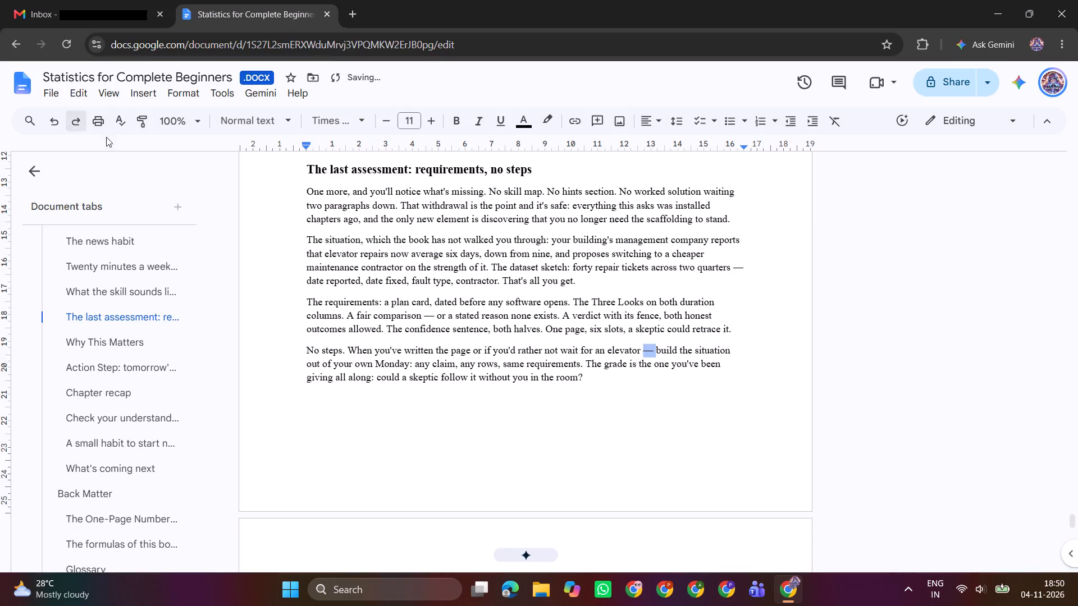
# Remove the em dash between "A fair comparison" and "or a stated reason none exists" in the requirements paragraph.
pyautogui.click(460, 376)
pyautogui.scroll(-1, 460, 376)
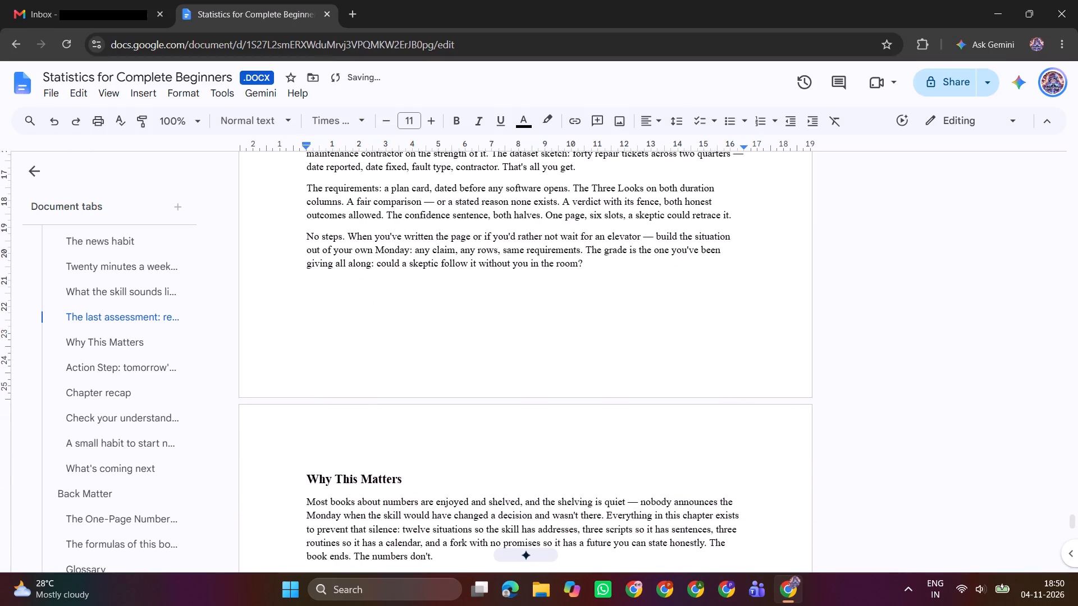
pyautogui.doubleClick(428, 202)
pyautogui.press('Delete')
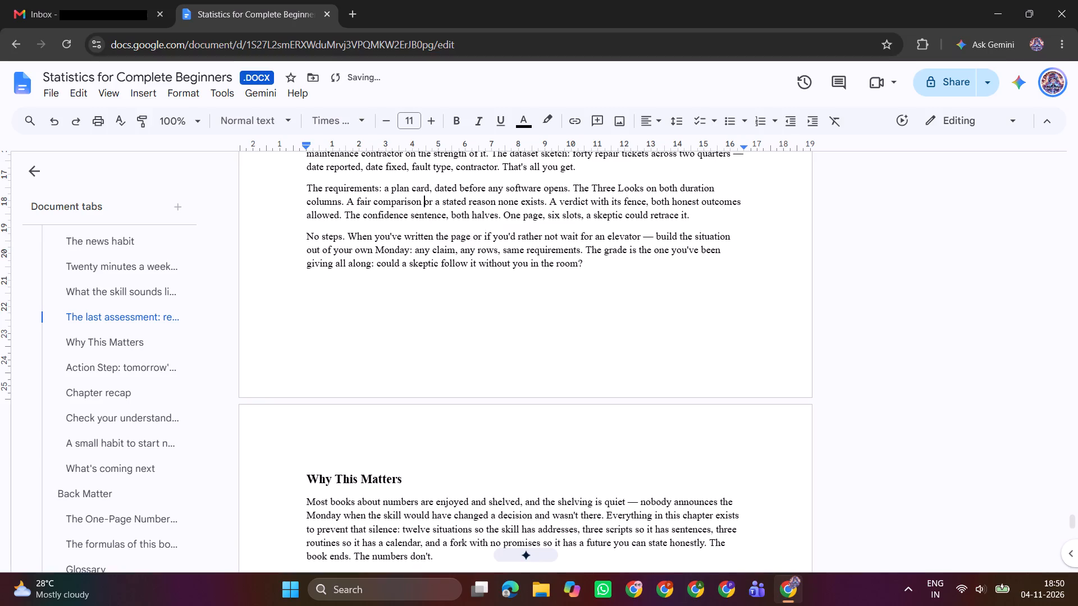
# Proofread the end of "The last assessment", "Why This Matters", "Action Step: tomorrow's first rep" and "Chapter recap" for needed corrections.
pyautogui.click(479, 268)
pyautogui.scroll(1, 479, 268)
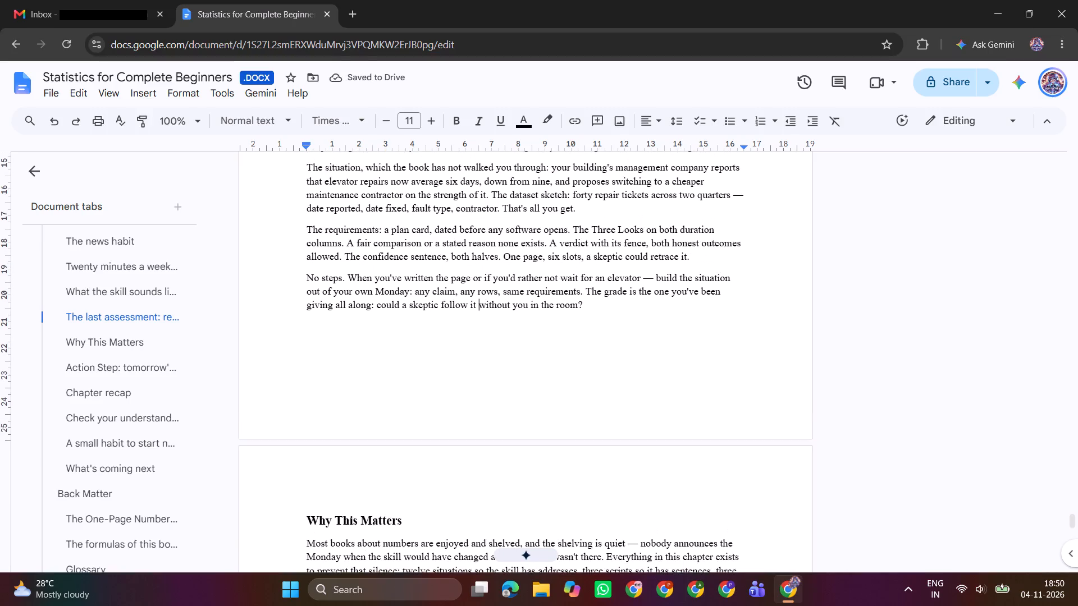
pyautogui.click(533, 212)
pyautogui.scroll(-1, 538, 292)
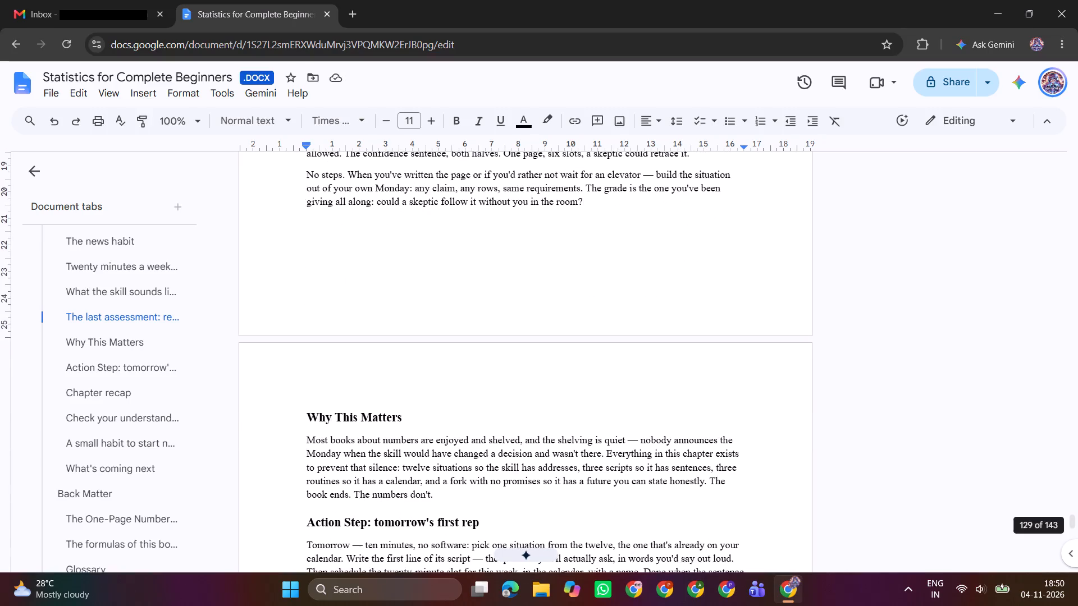
pyautogui.click(552, 458)
pyautogui.scroll(-2, 552, 458)
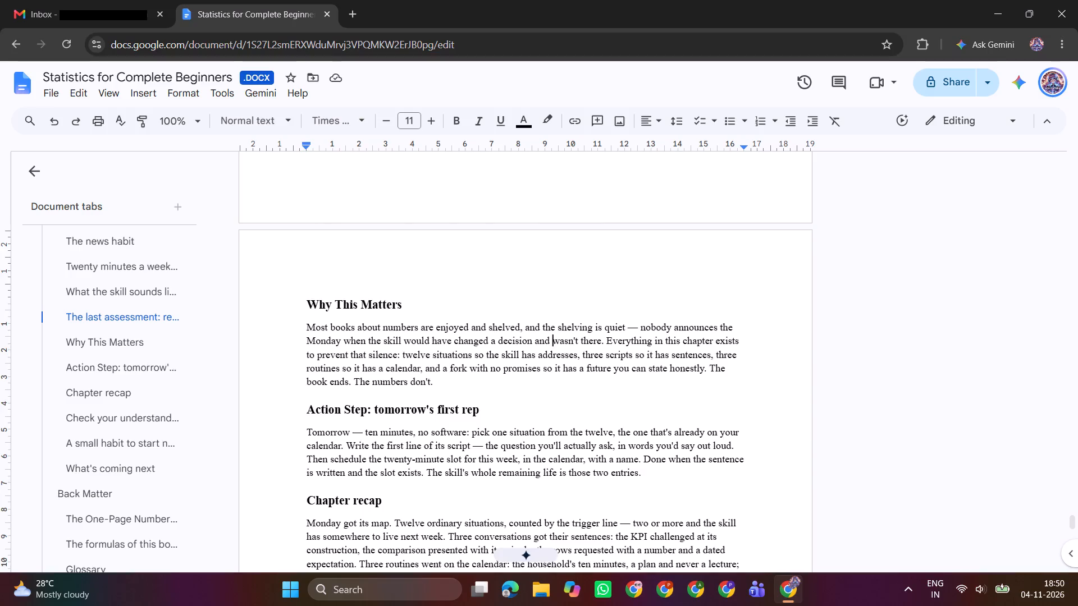
pyautogui.scroll(-2, 490, 501)
pyautogui.click(490, 501)
pyautogui.scroll(-1, 490, 501)
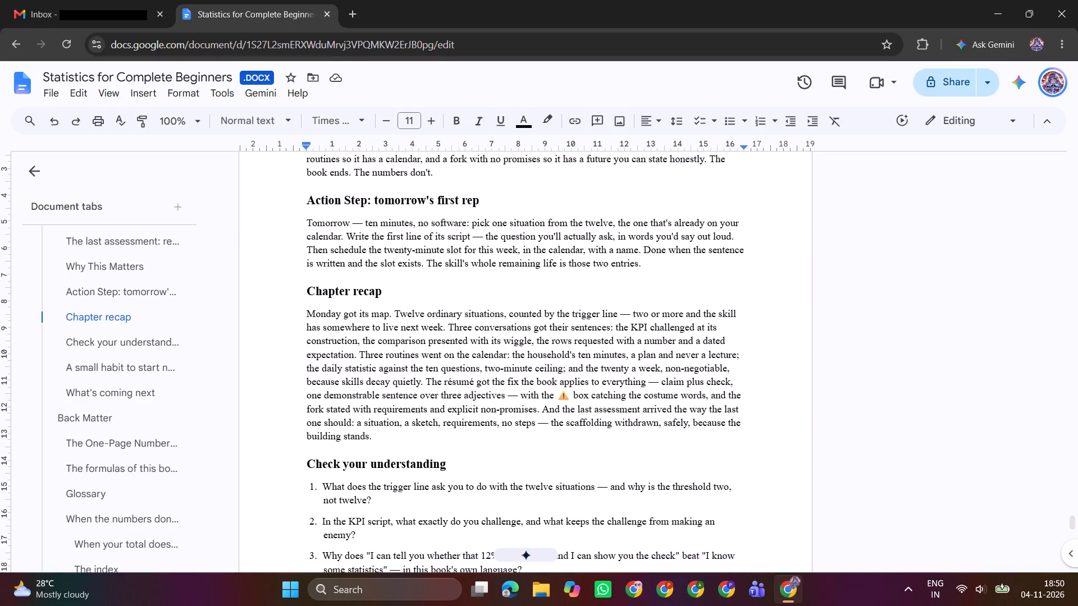
# Remove the em dashes before "in this book's own language" and "and why is the threshold two" in the "Check your understanding" questions.
pyautogui.scroll(-1, 490, 501)
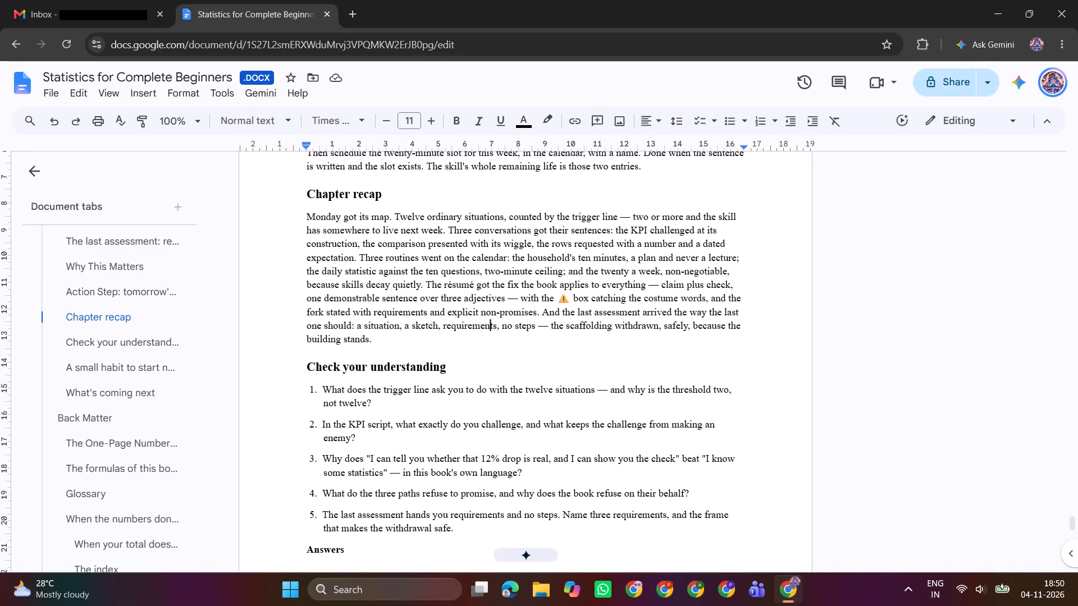
pyautogui.doubleClick(398, 476)
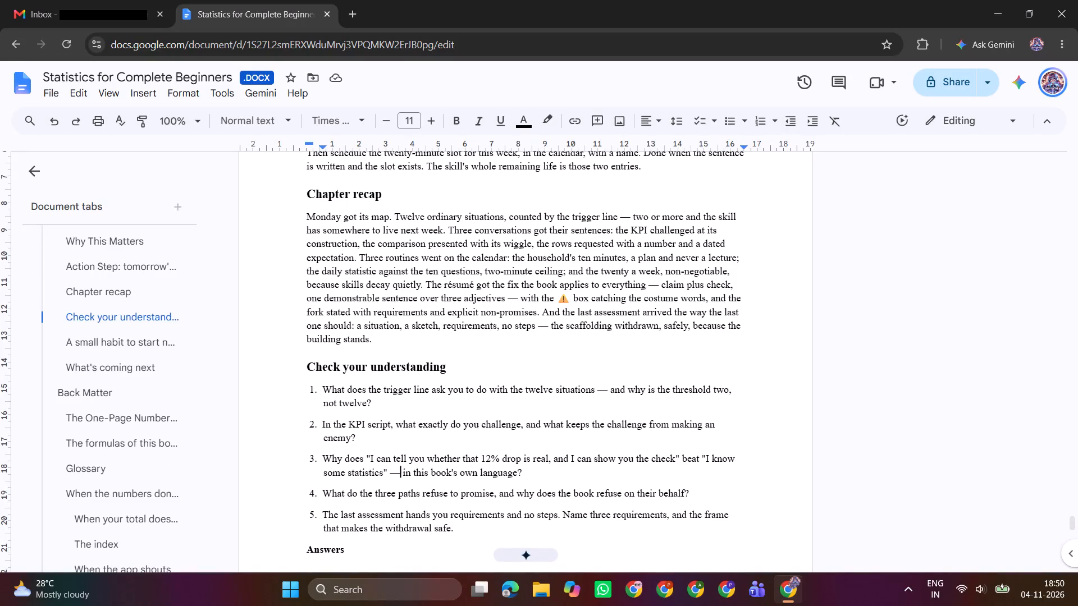
pyautogui.press('Delete')
pyautogui.click(431, 447)
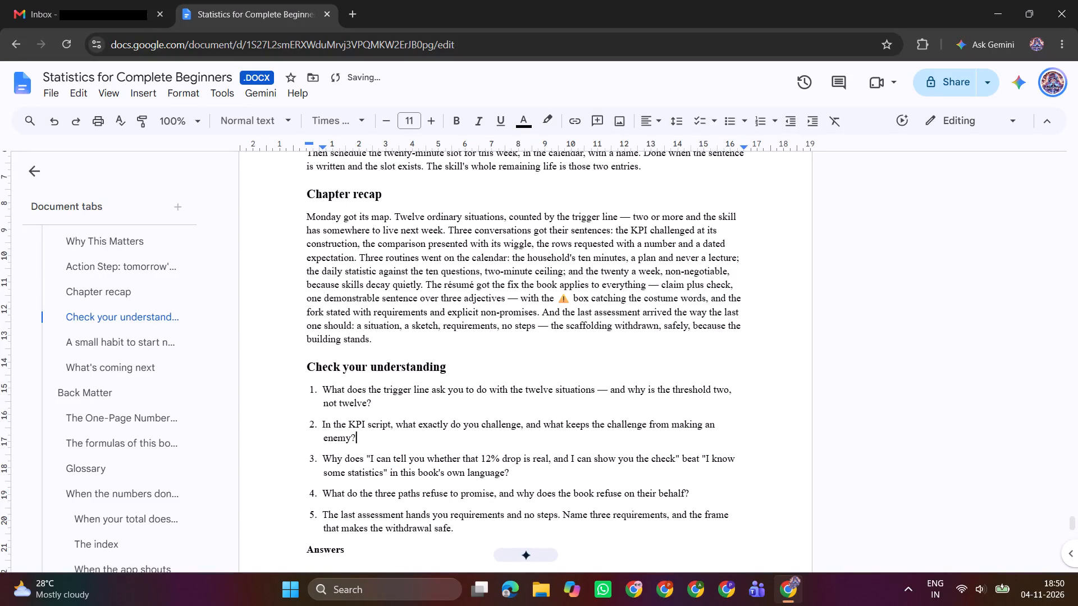
pyautogui.doubleClick(602, 392)
pyautogui.press('Delete')
# Make all five numbered questions under Chapter 16's "Check your understanding" bold.
pyautogui.scroll(-1, 602, 392)
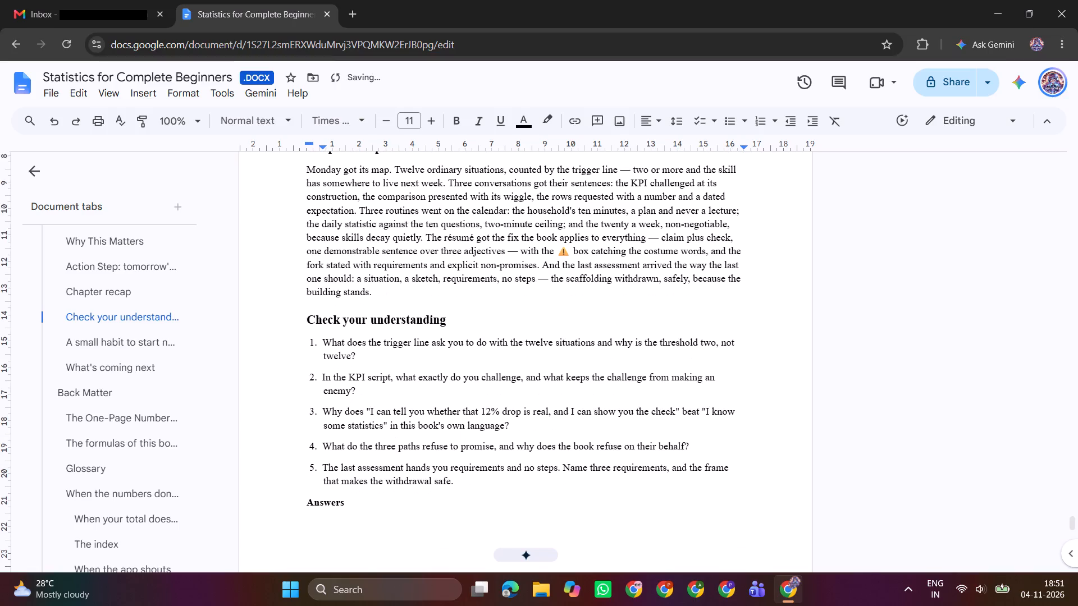
pyautogui.scroll(-1, 602, 392)
pyautogui.click(457, 469)
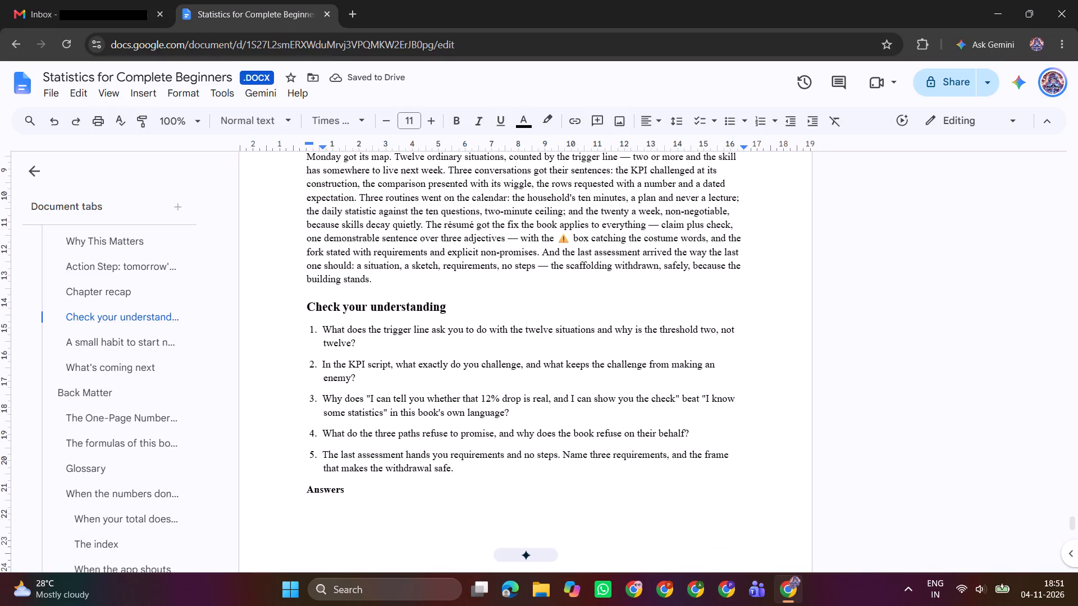
pyautogui.moveTo(457, 469); pyautogui.dragTo(303, 332)
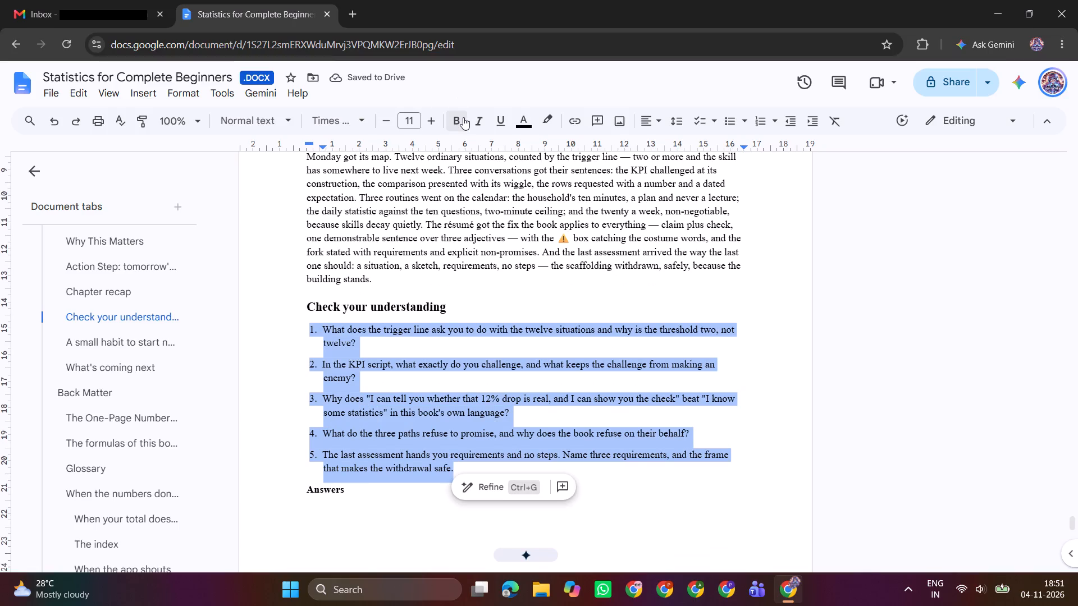
pyautogui.click(463, 118)
pyautogui.click(464, 230)
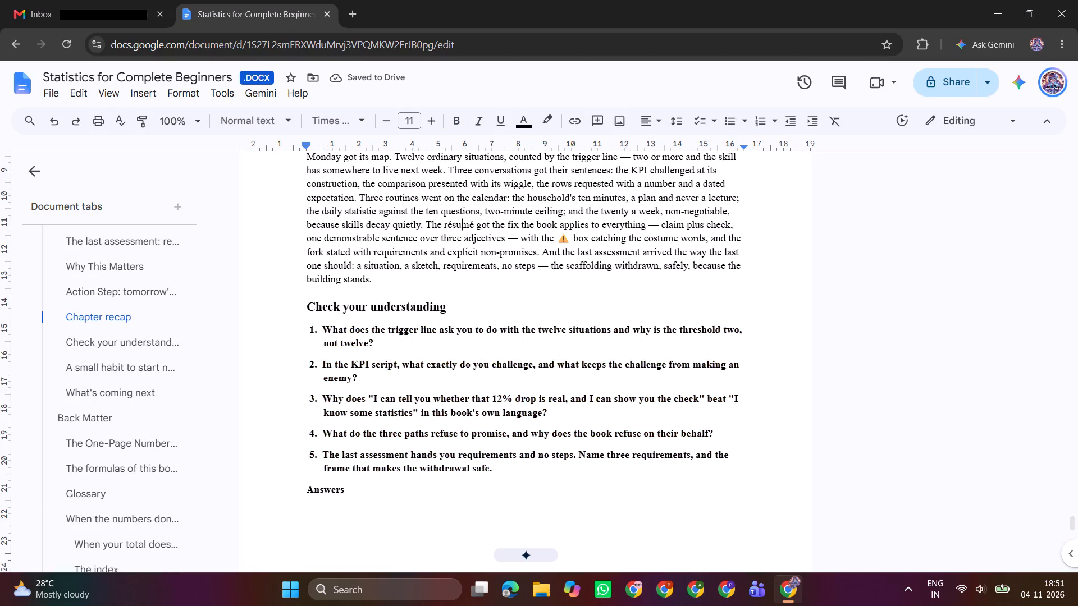
# Accept the grammar suggestion "are evidence" in the first answer of Chapter 16.
pyautogui.scroll(-3, 464, 230)
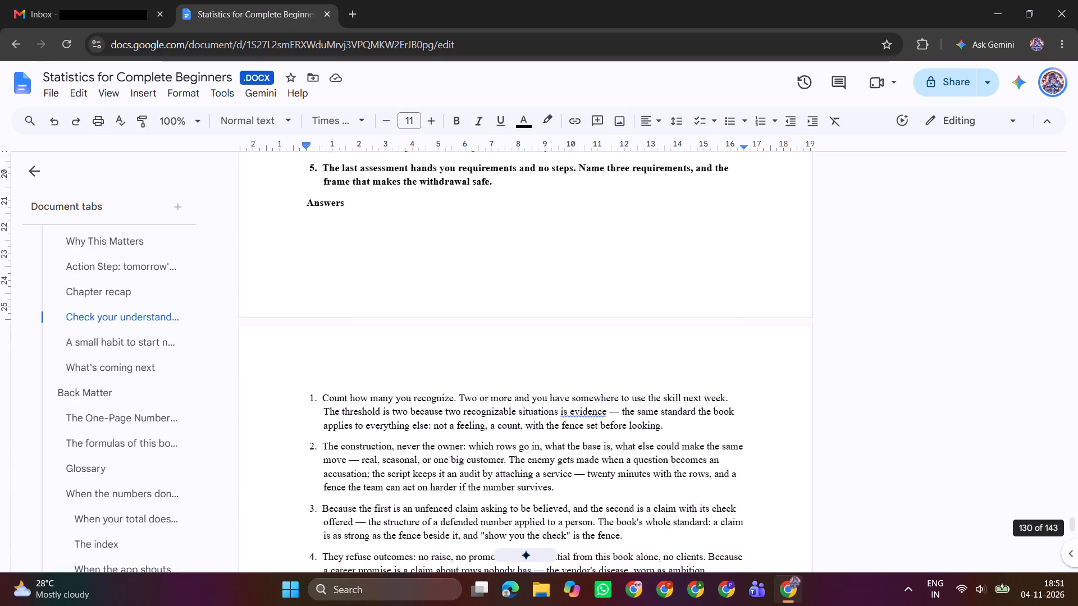
pyautogui.click(582, 370)
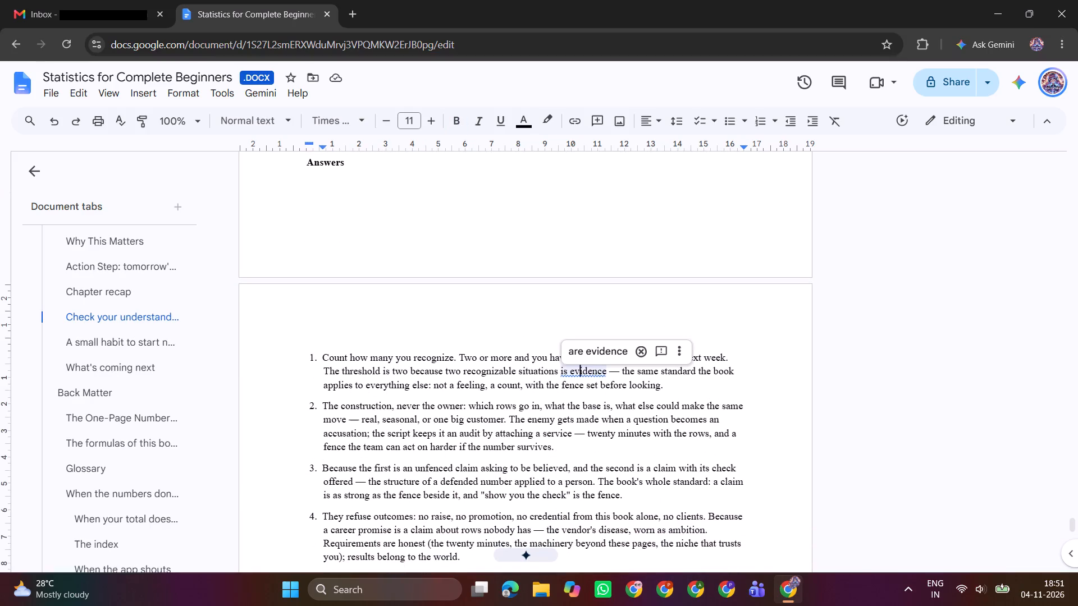
pyautogui.click(582, 348)
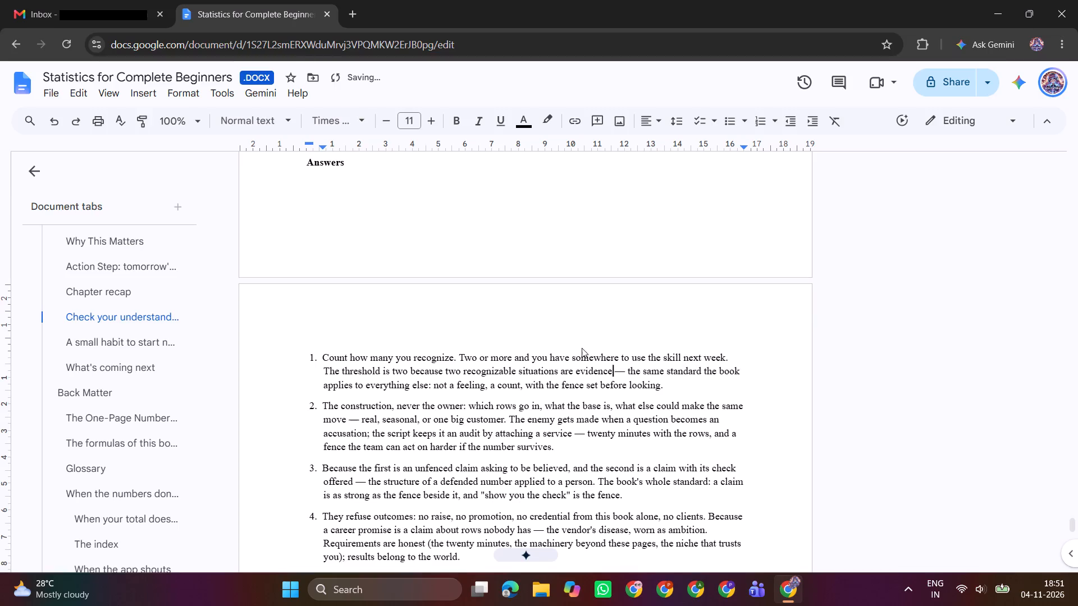
# Accept the grammar suggestion "ritual of wearing" in the paragraph under "A small habit to start now".
pyautogui.click(493, 479)
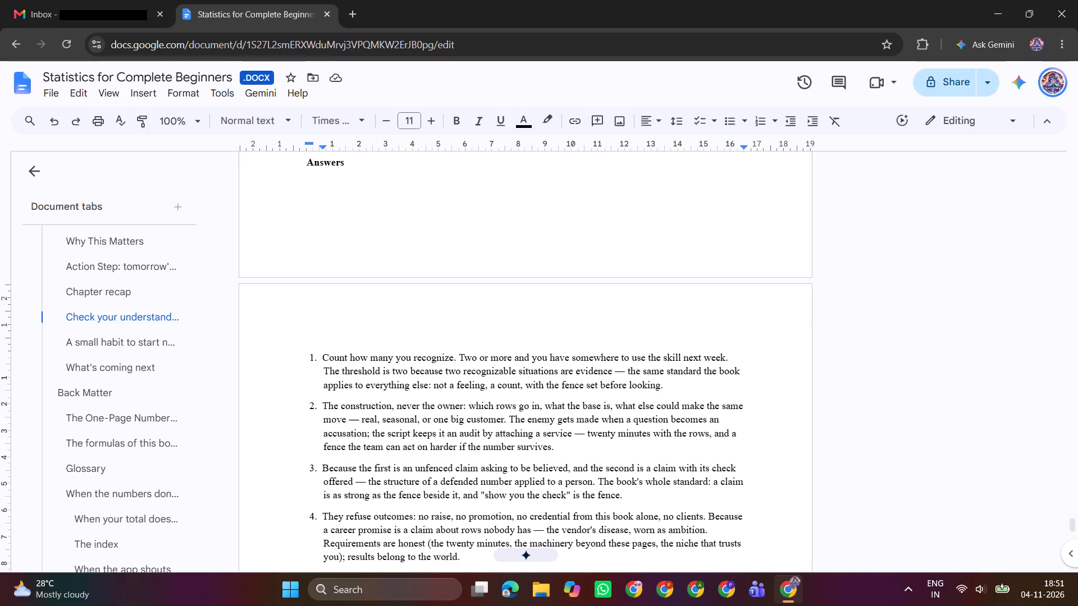
pyautogui.scroll(-2, 493, 479)
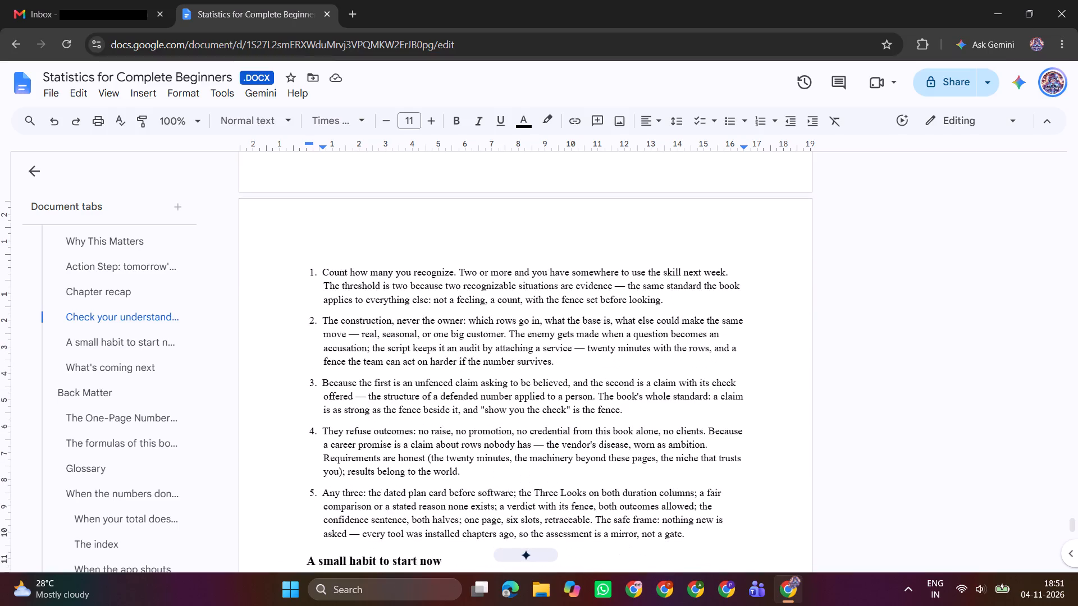
pyautogui.click(530, 478)
pyautogui.scroll(-1, 530, 478)
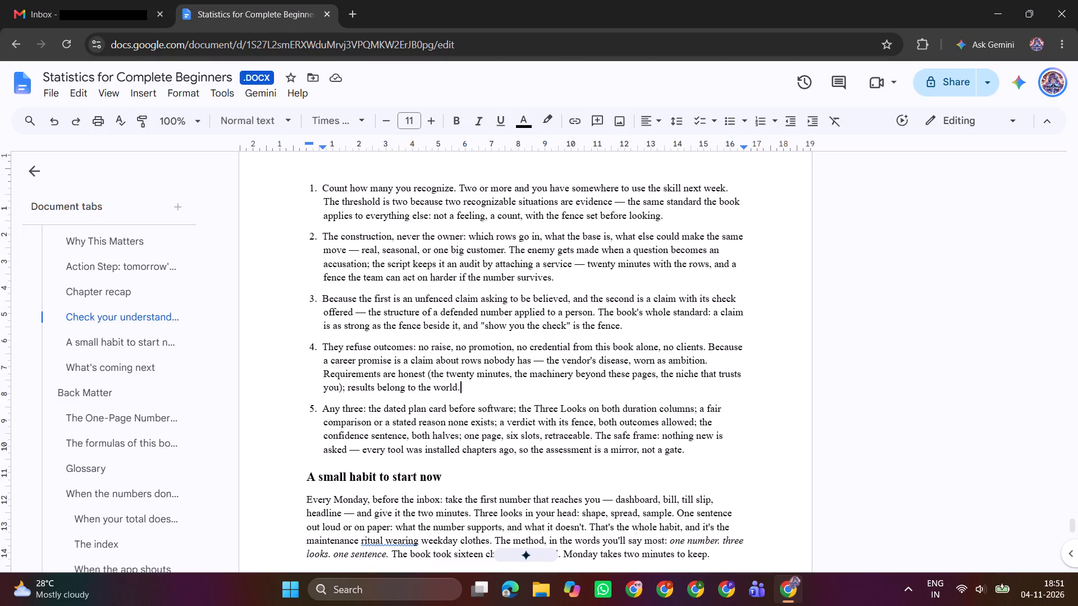
pyautogui.scroll(-1, 530, 478)
pyautogui.click(388, 440)
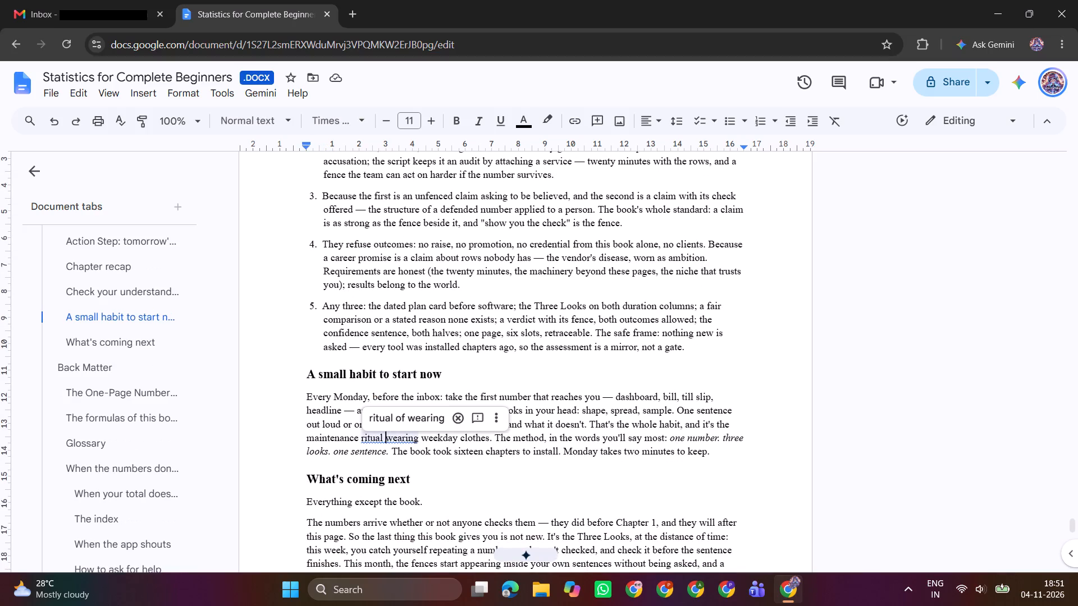
pyautogui.click(392, 413)
# Remove the em dashes before "and give it the two minutes" and before "dashboard" under "A small habit to start now".
pyautogui.doubleClick(346, 413)
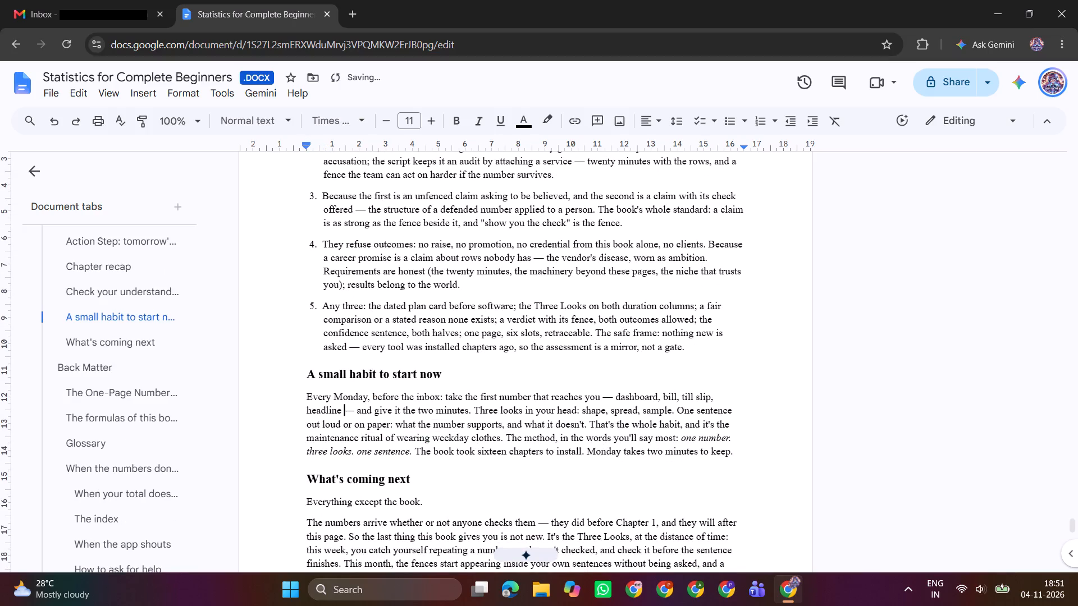
pyautogui.press('Delete')
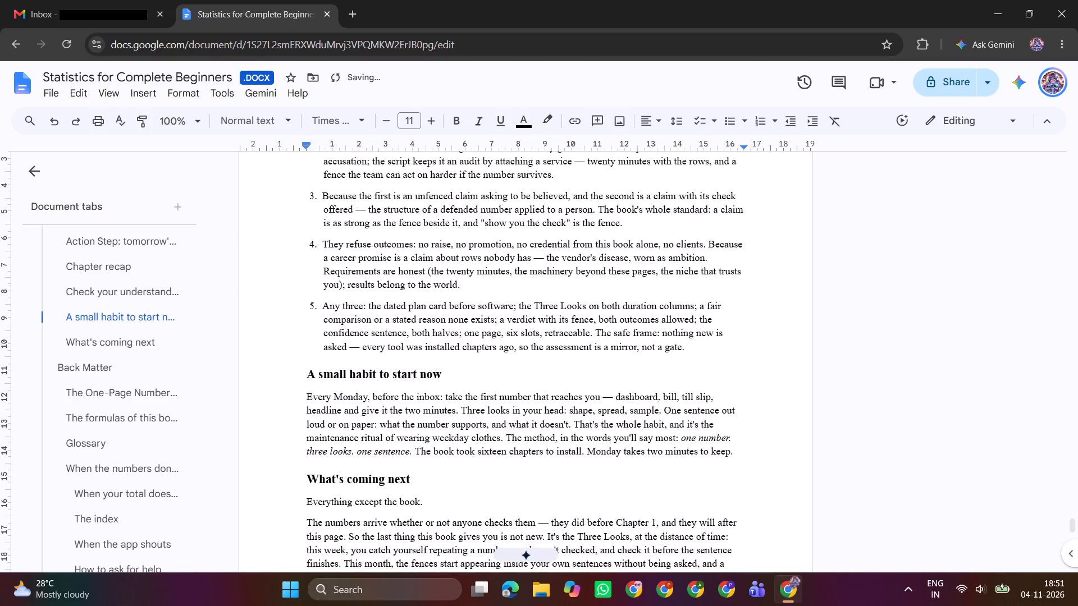
pyautogui.doubleClick(604, 394)
pyautogui.press('Delete')
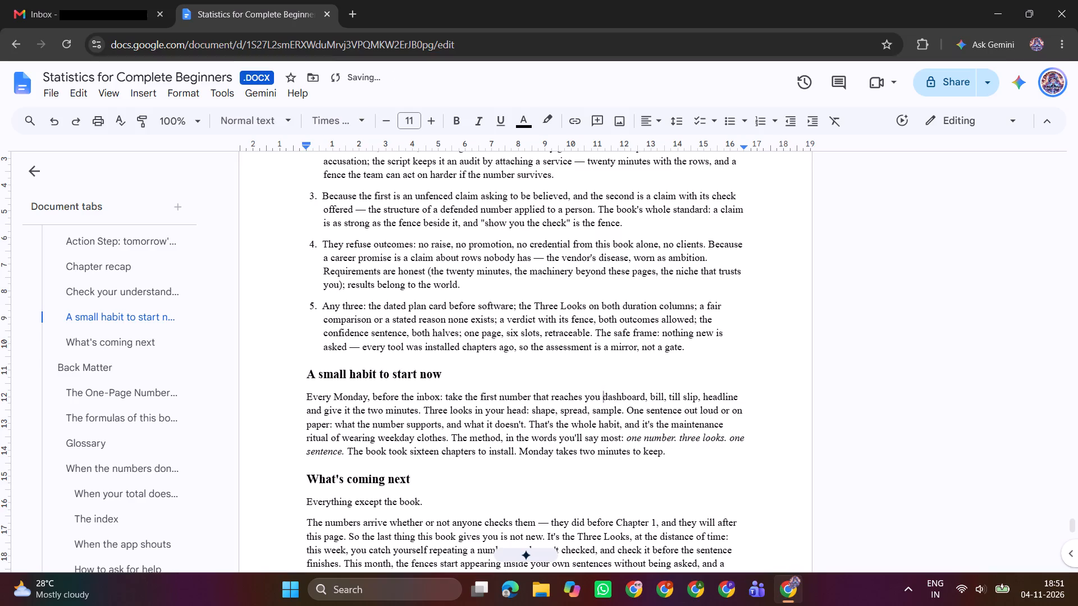
# Accept the grammar suggestion changing "you" to "your" before "dashboard" under "A small habit to start now".
pyautogui.click(581, 342)
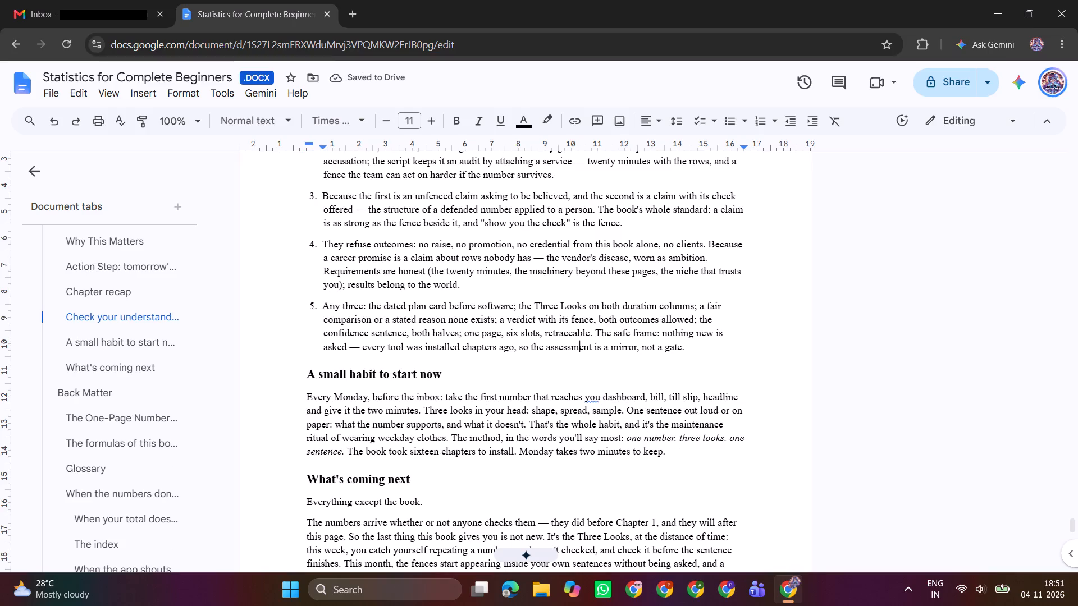
pyautogui.click(594, 401)
pyautogui.click(591, 379)
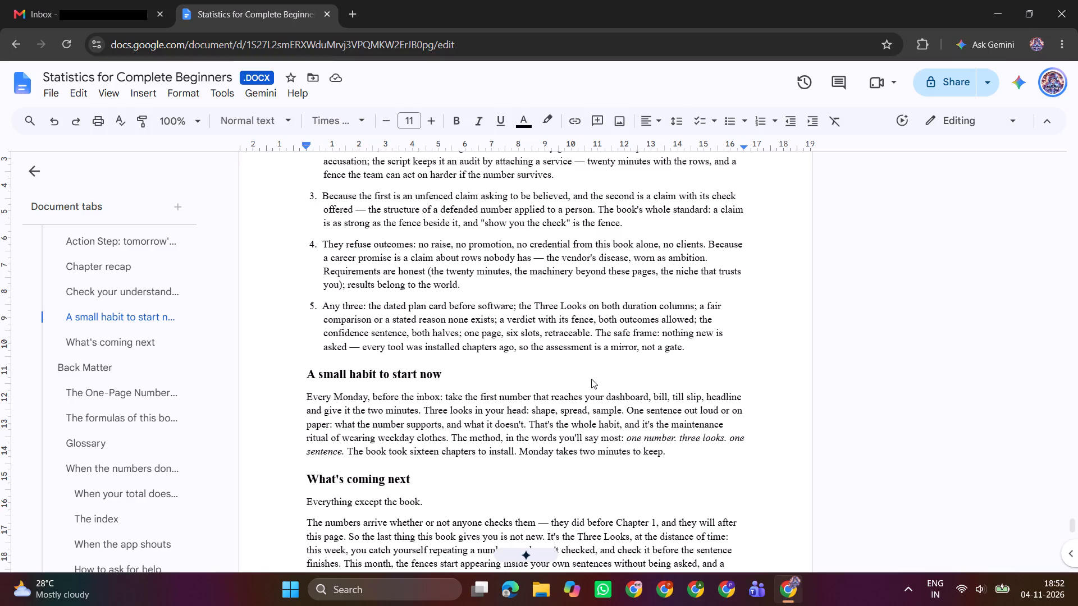
pyautogui.click(578, 456)
# Remove the em dash before "they did before Chapter 1" in the "What's coming next" section.
pyautogui.scroll(-1, 578, 456)
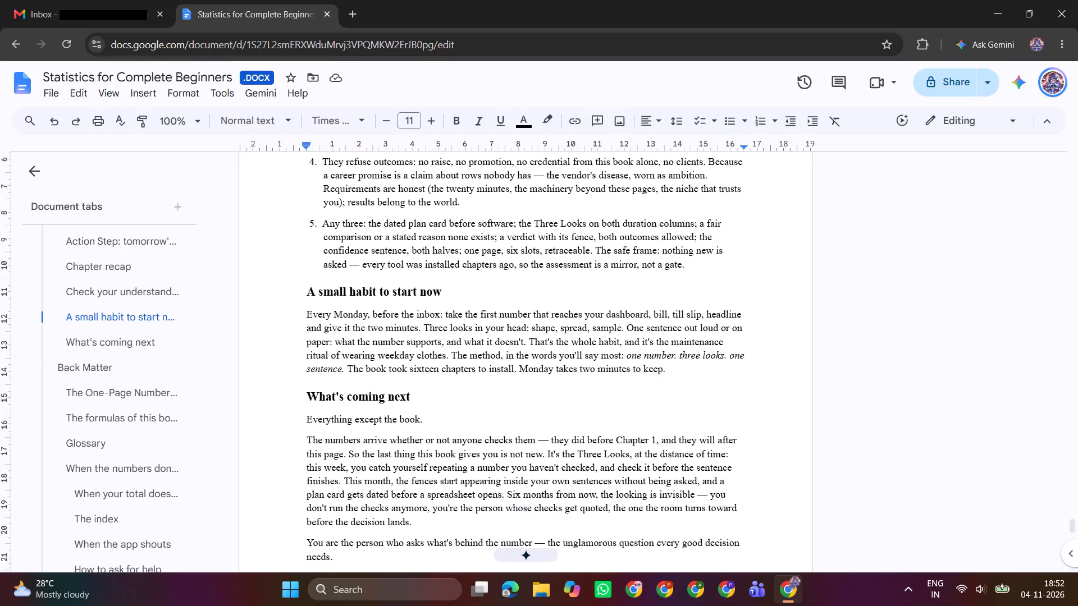
pyautogui.doubleClick(544, 431)
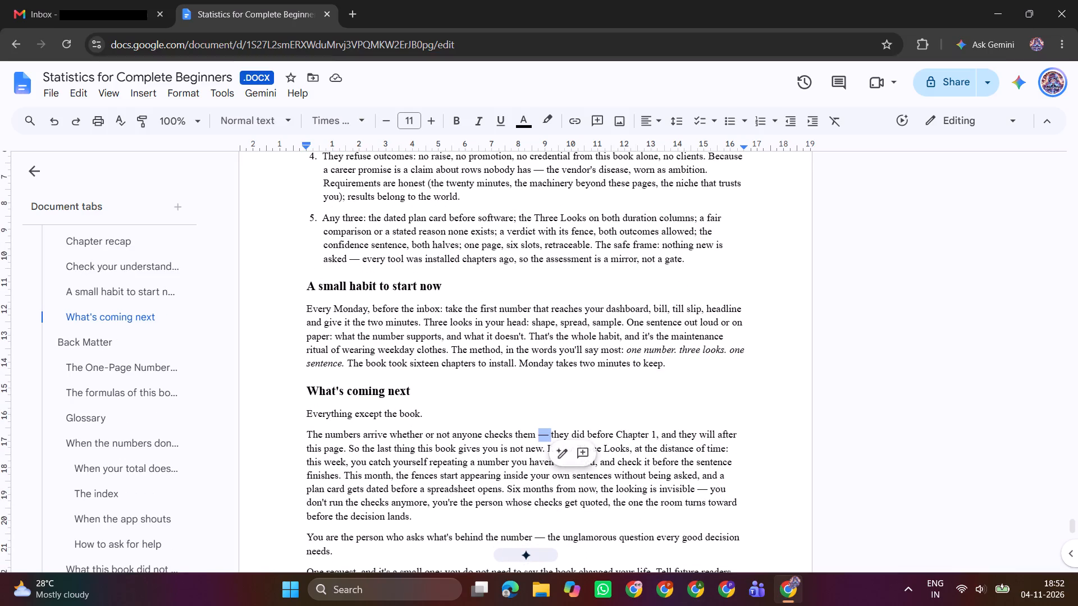
pyautogui.press('Delete')
pyautogui.click(543, 388)
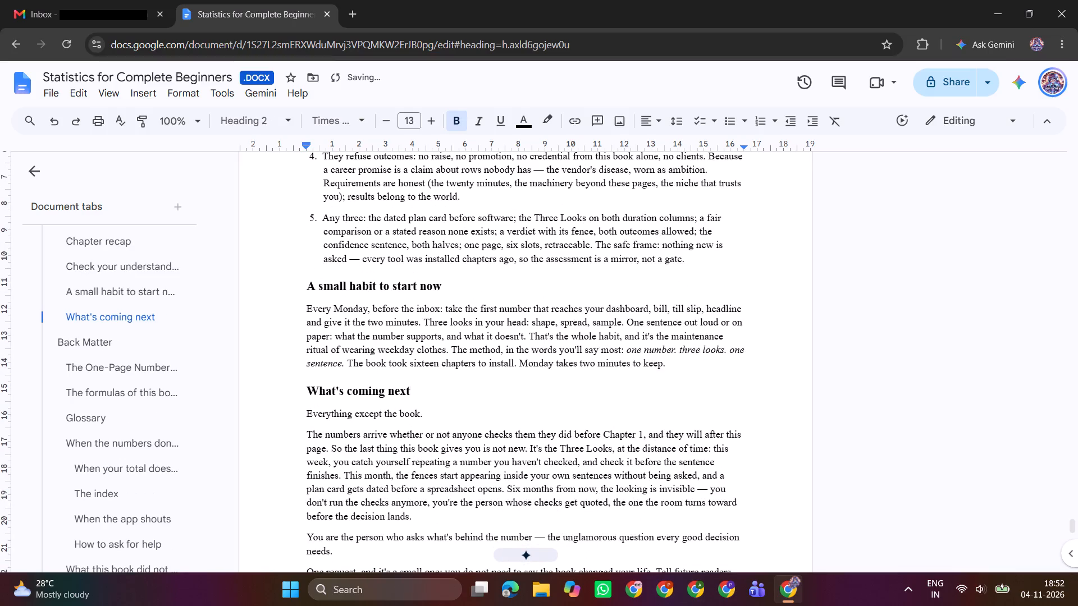
pyautogui.click(363, 278)
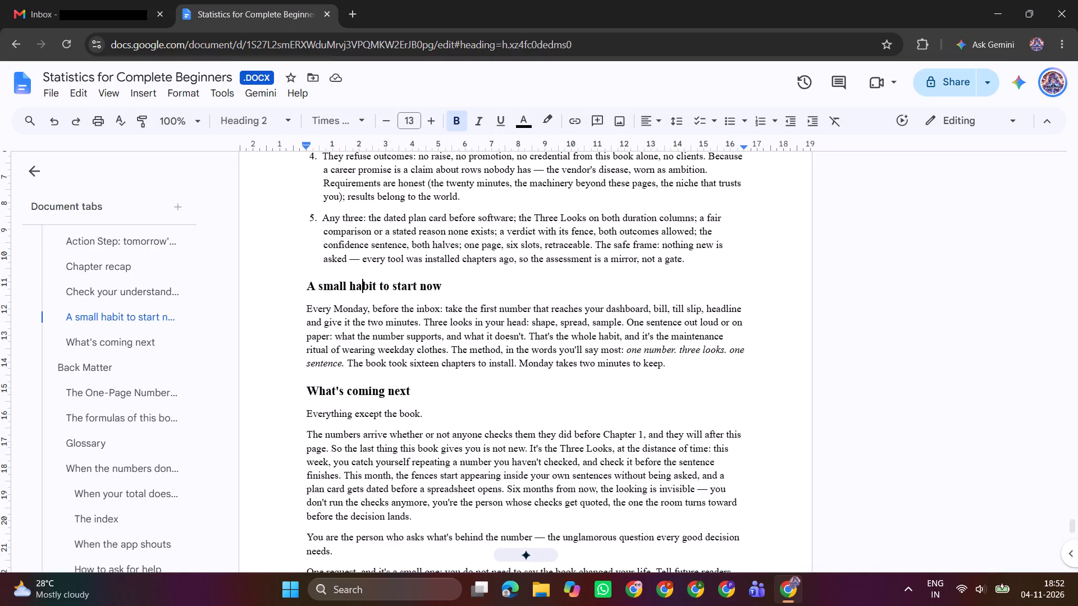
# Delete the "Back Matter" heading together with its introductory paragraph.
pyautogui.scroll(-1, 363, 278)
pyautogui.click(468, 338)
pyautogui.scroll(-1, 468, 338)
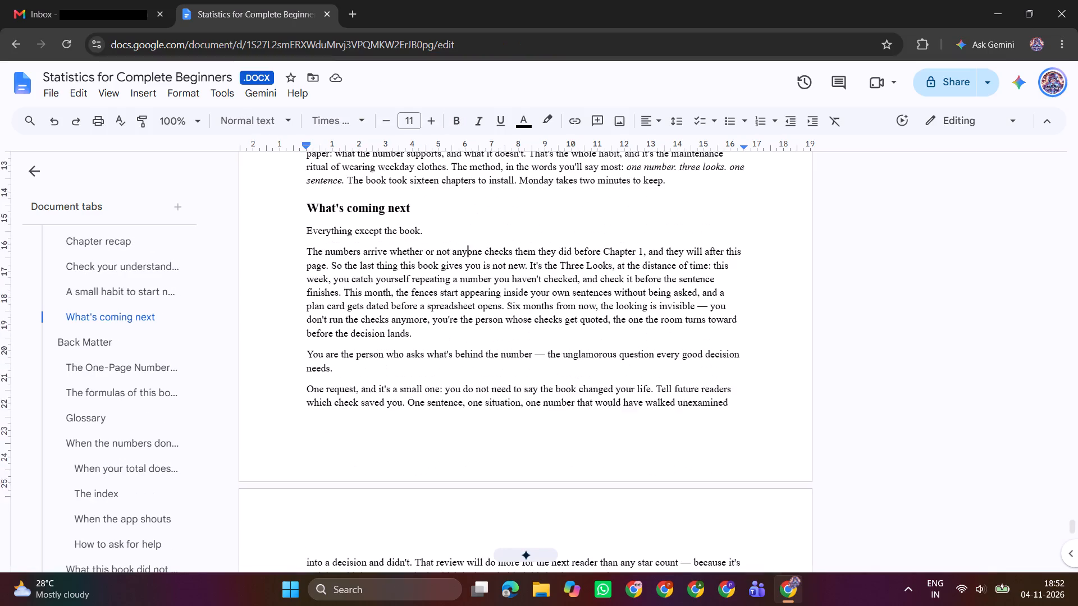
pyautogui.scroll(-2, 497, 388)
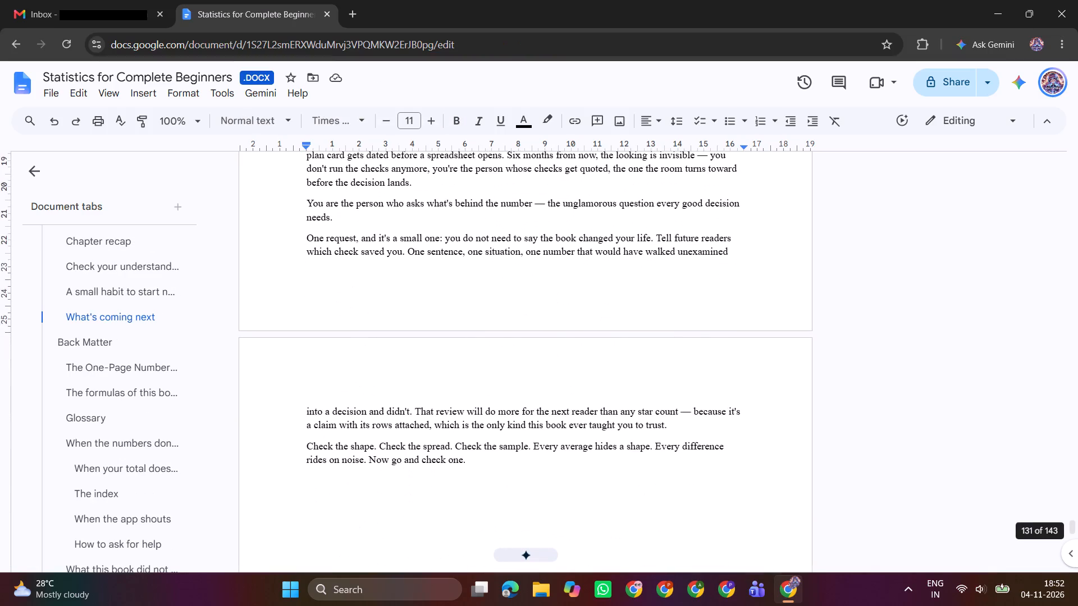
pyautogui.scroll(-1, 497, 388)
pyautogui.scroll(-1, 650, 387)
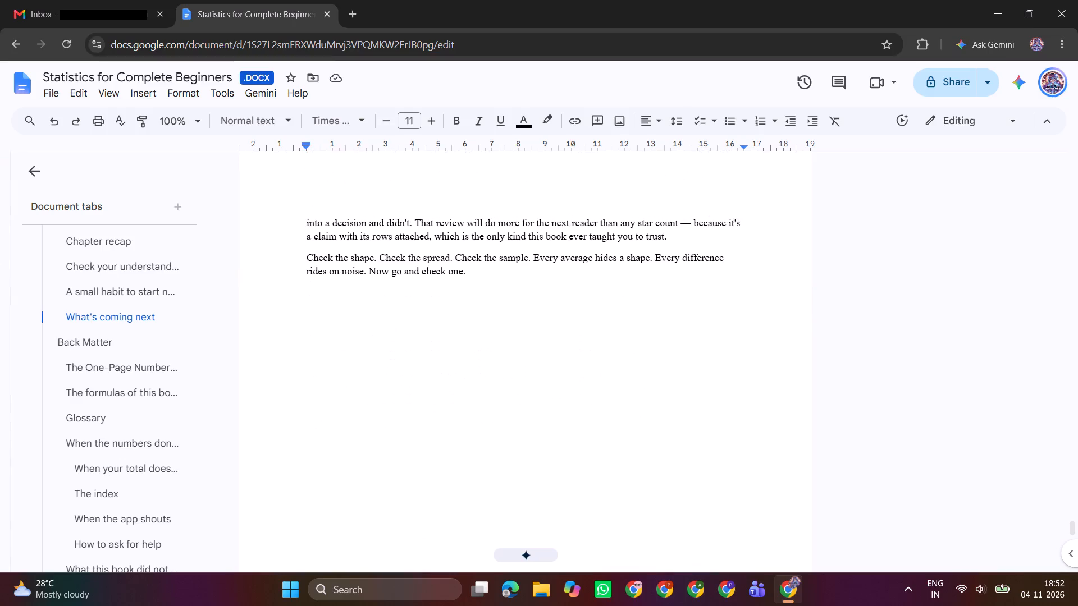
pyautogui.scroll(-5, 650, 387)
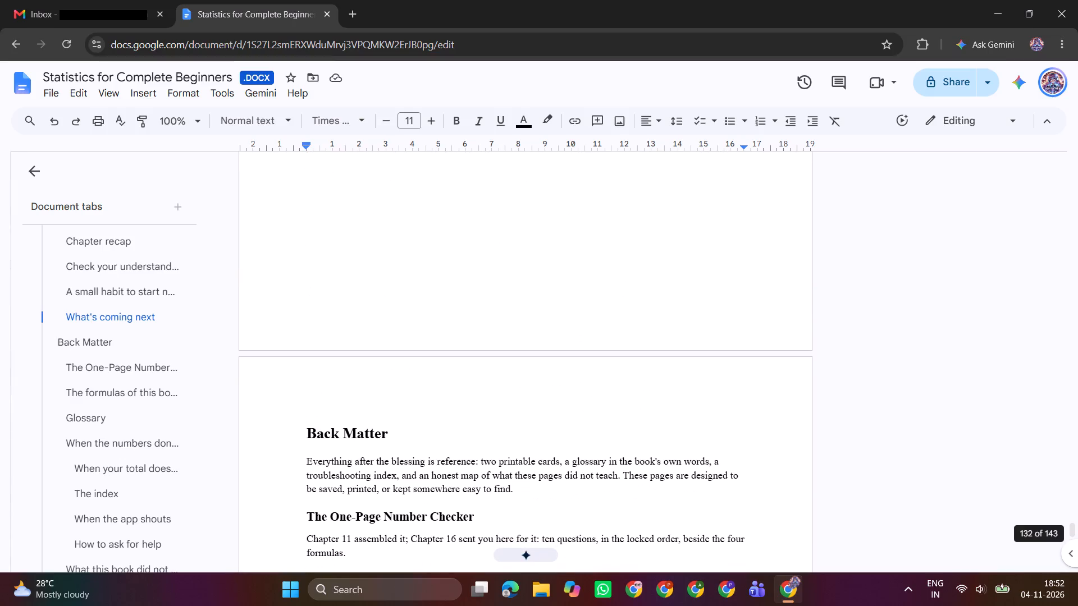
pyautogui.scroll(-2, 325, 444)
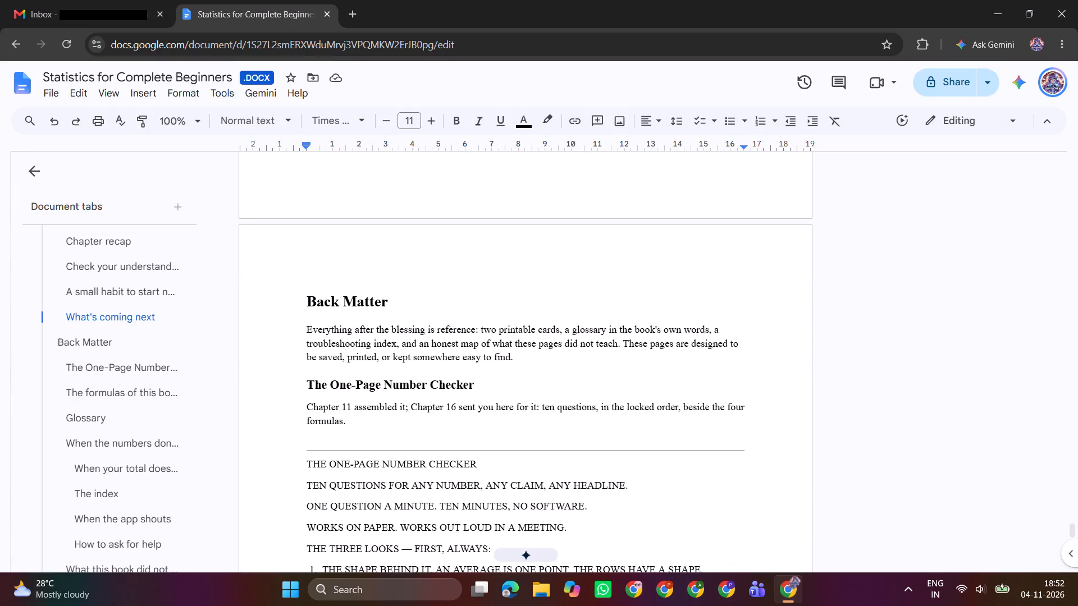
pyautogui.moveTo(300, 307); pyautogui.dragTo(410, 330)
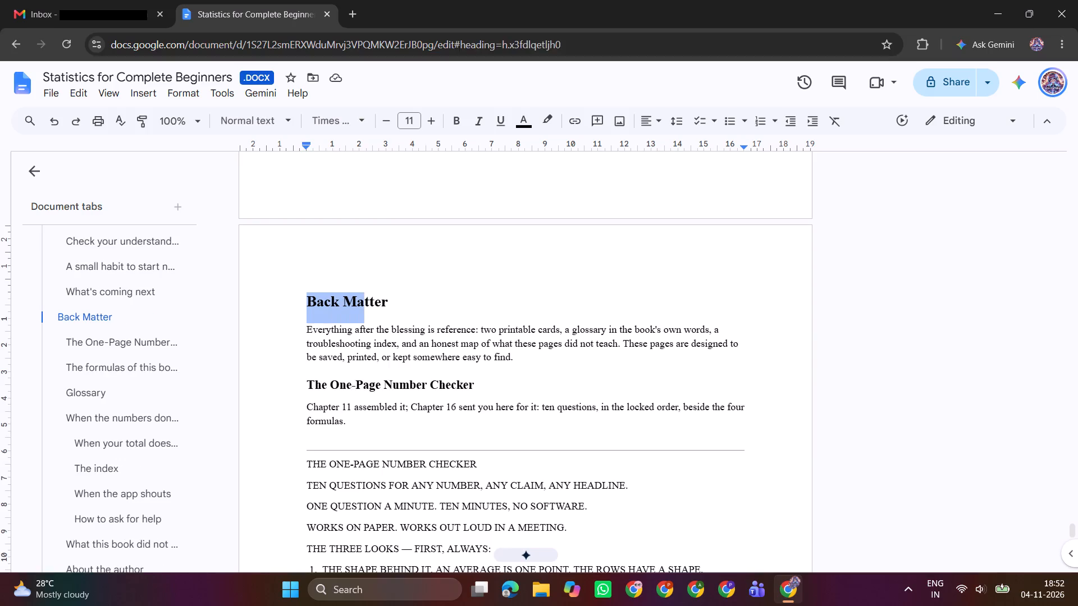
pyautogui.moveTo(410, 330); pyautogui.dragTo(525, 362)
pyautogui.press('Delete')
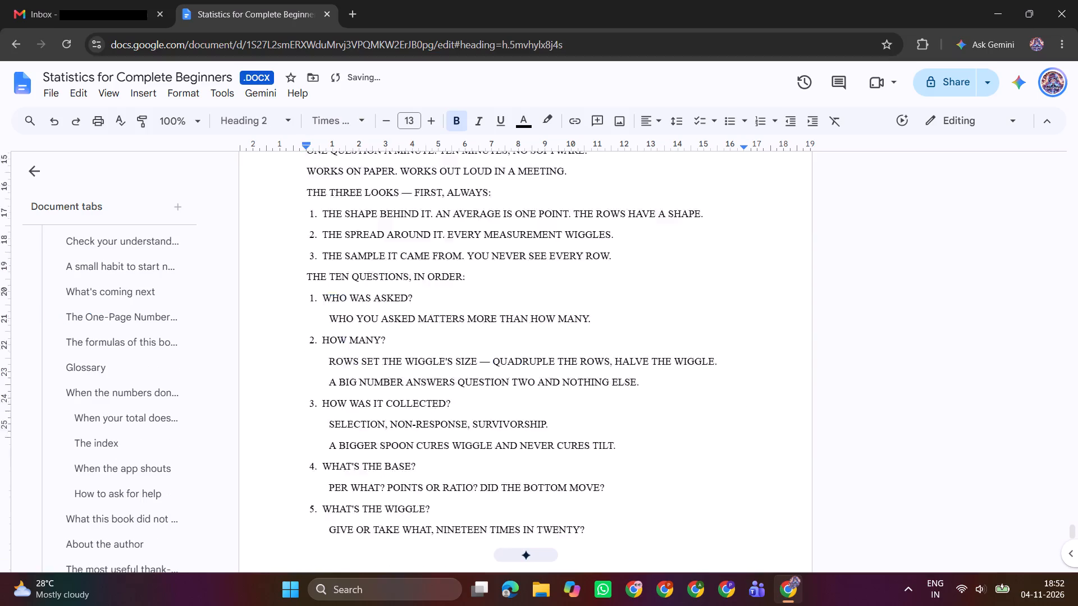
# Insert a page break before the heading "The One-Page Number Checker".
pyautogui.hotkey('ctrl', 'Return')
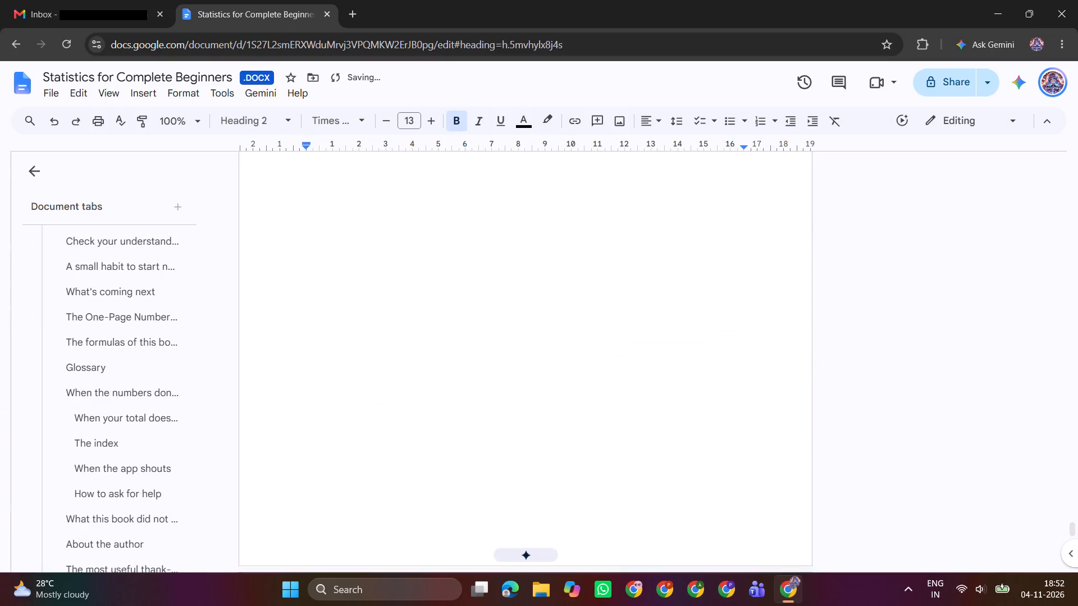
pyautogui.scroll(-2, 561, 456)
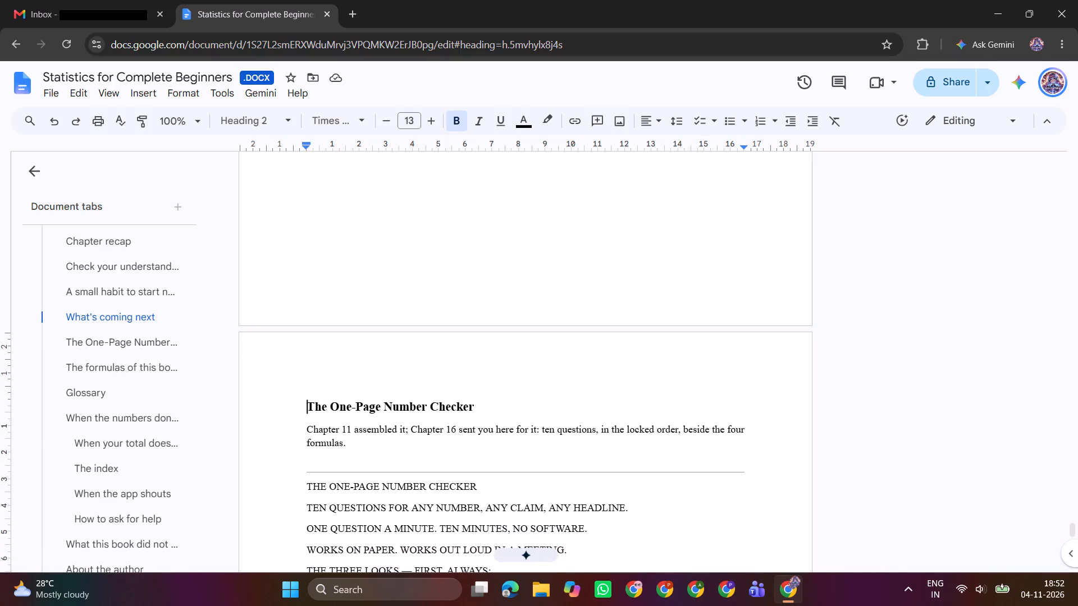
# Delete the entire "The One-Page Number Checker" and "The formulas of this book" sections, up to the Glossary heading.
pyautogui.scroll(-1, 561, 456)
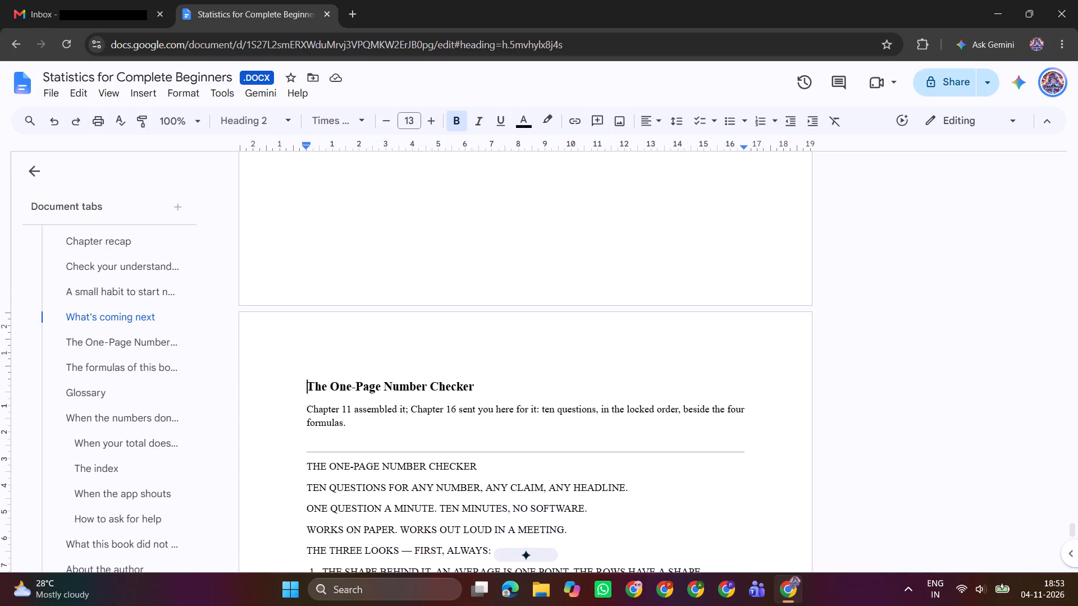
pyautogui.scroll(-2, 561, 456)
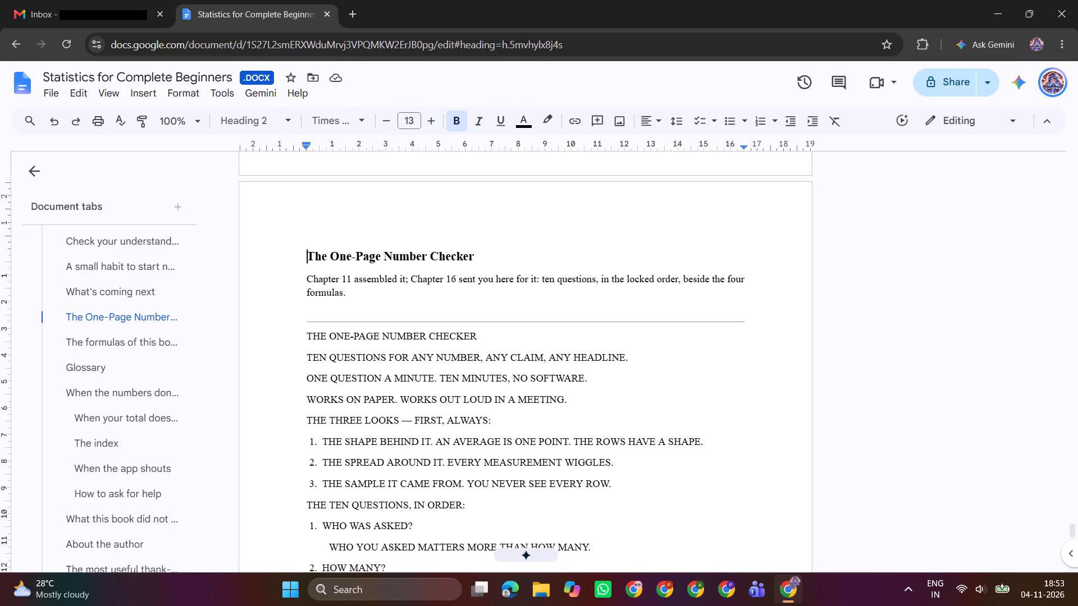
pyautogui.moveTo(289, 254); pyautogui.dragTo(295, 260)
pyautogui.moveTo(295, 260); pyautogui.dragTo(406, 599)
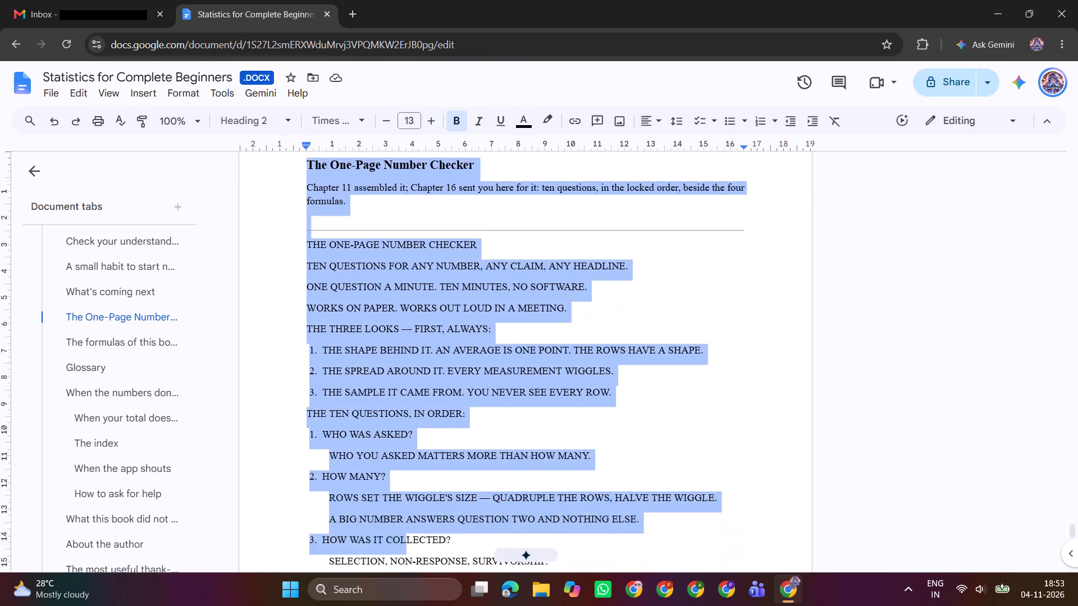
pyautogui.moveTo(406, 599); pyautogui.dragTo(394, 568)
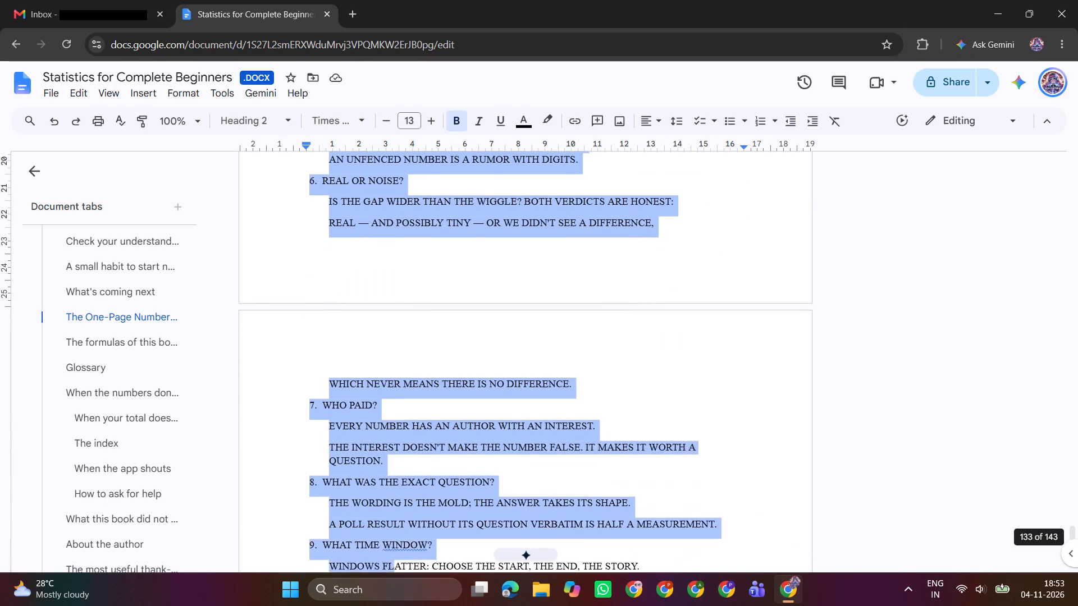
pyautogui.moveTo(394, 568); pyautogui.dragTo(386, 570)
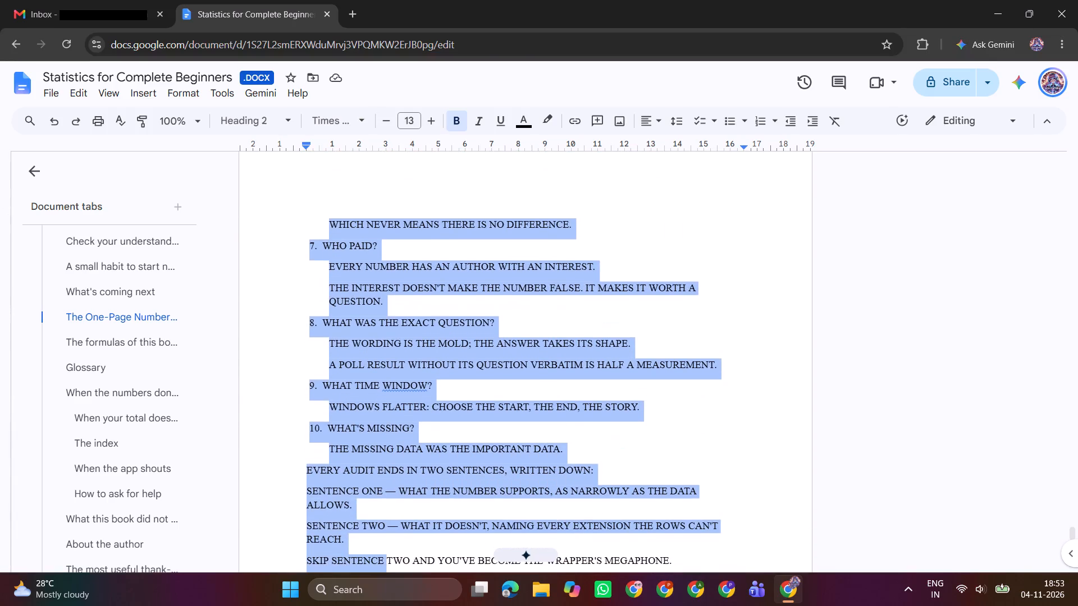
pyautogui.moveTo(386, 570); pyautogui.dragTo(423, 584)
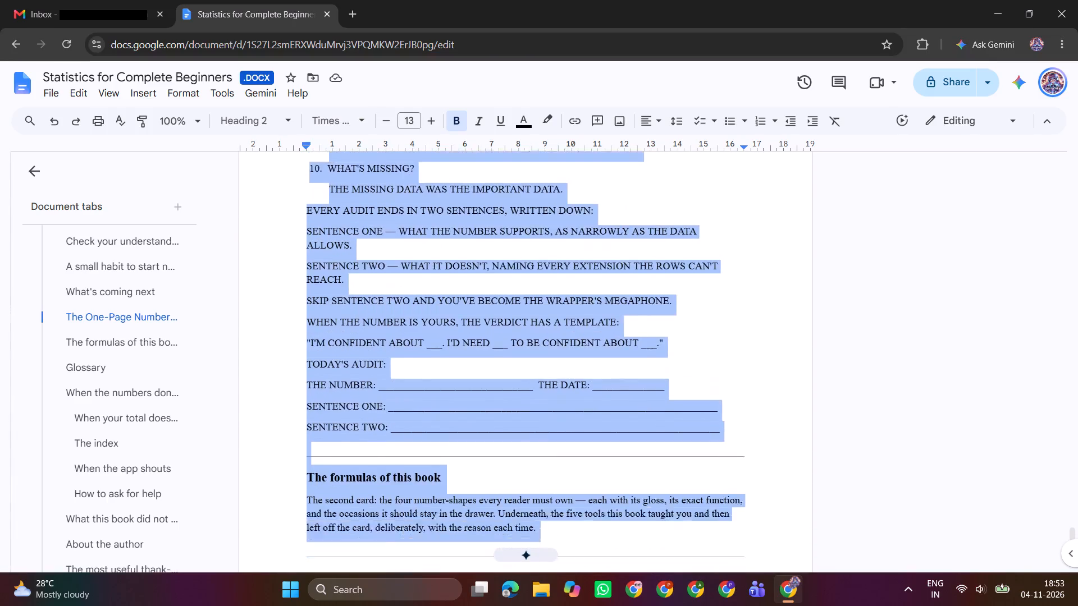
pyautogui.moveTo(423, 584); pyautogui.dragTo(415, 452)
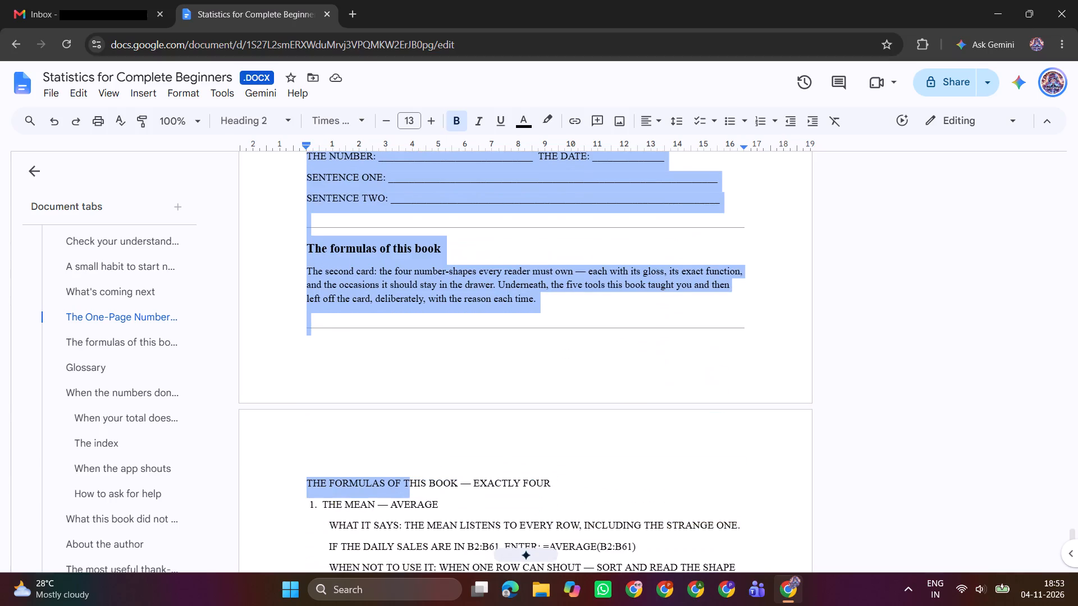
pyautogui.moveTo(415, 452); pyautogui.dragTo(437, 583)
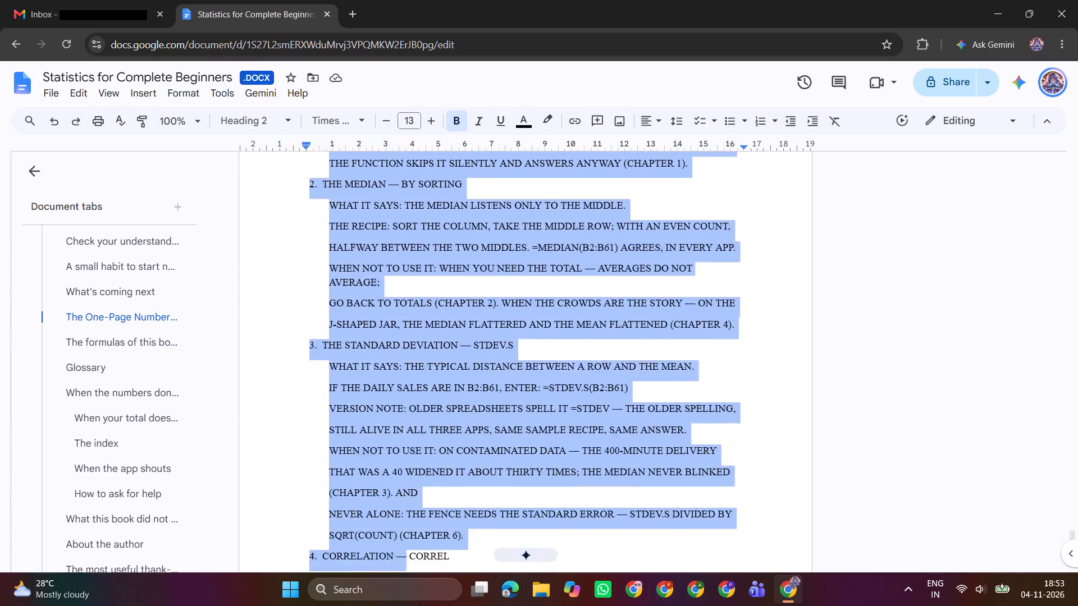
pyautogui.moveTo(437, 583); pyautogui.dragTo(442, 466)
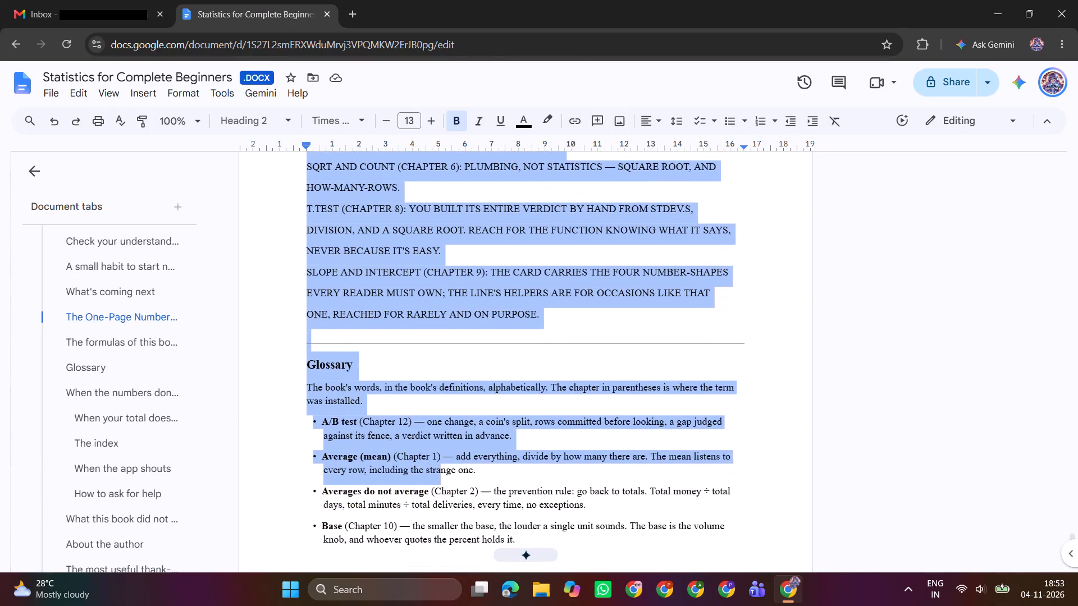
pyautogui.moveTo(442, 466); pyautogui.dragTo(295, 375)
pyautogui.press('Delete')
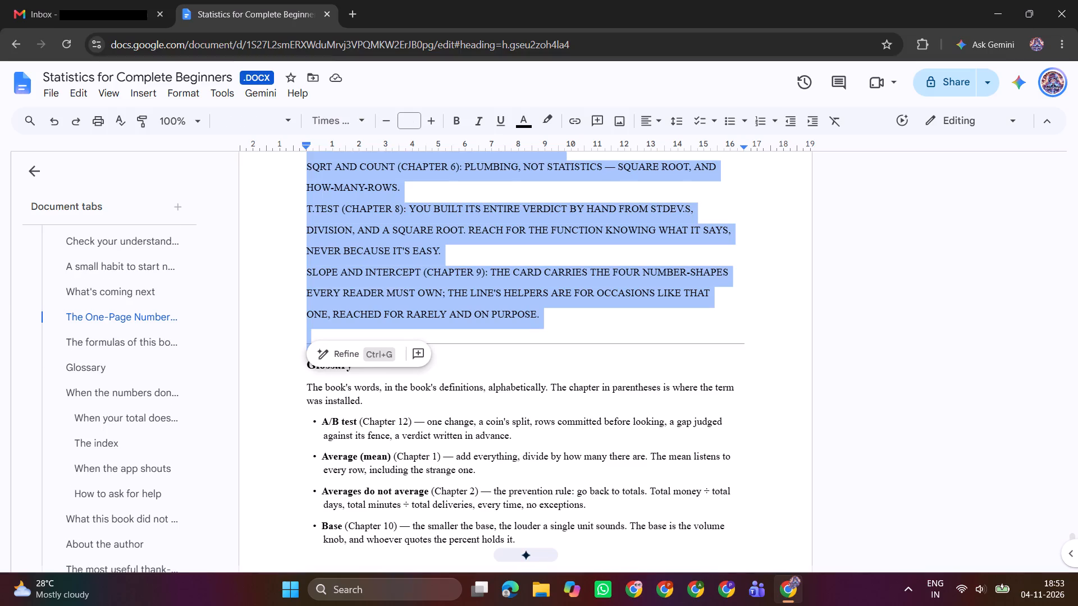
# Style the "Glossary" heading as Heading 1 and centre it.
pyautogui.scroll(2, 295, 375)
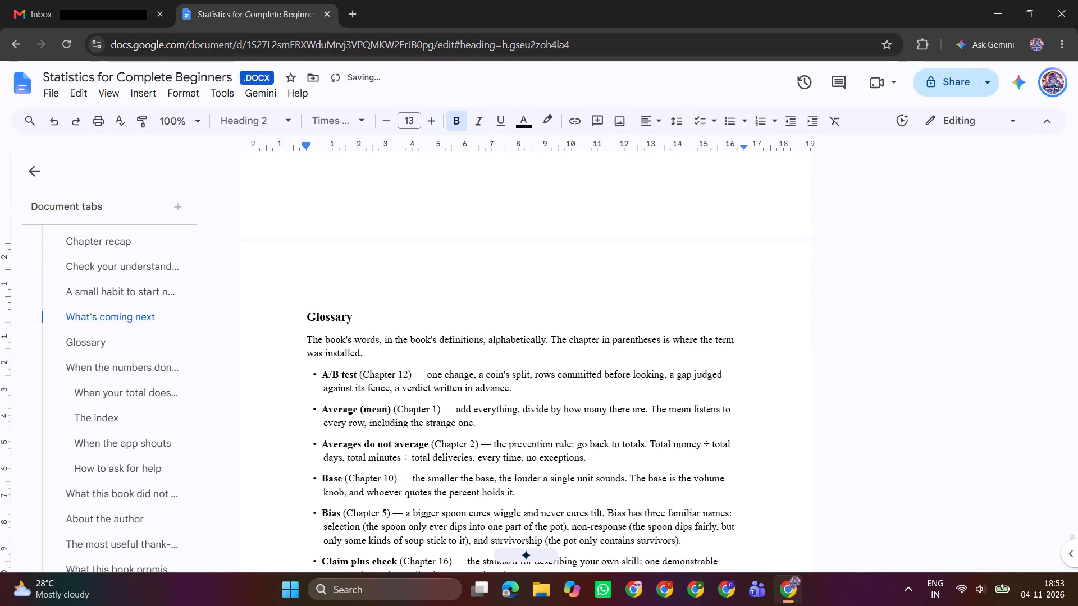
pyautogui.doubleClick(326, 323)
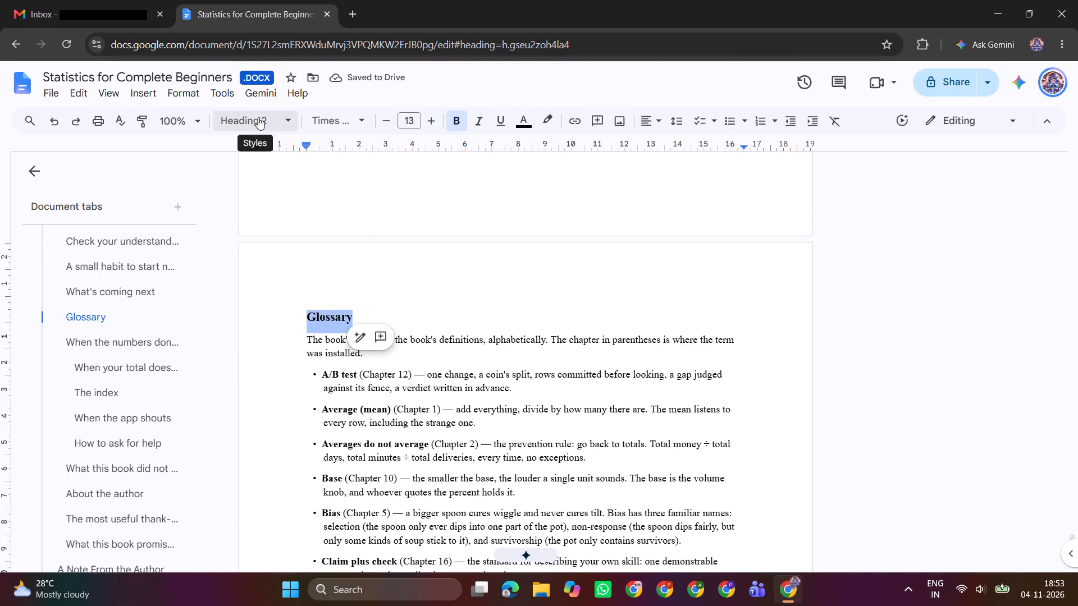
pyautogui.click(258, 117)
pyautogui.click(264, 301)
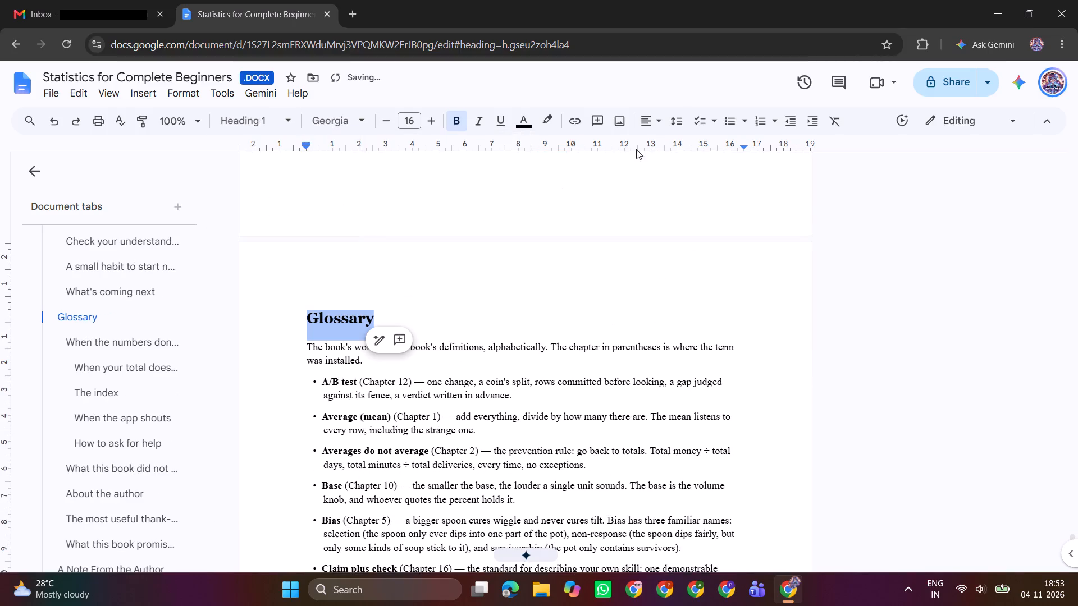
pyautogui.click(653, 118)
pyautogui.click(673, 153)
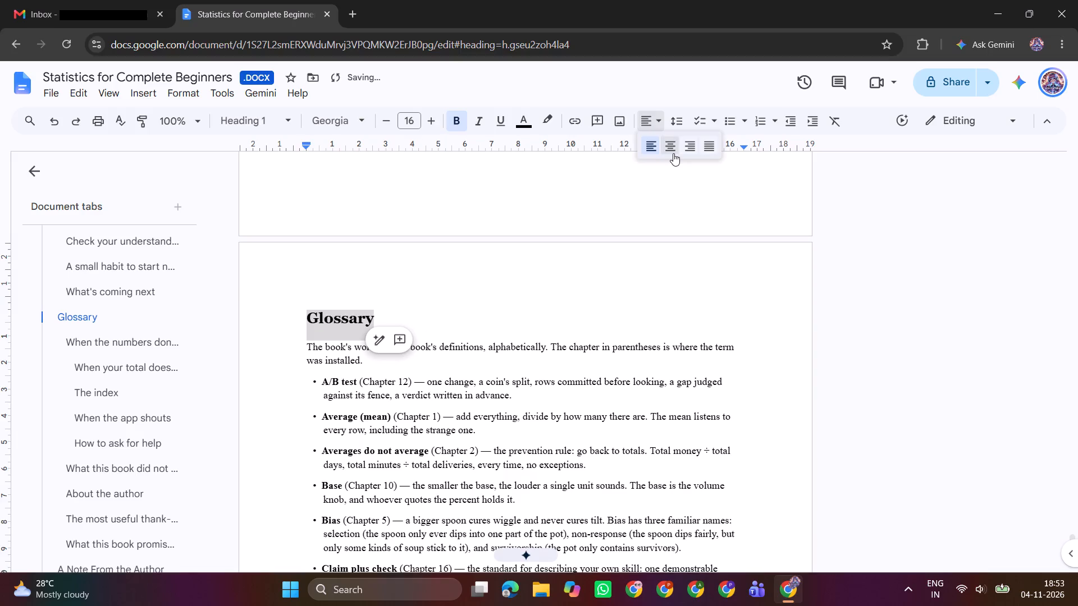
pyautogui.click(336, 344)
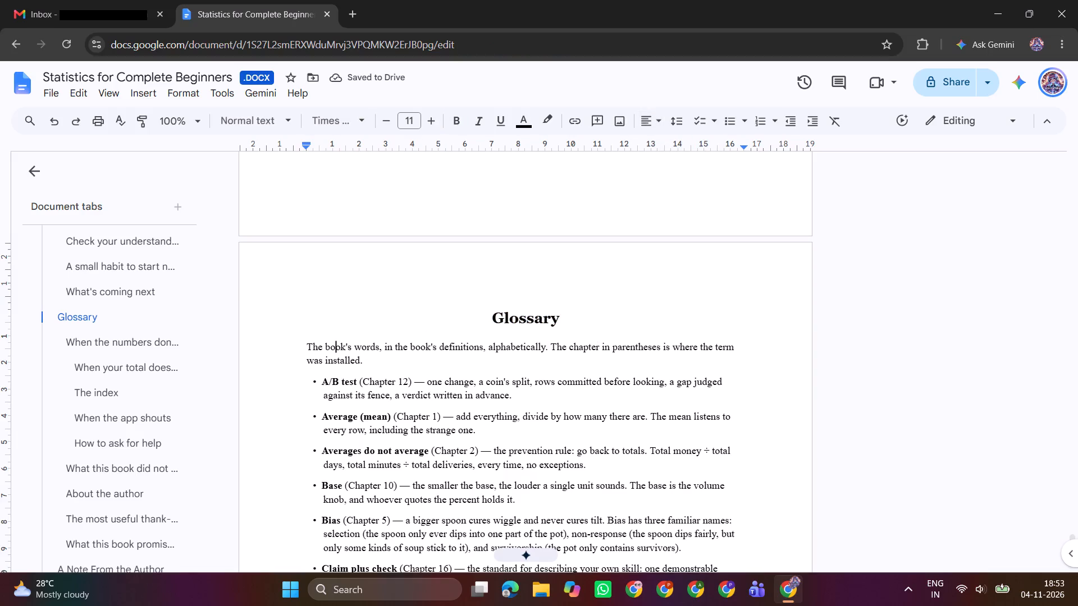
pyautogui.click(368, 384)
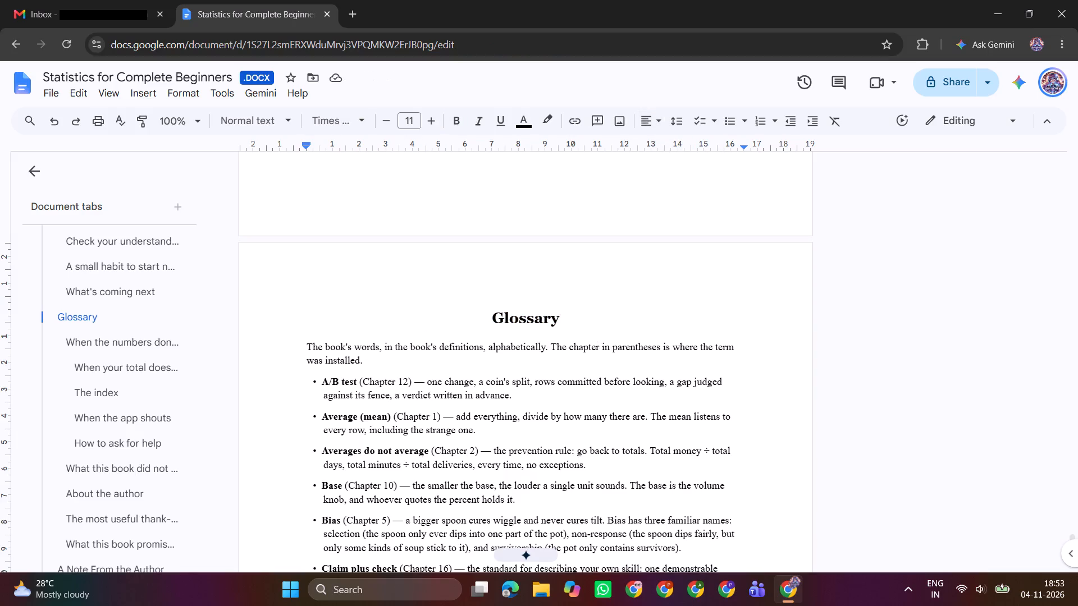
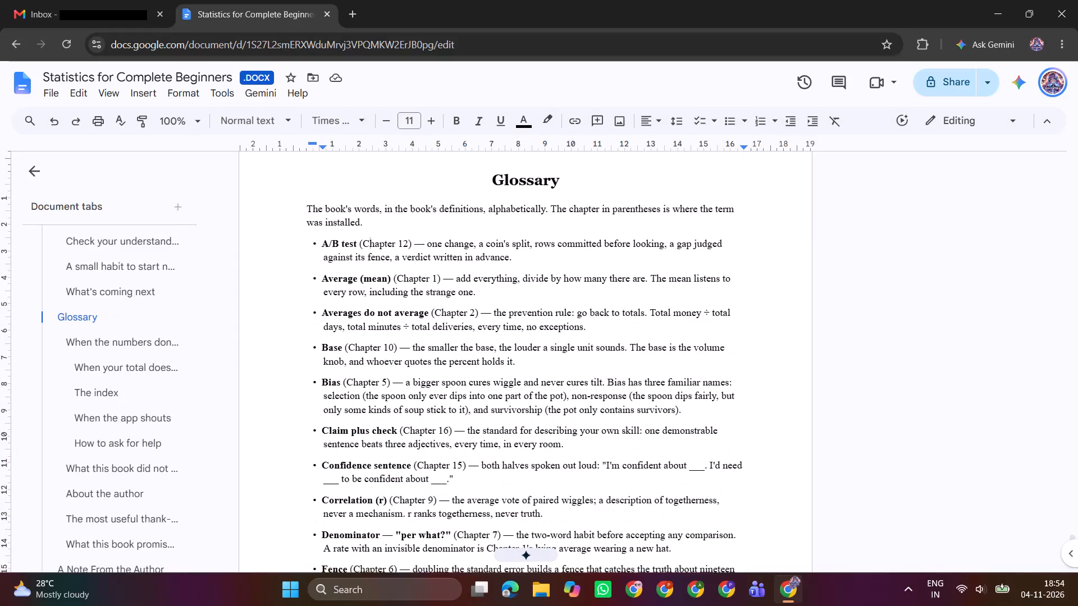
# Delete both em dashes around "percentage points" in the glossary's Percentage point definition.
pyautogui.scroll(-2, 513, 407)
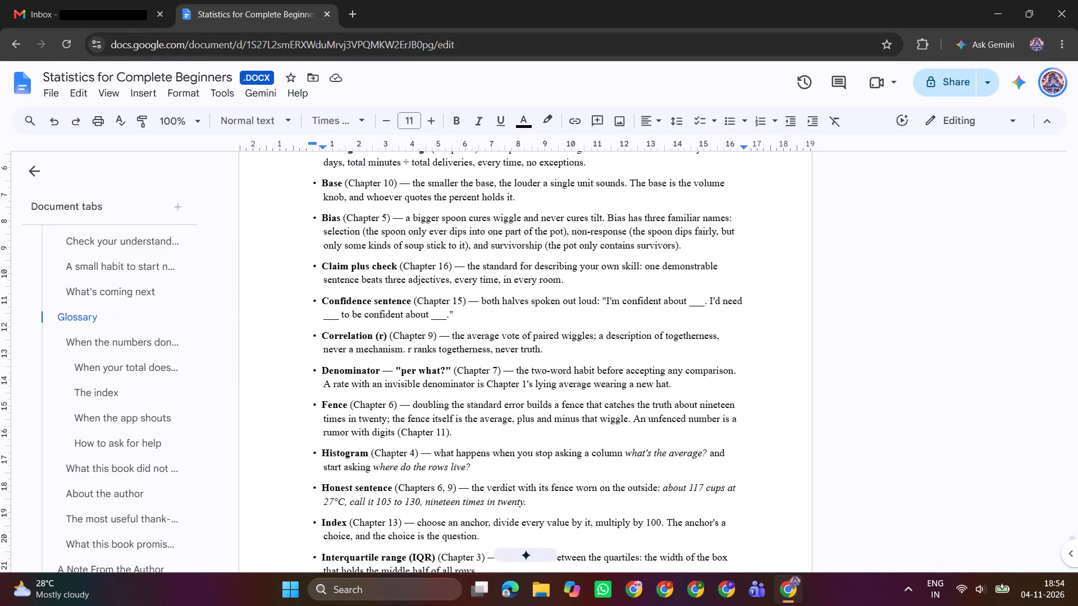
pyautogui.scroll(-1, 513, 407)
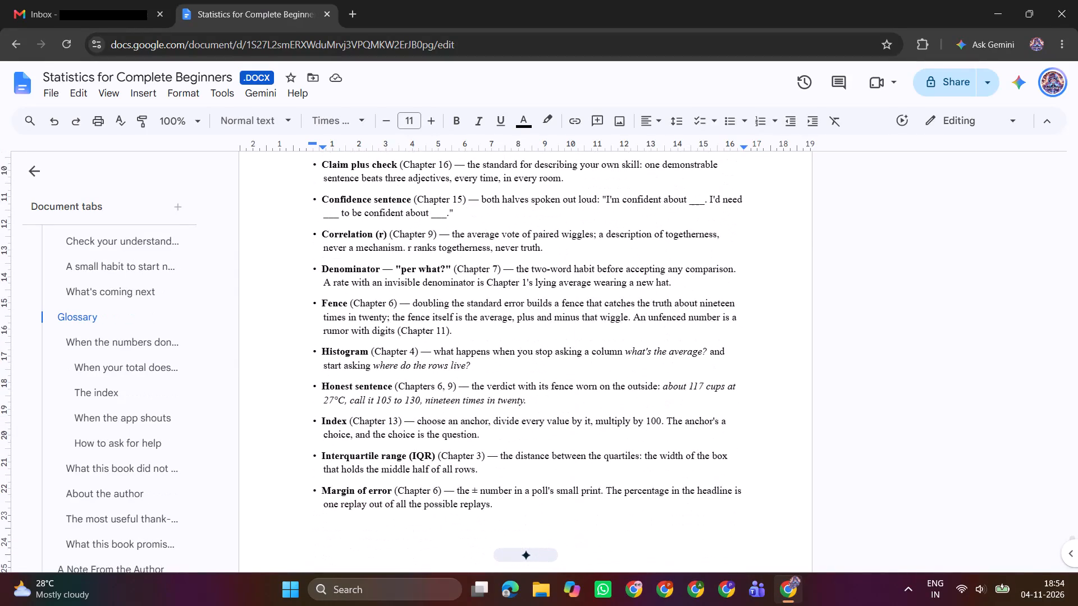
pyautogui.scroll(-4, 513, 407)
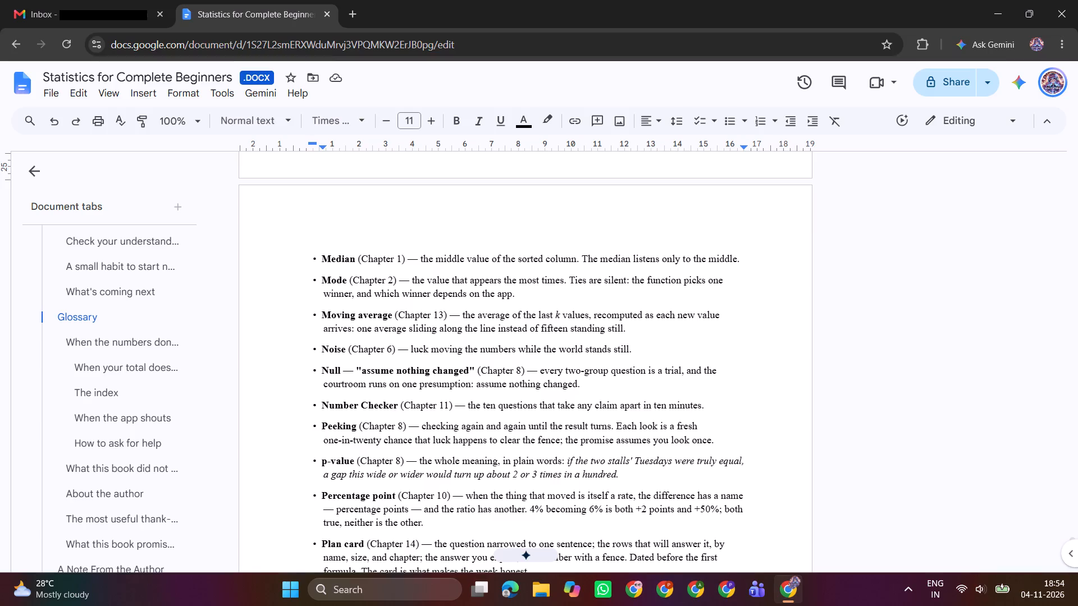
pyautogui.click(509, 430)
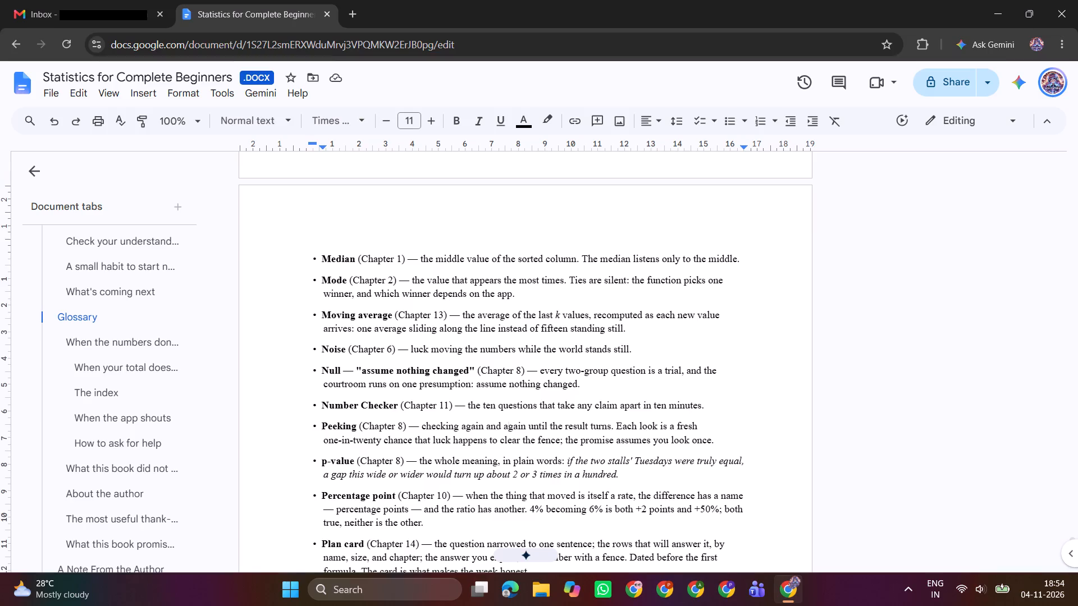
pyautogui.scroll(-1, 509, 430)
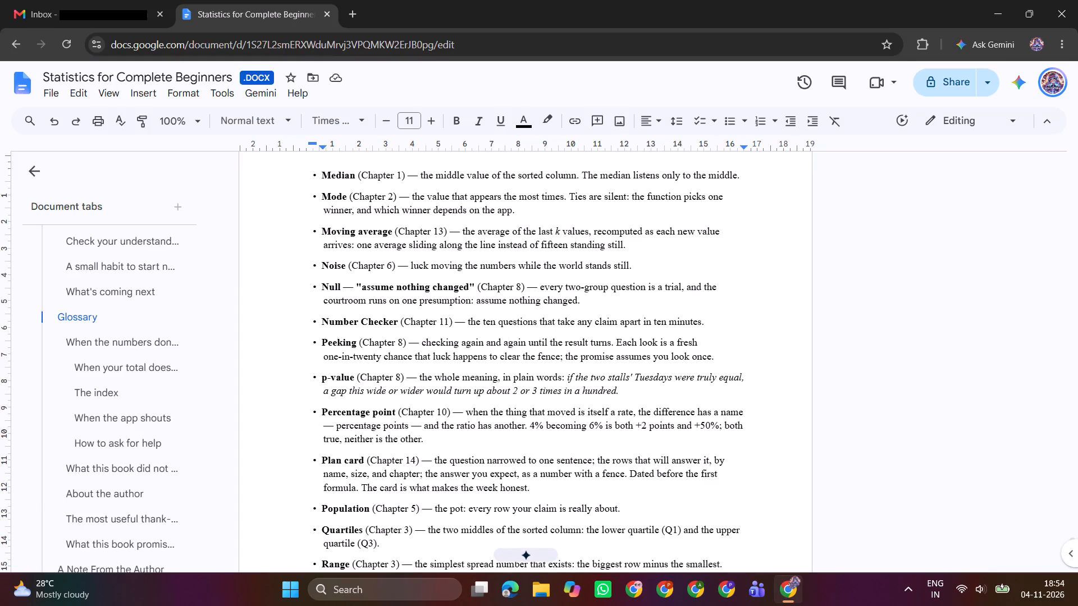
pyautogui.doubleClick(415, 426)
pyautogui.press('Delete')
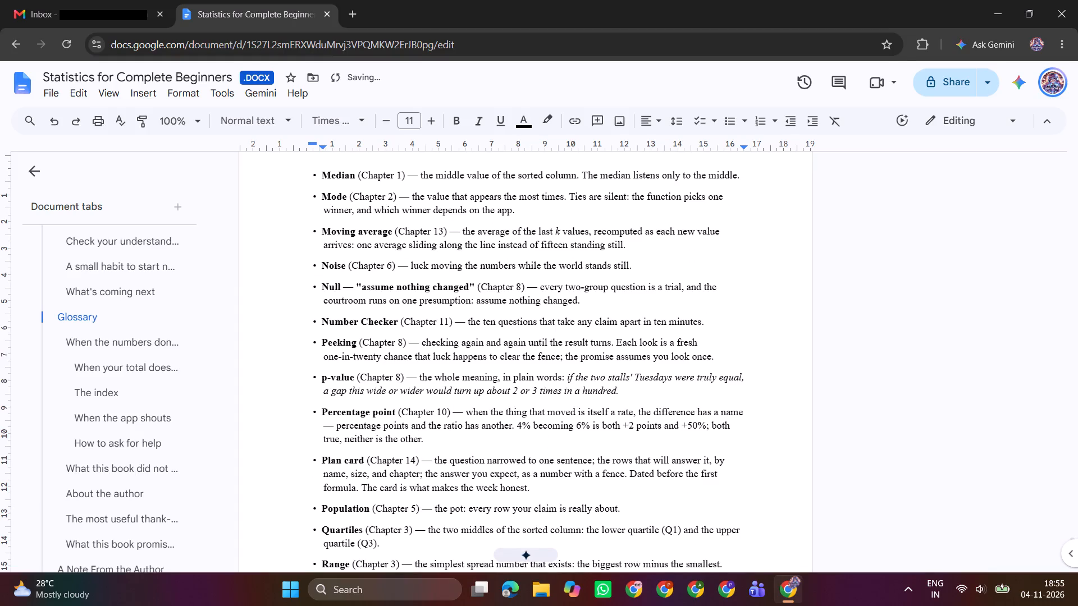
pyautogui.doubleClick(321, 426)
pyautogui.press('Delete')
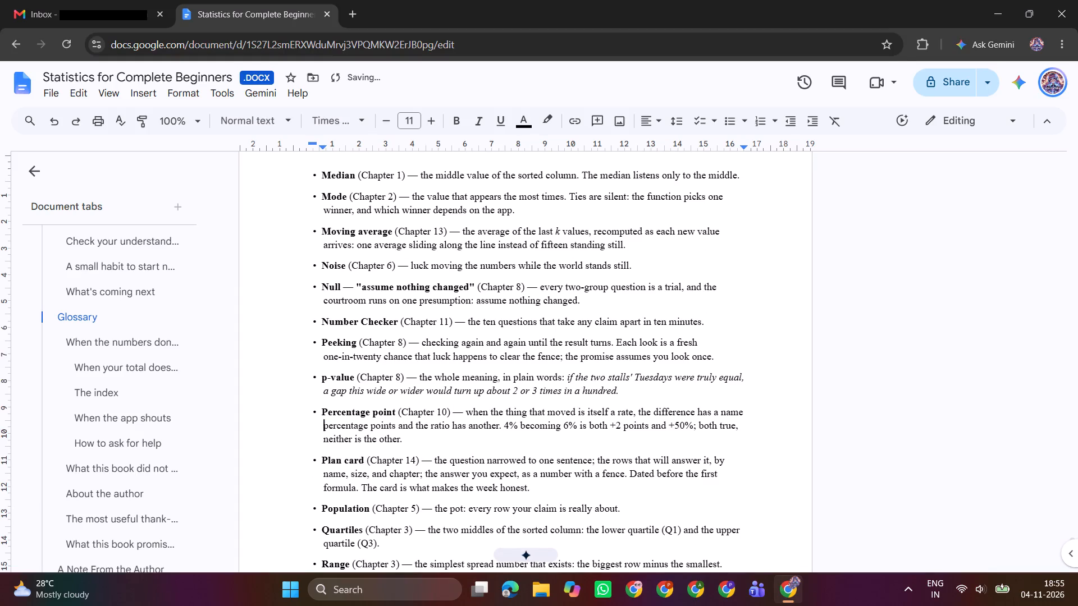
pyautogui.click(431, 488)
pyautogui.click(465, 483)
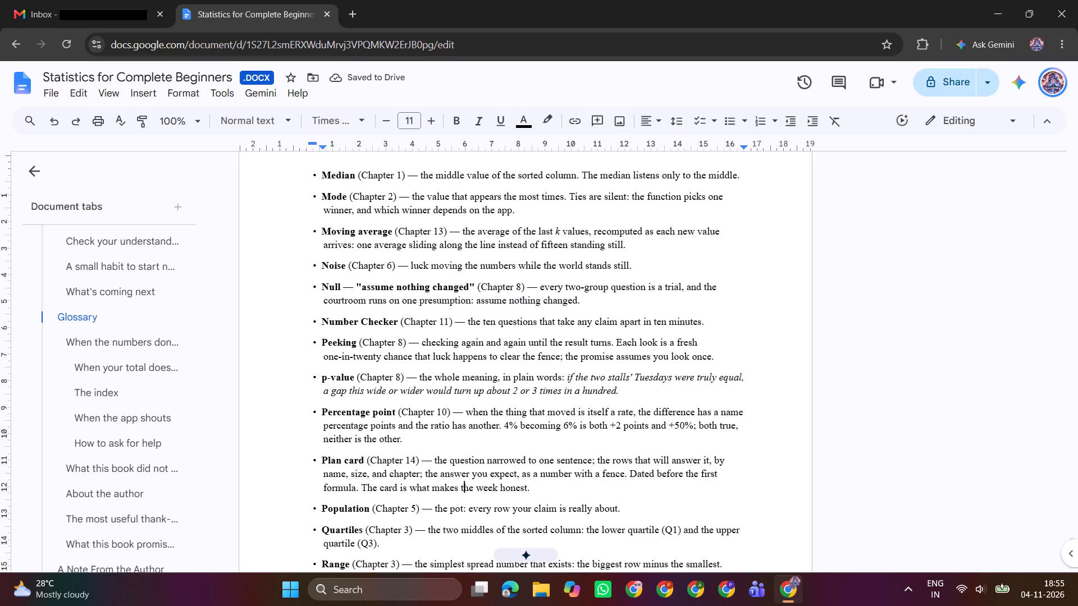
# Accept the suggested grammar correction for "of hug" in the glossary's R² definition.
pyautogui.scroll(-4, 465, 483)
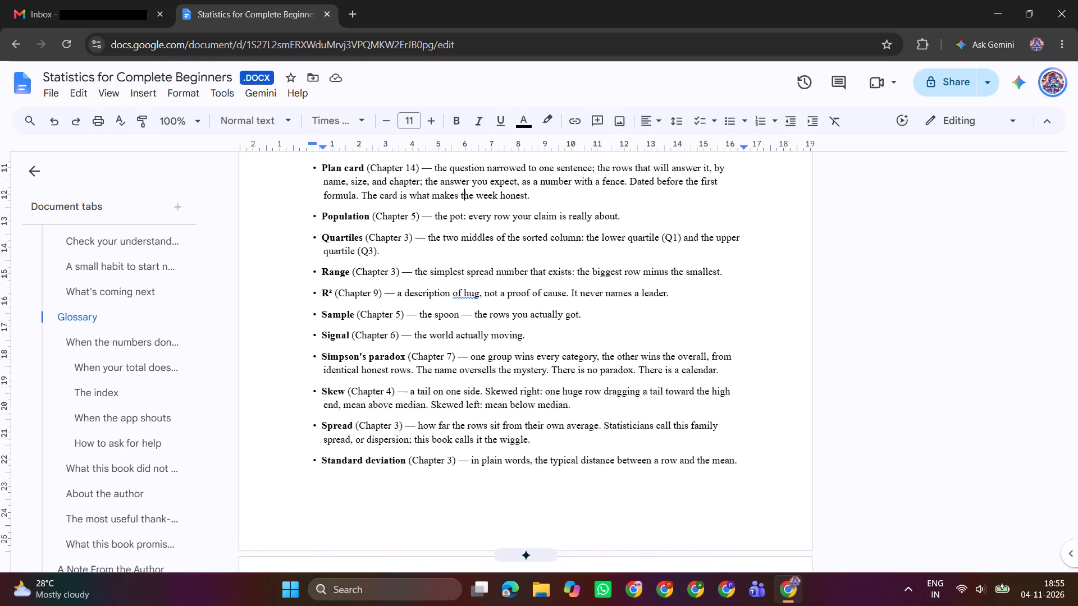
pyautogui.scroll(-1, 465, 483)
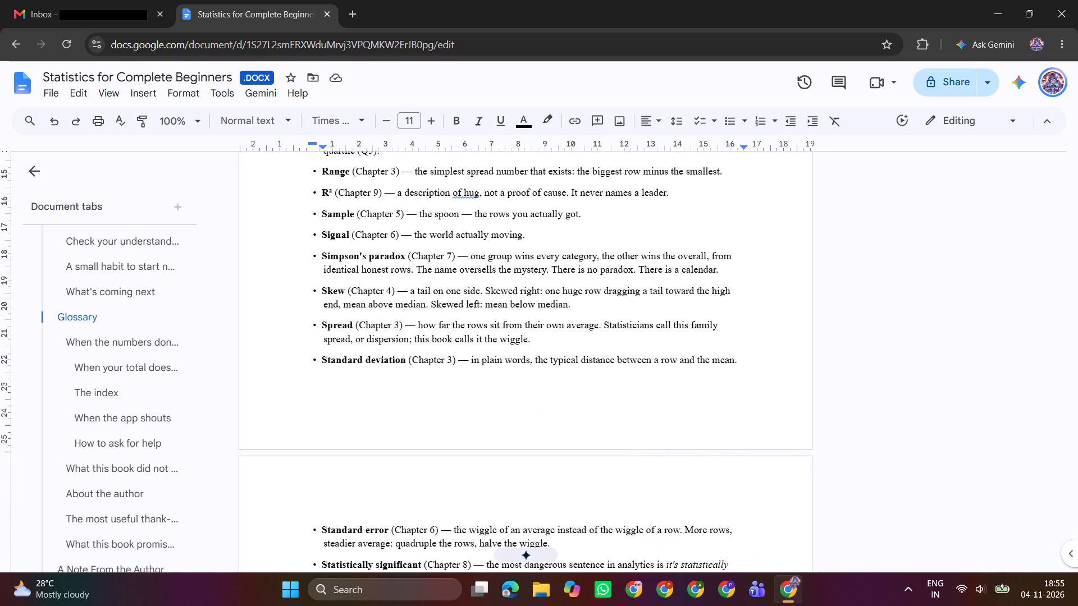
pyautogui.click(474, 195)
pyautogui.click(474, 173)
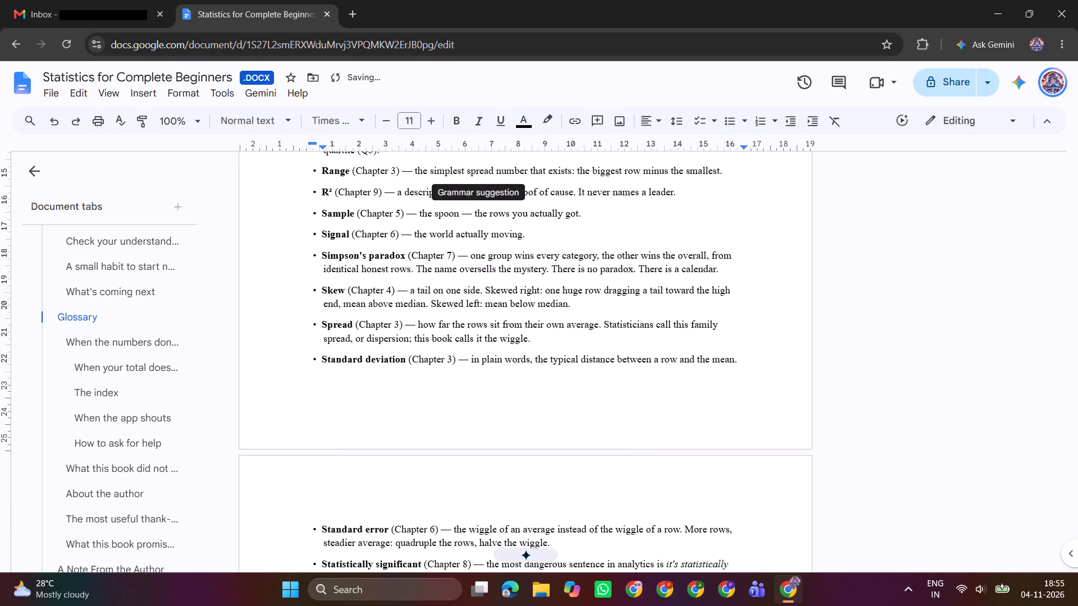
# Accept the suggested correction of "schedule" to "scheduled" in the glossary's Trend, season, wiggle entry.
pyautogui.scroll(2, 483, 223)
pyautogui.scroll(-6, 483, 223)
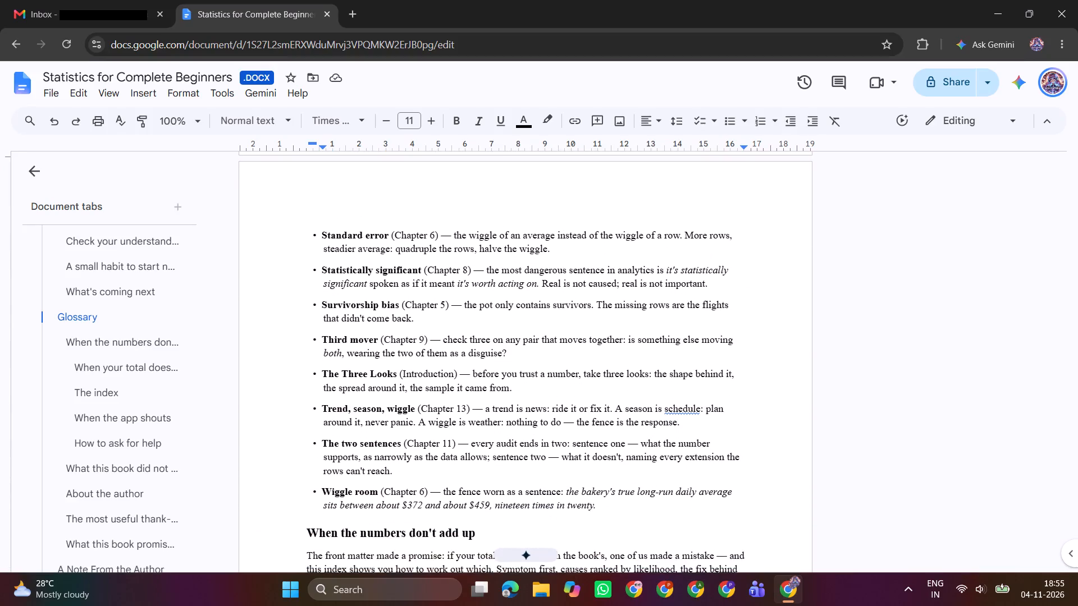
pyautogui.click(679, 412)
pyautogui.click(684, 394)
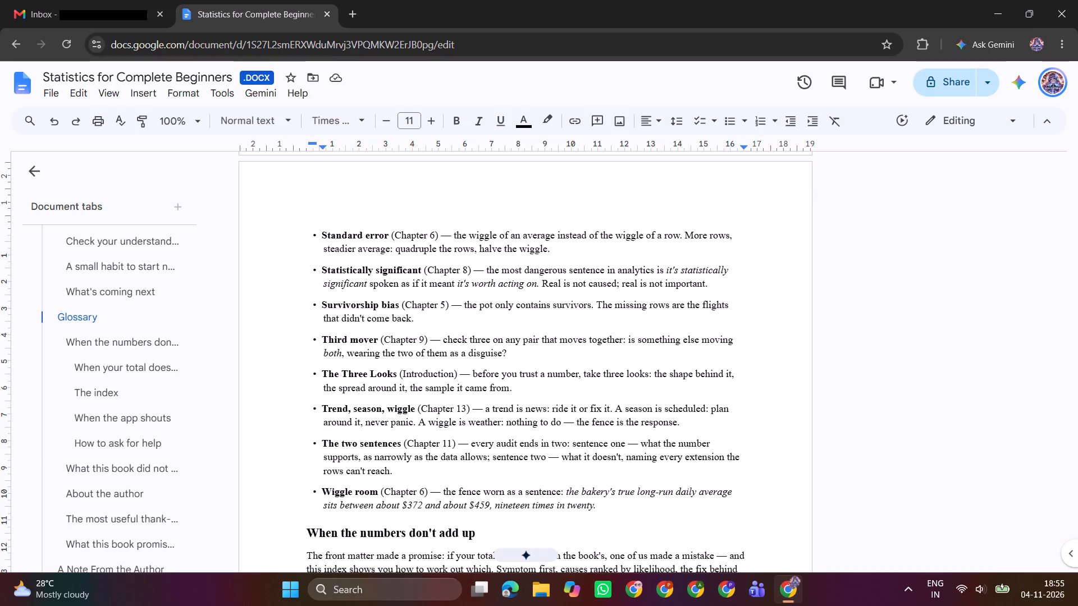
pyautogui.click(502, 398)
# Delete the em dash between "nothing to do" and "the fence is the response" in the Trend, season, wiggle entry.
pyautogui.doubleClick(570, 428)
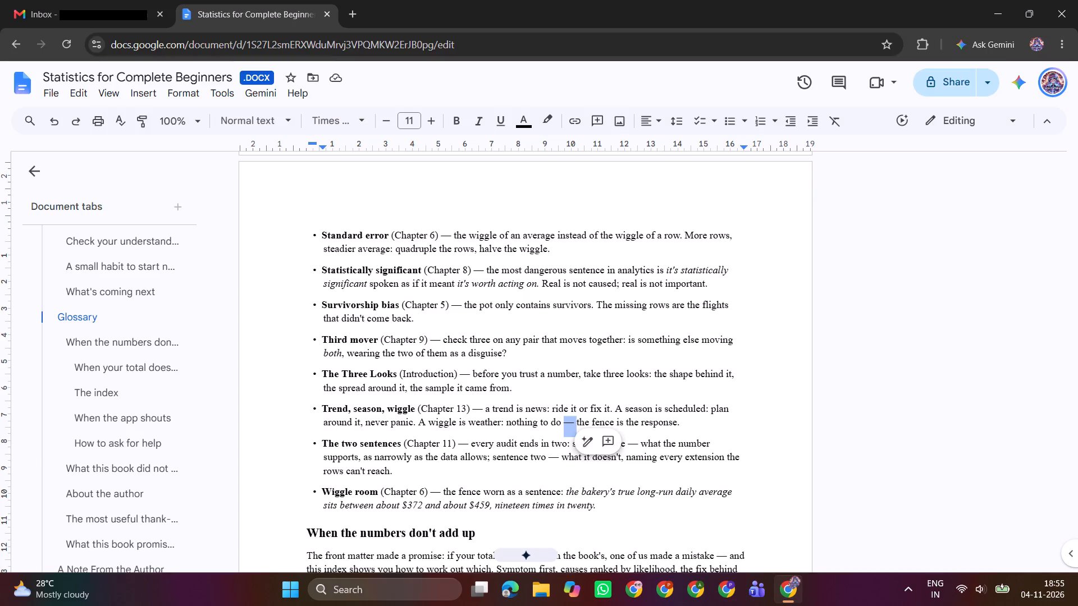
pyautogui.press('Delete')
pyautogui.click(592, 385)
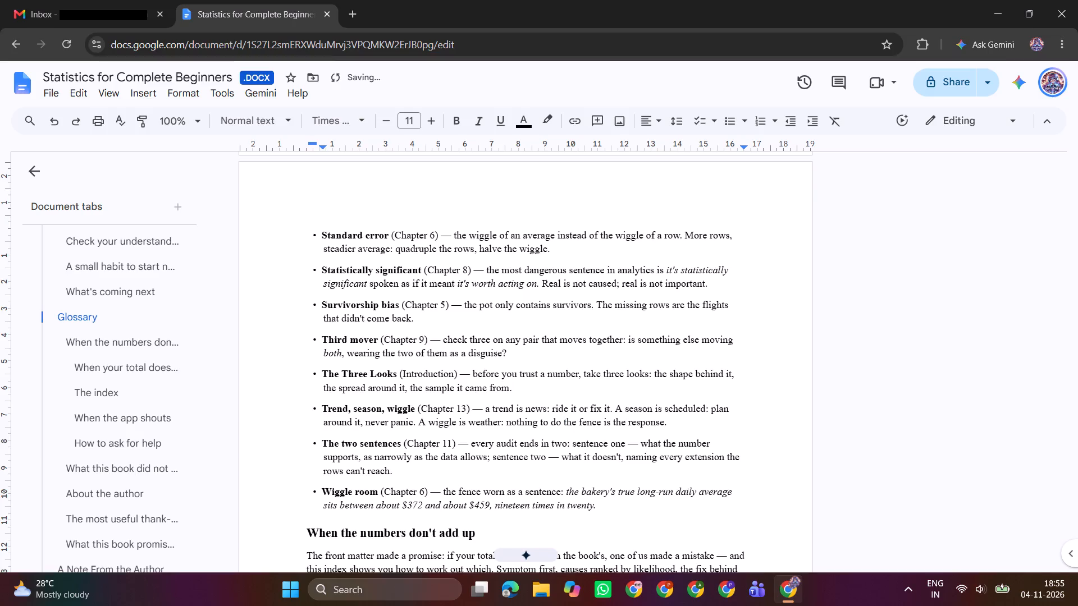
pyautogui.click(536, 376)
# Delete the em dash after "one of us made a mistake" in the introduction of "When the numbers don't add up".
pyautogui.scroll(-2, 536, 376)
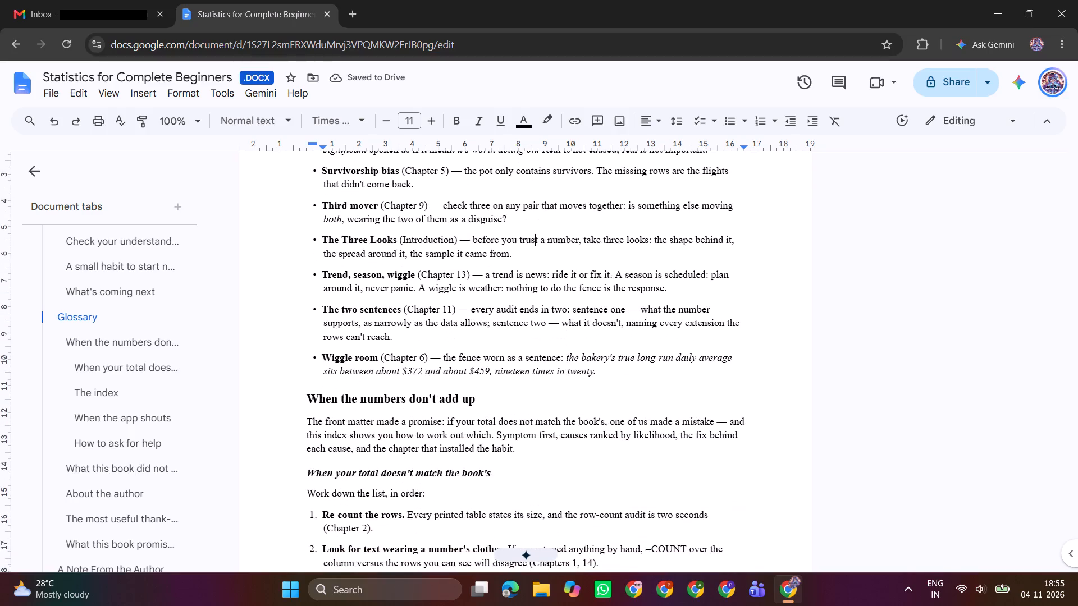
pyautogui.scroll(-2, 536, 376)
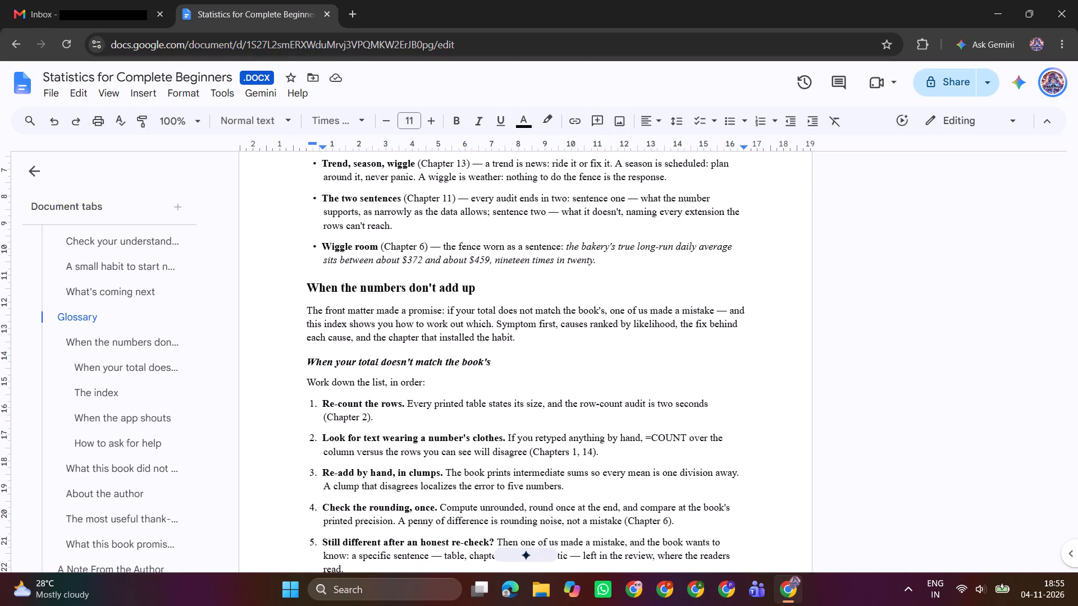
pyautogui.doubleClick(720, 310)
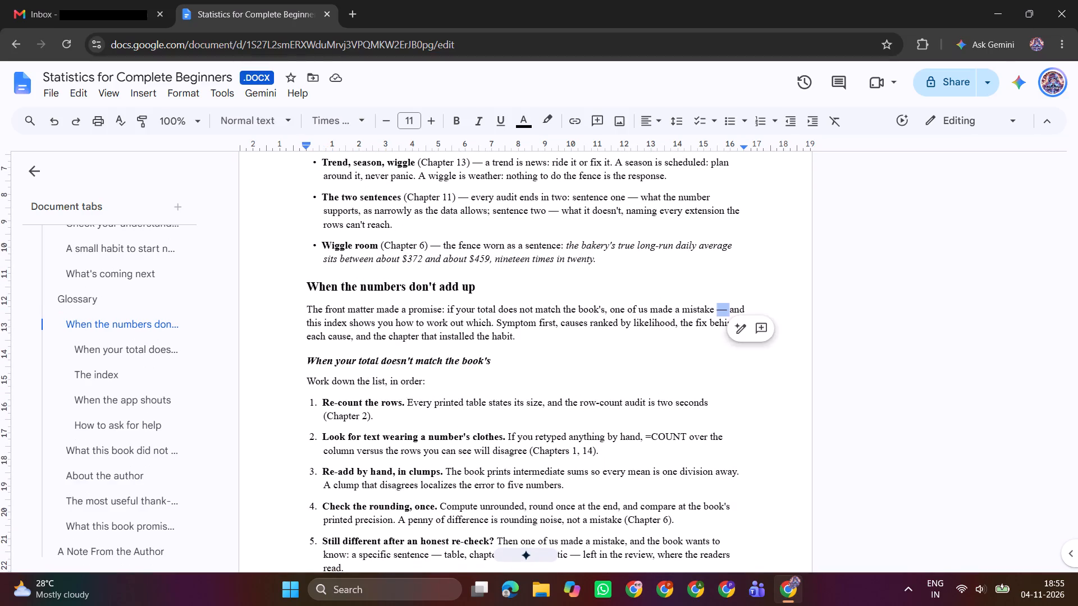
pyautogui.press('Delete')
pyautogui.click(585, 389)
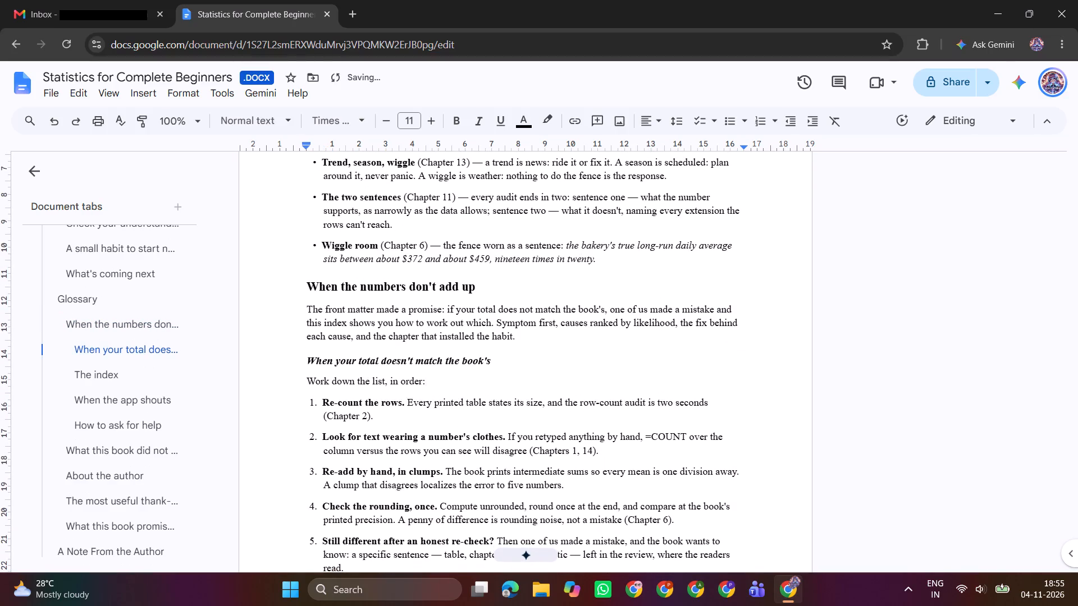
# Delete the em dash after "sort again" in the index entry "The sort scrambled my table.".
pyautogui.scroll(-1, 585, 389)
pyautogui.click(565, 496)
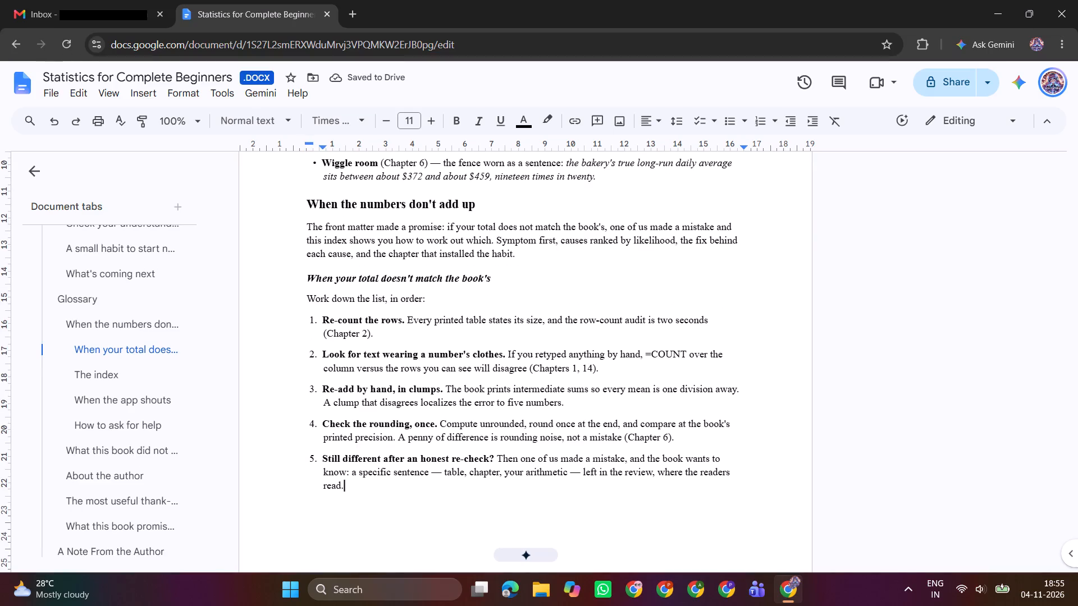
pyautogui.scroll(-3, 565, 496)
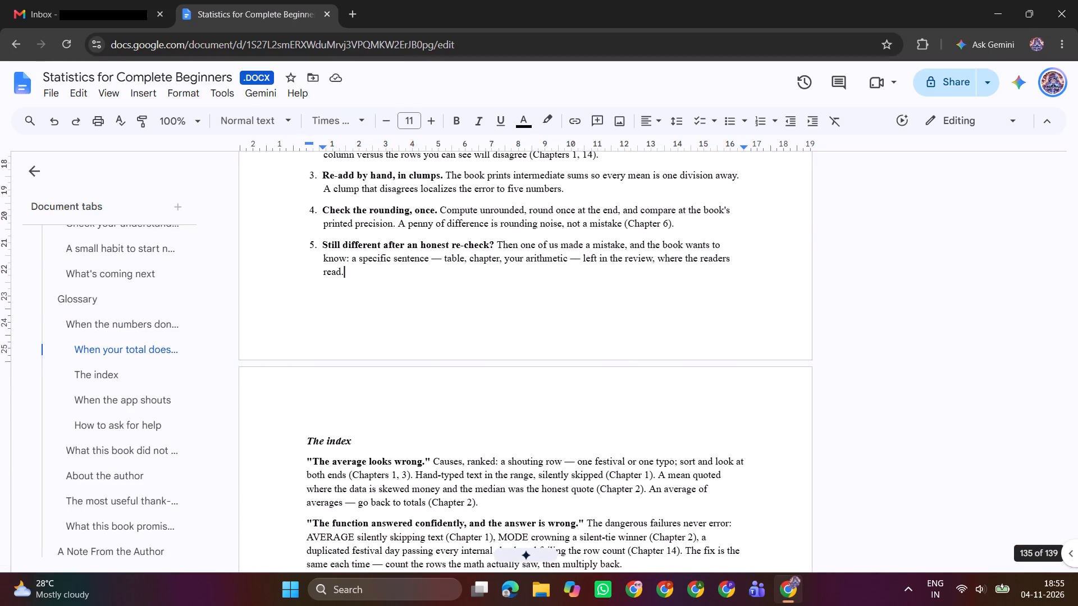
pyautogui.scroll(-1, 565, 496)
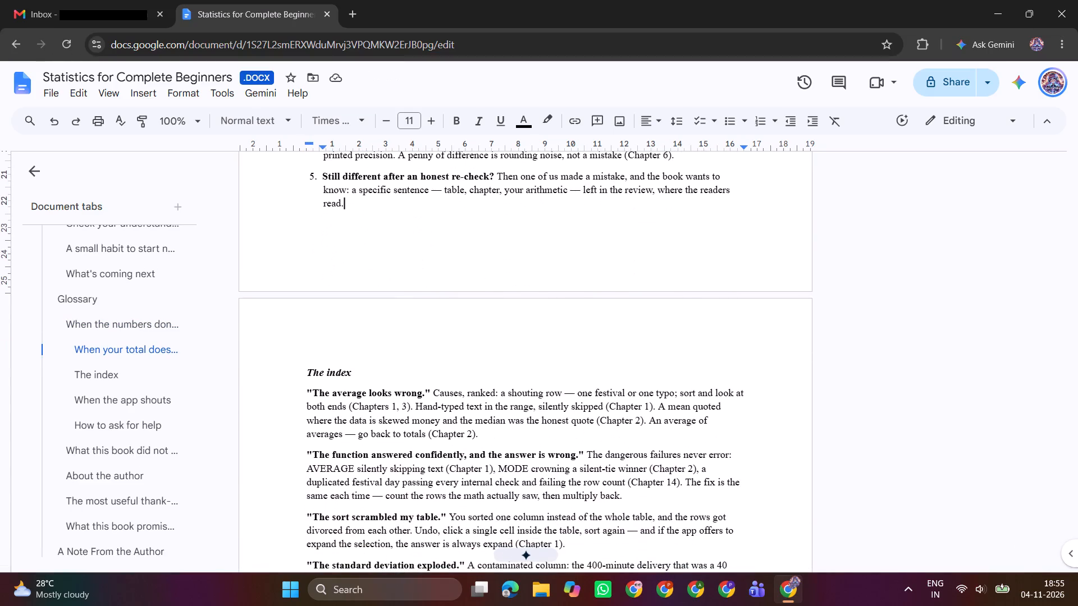
pyautogui.scroll(-2, 565, 496)
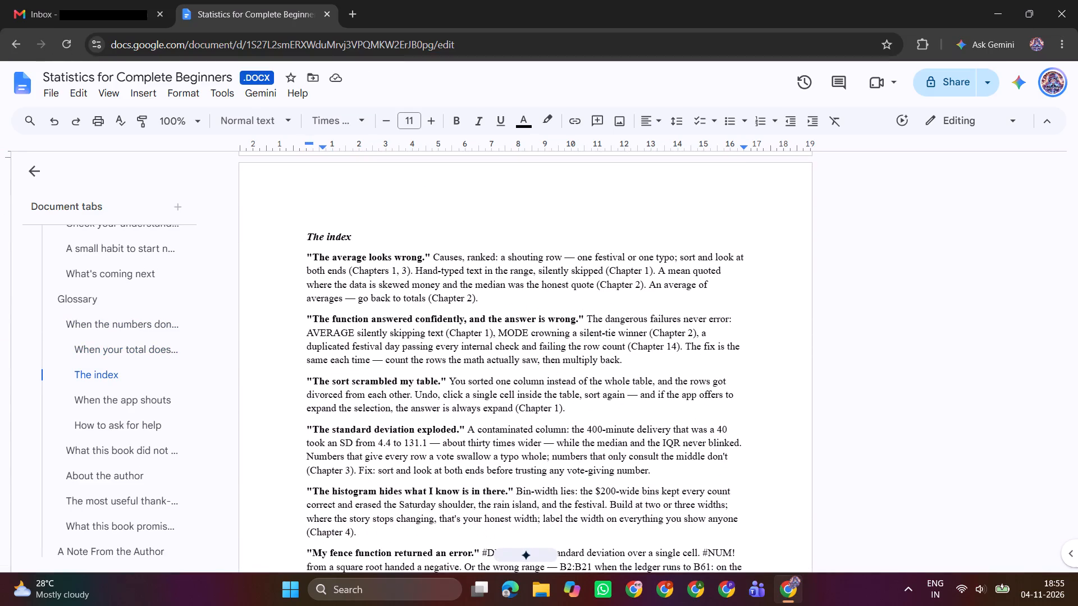
pyautogui.doubleClick(634, 398)
pyautogui.press('Delete')
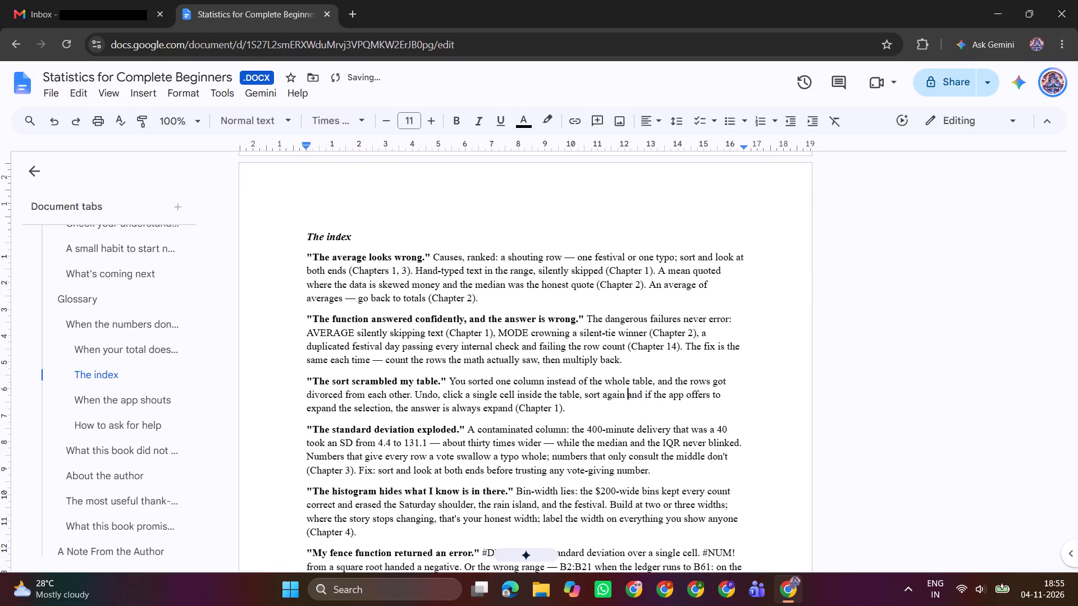
# Proofread the index entries from "The standard deviation exploded" onward for remaining em dashes and errors.
pyautogui.click(629, 441)
pyautogui.click(618, 465)
pyautogui.click(662, 470)
pyautogui.scroll(-1, 662, 470)
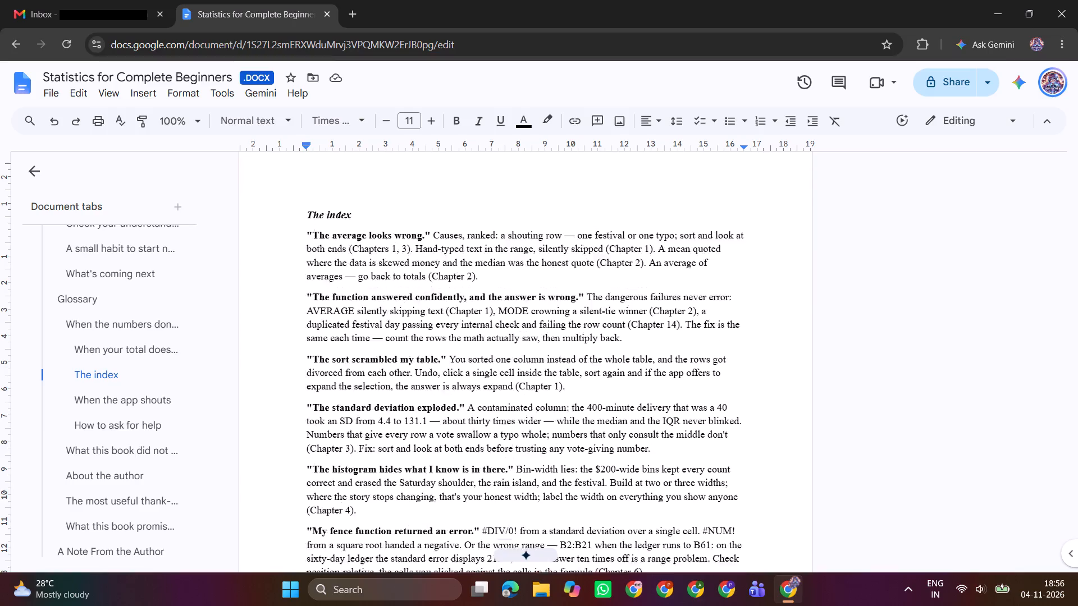
pyautogui.scroll(-1, 662, 470)
pyautogui.click(677, 458)
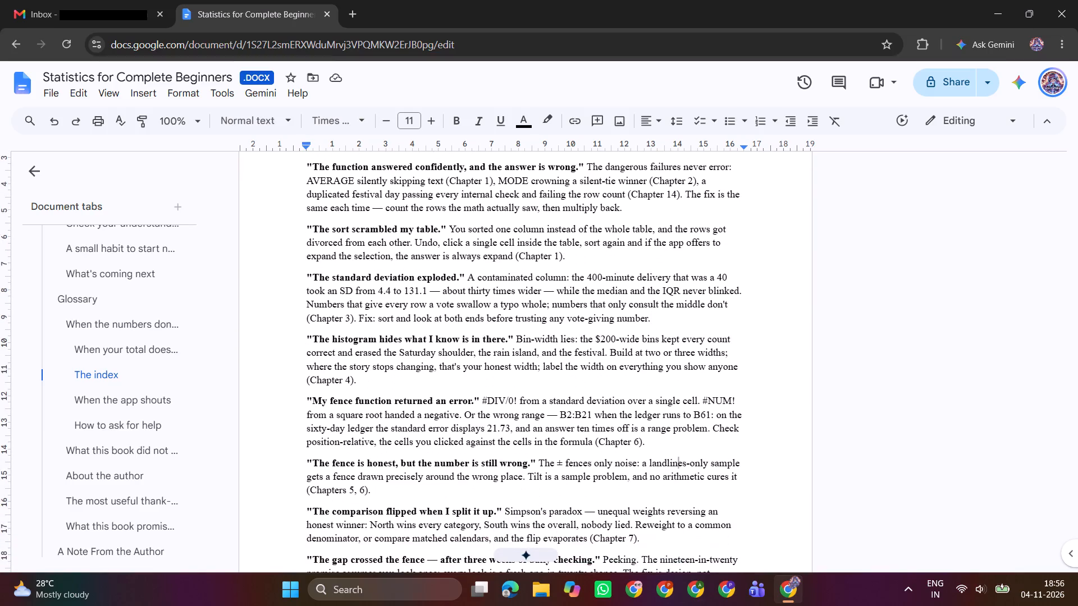
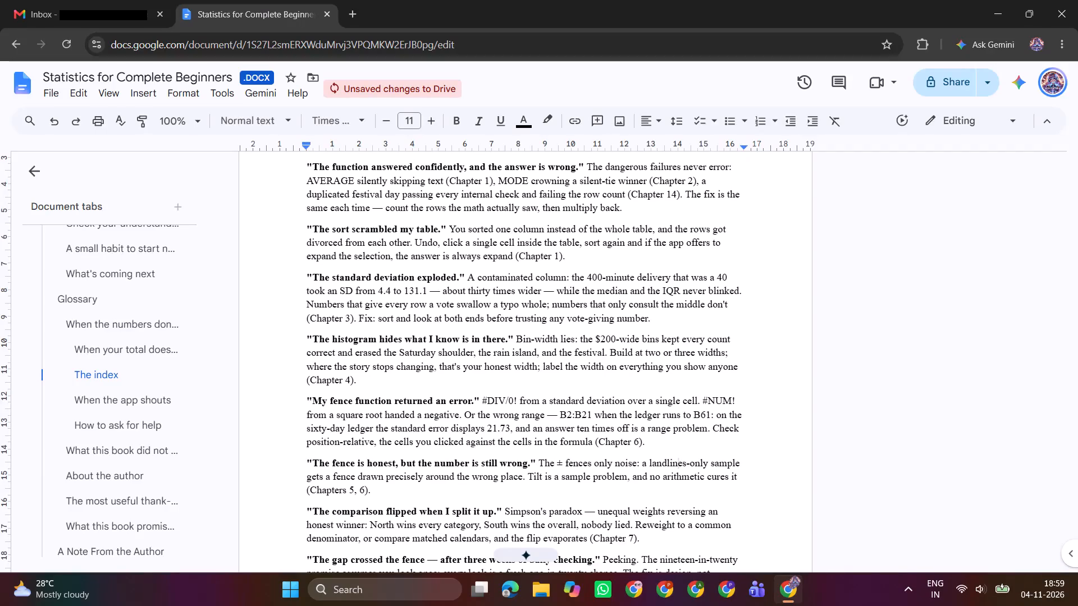
# Accept the suggested capitalisation "Who" before "looked, and when?" in the index entry "The gap crossed the fence".
pyautogui.scroll(-2, 651, 430)
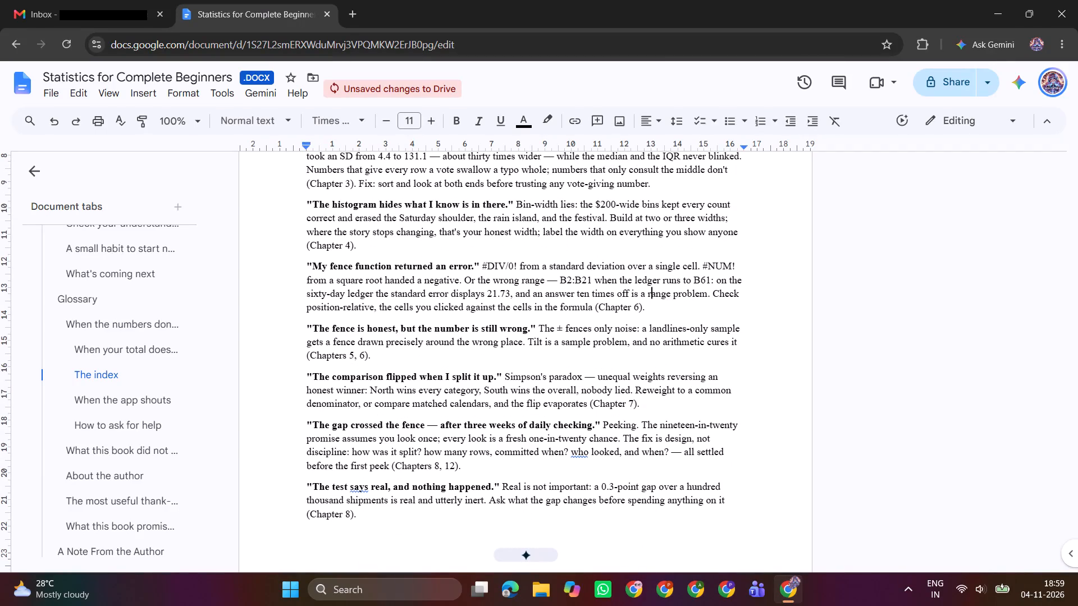
pyautogui.click(586, 457)
pyautogui.click(584, 438)
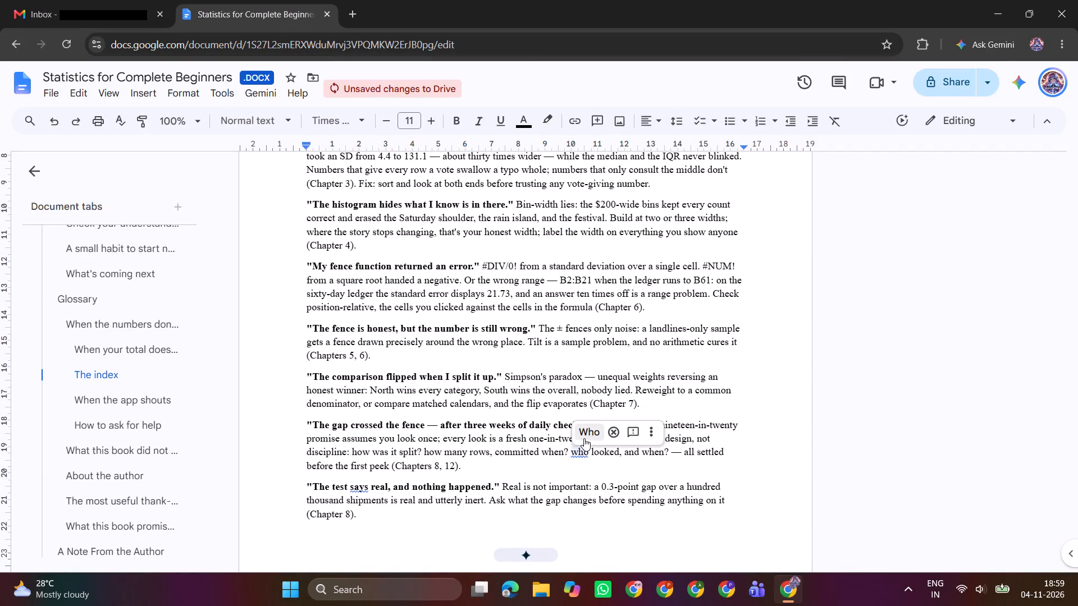
# Accept the suggested correction "is" for "says" in the index entry title "The test says real, and nothing happened.".
pyautogui.click(362, 486)
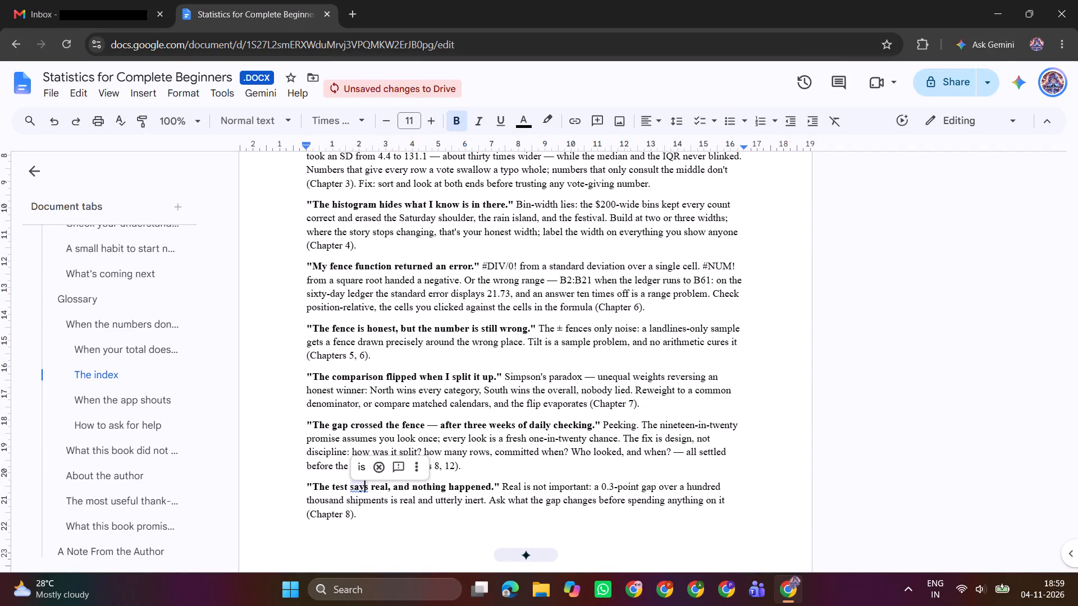
pyautogui.click(363, 472)
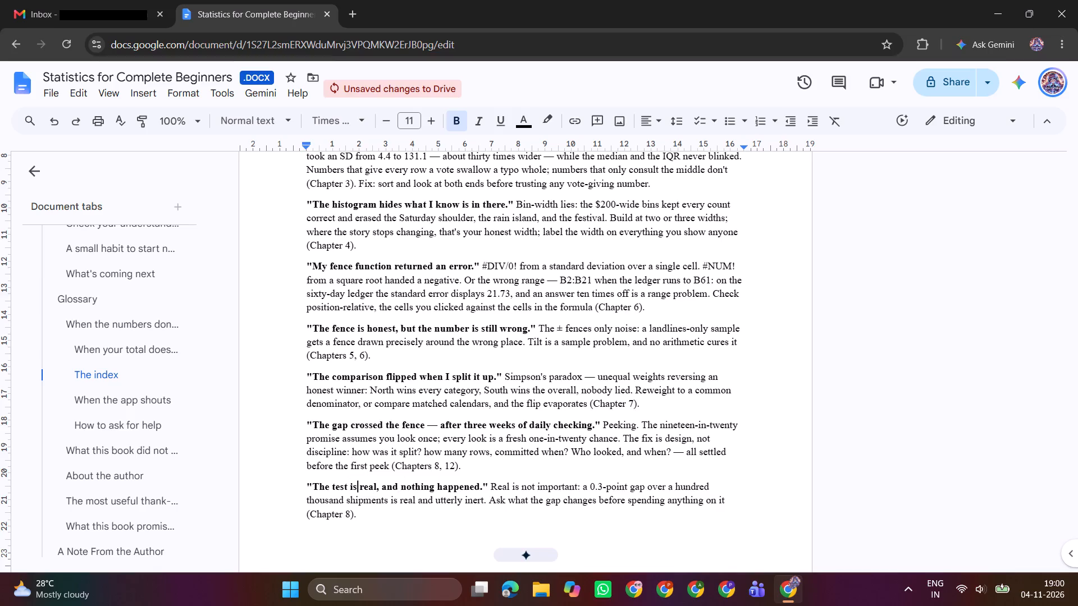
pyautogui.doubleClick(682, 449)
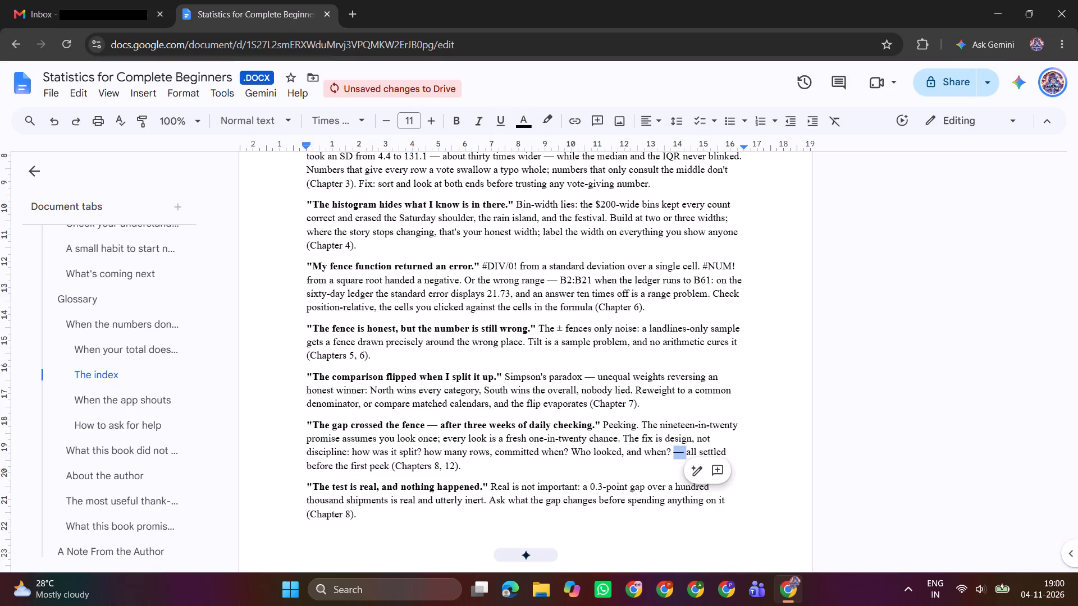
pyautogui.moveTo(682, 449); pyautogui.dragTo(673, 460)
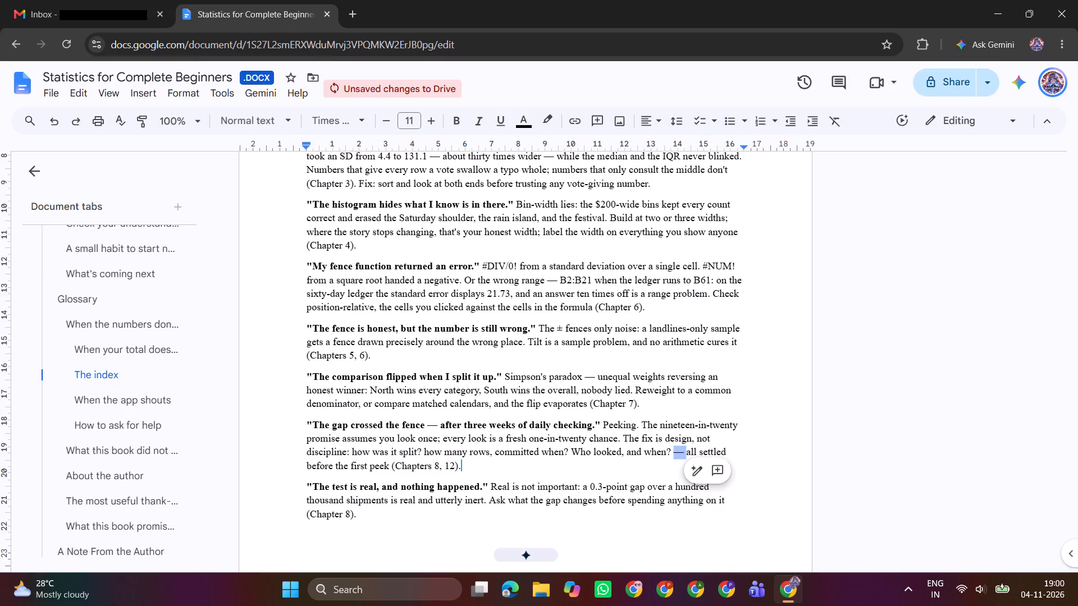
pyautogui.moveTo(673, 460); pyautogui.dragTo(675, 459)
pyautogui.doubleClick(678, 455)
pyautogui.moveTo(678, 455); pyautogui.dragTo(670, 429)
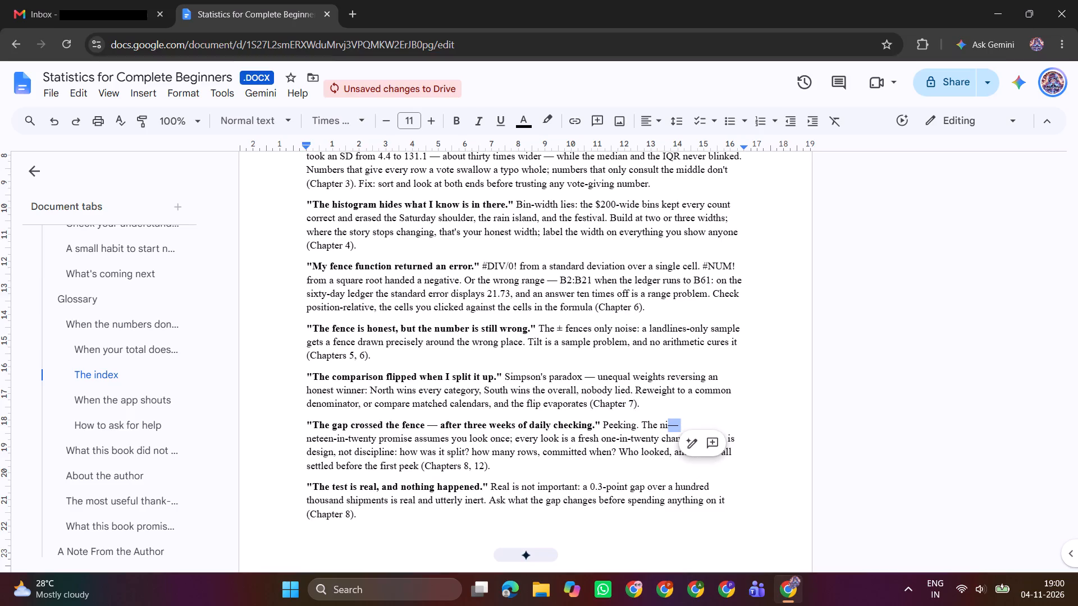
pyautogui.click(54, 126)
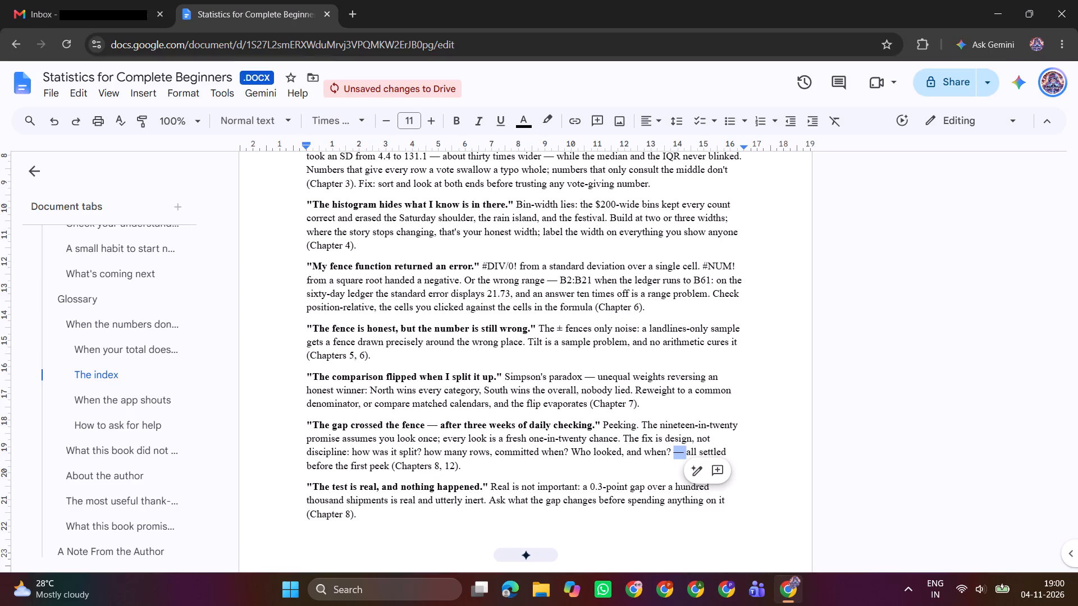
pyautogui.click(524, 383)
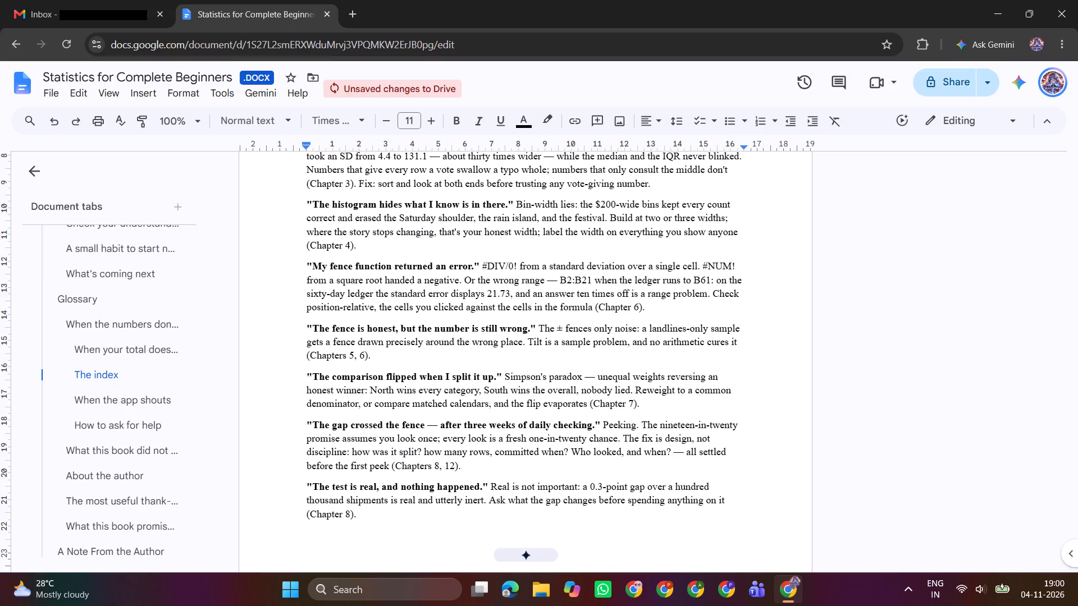
# Delete the em dashes after "The line keeps falling" and after "Weigh the line three ways" in that index entry.
pyautogui.scroll(-3, 524, 383)
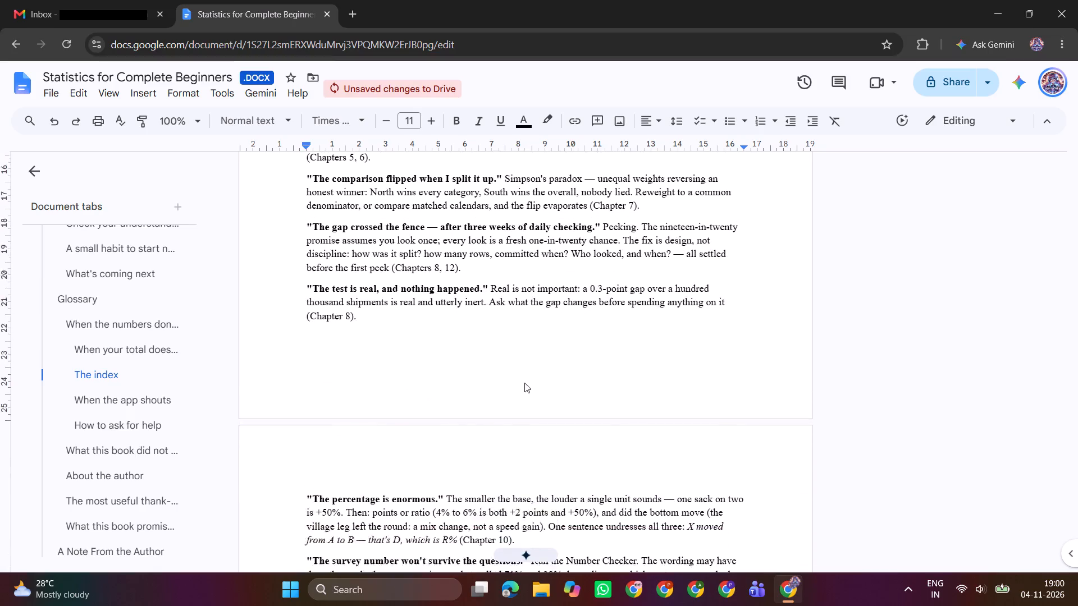
pyautogui.scroll(-1, 524, 383)
pyautogui.click(514, 429)
pyautogui.scroll(-1, 514, 429)
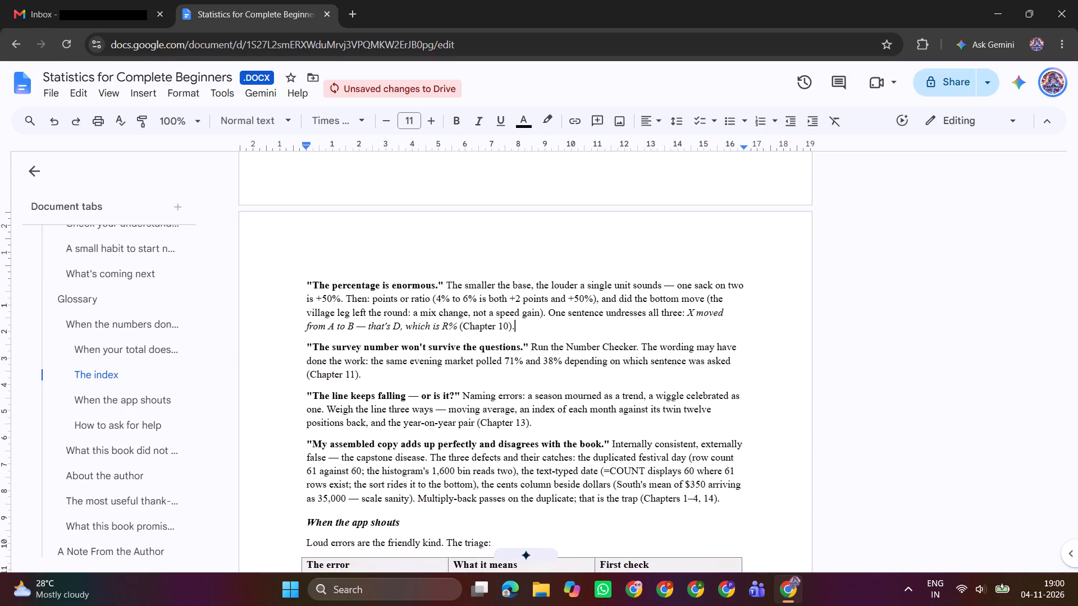
pyautogui.doubleClick(414, 396)
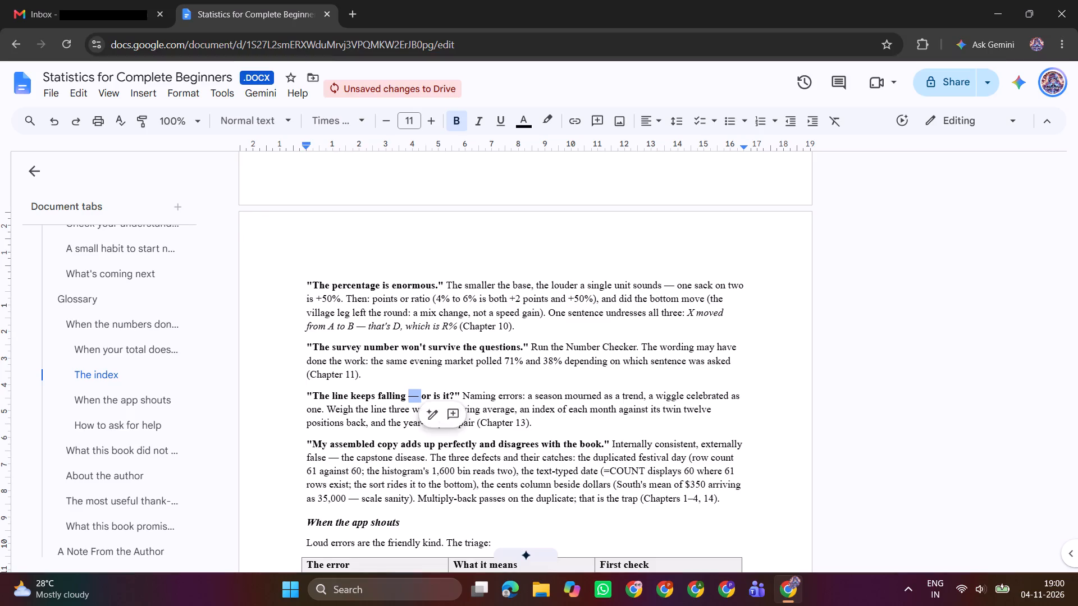
pyautogui.press('Delete')
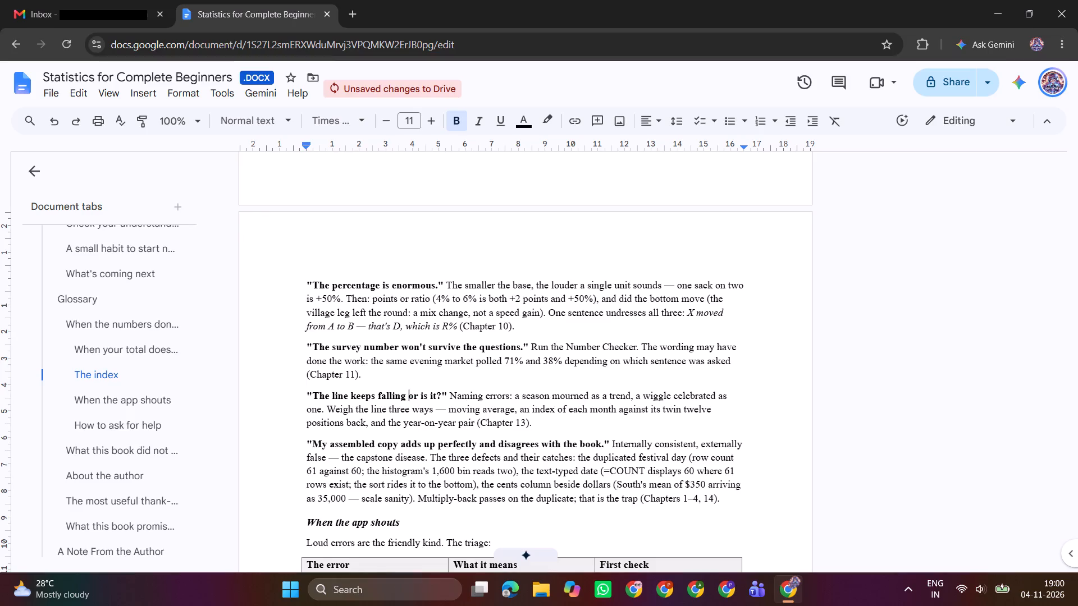
pyautogui.doubleClick(441, 411)
pyautogui.press('Delete')
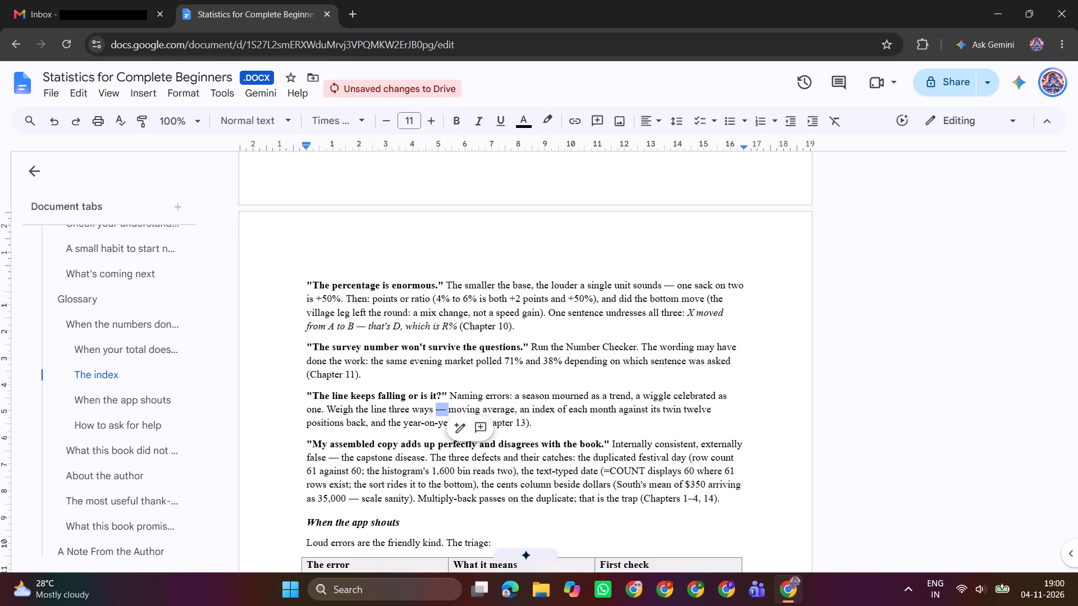
pyautogui.click(448, 457)
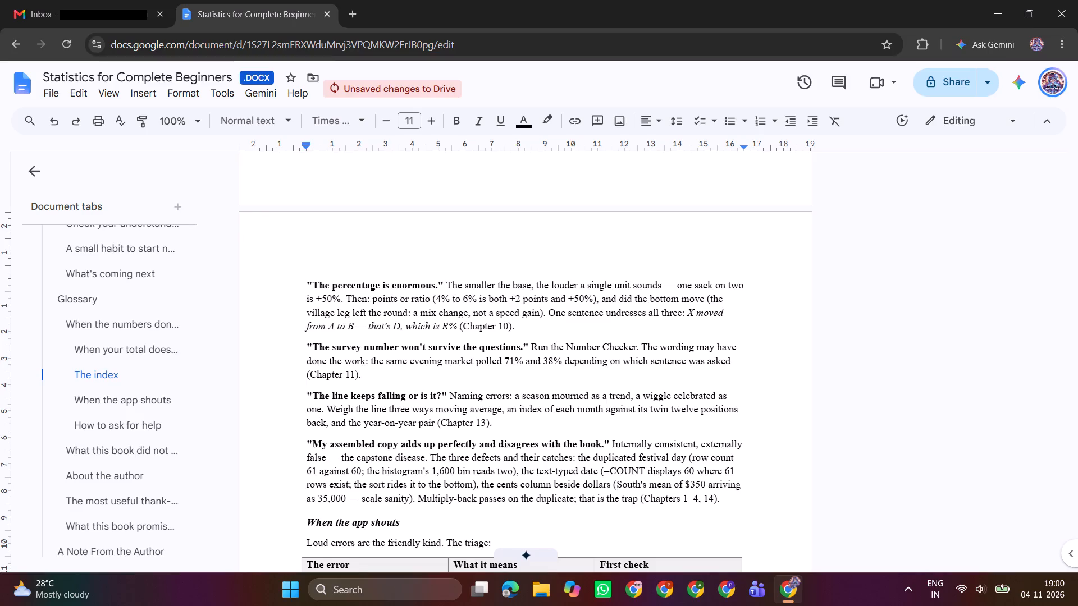
# Delete the em dash after "LibreOffice Calc" in the first list item of "How to ask for help".
pyautogui.scroll(-2, 448, 457)
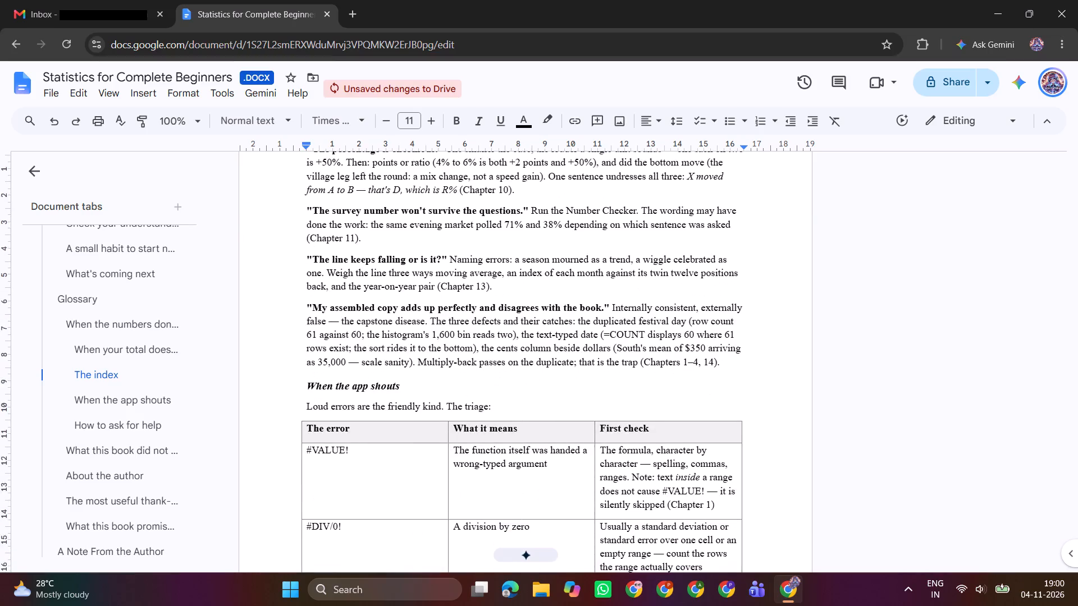
pyautogui.scroll(1, 448, 457)
pyautogui.scroll(-2, 448, 457)
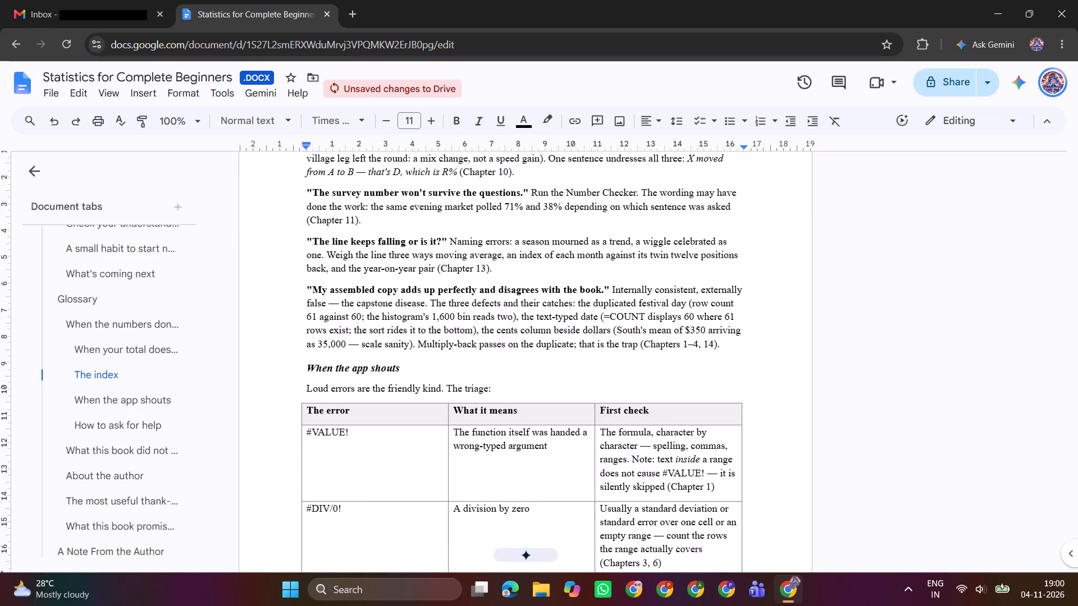
pyautogui.scroll(-2, 448, 457)
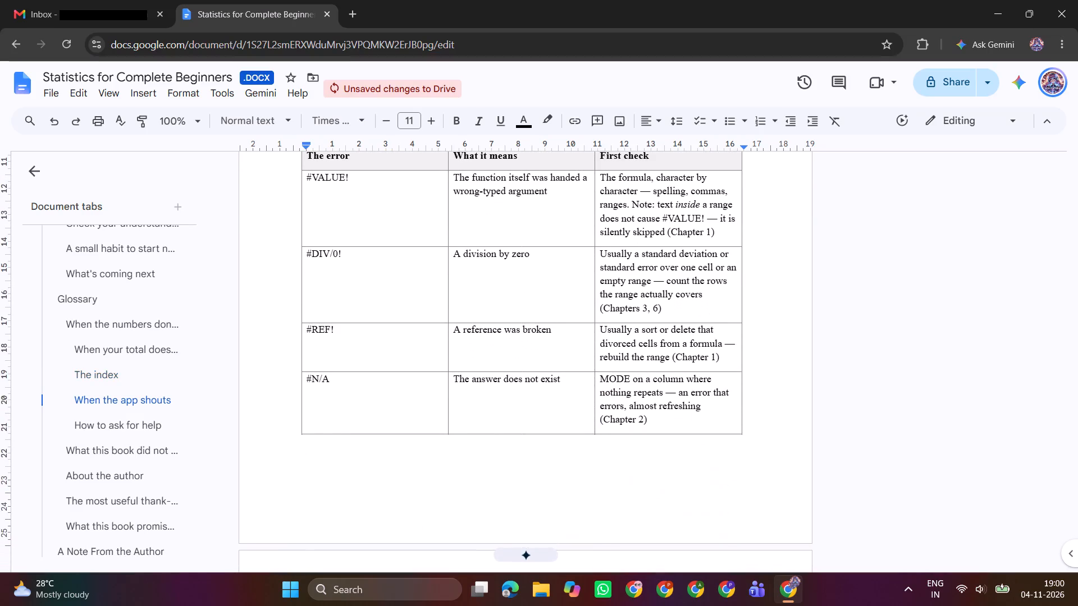
pyautogui.scroll(-4, 448, 457)
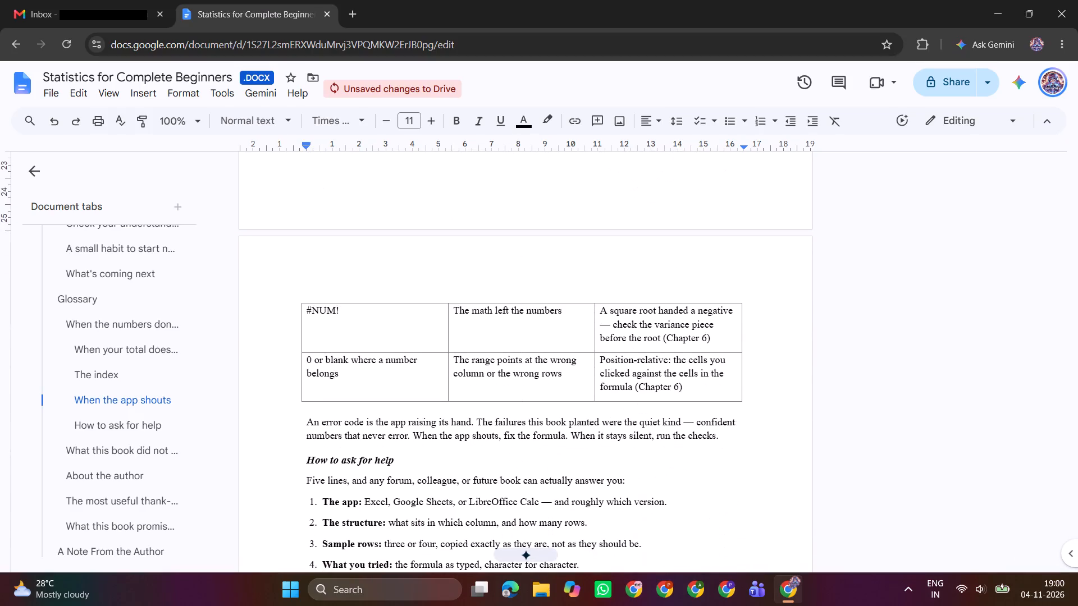
pyautogui.scroll(-1, 672, 438)
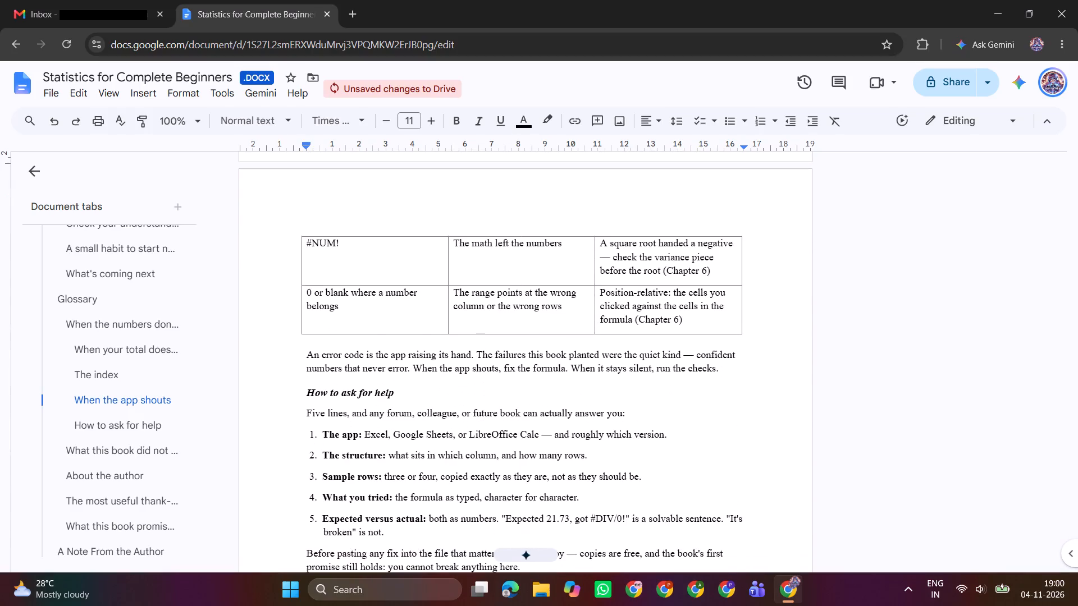
pyautogui.scroll(-1, 672, 438)
pyautogui.doubleClick(545, 393)
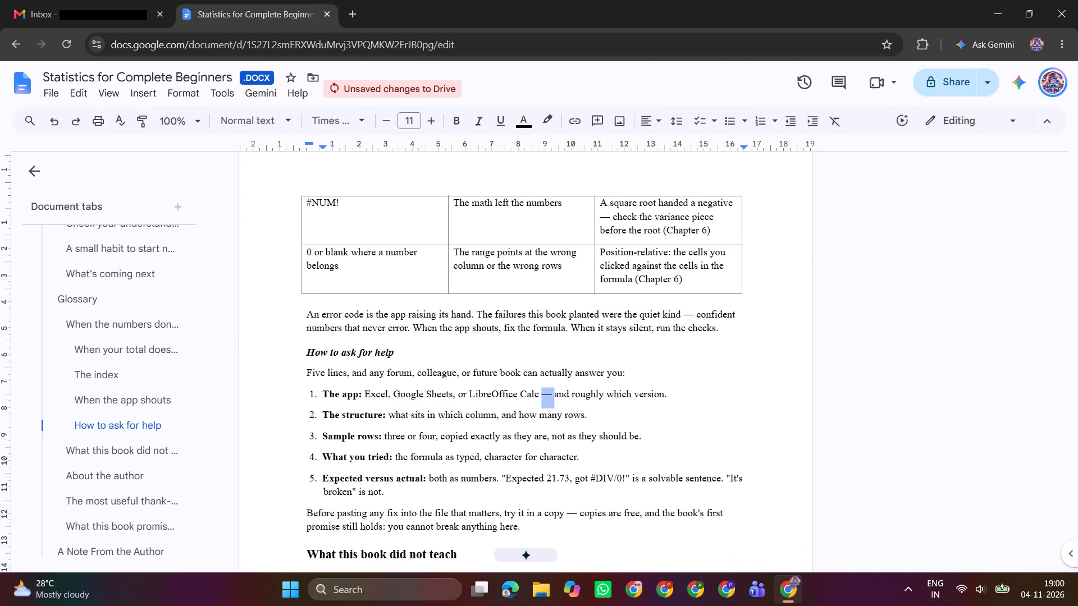
pyautogui.press('Delete')
pyautogui.click(563, 461)
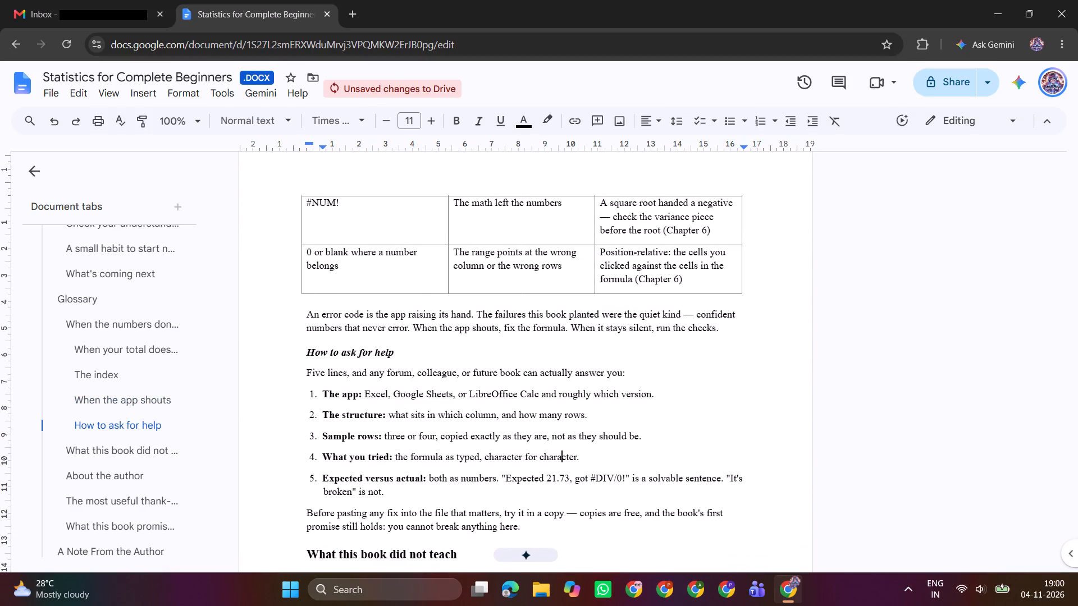
# Proofread from the end of "How to ask for help" through "What this book promised, and what it kept" for em dashes and flagged grammar.
pyautogui.scroll(-1, 563, 461)
pyautogui.click(563, 461)
pyautogui.scroll(-1, 563, 461)
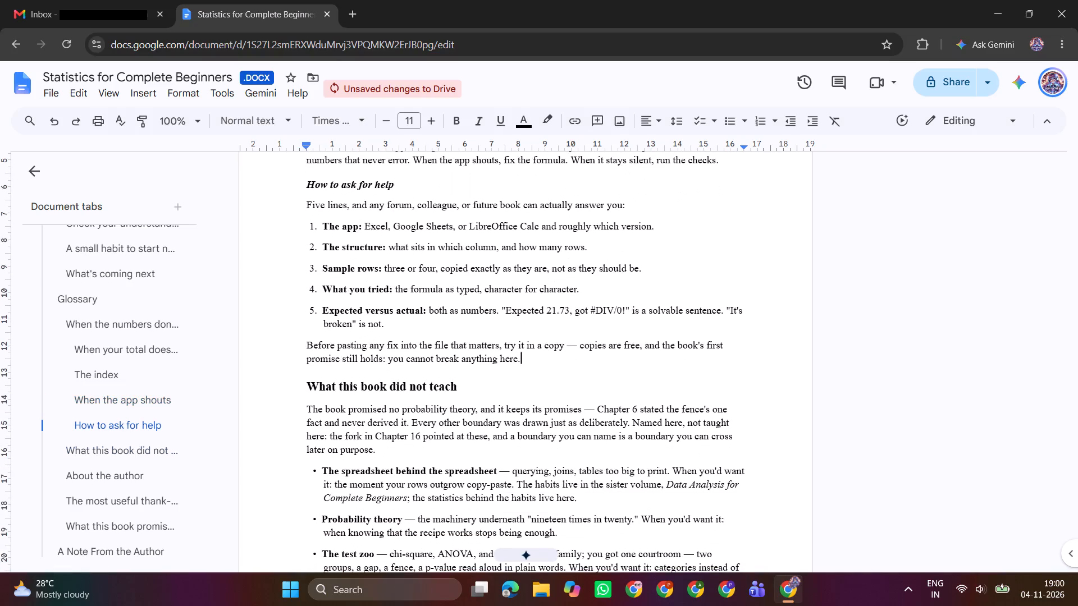
pyautogui.click(563, 461)
pyautogui.scroll(-2, 563, 461)
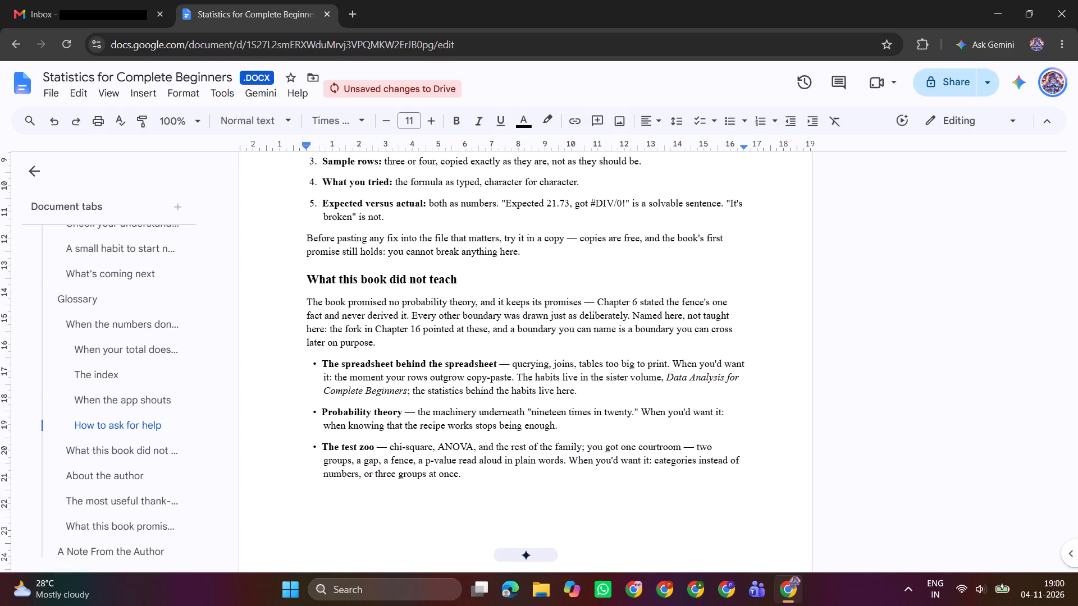
pyautogui.click(413, 437)
pyautogui.scroll(-3, 413, 437)
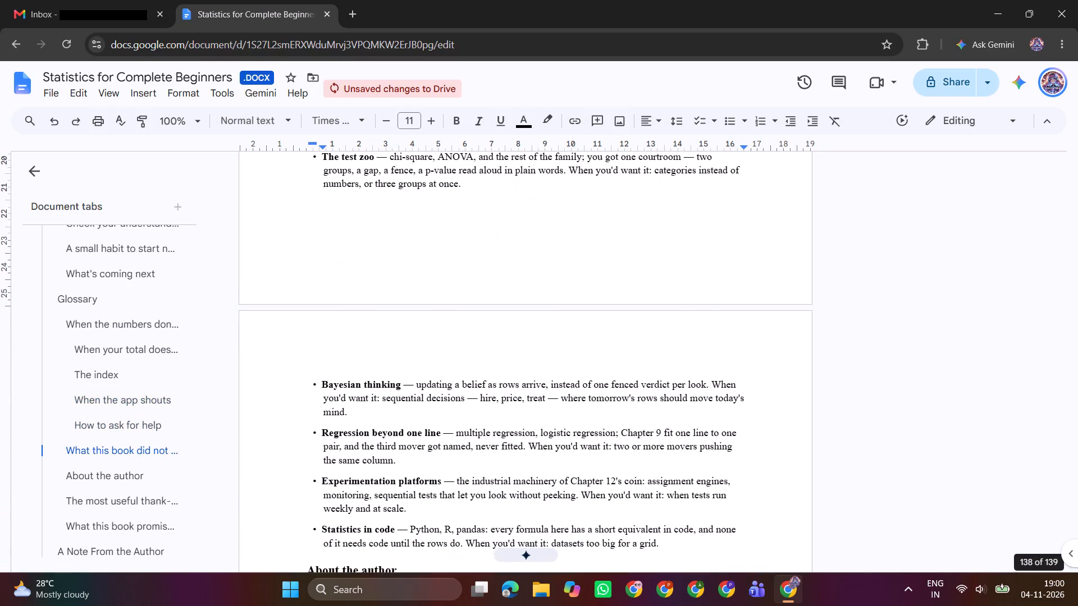
pyautogui.click(503, 435)
pyautogui.scroll(-1, 503, 435)
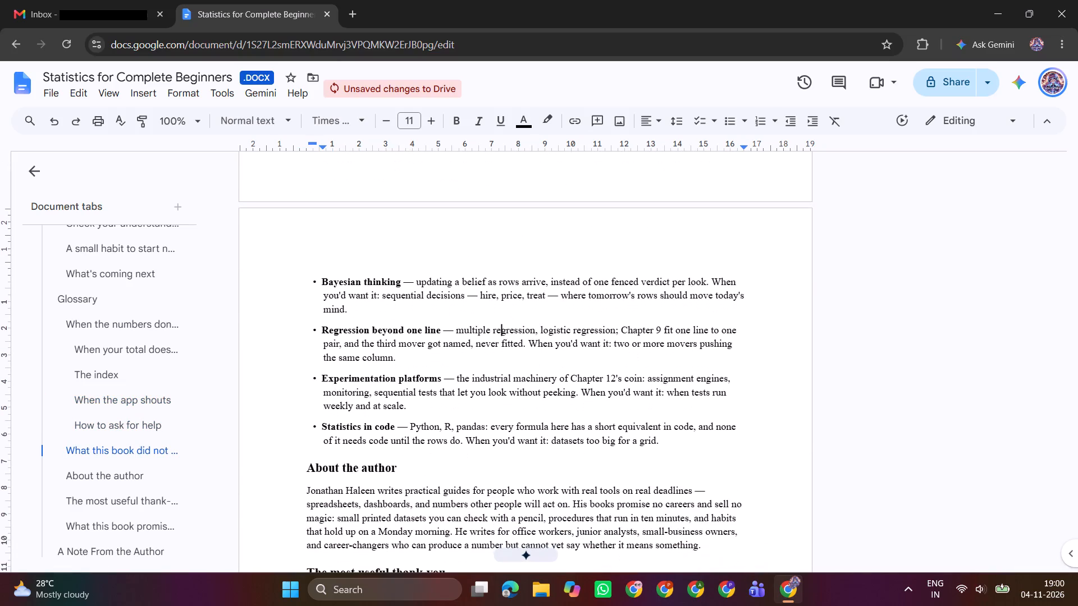
pyautogui.click(465, 451)
pyautogui.scroll(-1, 465, 451)
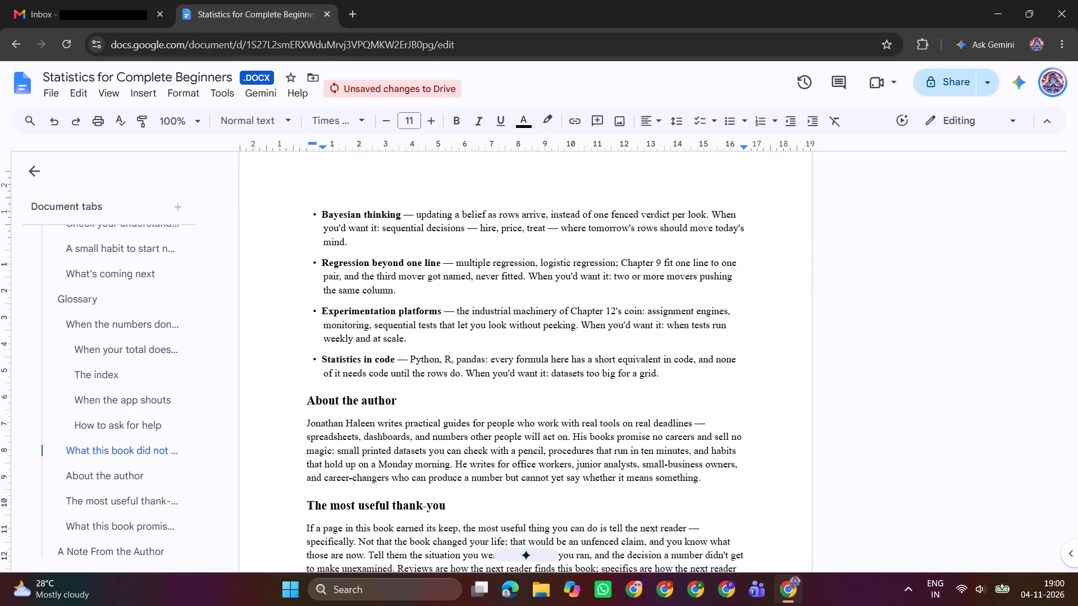
pyautogui.scroll(-2, 639, 444)
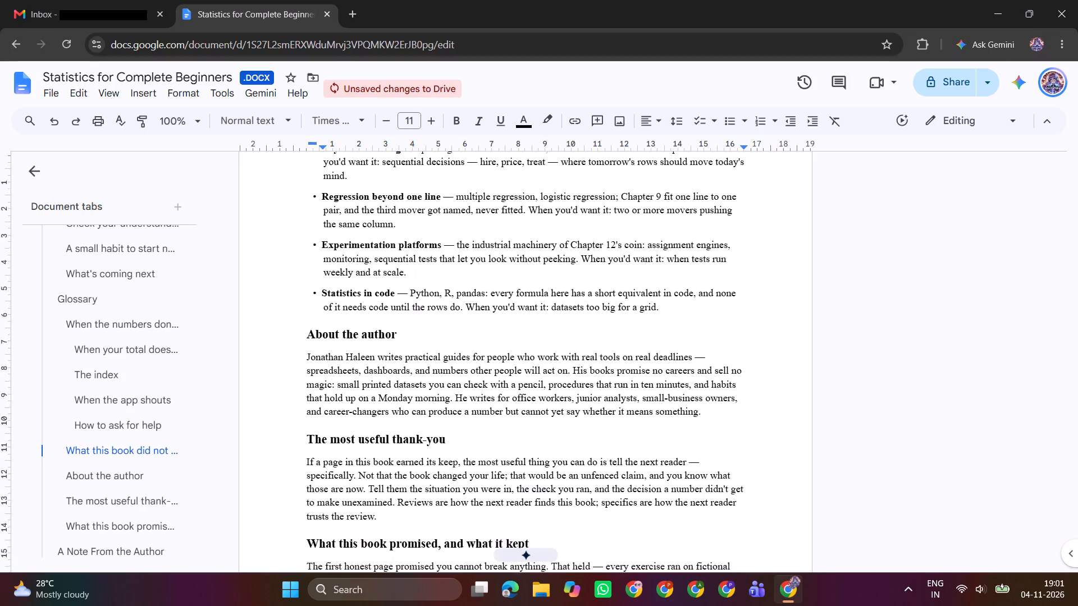
pyautogui.scroll(-2, 639, 444)
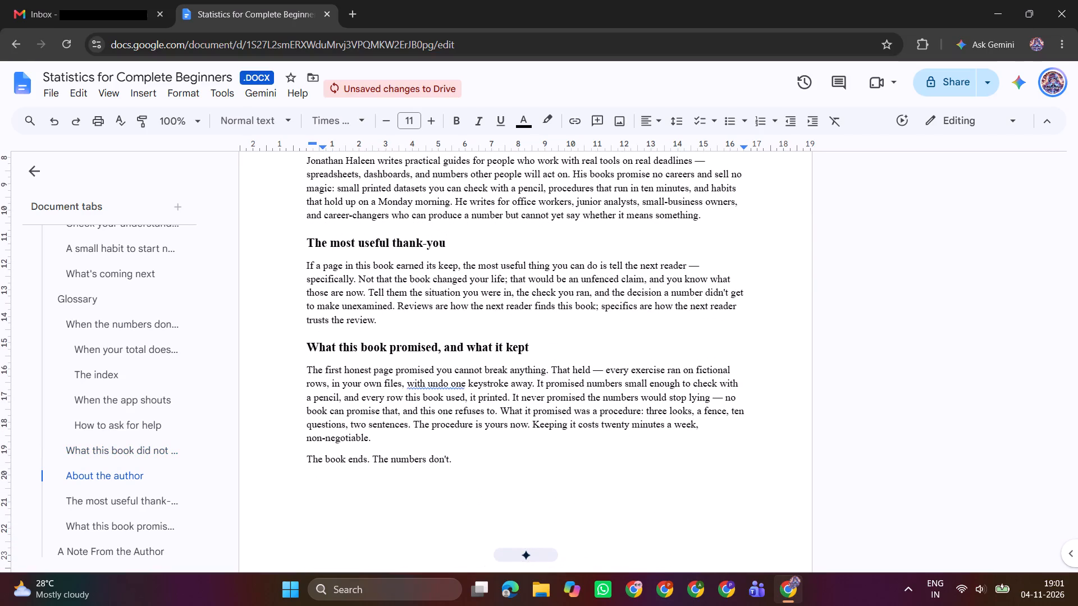
pyautogui.click(433, 394)
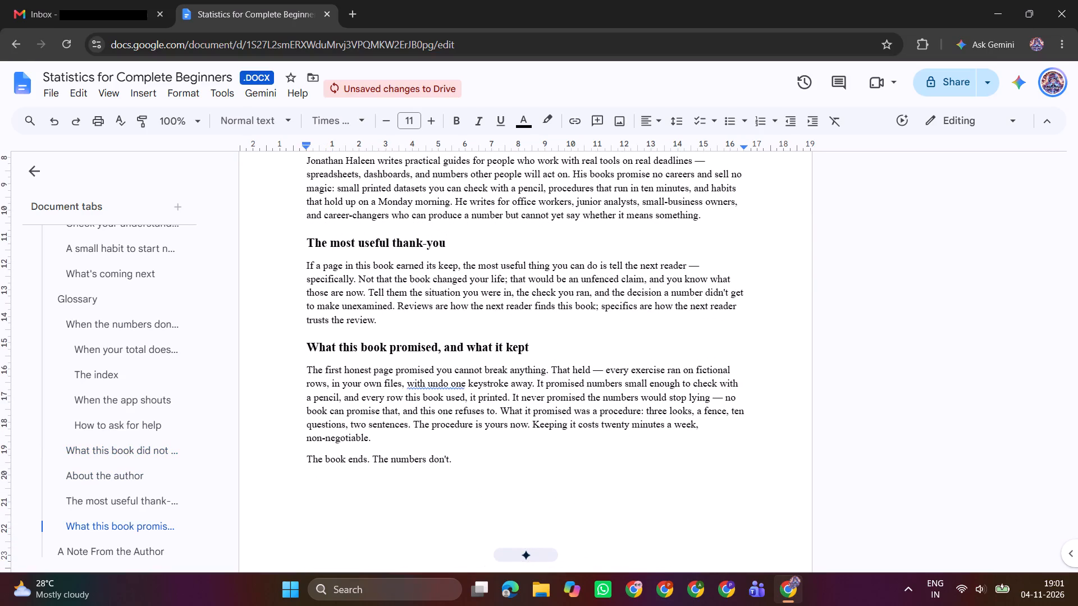
# Insert a page break before the "About the author" heading so the section starts on a new page.
pyautogui.scroll(3, 432, 352)
pyautogui.scroll(-1, 432, 352)
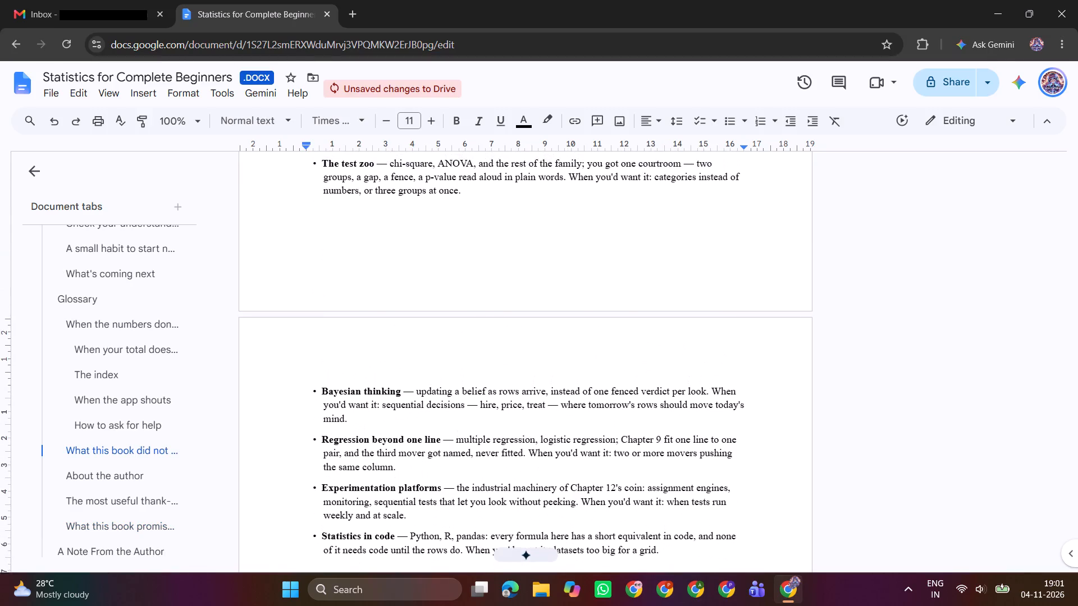
pyautogui.scroll(-2, 432, 352)
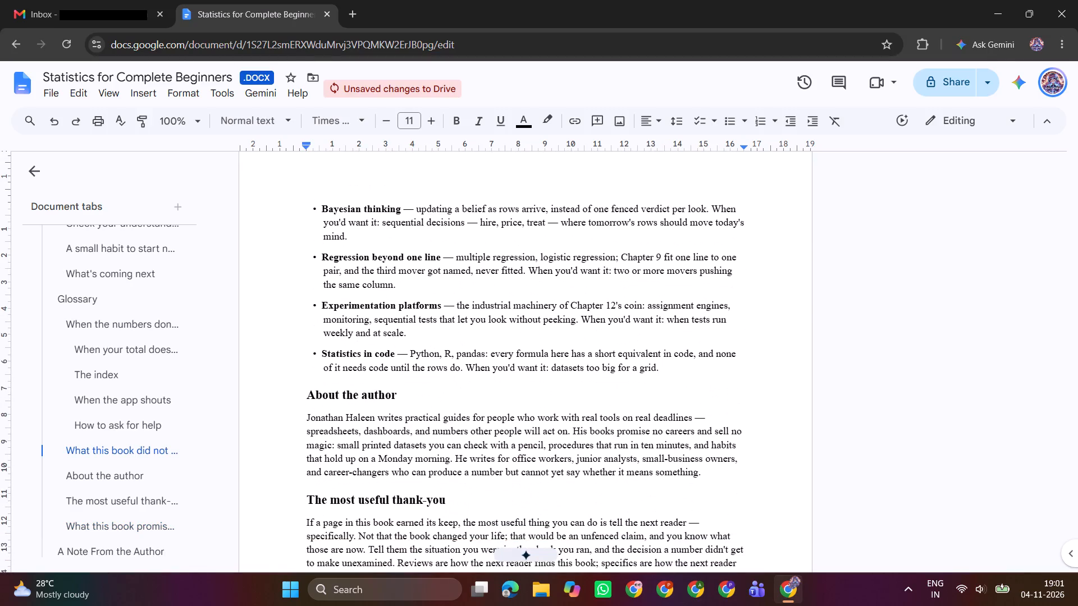
pyautogui.click(306, 396)
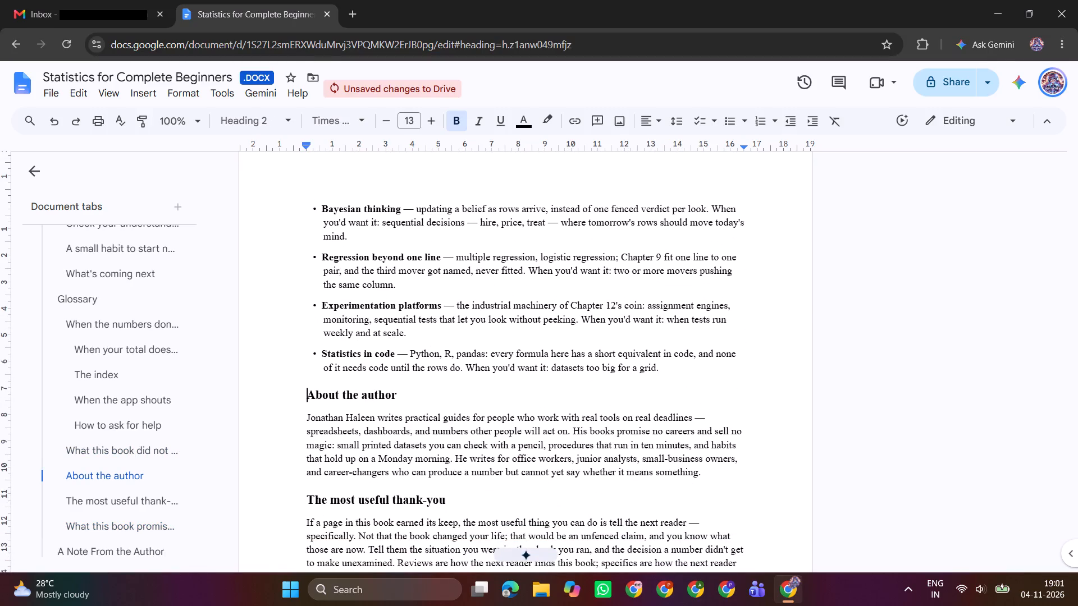
pyautogui.hotkey('ctrl', 'Return')
pyautogui.scroll(-2, 306, 396)
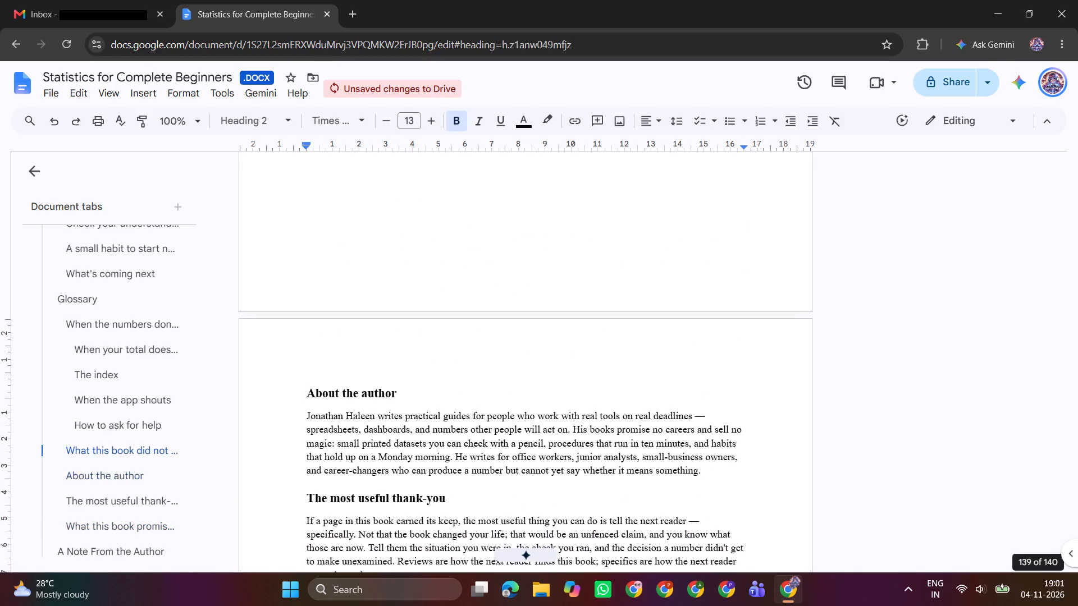
# Apply the Heading 1 style to the "About the author" heading and centre it.
pyautogui.doubleClick(321, 394)
pyautogui.tripleClick(321, 394)
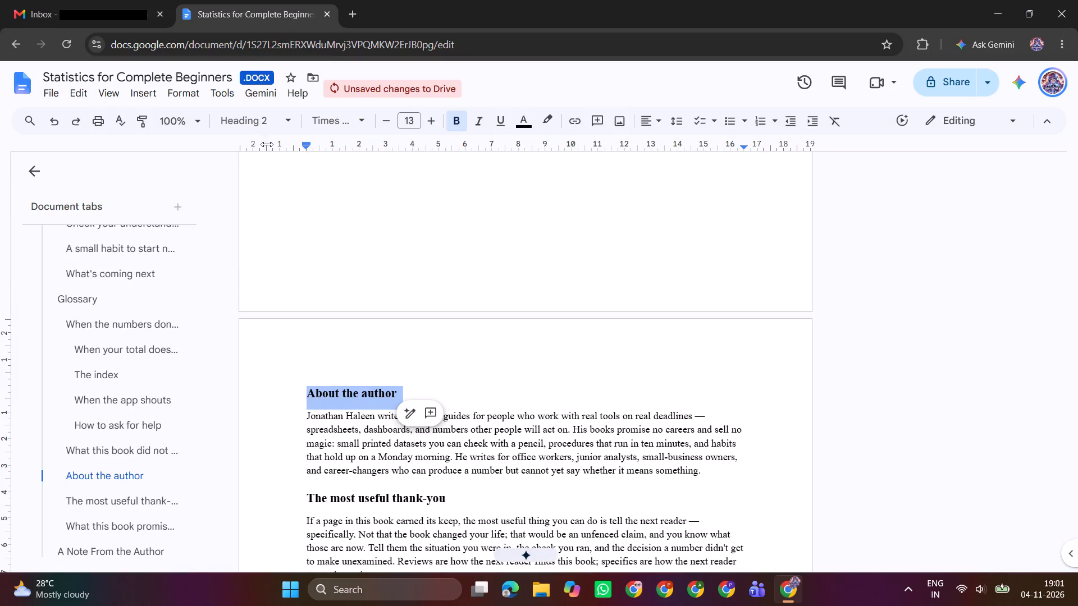
pyautogui.click(257, 126)
pyautogui.click(254, 311)
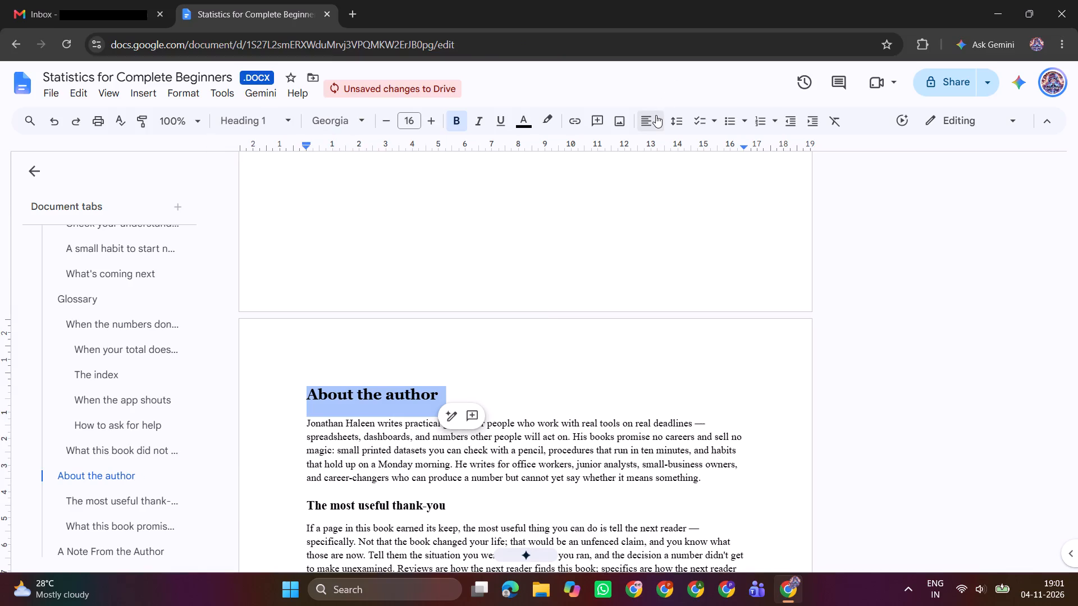
pyautogui.click(656, 115)
pyautogui.click(670, 141)
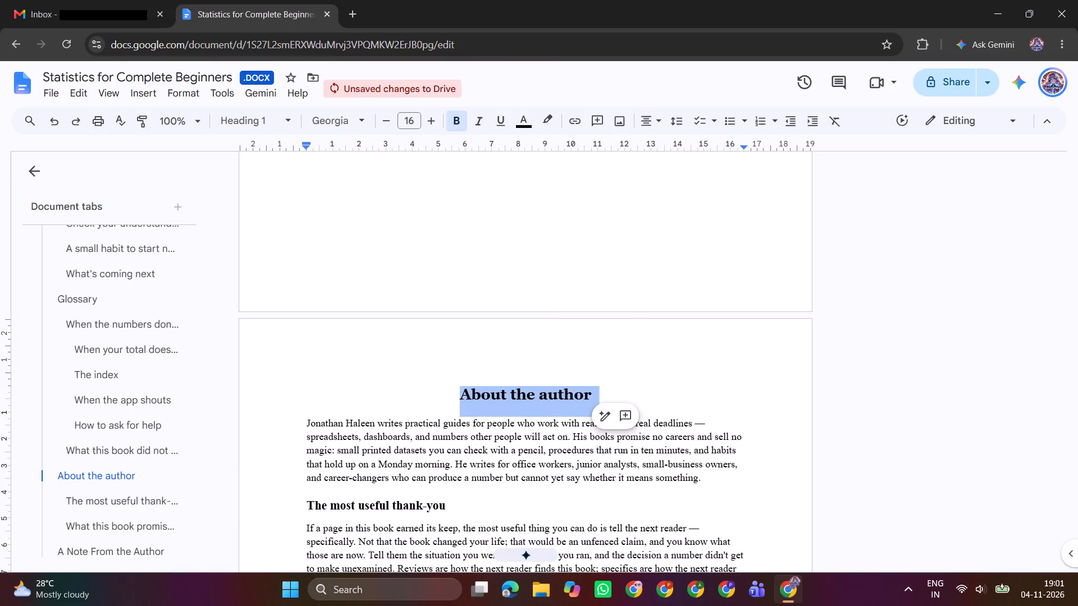
pyautogui.click(389, 463)
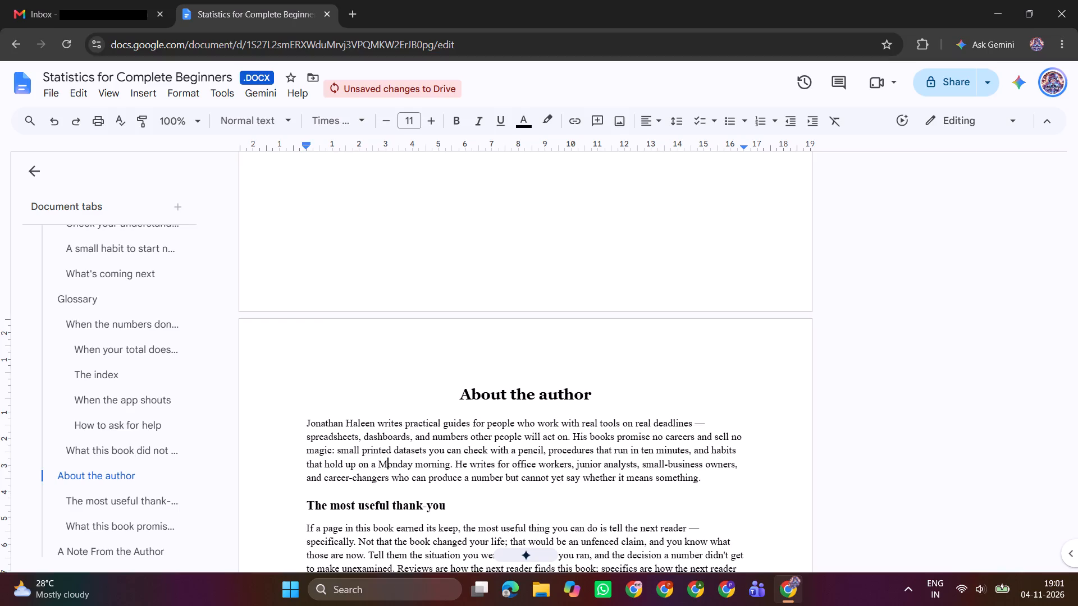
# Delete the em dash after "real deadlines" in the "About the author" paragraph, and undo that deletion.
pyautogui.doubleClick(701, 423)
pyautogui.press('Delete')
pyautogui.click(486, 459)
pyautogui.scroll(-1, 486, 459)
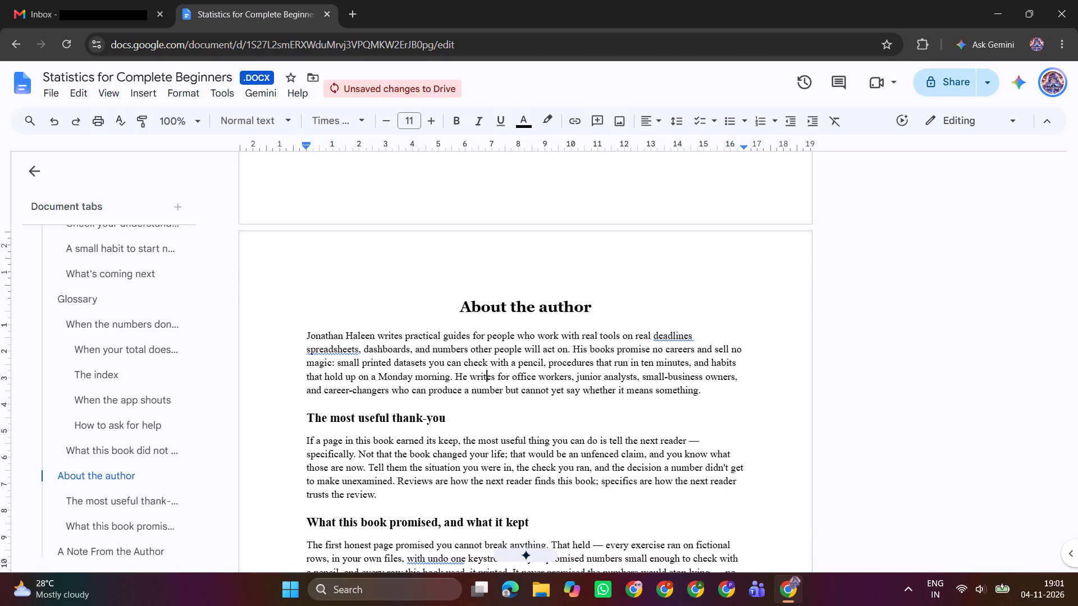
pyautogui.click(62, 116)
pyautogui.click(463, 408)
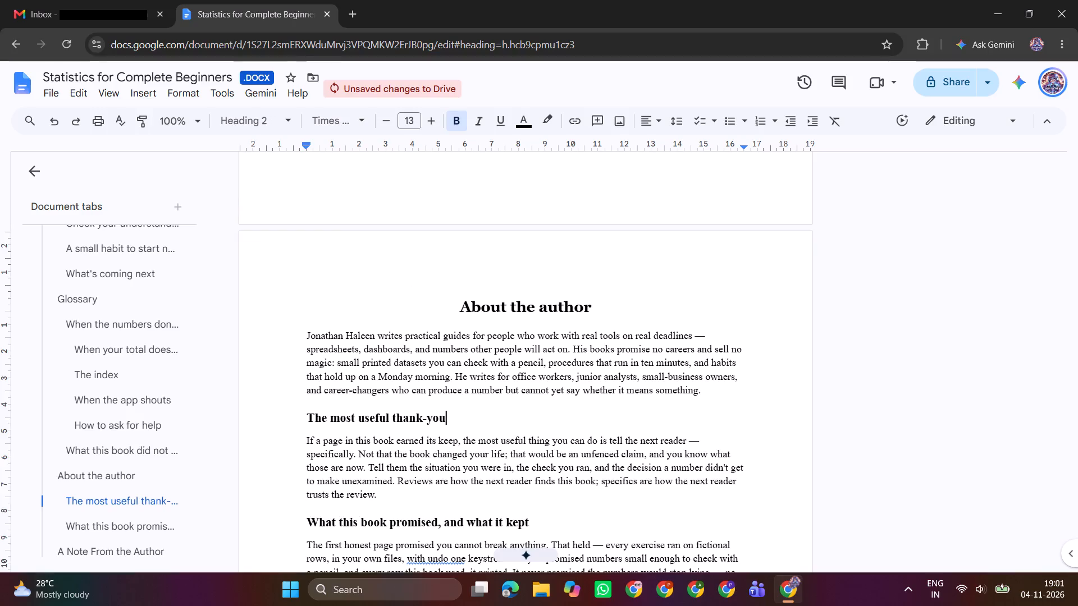
# Accept the grammar suggestion before "keystroke away" in "What this book promised, and what it kept" so the phrase reads "with one".
pyautogui.scroll(-1, 463, 408)
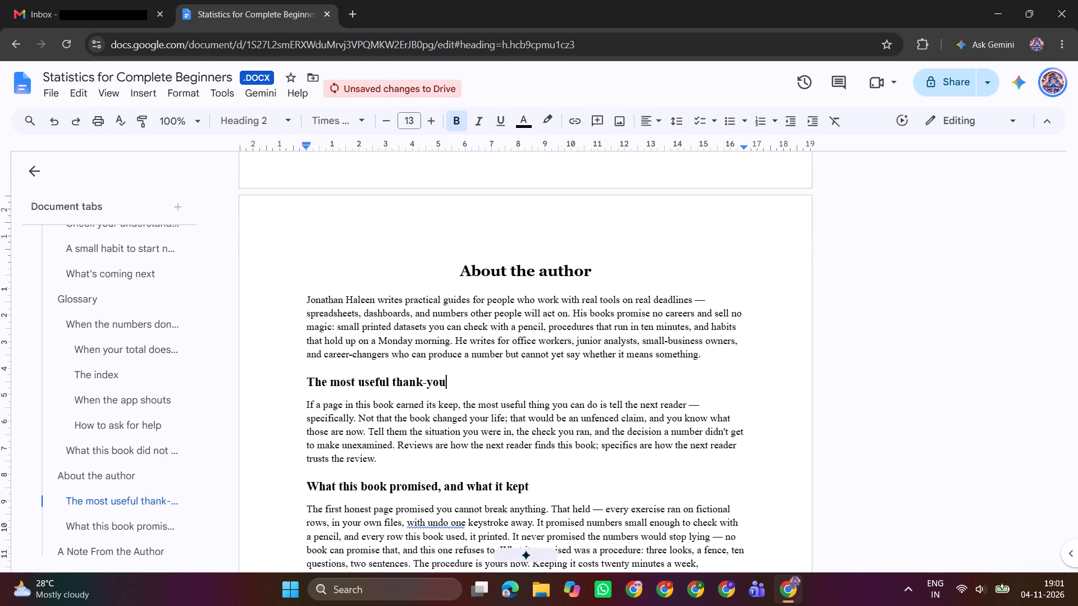
pyautogui.scroll(-1, 442, 461)
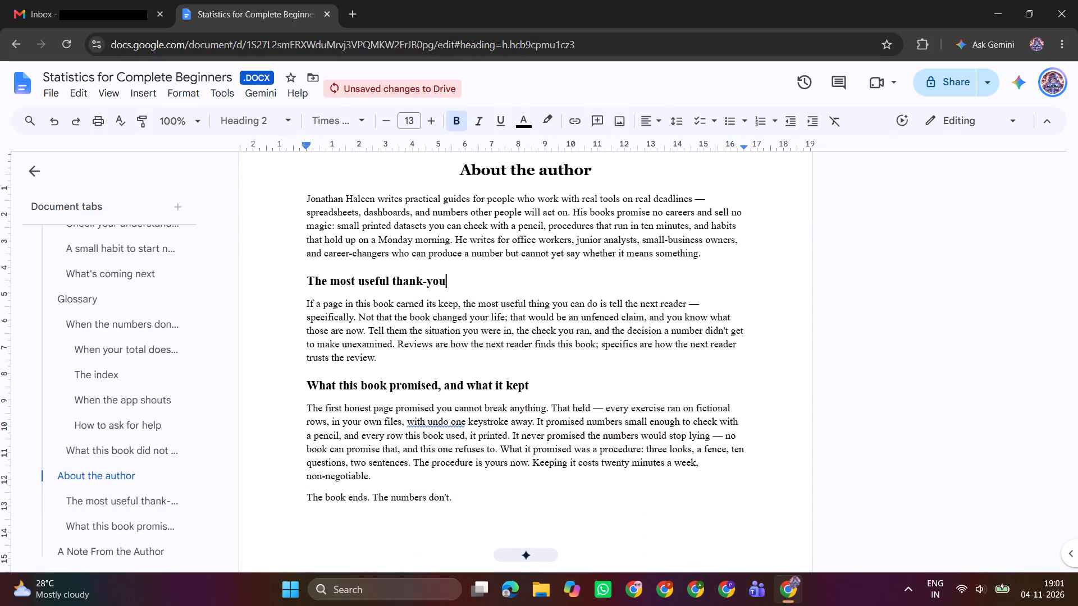
pyautogui.click(439, 421)
pyautogui.click(438, 402)
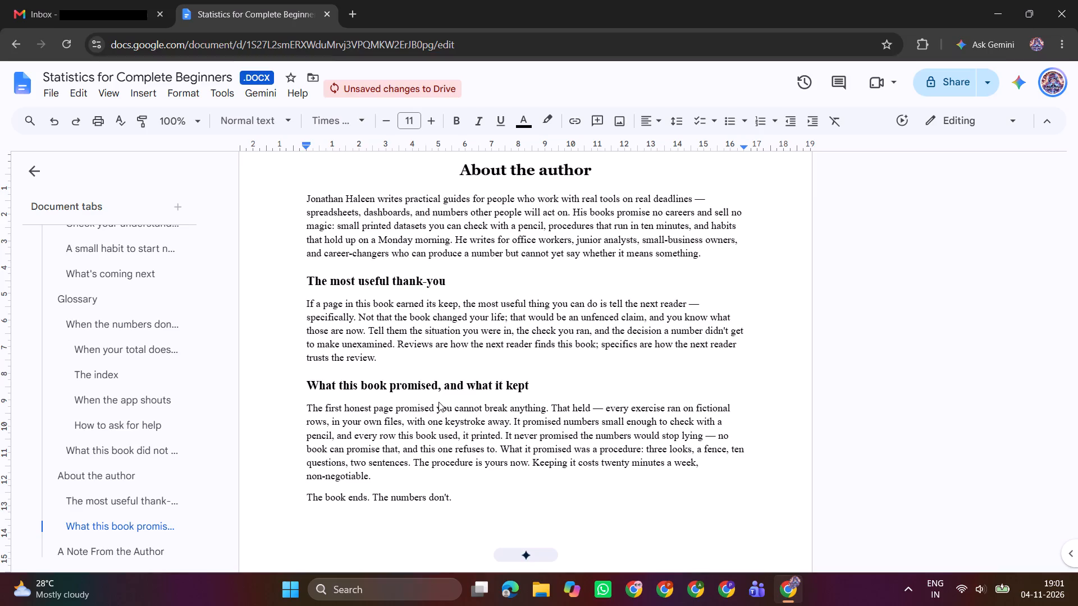
# Delete the em dashes before and after "the Three Looks" in the second paragraph of "A Note From the Author".
pyautogui.scroll(-5, 438, 402)
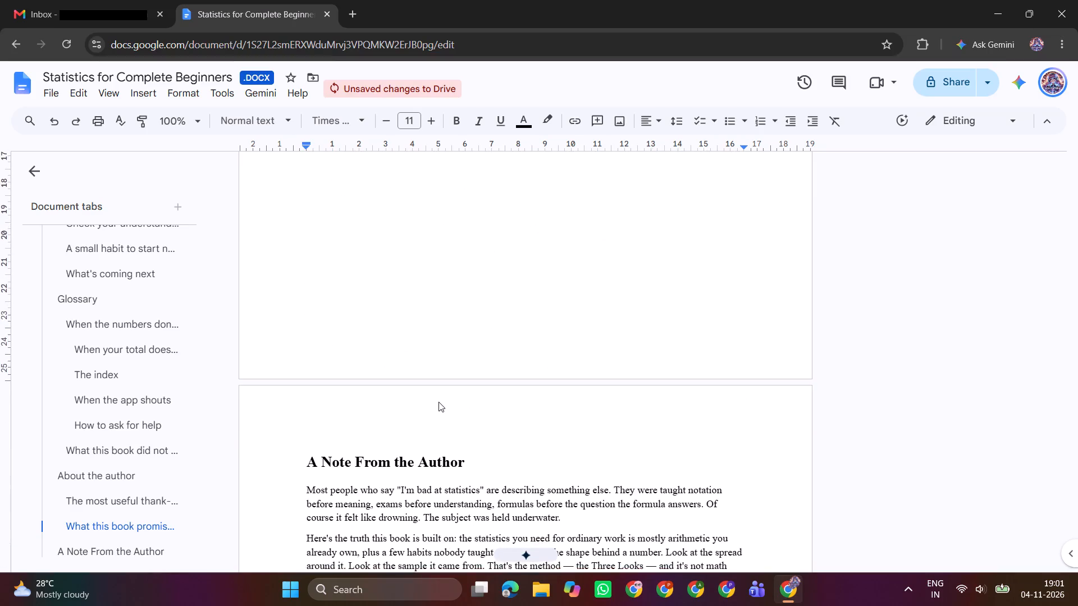
pyautogui.scroll(-2, 438, 402)
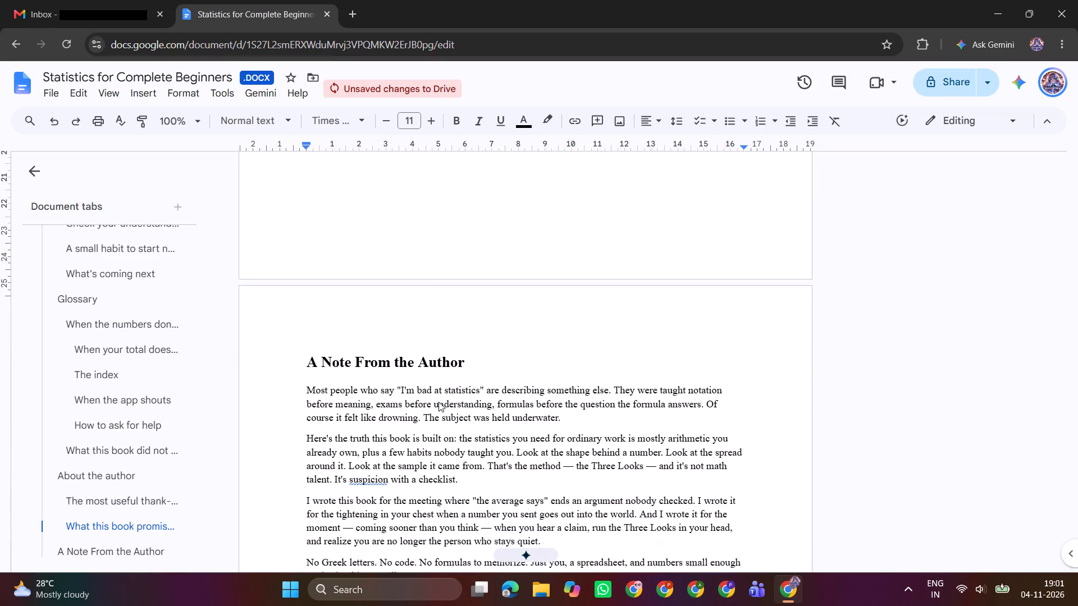
pyautogui.scroll(-1, 438, 402)
pyautogui.doubleClick(572, 407)
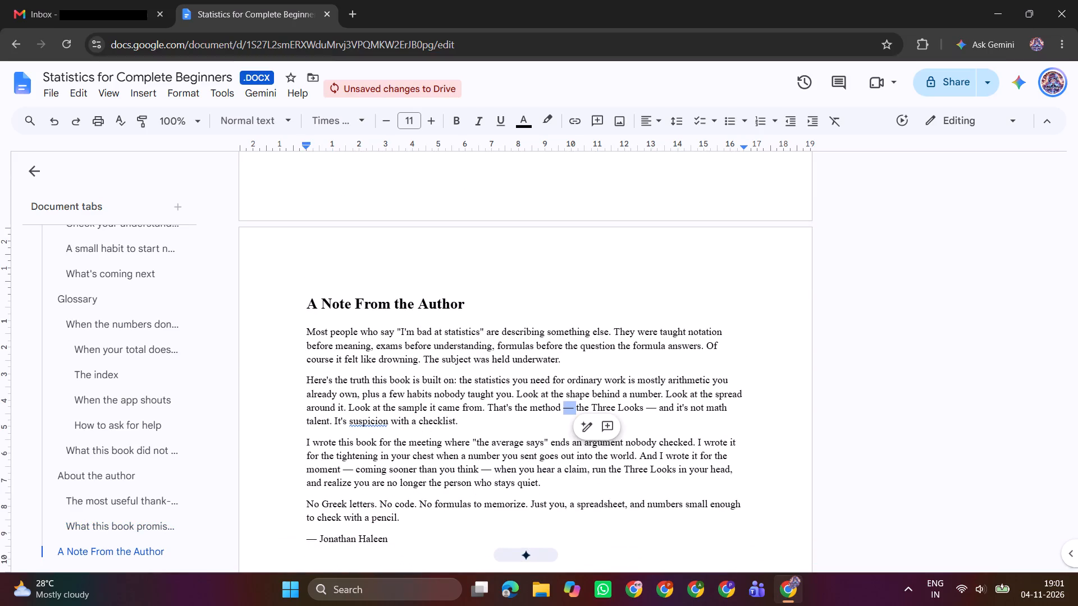
pyautogui.press('Delete')
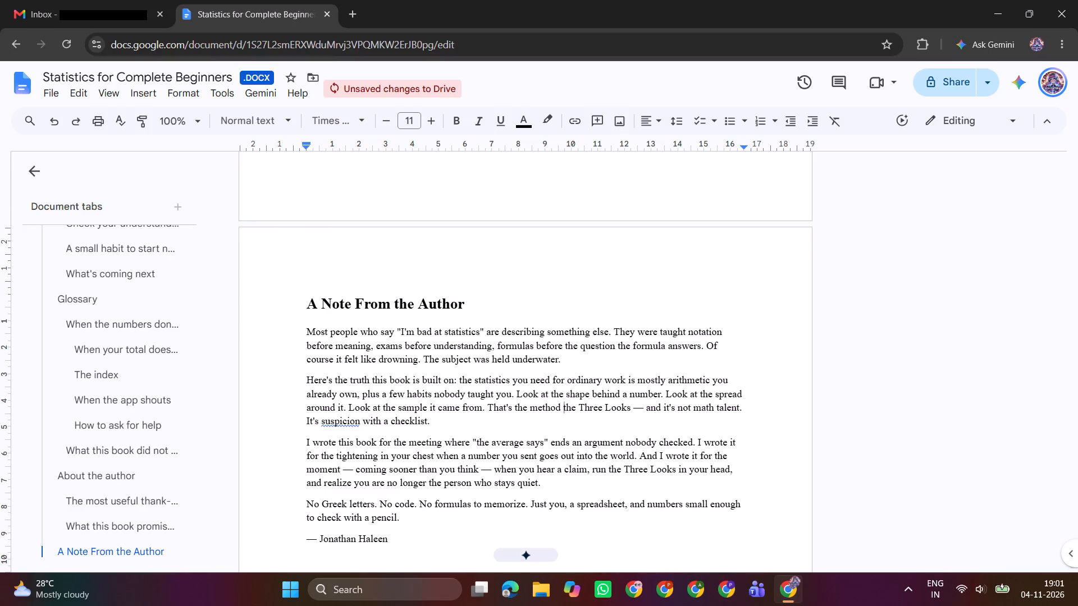
pyautogui.doubleClick(638, 407)
pyautogui.press('Delete')
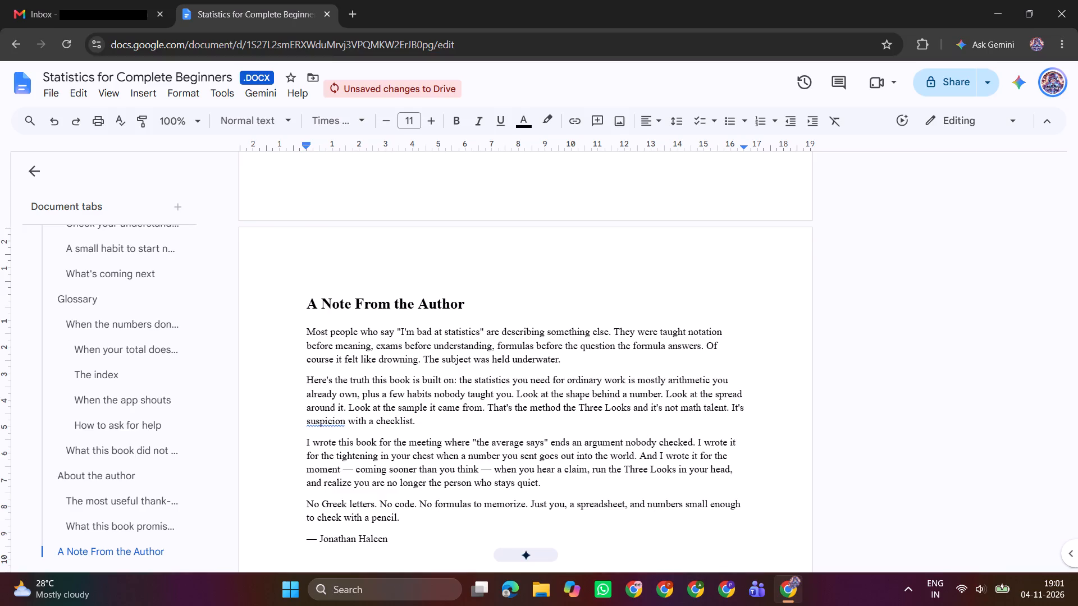
# Accept the suggestion "suspicious" for the flagged word before "with a checklist" in "A Note From the Author".
pyautogui.click(322, 426)
pyautogui.click(336, 392)
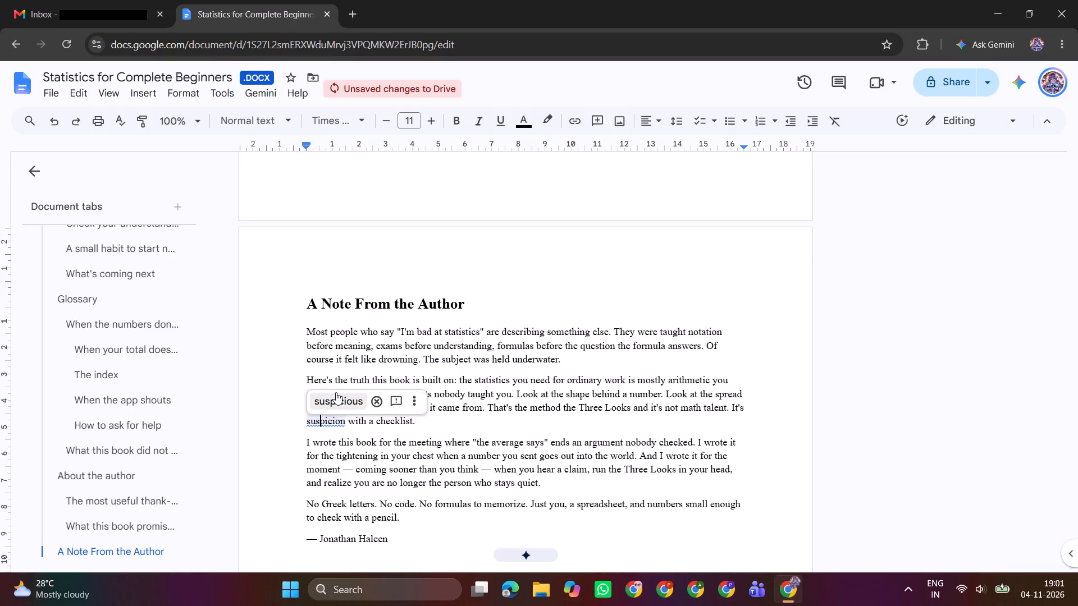
pyautogui.click(414, 355)
# Review the closing pages again, from "About the author" through "What this book promised, and what it kept", for remaining em dashes and layout issues.
pyautogui.scroll(-1, 414, 355)
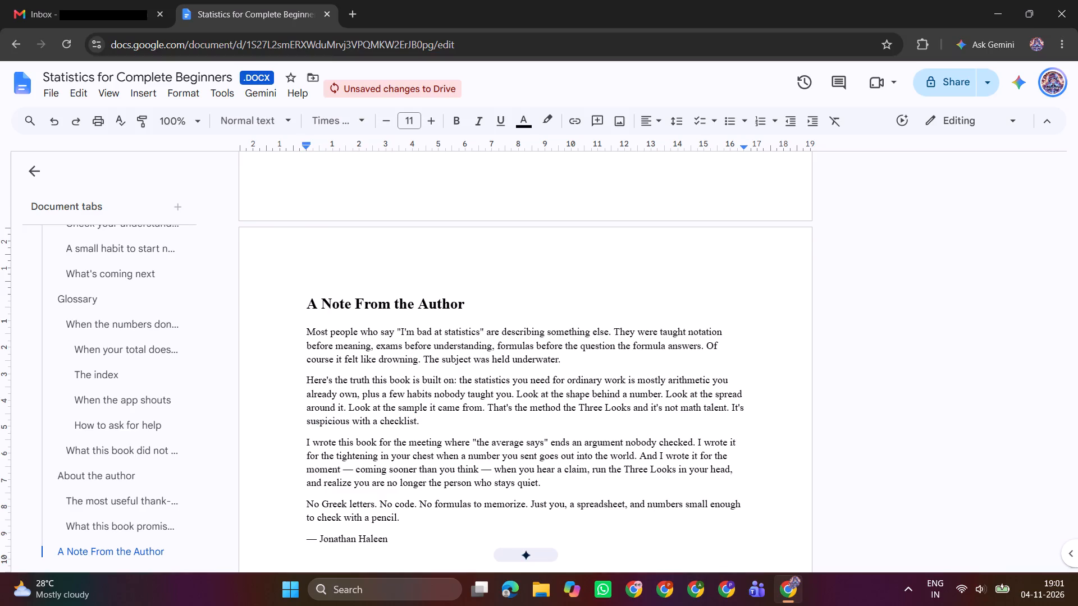
pyautogui.scroll(-1, 414, 355)
pyautogui.scroll(6, 414, 355)
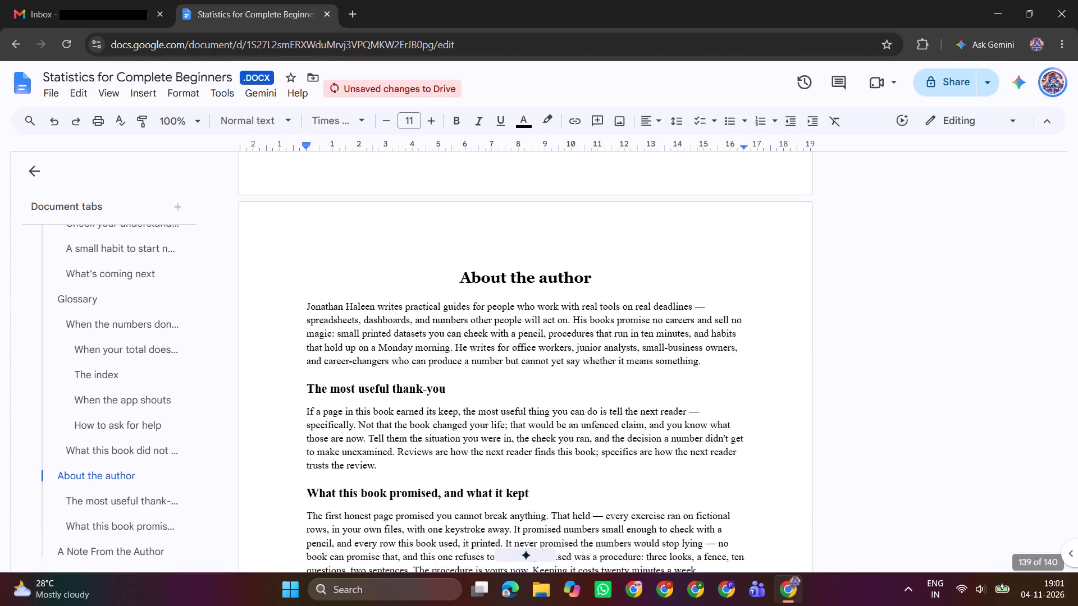
pyautogui.scroll(-1, 414, 355)
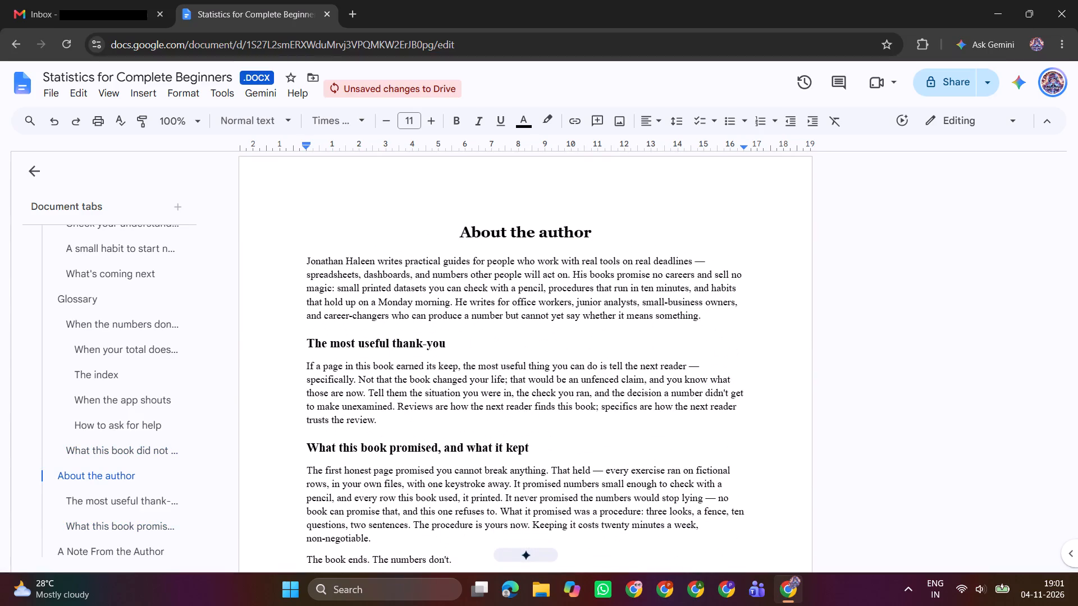
pyautogui.scroll(-1, 414, 355)
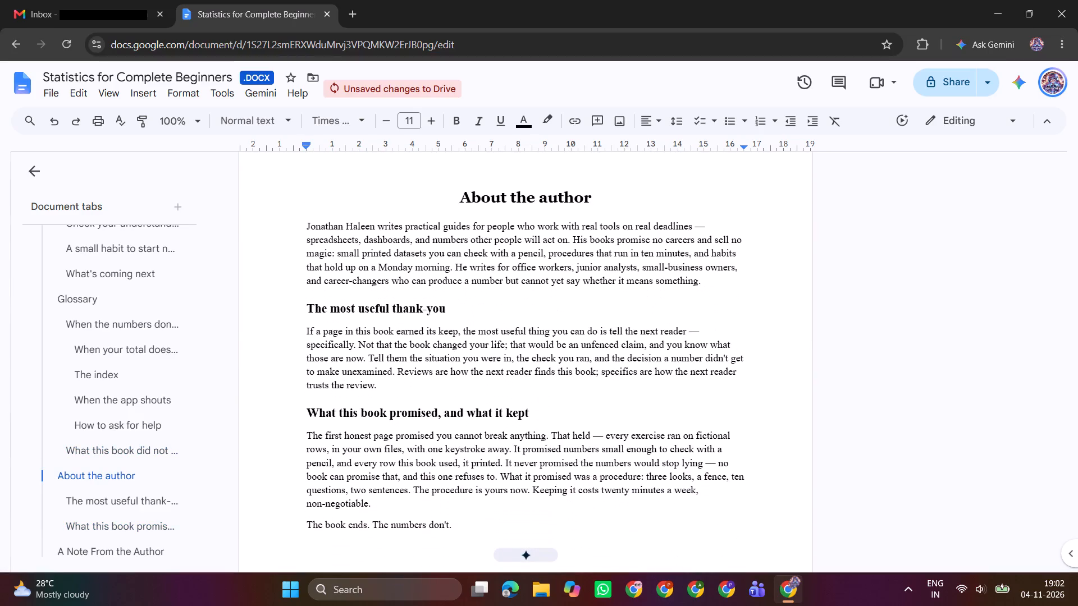
pyautogui.scroll(-1, 414, 355)
pyautogui.click(607, 405)
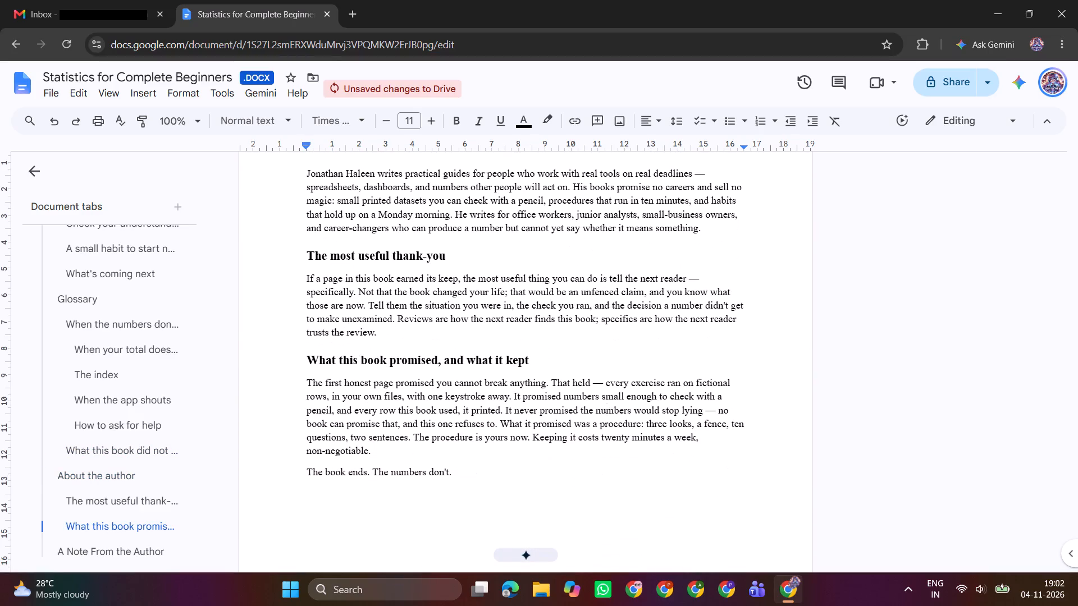
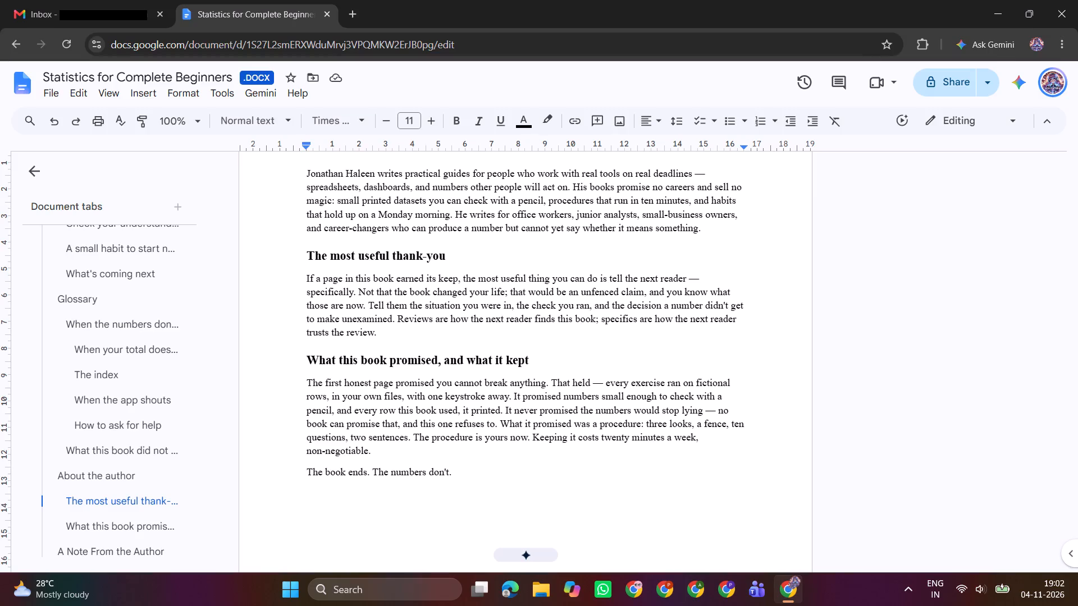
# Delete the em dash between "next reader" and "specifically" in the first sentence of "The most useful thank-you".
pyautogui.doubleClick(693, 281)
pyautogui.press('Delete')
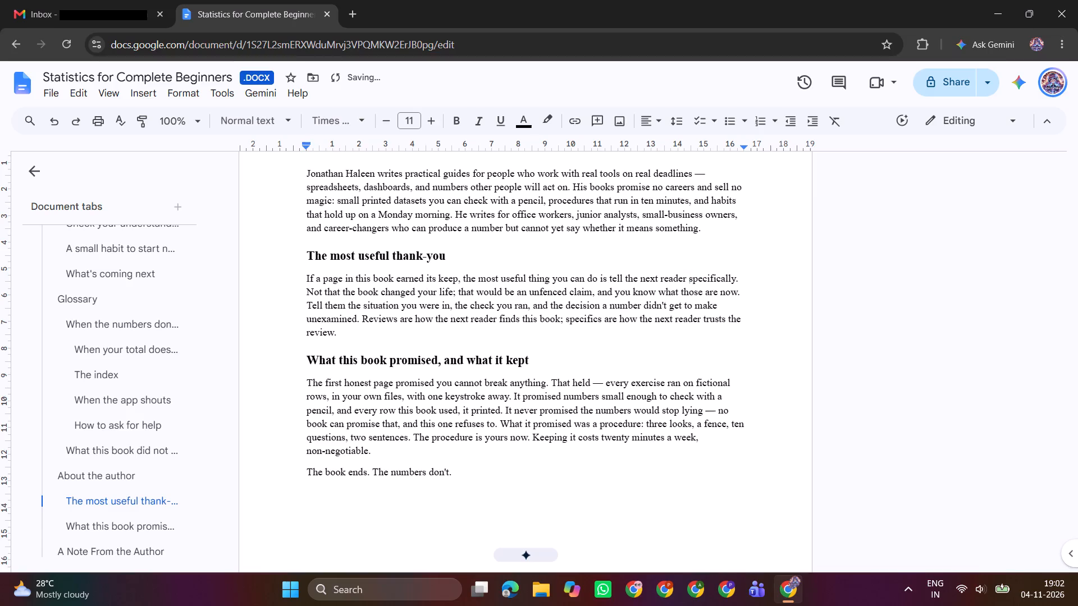
# Delete the whole "What this book promised, and what it kept" section, from its heading through the closing line "The book ends. The numbers don't.".
pyautogui.click(648, 350)
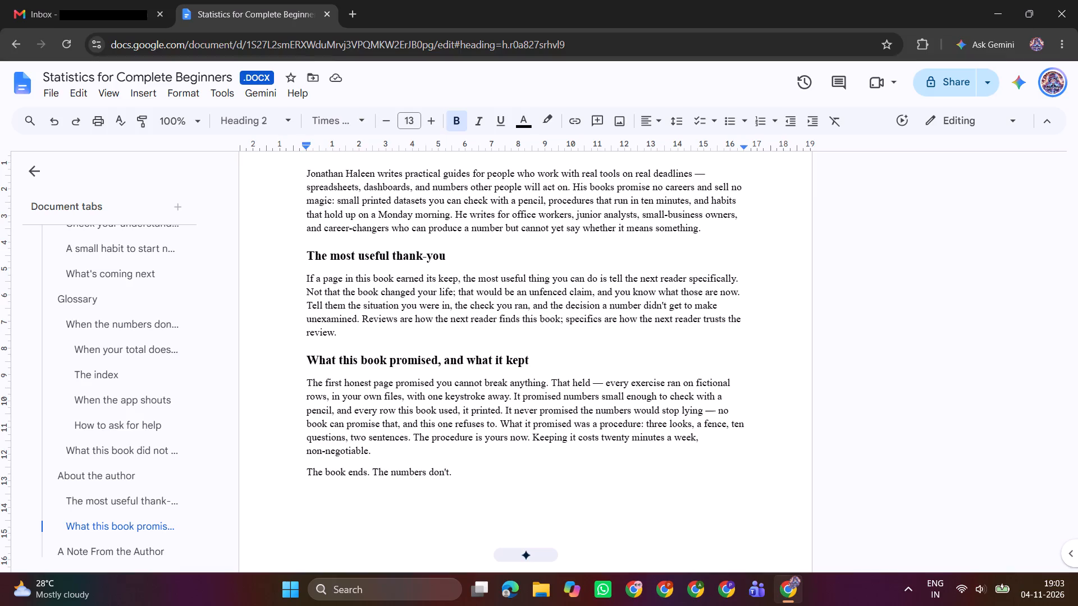
pyautogui.moveTo(487, 480); pyautogui.dragTo(302, 363)
pyautogui.press('Delete')
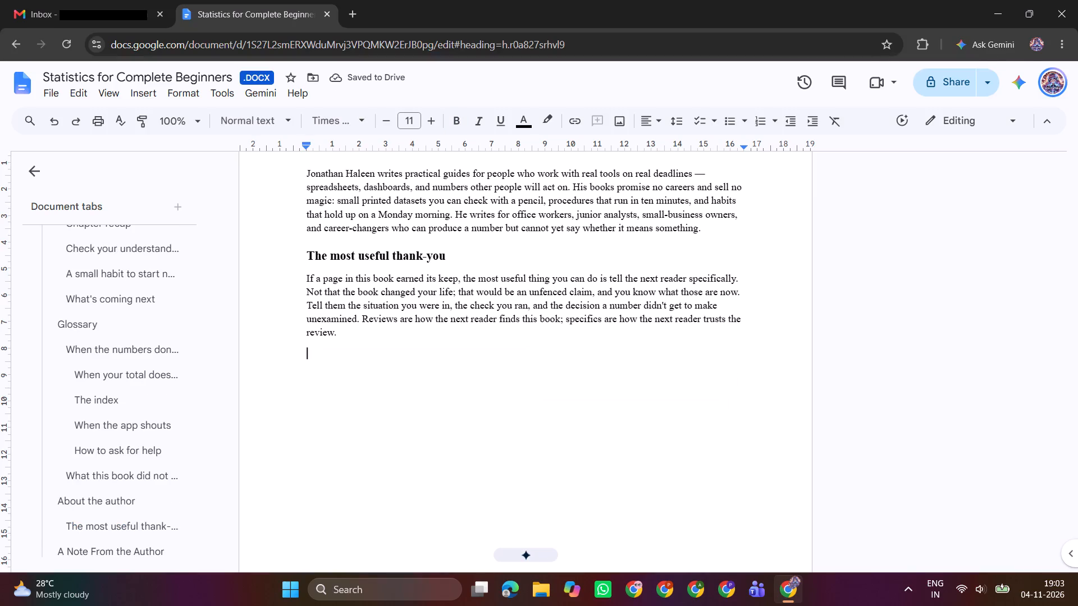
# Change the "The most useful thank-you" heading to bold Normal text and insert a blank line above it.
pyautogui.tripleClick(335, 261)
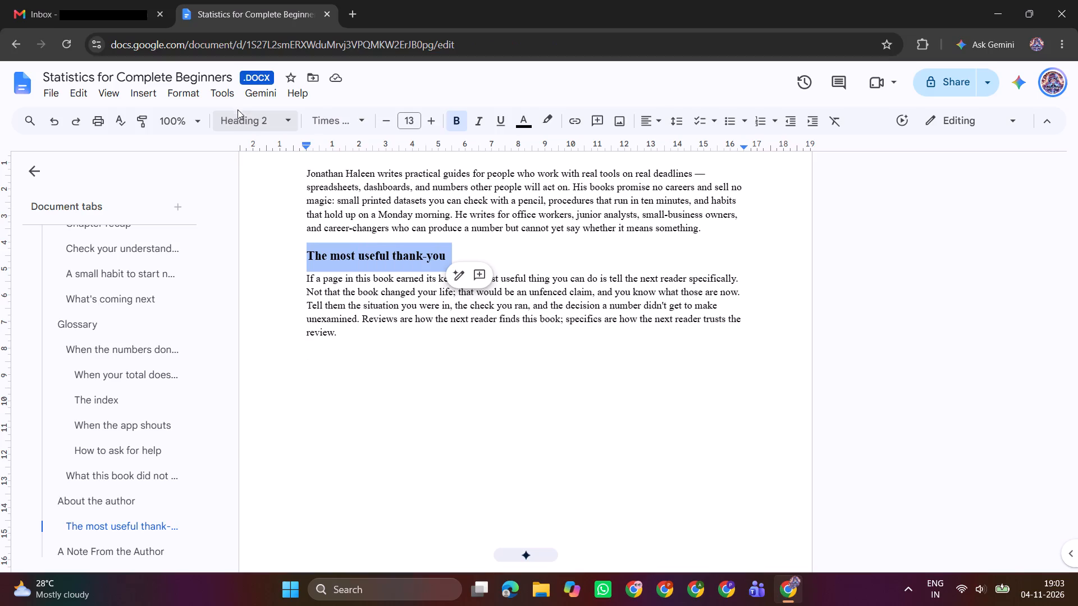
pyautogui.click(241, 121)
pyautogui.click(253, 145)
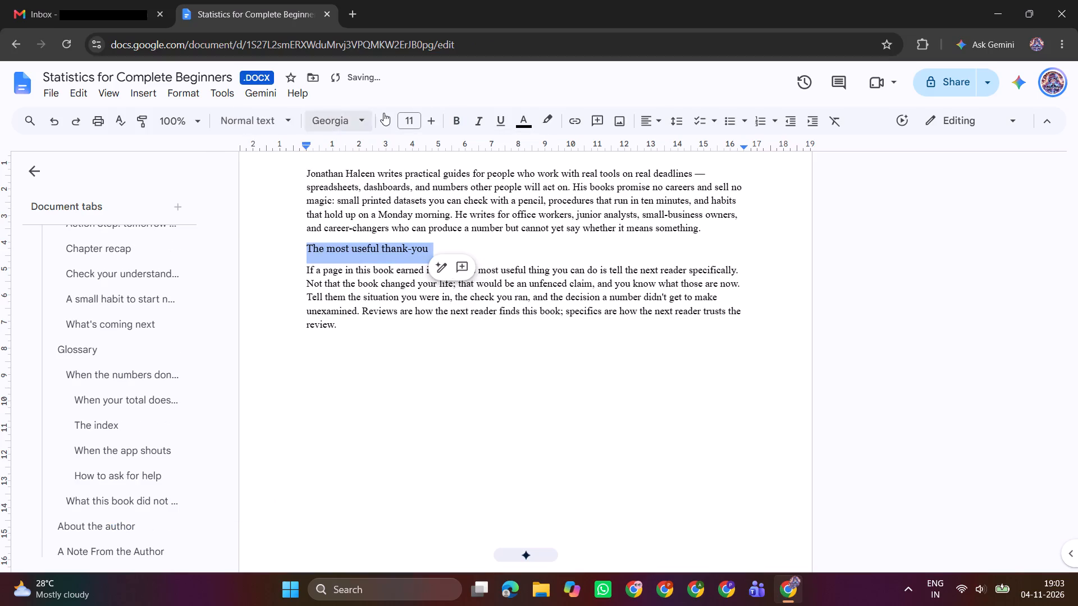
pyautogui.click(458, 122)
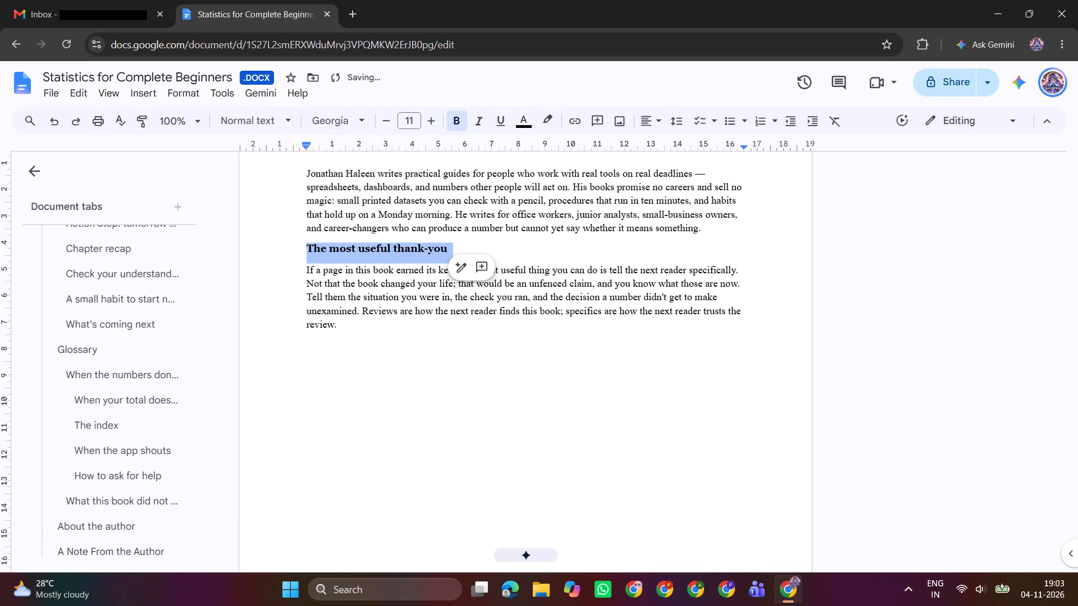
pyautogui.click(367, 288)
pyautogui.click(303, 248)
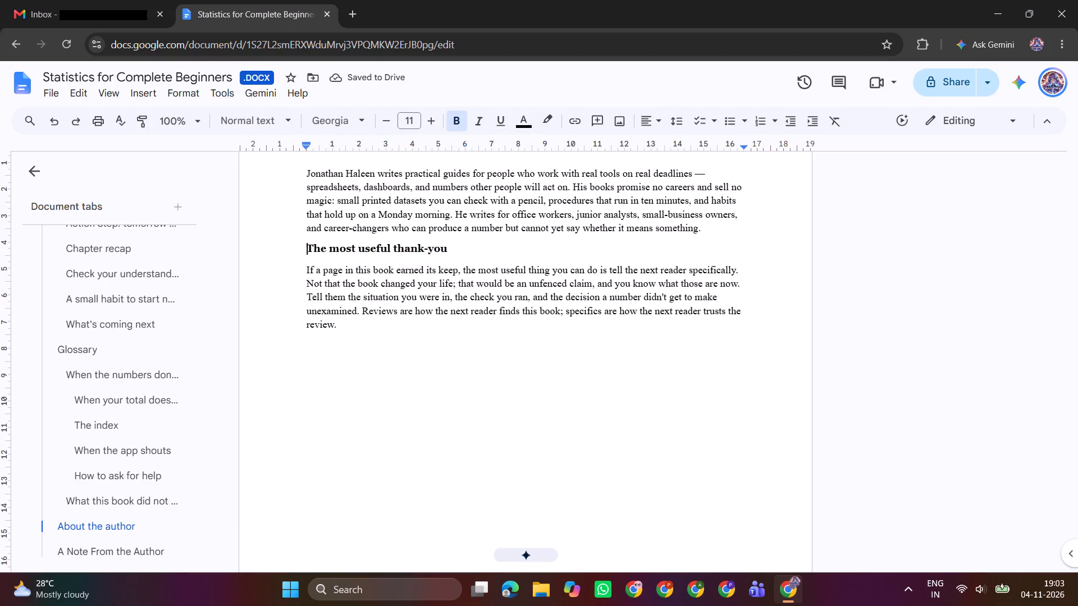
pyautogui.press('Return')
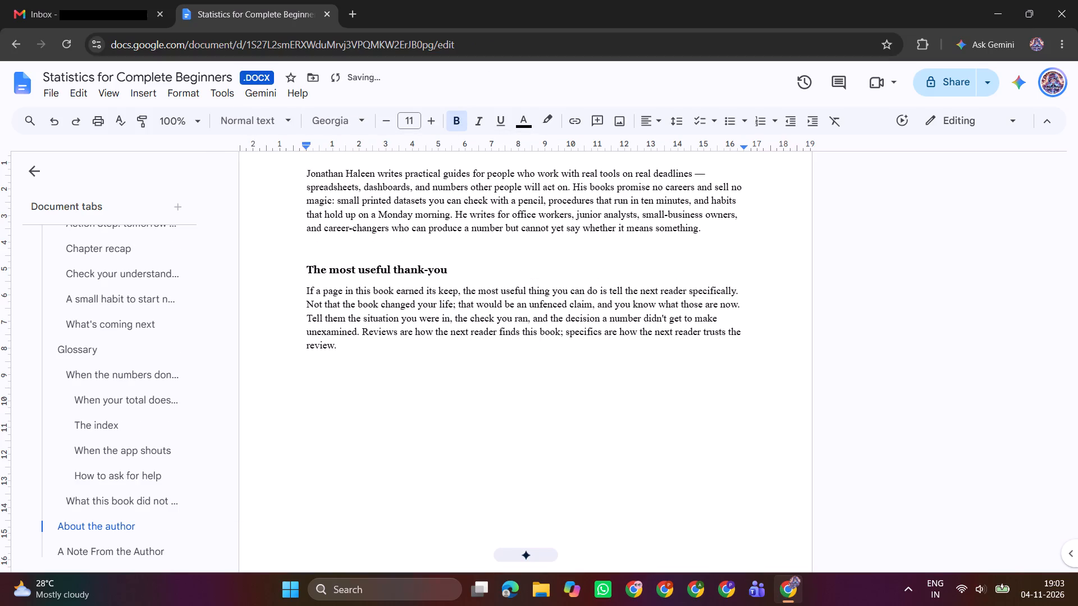
# Delete the "The most useful thank-you" heading and its paragraph from "About the author", along with the empty line that follows.
pyautogui.scroll(1, 318, 278)
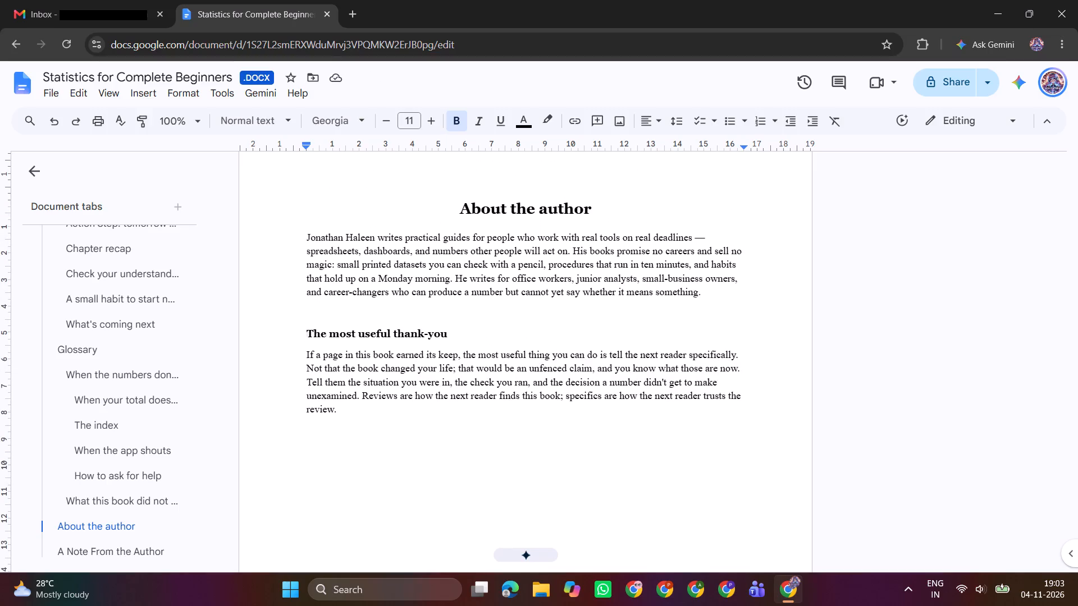
pyautogui.moveTo(318, 278); pyautogui.dragTo(340, 316)
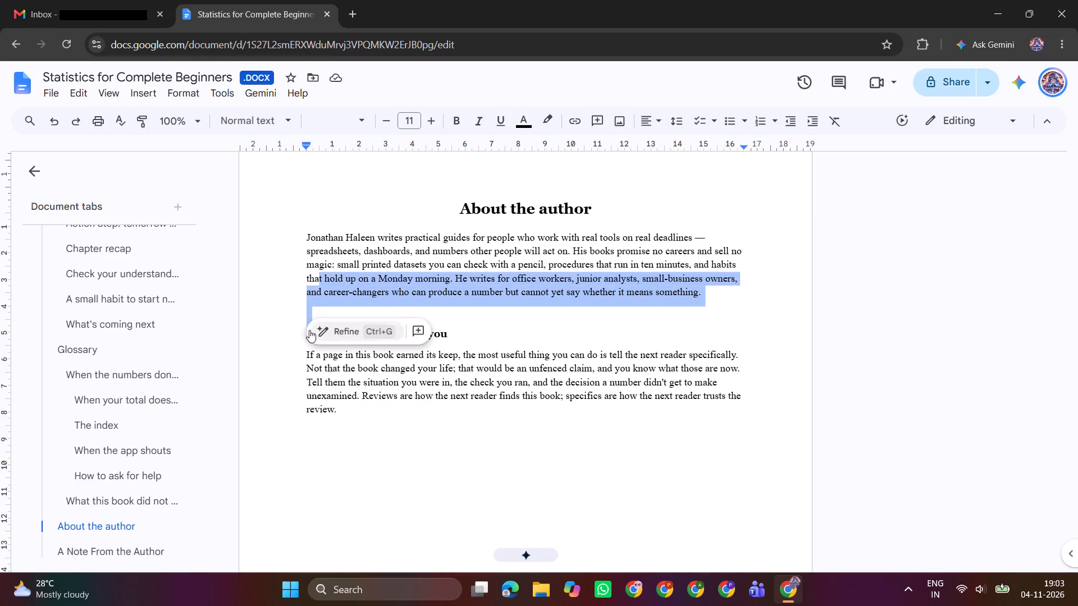
pyautogui.click(300, 330)
pyautogui.moveTo(300, 330); pyautogui.dragTo(350, 415)
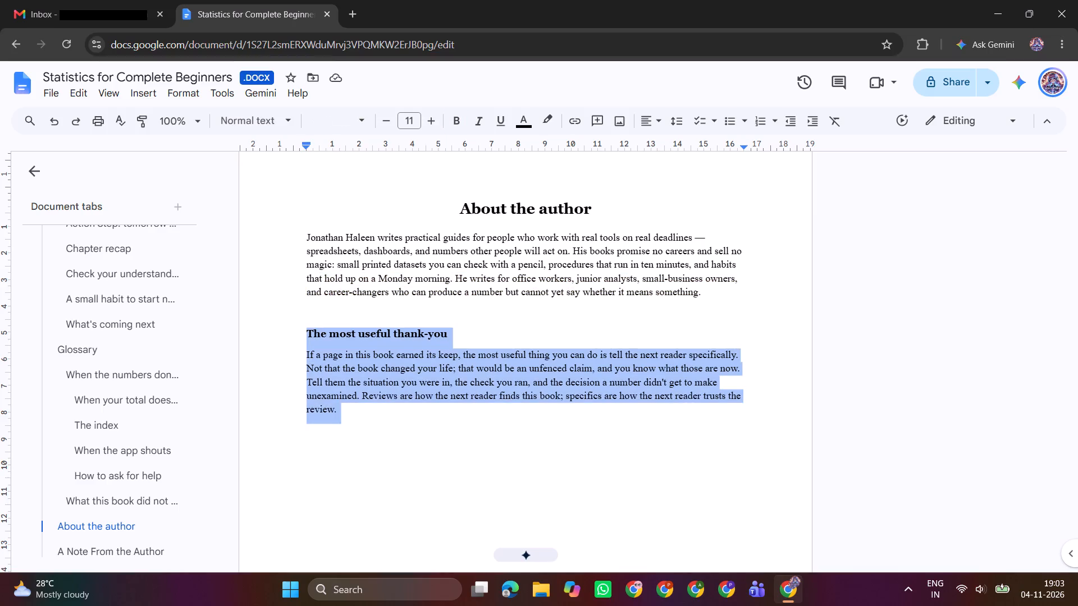
pyautogui.press('Delete')
pyautogui.press('Delete')
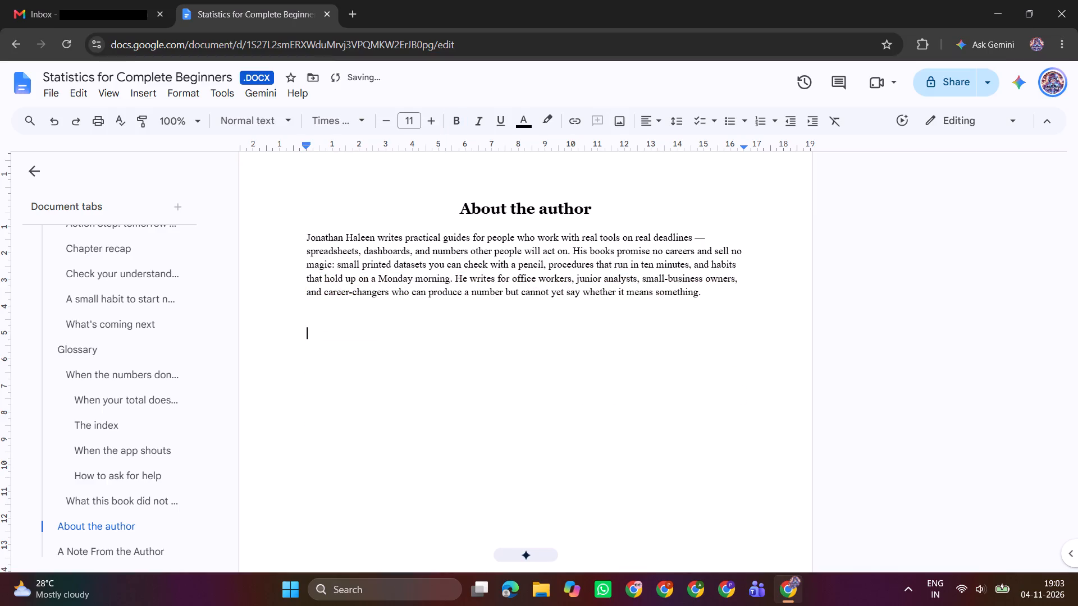
pyautogui.press('Delete')
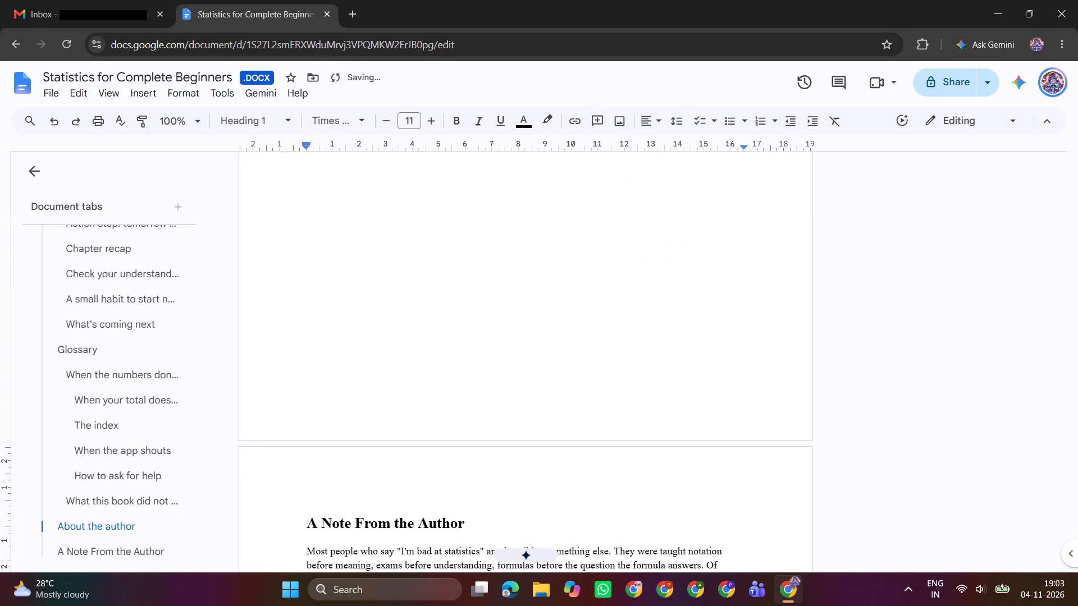
# Center the heading "A Note From the Author".
pyautogui.scroll(-2, 350, 415)
pyautogui.tripleClick(323, 384)
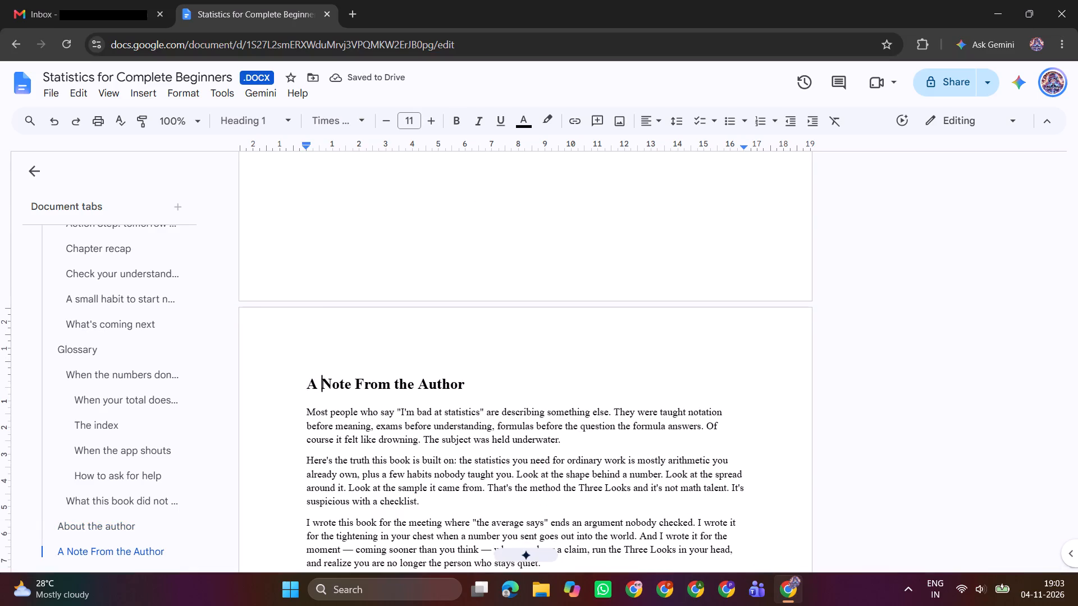
pyautogui.click(646, 117)
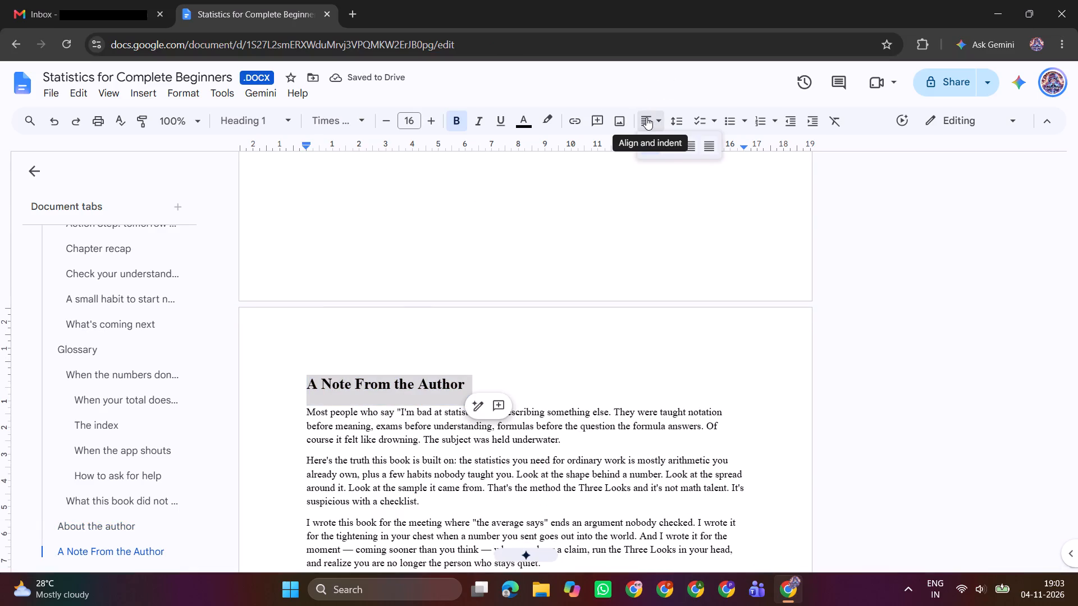
pyautogui.click(664, 138)
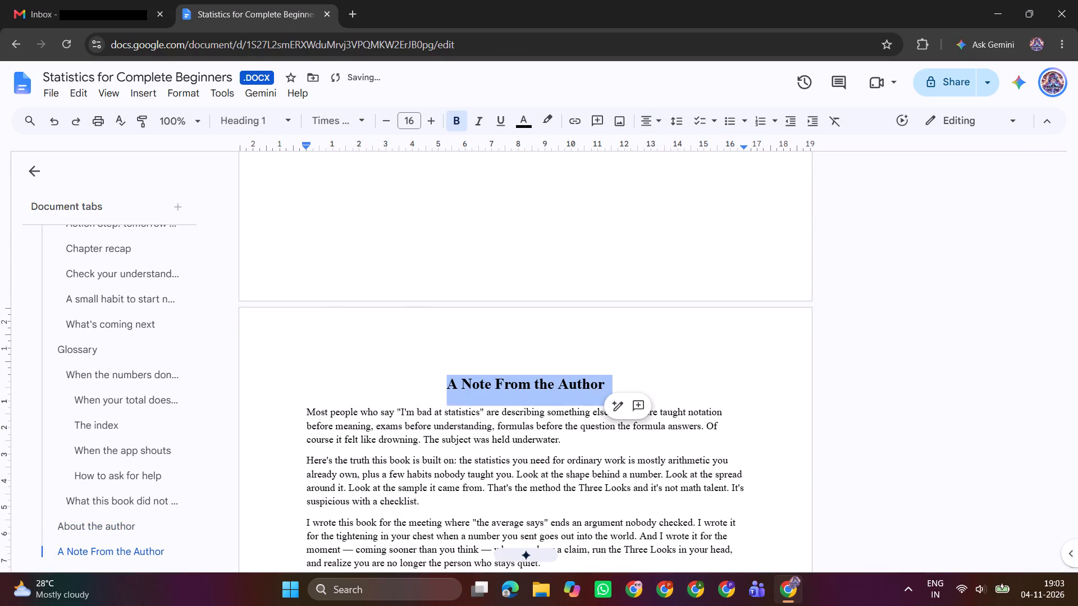
pyautogui.scroll(-1, 439, 350)
pyautogui.click(439, 350)
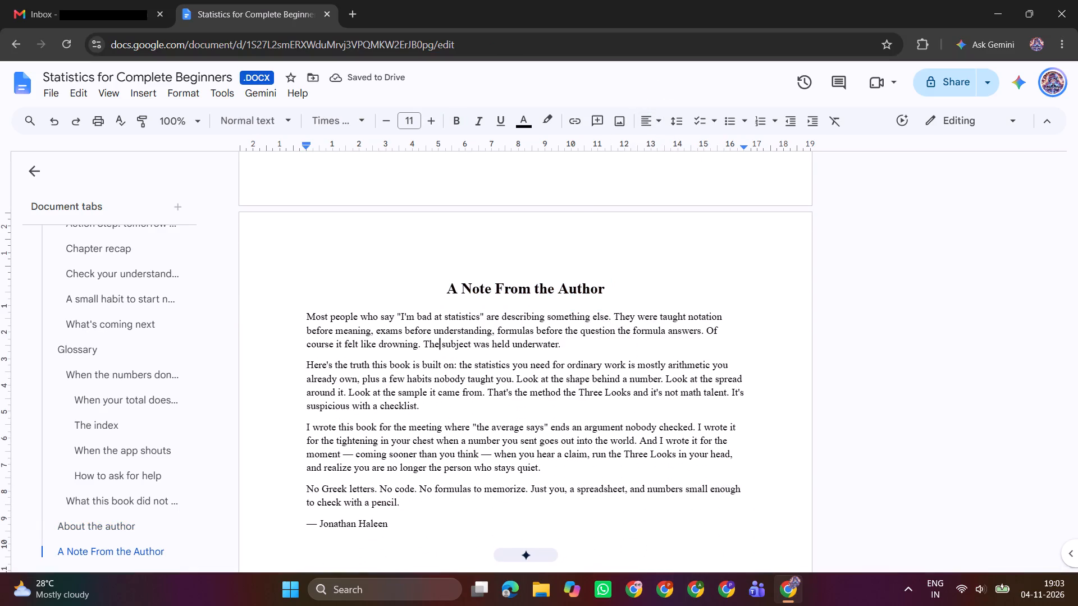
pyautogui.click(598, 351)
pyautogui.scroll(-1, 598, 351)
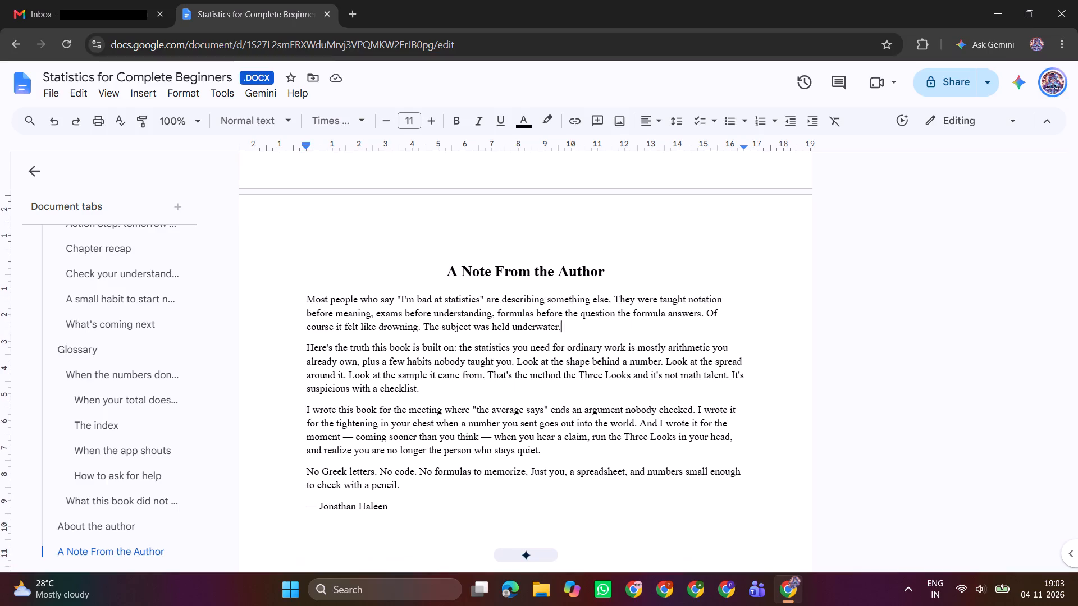
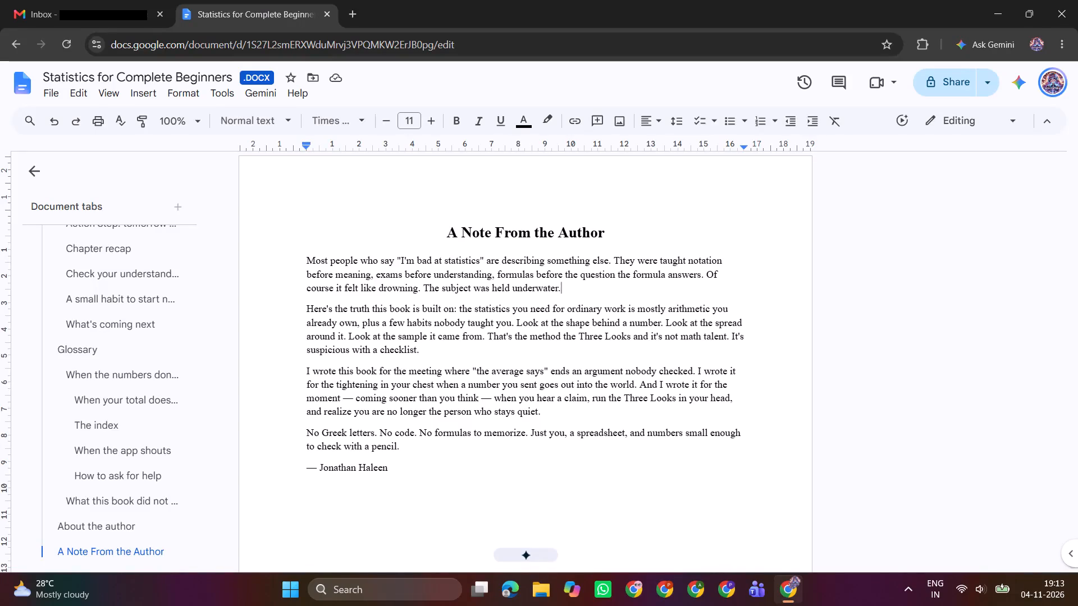
# Italicize "coming sooner than you think" in the third paragraph of the author's note and delete the em dashes around it.
pyautogui.moveTo(357, 398); pyautogui.dragTo(482, 400)
pyautogui.click(474, 131)
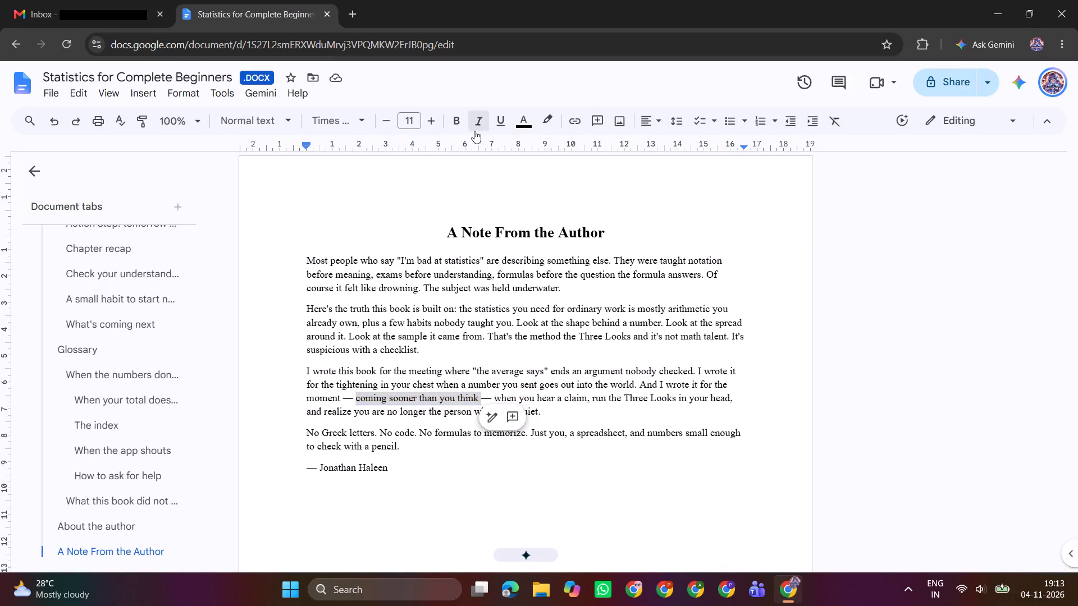
pyautogui.doubleClick(351, 398)
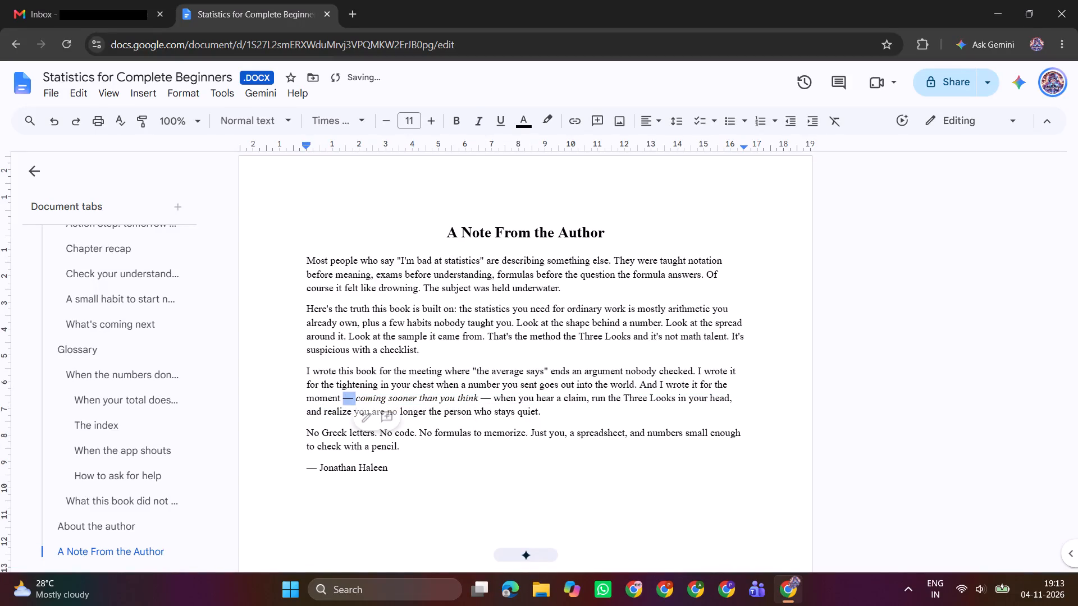
pyautogui.press('Delete')
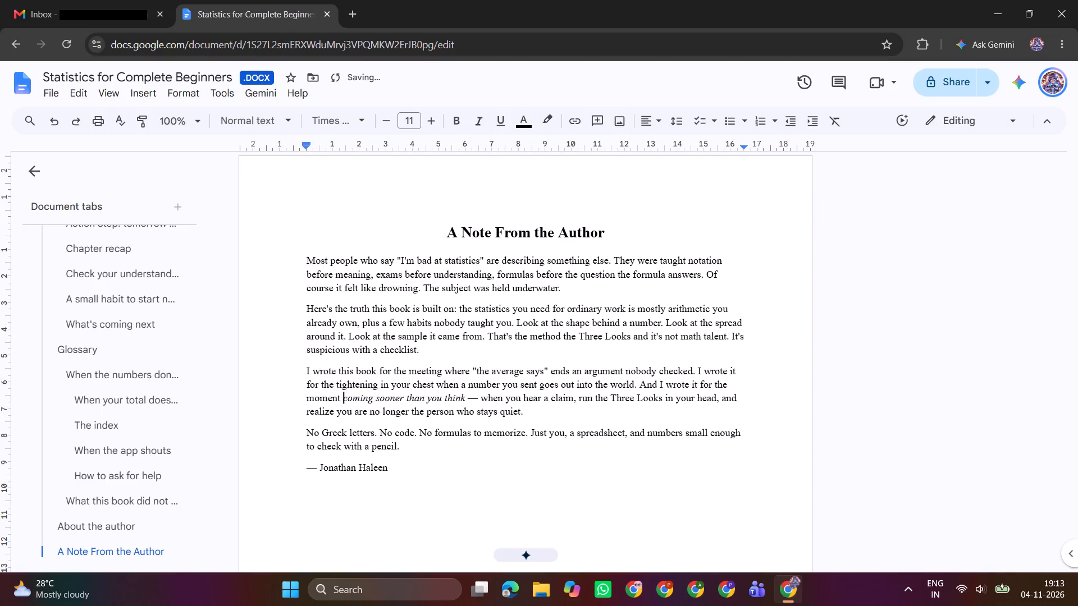
pyautogui.doubleClick(474, 396)
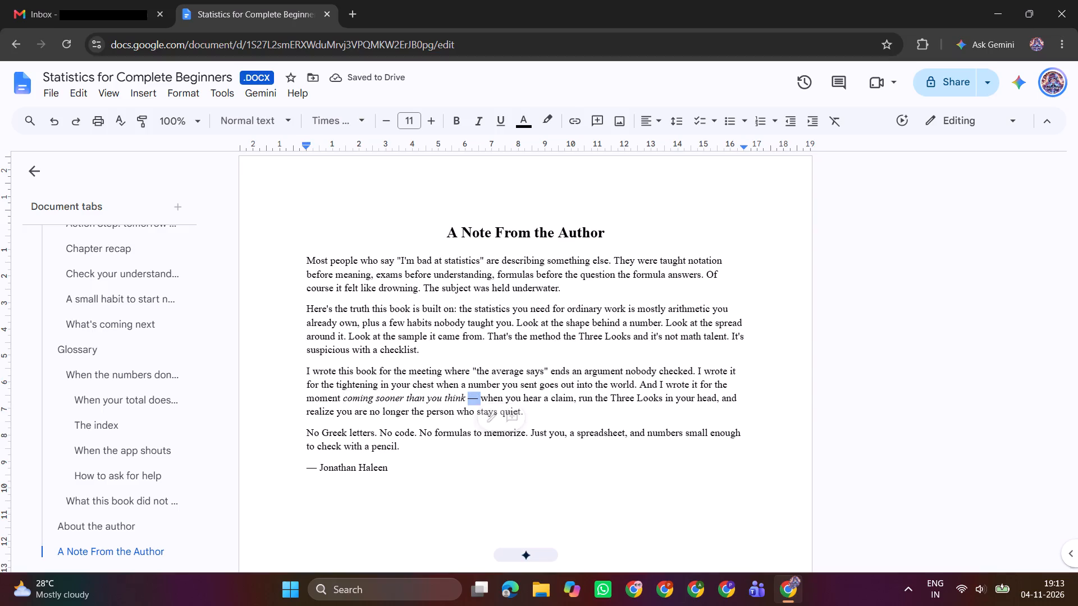
pyautogui.press('Delete')
pyautogui.click(500, 365)
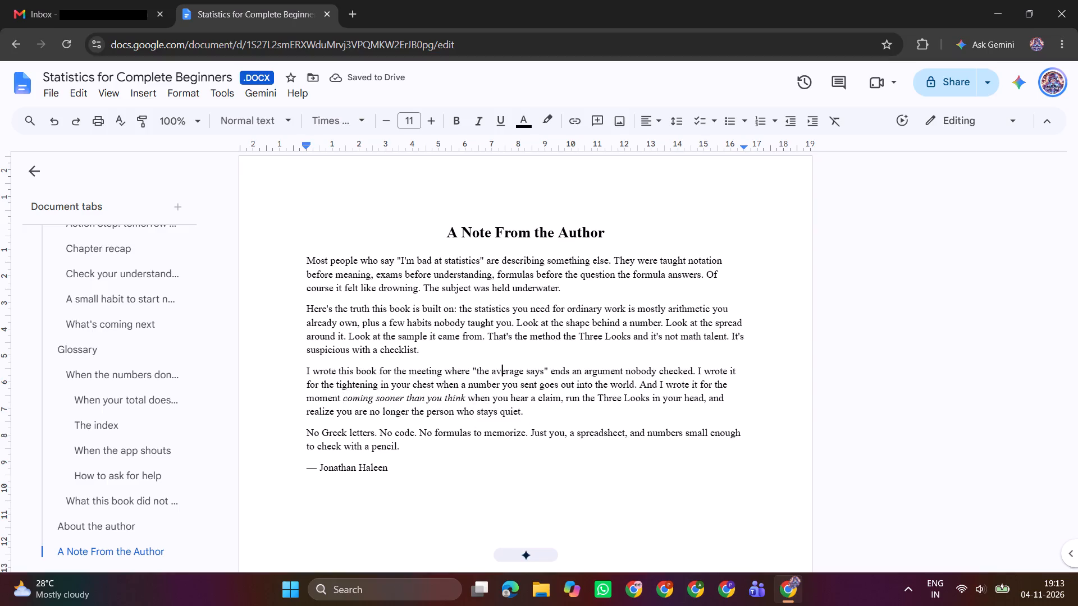
# Check the closing author pages, return to the front of the book, and review the title page and copyright notice.
pyautogui.scroll(-2, 500, 365)
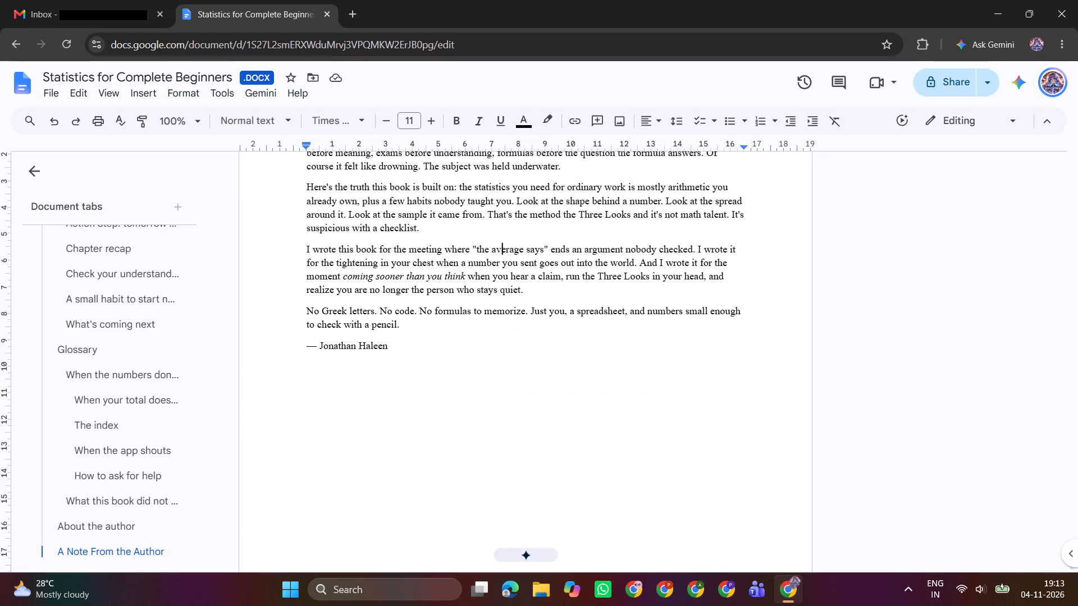
pyautogui.click(453, 348)
pyautogui.scroll(3, 470, 277)
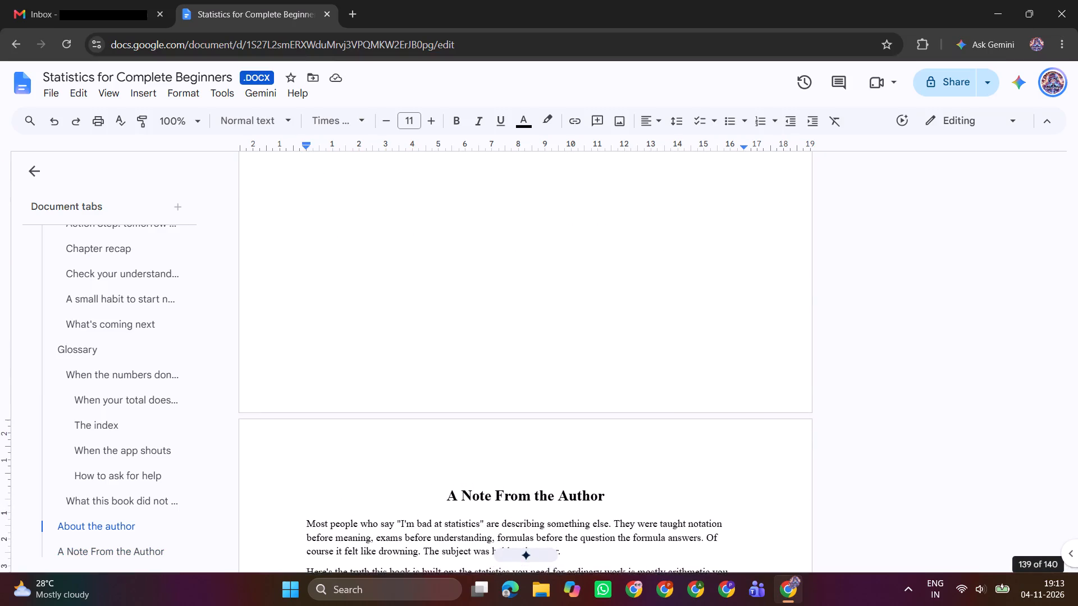
pyautogui.scroll(3, 470, 277)
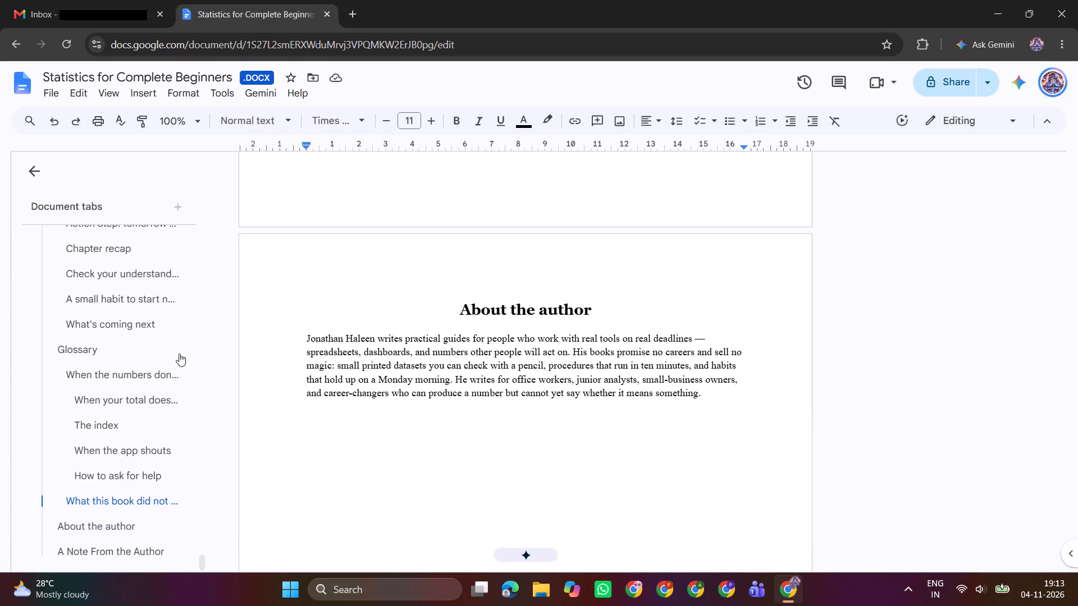
pyautogui.scroll(18, 97, 300)
pyautogui.scroll(6, 97, 300)
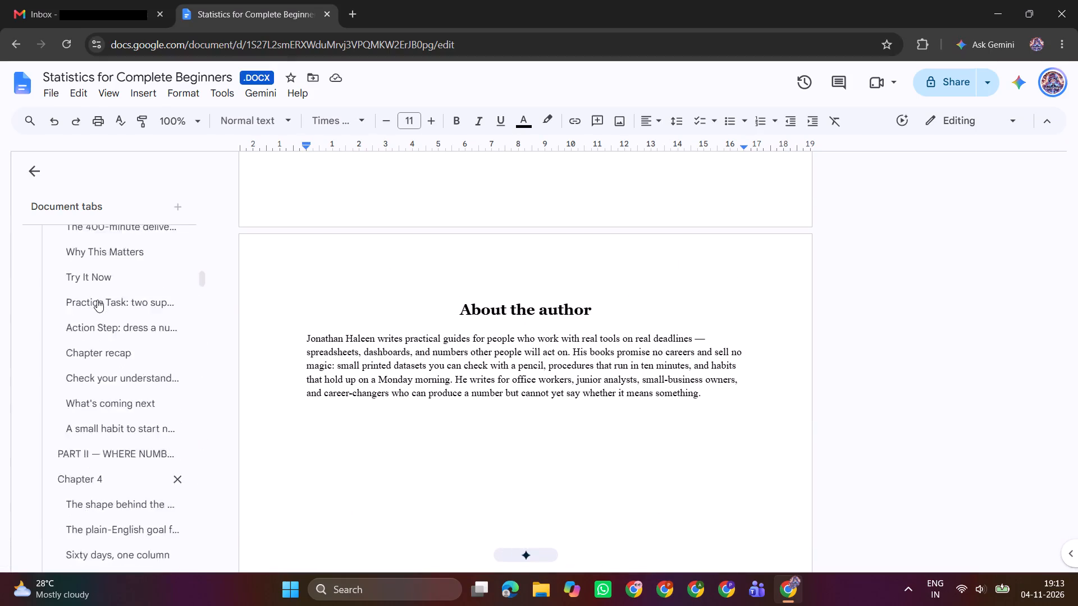
pyautogui.scroll(4, 97, 300)
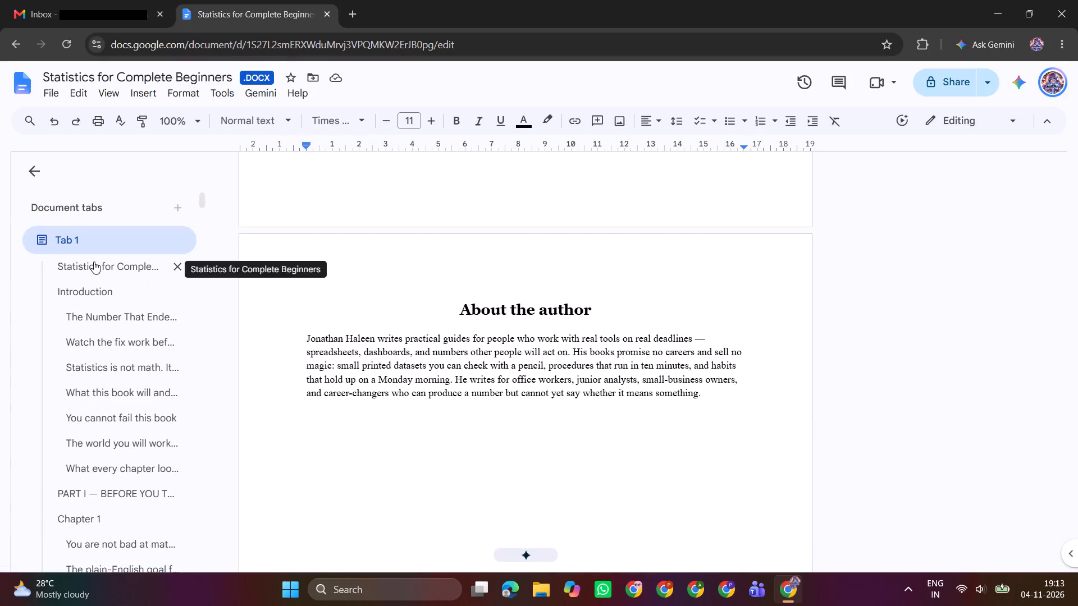
pyautogui.click(94, 261)
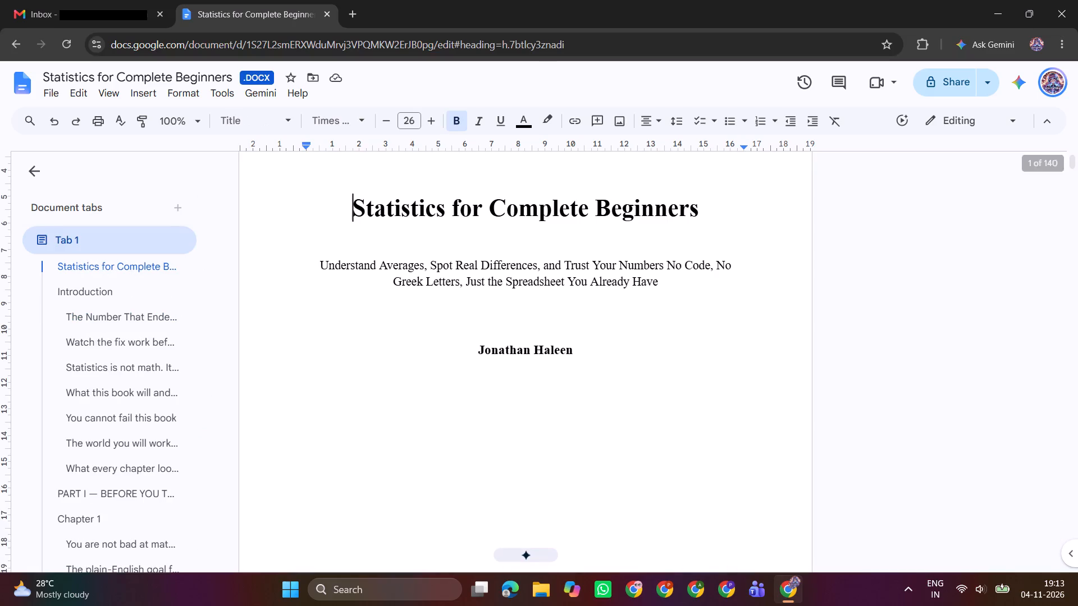
pyautogui.click(480, 281)
pyautogui.scroll(3, 480, 281)
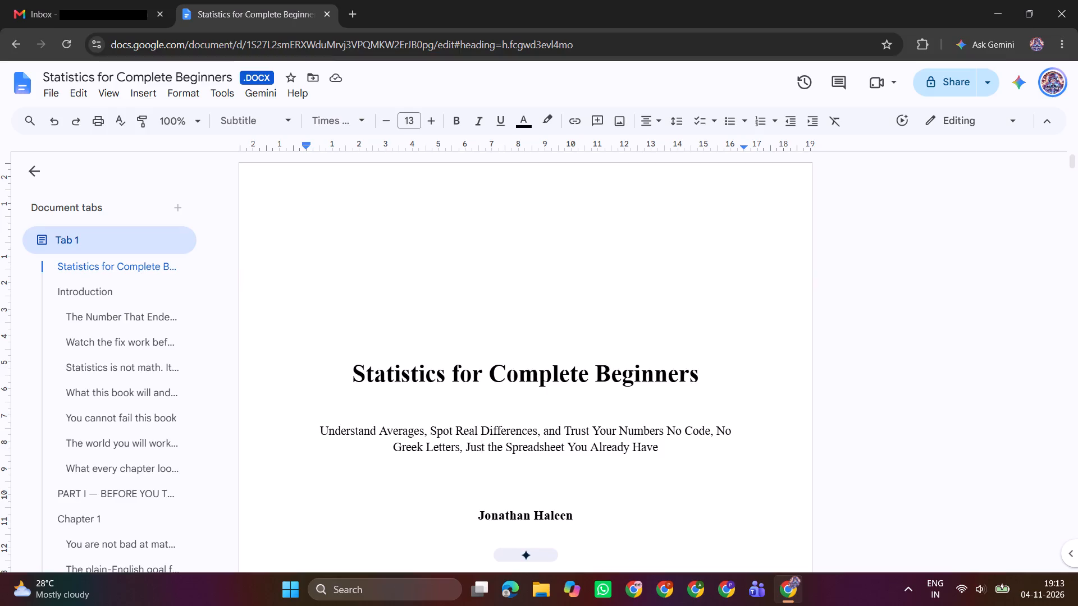
pyautogui.scroll(-2, 480, 281)
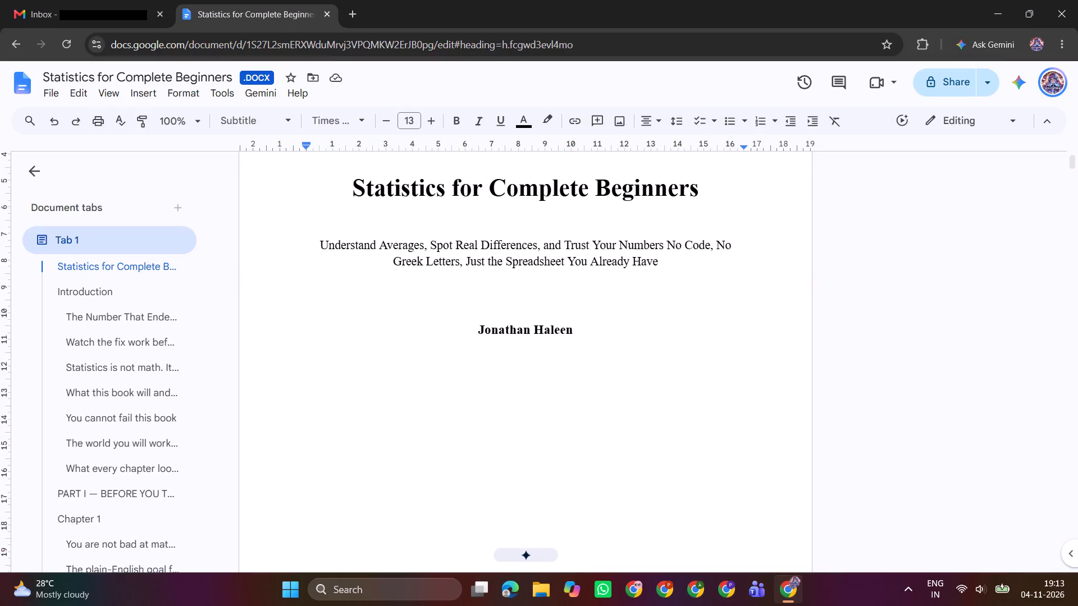
pyautogui.scroll(-4, 480, 281)
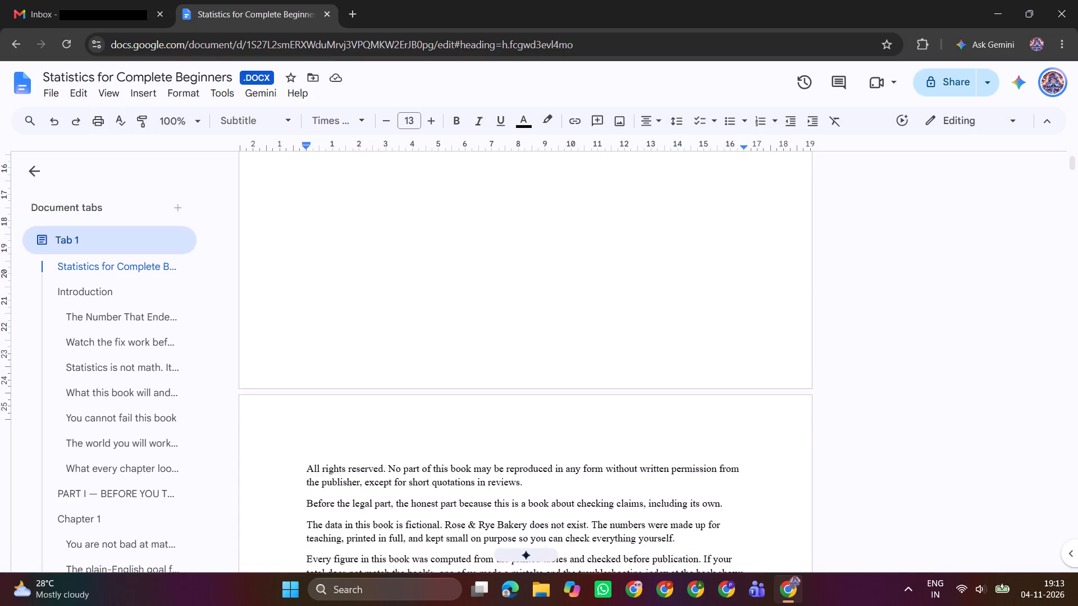
pyautogui.scroll(-1, 480, 281)
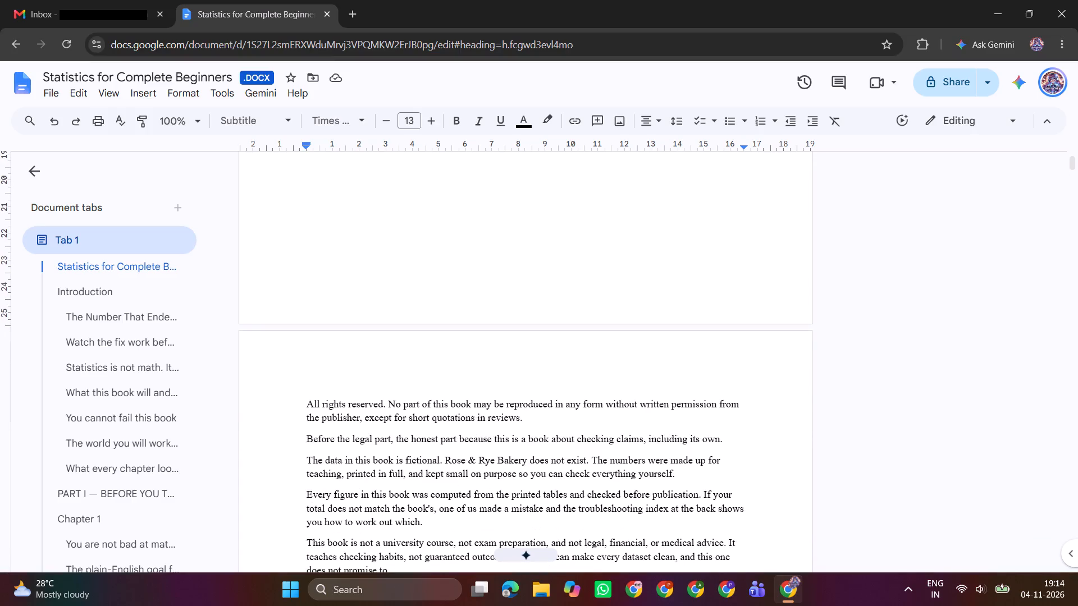
pyautogui.click(535, 418)
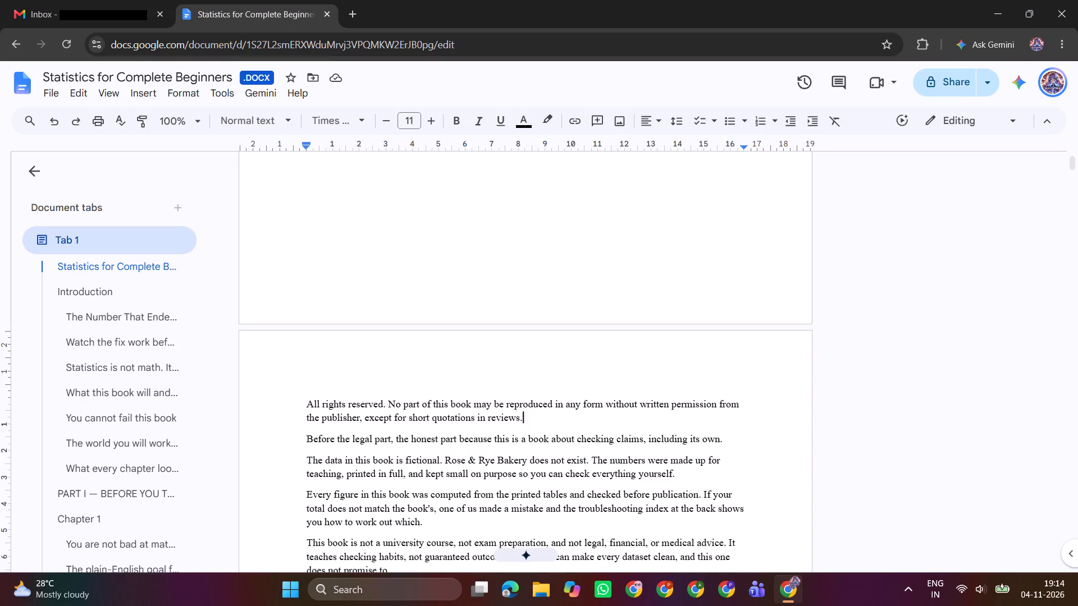
pyautogui.scroll(-1, 537, 408)
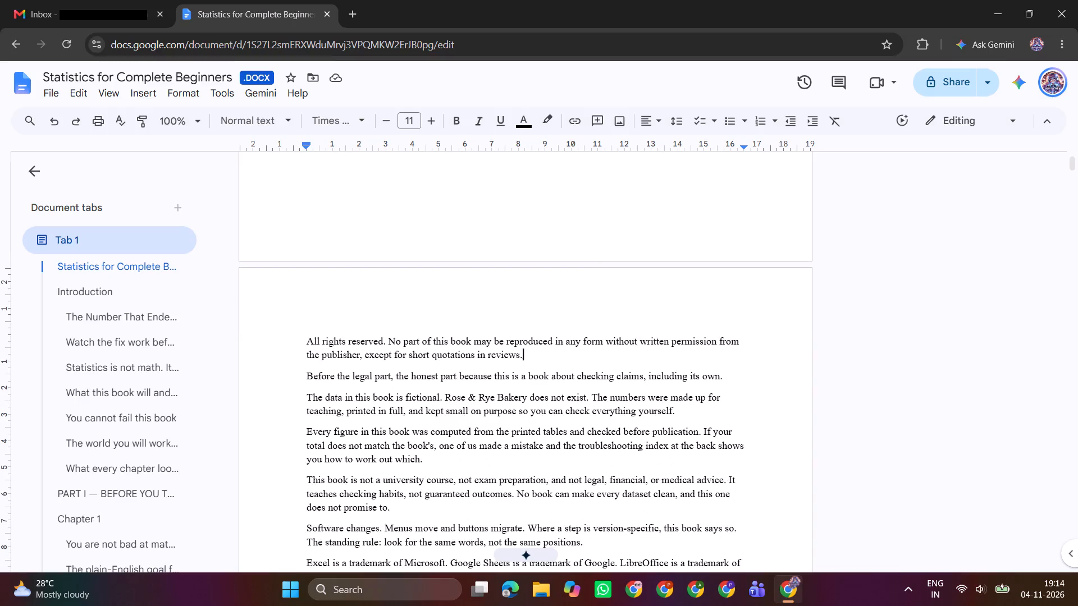
pyautogui.scroll(-1, 537, 408)
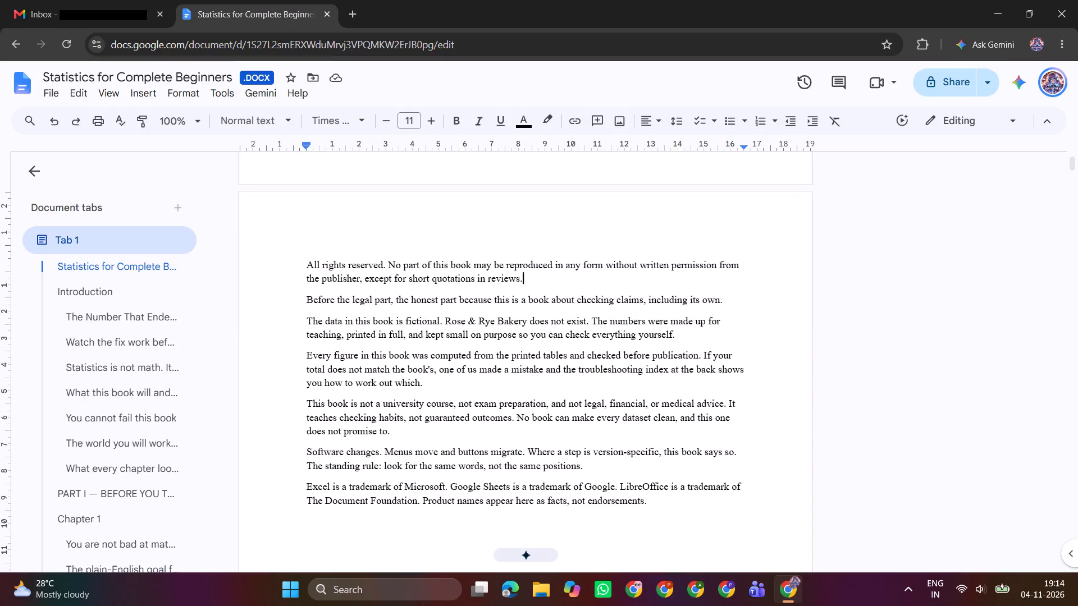
pyautogui.scroll(-1, 537, 408)
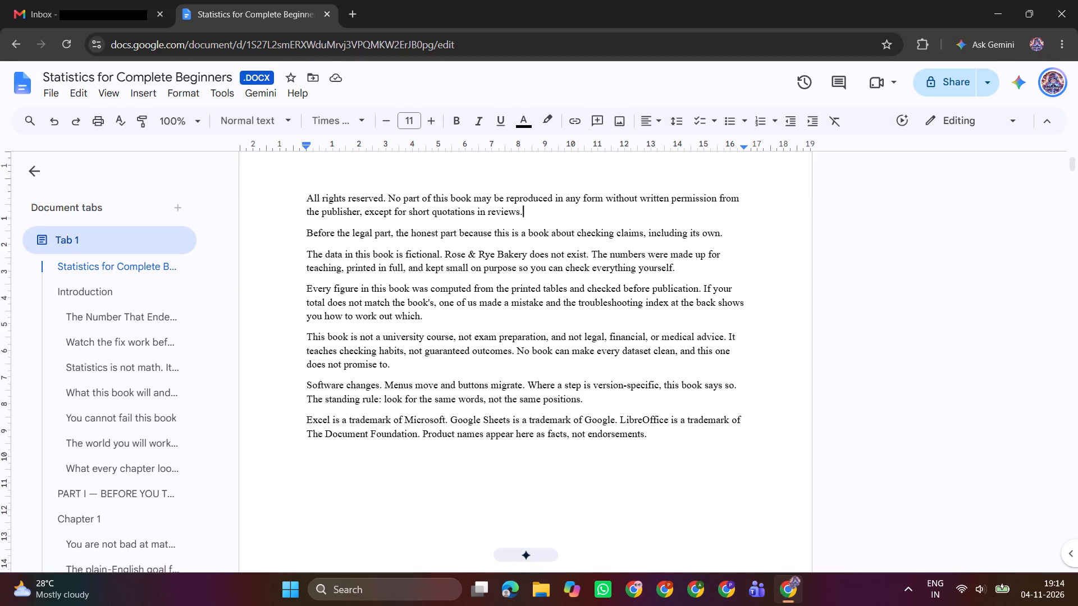
pyautogui.scroll(-5, 538, 404)
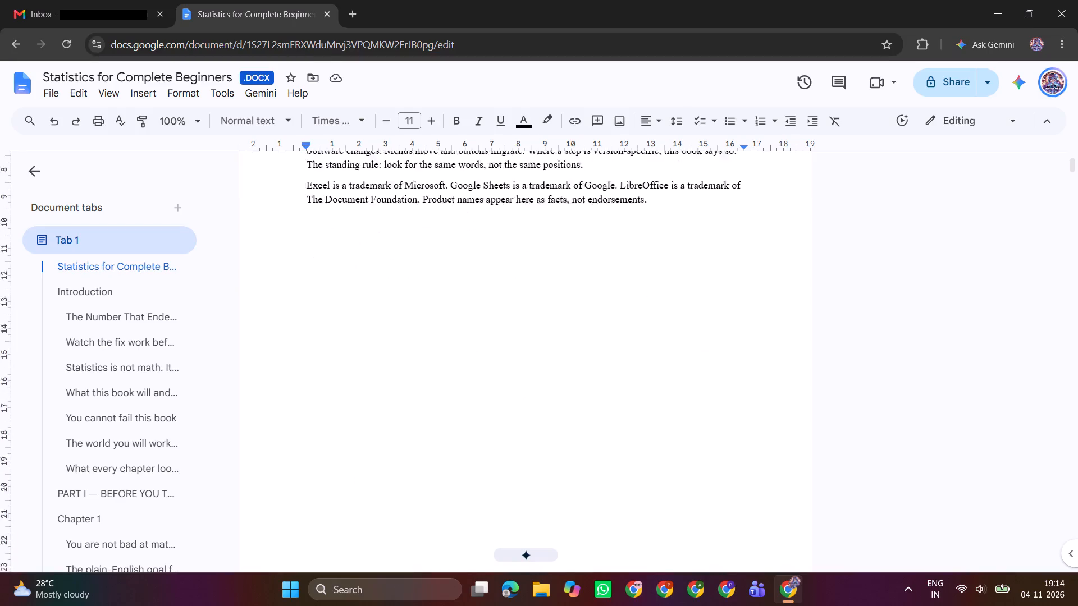
# Update the table of contents on the Contents page to match the current headings.
pyautogui.scroll(-2, 538, 404)
pyautogui.click(597, 297)
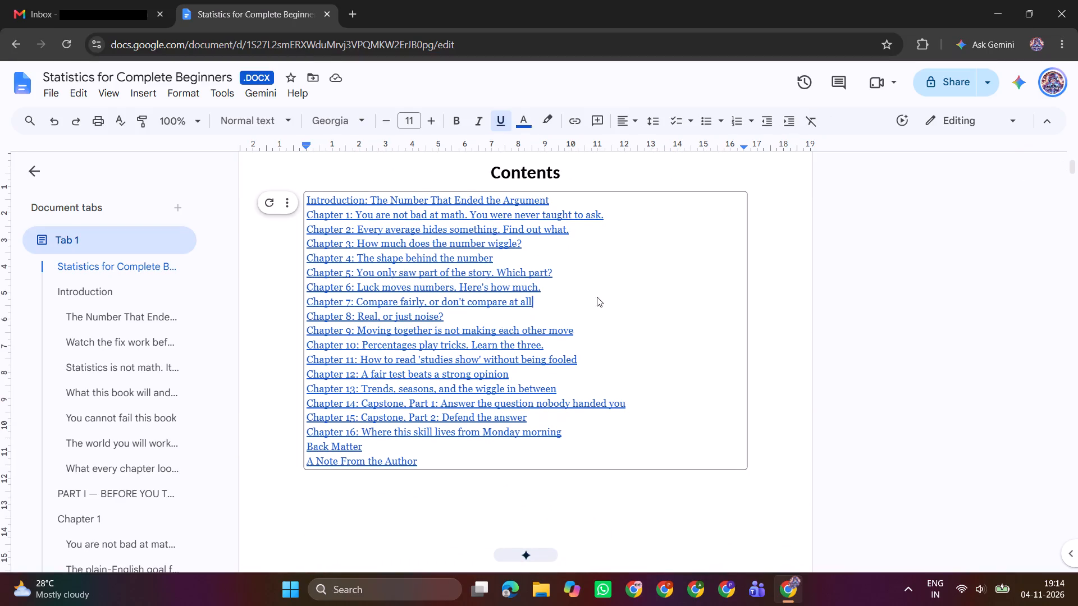
pyautogui.click(273, 199)
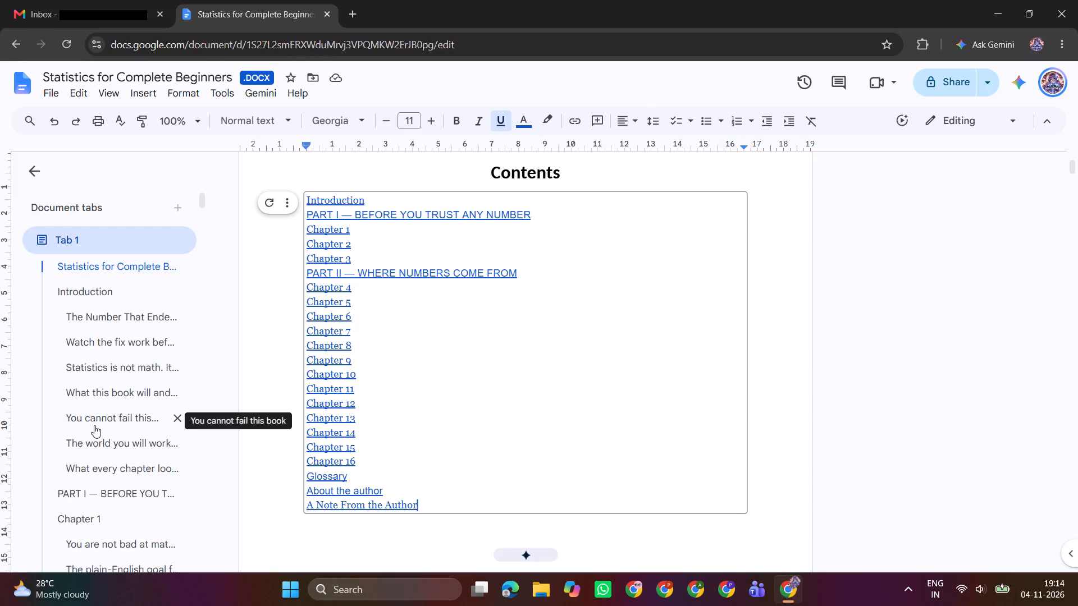
# Check the document outline from the Introduction to Chapter 15 for the part and chapter headings, returning to the Part II entry.
pyautogui.scroll(-5, 94, 425)
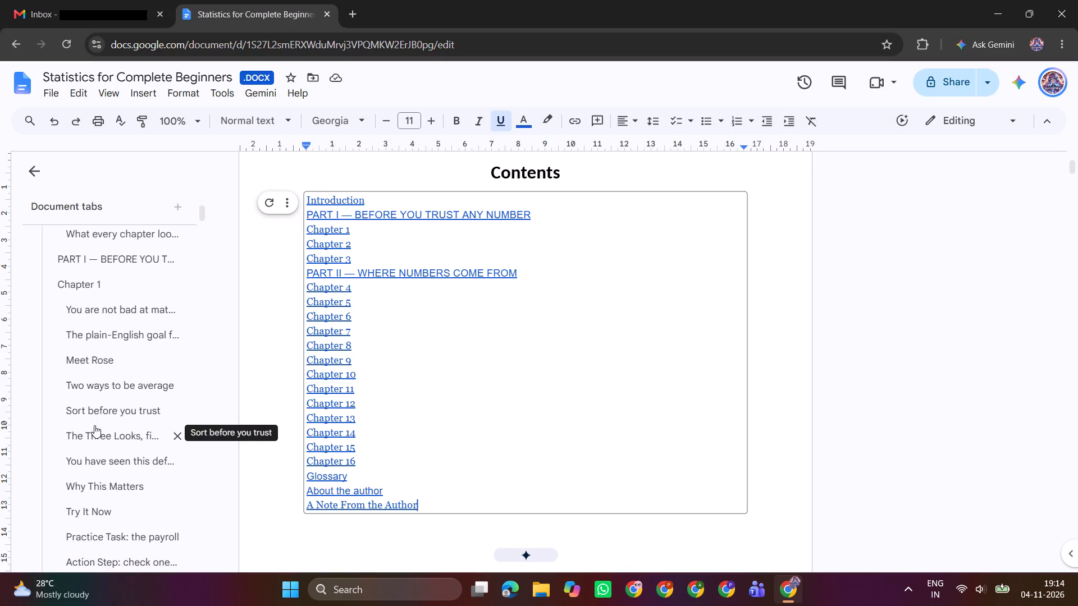
pyautogui.scroll(-4, 94, 425)
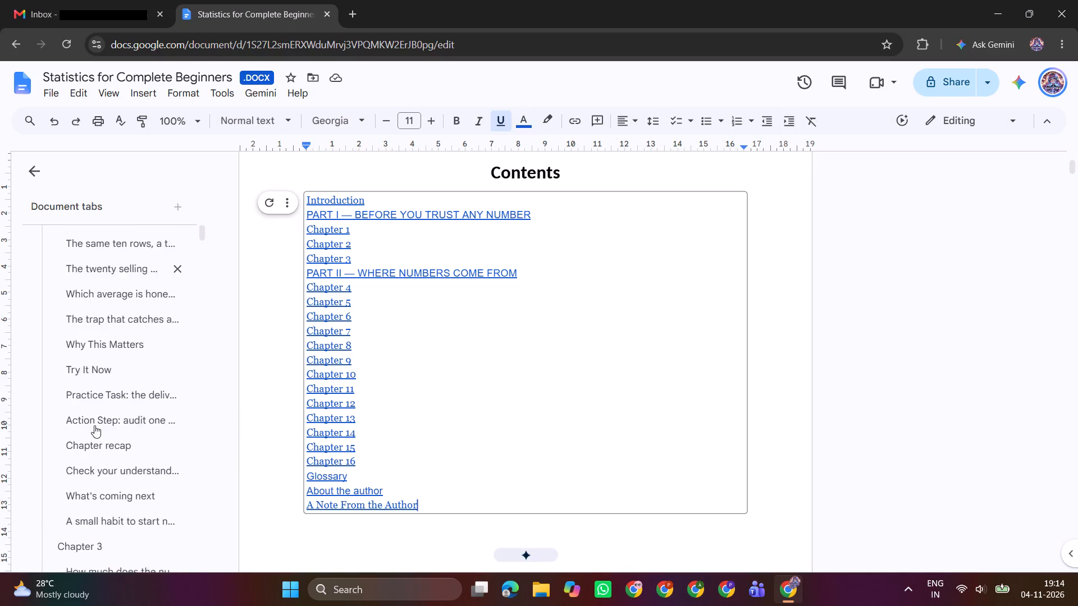
pyautogui.scroll(-5, 94, 425)
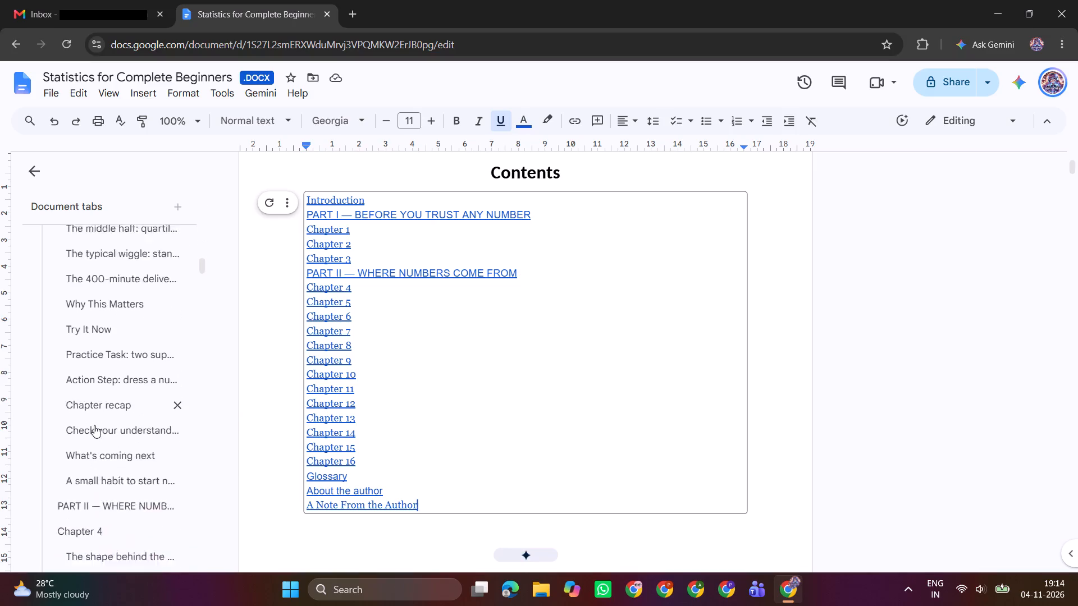
pyautogui.scroll(-4, 94, 425)
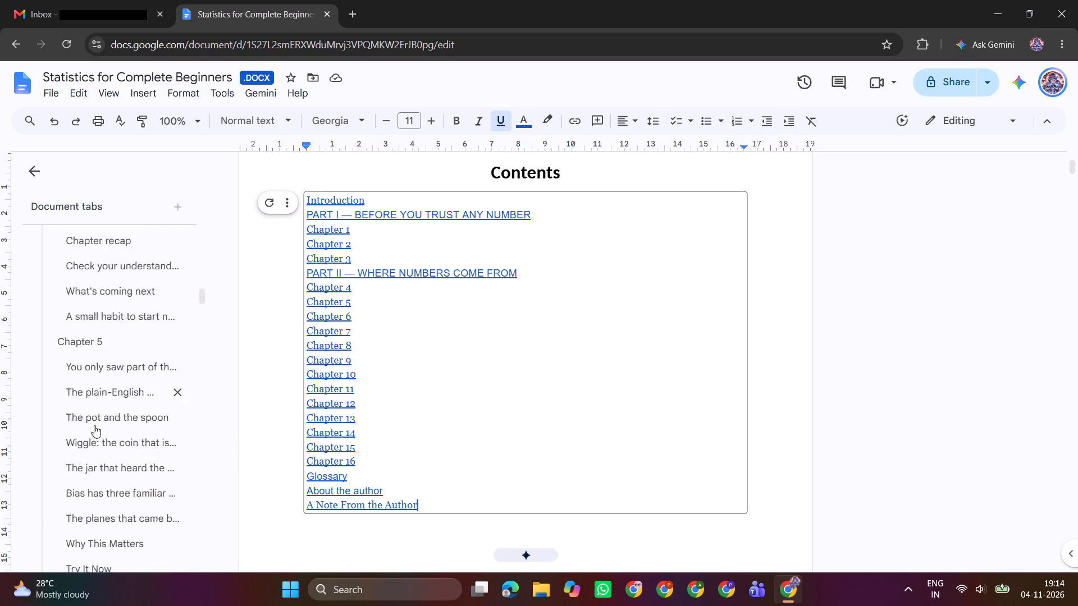
pyautogui.scroll(-3, 94, 425)
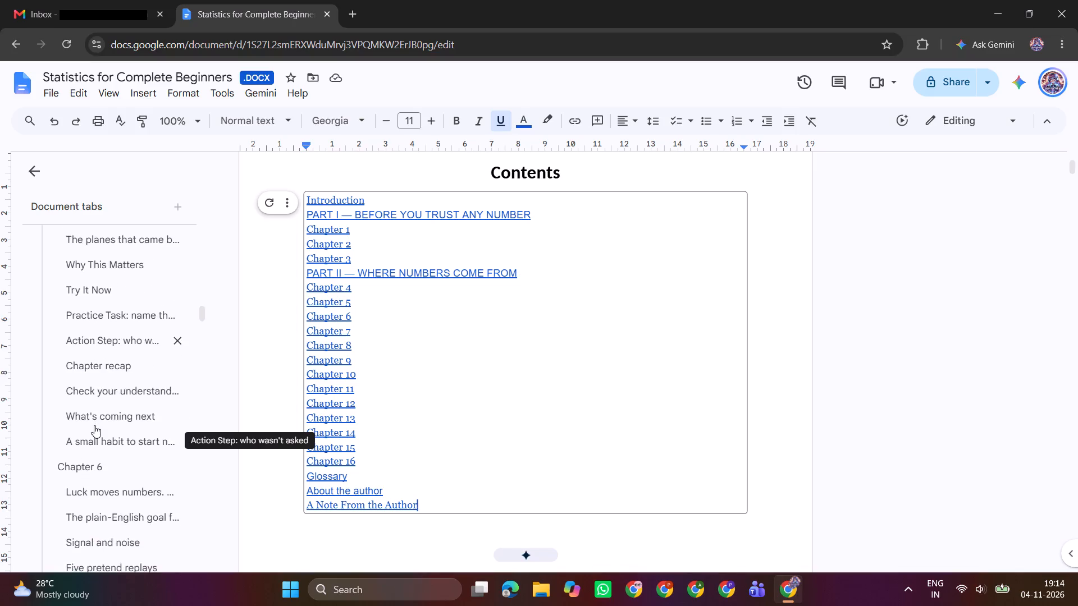
pyautogui.scroll(-3, 94, 425)
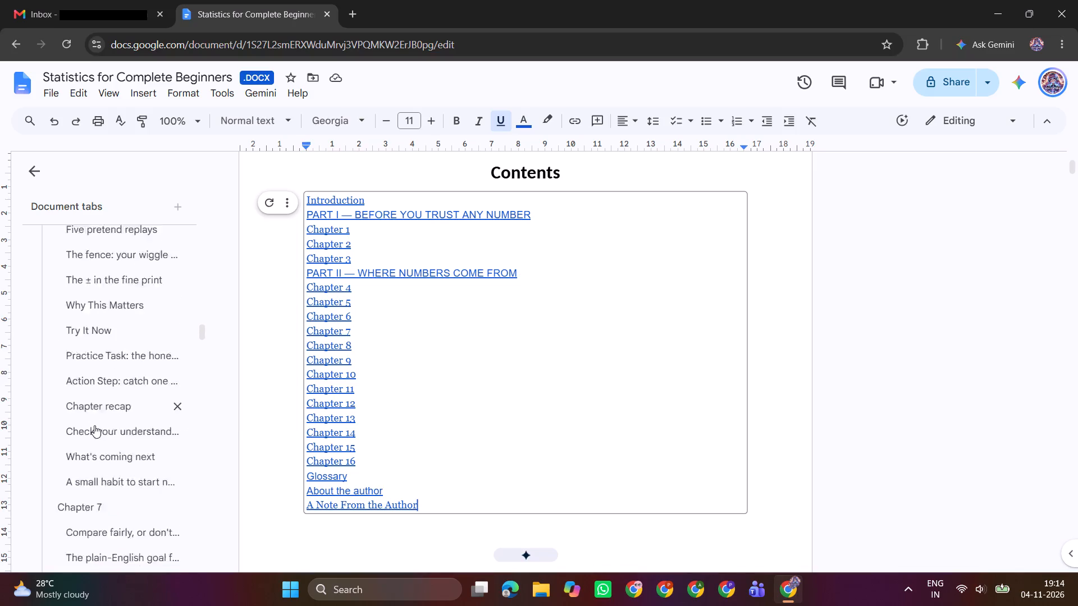
pyautogui.scroll(-4, 94, 425)
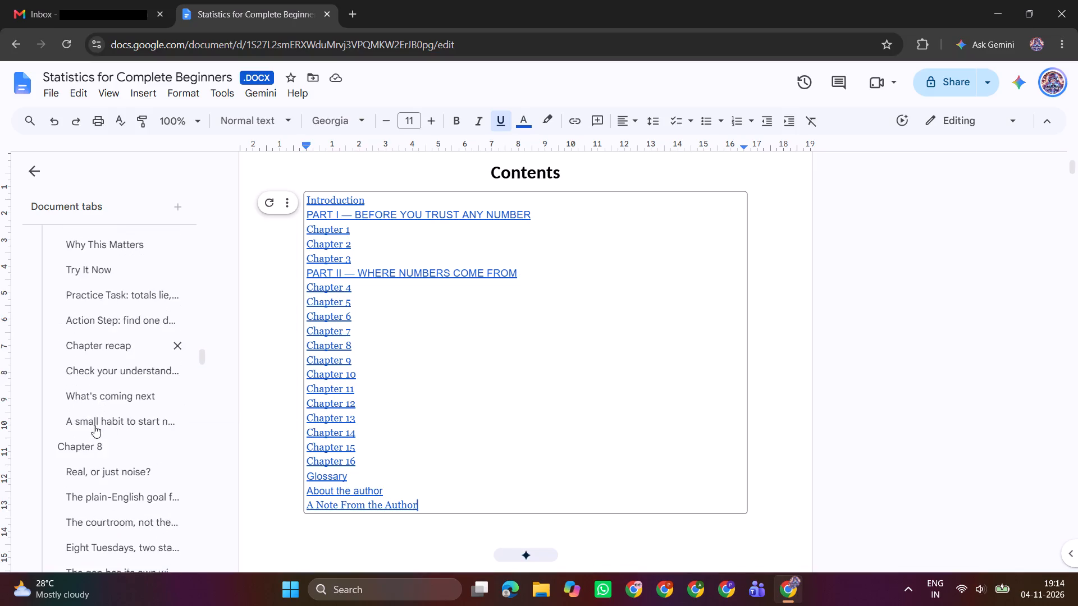
pyautogui.scroll(-4, 94, 425)
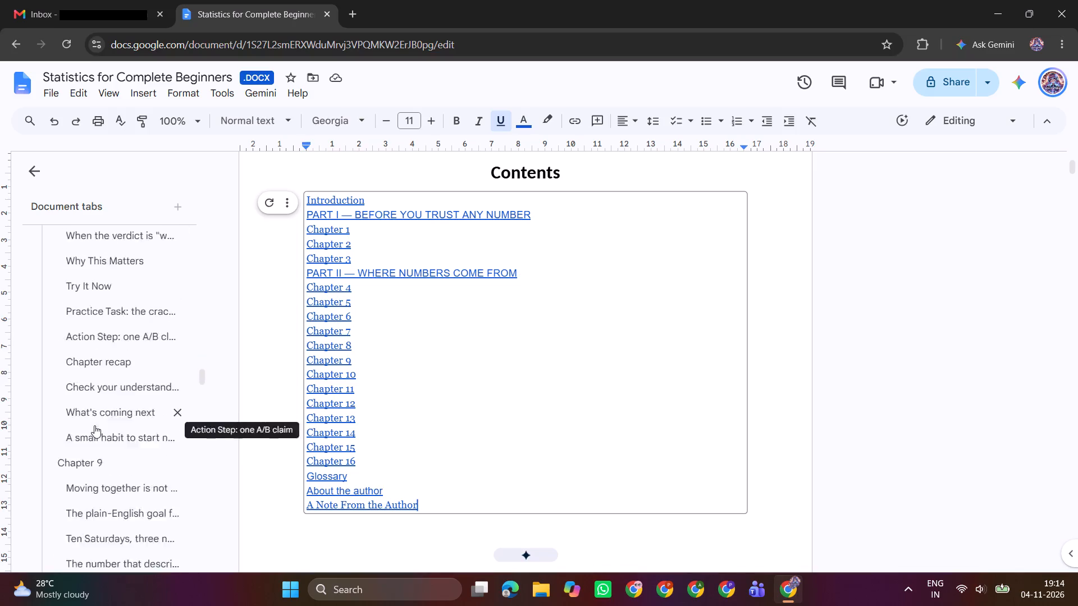
pyautogui.scroll(-3, 94, 425)
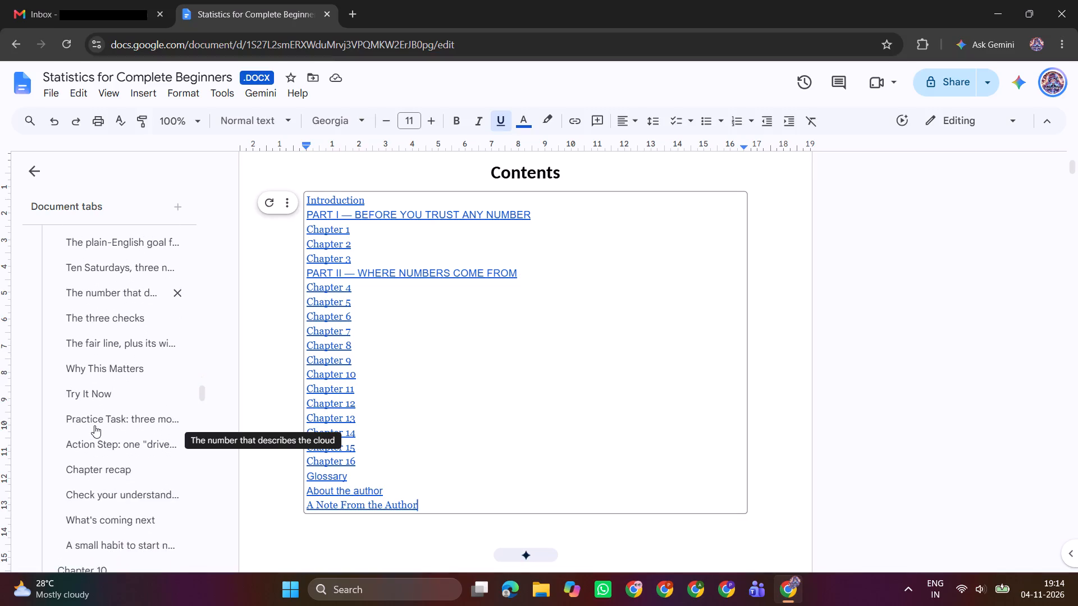
pyautogui.scroll(-3, 94, 425)
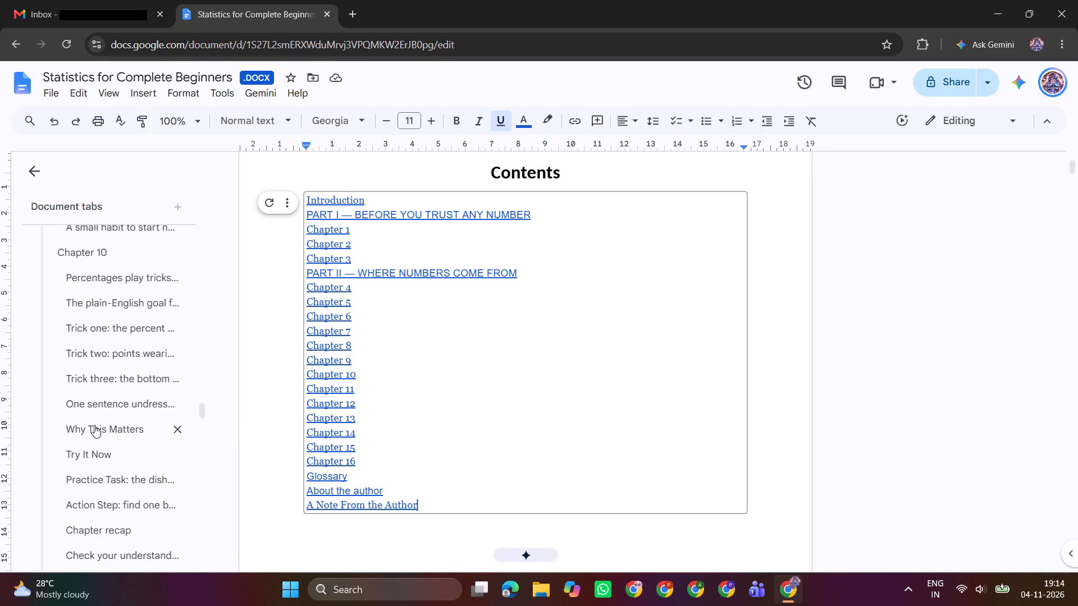
pyautogui.scroll(-4, 94, 425)
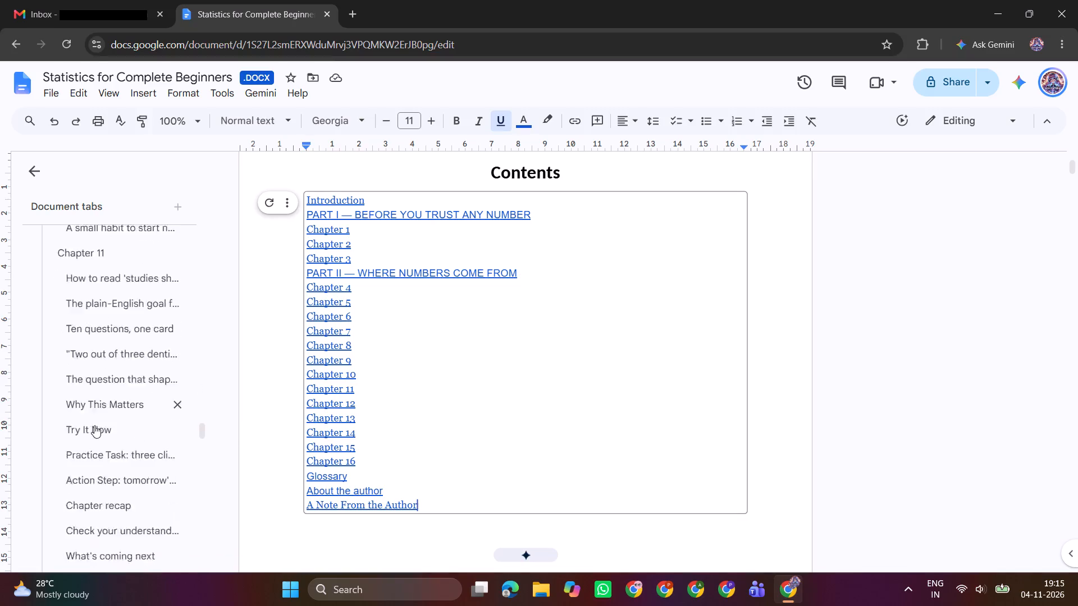
pyautogui.scroll(-5, 94, 425)
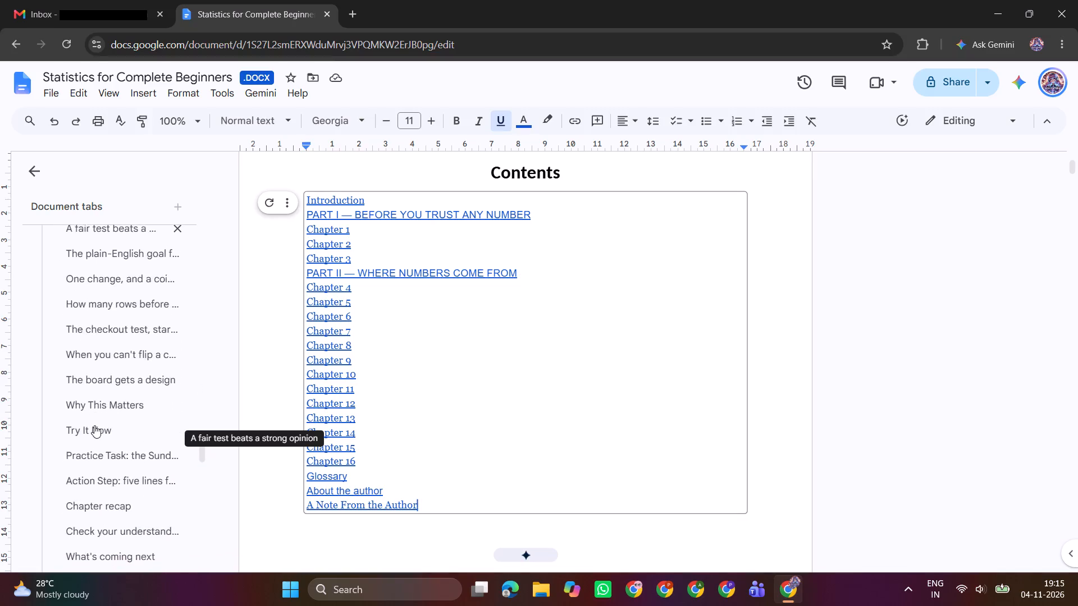
pyautogui.scroll(-6, 94, 425)
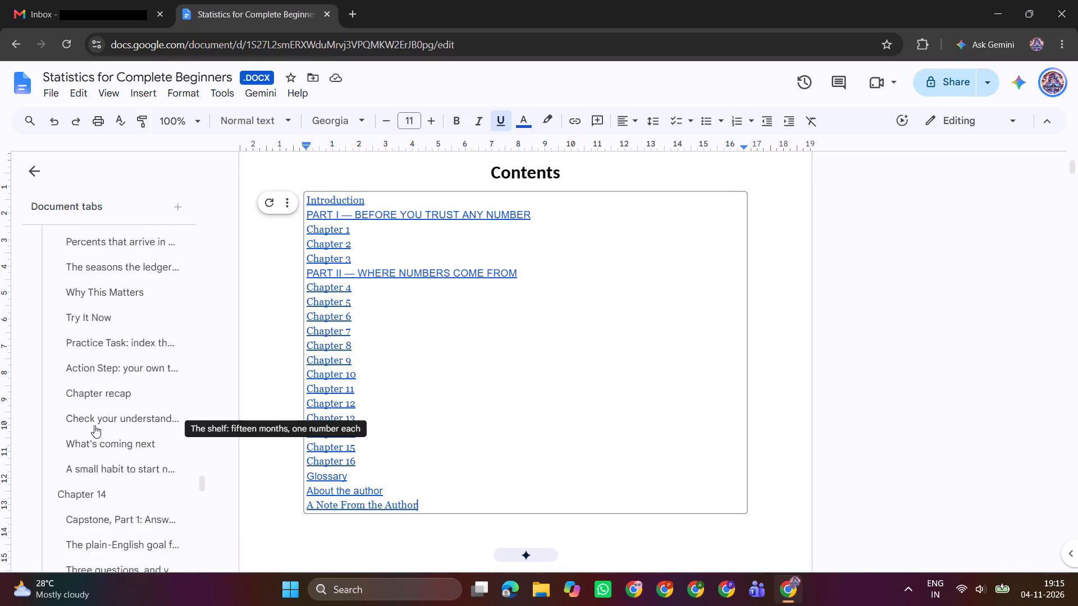
pyautogui.scroll(-2, 94, 425)
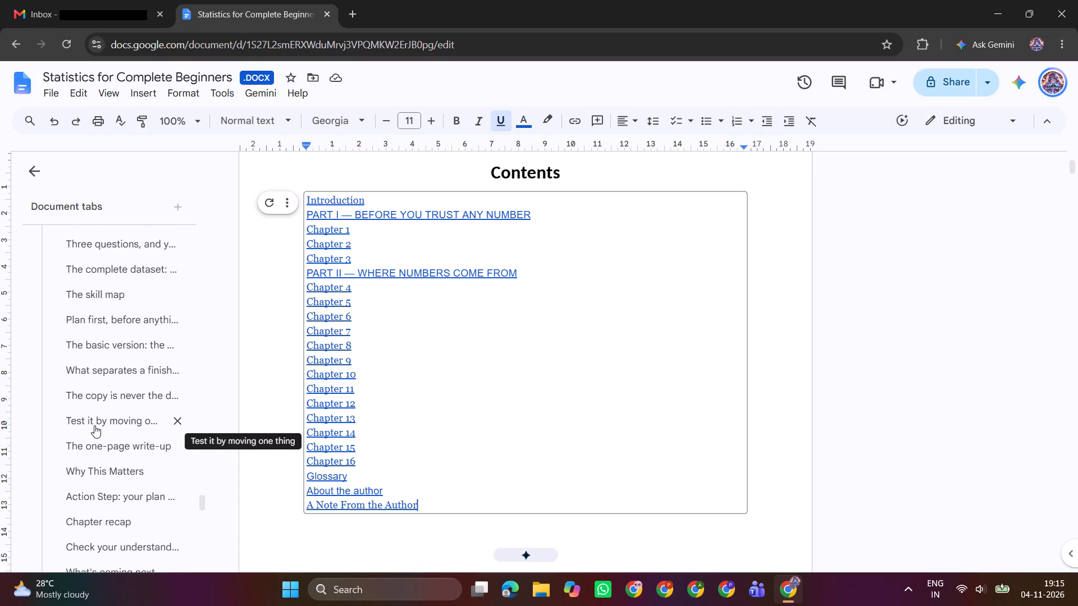
pyautogui.scroll(-2, 94, 425)
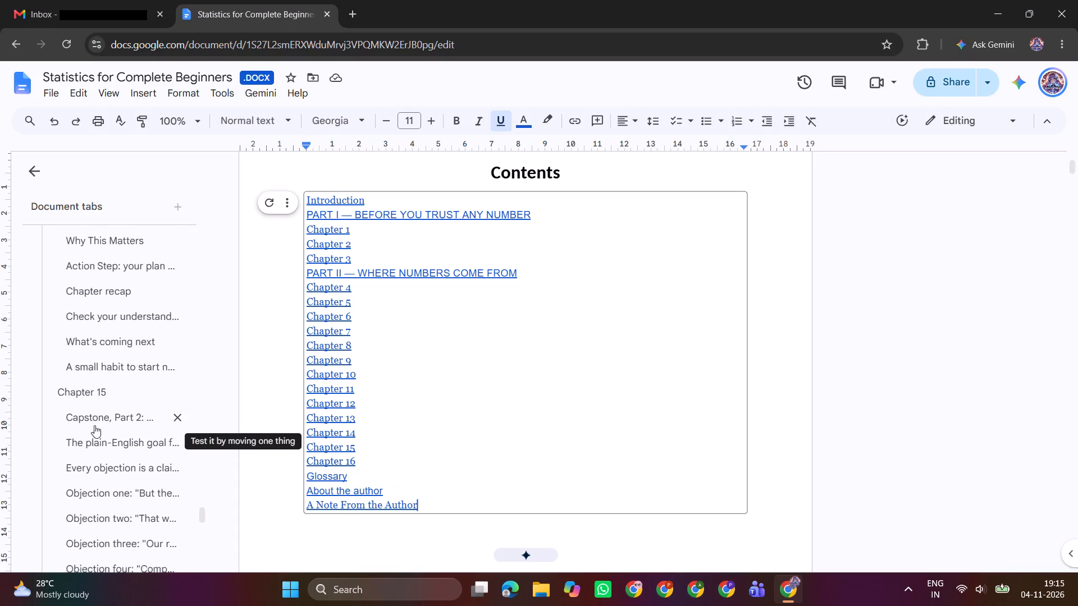
pyautogui.scroll(17, 94, 425)
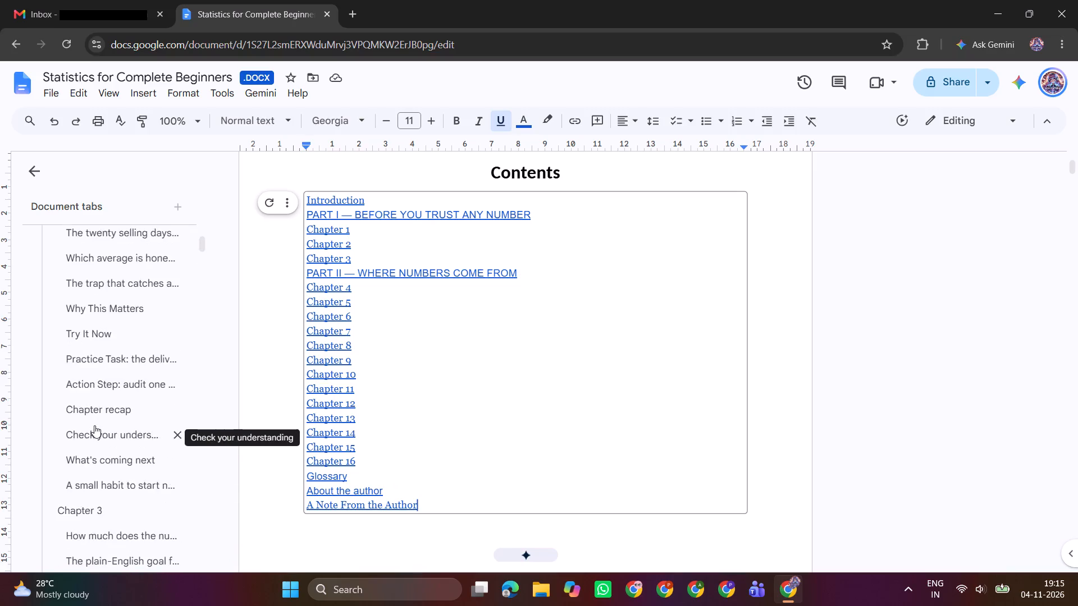
pyautogui.scroll(2, 94, 425)
pyautogui.scroll(-3, 94, 425)
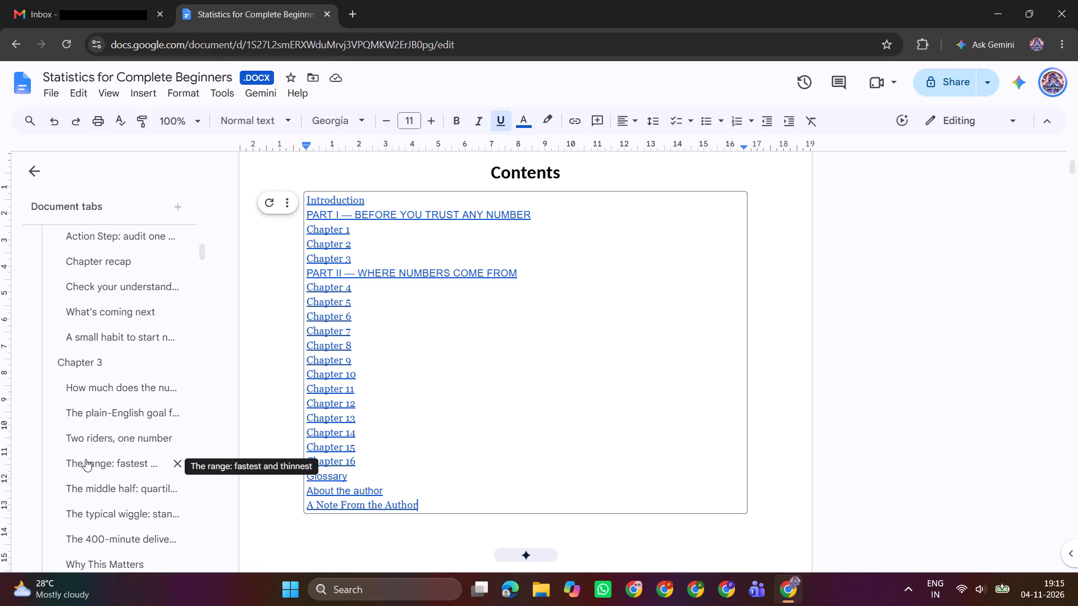
pyautogui.scroll(-3, 85, 459)
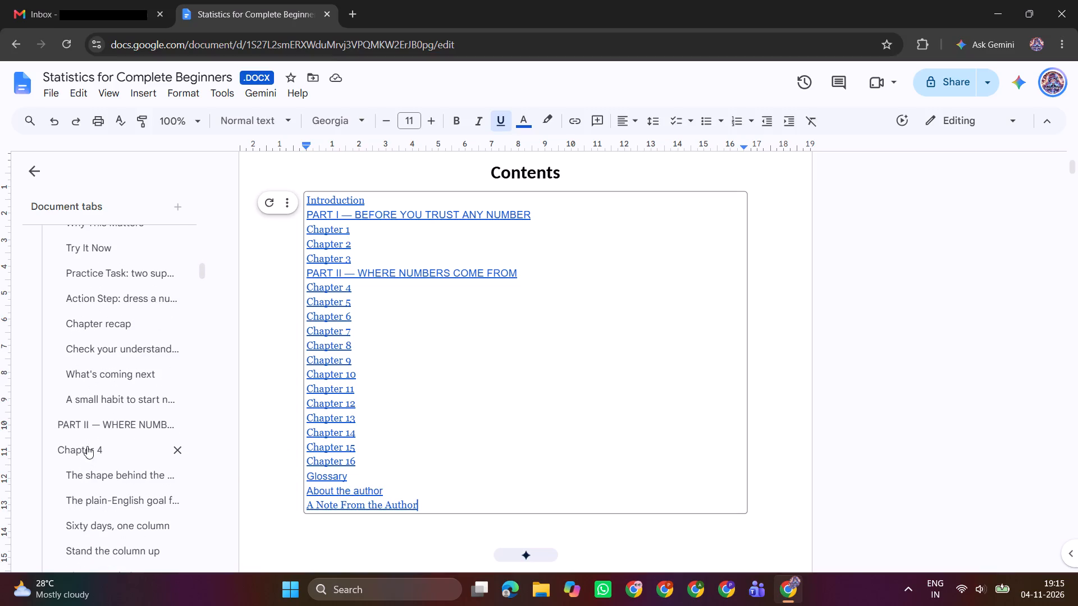
# Go to the Part II heading and look through Chapters 4 to 6 up to the Part III title page.
pyautogui.click(89, 430)
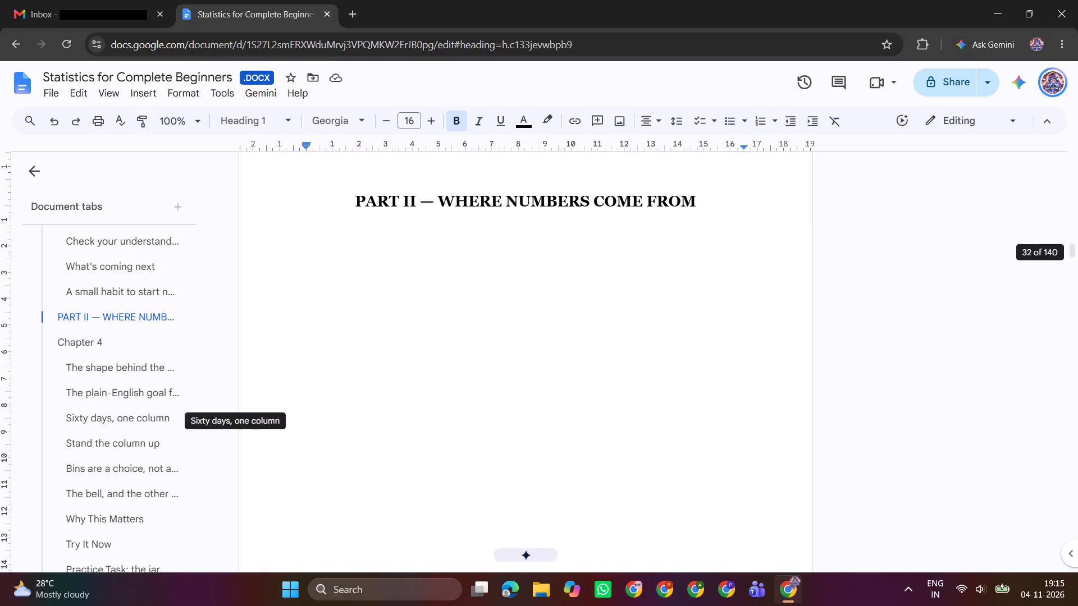
pyautogui.scroll(-7, 456, 313)
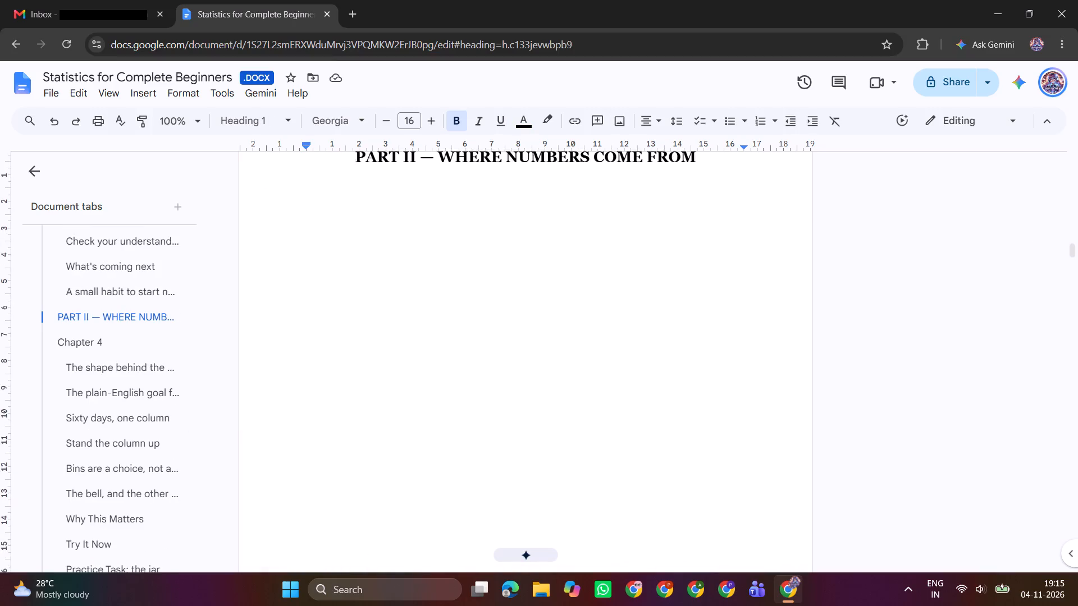
pyautogui.scroll(-7, 456, 313)
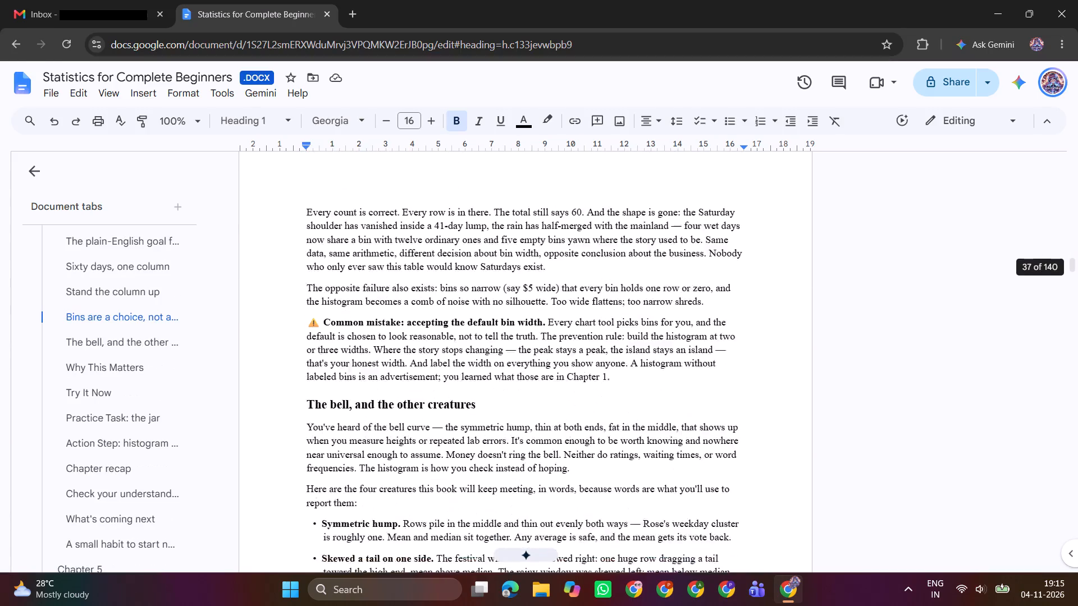
pyautogui.scroll(-8, 456, 313)
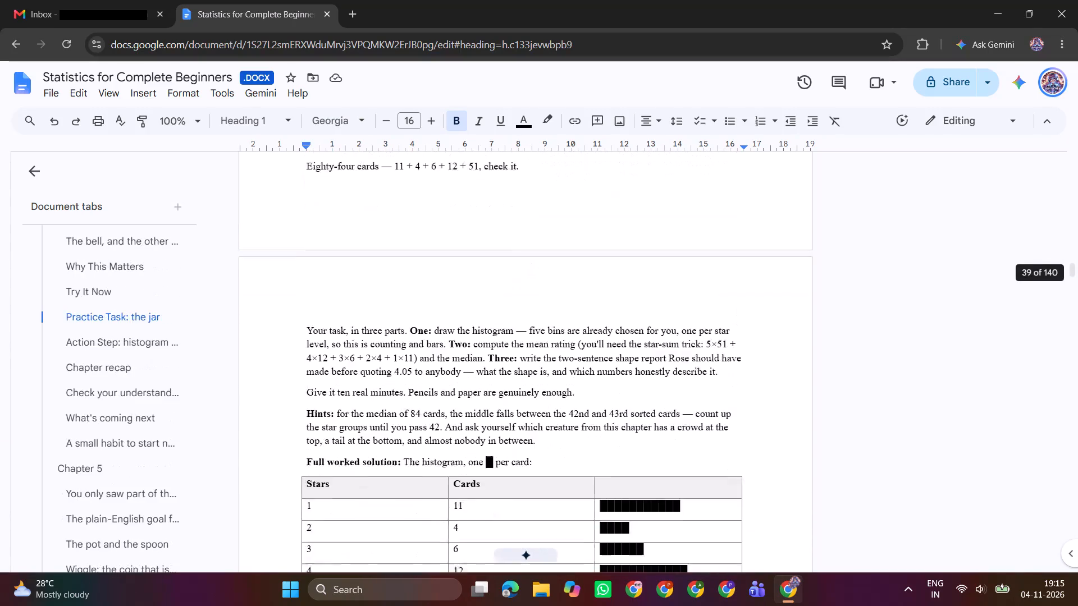
pyautogui.scroll(-4, 456, 313)
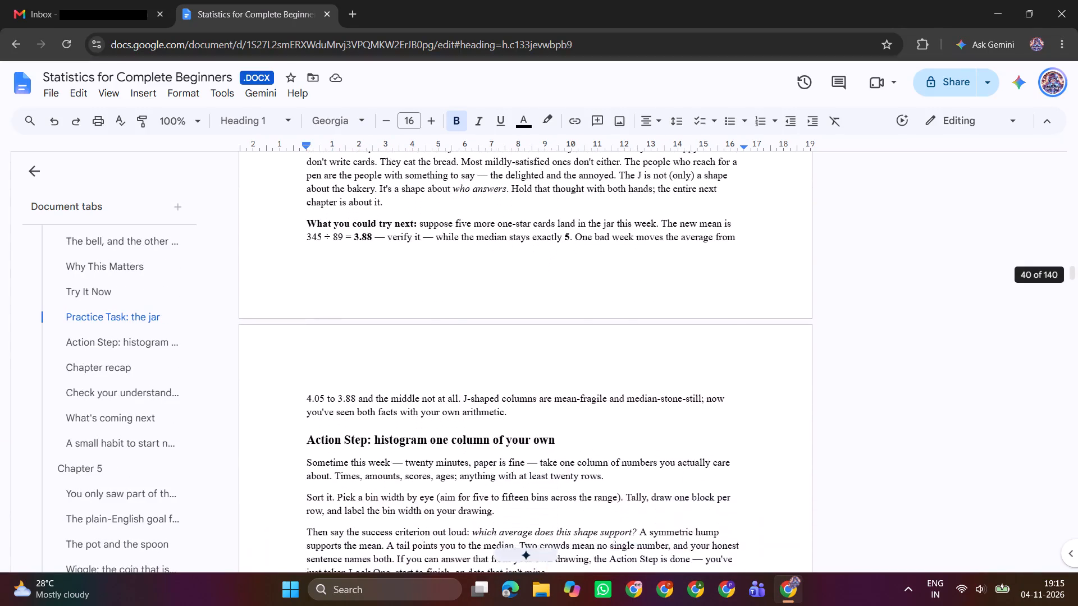
pyautogui.scroll(-4, 456, 313)
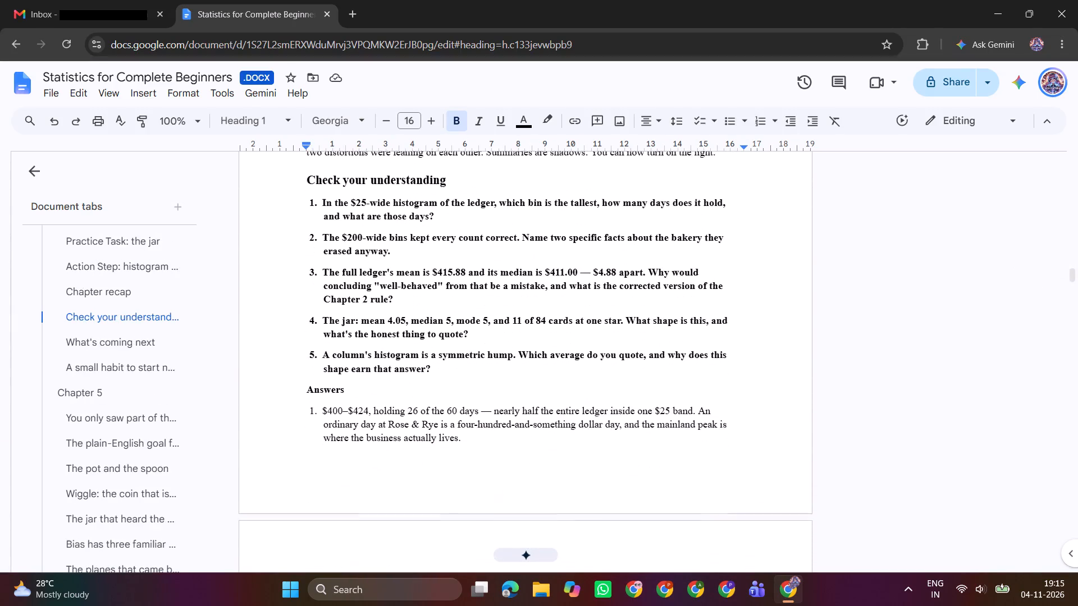
pyautogui.scroll(-6, 456, 313)
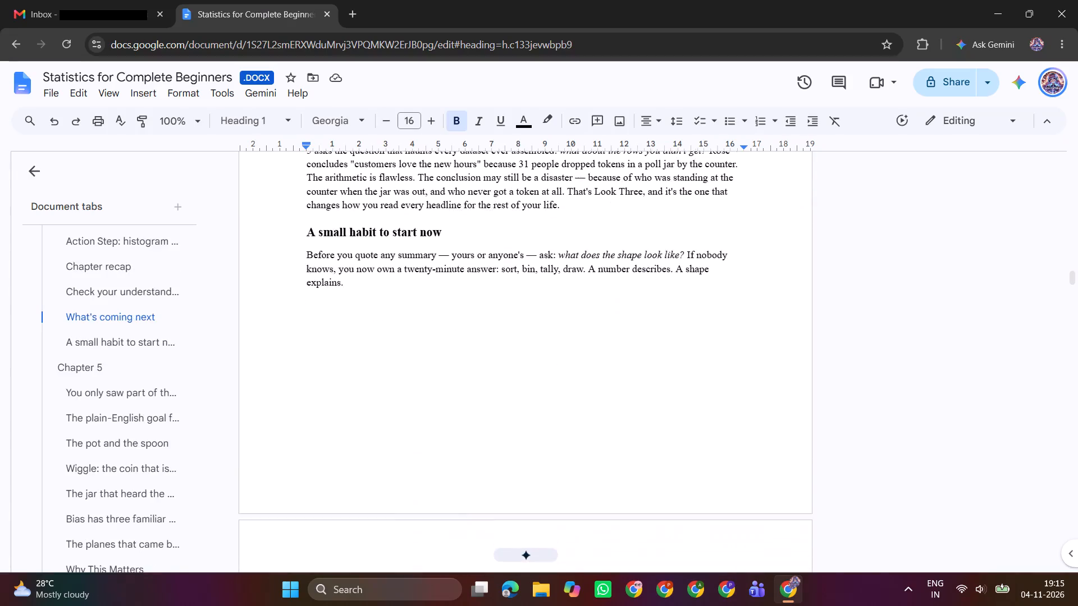
pyautogui.scroll(-6, 456, 313)
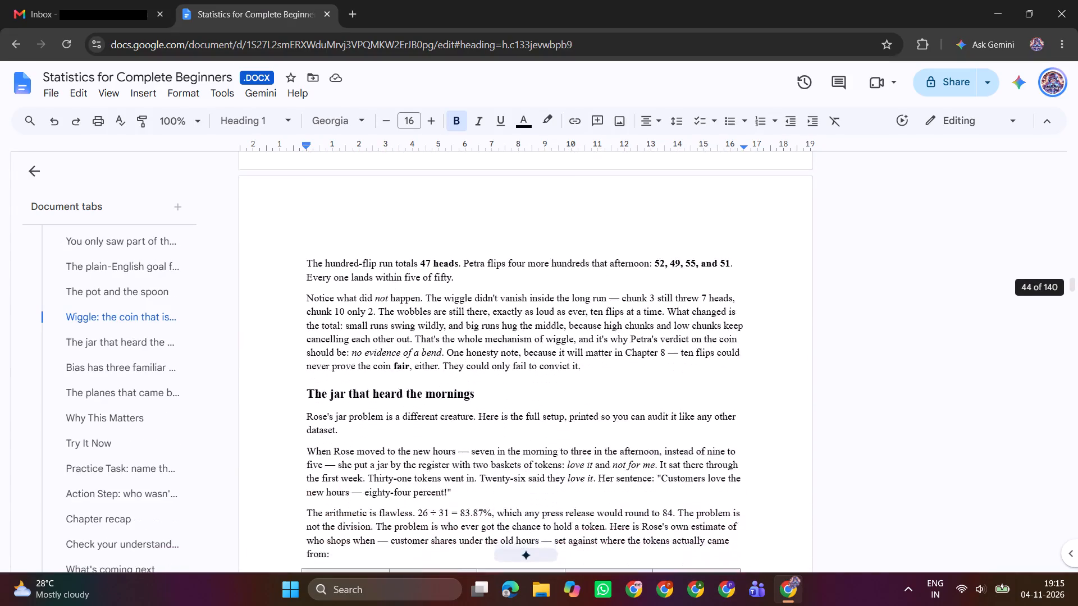
pyautogui.scroll(-8, 456, 313)
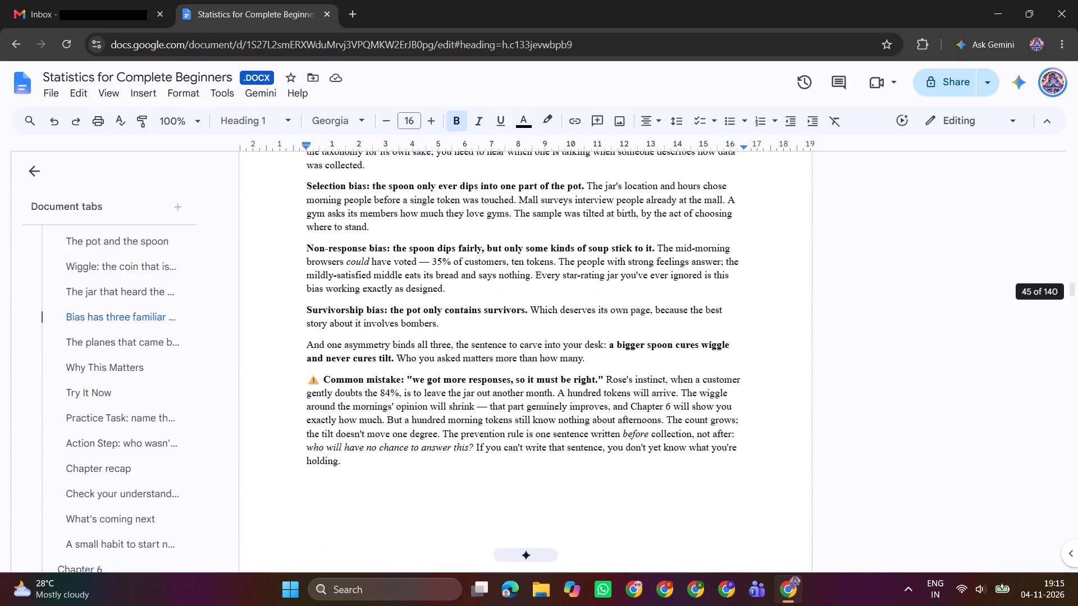
pyautogui.scroll(-8, 456, 313)
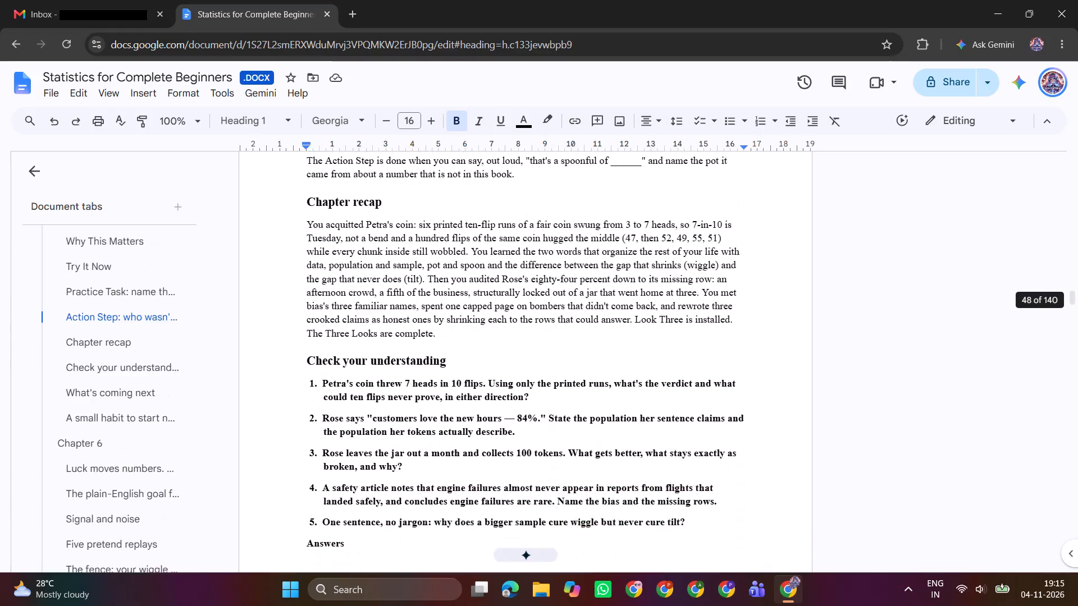
pyautogui.scroll(-9, 456, 313)
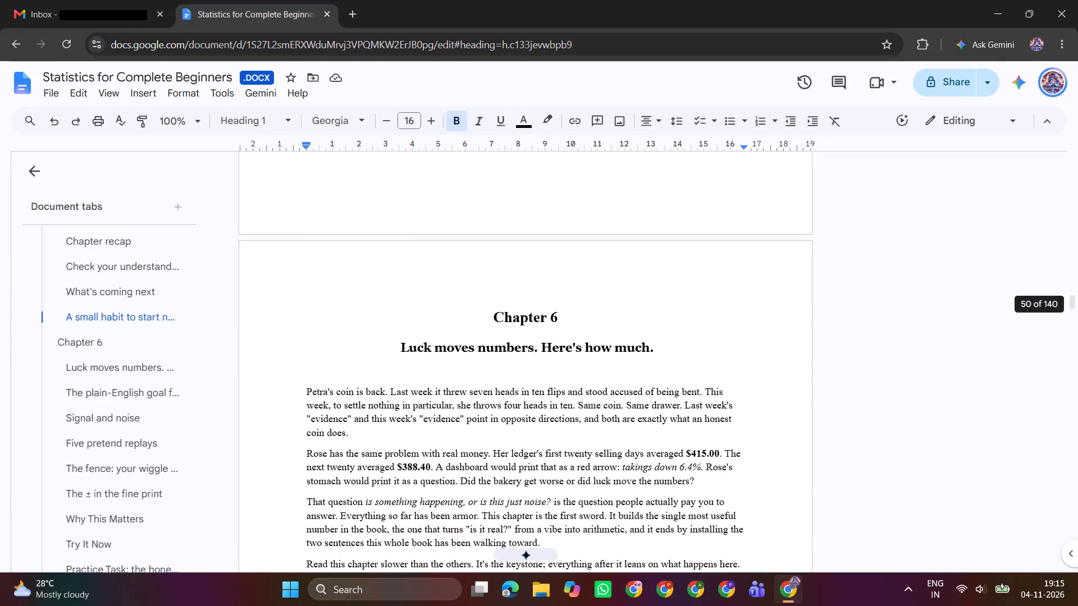
pyautogui.scroll(-8, 456, 313)
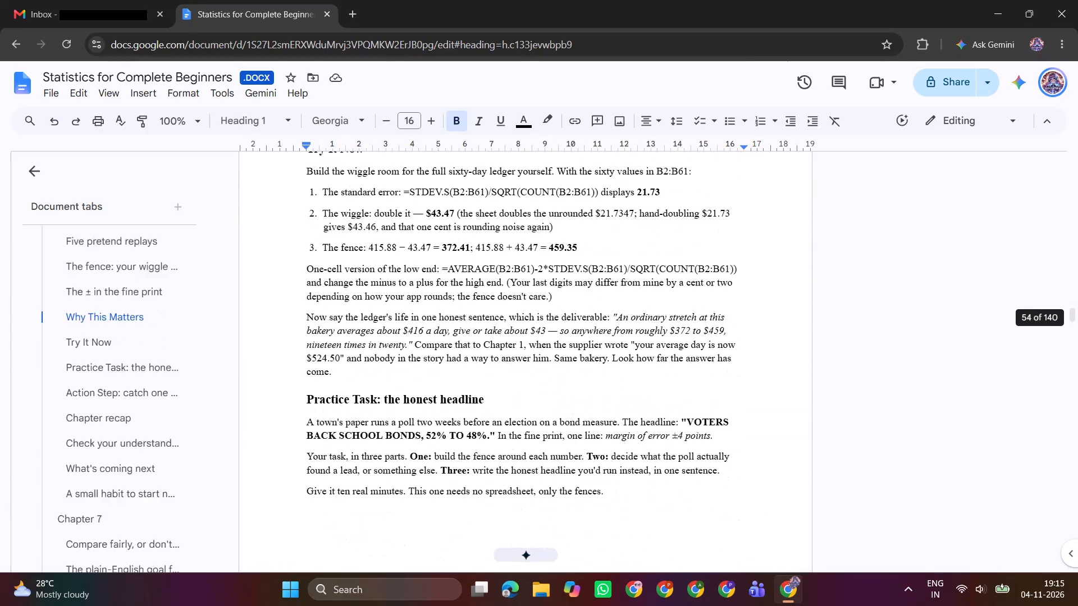
pyautogui.scroll(-4, 456, 313)
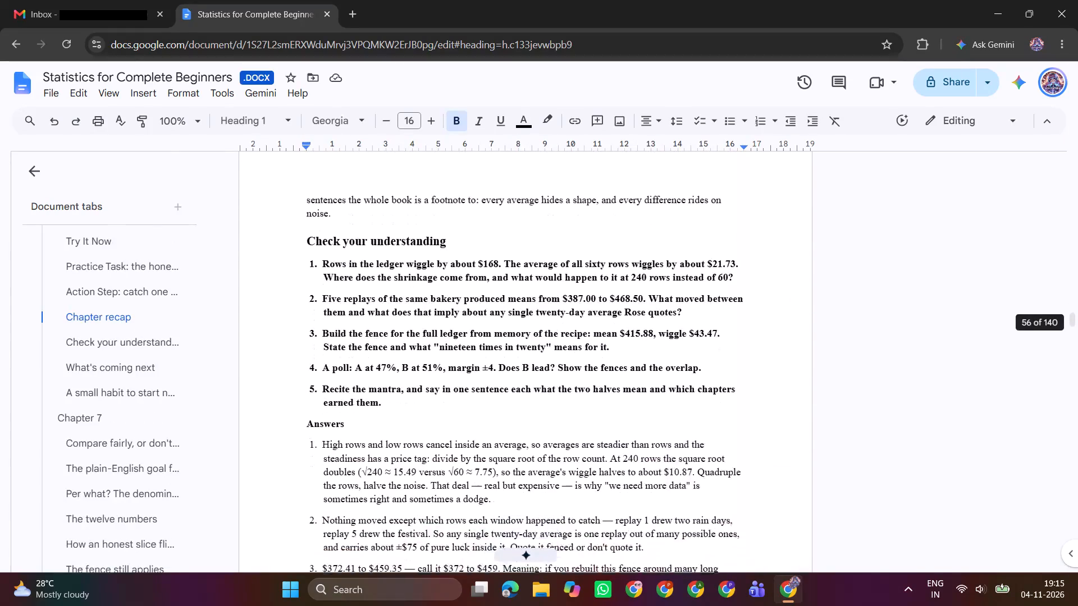
pyautogui.scroll(-6, 456, 313)
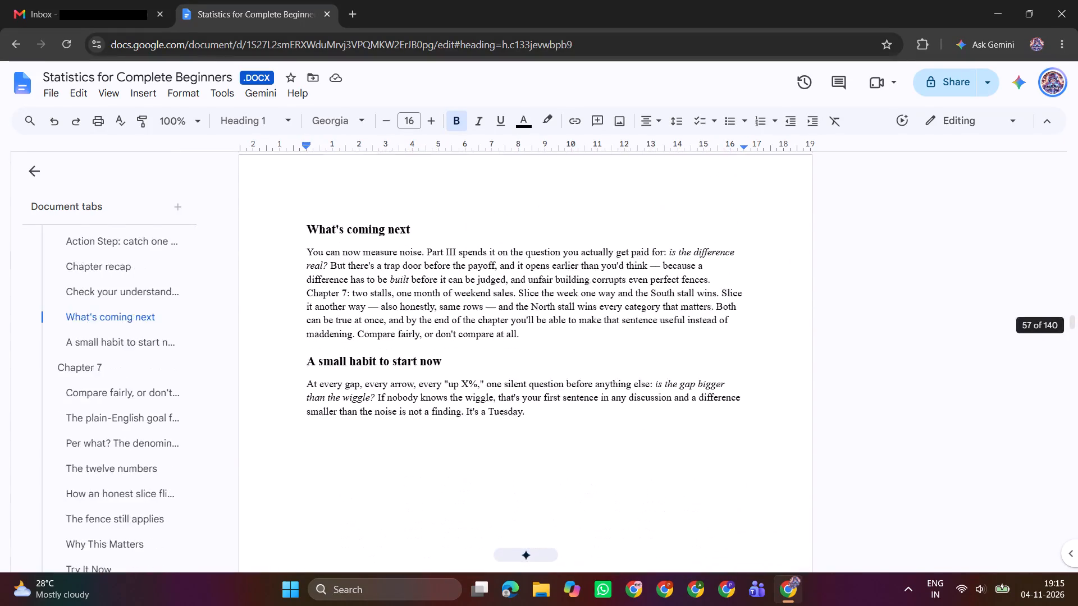
pyautogui.scroll(-3, 456, 313)
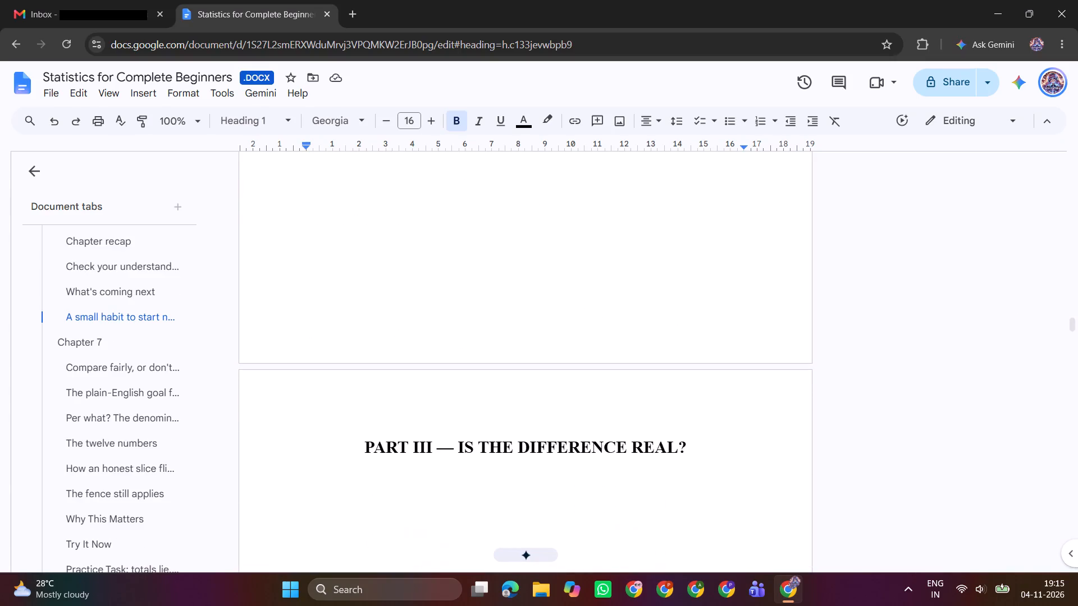
# Apply the Heading 1 style to the "PART III — IS THE DIFFERENCE REAL?" title.
pyautogui.tripleClick(402, 444)
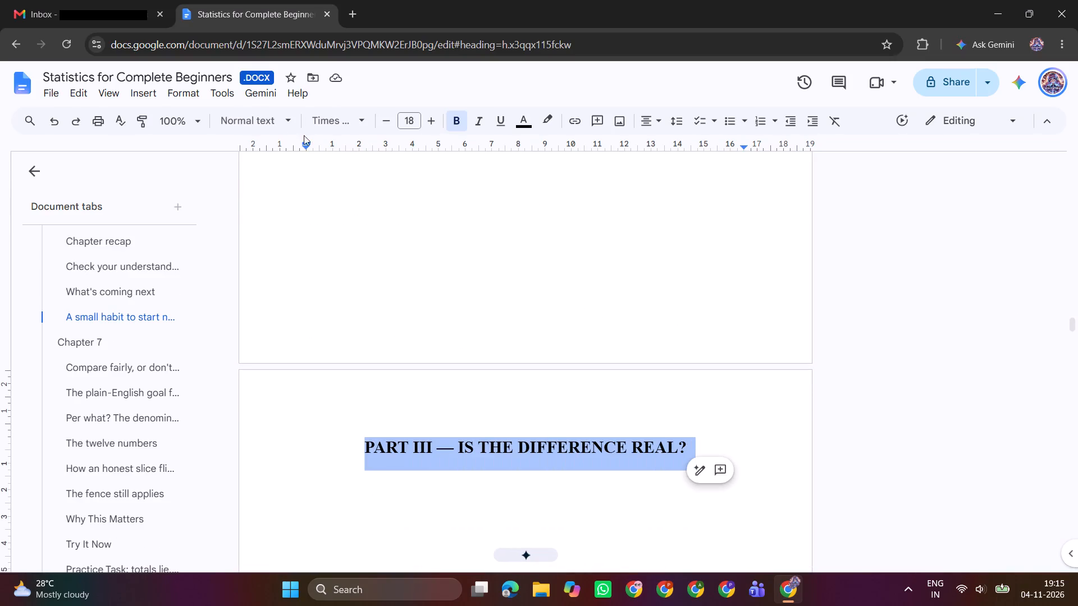
pyautogui.click(276, 121)
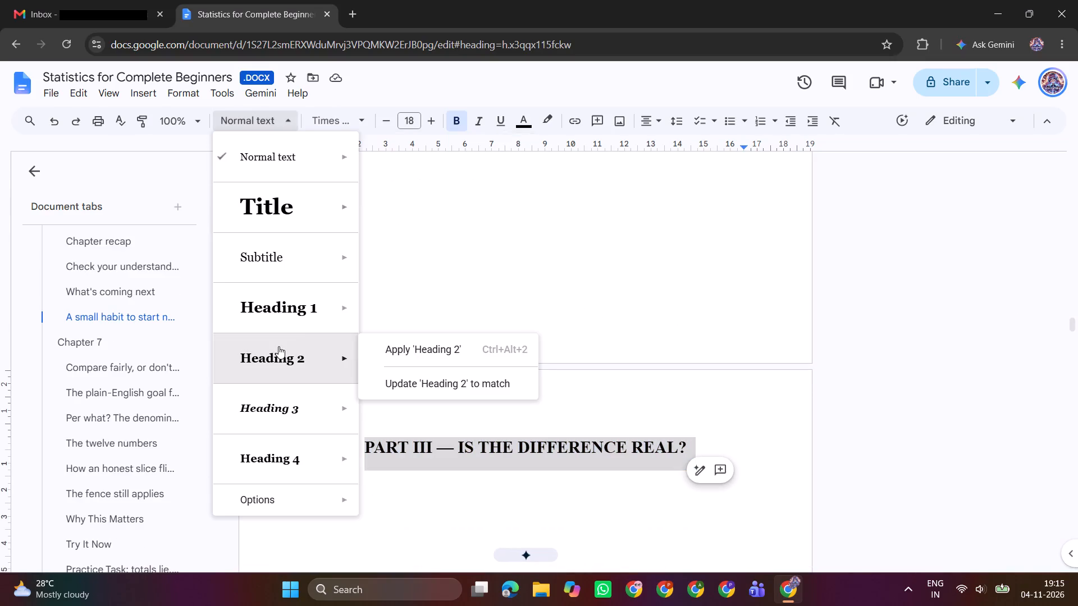
pyautogui.click(282, 312)
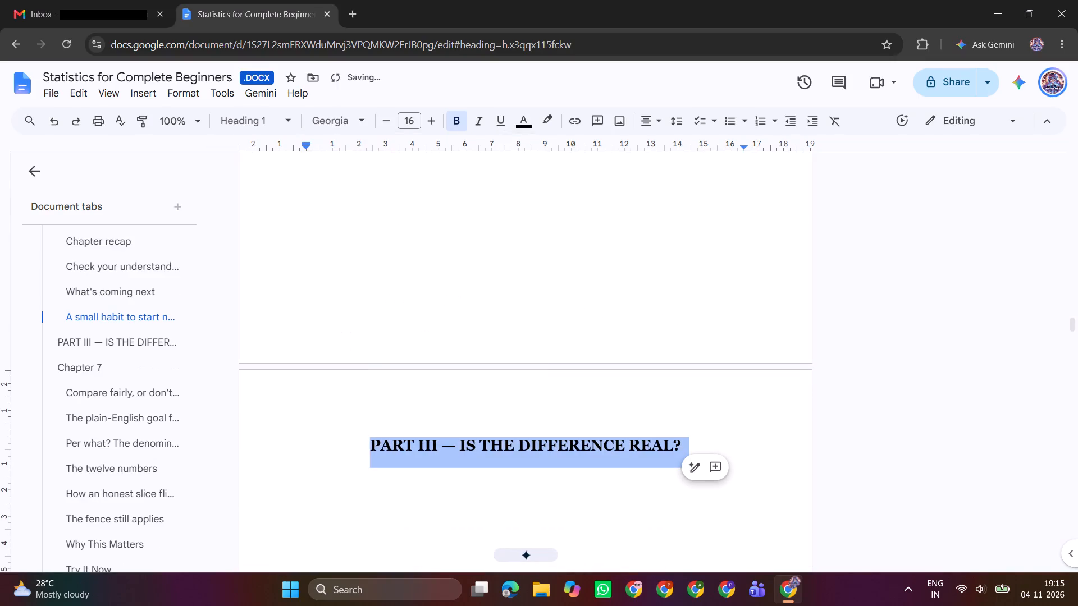
pyautogui.click(473, 441)
# Look through Chapter 7 and the first half of Chapter 8, up to the section "When the verdict is 'we didn't see'".
pyautogui.scroll(-3, 473, 441)
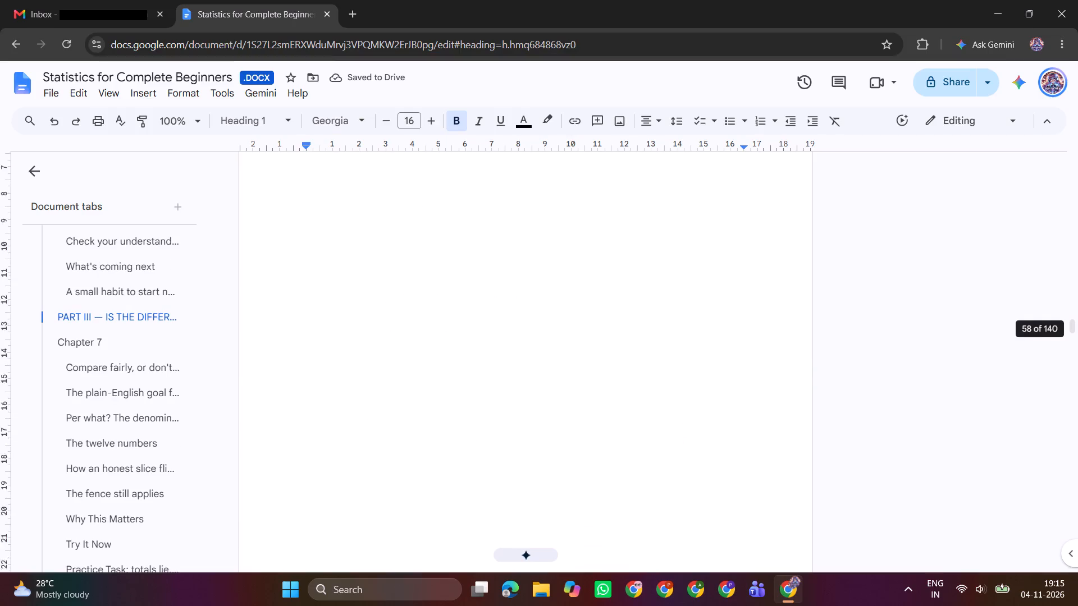
pyautogui.scroll(-6, 473, 441)
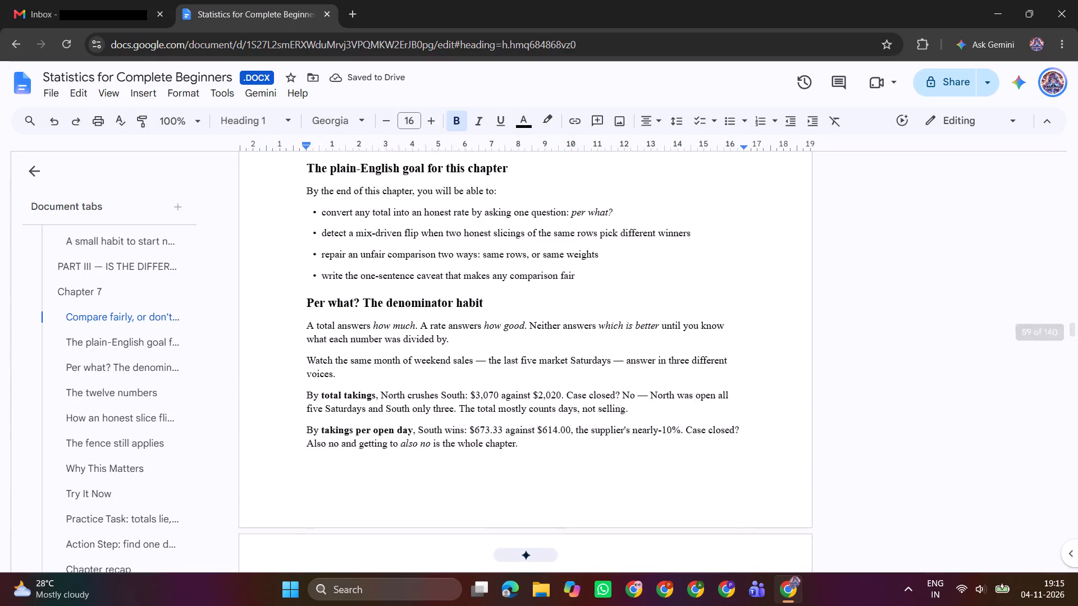
pyautogui.scroll(-5, 473, 441)
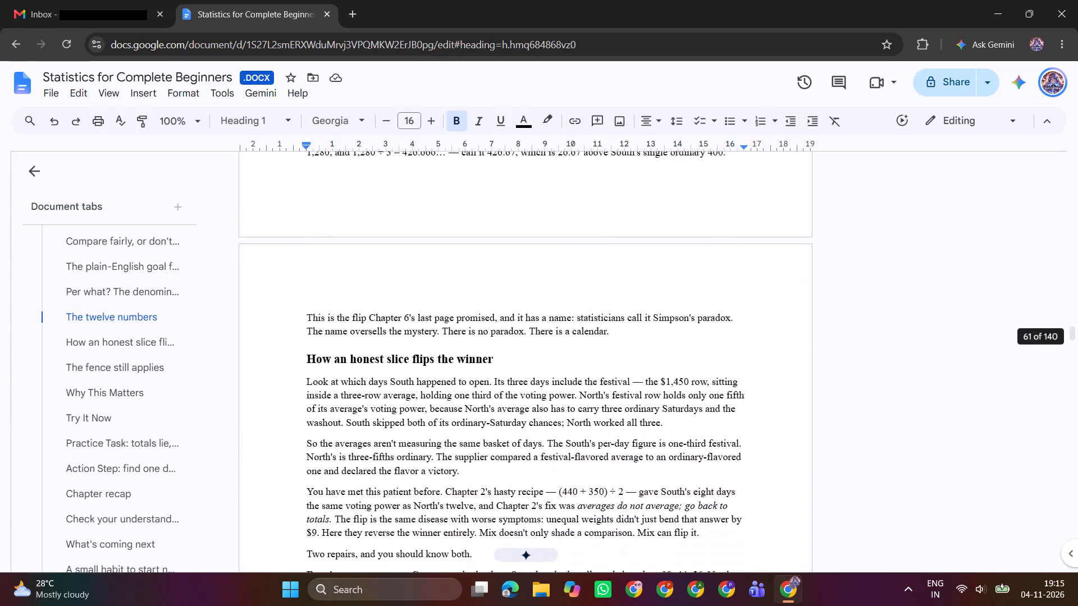
pyautogui.scroll(-7, 473, 441)
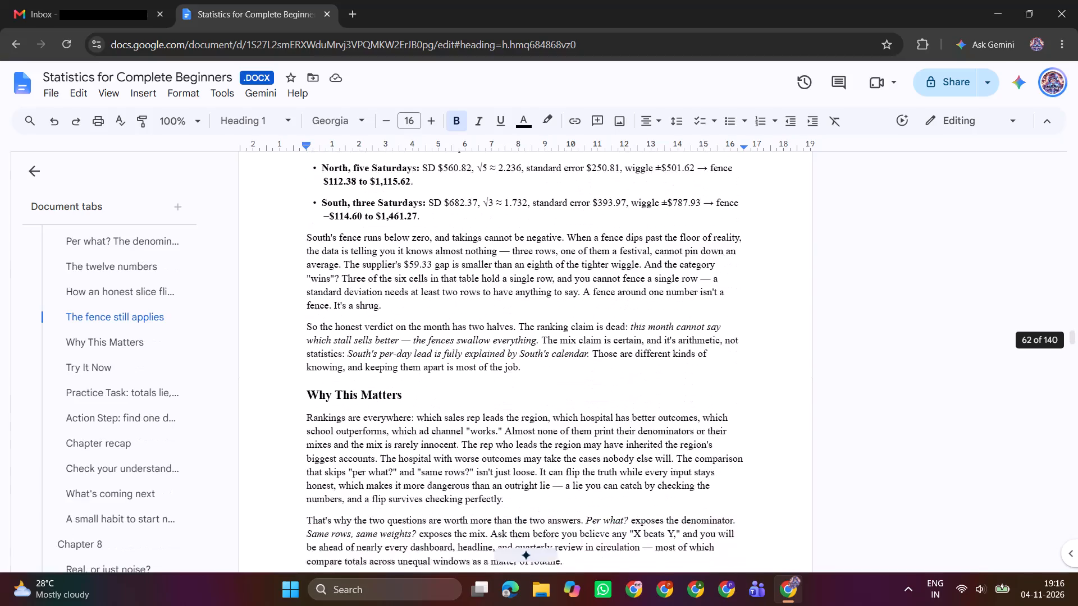
pyautogui.scroll(-5, 473, 441)
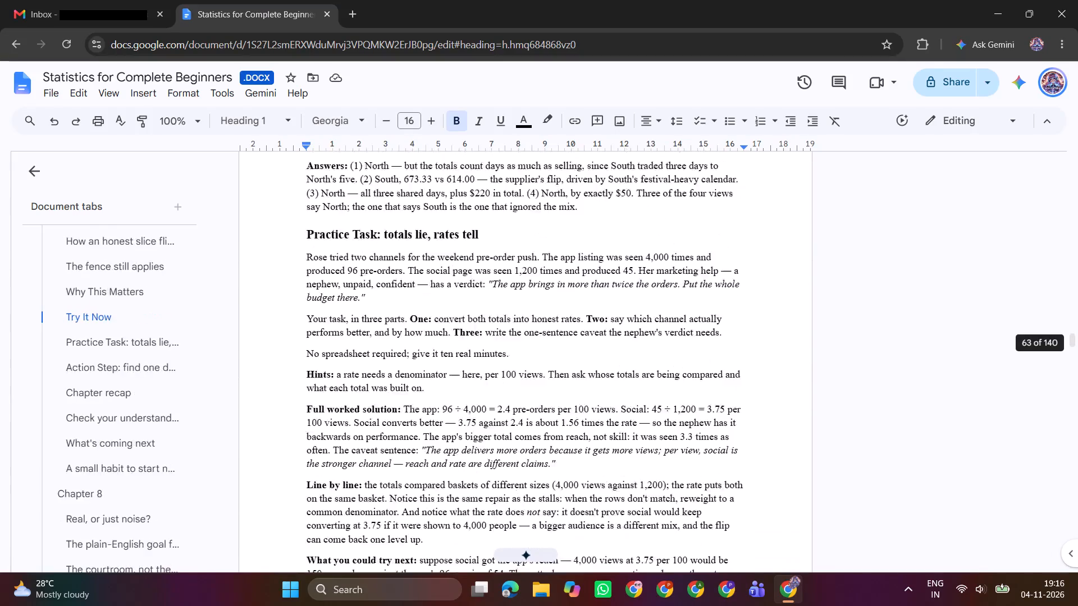
pyautogui.scroll(-3, 473, 441)
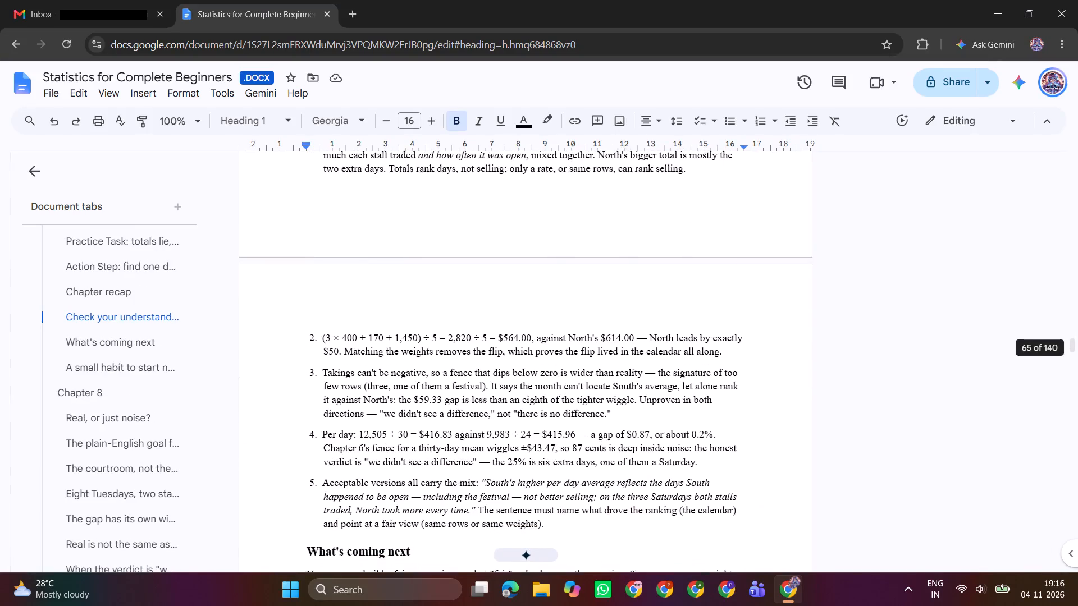
pyautogui.scroll(-6, 473, 441)
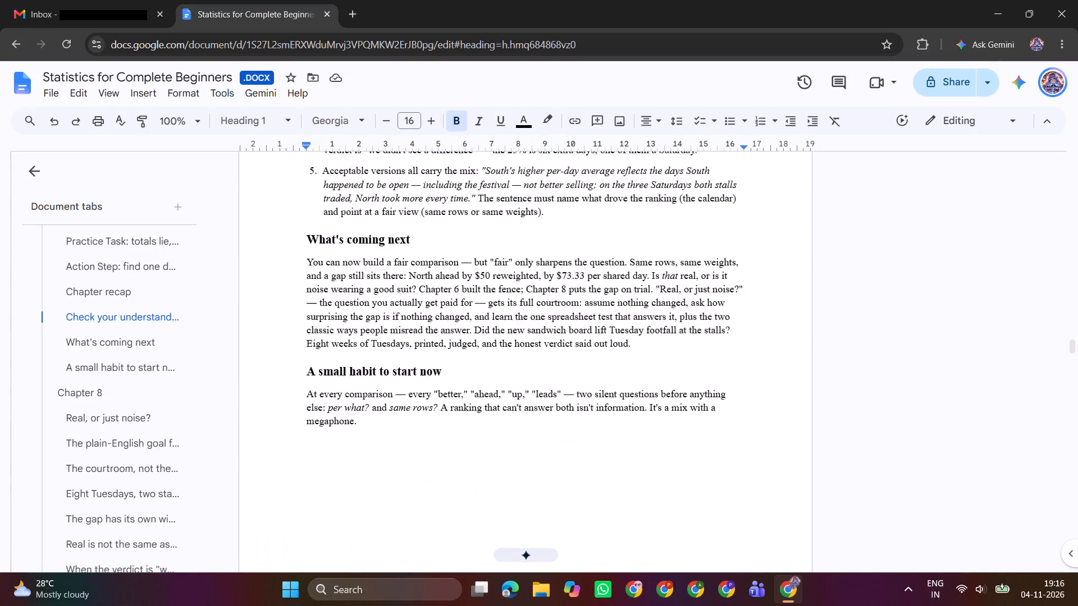
pyautogui.scroll(-6, 473, 441)
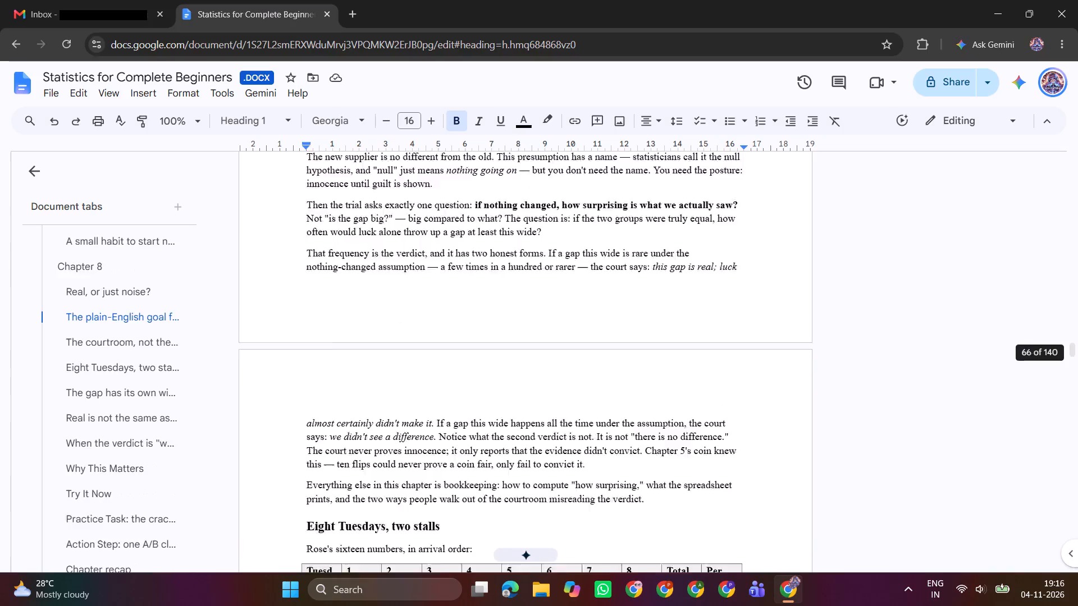
pyautogui.scroll(-3, 473, 441)
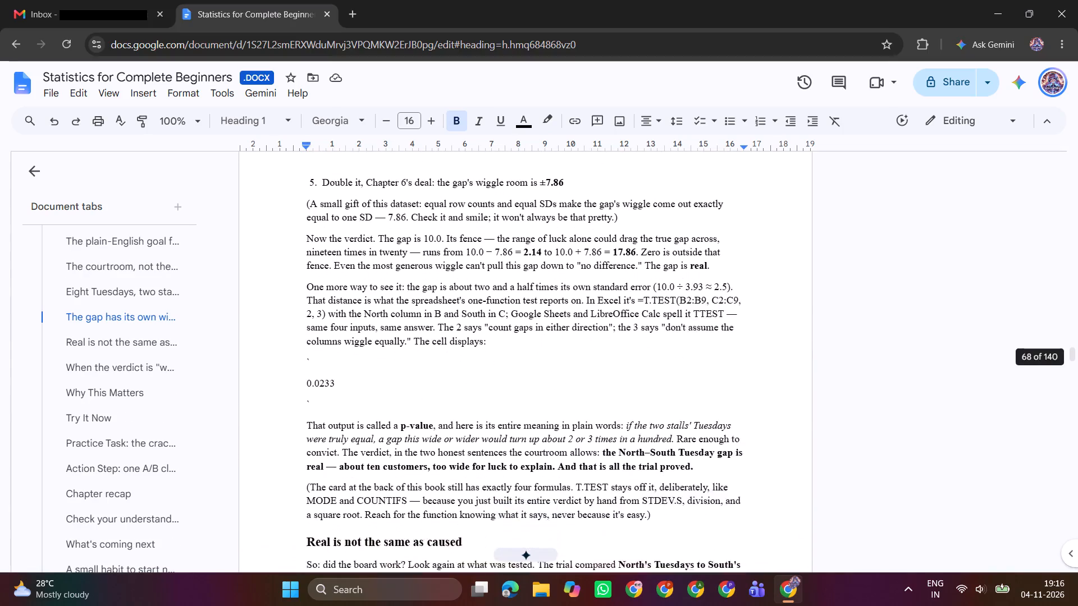
pyautogui.scroll(-5, 473, 441)
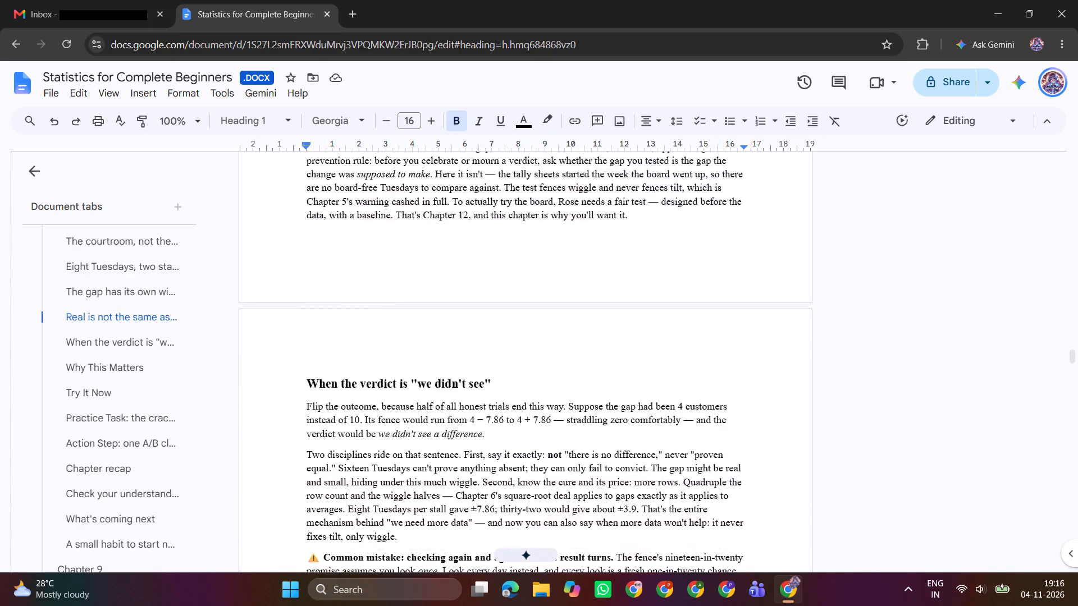
pyautogui.scroll(-3, 473, 441)
# Delete the em dash between "we need more data" and "and now you can also say" in Chapter 8's "we didn't see" section.
pyautogui.scroll(1, 473, 441)
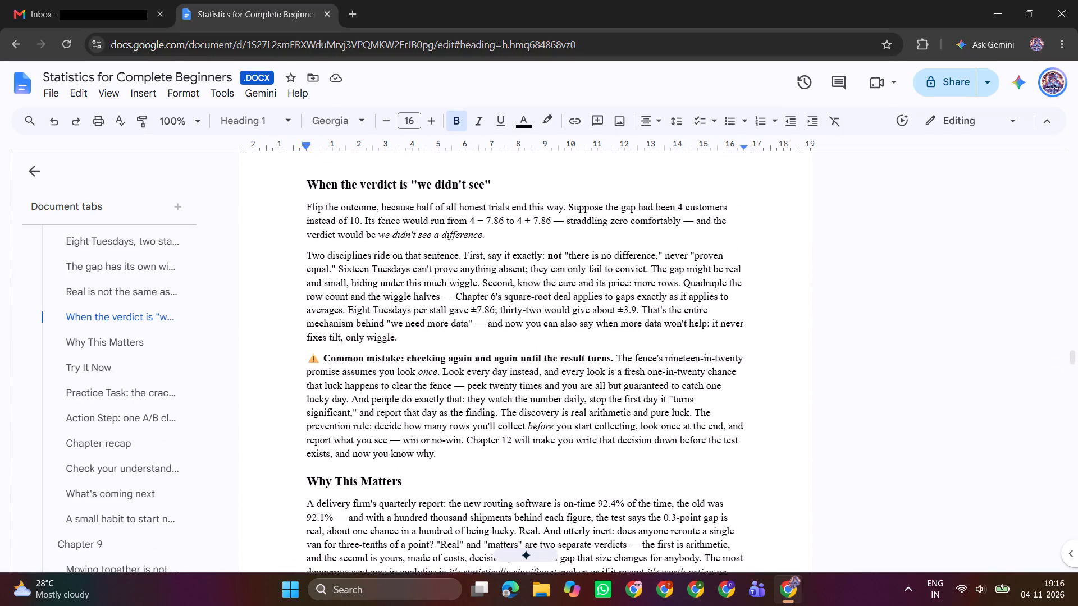
pyautogui.scroll(2, 473, 441)
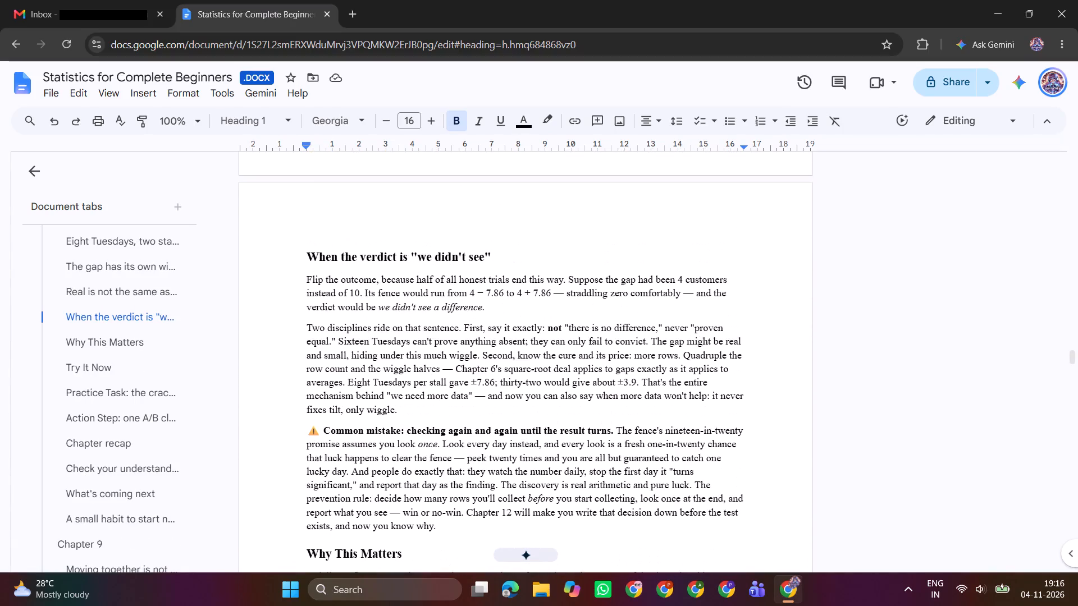
pyautogui.doubleClick(480, 401)
pyautogui.press('Delete')
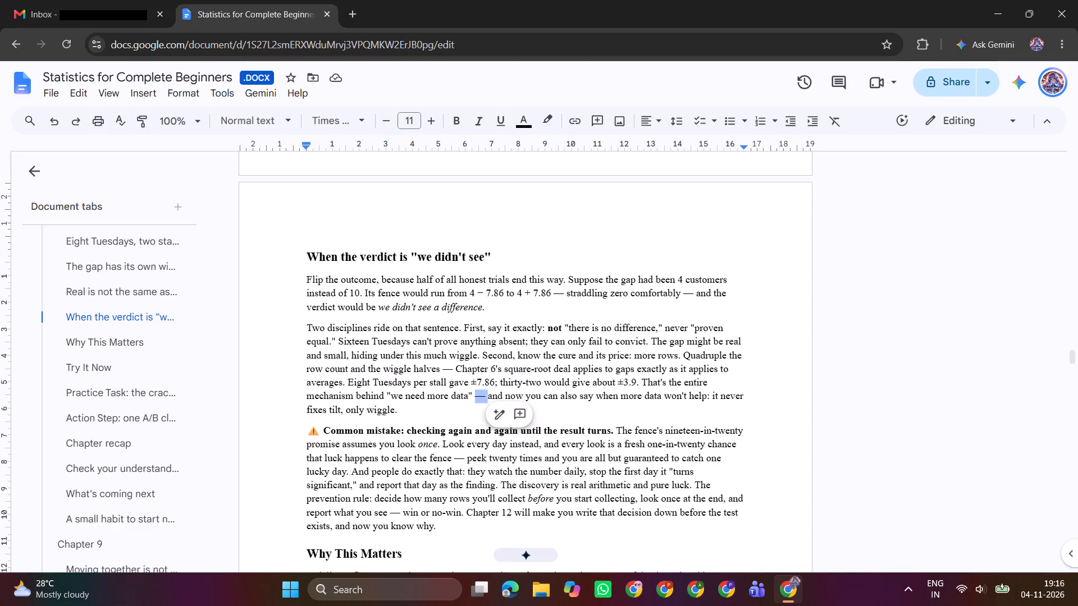
pyautogui.click(488, 436)
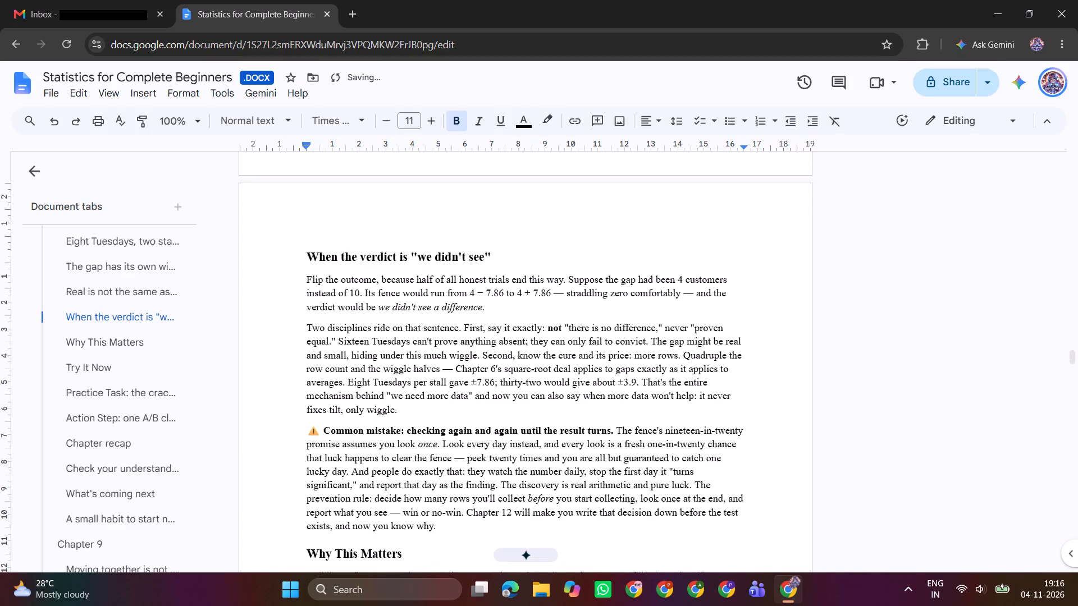
# Look through Chapter 8 from Why This Matters to the closing habit section, including the practice task, recap and answers.
pyautogui.scroll(-5, 488, 436)
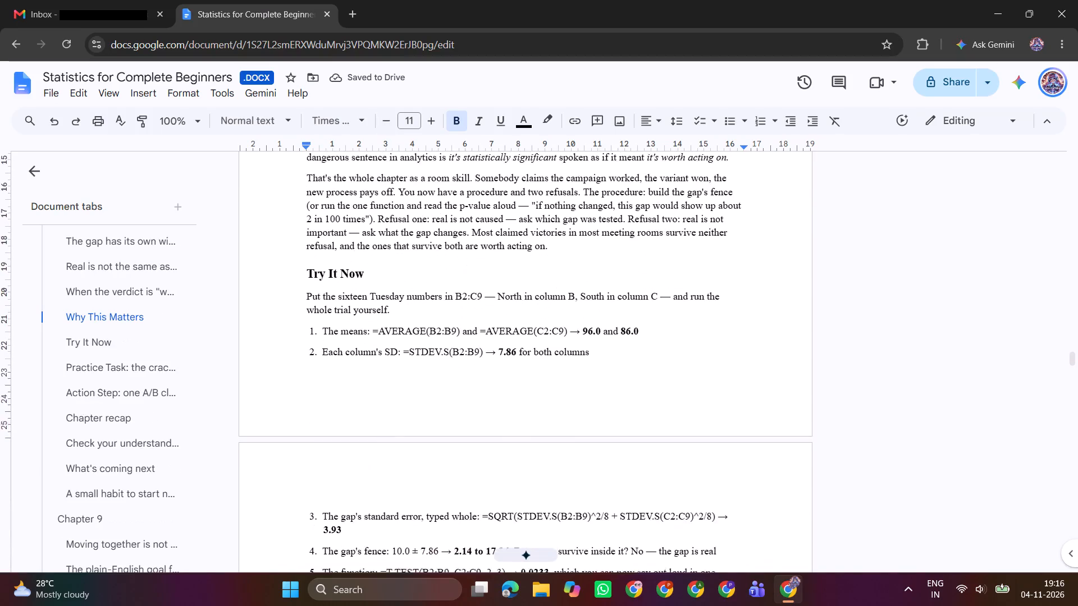
pyautogui.scroll(-2, 488, 436)
pyautogui.scroll(2, 488, 436)
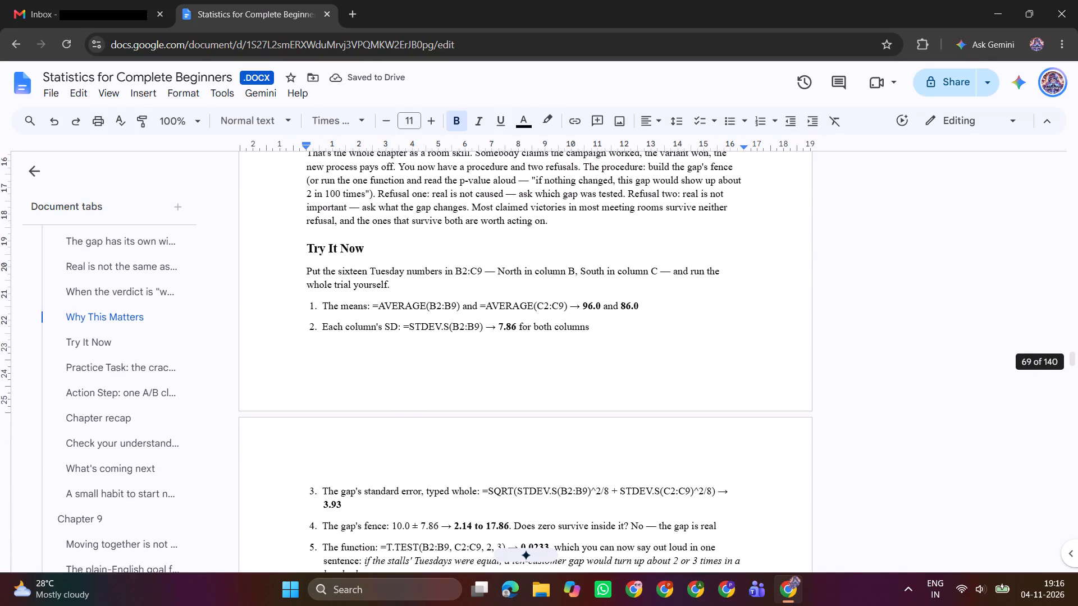
pyautogui.scroll(-3, 528, 429)
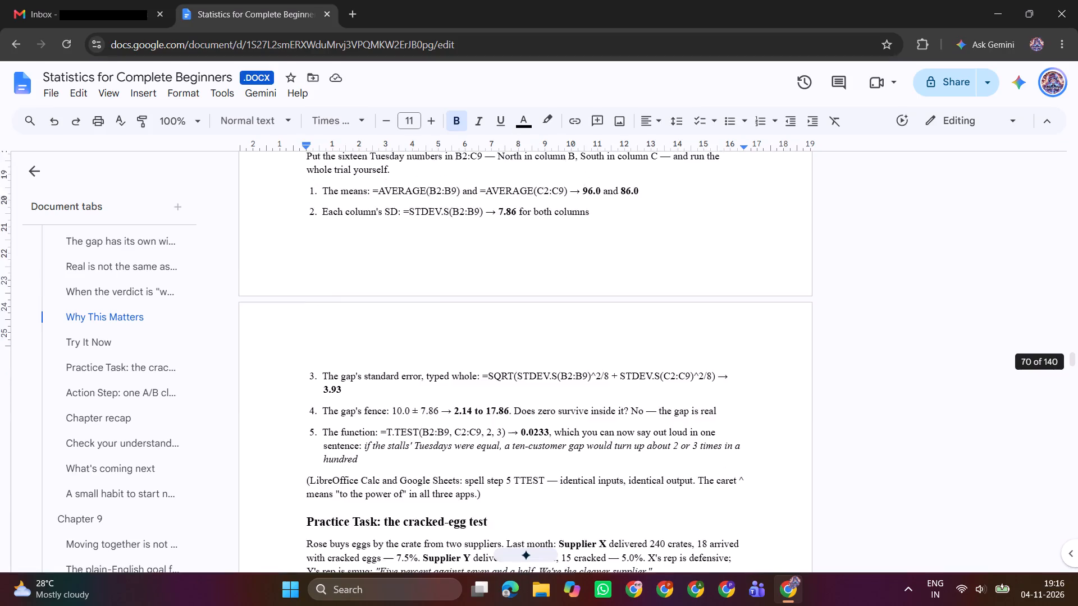
pyautogui.scroll(-1, 528, 429)
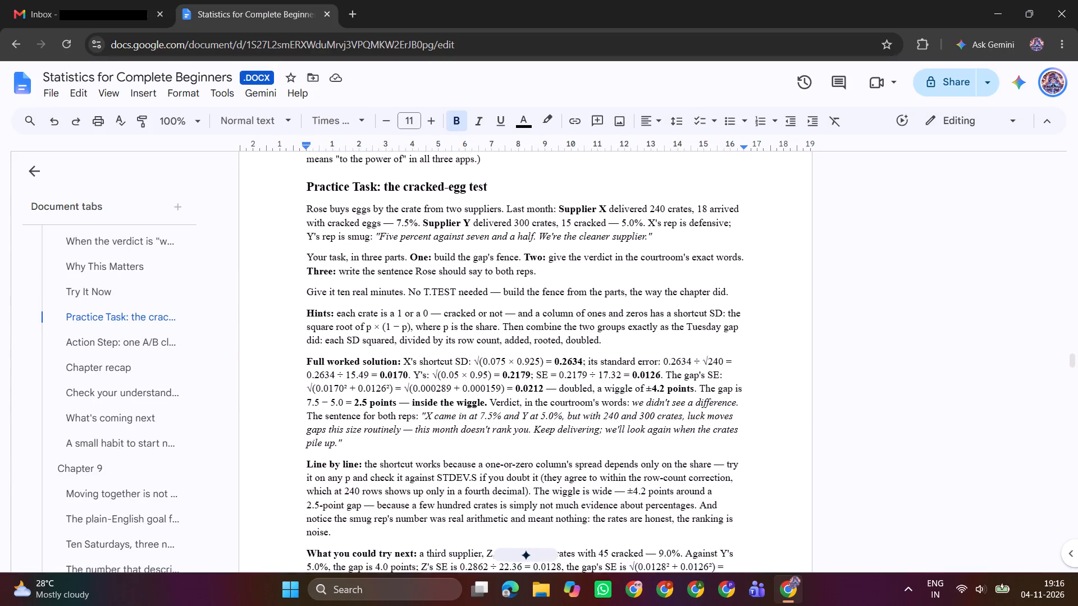
pyautogui.scroll(-1, 528, 429)
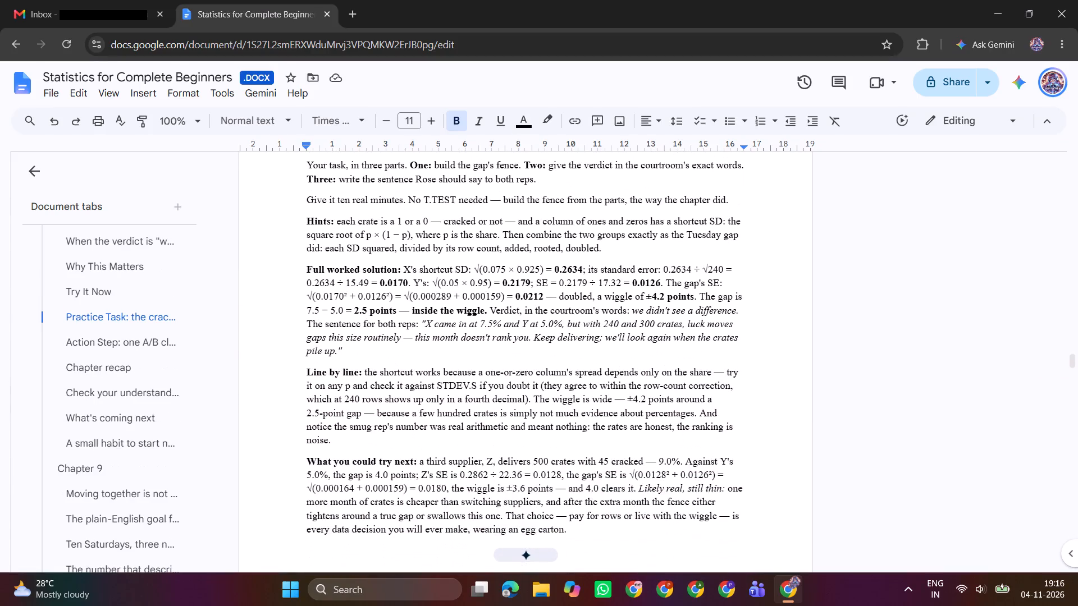
pyautogui.scroll(-3, 541, 357)
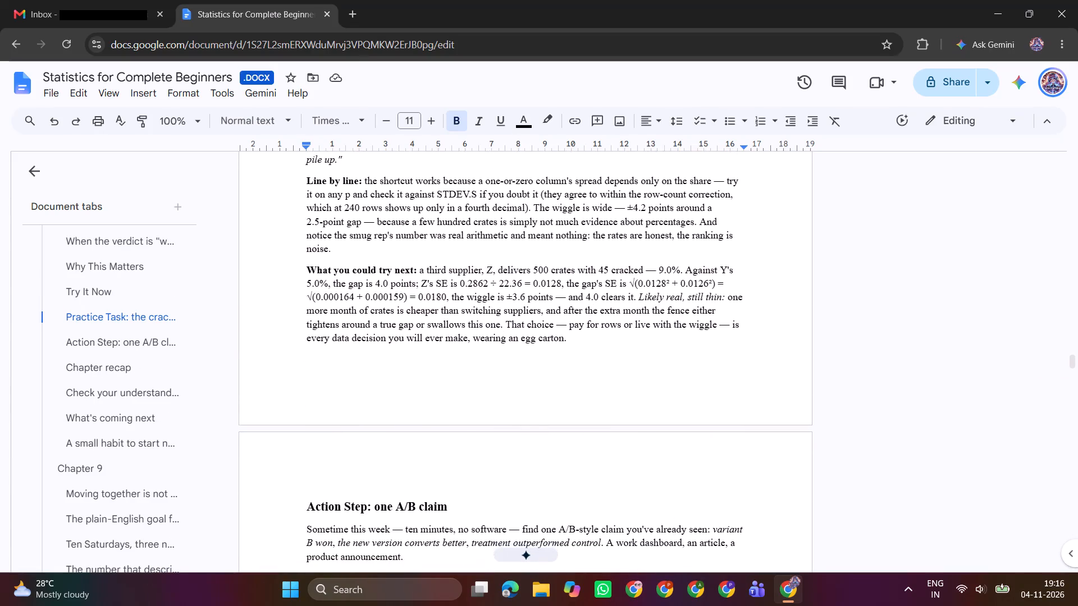
pyautogui.scroll(-3, 541, 357)
pyautogui.click(541, 357)
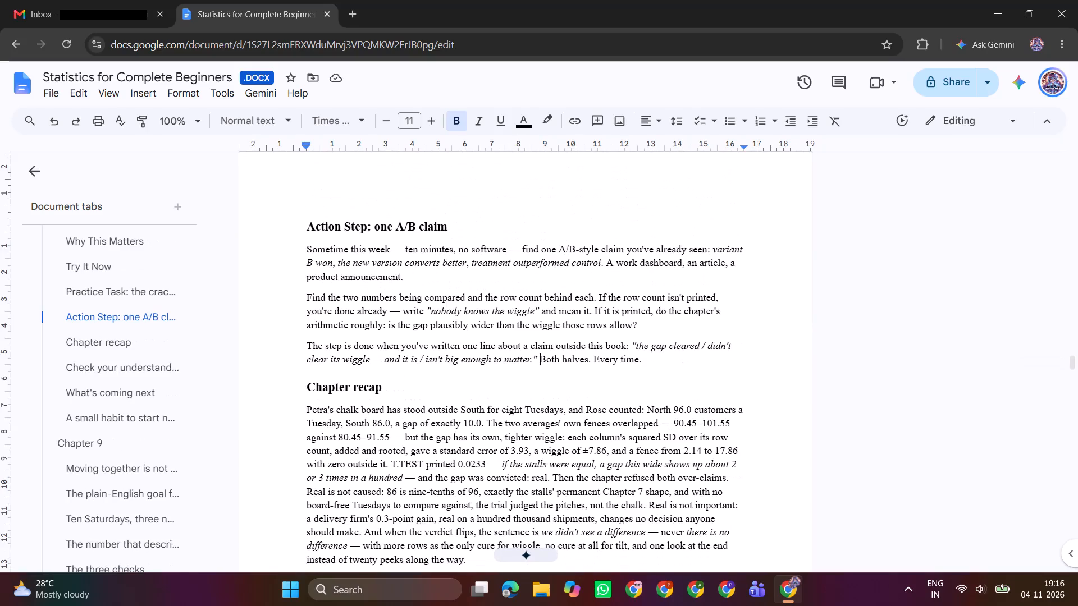
pyautogui.scroll(-4, 541, 357)
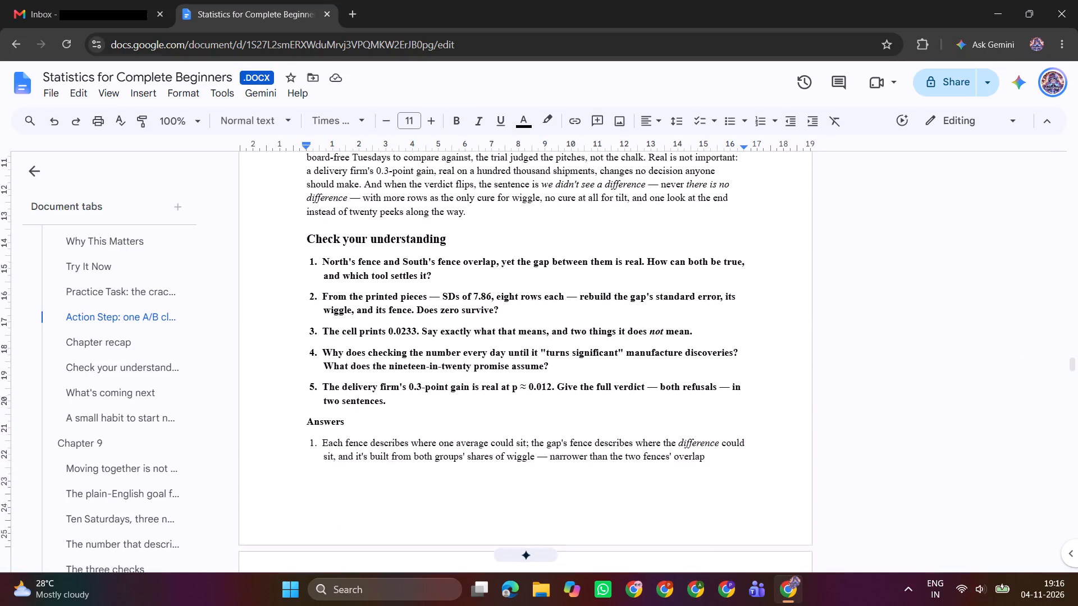
pyautogui.scroll(-3, 542, 351)
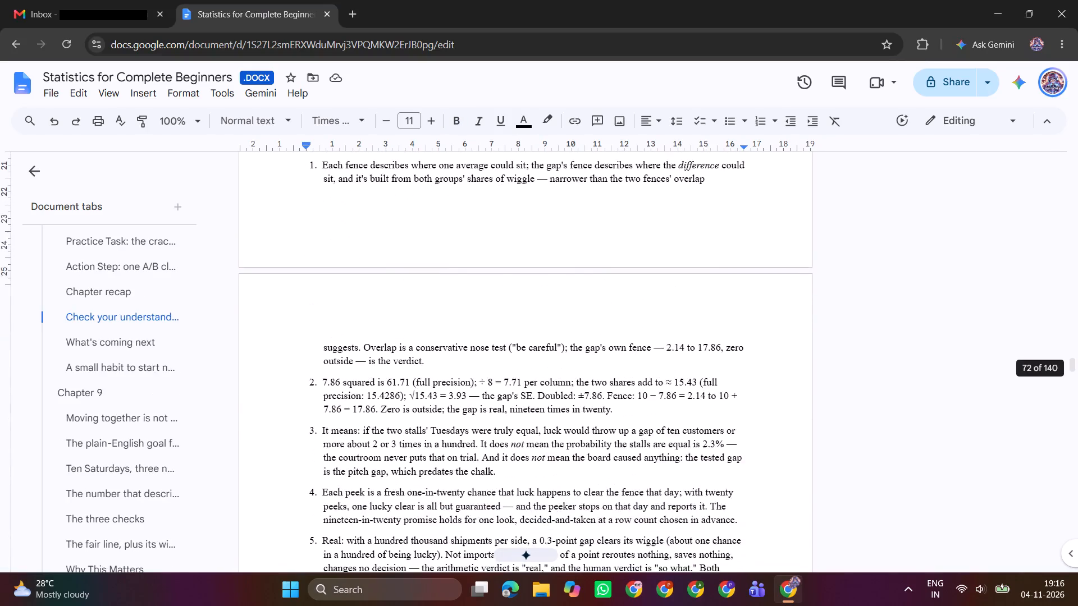
pyautogui.scroll(-3, 542, 351)
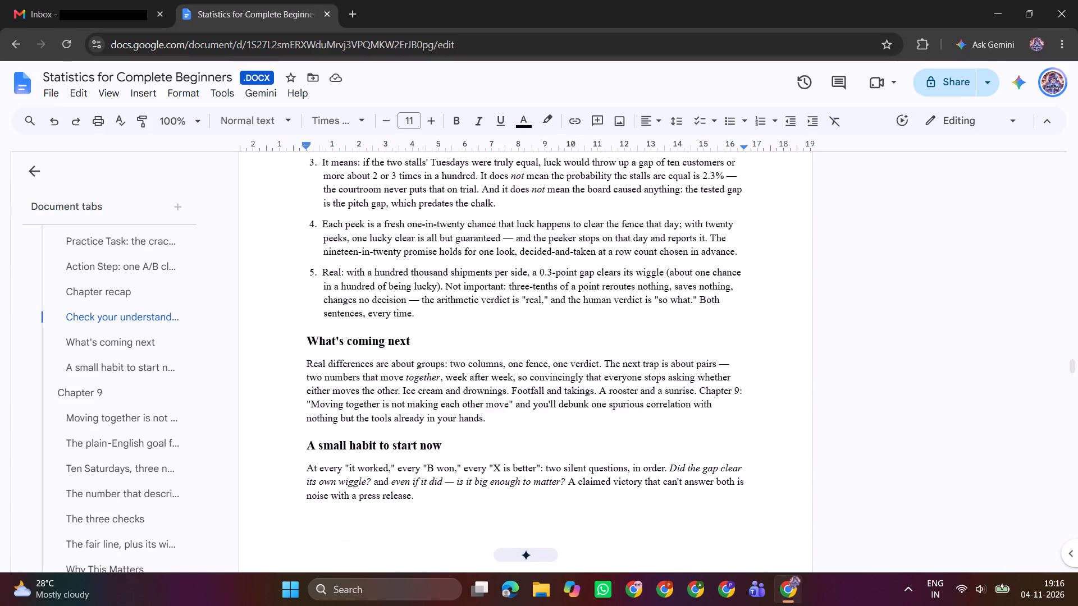
# Delete the em dash after "all but guaranteed" in answer 4 of Chapter 8's Check your understanding section.
pyautogui.scroll(1, 522, 242)
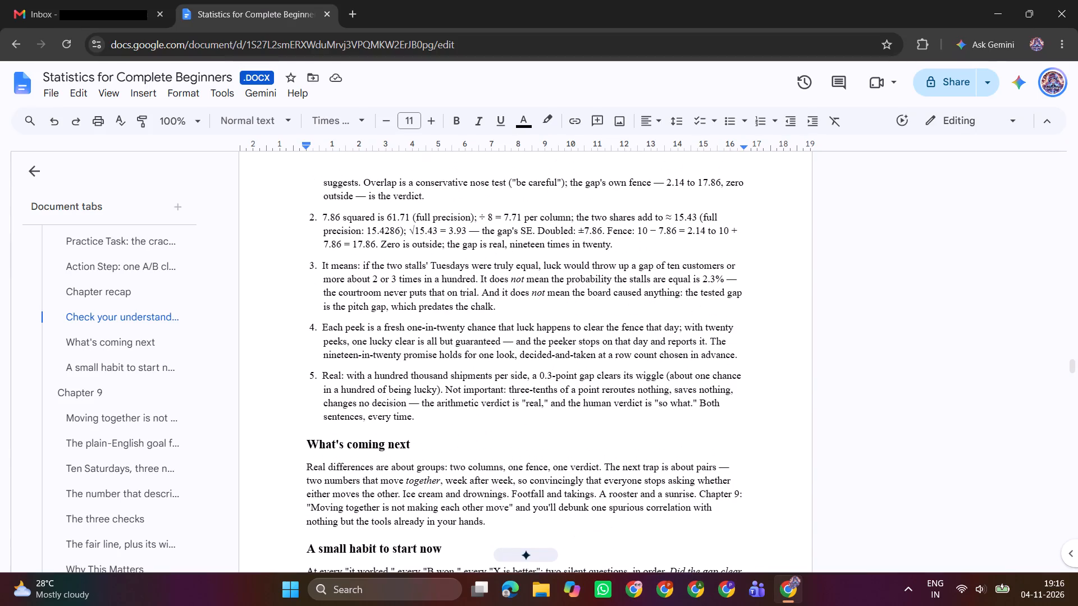
pyautogui.doubleClick(512, 342)
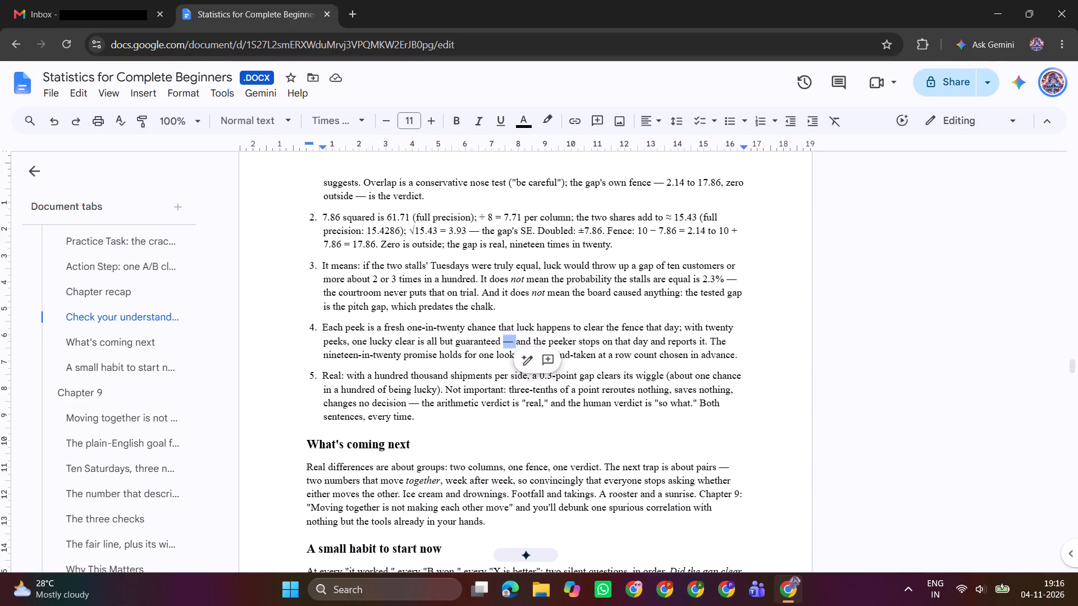
pyautogui.press('Delete')
pyautogui.click(541, 323)
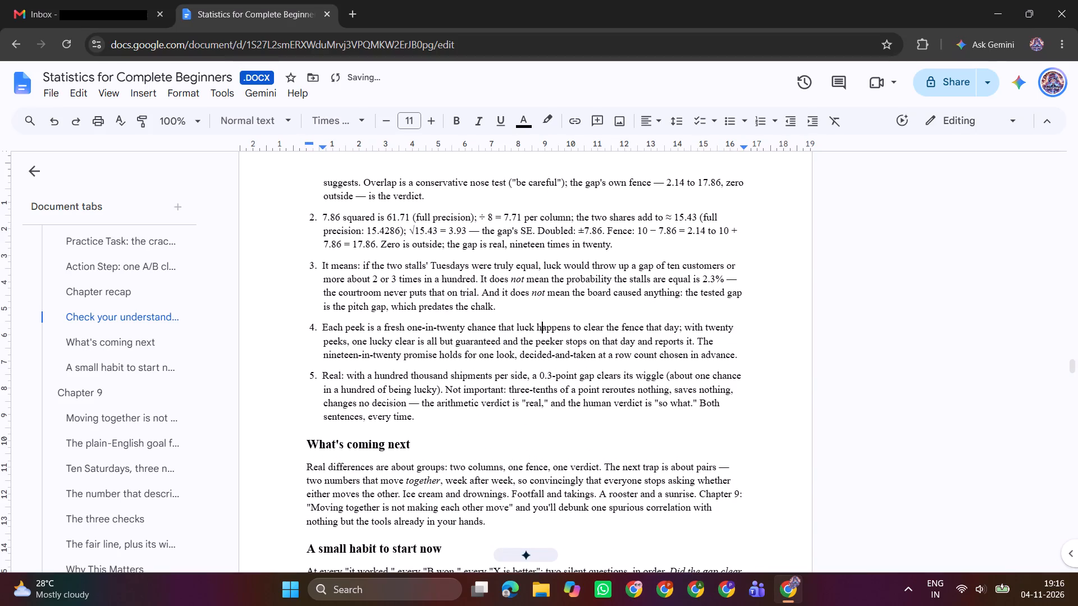
# Look through the end of Chapter 8, from the Check your understanding answers to the closing habit section.
pyautogui.scroll(1, 541, 323)
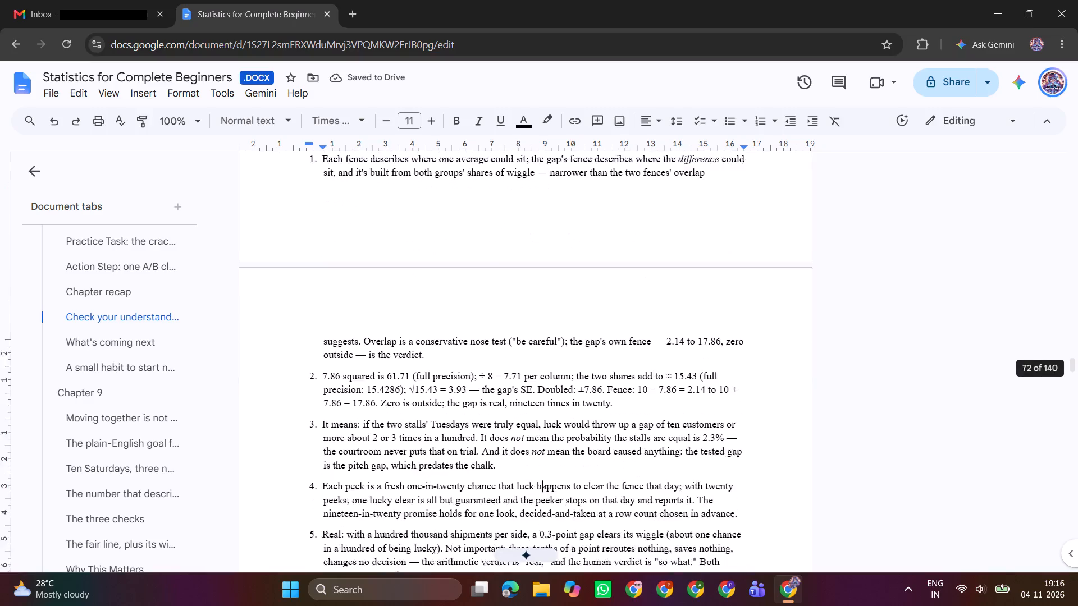
pyautogui.scroll(-3, 541, 323)
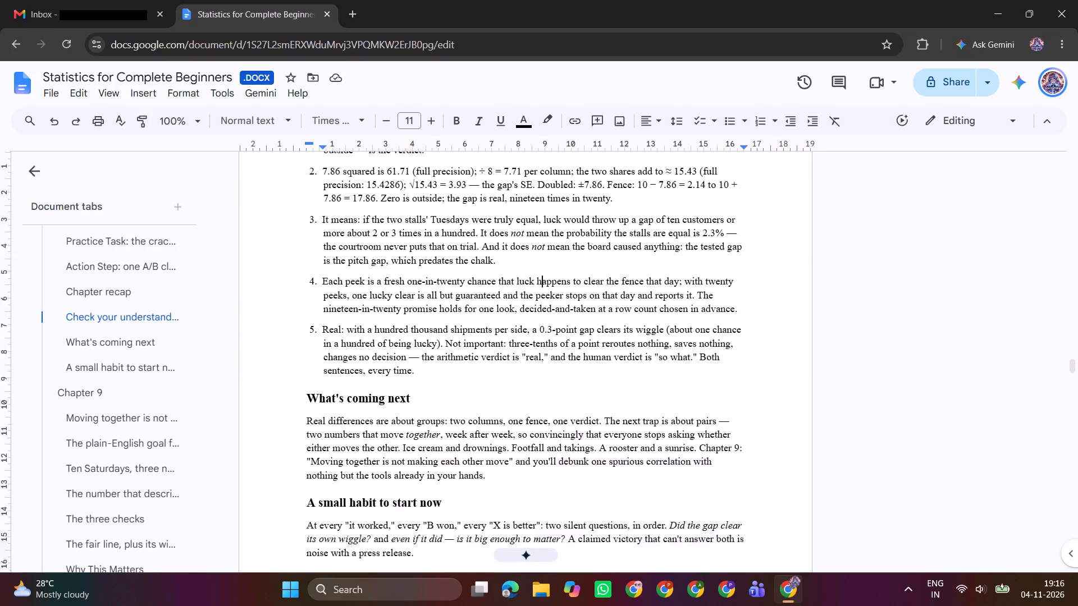
pyautogui.scroll(-1, 541, 323)
pyautogui.click(541, 323)
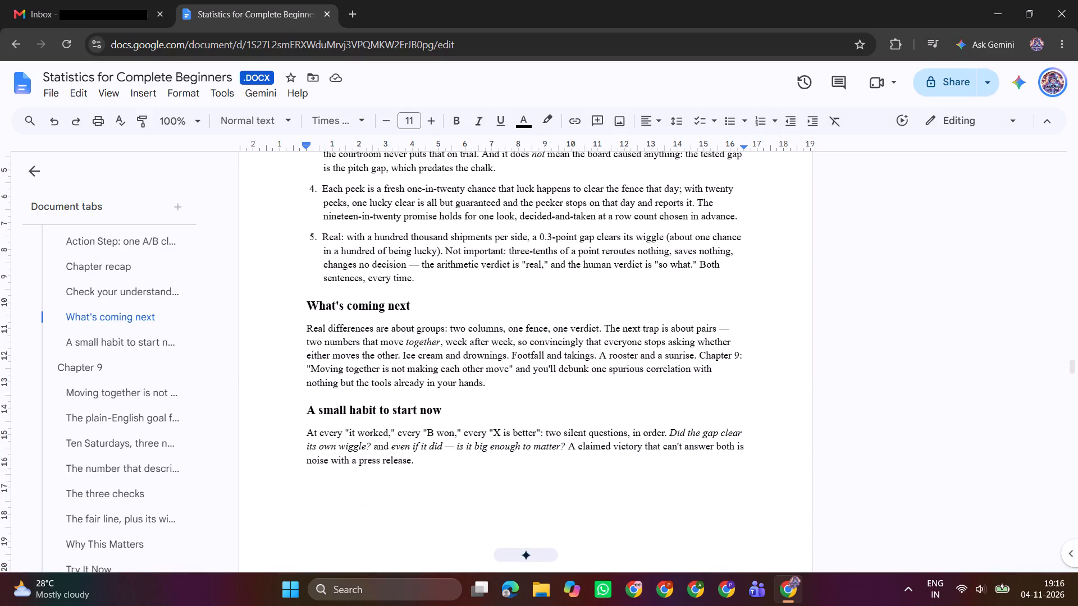
pyautogui.scroll(-1, 541, 323)
pyautogui.click(541, 323)
pyautogui.scroll(-2, 541, 323)
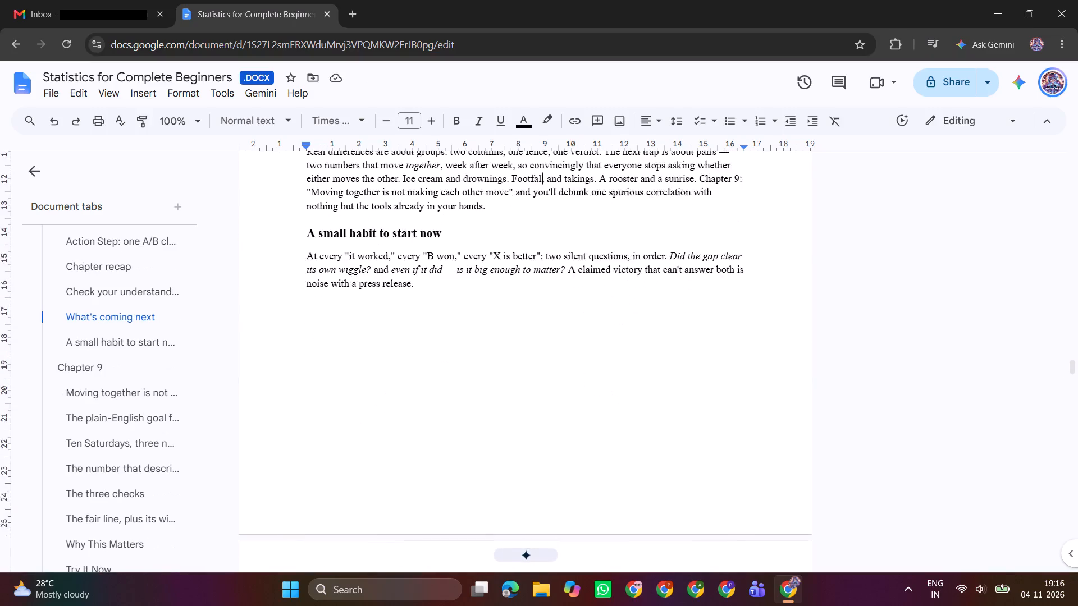
# Look through Chapter 9, from the ten Saturdays table to the practice task, check questions and closing habit section.
pyautogui.scroll(-5, 541, 323)
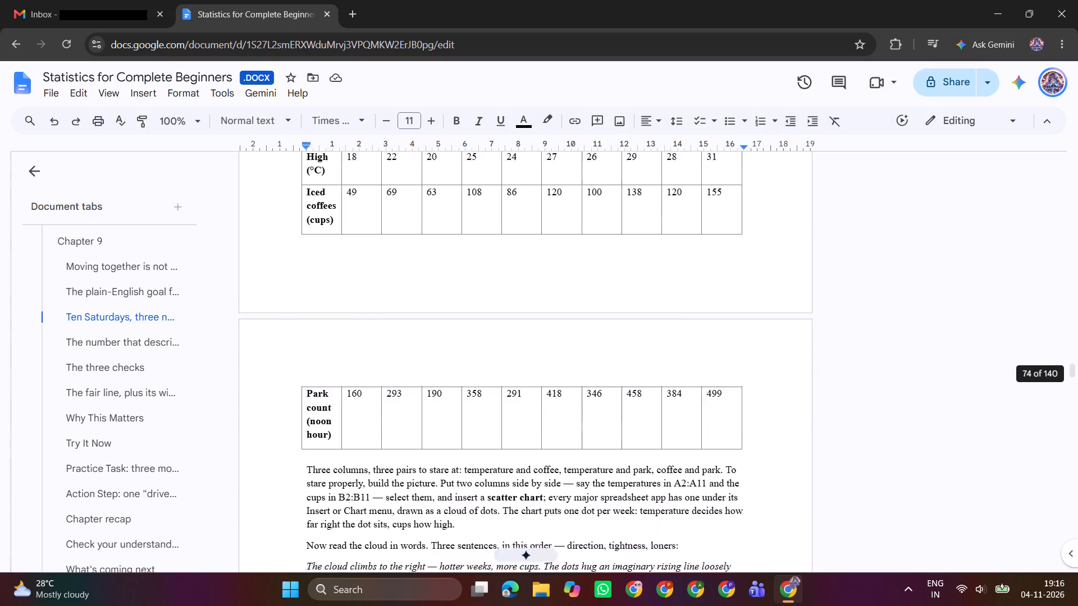
pyautogui.scroll(-7, 541, 323)
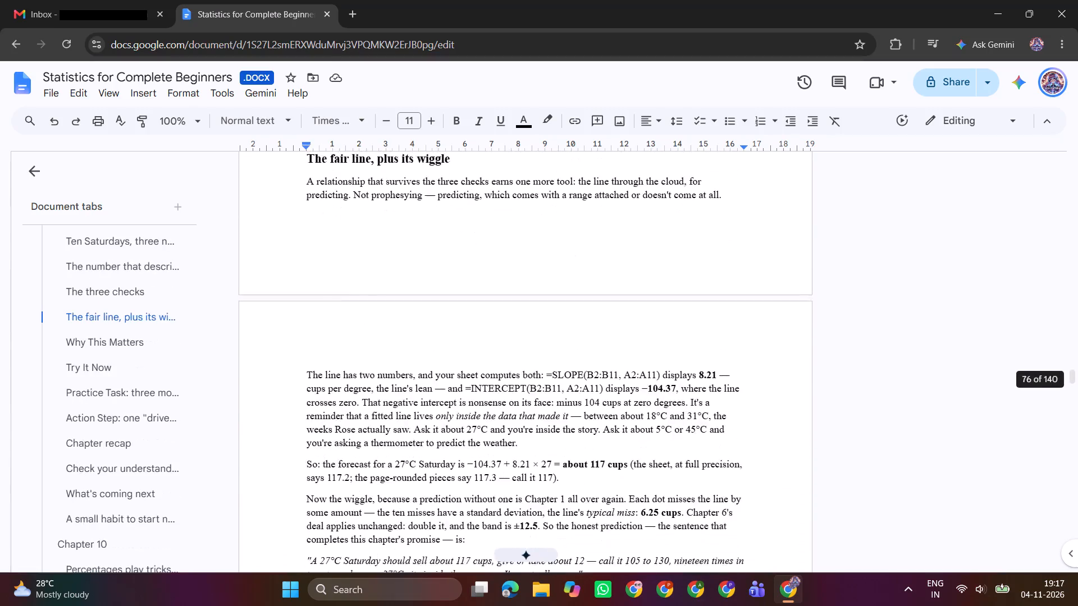
pyautogui.scroll(-5, 541, 323)
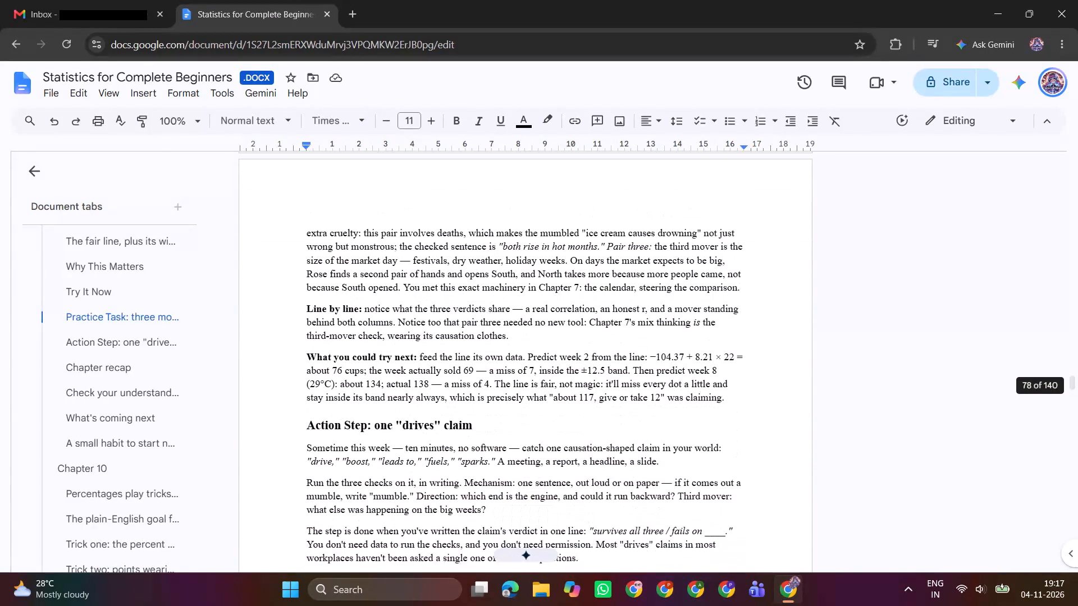
pyautogui.scroll(-6, 541, 323)
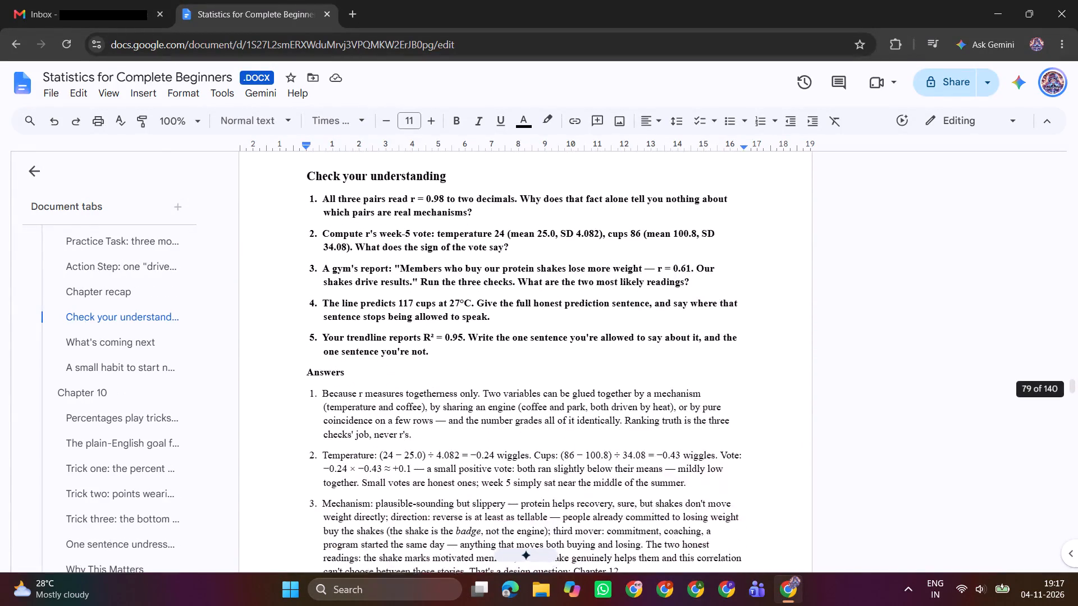
pyautogui.scroll(-5, 541, 323)
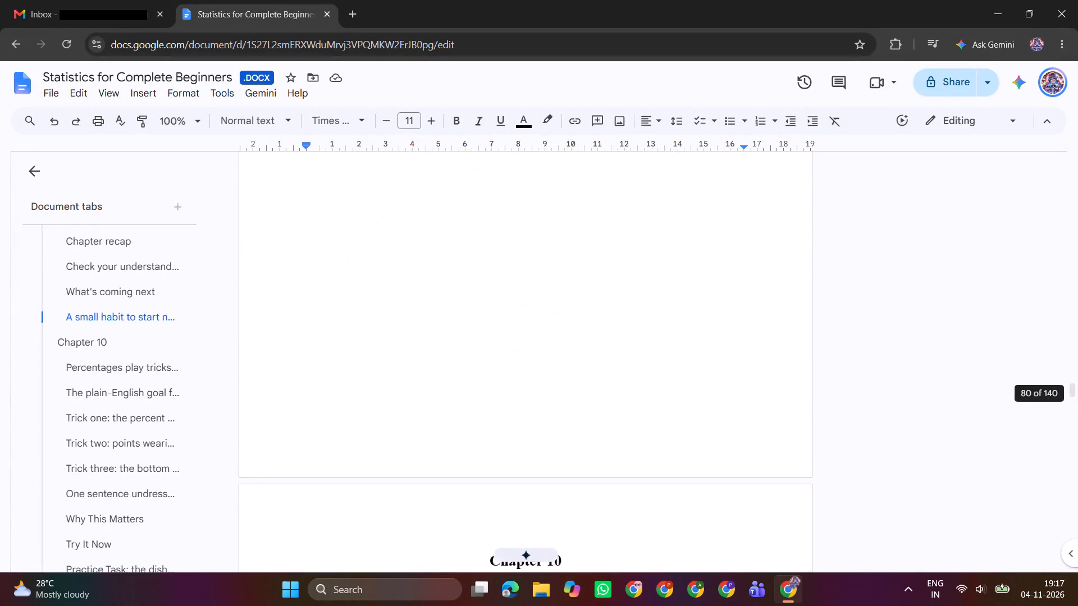
# Look through Chapter 10, from the three percentage tricks to the dishonest dashboard task, answers and closing habit section.
pyautogui.scroll(-6, 541, 323)
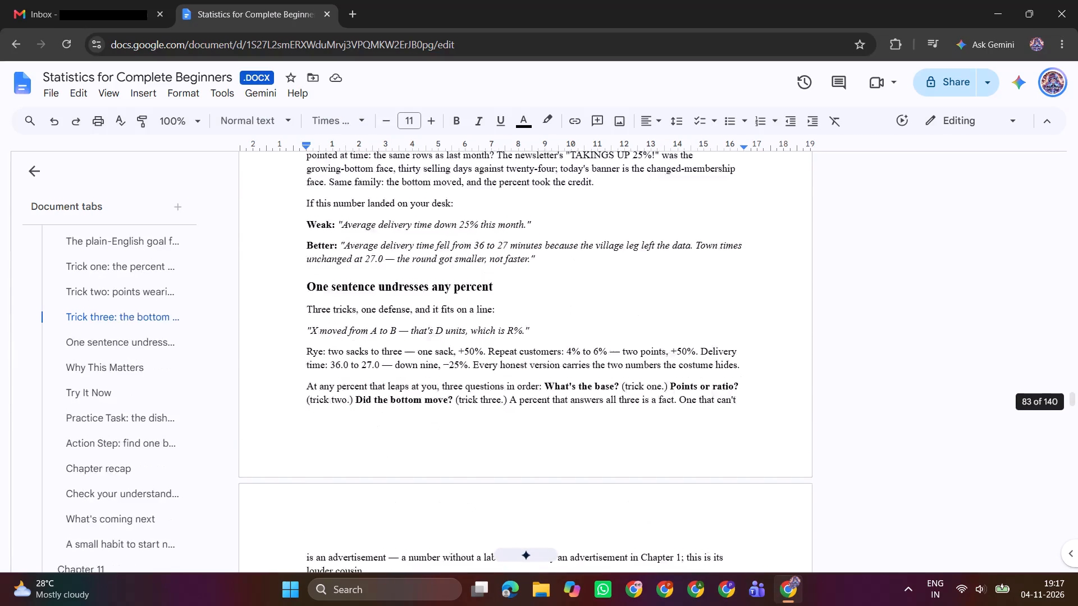
pyautogui.scroll(-4, 541, 323)
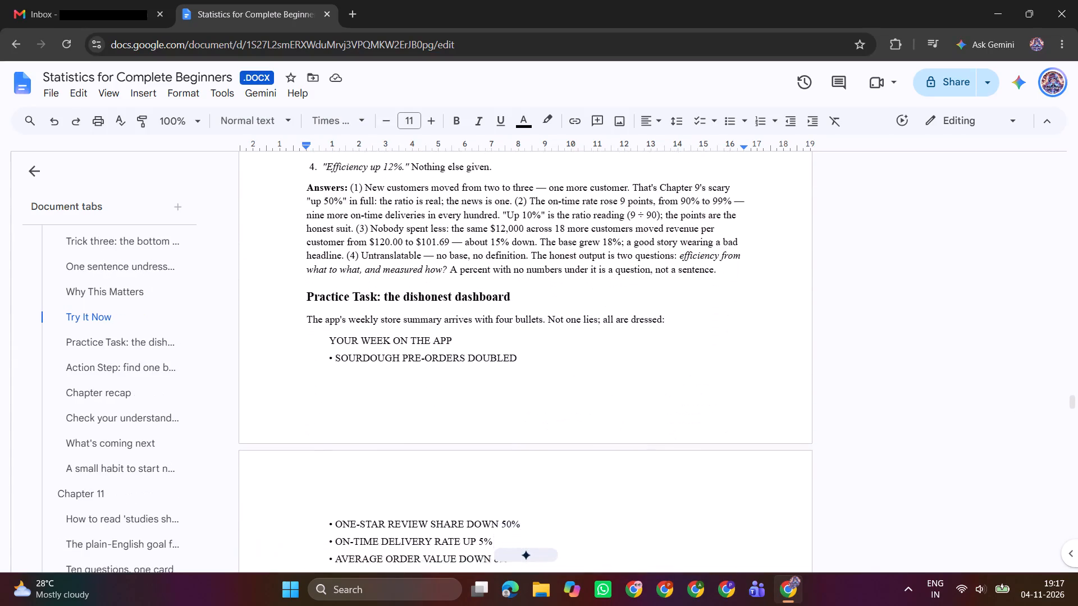
pyautogui.scroll(-4, 541, 323)
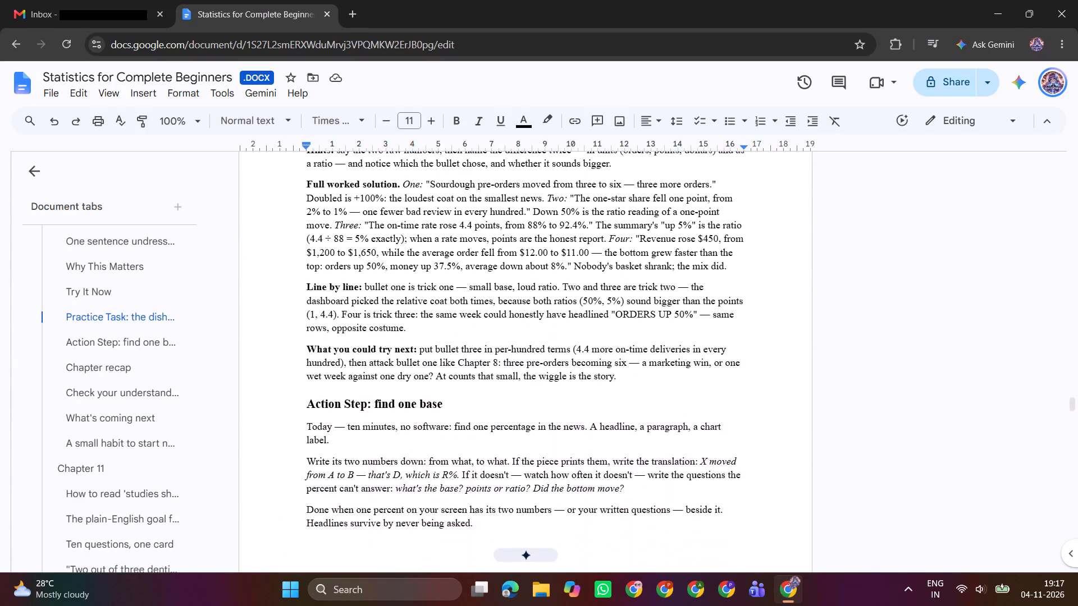
pyautogui.scroll(-6, 541, 323)
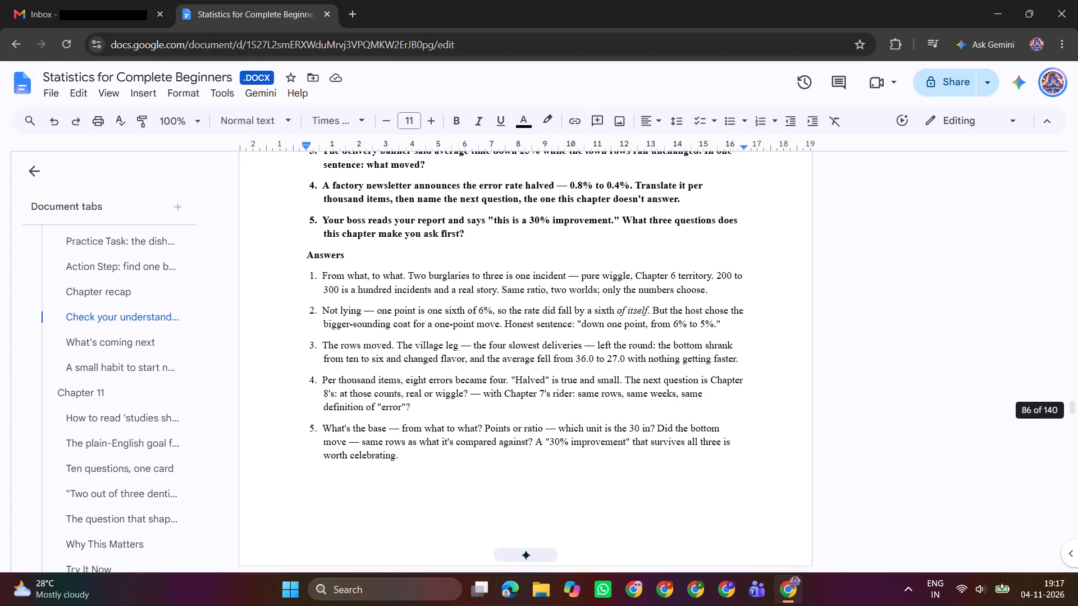
pyautogui.scroll(-5, 541, 323)
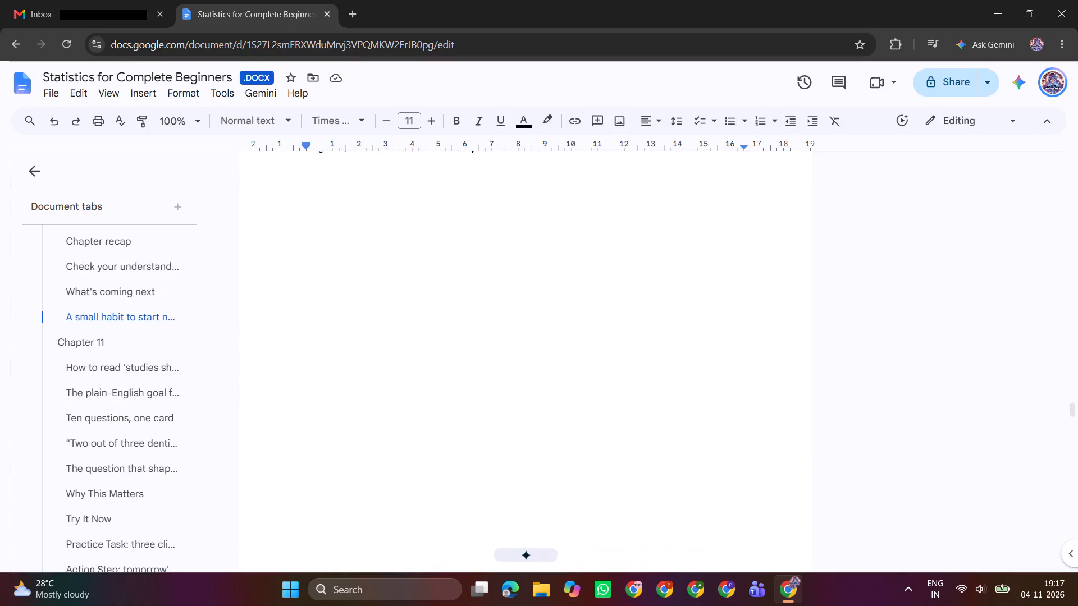
# Style the part title "PART IV — NUMBERS IN THE WILD" as Heading 1.
pyautogui.scroll(-2, 541, 323)
pyautogui.tripleClick(522, 366)
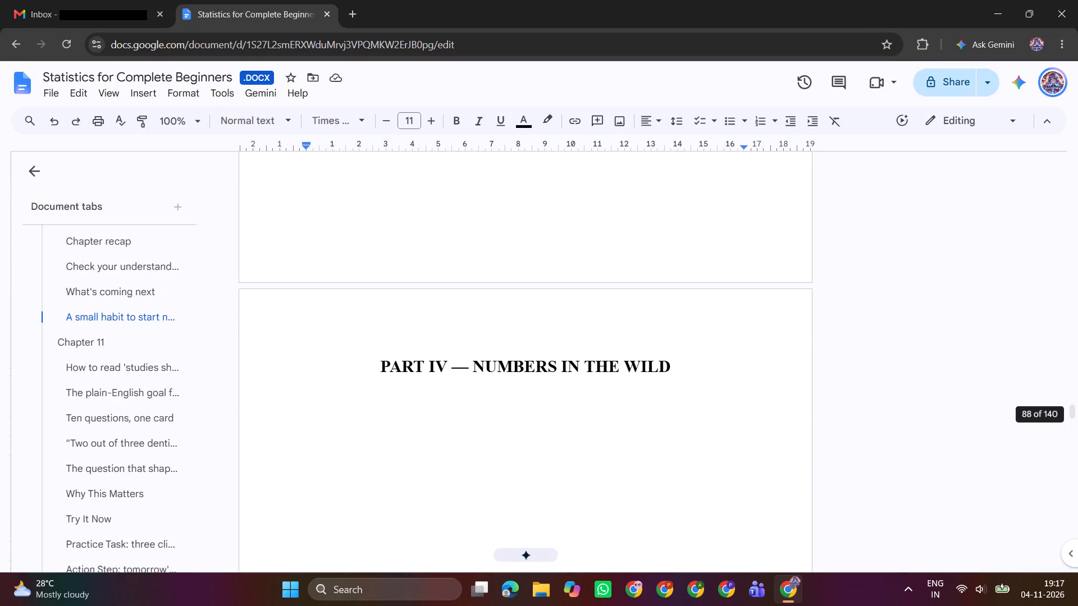
pyautogui.click(233, 116)
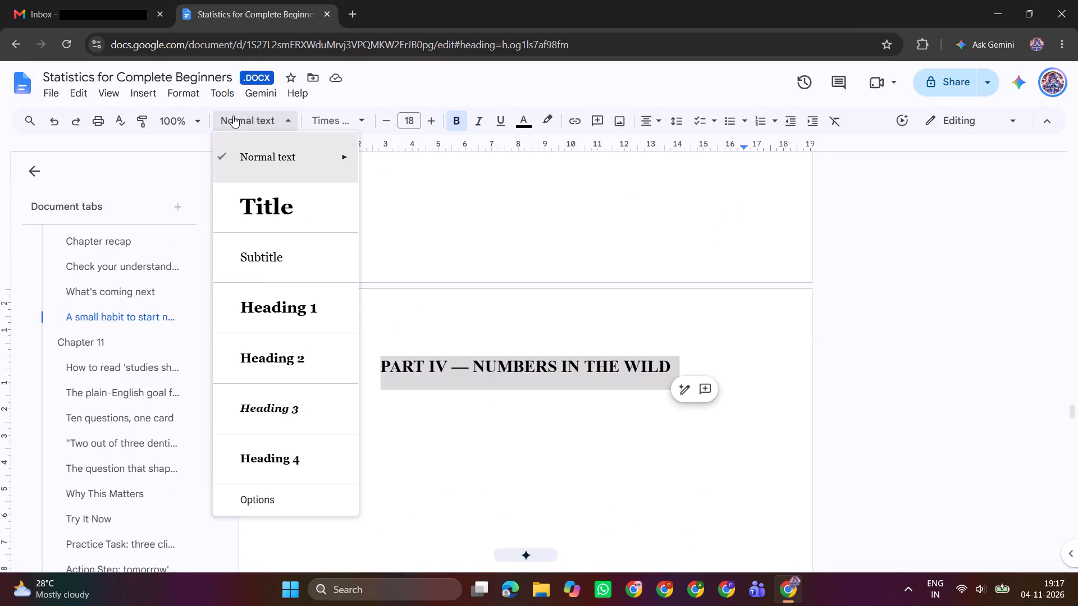
pyautogui.click(261, 301)
pyautogui.click(450, 394)
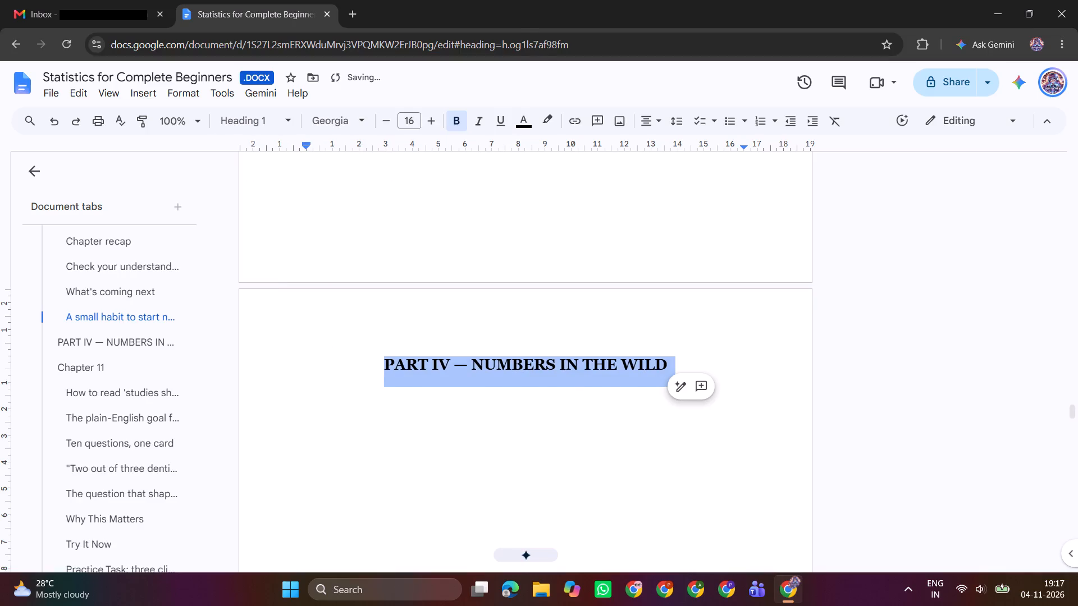
# Look through Chapter 11, from the ten-question Number Checker to the three clippings task, answers and closing habit section.
pyautogui.scroll(-4, 450, 394)
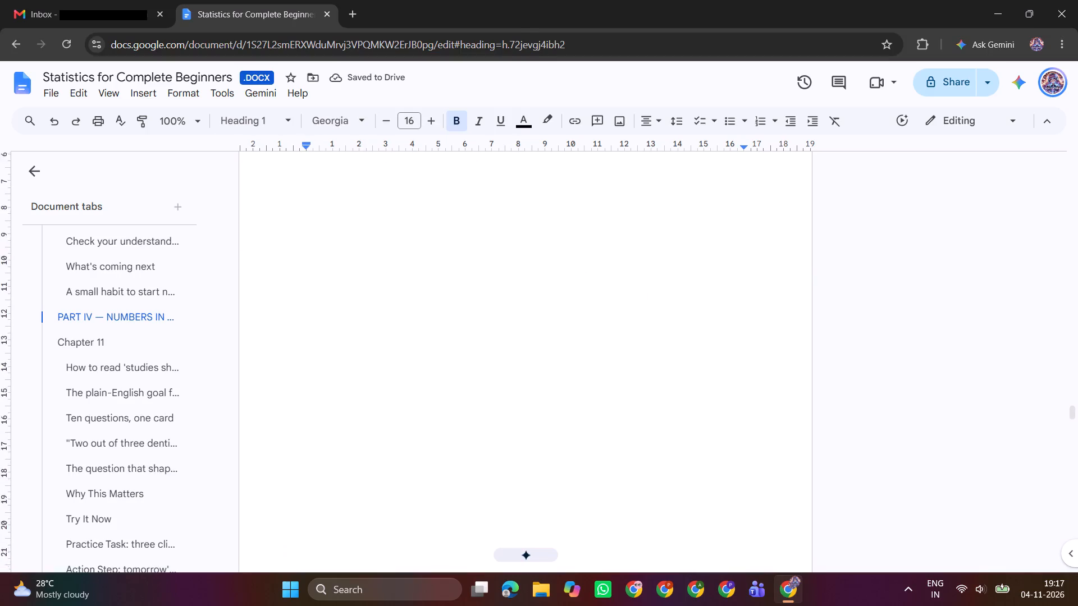
pyautogui.scroll(-8, 451, 385)
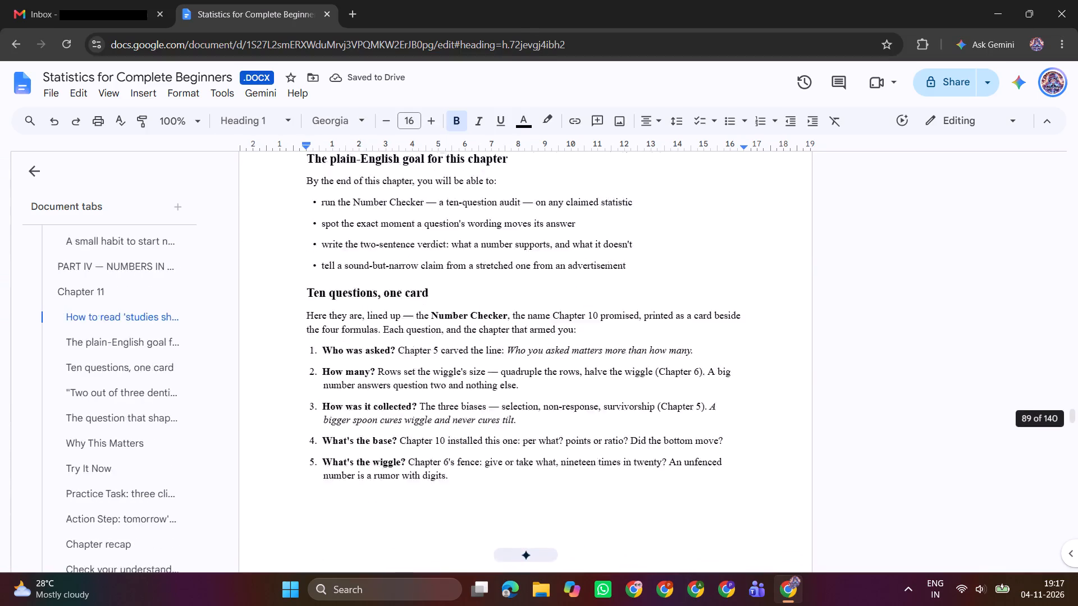
pyautogui.scroll(-10, 451, 385)
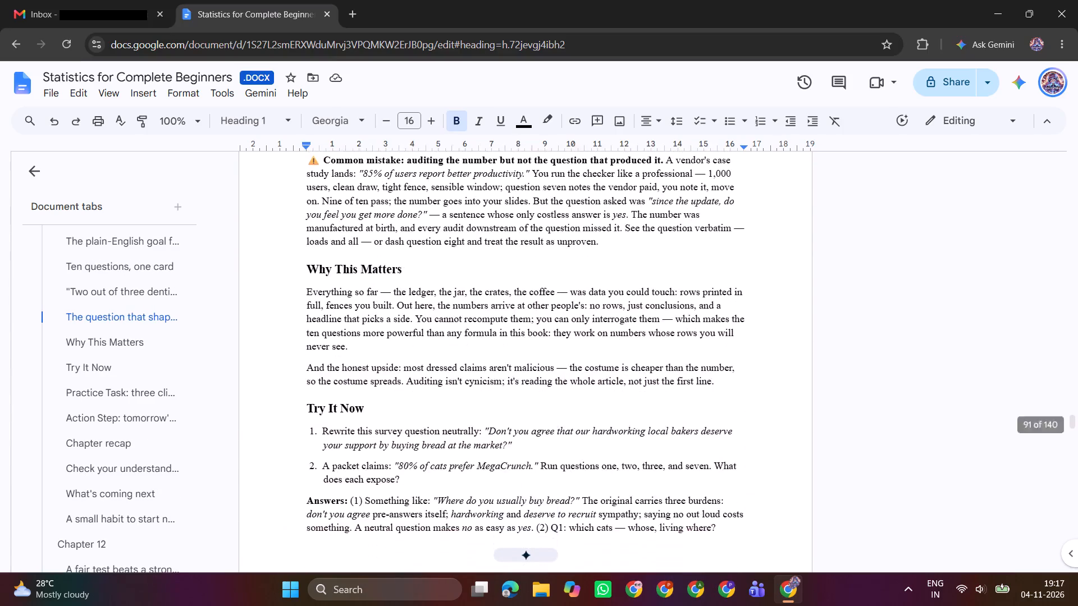
pyautogui.scroll(-5, 451, 385)
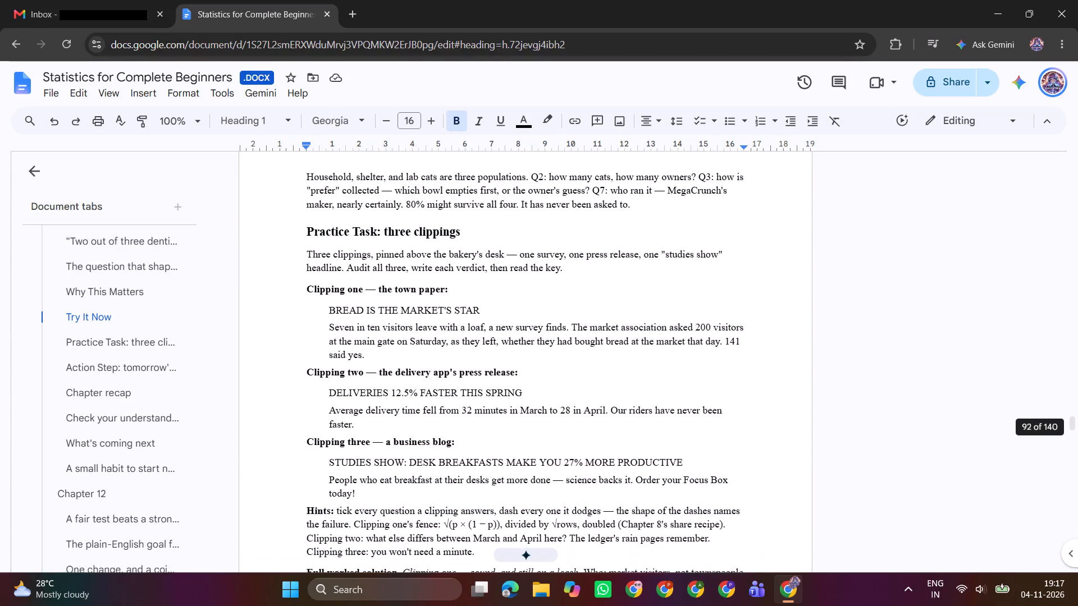
pyautogui.scroll(-3, 451, 385)
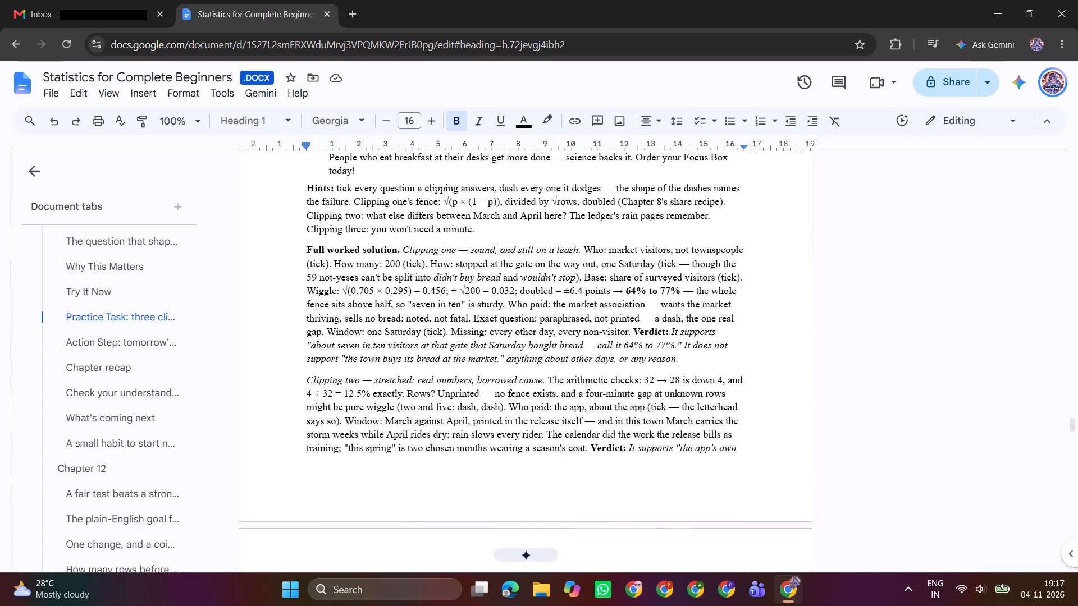
pyautogui.scroll(-3, 451, 385)
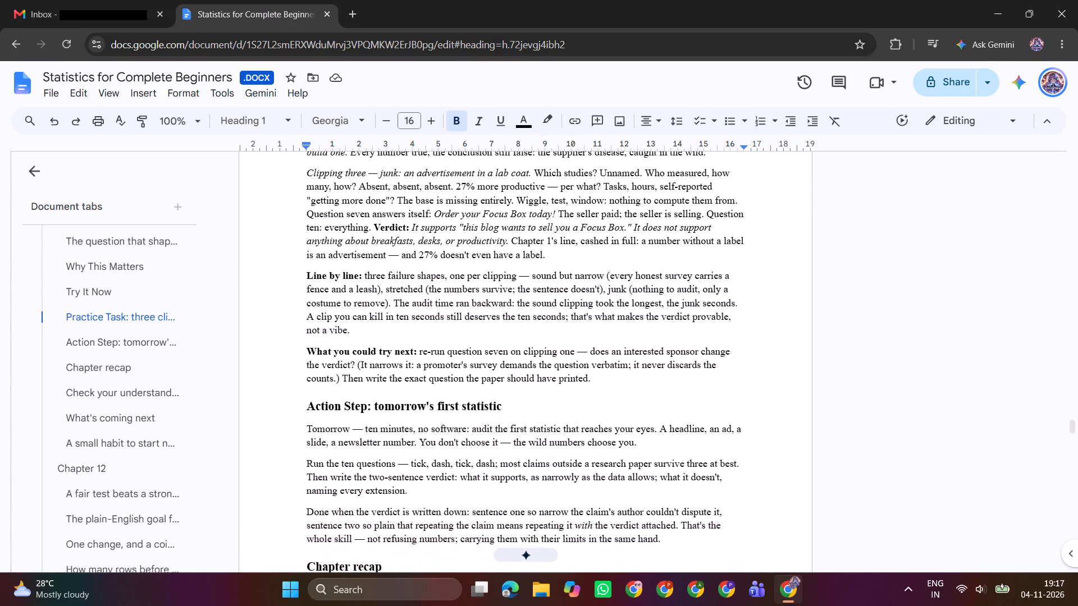
pyautogui.scroll(-6, 451, 385)
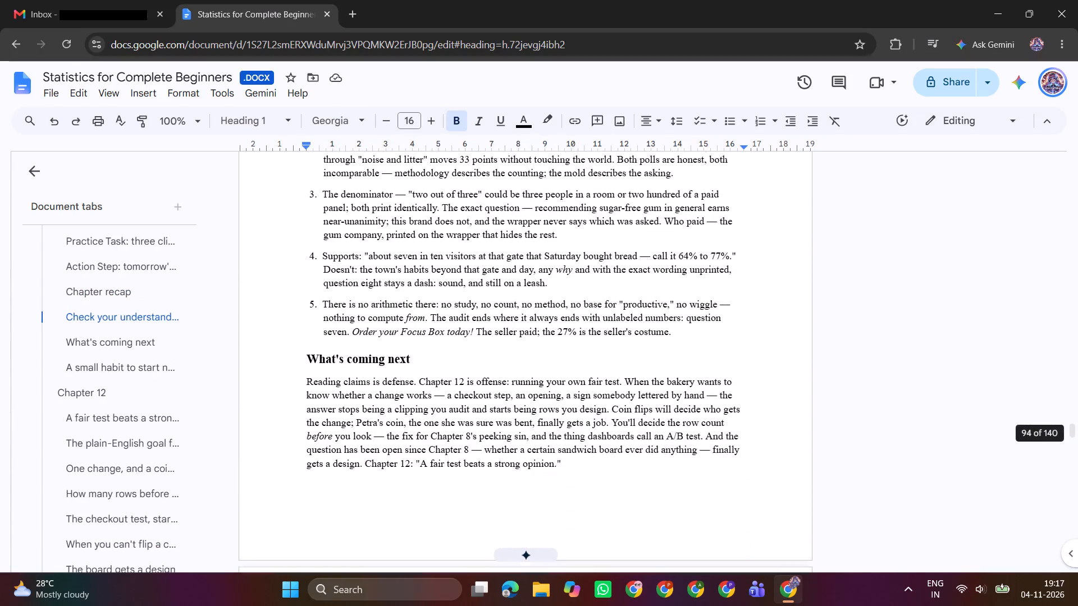
pyautogui.scroll(-3, 451, 385)
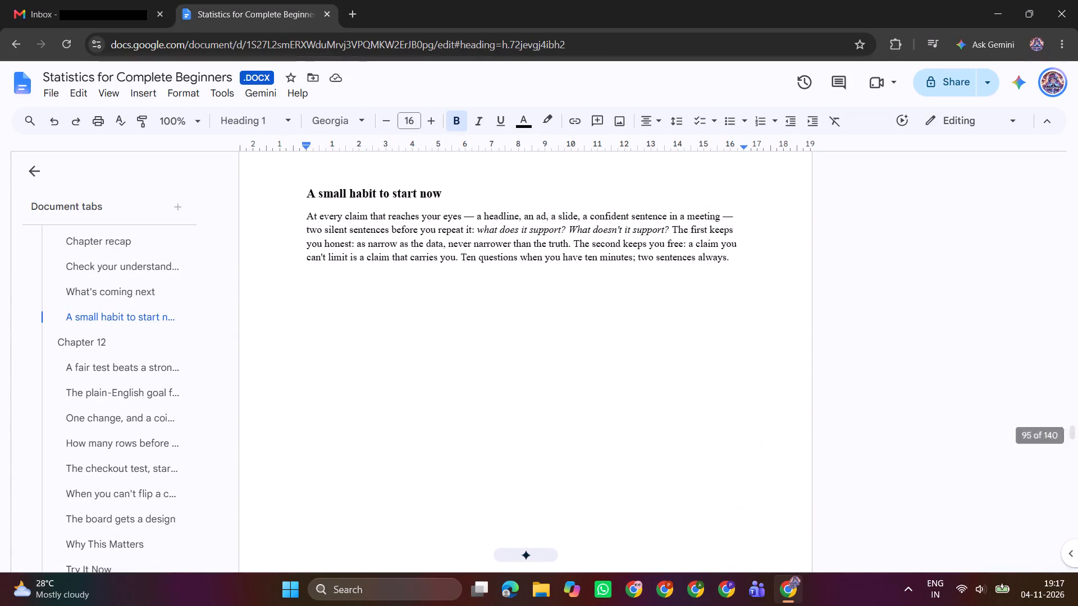
# Correct "Heads gets the change" to "Heads get the change" in Chapter 12's "Promise two" paragraph using the grammar suggestion.
pyautogui.scroll(-6, 451, 385)
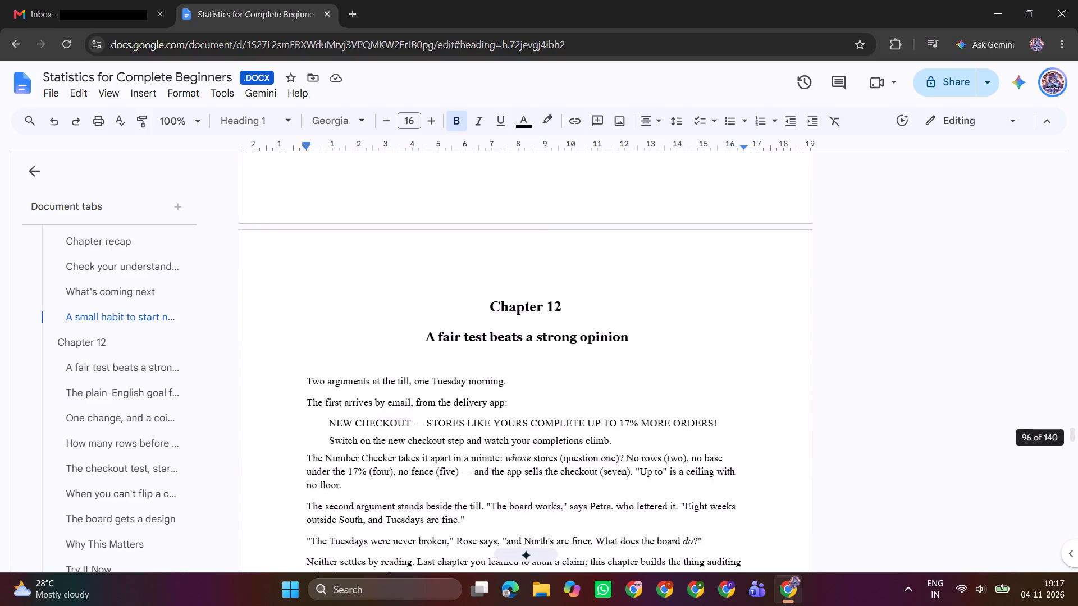
pyautogui.scroll(-4, 451, 385)
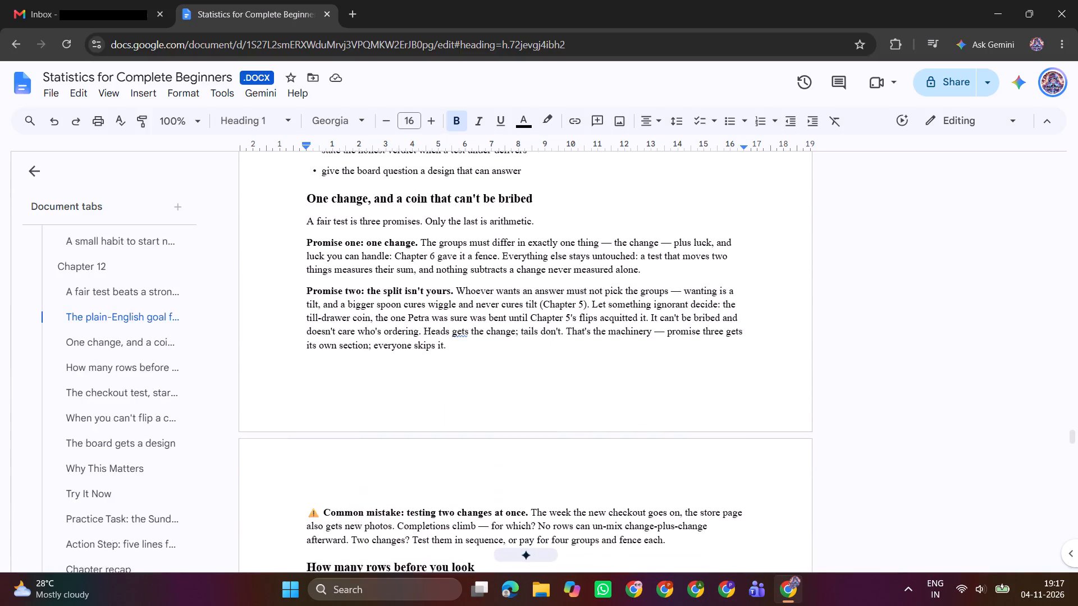
pyautogui.scroll(-2, 451, 385)
pyautogui.scroll(2, 451, 385)
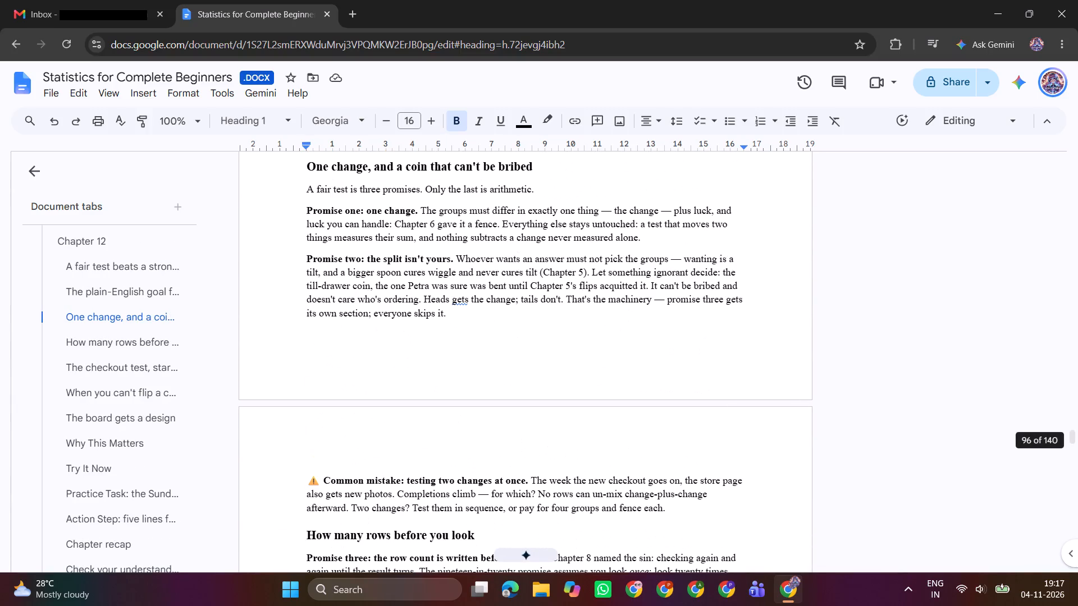
pyautogui.click(463, 307)
pyautogui.click(465, 286)
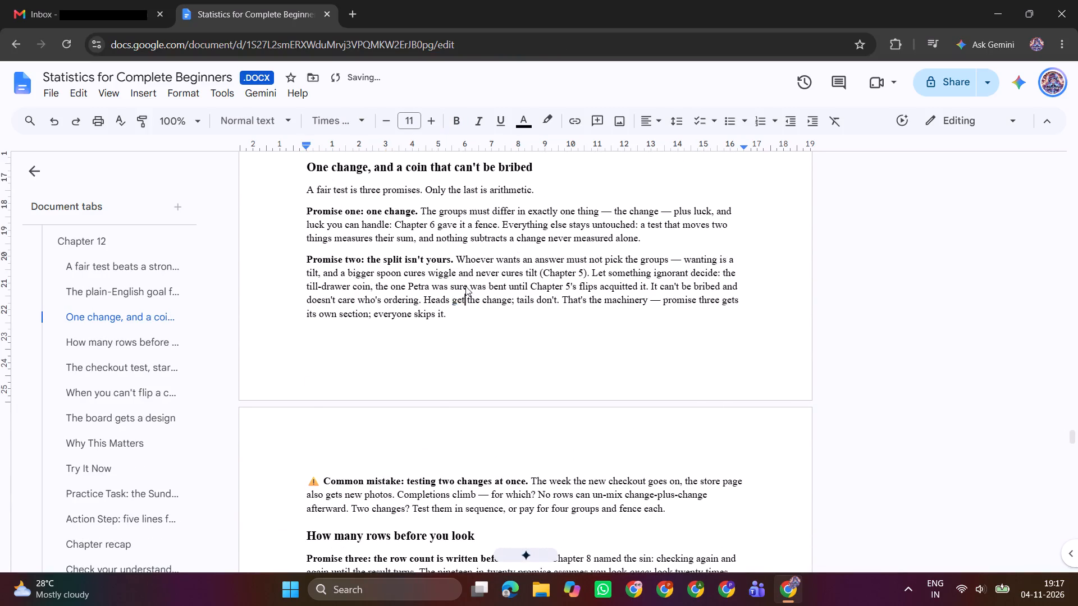
# Look through Chapter 12 from the common mistake on testing two changes to the checkout test's design, coin flips and results table.
pyautogui.scroll(-2, 465, 286)
pyautogui.click(460, 319)
pyautogui.scroll(-1, 460, 319)
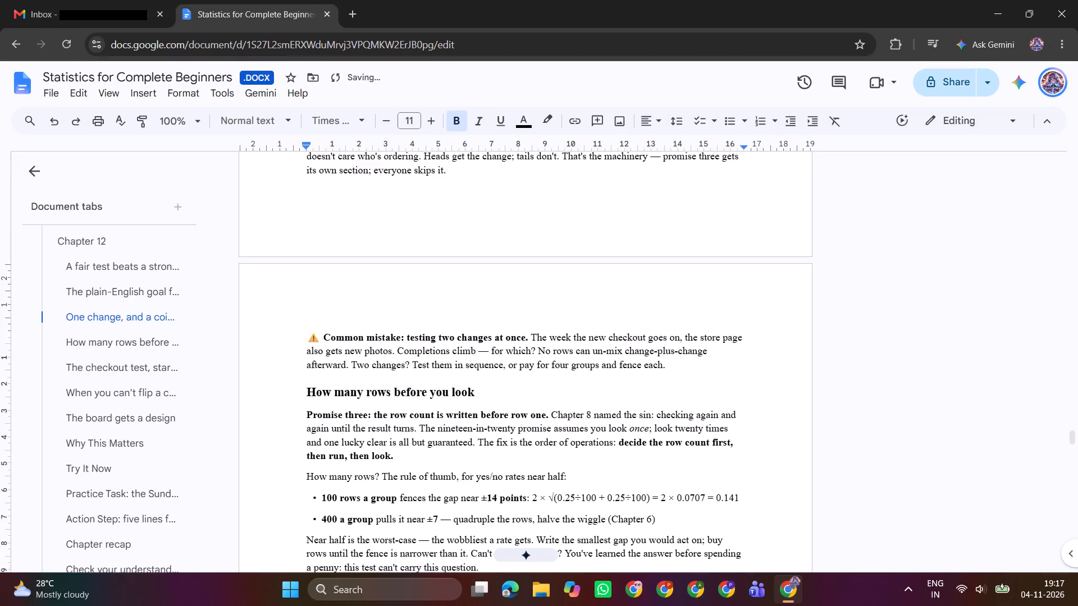
pyautogui.scroll(-2, 460, 319)
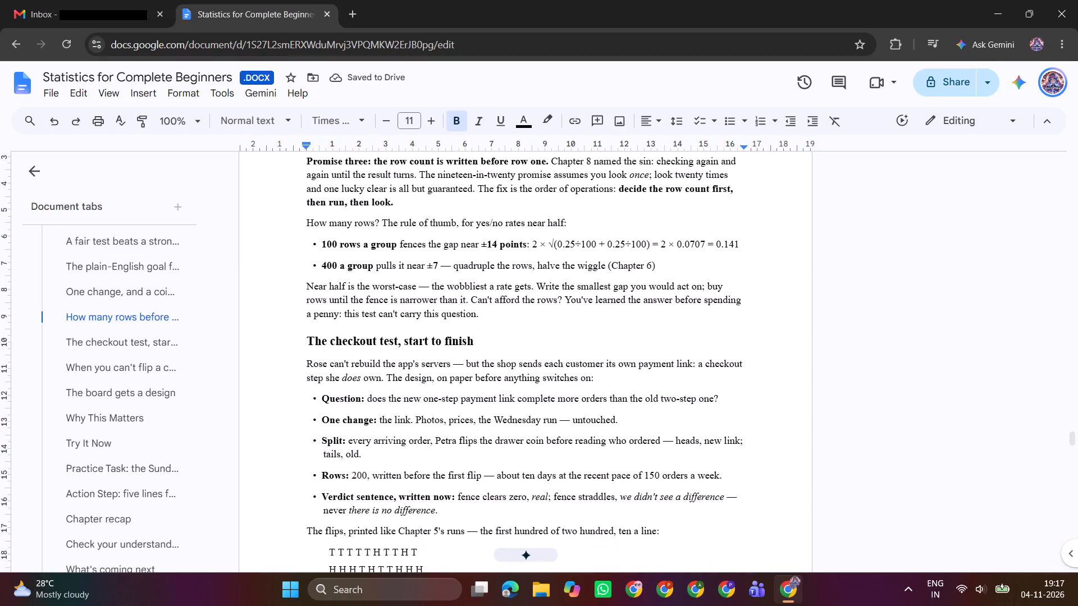
pyautogui.click(460, 319)
pyautogui.scroll(-1, 460, 319)
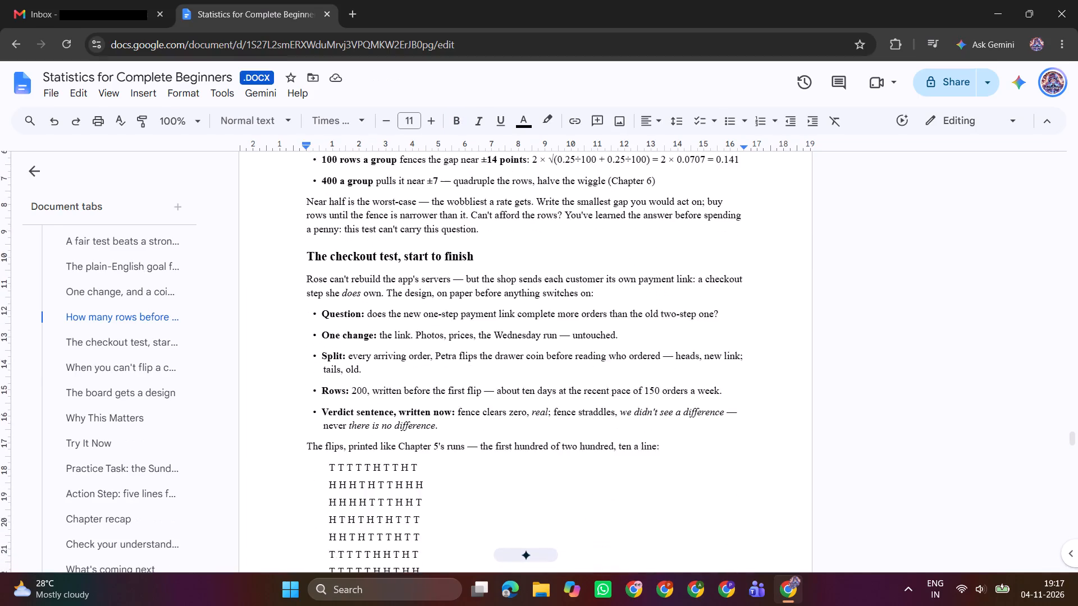
pyautogui.click(460, 319)
pyautogui.scroll(-1, 460, 319)
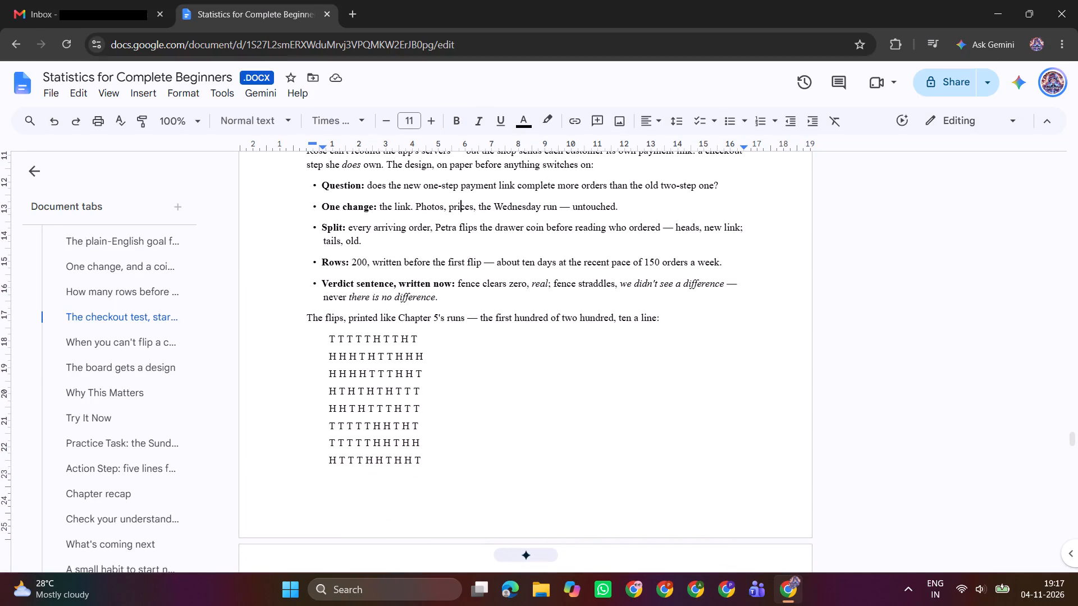
pyautogui.scroll(-3, 460, 319)
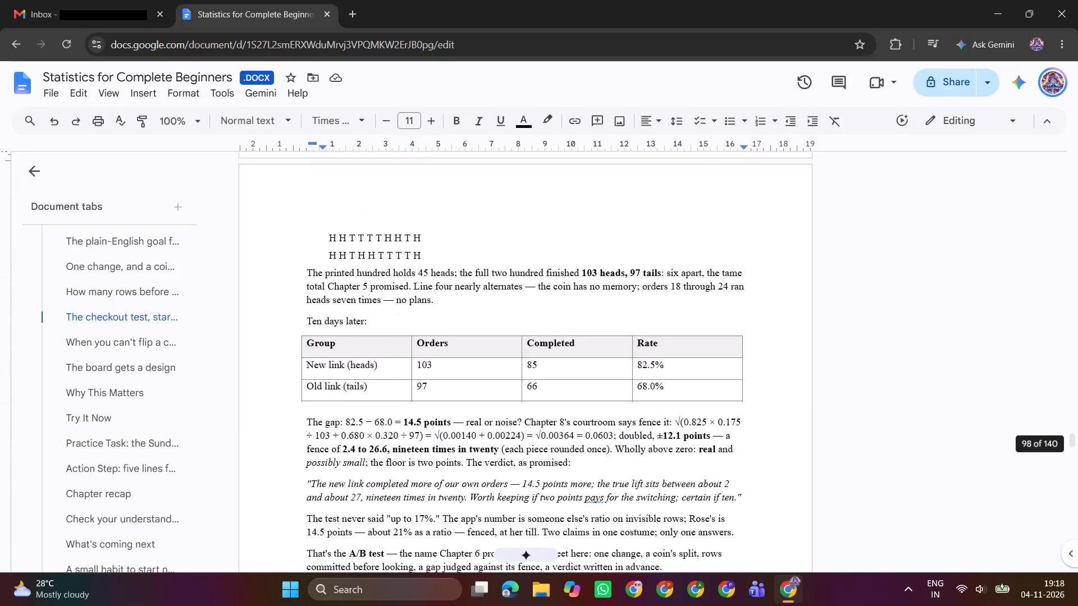
# Correct "two points pays" to "two points pay" in the italic verdict quote of the checkout test section using the grammar suggestion.
pyautogui.scroll(-2, 488, 343)
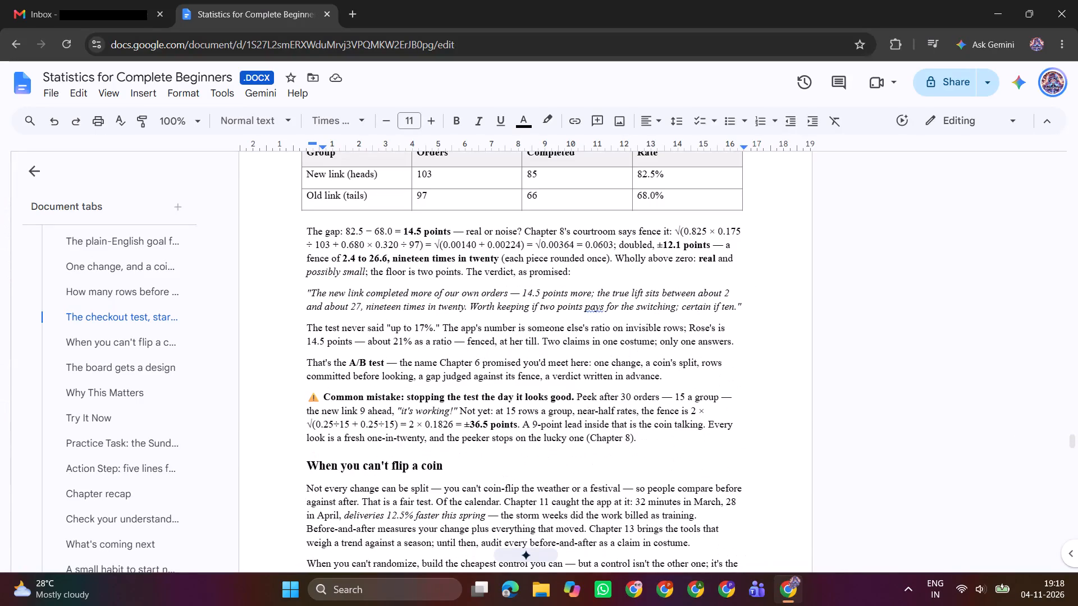
pyautogui.click(600, 306)
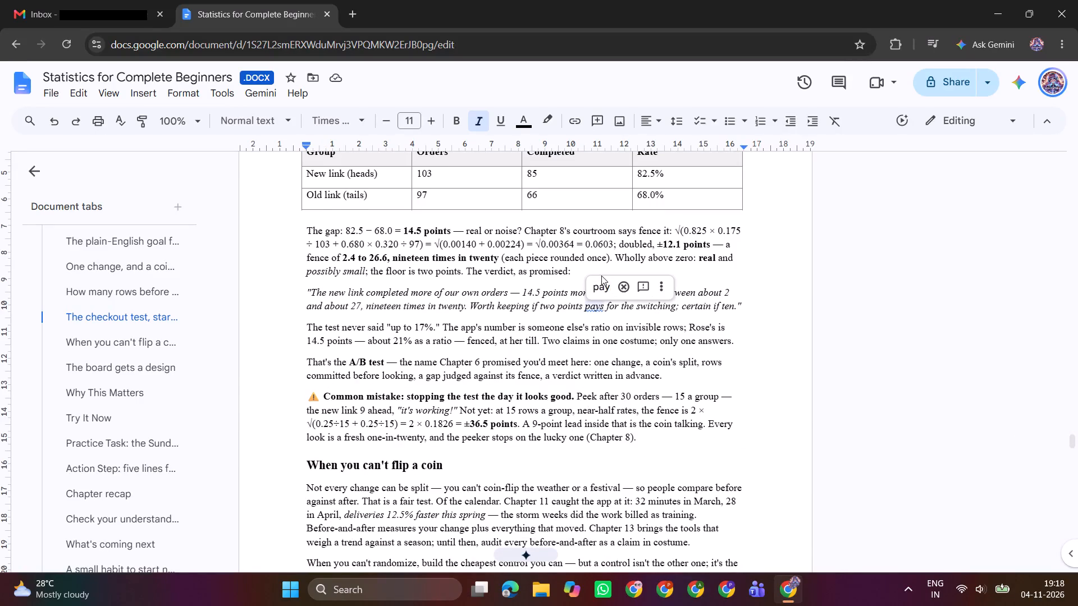
pyautogui.click(601, 281)
pyautogui.click(581, 276)
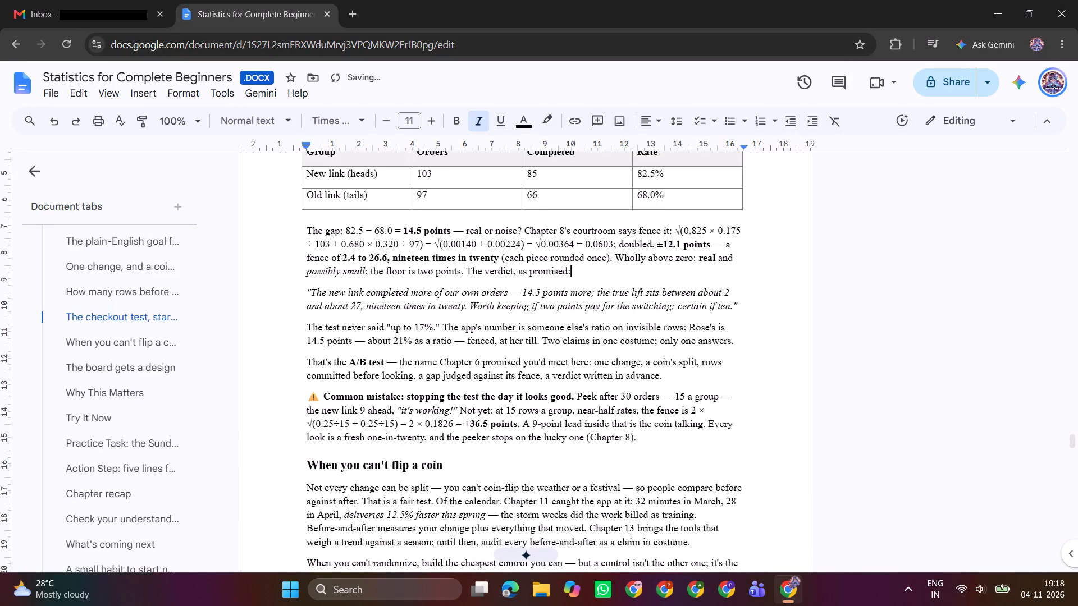
# Look through Chapter 12's "When you can't flip a coin", "The board gets a design" and "Why This Matters" sections.
pyautogui.scroll(-1, 581, 276)
pyautogui.click(581, 276)
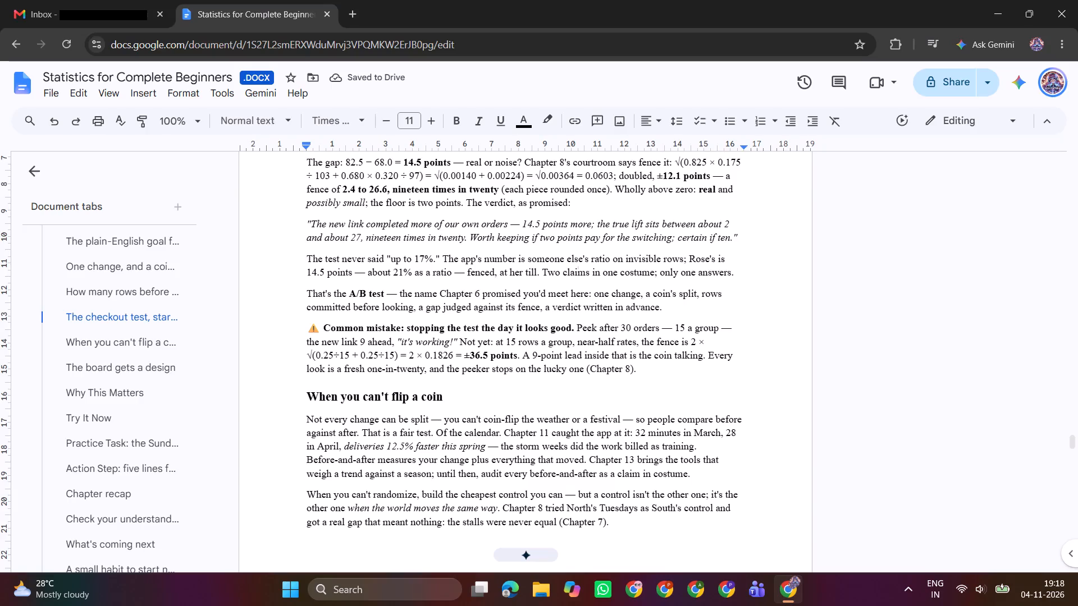
pyautogui.scroll(-1, 581, 276)
pyautogui.click(581, 276)
pyautogui.scroll(-1, 581, 276)
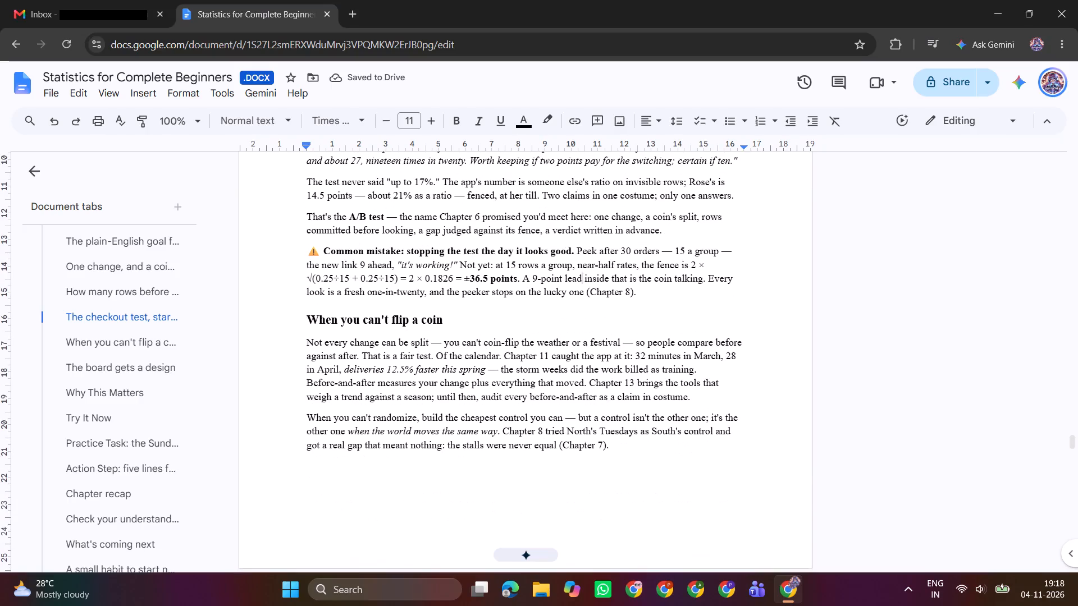
pyautogui.scroll(-1, 581, 276)
pyautogui.click(581, 276)
pyautogui.scroll(-1, 581, 276)
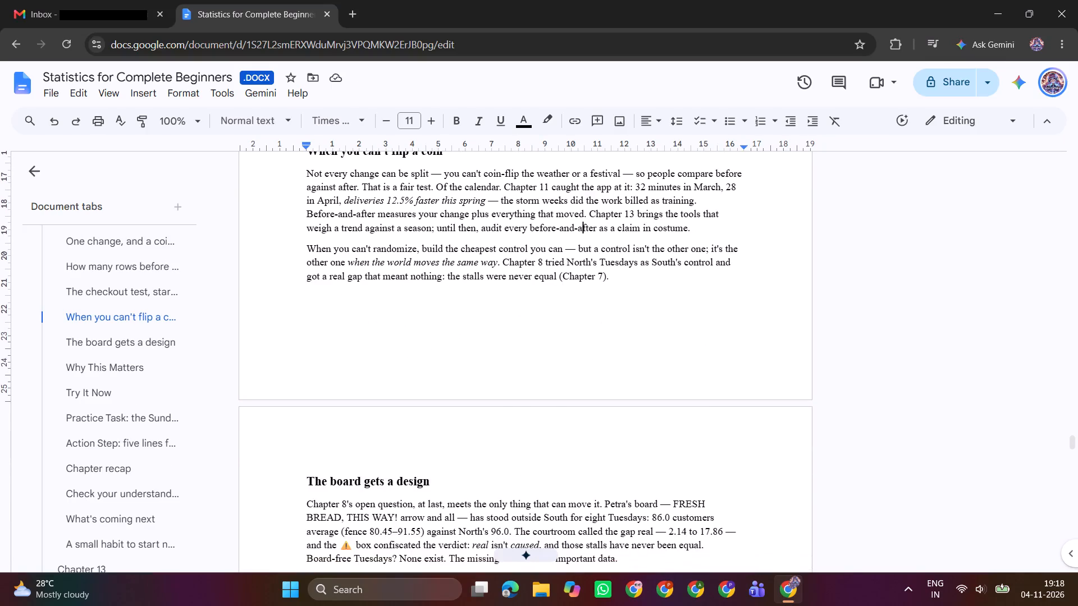
pyautogui.click(581, 276)
pyautogui.scroll(-2, 581, 276)
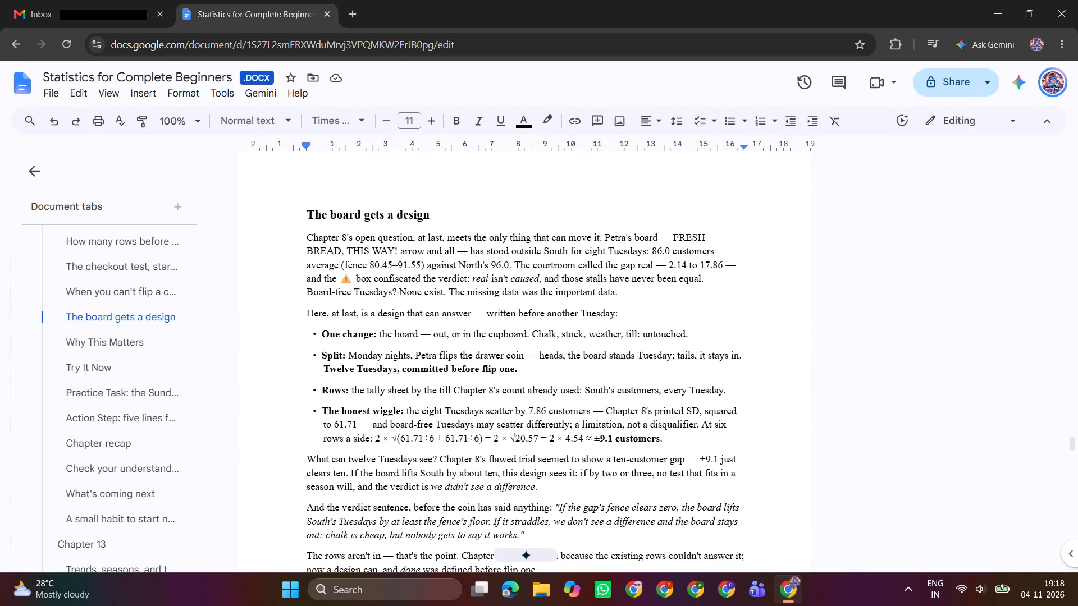
pyautogui.click(620, 323)
pyautogui.scroll(-1, 620, 323)
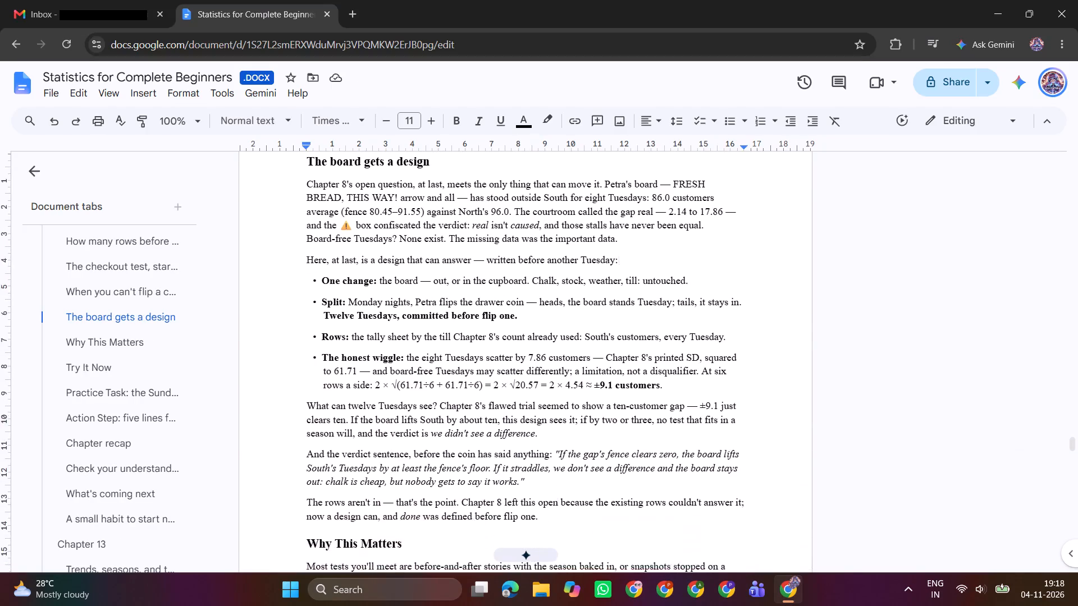
pyautogui.scroll(-1, 620, 323)
pyautogui.click(679, 312)
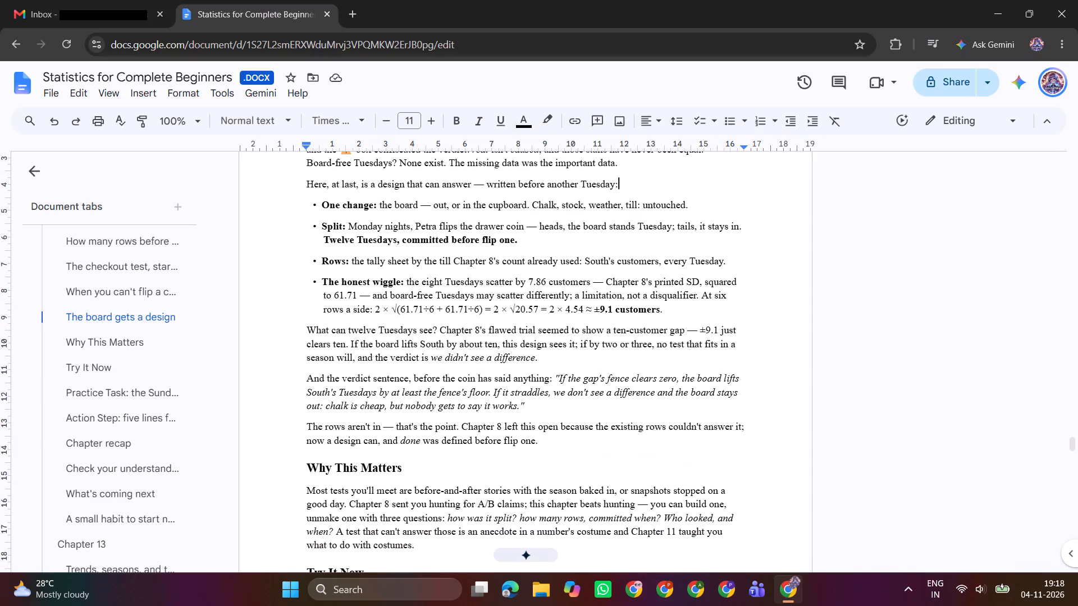
pyautogui.scroll(-1, 679, 312)
pyautogui.click(679, 312)
pyautogui.scroll(-1, 679, 312)
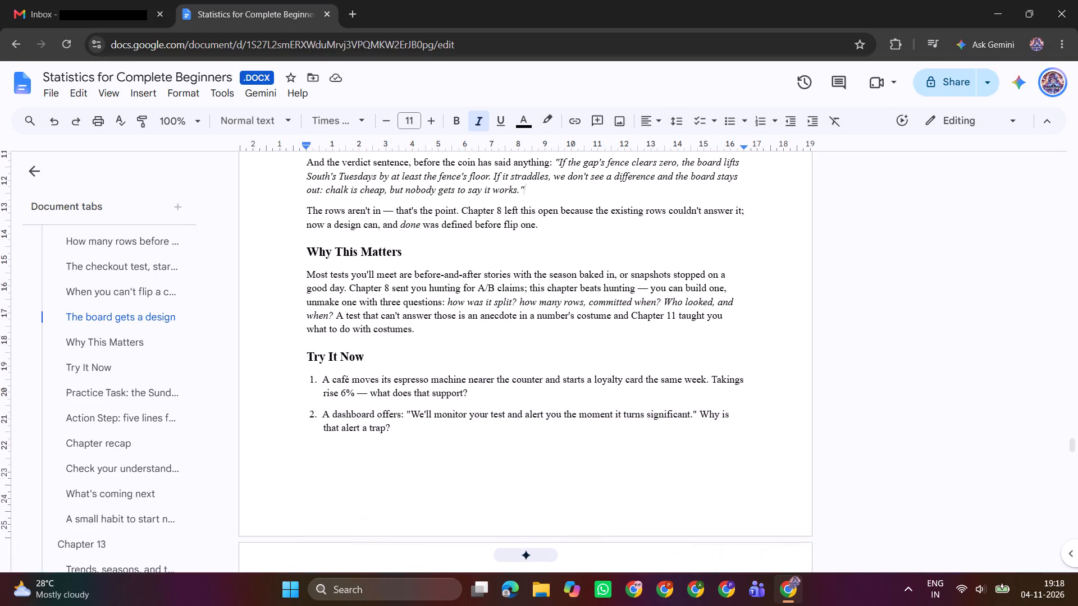
# Look through the rest of Chapter 12, from Try It Now and the Sunday question task to the recap, answers and closing habit.
pyautogui.click(679, 312)
pyautogui.scroll(-1, 679, 312)
pyautogui.click(679, 312)
pyautogui.scroll(-3, 679, 312)
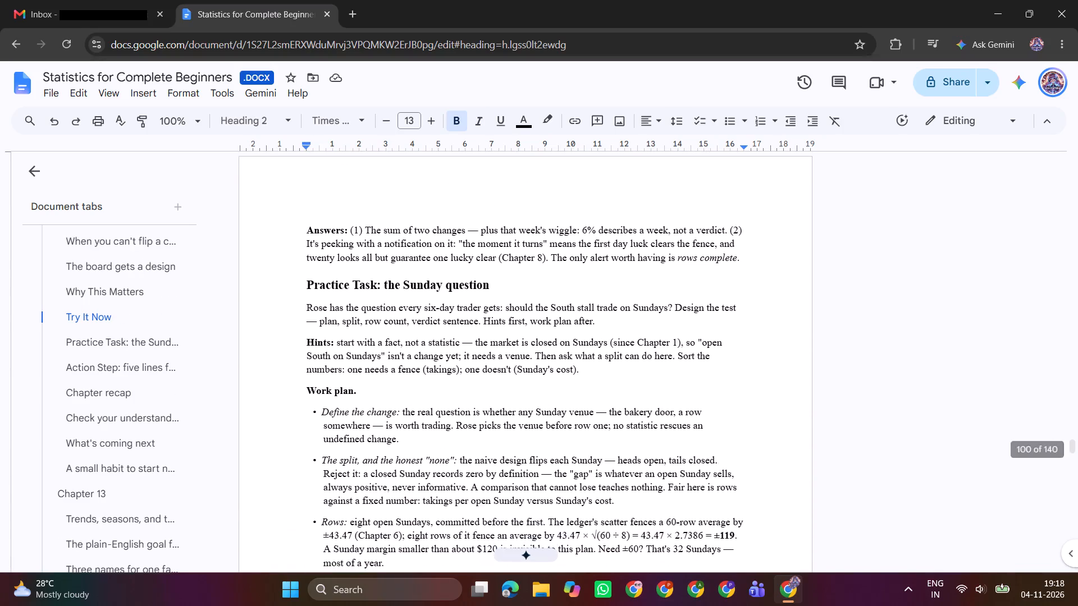
pyautogui.scroll(-2, 679, 312)
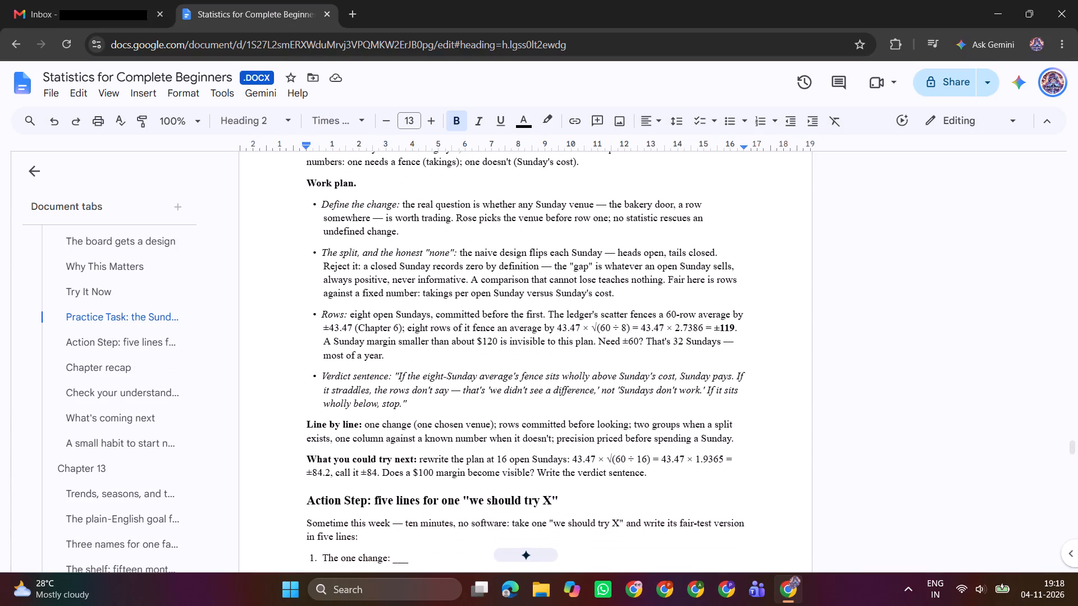
pyautogui.scroll(-7, 679, 312)
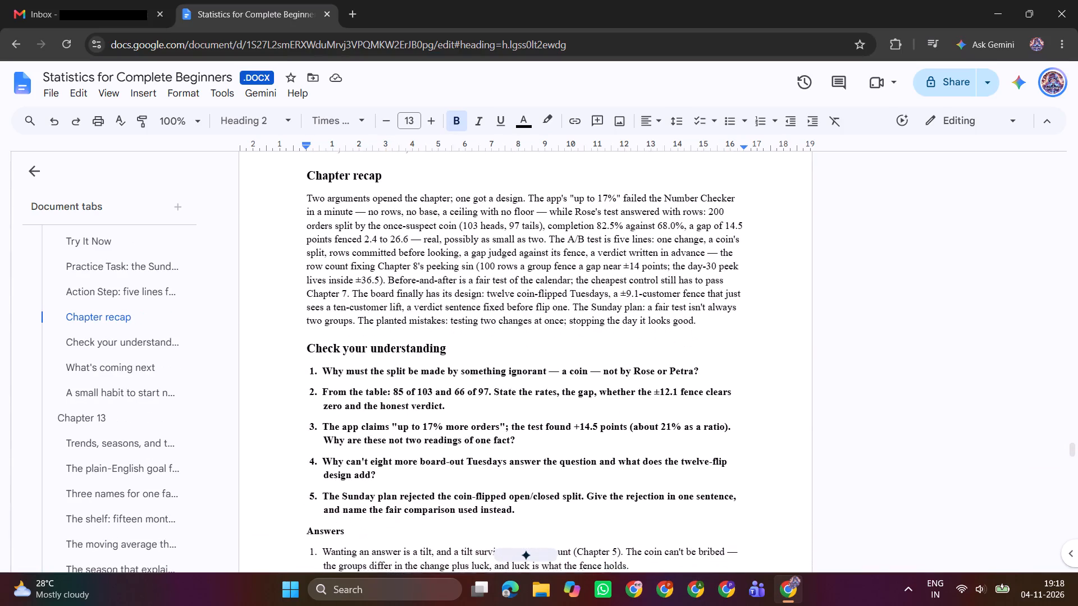
pyautogui.scroll(-6, 679, 312)
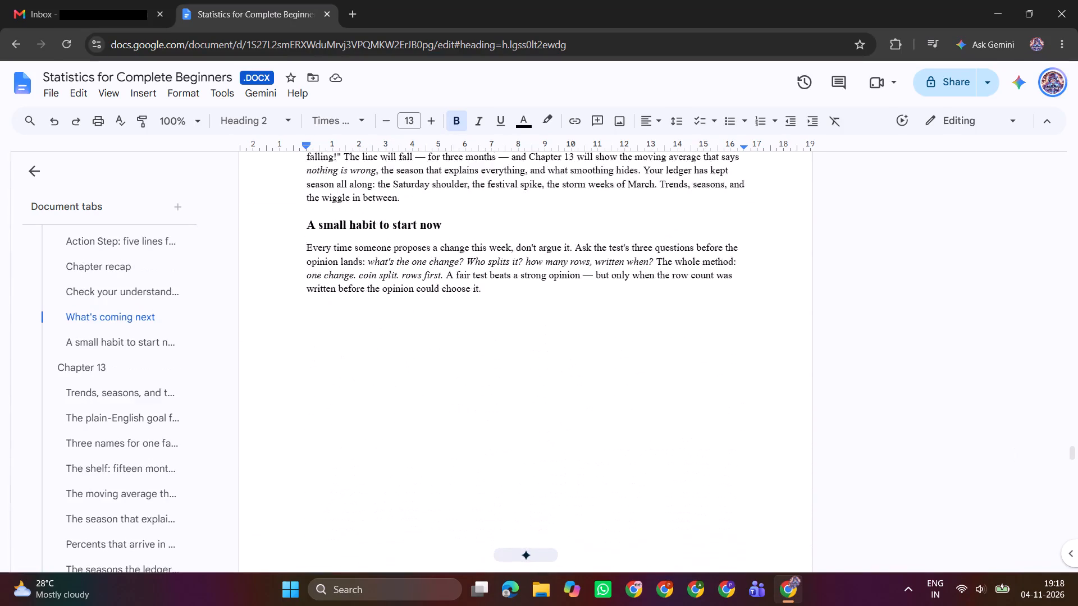
# Look through Chapter 13 from its opening goals and three names to the moving average, index and compounding percentages sections.
pyautogui.scroll(-5, 679, 312)
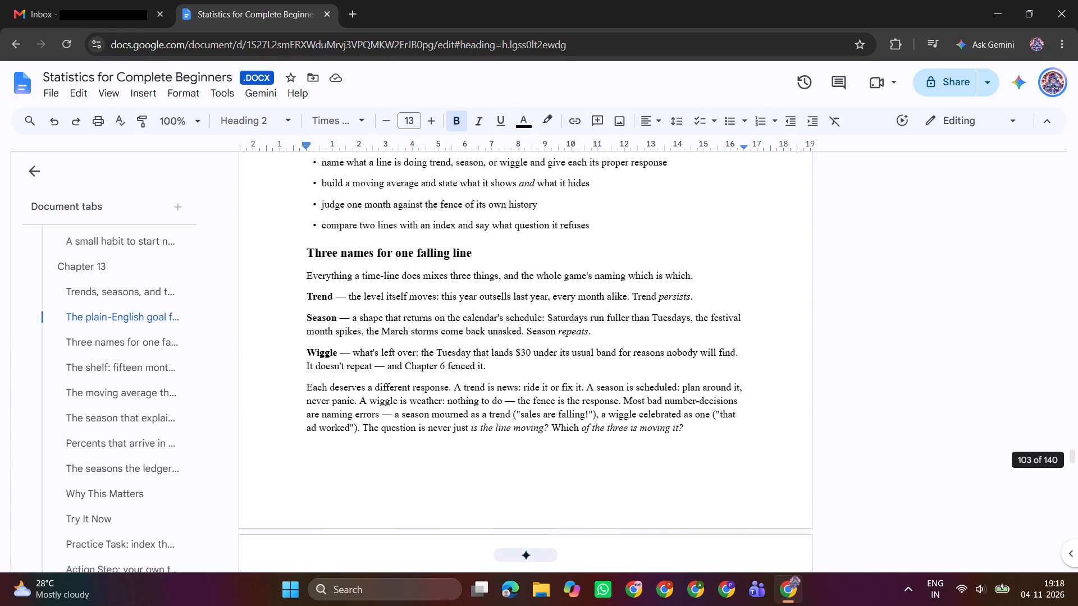
pyautogui.scroll(-4, 679, 312)
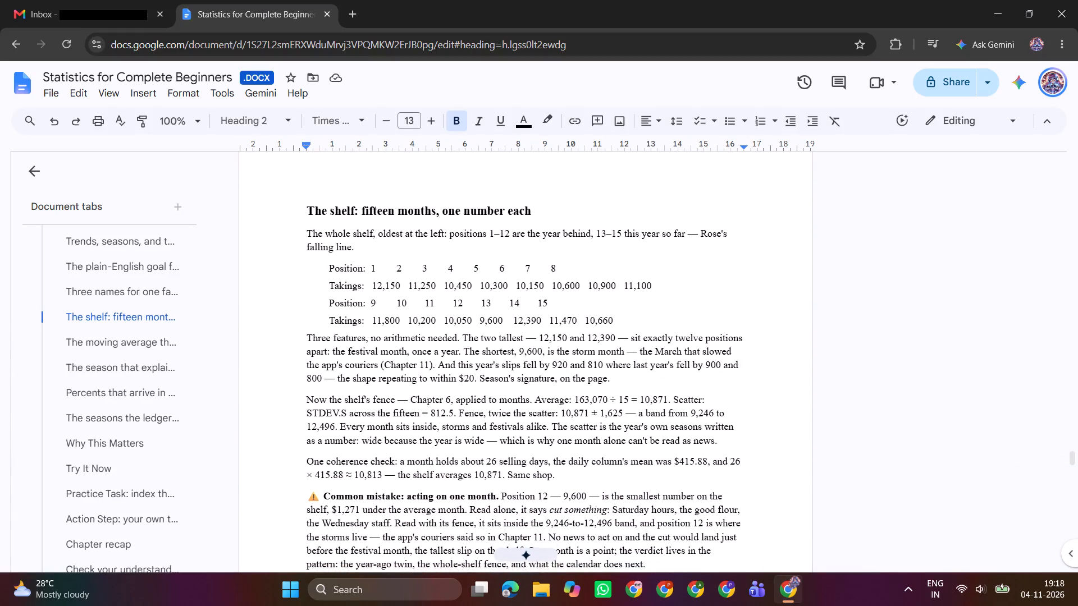
pyautogui.scroll(-4, 679, 312)
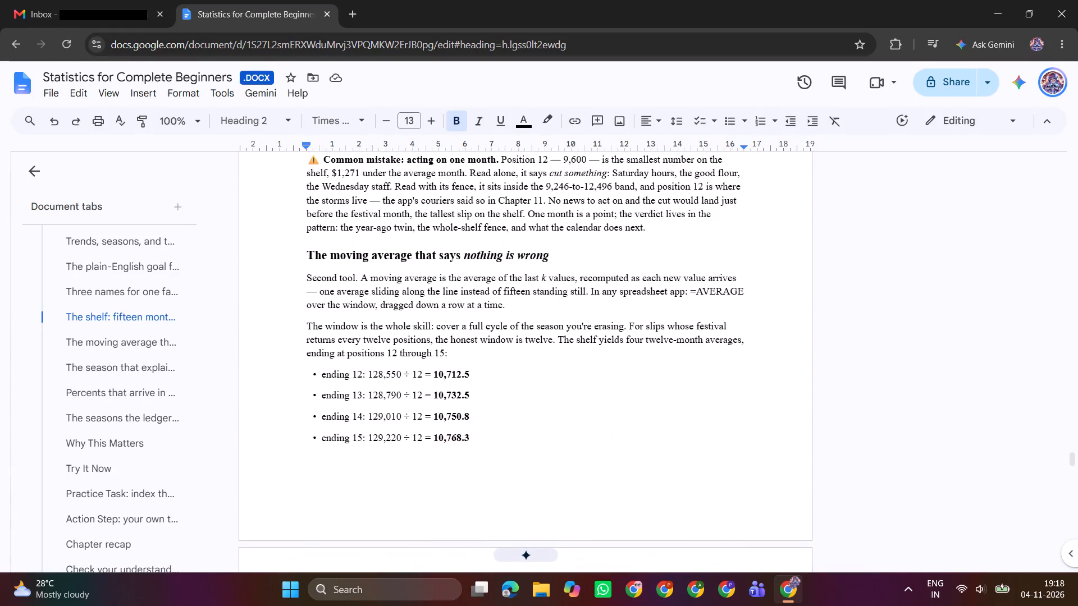
pyautogui.scroll(-3, 679, 312)
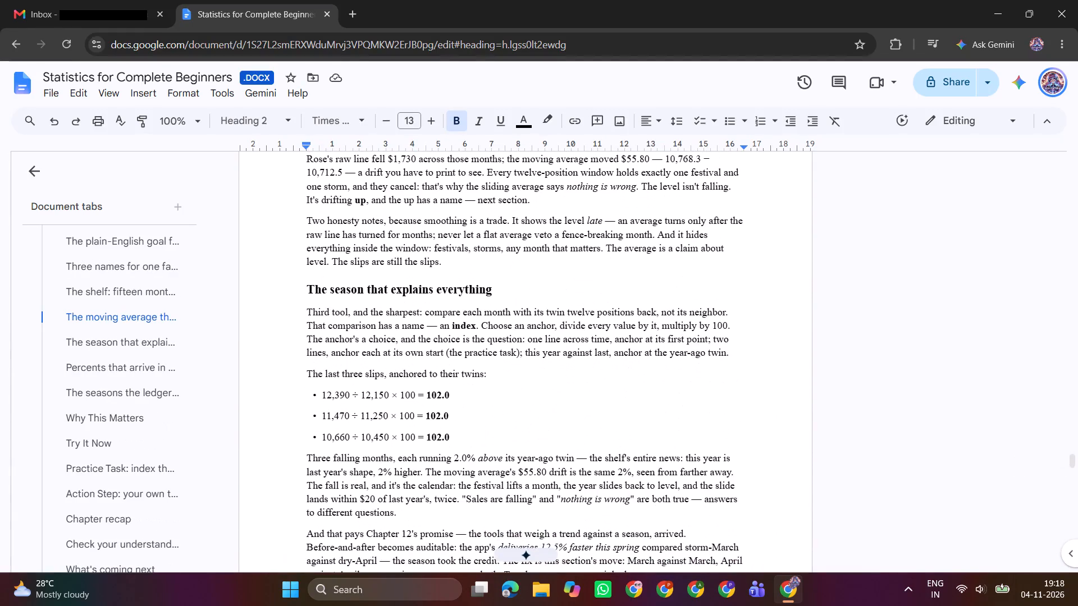
pyautogui.scroll(-3, 679, 312)
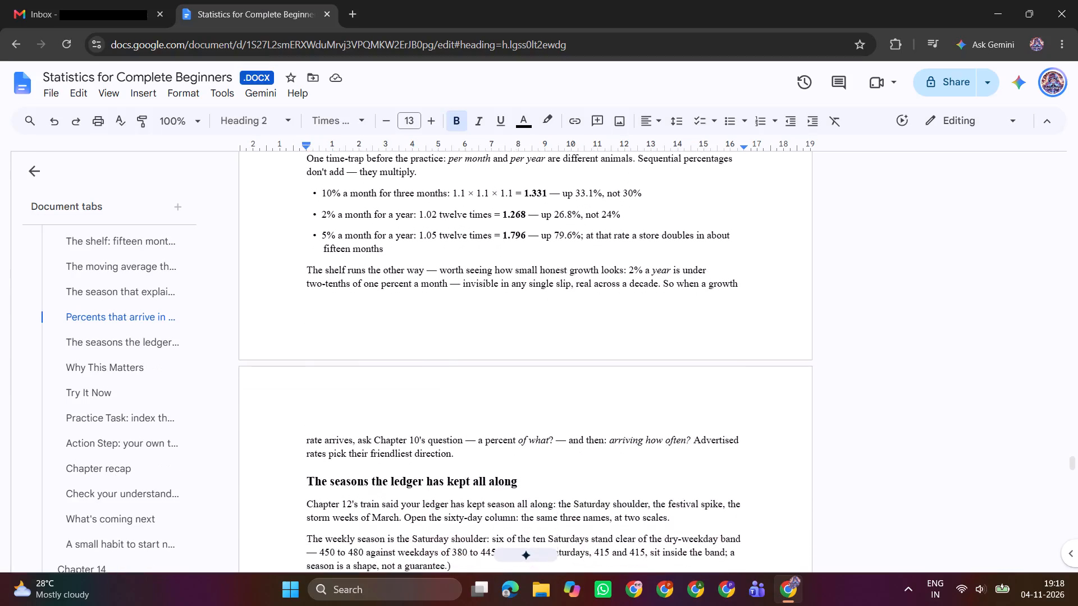
# Look through the rest of Chapter 13, from the ledger's seasons and two-stalls task to the recap, answers and Part V title page.
pyautogui.scroll(-7, 679, 312)
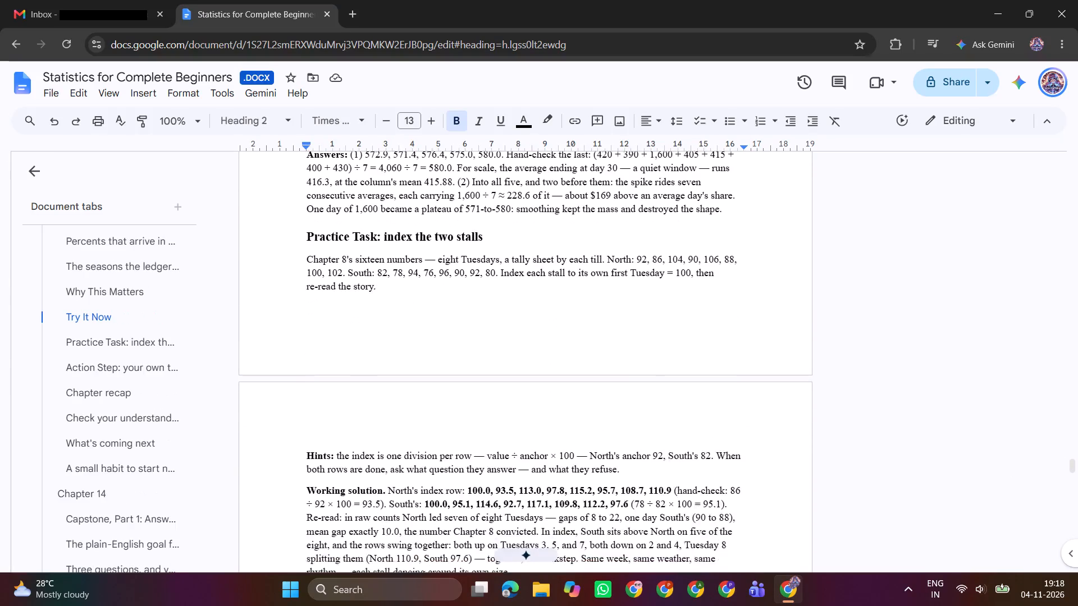
pyautogui.scroll(-5, 679, 312)
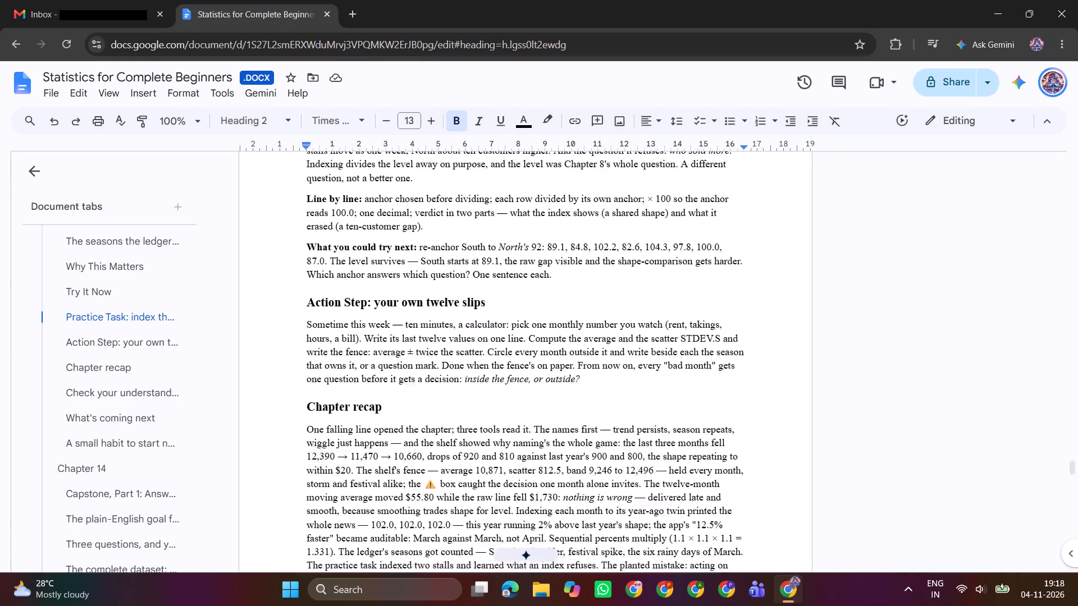
pyautogui.scroll(-4, 679, 312)
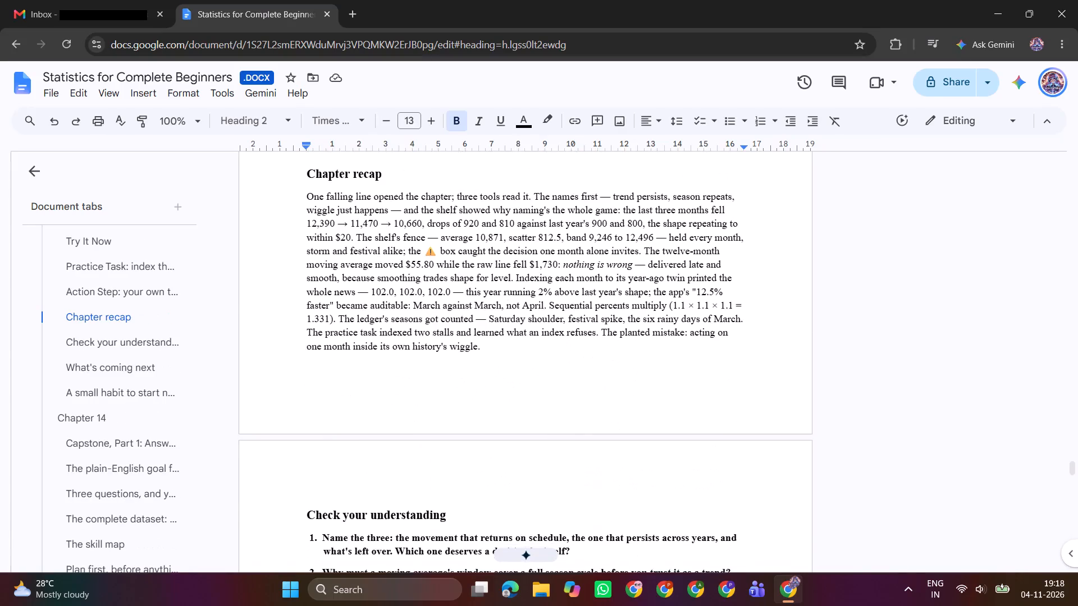
pyautogui.scroll(-4, 574, 483)
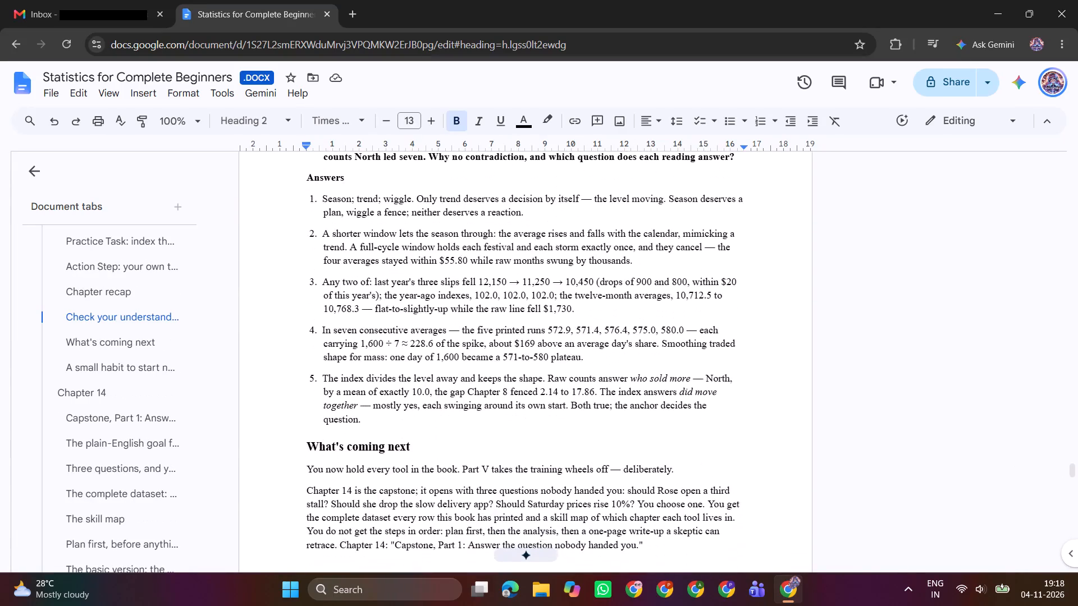
pyautogui.scroll(-5, 574, 483)
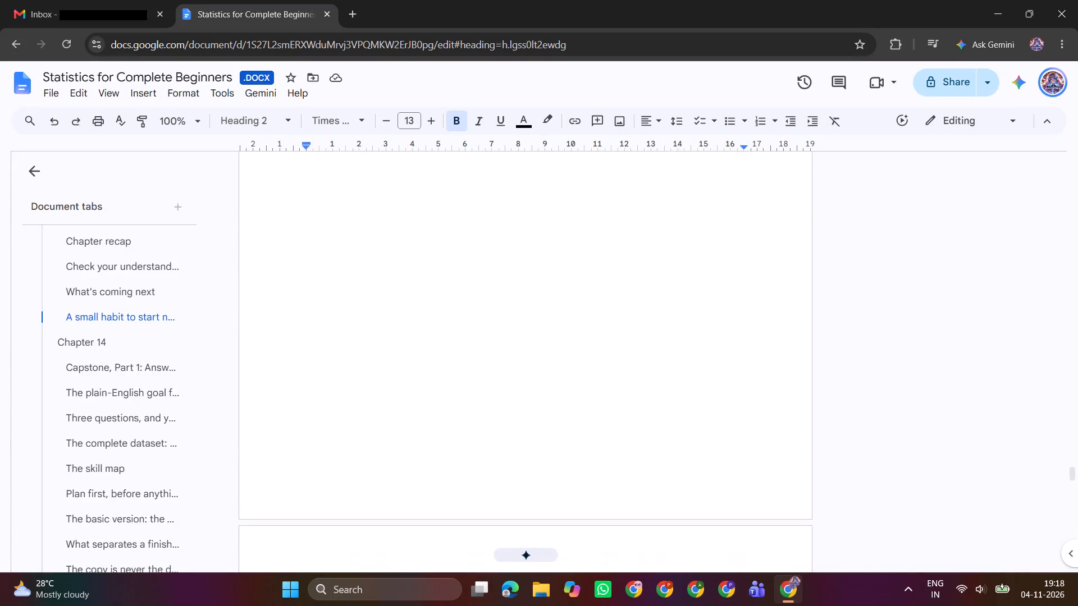
pyautogui.scroll(-1, 574, 483)
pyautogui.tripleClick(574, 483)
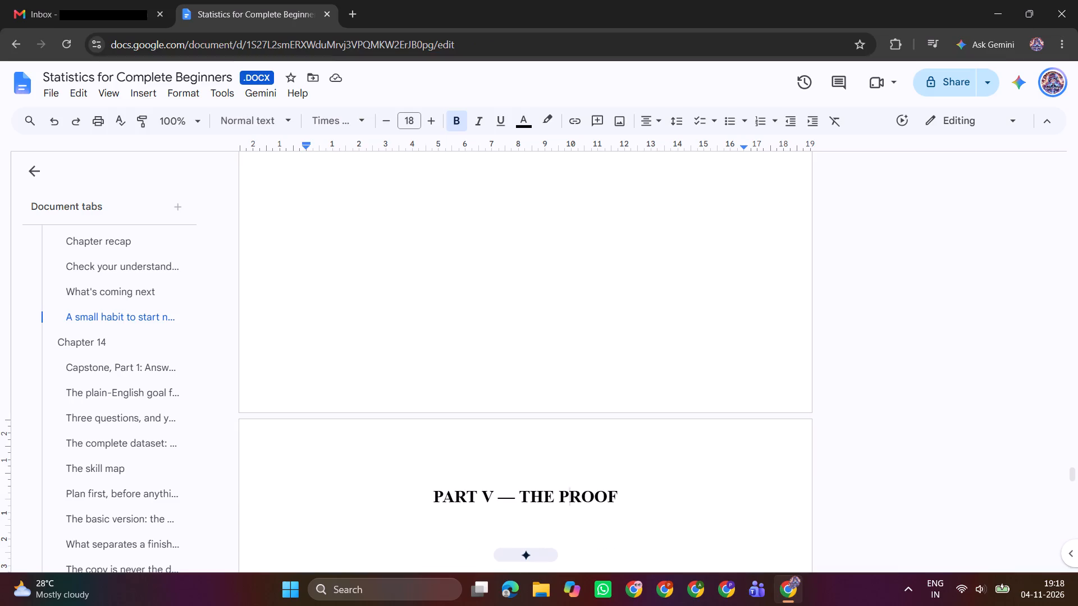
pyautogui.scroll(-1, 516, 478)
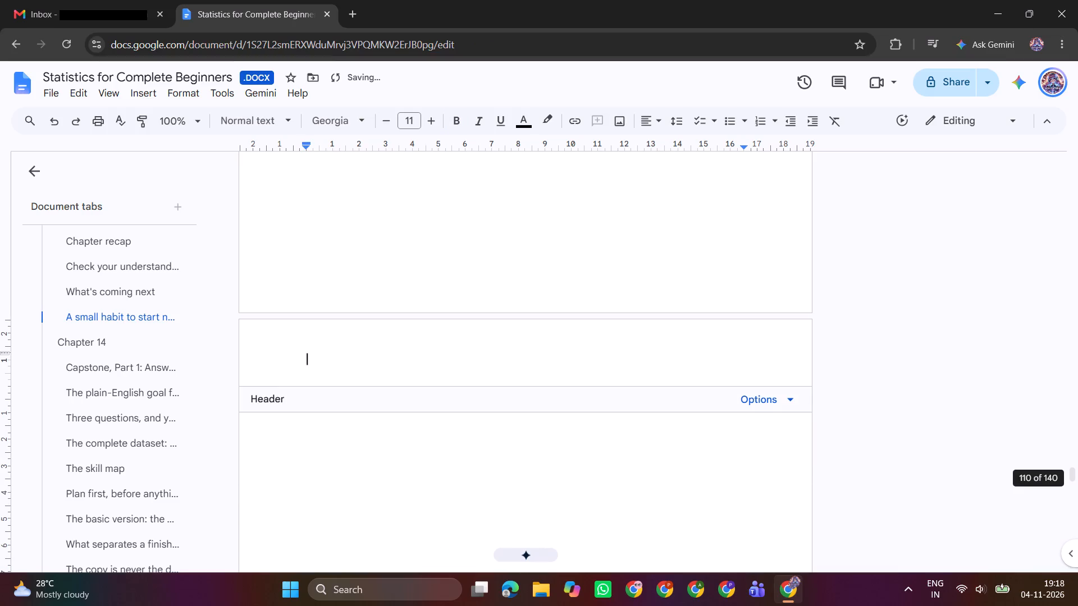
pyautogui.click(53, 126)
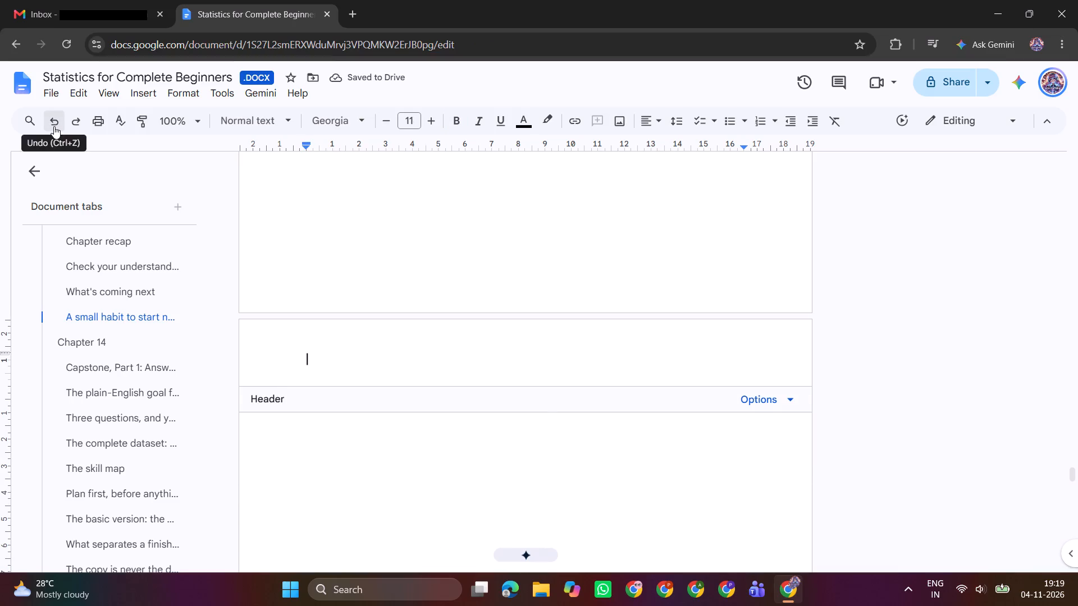
# Style the part title "PART V — THE PROOF" as Heading 1.
pyautogui.tripleClick(449, 396)
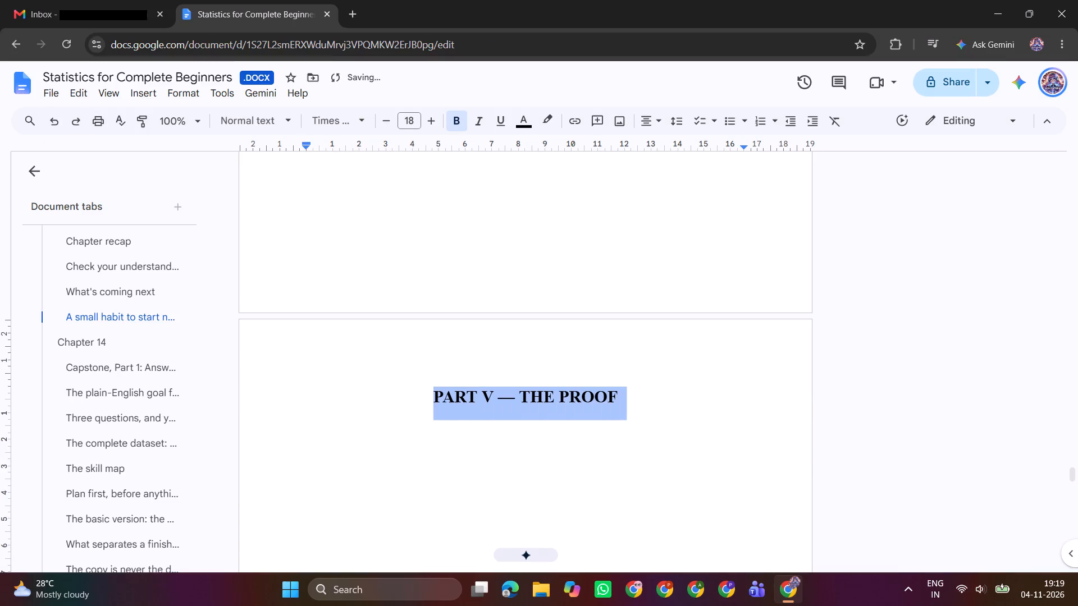
pyautogui.click(236, 126)
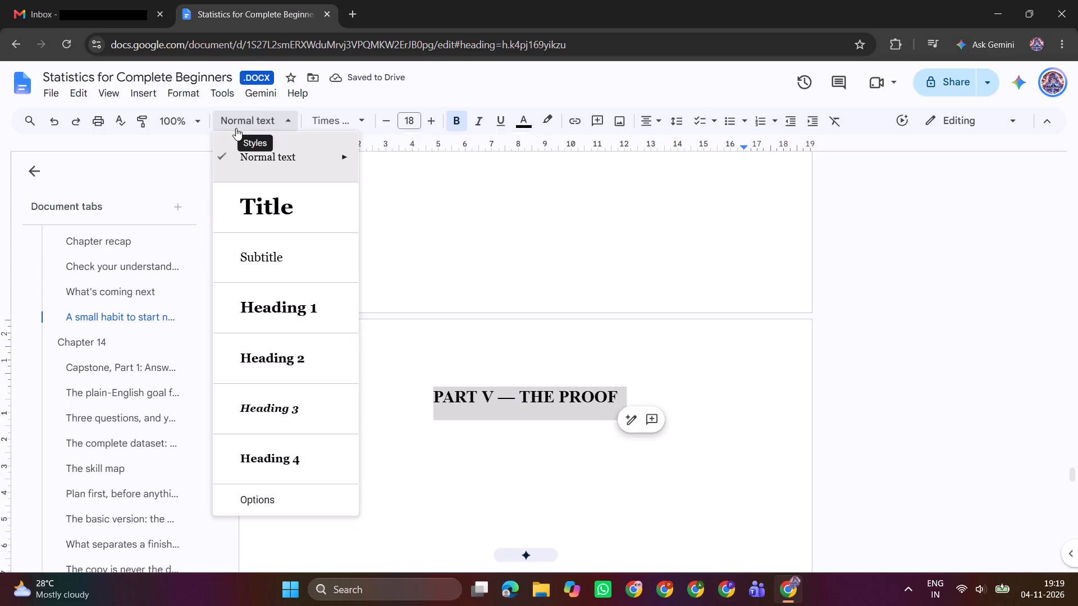
pyautogui.click(271, 316)
pyautogui.click(564, 398)
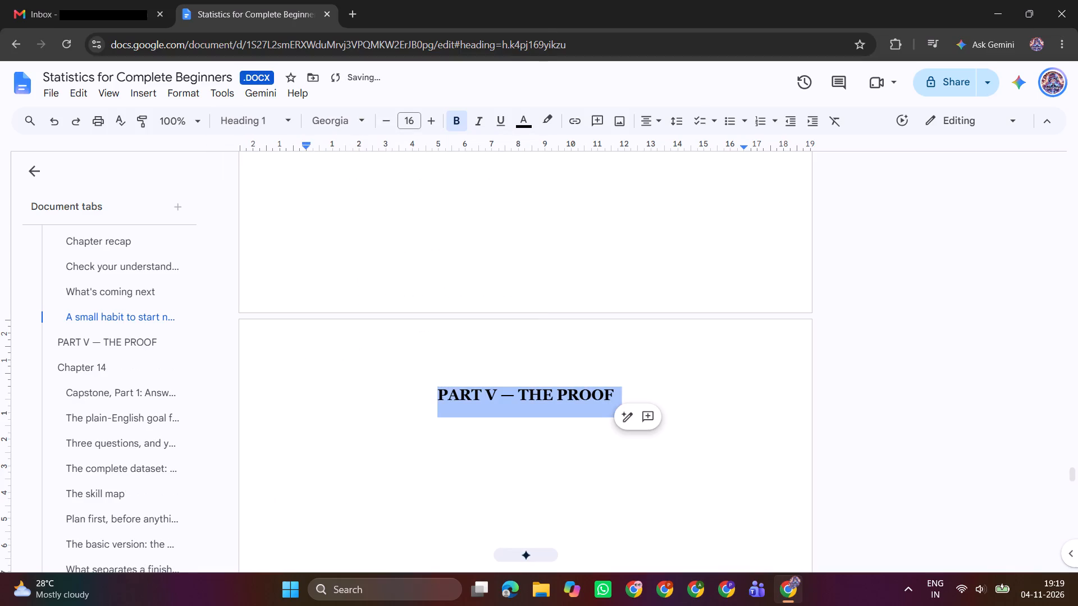
# Look through Chapter 14 from its opening and three questions to the complete dataset, skill map and planning sections.
pyautogui.scroll(-7, 564, 398)
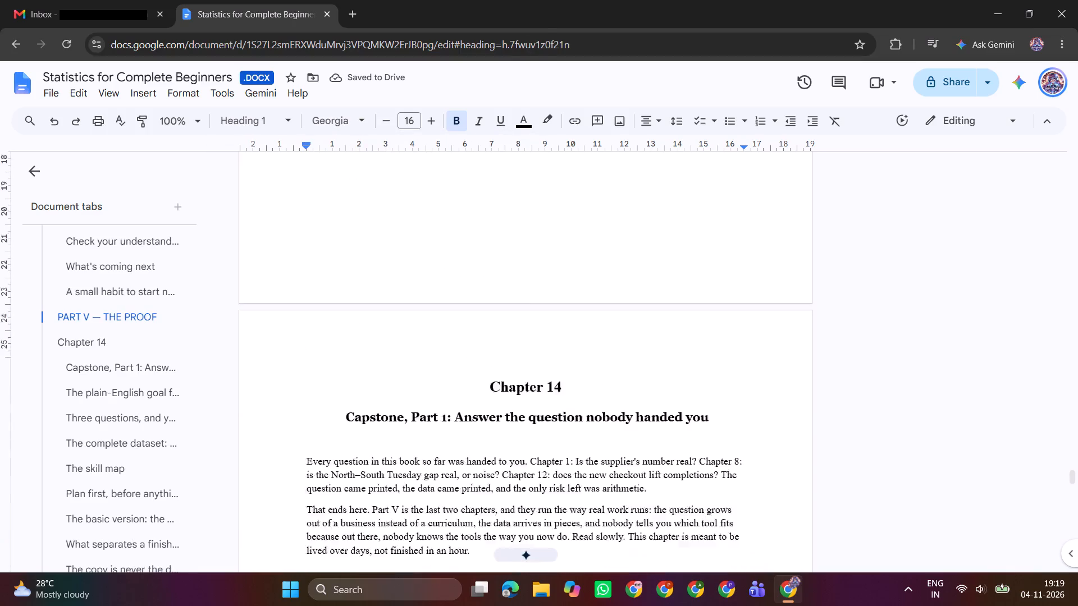
pyautogui.scroll(-5, 564, 398)
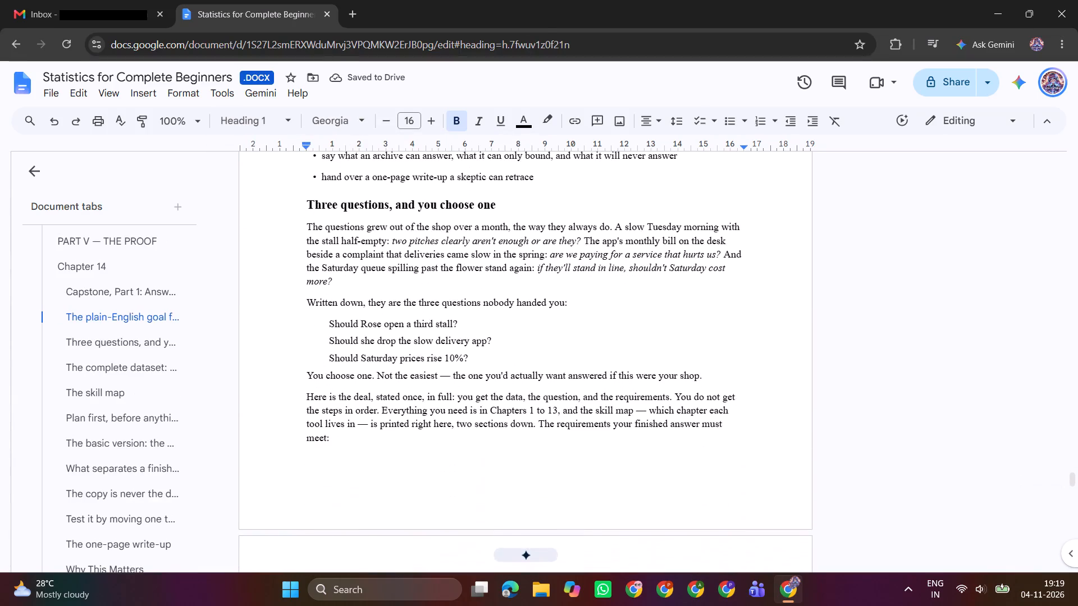
pyautogui.scroll(-7, 564, 398)
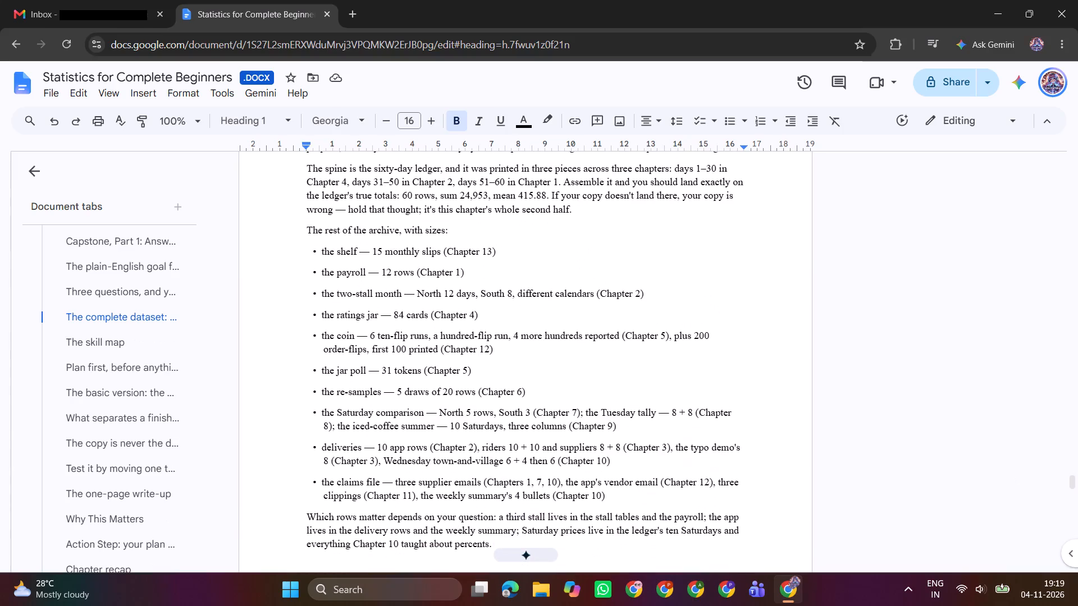
pyautogui.scroll(-6, 564, 398)
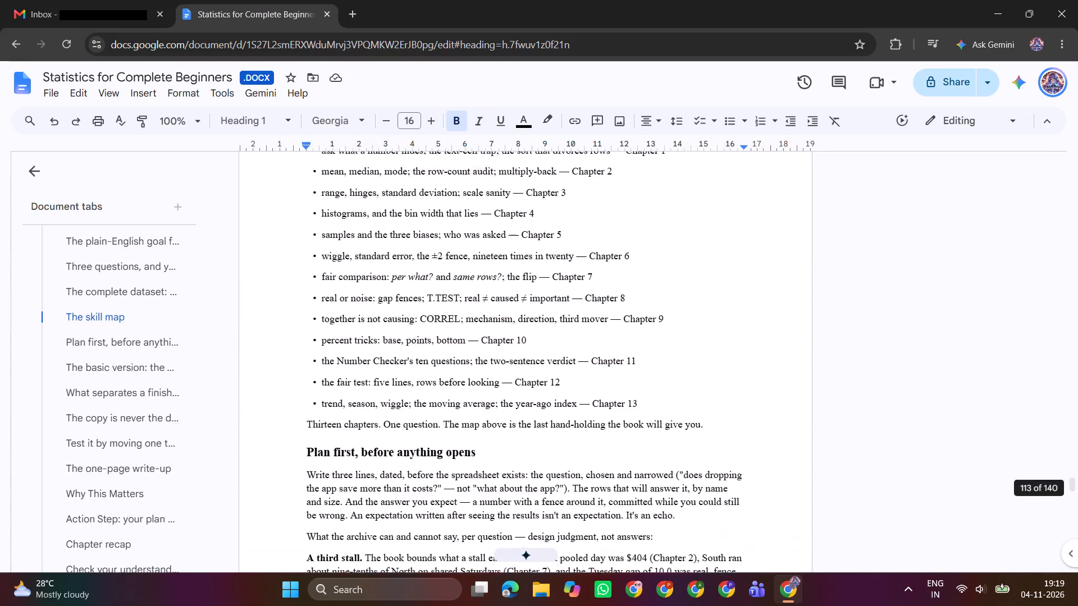
# Look through Chapter 14 from the basic version and copy-defect sections to the one-thing test and one-page write-up.
pyautogui.scroll(-9, 564, 398)
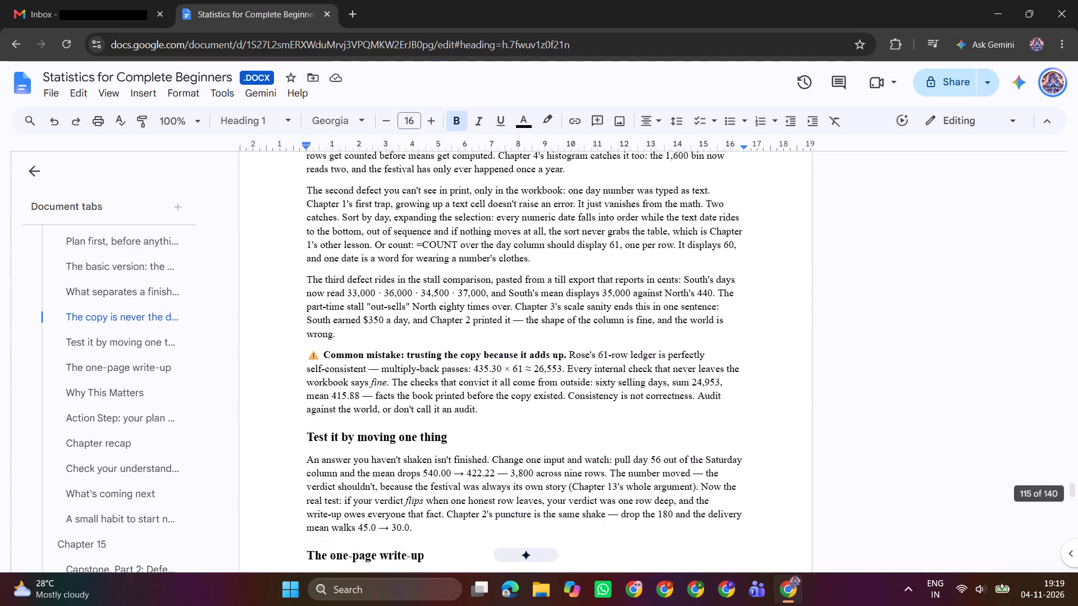
pyautogui.scroll(-4, 564, 398)
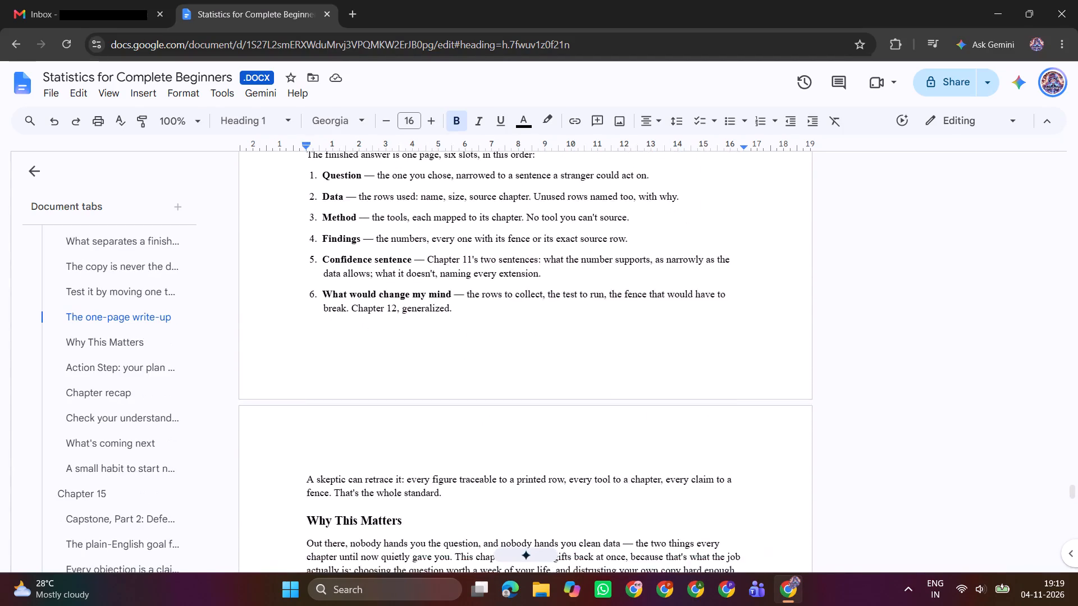
# Look through the rest of Chapter 14, from Why This Matters and the plan card to the recap, answers and closing habit.
pyautogui.scroll(-2, 564, 398)
pyautogui.click(677, 404)
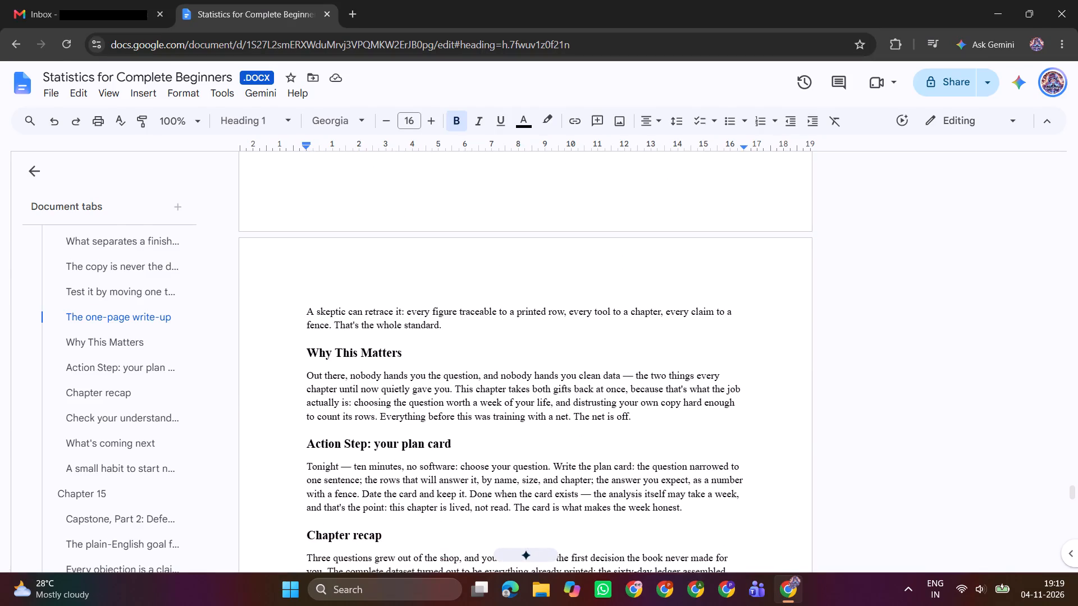
pyautogui.scroll(-2, 677, 404)
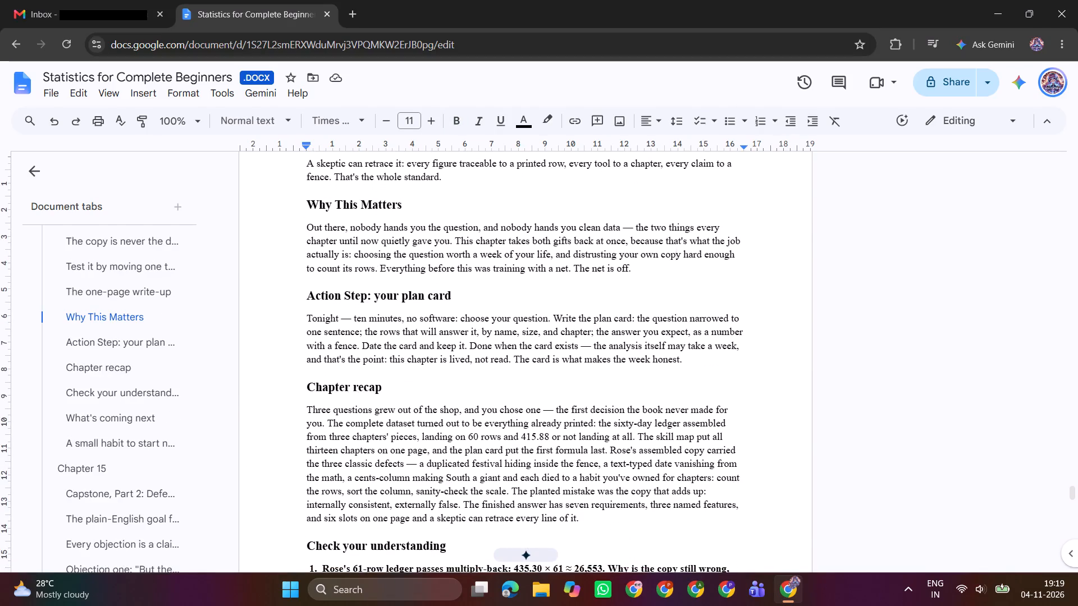
pyautogui.click(677, 404)
pyautogui.scroll(-1, 677, 404)
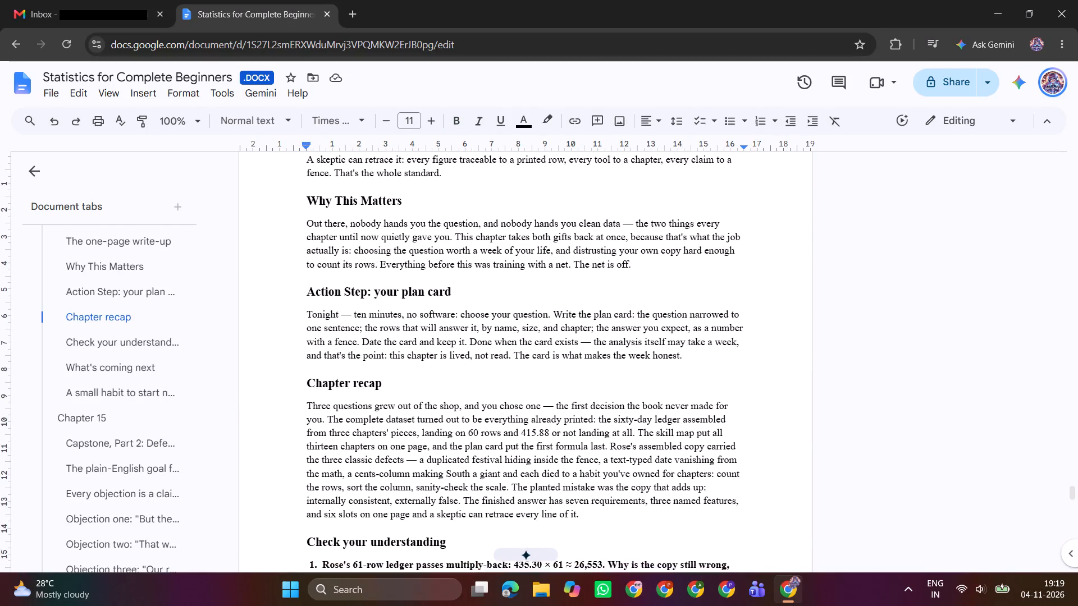
pyautogui.scroll(-9, 677, 404)
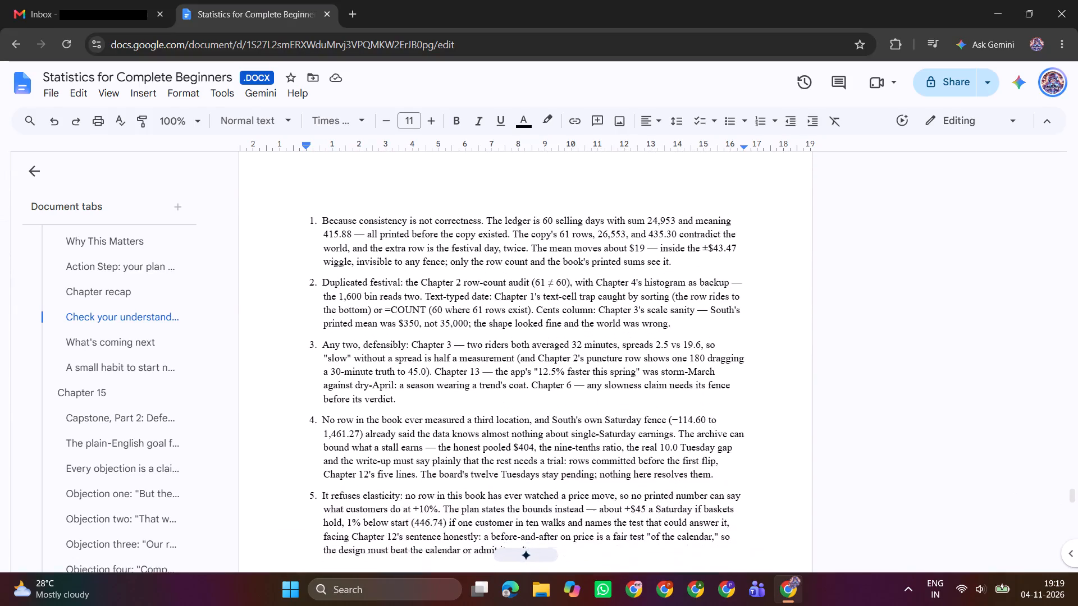
pyautogui.click(677, 404)
pyautogui.scroll(-3, 677, 404)
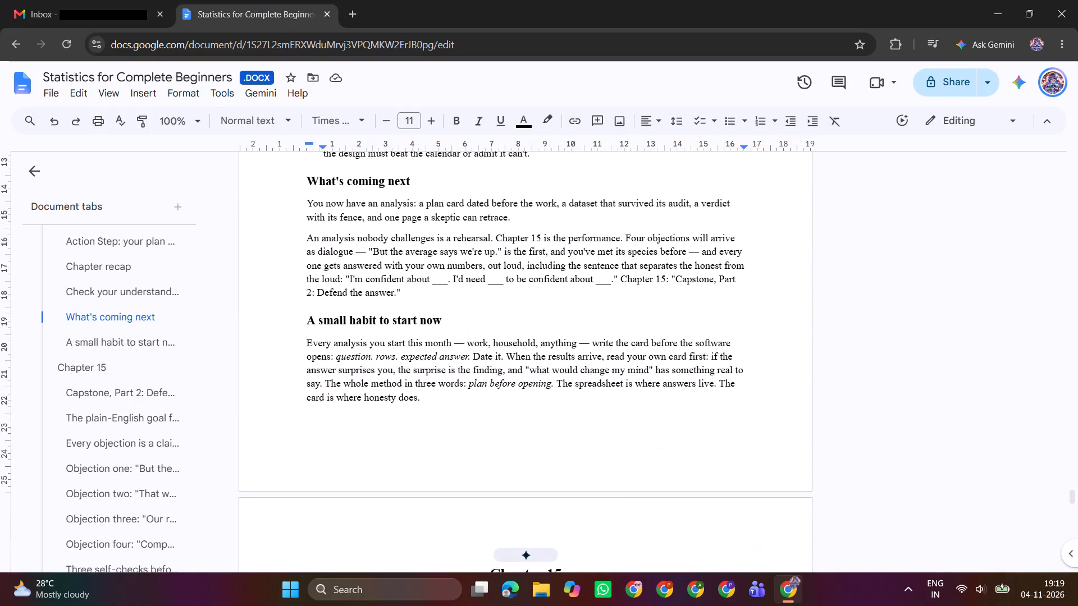
# Look through Chapter 15 from its opening goals and claim-in-costume section to objections one and two, checking the em dashes.
pyautogui.scroll(-5, 677, 404)
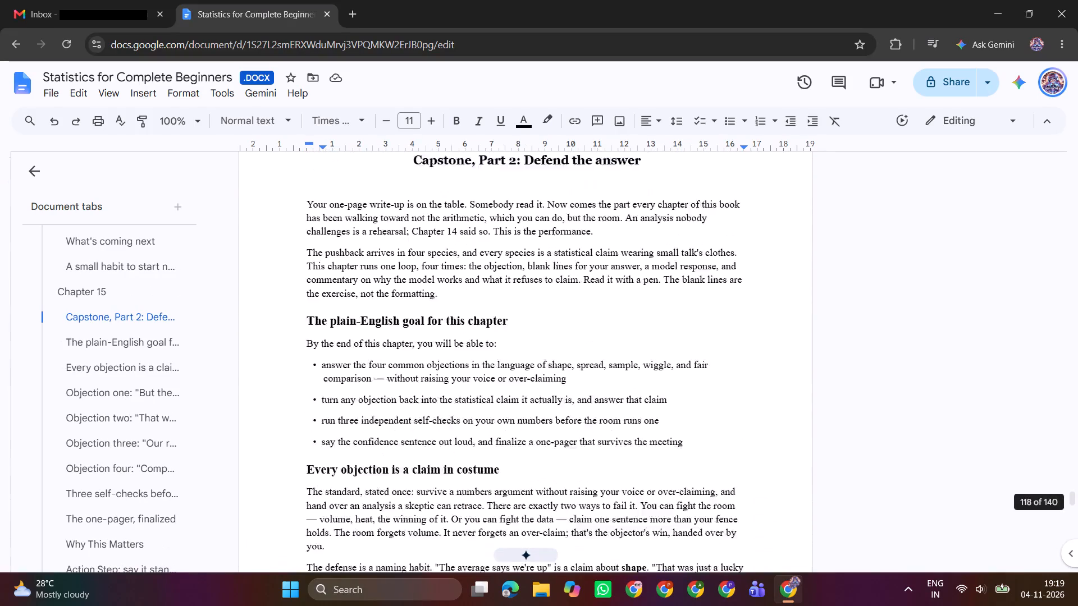
pyautogui.scroll(-1, 677, 404)
pyautogui.click(677, 404)
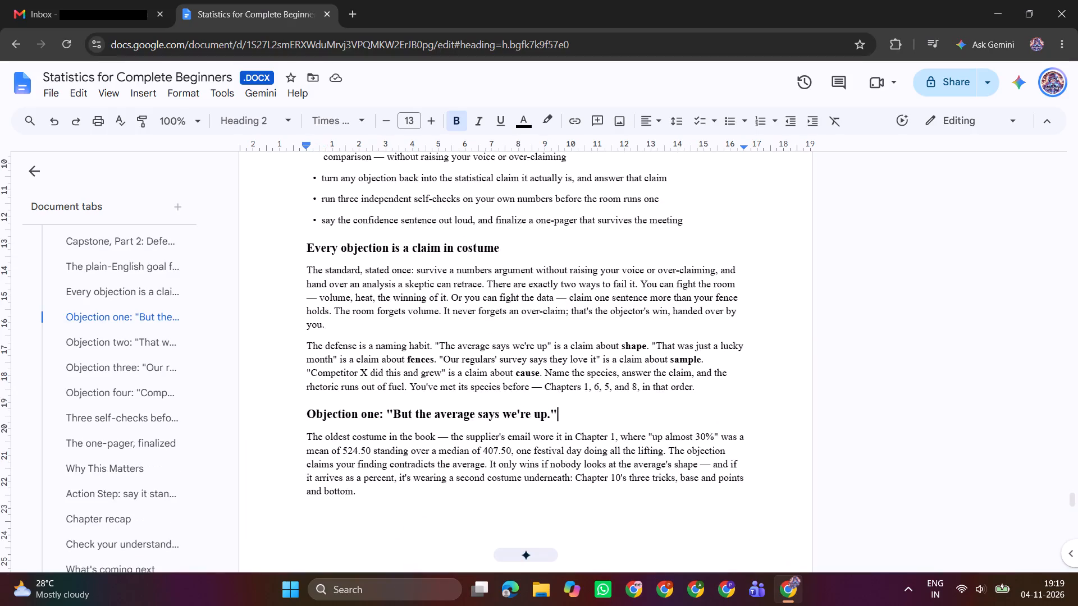
pyautogui.scroll(-4, 677, 404)
pyautogui.click(677, 404)
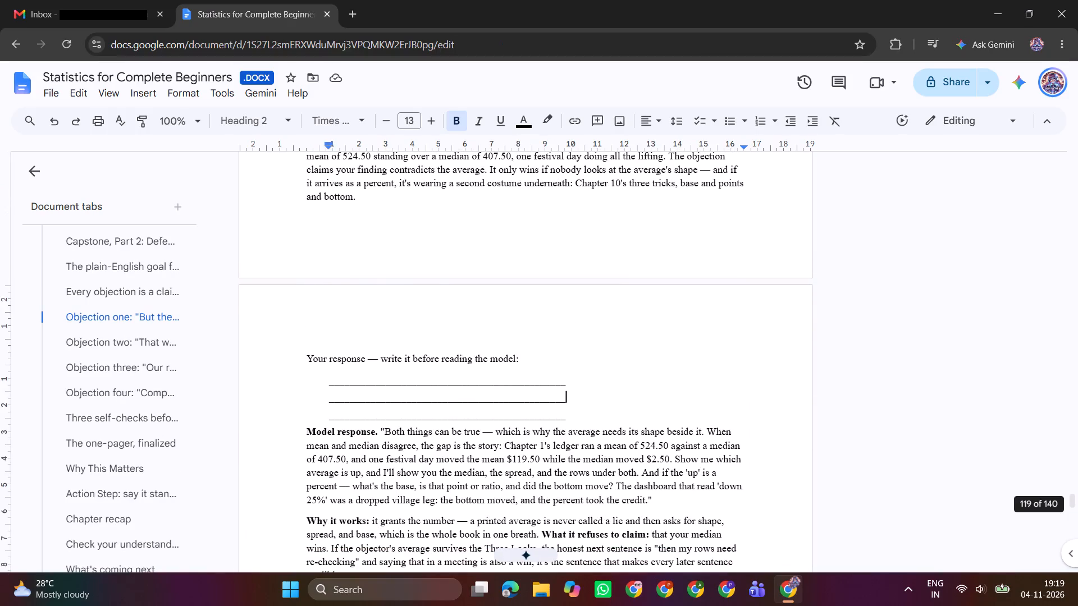
pyautogui.scroll(-2, 677, 404)
pyautogui.click(677, 404)
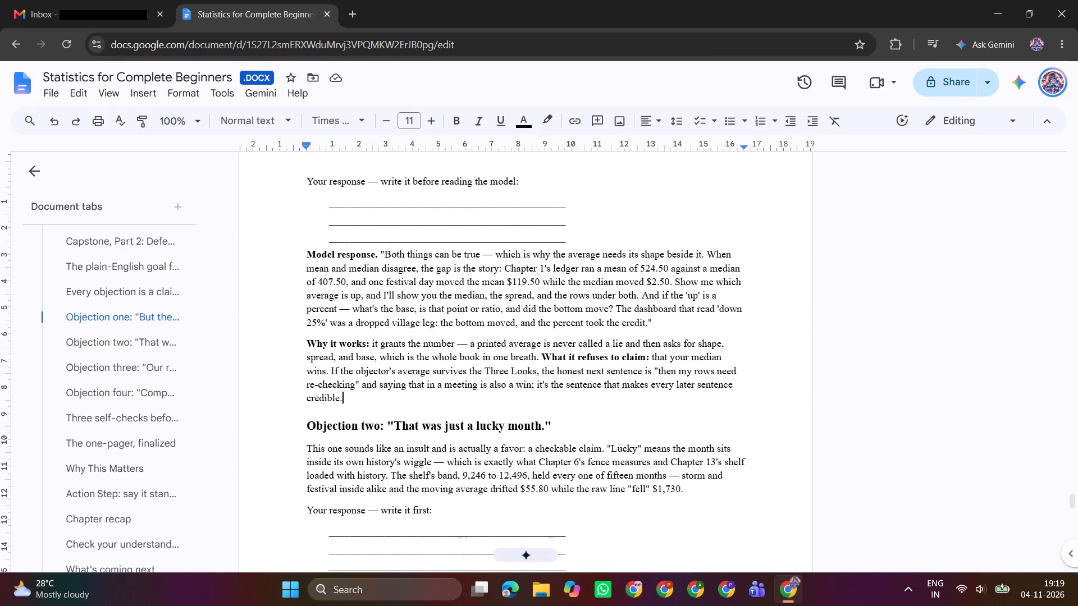
pyautogui.scroll(-3, 677, 404)
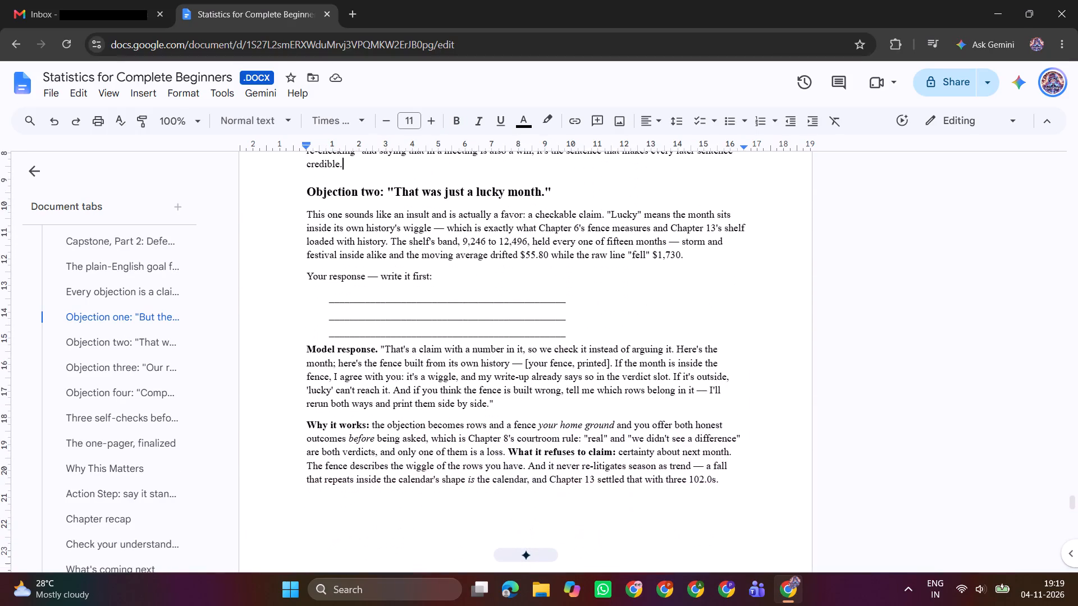
pyautogui.click(677, 404)
pyautogui.scroll(-2, 677, 404)
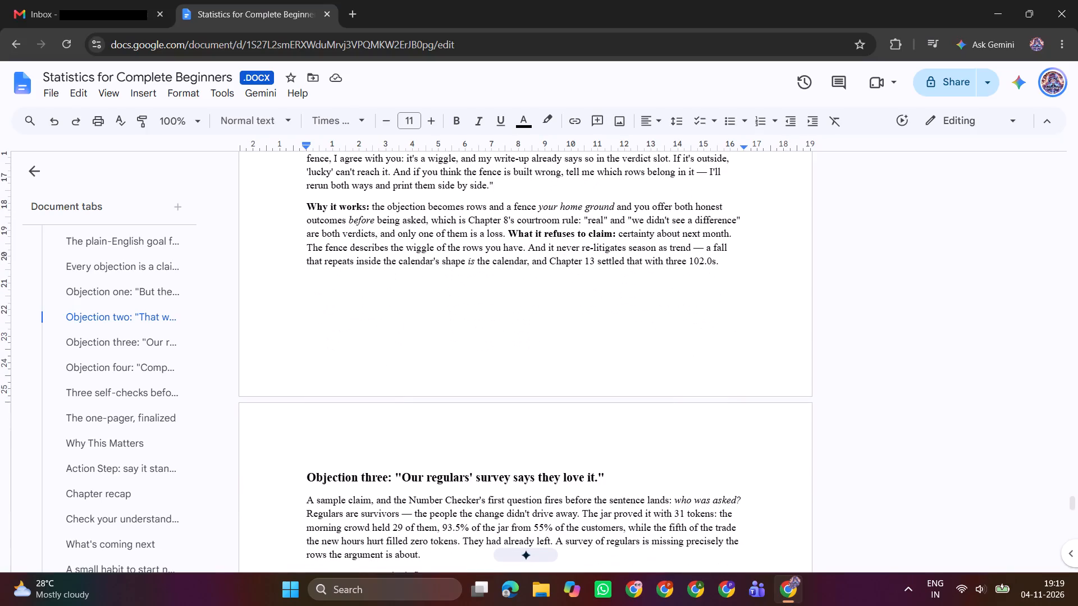
pyautogui.doubleClick(698, 246)
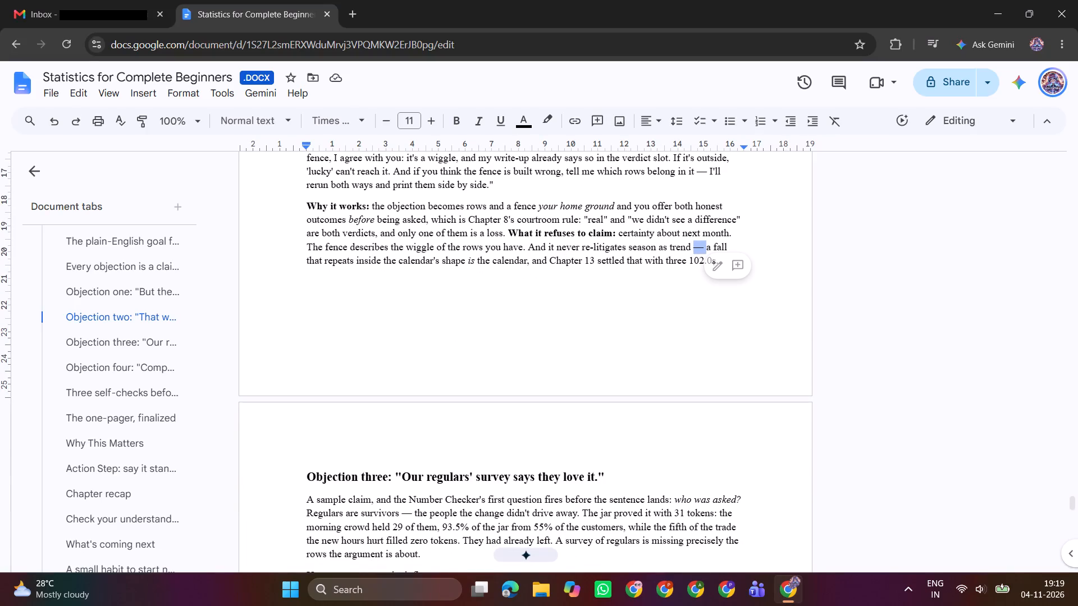
pyautogui.click(659, 221)
# Look through Chapter 15's objections three and four, including their model responses and explanations.
pyautogui.scroll(-5, 659, 221)
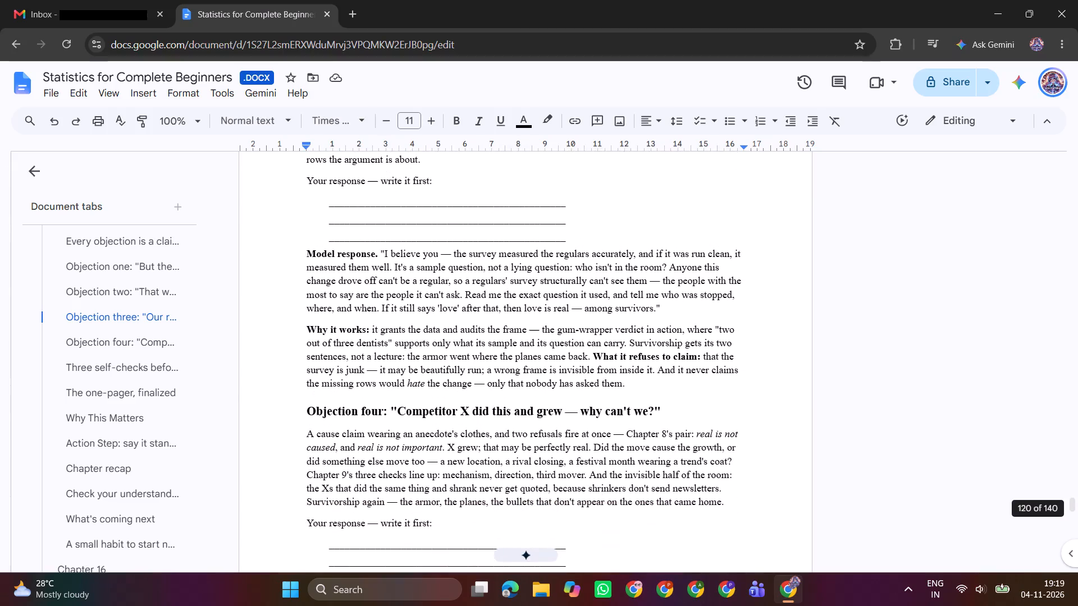
pyautogui.click(646, 233)
pyautogui.click(677, 312)
pyautogui.scroll(-1, 677, 312)
pyautogui.click(596, 325)
pyautogui.scroll(-1, 596, 325)
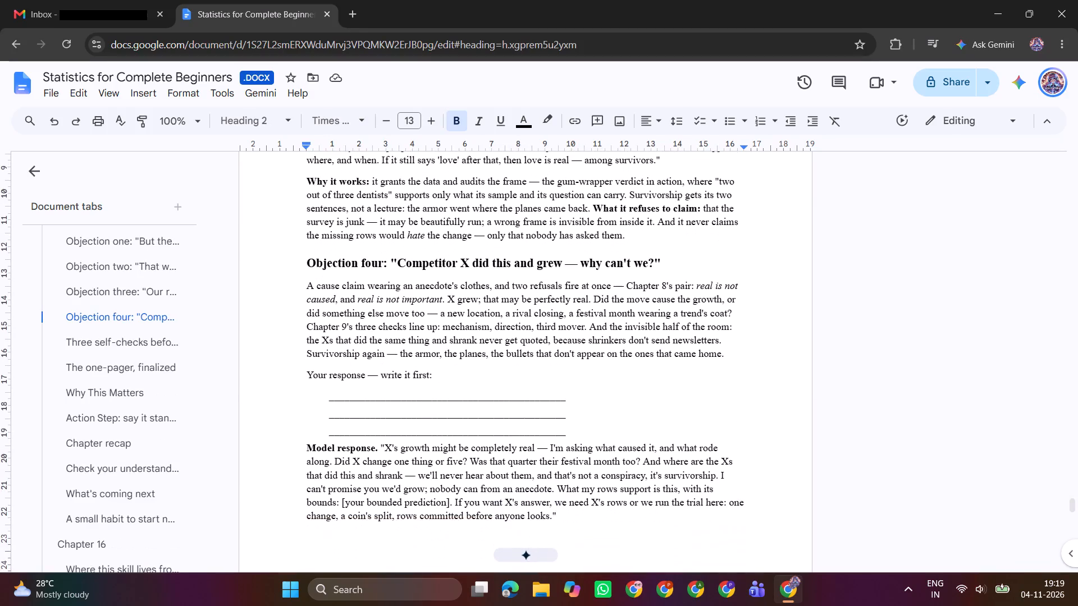
pyautogui.scroll(-1, 596, 325)
pyautogui.click(624, 431)
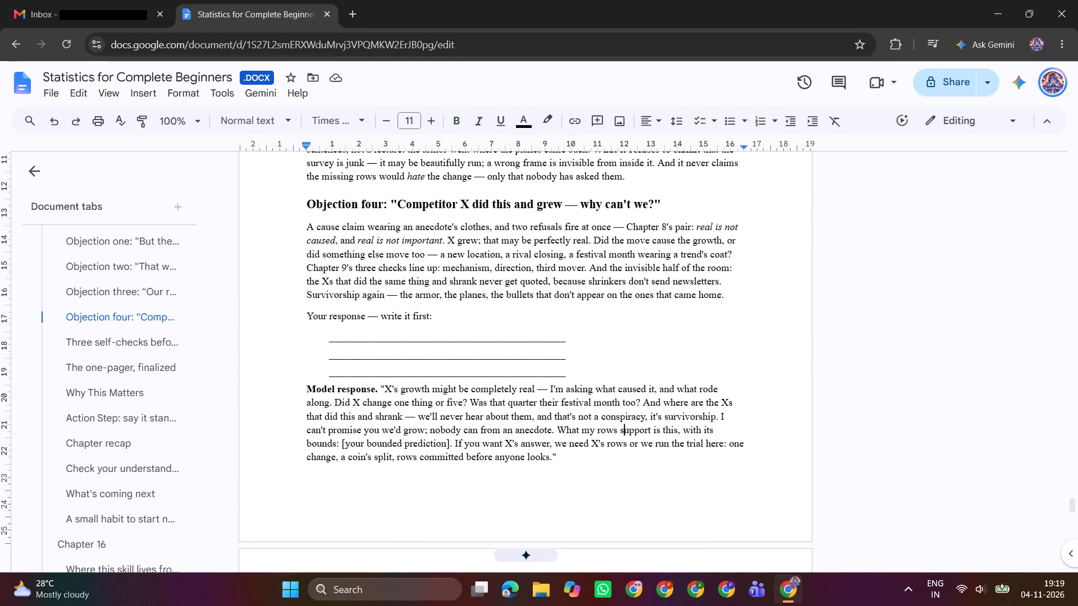
pyautogui.scroll(-3, 624, 431)
pyautogui.click(624, 431)
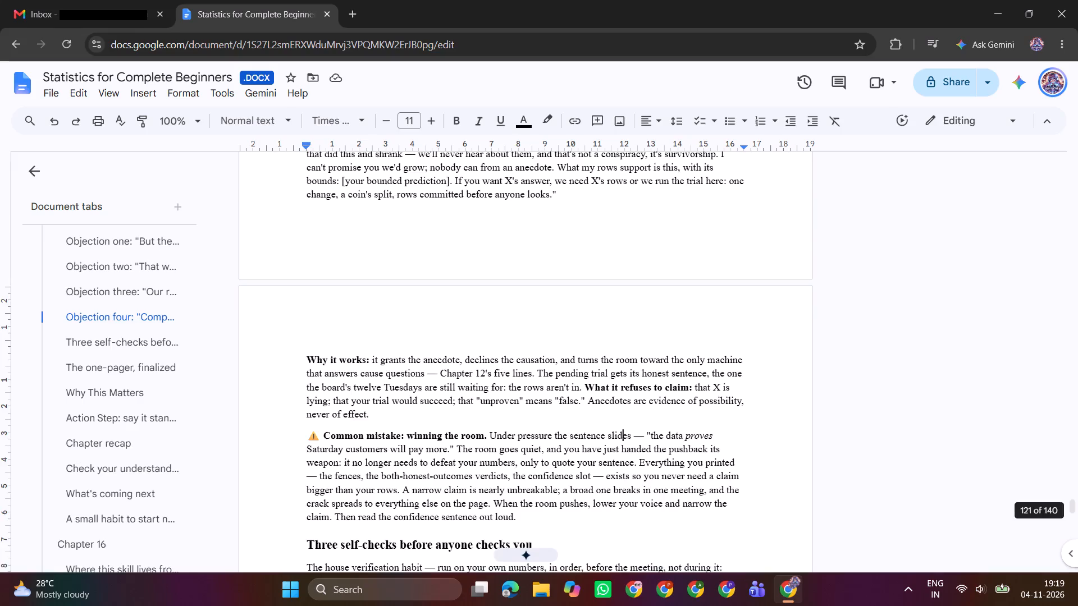
# Look through Chapter 15 from the common-mistake note and three self-checks to the finalized one-pager, Why This Matters and Action Step.
pyautogui.scroll(-2, 624, 431)
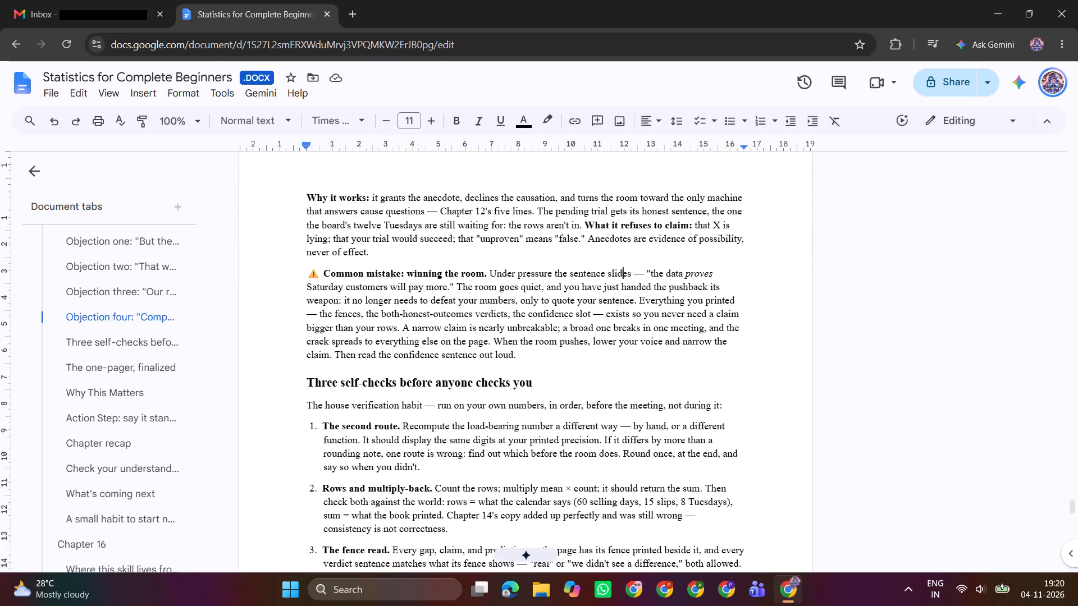
pyautogui.click(624, 431)
pyautogui.scroll(-1, 624, 431)
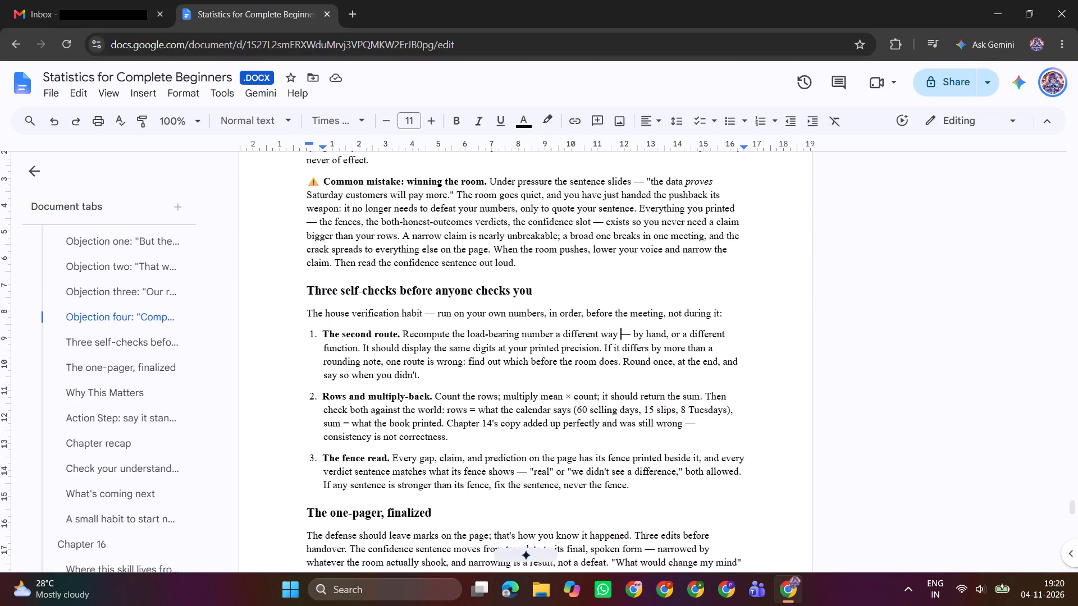
pyautogui.click(670, 441)
pyautogui.scroll(-1, 670, 441)
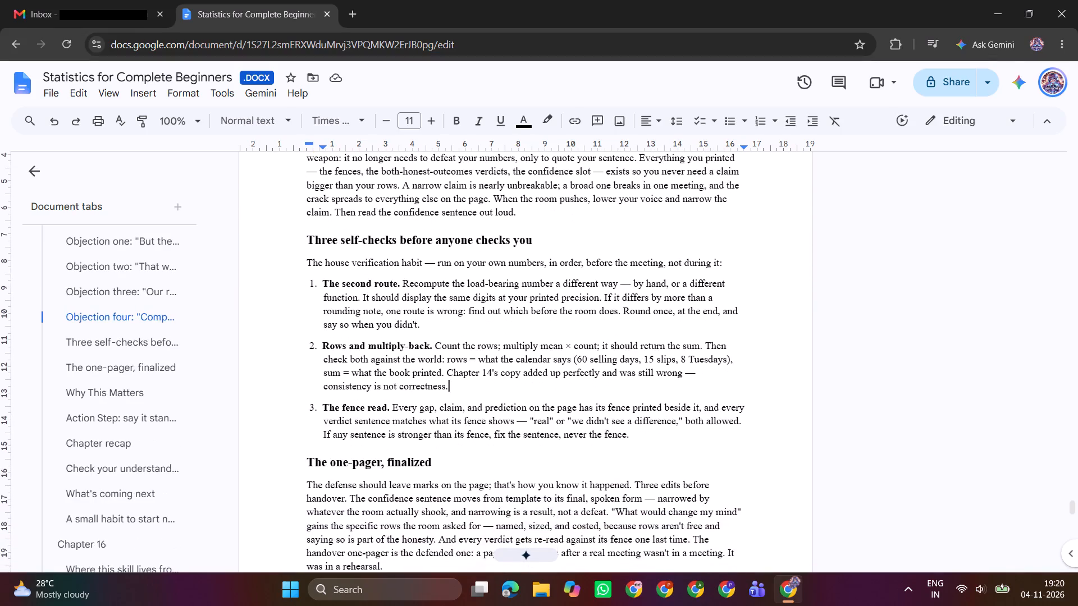
pyautogui.scroll(-3, 670, 441)
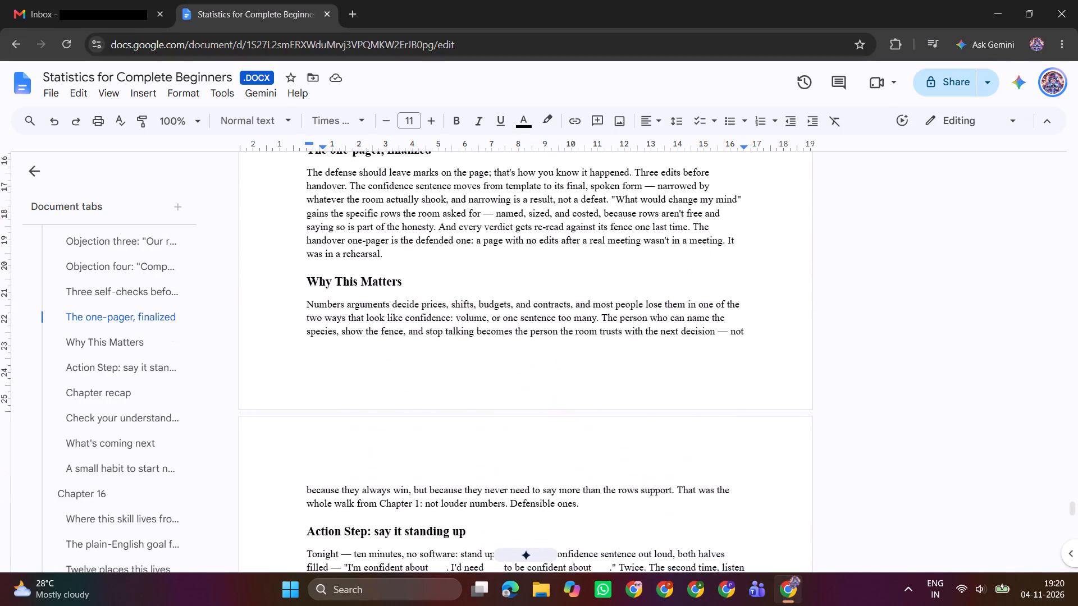
pyautogui.scroll(-1, 670, 441)
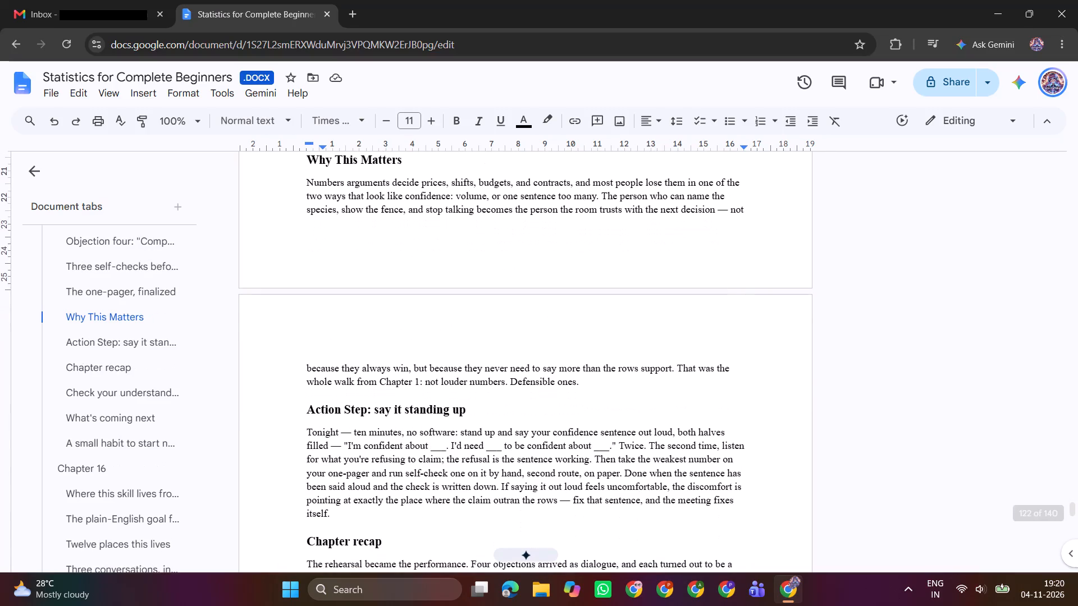
pyautogui.click(670, 441)
pyautogui.scroll(-1, 670, 441)
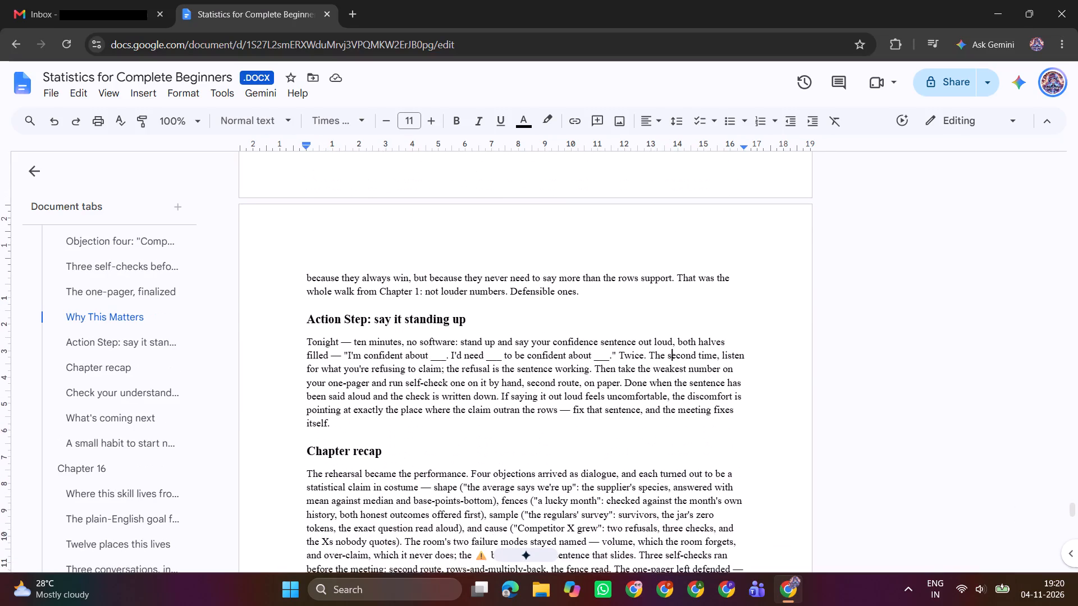
# Look through the rest of Chapter 15, from the recap, questions and answers to the closing habit and Part VI title page.
pyautogui.scroll(-1, 670, 441)
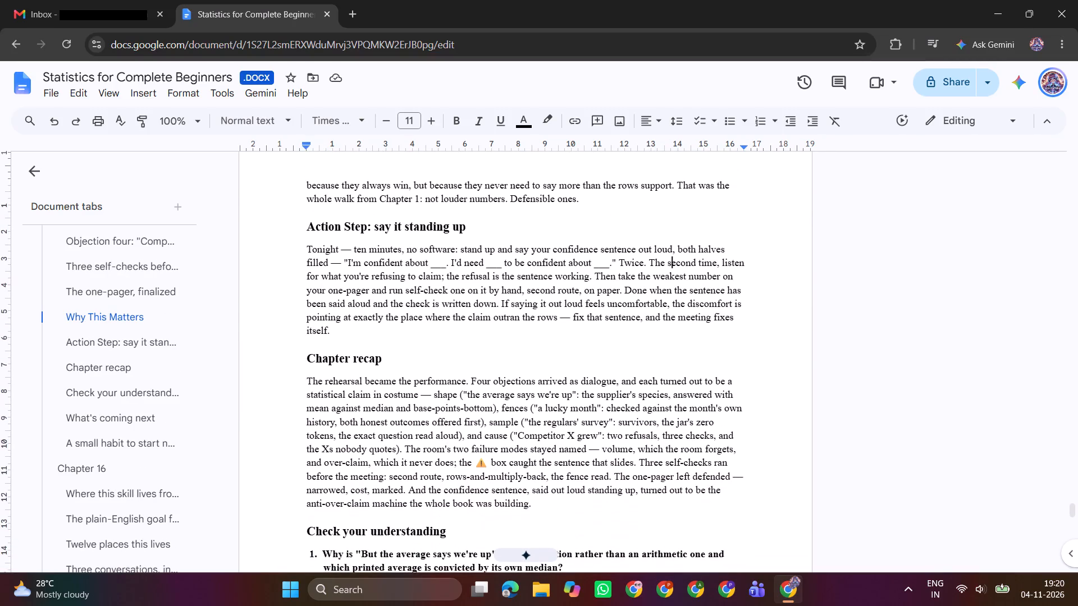
pyautogui.scroll(-2, 670, 441)
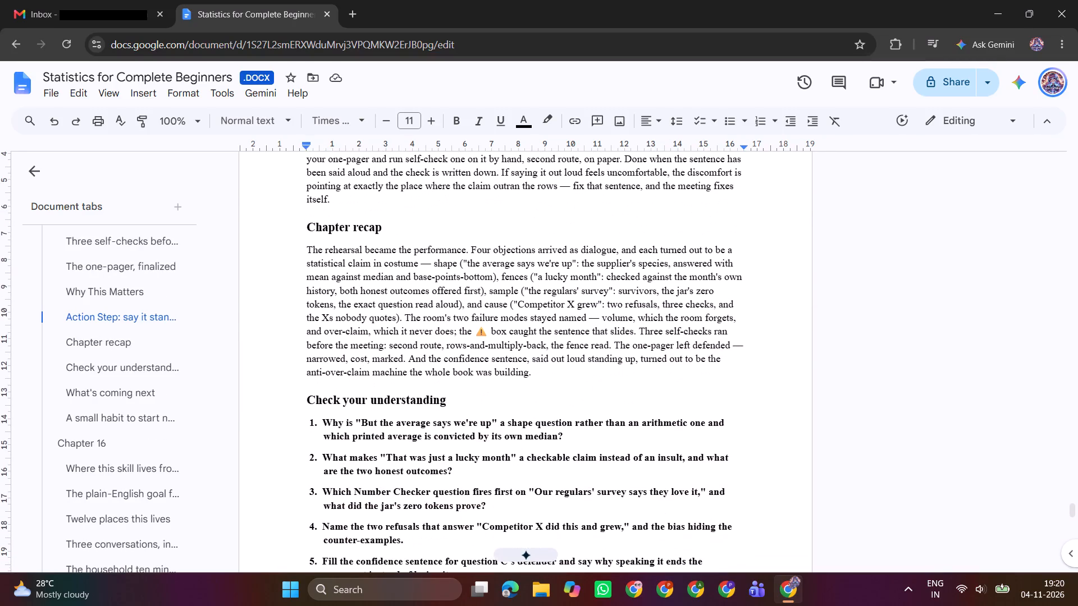
pyautogui.scroll(-3, 670, 441)
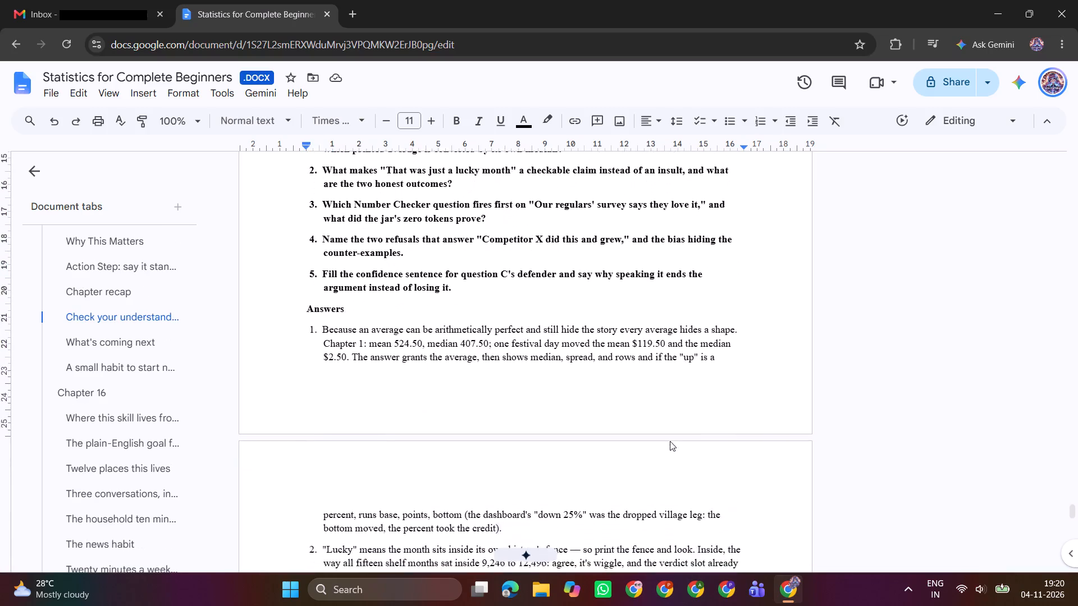
pyautogui.scroll(-4, 670, 441)
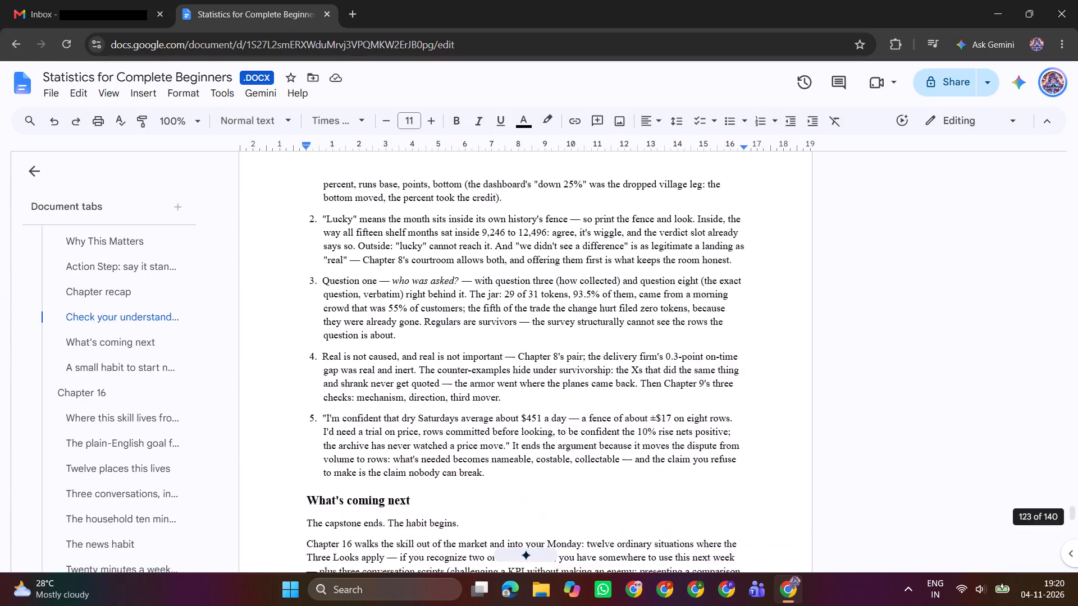
pyautogui.scroll(-1, 670, 441)
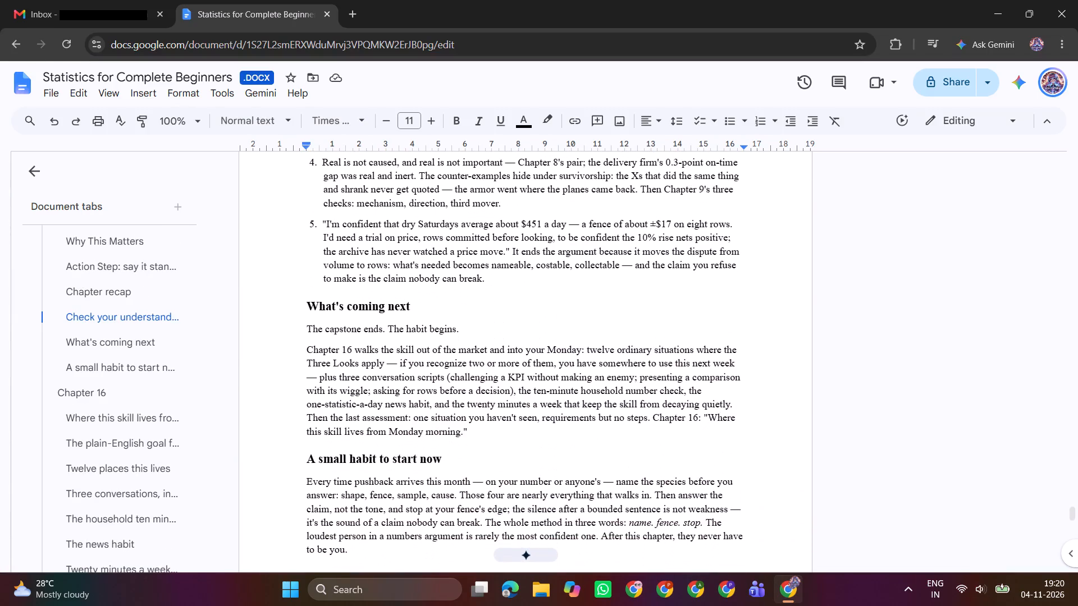
pyautogui.scroll(-3, 670, 441)
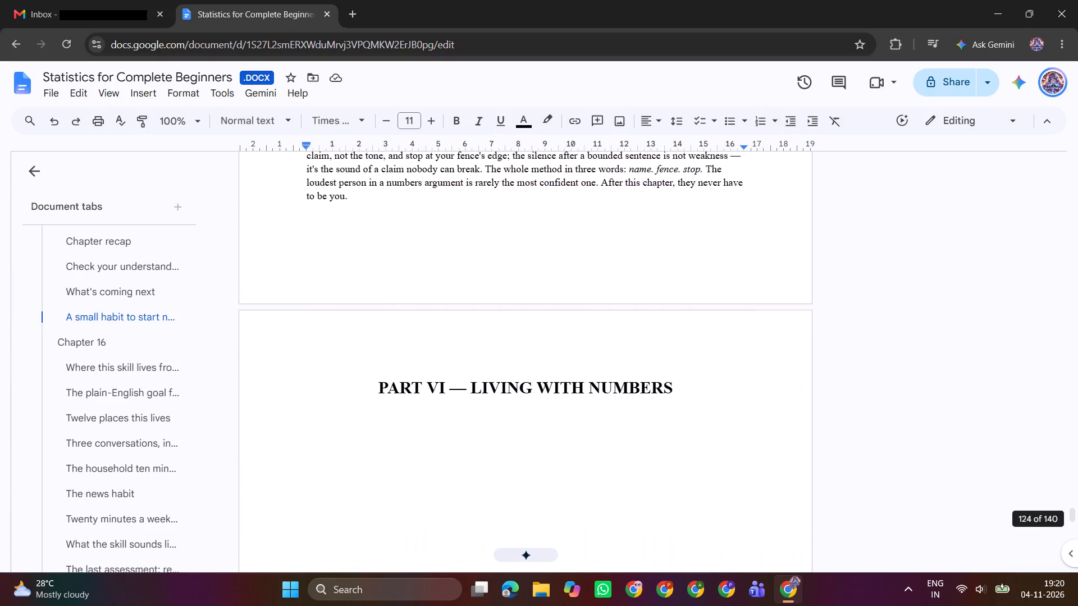
# Apply the Heading 1 style to the title "PART VI — LIVING WITH NUMBERS".
pyautogui.tripleClick(604, 387)
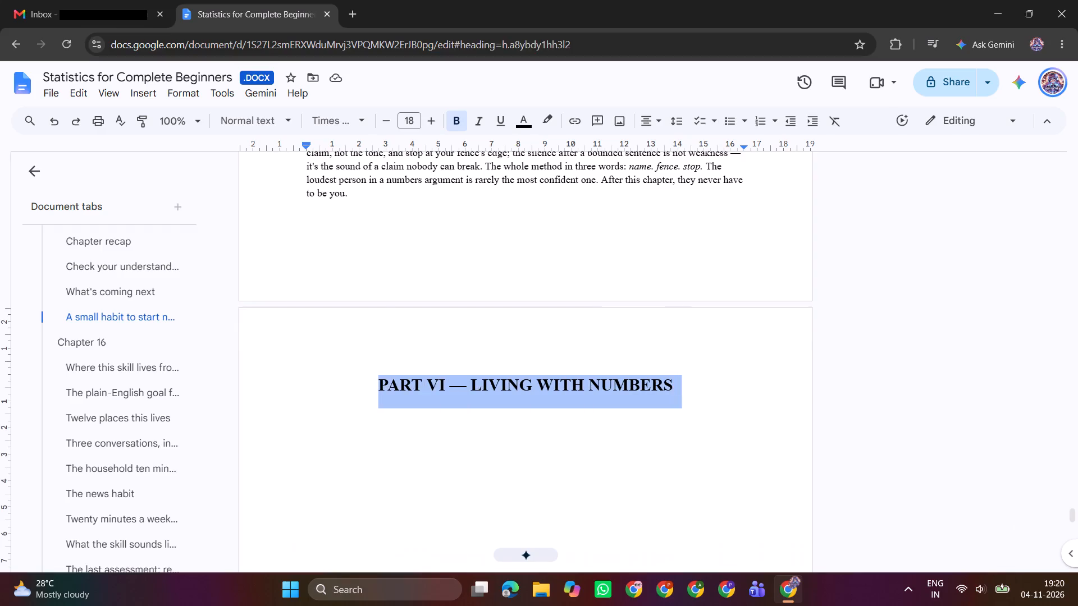
pyautogui.click(604, 387)
pyautogui.tripleClick(604, 387)
pyautogui.click(604, 387)
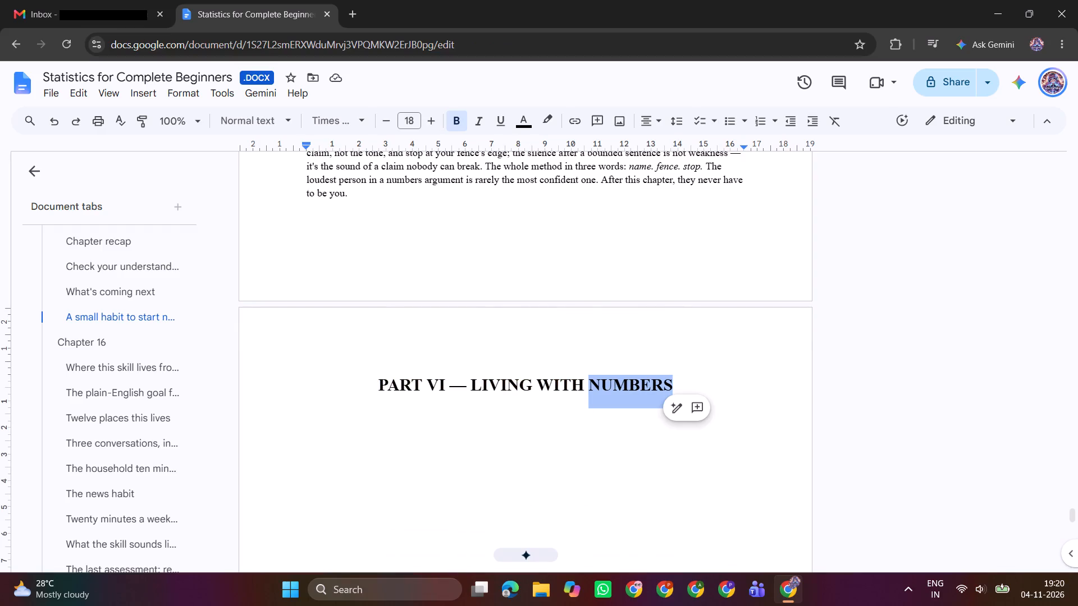
pyautogui.tripleClick(543, 383)
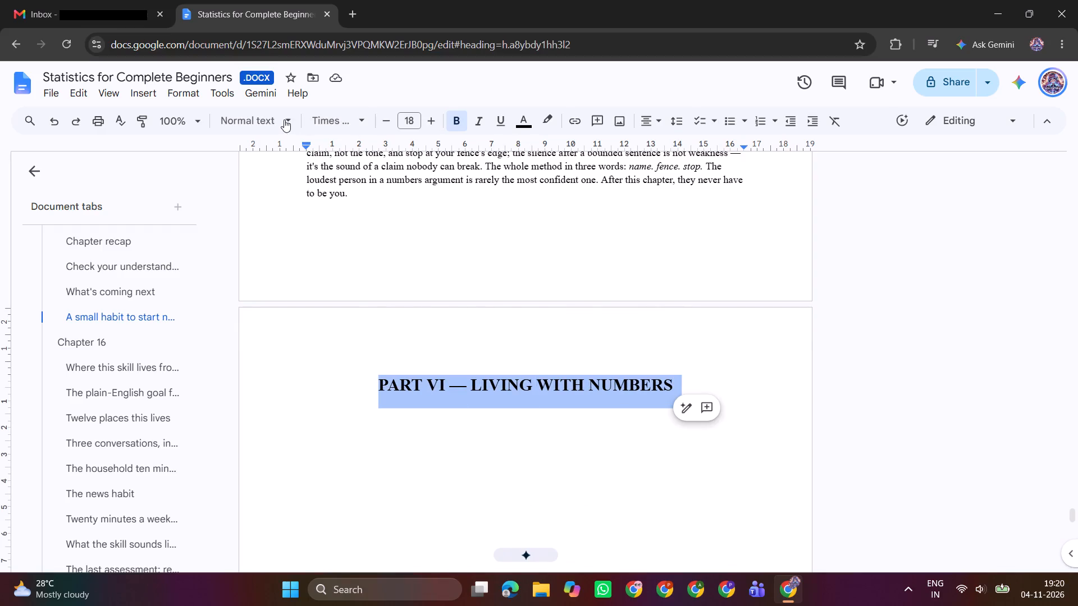
pyautogui.click(284, 120)
pyautogui.click(266, 321)
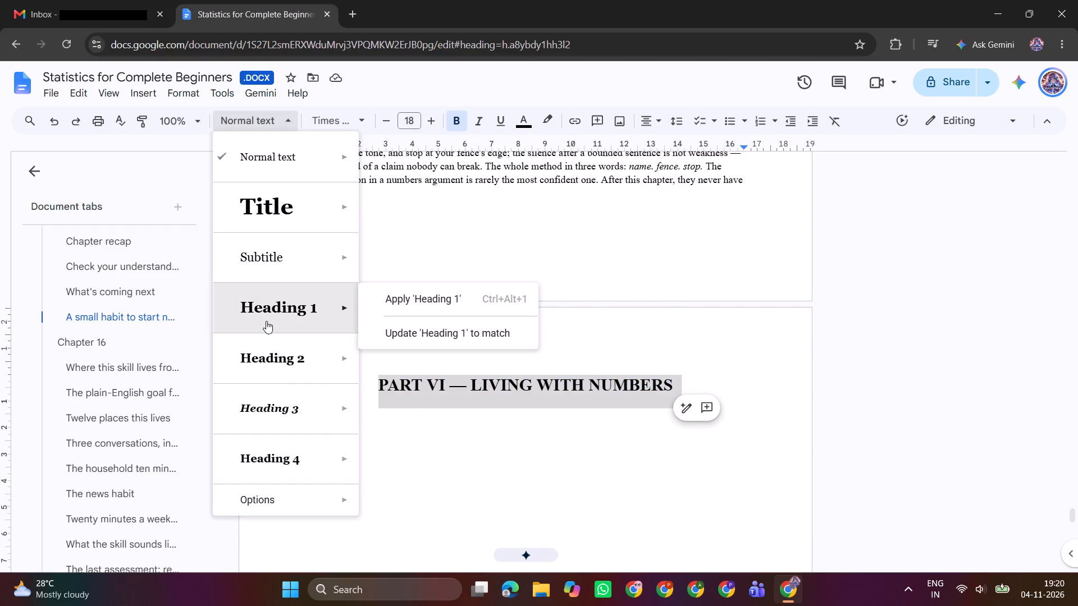
pyautogui.click(415, 375)
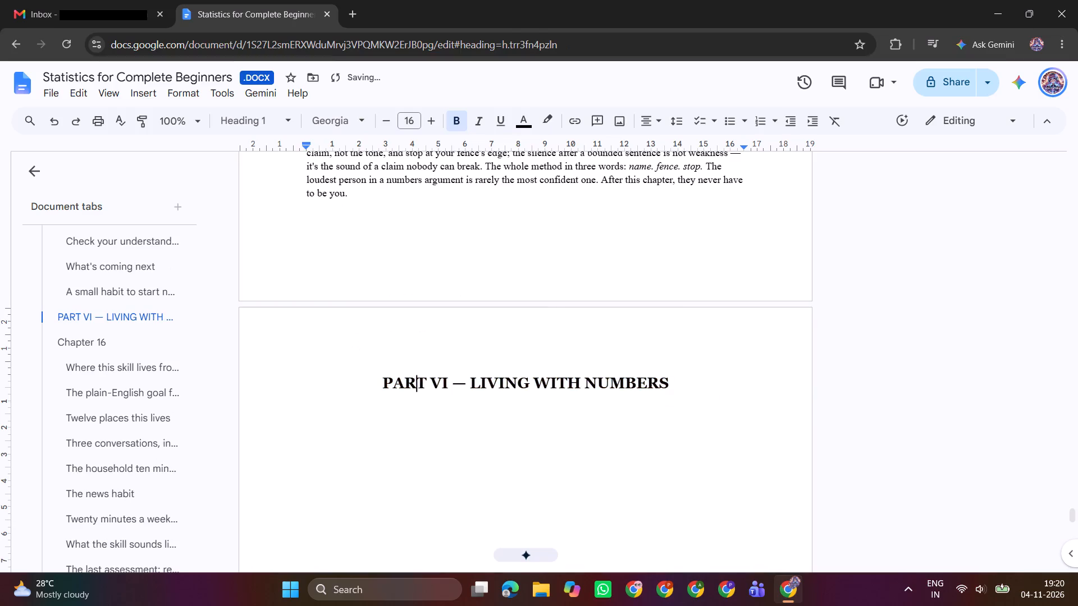
# Look through Chapter 16 from its opening goals and the twelve places to the three scripted conversations, checking the em dashes.
pyautogui.scroll(-7, 415, 375)
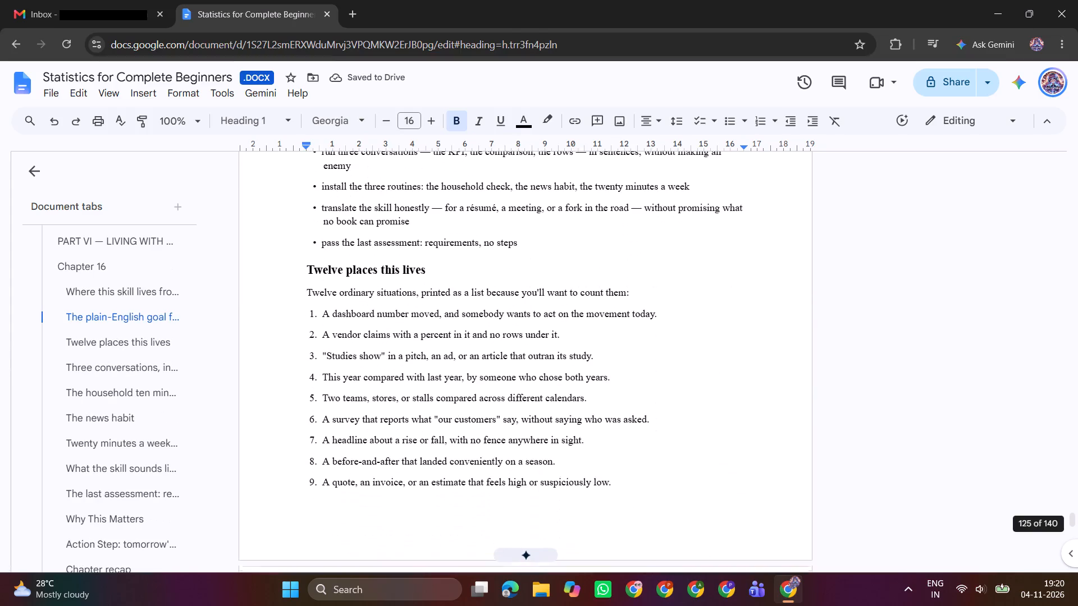
pyautogui.scroll(-4, 415, 375)
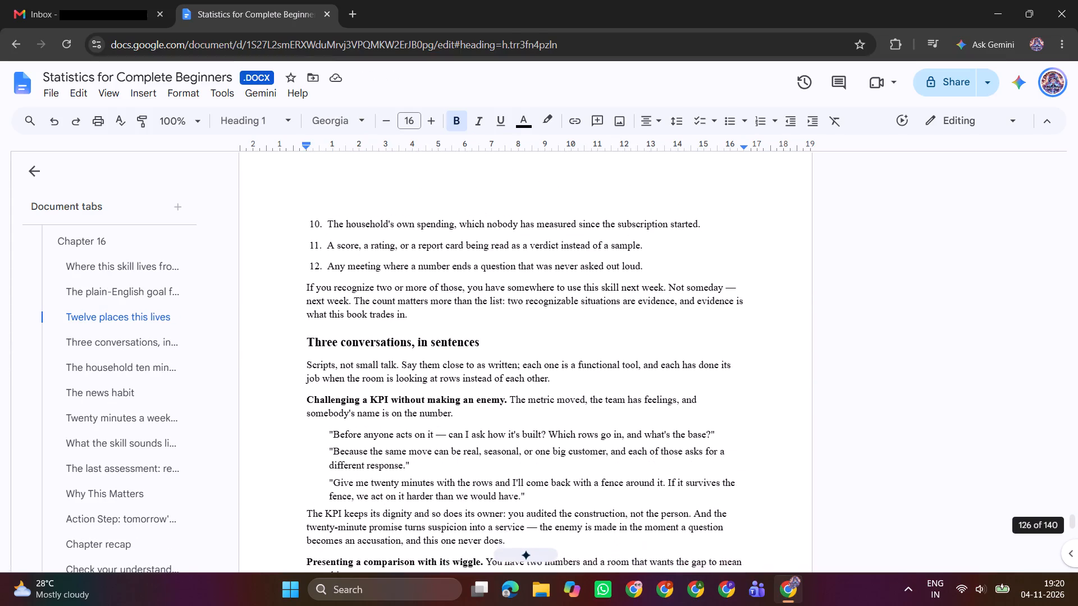
pyautogui.scroll(-3, 415, 375)
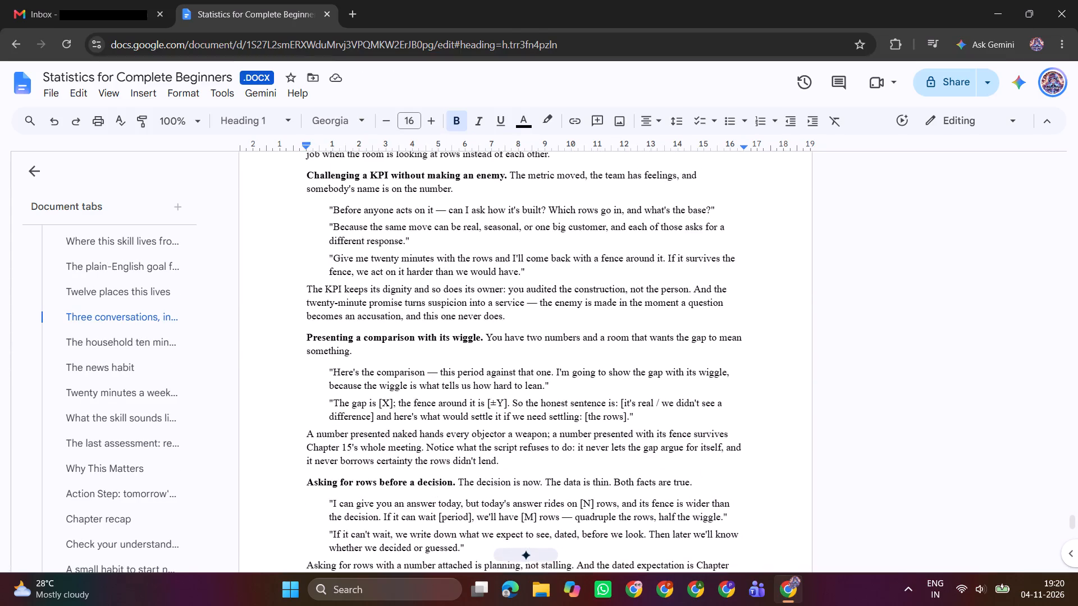
pyautogui.scroll(-5, 415, 375)
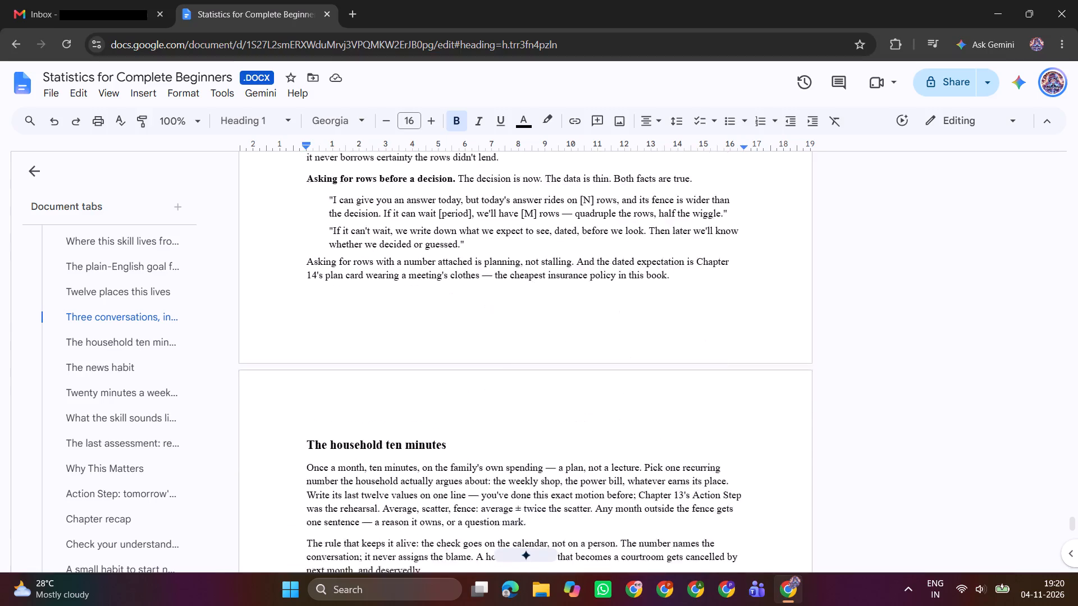
# Look through Chapter 16's household, news and weekly routines, the common-mistake note and the section on describing the skill on paper.
pyautogui.scroll(-1, 415, 375)
pyautogui.click(467, 394)
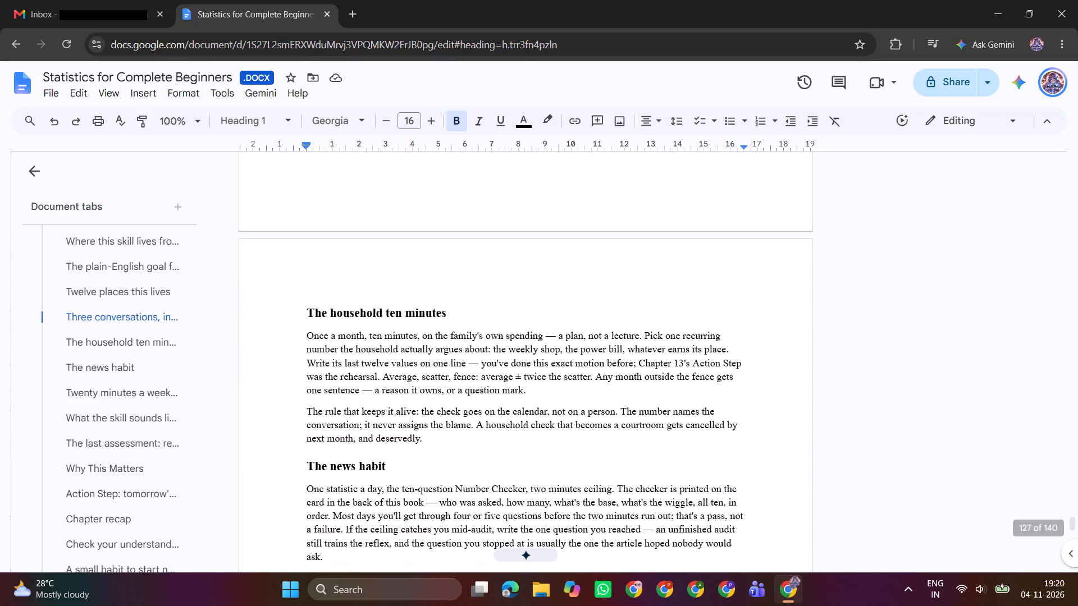
pyautogui.scroll(-3, 467, 394)
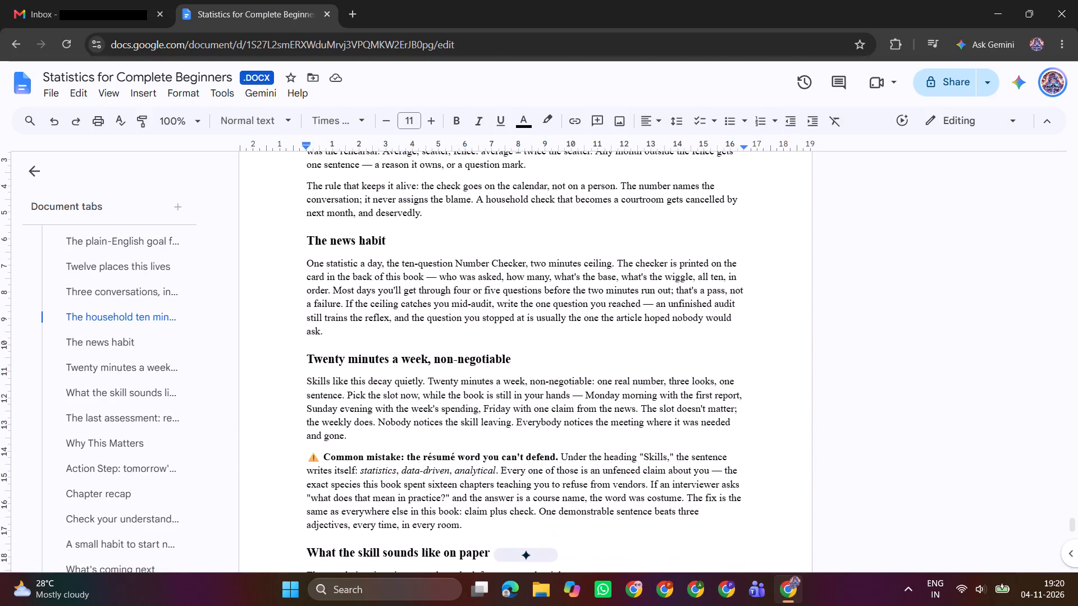
pyautogui.click(547, 346)
pyautogui.scroll(-3, 547, 346)
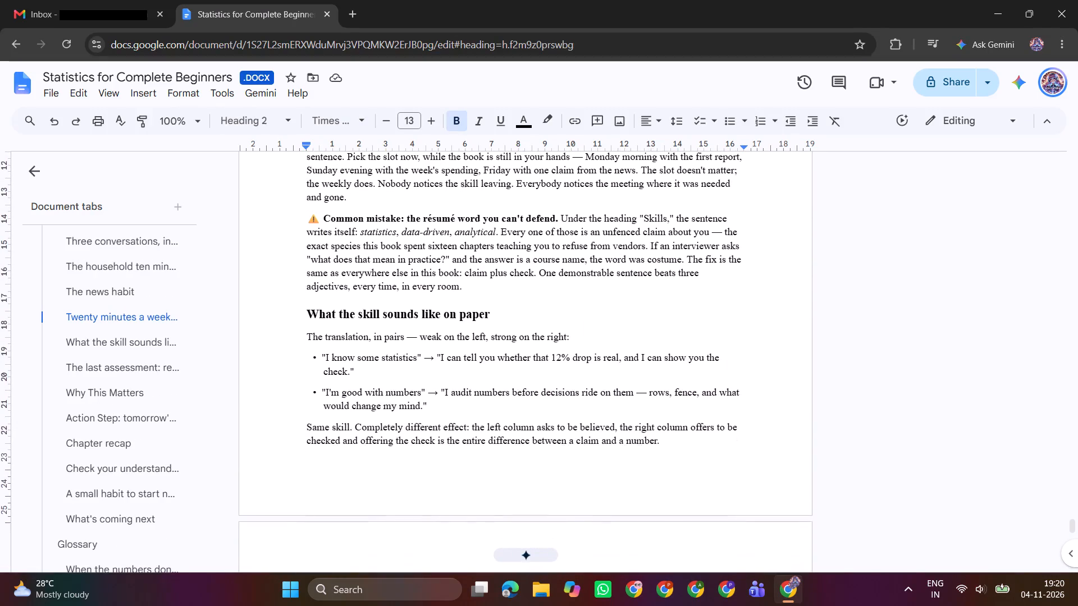
pyautogui.scroll(-1, 547, 346)
pyautogui.click(547, 346)
# Look through Chapter 16's résumé line templates, portfolio note and three career paths.
pyautogui.scroll(-4, 547, 346)
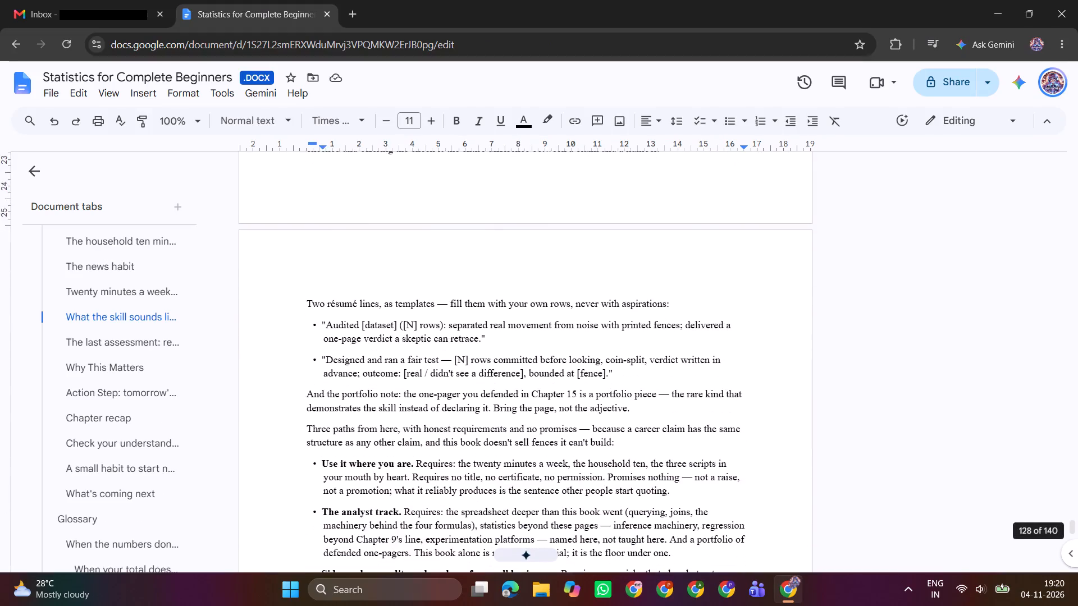
pyautogui.click(547, 346)
pyautogui.scroll(-1, 547, 346)
pyautogui.click(633, 337)
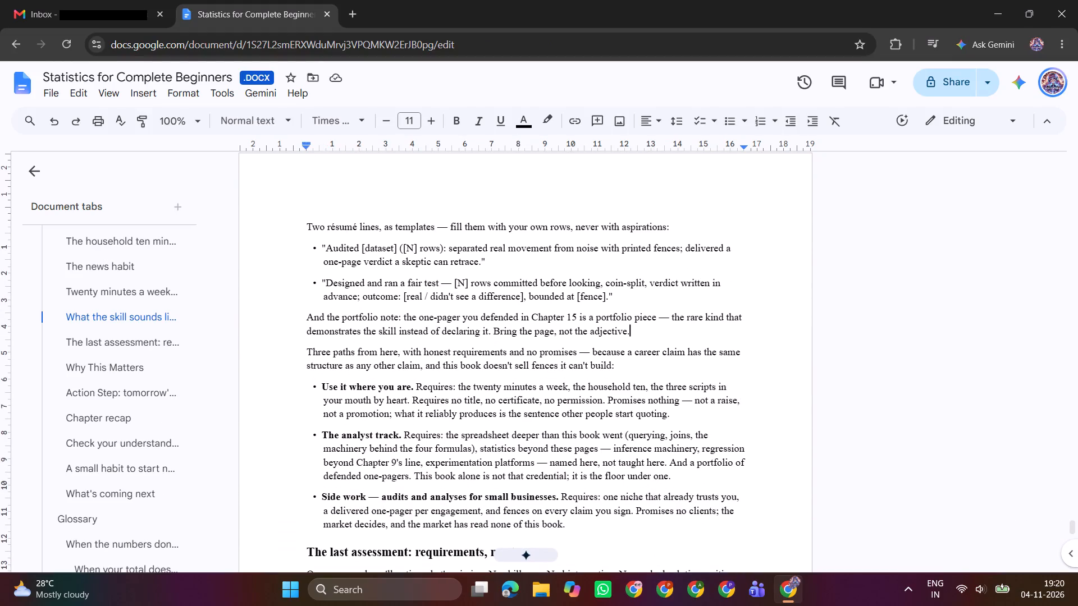
pyautogui.scroll(-1, 633, 337)
pyautogui.click(633, 317)
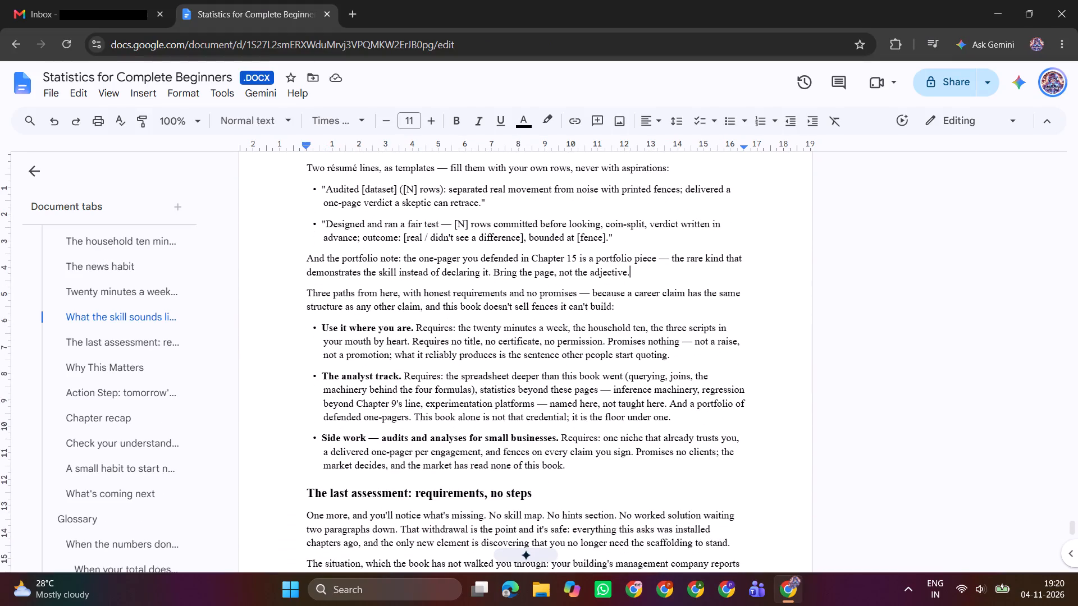
pyautogui.scroll(-1, 633, 317)
pyautogui.click(686, 319)
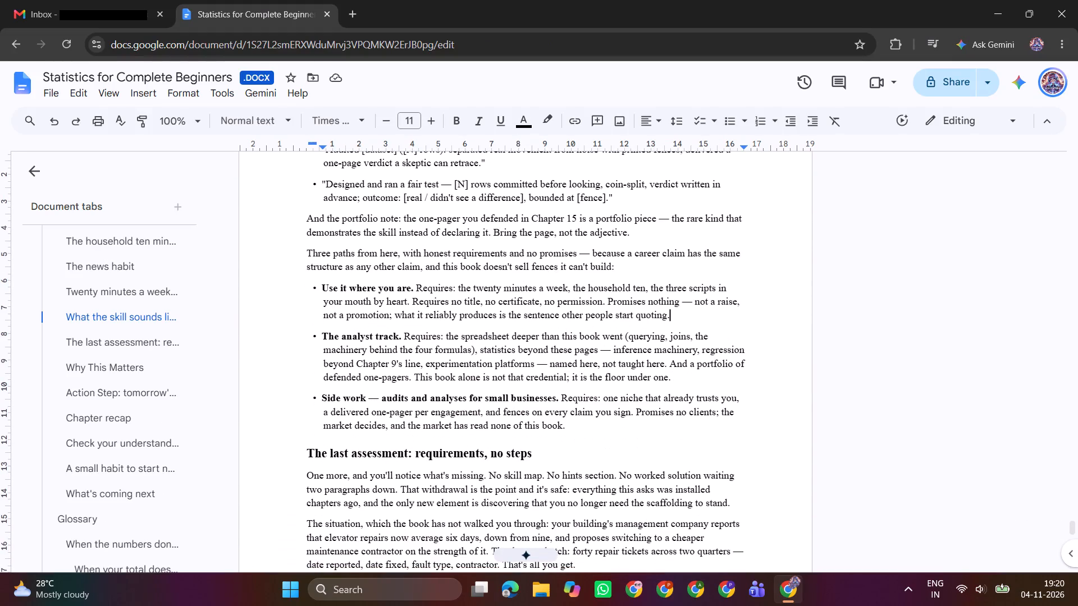
pyautogui.scroll(-1, 686, 319)
pyautogui.click(699, 343)
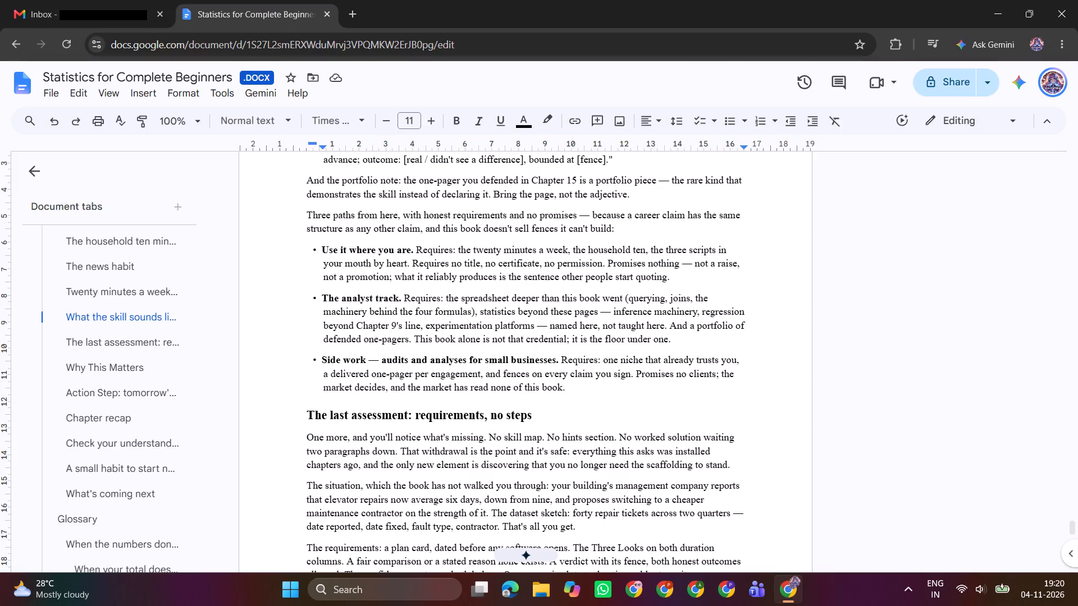
# Look through Chapter 16's last assessment, including its situation, requirements and closing paragraph.
pyautogui.scroll(-1, 699, 343)
pyautogui.click(699, 343)
pyautogui.scroll(-1, 699, 343)
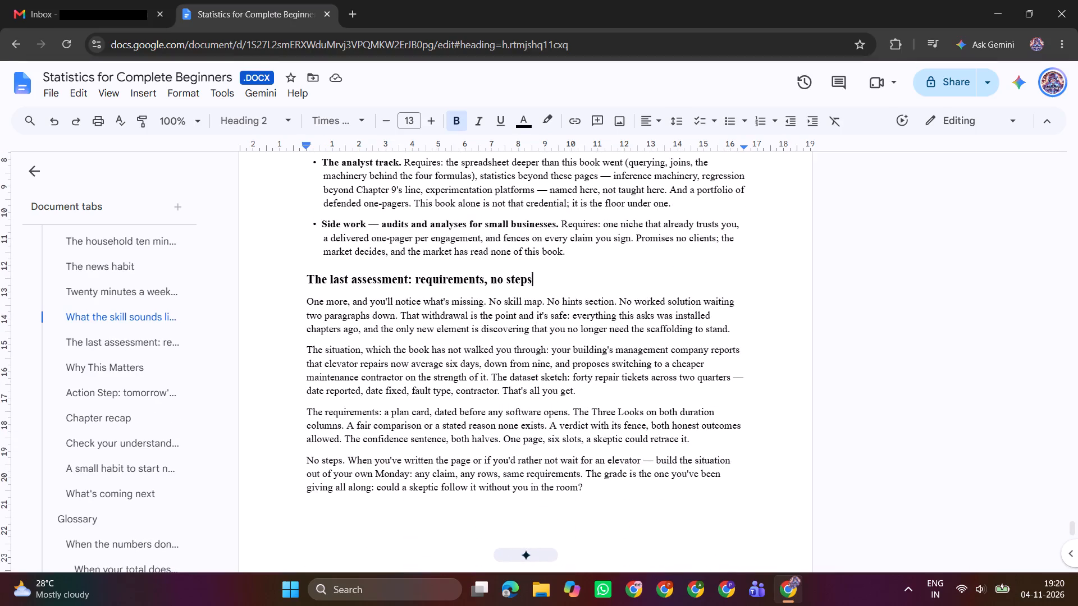
pyautogui.click(751, 380)
pyautogui.scroll(-1, 751, 380)
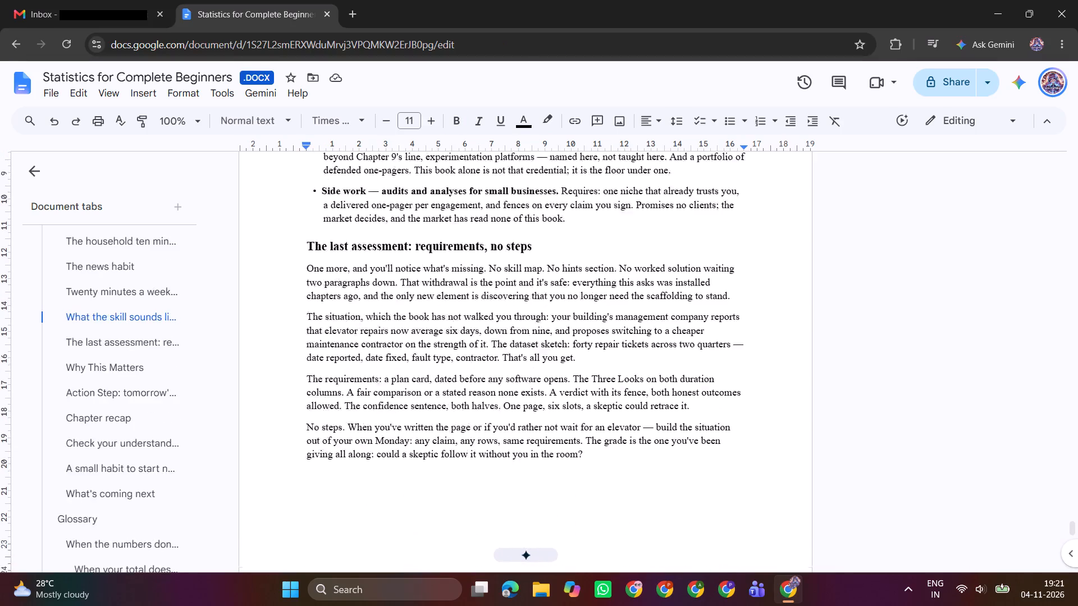
pyautogui.scroll(-1, 751, 380)
pyautogui.click(751, 380)
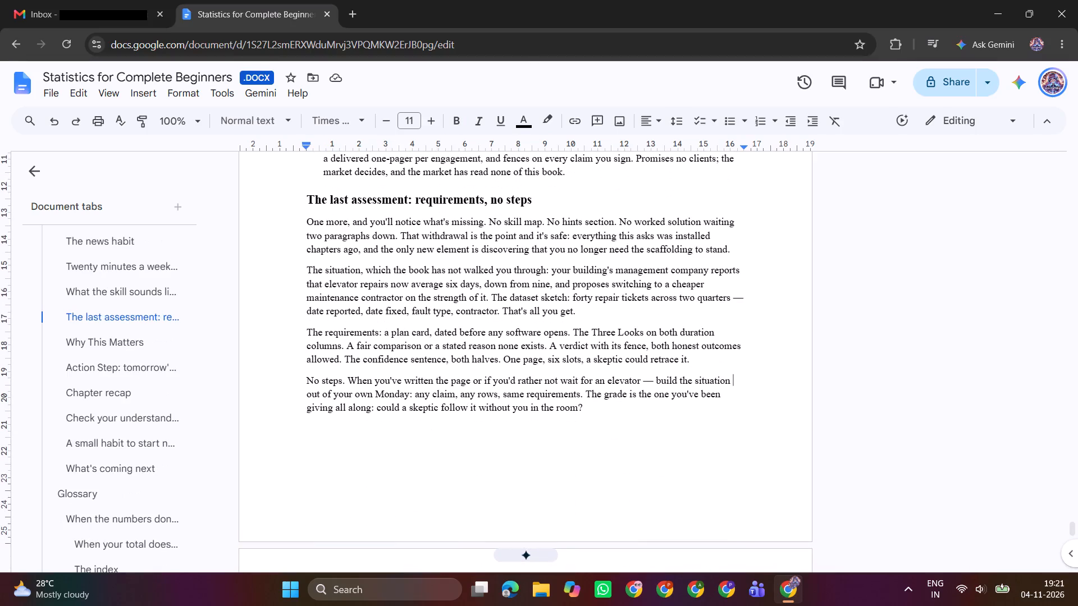
pyautogui.click(706, 374)
# Look through Chapter 16's Why This Matters, Action Step, recap and Check your understanding questions.
pyautogui.scroll(-4, 706, 374)
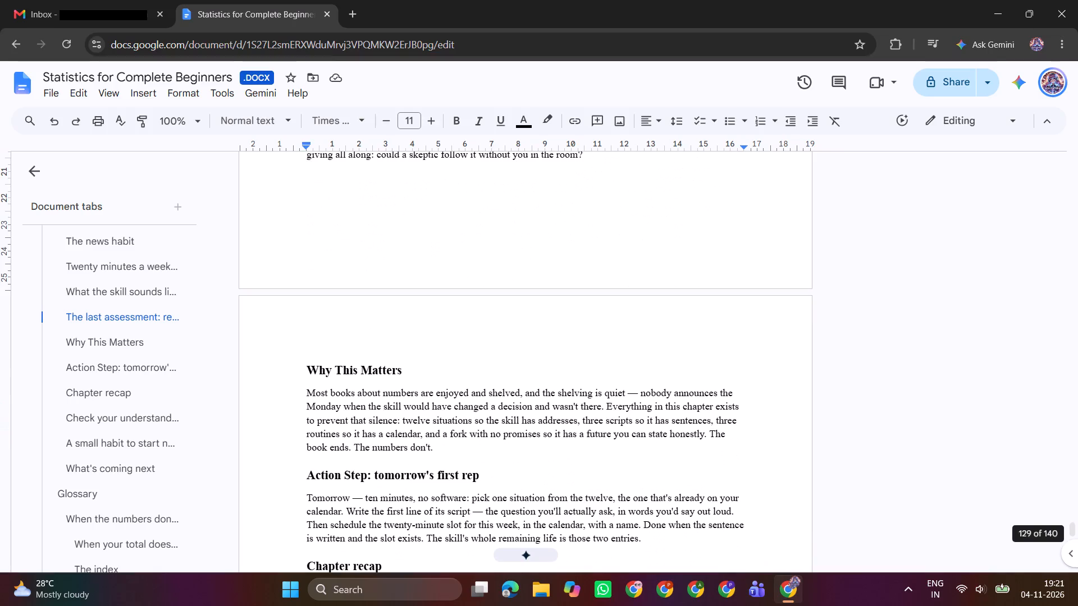
pyautogui.click(644, 475)
pyautogui.scroll(-1, 644, 475)
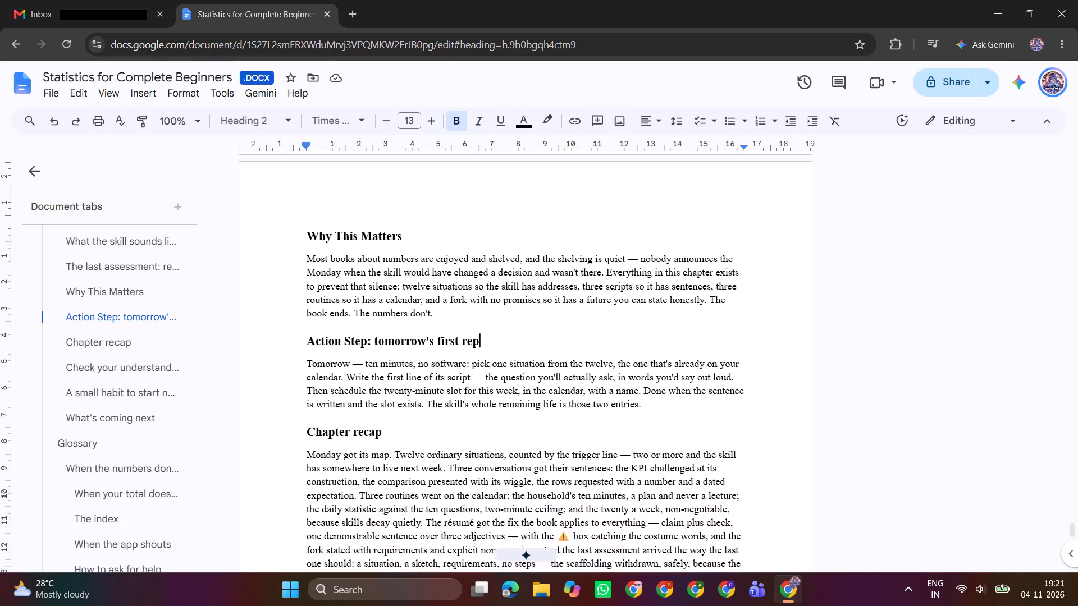
pyautogui.click(656, 446)
pyautogui.scroll(-1, 656, 446)
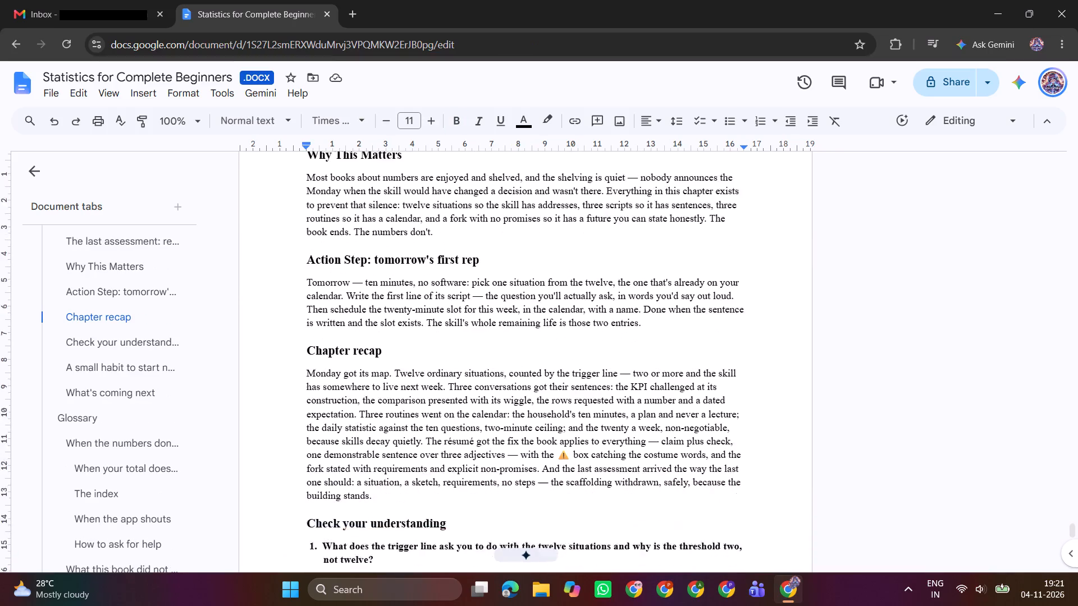
pyautogui.click(656, 446)
pyautogui.scroll(-2, 656, 446)
pyautogui.click(656, 446)
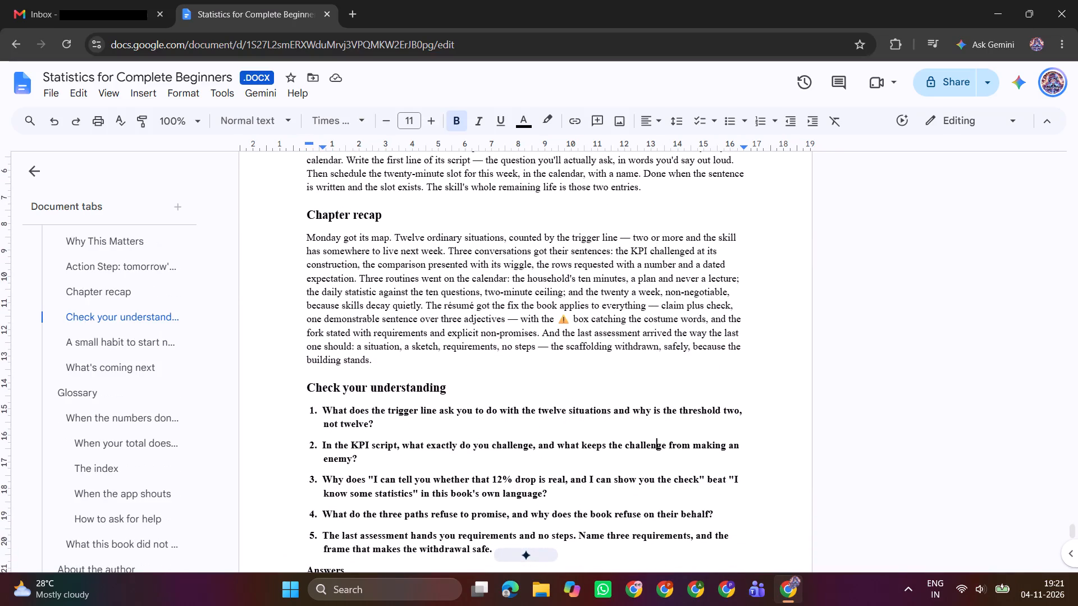
# Look through the rest of Chapter 16, from the questions and answers to What's coming next and the start of the Glossary.
pyautogui.scroll(-3, 656, 446)
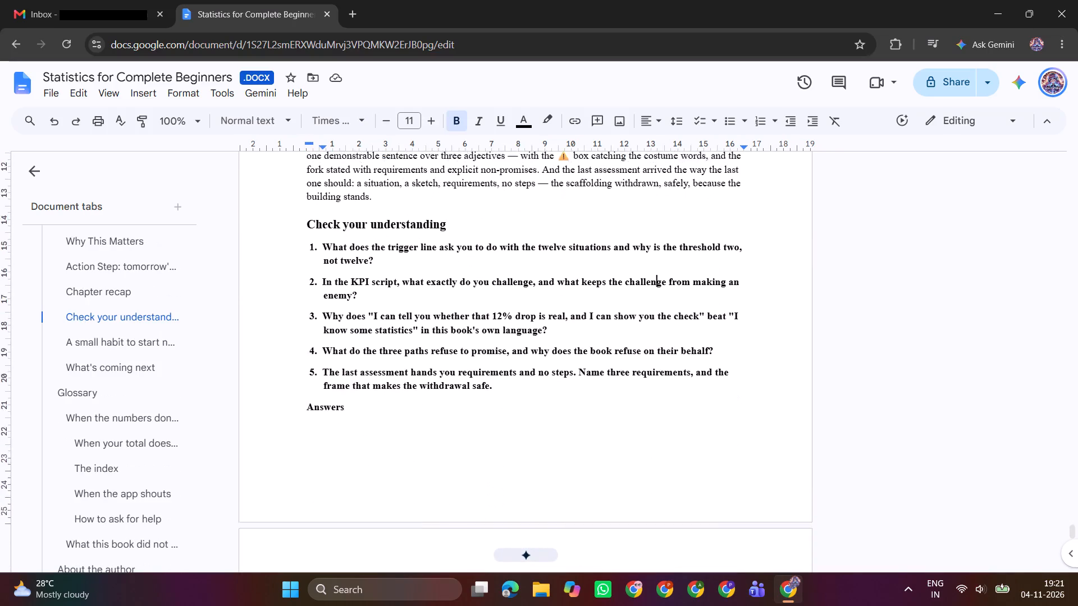
pyautogui.scroll(-4, 656, 446)
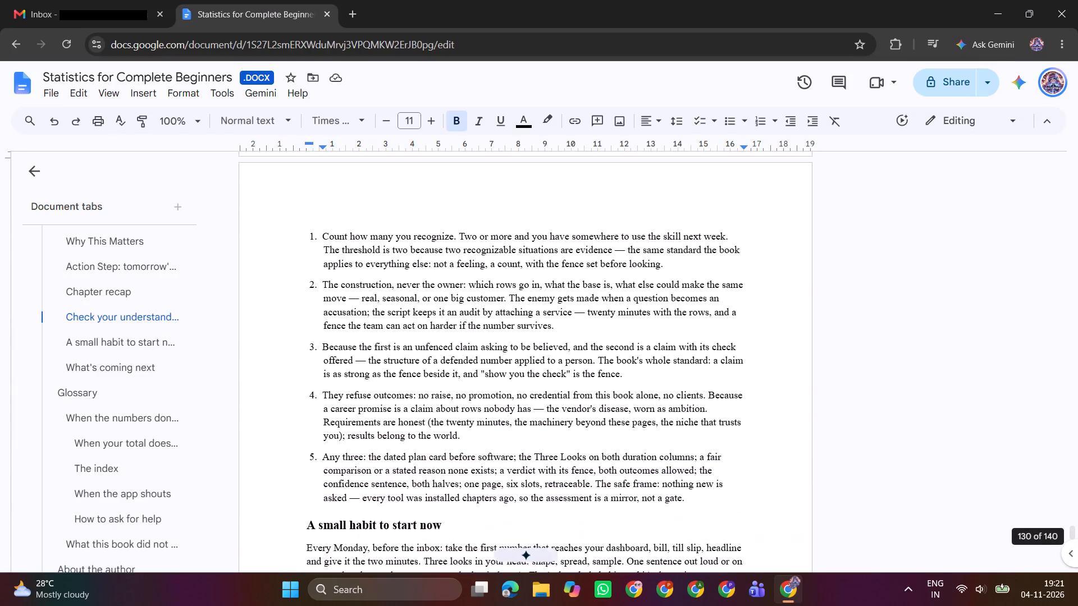
pyautogui.click(576, 388)
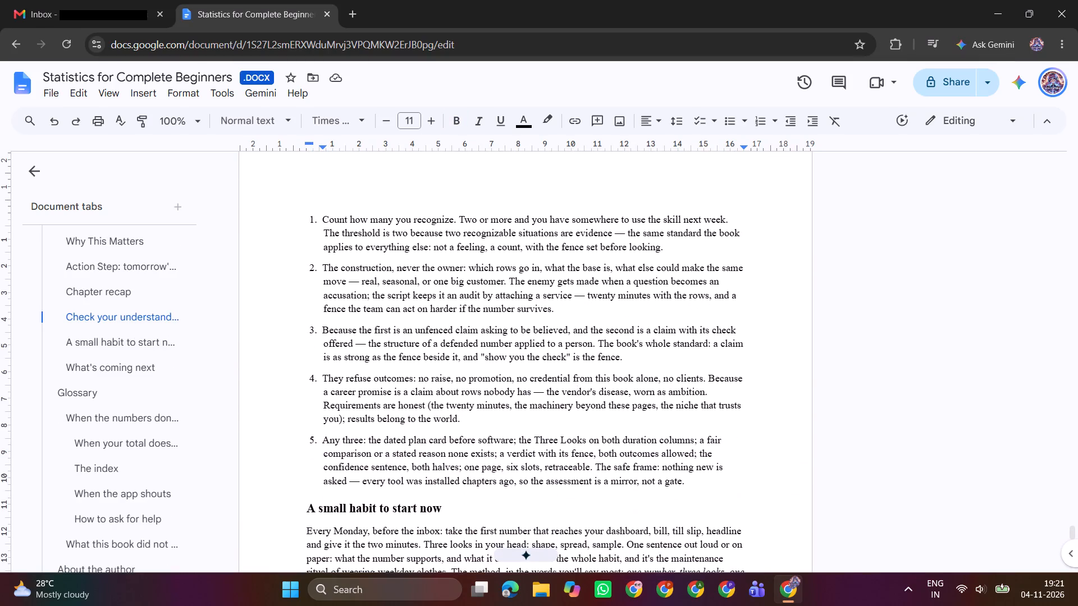
pyautogui.scroll(-2, 576, 388)
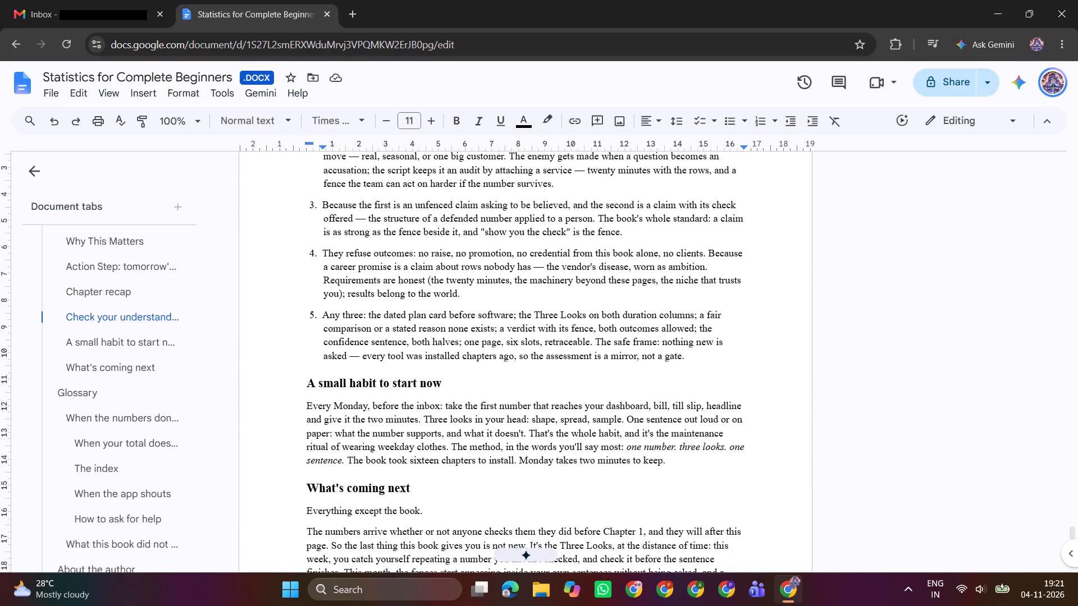
pyautogui.scroll(-2, 576, 388)
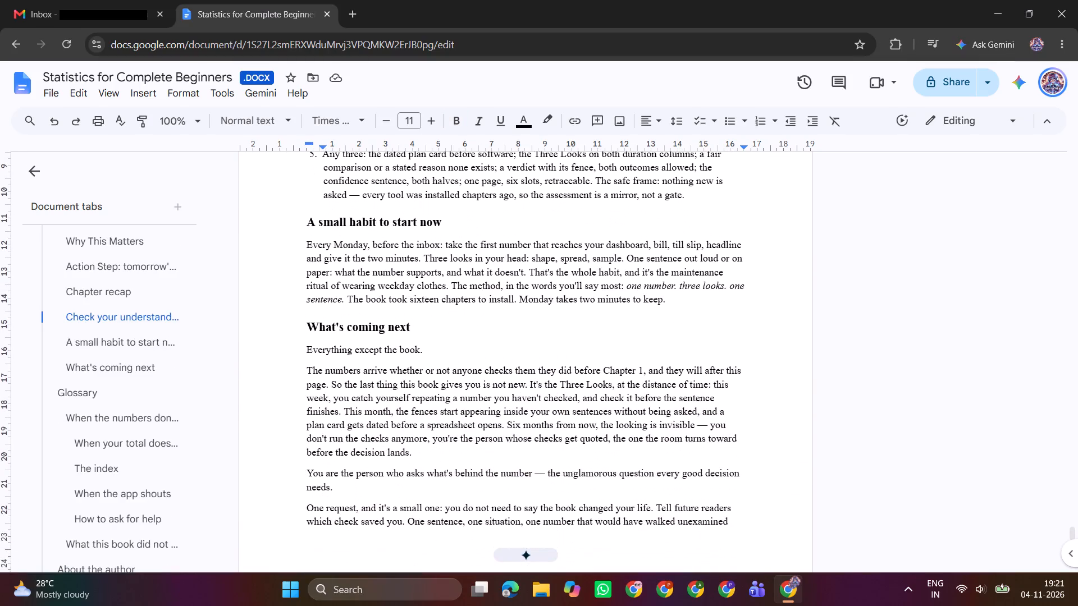
pyautogui.scroll(-6, 576, 388)
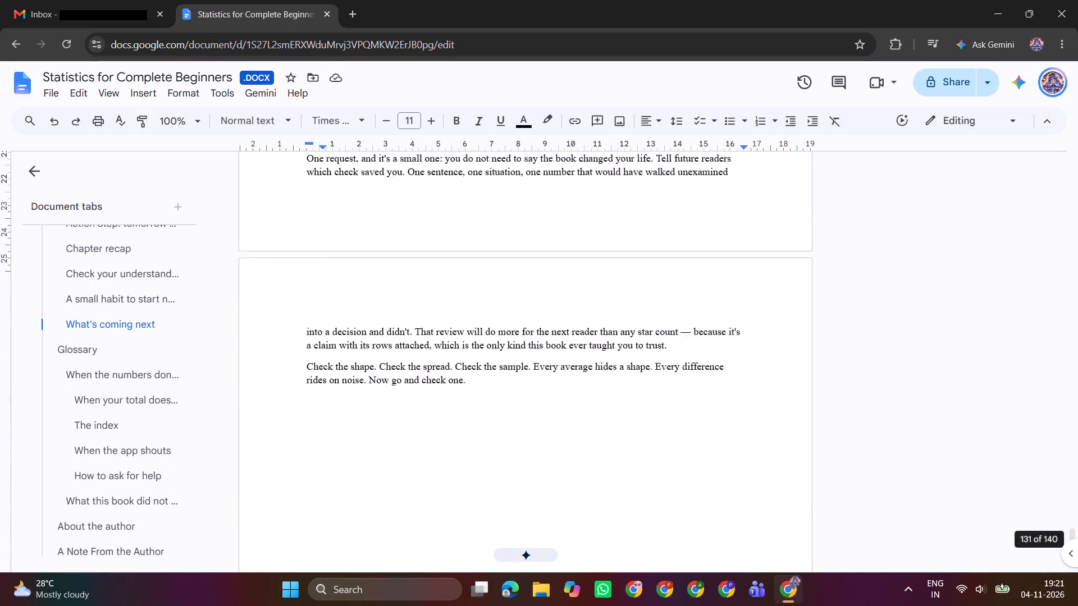
pyautogui.scroll(-5, 576, 388)
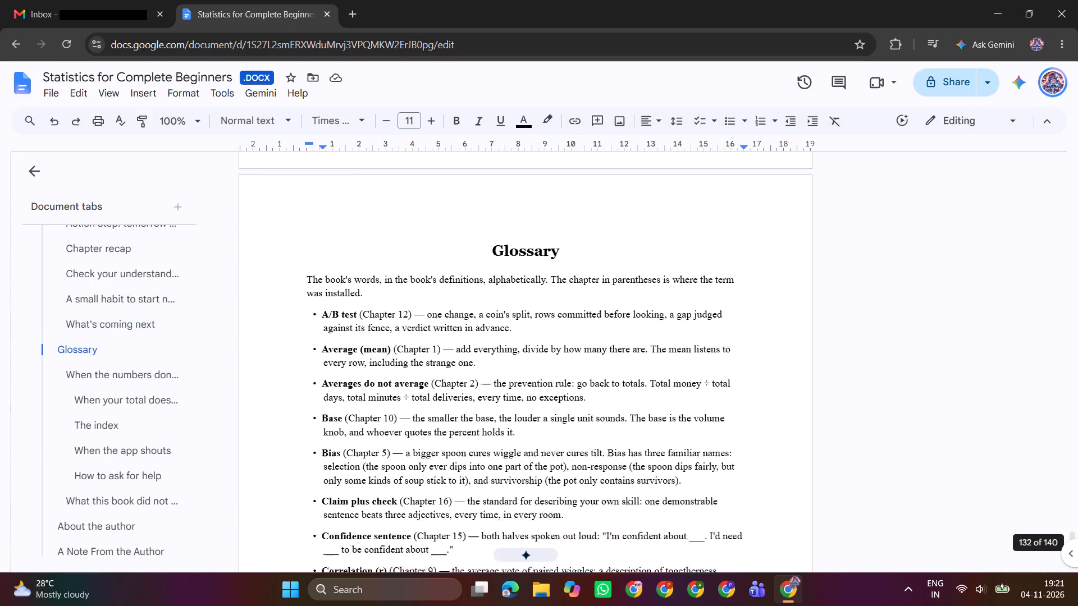
# Return to the front of the book and refresh the table of contents on the Contents page.
pyautogui.scroll(9, 91, 277)
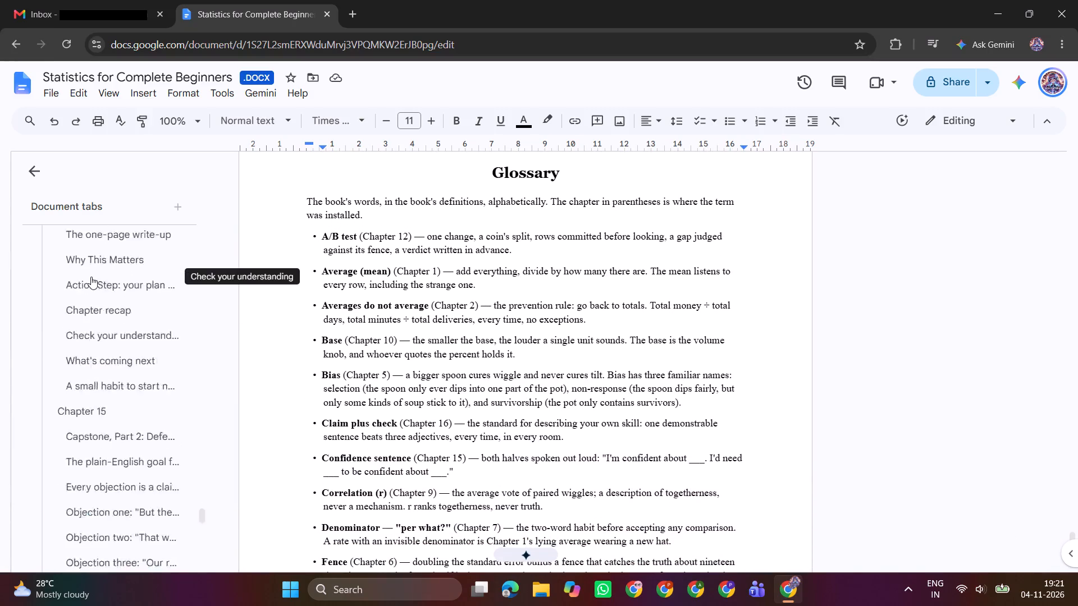
pyautogui.scroll(19, 91, 277)
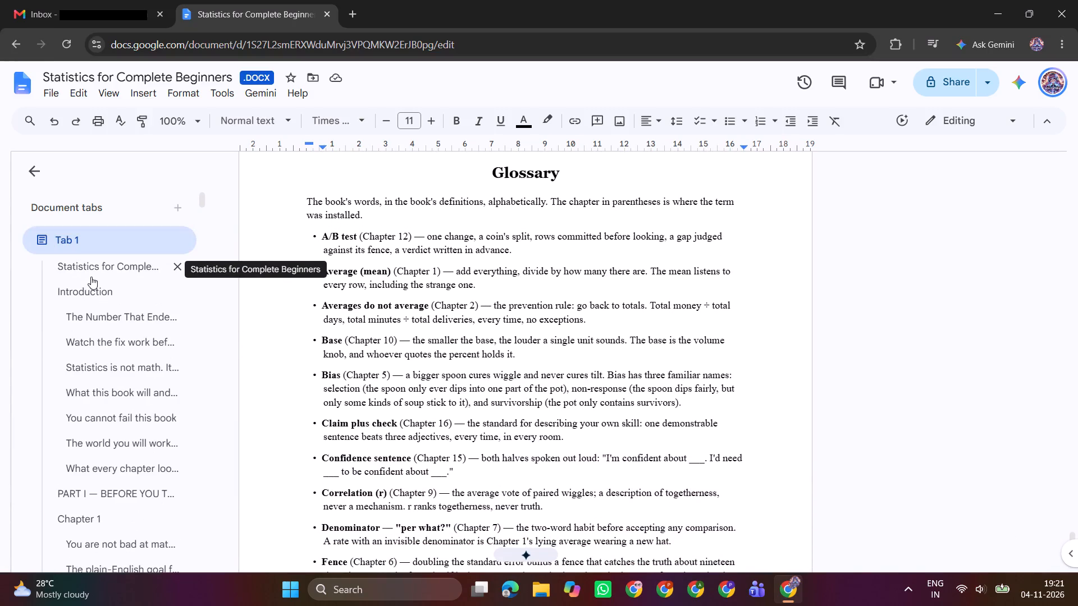
pyautogui.click(91, 277)
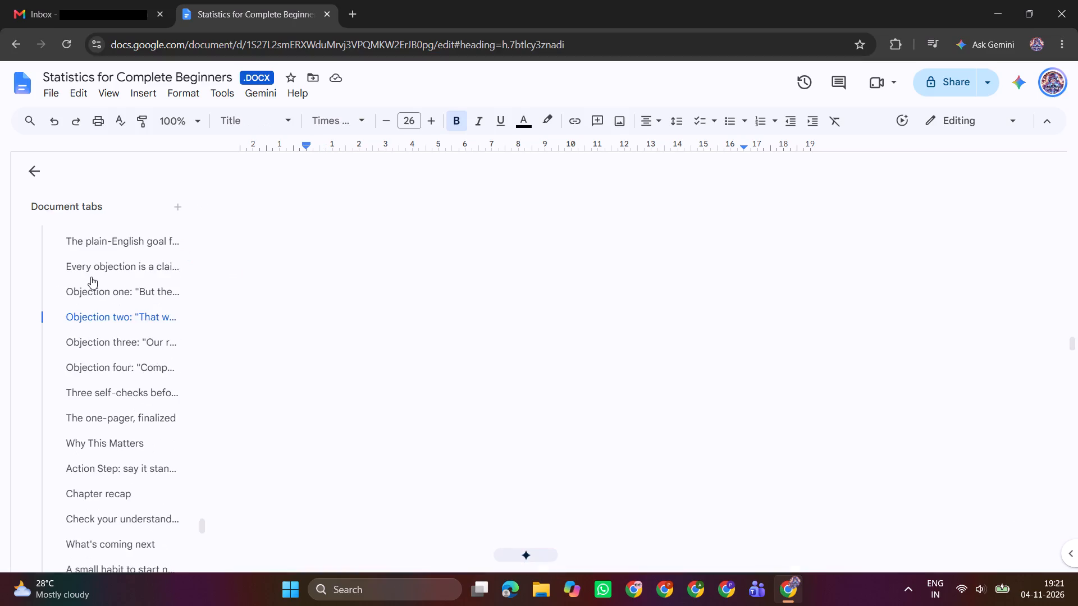
pyautogui.scroll(-5, 451, 298)
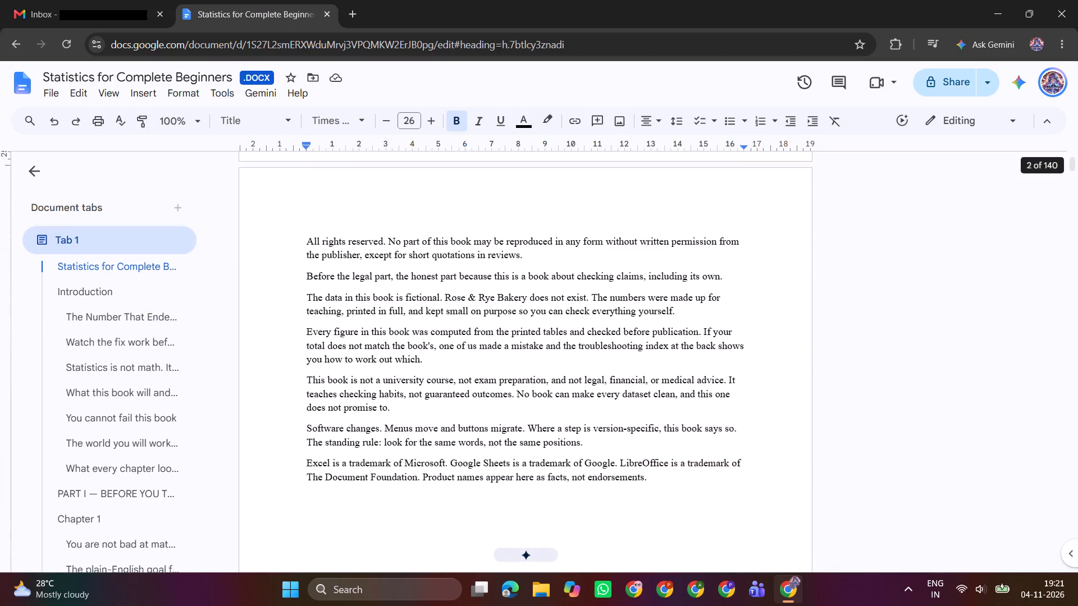
pyautogui.scroll(-7, 451, 298)
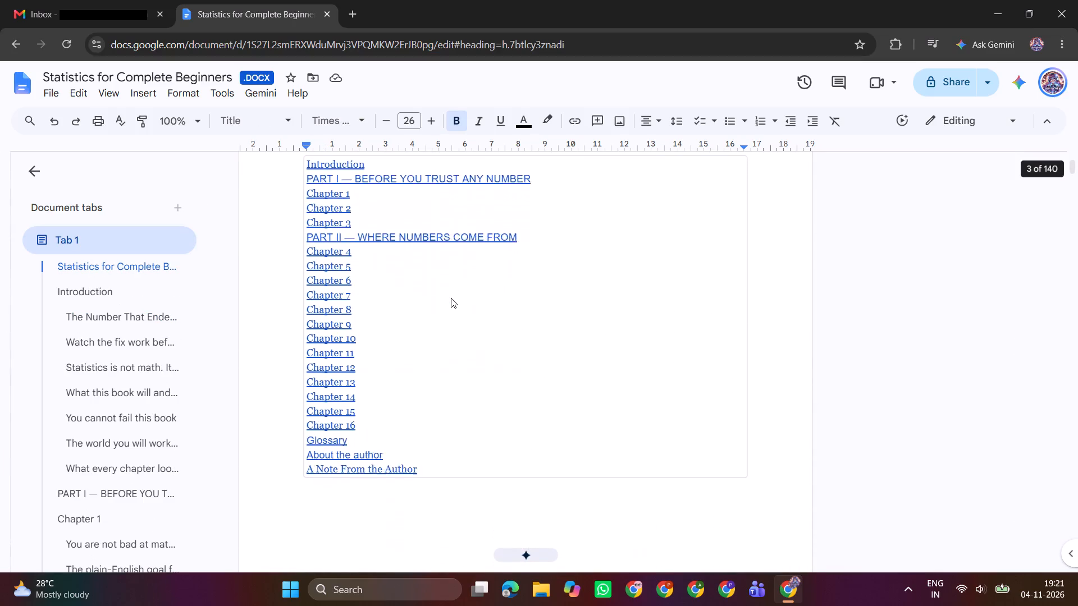
pyautogui.scroll(1, 451, 298)
pyautogui.click(554, 282)
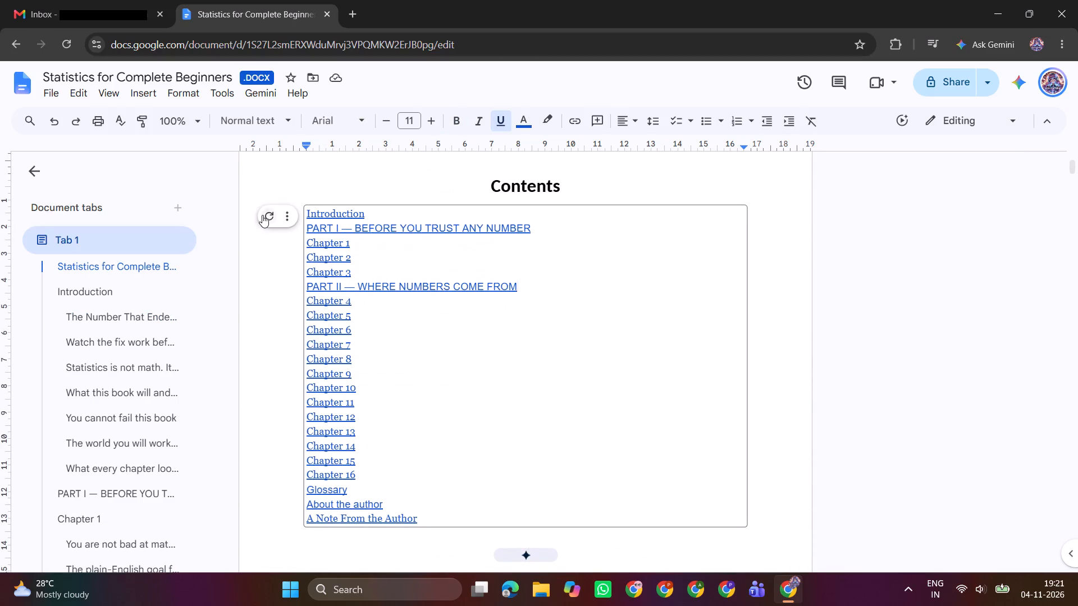
pyautogui.click(262, 214)
# Check the refreshed table of contents for its part titles, chapters and closing sections.
pyautogui.scroll(1, 485, 201)
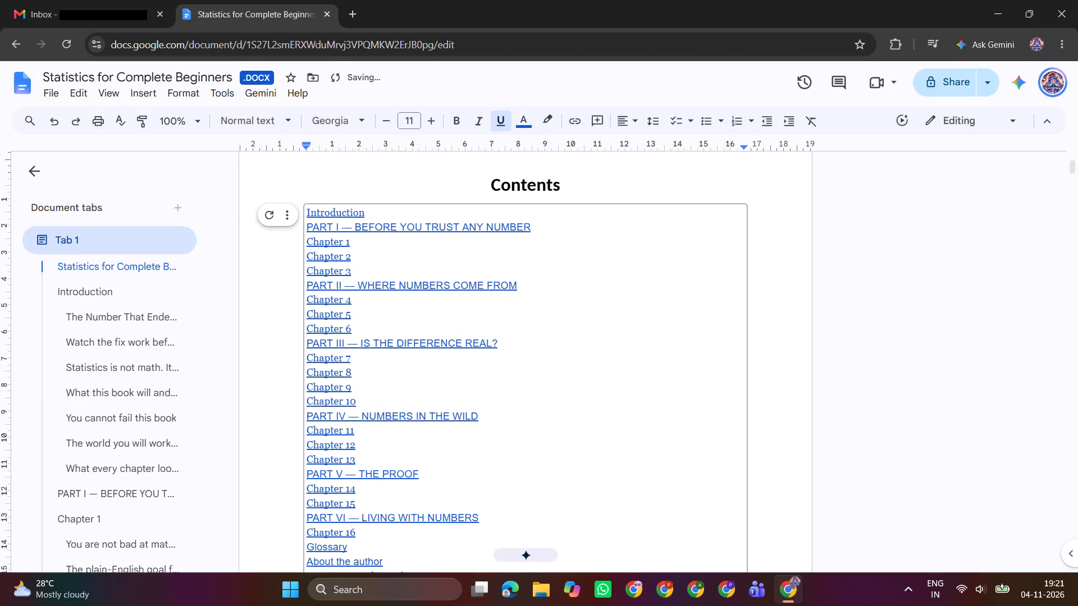
pyautogui.scroll(1, 485, 201)
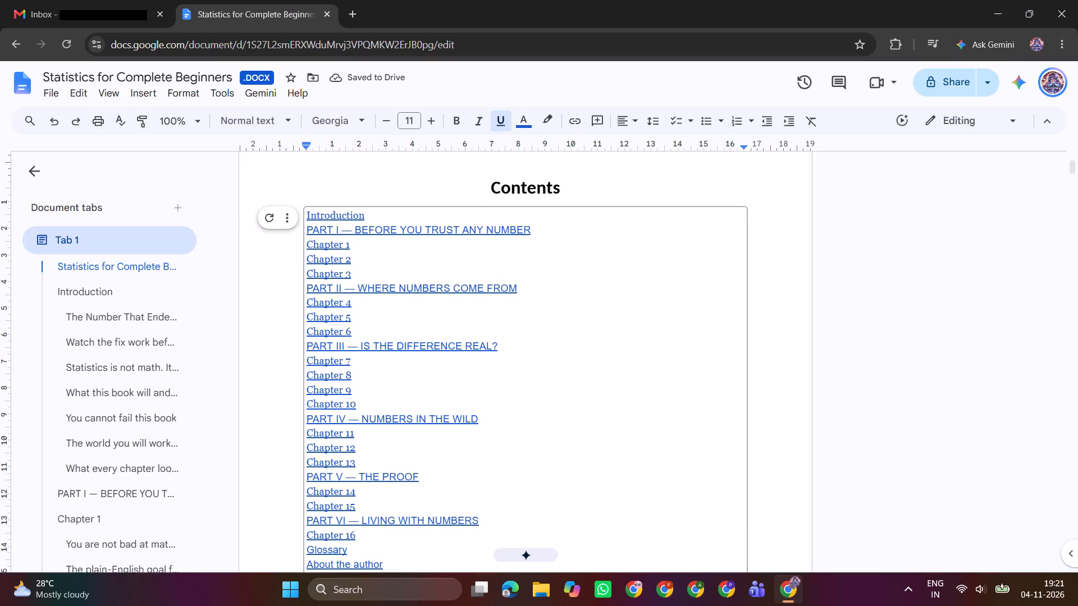
pyautogui.scroll(-2, 485, 201)
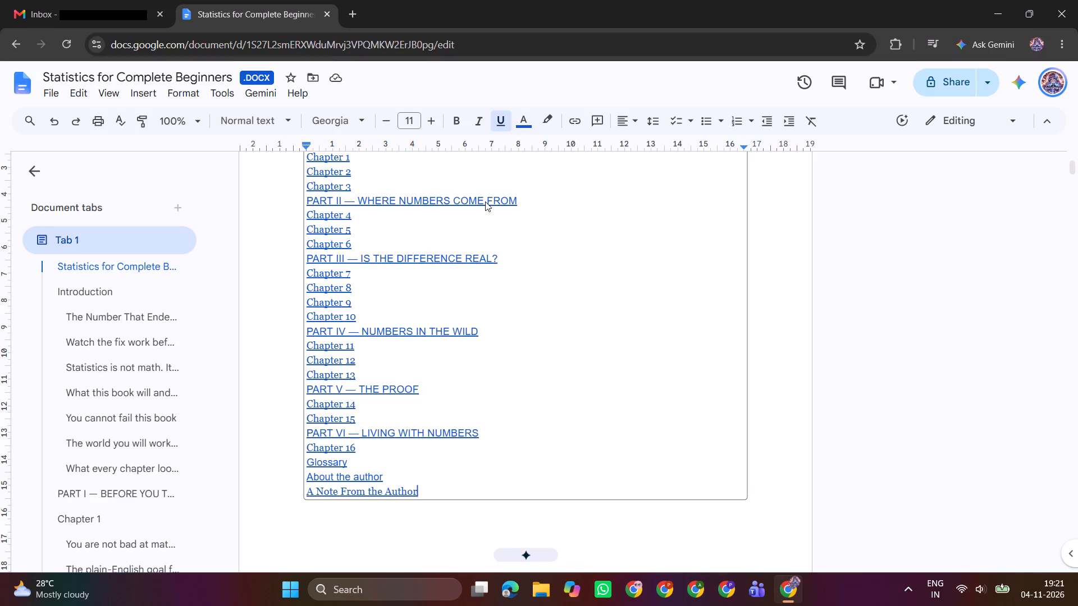
pyautogui.scroll(1, 485, 201)
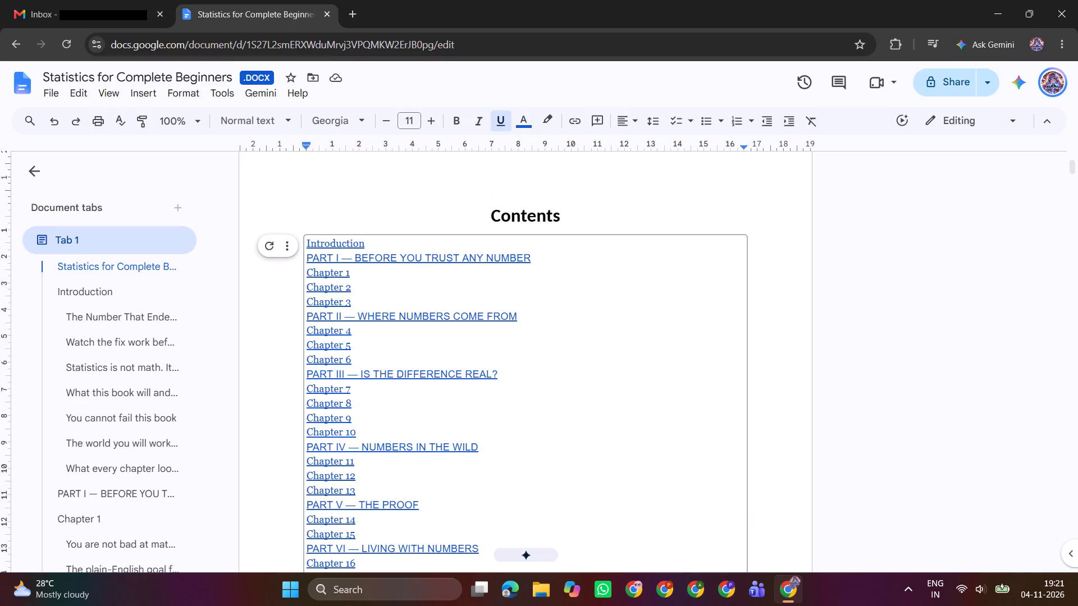
pyautogui.click(529, 217)
pyautogui.scroll(-5, 529, 217)
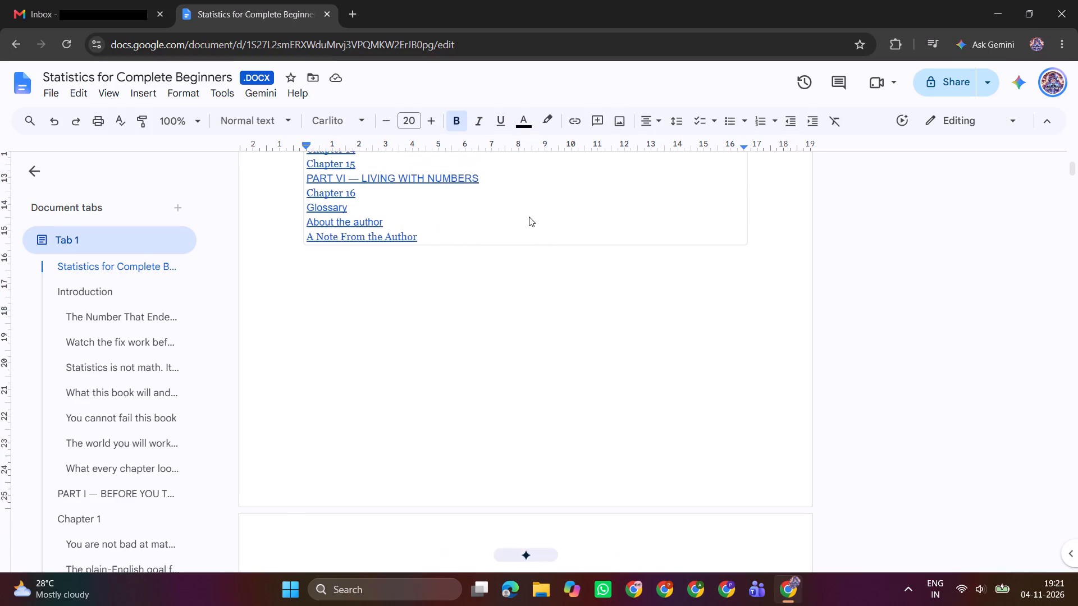
# Look through the Introduction, from The Number That Ended the Argument to What every chapter looks like.
pyautogui.scroll(-3, 529, 217)
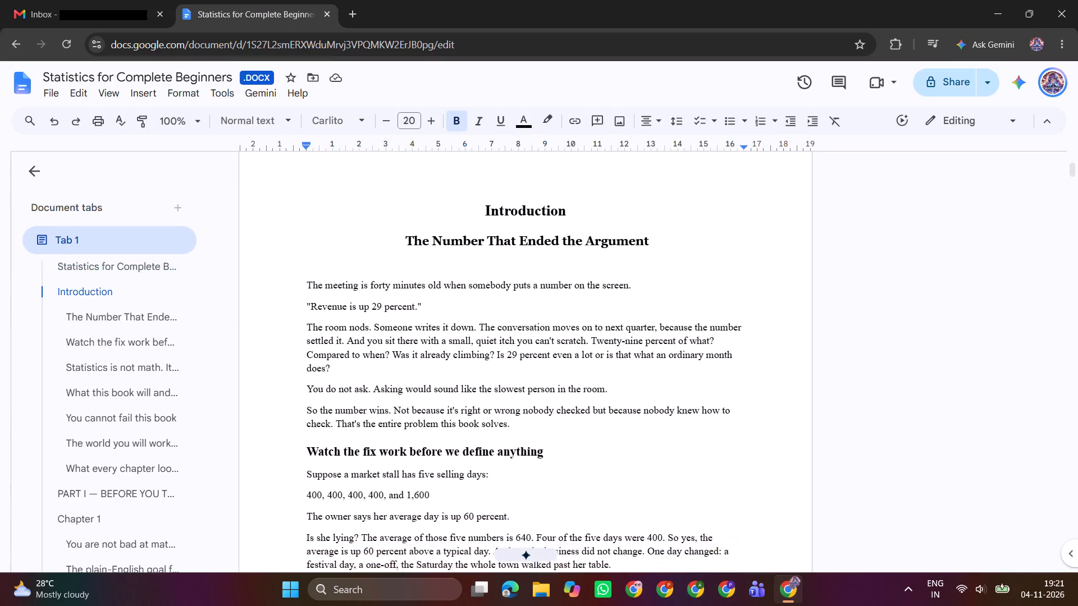
pyautogui.scroll(-4, 529, 217)
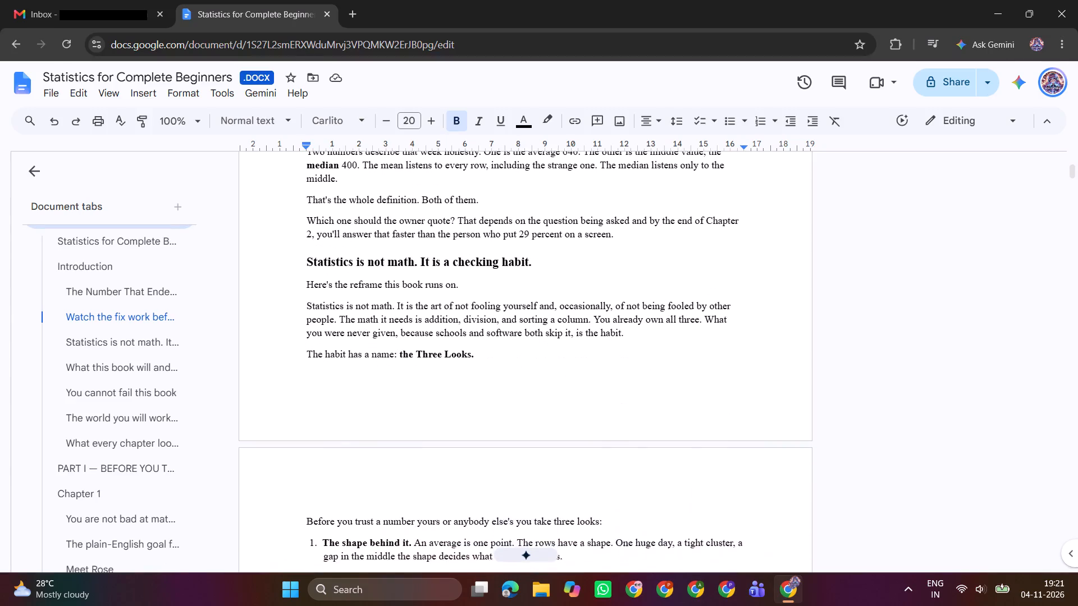
pyautogui.scroll(-6, 529, 217)
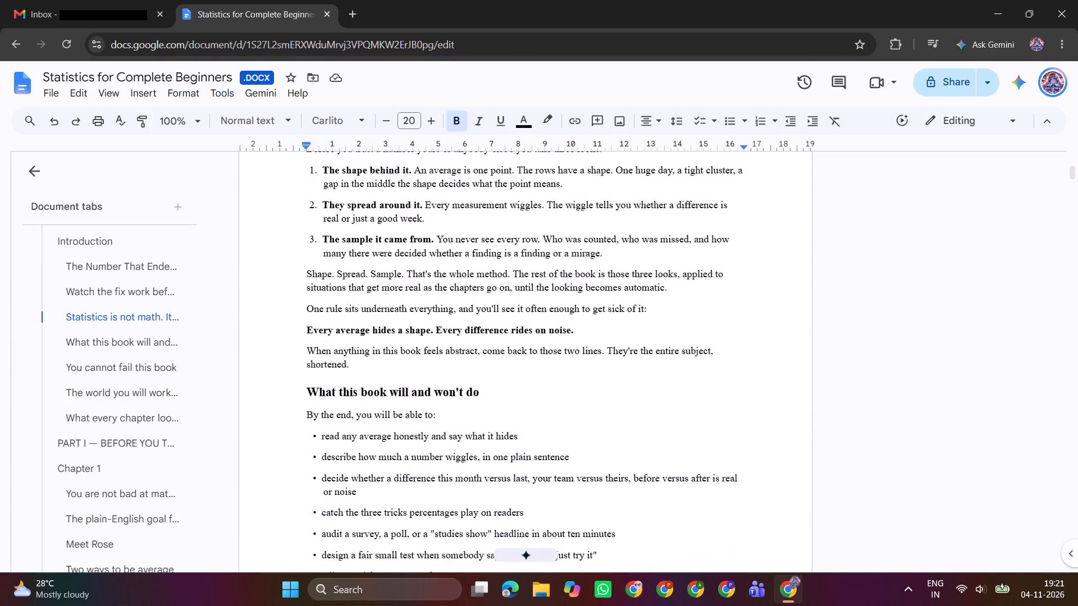
pyautogui.scroll(-5, 529, 217)
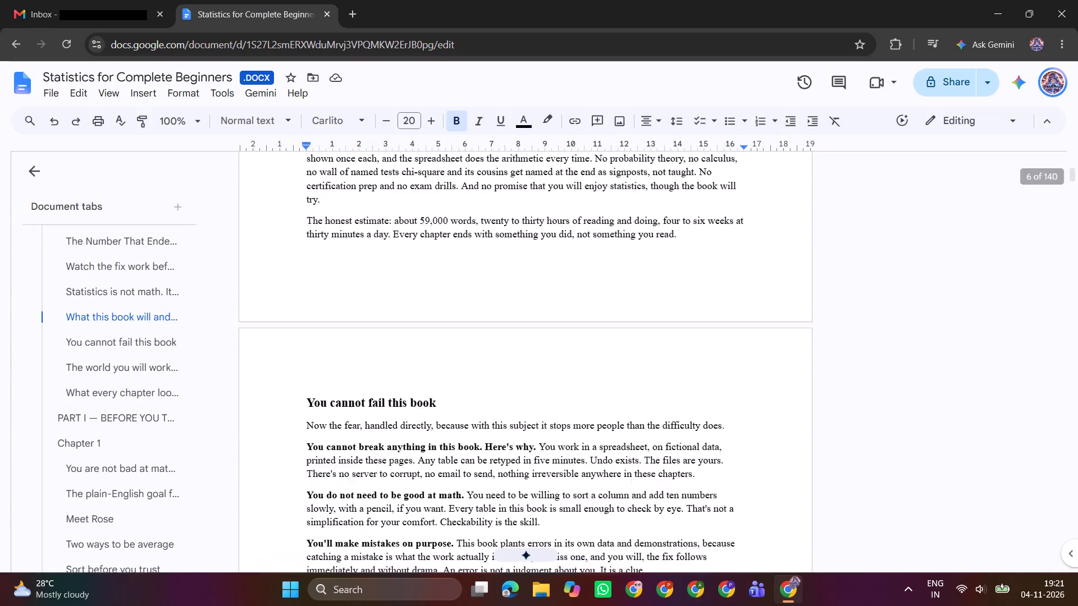
pyautogui.scroll(-4, 529, 217)
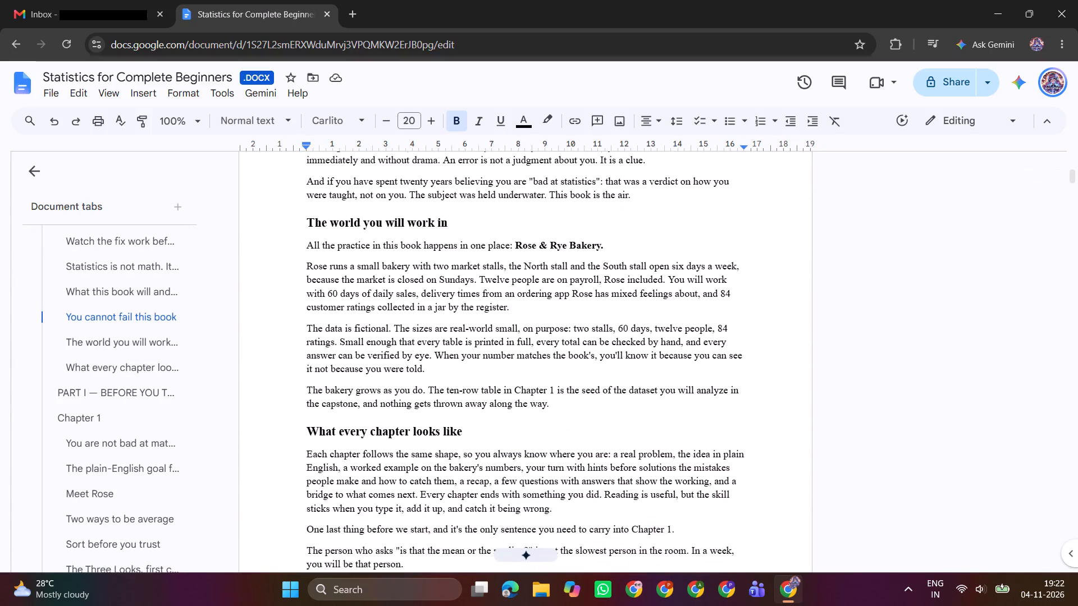
pyautogui.scroll(-2, 529, 217)
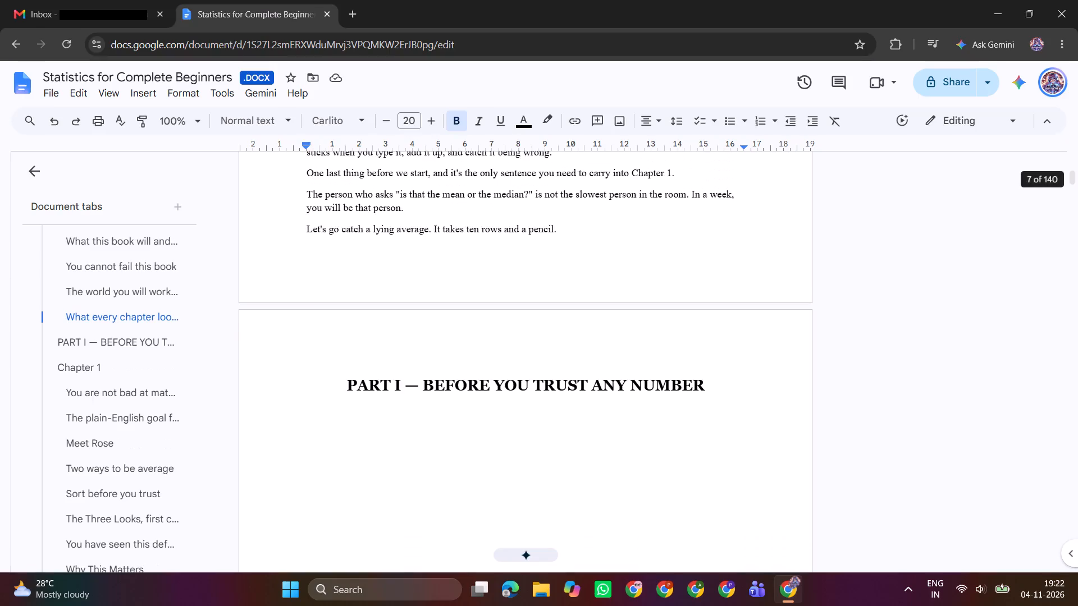
# Look through the Part I title page and Chapter 1's opening, goals and Meet Rose section with its sales table.
pyautogui.scroll(-5, 529, 217)
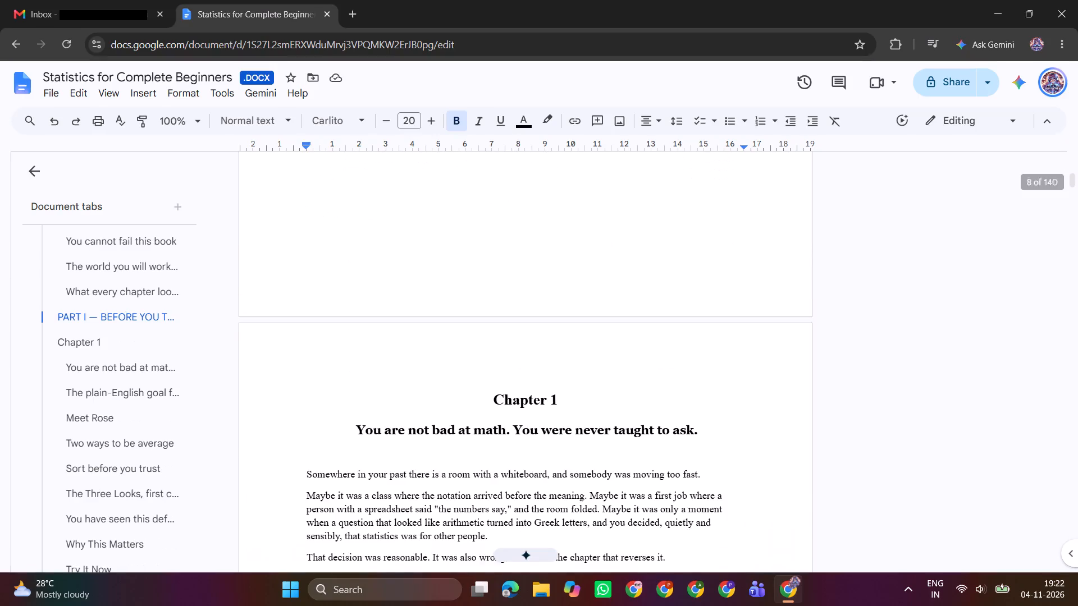
pyautogui.scroll(-4, 518, 403)
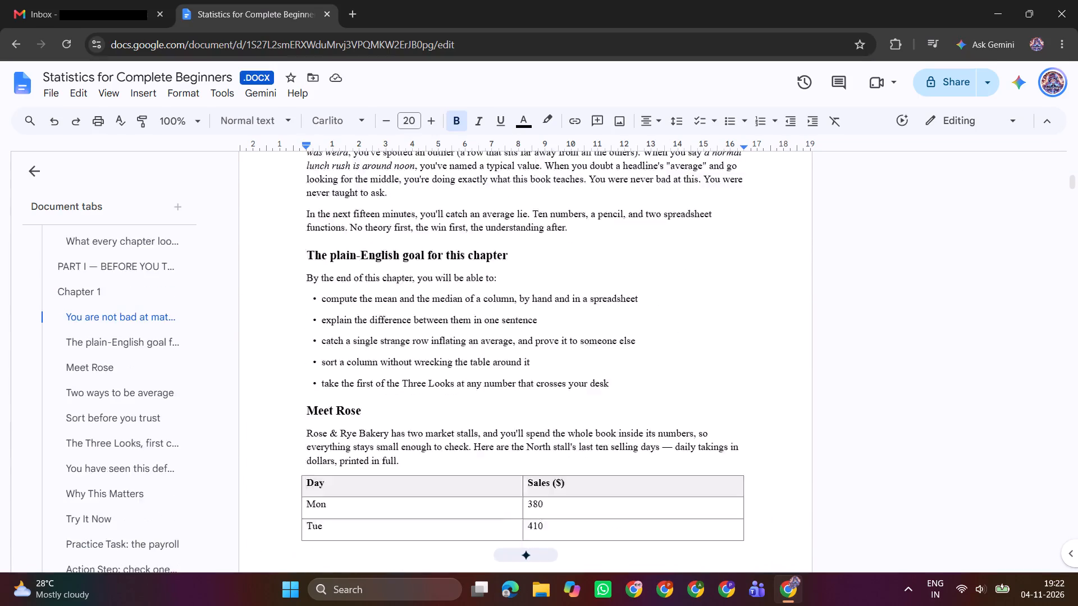
pyautogui.scroll(-3, 518, 403)
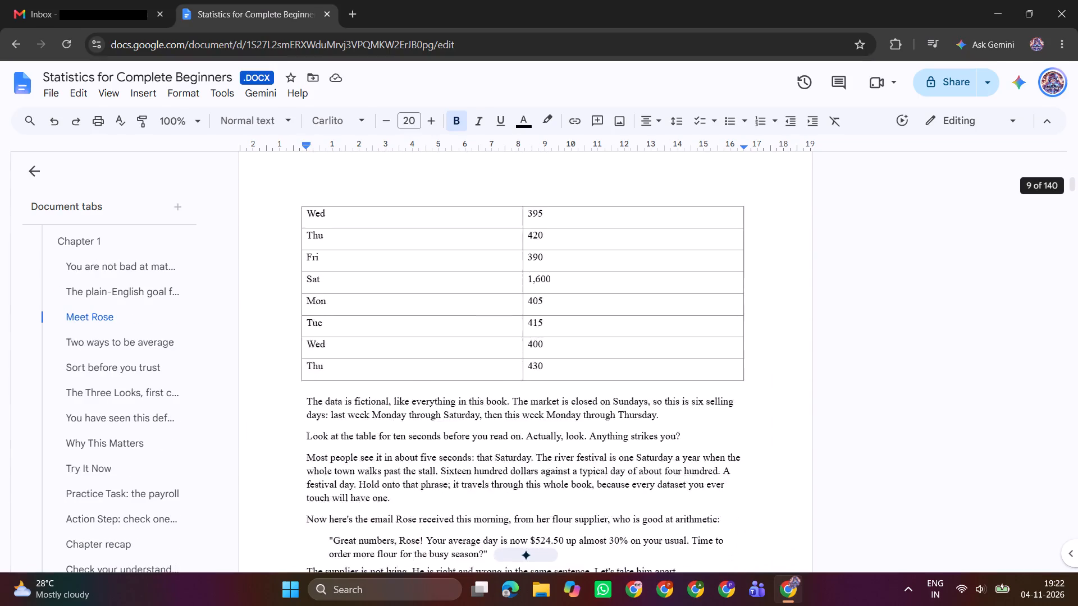
pyautogui.scroll(-1, 518, 403)
pyautogui.click(518, 403)
pyautogui.scroll(-2, 518, 403)
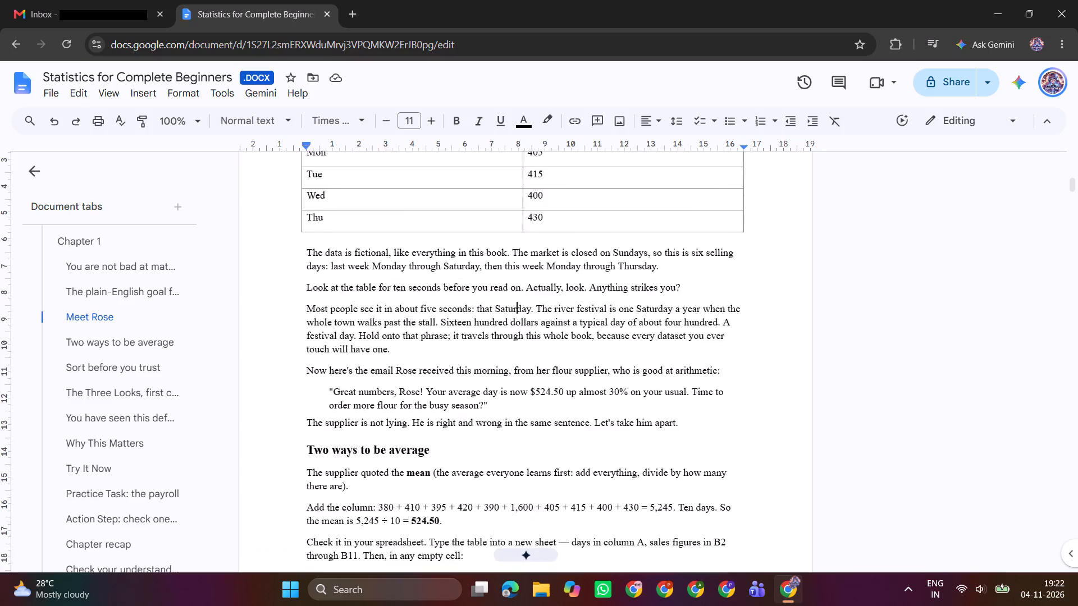
# Look through Chapter 1's Two ways to be average and Sort before you trust sections.
pyautogui.scroll(-6, 518, 403)
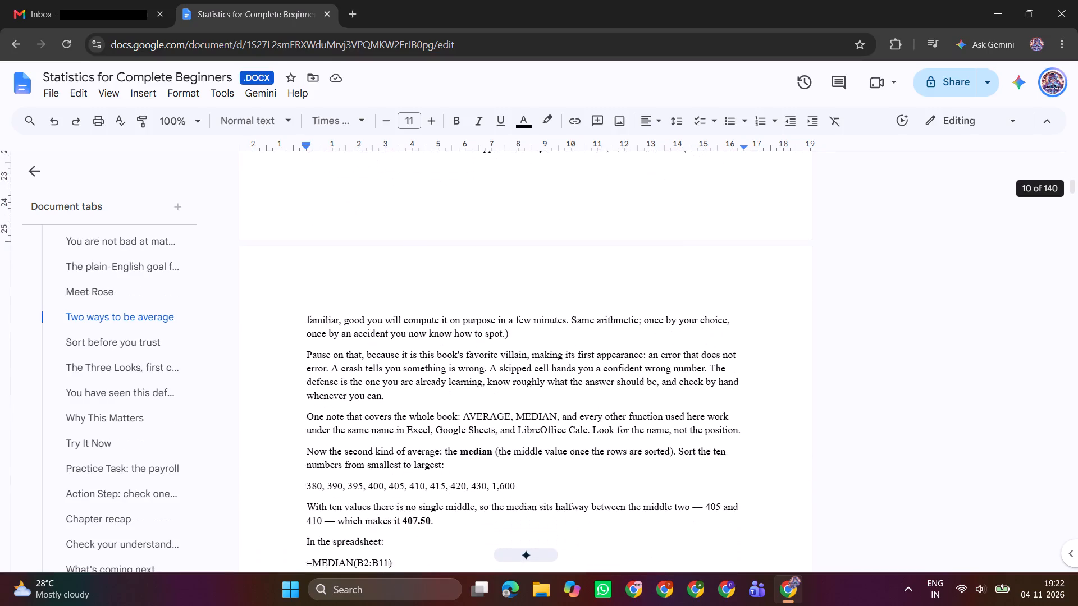
pyautogui.scroll(-3, 518, 403)
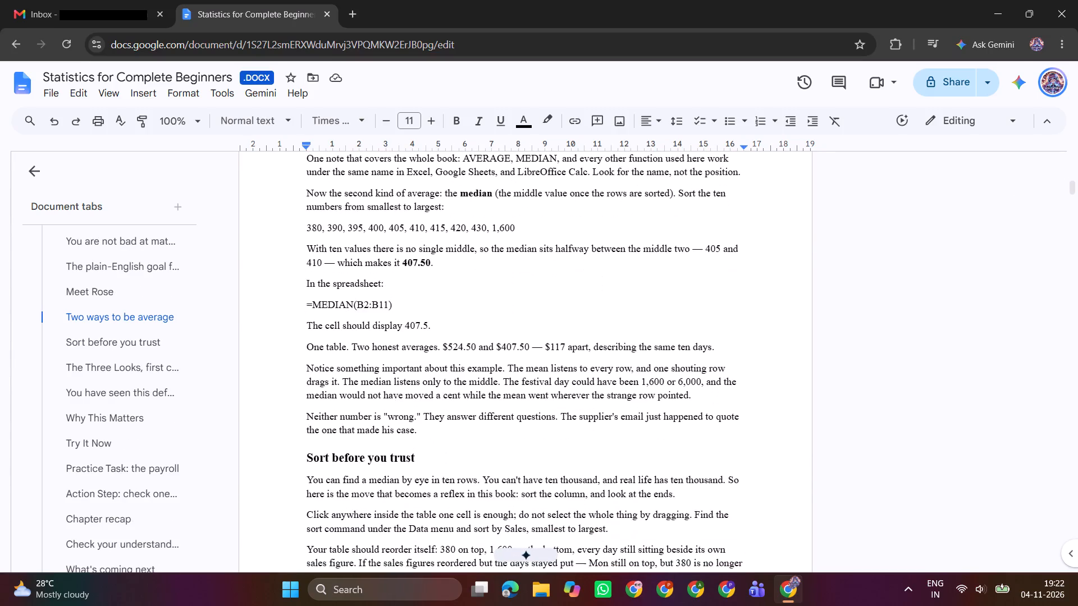
pyautogui.scroll(-4, 518, 403)
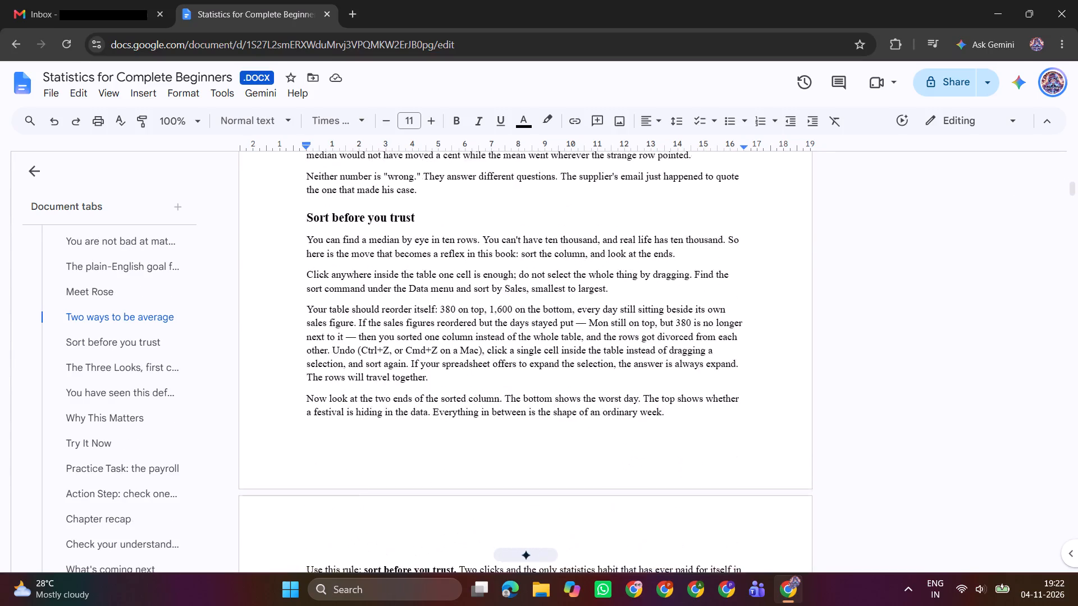
pyautogui.scroll(-2, 518, 403)
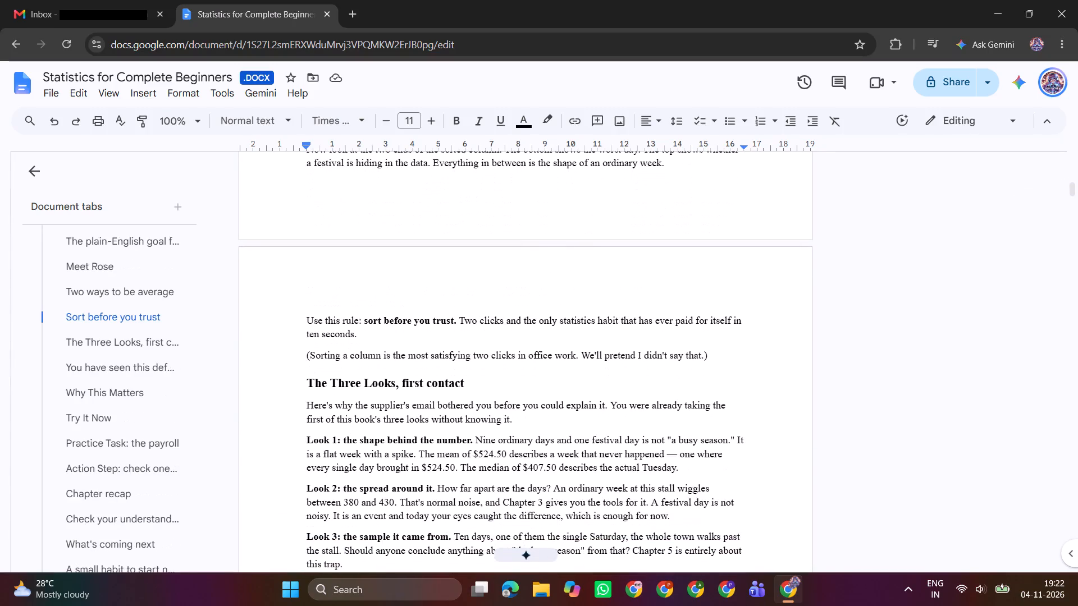
# Read Chapter 1's section The Three Looks, first contact, covering shape, spread and sample.
pyautogui.click(514, 389)
pyautogui.scroll(-1, 514, 389)
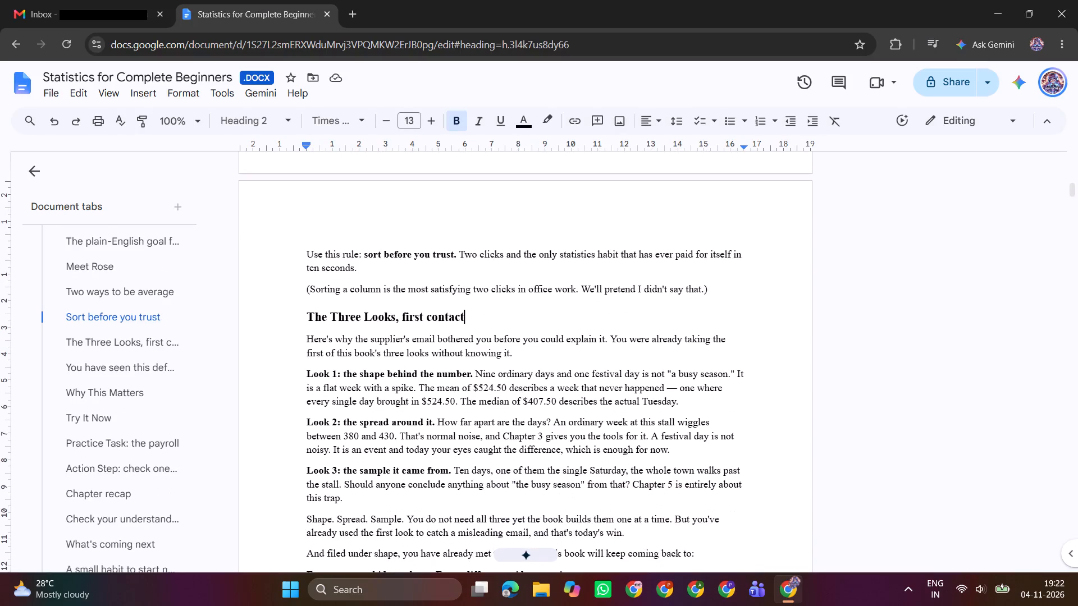
pyautogui.click(534, 360)
pyautogui.scroll(-1, 534, 360)
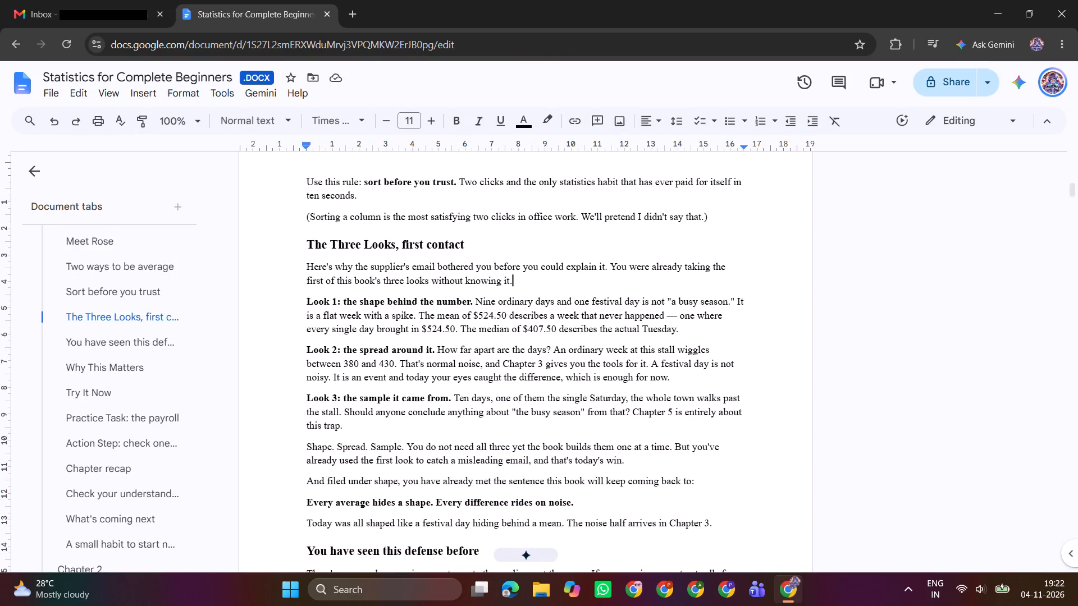
pyautogui.click(714, 334)
pyautogui.scroll(-1, 714, 334)
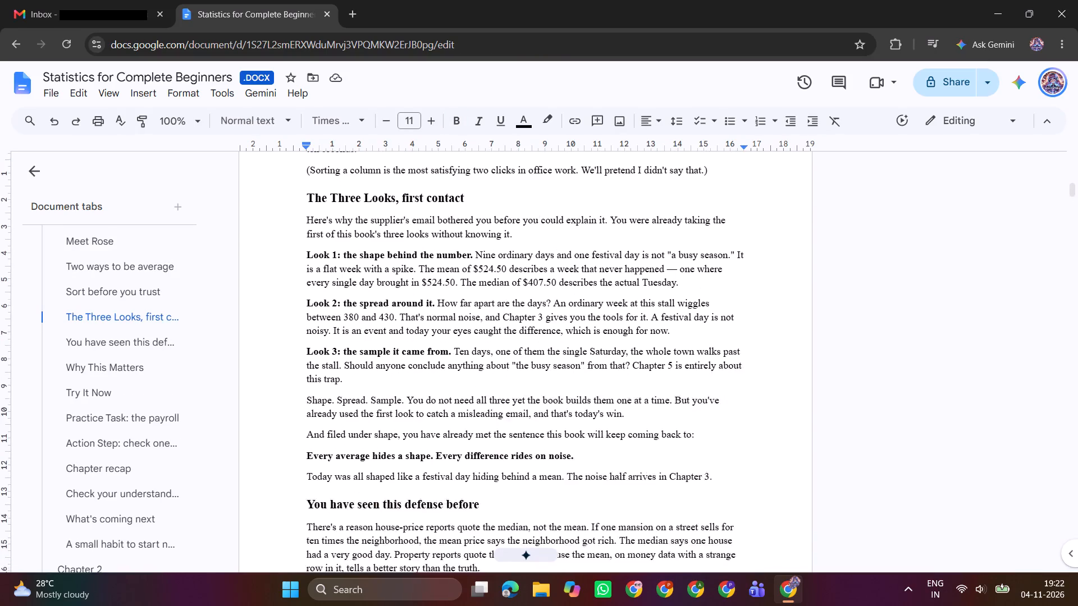
pyautogui.scroll(-1, 714, 334)
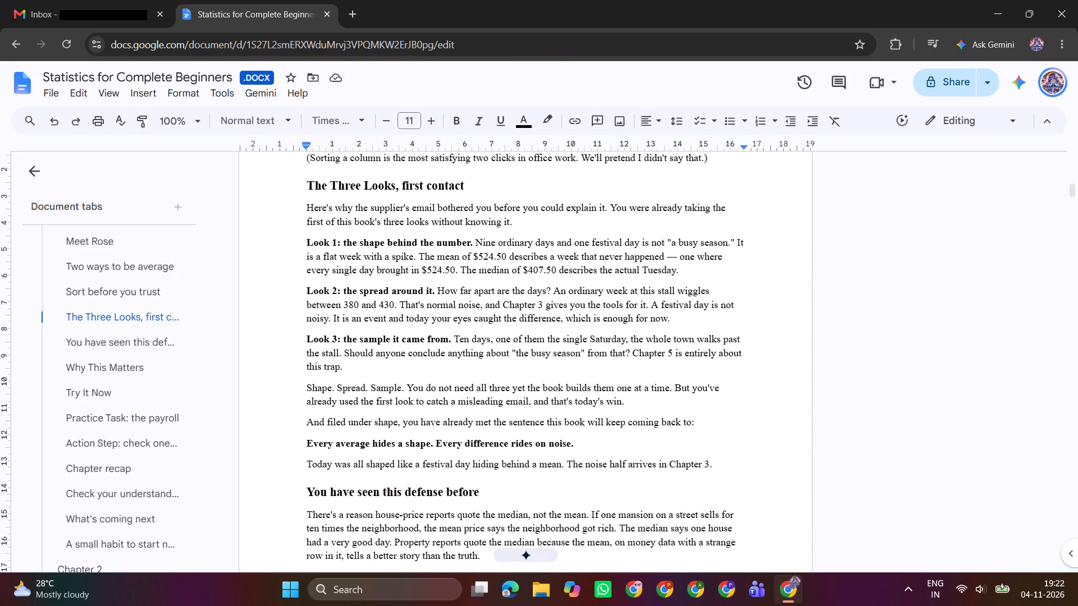
pyautogui.click(684, 327)
pyautogui.scroll(-1, 684, 327)
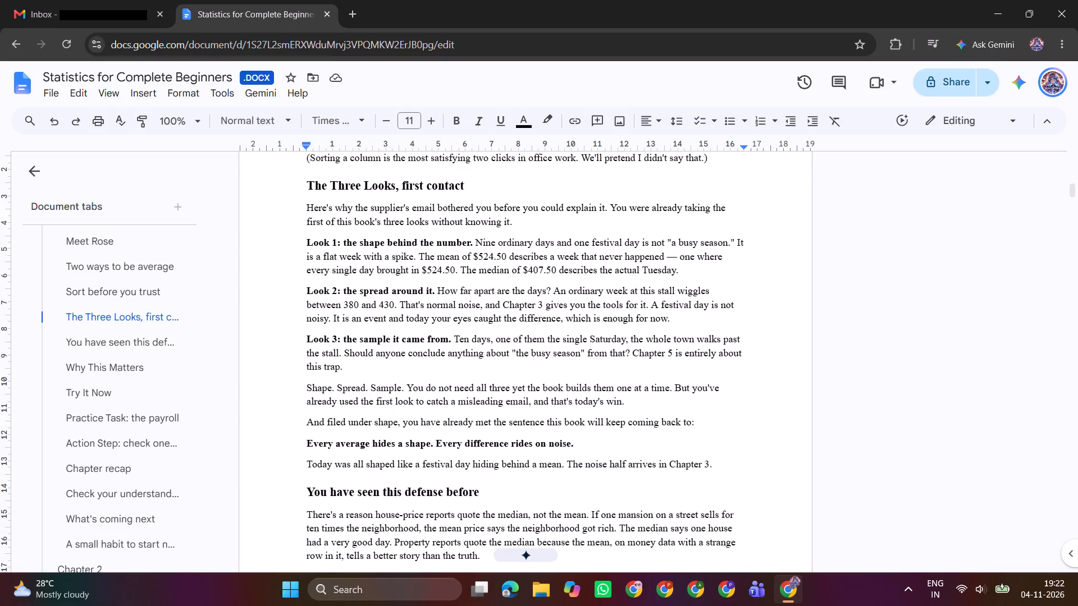
pyautogui.click(666, 331)
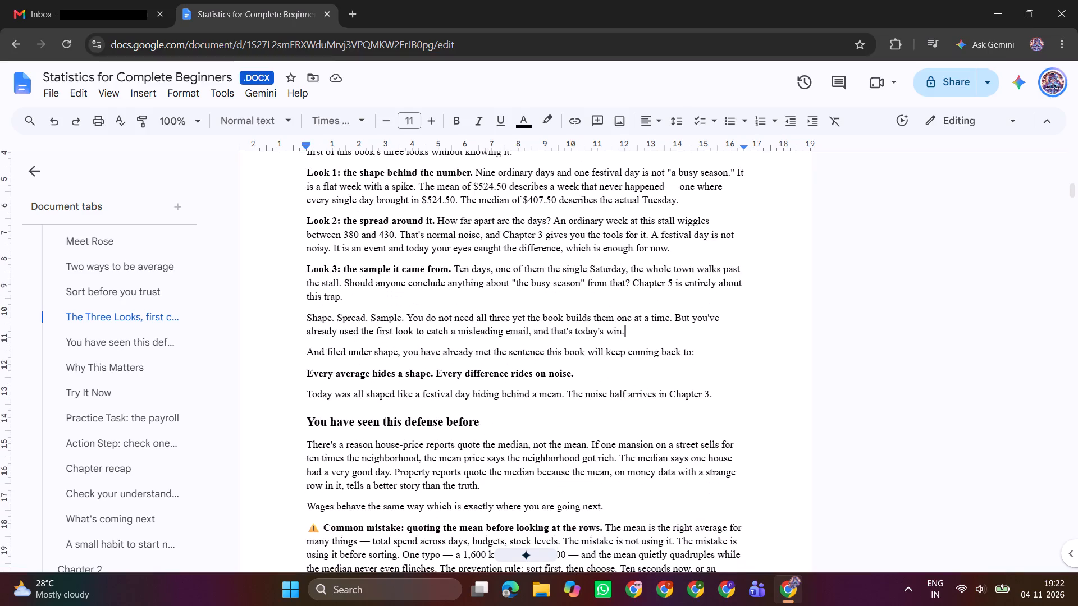
# Read Chapter 1's section You have seen this defense before, including its common mistake note about quoting the mean.
pyautogui.scroll(-1, 666, 331)
pyautogui.click(666, 331)
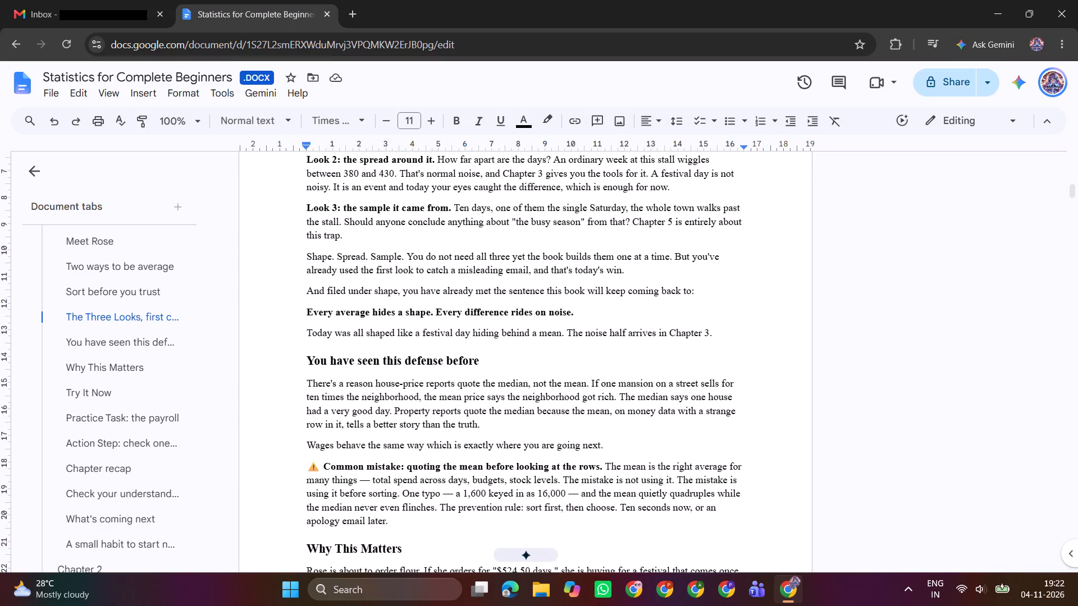
pyautogui.click(657, 311)
pyautogui.scroll(-1, 657, 311)
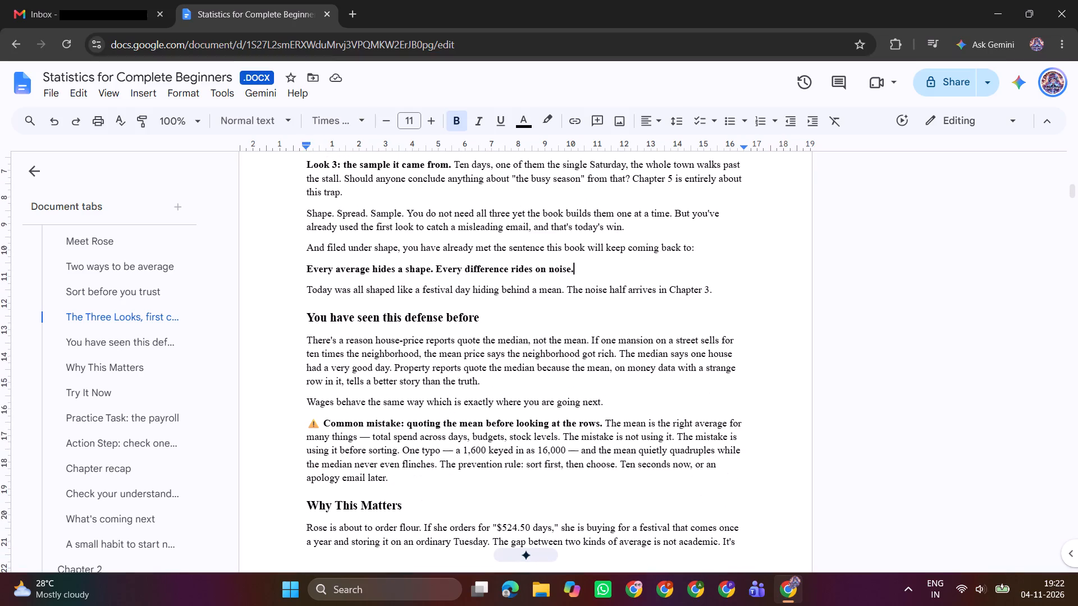
pyautogui.click(657, 311)
pyautogui.scroll(-1, 657, 311)
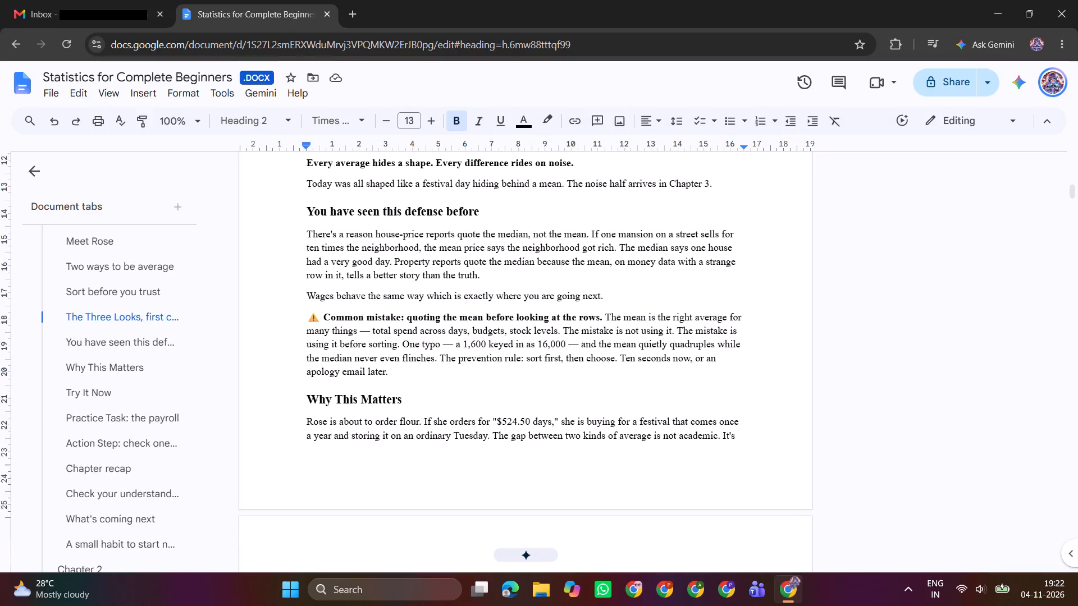
pyautogui.click(638, 297)
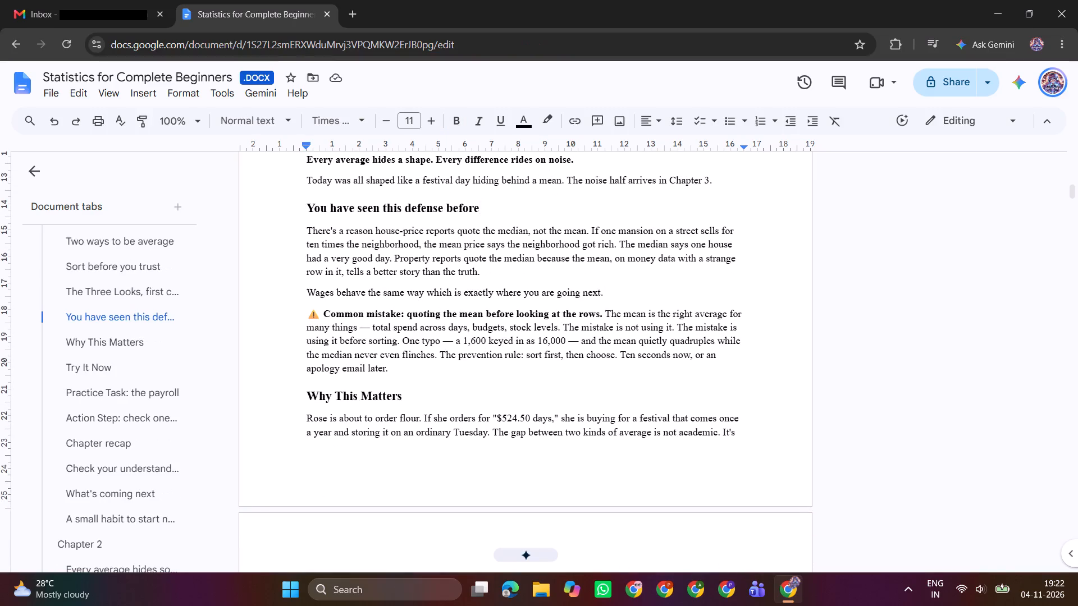
# Delete the em dash before "and every month, in every company" in Chapter 1's Why This Matters section.
pyautogui.scroll(-1, 638, 297)
pyautogui.click(610, 351)
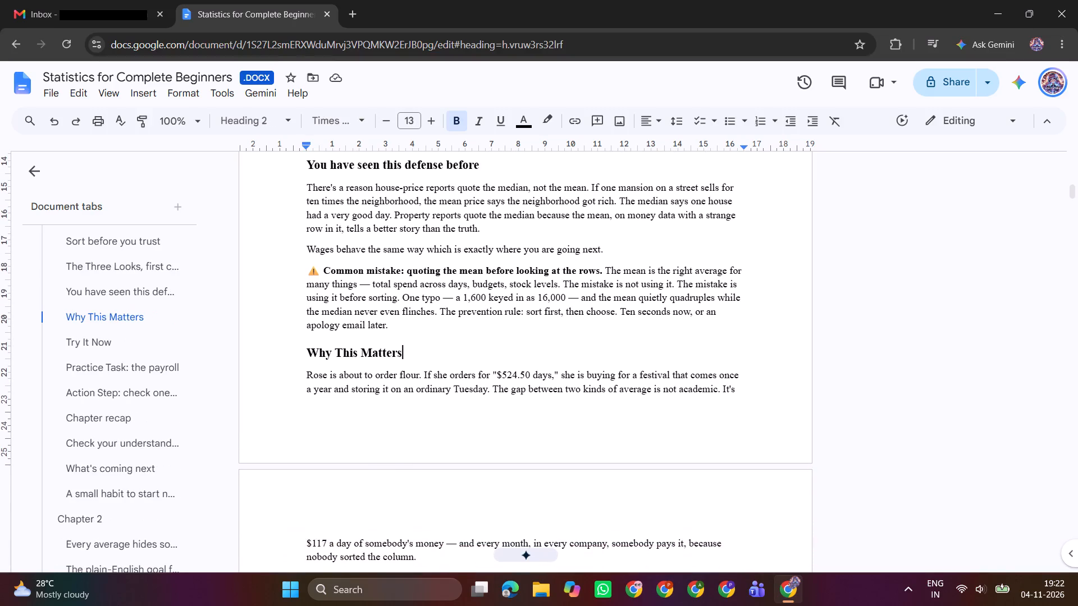
pyautogui.scroll(-3, 610, 351)
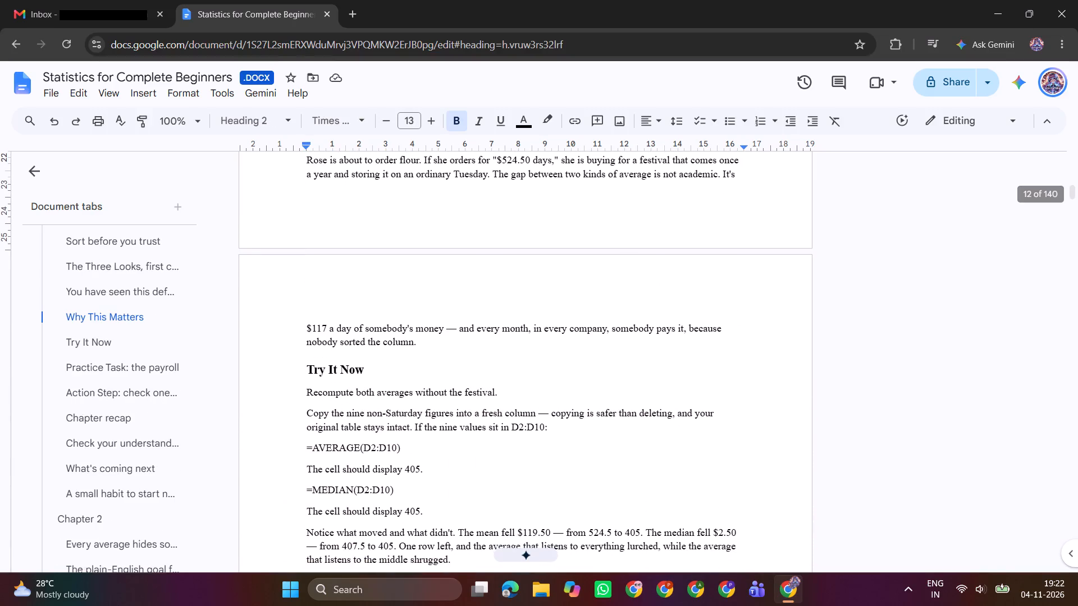
pyautogui.doubleClick(454, 332)
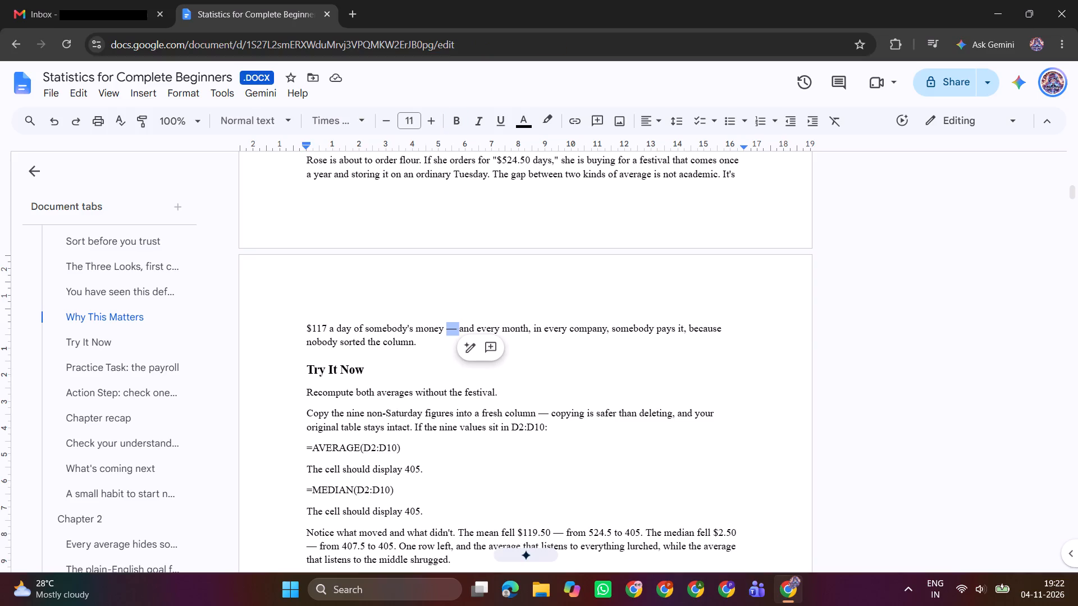
pyautogui.press('Delete')
pyautogui.click(473, 394)
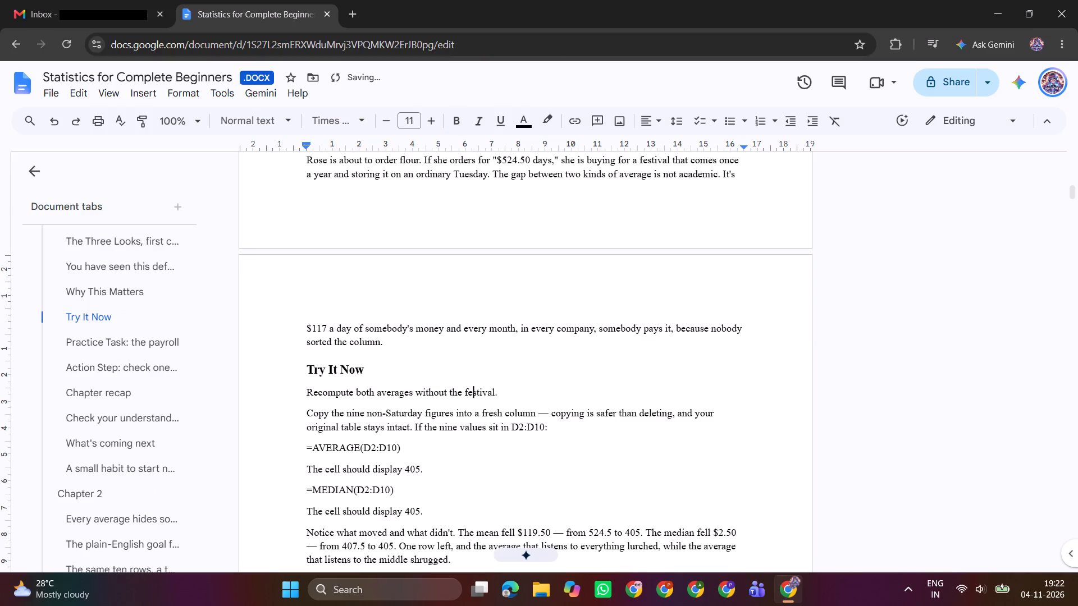
# Look through the rest of Chapter 1, from Try It Now and the payroll practice task to the closing sections.
pyautogui.scroll(-2, 473, 394)
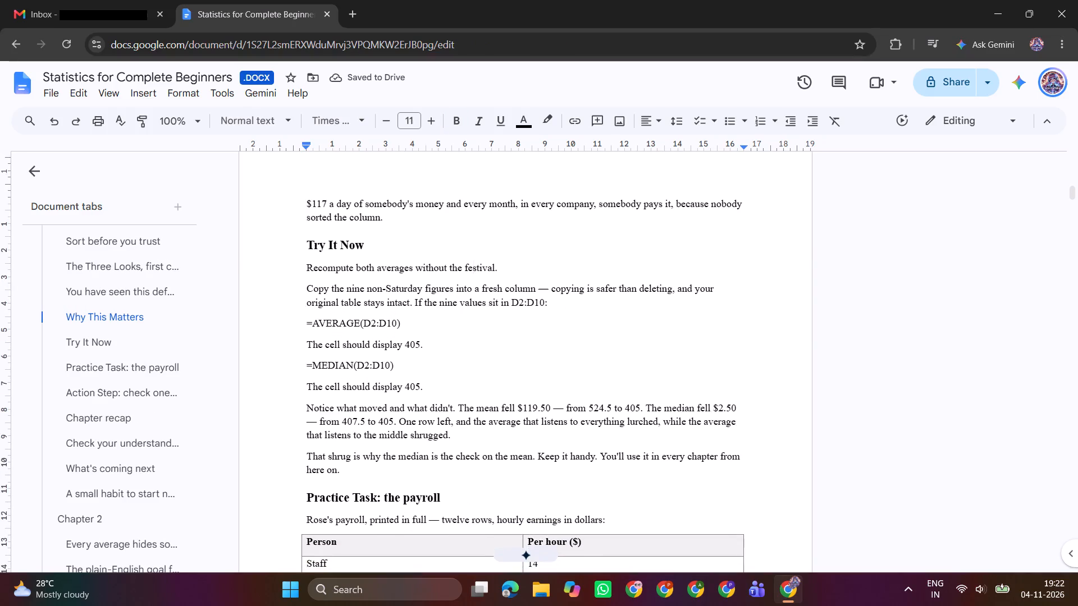
pyautogui.scroll(-5, 473, 394)
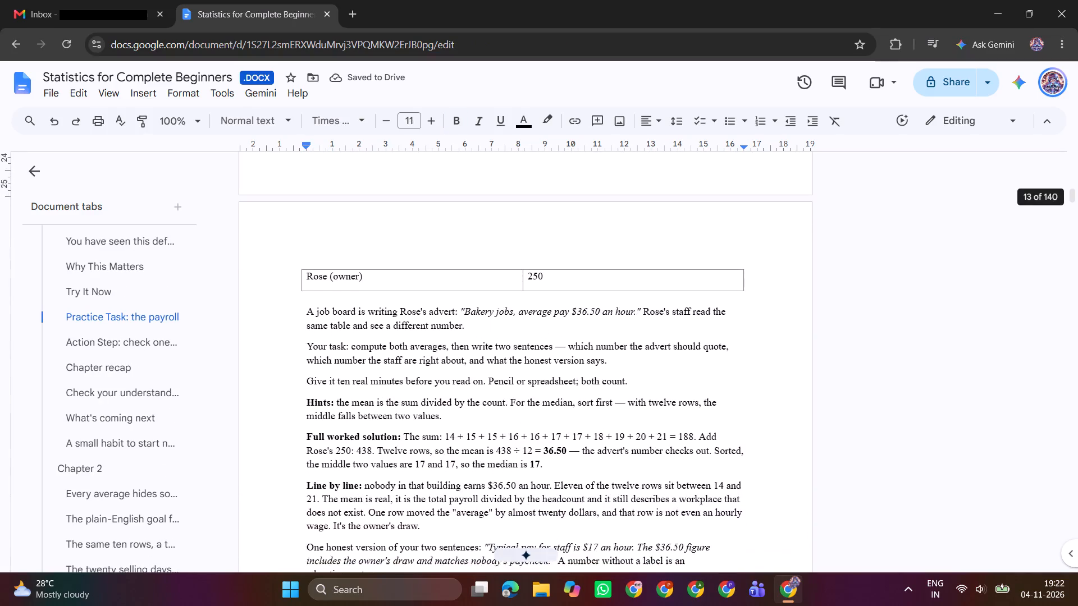
pyautogui.scroll(-5, 473, 394)
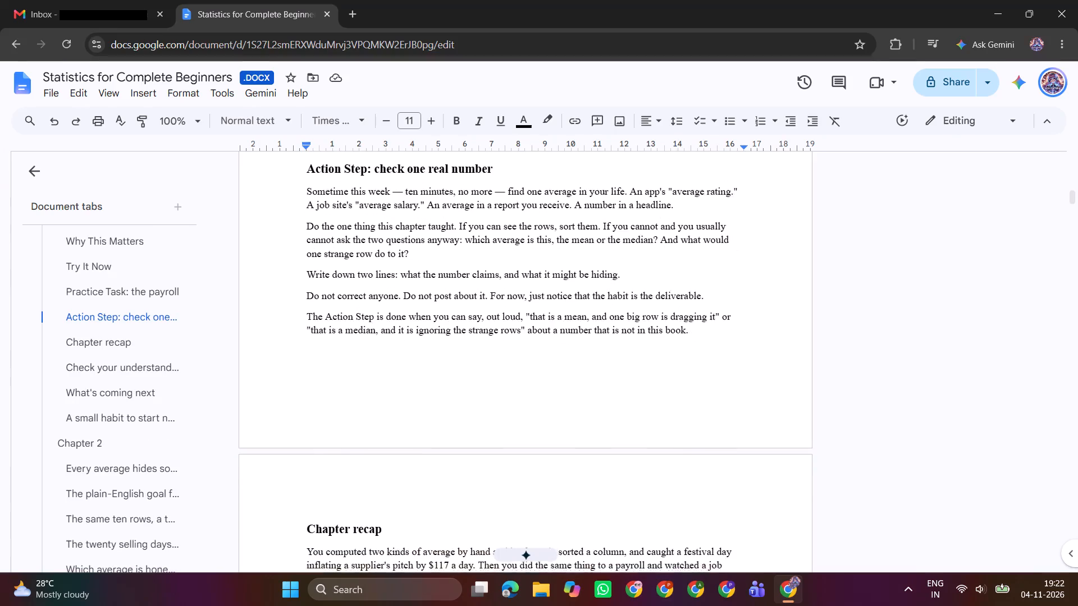
pyautogui.scroll(-12, 473, 394)
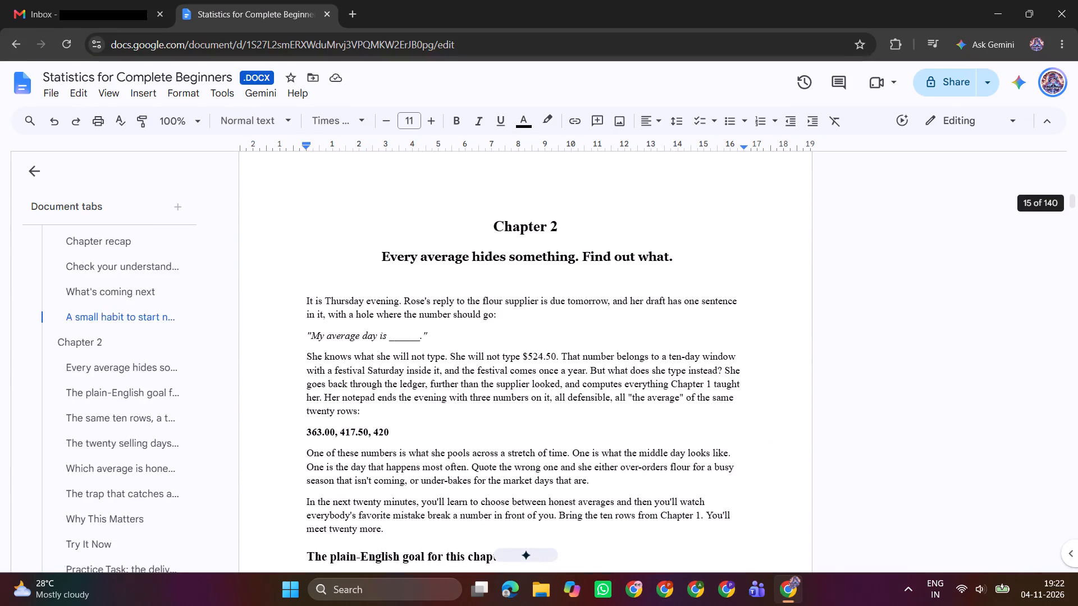
# Look through Chapter 2's opening, its goals, The same ten rows and The twenty selling days before that.
pyautogui.scroll(-6, 473, 394)
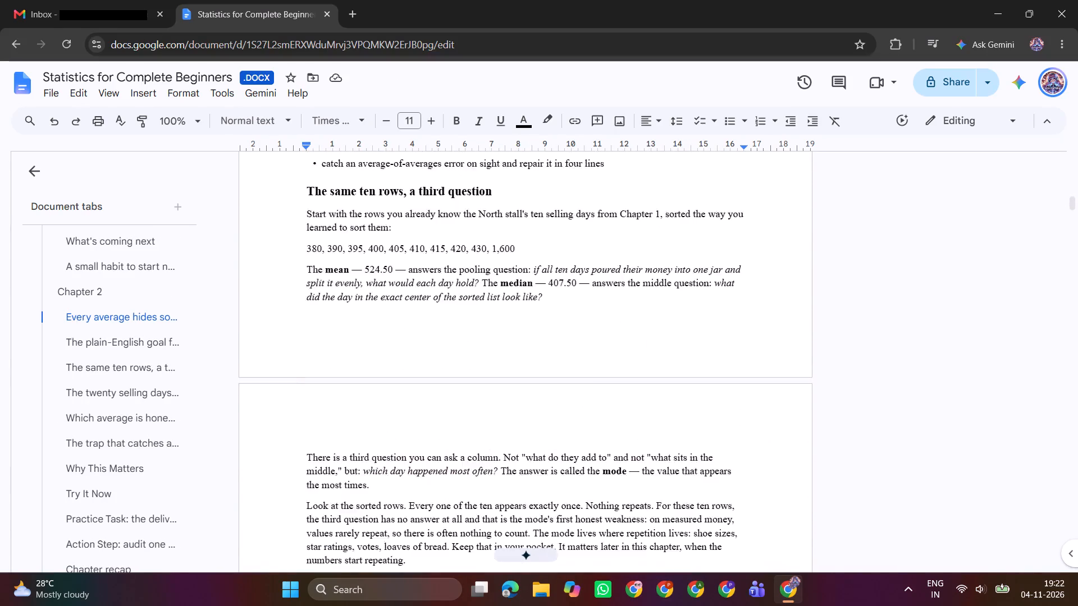
pyautogui.scroll(-4, 473, 394)
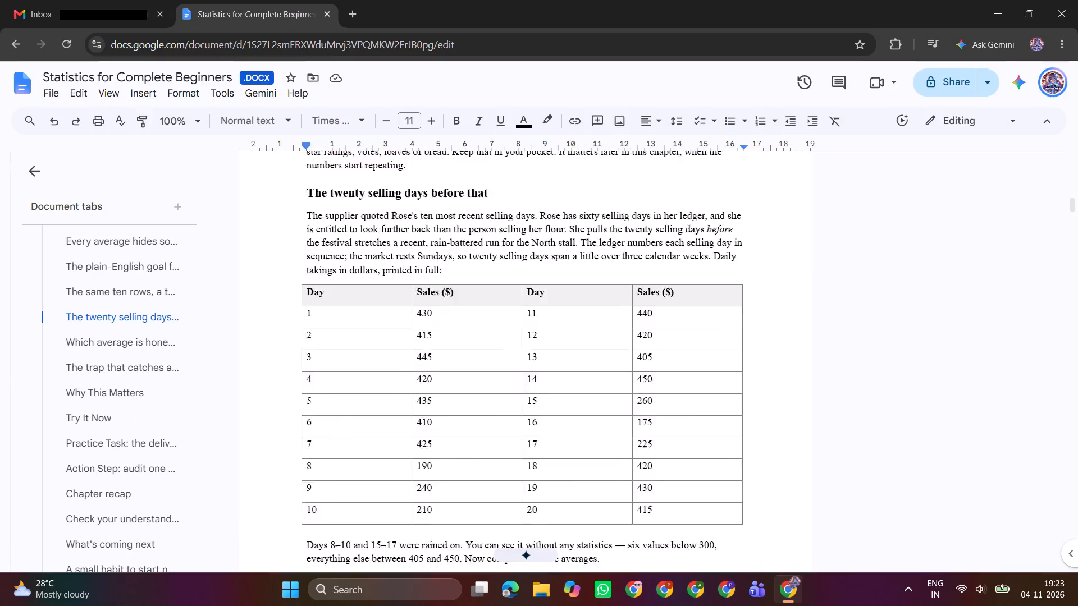
pyautogui.scroll(-6, 473, 394)
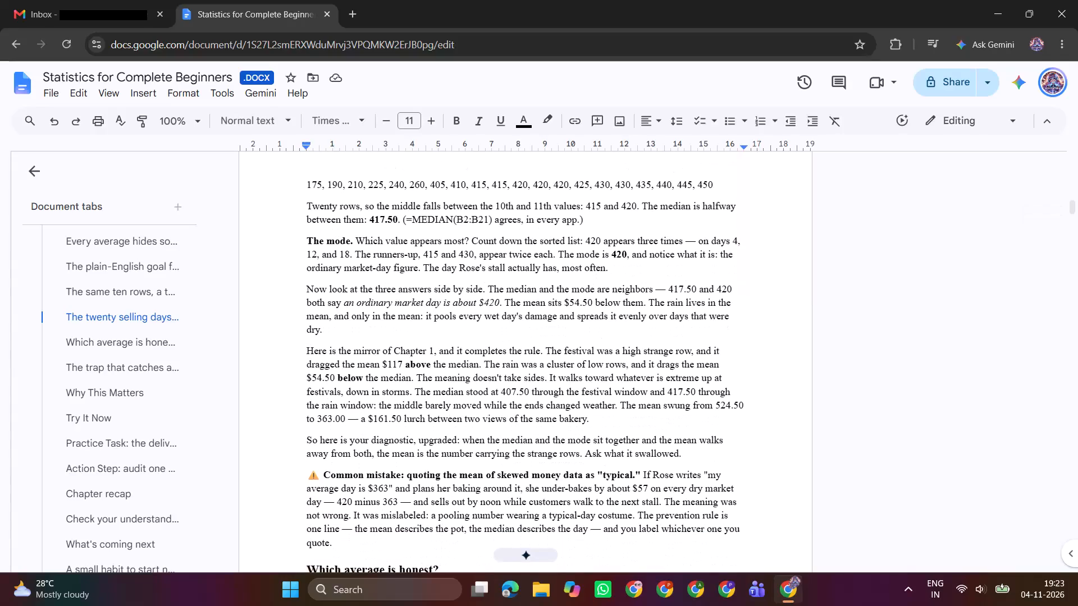
pyautogui.scroll(-1, 473, 394)
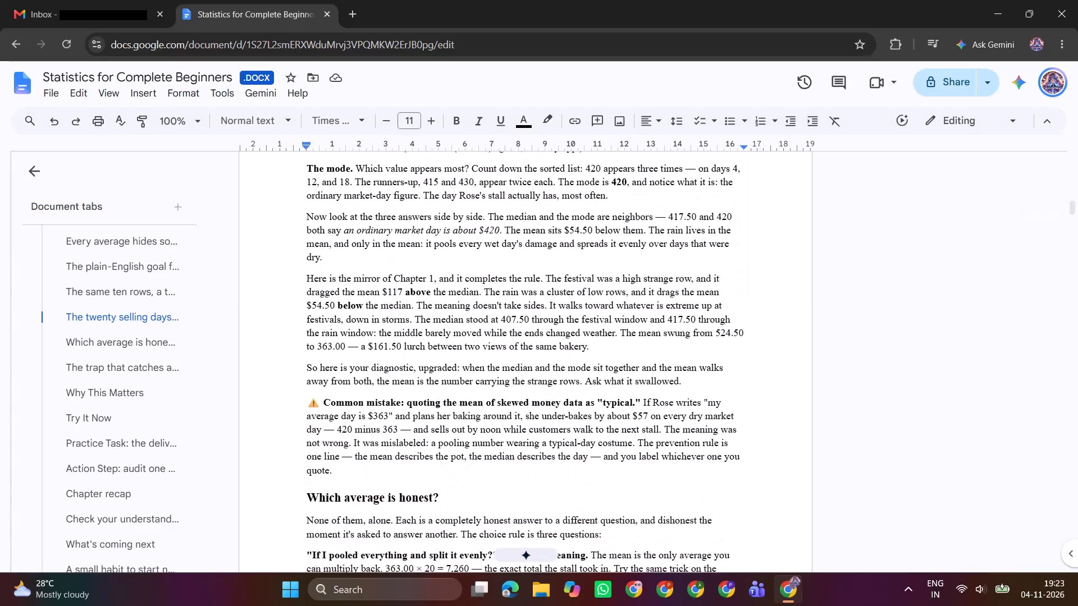
# Delete the em dash before "and you label whichever one you quote" in Chapter 2's common mistake note on skewed money data.
pyautogui.scroll(-2, 473, 394)
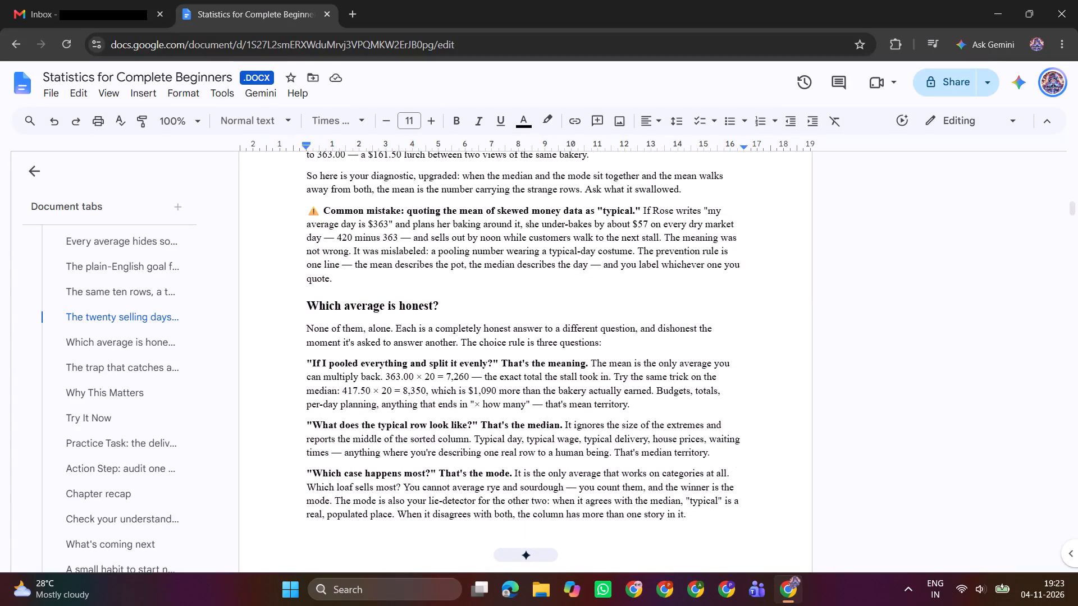
pyautogui.doubleClick(598, 266)
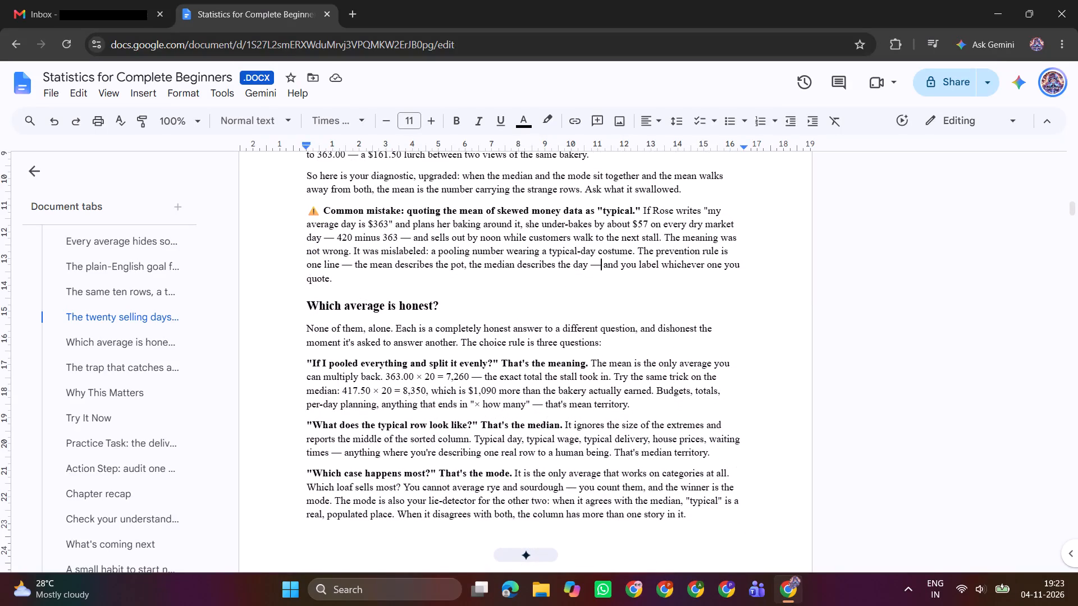
pyautogui.press('Delete')
pyautogui.click(602, 291)
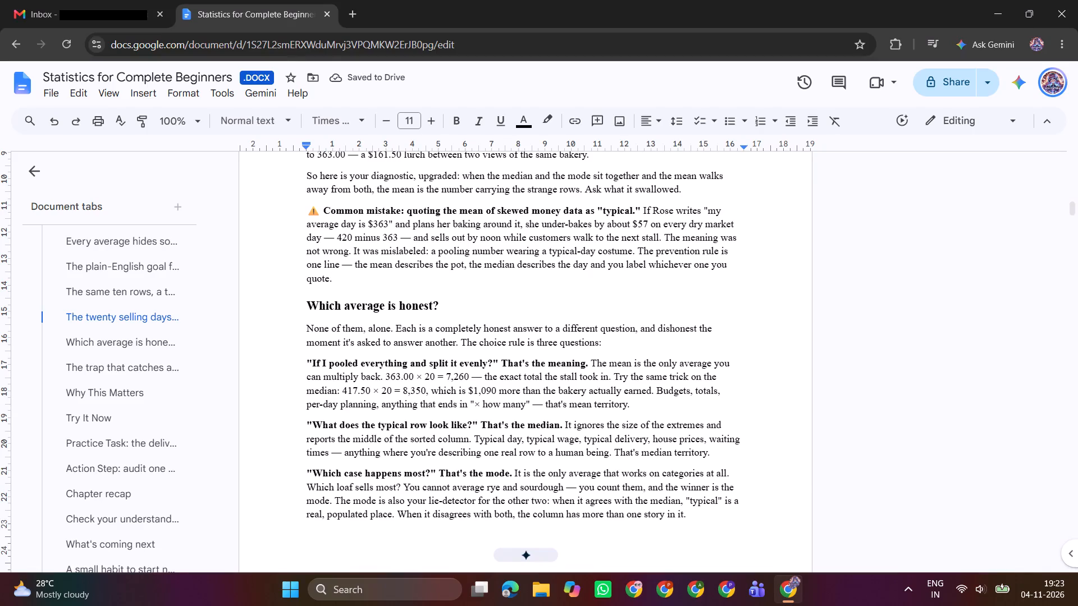
pyautogui.click(468, 370)
# Delete the em dash before "and it always points at the rows on the ends" in the Which average is honest? section.
pyautogui.scroll(-2, 468, 370)
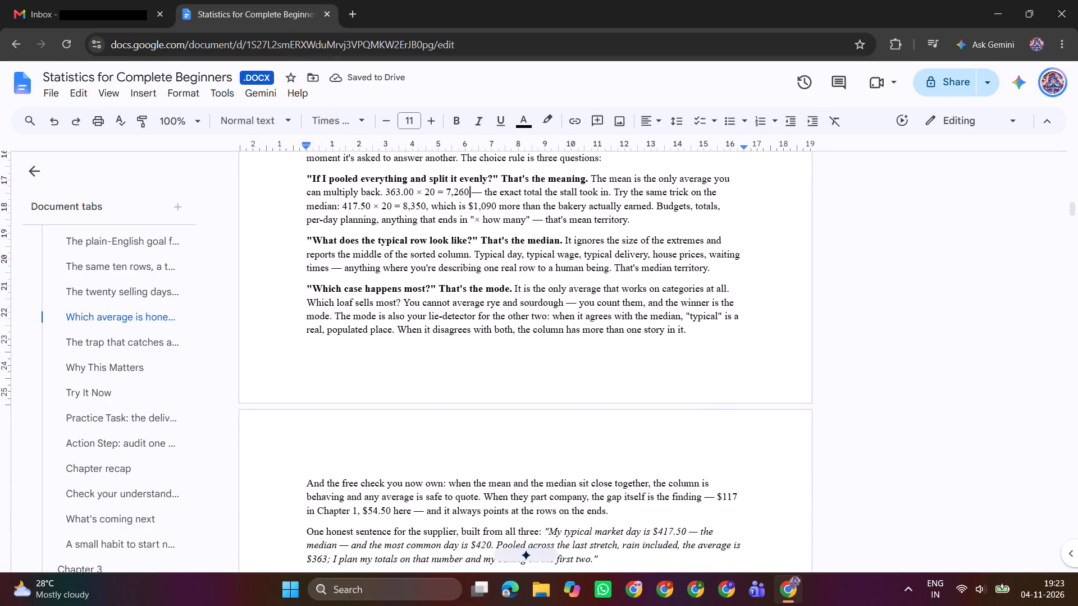
pyautogui.scroll(-2, 468, 370)
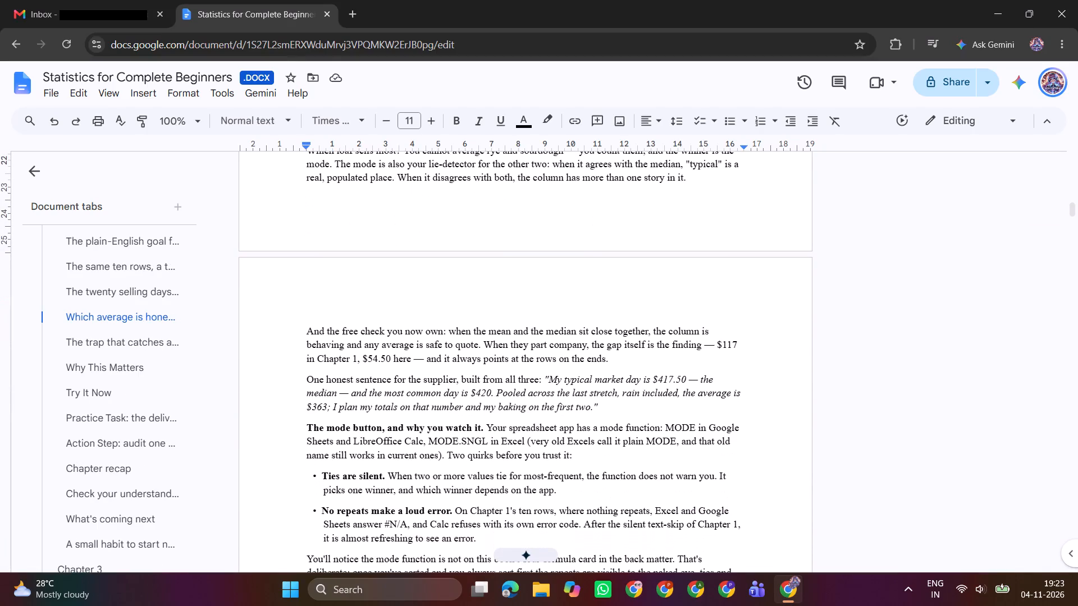
pyautogui.doubleClick(419, 365)
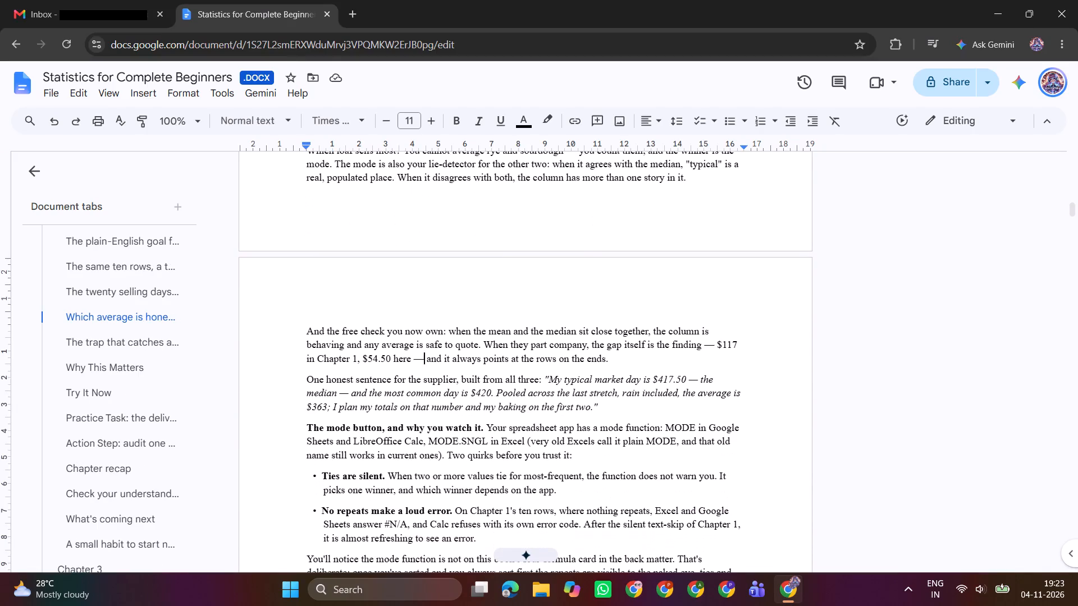
pyautogui.press('Delete')
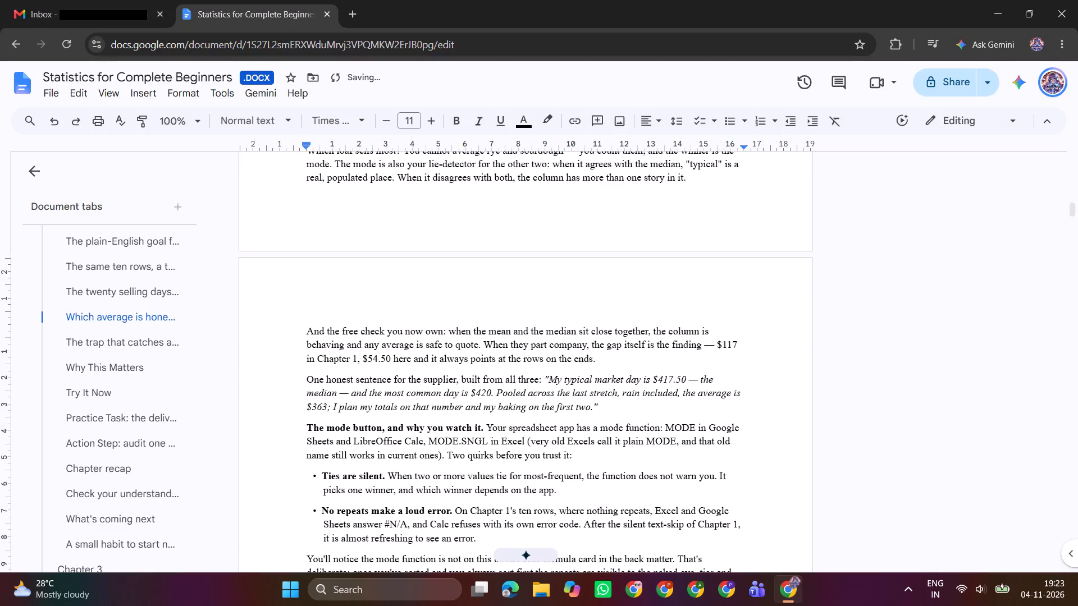
pyautogui.click(447, 413)
# Delete the em dash before "and the most common day is $420" in the honest sentence for the supplier.
pyautogui.scroll(-1, 447, 413)
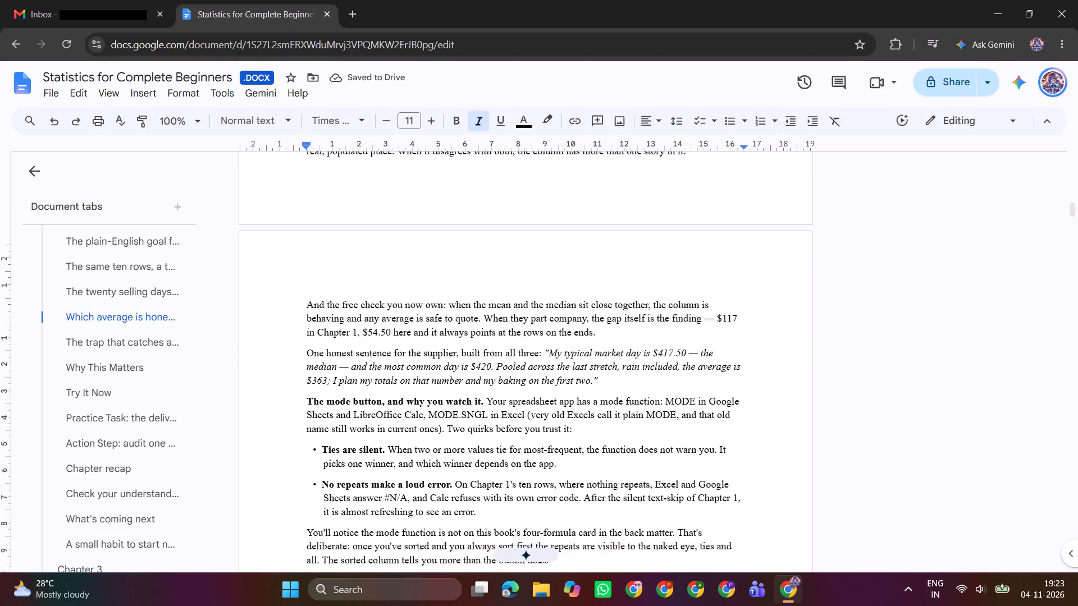
pyautogui.scroll(-1, 447, 413)
pyautogui.scroll(-1, 382, 406)
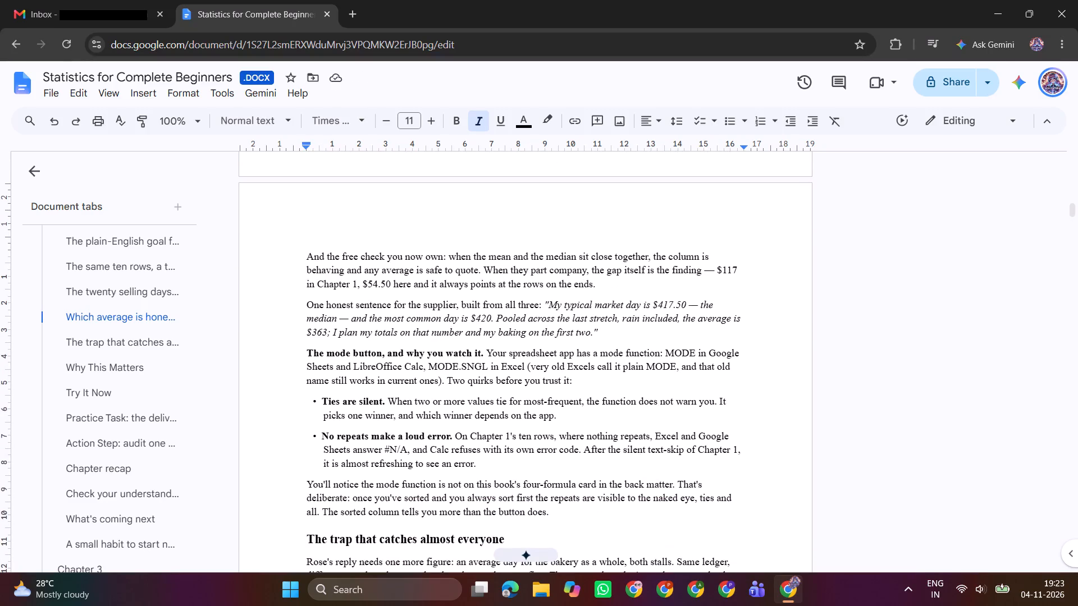
pyautogui.doubleClick(344, 319)
pyautogui.press('Delete')
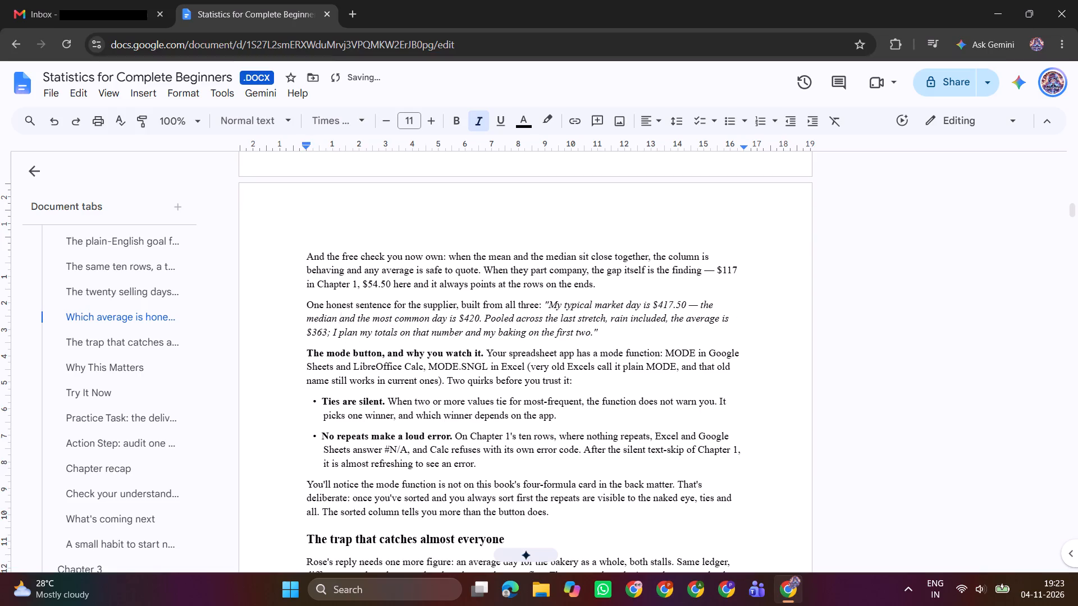
pyautogui.click(386, 387)
# Read the mode function notes and The trap that catches almost everyone, with its North and South stall tables.
pyautogui.scroll(-1, 386, 387)
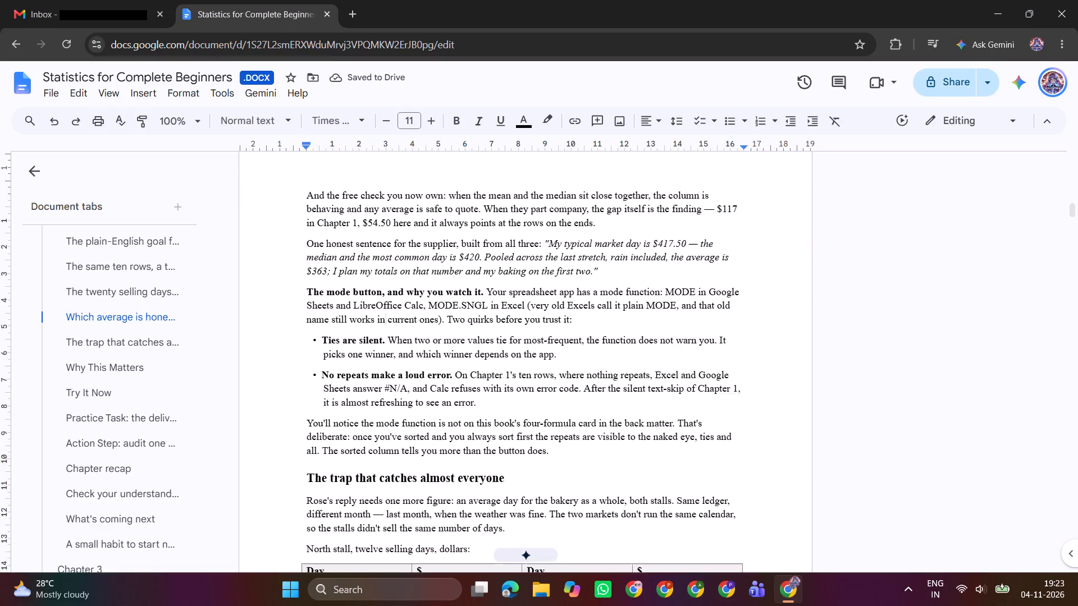
pyautogui.scroll(-2, 386, 387)
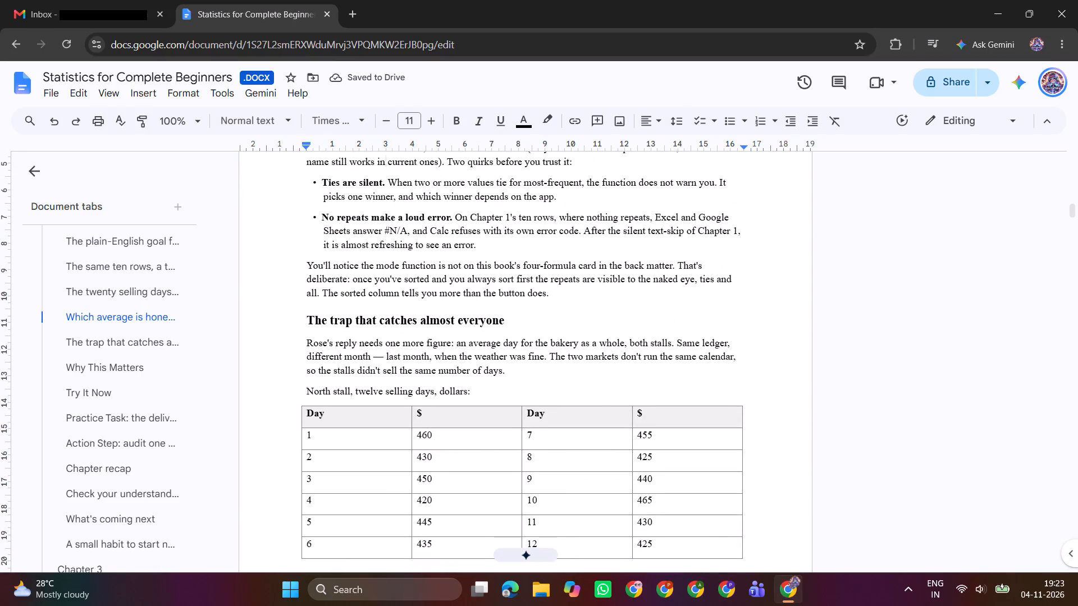
pyautogui.scroll(-4, 396, 348)
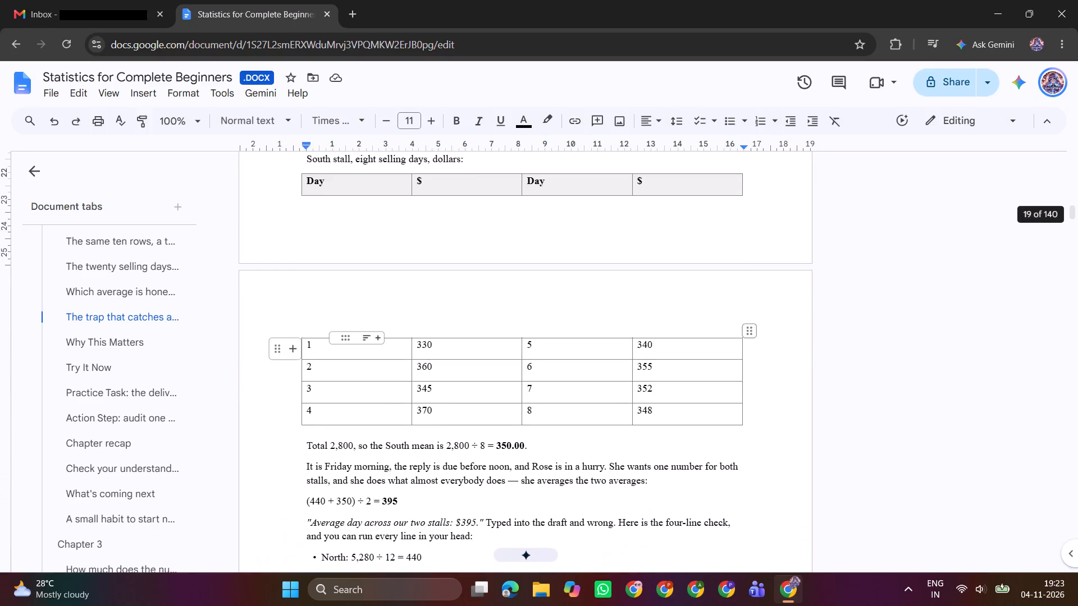
pyautogui.scroll(-1, 396, 348)
pyautogui.click(500, 451)
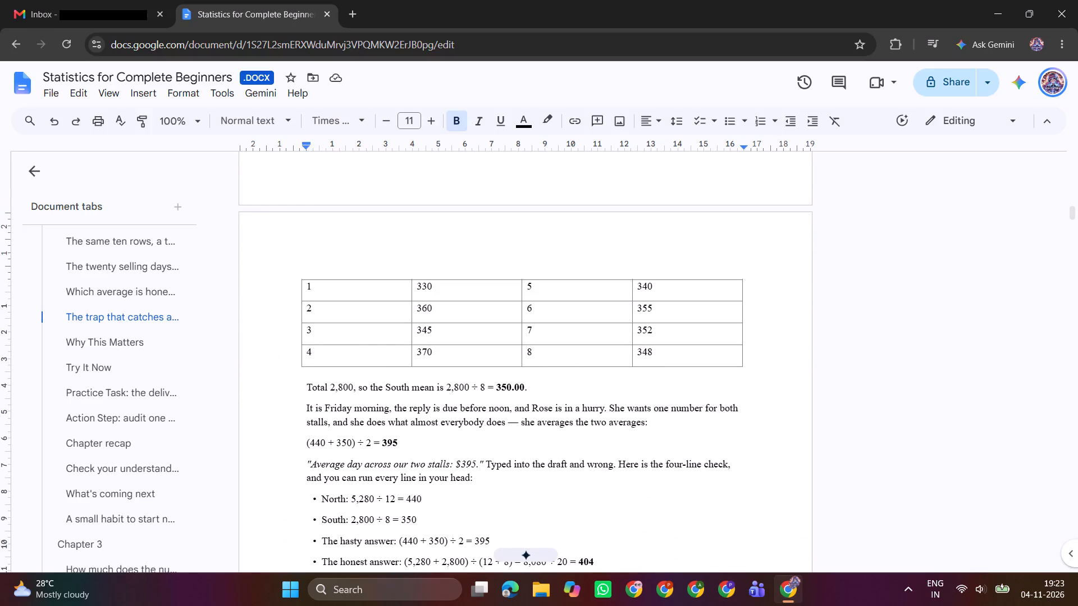
pyautogui.scroll(-3, 500, 451)
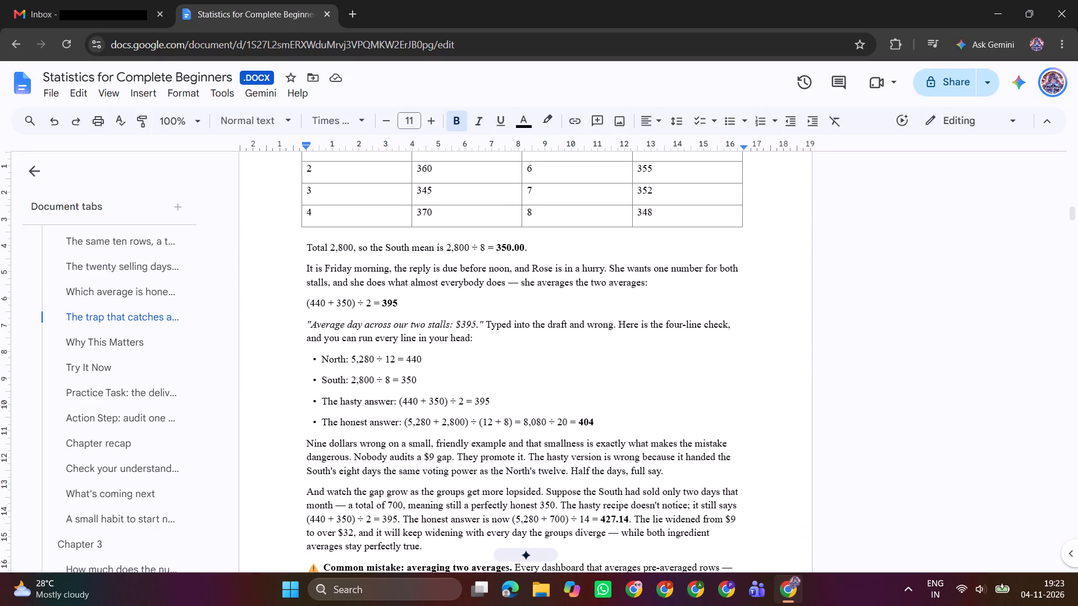
# Delete the em dash before "and the honest sentence becomes" in the common mistake note about averaging two averages.
pyautogui.scroll(-1, 500, 451)
pyautogui.click(500, 451)
pyautogui.scroll(-1, 500, 451)
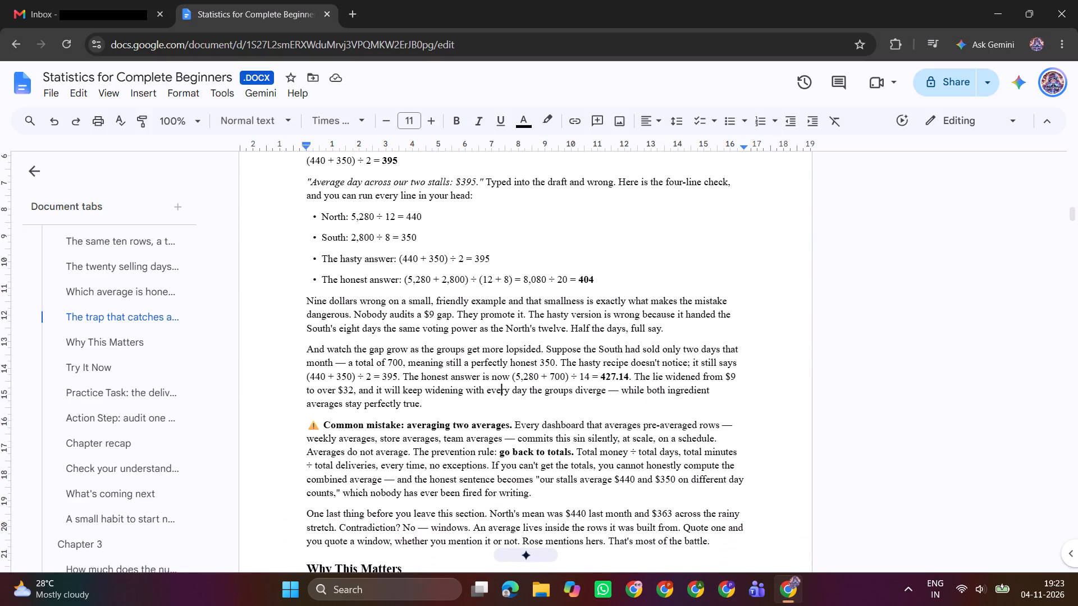
pyautogui.scroll(-1, 500, 451)
pyautogui.click(500, 451)
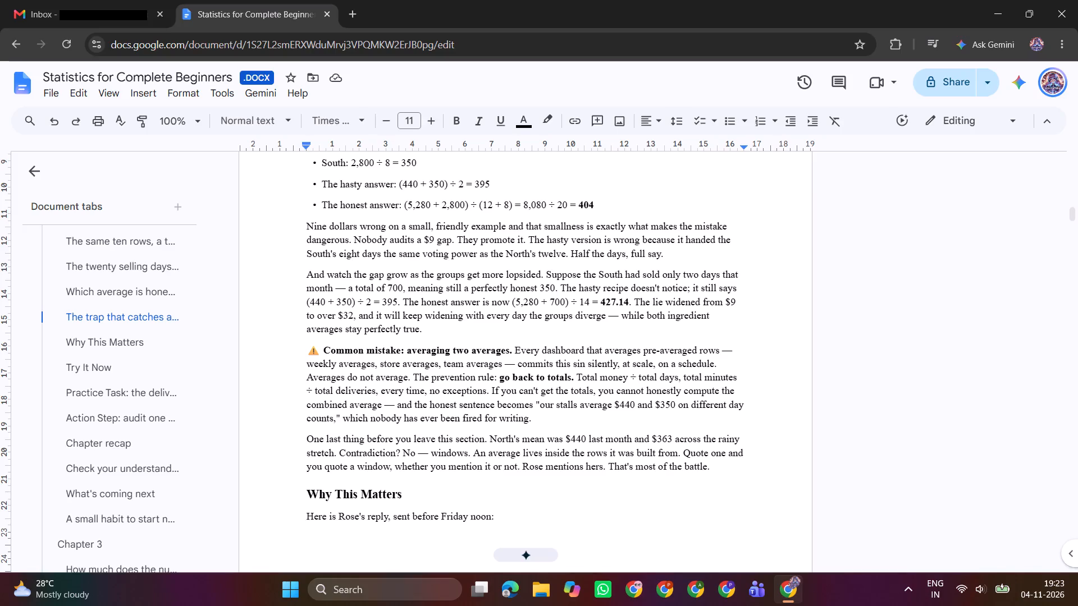
pyautogui.doubleClick(386, 405)
pyautogui.press('Delete')
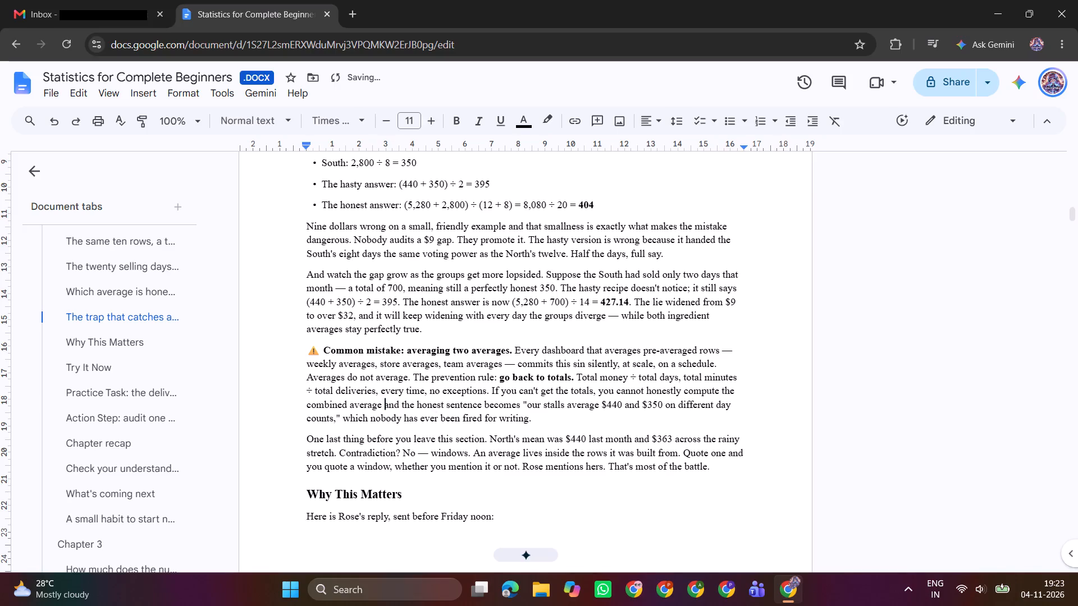
pyautogui.click(518, 466)
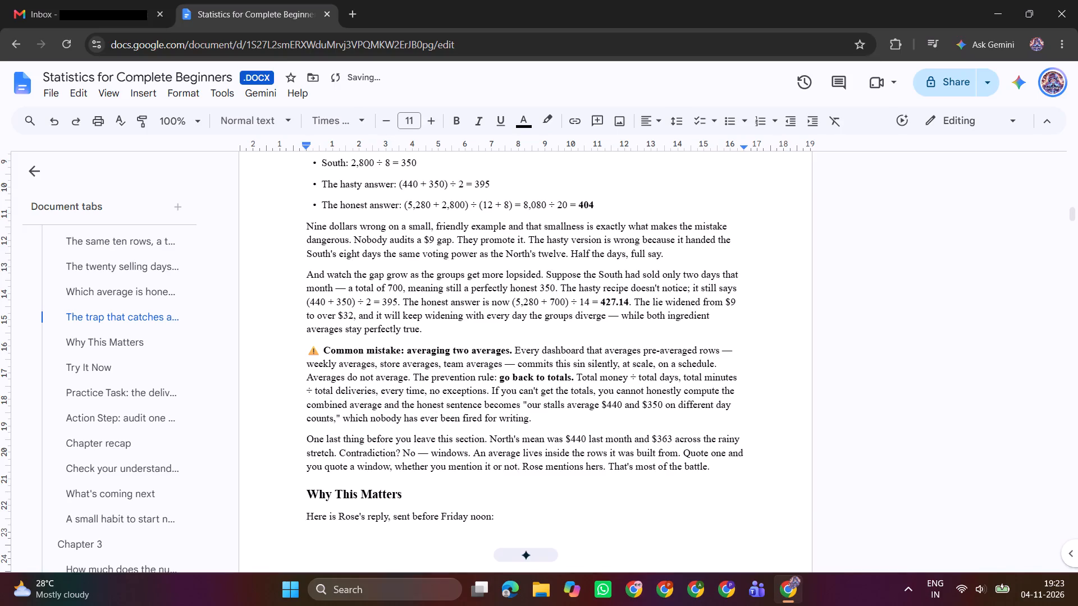
# Proofread Chapter 2 from Why This Matters through Try It Now, the delivery promise practice task and the KPI audit action step.
pyautogui.scroll(-5, 518, 466)
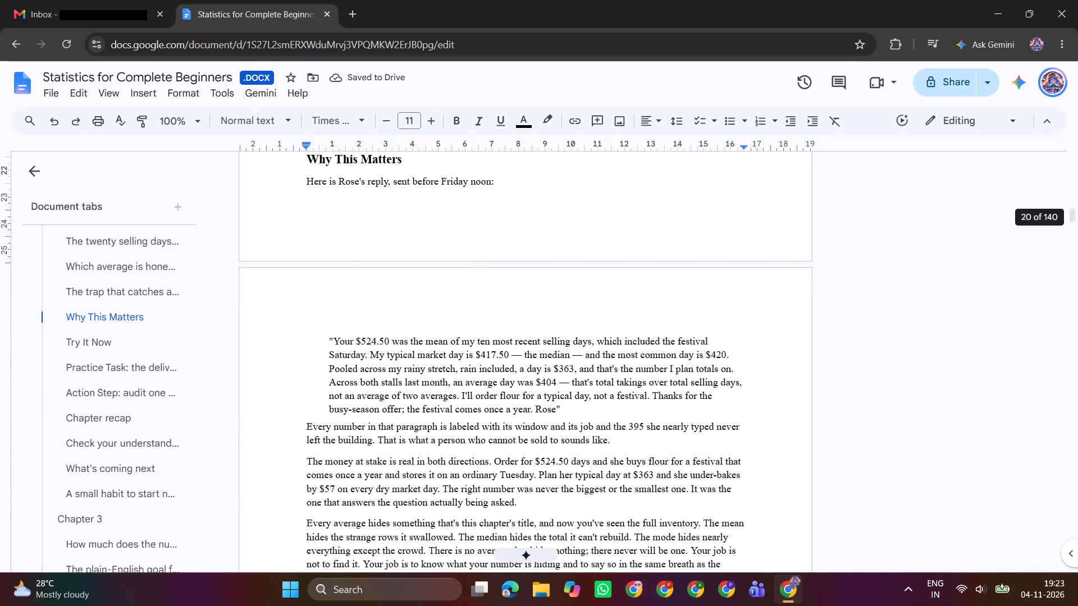
pyautogui.scroll(-1, 567, 400)
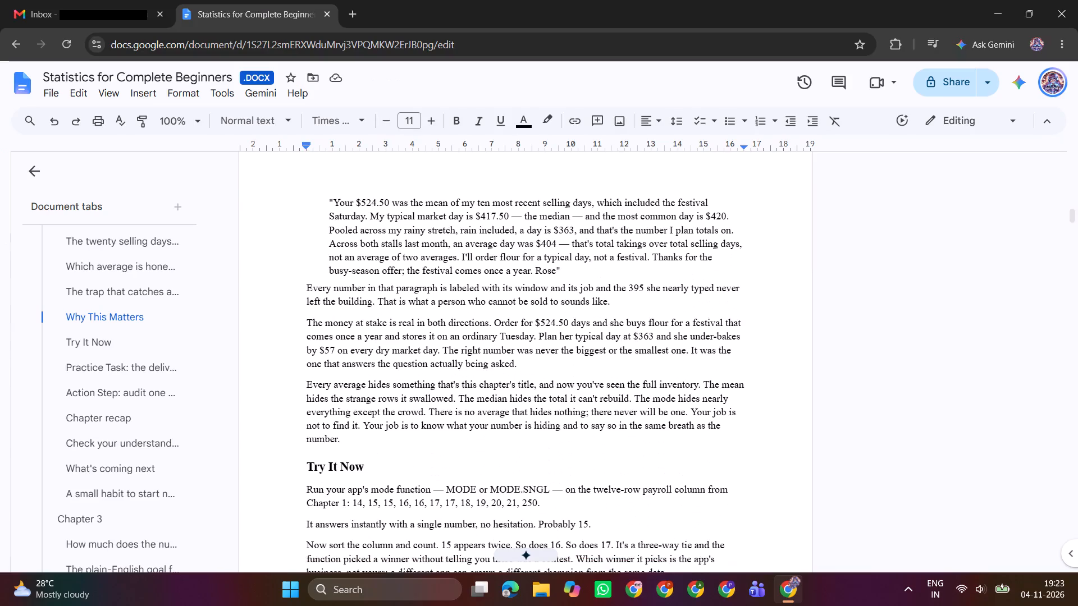
pyautogui.scroll(-3, 567, 400)
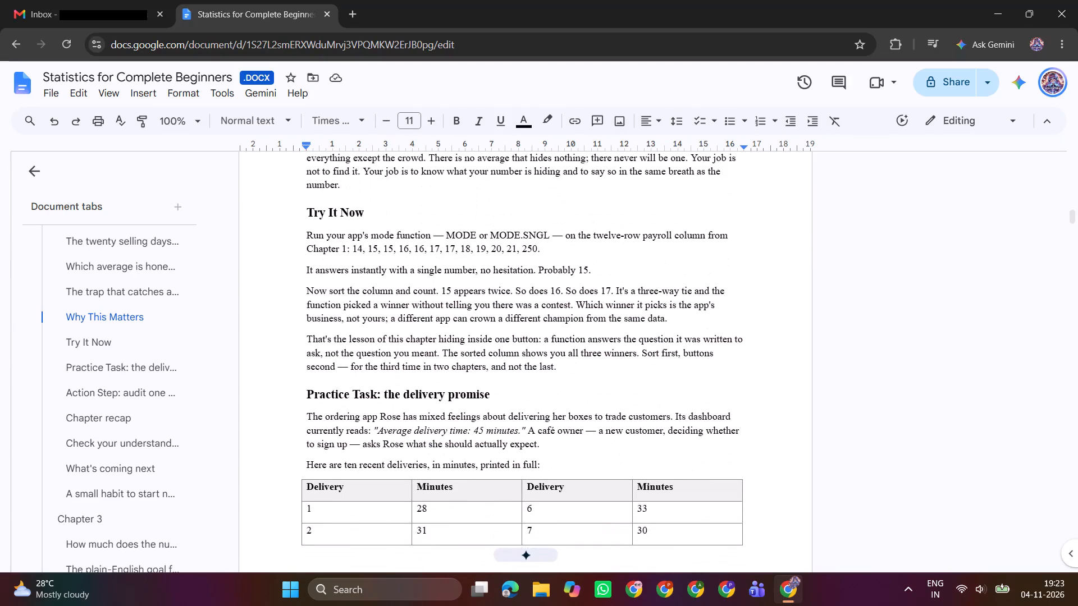
pyautogui.scroll(-3, 567, 400)
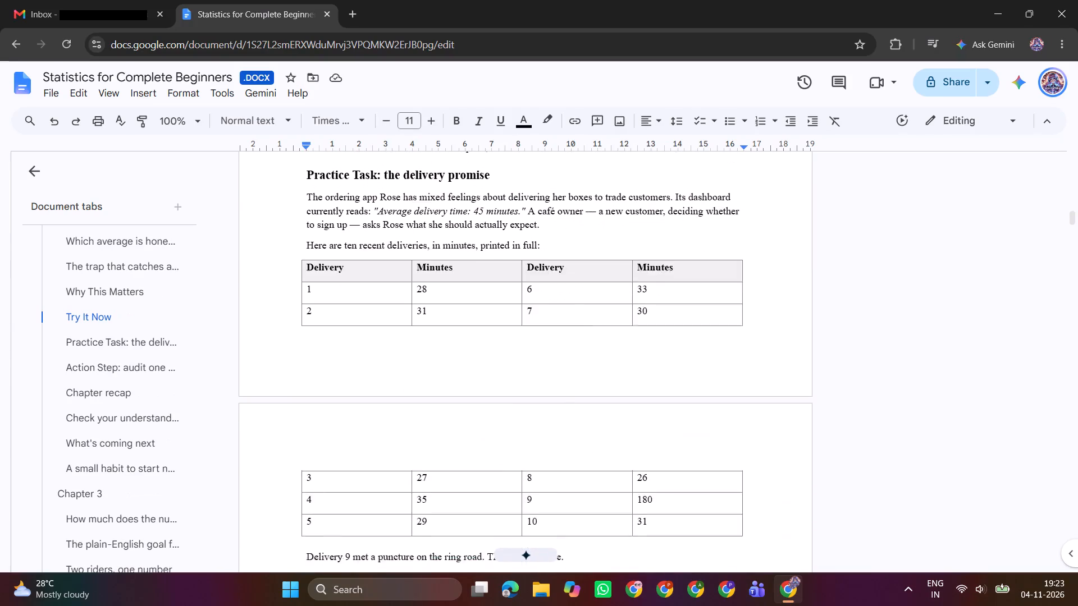
pyautogui.scroll(-2, 567, 400)
pyautogui.click(567, 400)
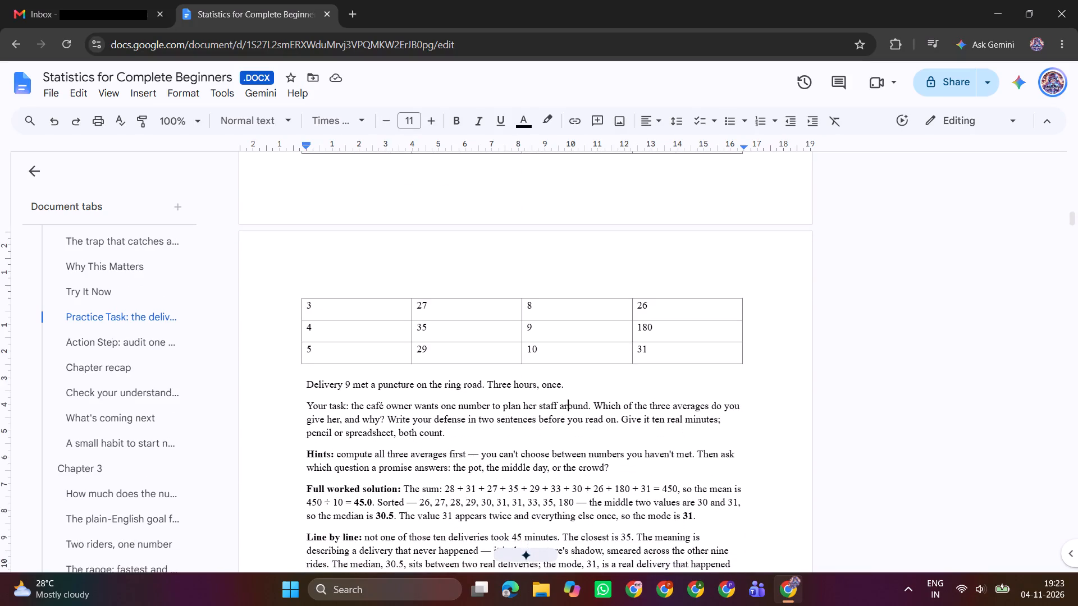
pyautogui.scroll(-2, 567, 400)
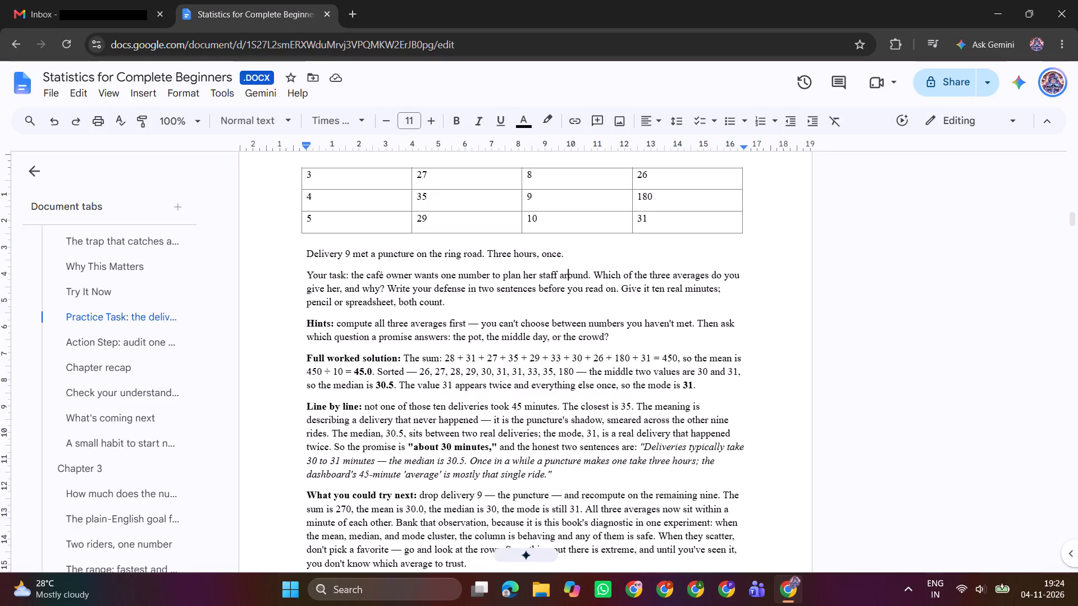
pyautogui.scroll(-1, 567, 400)
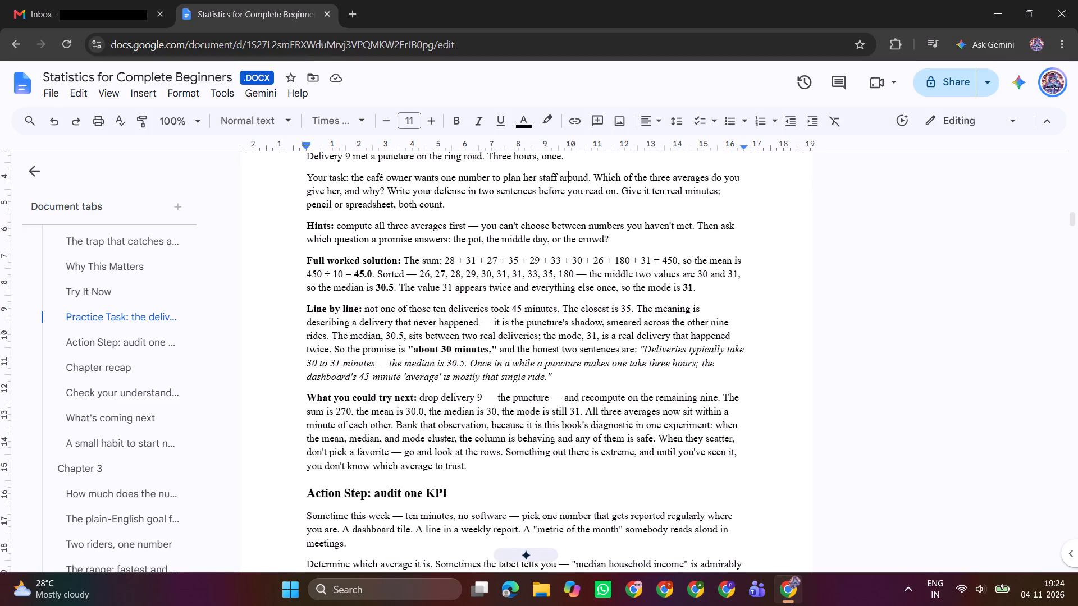
pyautogui.scroll(-2, 567, 400)
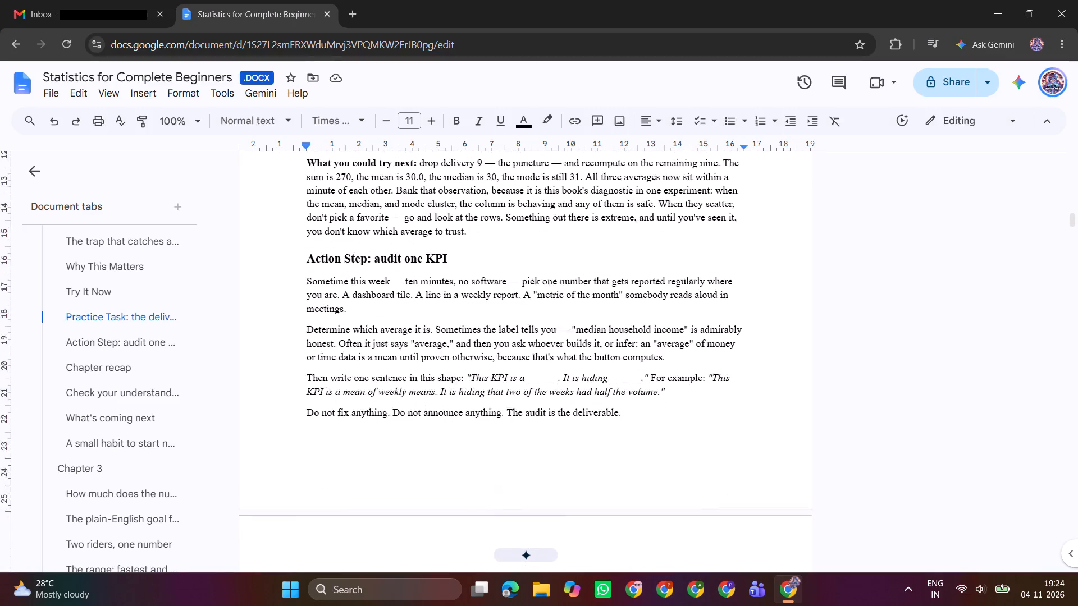
# Proofread the rest of Chapter 2: the recap, the Check your understanding questions and answers, What's coming next and the small habit.
pyautogui.scroll(-3, 567, 400)
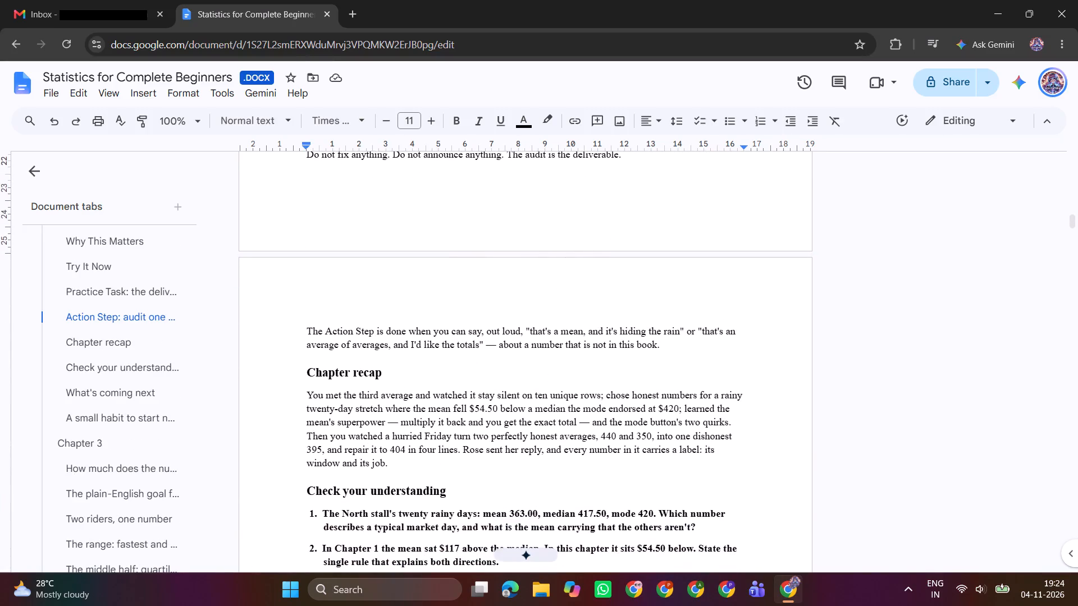
pyautogui.scroll(-1, 567, 400)
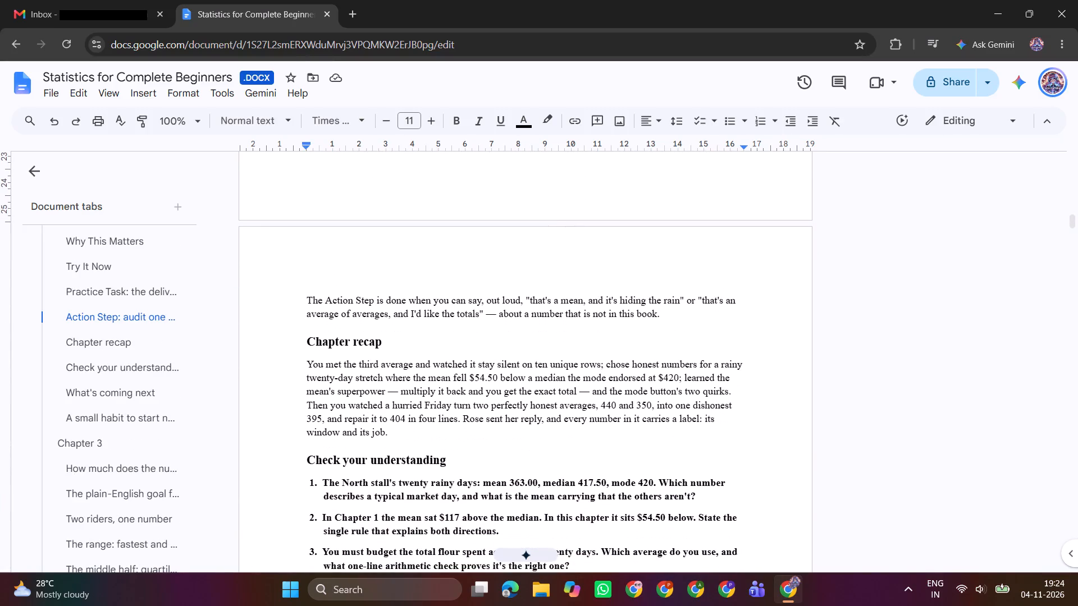
pyautogui.scroll(-1, 513, 391)
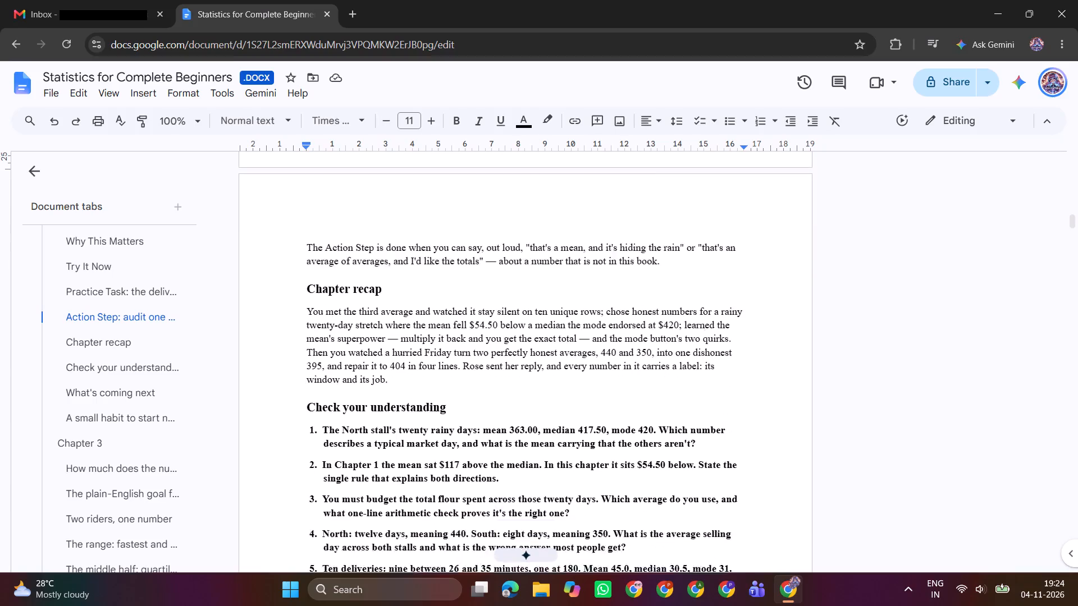
pyautogui.scroll(-1, 513, 391)
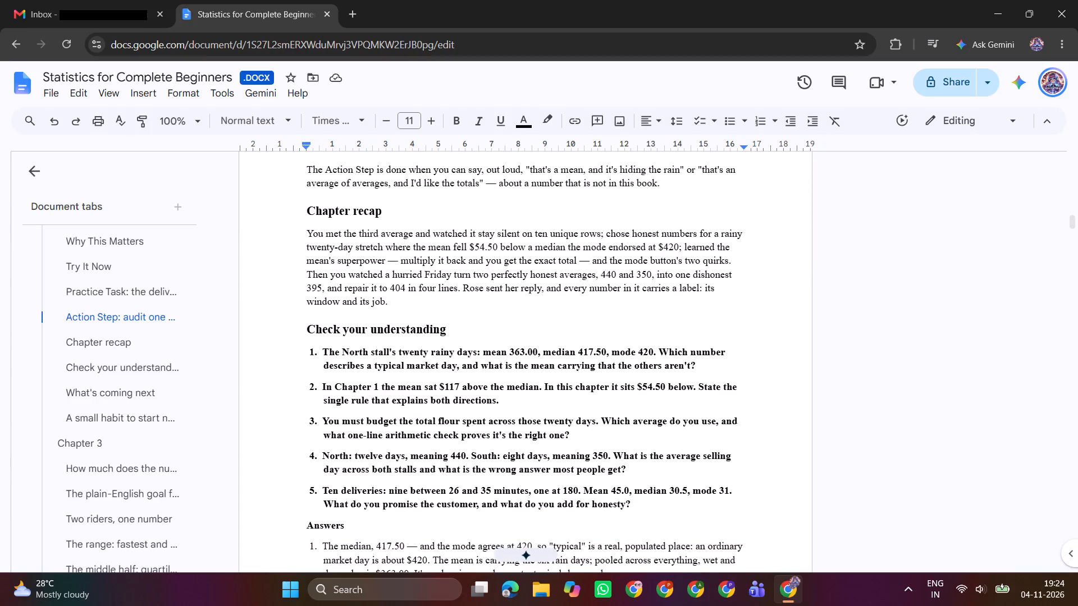
pyautogui.scroll(-3, 513, 391)
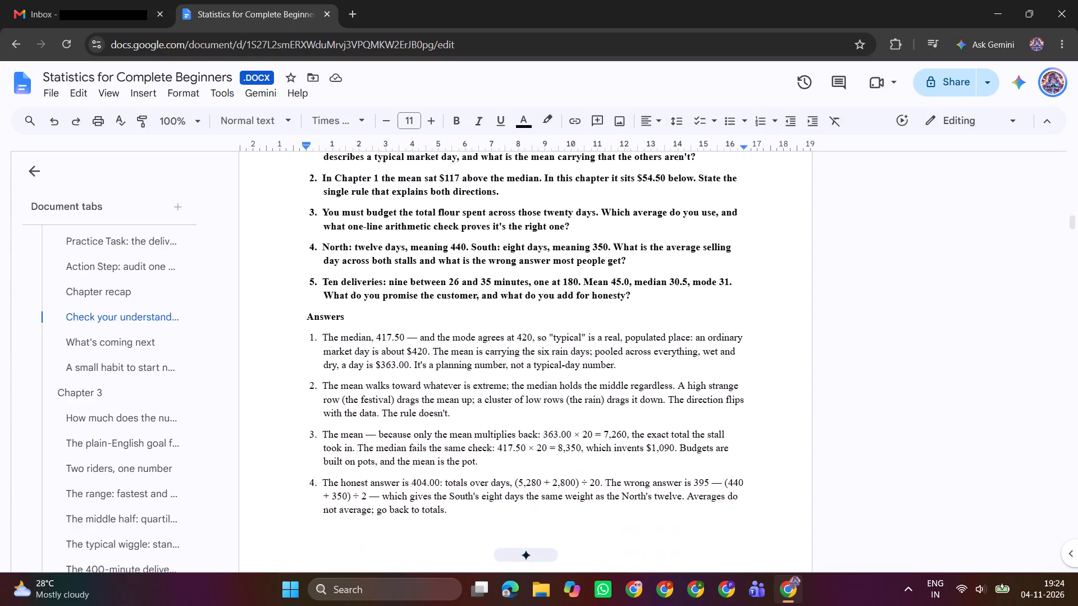
pyautogui.scroll(-3, 513, 391)
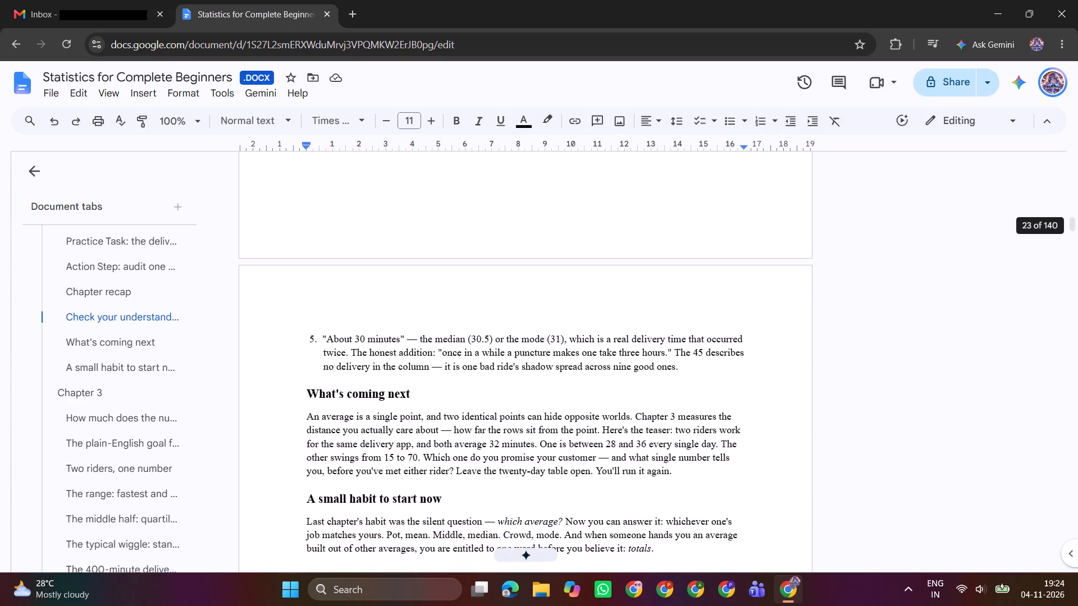
pyautogui.scroll(-2, 513, 391)
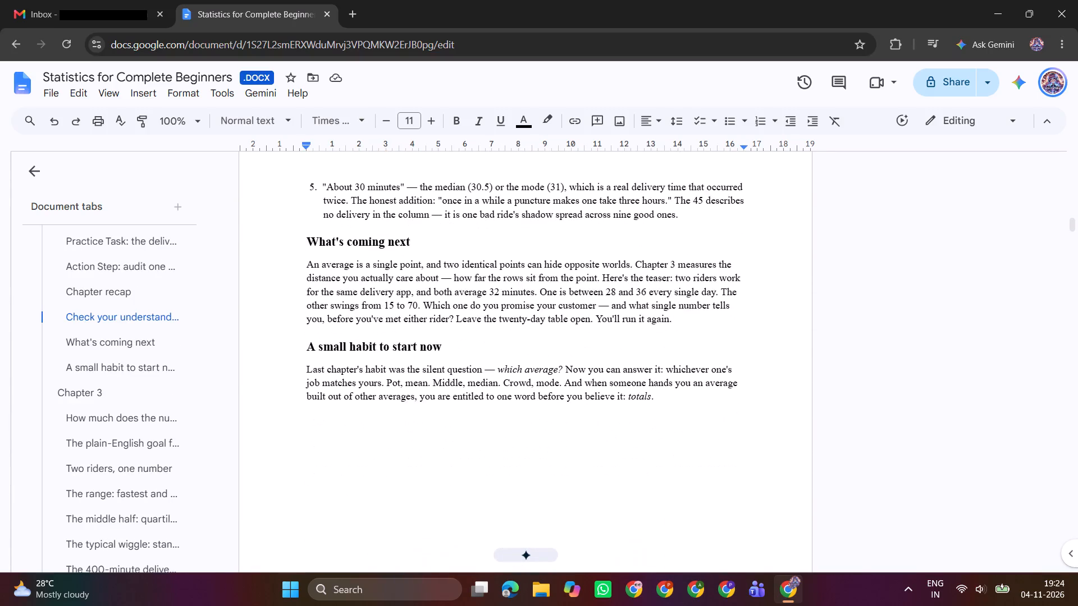
# Proofread the opening of Chapter 3, its plain-English goals, the Two riders, one number tables and the range section.
pyautogui.scroll(-6, 513, 391)
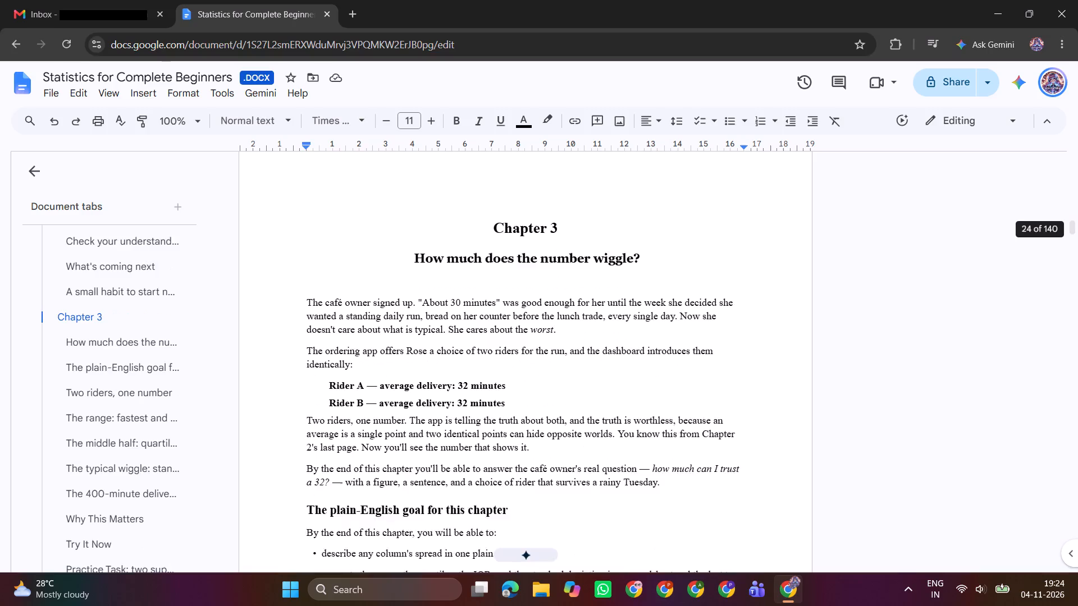
pyautogui.scroll(1, 513, 391)
pyautogui.scroll(-1, 513, 391)
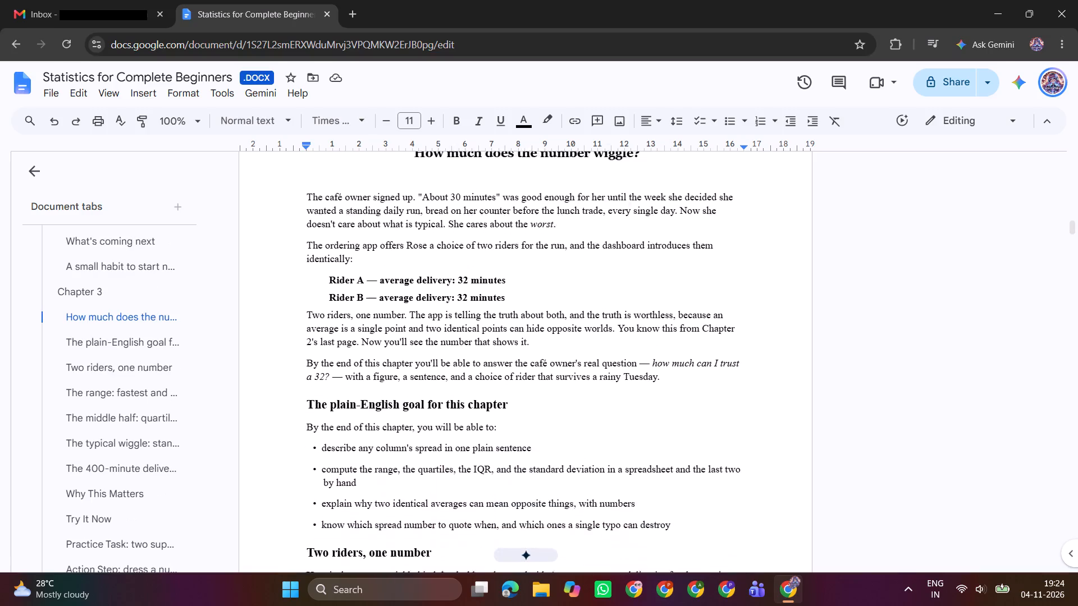
pyautogui.click(574, 351)
pyautogui.scroll(-2, 574, 351)
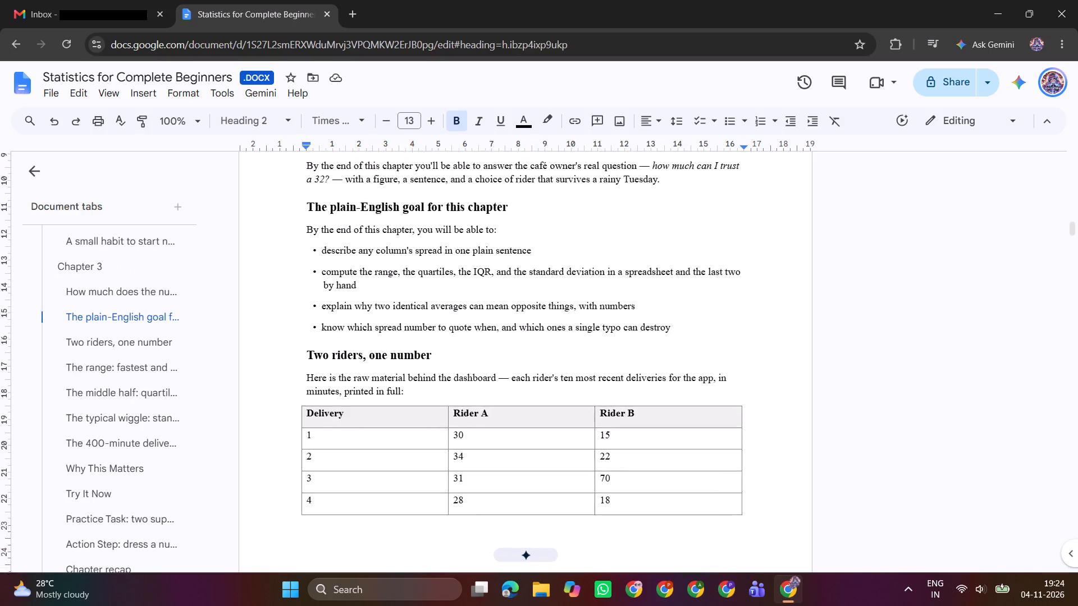
pyautogui.scroll(-5, 574, 351)
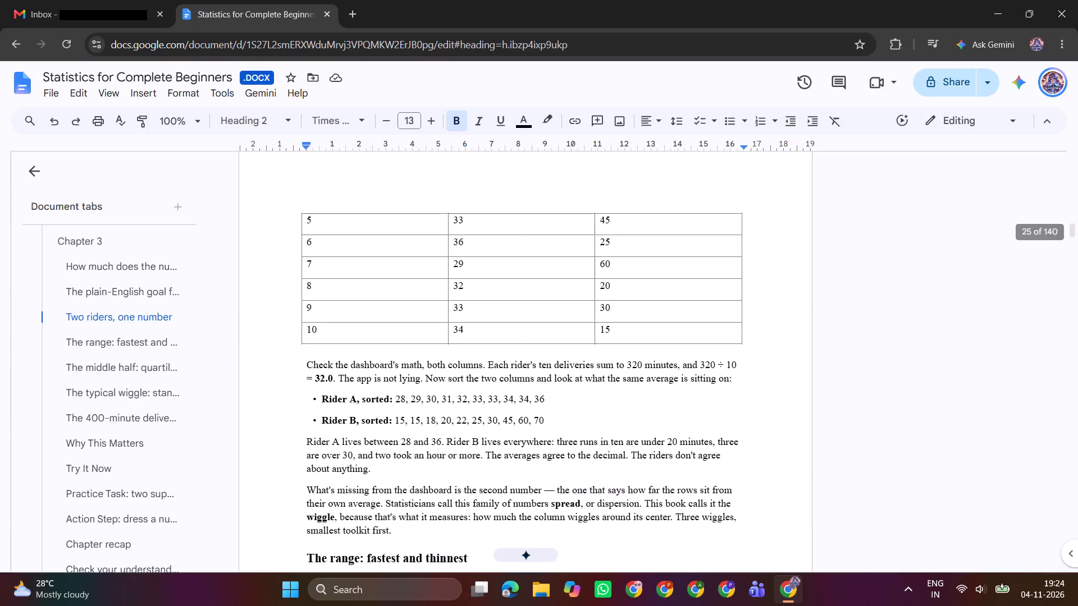
pyautogui.scroll(-10, 574, 351)
pyautogui.click(574, 351)
# Proofread Chapter 3's sections on quartiles and the IQR, standard deviation, and the 400-minute delivery that was a 40.
pyautogui.scroll(-1, 574, 351)
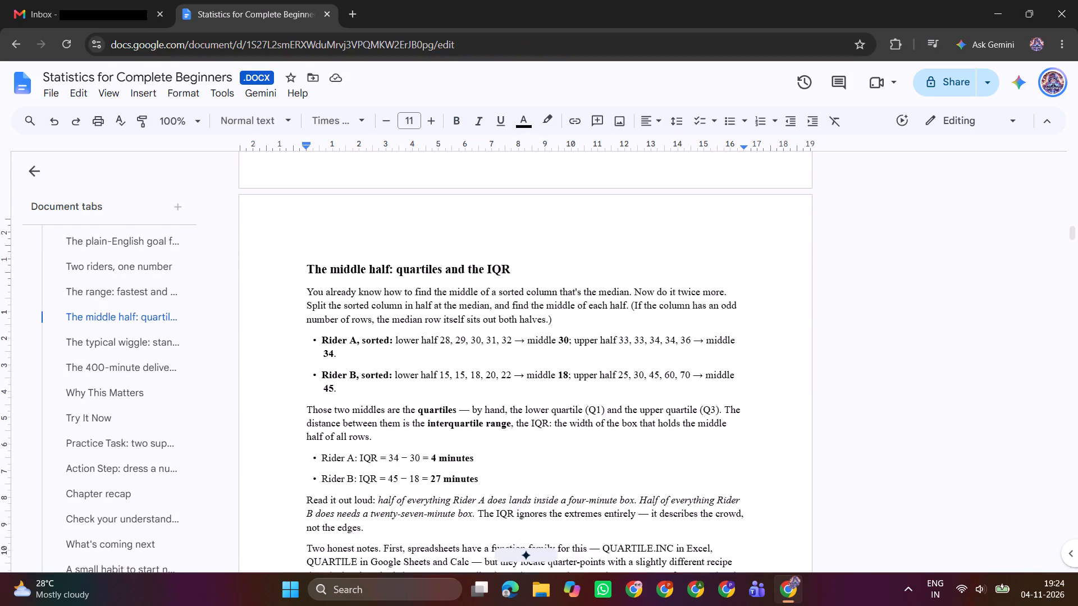
pyautogui.scroll(-1, 574, 351)
pyautogui.click(574, 351)
pyautogui.scroll(-2, 574, 351)
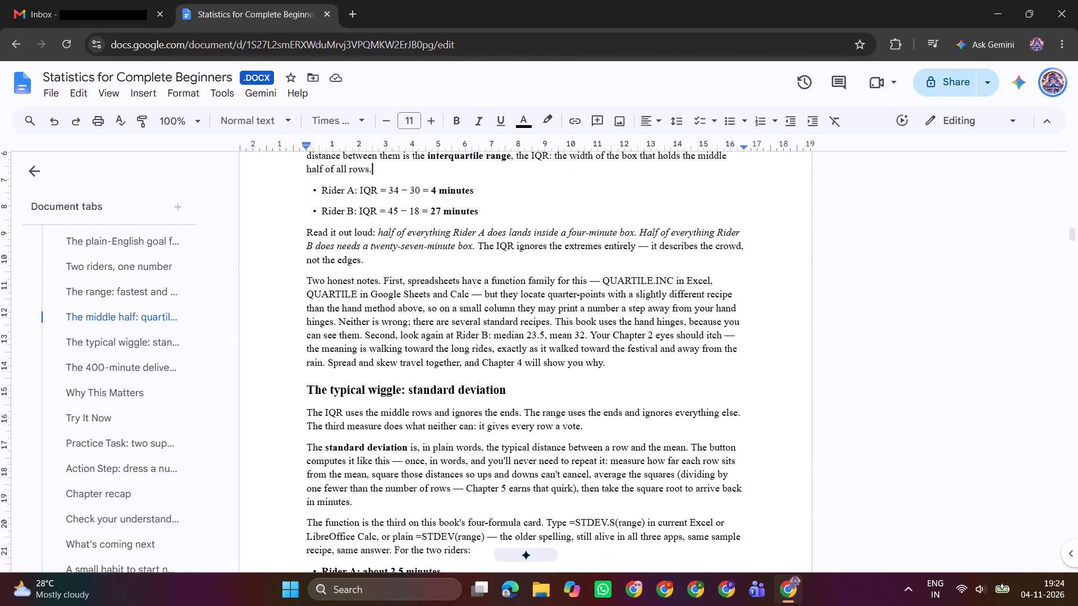
pyautogui.scroll(-1, 574, 351)
pyautogui.click(564, 339)
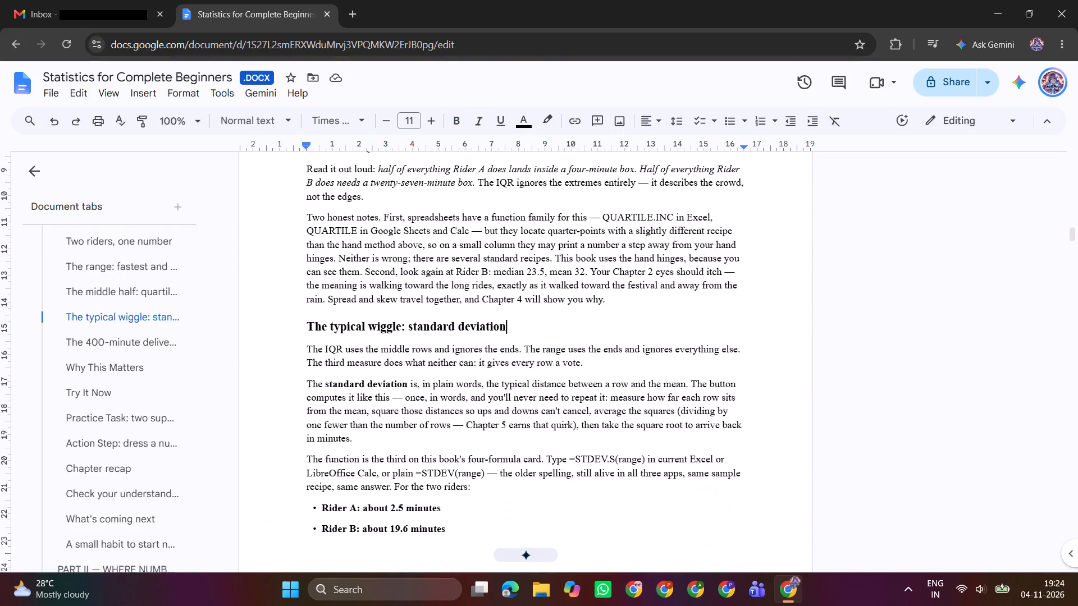
pyautogui.scroll(-3, 564, 339)
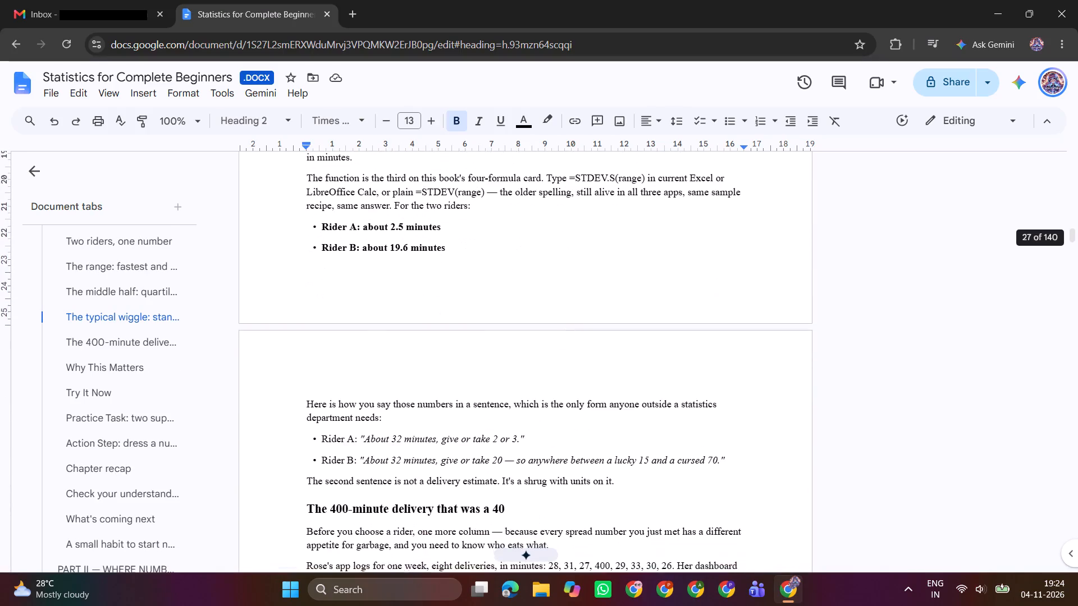
pyautogui.scroll(-1, 564, 339)
pyautogui.click(564, 339)
pyautogui.scroll(-2, 564, 339)
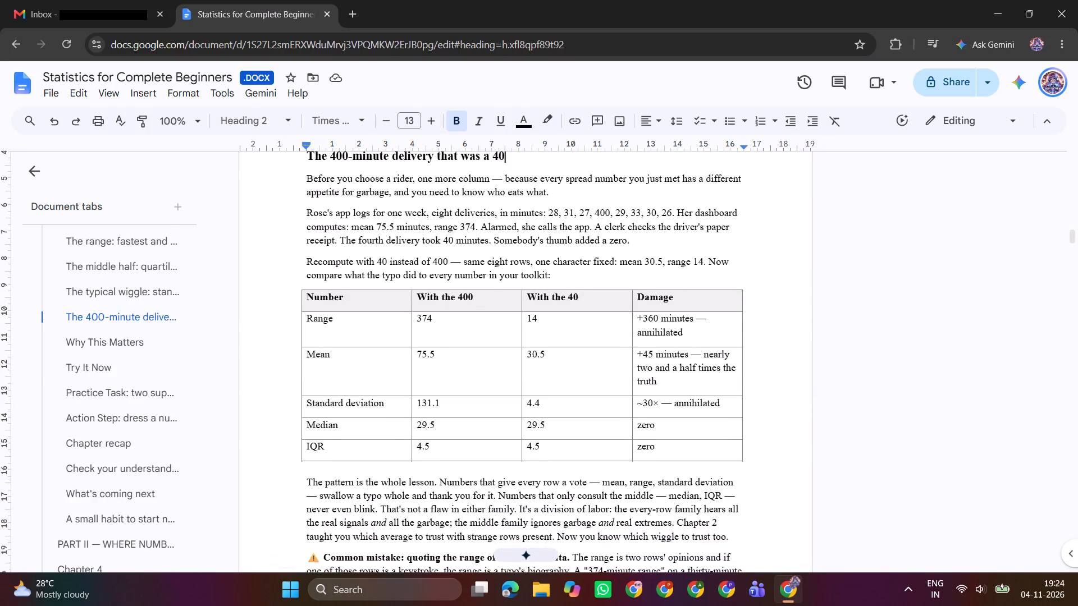
pyautogui.scroll(-1, 564, 339)
pyautogui.scroll(-2, 607, 420)
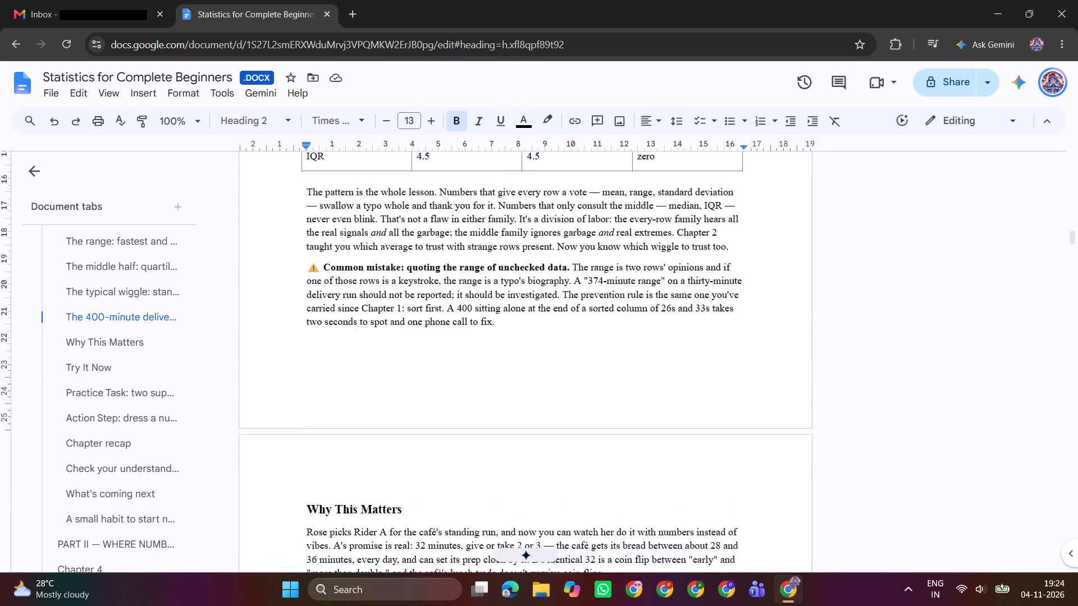
# Proofread Chapter 3's Why This Matters, Try It Now and the practice task comparing two suppliers with one average.
pyautogui.scroll(-3, 607, 420)
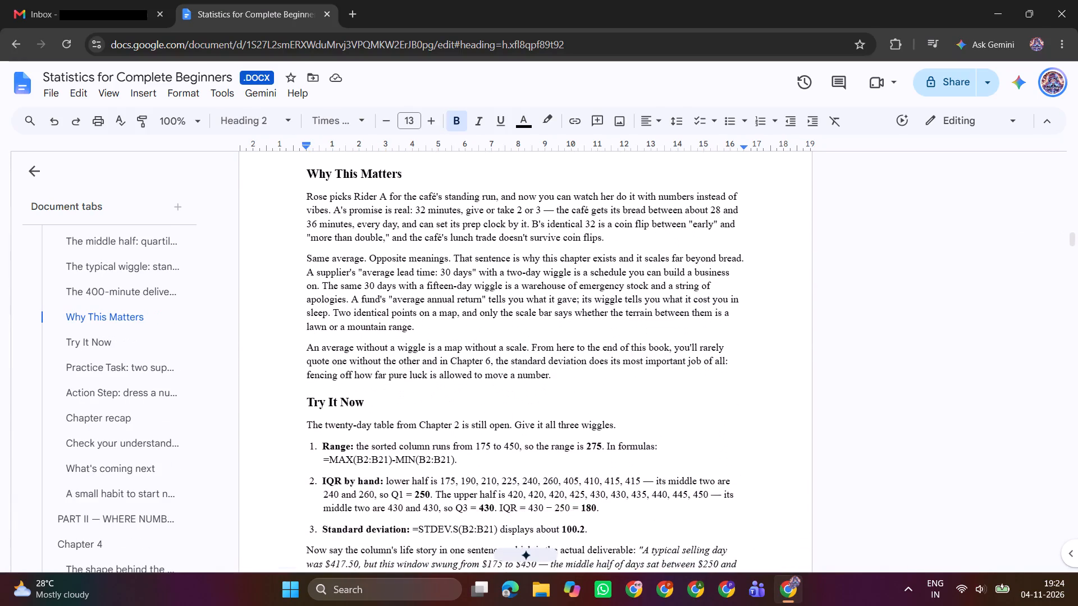
pyautogui.scroll(-4, 607, 420)
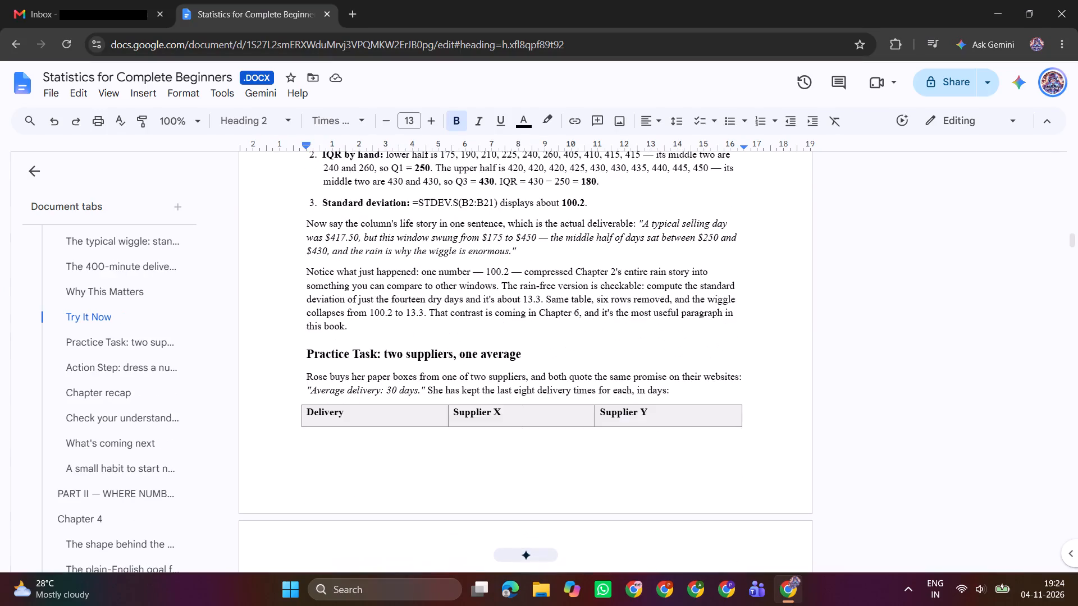
pyautogui.scroll(-4, 607, 420)
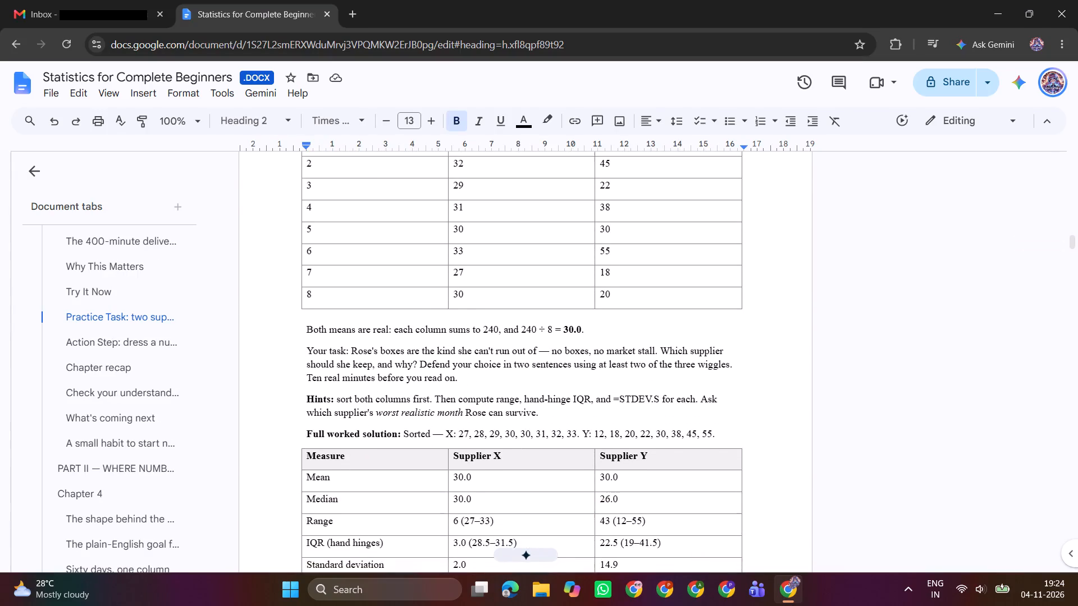
pyautogui.click(607, 420)
pyautogui.scroll(-3, 607, 420)
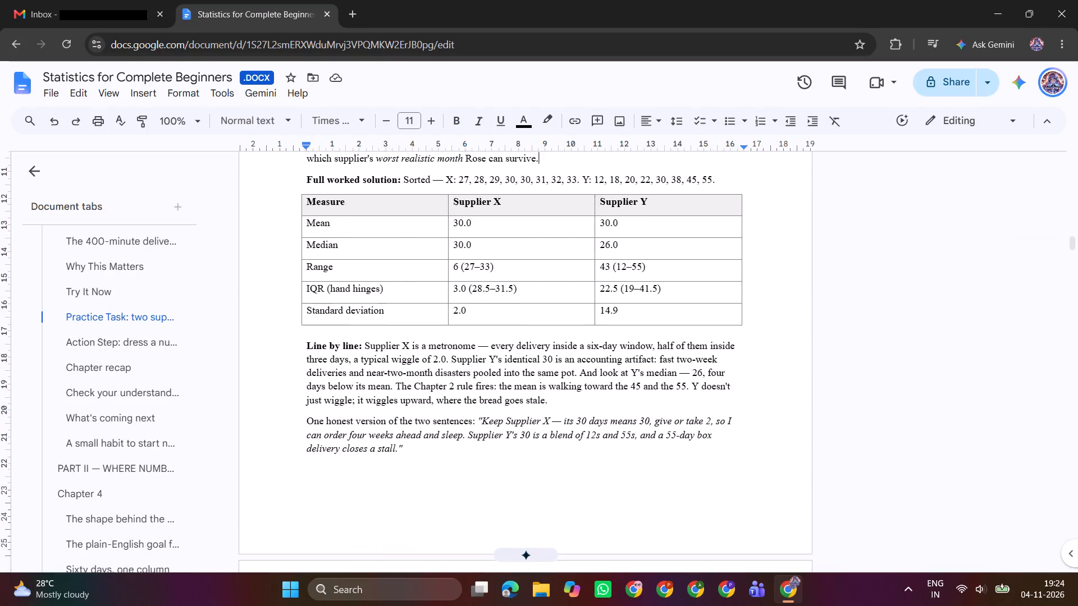
pyautogui.scroll(-1, 607, 420)
pyautogui.click(607, 420)
pyautogui.scroll(-3, 607, 420)
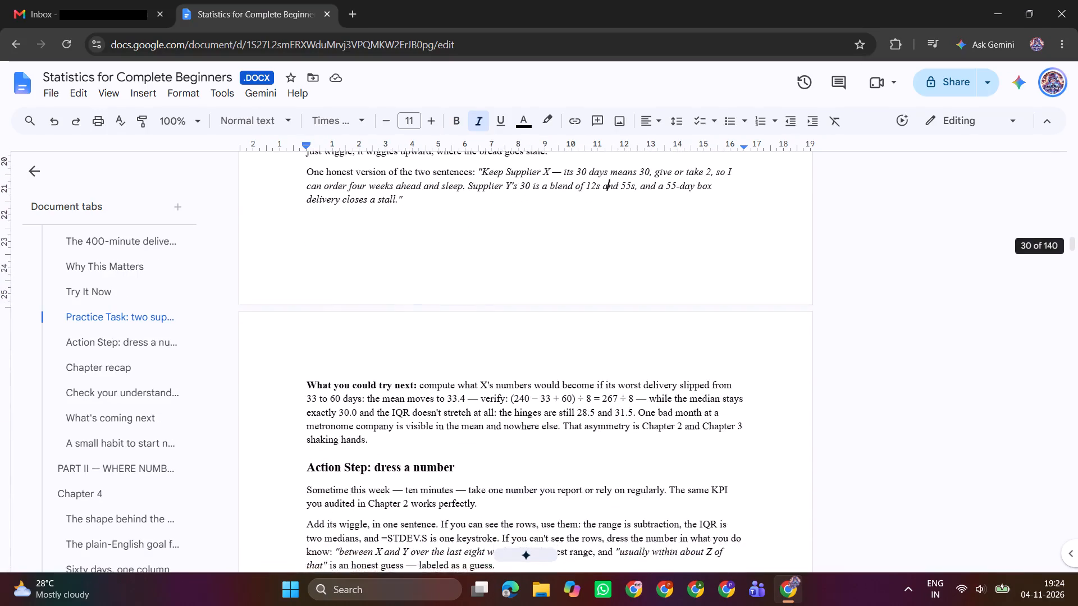
# Proofread Chapter 3 from the dress a number action step through the recap, questions, answers and closing small habit.
pyautogui.scroll(-1, 607, 420)
pyautogui.click(607, 420)
pyautogui.scroll(-1, 607, 420)
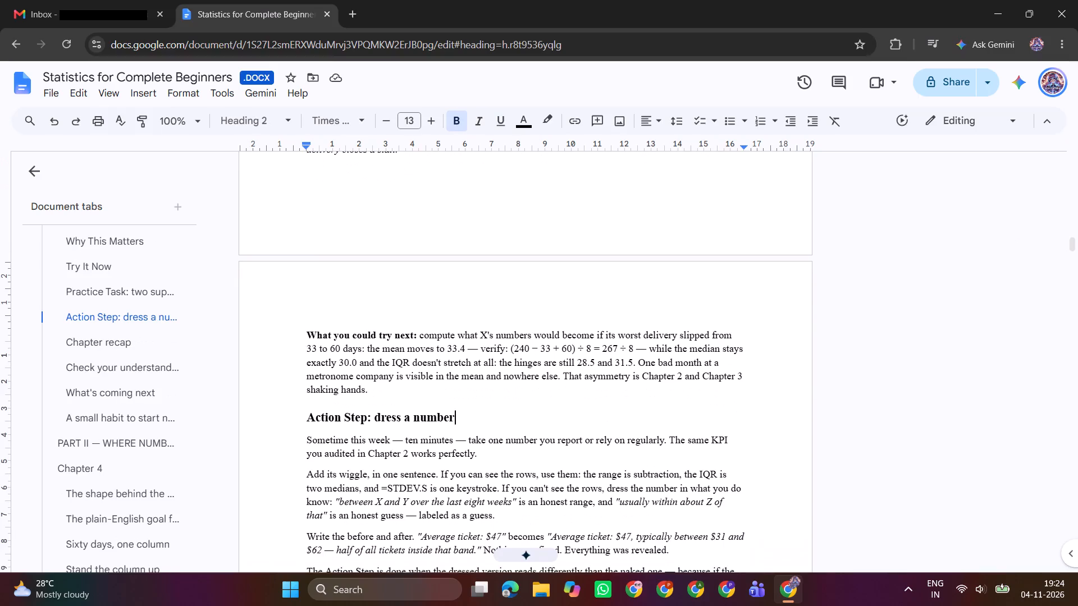
pyautogui.scroll(-3, 607, 420)
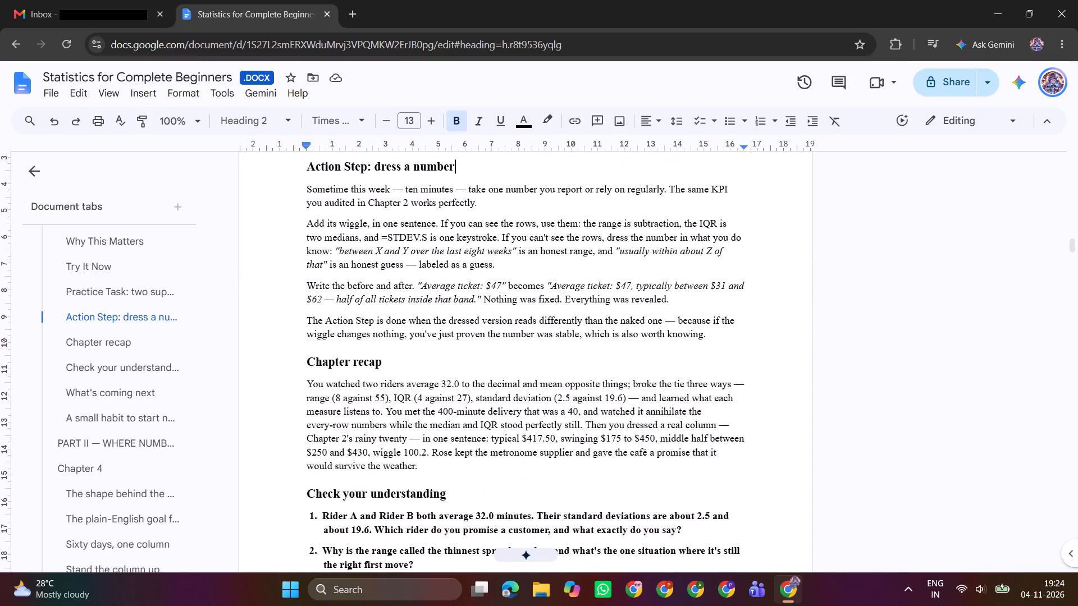
pyautogui.scroll(-4, 607, 420)
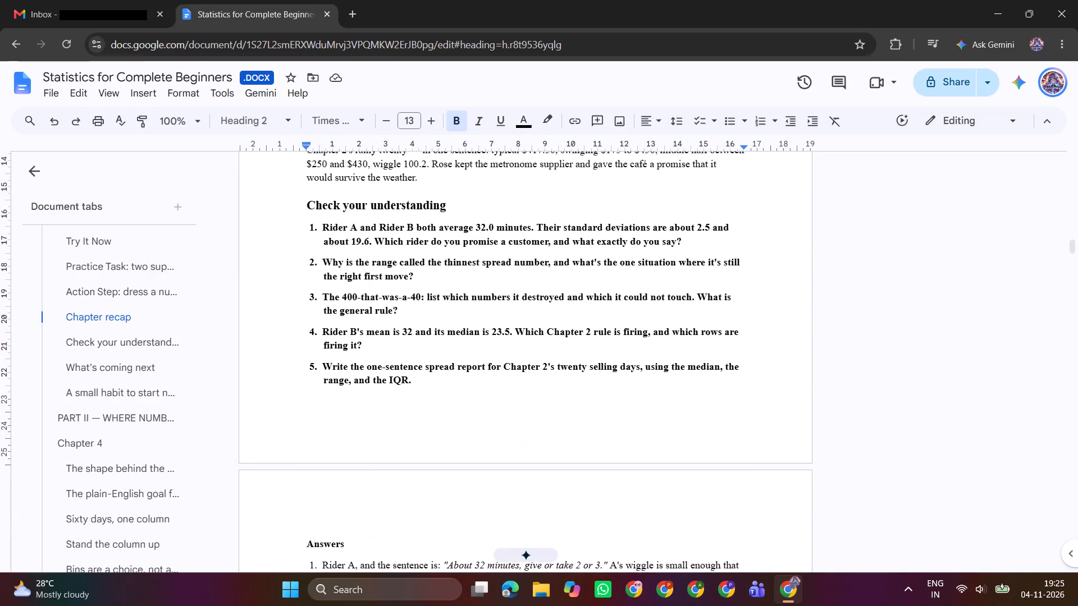
pyautogui.scroll(-4, 607, 420)
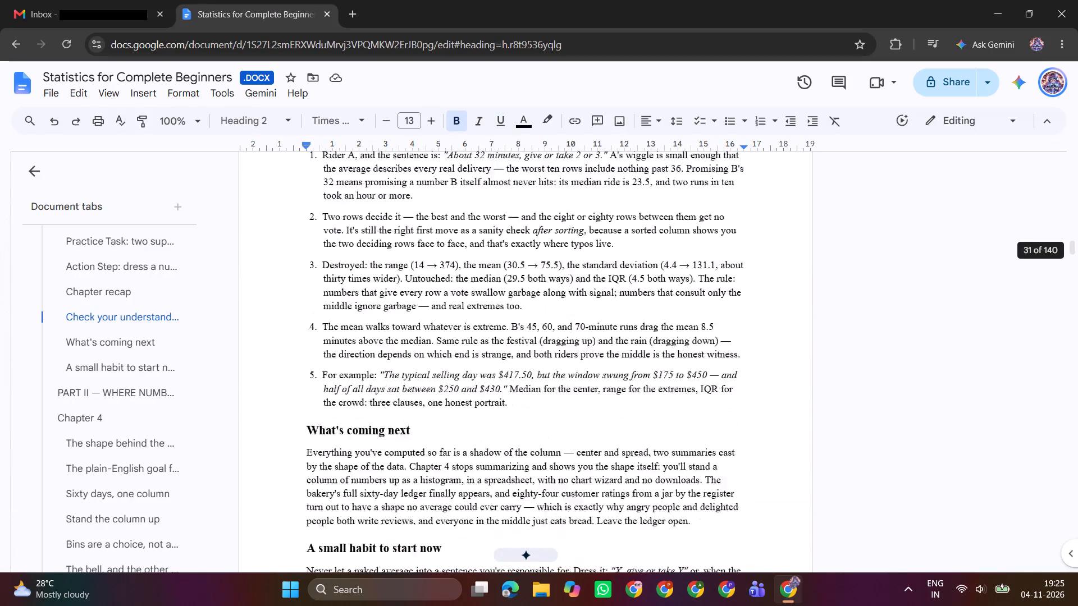
pyautogui.scroll(-2, 607, 420)
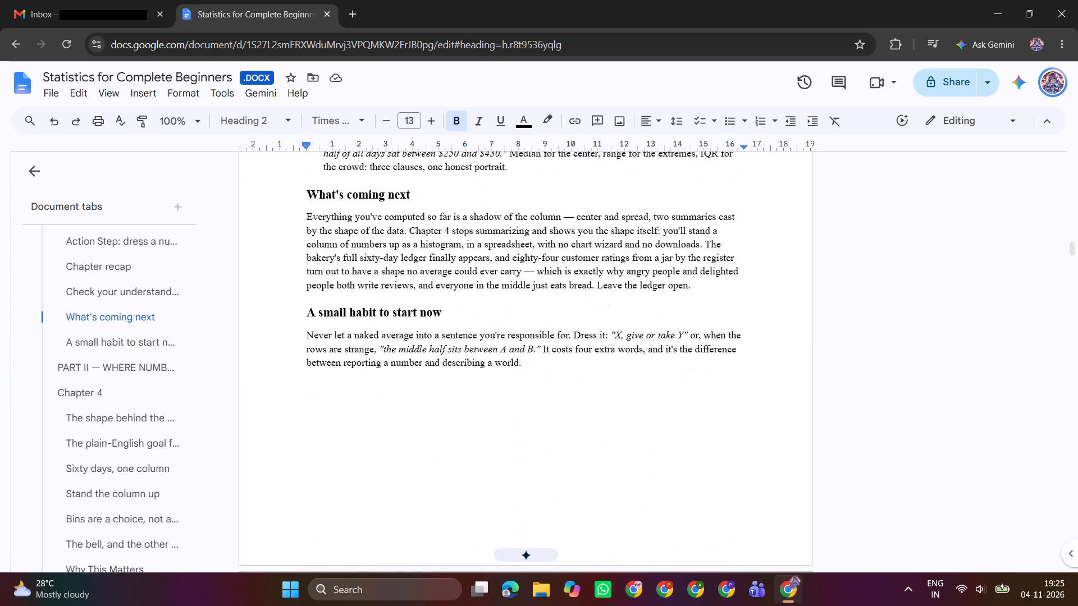
# Proofread Chapter 4's opening about the rating jar, its plain-English goals, and the Sixty days, one column section with its ledger table.
pyautogui.scroll(-9, 607, 420)
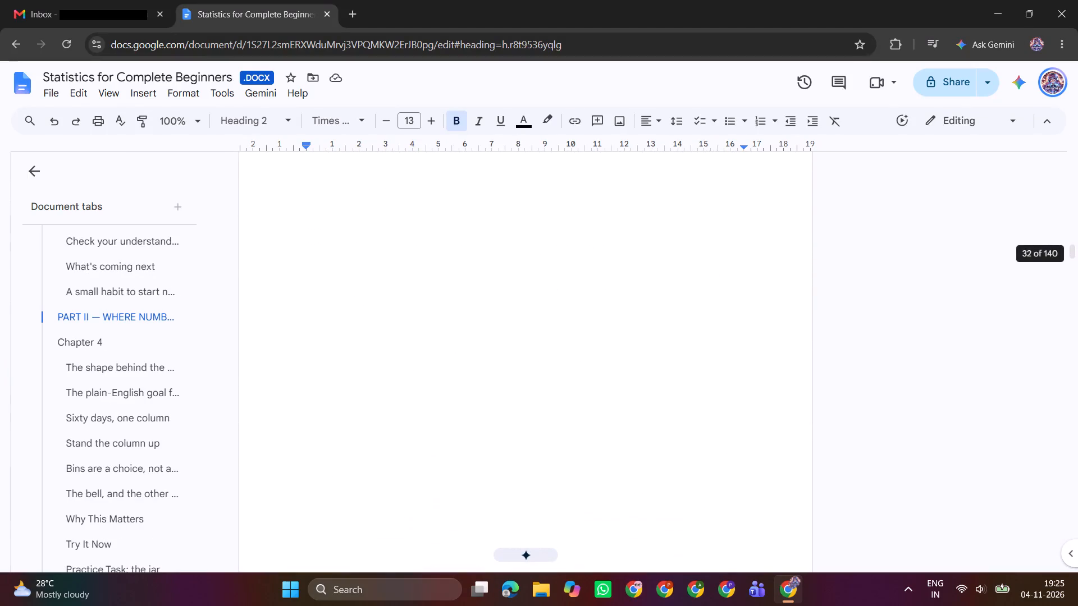
pyautogui.scroll(-4, 607, 420)
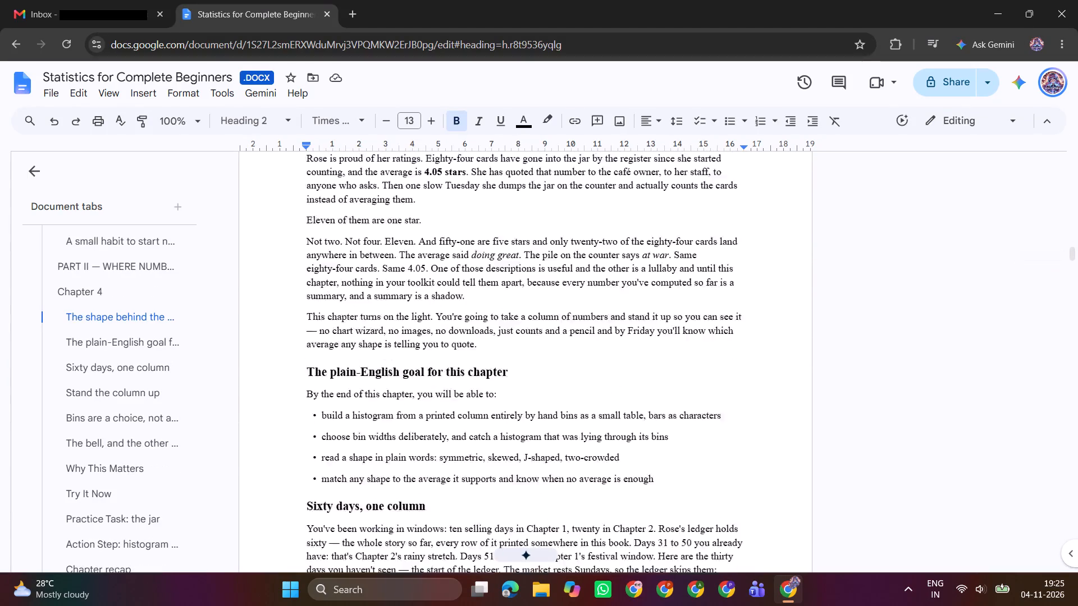
pyautogui.scroll(-8, 607, 420)
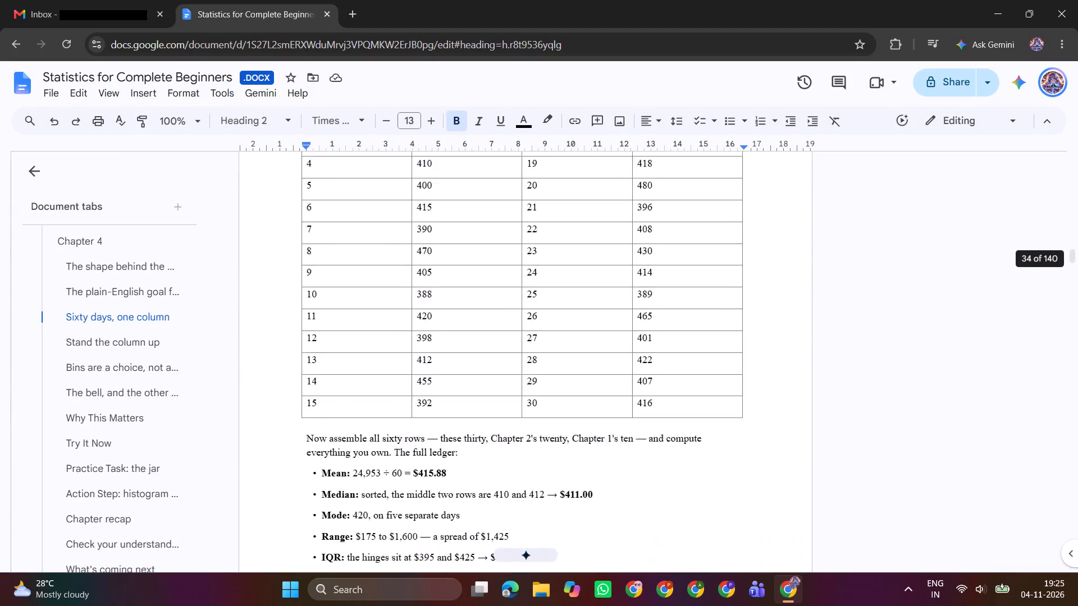
pyautogui.scroll(-3, 607, 420)
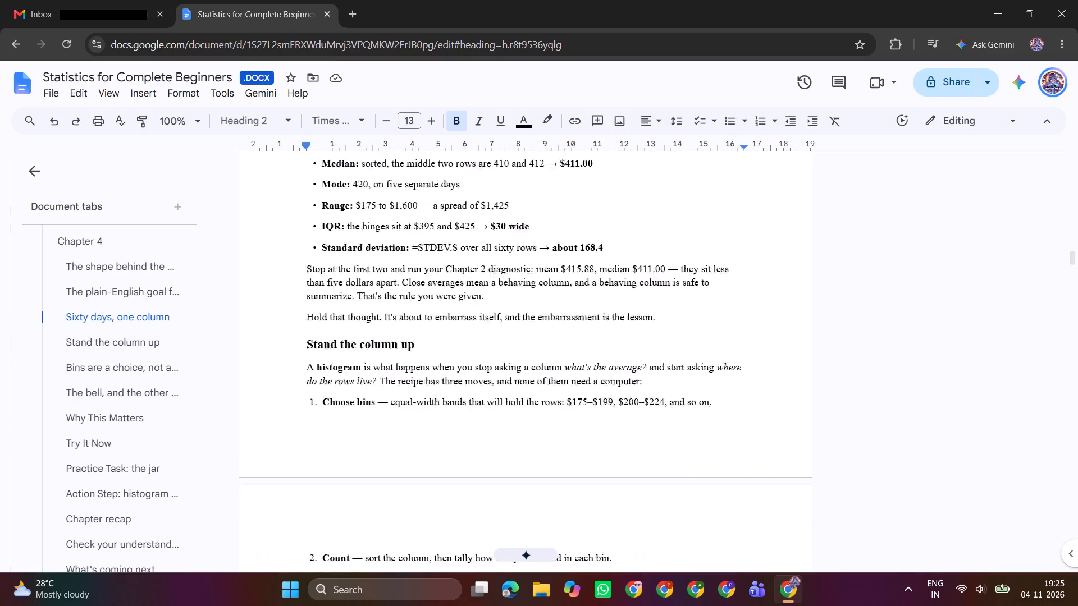
# Proofread Chapter 4's Stand the column up section, covering the $25-wide histogram table, its shape bullets and the COUNTIFS paragraph.
pyautogui.scroll(-2, 607, 420)
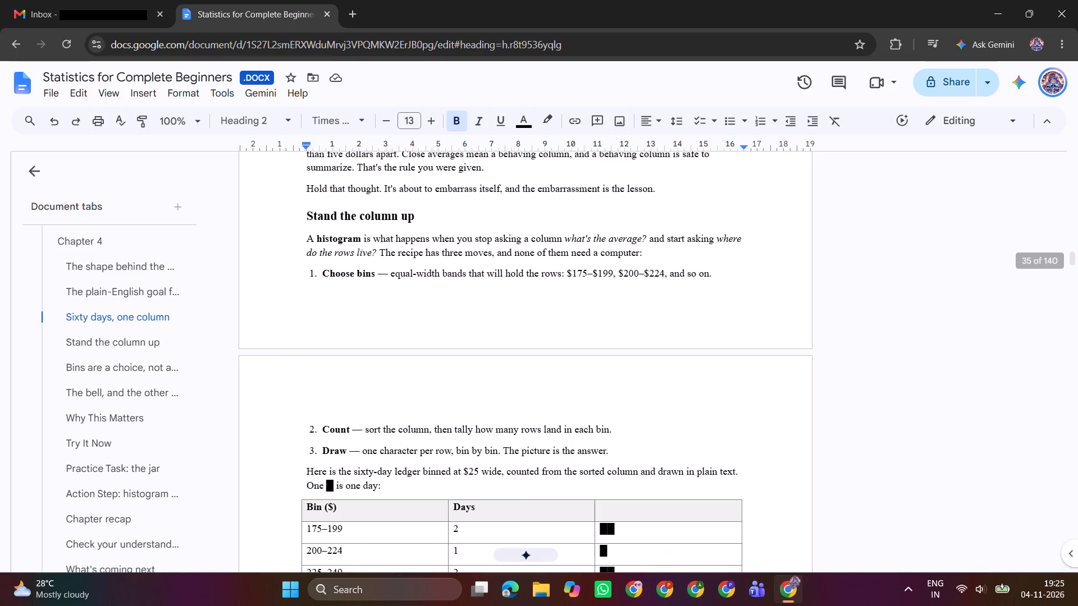
pyautogui.scroll(-5, 607, 420)
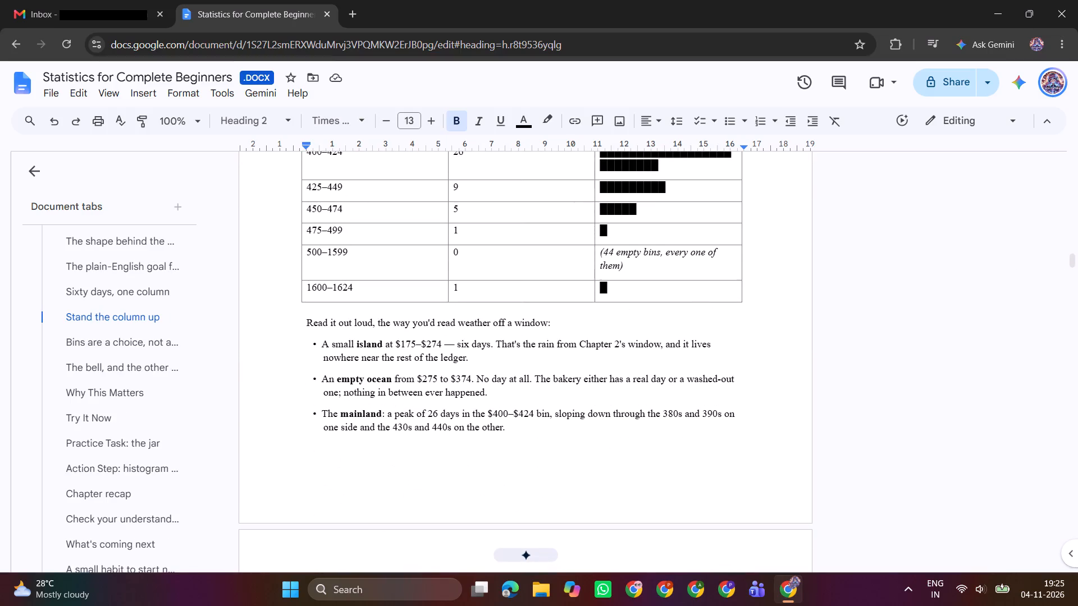
pyautogui.scroll(-4, 607, 414)
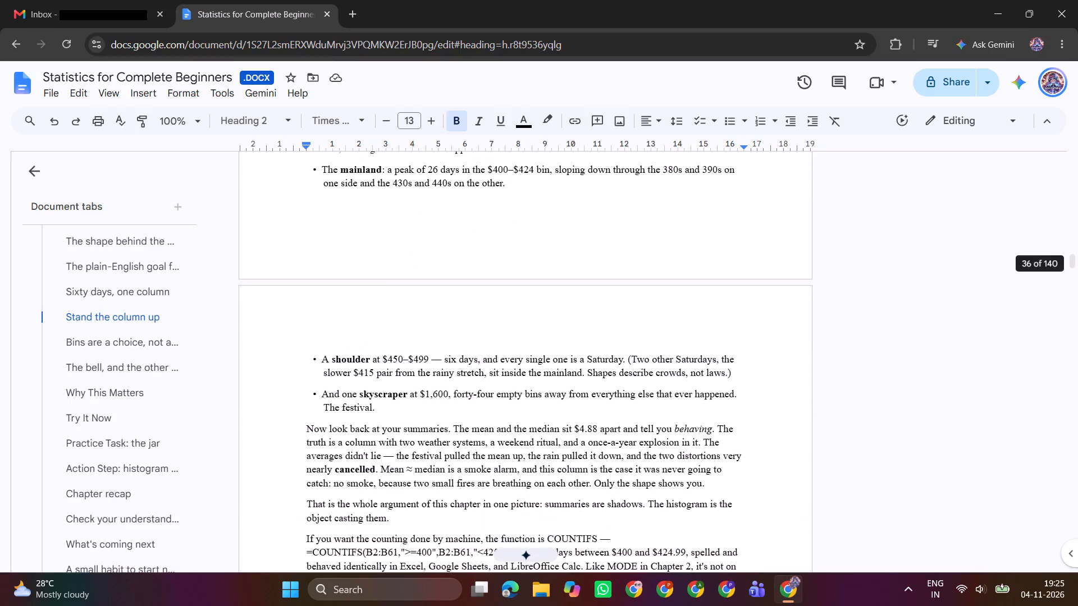
pyautogui.scroll(-4, 607, 414)
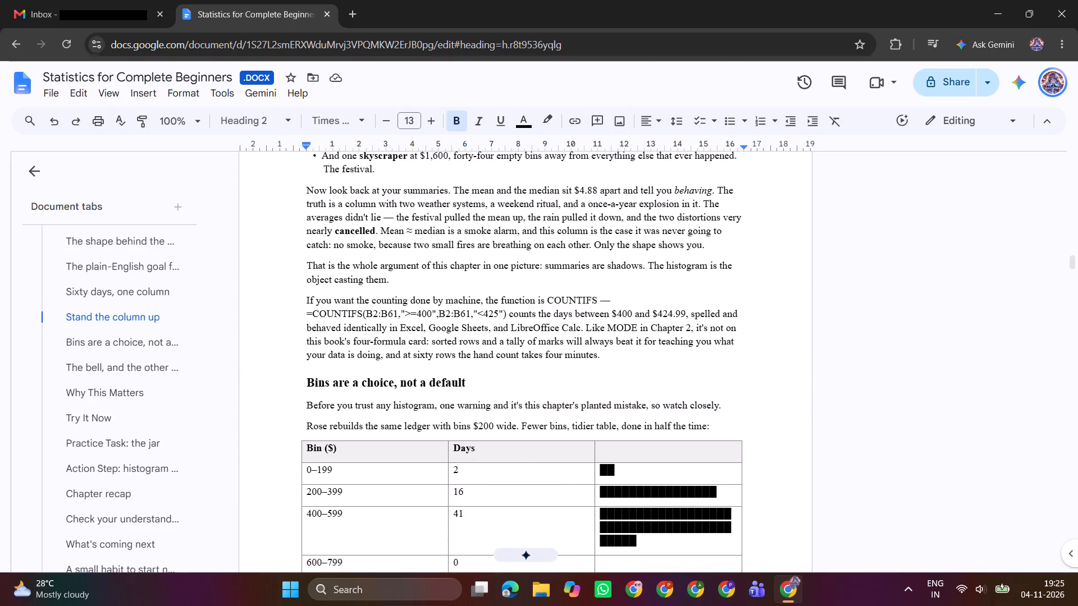
# Proofread Chapter 4's sections on bins being a choice and on the bell and the other creatures.
pyautogui.scroll(-4, 607, 414)
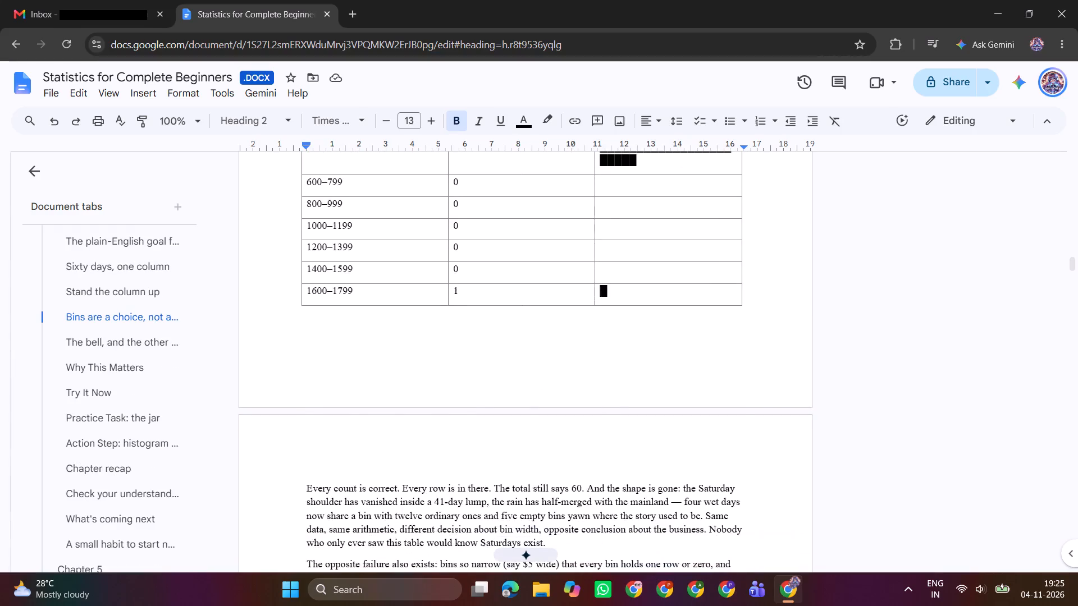
pyautogui.scroll(-3, 607, 414)
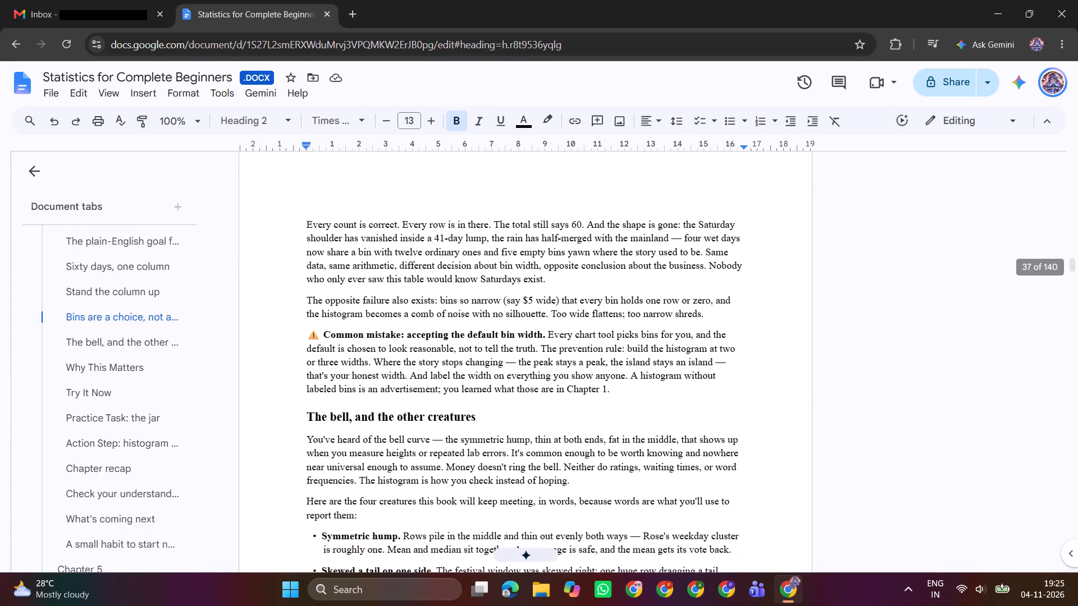
pyautogui.scroll(-2, 607, 414)
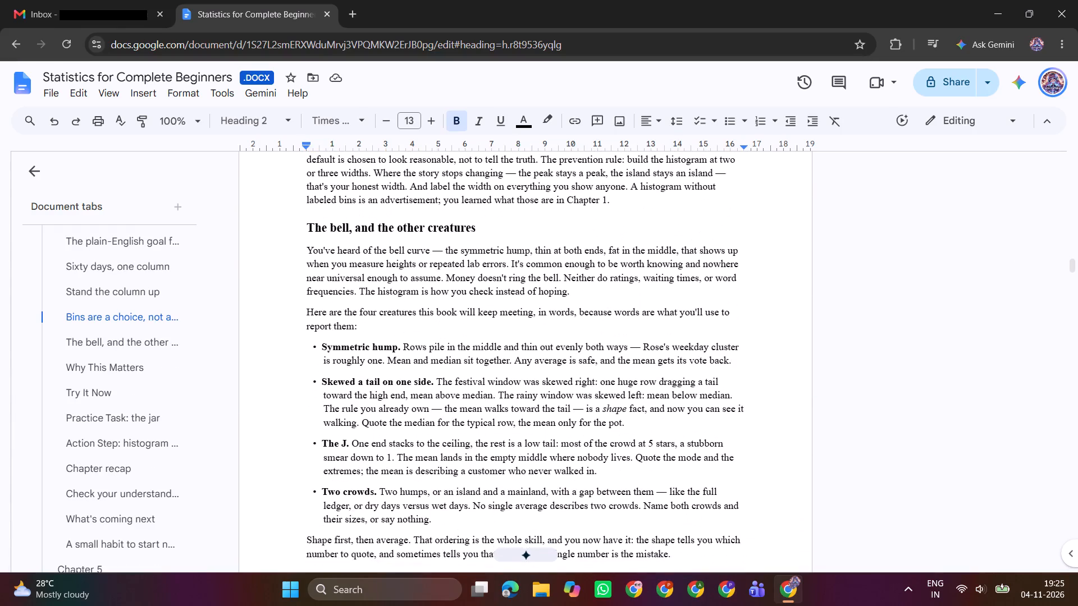
pyautogui.scroll(-2, 607, 414)
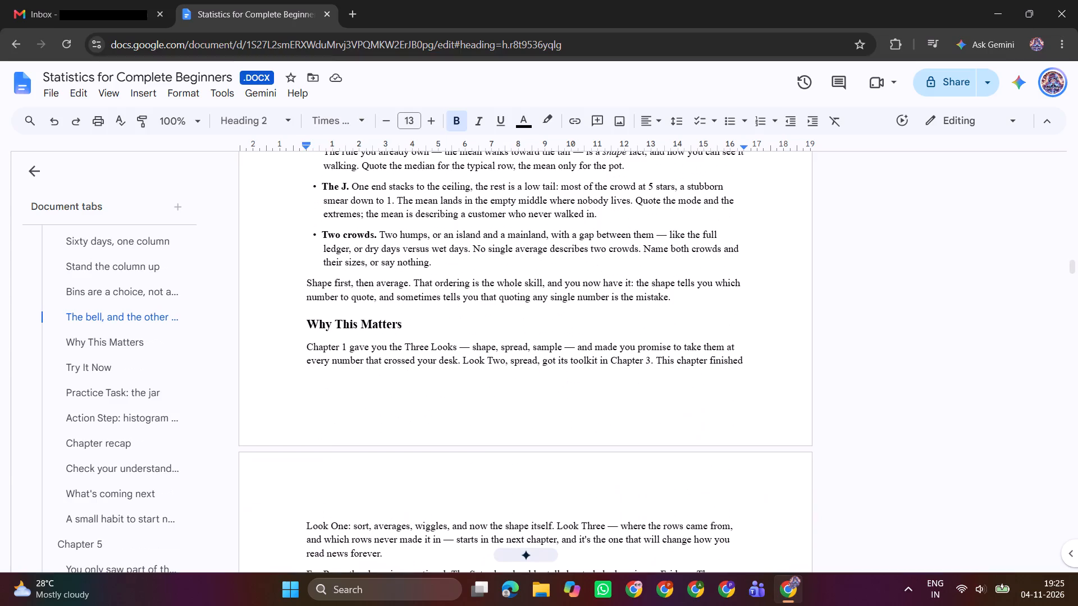
# Proofread Chapter 4's Why This Matters, Try It Now and the practice task about the jar, including its full worked solution.
pyautogui.scroll(-2, 607, 414)
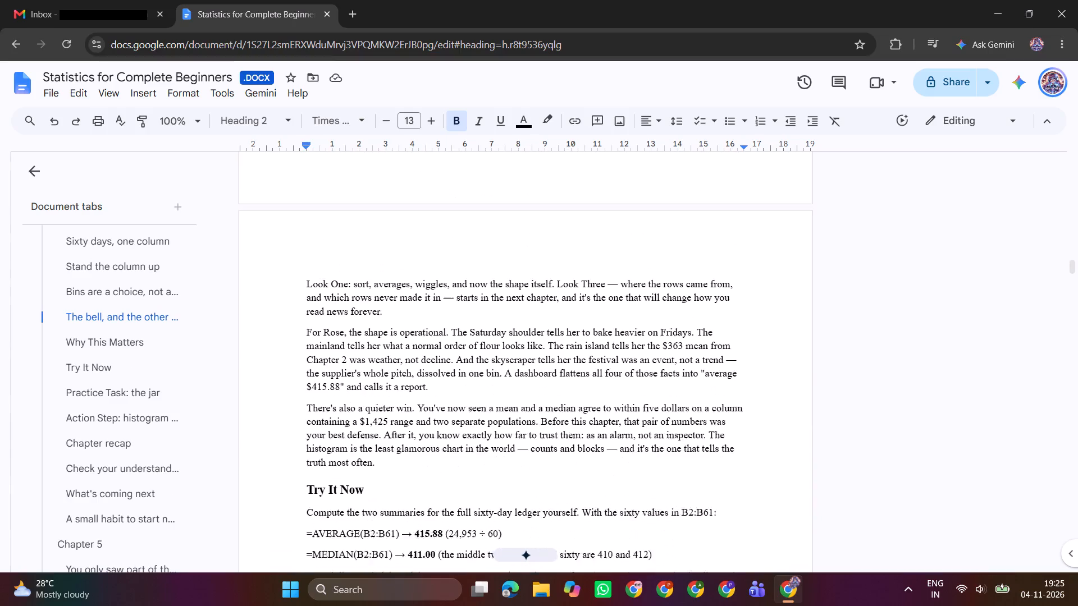
pyautogui.scroll(-2, 607, 414)
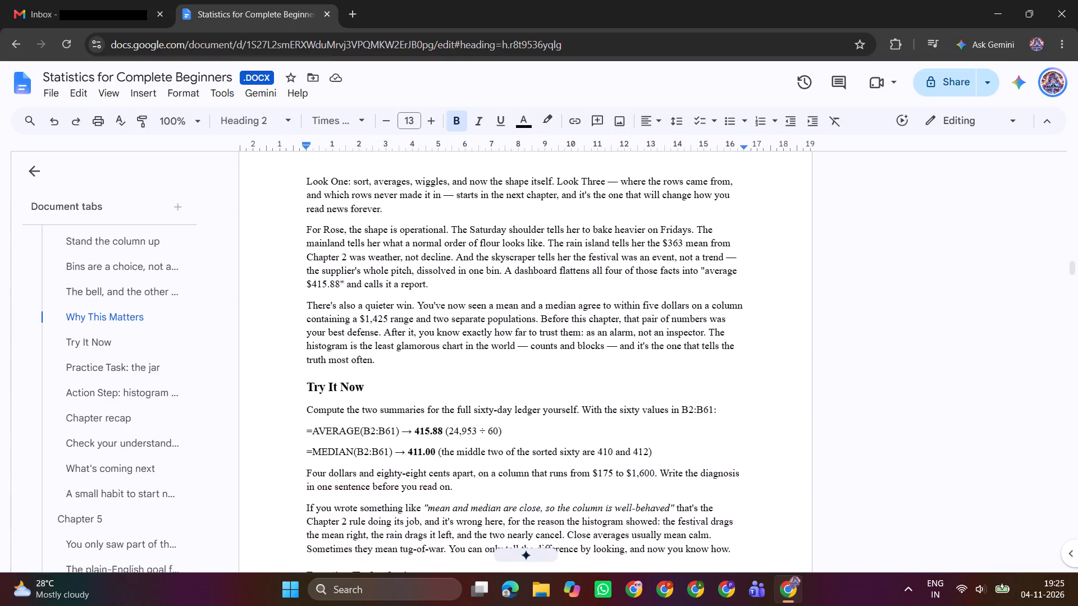
pyautogui.scroll(-1, 607, 414)
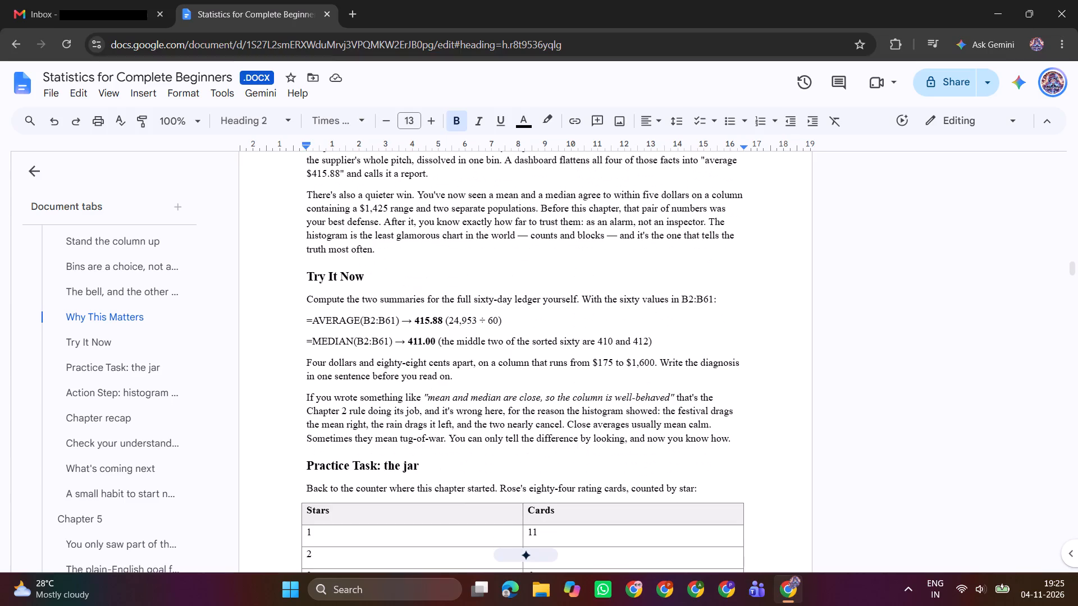
pyautogui.scroll(-7, 607, 414)
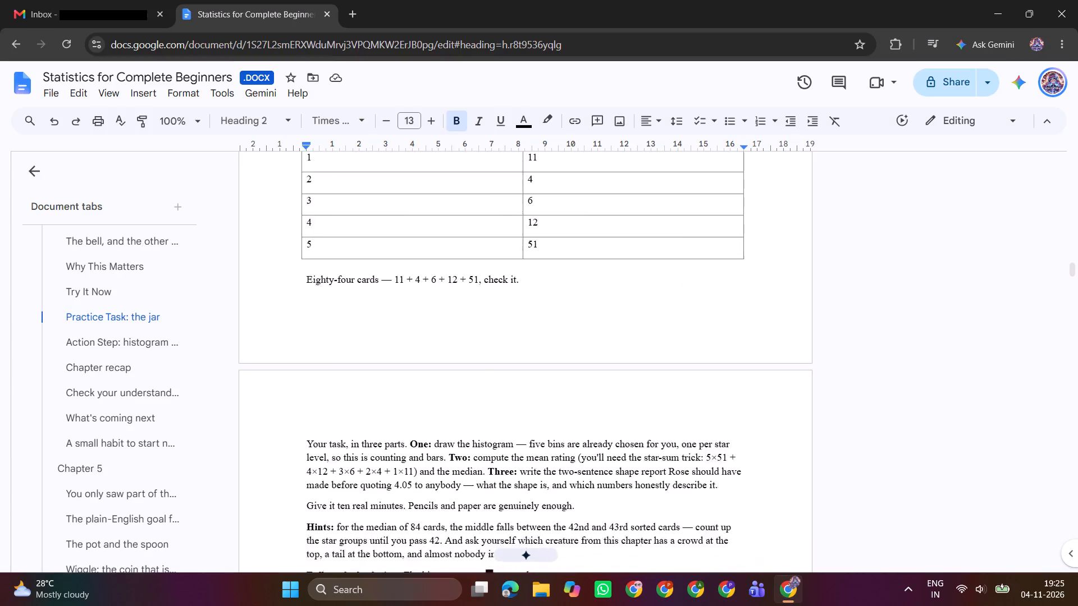
pyautogui.scroll(-2, 607, 414)
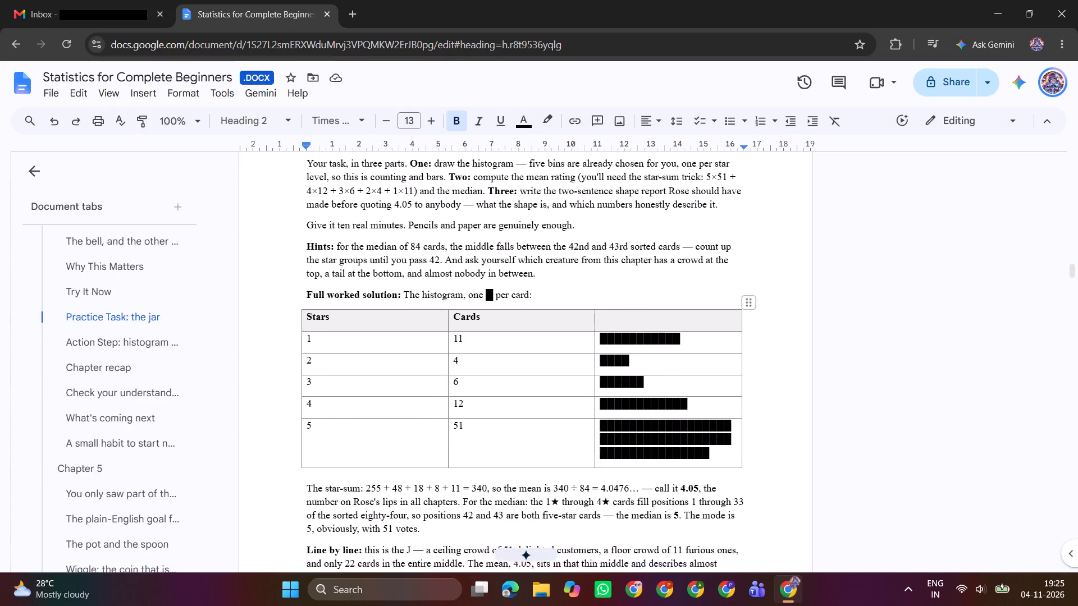
pyautogui.scroll(-2, 607, 414)
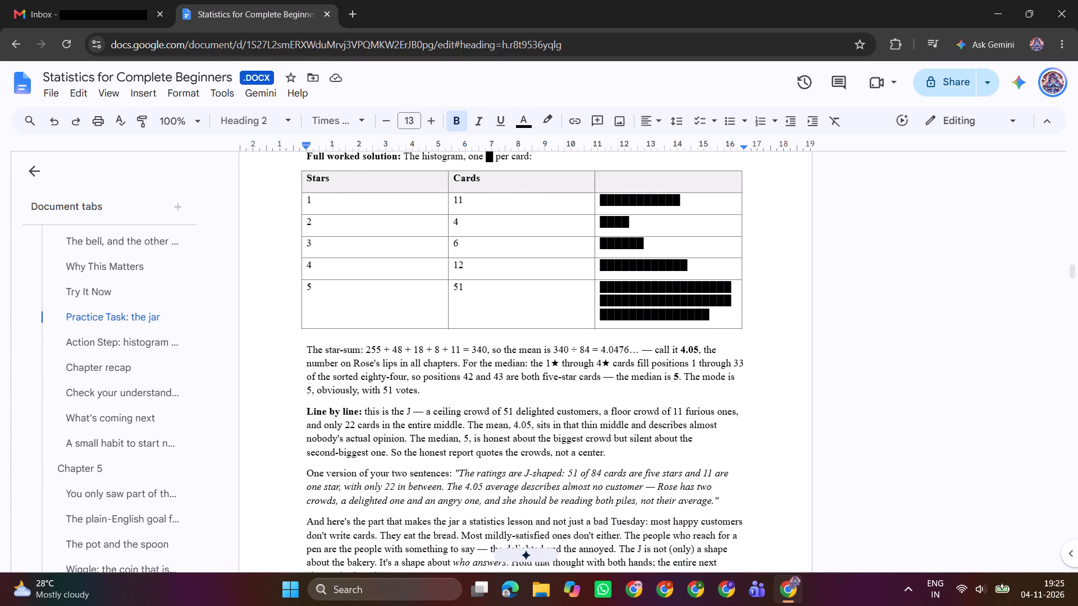
pyautogui.scroll(-3, 607, 414)
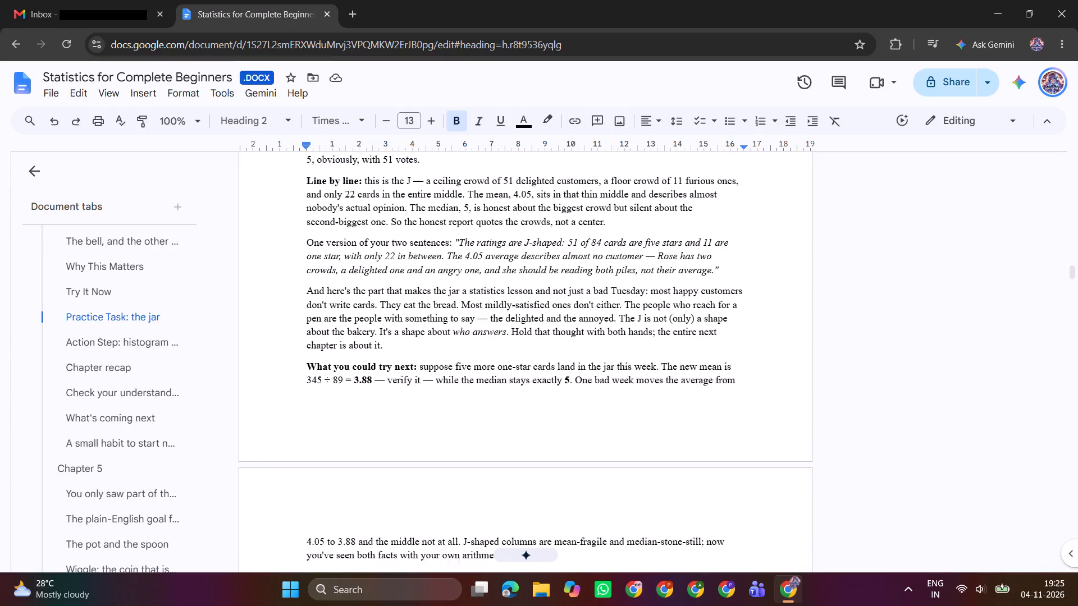
# Proofread Chapter 4 from the histogram action step through the recap, questions, answers and closing small habit.
pyautogui.scroll(-3, 607, 414)
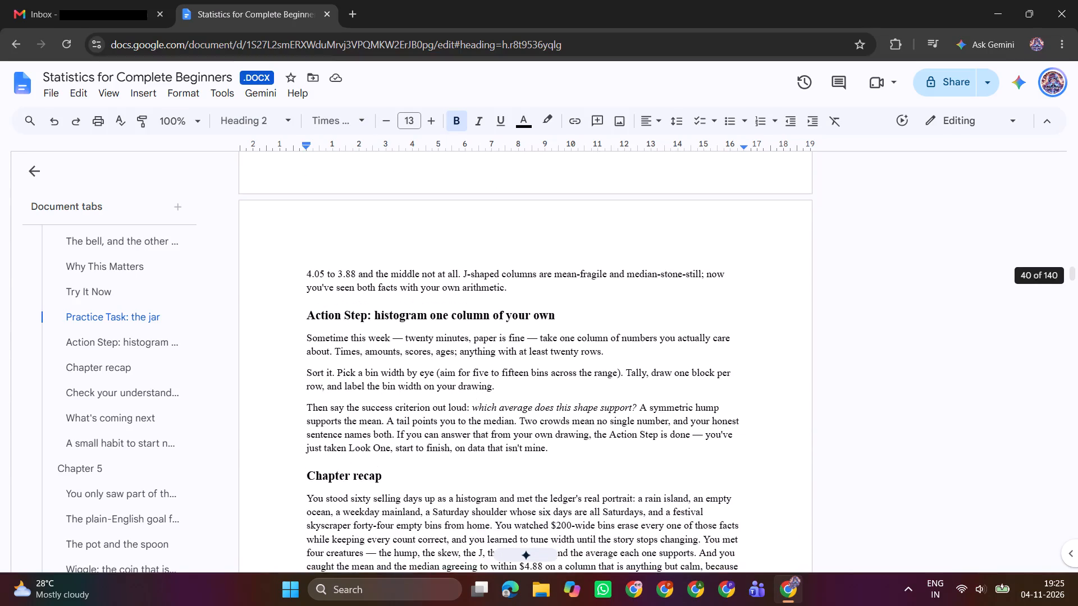
pyautogui.scroll(-4, 607, 414)
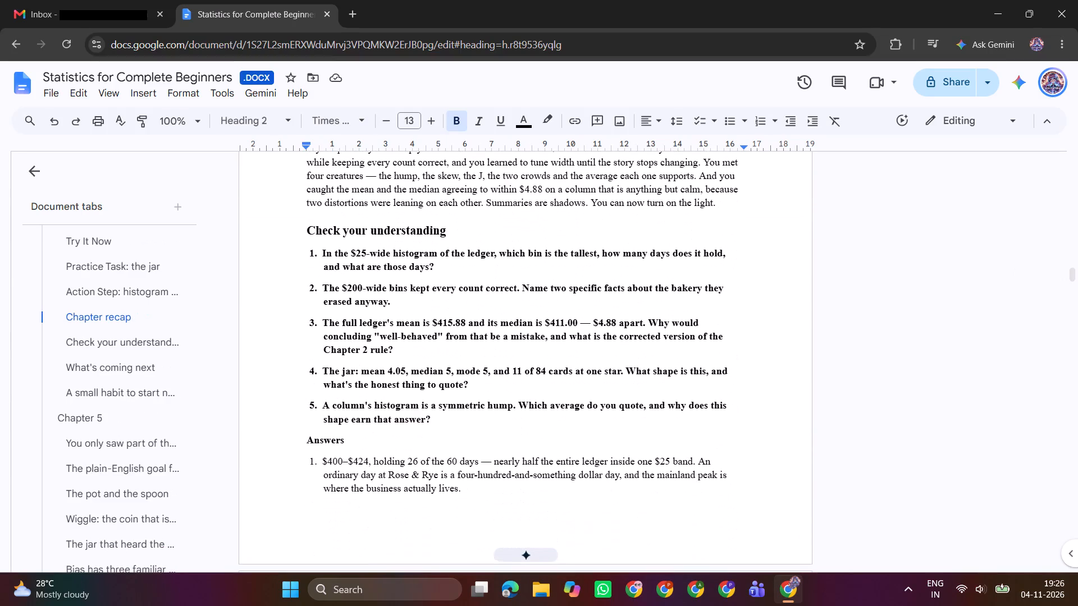
pyautogui.scroll(-4, 607, 414)
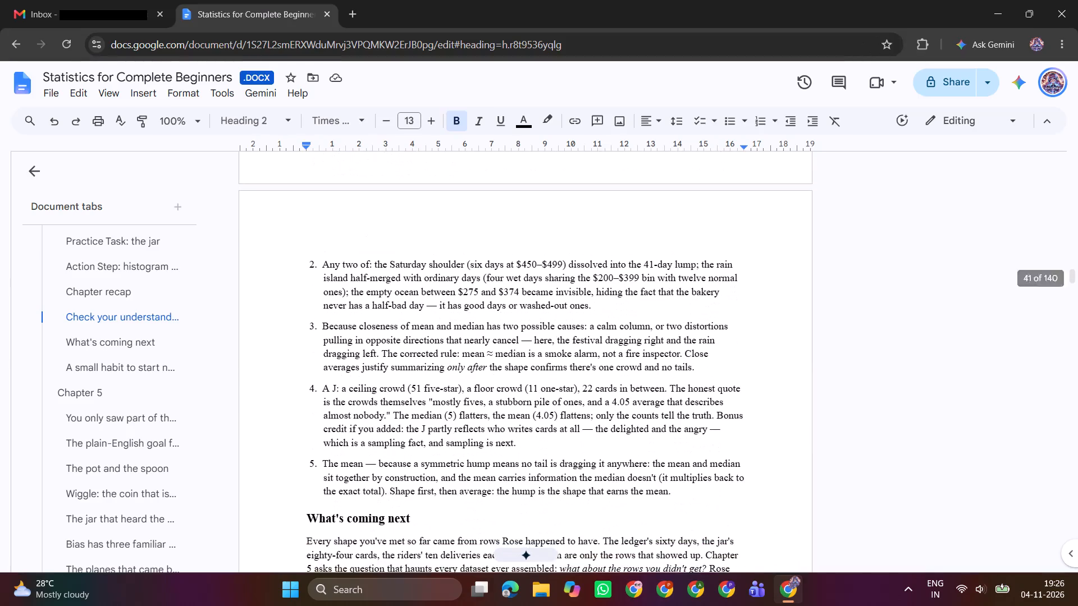
pyautogui.scroll(-2, 607, 414)
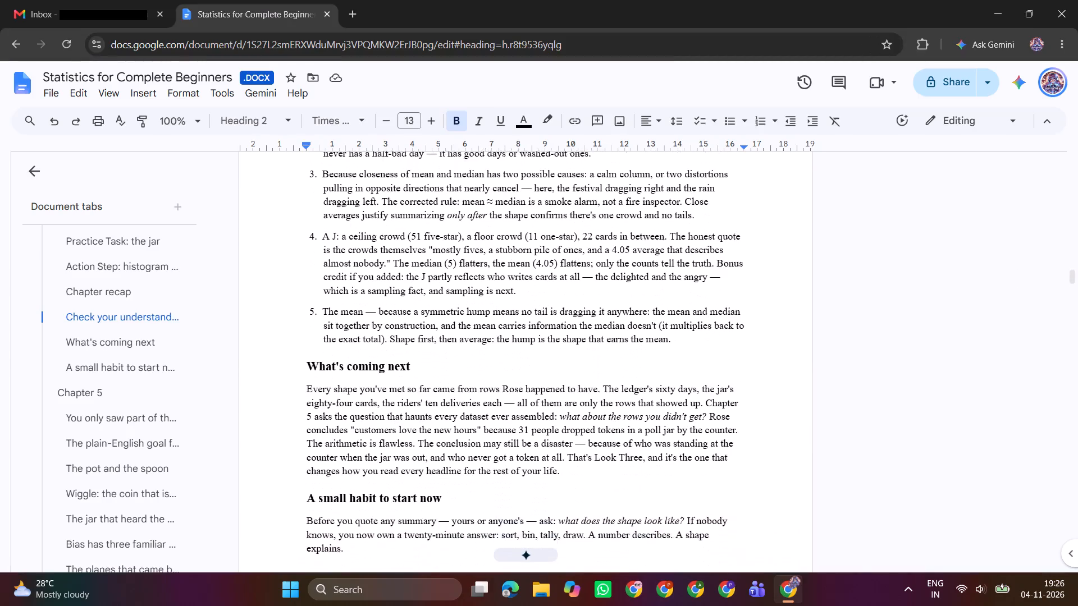
# Proofread Chapter 5's opening, its plain-English goals and the start of The pot and the spoon.
pyautogui.scroll(-9, 607, 414)
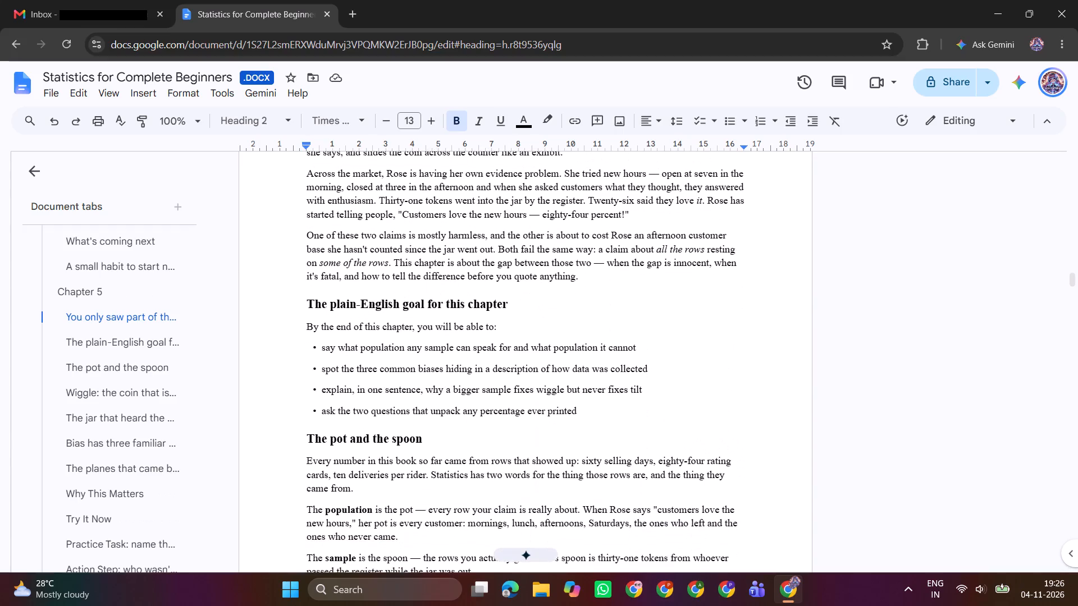
# Return to the start of the document and place the cursor at the Contents heading above the chapter list.
pyautogui.scroll(19, 90, 263)
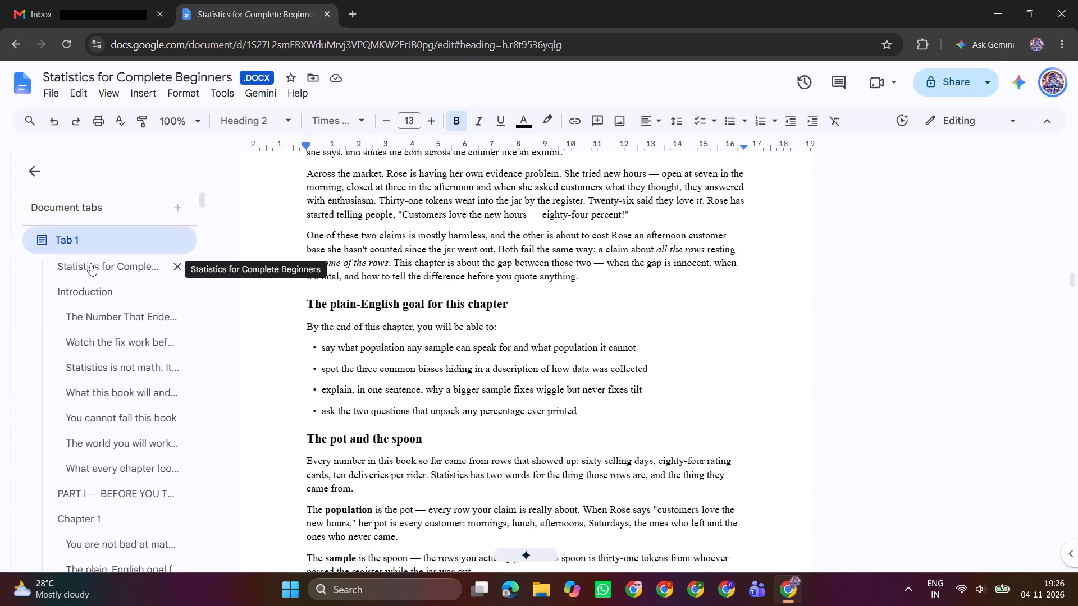
pyautogui.scroll(6, 90, 263)
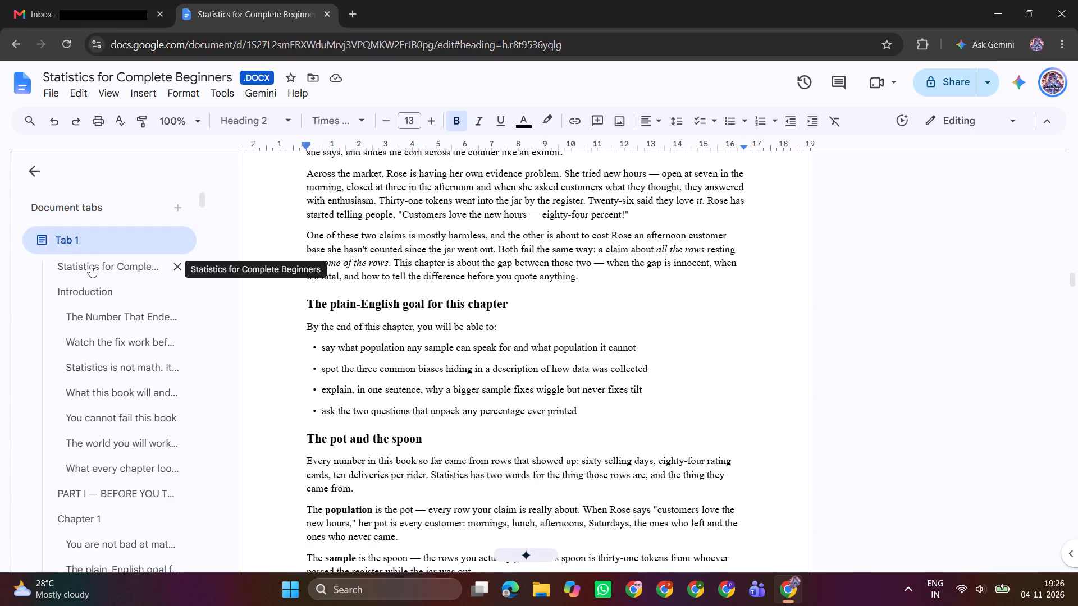
pyautogui.click(90, 270)
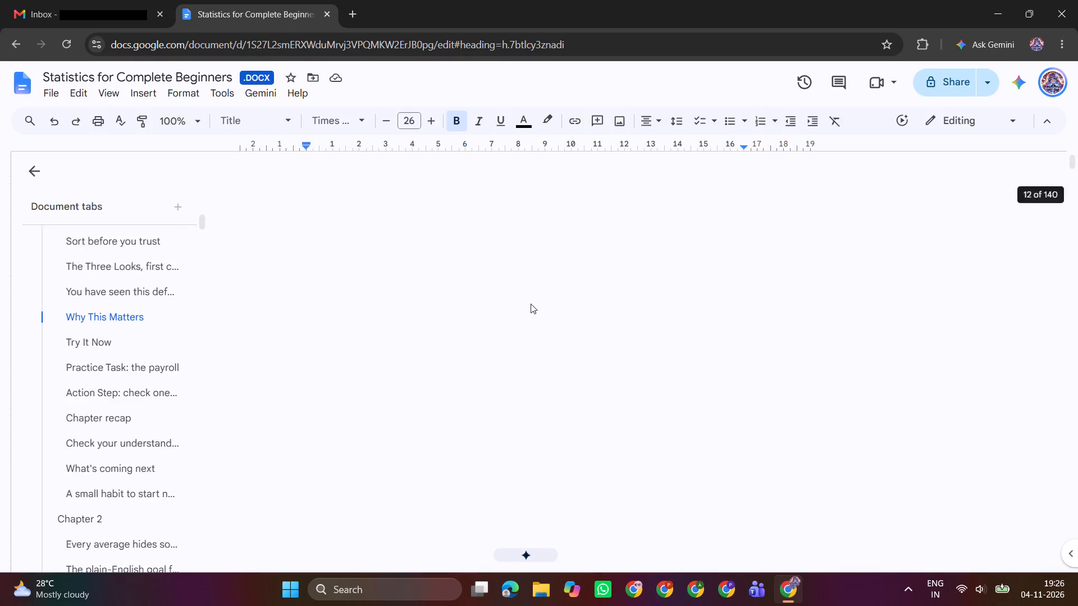
pyautogui.scroll(-9, 531, 304)
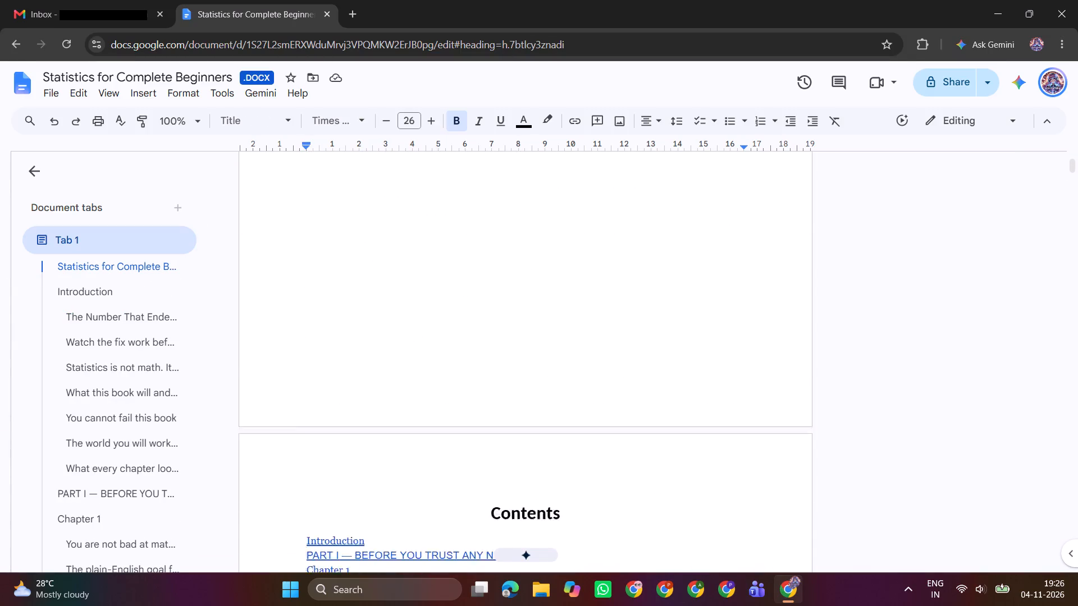
pyautogui.scroll(-1, 531, 304)
pyautogui.scroll(2, 590, 242)
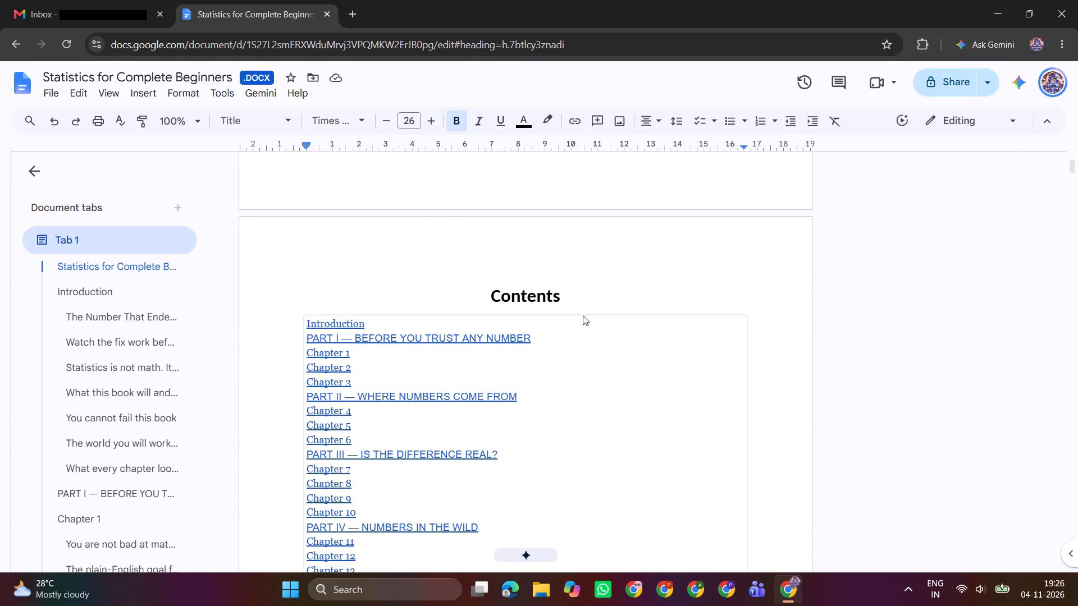
pyautogui.click(583, 315)
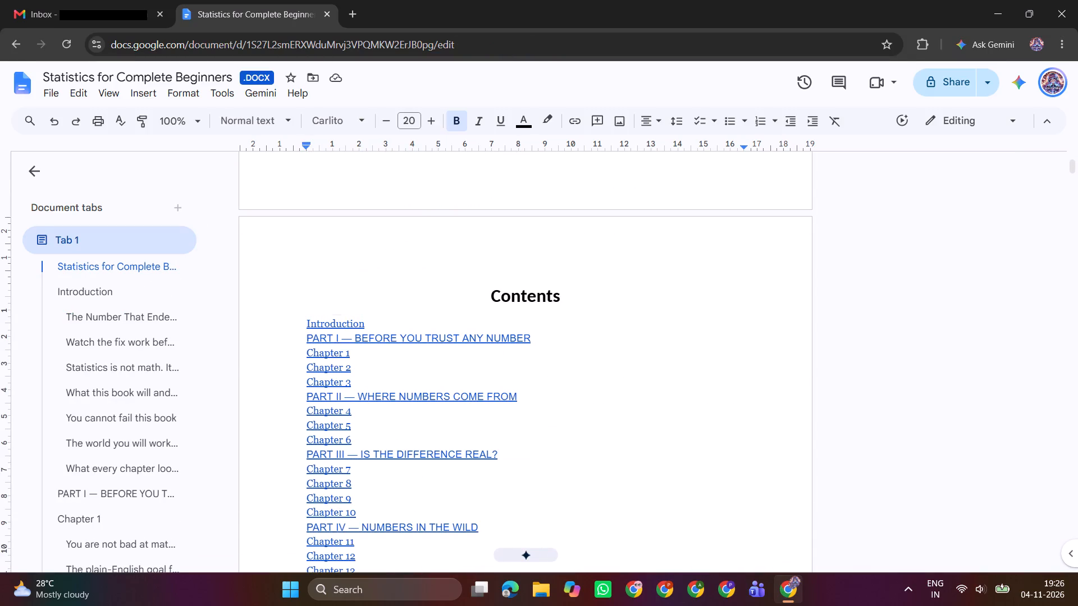
# Update the table of contents under the Contents heading so it matches the document's current headings.
pyautogui.click(387, 327)
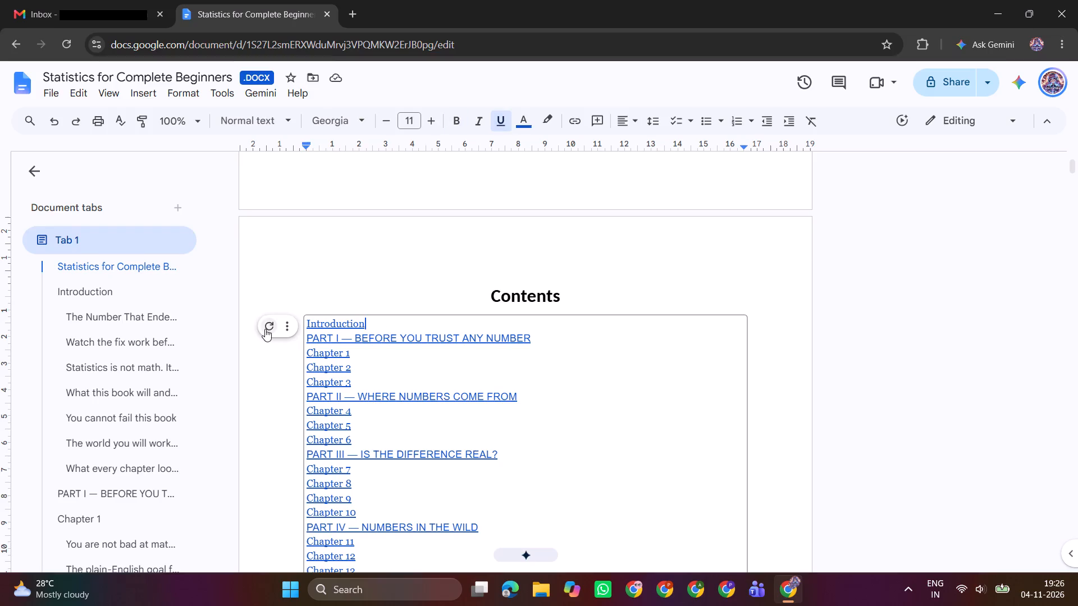
pyautogui.click(265, 329)
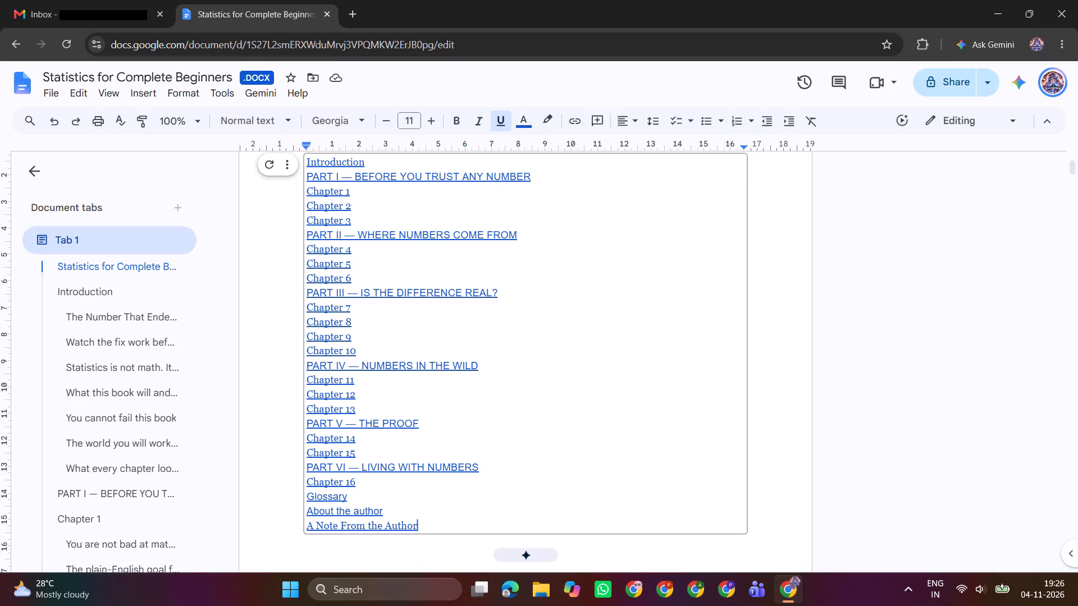
pyautogui.scroll(1, 294, 299)
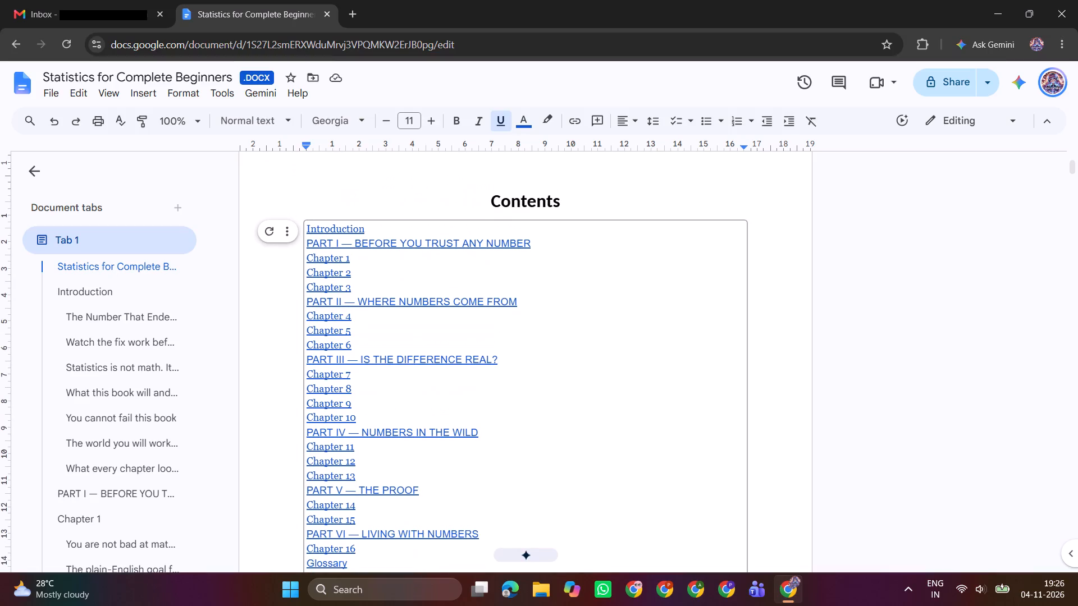
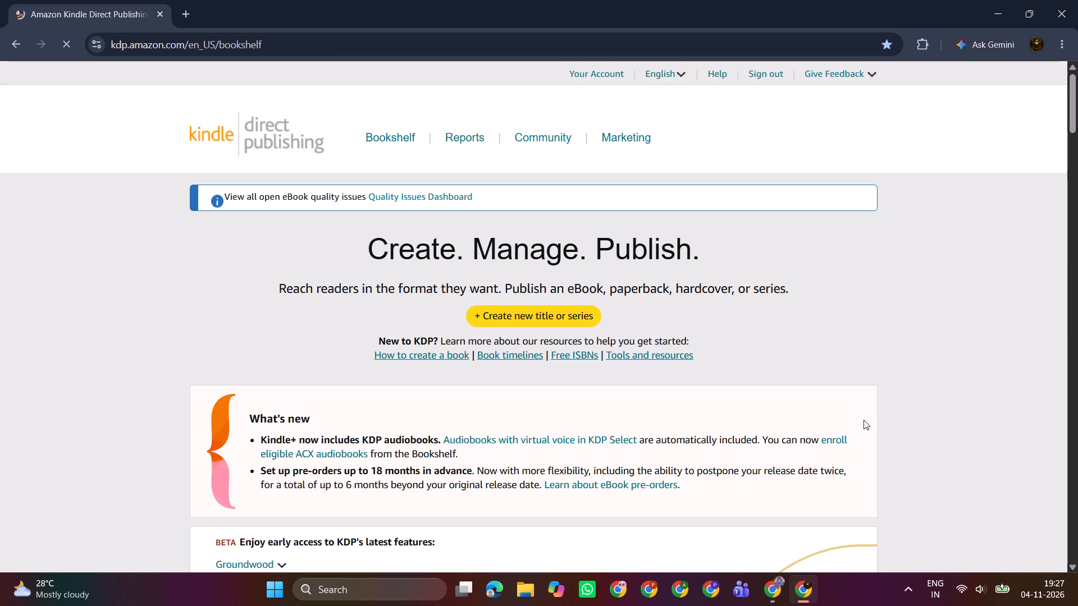
# Open the Kindle Direct Publishing reports dashboard and review the last 30 days' orders chart and today's top-earning books.
pyautogui.click(468, 134)
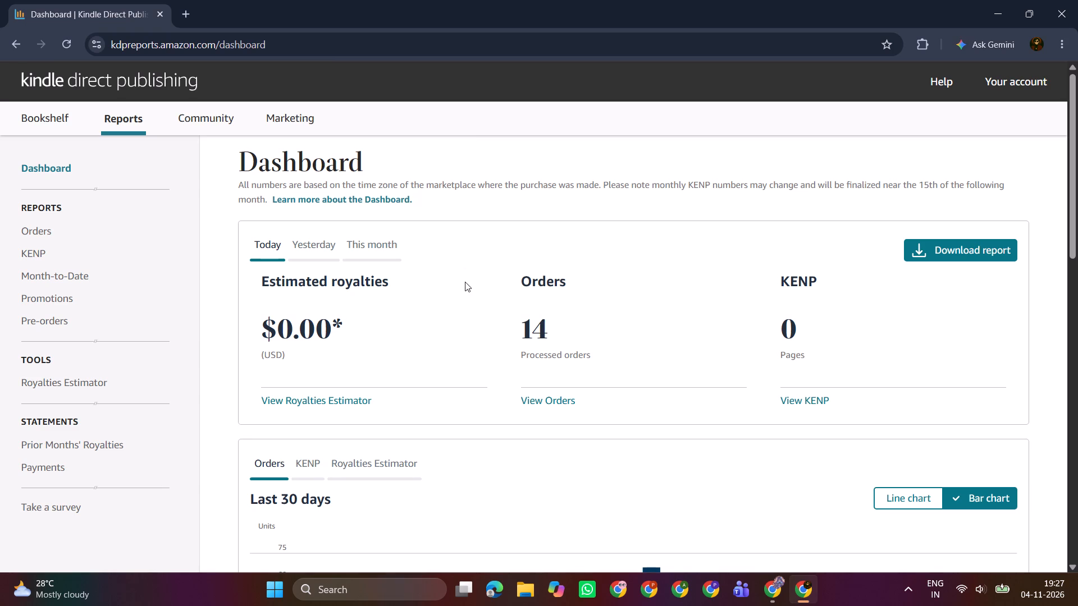
pyautogui.scroll(-6, 465, 282)
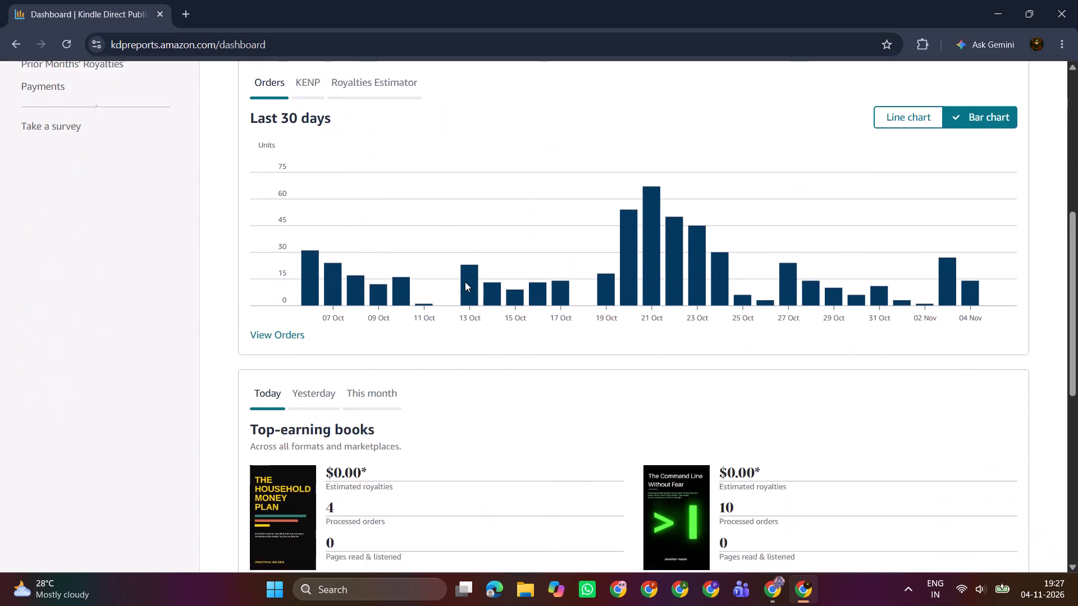
pyautogui.scroll(-1, 465, 282)
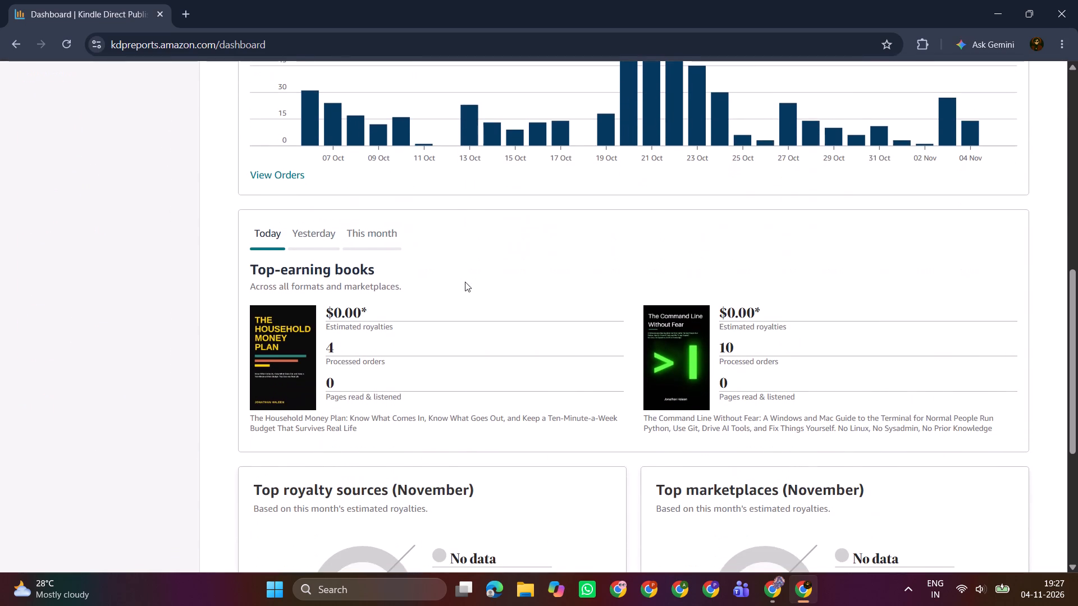